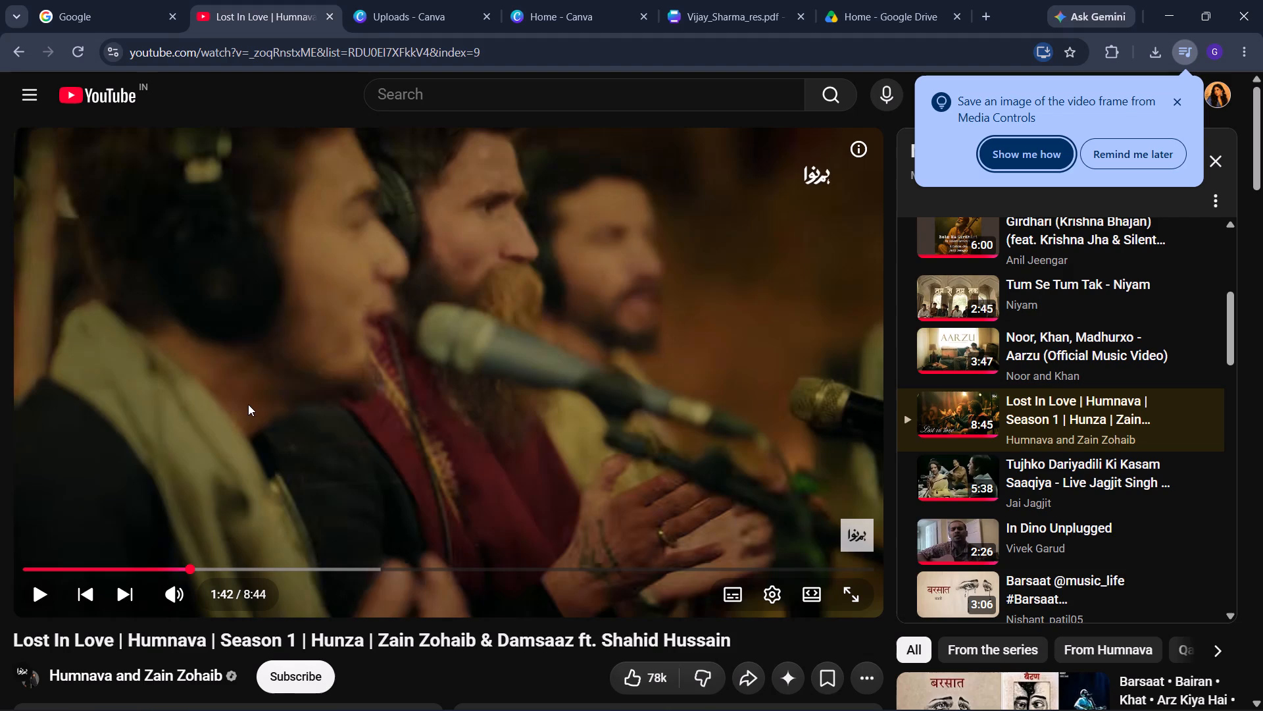
# Resume playback of the "Lost In Love" video.
pyautogui.click(249, 404)
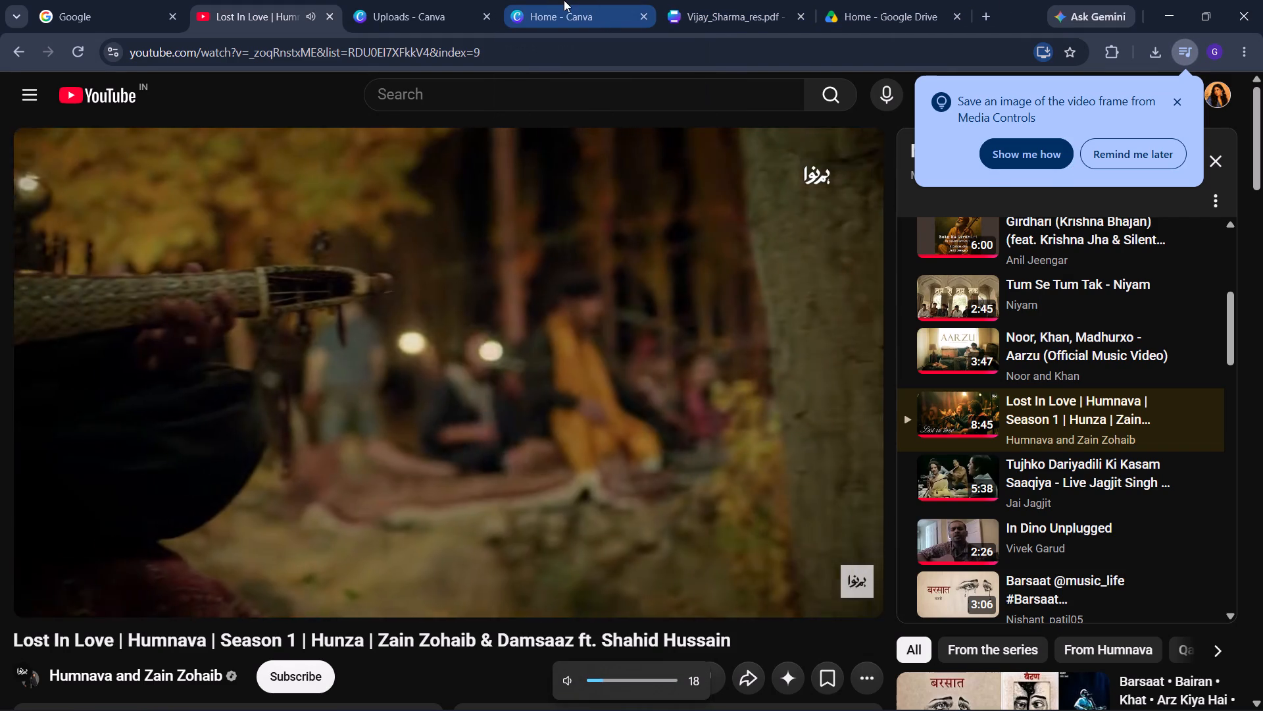
# Dismiss the browser's media controls tip and switch to the open resume design in Canva.
pyautogui.click(564, 5)
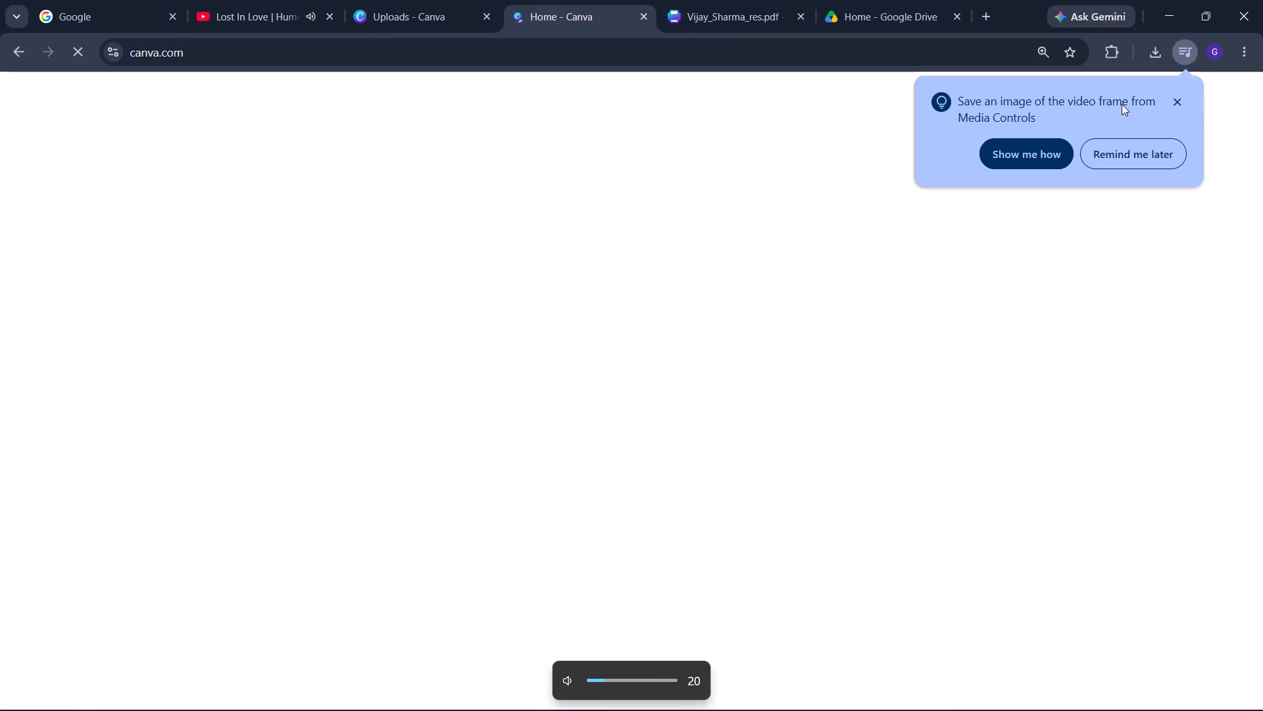
pyautogui.doubleClick(1176, 109)
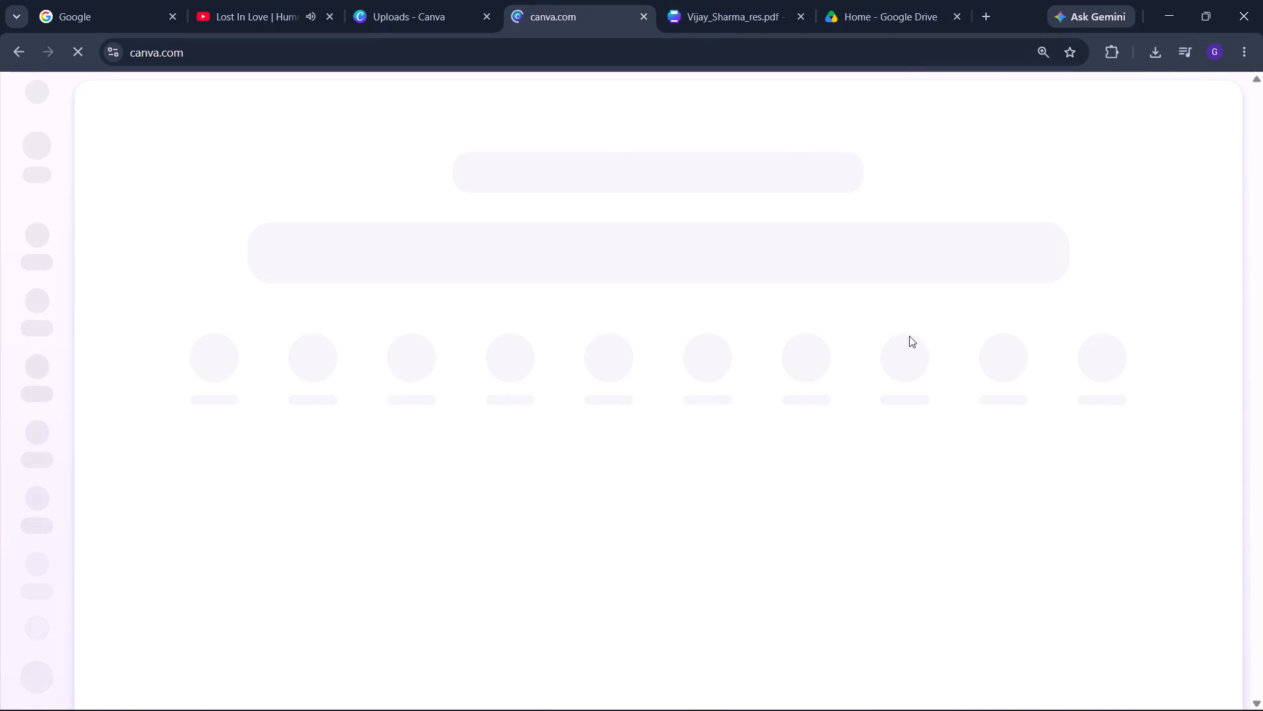
pyautogui.click(745, 0)
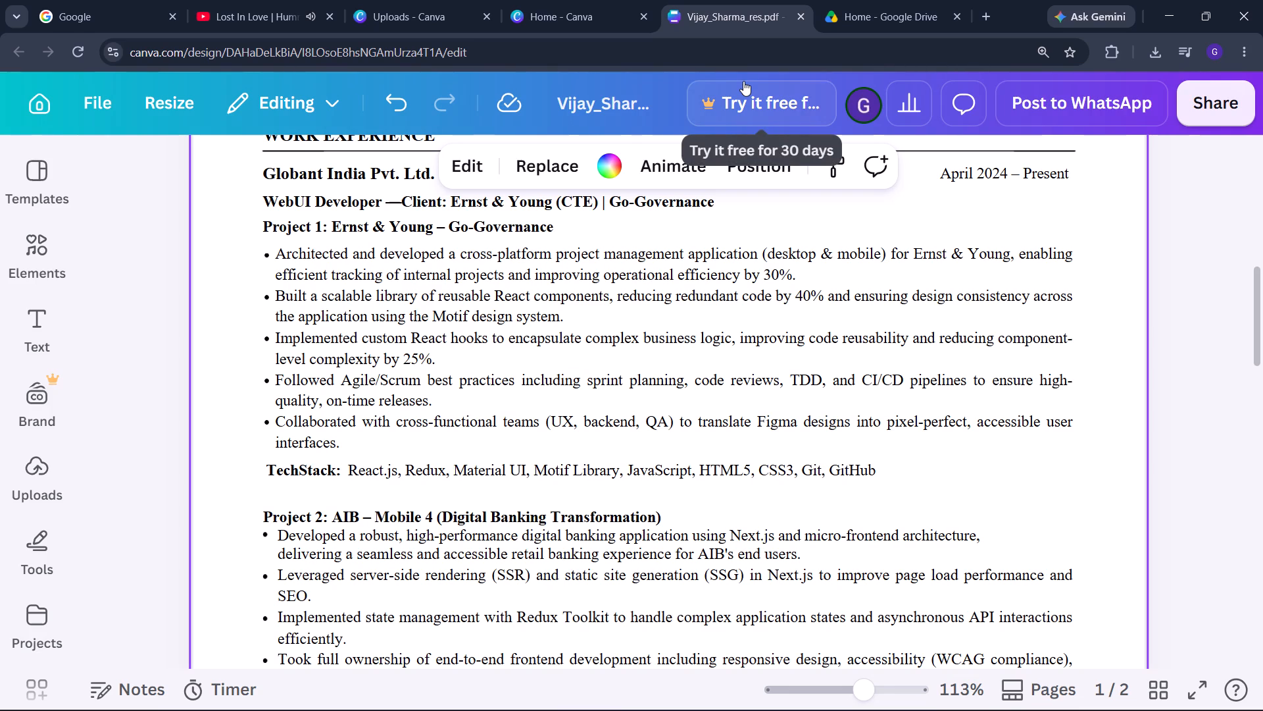
# Shift the bullet marker graphic on page 2 slightly left and up from the "Integrated RESTful APIs" and "Wrote comprehensive unit" lines.
pyautogui.scroll(-3, 641, 444)
pyautogui.scroll(-1, 429, 392)
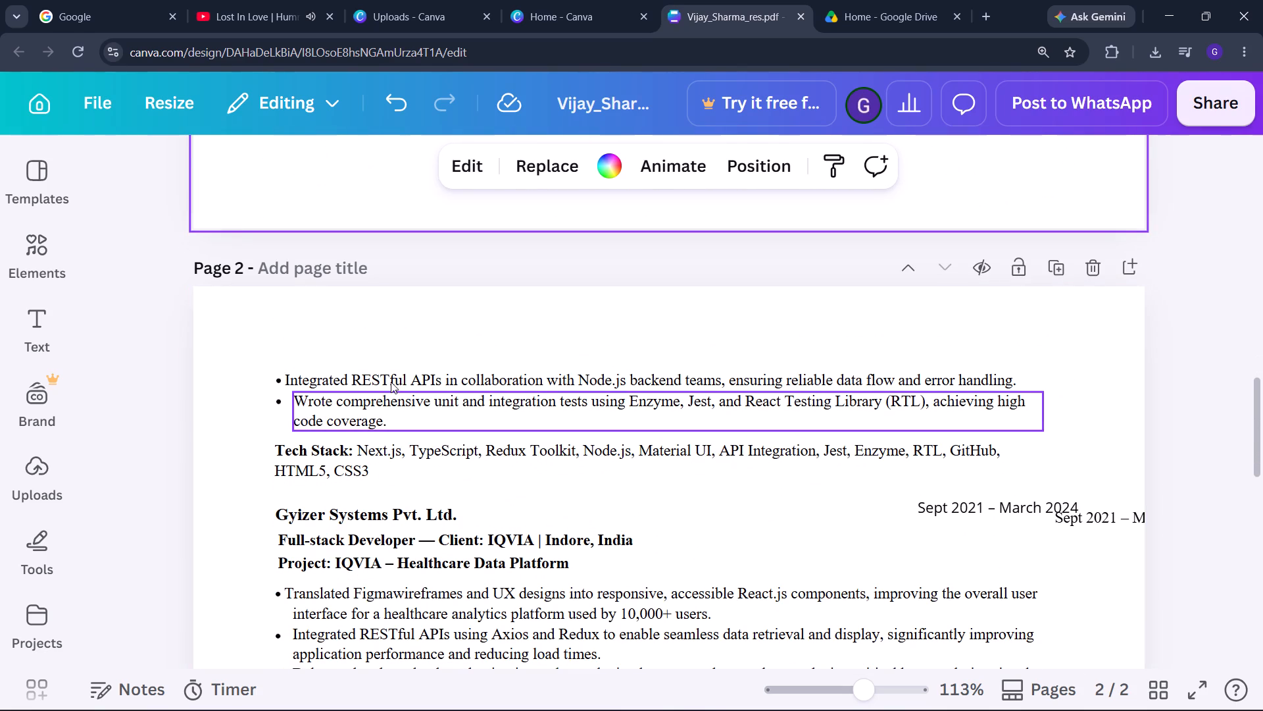
pyautogui.scroll(6, 391, 382)
pyautogui.scroll(-5, 391, 382)
pyautogui.scroll(1, 390, 388)
pyautogui.scroll(-1, 390, 388)
pyautogui.scroll(1, 390, 389)
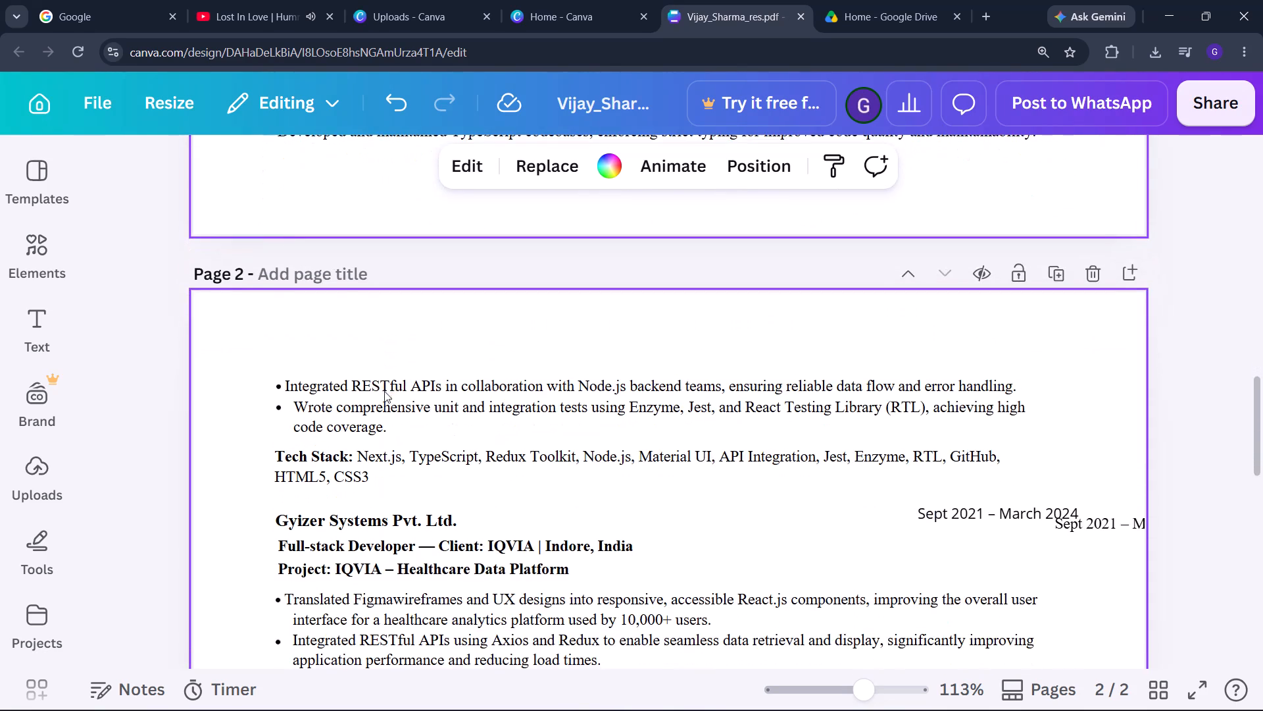
pyautogui.scroll(1, 312, 402)
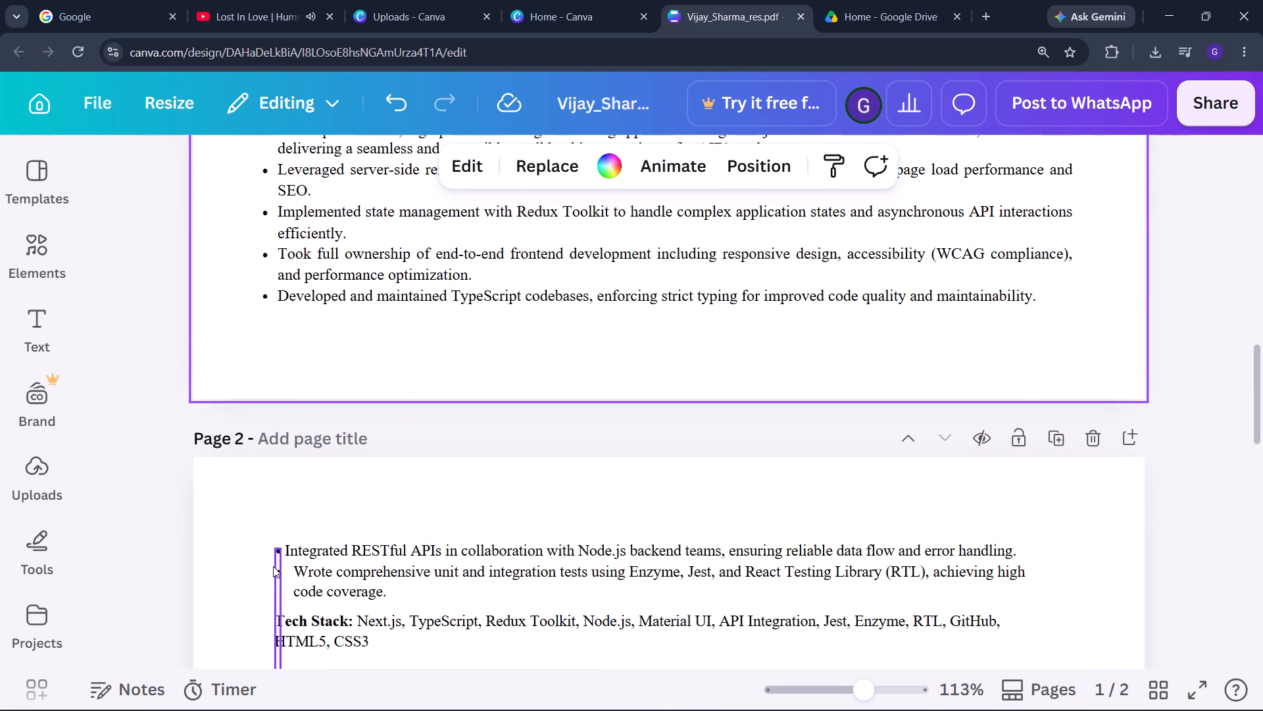
pyautogui.moveTo(281, 566); pyautogui.dragTo(275, 560)
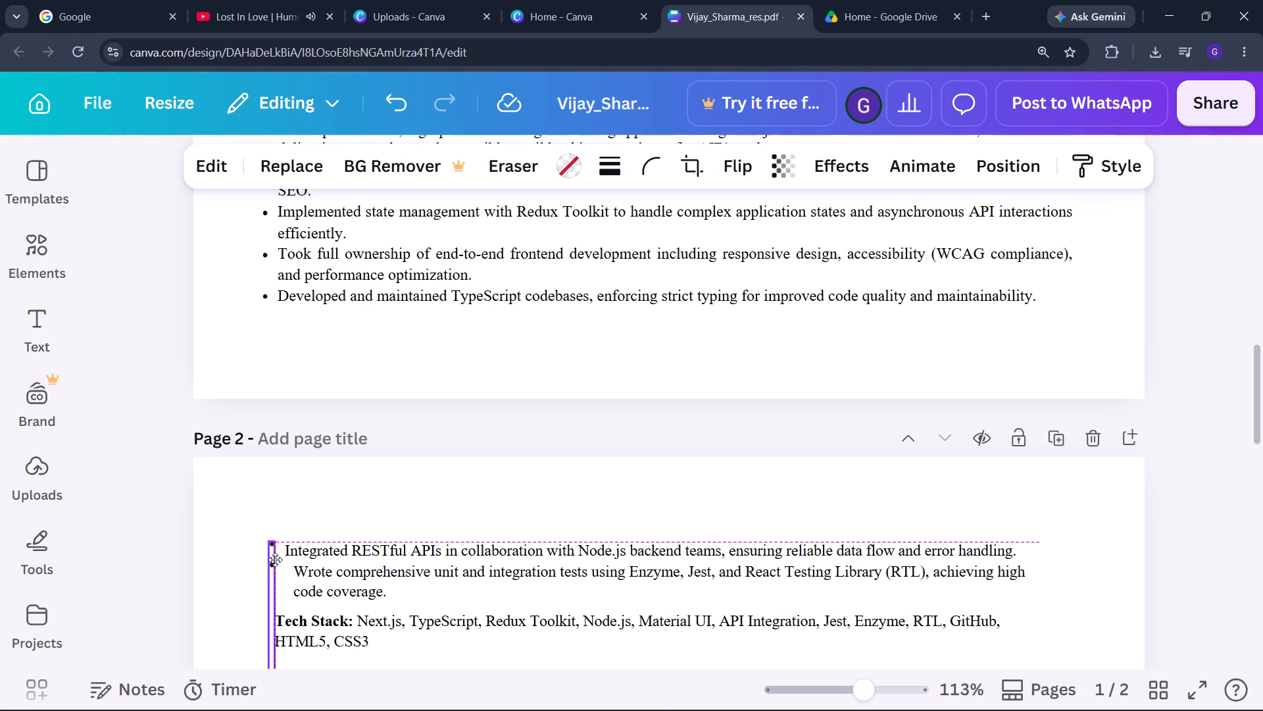
pyautogui.moveTo(275, 560); pyautogui.dragTo(261, 547)
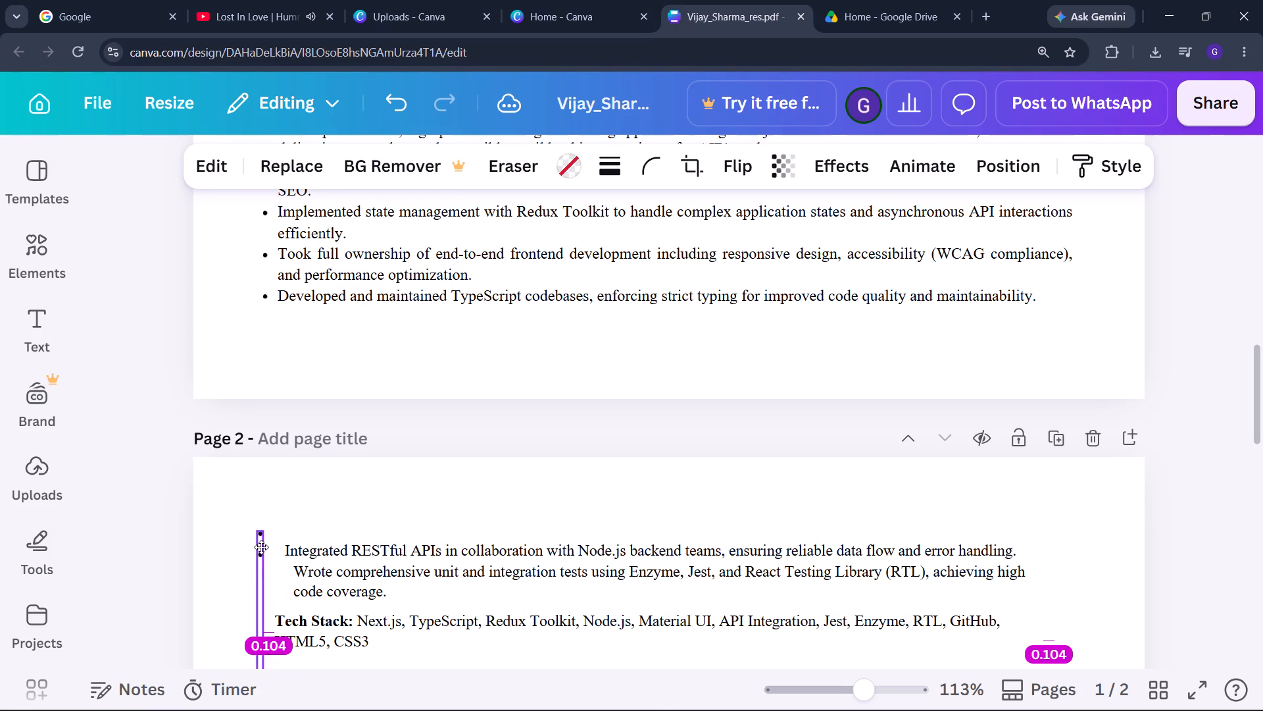
pyautogui.moveTo(261, 547); pyautogui.dragTo(270, 561)
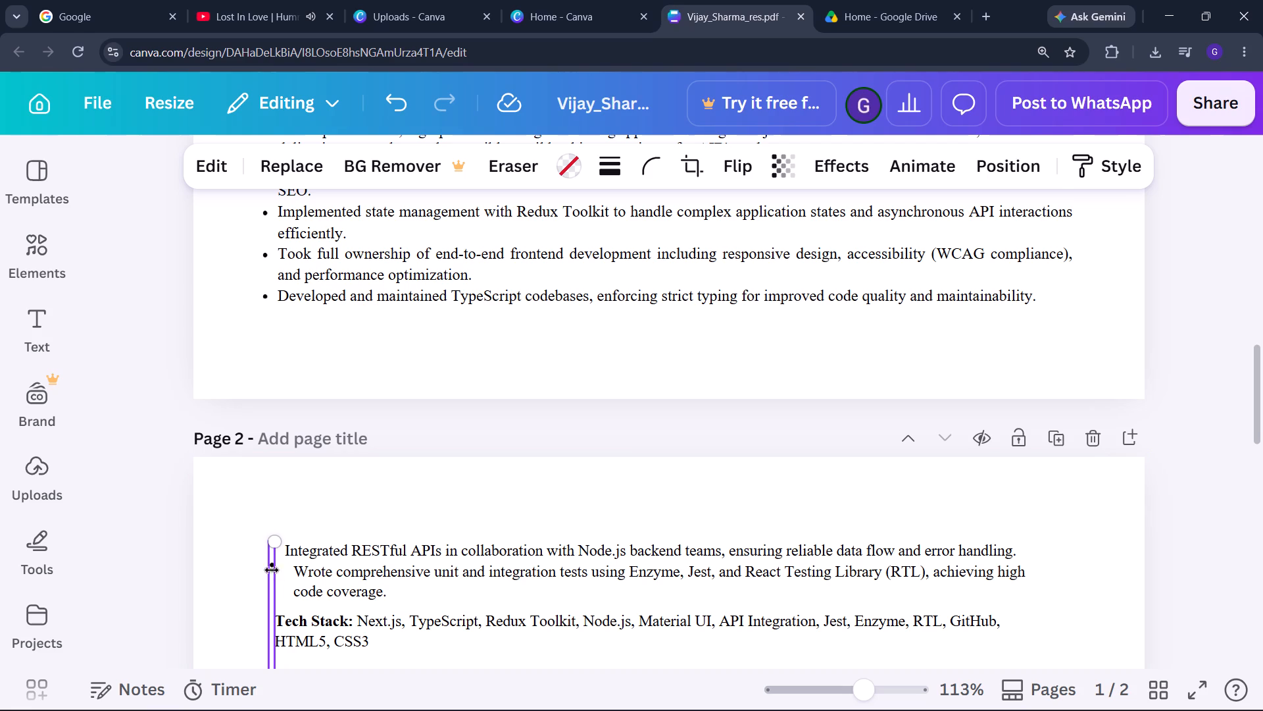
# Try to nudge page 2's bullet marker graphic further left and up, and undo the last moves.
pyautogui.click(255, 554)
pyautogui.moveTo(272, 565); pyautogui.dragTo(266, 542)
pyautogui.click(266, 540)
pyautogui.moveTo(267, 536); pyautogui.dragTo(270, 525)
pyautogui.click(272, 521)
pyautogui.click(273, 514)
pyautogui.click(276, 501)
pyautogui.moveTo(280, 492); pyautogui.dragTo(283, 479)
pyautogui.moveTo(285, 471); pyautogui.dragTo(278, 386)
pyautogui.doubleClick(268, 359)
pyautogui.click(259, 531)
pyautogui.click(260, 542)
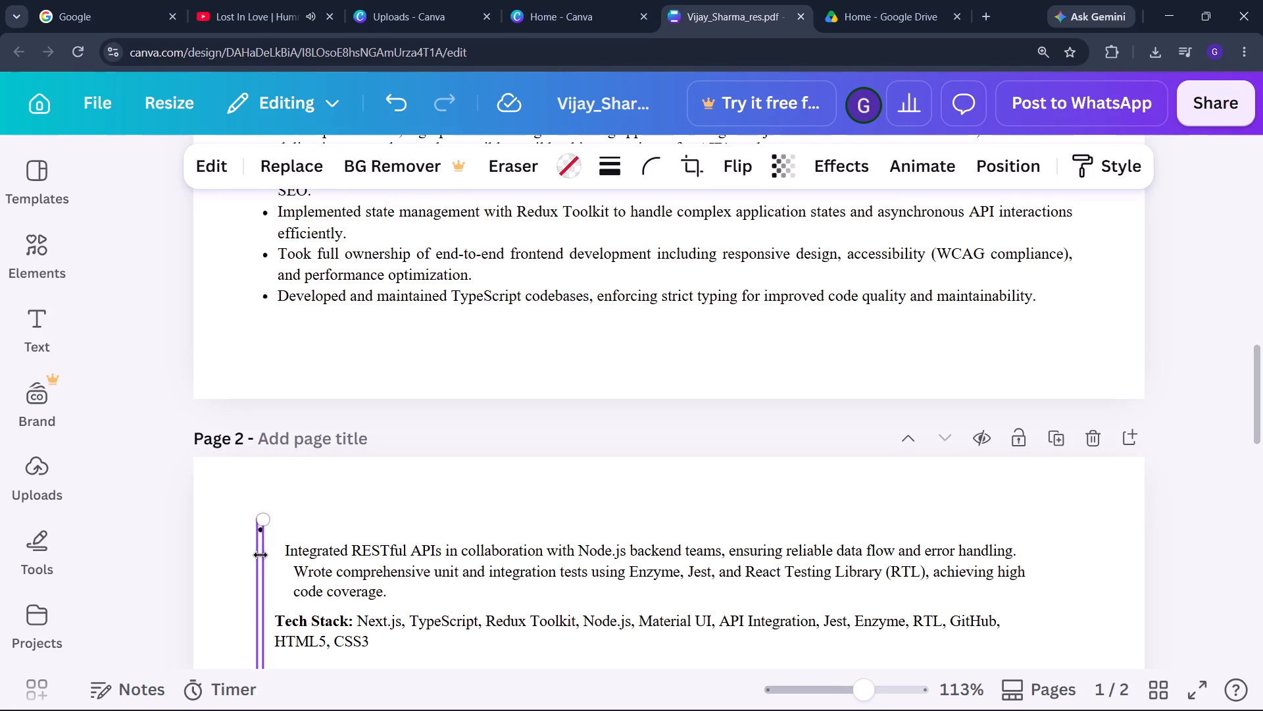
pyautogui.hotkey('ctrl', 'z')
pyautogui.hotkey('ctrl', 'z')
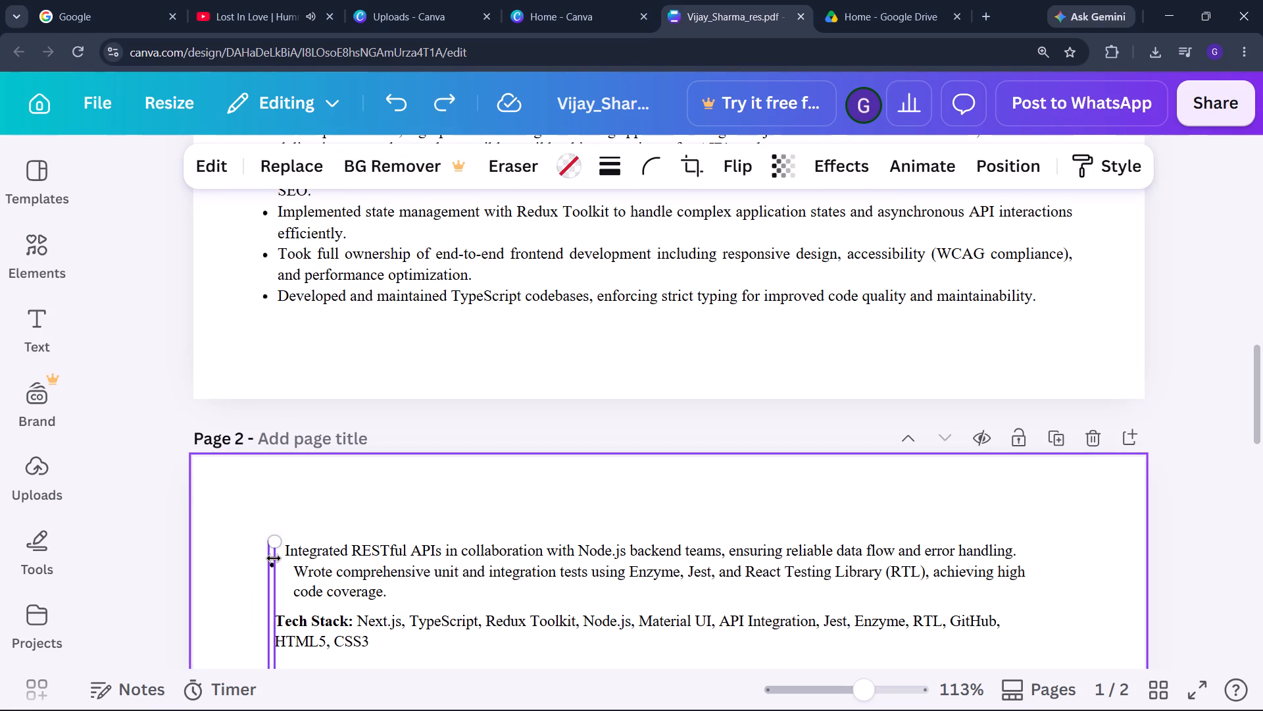
# Move page 2's bullet marker graphic further left to leave a wider gap before the bullet text.
pyautogui.click(237, 621)
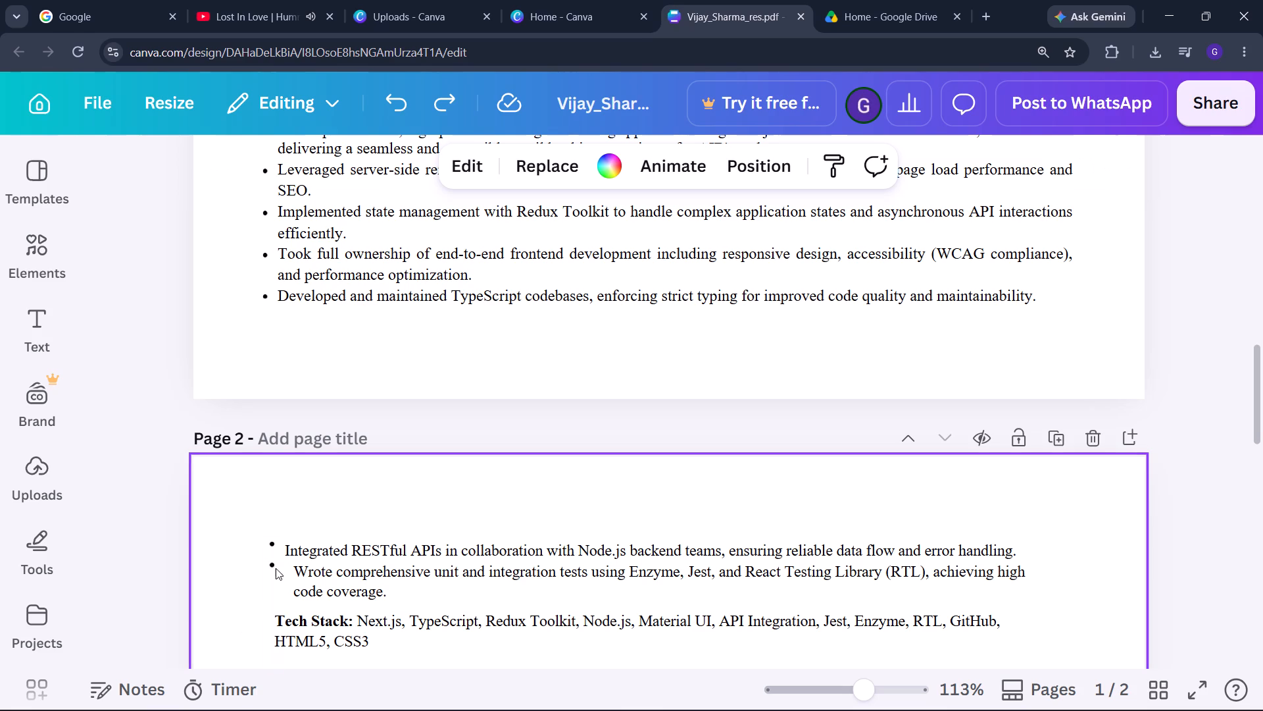
pyautogui.click(270, 562)
pyautogui.click(264, 544)
pyautogui.click(264, 574)
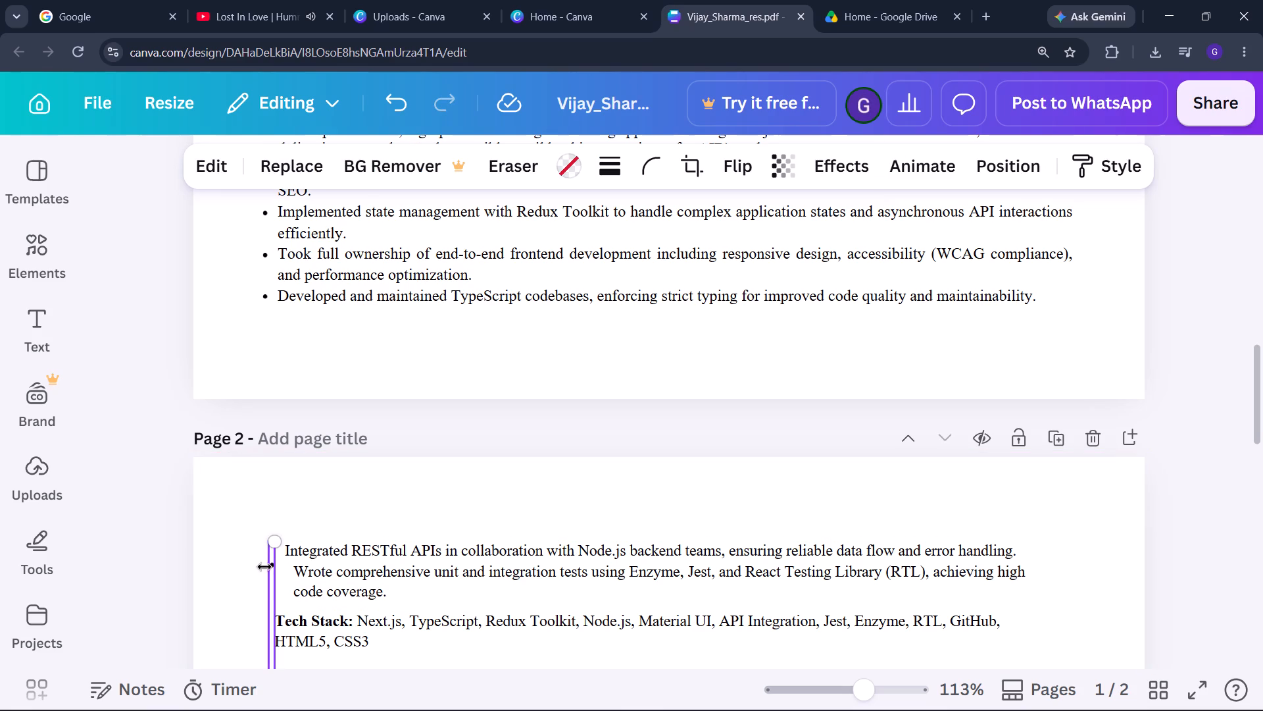
pyautogui.click(237, 560)
pyautogui.click(266, 569)
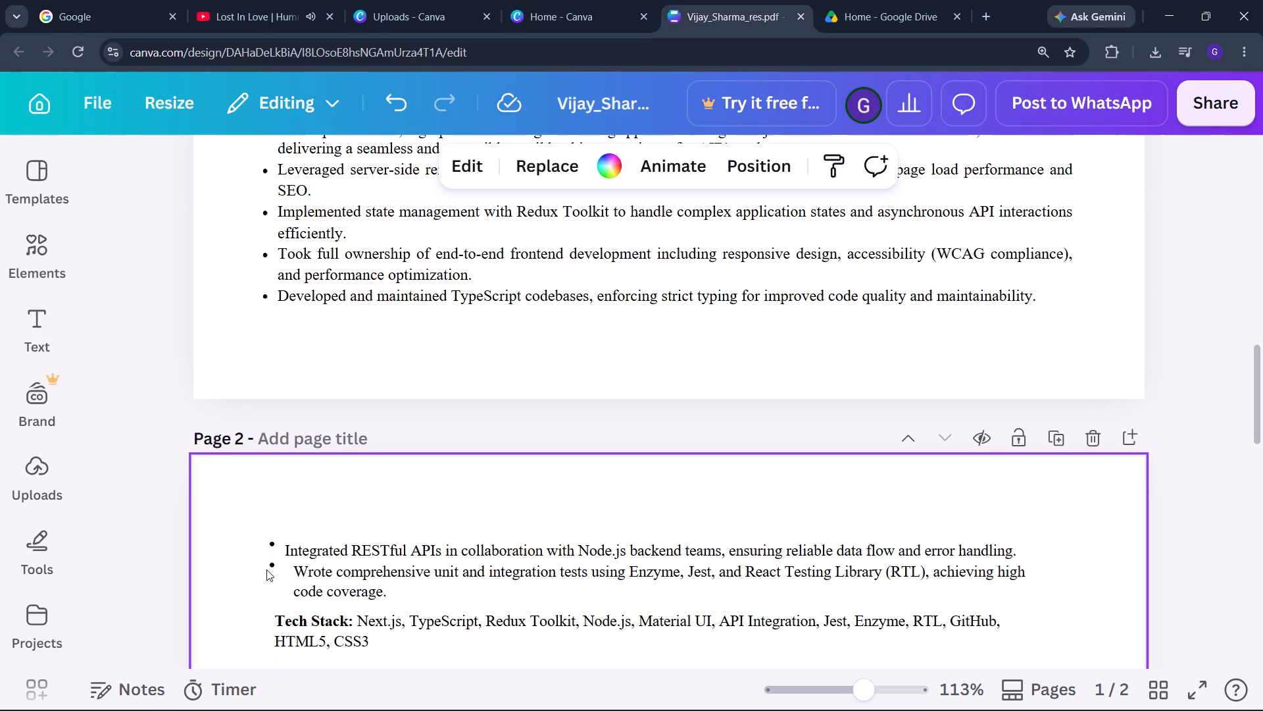
pyautogui.doubleClick(272, 564)
pyautogui.click(264, 564)
pyautogui.click(260, 564)
pyautogui.click(265, 564)
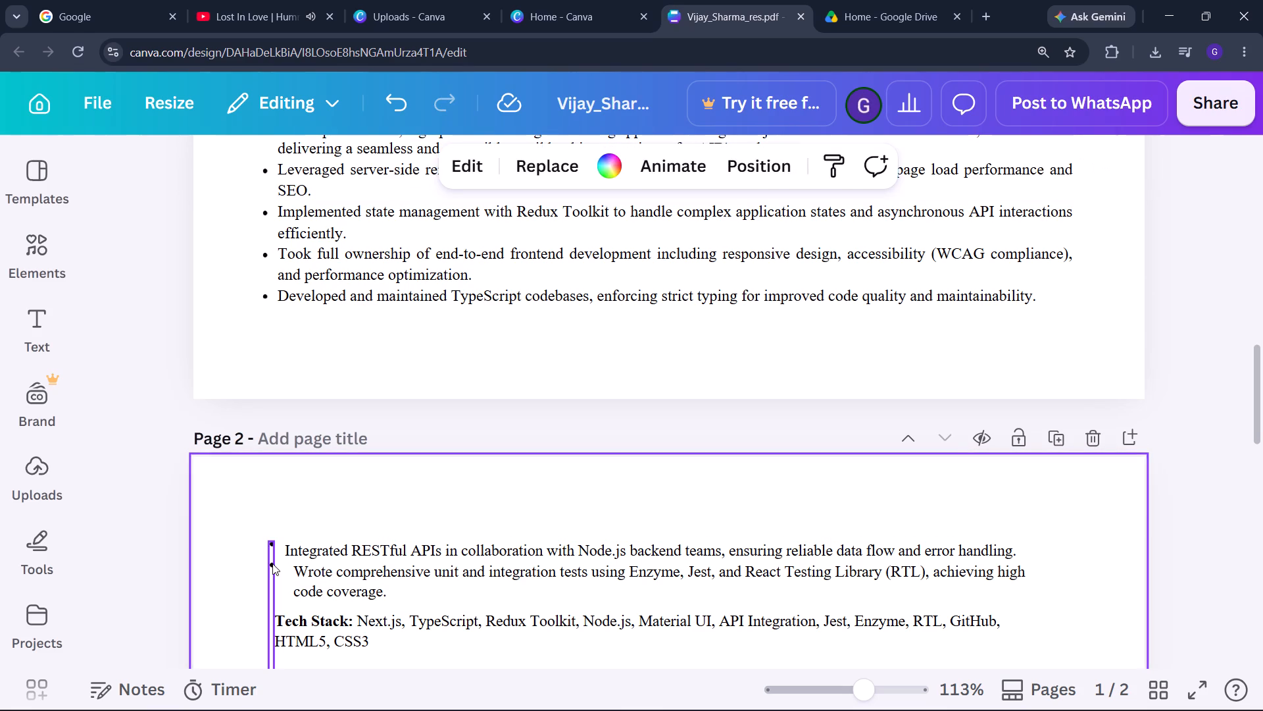
pyautogui.moveTo(272, 564); pyautogui.dragTo(255, 565)
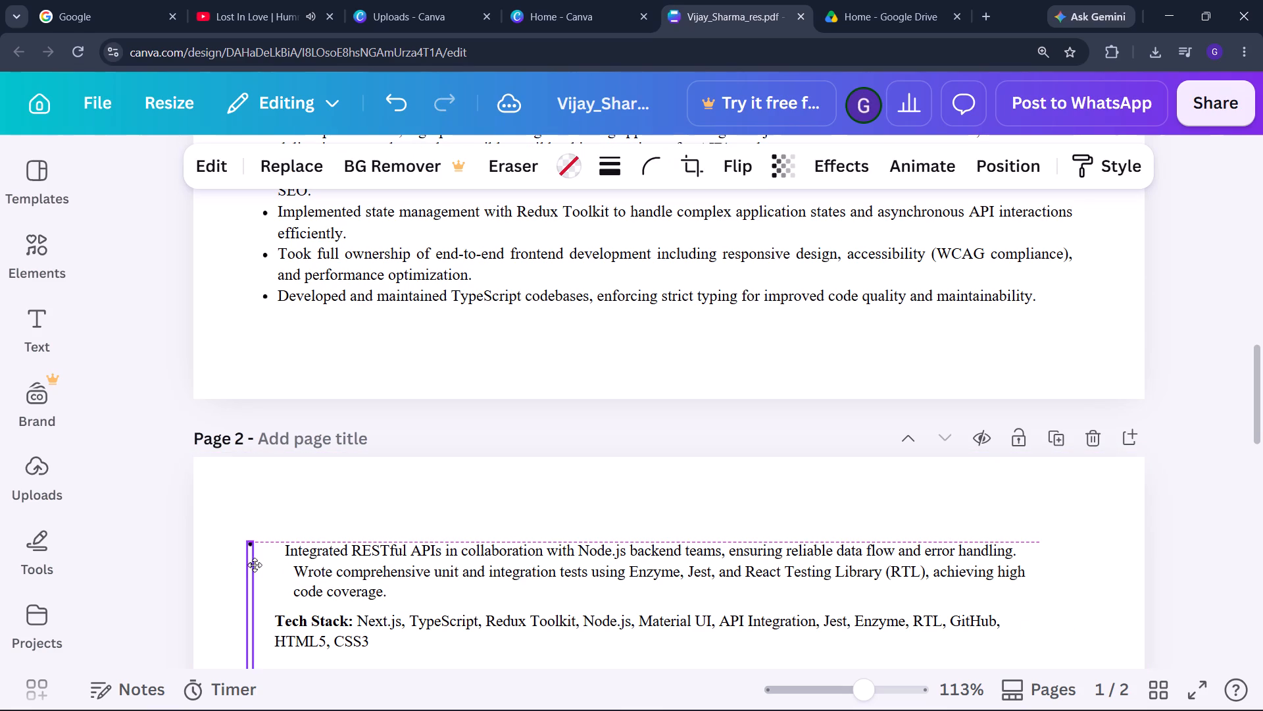
pyautogui.moveTo(255, 565); pyautogui.dragTo(194, 555)
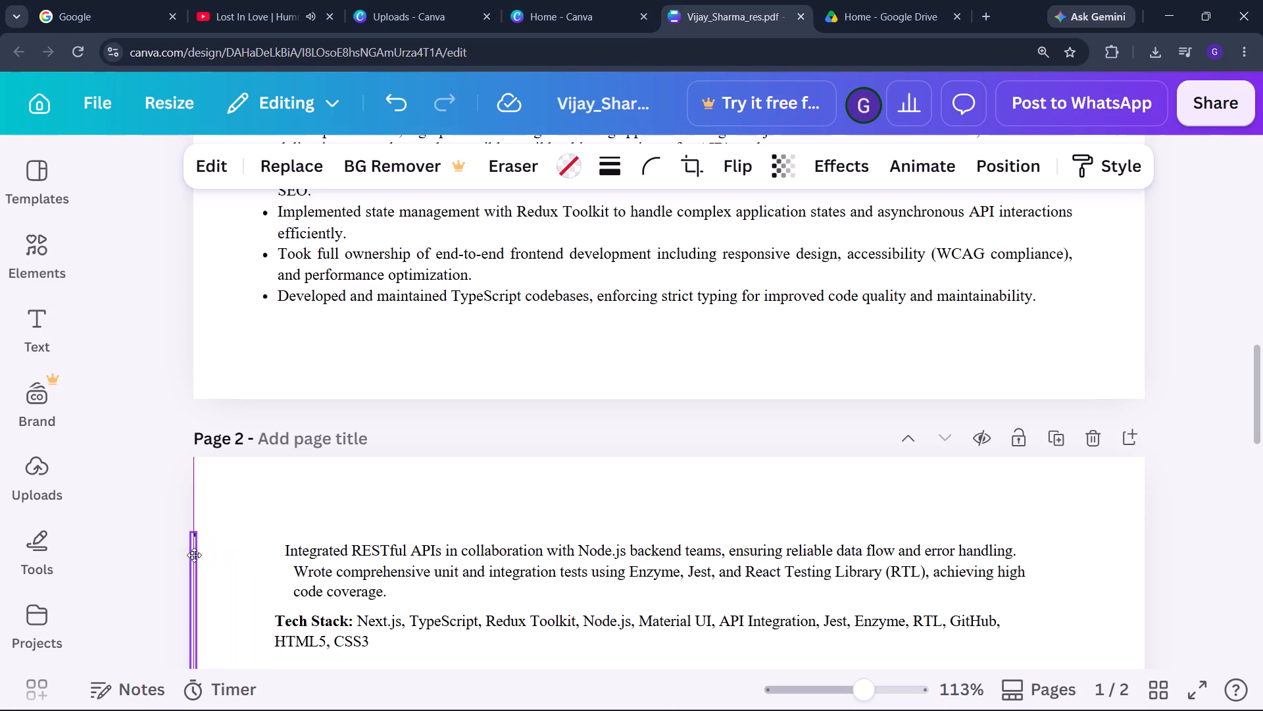
pyautogui.moveTo(194, 555); pyautogui.dragTo(262, 558)
# Reposition the "Integrated RESTful APIs" text box so that its line sits beside the first bullet marker on page 2.
pyautogui.doubleClick(361, 566)
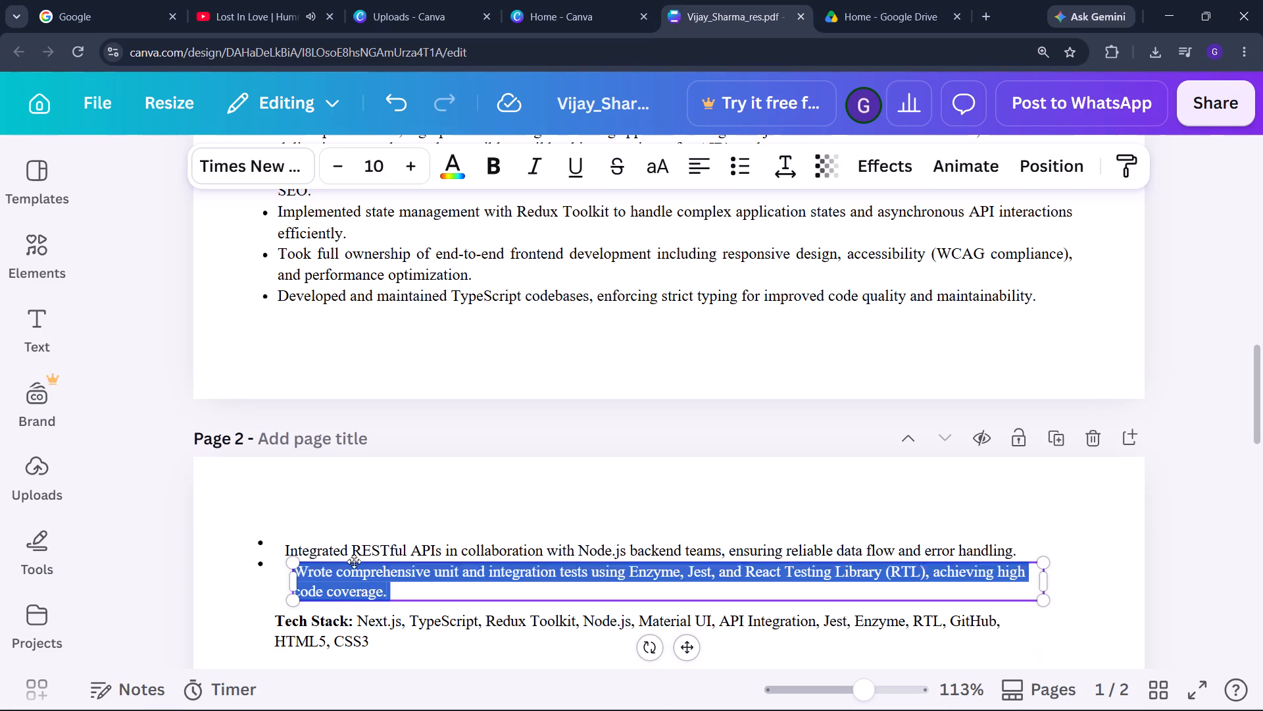
pyautogui.doubleClick(302, 554)
pyautogui.moveTo(301, 546); pyautogui.dragTo(287, 532)
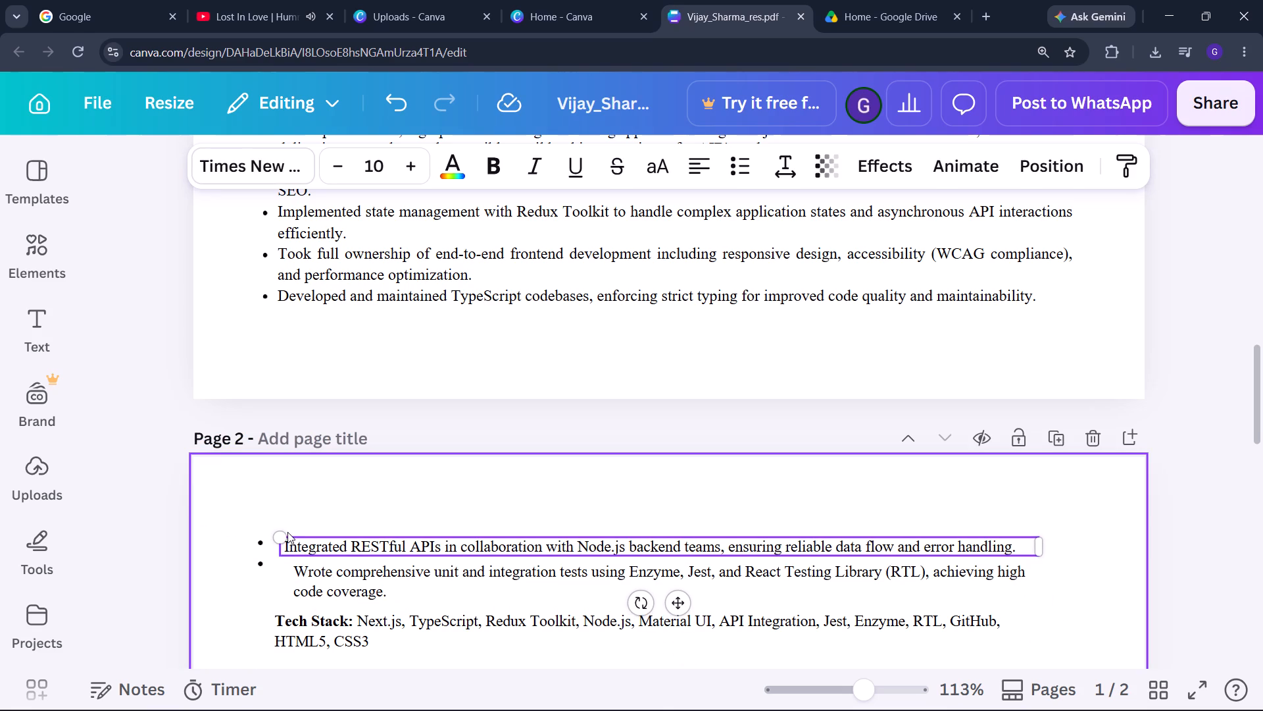
pyautogui.doubleClick(322, 554)
pyautogui.doubleClick(278, 605)
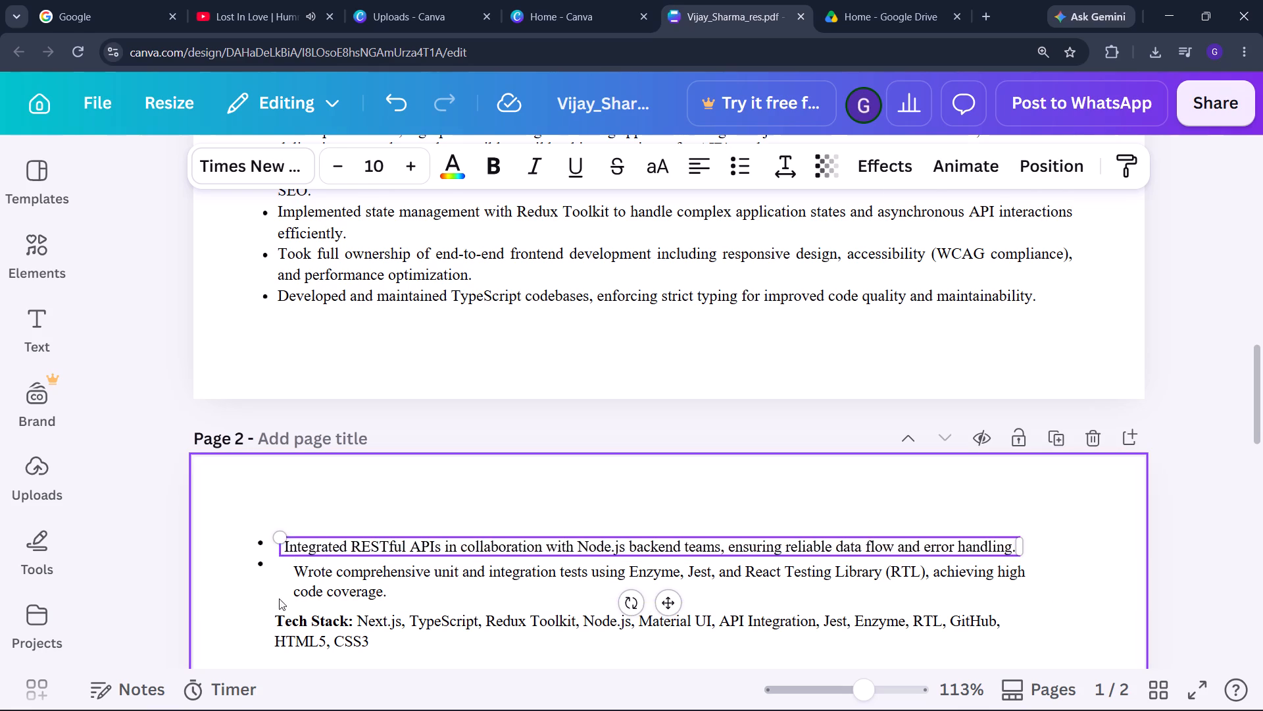
pyautogui.click(312, 542)
pyautogui.moveTo(320, 542); pyautogui.dragTo(341, 535)
pyautogui.doubleClick(341, 535)
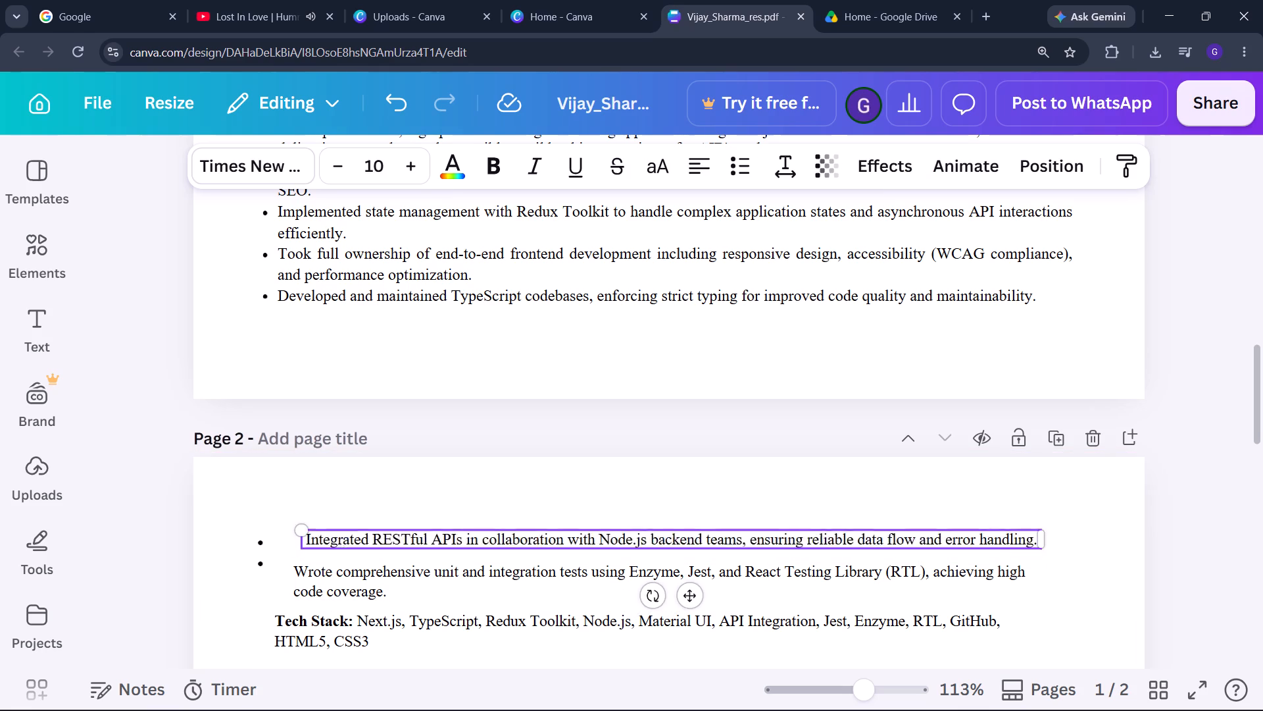
pyautogui.click(332, 535)
pyautogui.moveTo(328, 529); pyautogui.dragTo(317, 485)
pyautogui.moveTo(316, 484); pyautogui.dragTo(295, 446)
pyautogui.moveTo(328, 497); pyautogui.dragTo(324, 499)
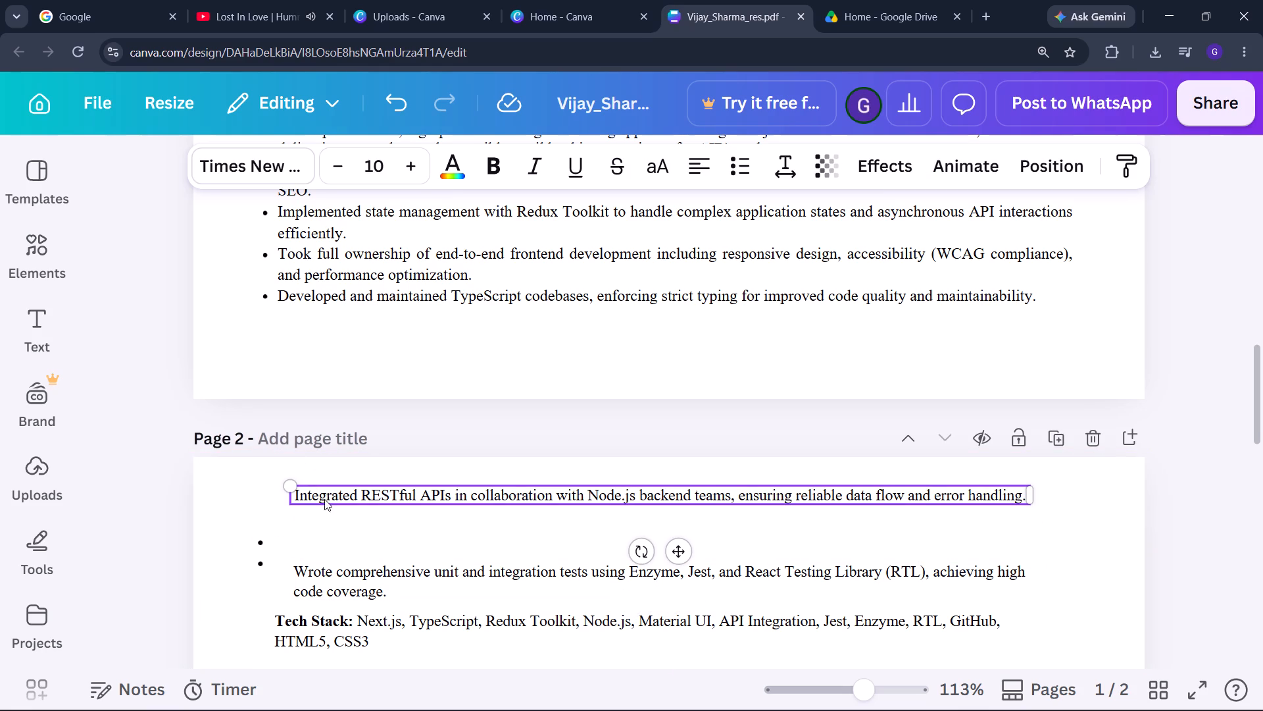
pyautogui.moveTo(324, 499); pyautogui.dragTo(309, 544)
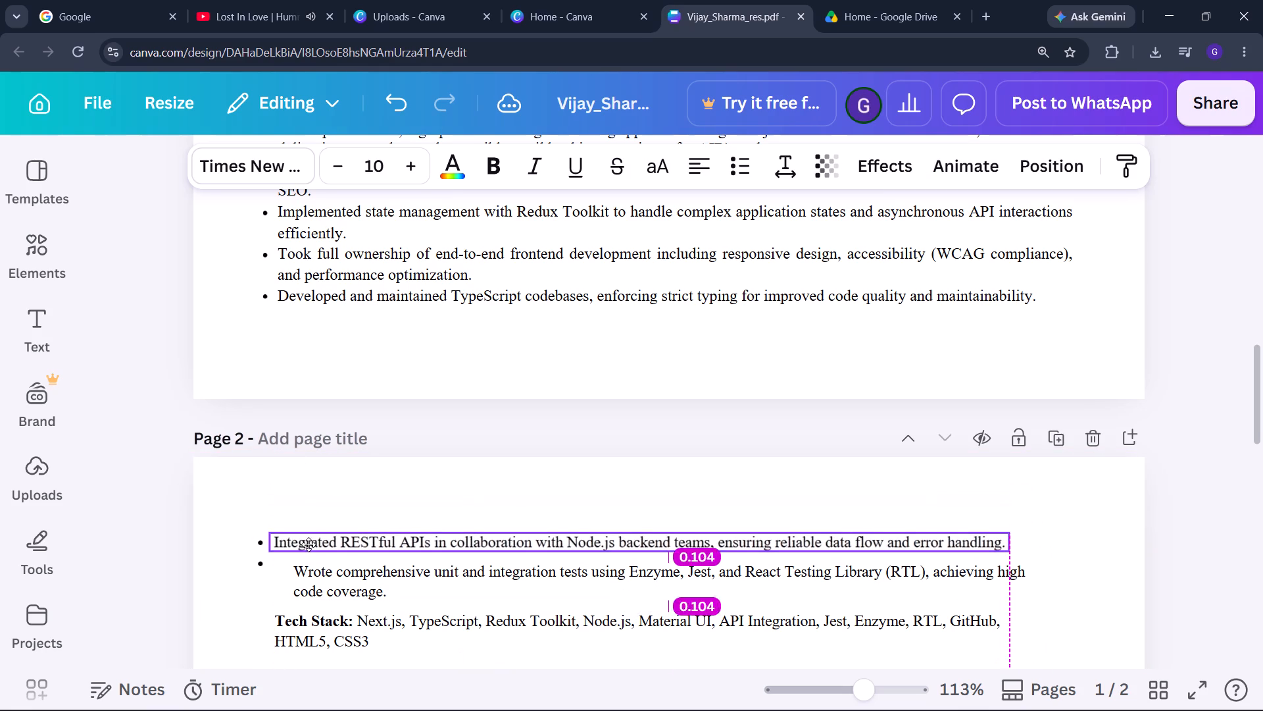
pyautogui.moveTo(309, 544); pyautogui.dragTo(312, 546)
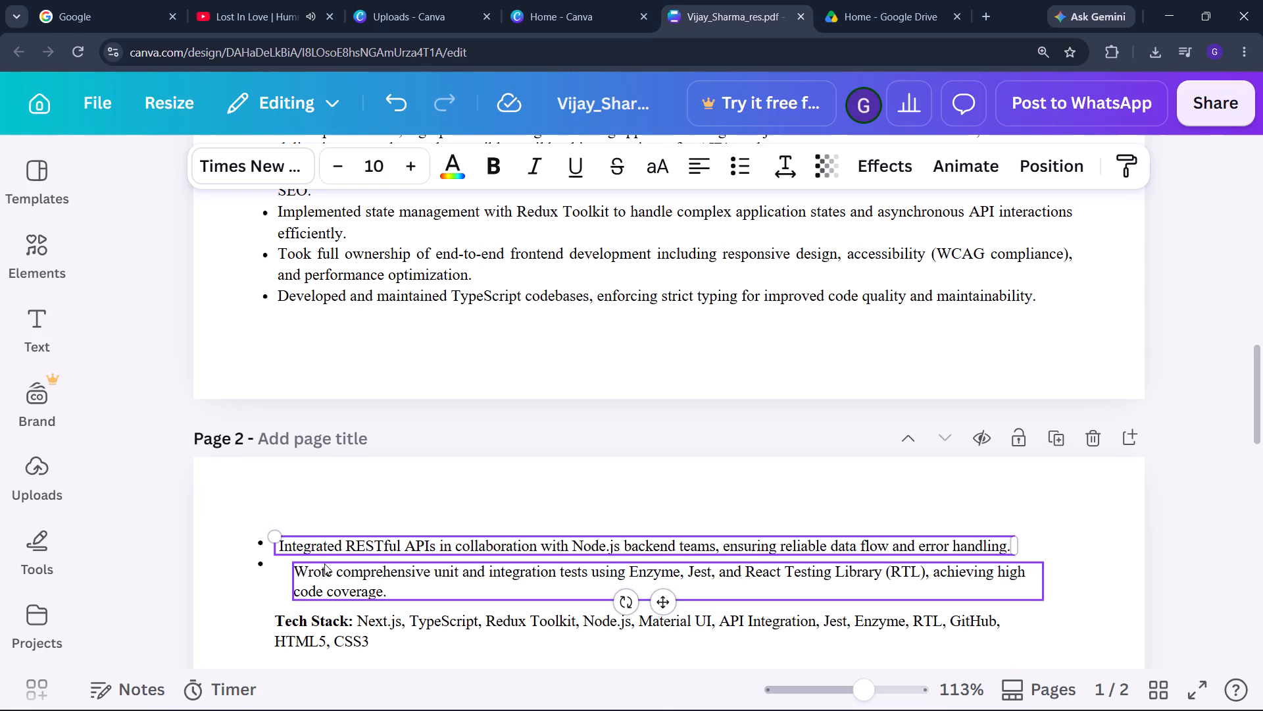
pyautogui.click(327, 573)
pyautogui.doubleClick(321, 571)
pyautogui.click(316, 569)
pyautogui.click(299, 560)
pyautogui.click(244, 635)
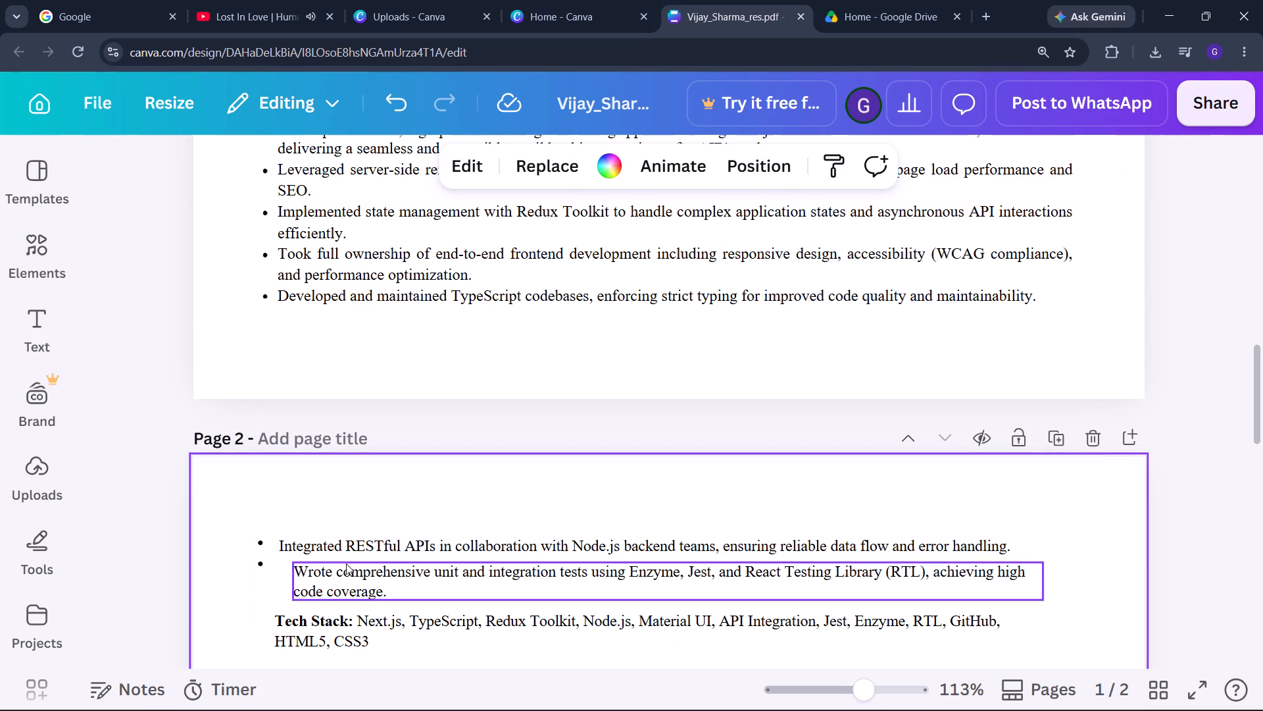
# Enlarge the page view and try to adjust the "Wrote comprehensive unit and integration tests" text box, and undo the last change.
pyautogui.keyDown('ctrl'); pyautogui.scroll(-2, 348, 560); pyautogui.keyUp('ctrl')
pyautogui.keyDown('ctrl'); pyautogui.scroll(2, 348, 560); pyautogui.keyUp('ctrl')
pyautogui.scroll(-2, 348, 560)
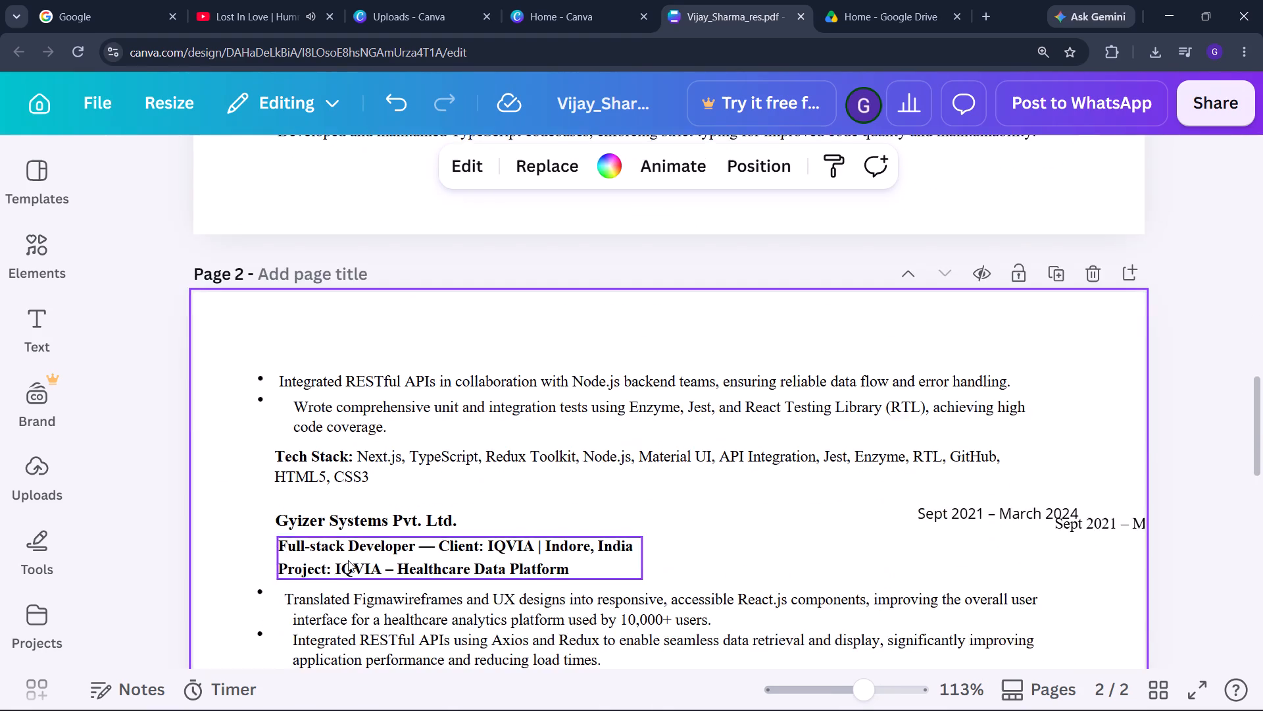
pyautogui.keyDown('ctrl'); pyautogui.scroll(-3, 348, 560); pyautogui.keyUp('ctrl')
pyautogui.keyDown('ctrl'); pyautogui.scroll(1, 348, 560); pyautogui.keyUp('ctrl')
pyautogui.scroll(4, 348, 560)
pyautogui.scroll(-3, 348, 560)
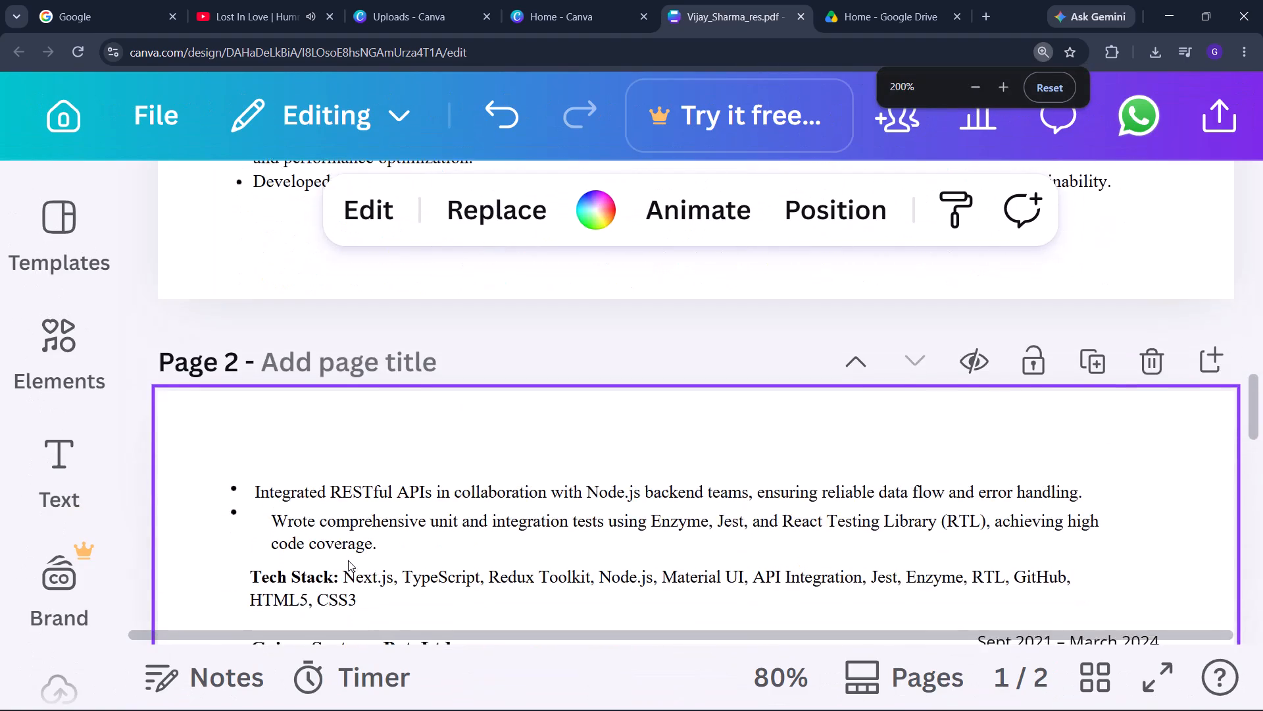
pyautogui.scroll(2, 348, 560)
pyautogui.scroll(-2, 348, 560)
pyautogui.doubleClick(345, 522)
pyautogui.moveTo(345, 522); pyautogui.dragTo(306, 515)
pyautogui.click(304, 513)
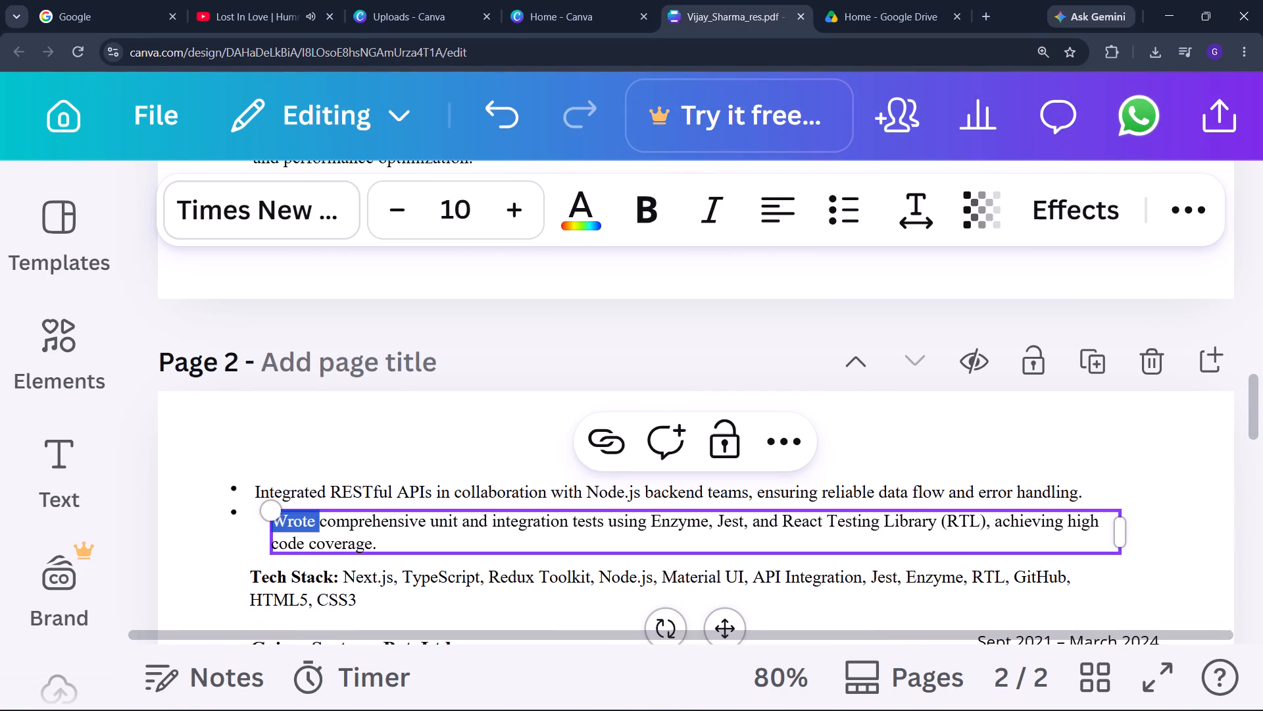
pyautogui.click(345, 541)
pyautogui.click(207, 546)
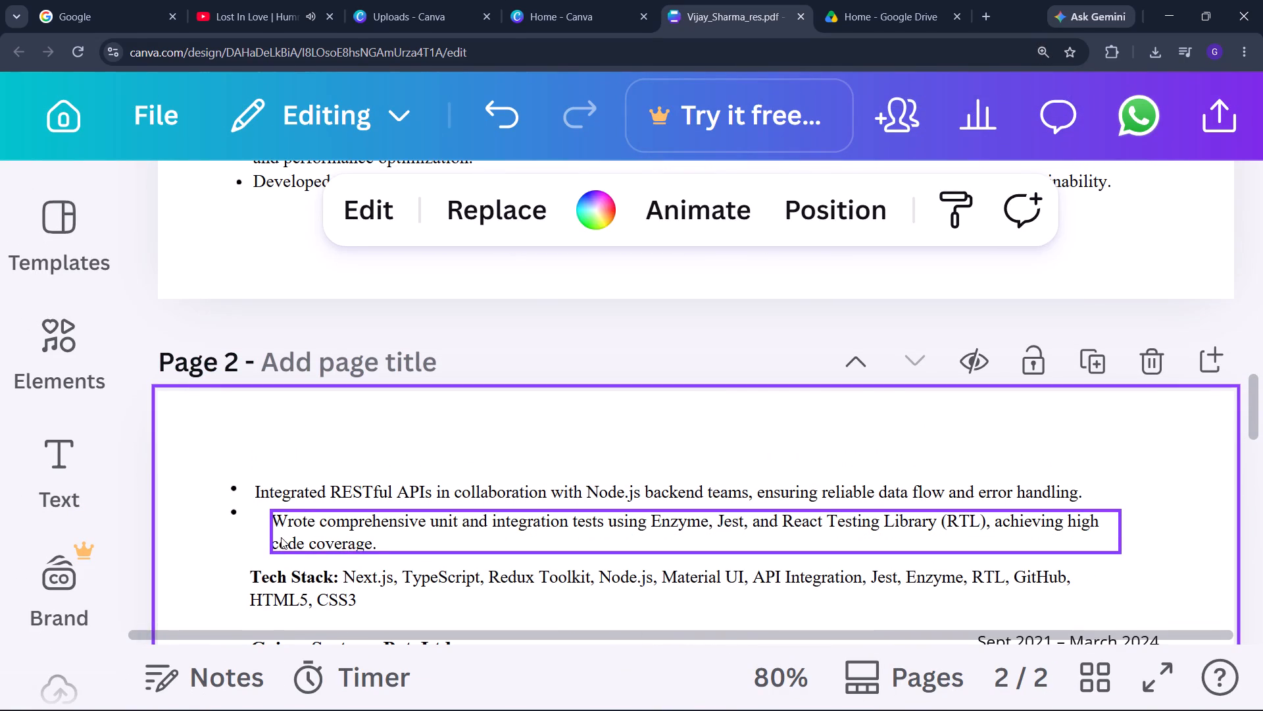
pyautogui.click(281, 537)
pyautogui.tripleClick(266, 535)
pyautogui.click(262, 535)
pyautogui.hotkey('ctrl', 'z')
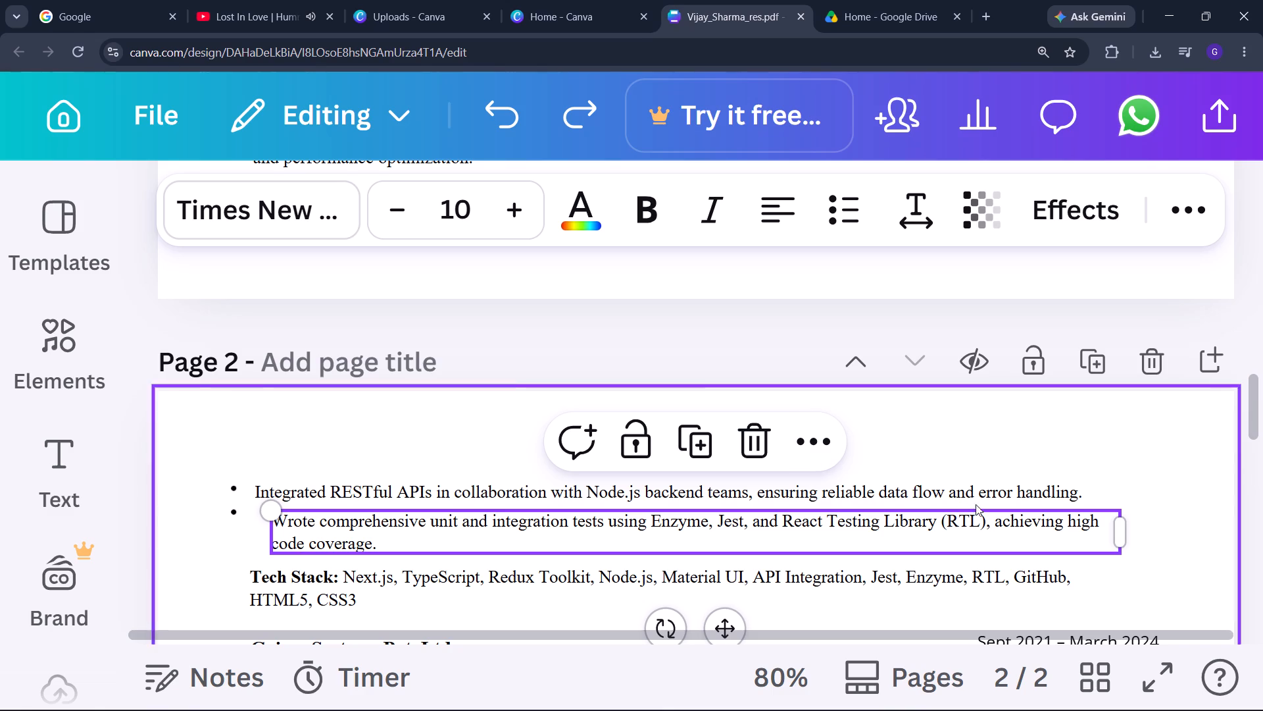
# Widen the "Integrated RESTful APIs" text box slightly to nearly match the width of the line below it.
pyautogui.click(1028, 487)
pyautogui.moveTo(1089, 495); pyautogui.dragTo(1102, 496)
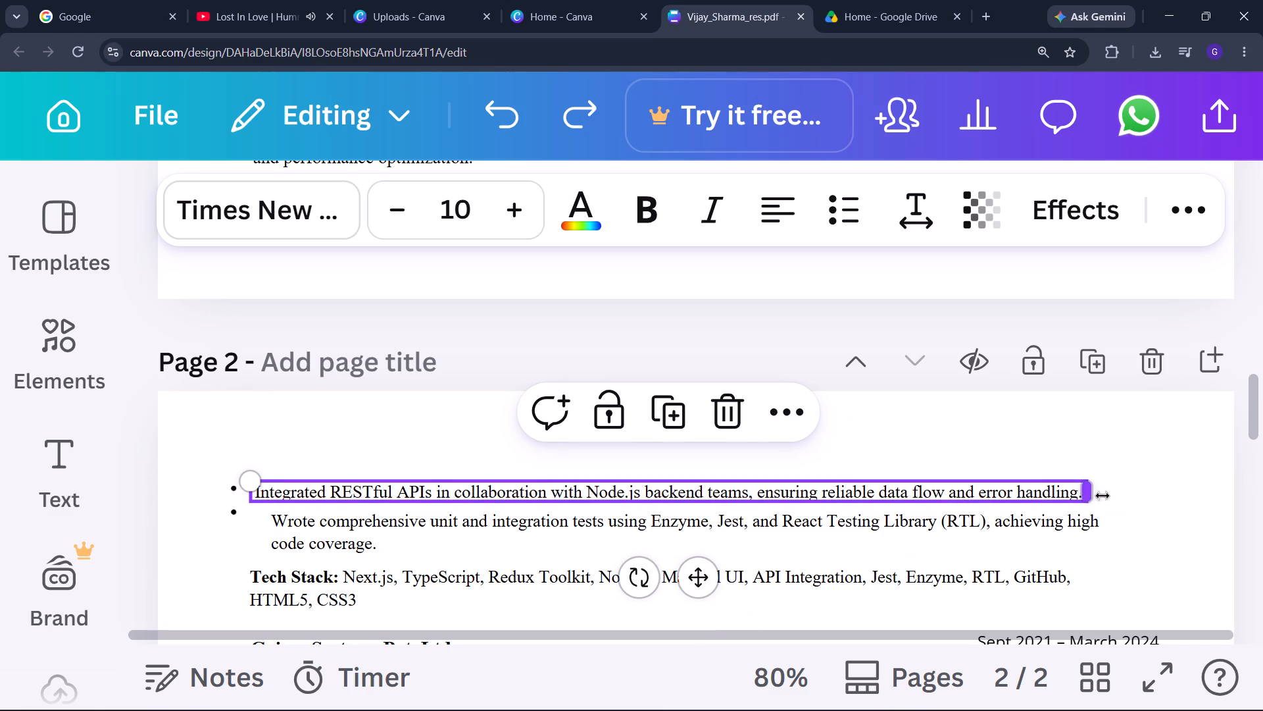
pyautogui.moveTo(1102, 496); pyautogui.dragTo(1106, 496)
pyautogui.click(375, 481)
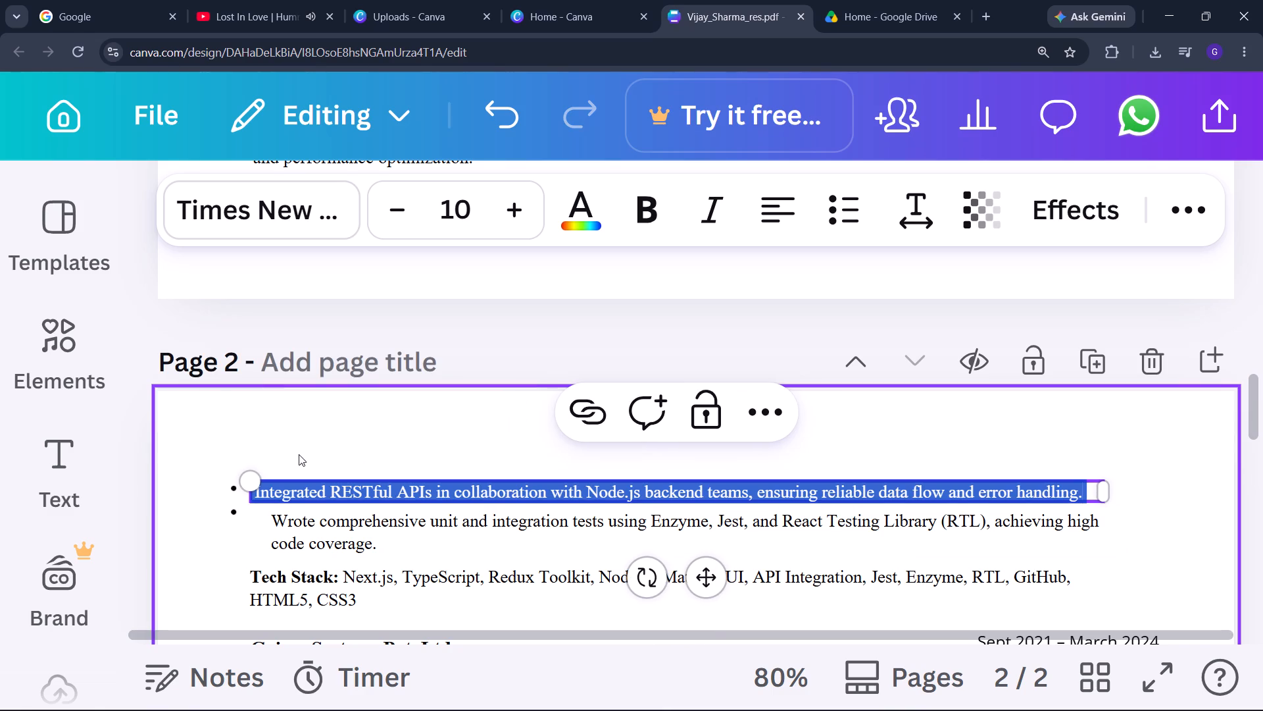
# Group the "Integrated RESTful APIs" and "Wrote comprehensive unit" text boxes together.
pyautogui.click(295, 456)
pyautogui.moveTo(273, 456); pyautogui.dragTo(320, 538)
pyautogui.click(559, 407)
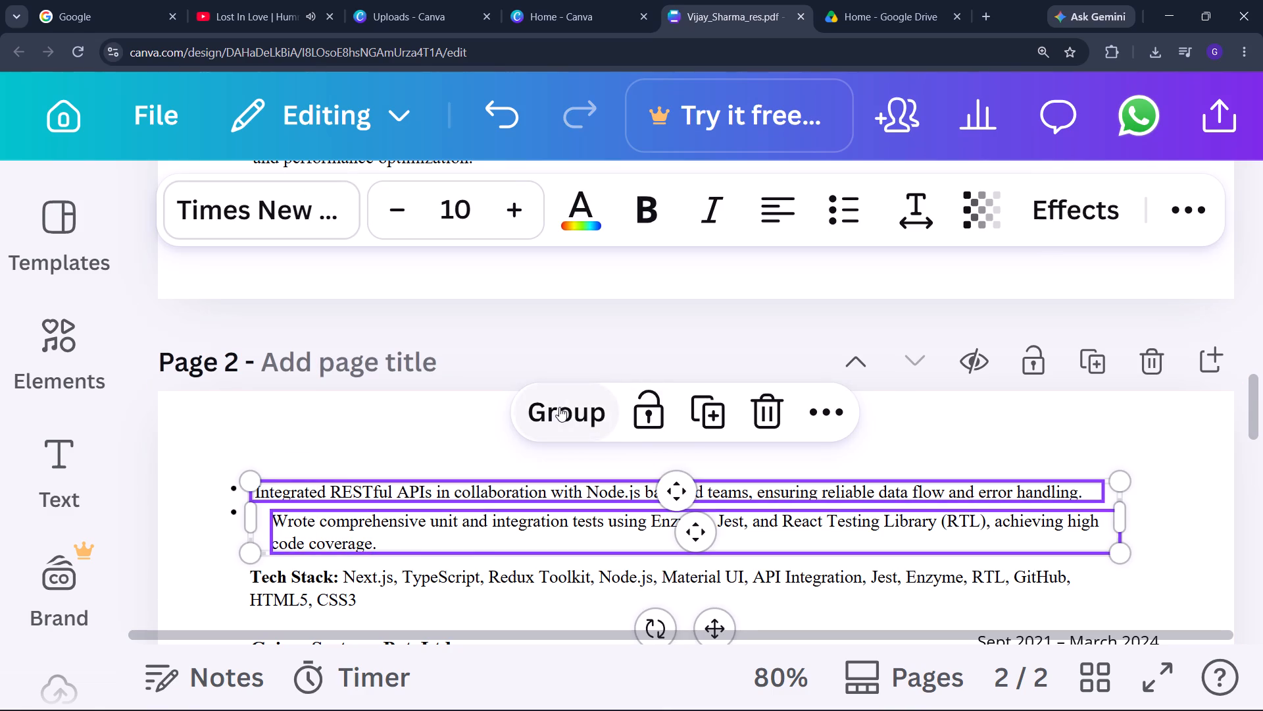
# Move the grouped "Integrated RESTful APIs" and "Wrote comprehensive unit" text boxes up and left, close to page 2's bullet markers.
pyautogui.moveTo(473, 524); pyautogui.dragTo(455, 517)
pyautogui.moveTo(455, 517); pyautogui.dragTo(467, 519)
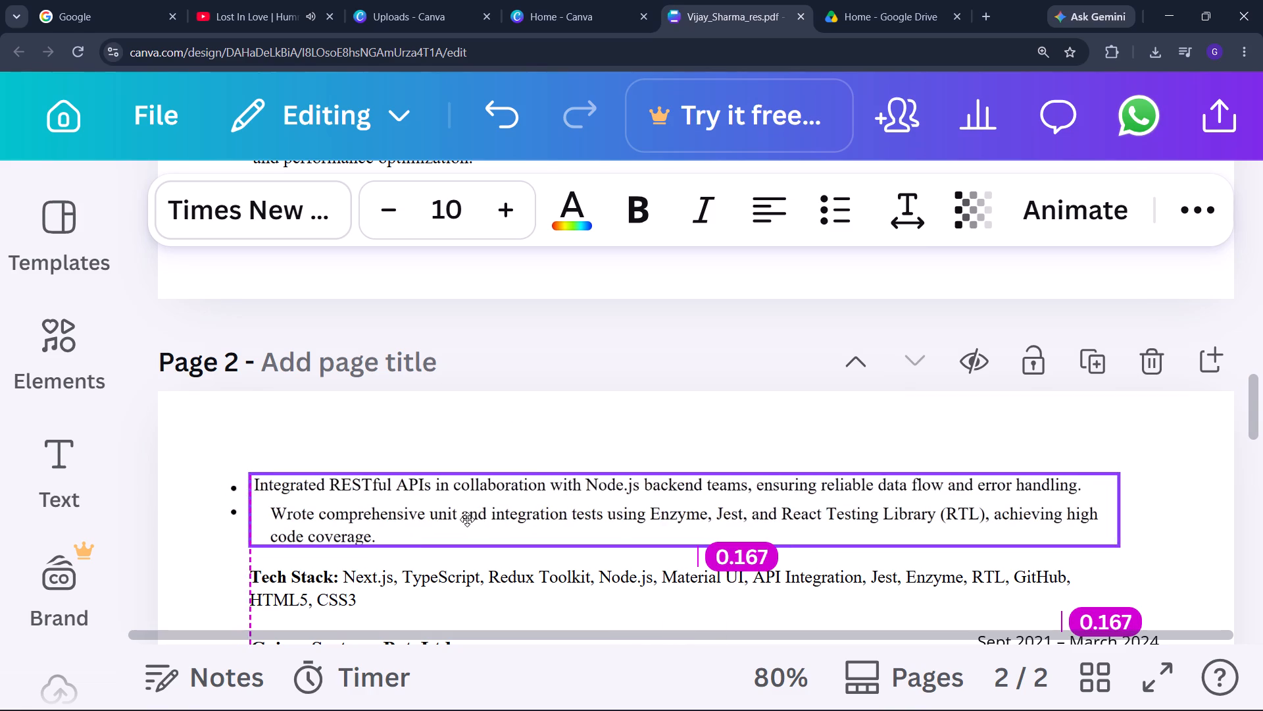
pyautogui.moveTo(467, 519); pyautogui.dragTo(462, 520)
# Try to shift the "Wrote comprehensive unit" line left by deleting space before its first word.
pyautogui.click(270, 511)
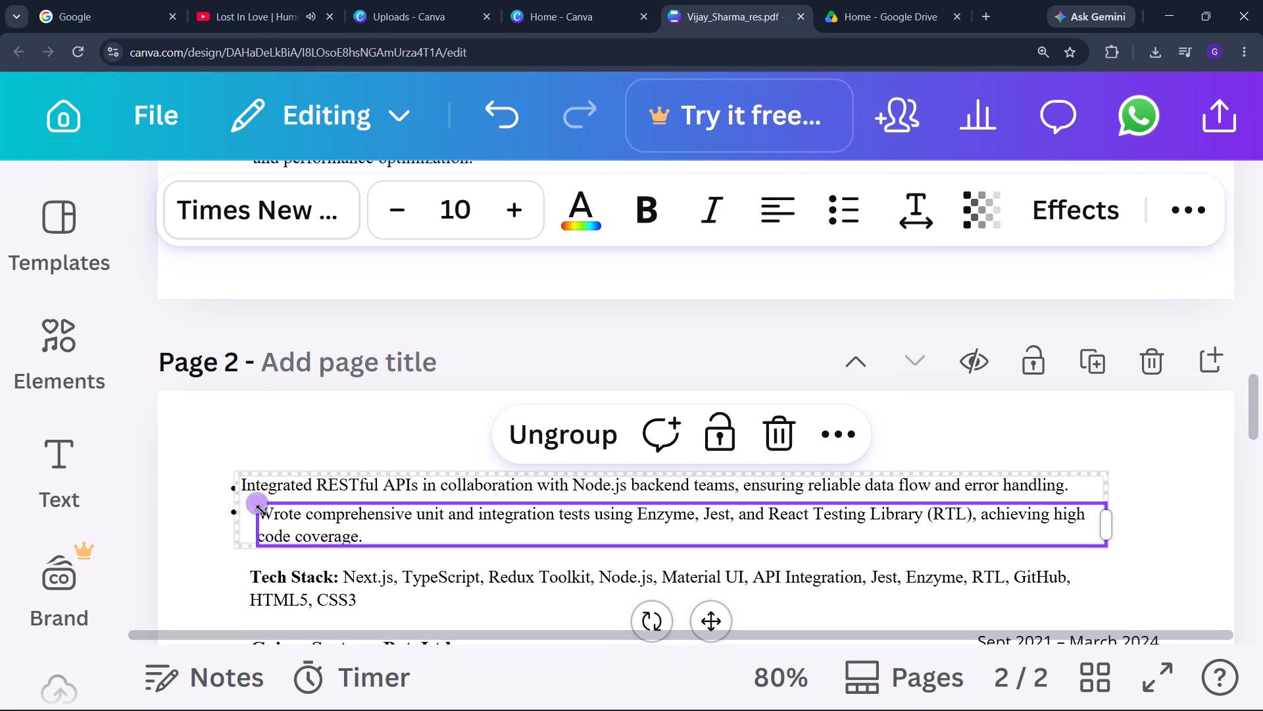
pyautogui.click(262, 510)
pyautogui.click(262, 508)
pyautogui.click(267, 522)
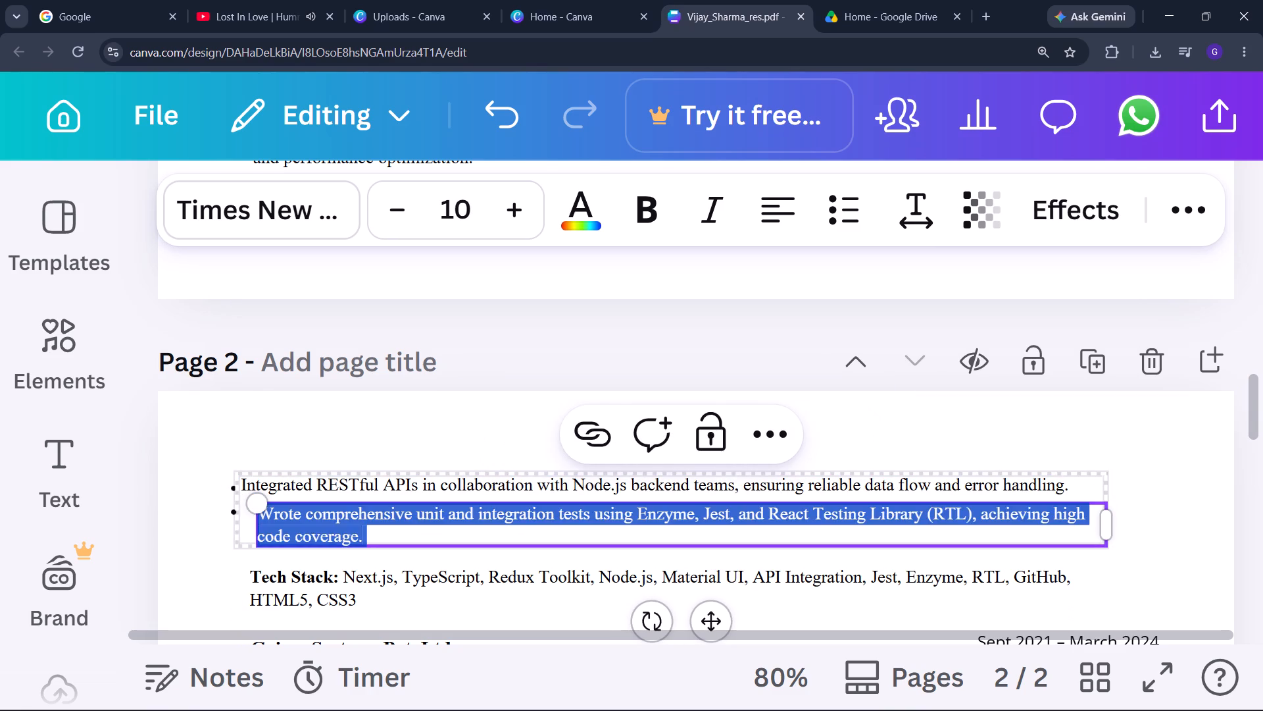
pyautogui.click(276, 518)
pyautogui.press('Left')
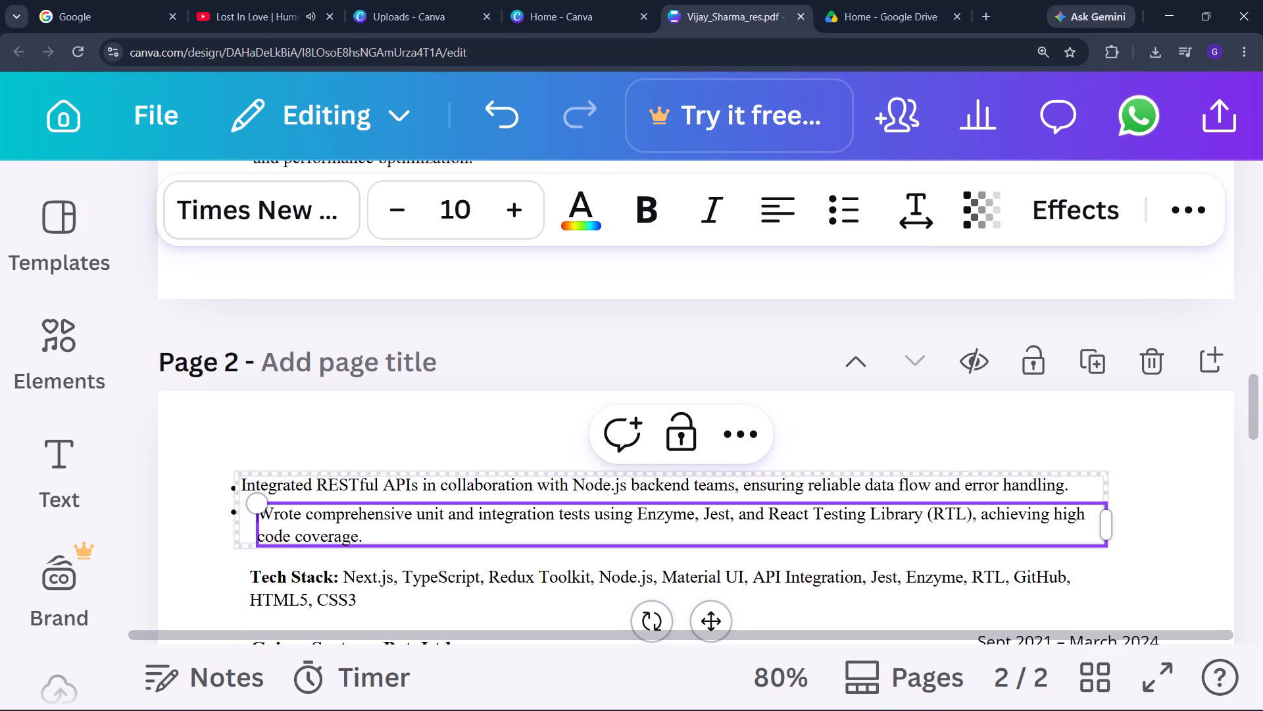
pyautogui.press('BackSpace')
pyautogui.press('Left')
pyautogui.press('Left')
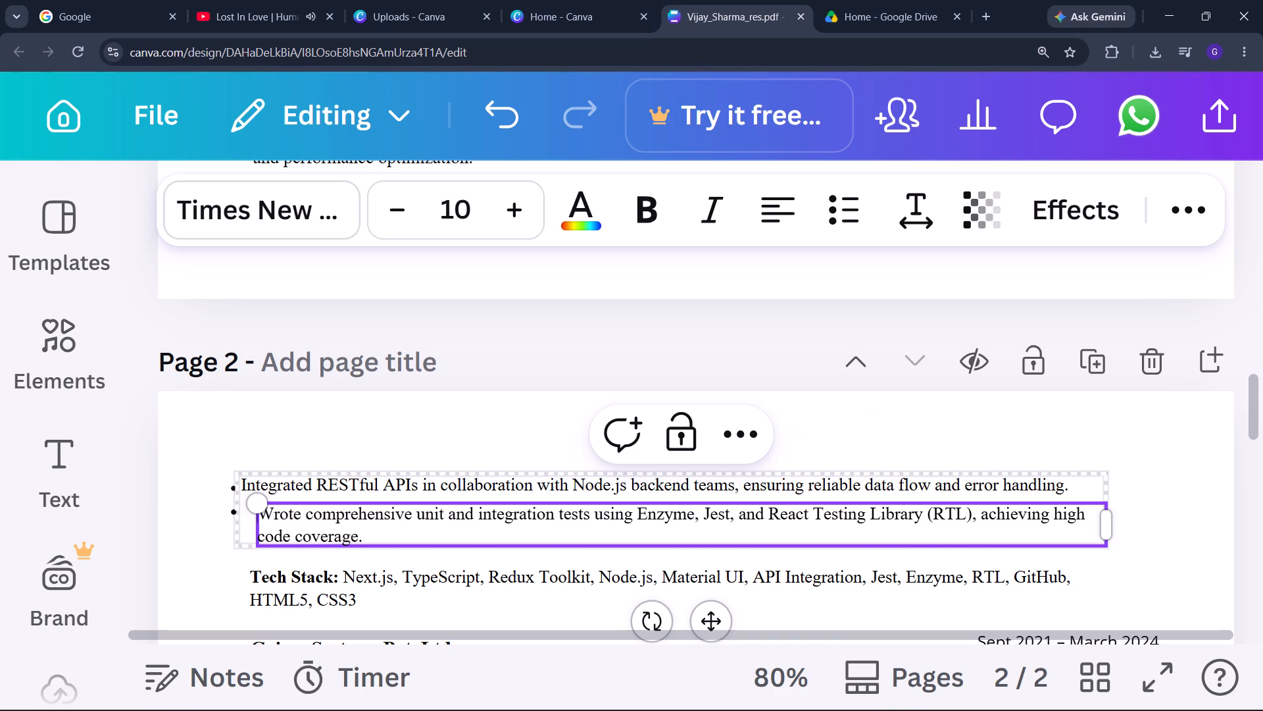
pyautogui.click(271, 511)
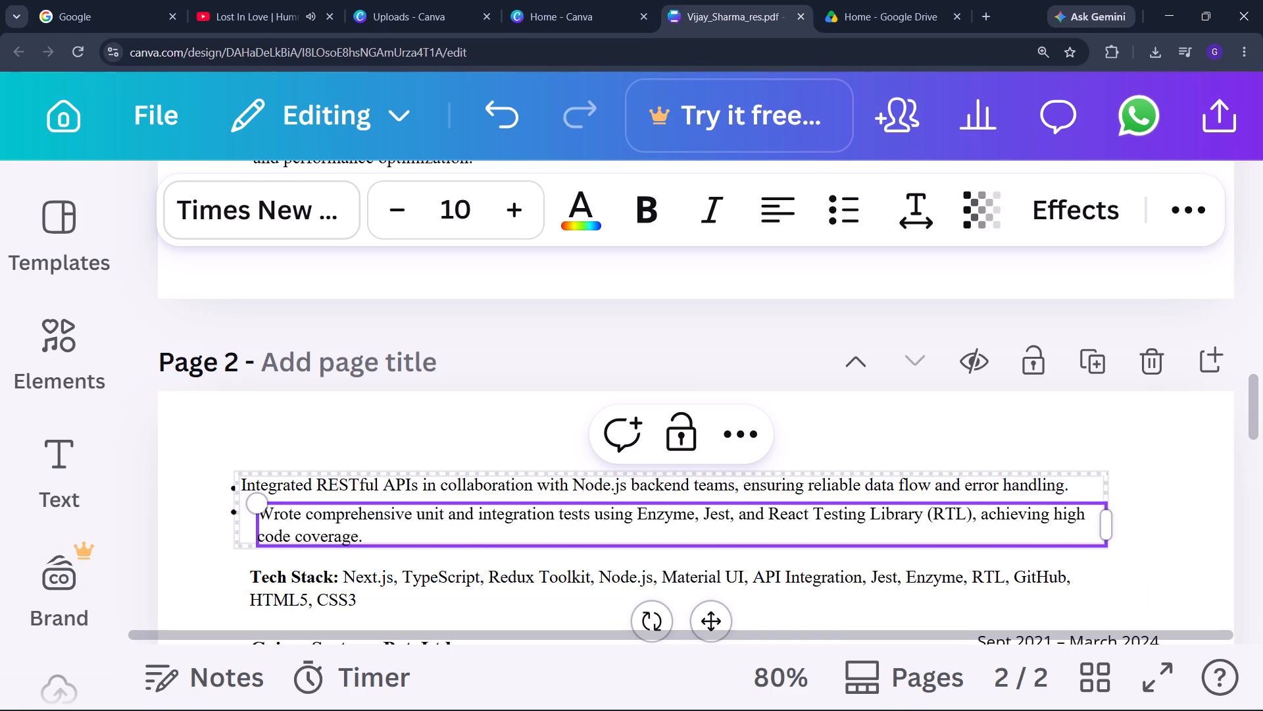
# Stretch the "Wrote comprehensive unit" text box leftward from its corner until its edge reaches the bullet markers.
pyautogui.click(260, 527)
pyautogui.click(254, 508)
pyautogui.moveTo(254, 508); pyautogui.dragTo(234, 513)
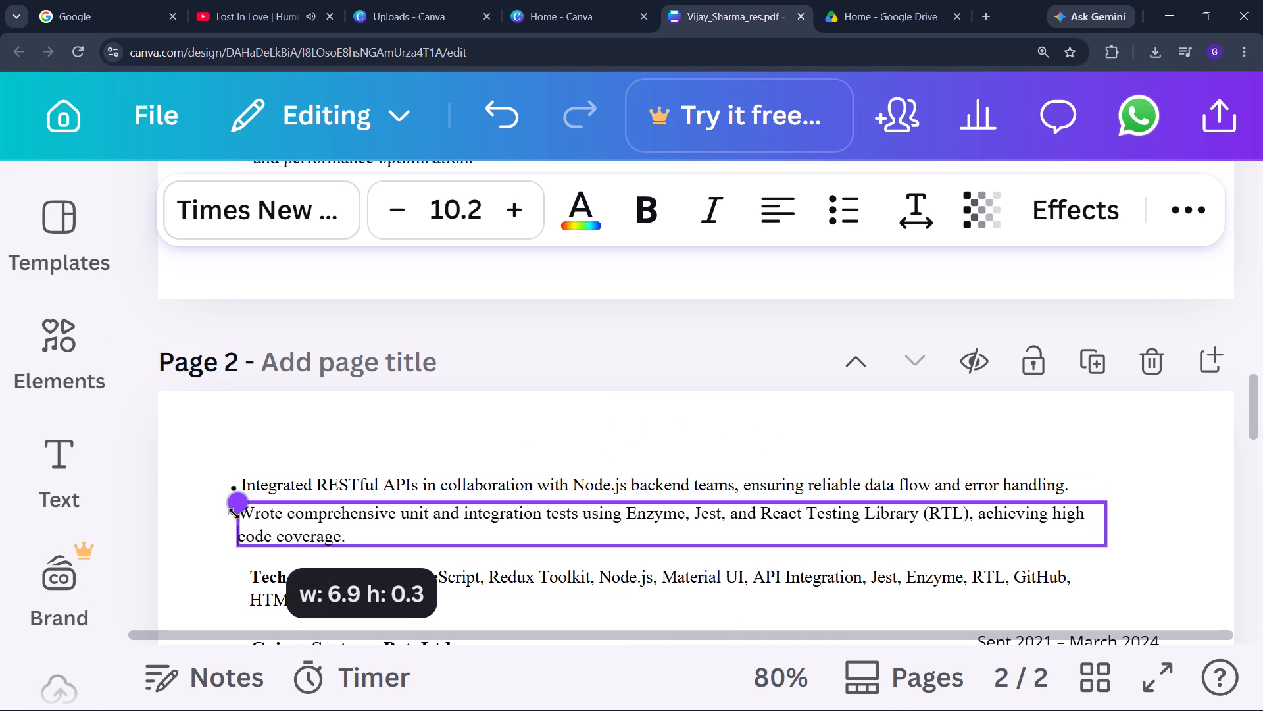
pyautogui.moveTo(234, 513); pyautogui.dragTo(237, 518)
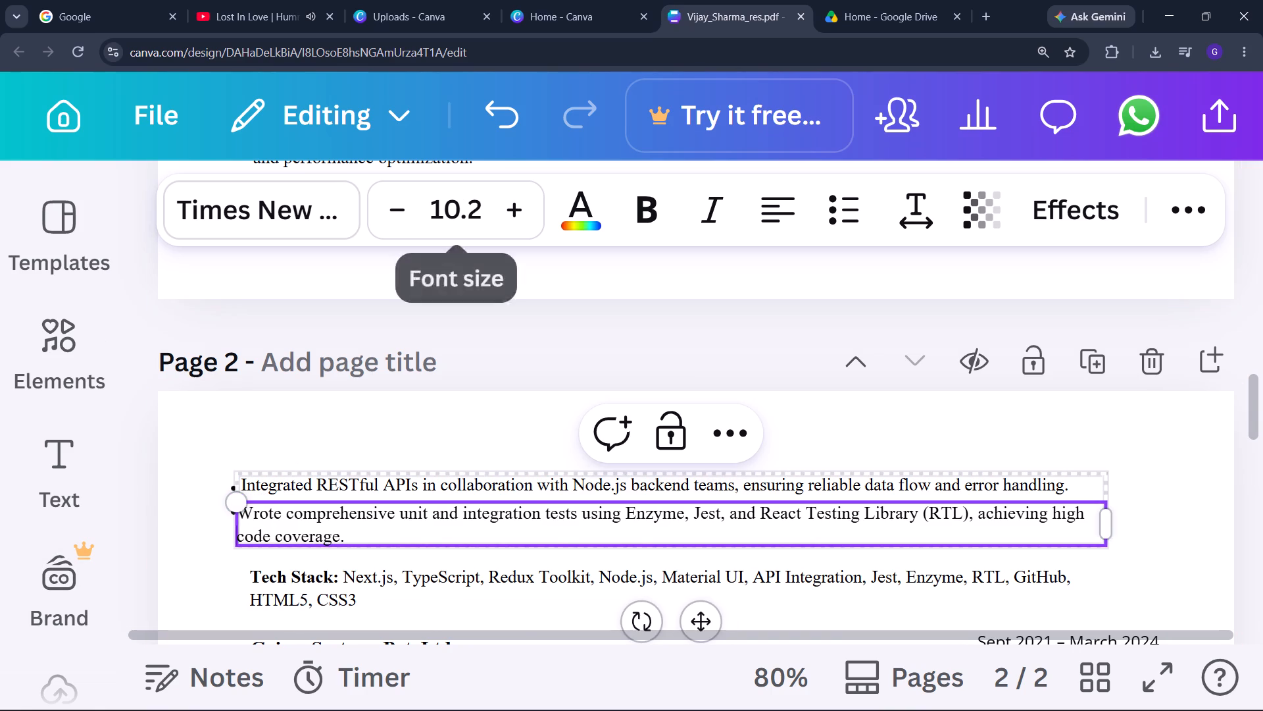
# Set the font size of the "Wrote comprehensive unit" text to 10.
pyautogui.click(476, 211)
pyautogui.write('10')
pyautogui.press('Return')
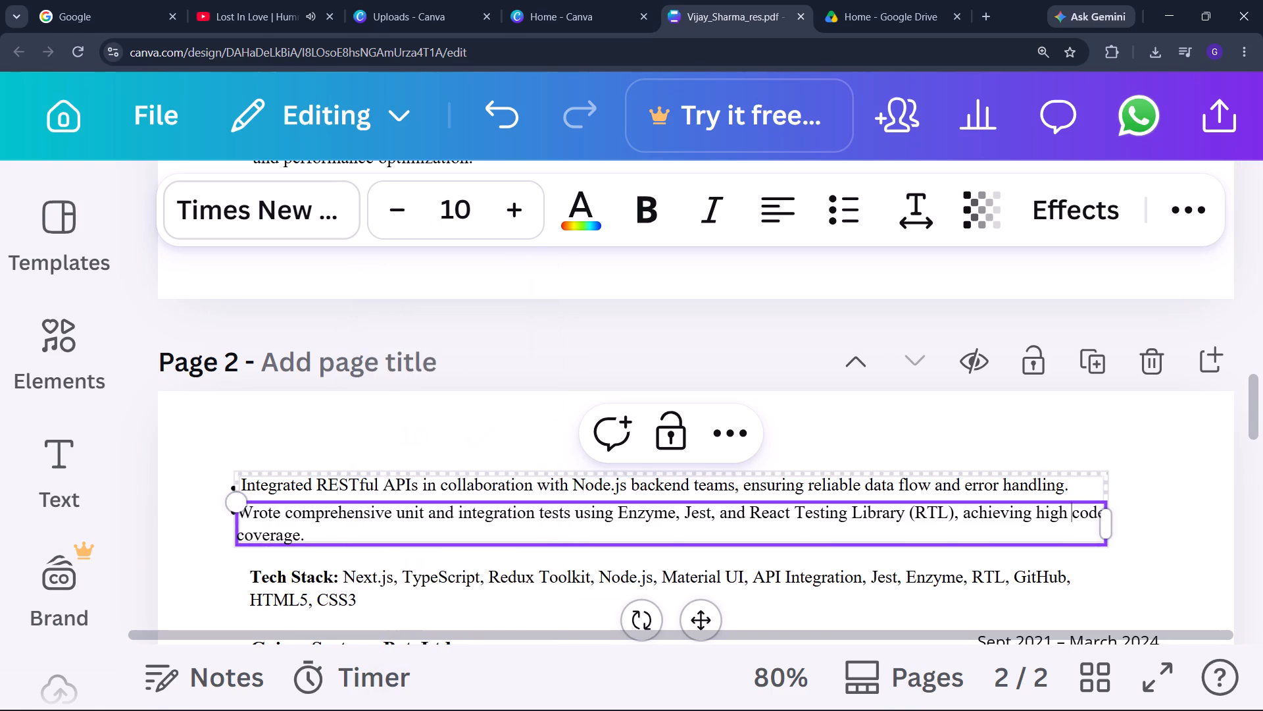
pyautogui.doubleClick(553, 401)
# Nudge the grouped text up slightly and shift the "Wrote comprehensive unit" text box right, clear of the second bullet marker.
pyautogui.click(362, 527)
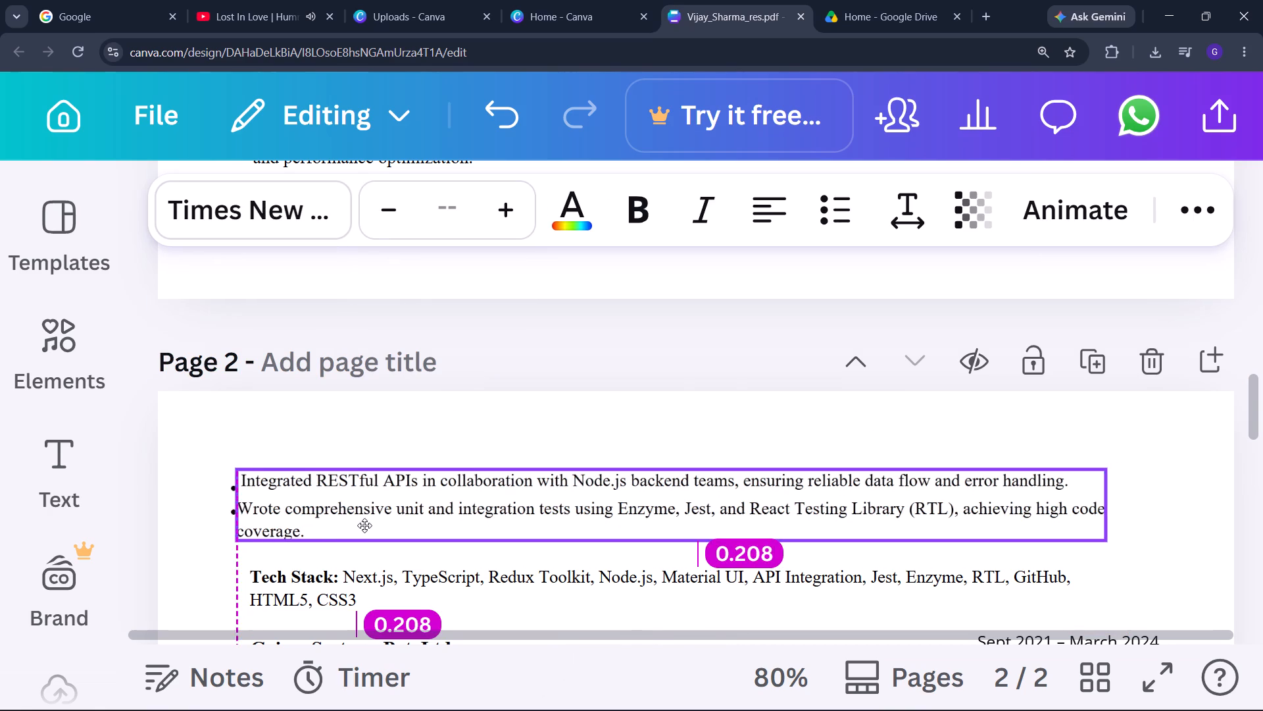
pyautogui.click(331, 532)
pyautogui.moveTo(292, 520); pyautogui.dragTo(301, 527)
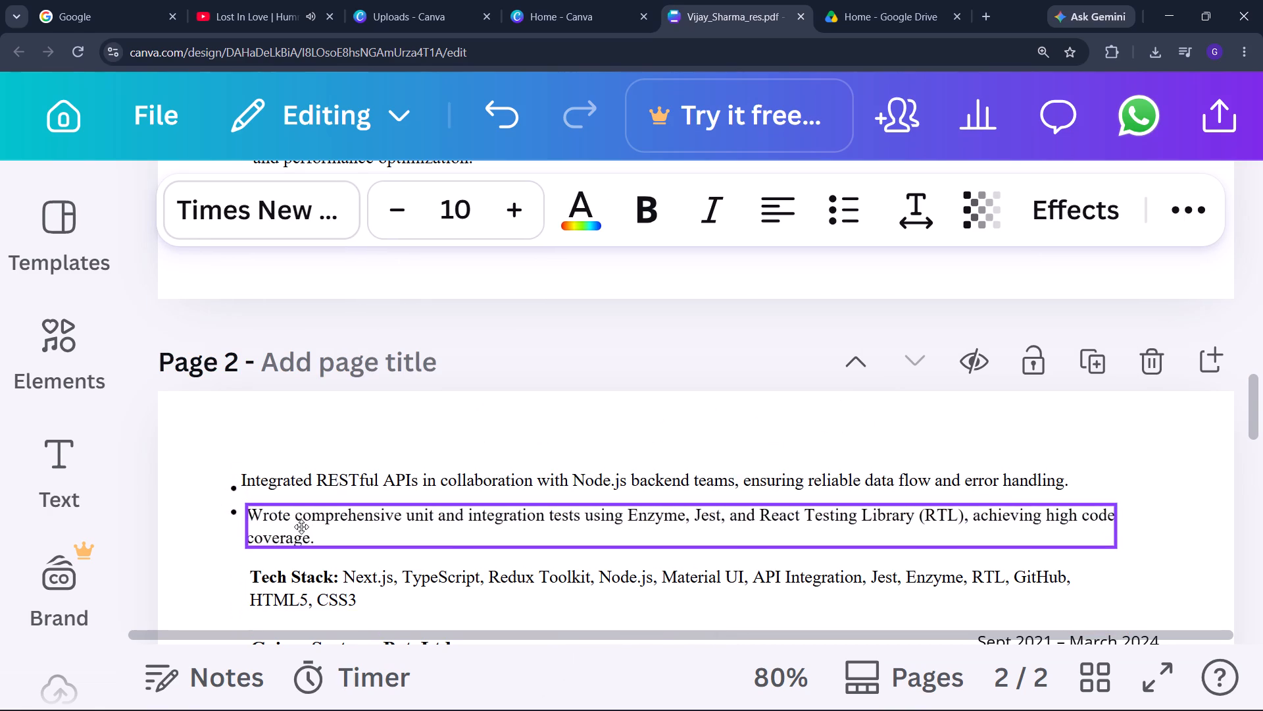
pyautogui.moveTo(301, 527); pyautogui.dragTo(303, 525)
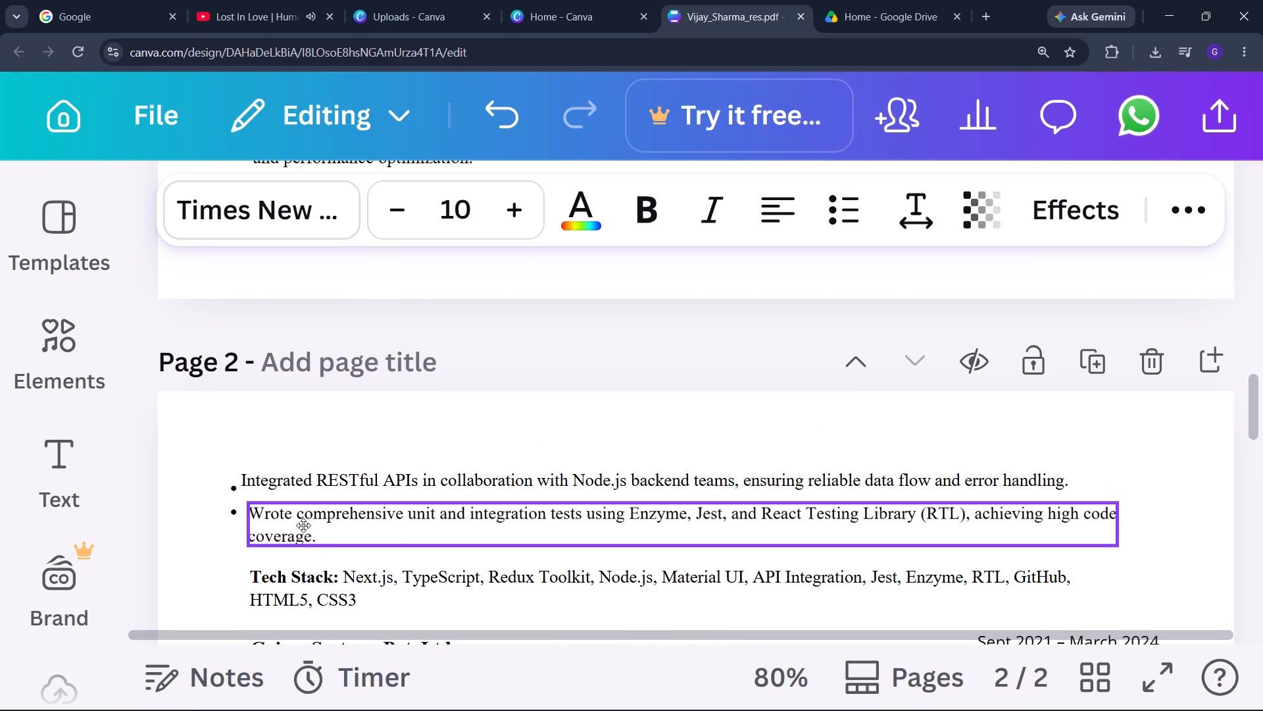
pyautogui.moveTo(303, 525); pyautogui.dragTo(301, 524)
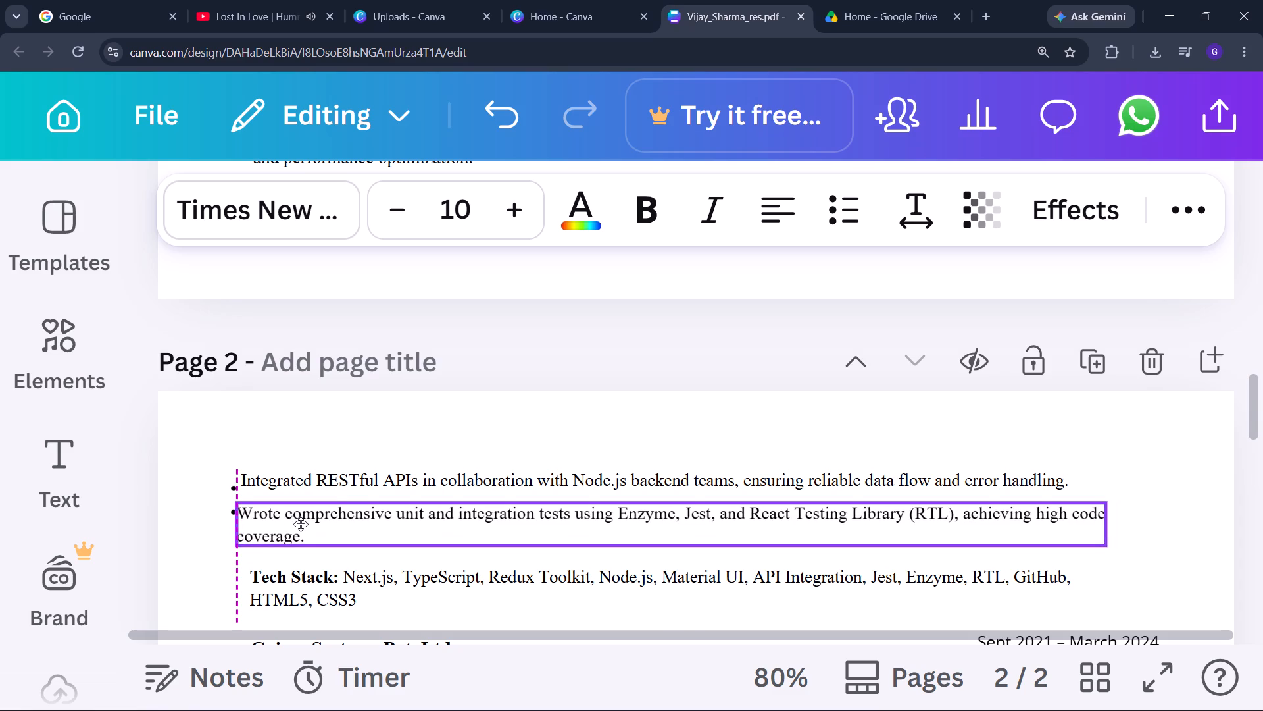
pyautogui.moveTo(301, 524); pyautogui.dragTo(303, 524)
pyautogui.click(297, 552)
pyautogui.click(299, 496)
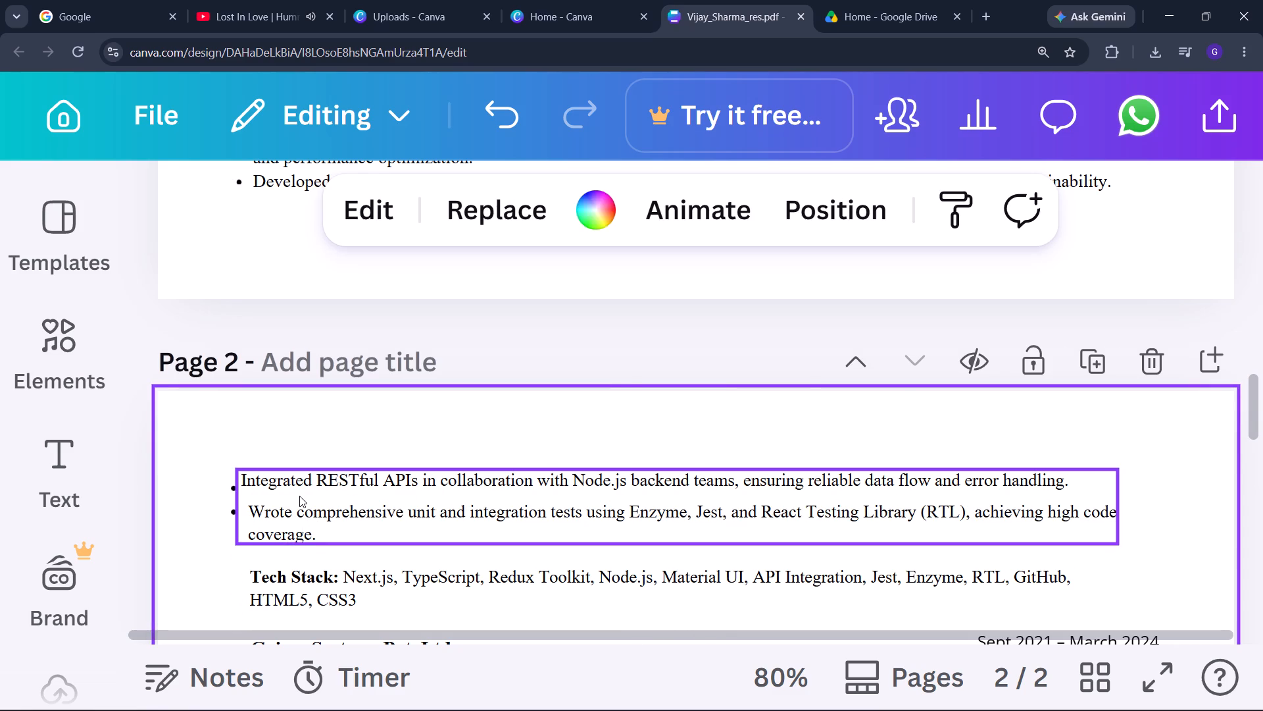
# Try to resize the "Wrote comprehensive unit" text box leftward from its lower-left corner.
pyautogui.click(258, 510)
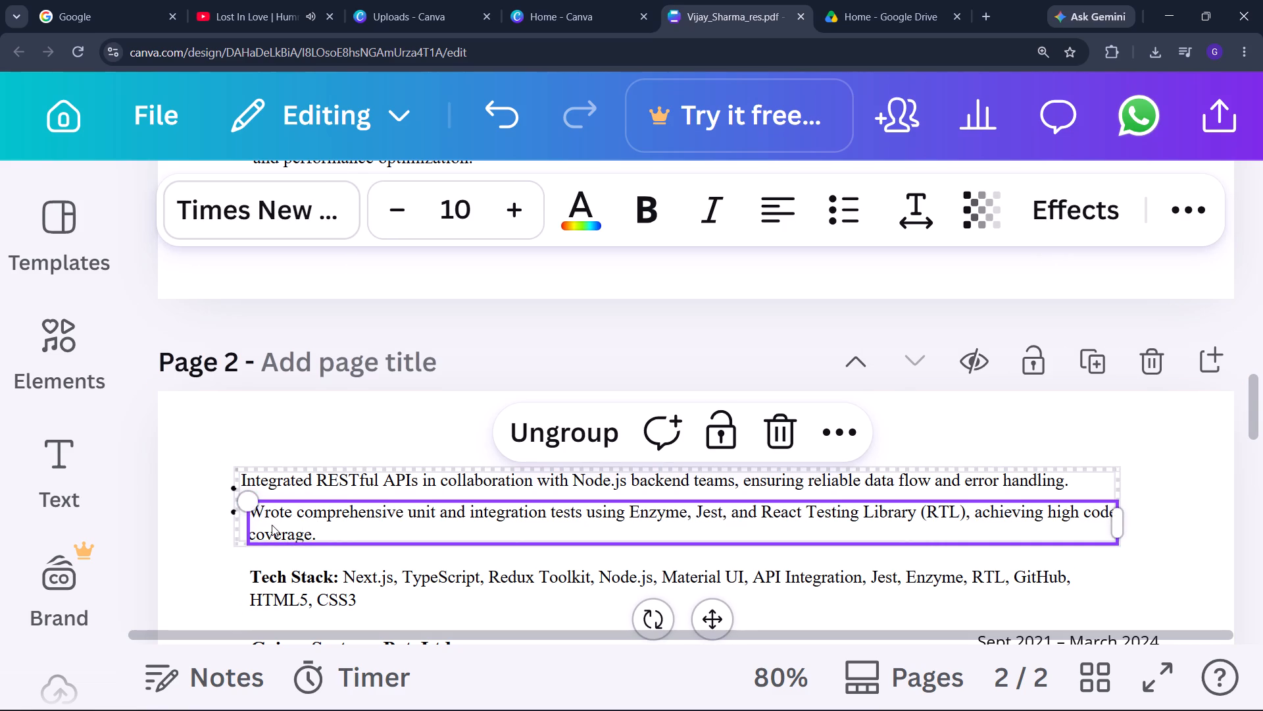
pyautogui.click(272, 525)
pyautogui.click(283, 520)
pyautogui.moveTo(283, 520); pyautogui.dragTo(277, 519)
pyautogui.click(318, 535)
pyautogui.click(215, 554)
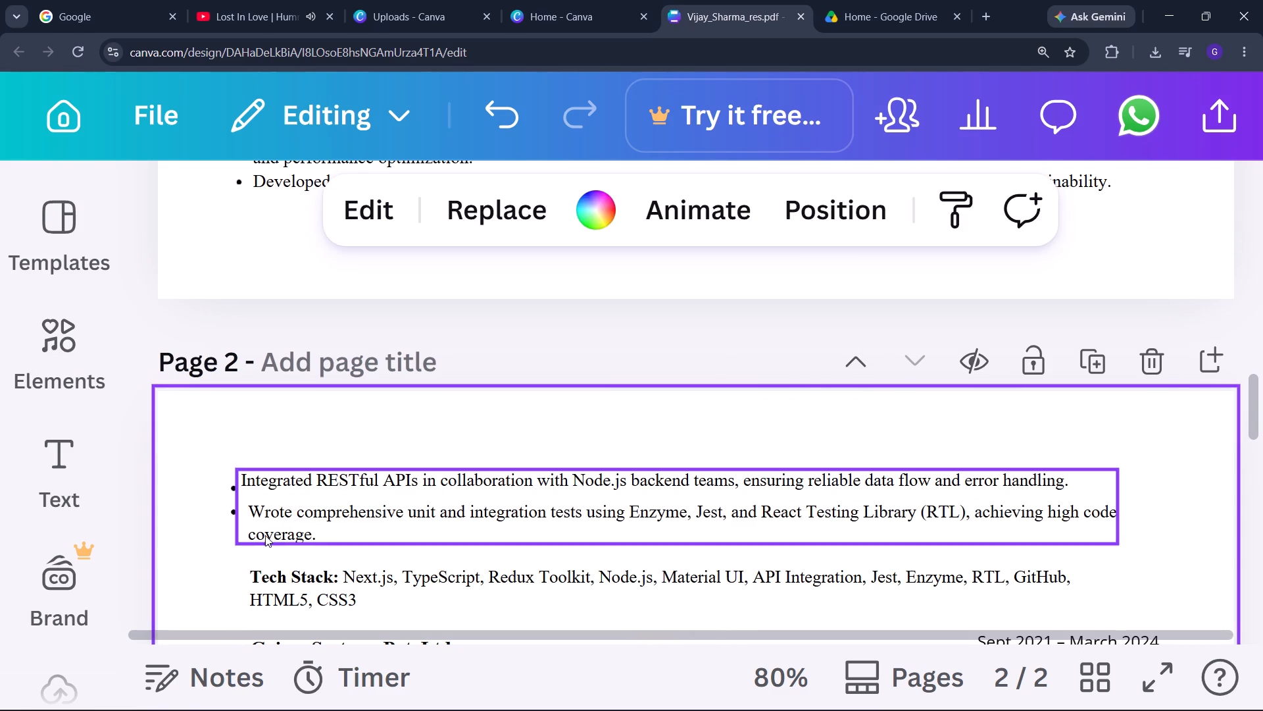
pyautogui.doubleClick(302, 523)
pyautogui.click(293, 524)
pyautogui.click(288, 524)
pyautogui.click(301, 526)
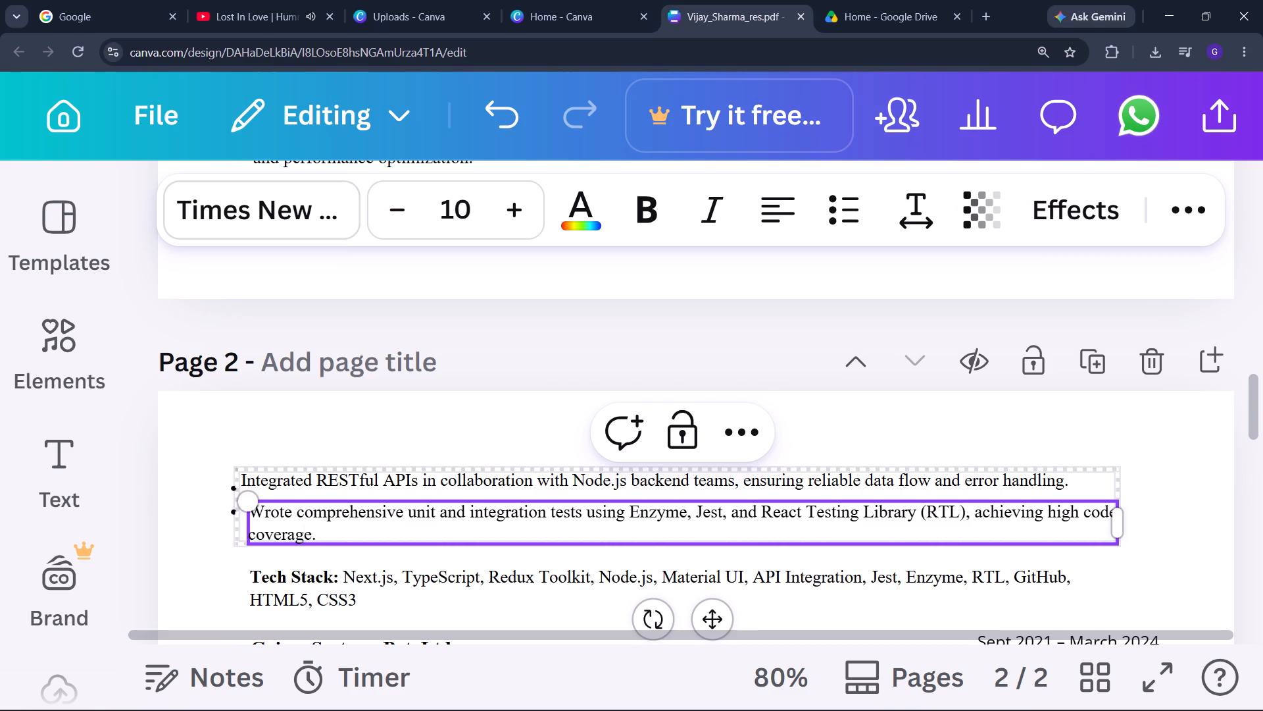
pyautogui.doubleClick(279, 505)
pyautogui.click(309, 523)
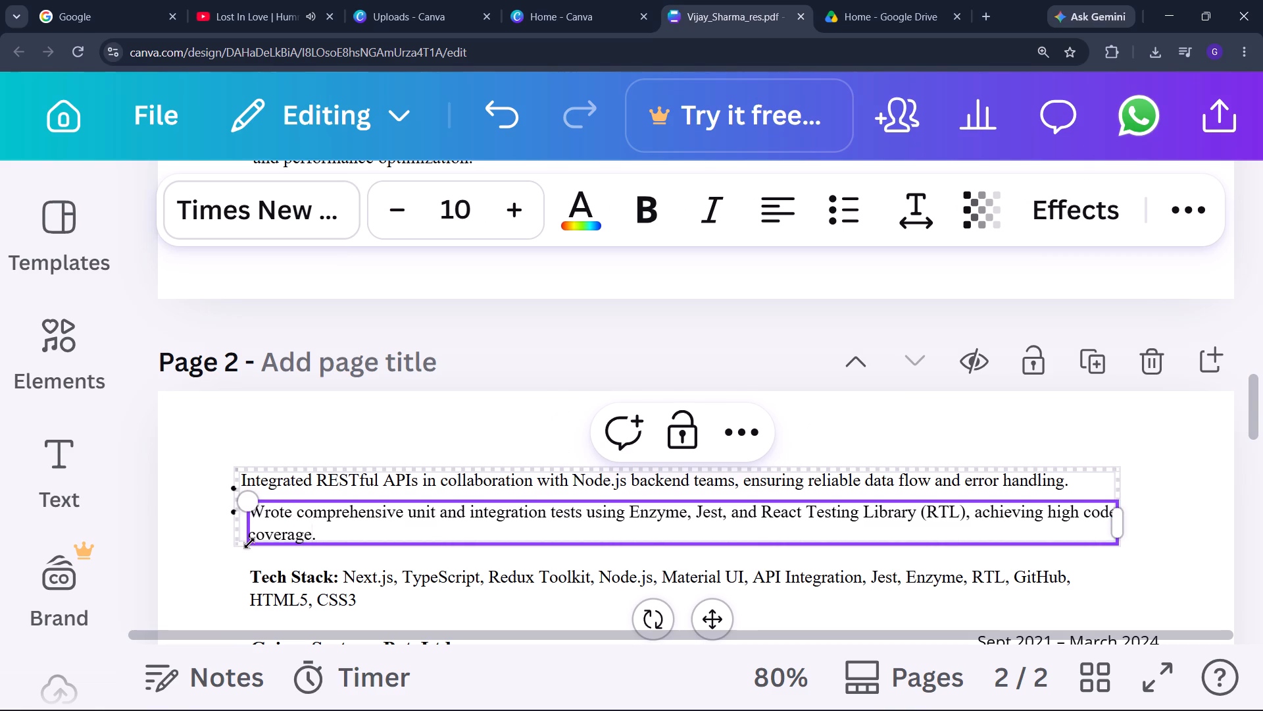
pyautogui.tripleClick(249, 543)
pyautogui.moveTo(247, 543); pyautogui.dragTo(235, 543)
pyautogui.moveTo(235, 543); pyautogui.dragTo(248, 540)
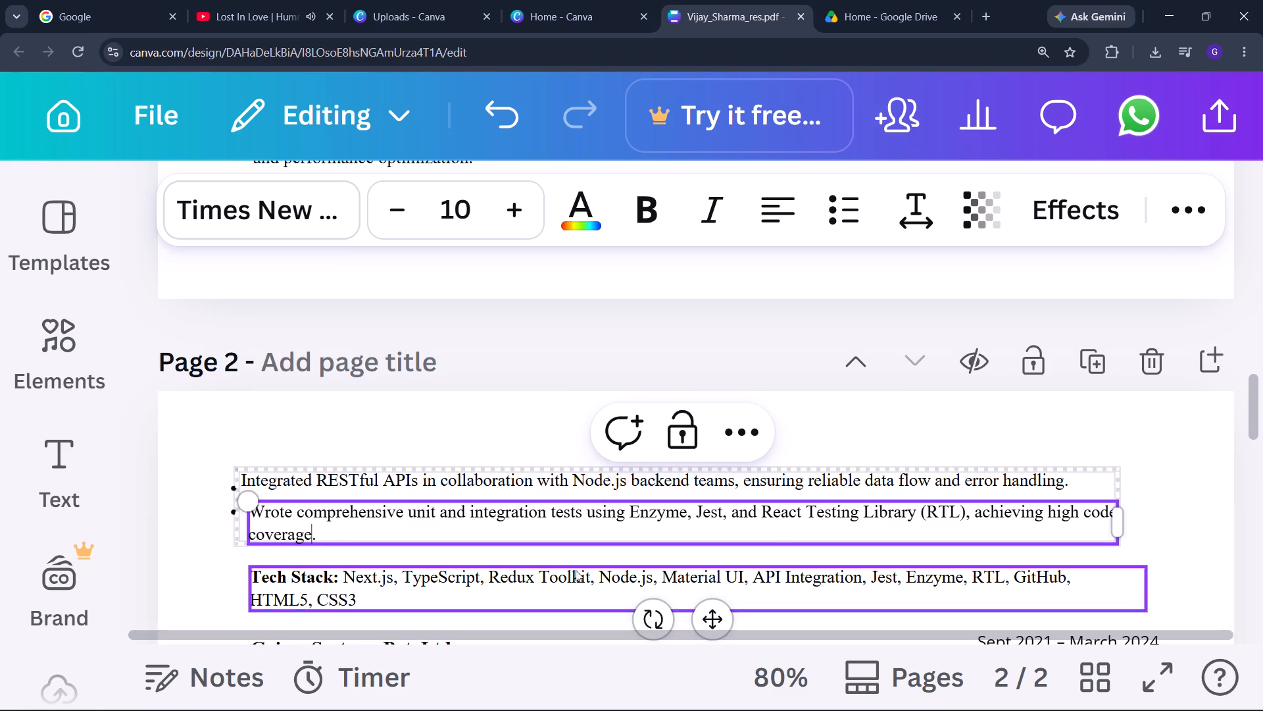
# Nudge the whole group of two text boxes slightly up and left on page 2.
pyautogui.click(555, 503)
pyautogui.click(372, 567)
pyautogui.click(355, 525)
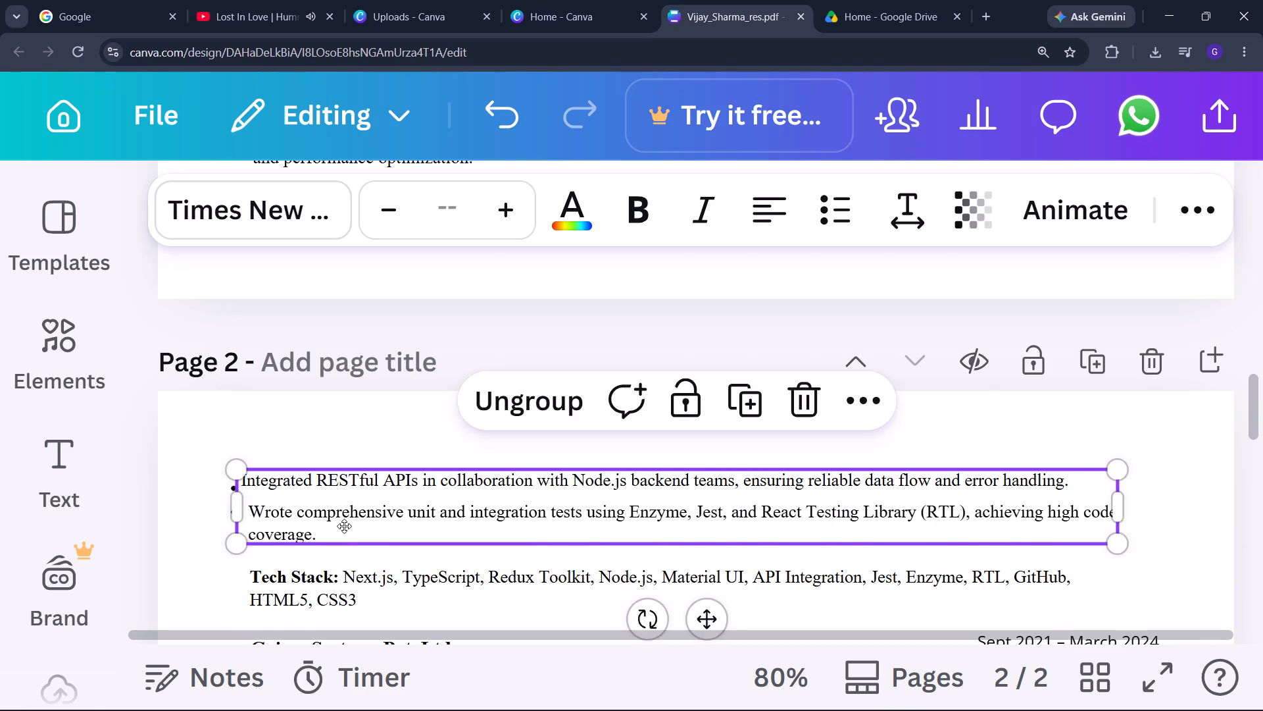
# Cut the "Wrote comprehensive unit" text and paste it as a new line at the end of the "Integrated RESTful APIs" text box.
pyautogui.click(274, 507)
pyautogui.click(253, 508)
pyautogui.click(273, 521)
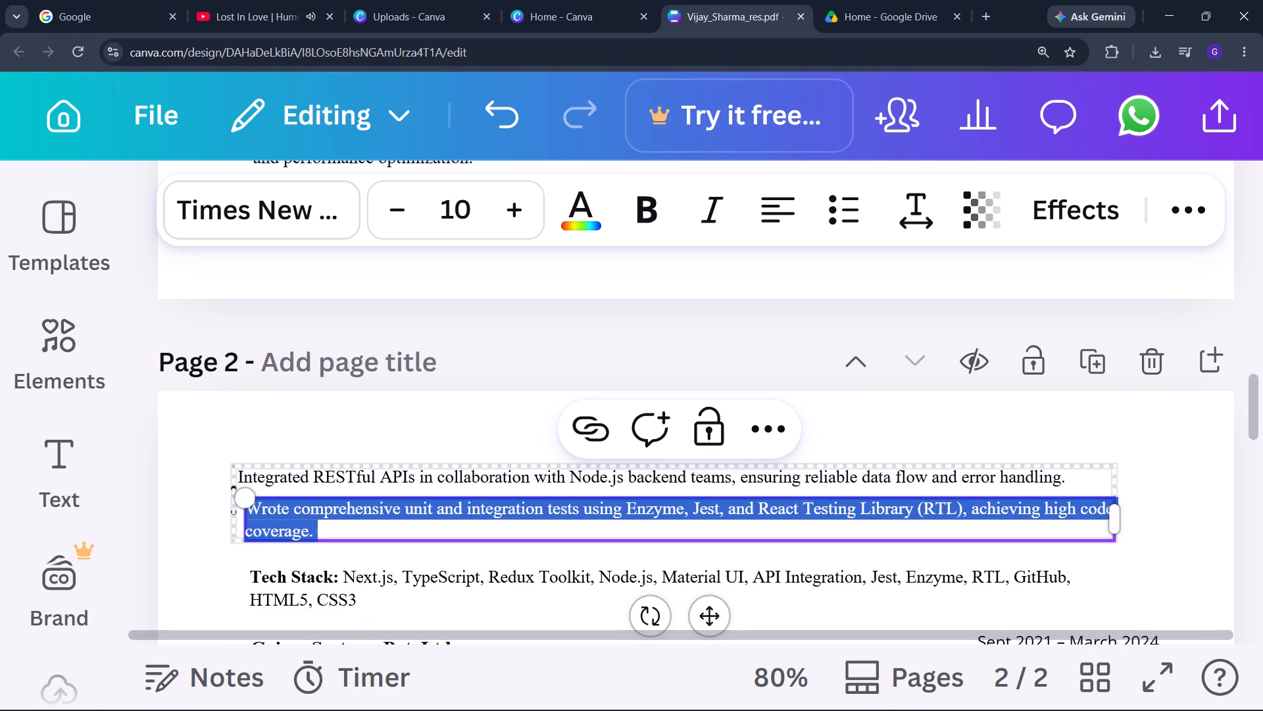
pyautogui.hotkey('ctrl', 'x')
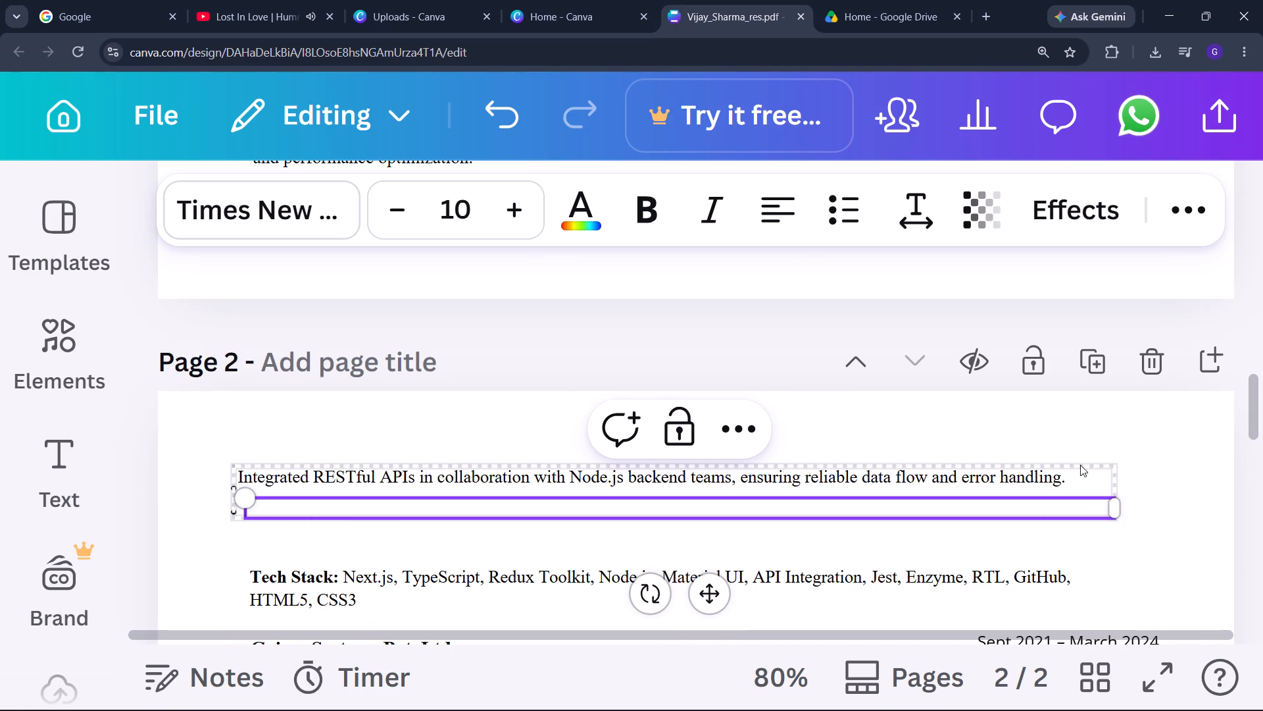
pyautogui.click(1081, 465)
pyautogui.click(1071, 479)
pyautogui.doubleClick(1066, 477)
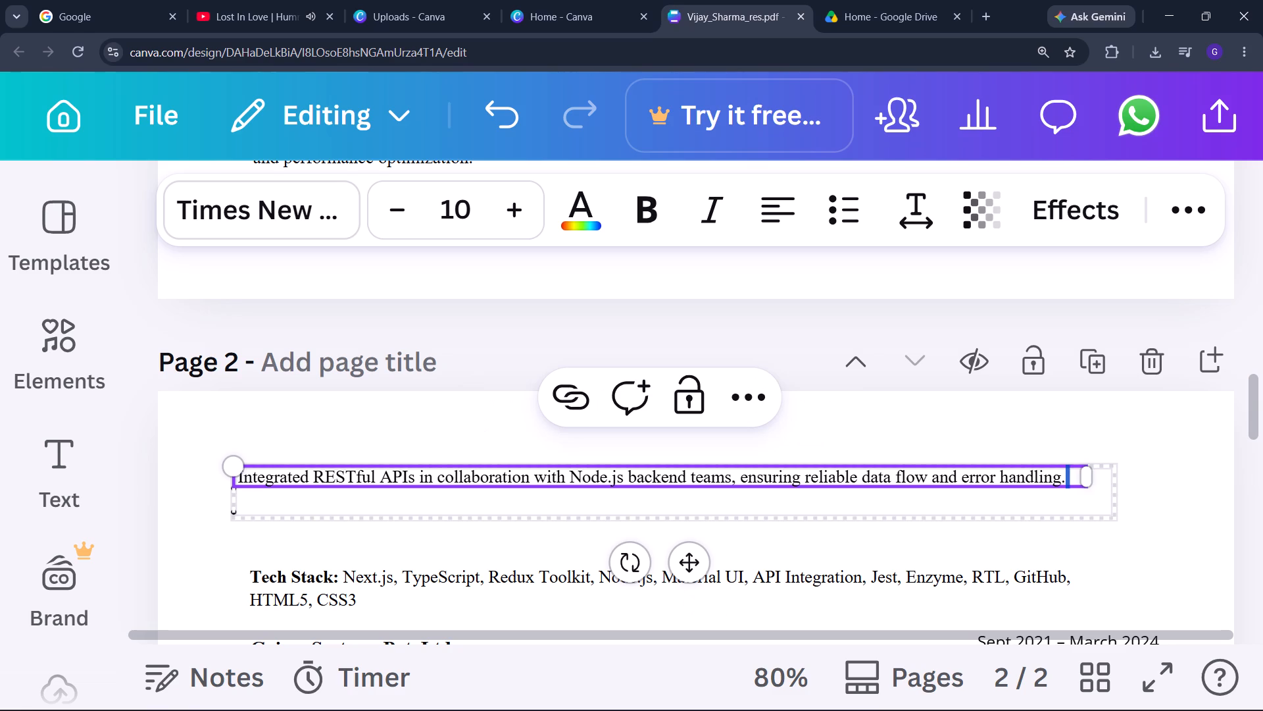
pyautogui.press('Return')
pyautogui.hotkey('ctrl', 'v')
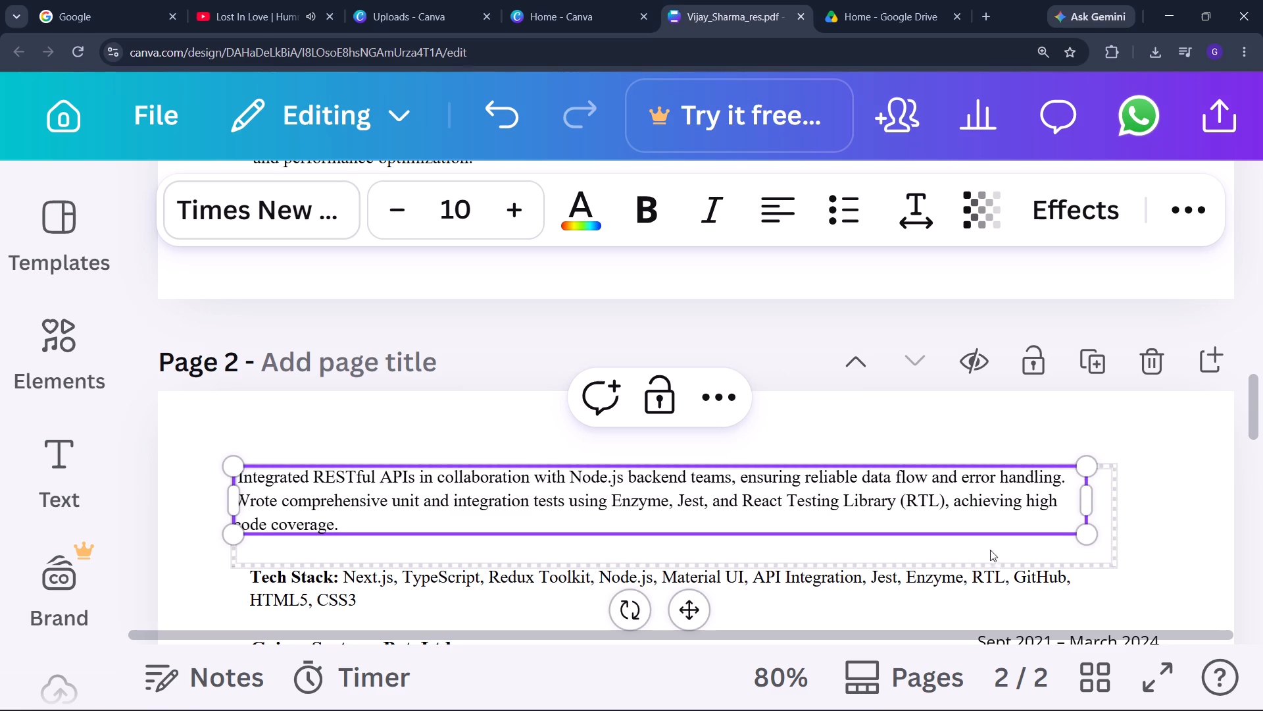
pyautogui.click(954, 544)
pyautogui.doubleClick(204, 544)
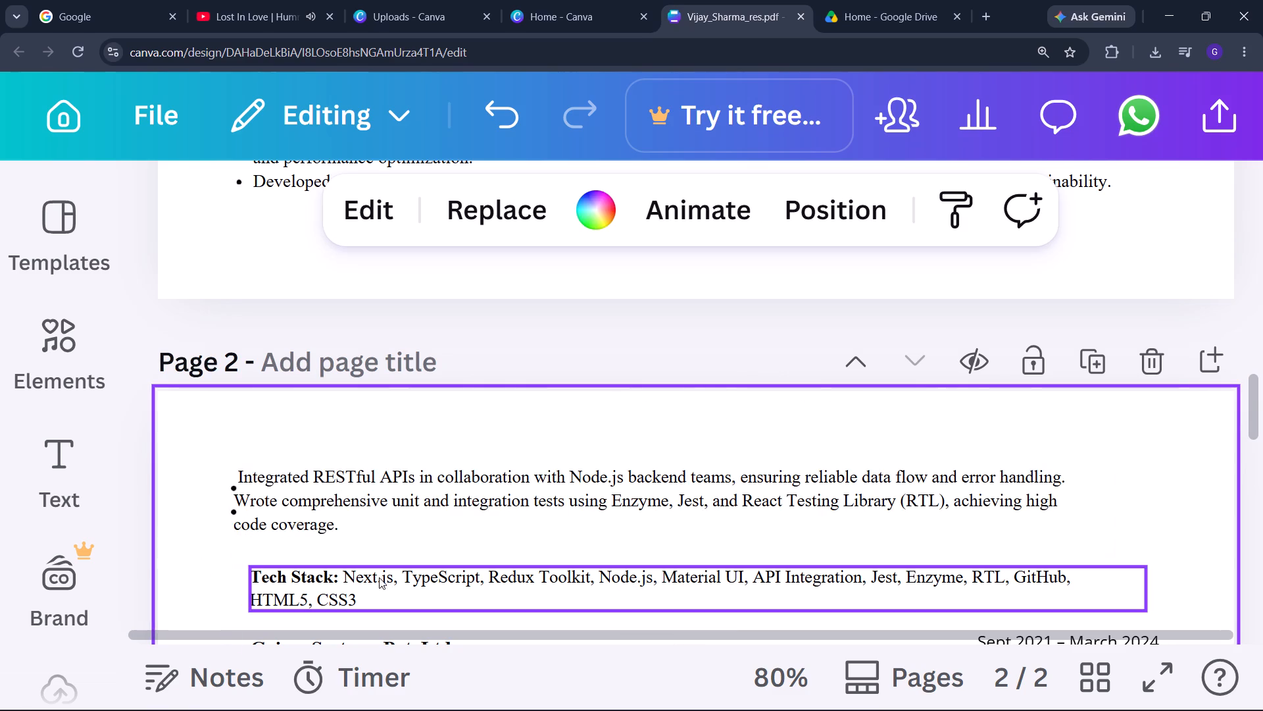
# Move the combined text group slightly right, so that its lines clear page 2's bullet markers.
pyautogui.moveTo(309, 509); pyautogui.dragTo(318, 524)
# Zoom out and look over the layout of the resume's first page, from the header to the last project bullets.
pyautogui.scroll(2, 310, 524)
pyautogui.scroll(-2, 309, 524)
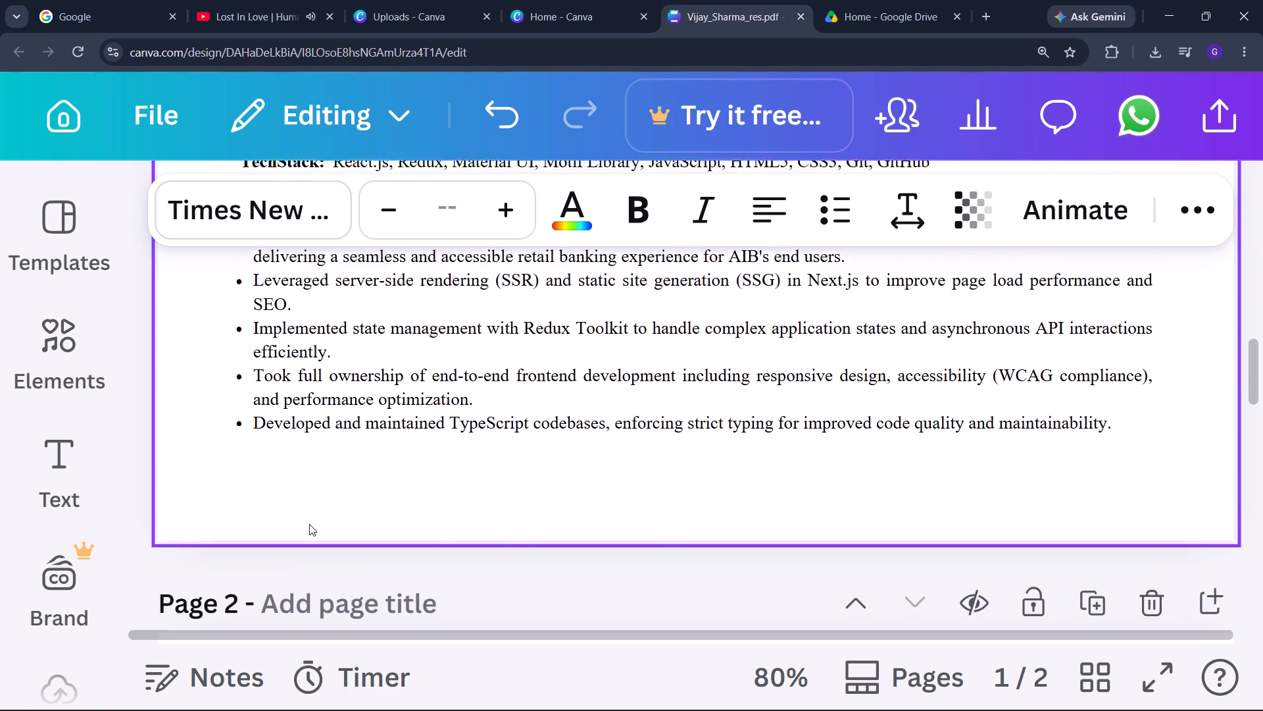
pyautogui.scroll(-1, 309, 524)
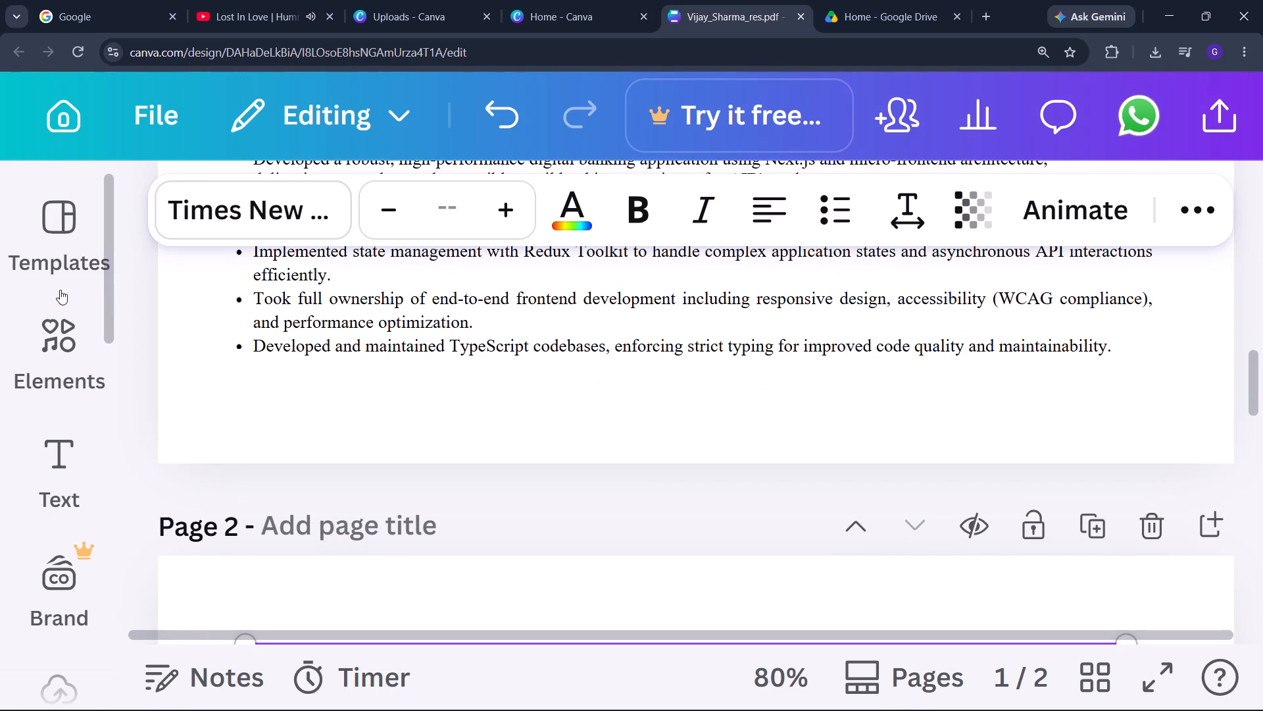
pyautogui.scroll(3, 308, 466)
pyautogui.keyDown('ctrl'); pyautogui.scroll(-2, 308, 466); pyautogui.keyUp('ctrl')
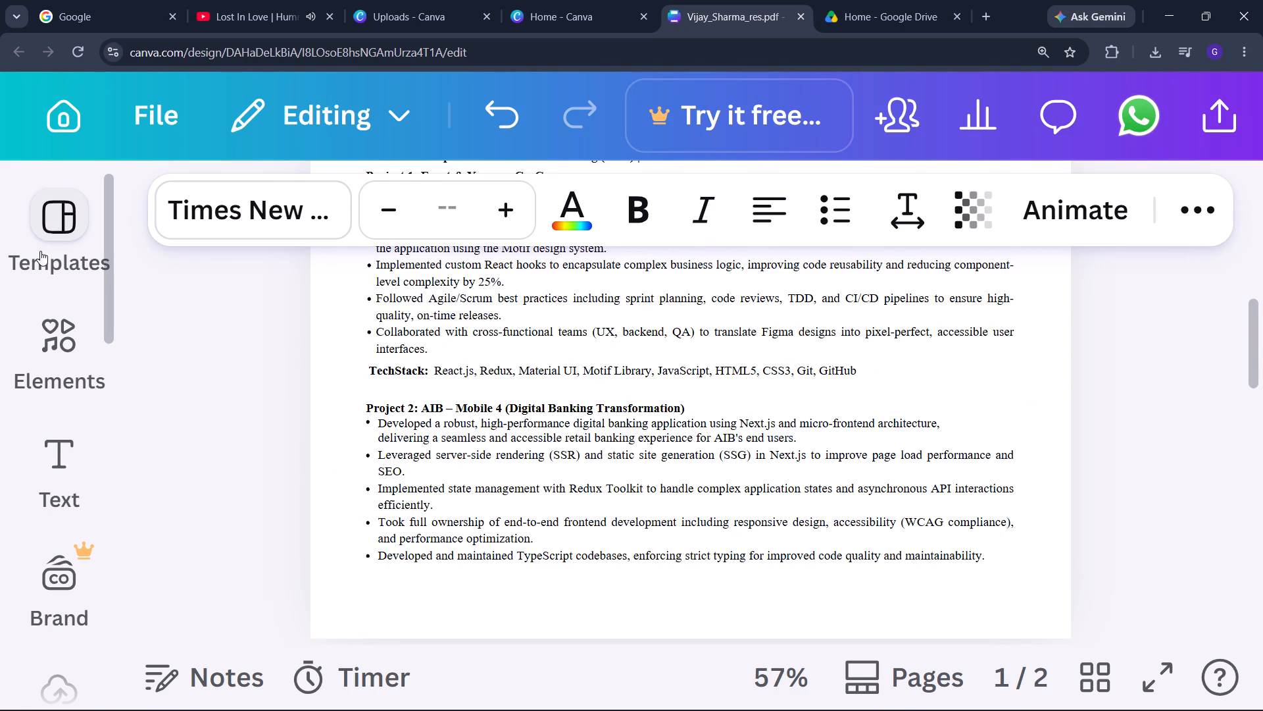
pyautogui.scroll(10, 54, 296)
pyautogui.moveTo(114, 279); pyautogui.dragTo(109, 263)
pyautogui.moveTo(107, 269); pyautogui.dragTo(102, 230)
pyautogui.keyDown('ctrl'); pyautogui.scroll(-1, 224, 345); pyautogui.keyUp('ctrl')
pyautogui.scroll(5, 213, 356)
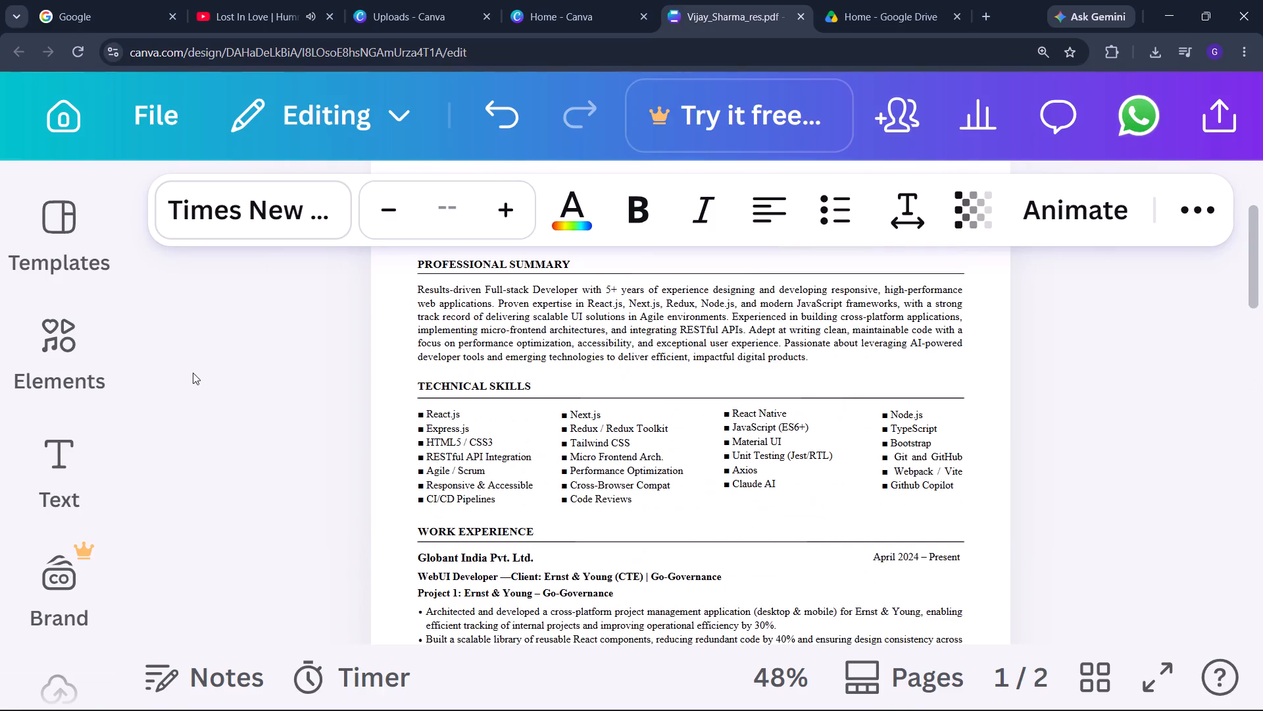
pyautogui.keyDown('ctrl'); pyautogui.scroll(-2, 193, 373); pyautogui.keyUp('ctrl')
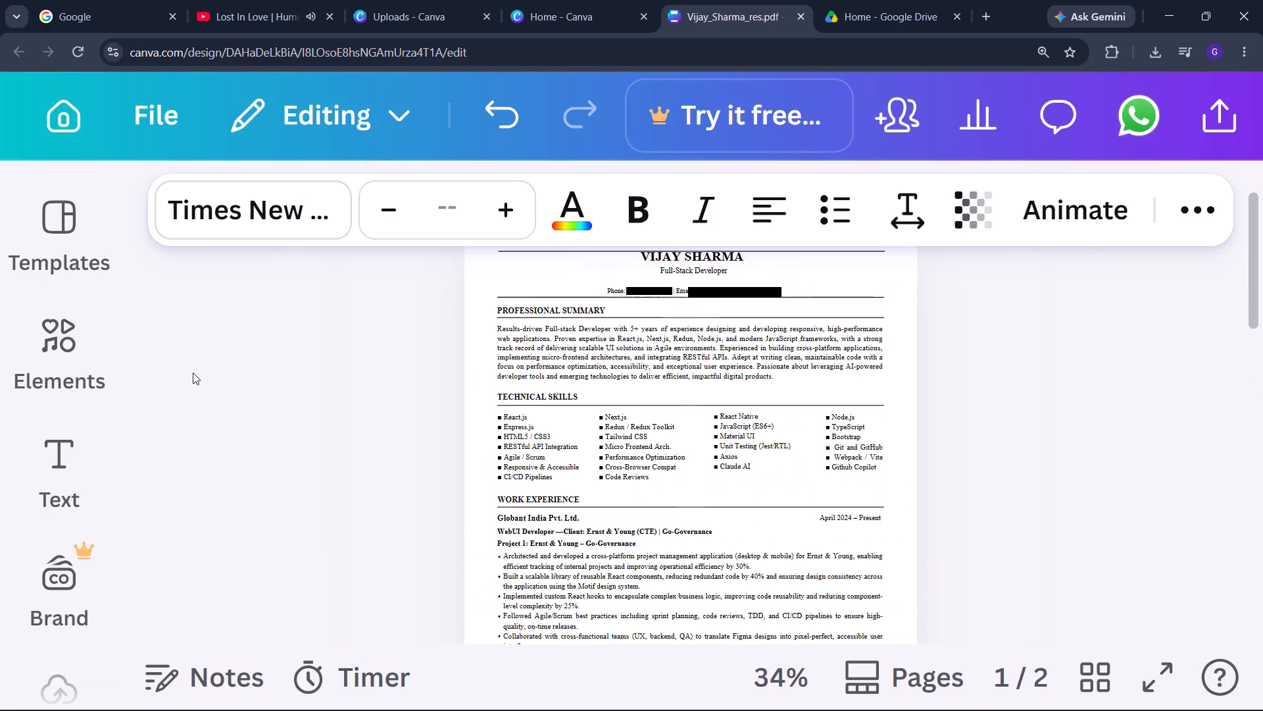
pyautogui.keyDown('ctrl'); pyautogui.scroll(3, 193, 373); pyautogui.keyUp('ctrl')
pyautogui.scroll(1, 168, 350)
pyautogui.scroll(-1, 168, 350)
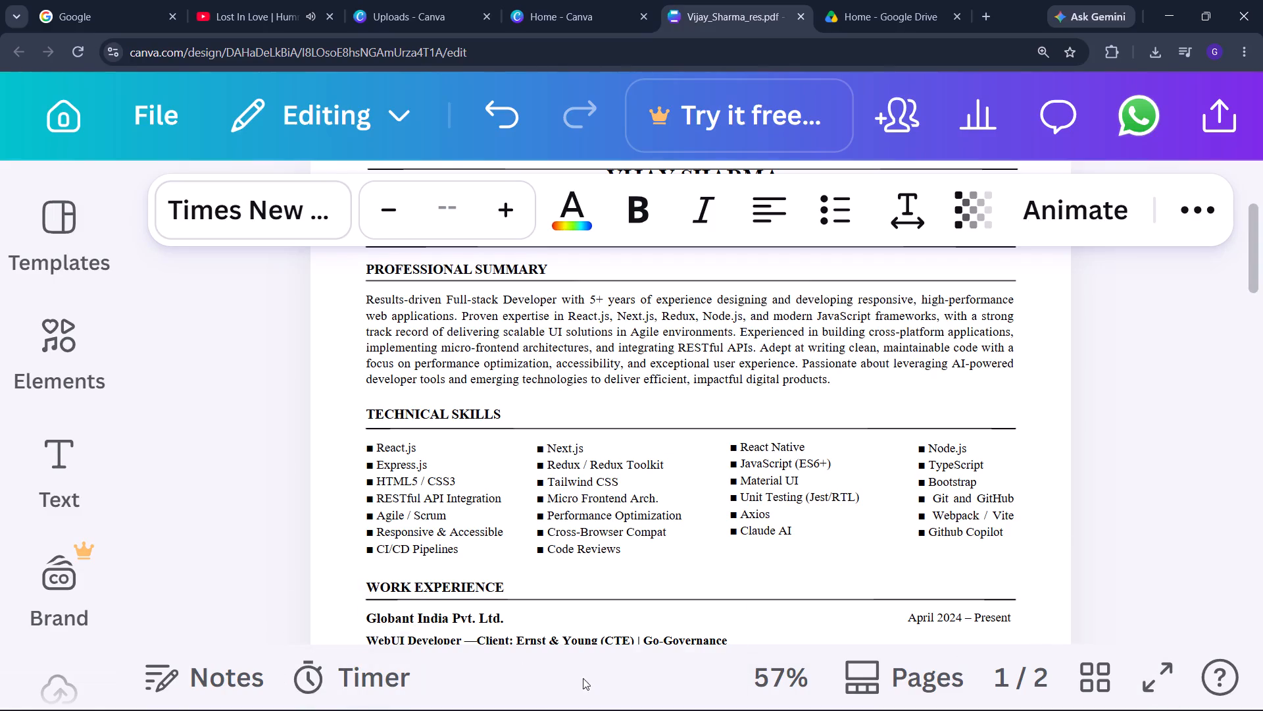
pyautogui.keyDown('ctrl'); pyautogui.scroll(-2, 181, 450); pyautogui.keyUp('ctrl')
pyautogui.keyDown('ctrl'); pyautogui.scroll(2, 181, 450); pyautogui.keyUp('ctrl')
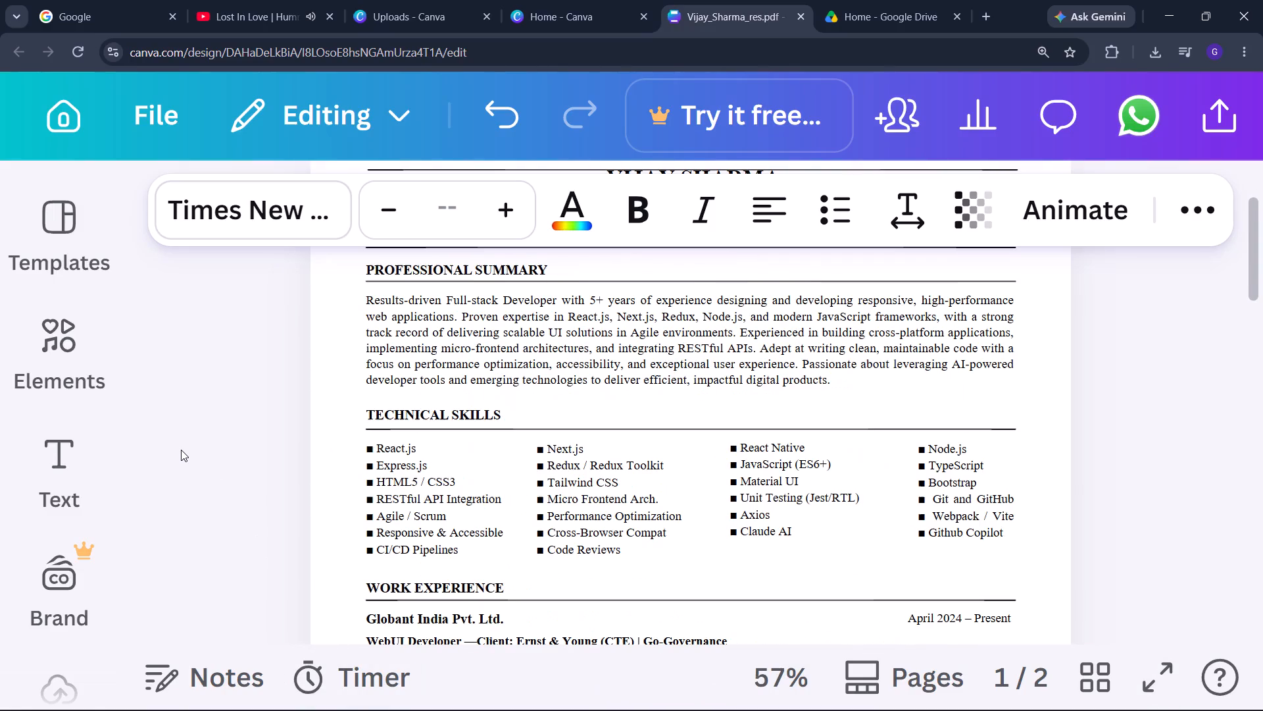
pyautogui.scroll(1, 141, 357)
pyautogui.scroll(-1, 141, 357)
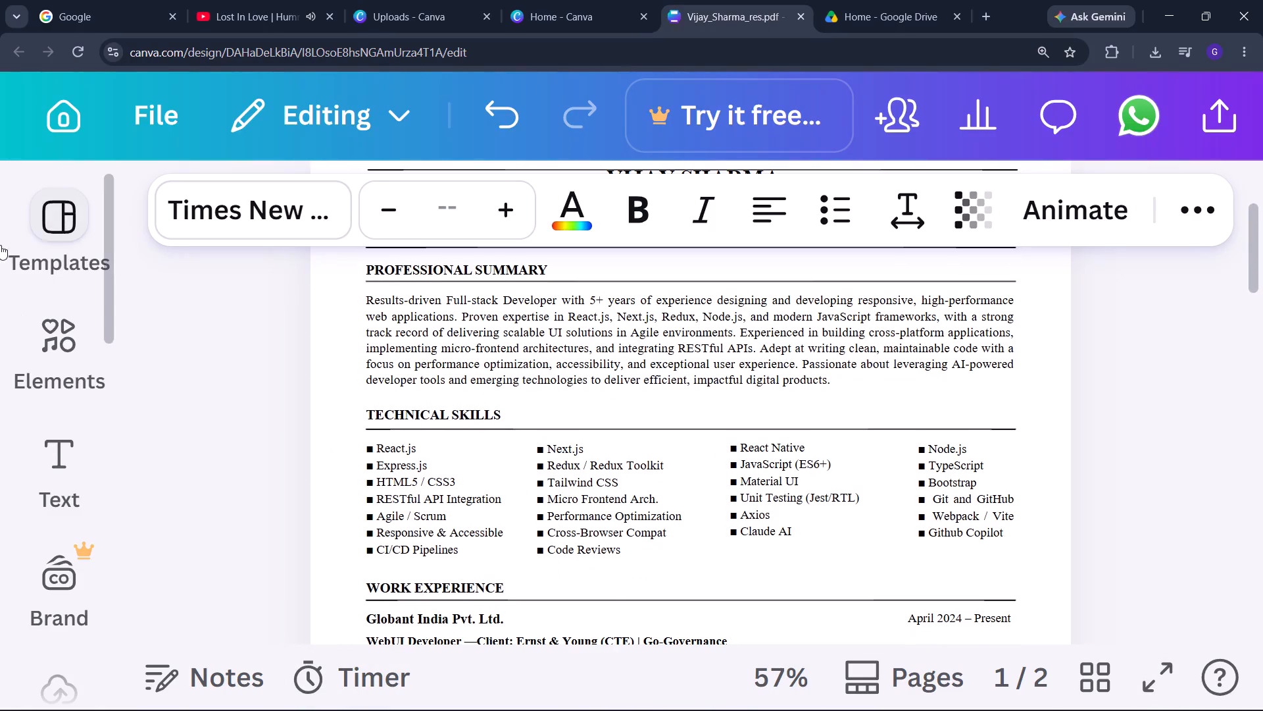
pyautogui.click(104, 302)
pyautogui.click(109, 302)
pyautogui.moveTo(110, 302); pyautogui.dragTo(115, 294)
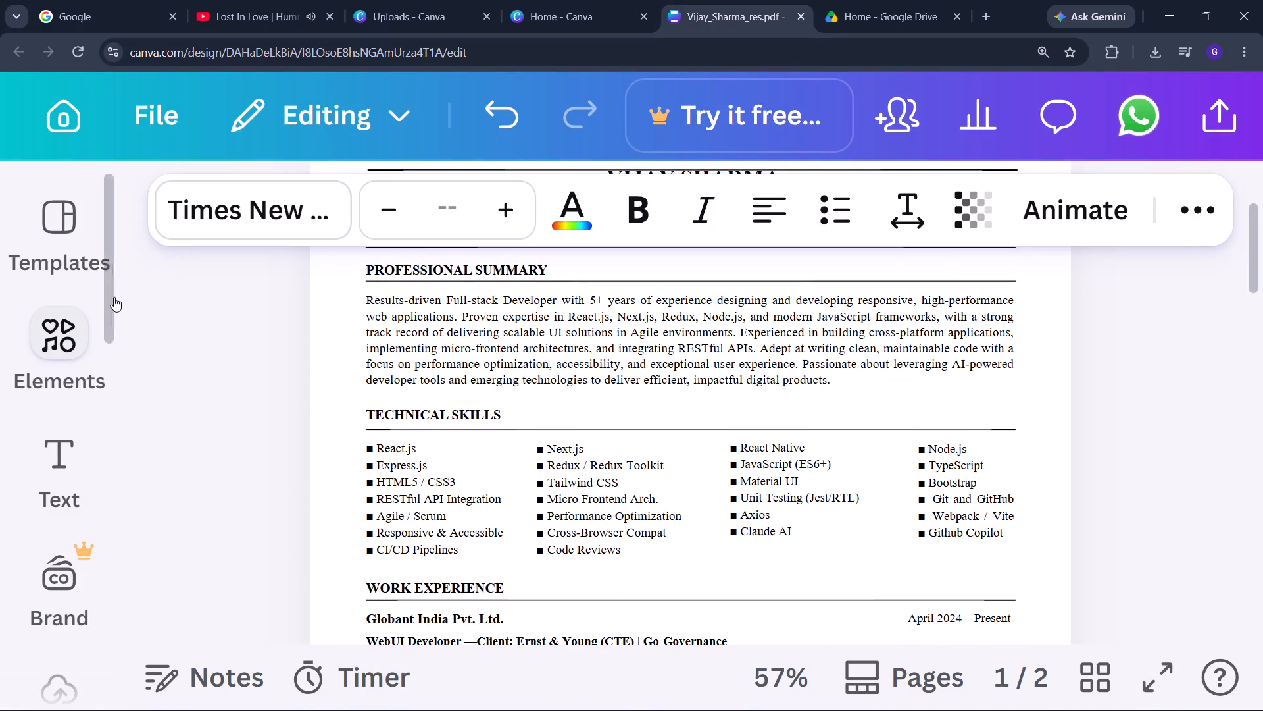
# Search the elements library for "lin" and add the recently used gradient that fades to black to page 1.
pyautogui.click(74, 349)
pyautogui.click(387, 222)
pyautogui.write('lin')
pyautogui.doubleClick(453, 496)
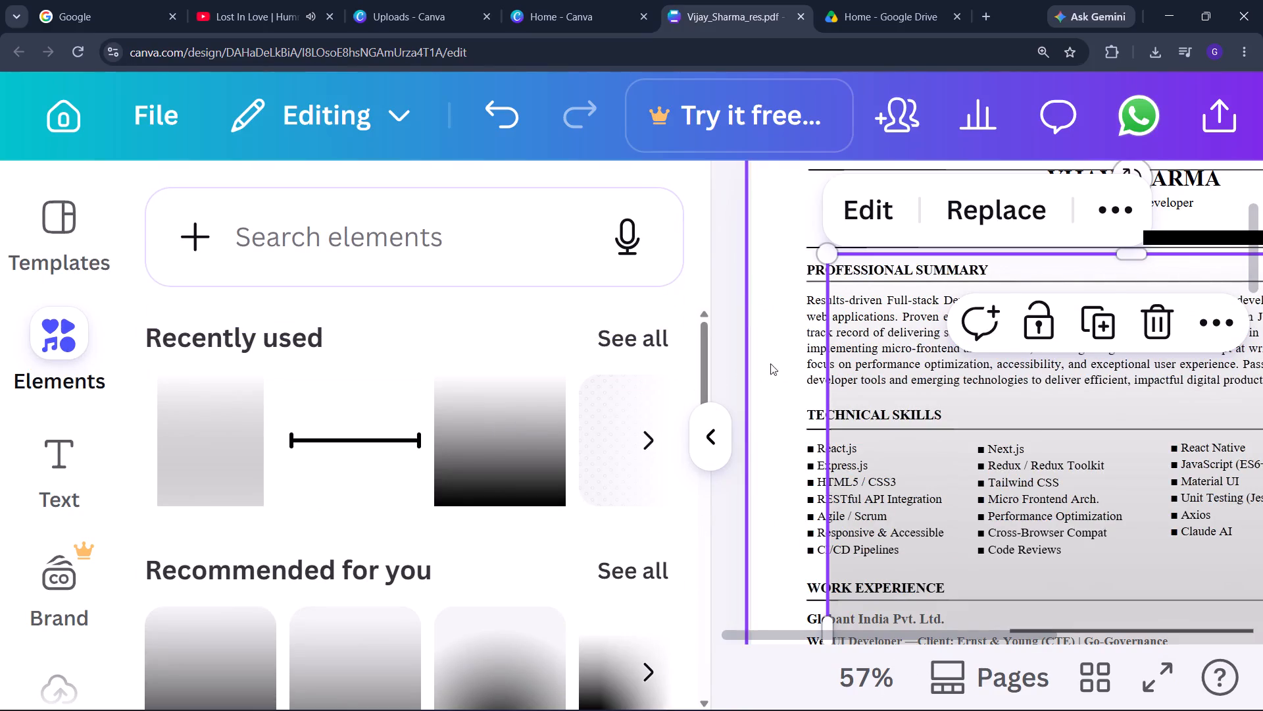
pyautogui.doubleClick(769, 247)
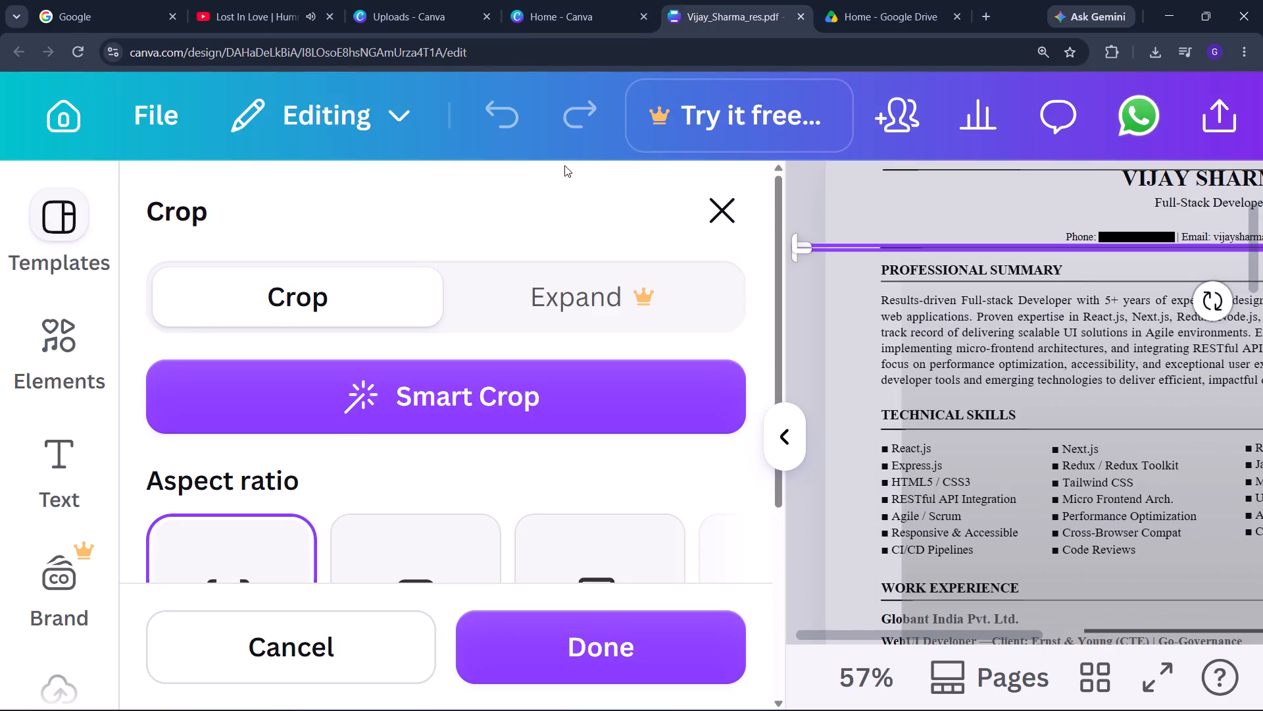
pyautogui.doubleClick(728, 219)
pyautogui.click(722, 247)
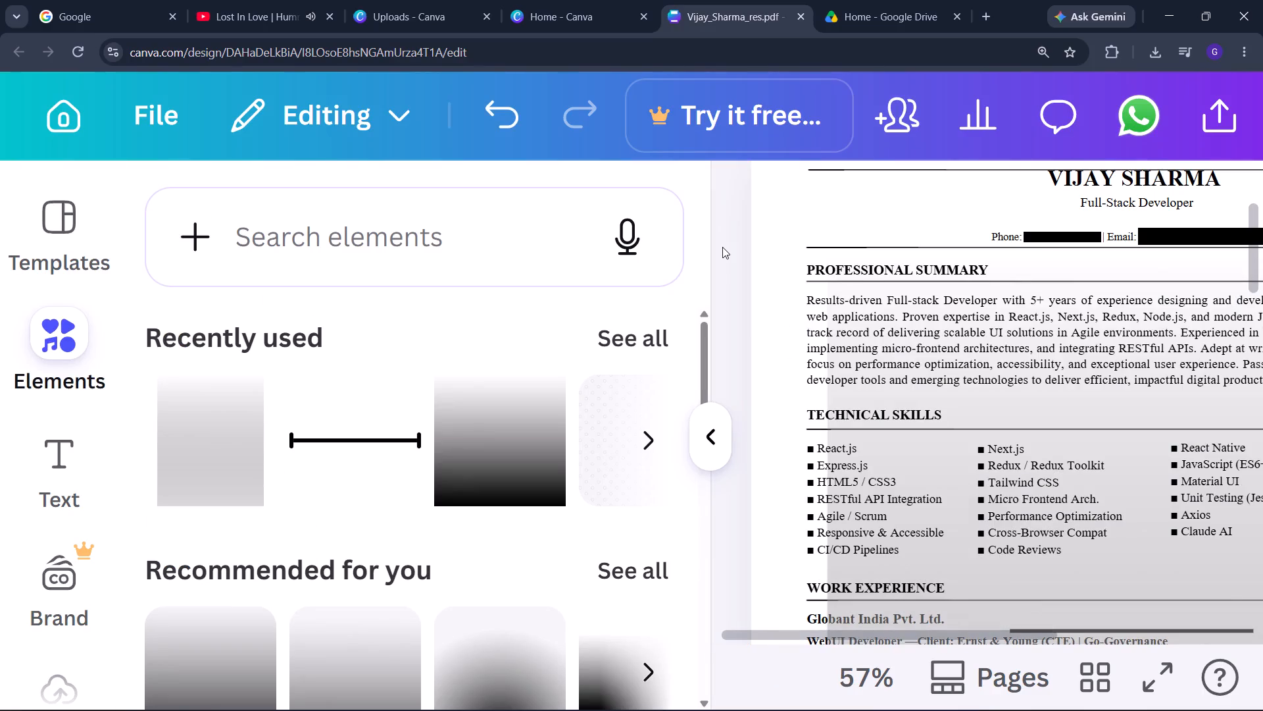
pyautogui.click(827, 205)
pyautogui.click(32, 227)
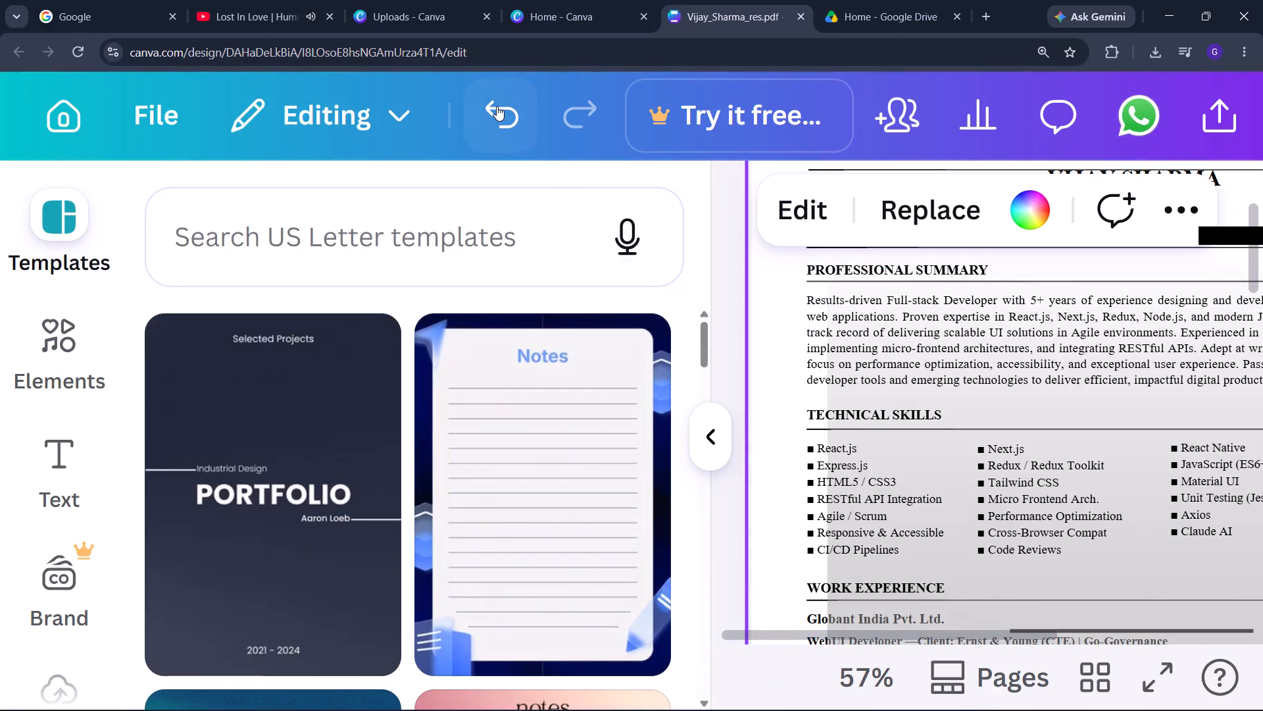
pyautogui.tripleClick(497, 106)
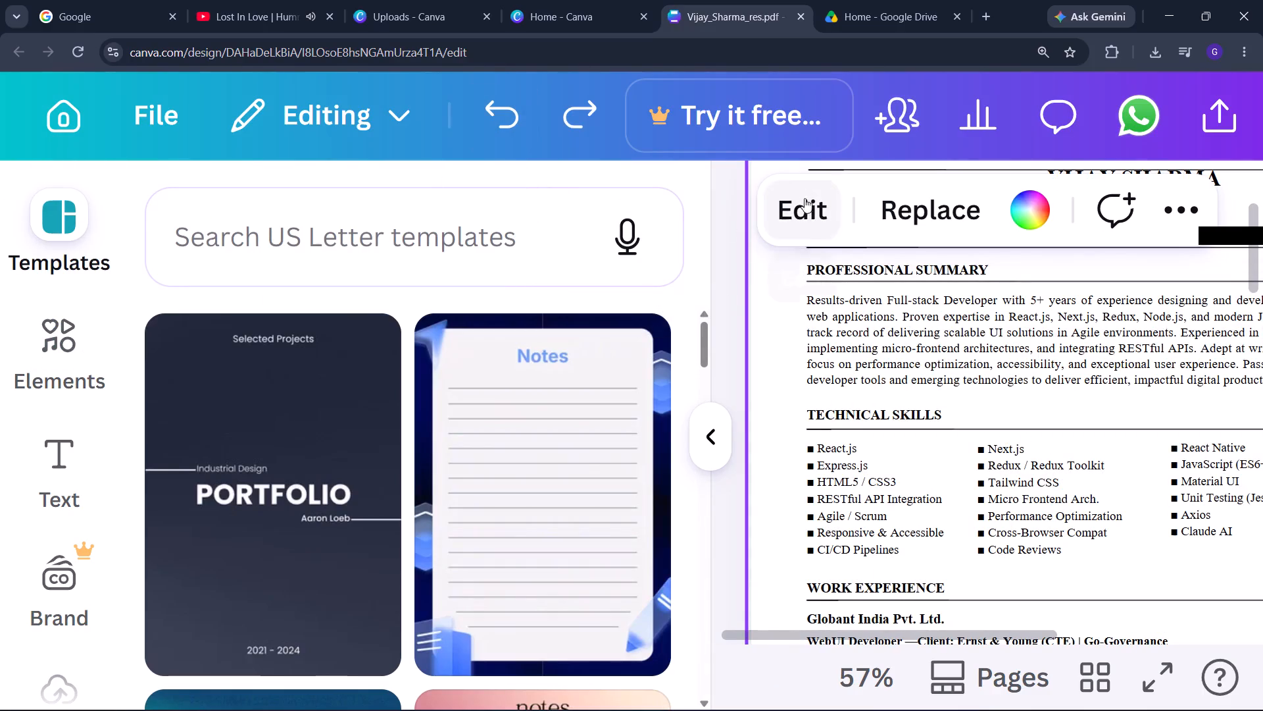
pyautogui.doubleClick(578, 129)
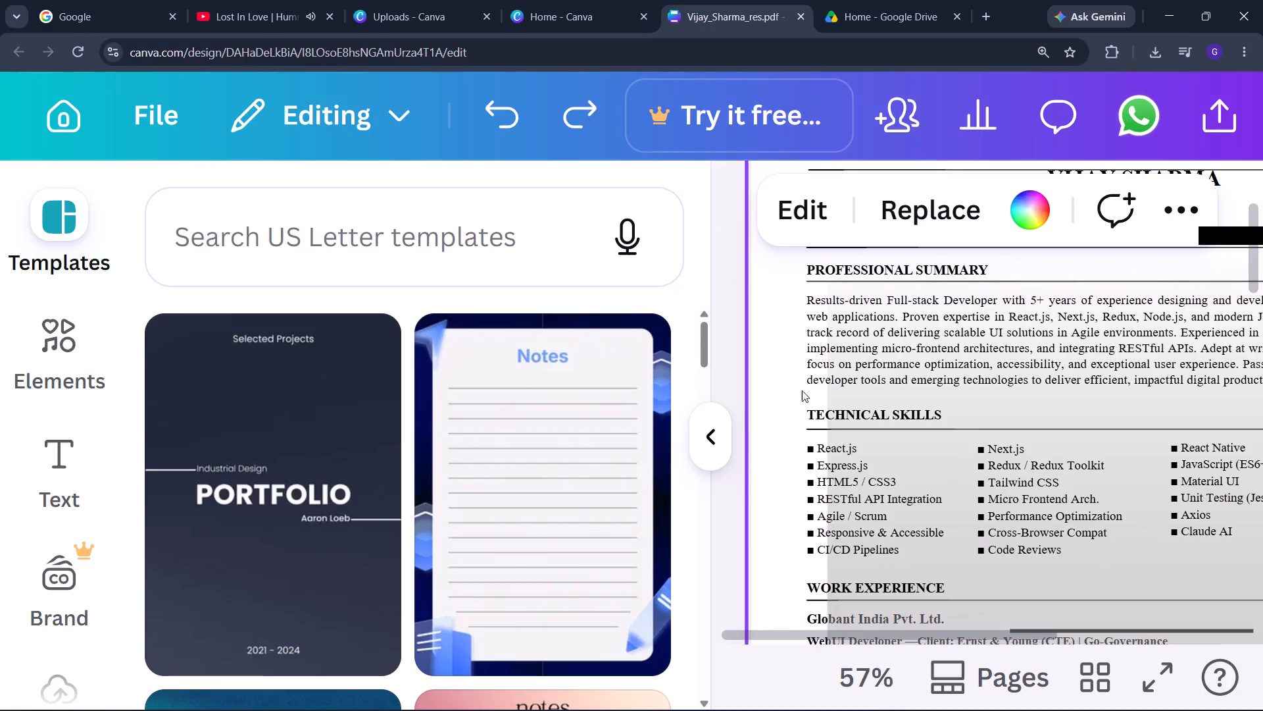
# Collapse the side panel and delete the gradient image that covers page 1's text.
pyautogui.click(782, 465)
pyautogui.click(699, 433)
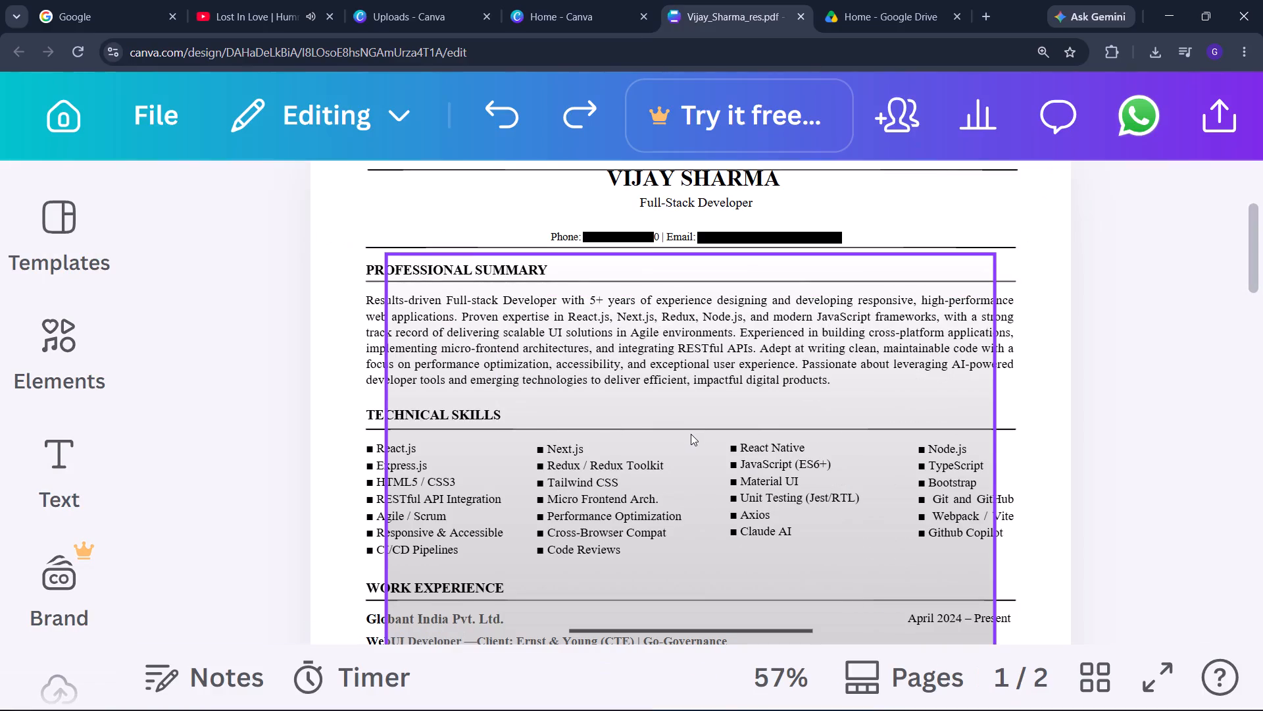
pyautogui.scroll(-4, 691, 434)
pyautogui.click(1123, 293)
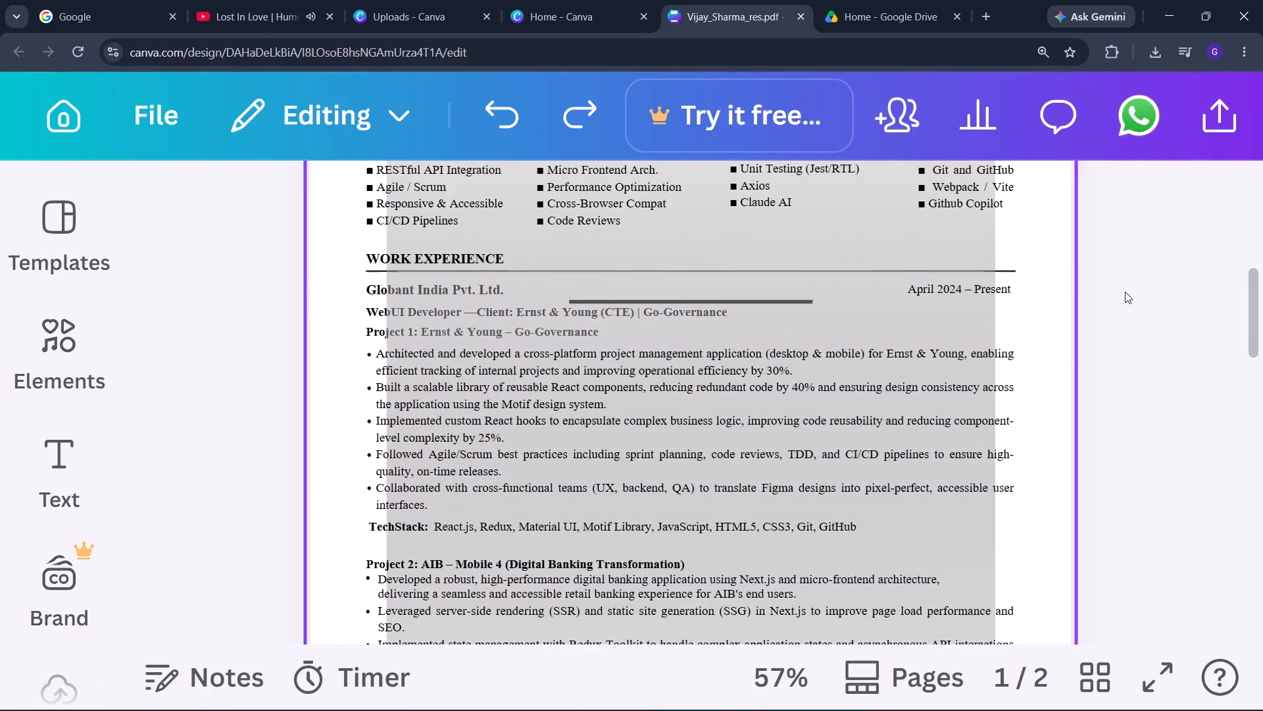
pyautogui.click(1091, 388)
pyautogui.click(1020, 397)
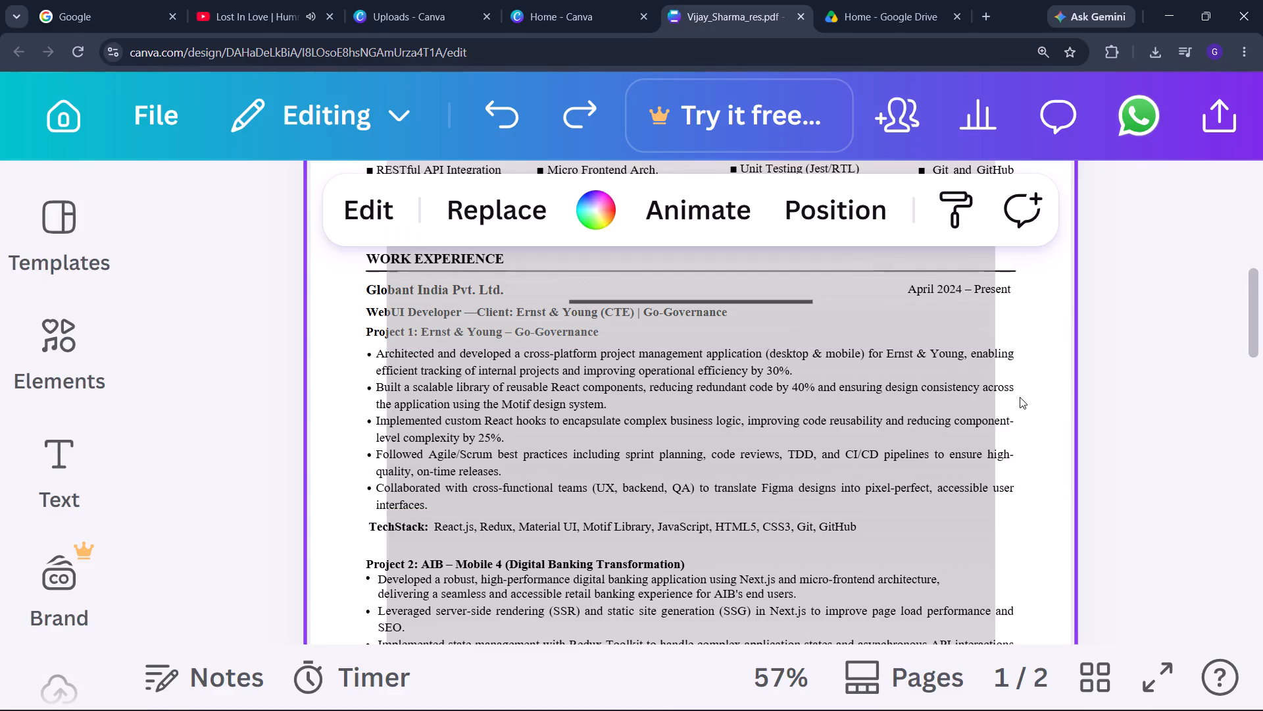
pyautogui.doubleClick(1020, 397)
pyautogui.doubleClick(773, 432)
pyautogui.scroll(4, 773, 432)
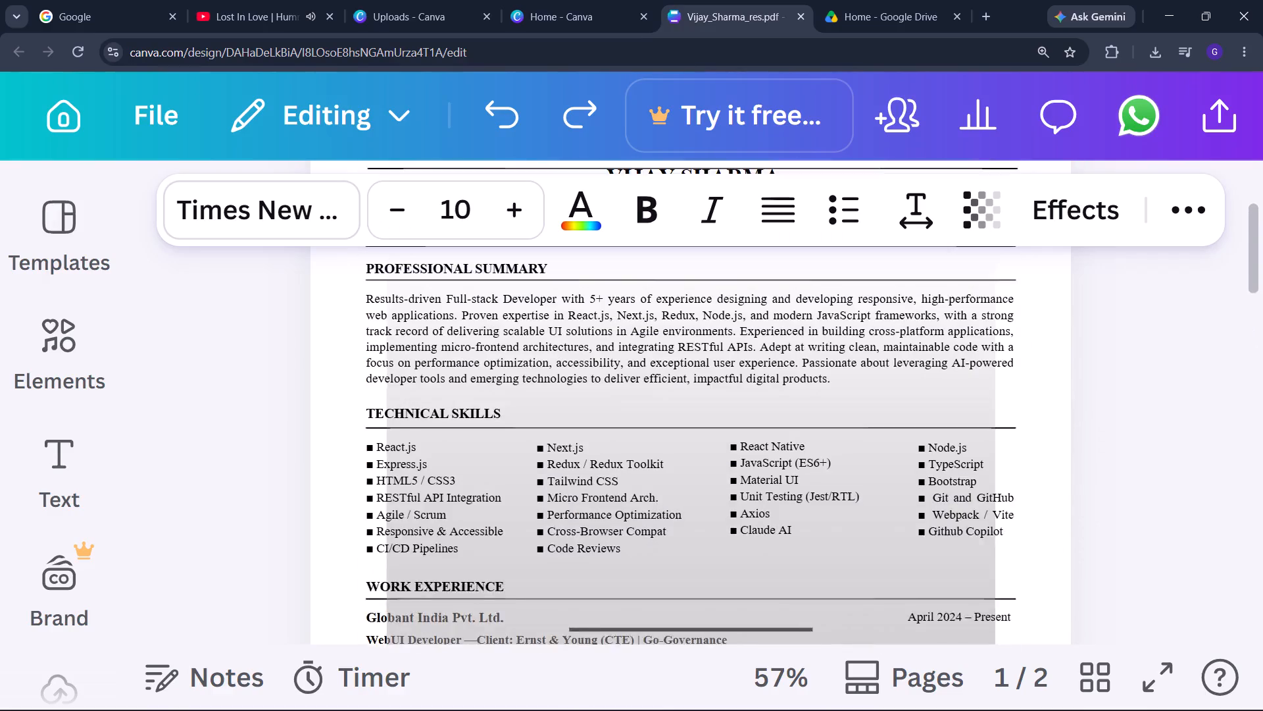
pyautogui.scroll(2, 773, 432)
pyautogui.scroll(-2, 773, 432)
pyautogui.click(551, 361)
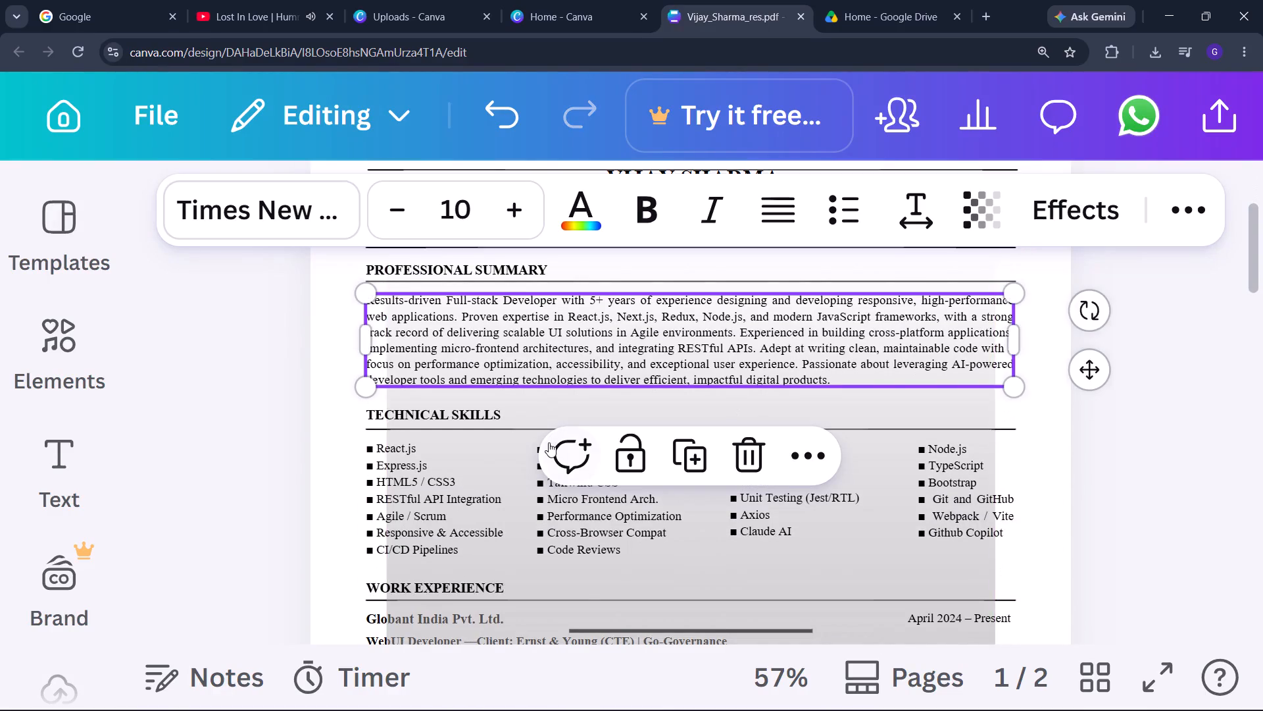
pyautogui.moveTo(519, 406); pyautogui.dragTo(505, 446)
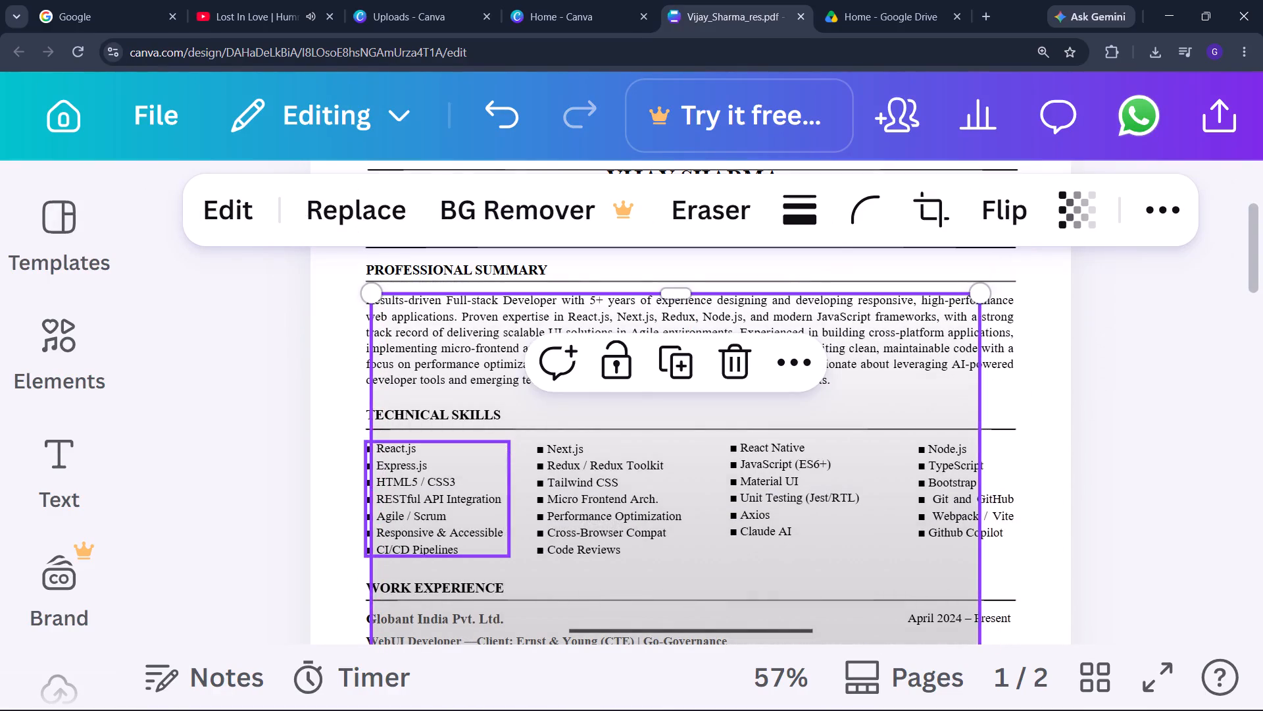
pyautogui.press('BackSpace')
# Move the short black line from the Work Experience heading area down to Project 1's TechStack row on page 1.
pyautogui.scroll(-3, 510, 400)
pyautogui.moveTo(692, 385); pyautogui.dragTo(692, 384)
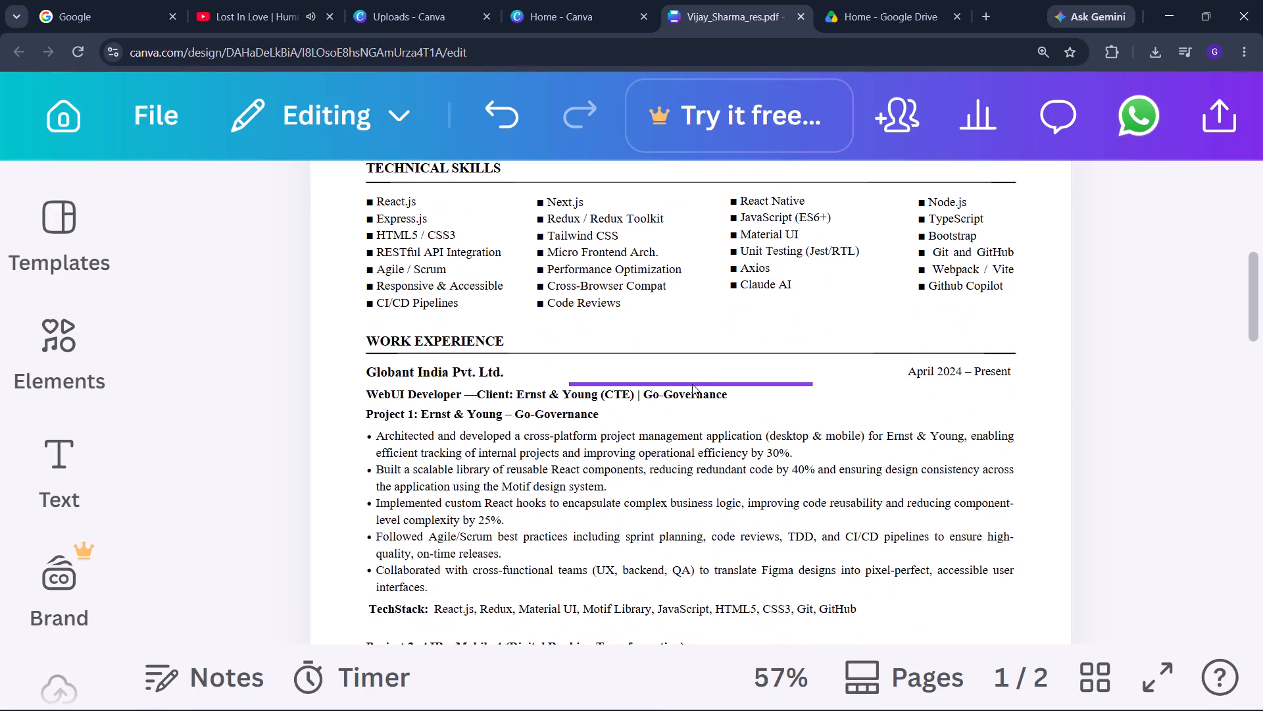
pyautogui.moveTo(692, 384); pyautogui.dragTo(559, 604)
pyautogui.scroll(-3, 558, 605)
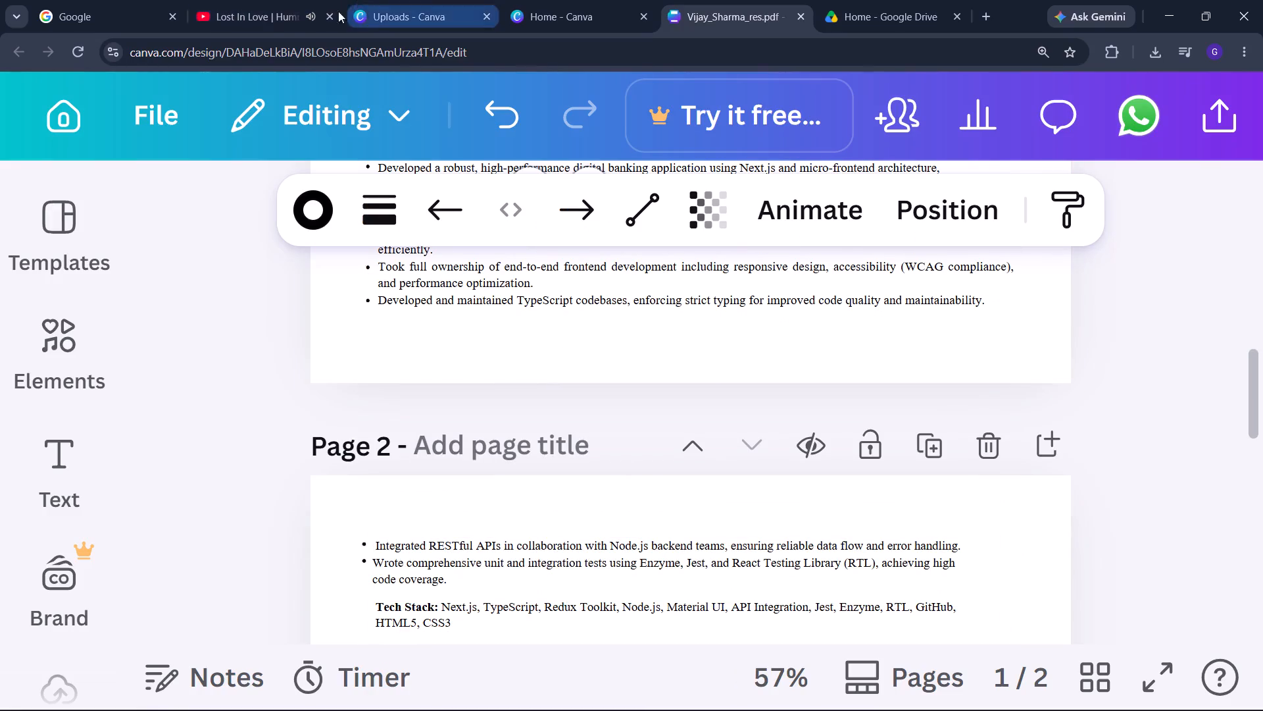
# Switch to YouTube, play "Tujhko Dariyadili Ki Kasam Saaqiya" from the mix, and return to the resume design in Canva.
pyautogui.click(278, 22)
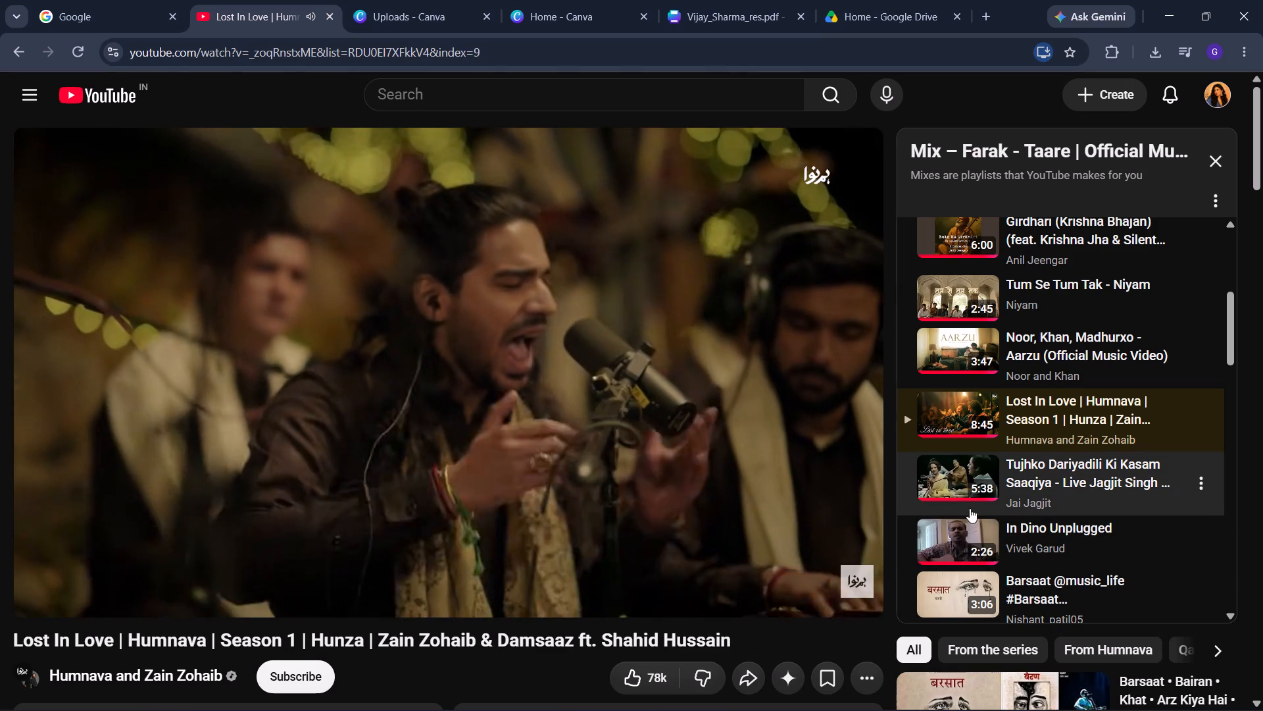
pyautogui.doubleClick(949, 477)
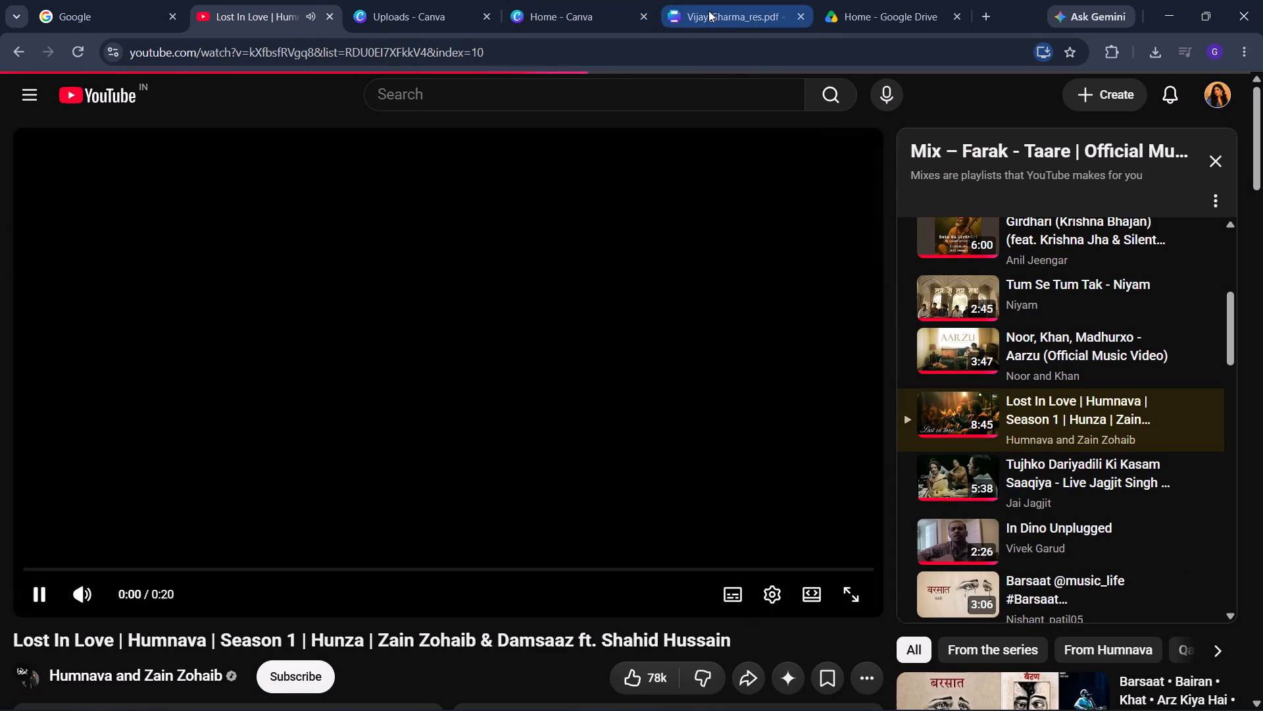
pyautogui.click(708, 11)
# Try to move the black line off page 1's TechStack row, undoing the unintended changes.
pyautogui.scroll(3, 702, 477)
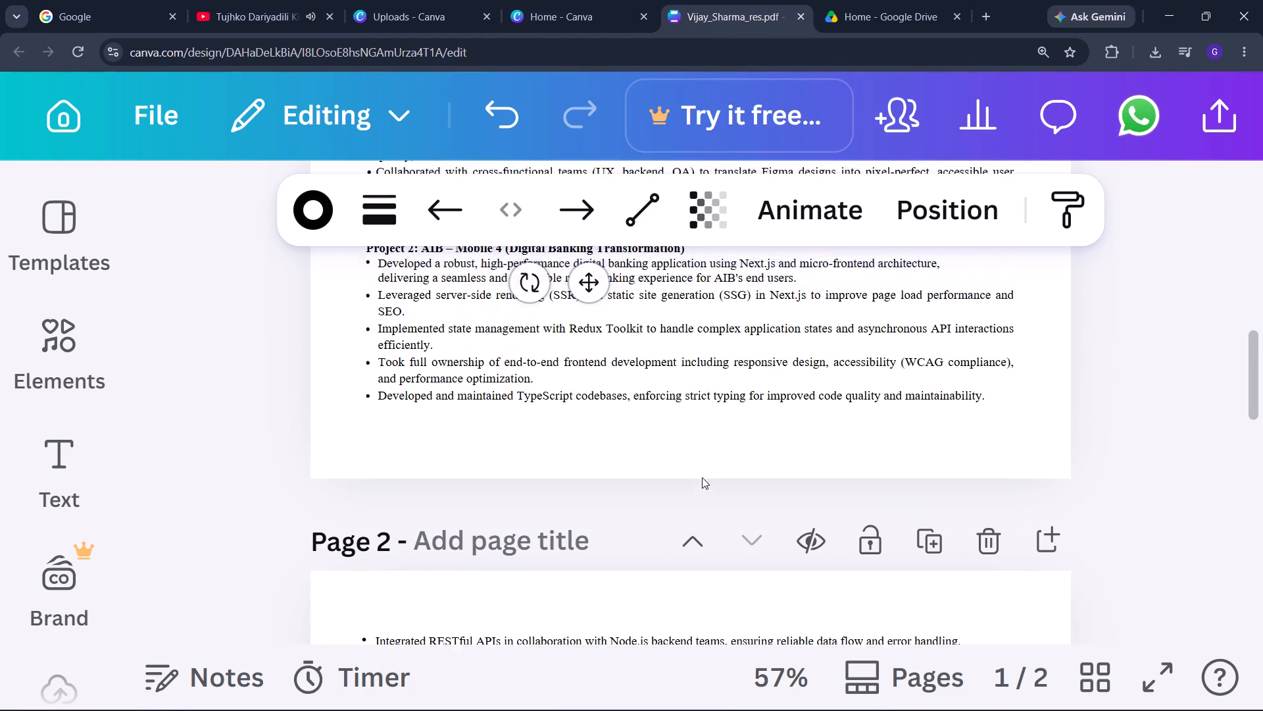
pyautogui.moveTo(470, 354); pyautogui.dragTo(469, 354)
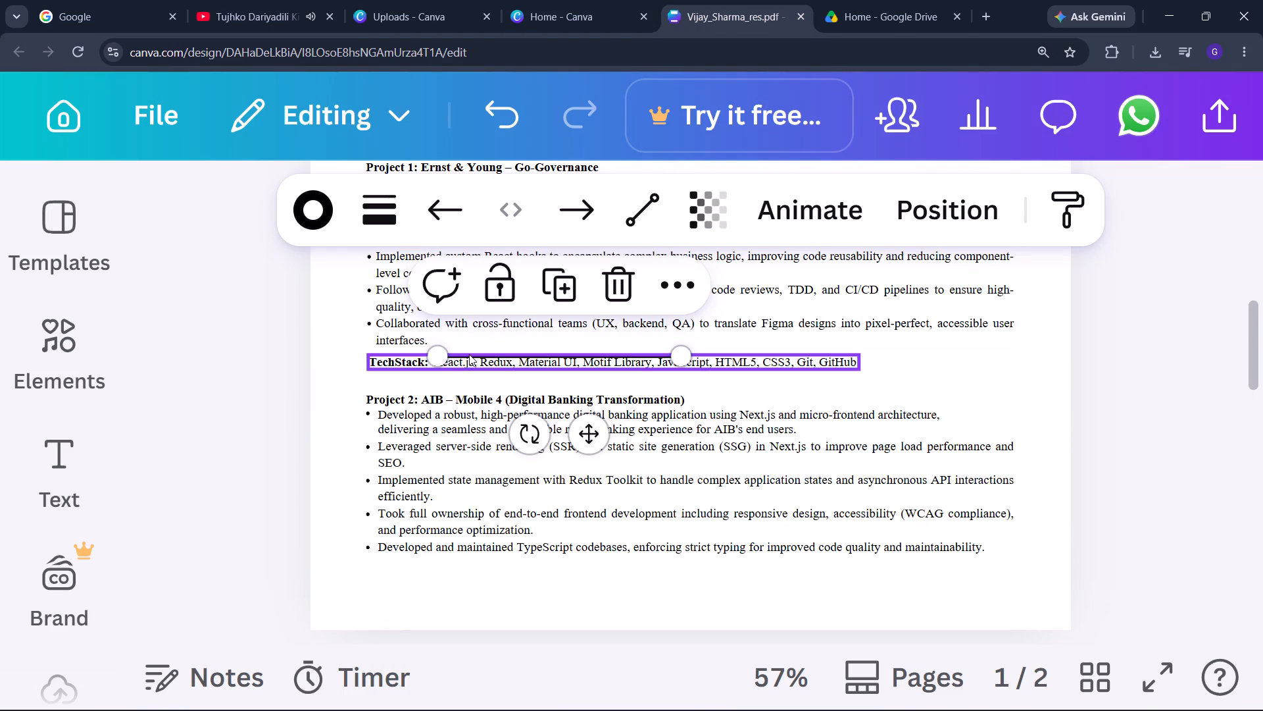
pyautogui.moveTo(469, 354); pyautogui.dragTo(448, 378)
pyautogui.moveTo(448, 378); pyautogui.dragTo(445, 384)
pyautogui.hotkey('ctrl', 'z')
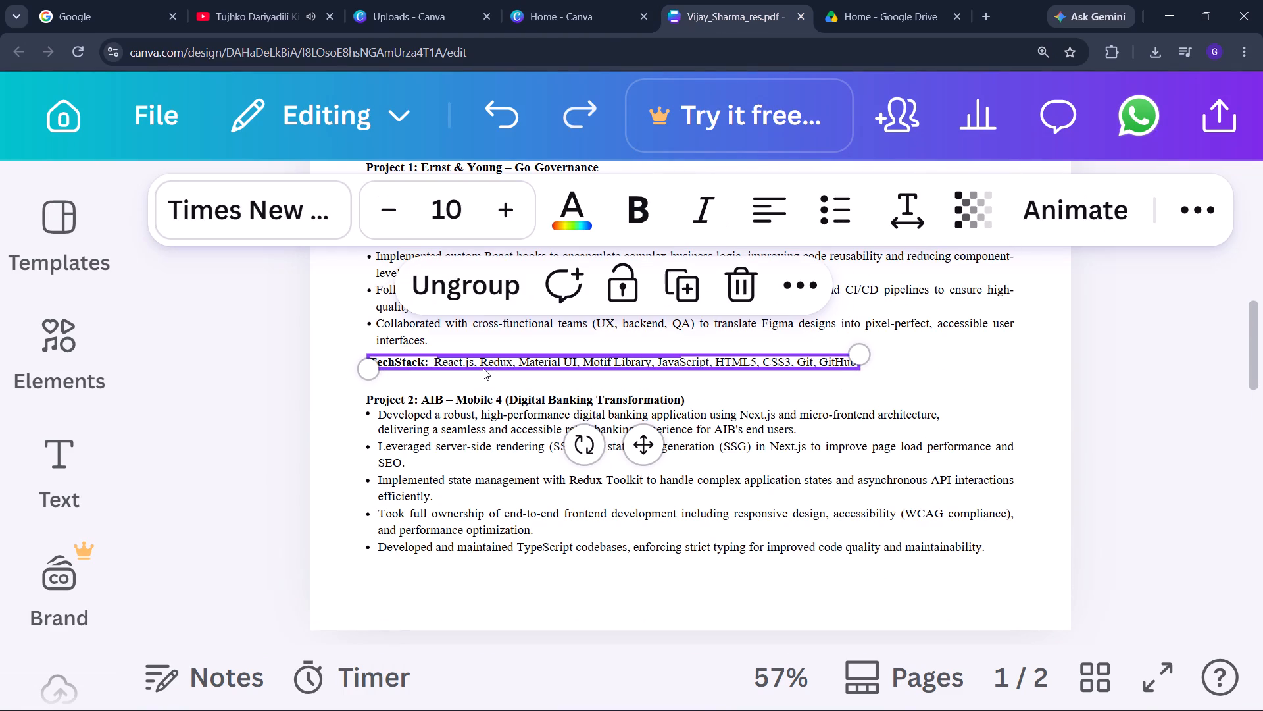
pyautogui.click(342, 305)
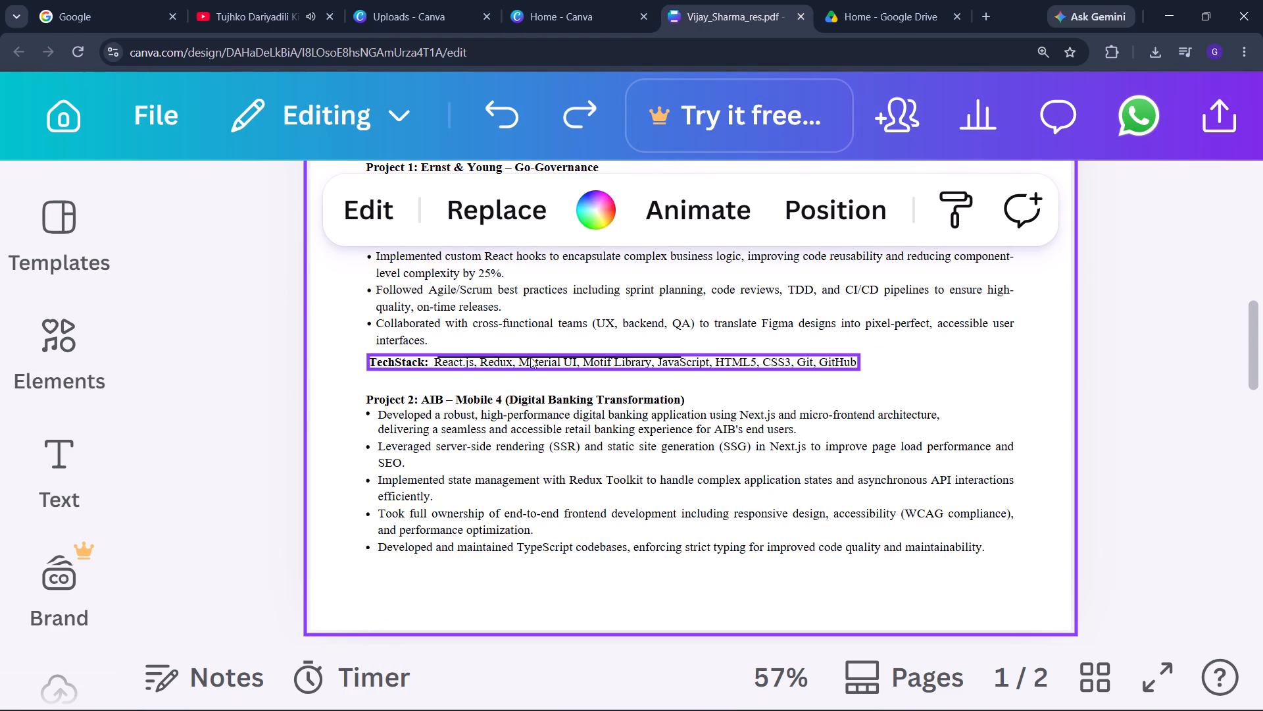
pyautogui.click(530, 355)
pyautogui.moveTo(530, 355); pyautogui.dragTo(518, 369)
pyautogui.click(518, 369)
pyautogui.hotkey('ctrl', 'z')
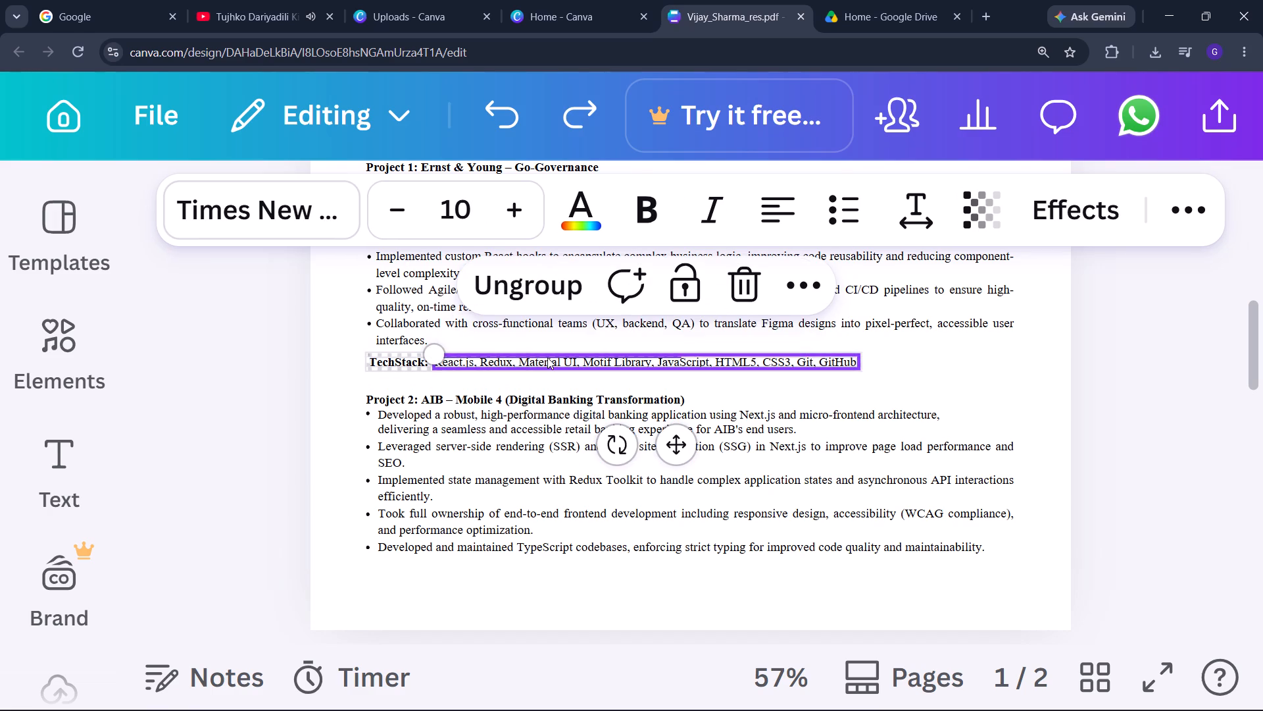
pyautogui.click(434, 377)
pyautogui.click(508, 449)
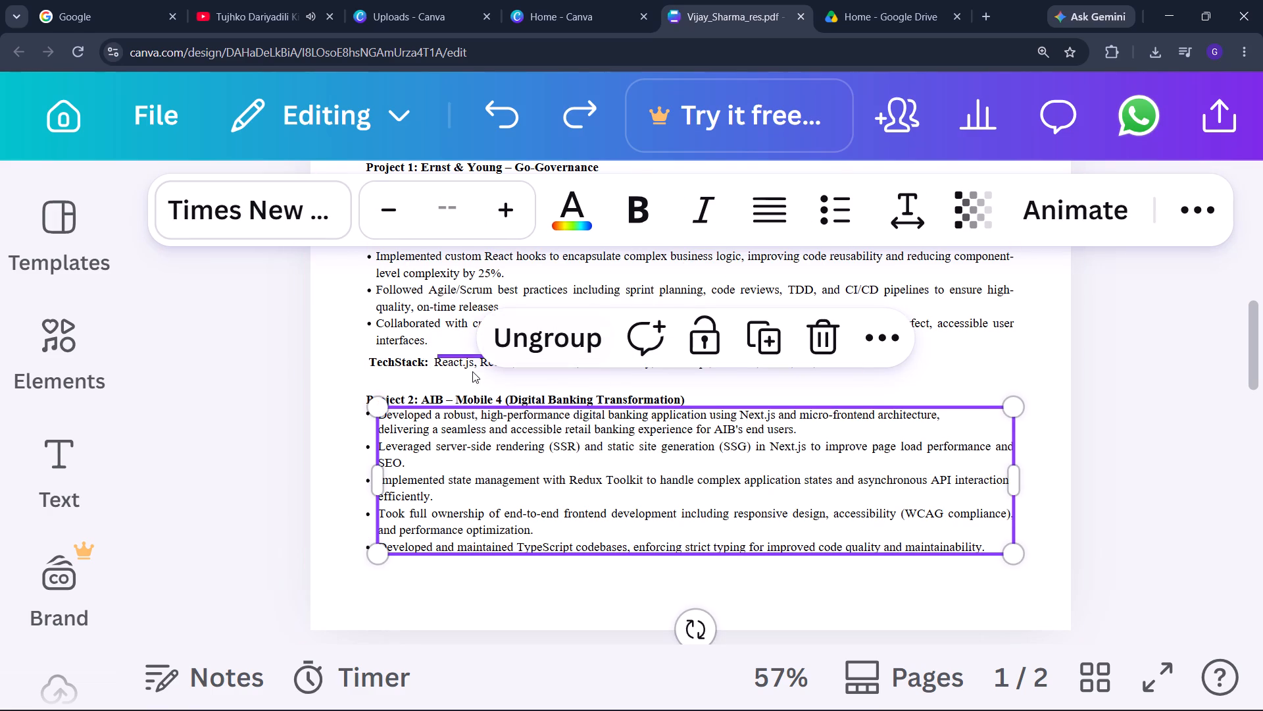
# Move the black line into the blank area below page 1's last bullet and stretch it to about twice its length.
pyautogui.moveTo(451, 351); pyautogui.dragTo(443, 364)
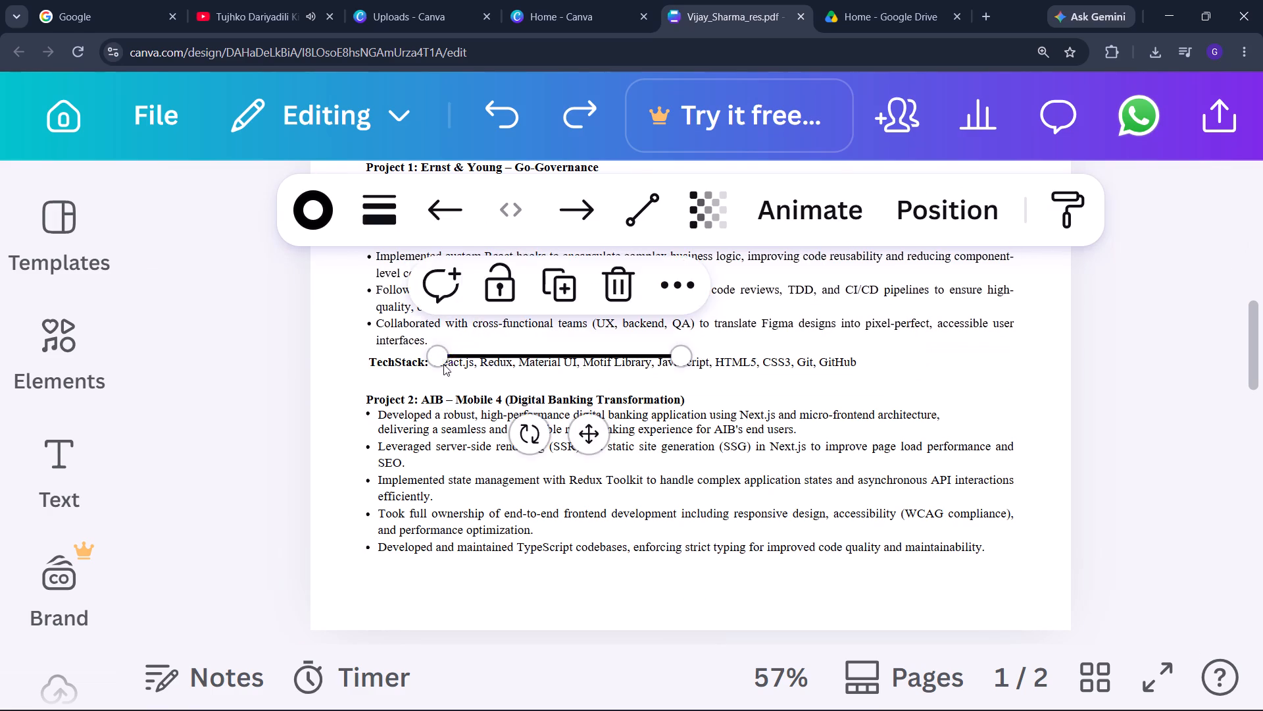
pyautogui.moveTo(443, 364); pyautogui.dragTo(358, 585)
pyautogui.scroll(-3, 359, 585)
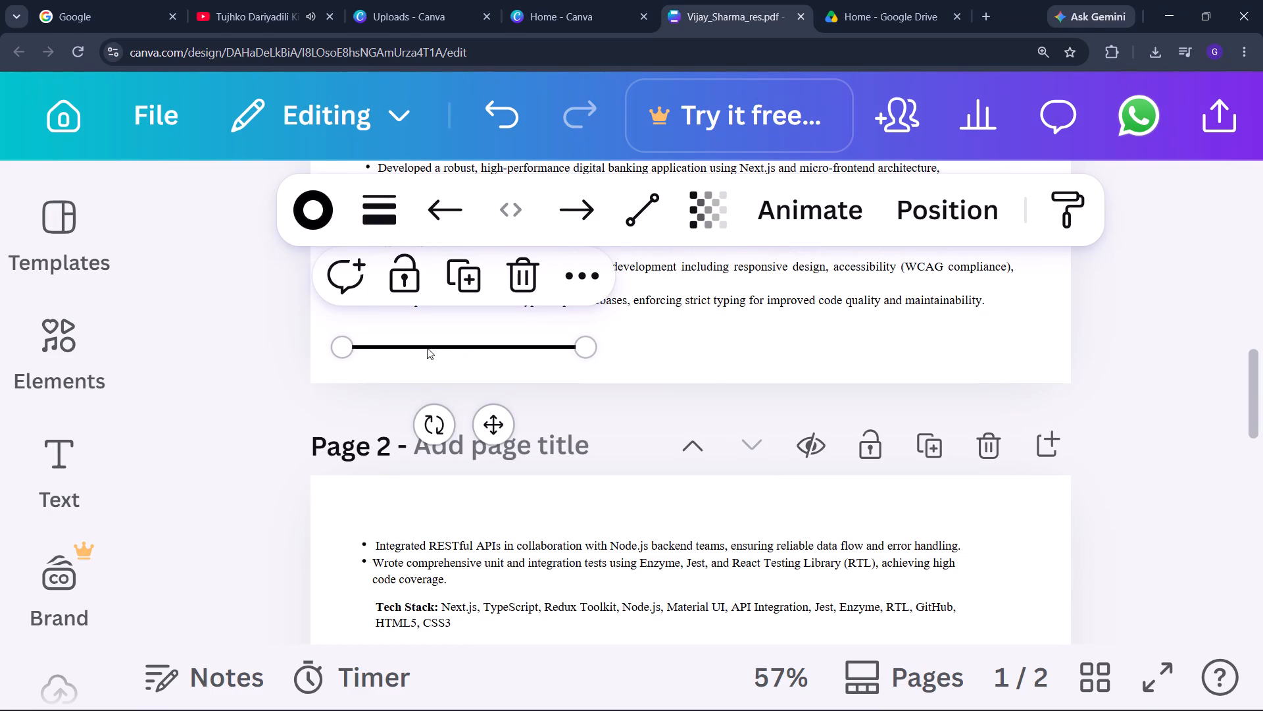
pyautogui.moveTo(584, 352); pyautogui.dragTo(828, 361)
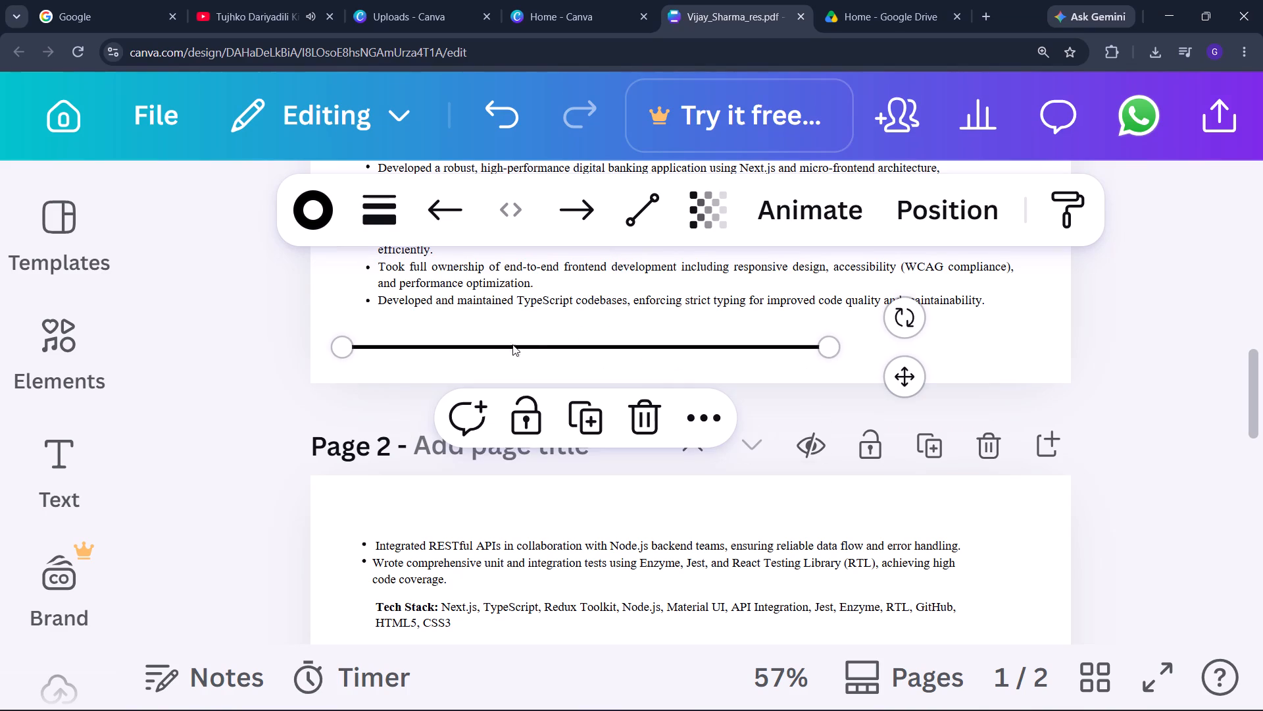
# Rotate the lengthened black line from horizontal to vertical.
pyautogui.click(903, 312)
pyautogui.moveTo(903, 315); pyautogui.dragTo(903, 319)
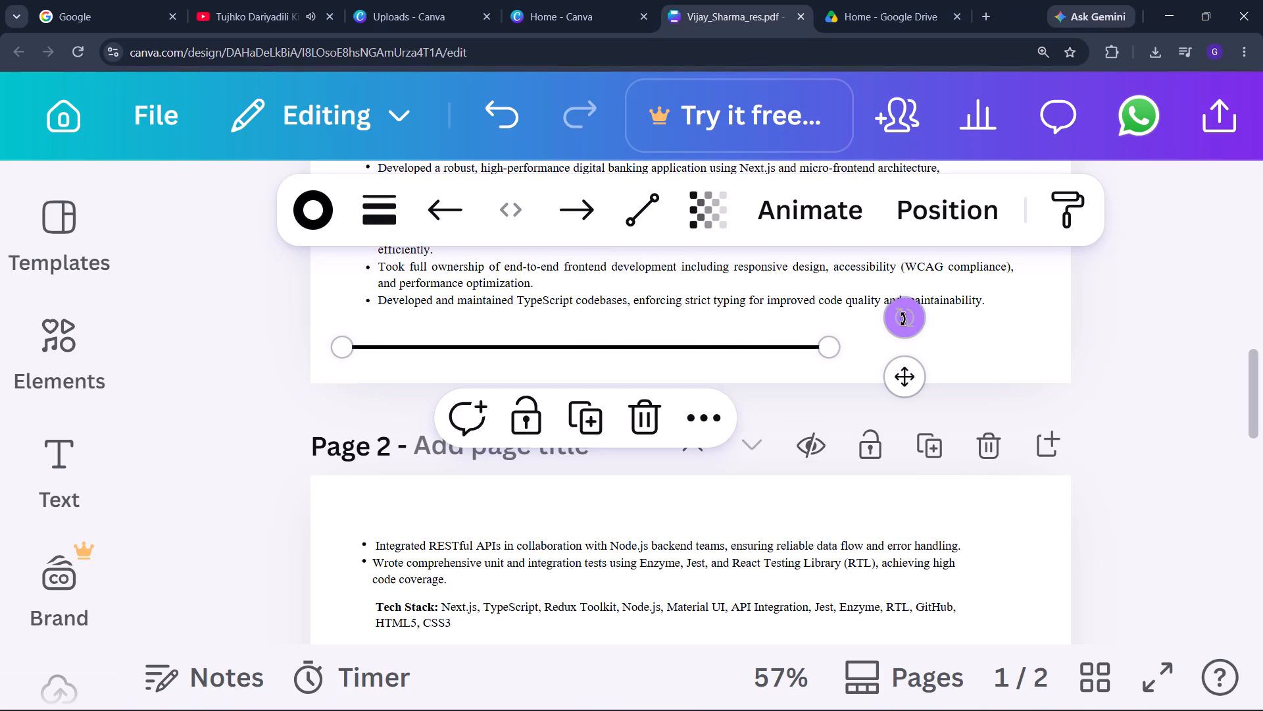
pyautogui.moveTo(903, 319); pyautogui.dragTo(633, 608)
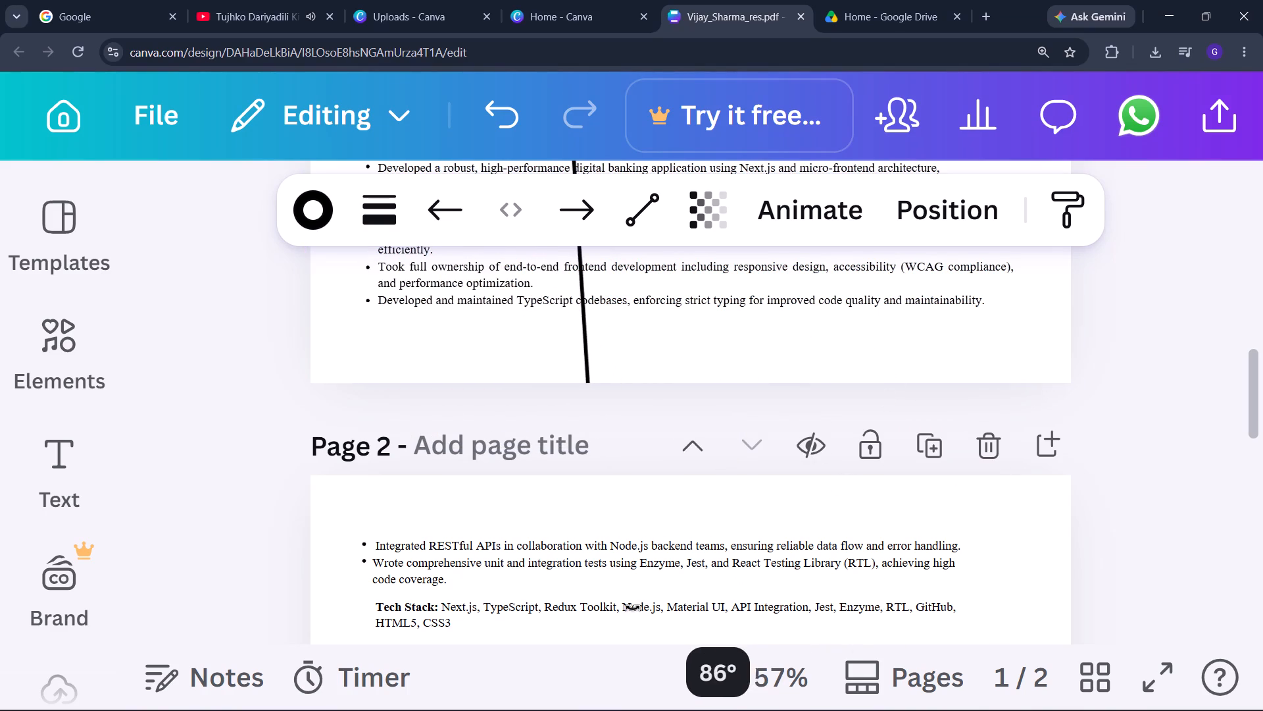
pyautogui.moveTo(633, 608); pyautogui.dragTo(618, 623)
# Move the vertical line under page 1's last bullet marker, aligned with the marker column and running off the page's bottom edge.
pyautogui.moveTo(584, 363); pyautogui.dragTo(560, 396)
pyautogui.moveTo(560, 396); pyautogui.dragTo(411, 517)
pyautogui.moveTo(396, 524); pyautogui.dragTo(332, 599)
pyautogui.click(335, 600)
pyautogui.doubleClick(424, 369)
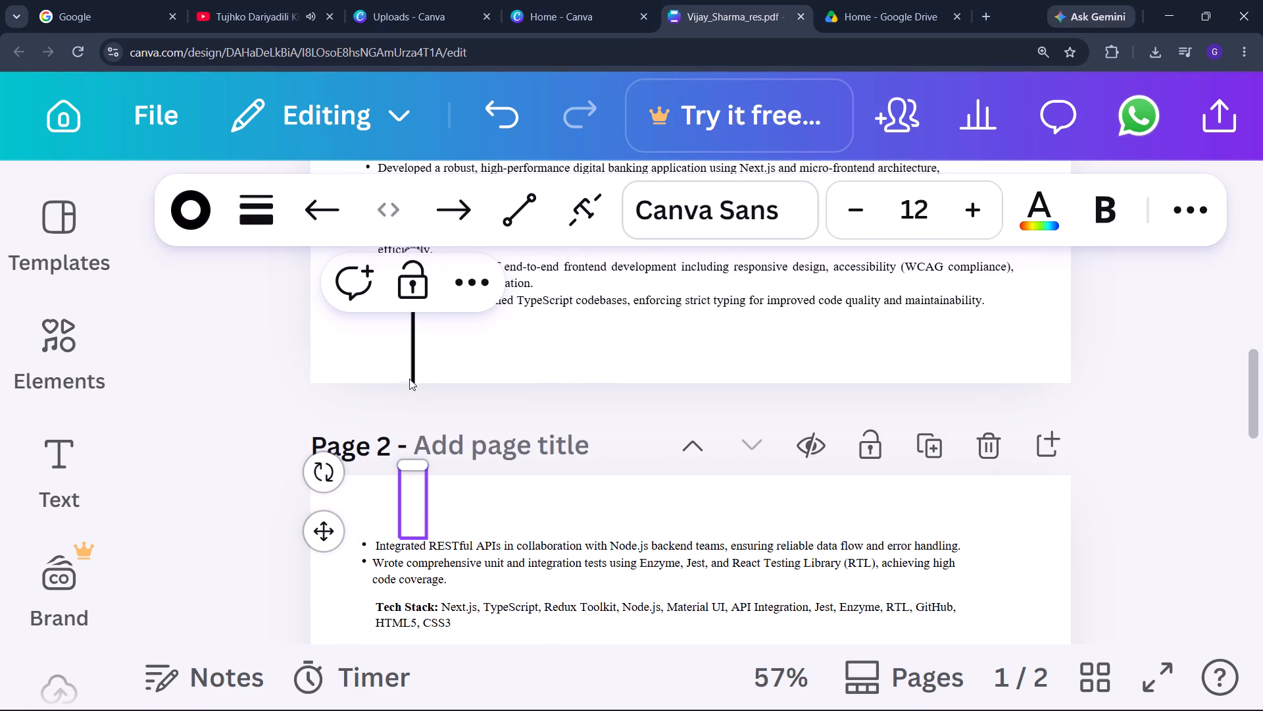
pyautogui.click(414, 384)
pyautogui.click(410, 373)
pyautogui.moveTo(410, 373); pyautogui.dragTo(372, 398)
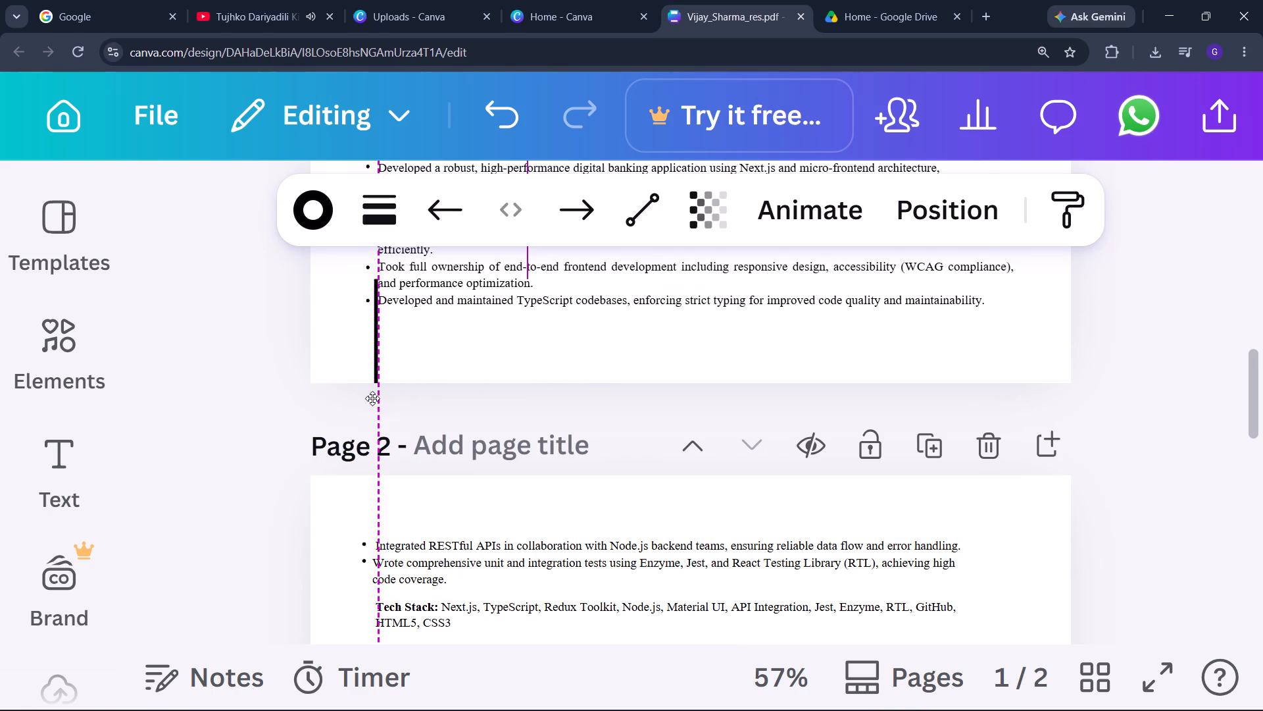
pyautogui.moveTo(372, 398); pyautogui.dragTo(365, 406)
pyautogui.doubleClick(472, 533)
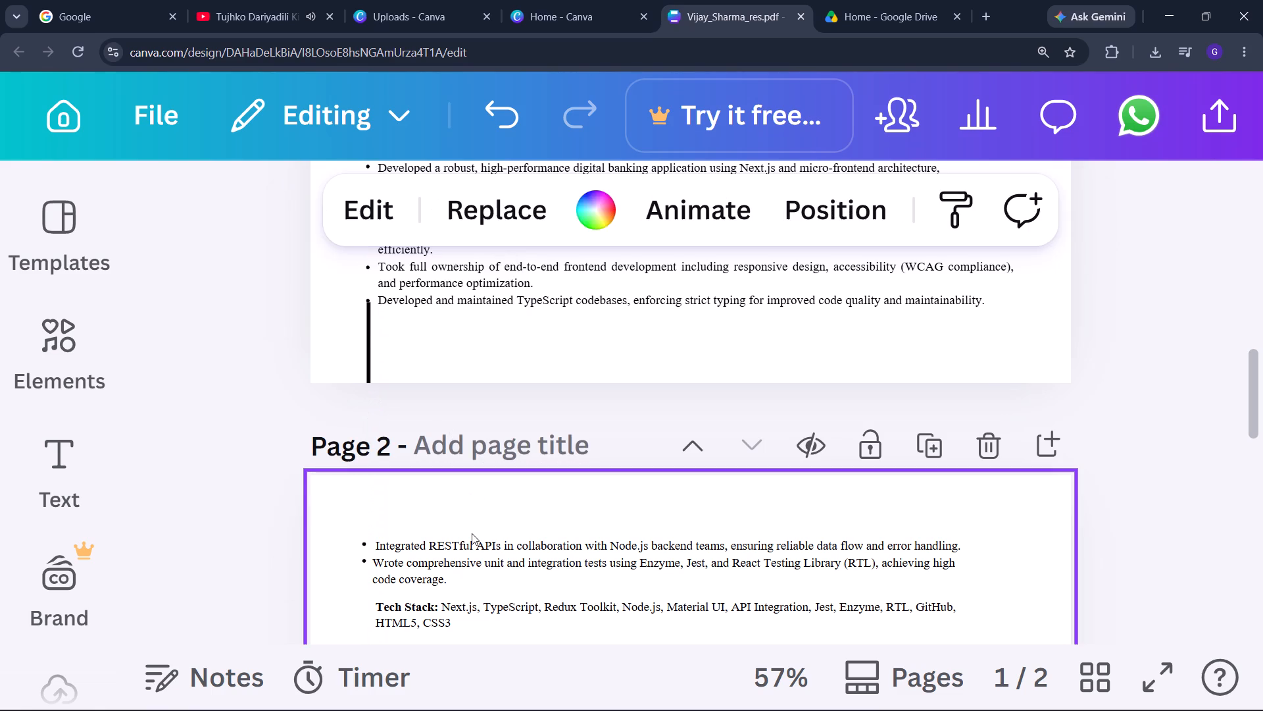
pyautogui.click(372, 378)
pyautogui.click(372, 378)
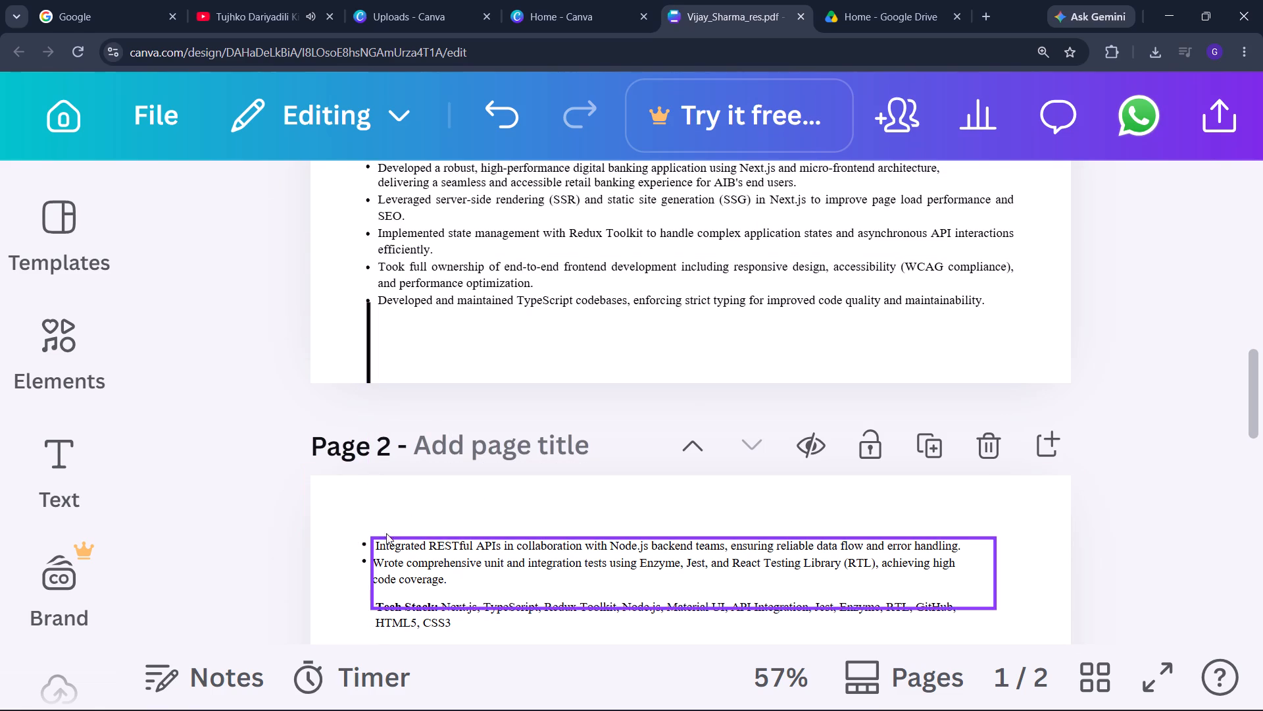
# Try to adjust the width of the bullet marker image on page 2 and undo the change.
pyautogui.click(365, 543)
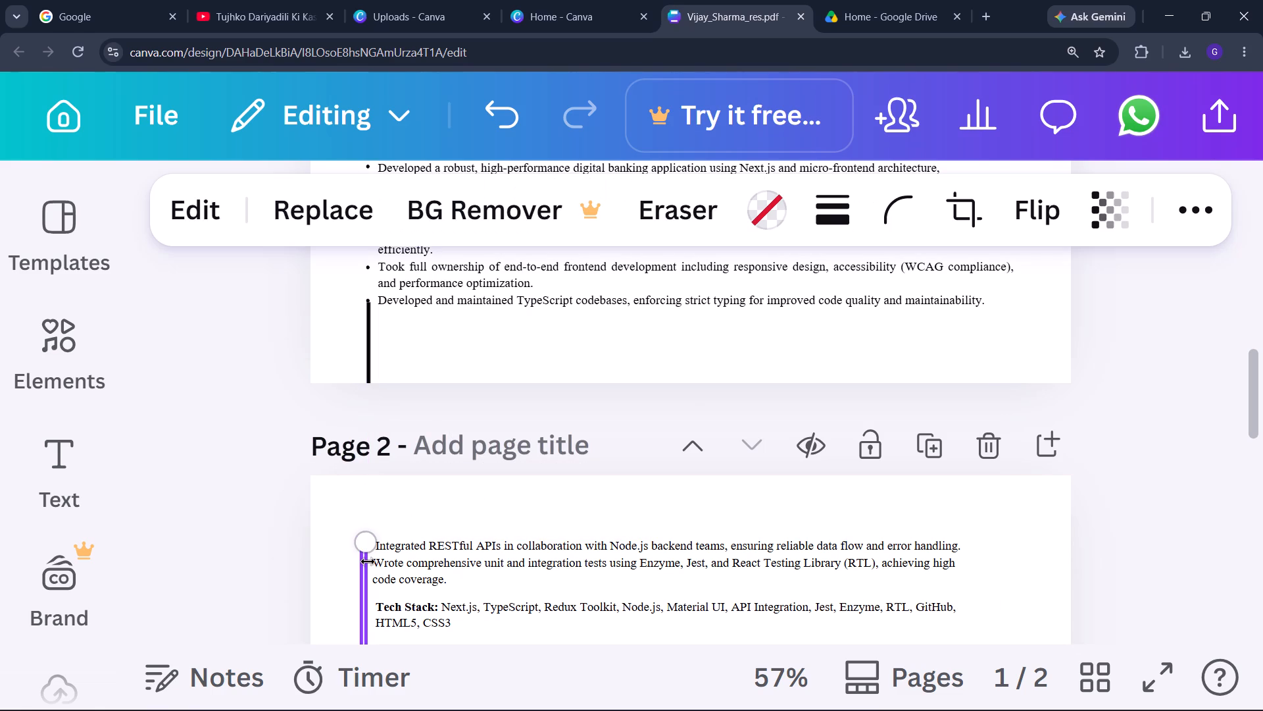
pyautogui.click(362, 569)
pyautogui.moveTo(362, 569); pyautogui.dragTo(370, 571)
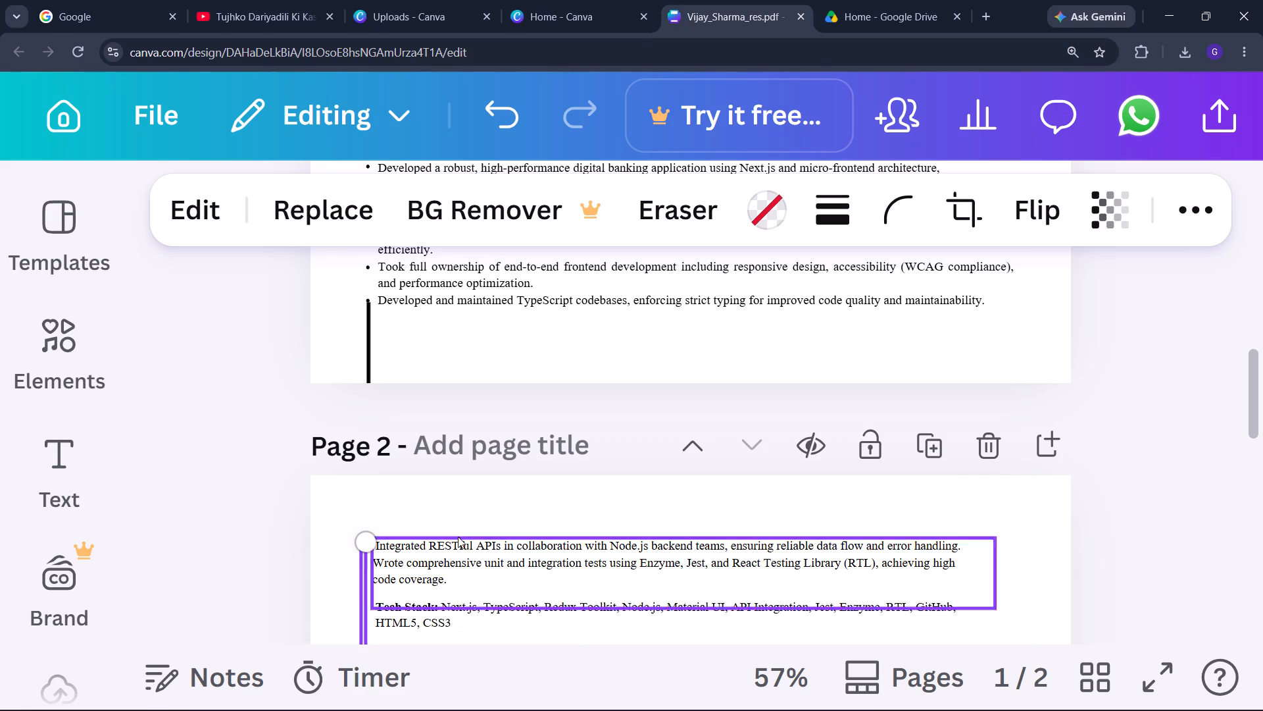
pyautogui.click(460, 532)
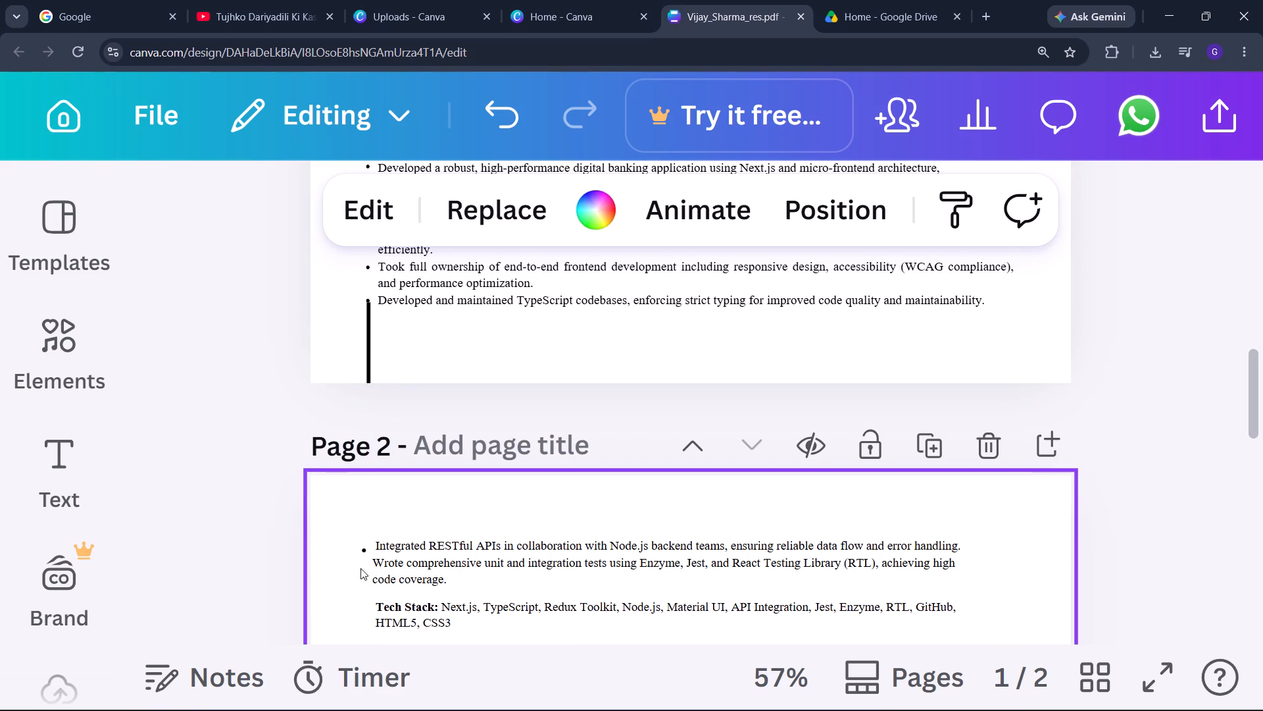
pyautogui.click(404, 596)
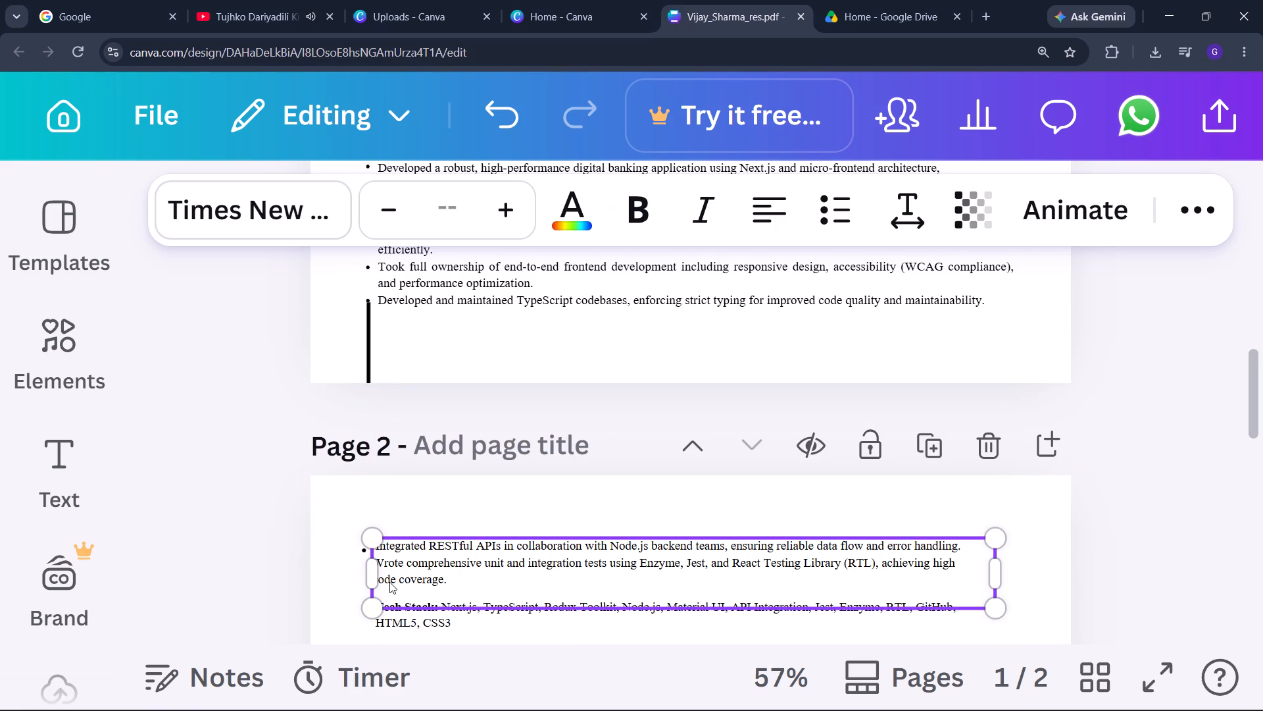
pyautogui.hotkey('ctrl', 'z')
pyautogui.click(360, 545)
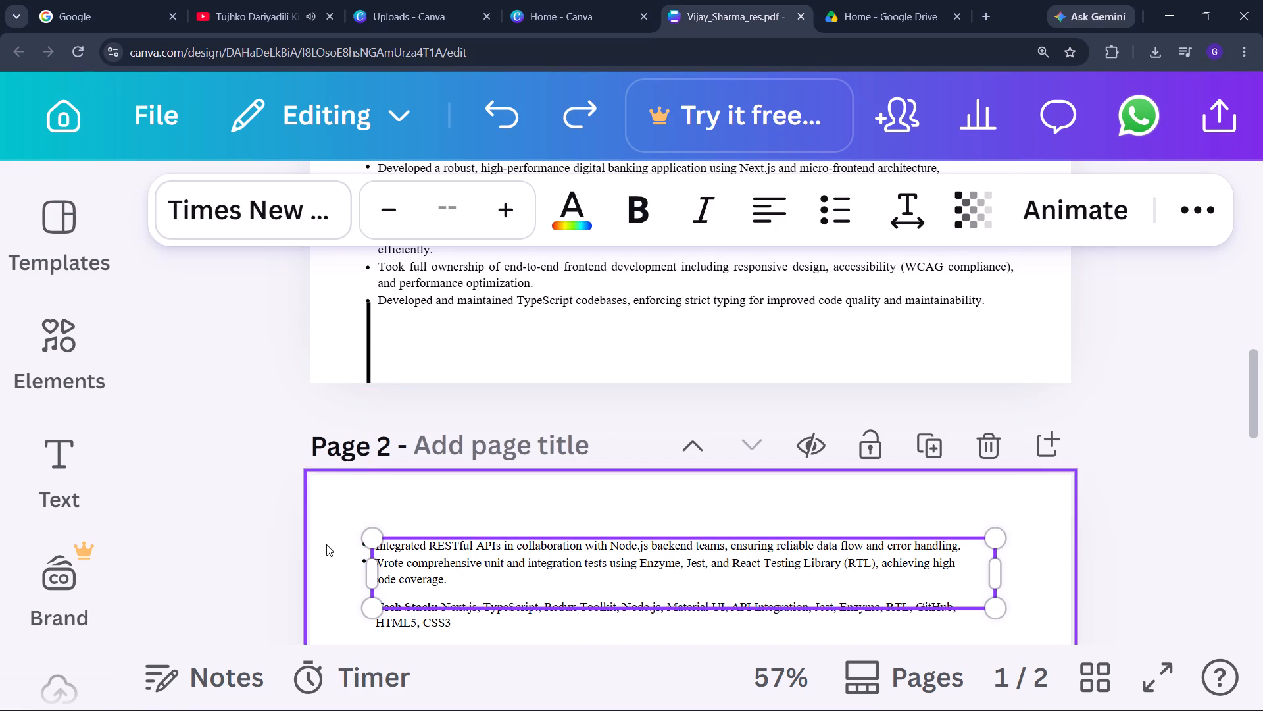
# Nudge the bullet marker image on page 2 slightly right so its dots line up with the vertical line on page 1.
pyautogui.click(326, 544)
pyautogui.moveTo(364, 544); pyautogui.dragTo(370, 543)
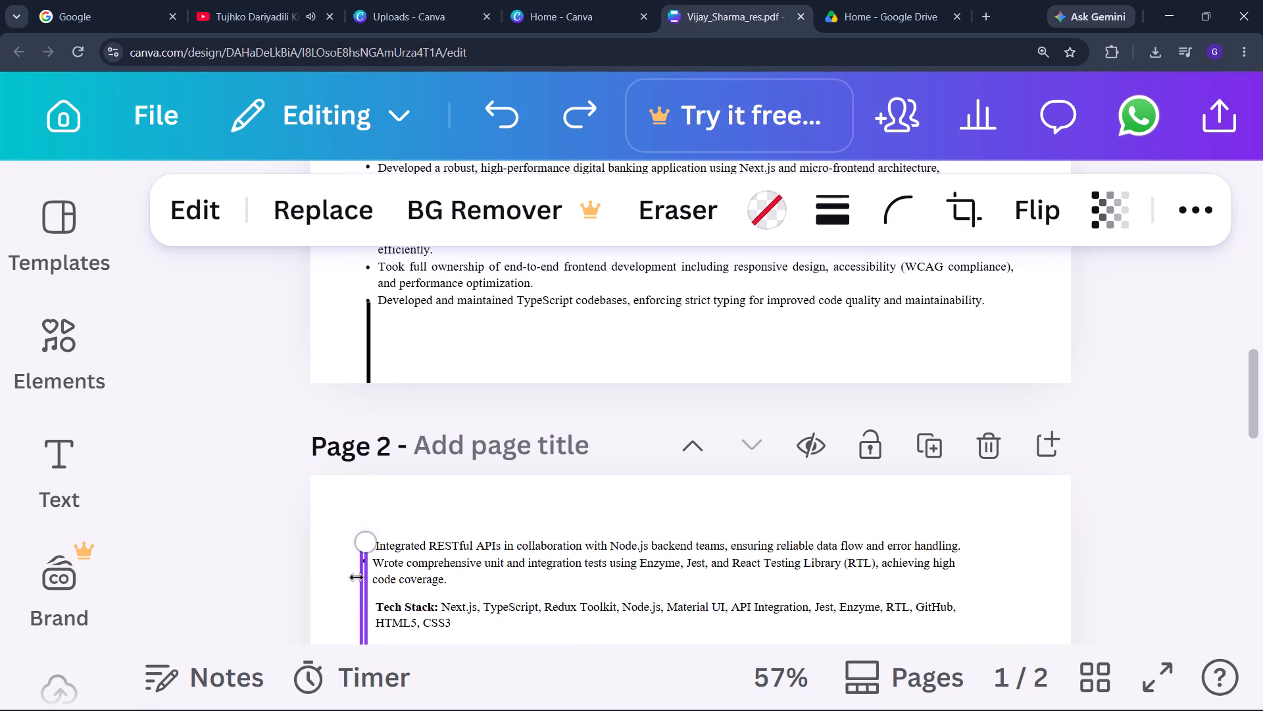
pyautogui.click(351, 573)
pyautogui.doubleClick(328, 579)
pyautogui.click(364, 559)
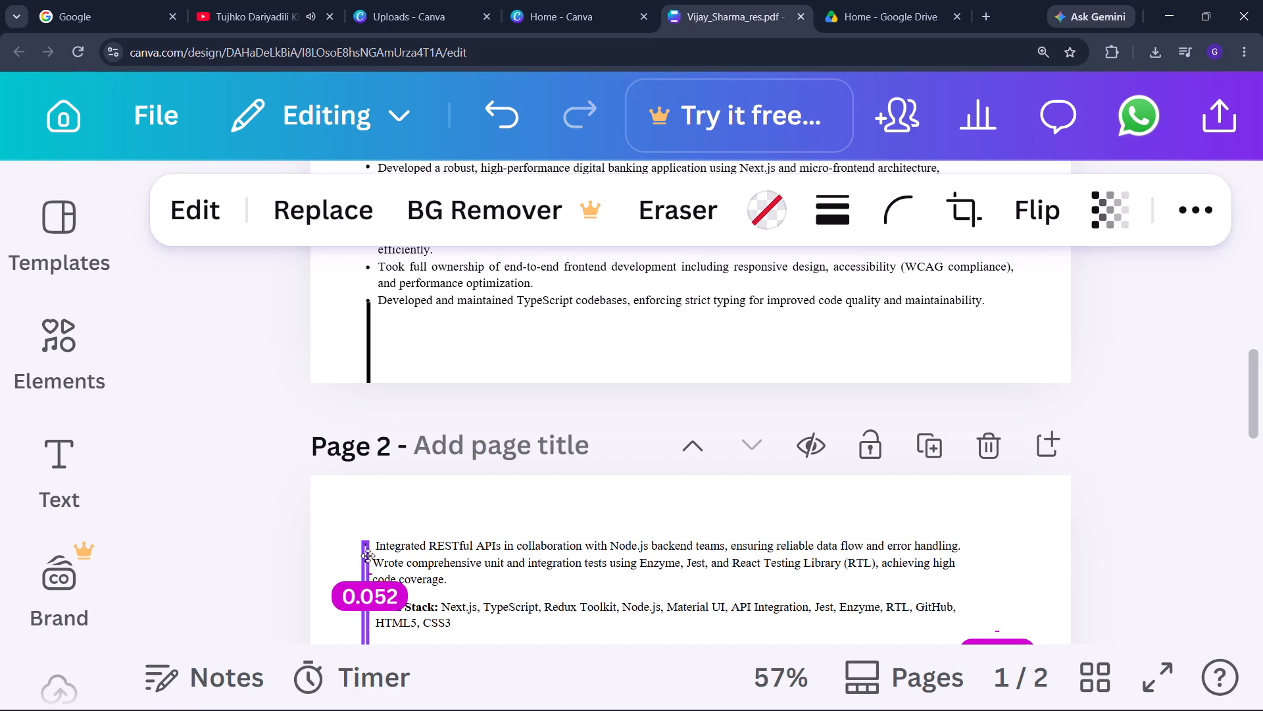
pyautogui.doubleClick(330, 513)
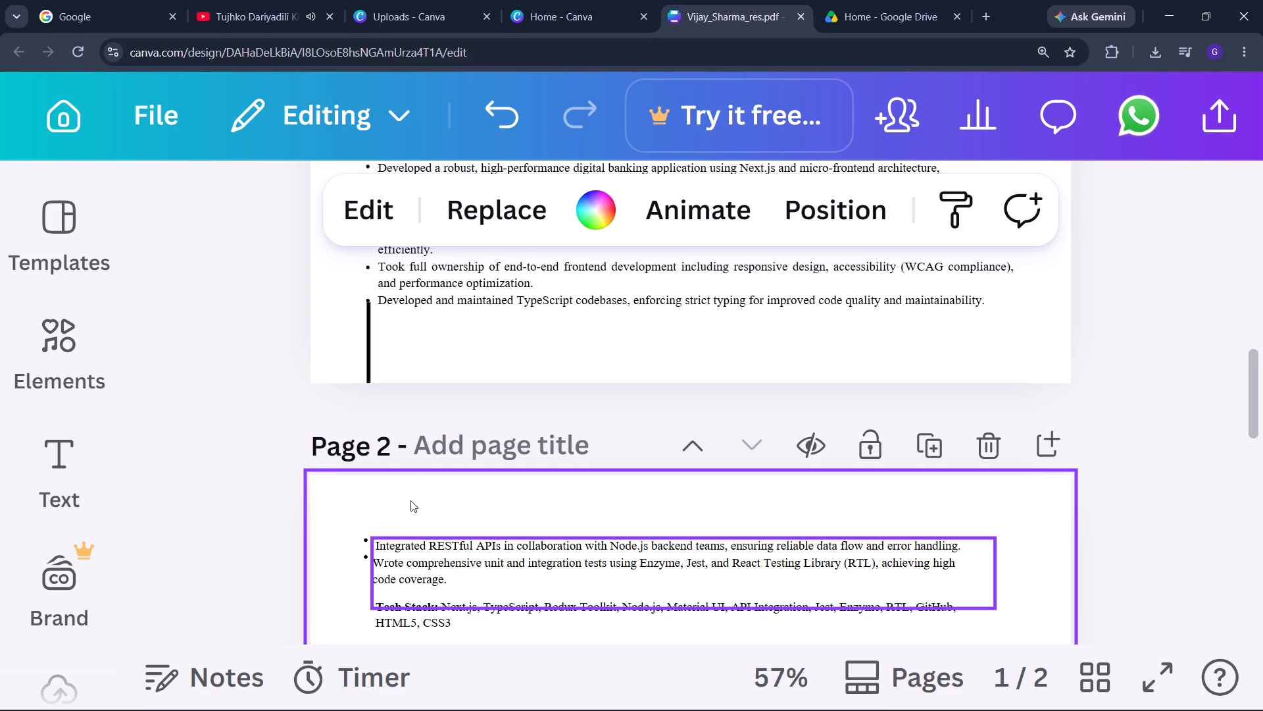
# Shift the vertical line on page 1 right to the left edge of the bullet text.
pyautogui.moveTo(369, 381); pyautogui.dragTo(379, 382)
pyautogui.click(379, 382)
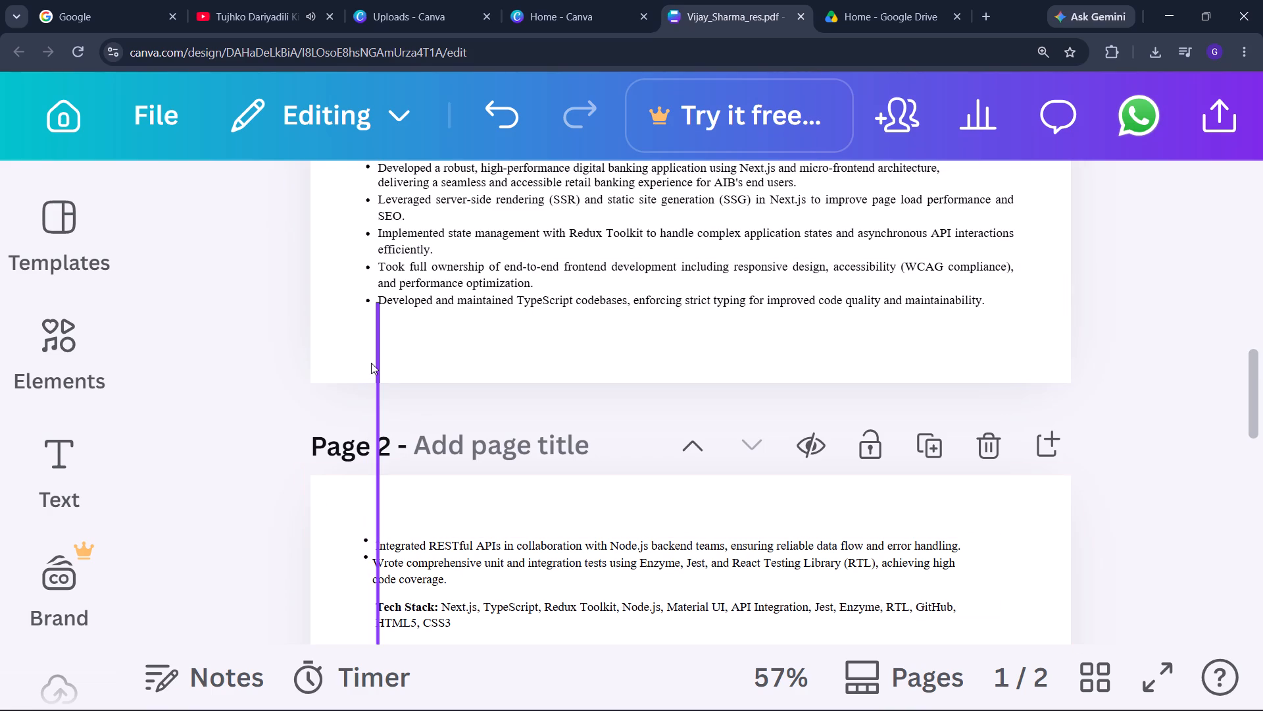
pyautogui.click(371, 363)
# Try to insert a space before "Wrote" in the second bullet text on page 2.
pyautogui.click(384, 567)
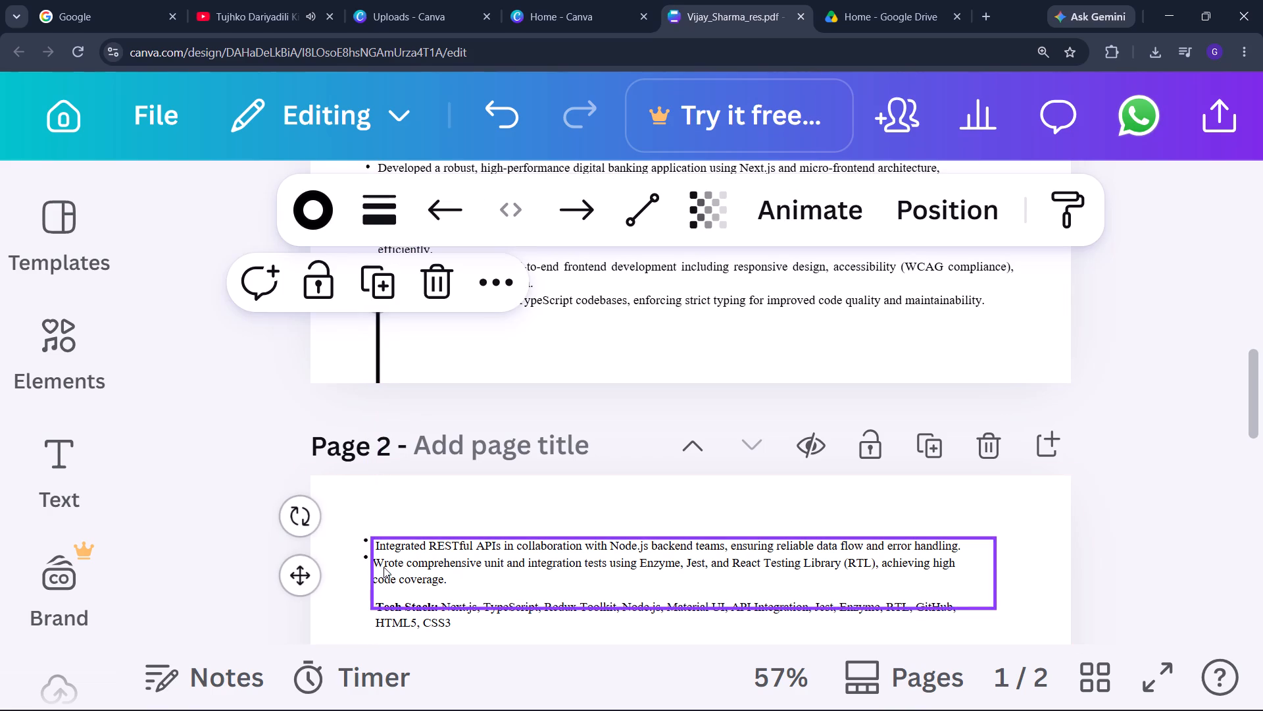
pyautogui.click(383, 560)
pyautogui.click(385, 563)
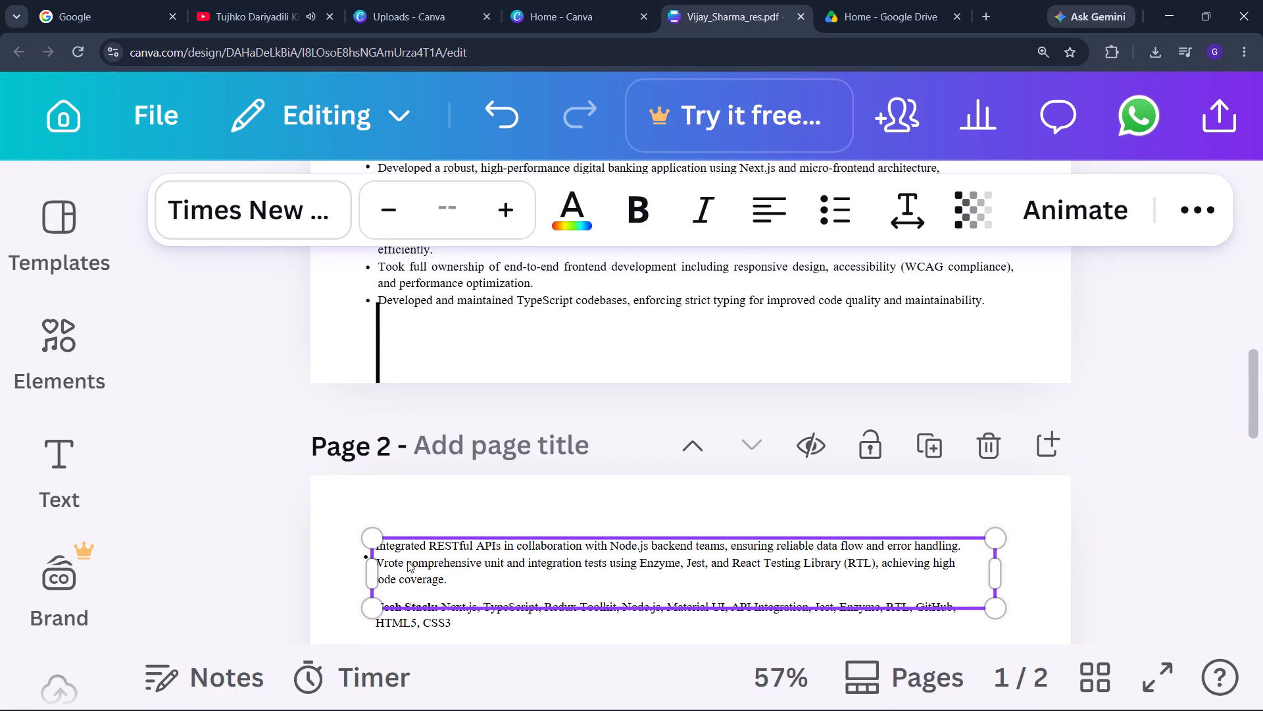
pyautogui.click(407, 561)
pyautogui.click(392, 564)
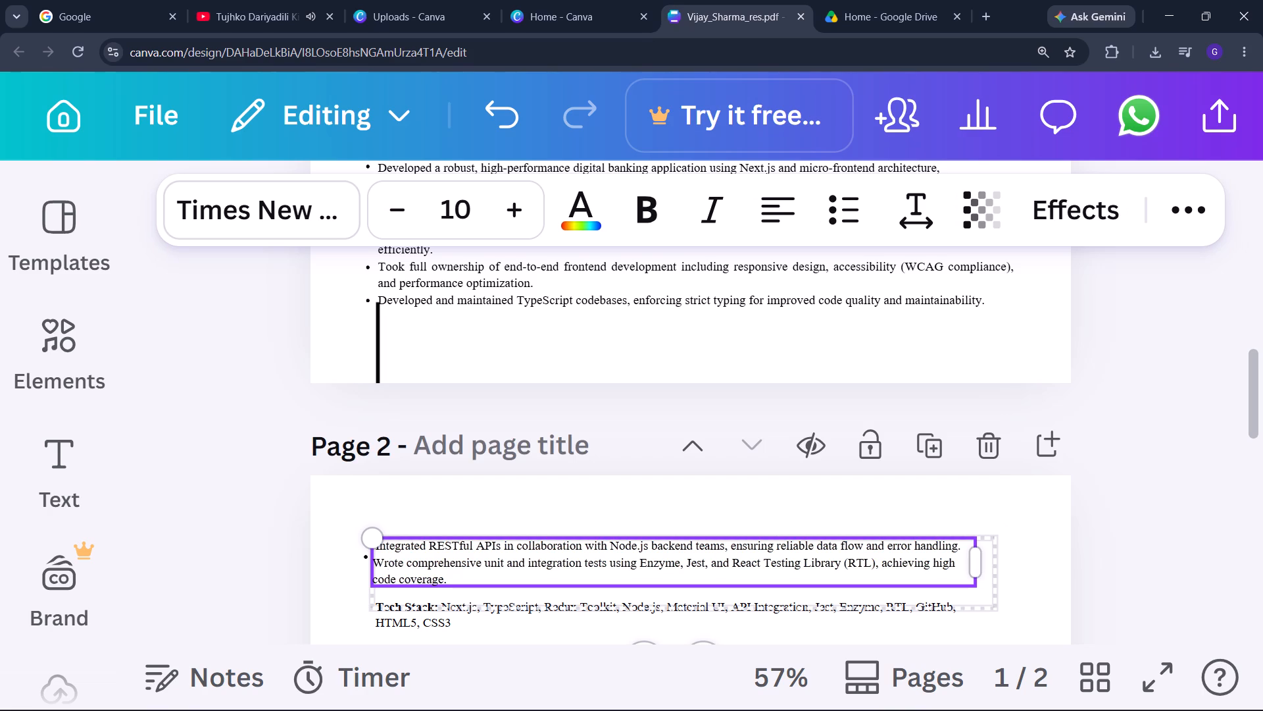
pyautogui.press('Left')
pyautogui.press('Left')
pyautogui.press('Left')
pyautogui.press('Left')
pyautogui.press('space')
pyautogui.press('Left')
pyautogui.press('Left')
# Insert a space before "Wrote" in page 2's second bullet so it lines up with the first bullet's text.
pyautogui.tripleClick(375, 567)
pyautogui.click(390, 567)
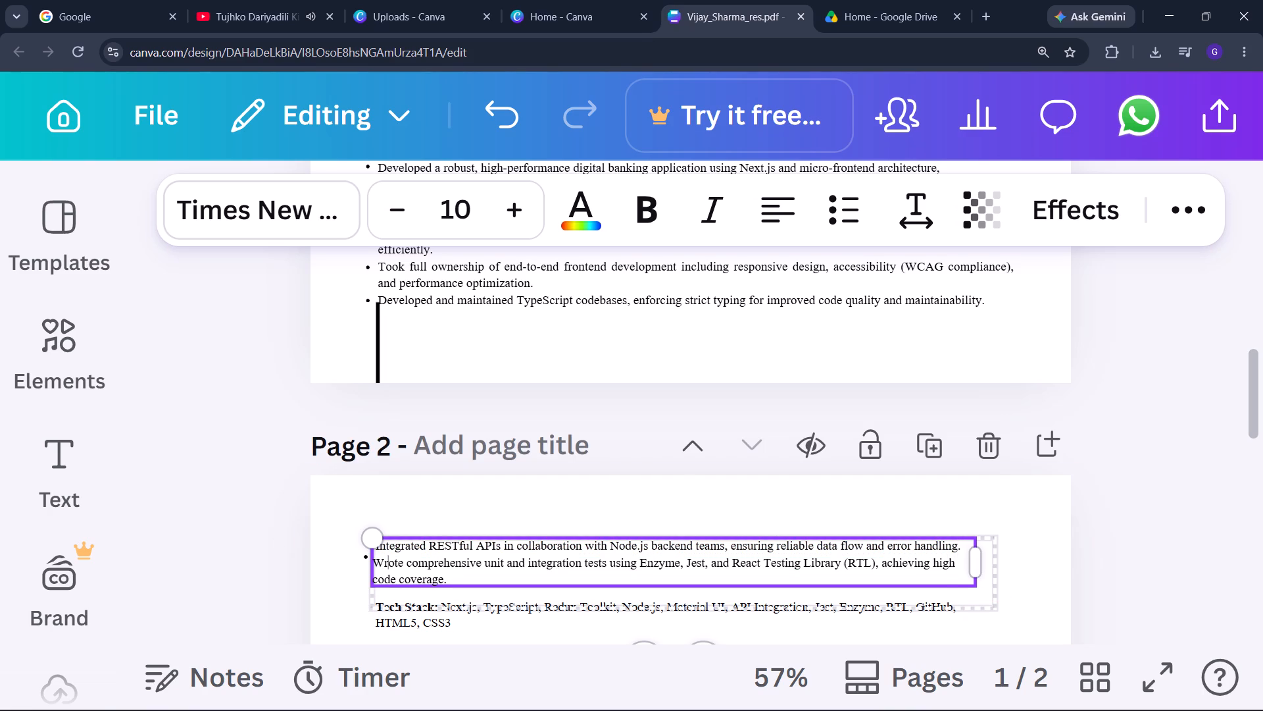
pyautogui.press('Left')
pyautogui.press('Left')
pyautogui.press('Left')
pyautogui.press('Left')
pyautogui.press('Left')
pyautogui.keyDown('ctrl'); pyautogui.scroll(2, 389, 576); pyautogui.keyUp('ctrl')
pyautogui.scroll(-1, 395, 585)
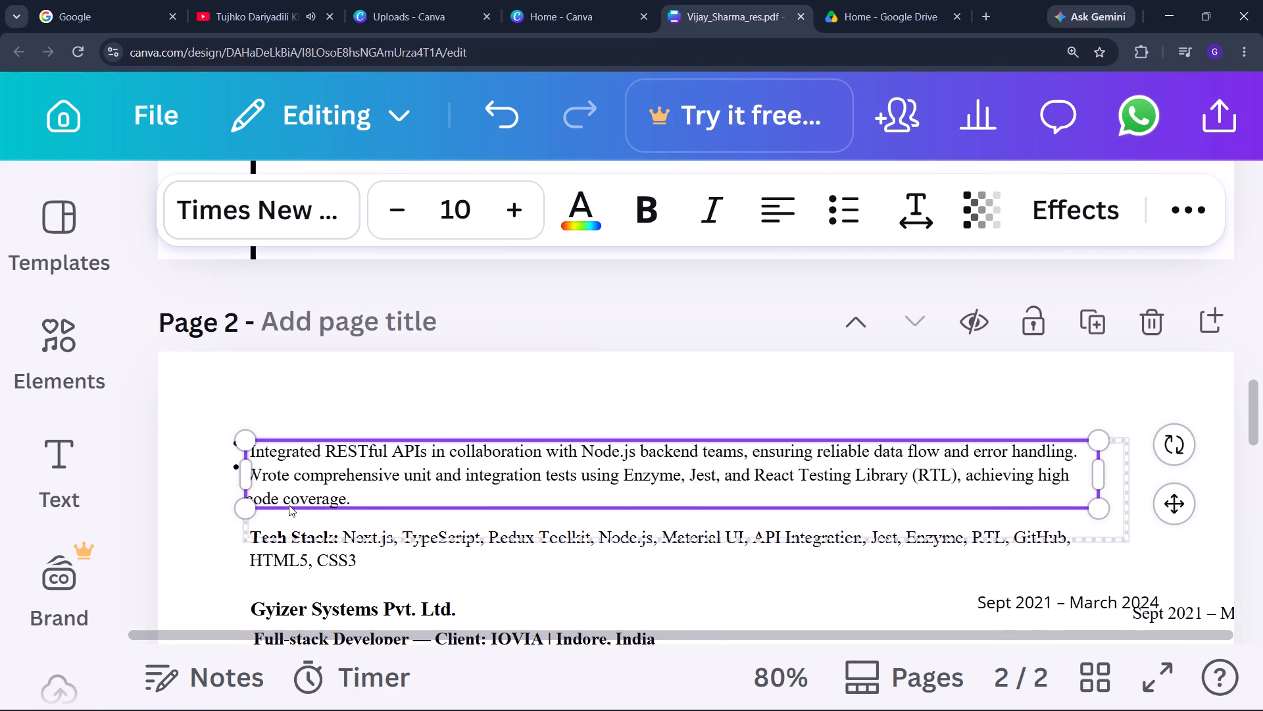
pyautogui.tripleClick(267, 467)
pyautogui.doubleClick(276, 478)
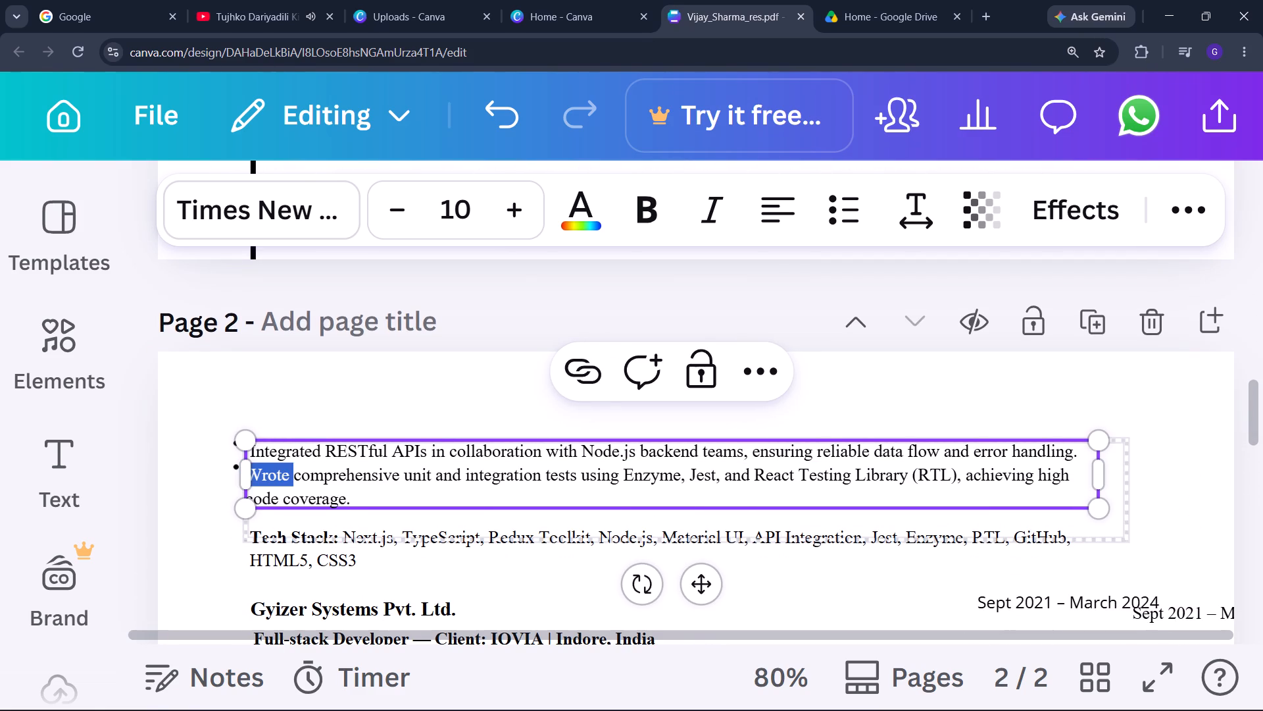
pyautogui.press('Left')
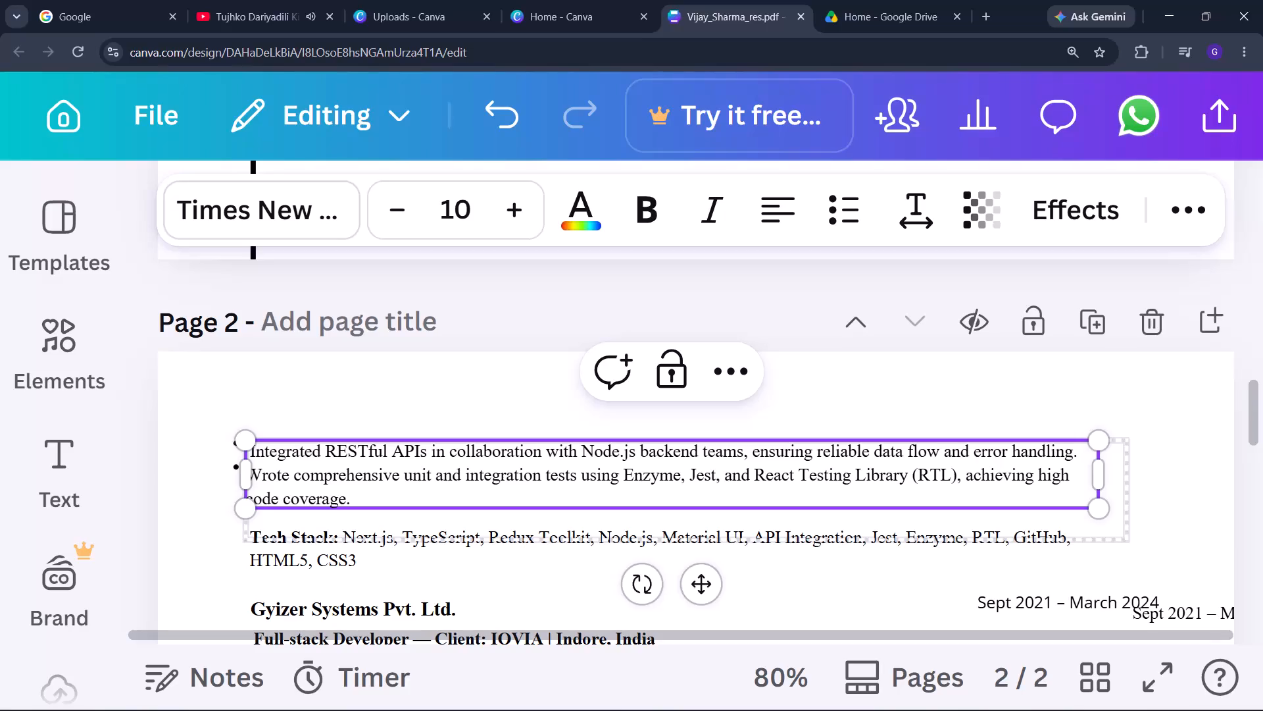
pyautogui.press('space')
pyautogui.doubleClick(228, 515)
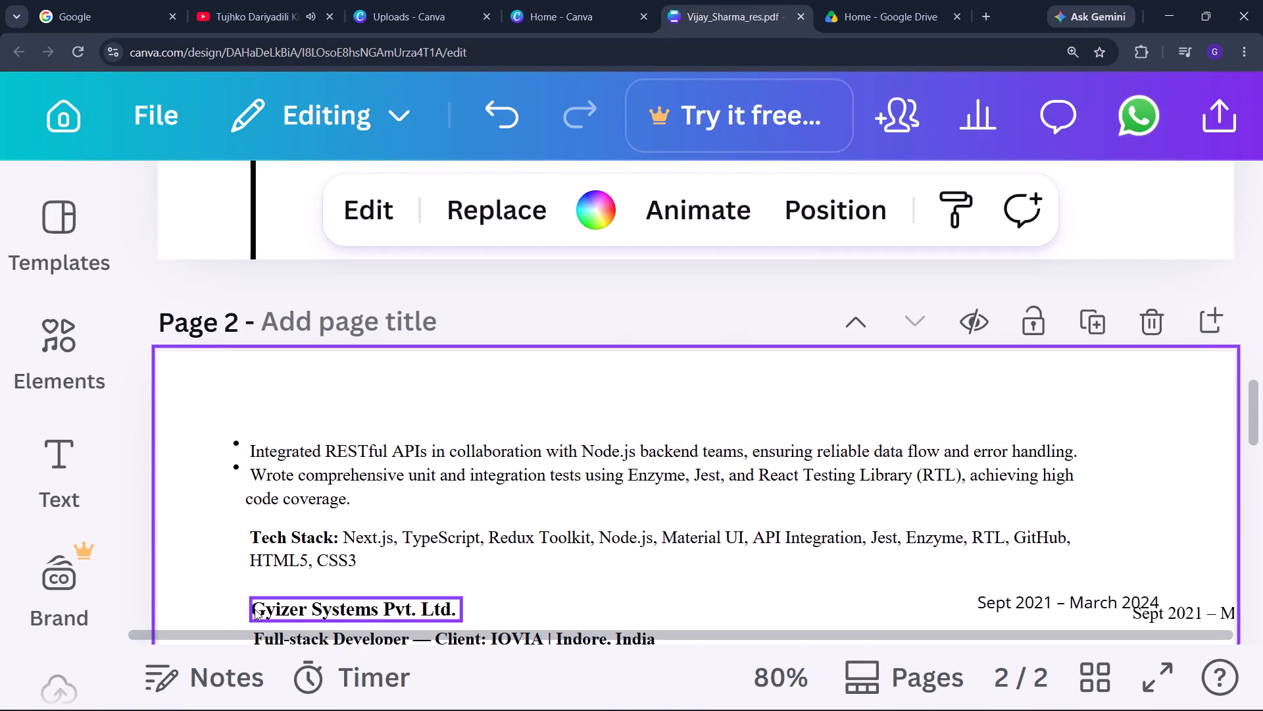
# Move the grouped bullet text at the top of page 2 up slightly so its lines sit level with the bullet markers.
pyautogui.doubleClick(318, 472)
pyautogui.moveTo(319, 472); pyautogui.dragTo(320, 462)
pyautogui.click(320, 462)
pyautogui.click(362, 545)
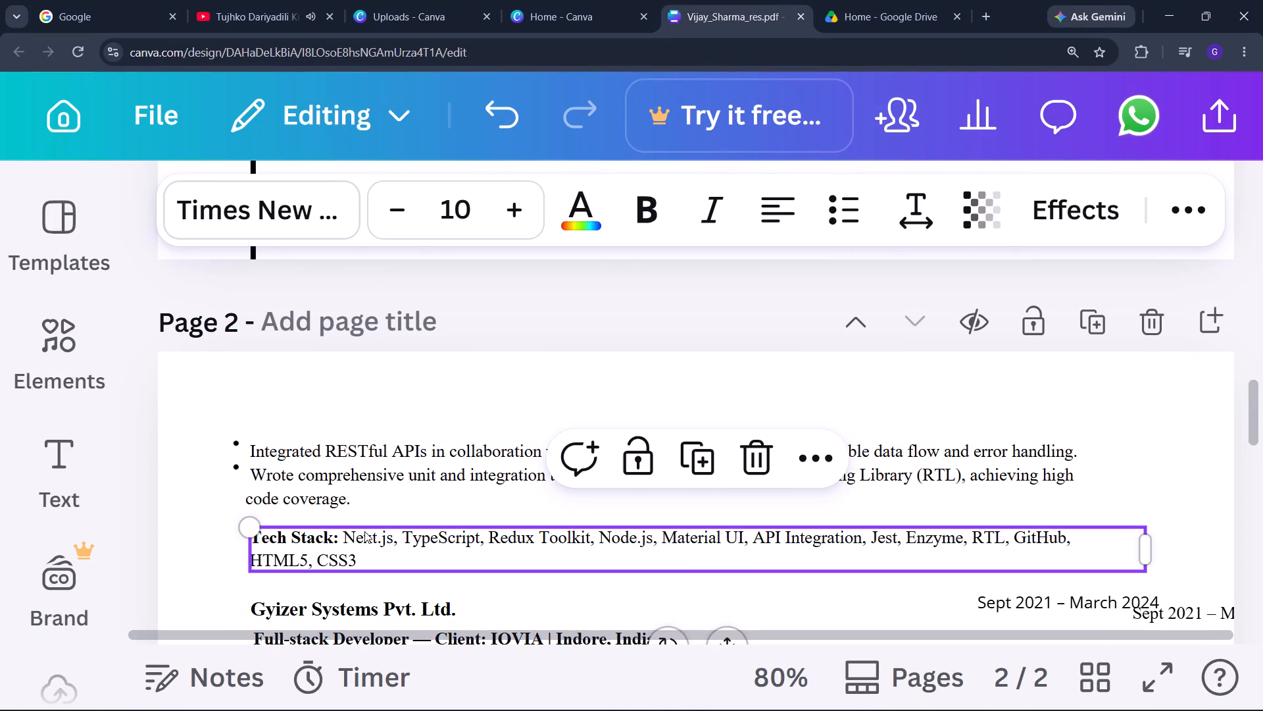
pyautogui.click(410, 459)
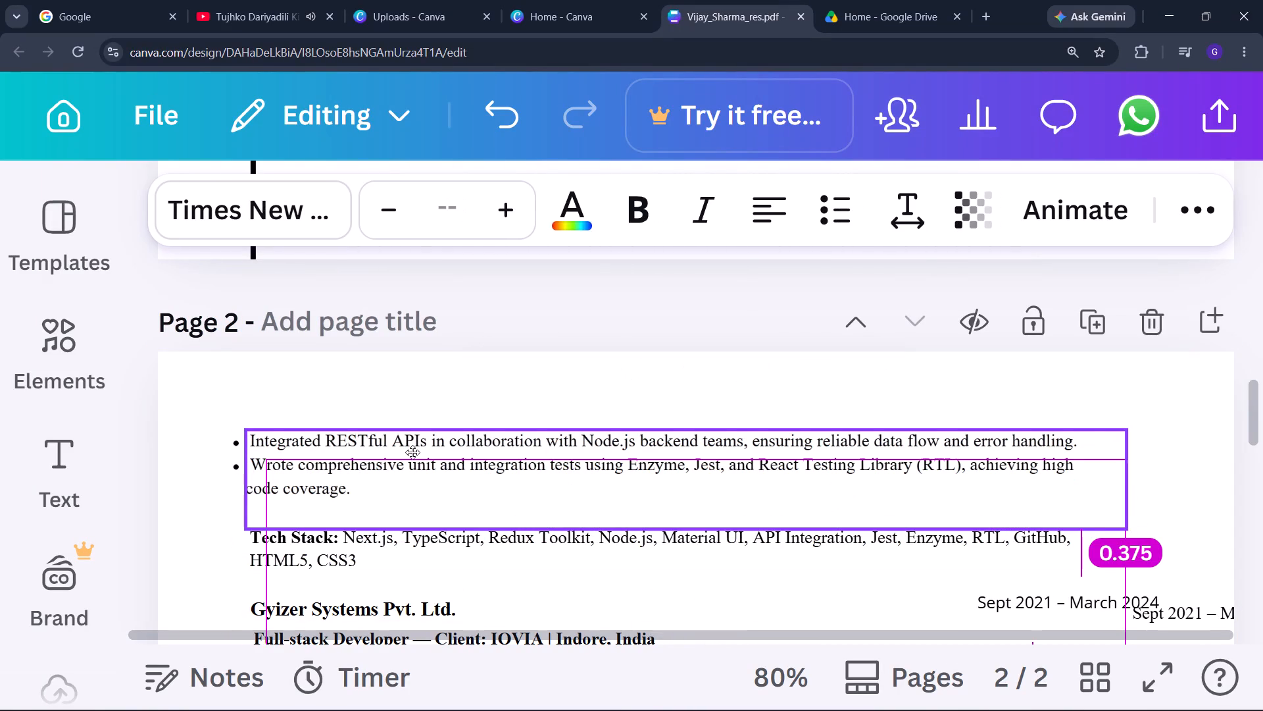
pyautogui.click(422, 584)
pyautogui.click(413, 488)
pyautogui.moveTo(414, 488); pyautogui.dragTo(414, 475)
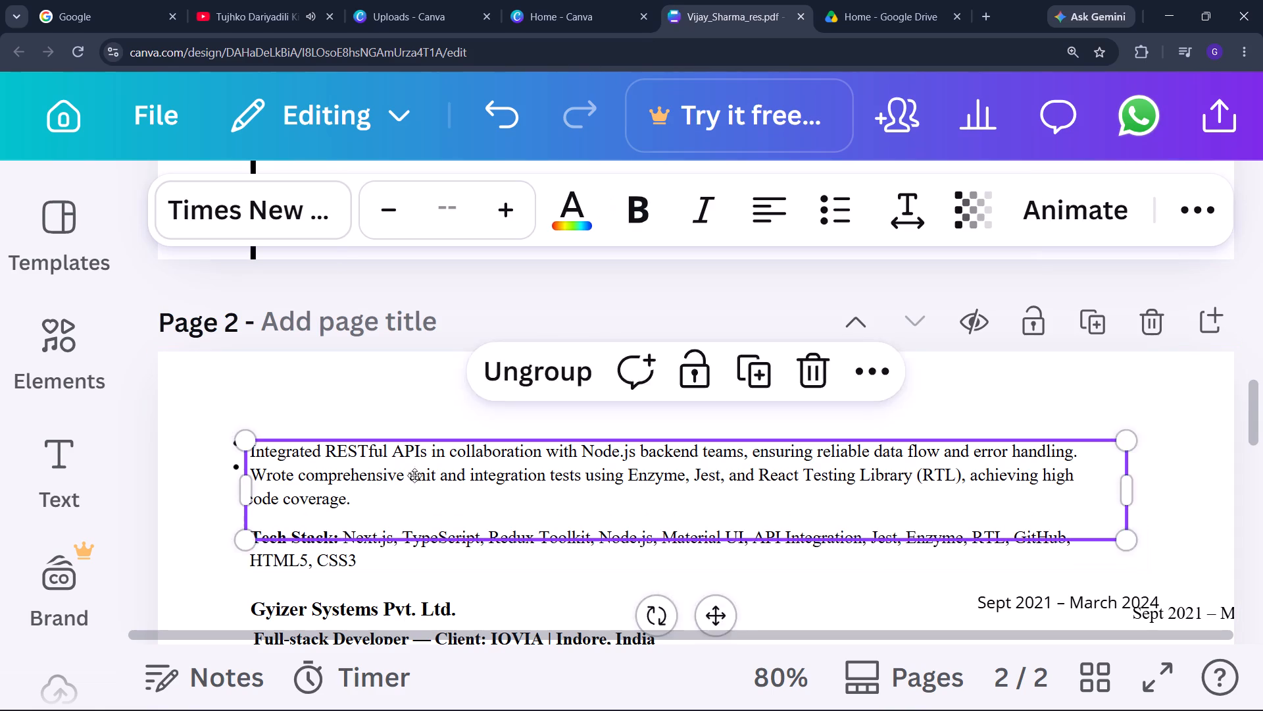
pyautogui.moveTo(414, 475); pyautogui.dragTo(411, 478)
pyautogui.click(411, 478)
pyautogui.tripleClick(409, 481)
pyautogui.doubleClick(407, 487)
pyautogui.click(404, 491)
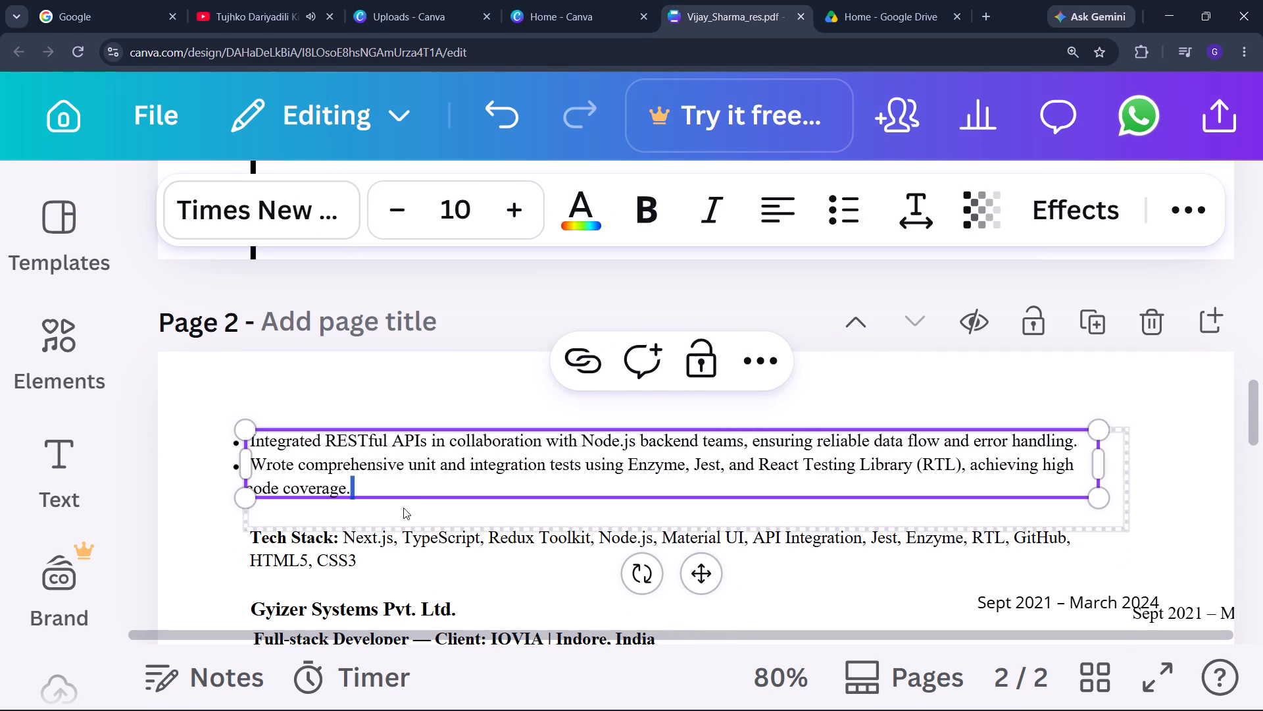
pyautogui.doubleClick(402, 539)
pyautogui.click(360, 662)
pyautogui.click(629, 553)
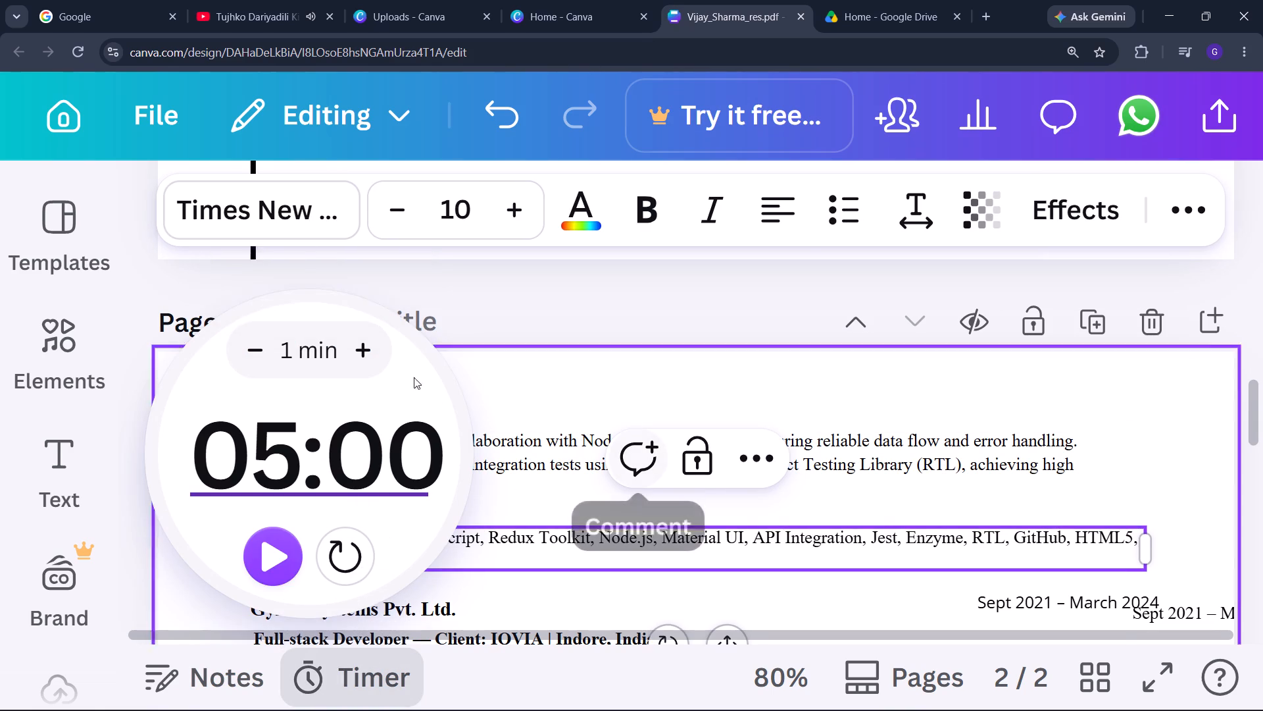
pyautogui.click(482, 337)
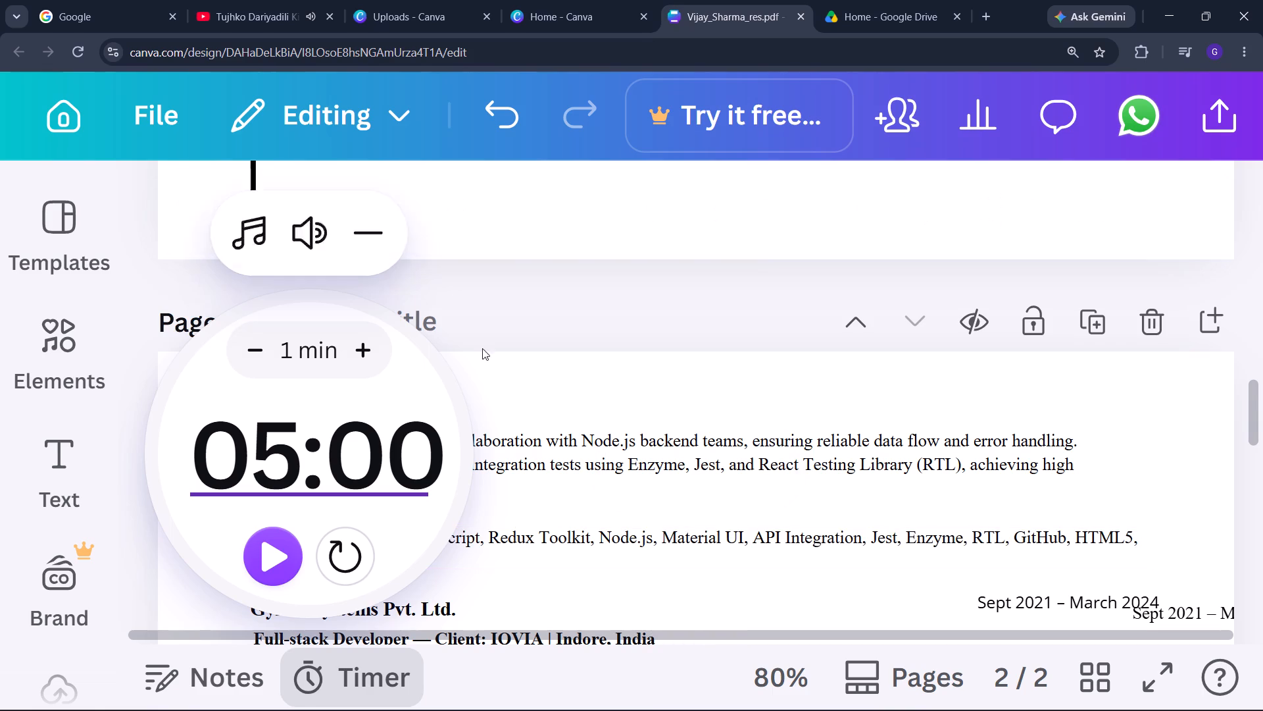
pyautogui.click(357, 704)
# Reposition page 2's grouped bullet text slightly left and down, closer to the bullet markers.
pyautogui.moveTo(318, 463); pyautogui.dragTo(314, 465)
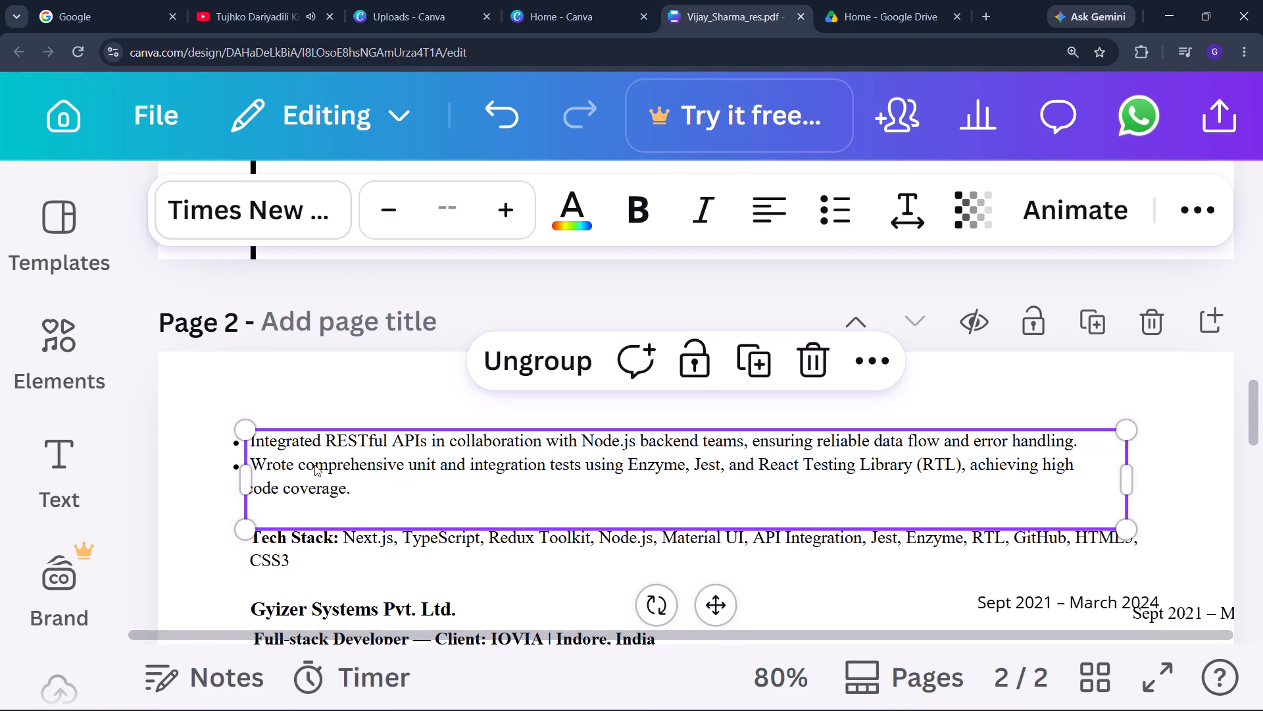
pyautogui.moveTo(314, 465); pyautogui.dragTo(314, 472)
pyautogui.moveTo(314, 472); pyautogui.dragTo(311, 463)
pyautogui.tripleClick(312, 462)
pyautogui.tripleClick(314, 463)
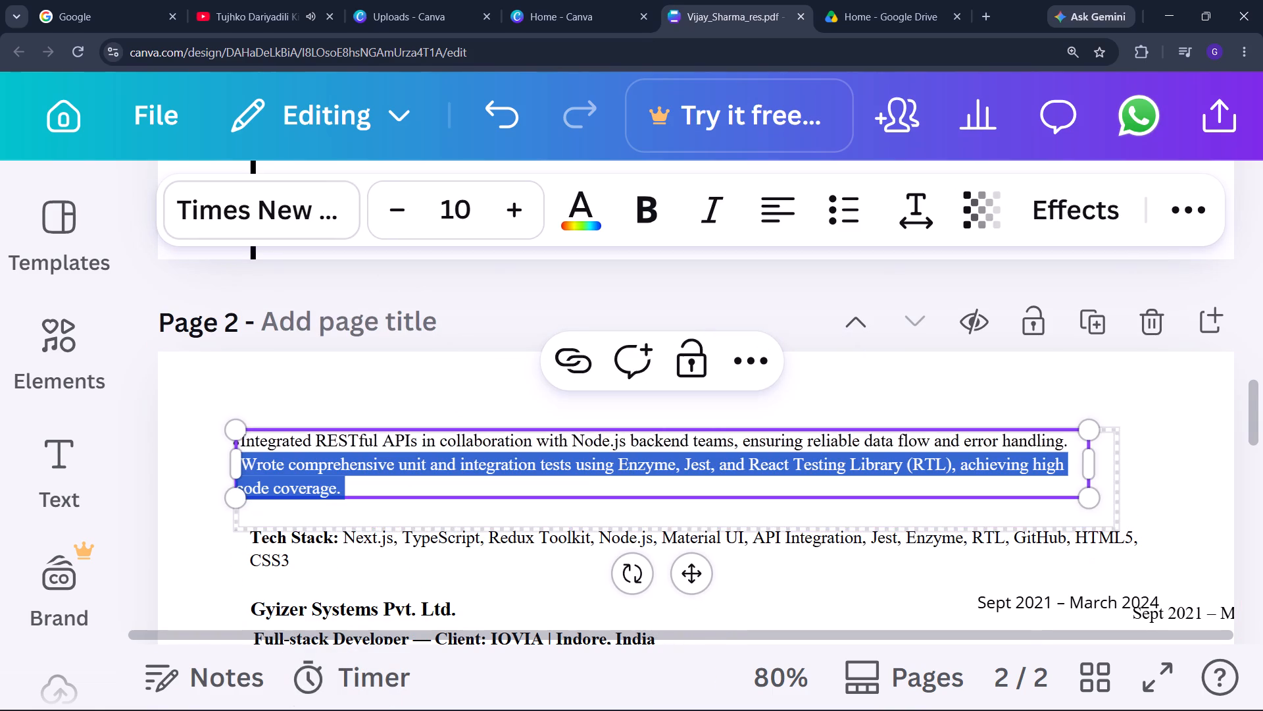
pyautogui.click(352, 510)
pyautogui.click(339, 454)
pyautogui.moveTo(339, 454); pyautogui.dragTo(347, 462)
pyautogui.tripleClick(345, 461)
pyautogui.moveTo(345, 458); pyautogui.dragTo(351, 455)
pyautogui.click(373, 485)
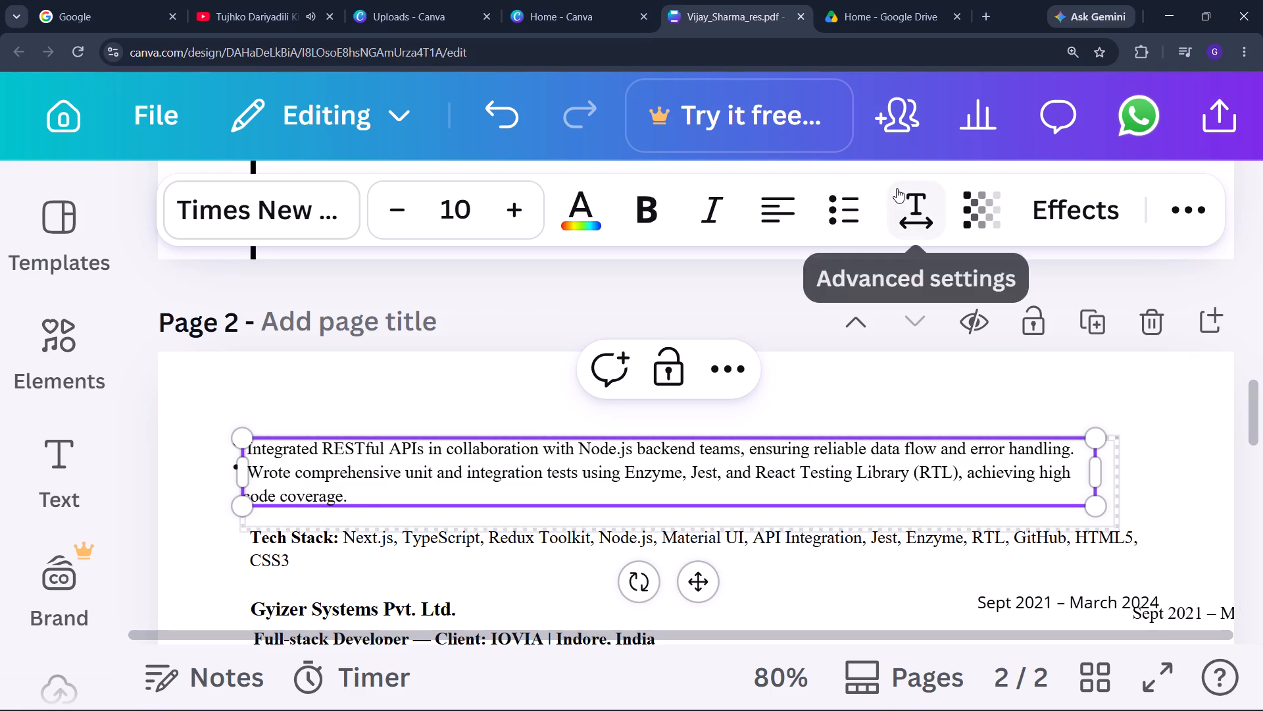
# Set the letter spacing to 2 and the line spacing to 1.39 for the second bullet's text on page 2.
pyautogui.doubleClick(904, 211)
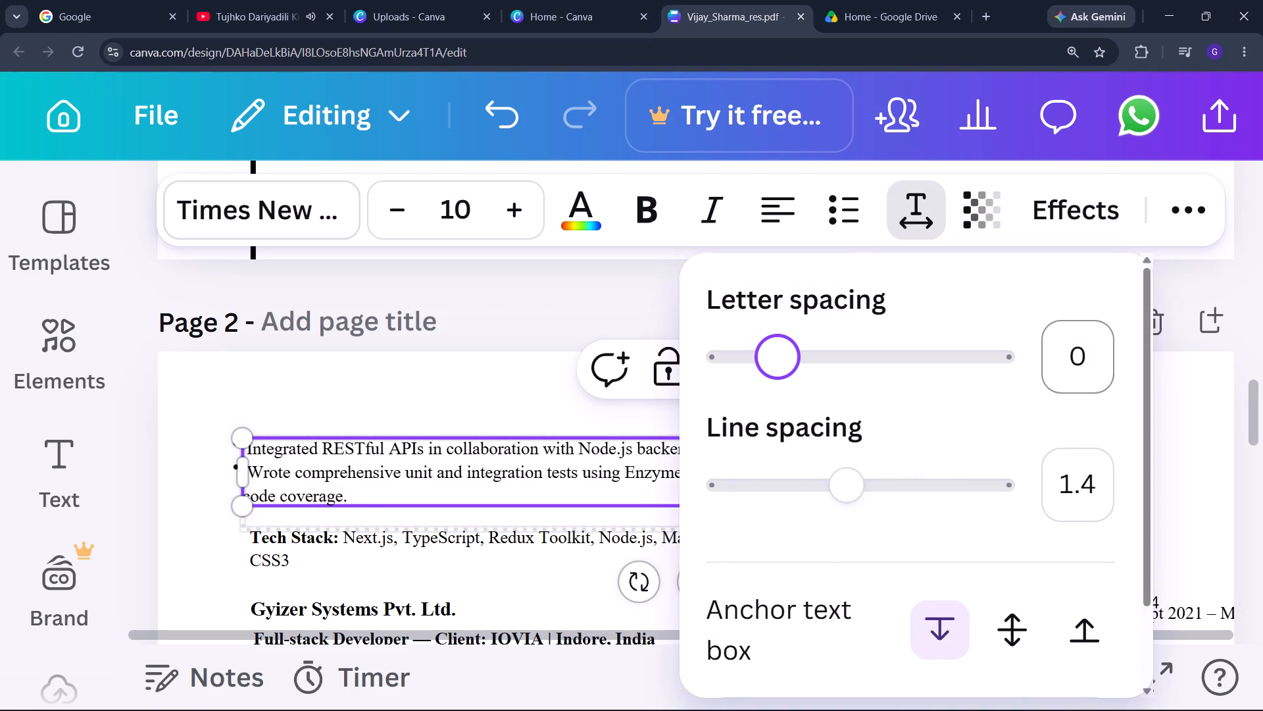
pyautogui.click(1087, 359)
pyautogui.press('2')
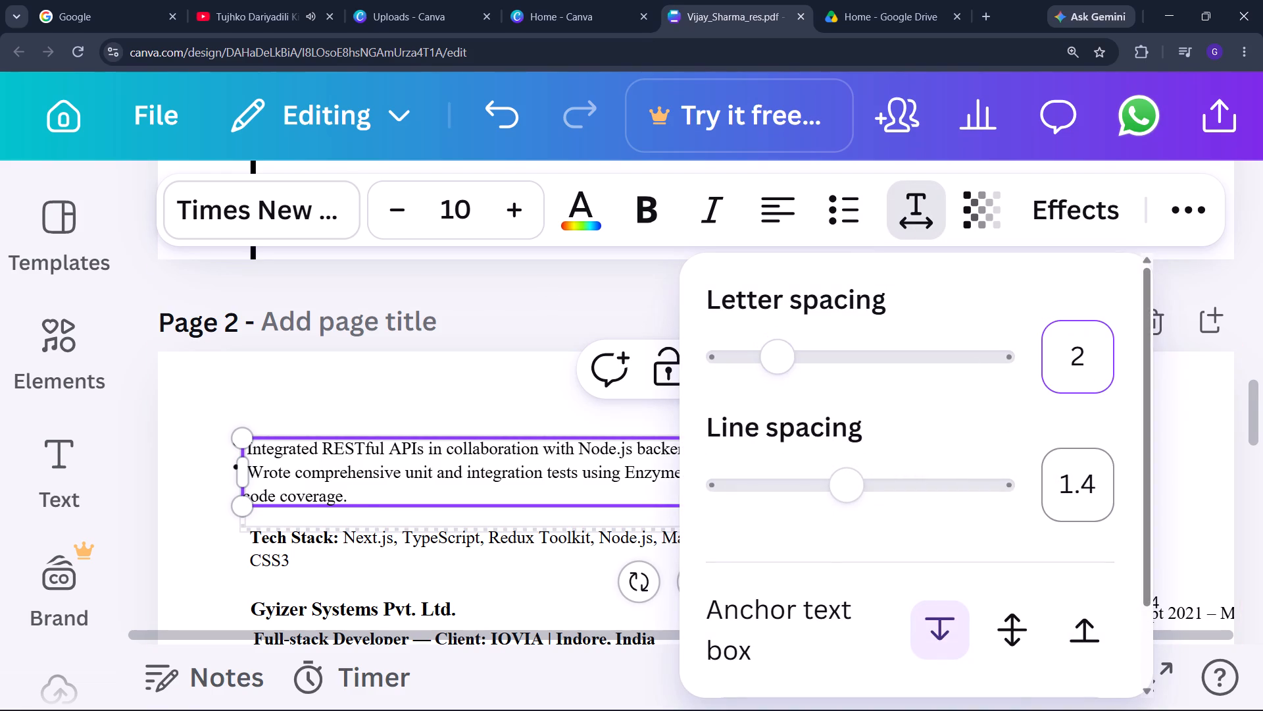
pyautogui.click(1086, 498)
pyautogui.press('BackSpace')
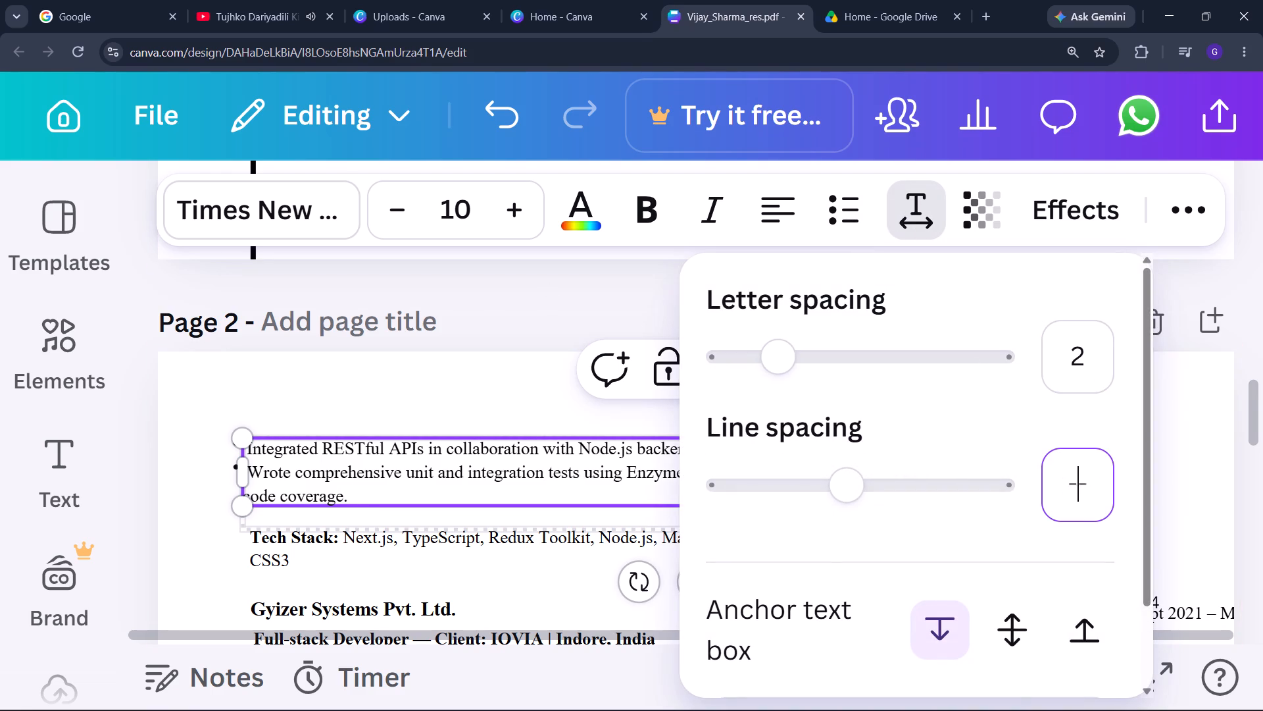
pyautogui.write('1.39')
pyautogui.press('Return')
pyautogui.doubleClick(586, 564)
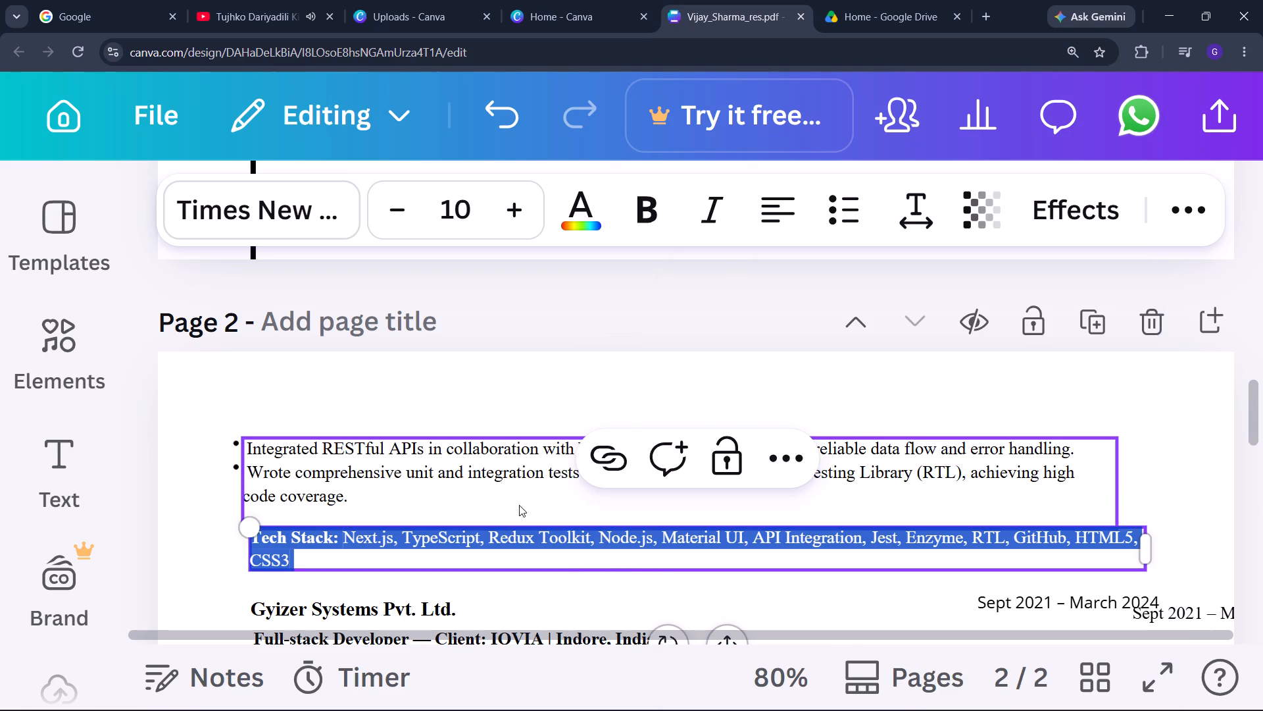
# Move page 2's grouped bullet text slightly up and left so both bullets' first lines sit level with their markers.
pyautogui.tripleClick(454, 466)
pyautogui.moveTo(459, 462); pyautogui.dragTo(456, 453)
pyautogui.tripleClick(456, 453)
pyautogui.click(475, 486)
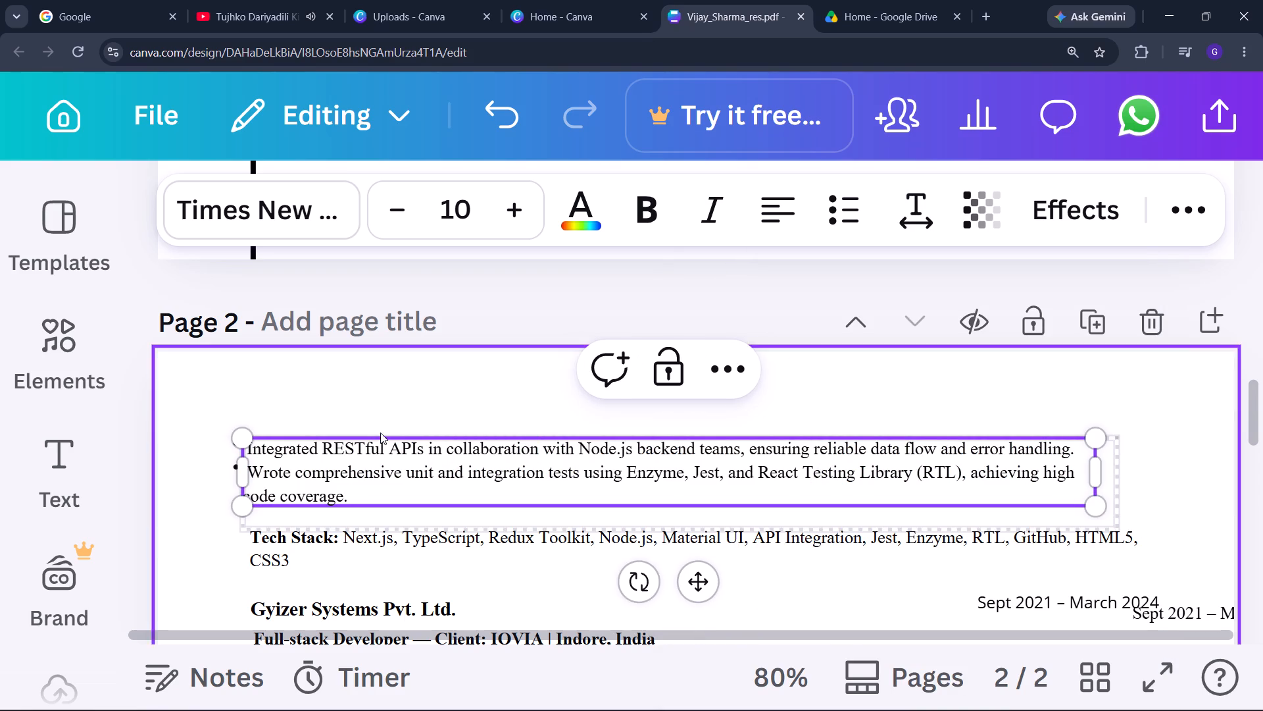
pyautogui.doubleClick(389, 442)
pyautogui.click(392, 434)
pyautogui.tripleClick(395, 437)
pyautogui.click(397, 437)
pyautogui.tripleClick(399, 427)
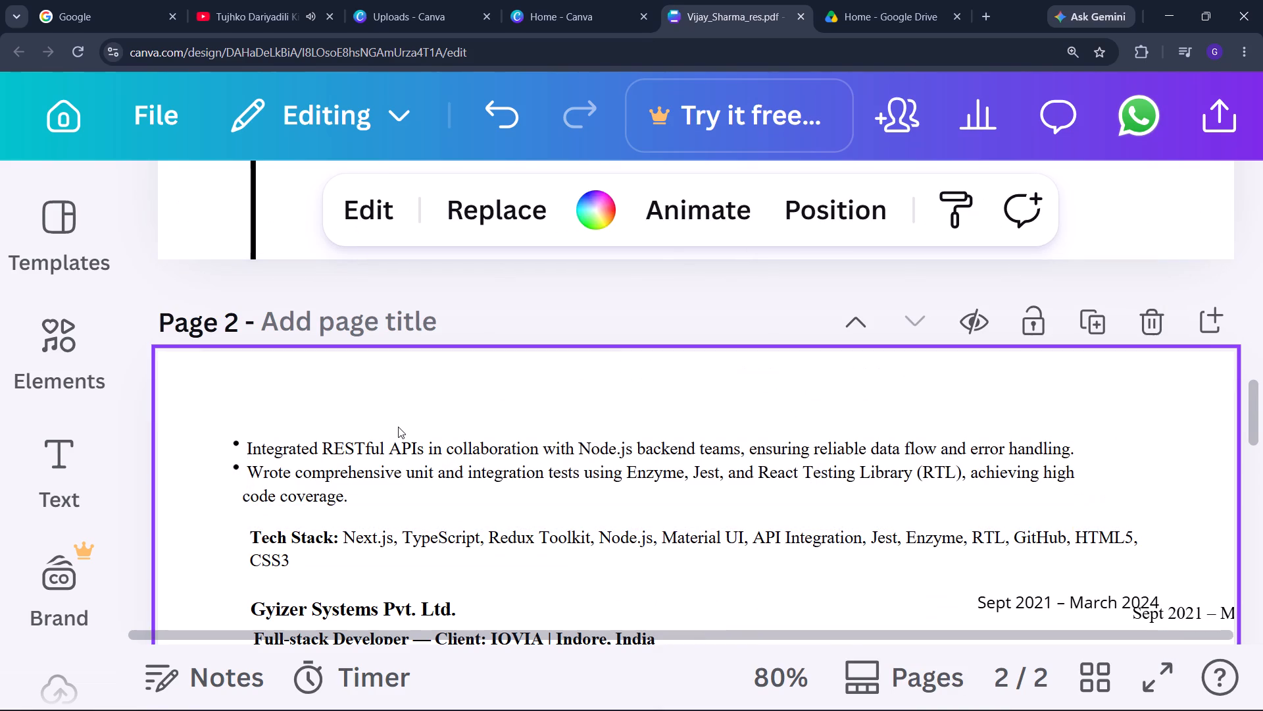
pyautogui.doubleClick(398, 427)
pyautogui.moveTo(404, 455); pyautogui.dragTo(401, 444)
pyautogui.click(400, 443)
pyautogui.click(399, 438)
pyautogui.moveTo(401, 442); pyautogui.dragTo(403, 450)
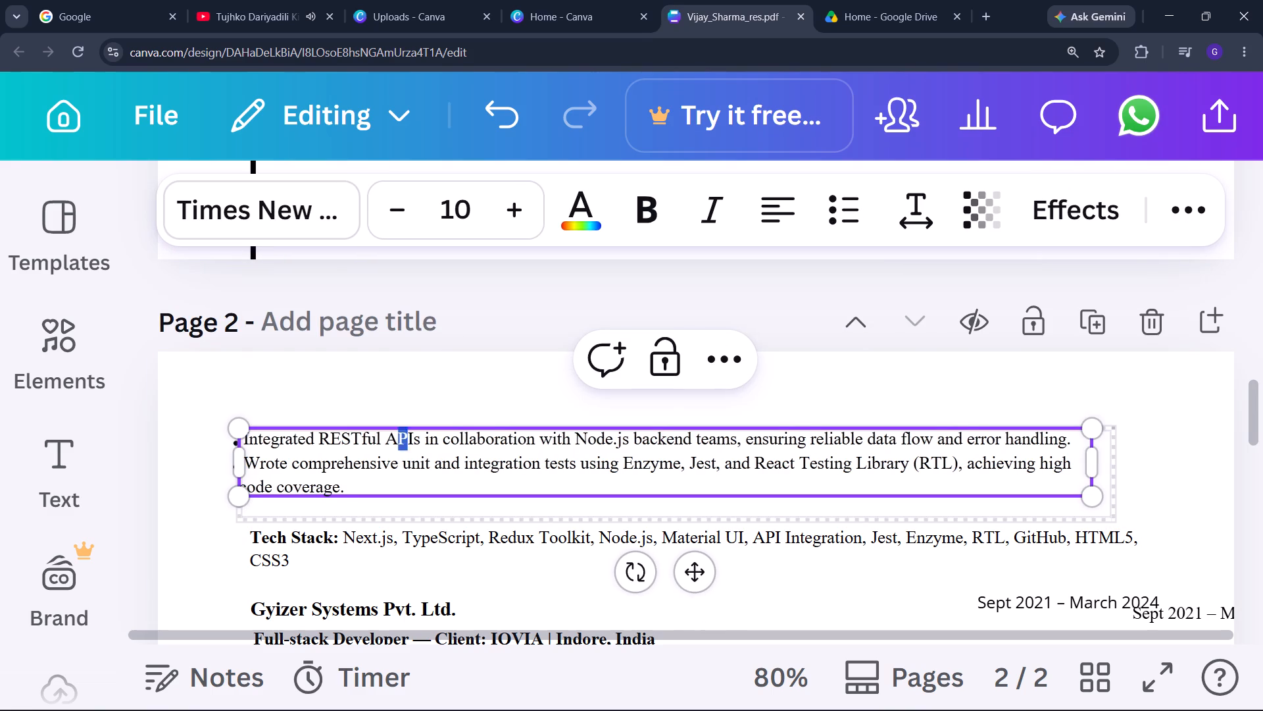
pyautogui.moveTo(403, 450); pyautogui.dragTo(403, 451)
pyautogui.tripleClick(403, 451)
pyautogui.click(403, 451)
pyautogui.click(423, 488)
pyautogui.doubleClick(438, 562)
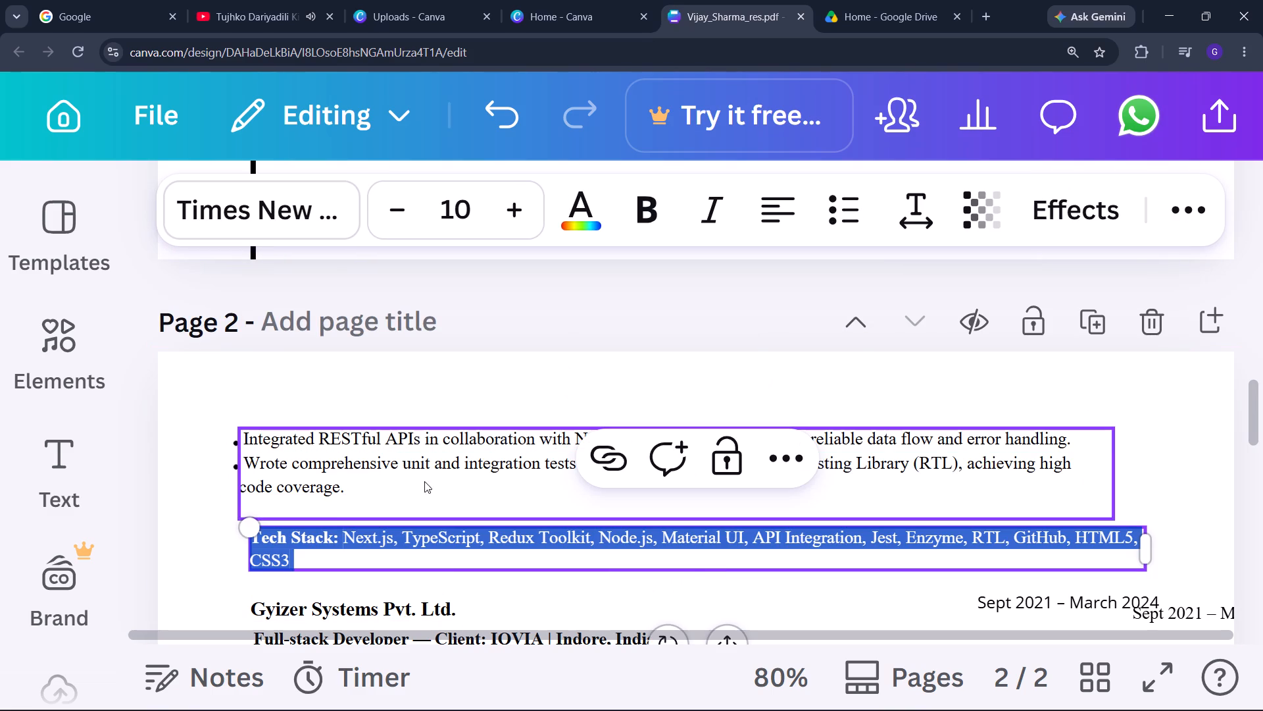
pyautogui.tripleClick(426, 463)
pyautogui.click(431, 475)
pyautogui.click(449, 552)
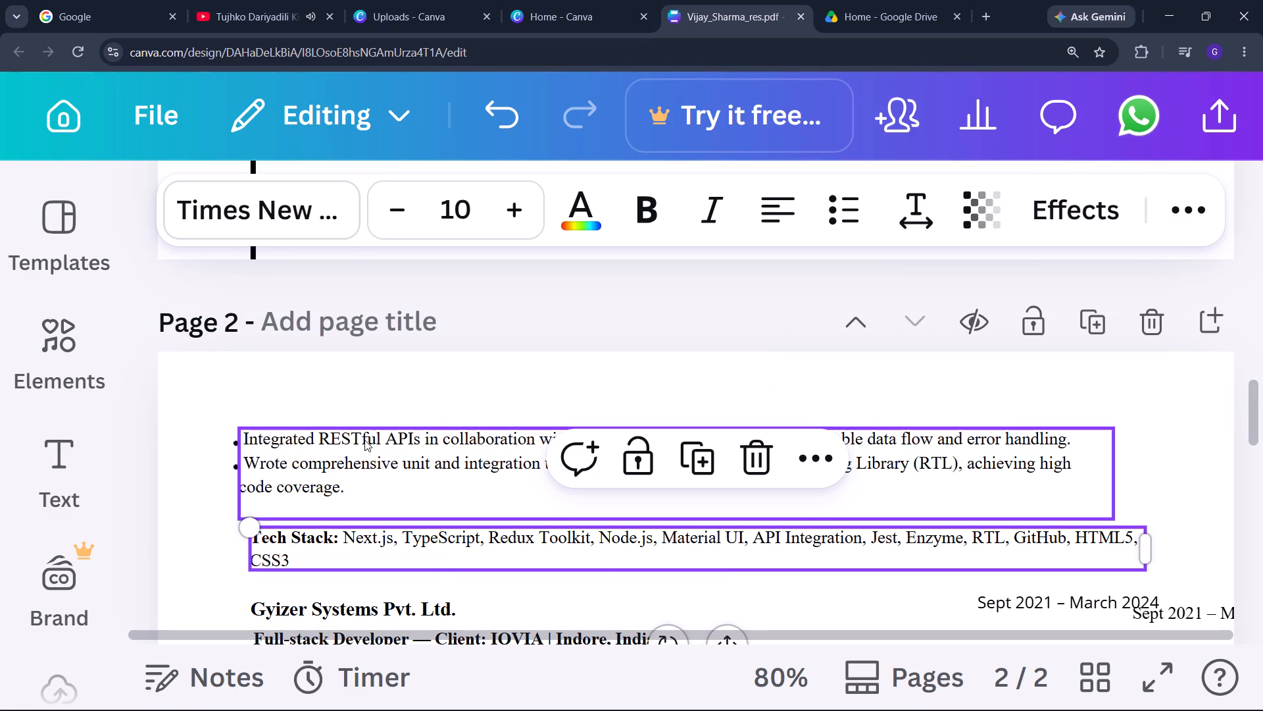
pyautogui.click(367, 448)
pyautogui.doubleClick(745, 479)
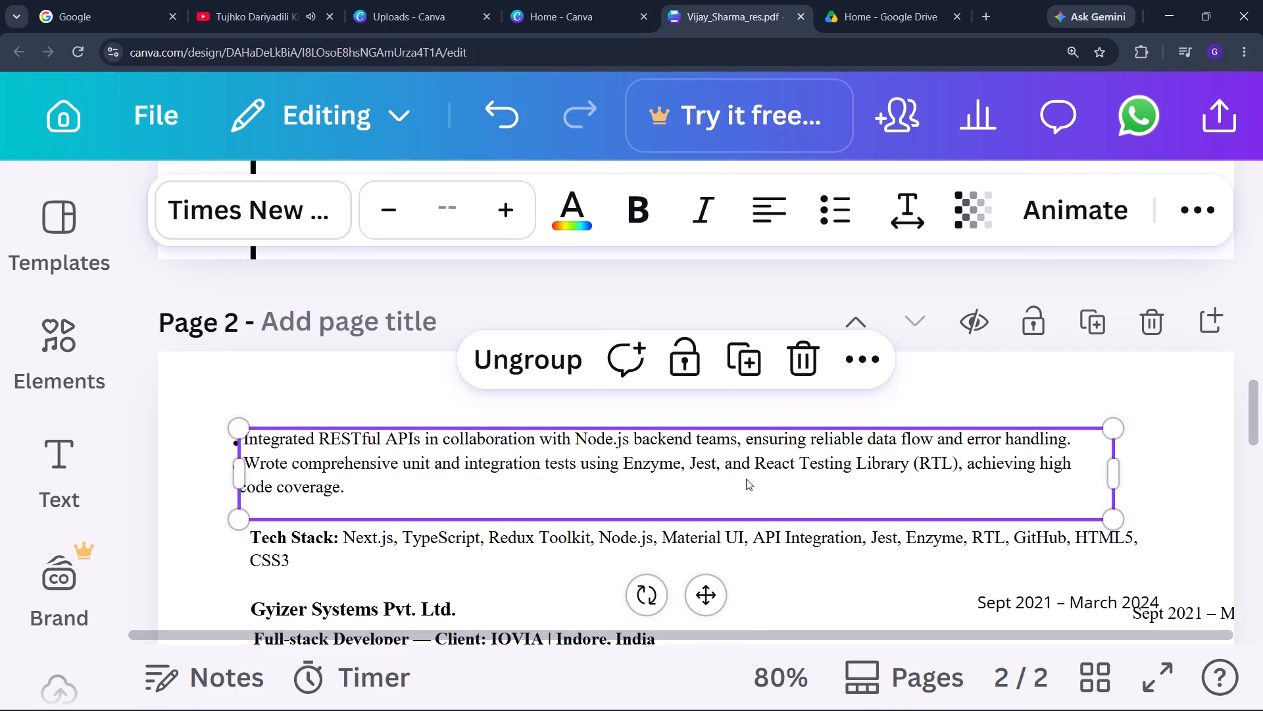
# Widen page 2's two-bullet text box rightward so "code" fits on the first line of the second bullet.
pyautogui.moveTo(753, 483); pyautogui.dragTo(758, 487)
pyautogui.click(1089, 463)
pyautogui.click(1098, 473)
pyautogui.moveTo(1098, 473); pyautogui.dragTo(1099, 473)
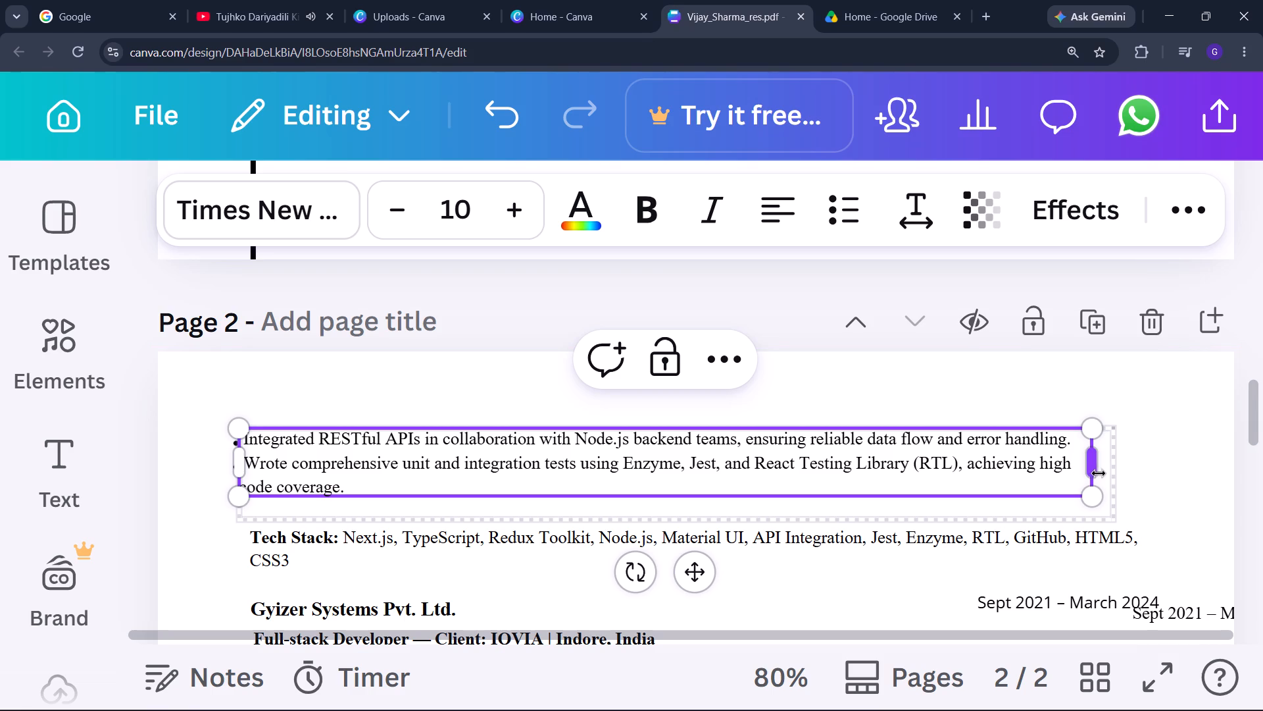
pyautogui.moveTo(1099, 473); pyautogui.dragTo(1160, 485)
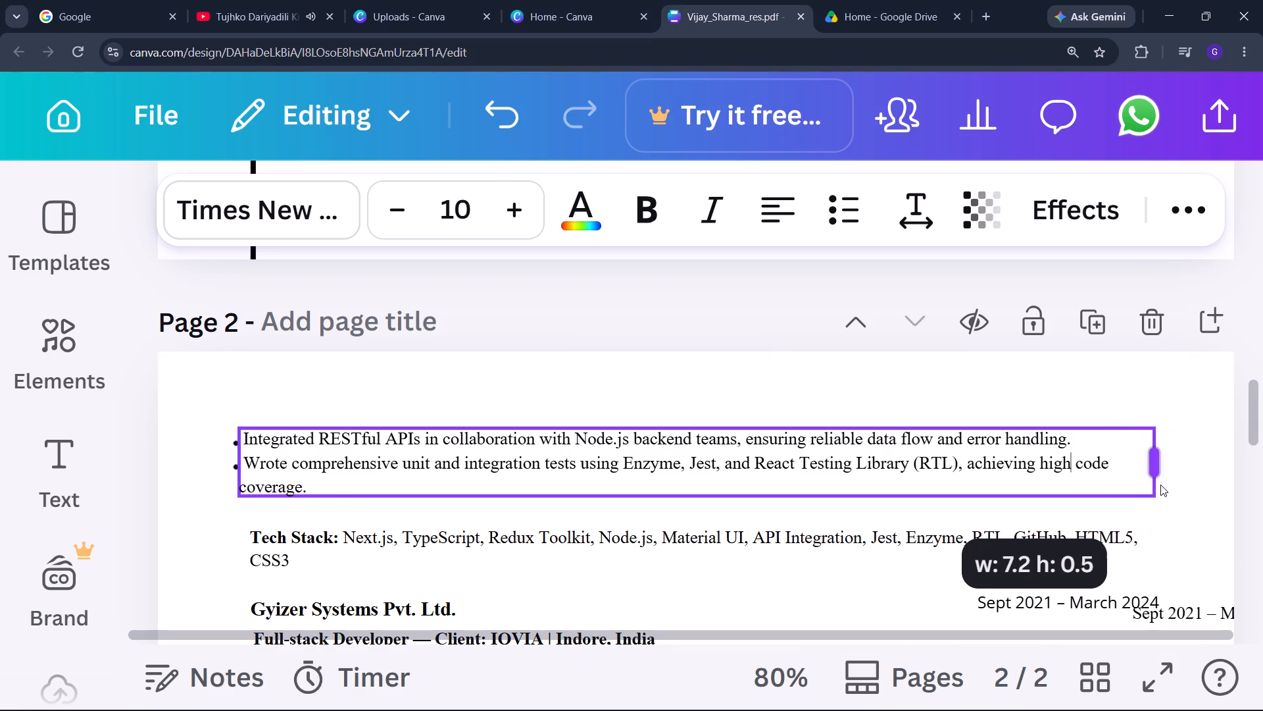
pyautogui.moveTo(1160, 485); pyautogui.dragTo(1147, 491)
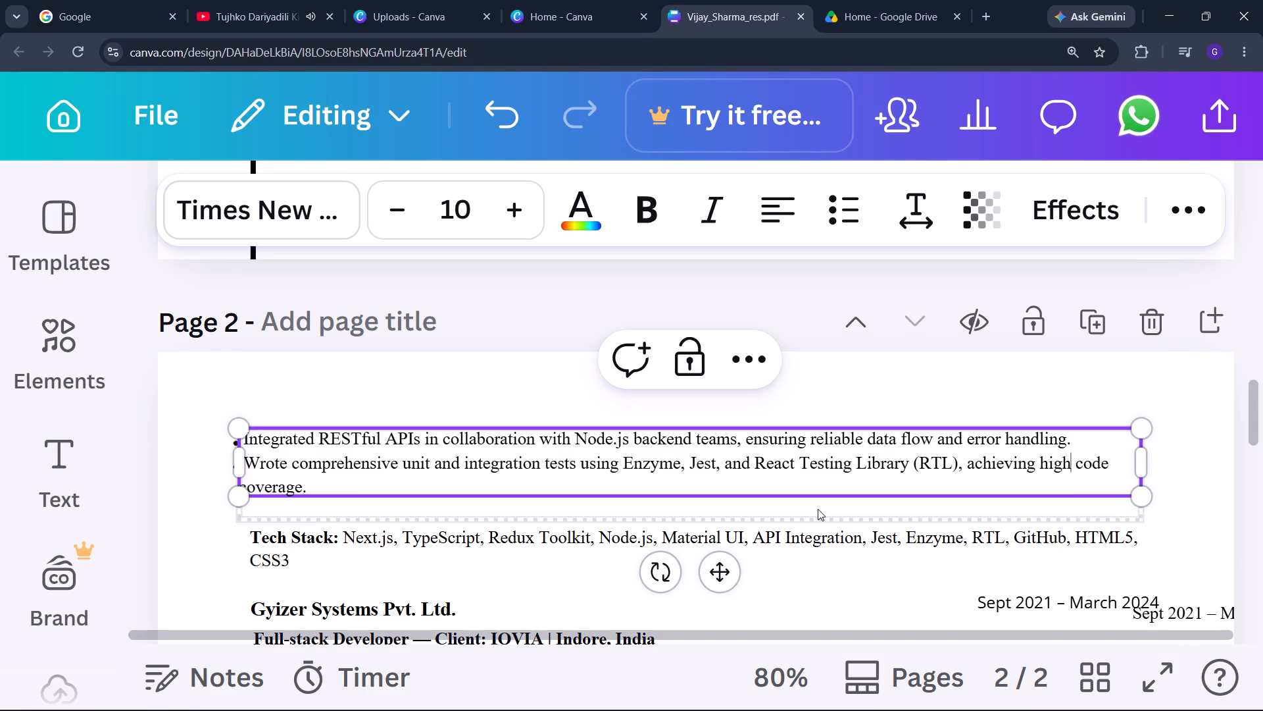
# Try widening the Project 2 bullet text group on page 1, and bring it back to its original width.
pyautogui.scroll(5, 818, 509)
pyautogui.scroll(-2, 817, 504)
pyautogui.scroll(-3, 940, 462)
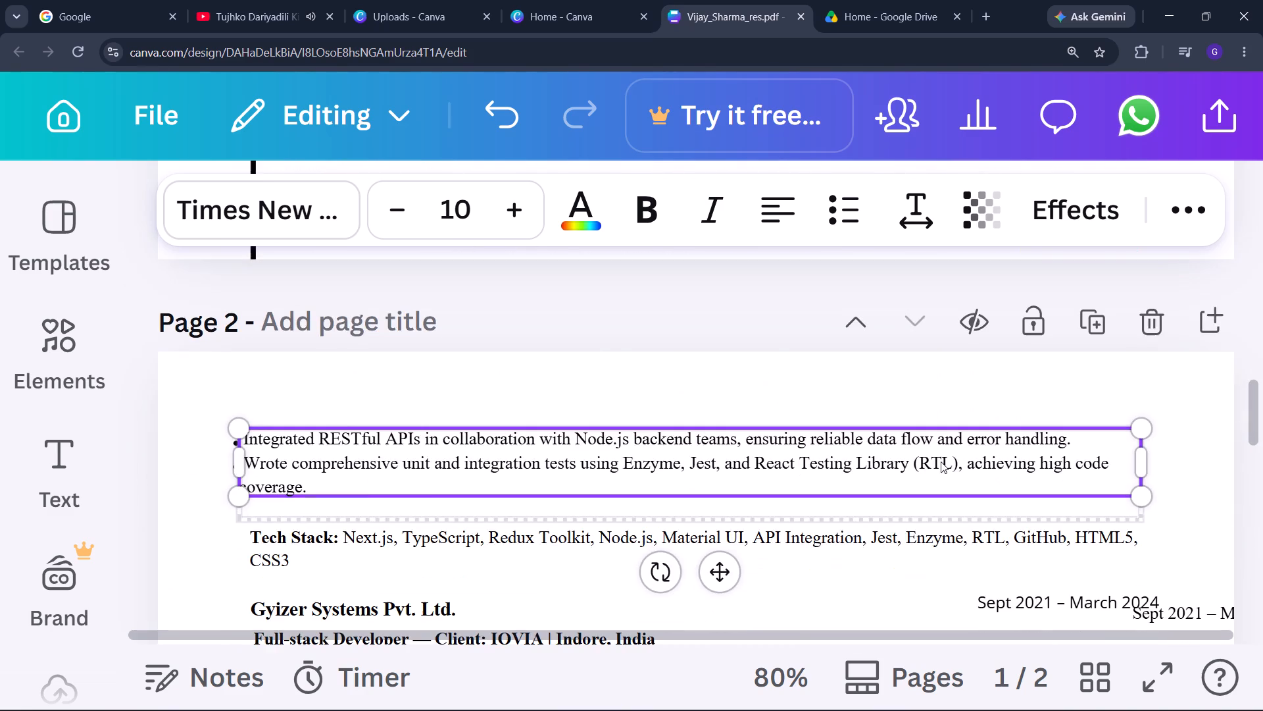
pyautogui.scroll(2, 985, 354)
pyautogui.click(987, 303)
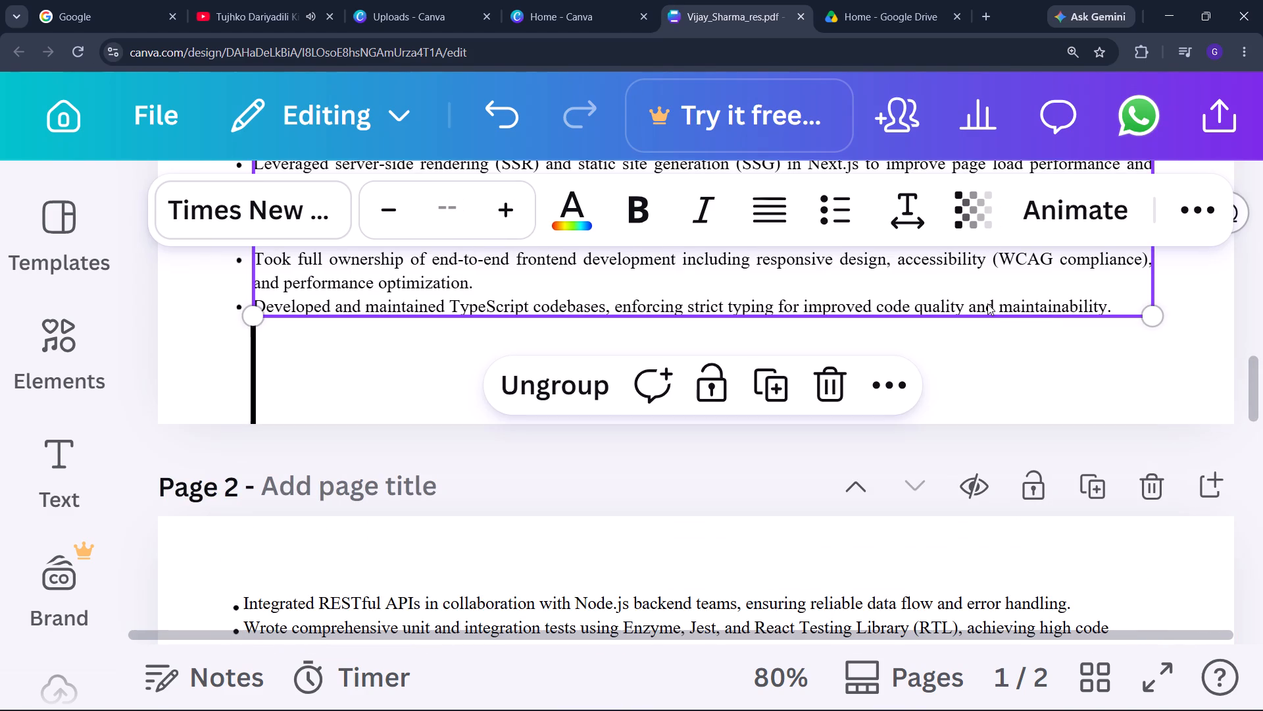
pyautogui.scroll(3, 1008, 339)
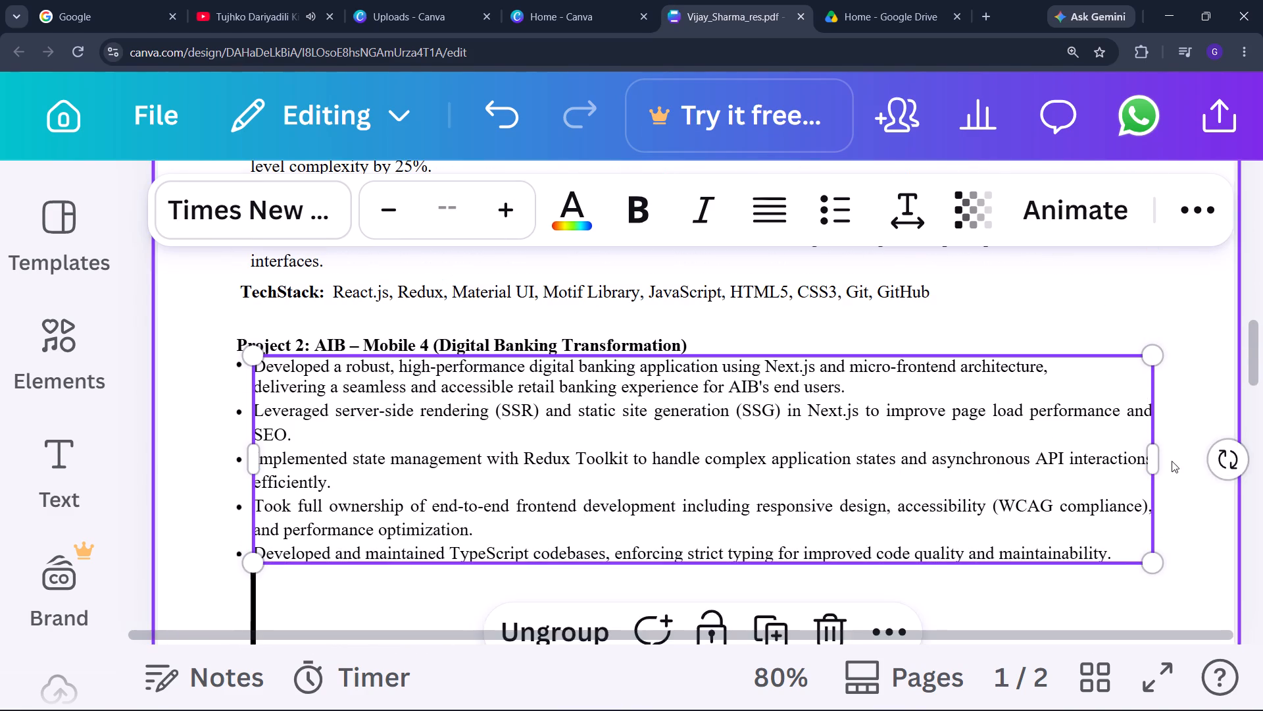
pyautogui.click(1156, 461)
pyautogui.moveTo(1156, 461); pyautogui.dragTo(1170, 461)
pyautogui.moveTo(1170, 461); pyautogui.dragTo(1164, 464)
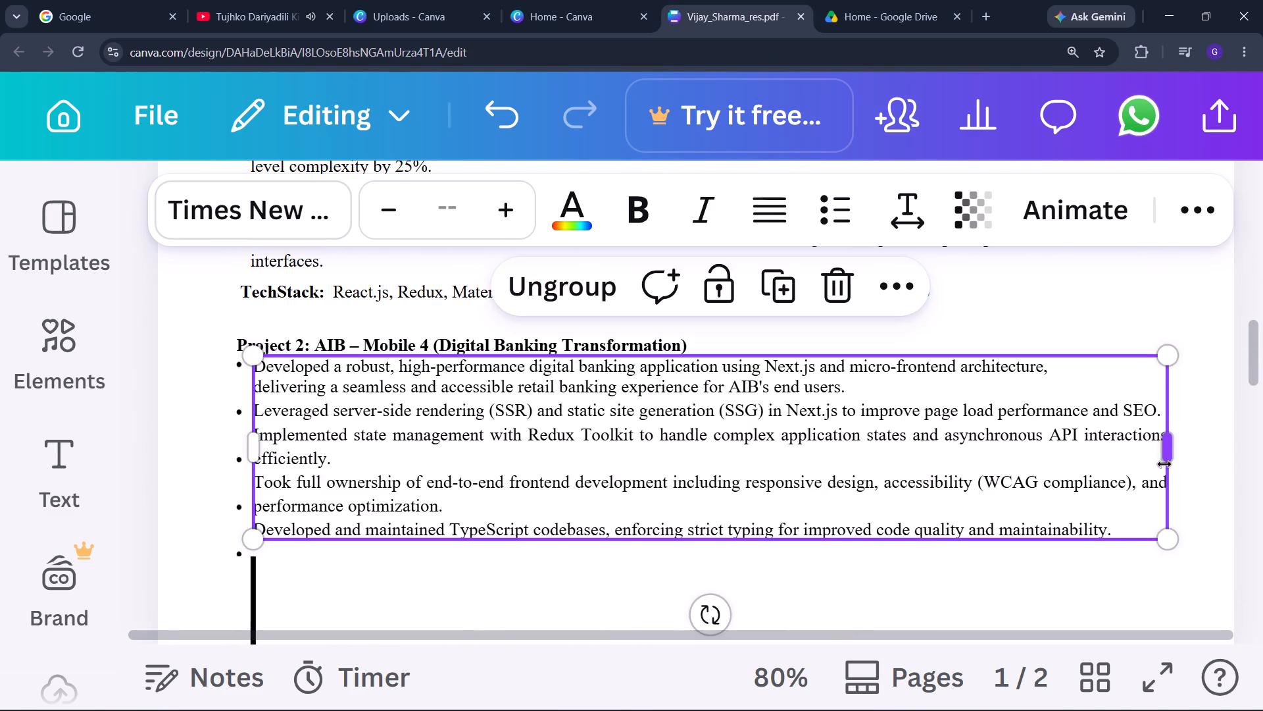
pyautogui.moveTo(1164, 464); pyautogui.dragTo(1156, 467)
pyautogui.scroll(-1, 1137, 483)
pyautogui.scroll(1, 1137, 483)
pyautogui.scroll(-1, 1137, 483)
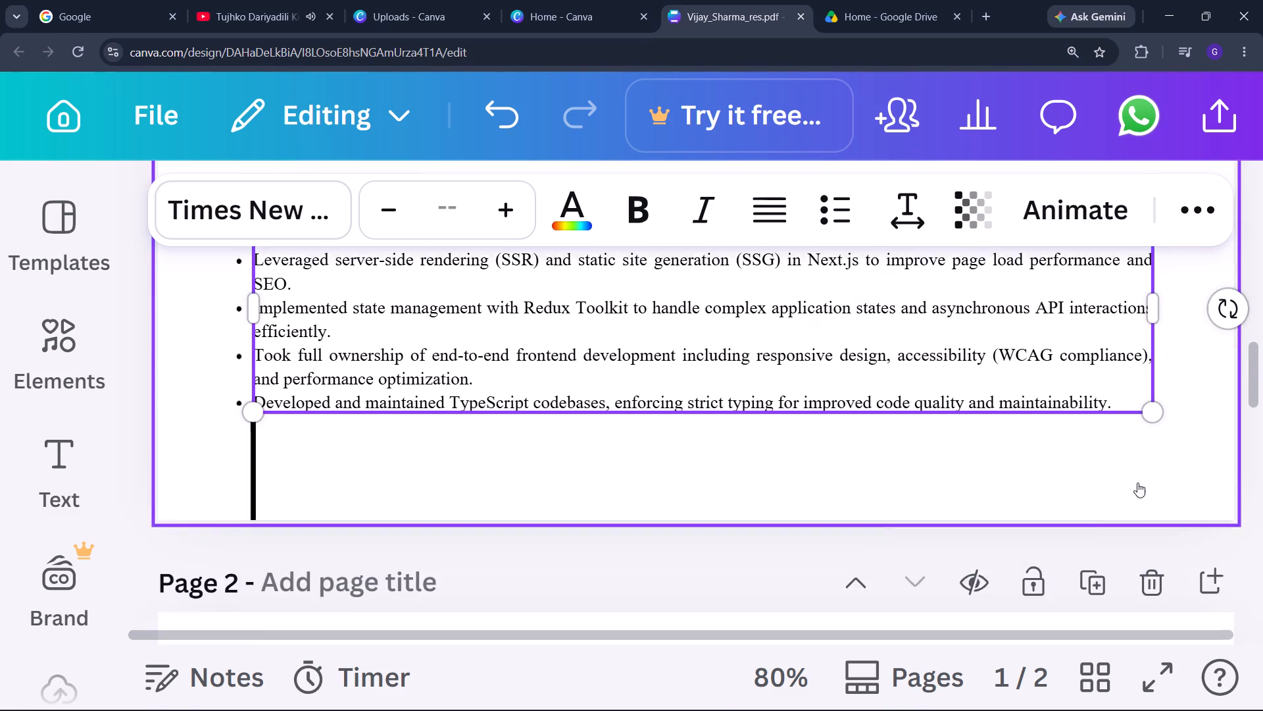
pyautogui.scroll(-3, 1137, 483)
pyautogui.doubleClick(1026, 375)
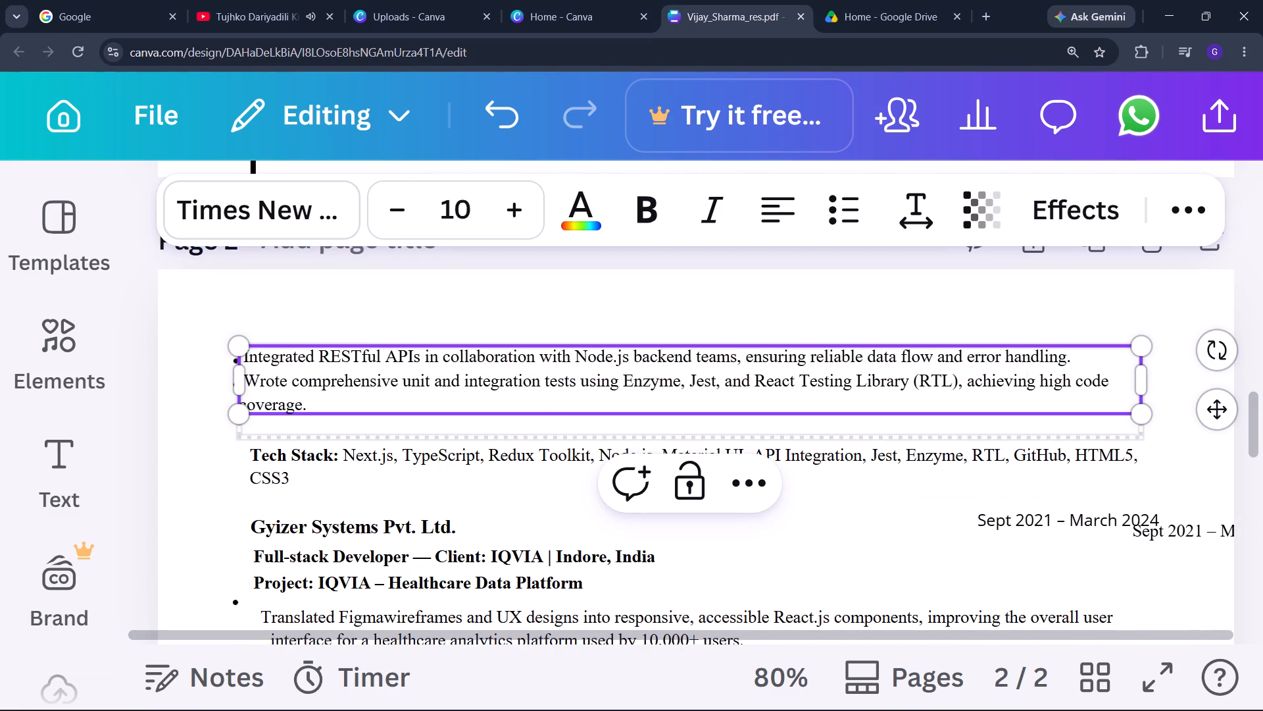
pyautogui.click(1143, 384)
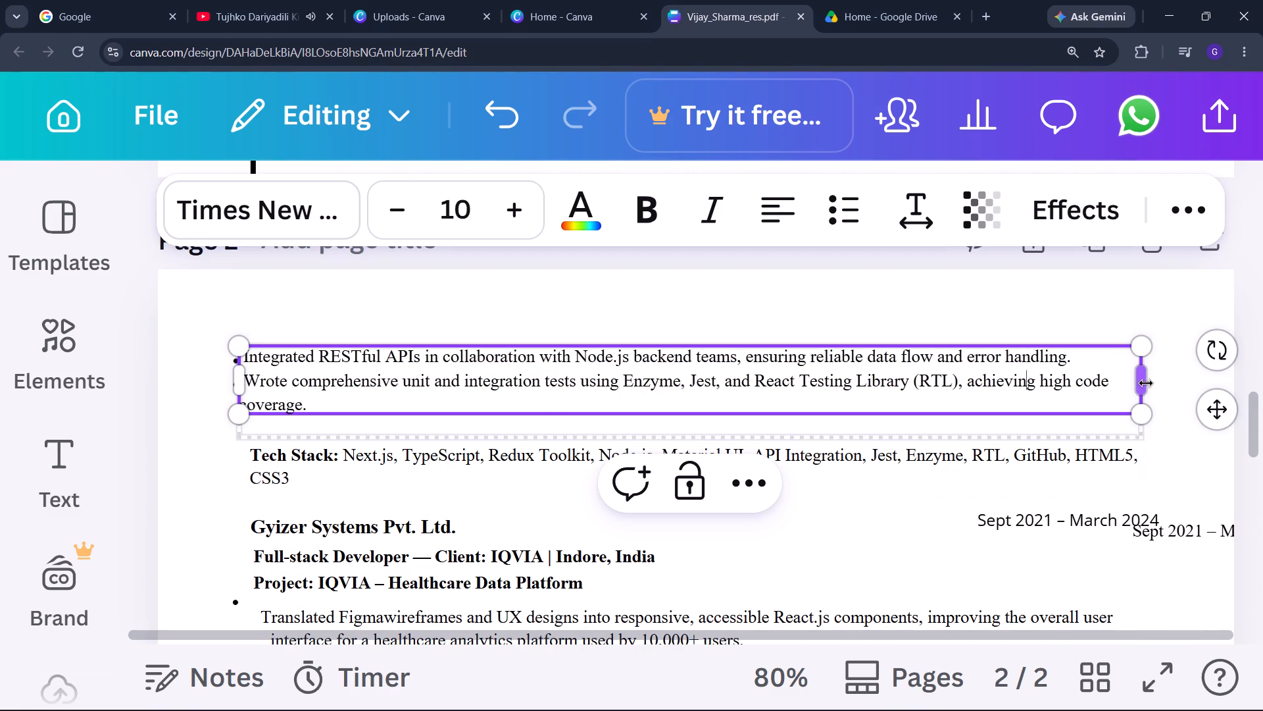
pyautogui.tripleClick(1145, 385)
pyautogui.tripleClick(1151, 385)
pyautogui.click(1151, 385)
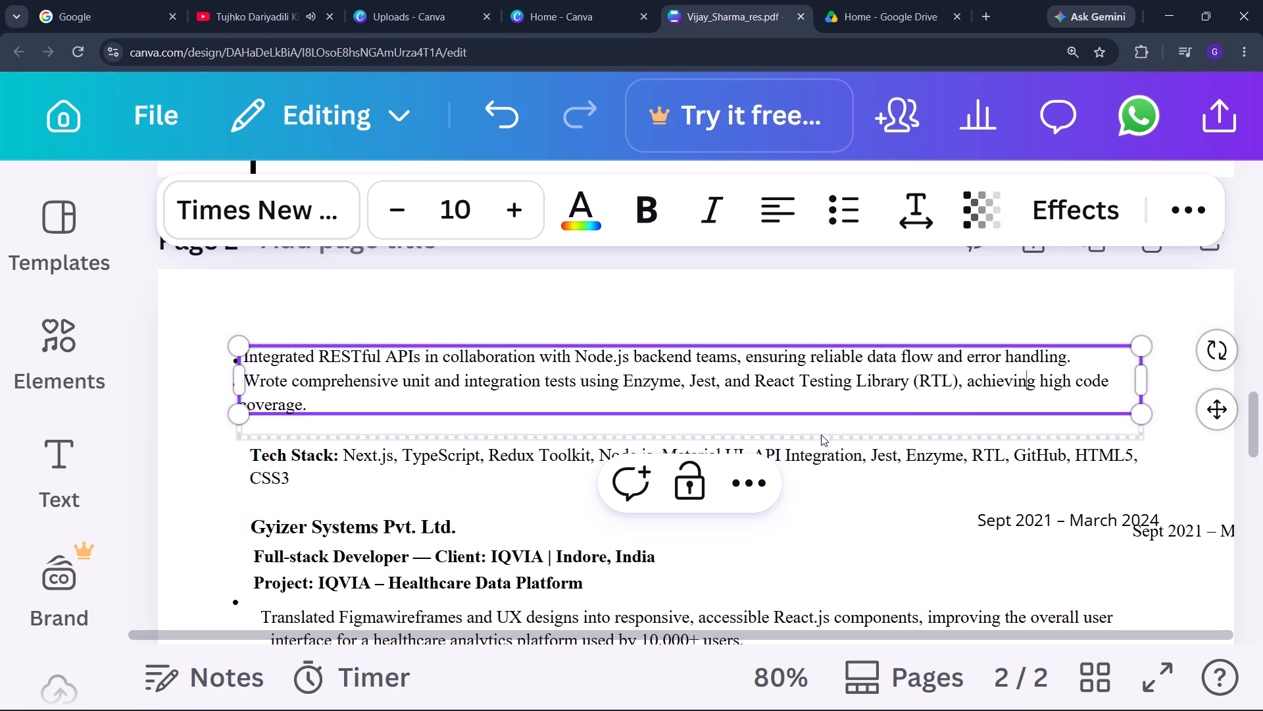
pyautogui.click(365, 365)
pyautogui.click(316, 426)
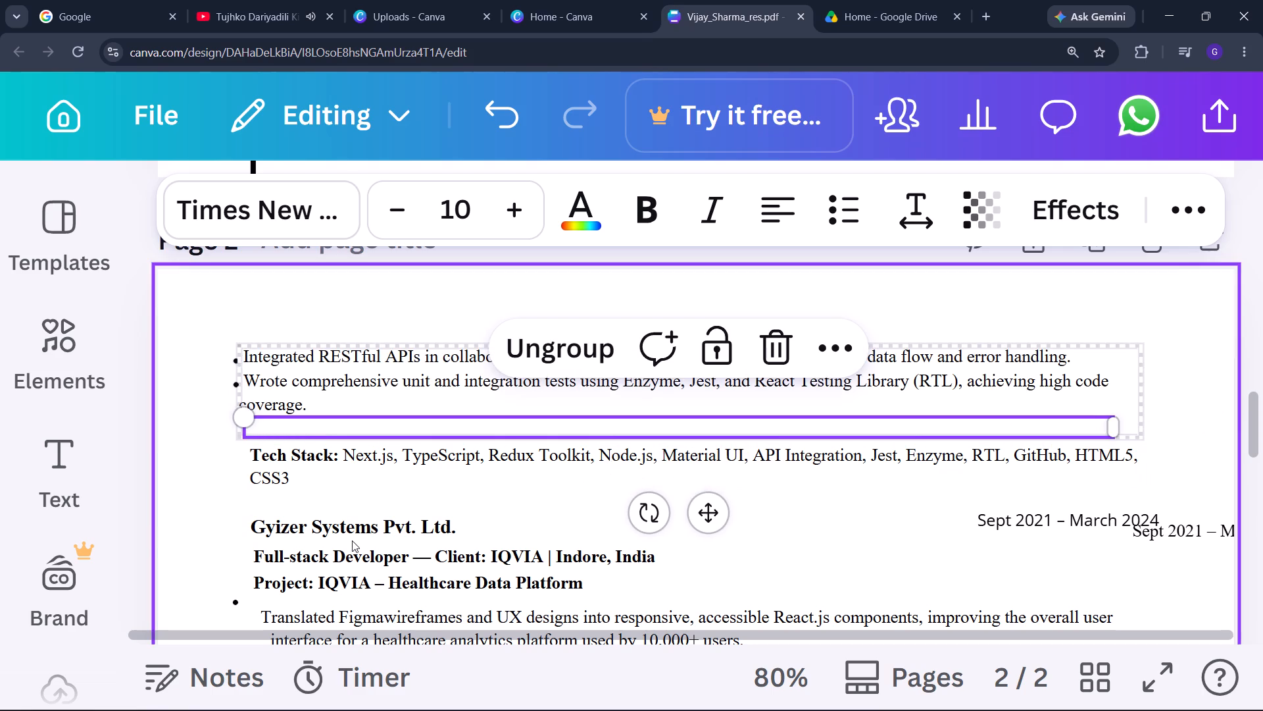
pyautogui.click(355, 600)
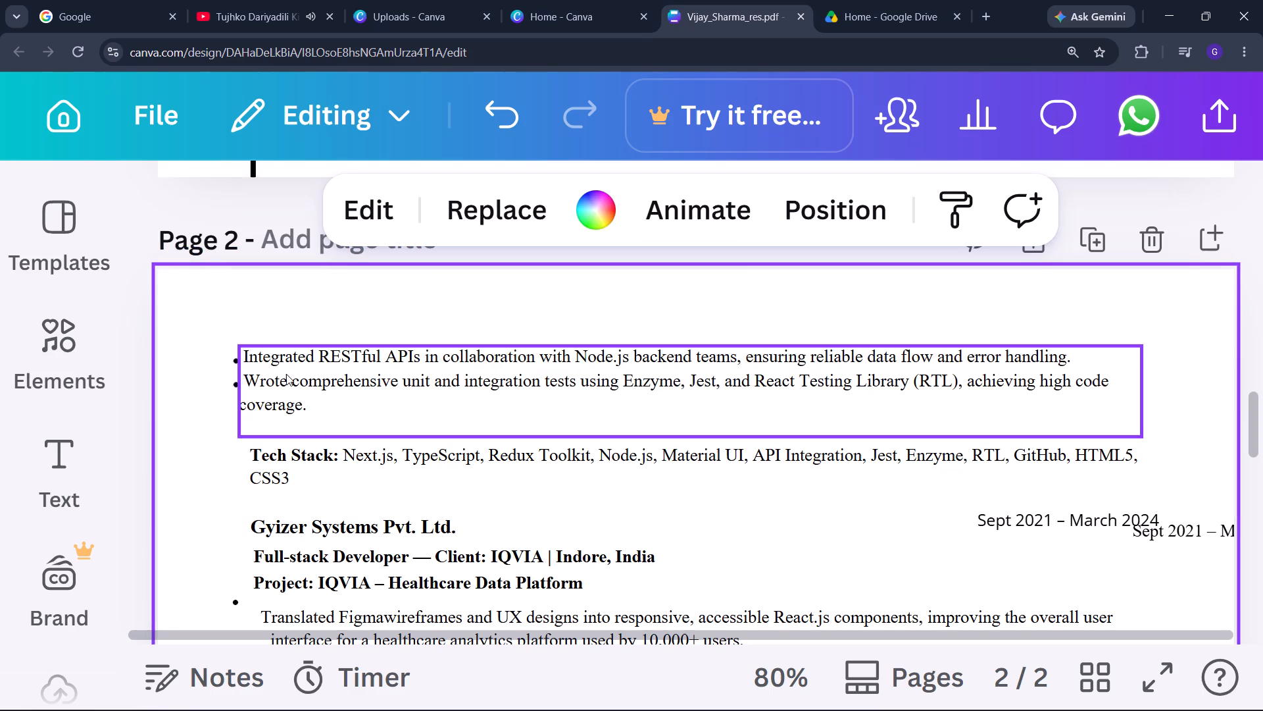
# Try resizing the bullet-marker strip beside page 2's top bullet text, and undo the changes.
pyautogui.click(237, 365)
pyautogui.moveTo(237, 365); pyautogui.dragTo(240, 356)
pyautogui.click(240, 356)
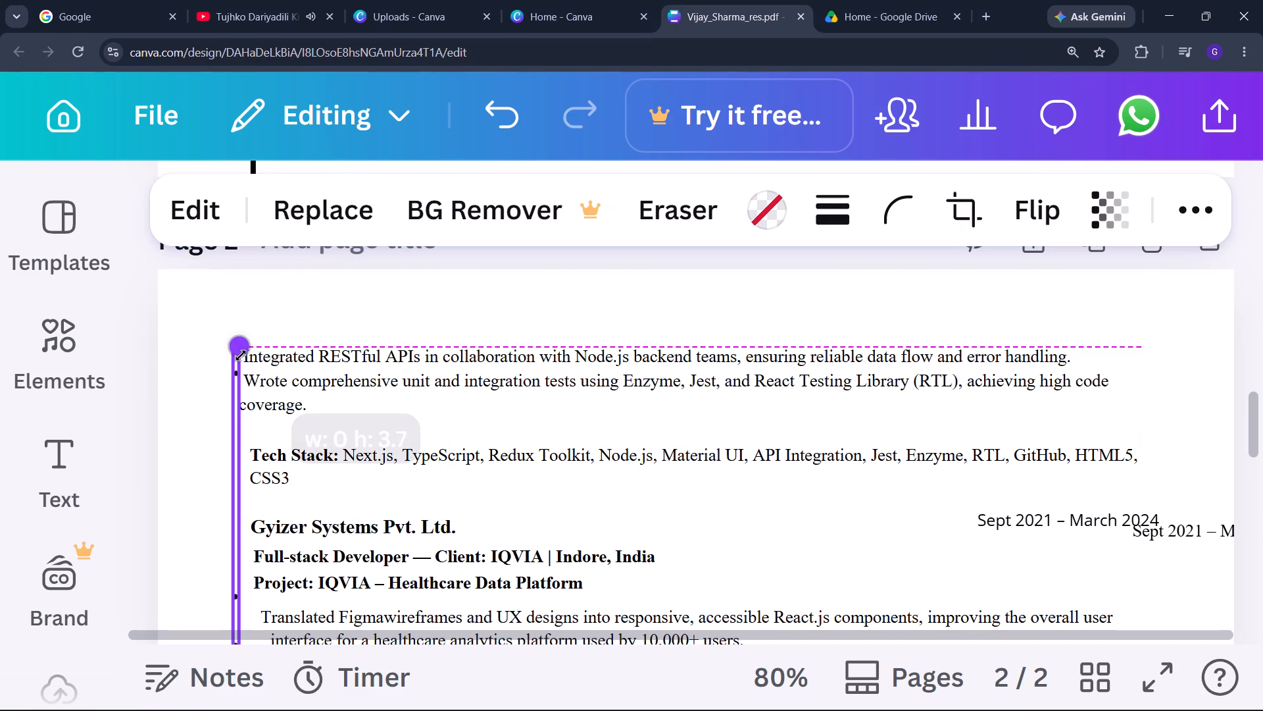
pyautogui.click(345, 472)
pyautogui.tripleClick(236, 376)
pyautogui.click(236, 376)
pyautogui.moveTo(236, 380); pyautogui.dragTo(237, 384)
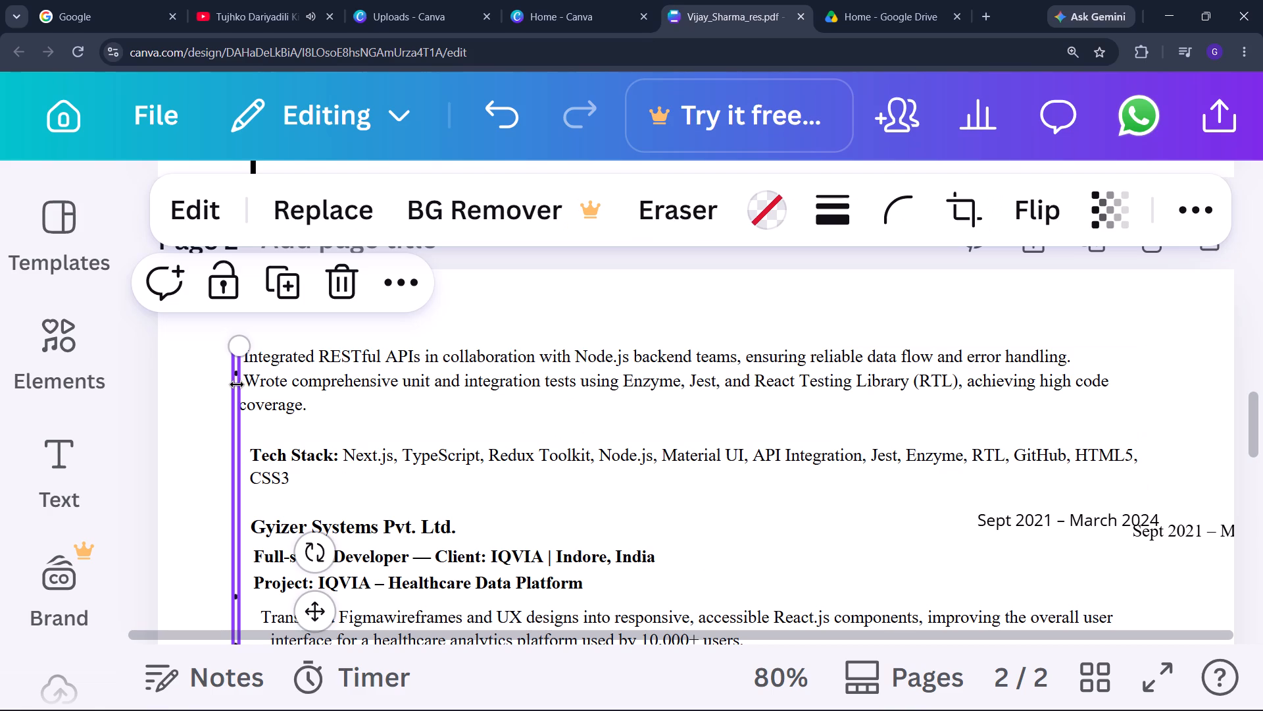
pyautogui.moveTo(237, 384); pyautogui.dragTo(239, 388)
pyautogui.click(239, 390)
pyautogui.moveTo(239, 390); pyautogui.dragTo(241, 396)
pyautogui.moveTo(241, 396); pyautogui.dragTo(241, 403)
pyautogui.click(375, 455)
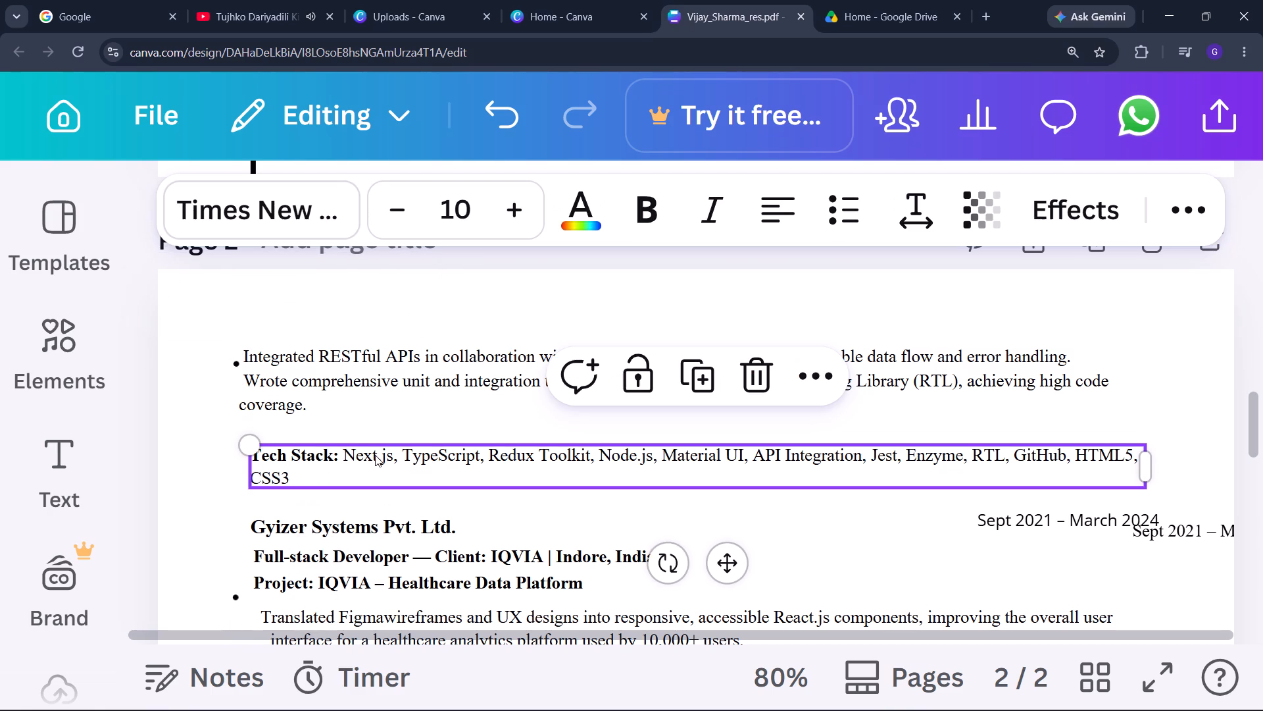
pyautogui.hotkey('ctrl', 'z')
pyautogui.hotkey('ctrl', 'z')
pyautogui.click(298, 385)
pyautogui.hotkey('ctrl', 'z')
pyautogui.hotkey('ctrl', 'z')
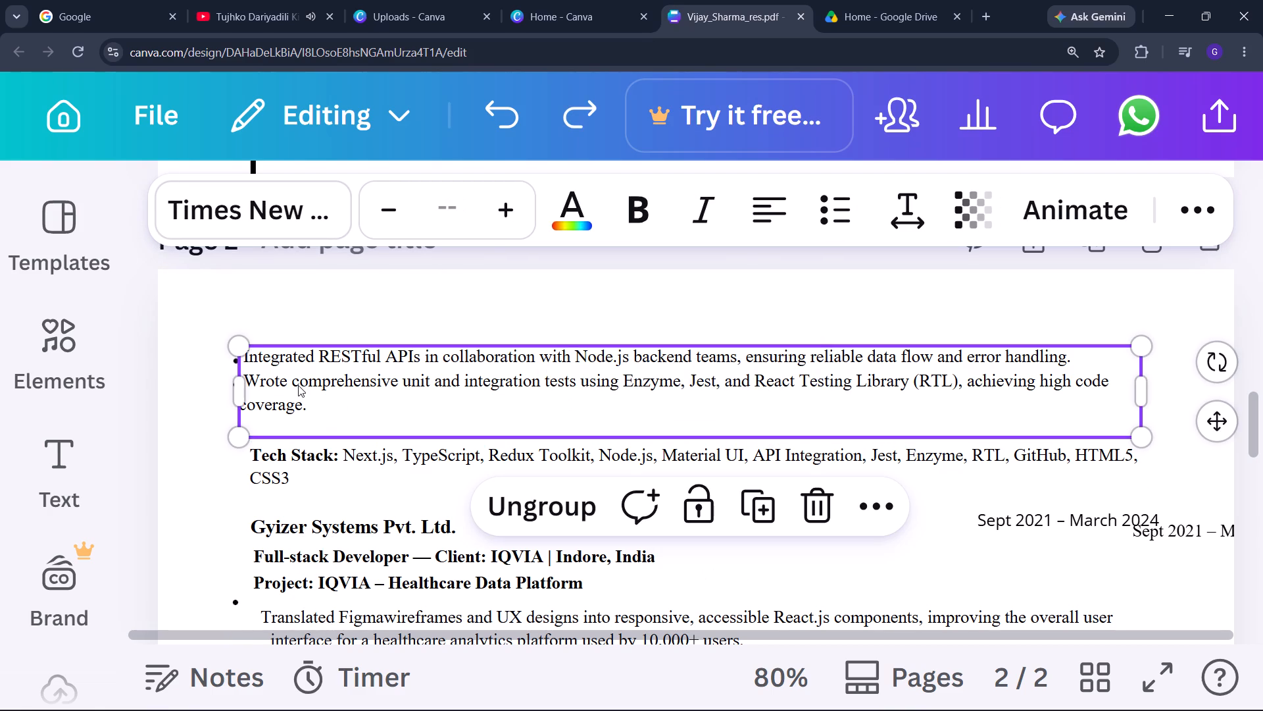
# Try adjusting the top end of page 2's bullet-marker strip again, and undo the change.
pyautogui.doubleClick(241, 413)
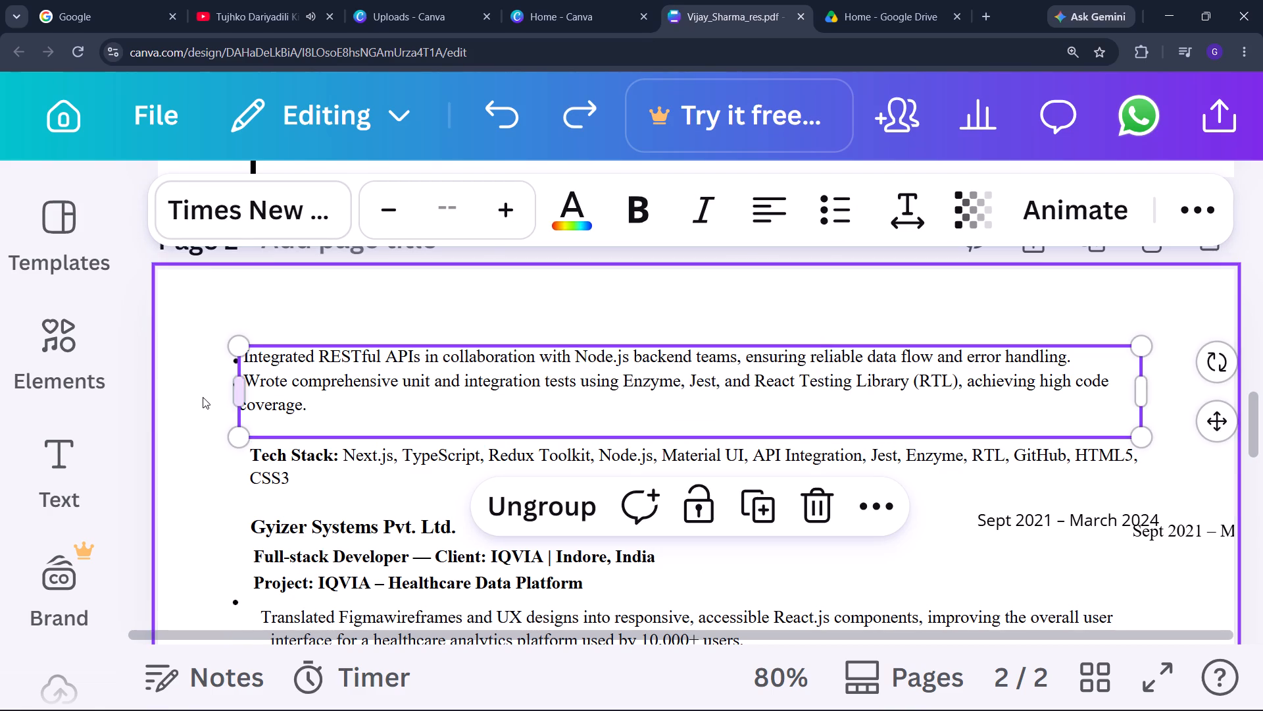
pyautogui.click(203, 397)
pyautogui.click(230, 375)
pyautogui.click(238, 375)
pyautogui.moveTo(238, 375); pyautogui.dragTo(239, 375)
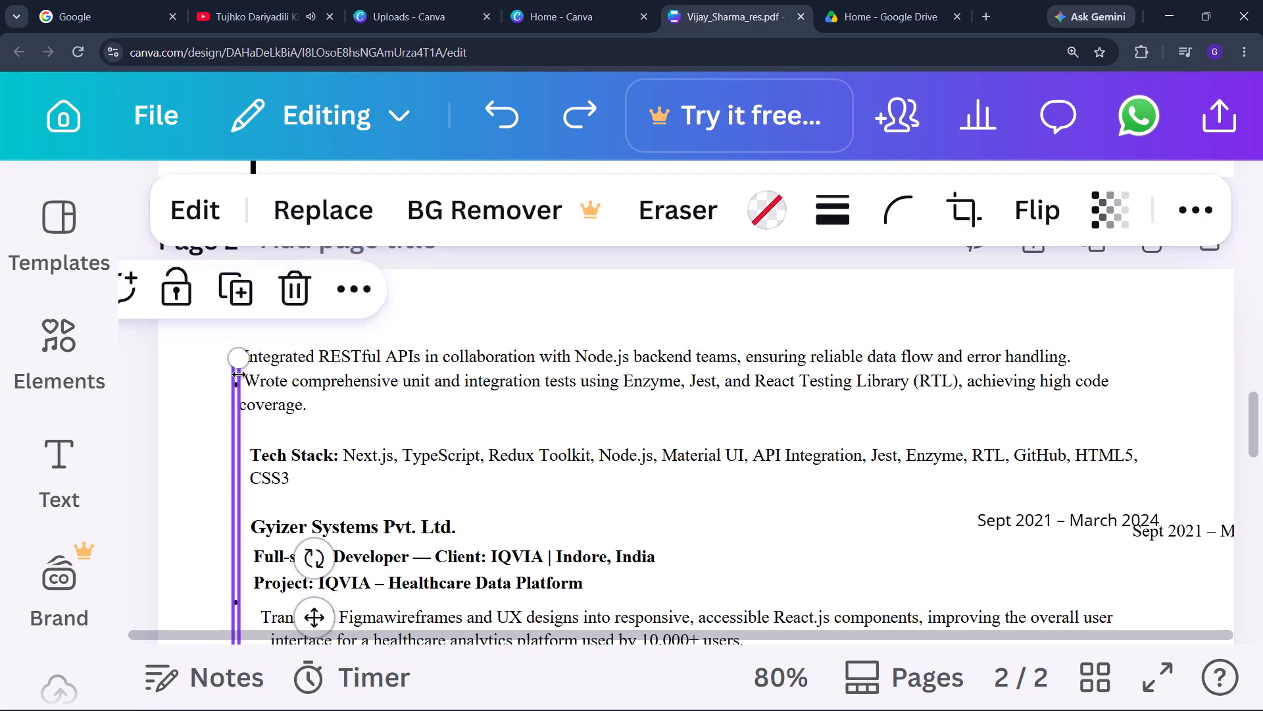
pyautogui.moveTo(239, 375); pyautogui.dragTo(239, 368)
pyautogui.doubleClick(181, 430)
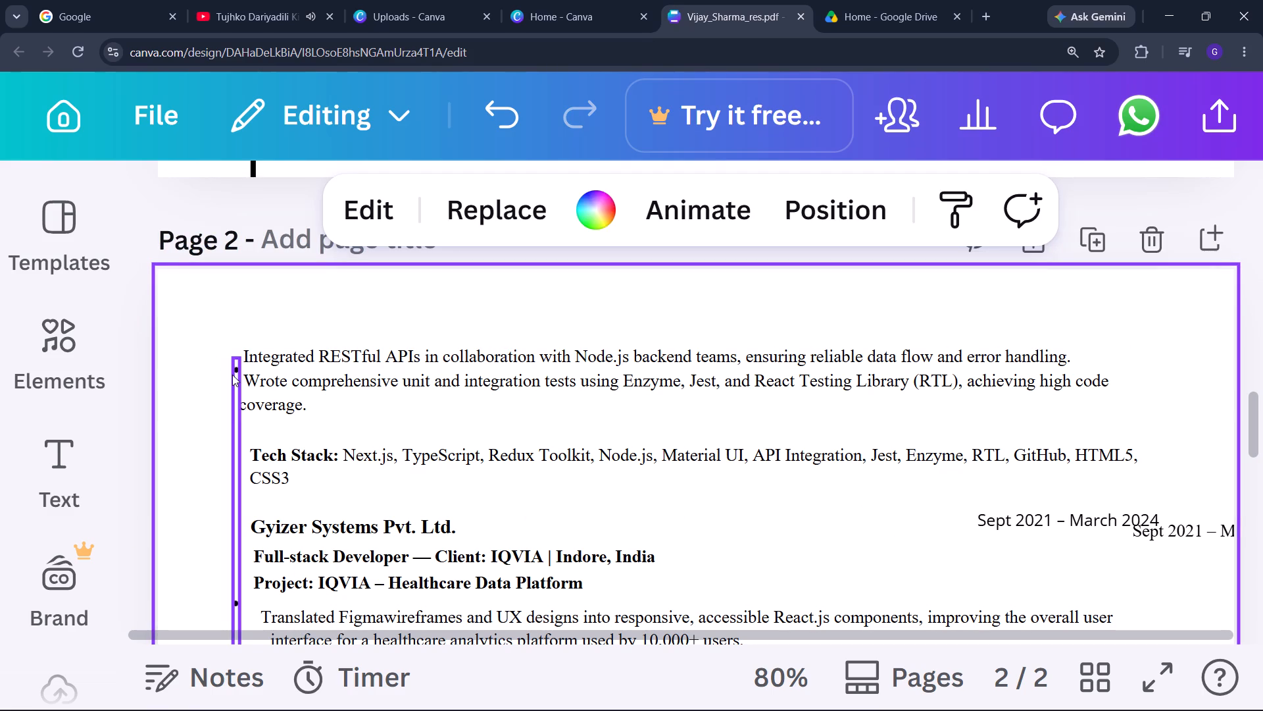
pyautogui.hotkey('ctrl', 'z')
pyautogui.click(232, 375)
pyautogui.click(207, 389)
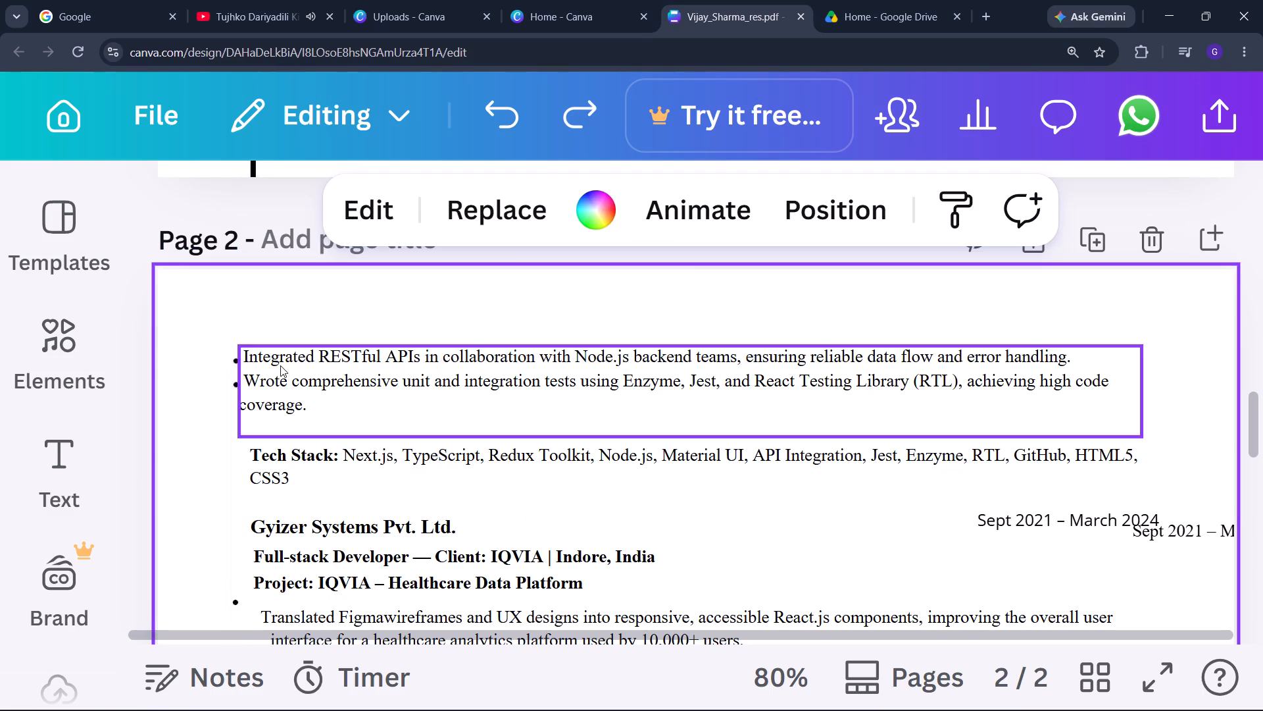
# Move page 2's bullet-marker strip slightly left and up, with its top level with the top of the bullet text group.
pyautogui.moveTo(235, 379); pyautogui.dragTo(236, 374)
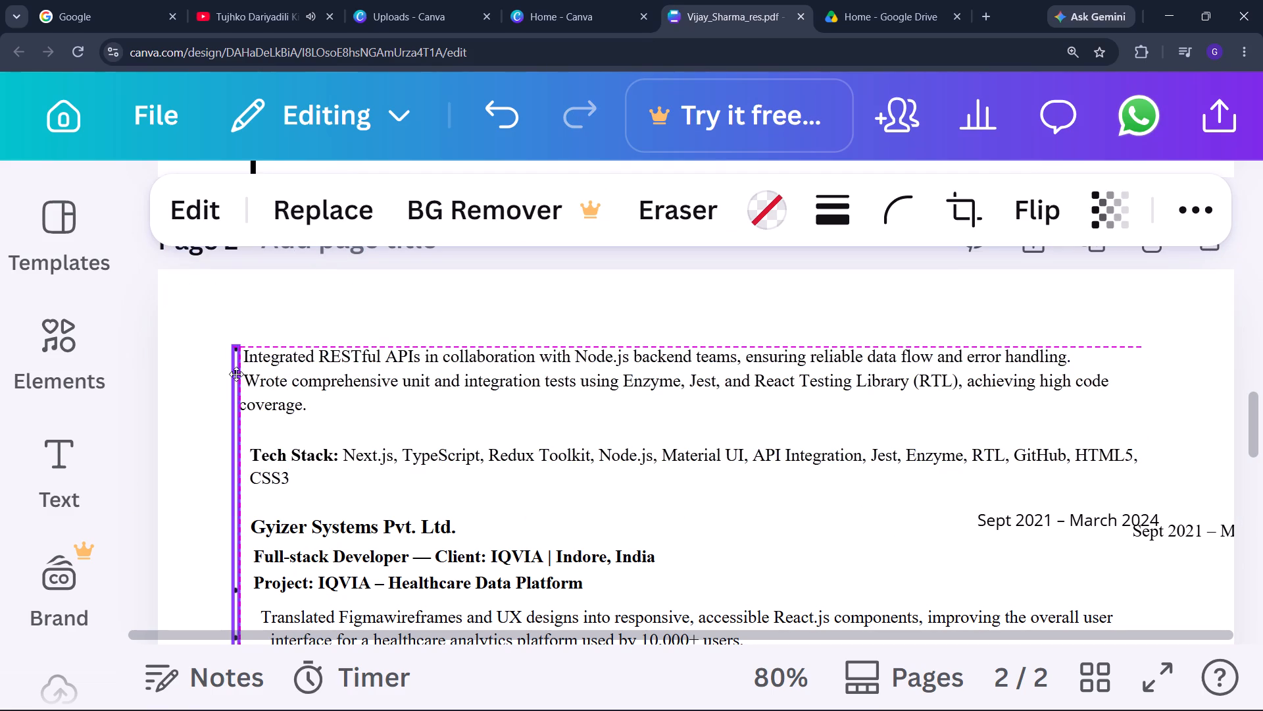
pyautogui.moveTo(236, 374); pyautogui.dragTo(237, 372)
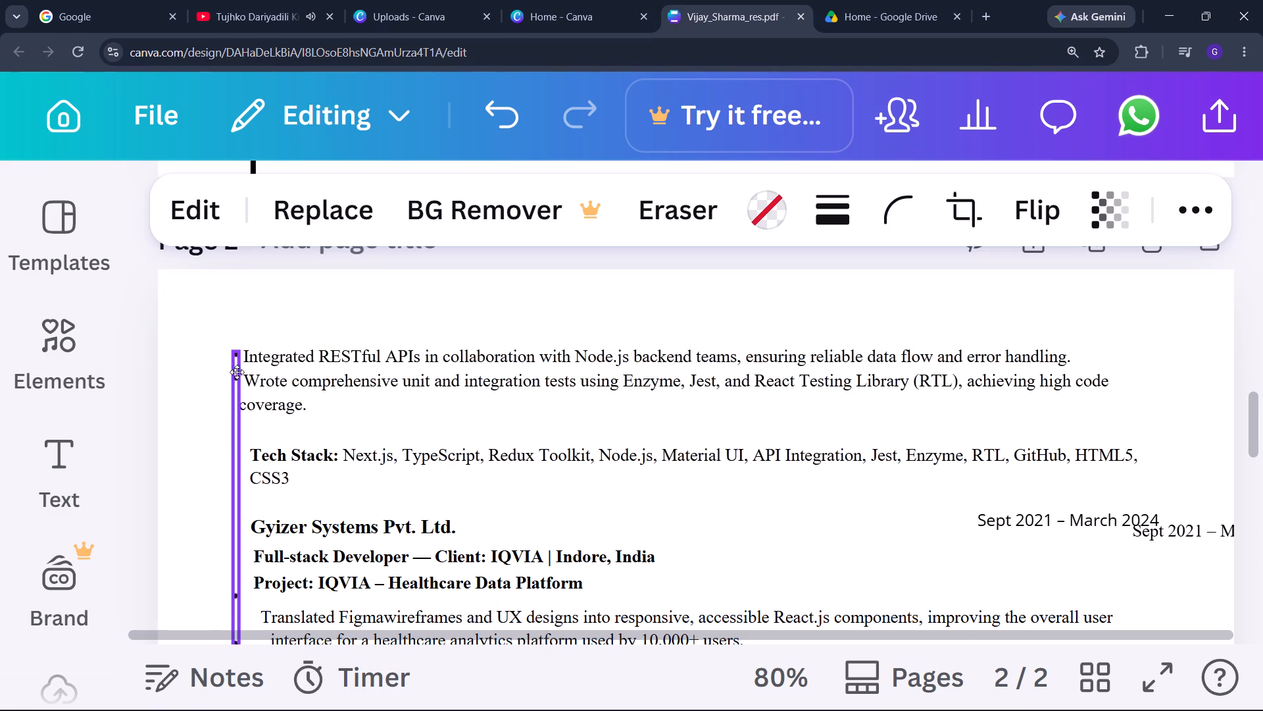
pyautogui.moveTo(237, 372); pyautogui.dragTo(228, 371)
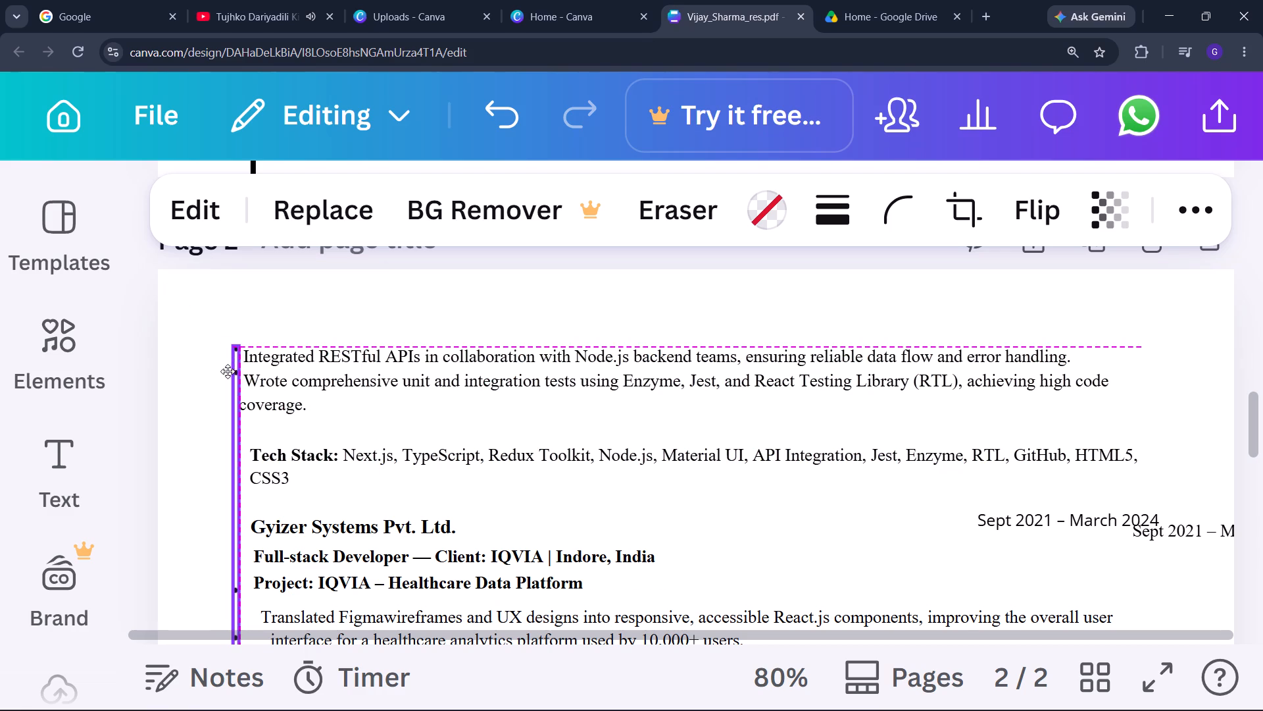
pyautogui.moveTo(228, 371); pyautogui.dragTo(226, 384)
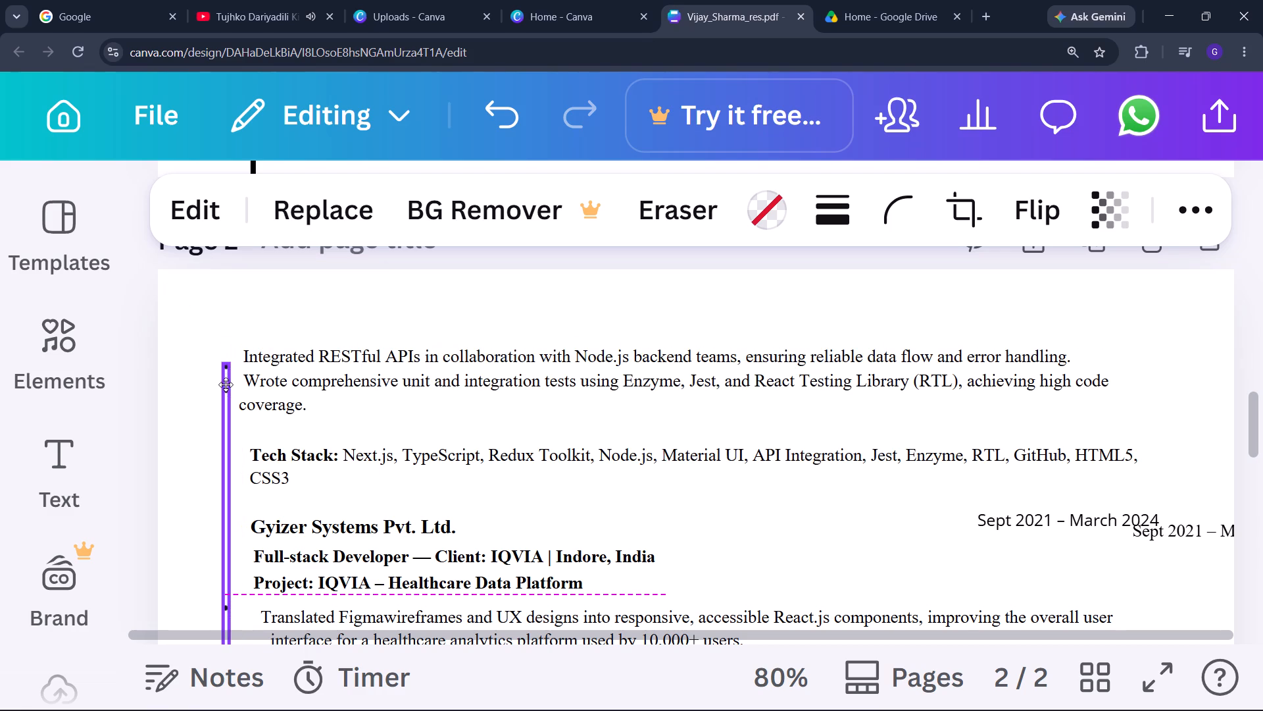
pyautogui.moveTo(226, 384); pyautogui.dragTo(216, 375)
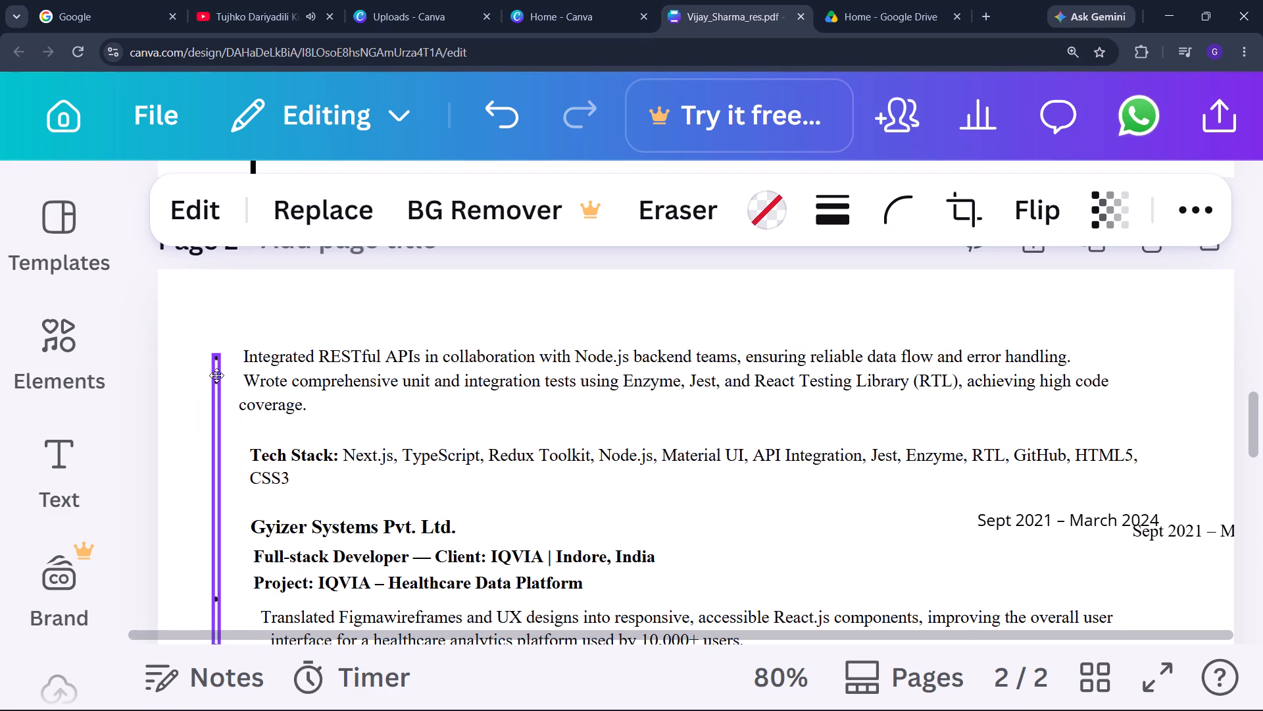
pyautogui.moveTo(216, 375); pyautogui.dragTo(228, 375)
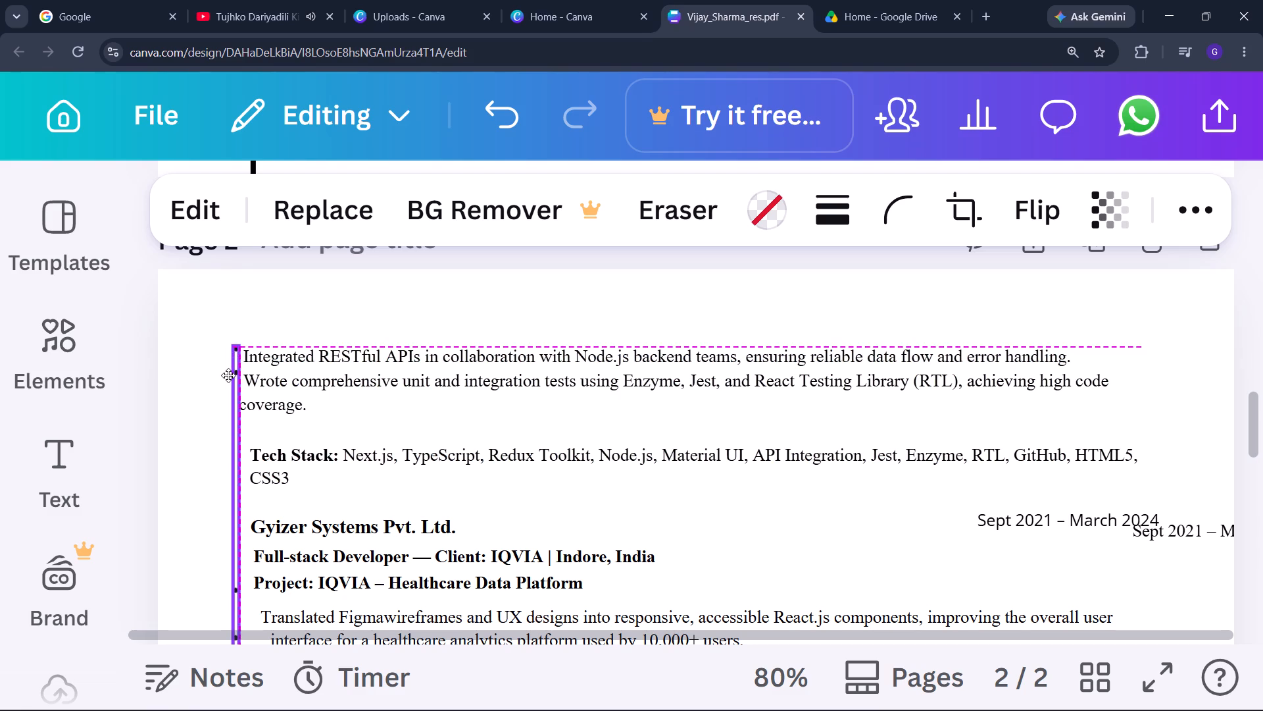
pyautogui.moveTo(228, 375); pyautogui.dragTo(227, 376)
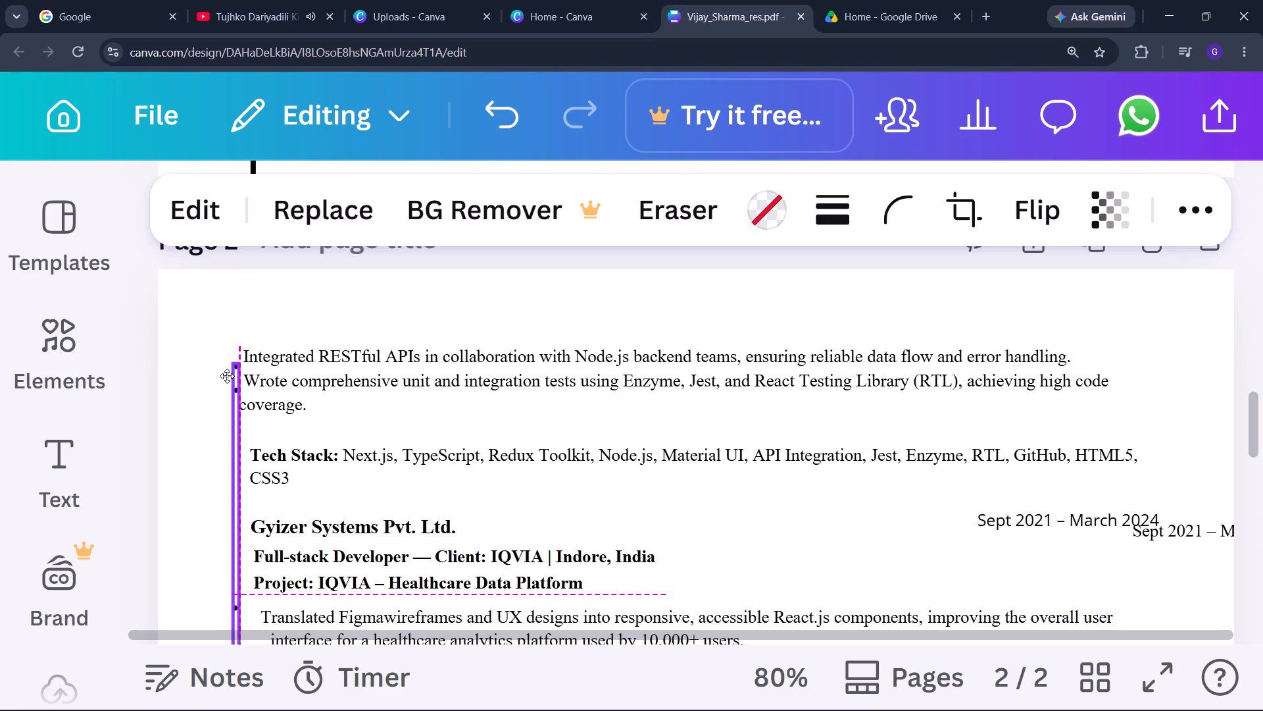
pyautogui.moveTo(227, 376); pyautogui.dragTo(234, 375)
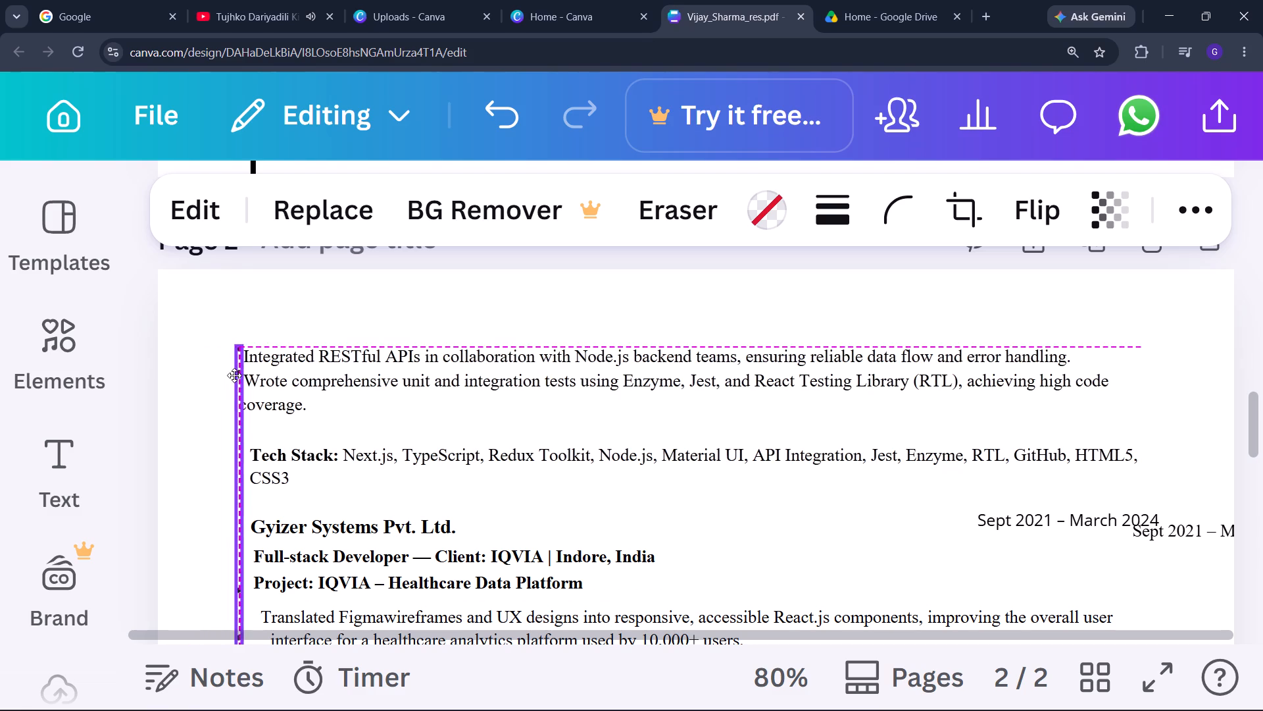
pyautogui.moveTo(234, 375); pyautogui.dragTo(226, 378)
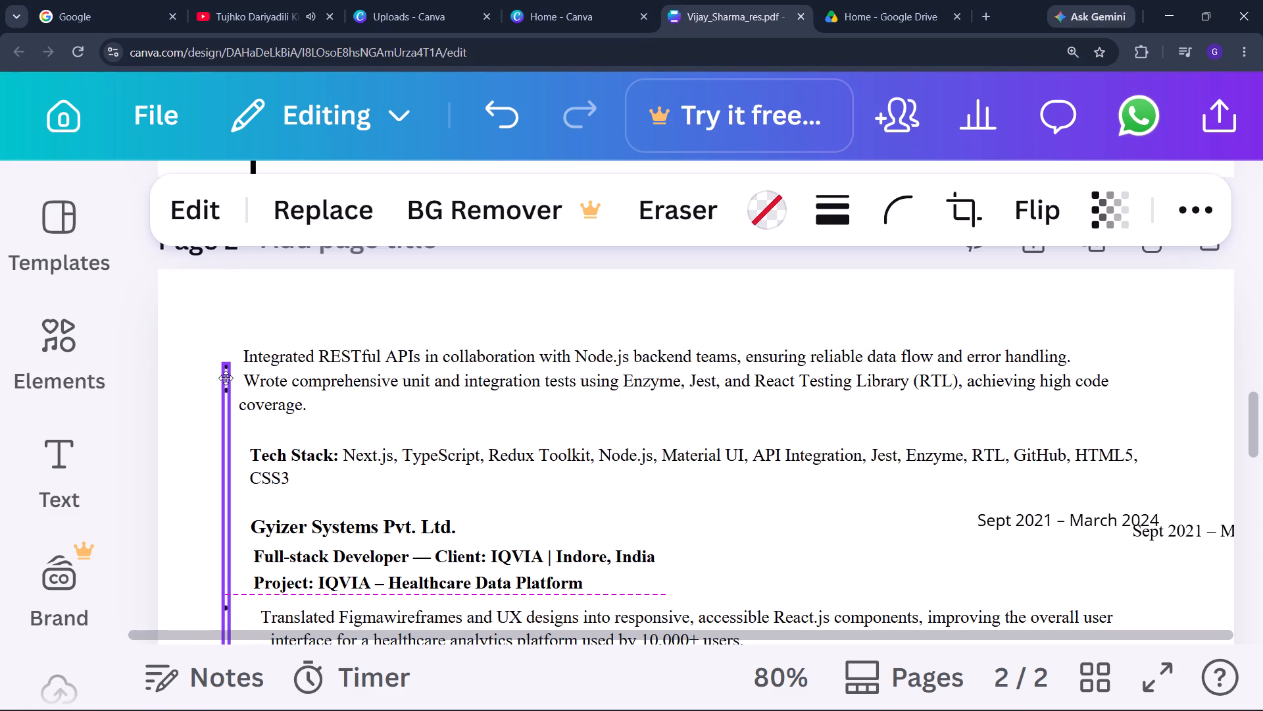
pyautogui.moveTo(226, 378); pyautogui.dragTo(226, 373)
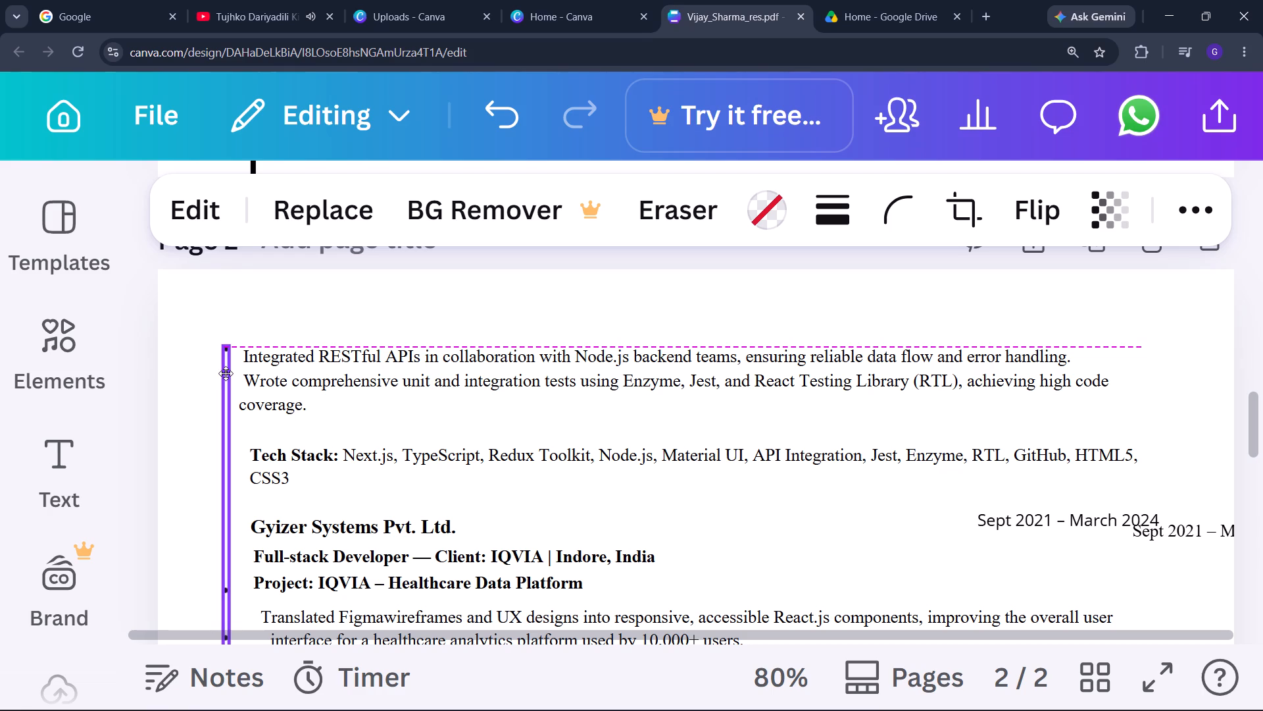
pyautogui.moveTo(226, 373); pyautogui.dragTo(226, 374)
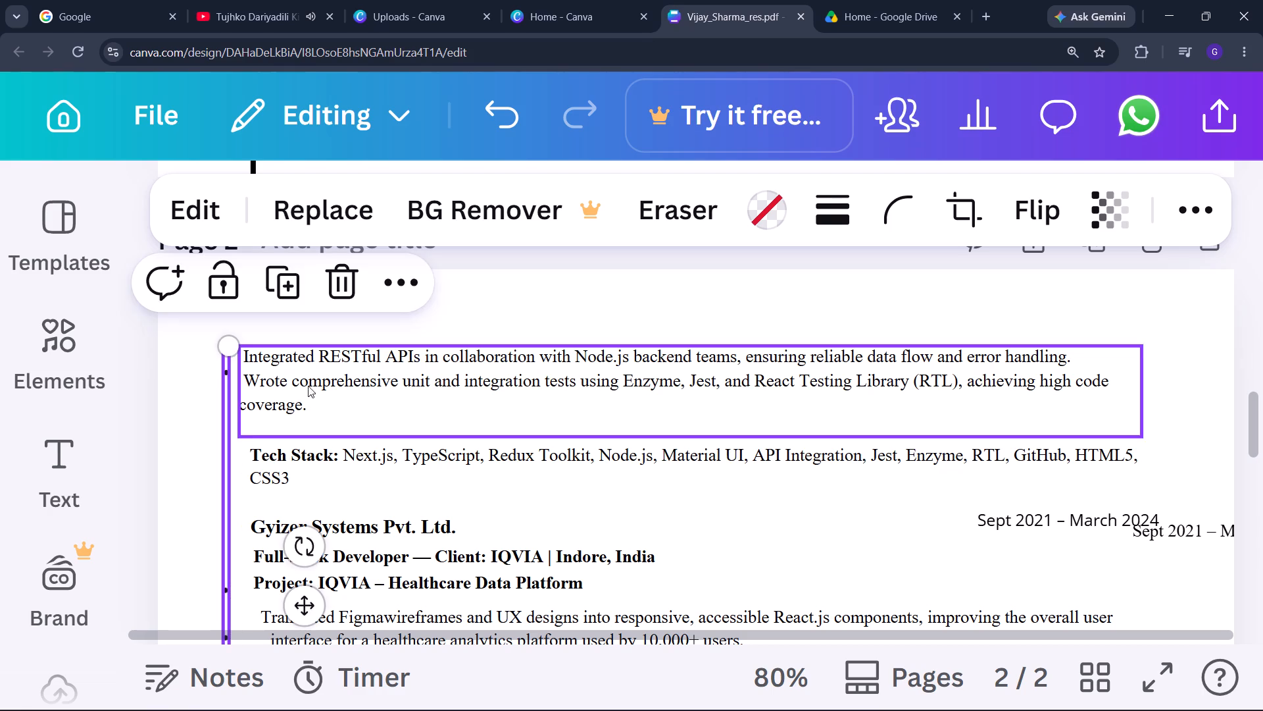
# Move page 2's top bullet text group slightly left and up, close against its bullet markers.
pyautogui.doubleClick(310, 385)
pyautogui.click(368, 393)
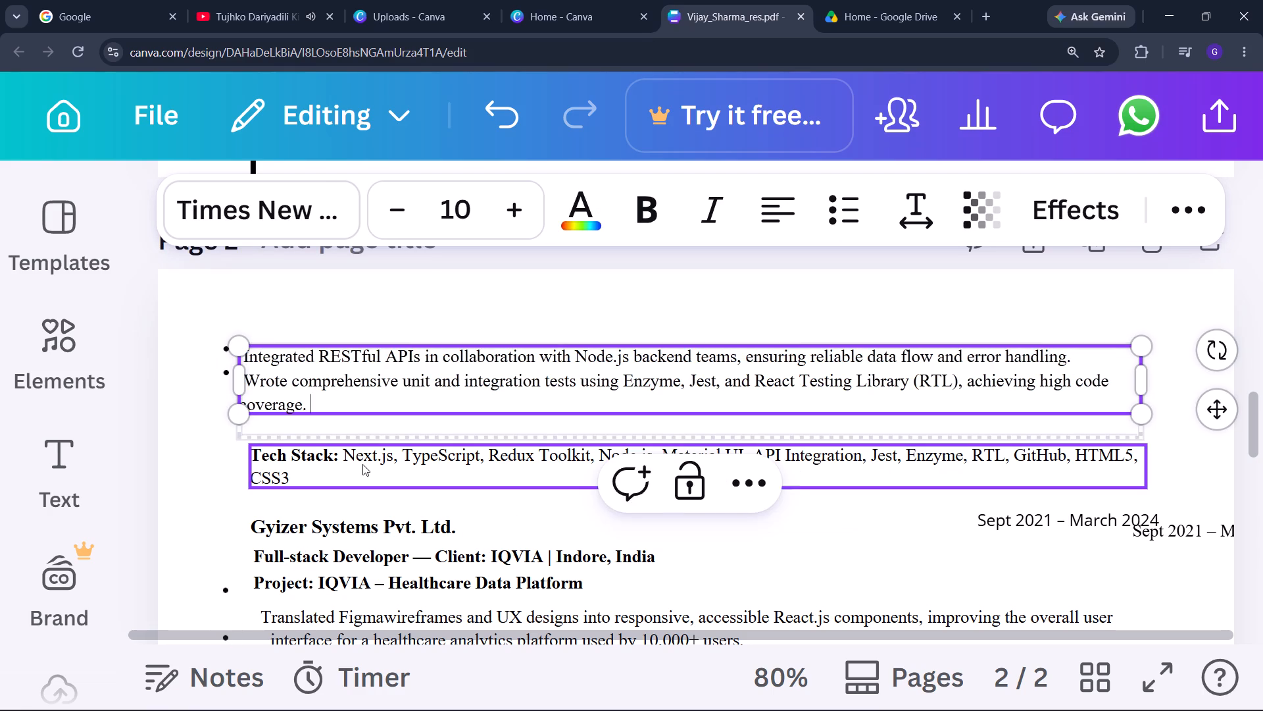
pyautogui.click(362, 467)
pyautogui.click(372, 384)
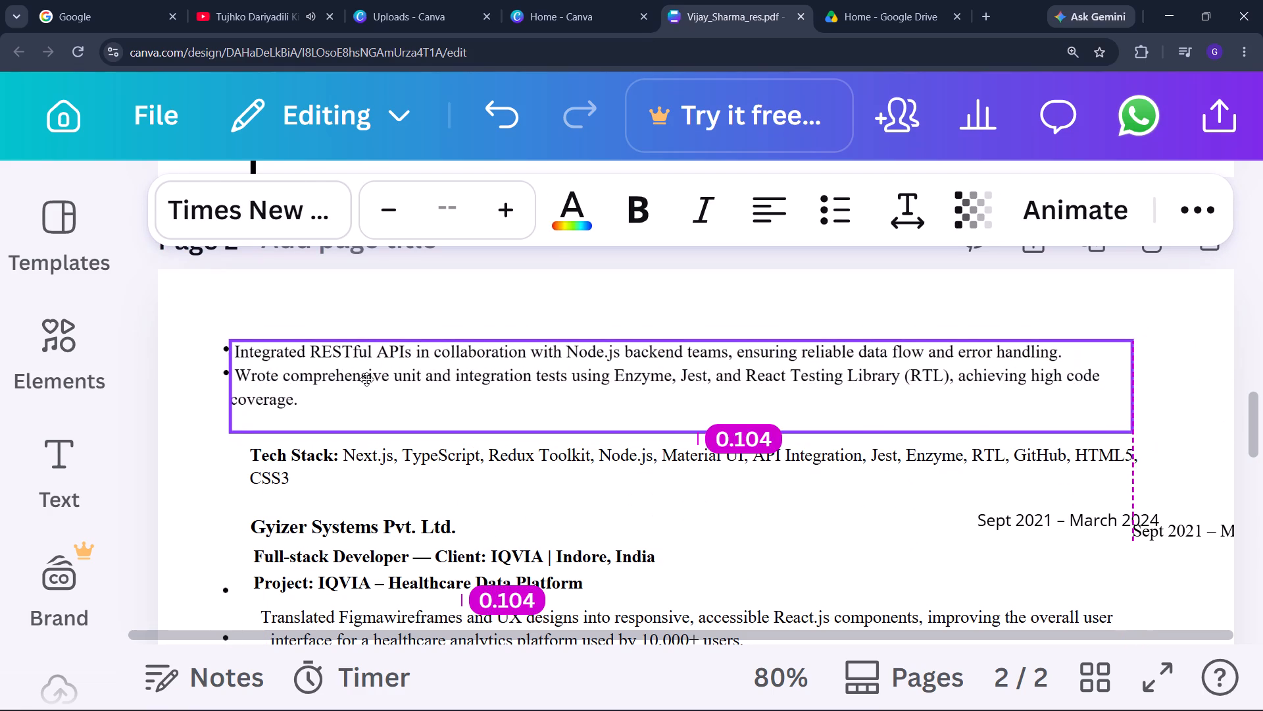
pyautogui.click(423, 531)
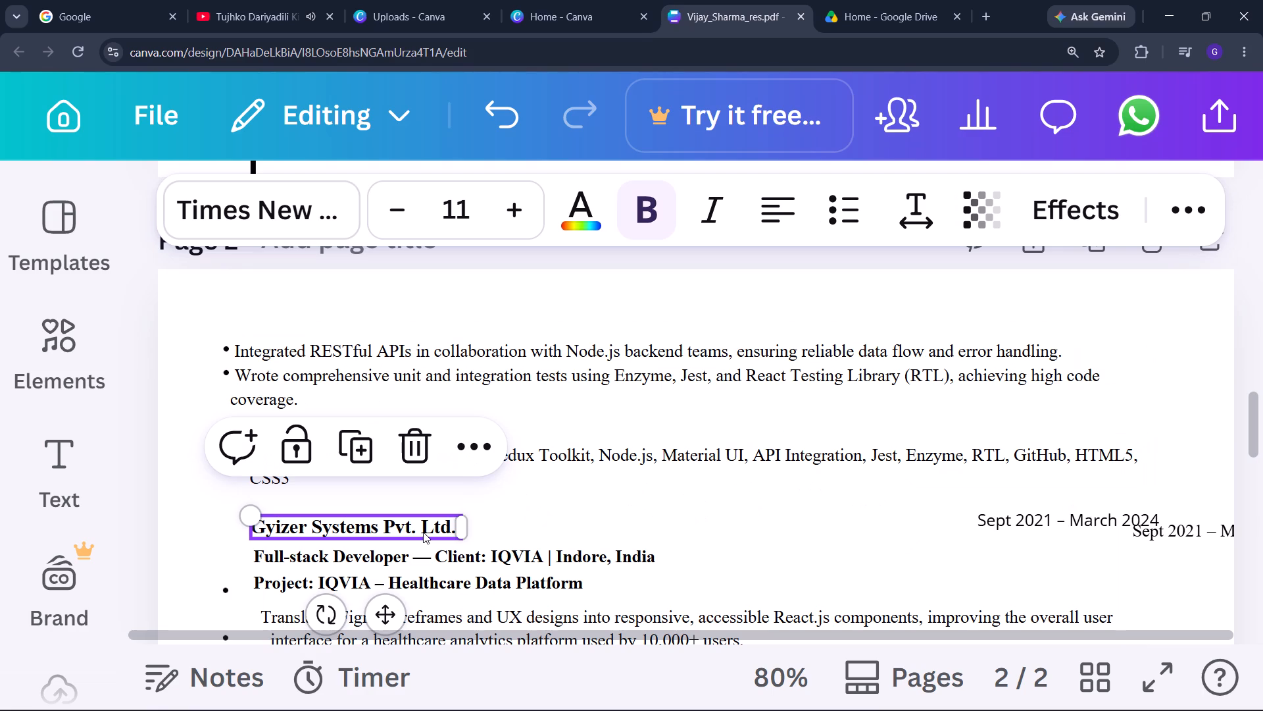
# Move page 2's top bullet text group right to line up with the bullet text on page 1.
pyautogui.scroll(2, 421, 533)
pyautogui.scroll(-2, 421, 533)
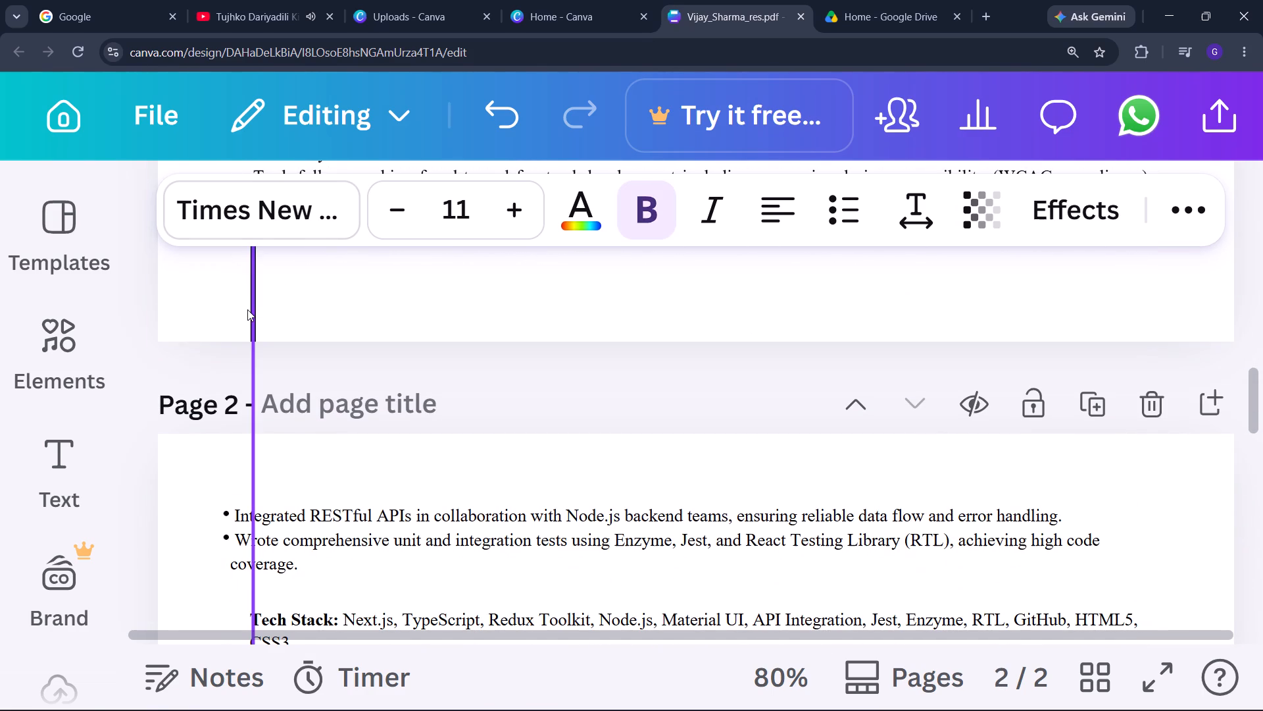
pyautogui.scroll(1, 247, 310)
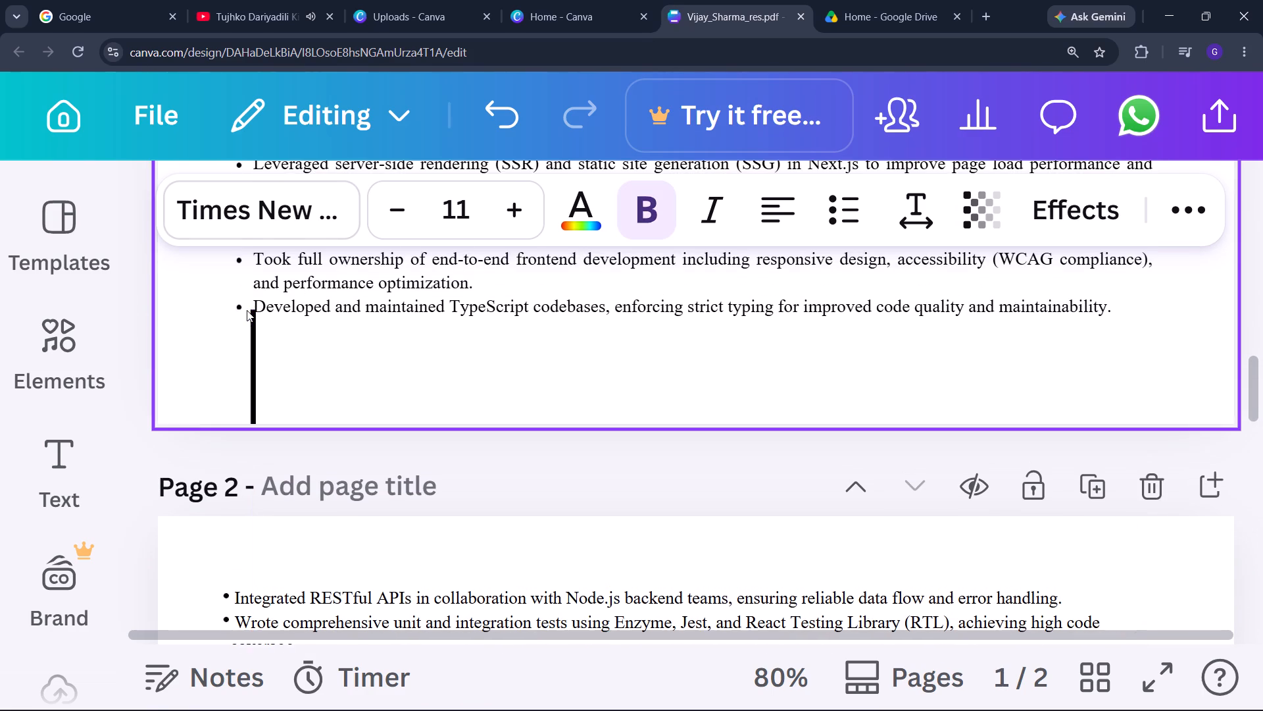
pyautogui.scroll(-1, 245, 315)
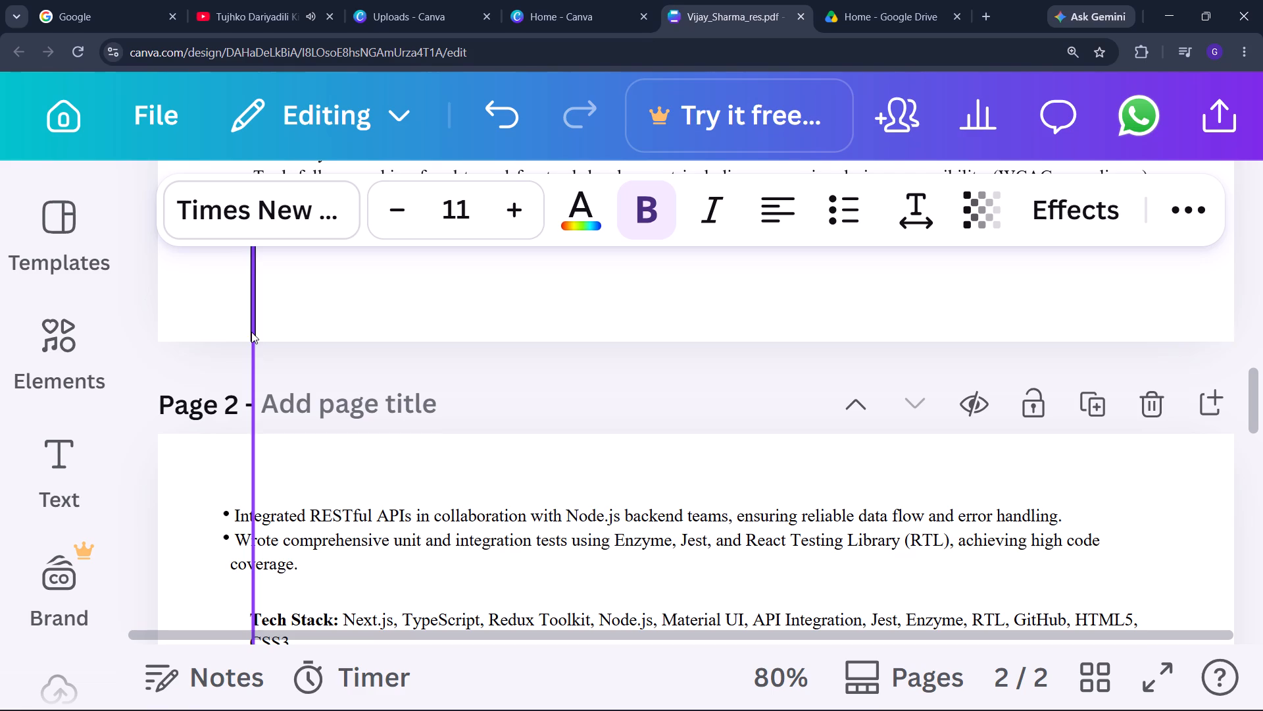
pyautogui.moveTo(299, 525); pyautogui.dragTo(315, 522)
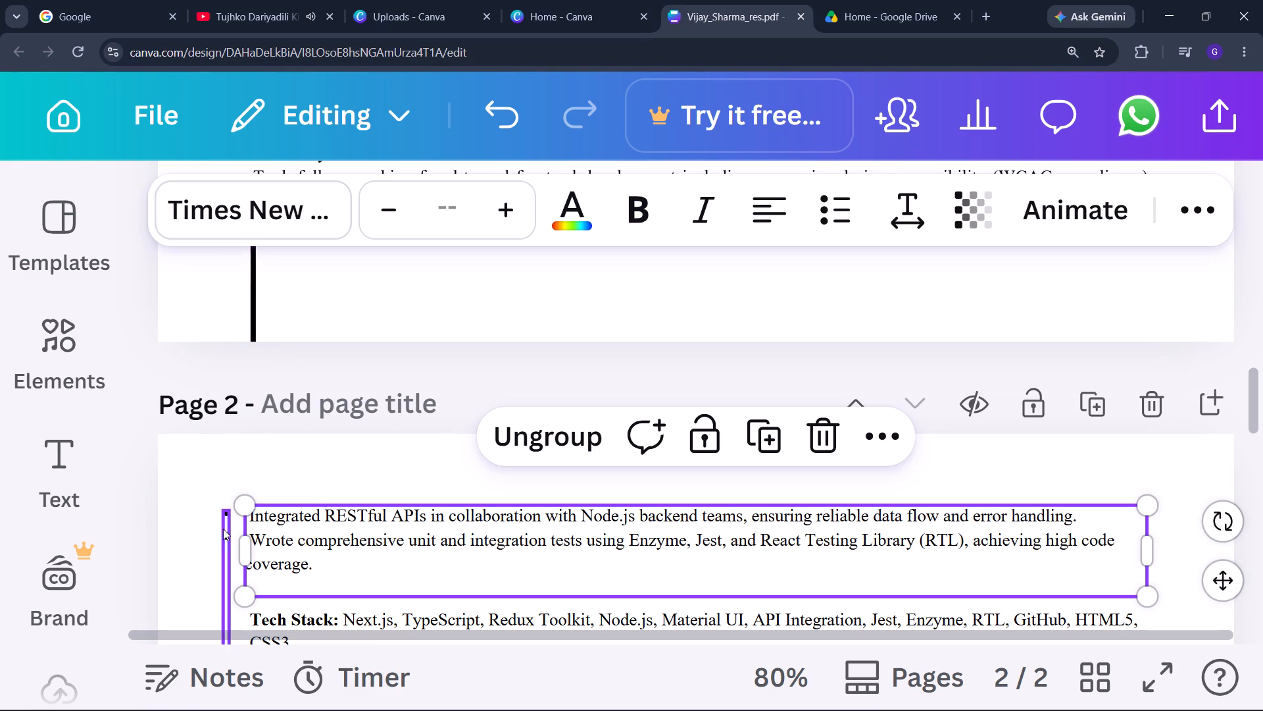
# Shift the vertical black guide line left onto page 1's bullet markers and move page 2's marker strip right to line up with it.
pyautogui.moveTo(255, 323); pyautogui.dragTo(234, 323)
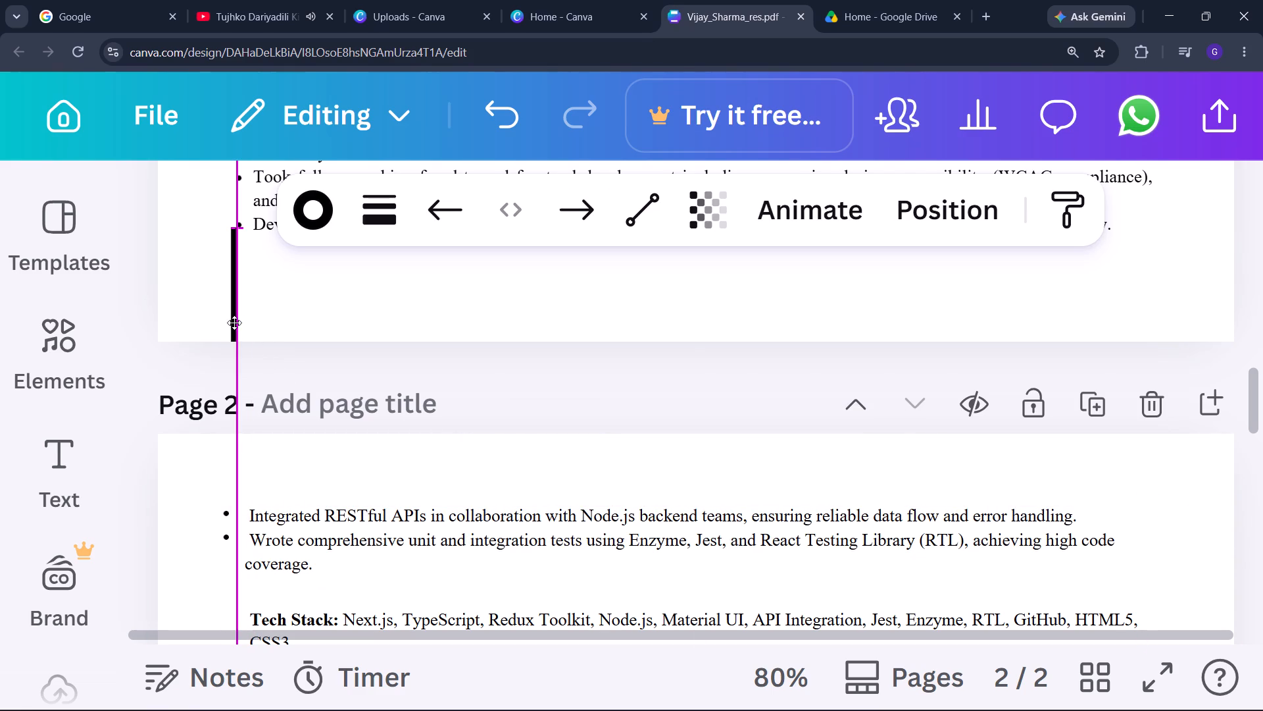
pyautogui.moveTo(234, 323); pyautogui.dragTo(240, 324)
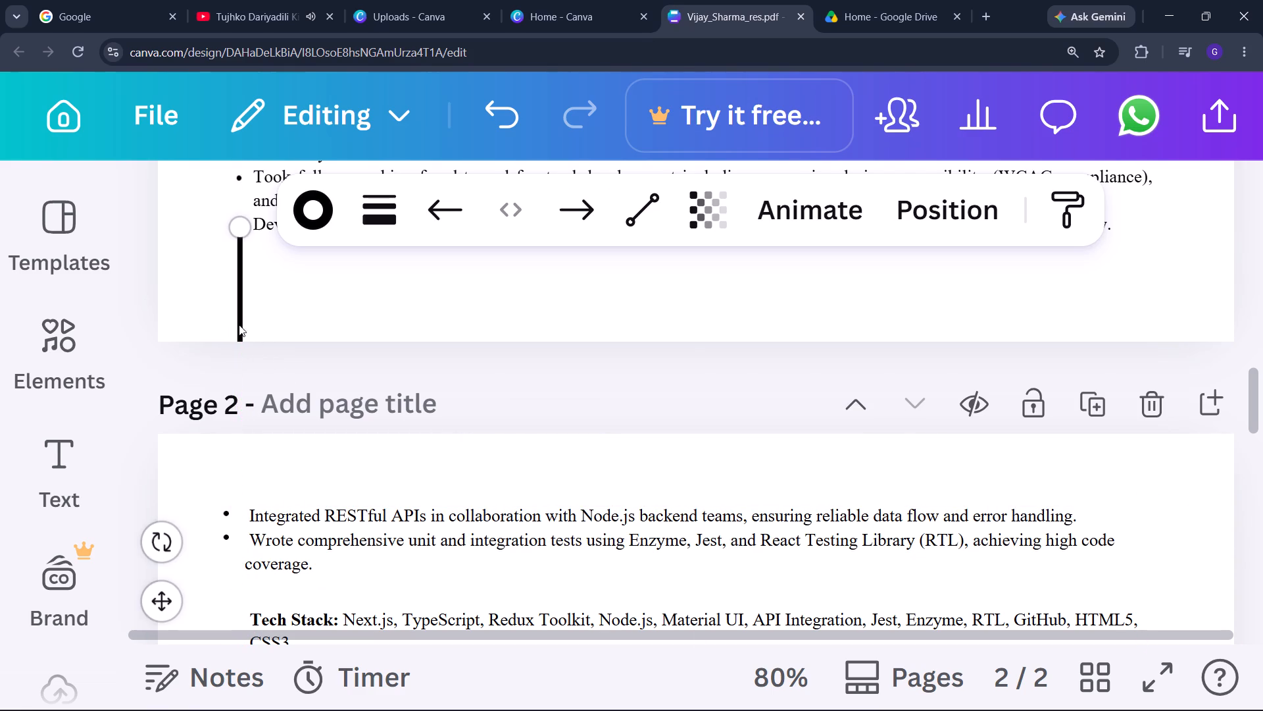
pyautogui.doubleClick(231, 525)
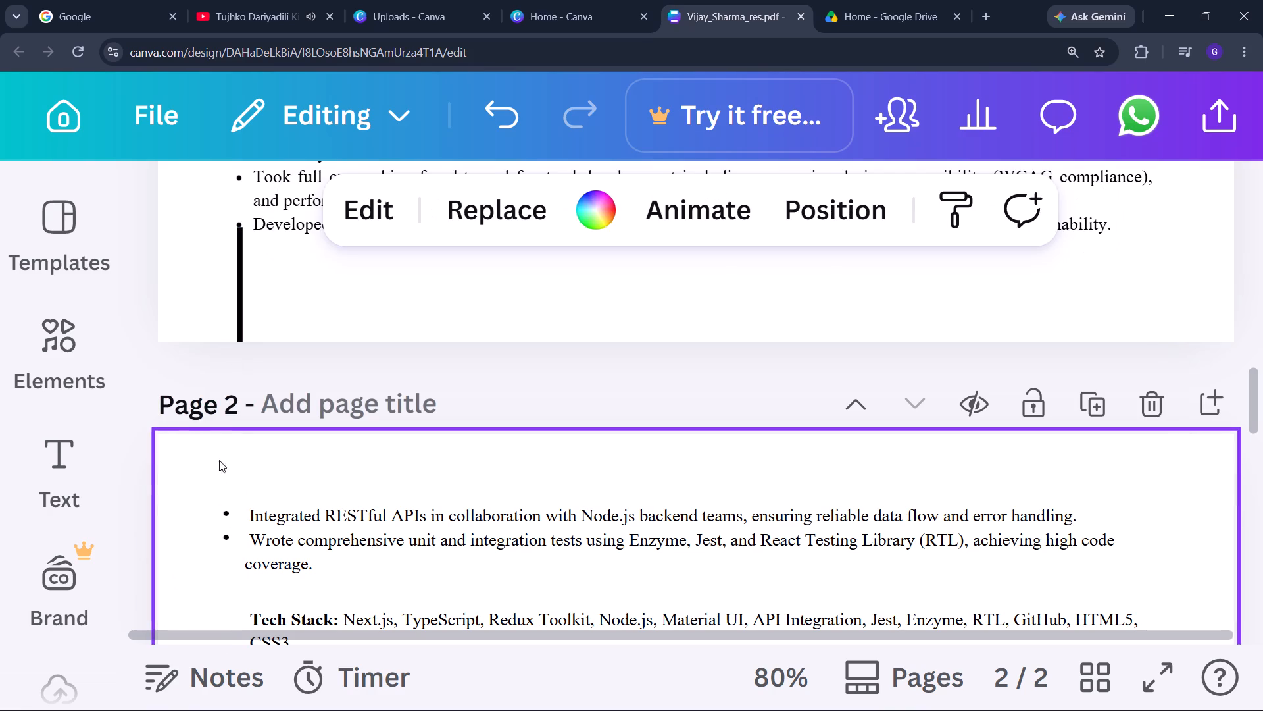
pyautogui.moveTo(228, 531); pyautogui.dragTo(234, 533)
pyautogui.click(214, 467)
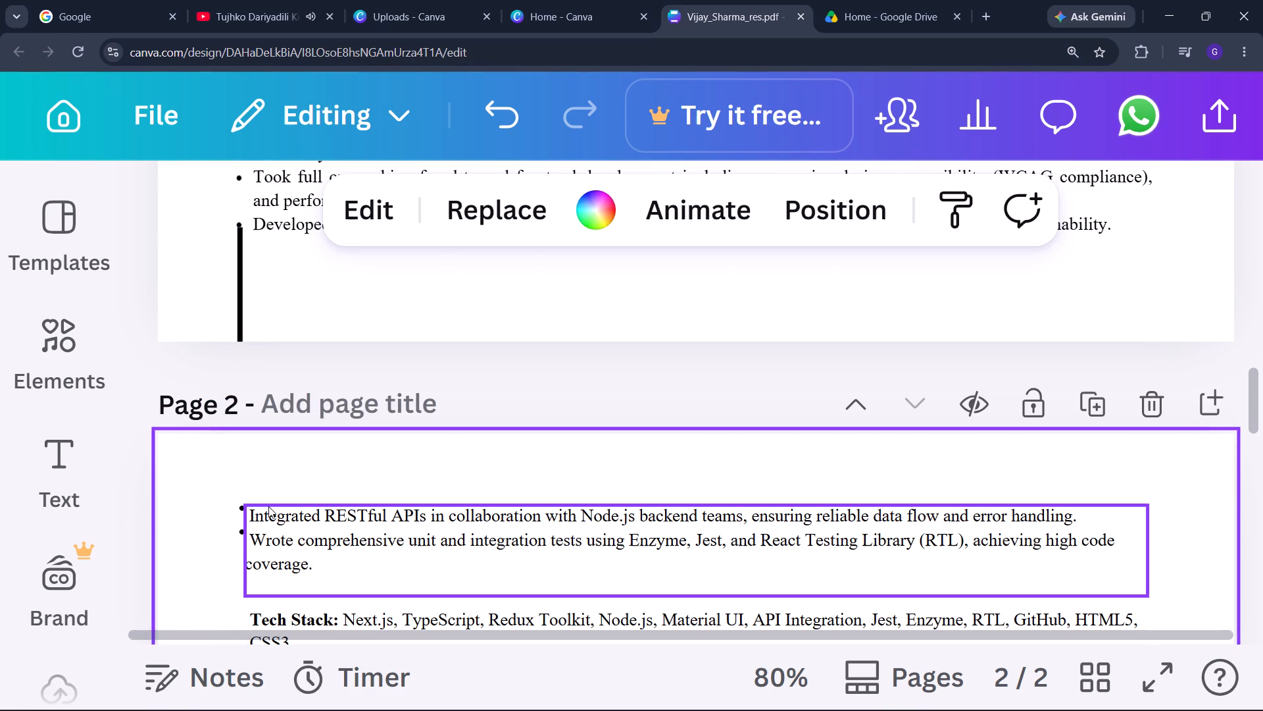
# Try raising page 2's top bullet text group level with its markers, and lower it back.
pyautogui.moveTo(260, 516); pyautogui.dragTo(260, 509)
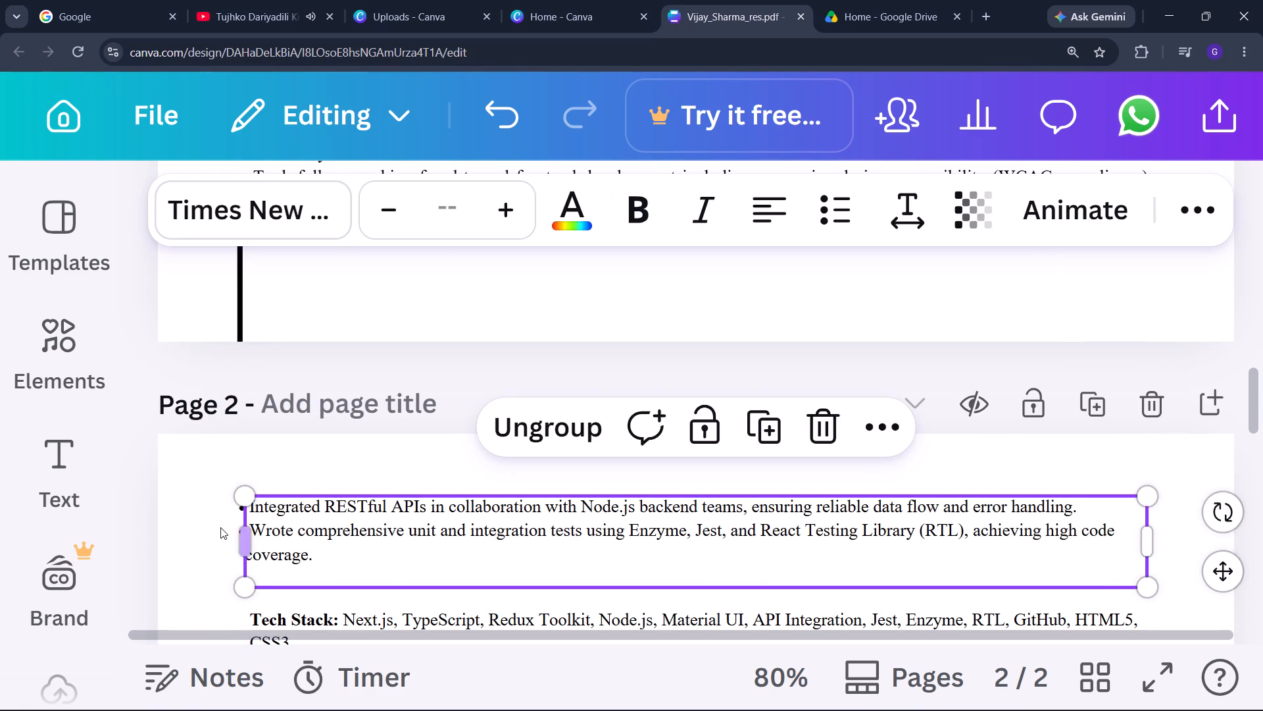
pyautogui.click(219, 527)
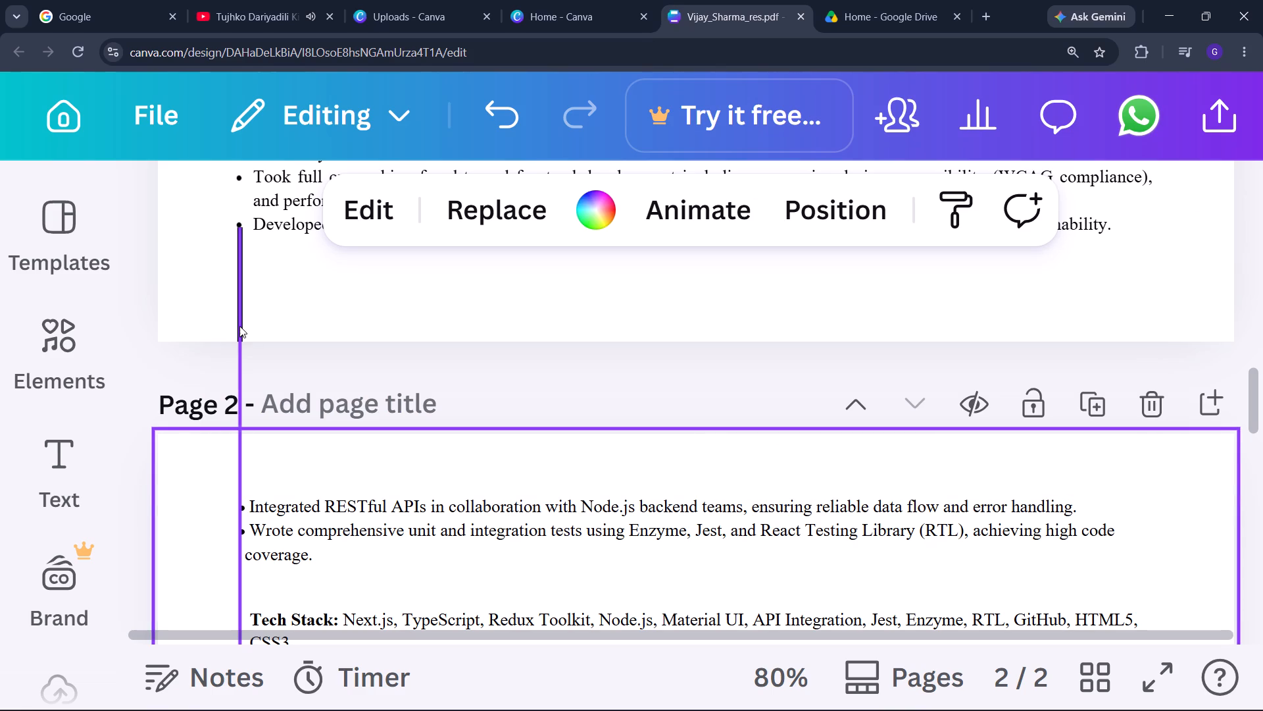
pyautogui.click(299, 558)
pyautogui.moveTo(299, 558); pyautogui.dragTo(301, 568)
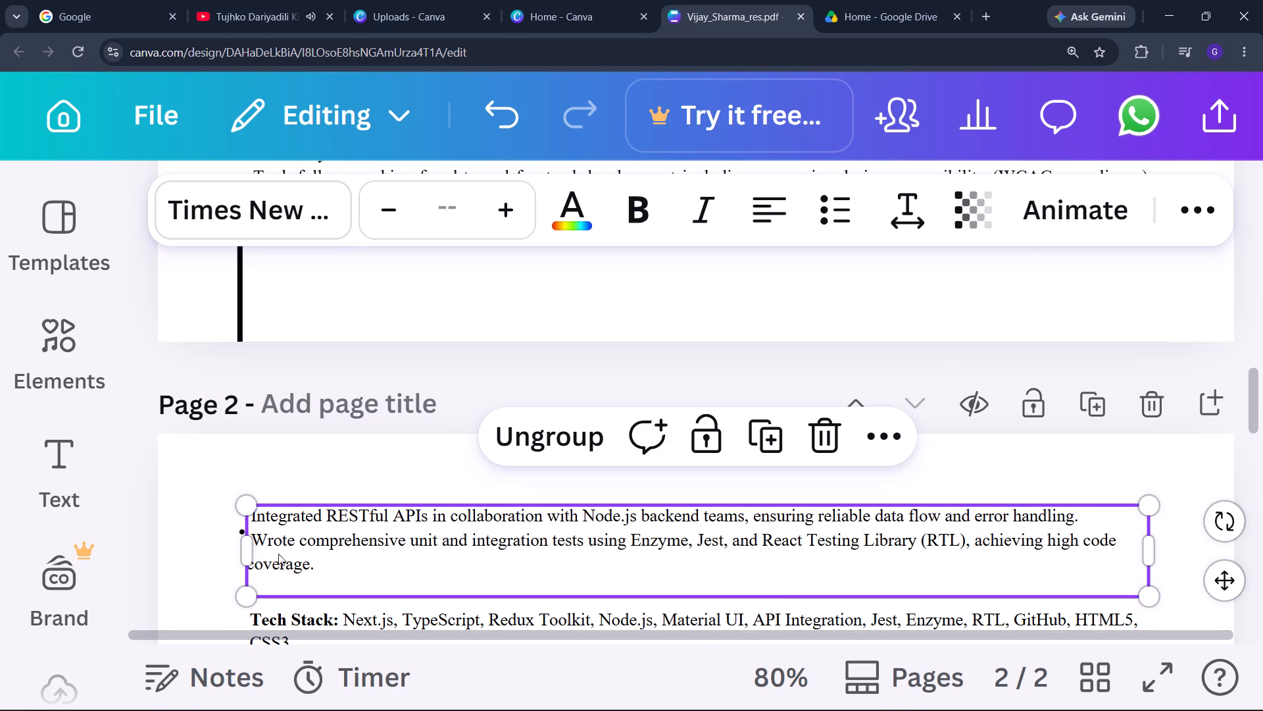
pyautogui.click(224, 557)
# Move page 2's bullet-marker strip down and slightly left, level with the top two bullet lines and in line with page 1's markers.
pyautogui.moveTo(239, 525); pyautogui.dragTo(243, 528)
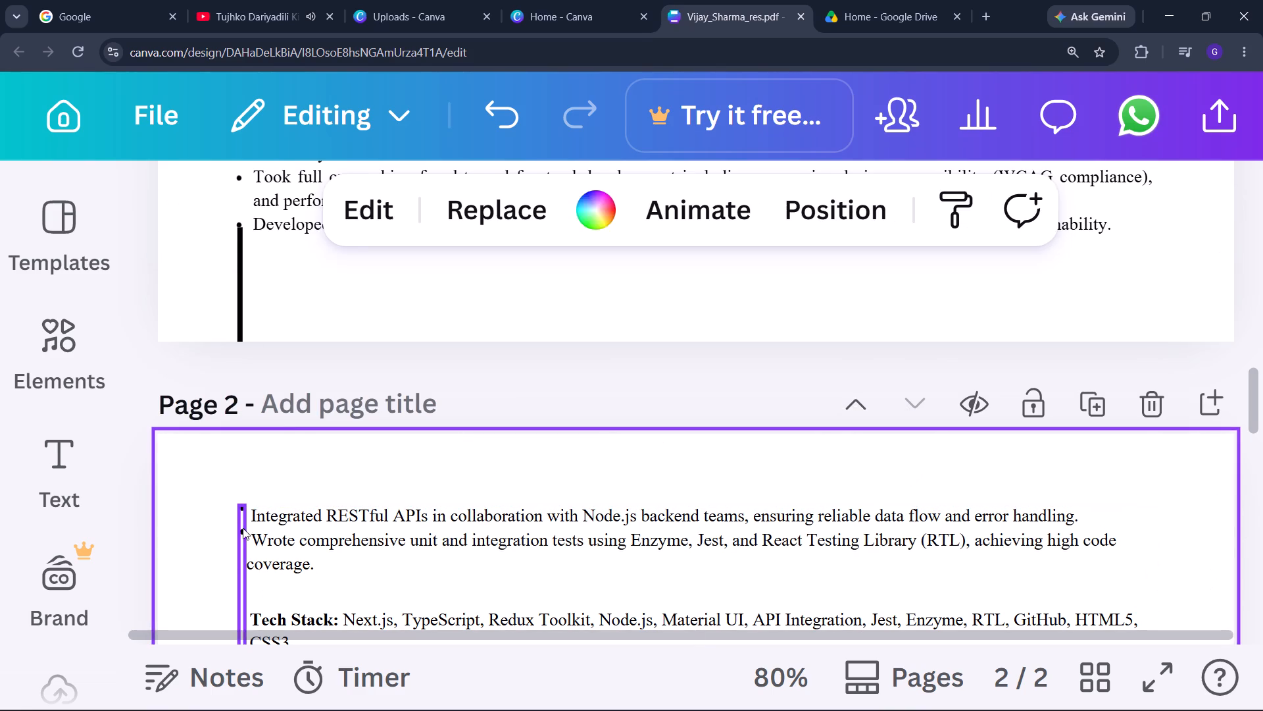
pyautogui.moveTo(243, 528); pyautogui.dragTo(239, 541)
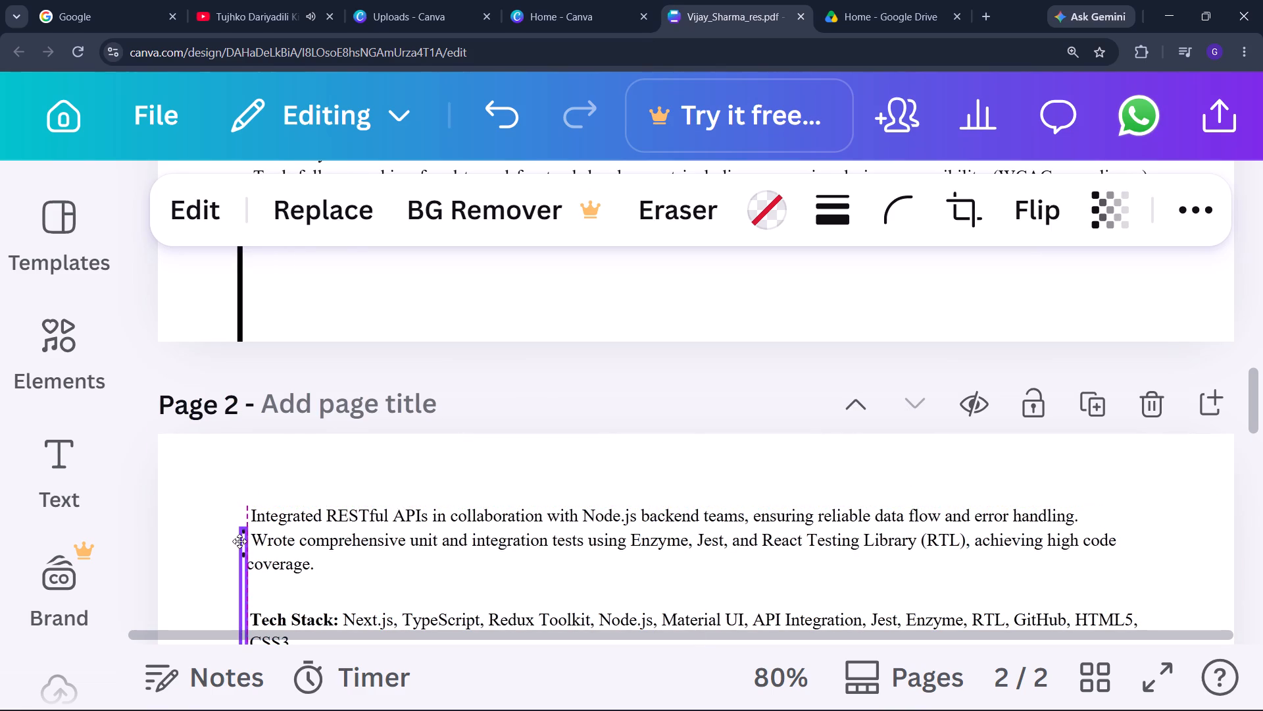
pyautogui.moveTo(239, 541); pyautogui.dragTo(232, 537)
pyautogui.moveTo(232, 537); pyautogui.dragTo(233, 536)
pyautogui.doubleClick(202, 518)
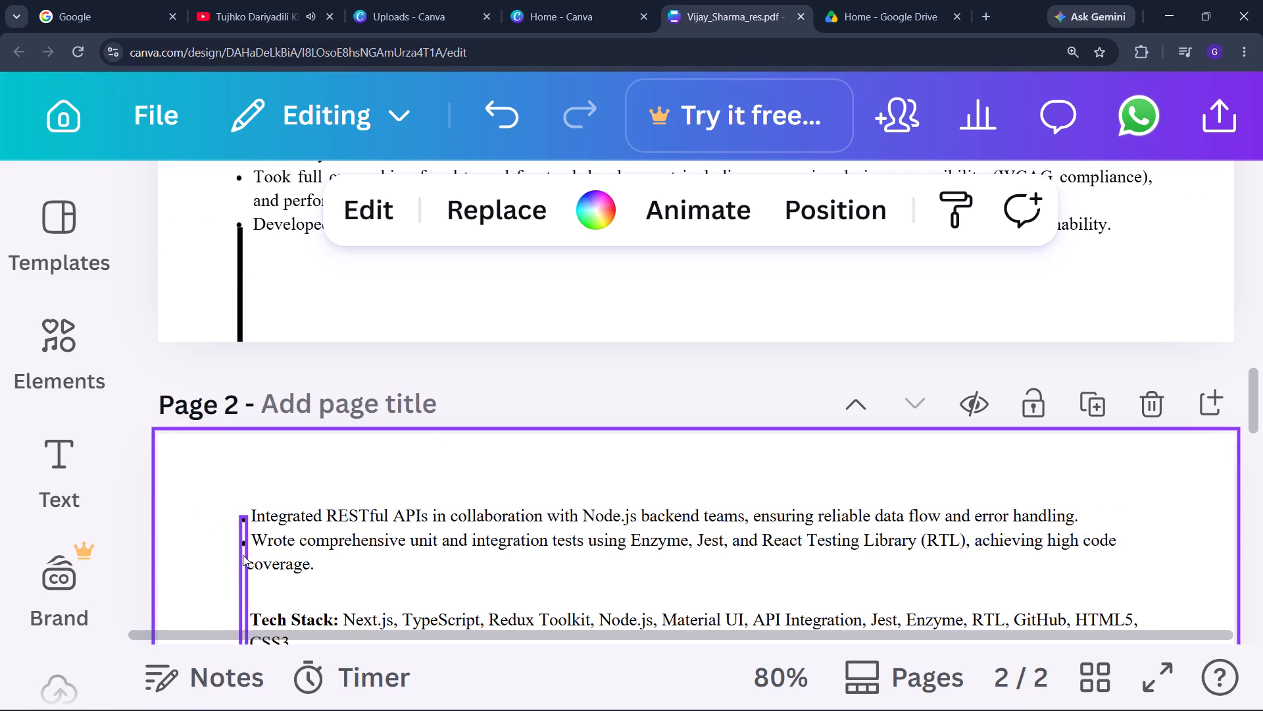
pyautogui.click(239, 548)
pyautogui.doubleClick(245, 540)
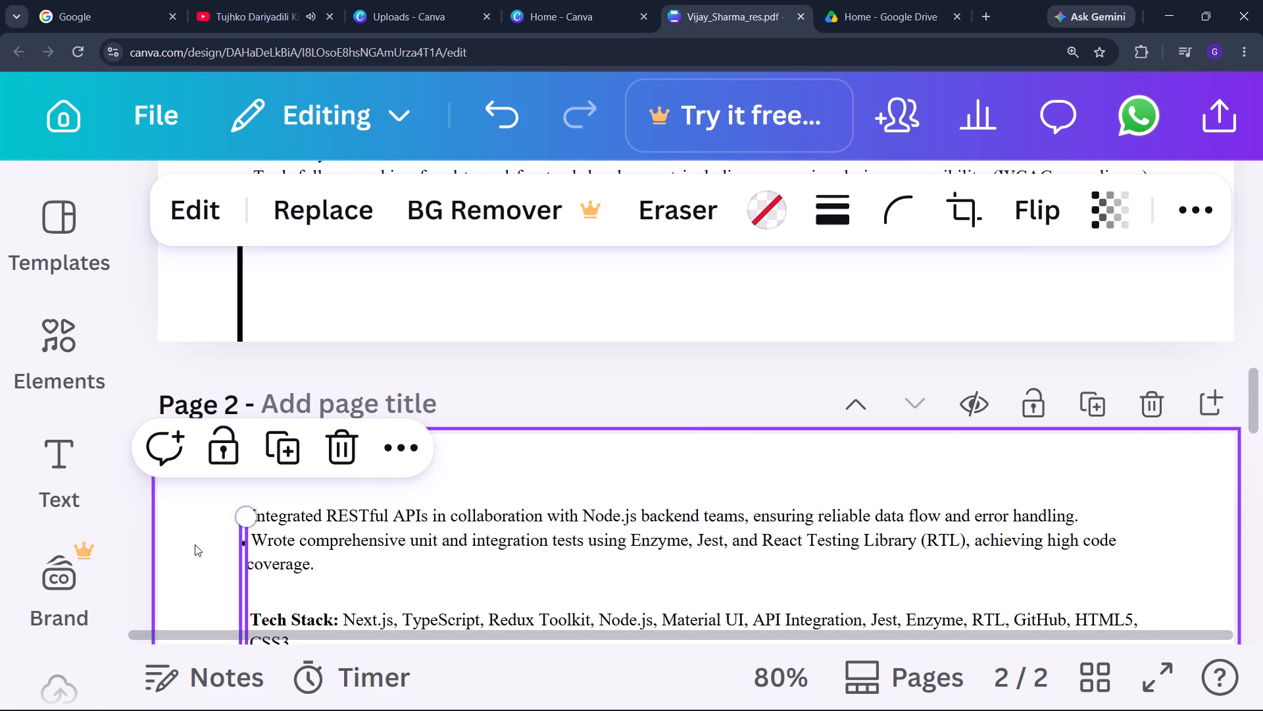
pyautogui.click(195, 544)
pyautogui.click(243, 537)
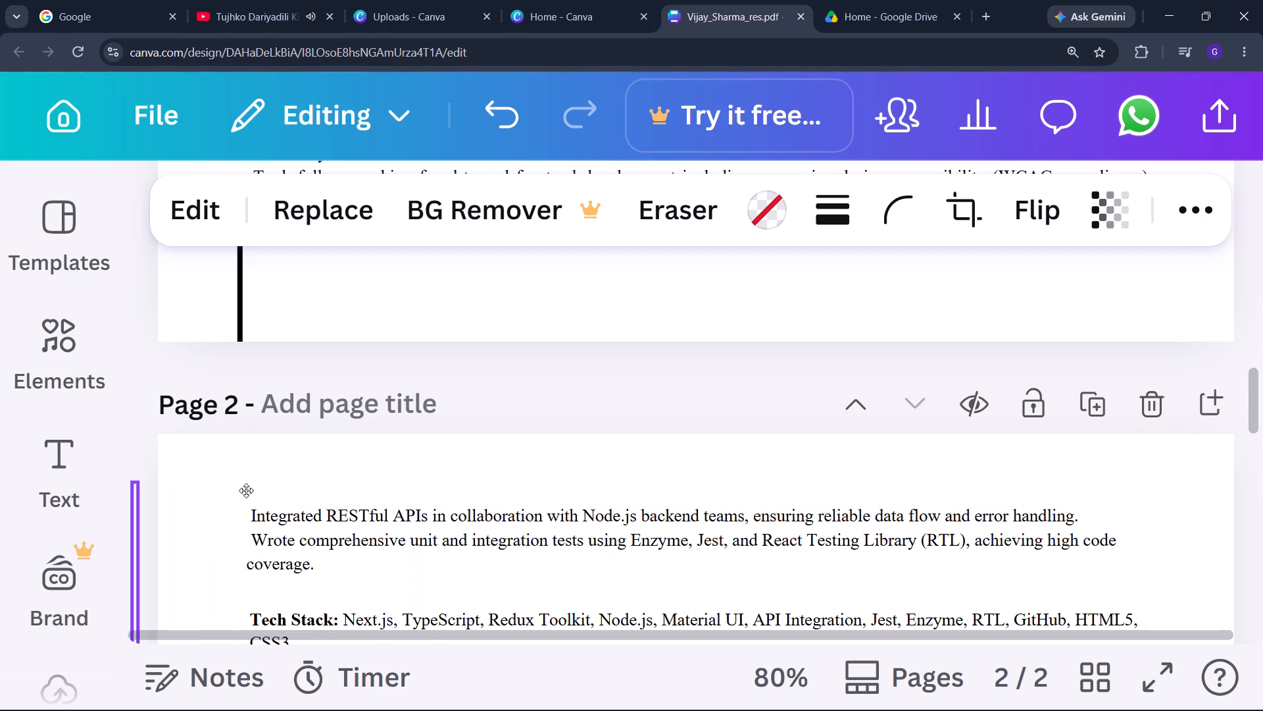
pyautogui.click(200, 517)
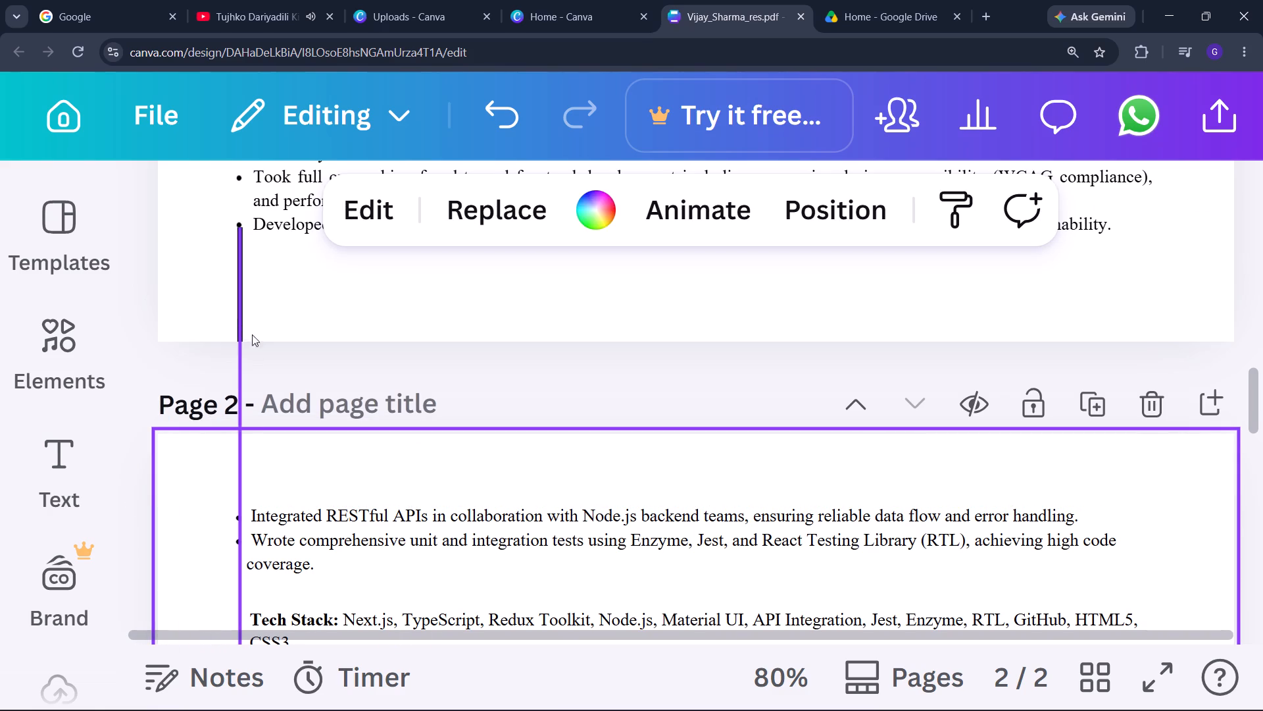
# Move the vertical black guide line right, back near the left edge of page 1's bullet text.
pyautogui.moveTo(247, 311); pyautogui.dragTo(264, 315)
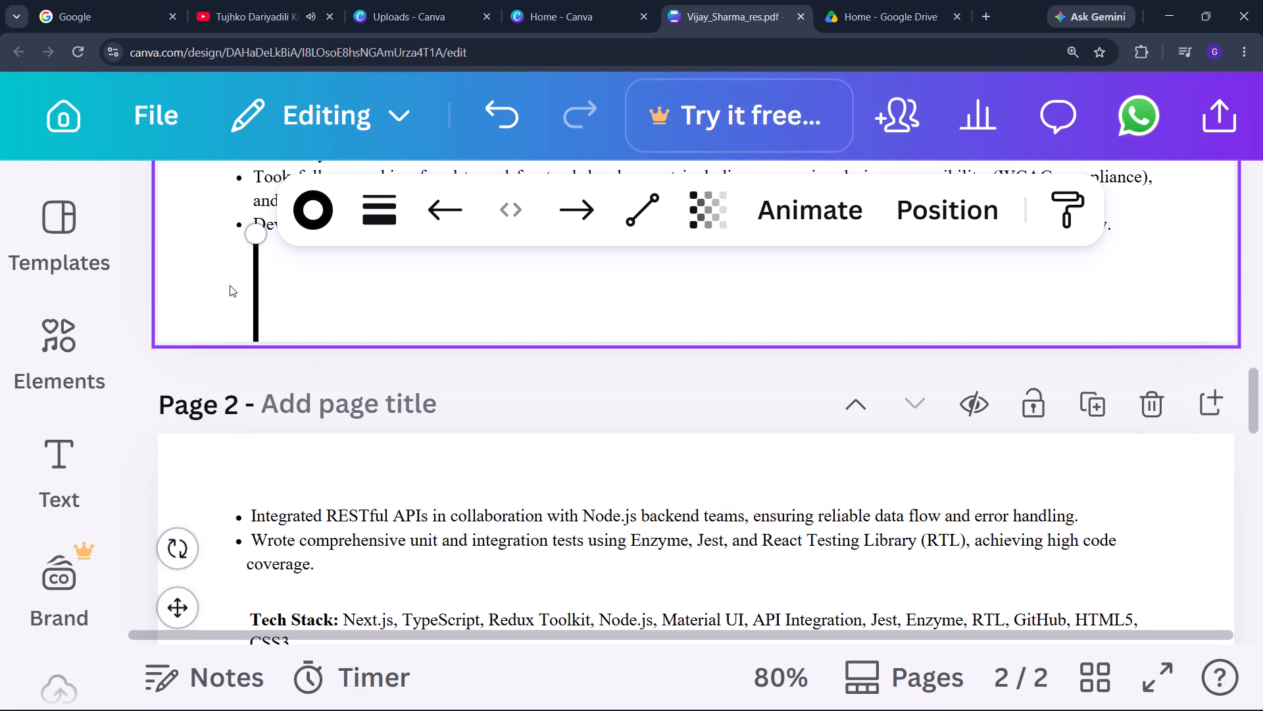
# Move page 2's first Tech Stack paragraph up and left, directly beneath the top bullet text and in line with the bullet markers.
pyautogui.scroll(-2, 286, 434)
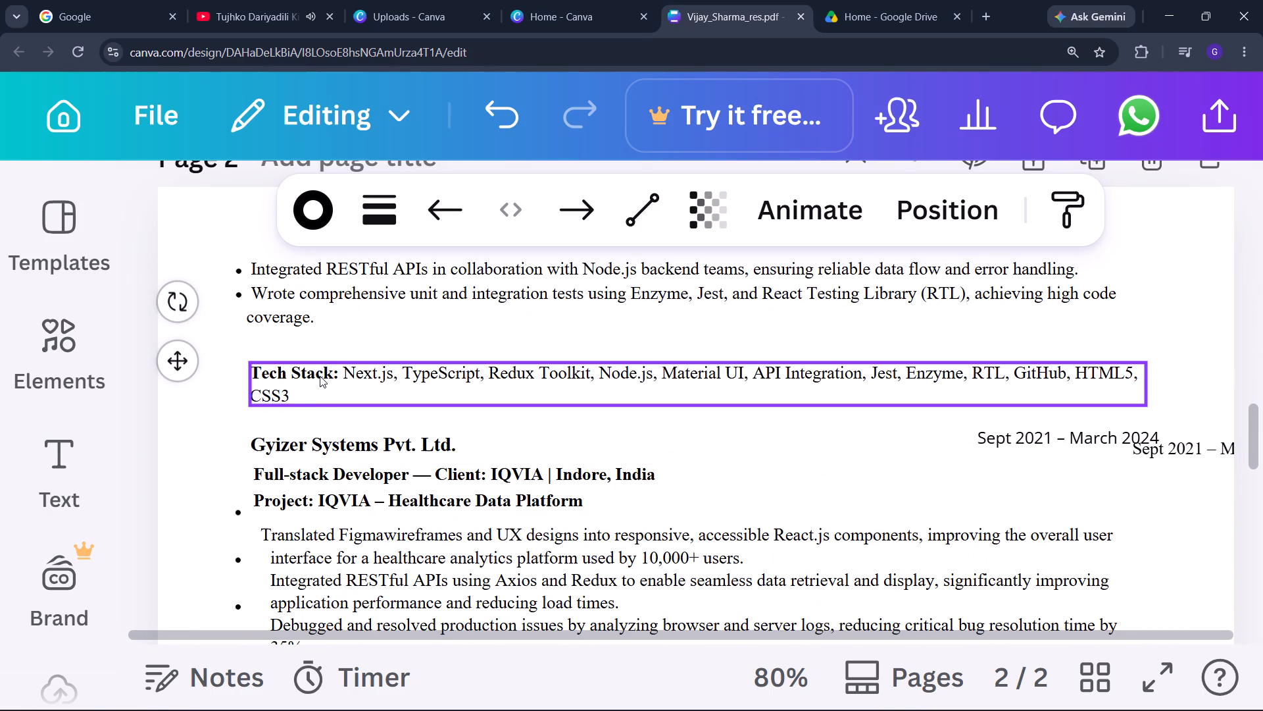
pyautogui.doubleClick(320, 376)
pyautogui.moveTo(319, 371); pyautogui.dragTo(306, 338)
pyautogui.click(301, 496)
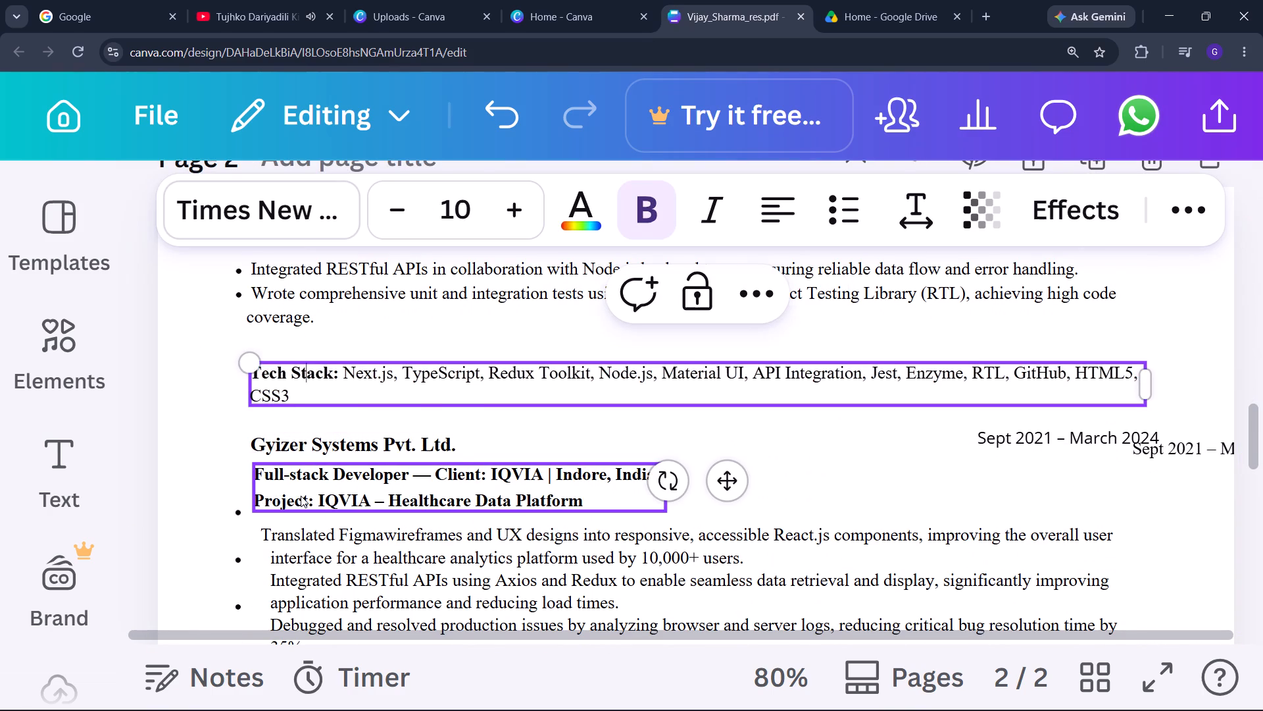
pyautogui.moveTo(271, 376); pyautogui.dragTo(251, 348)
pyautogui.moveTo(250, 346); pyautogui.dragTo(251, 344)
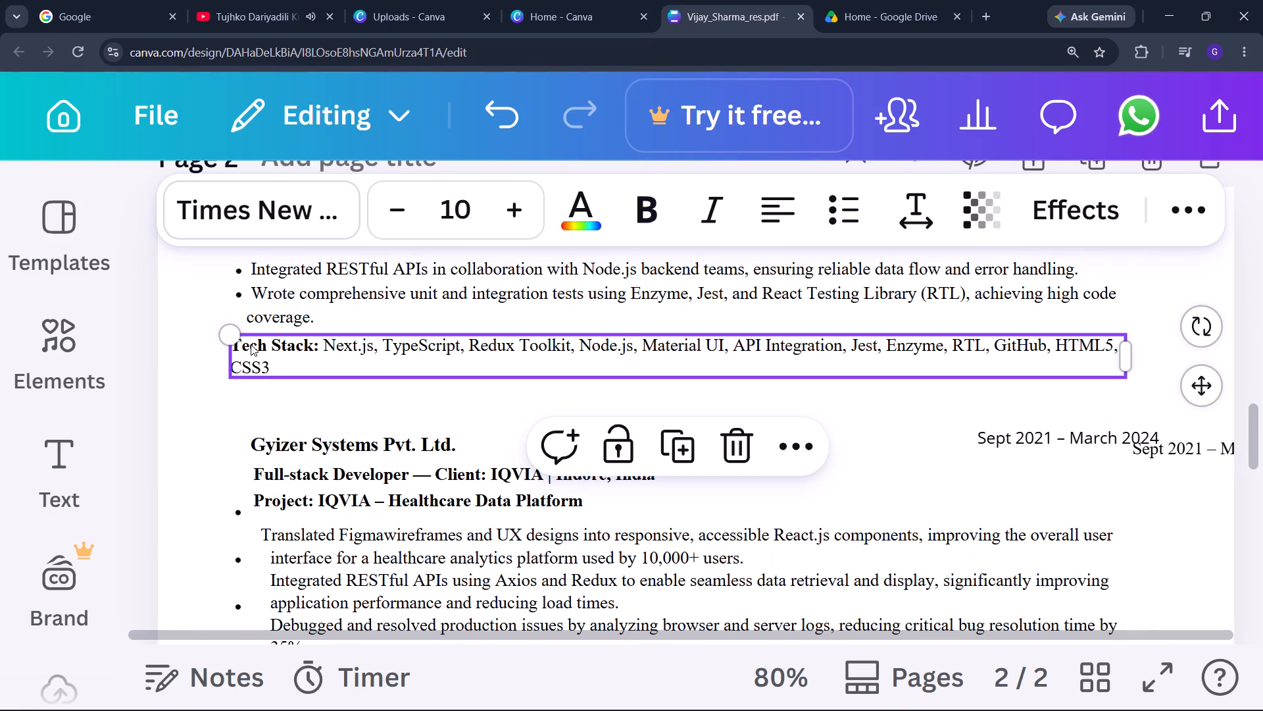
pyautogui.moveTo(251, 344); pyautogui.dragTo(259, 347)
pyautogui.click(259, 347)
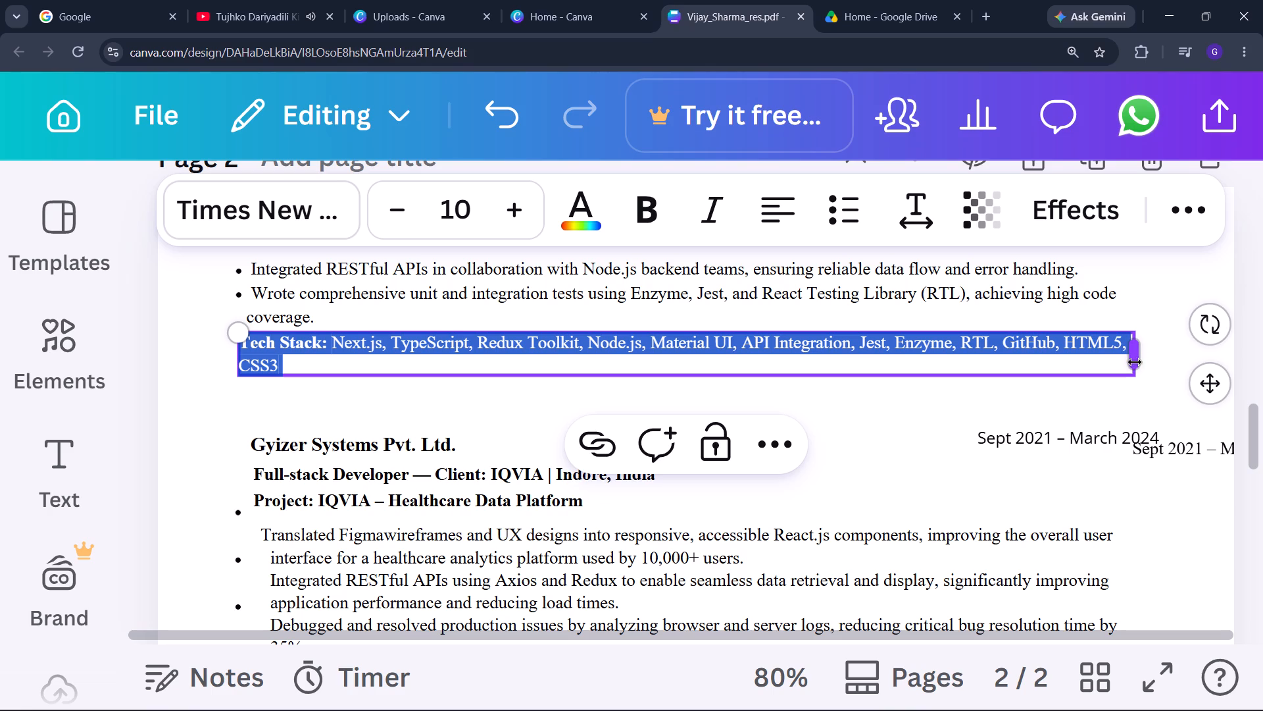
# Widen the first Tech Stack text box on page 2 to a width of about 7.1.
pyautogui.doubleClick(1135, 362)
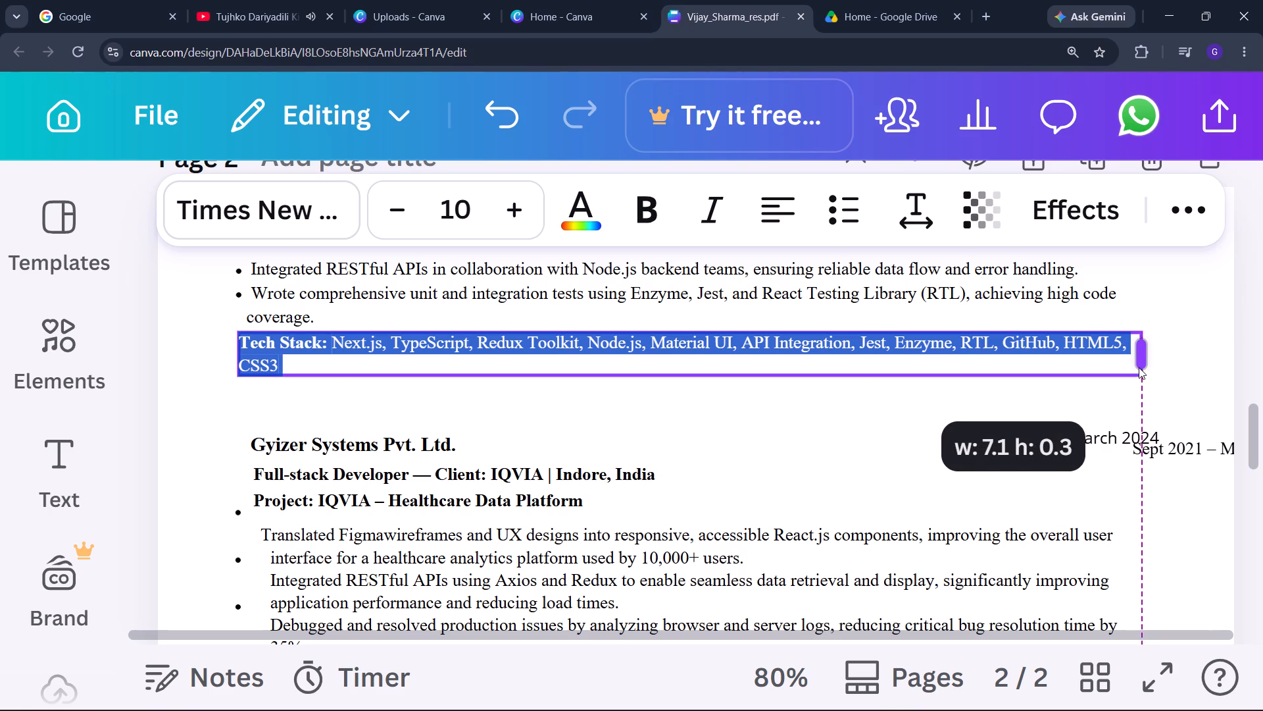
pyautogui.doubleClick(1138, 368)
pyautogui.click(860, 426)
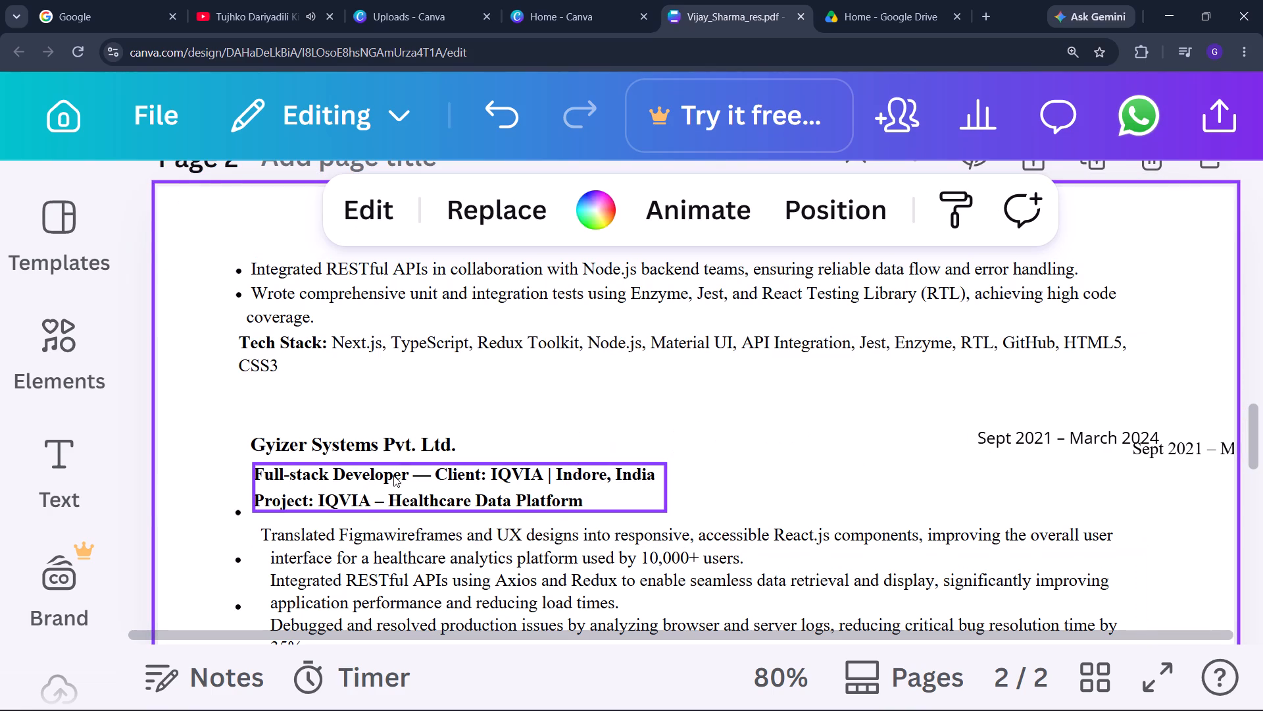
# Move the Gyizer Systems Pvt. Ltd. heading up and left, near the left edge of the Tech Stack paragraph.
pyautogui.scroll(-2, 426, 496)
pyautogui.scroll(1, 426, 496)
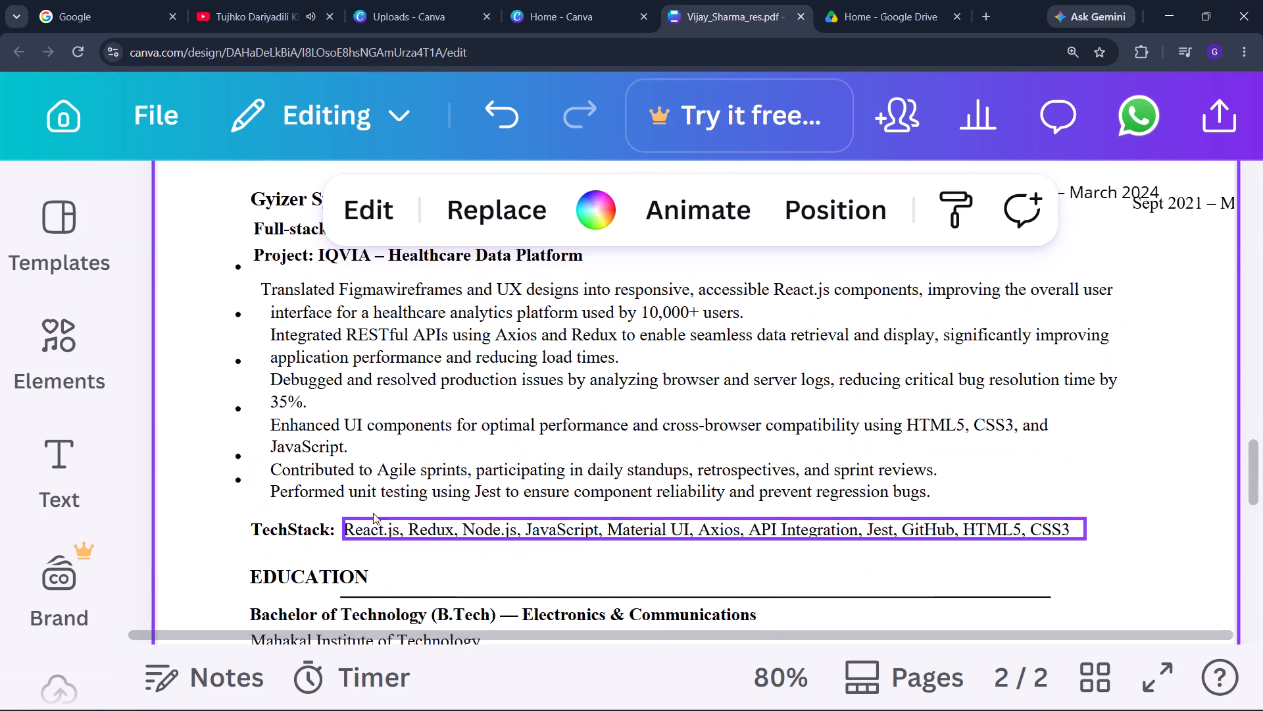
pyautogui.scroll(2, 336, 375)
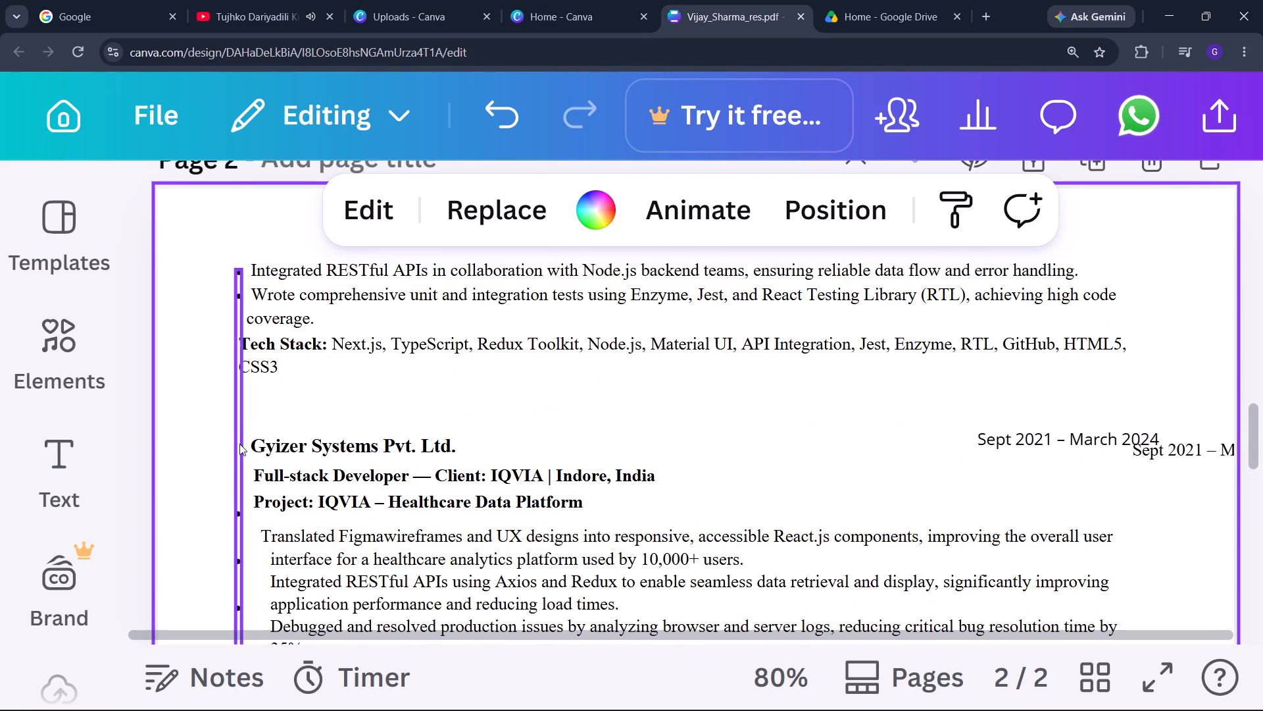
pyautogui.click(272, 442)
pyautogui.moveTo(272, 442); pyautogui.dragTo(262, 421)
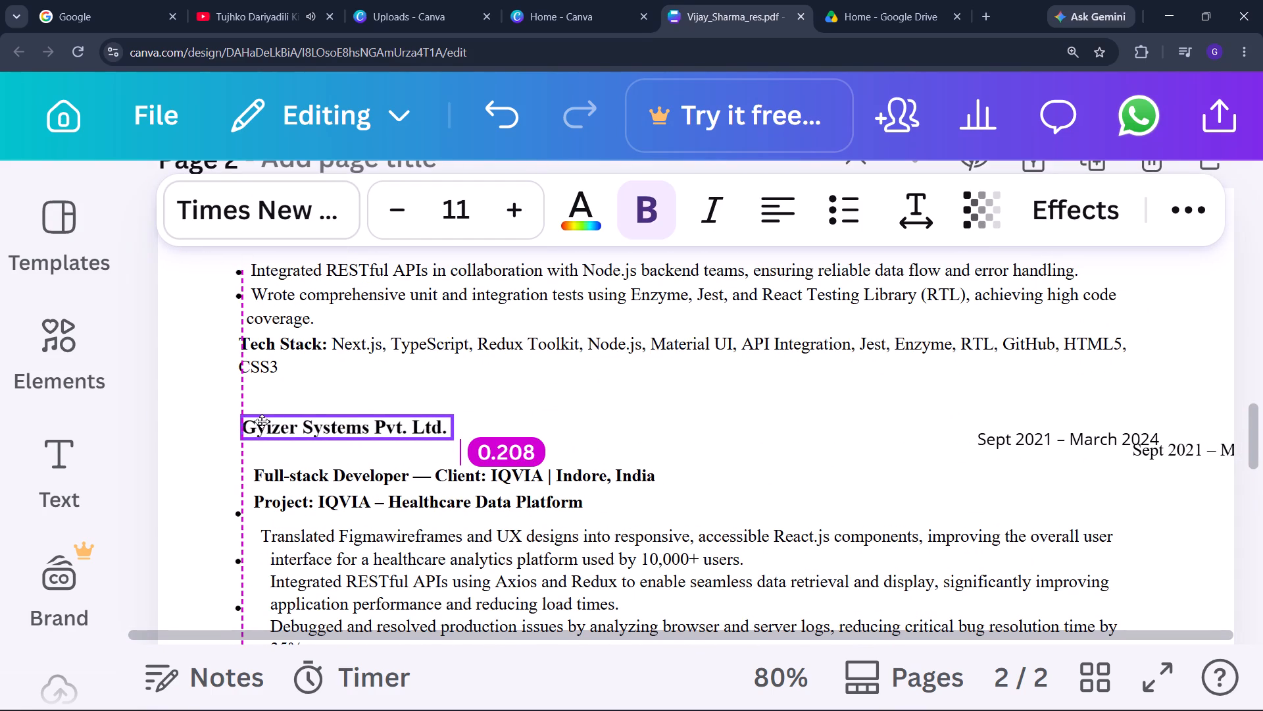
pyautogui.moveTo(262, 421); pyautogui.dragTo(264, 422)
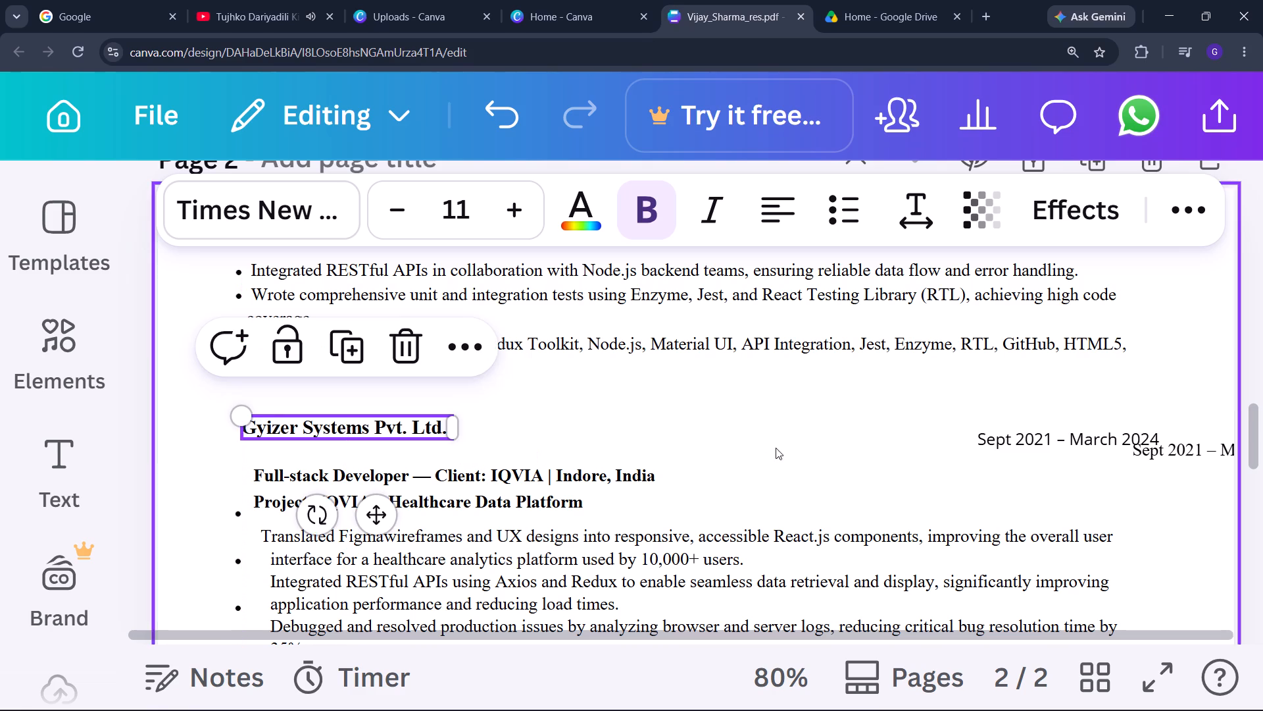
# Delete the duplicate Open Sans date text "Sept 2021 – March 2024" beside the Gyizer Systems heading.
pyautogui.click(1061, 455)
pyautogui.moveTo(1059, 448); pyautogui.dragTo(995, 439)
pyautogui.click(995, 439)
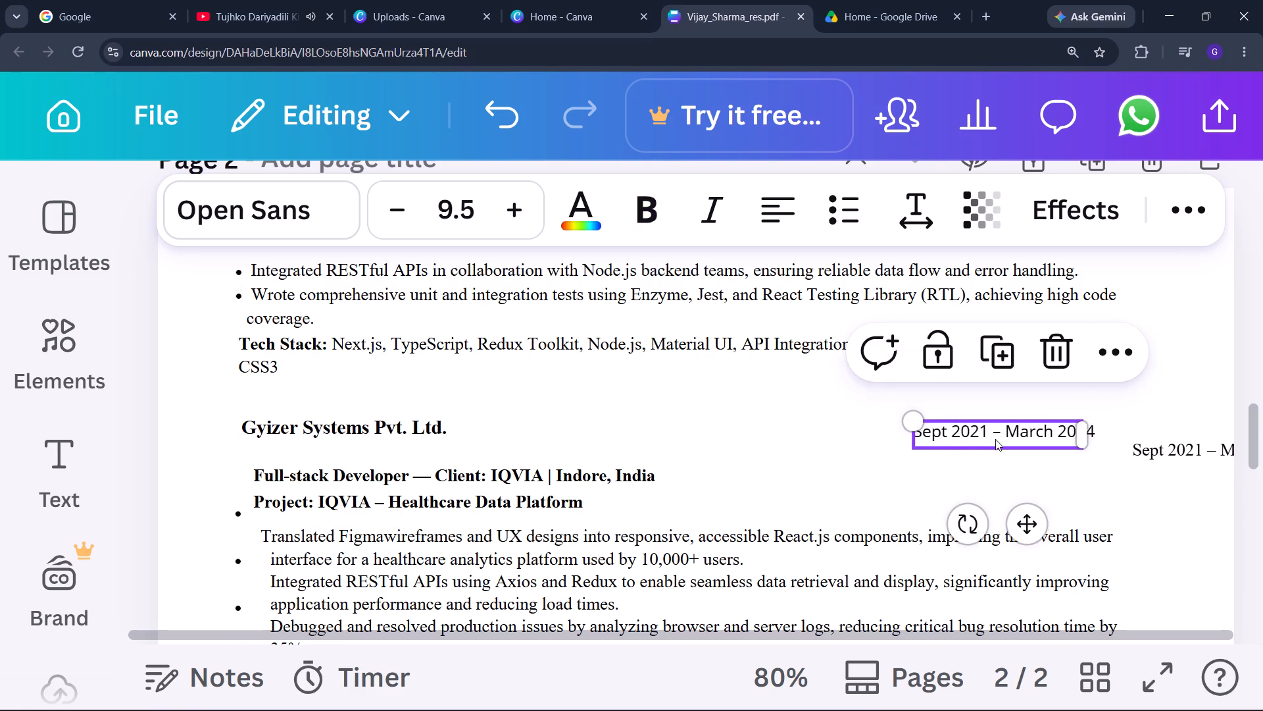
pyautogui.press('BackSpace')
# Move the remaining Times New Roman date left and up, level with the Gyizer Systems heading and ending at the right text margin.
pyautogui.click(1162, 455)
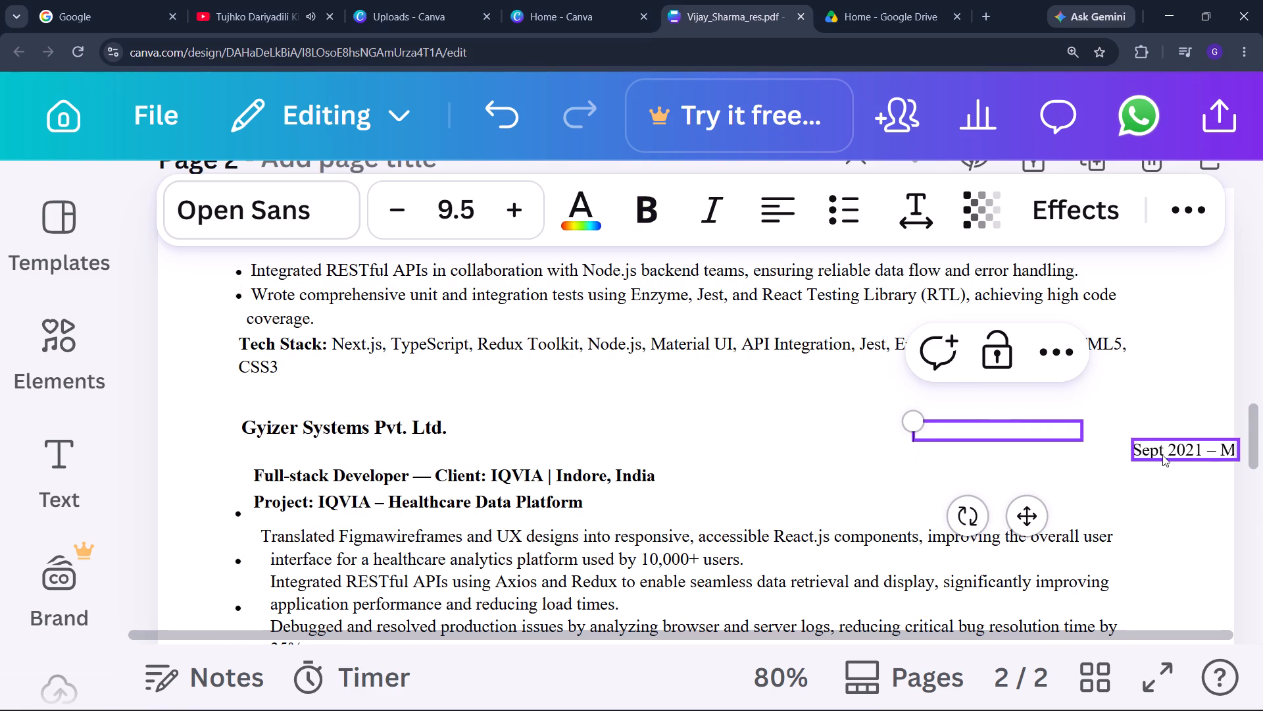
pyautogui.moveTo(1162, 455); pyautogui.dragTo(1043, 430)
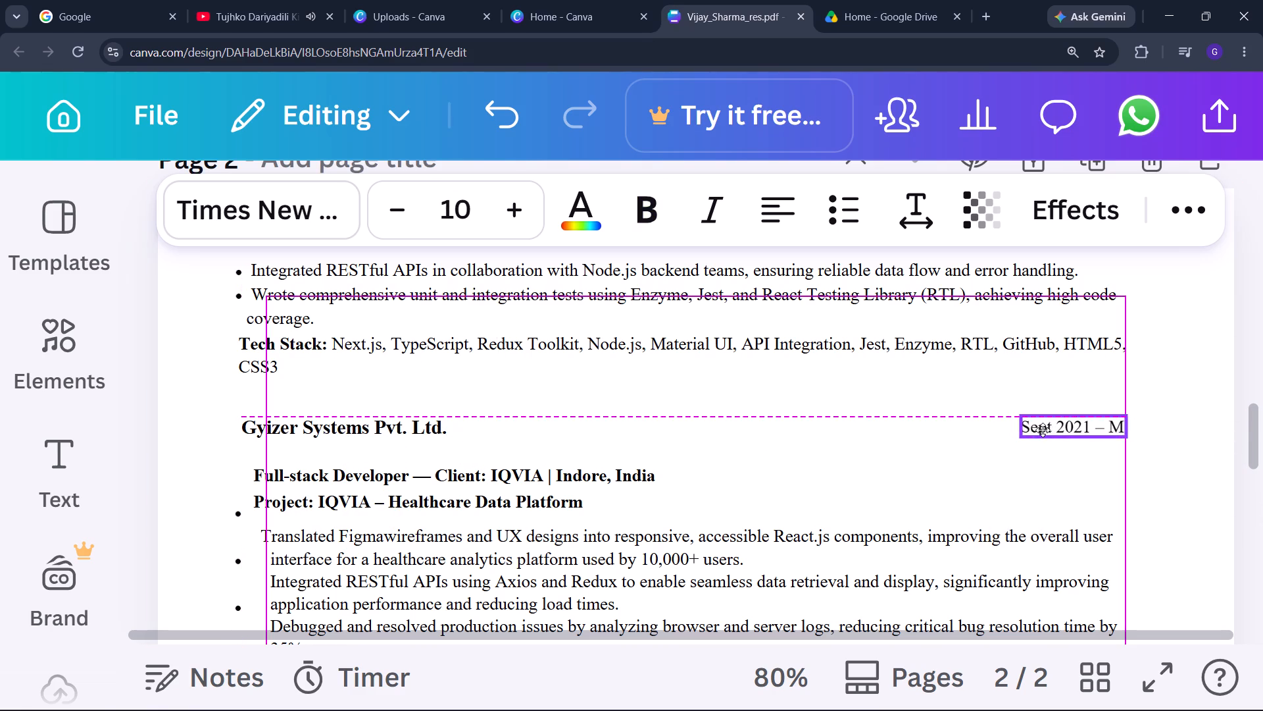
pyautogui.moveTo(1043, 430); pyautogui.dragTo(1045, 430)
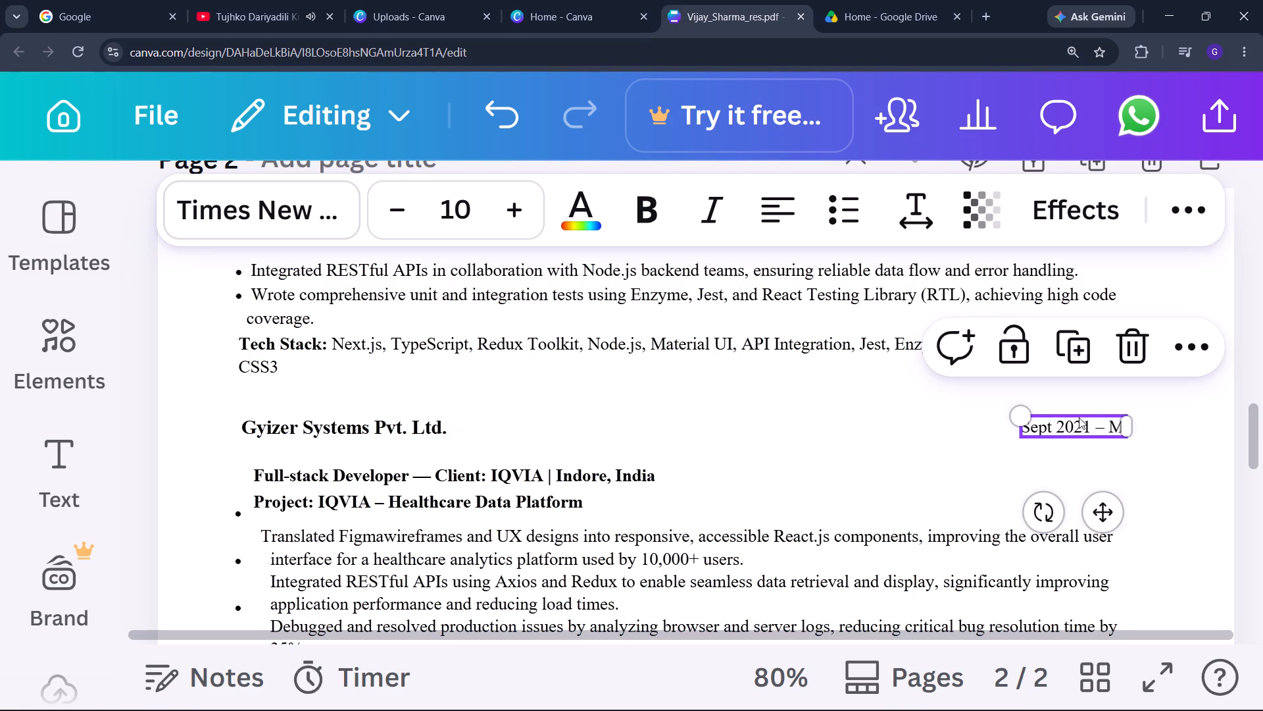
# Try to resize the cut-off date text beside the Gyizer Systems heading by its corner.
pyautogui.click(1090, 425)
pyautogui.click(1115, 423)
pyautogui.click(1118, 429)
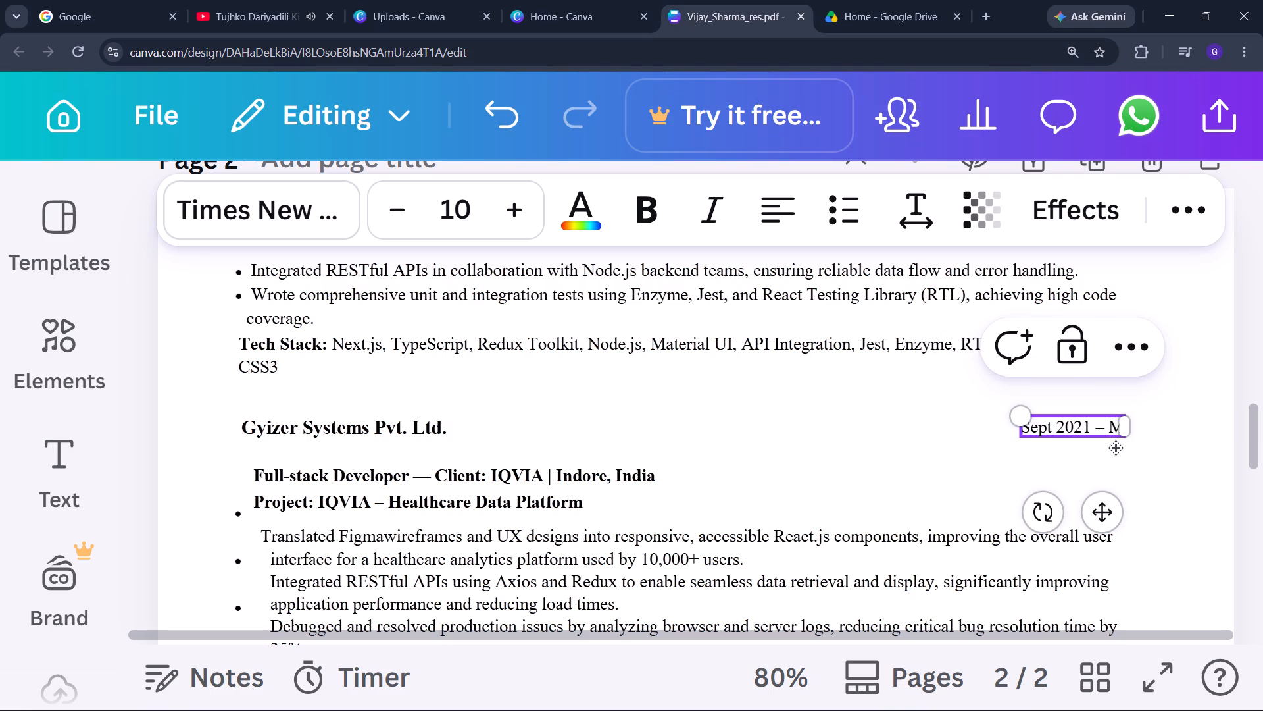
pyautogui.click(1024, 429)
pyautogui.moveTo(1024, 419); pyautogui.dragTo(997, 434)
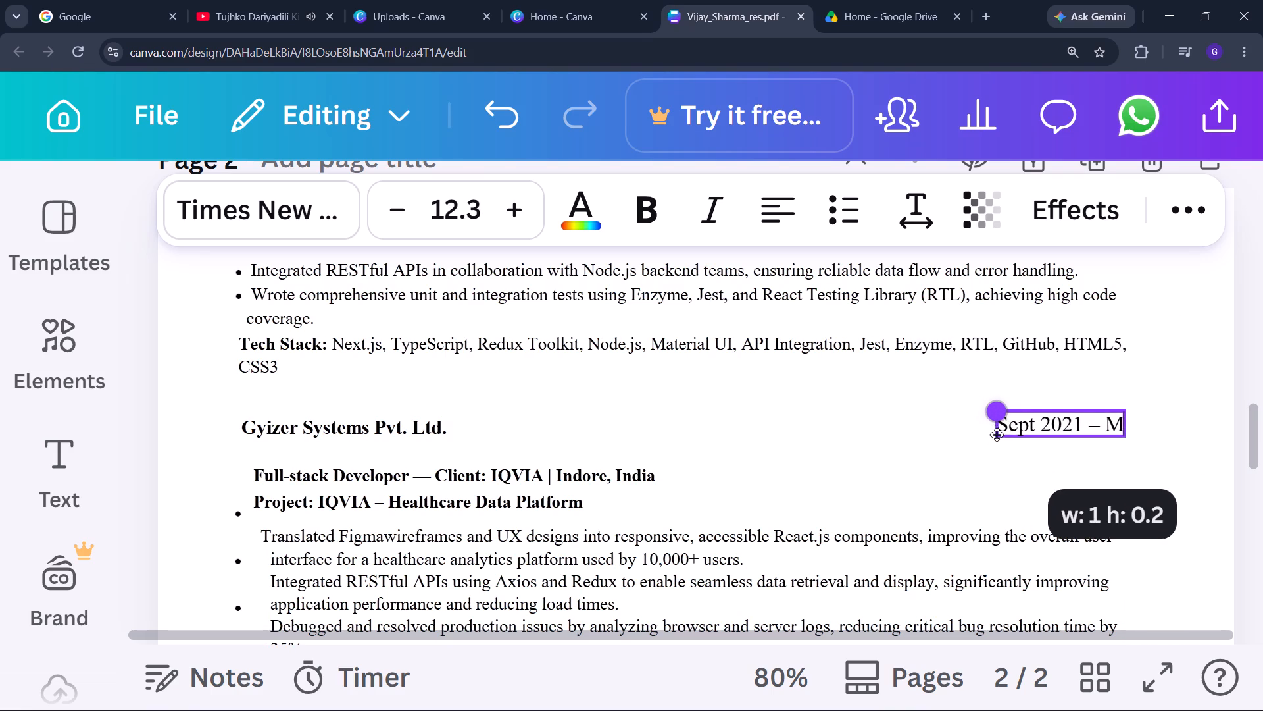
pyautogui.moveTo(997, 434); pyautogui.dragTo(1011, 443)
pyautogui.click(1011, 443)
# Set the font size of the date text beside the Gyizer Systems heading to 10.
pyautogui.doubleClick(385, 214)
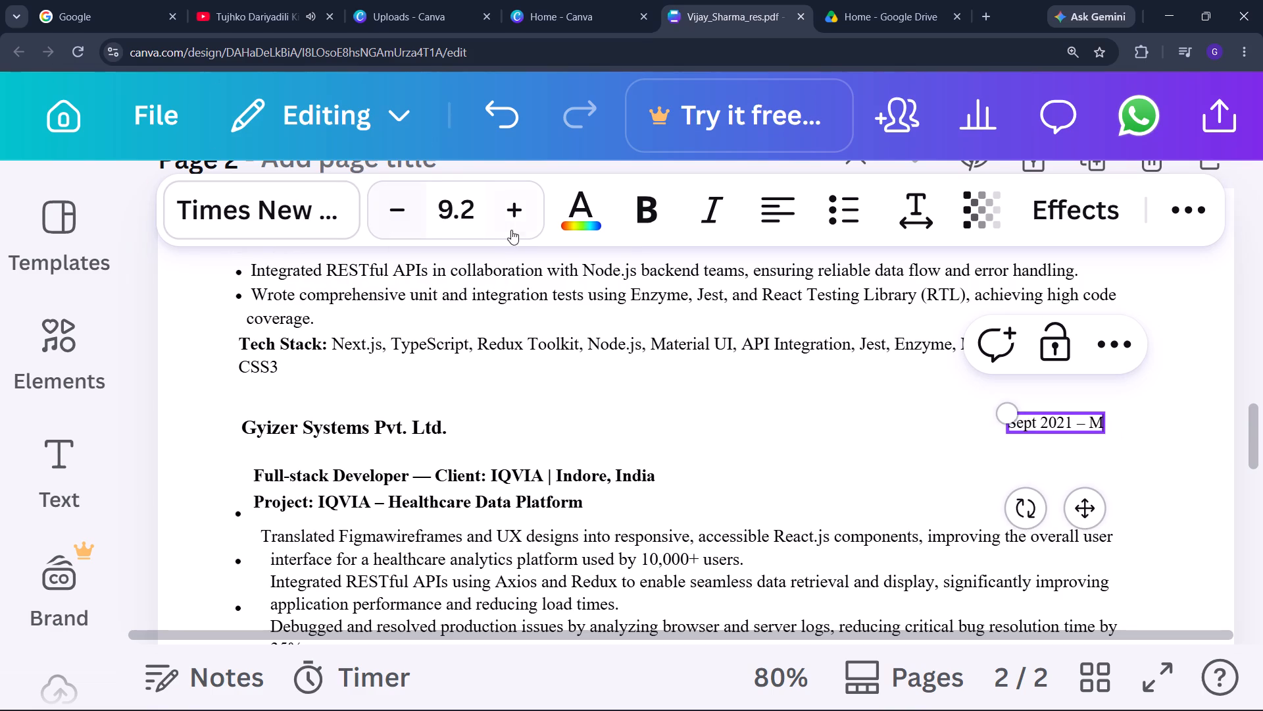
pyautogui.doubleClick(489, 212)
pyautogui.doubleClick(478, 212)
pyautogui.press('1')
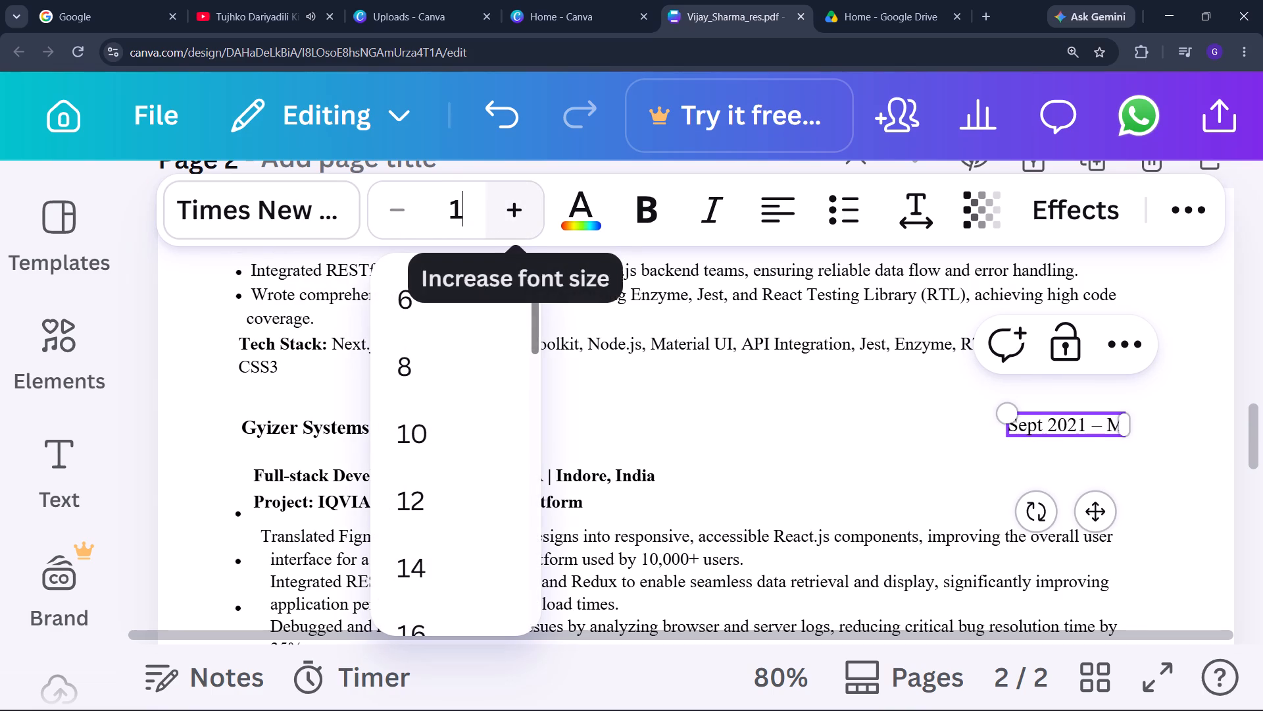
pyautogui.press('0')
pyautogui.press('Return')
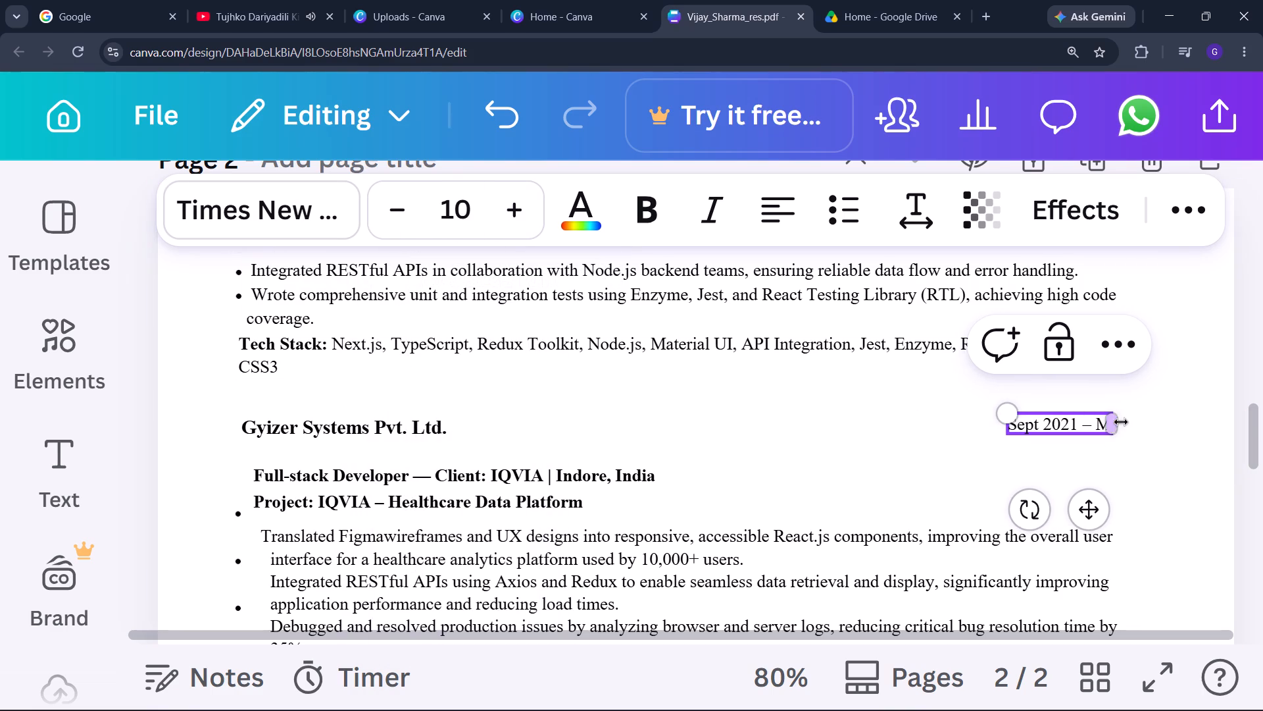
# Complete the date as "Sept 2021 – March 2024" and widen its text box so it fits on one line.
pyautogui.moveTo(1120, 427); pyautogui.dragTo(1174, 429)
pyautogui.click(1124, 425)
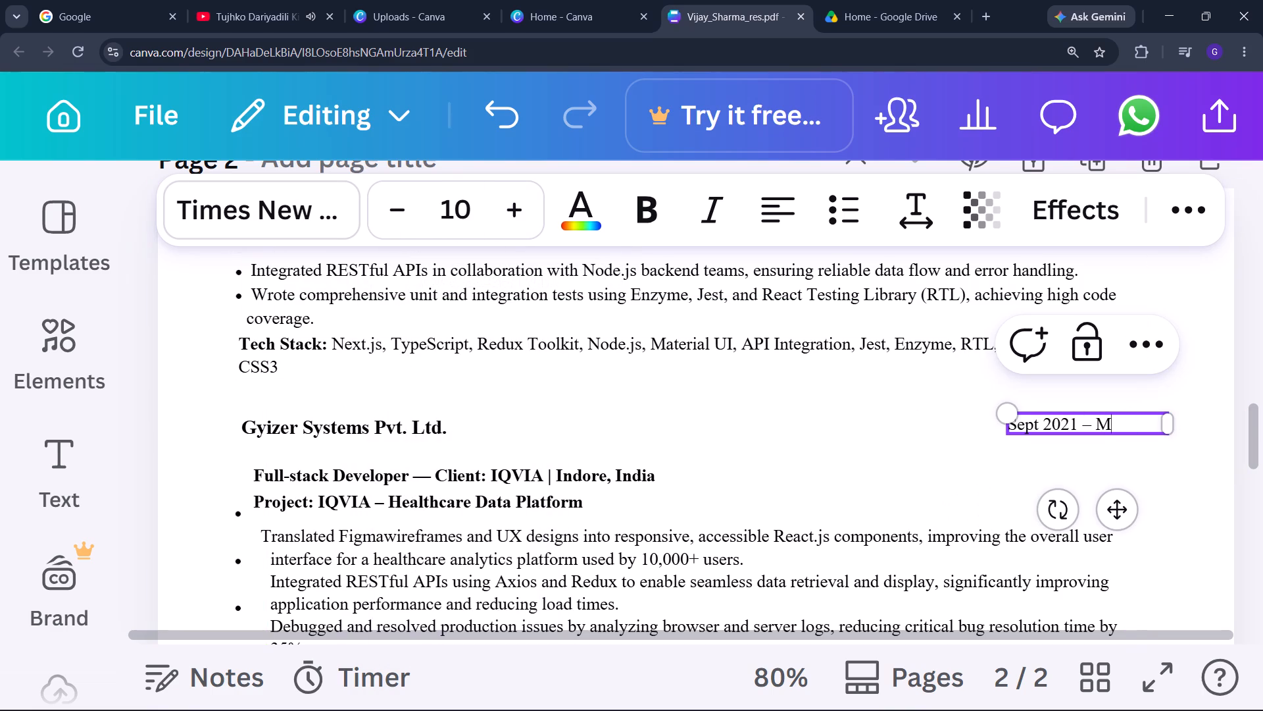
pyautogui.write('arxh')
pyautogui.press('BackSpace')
pyautogui.press('BackSpace')
pyautogui.write('ch2024')
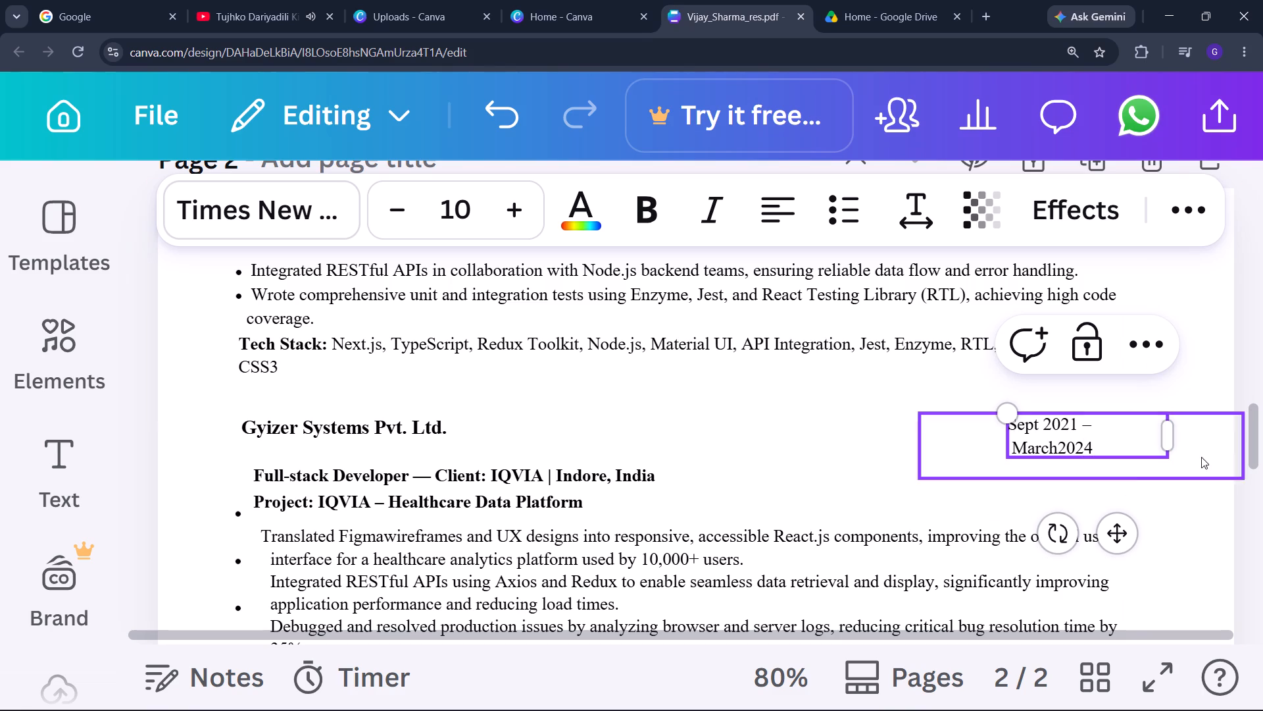
pyautogui.click(1060, 452)
pyautogui.press('space')
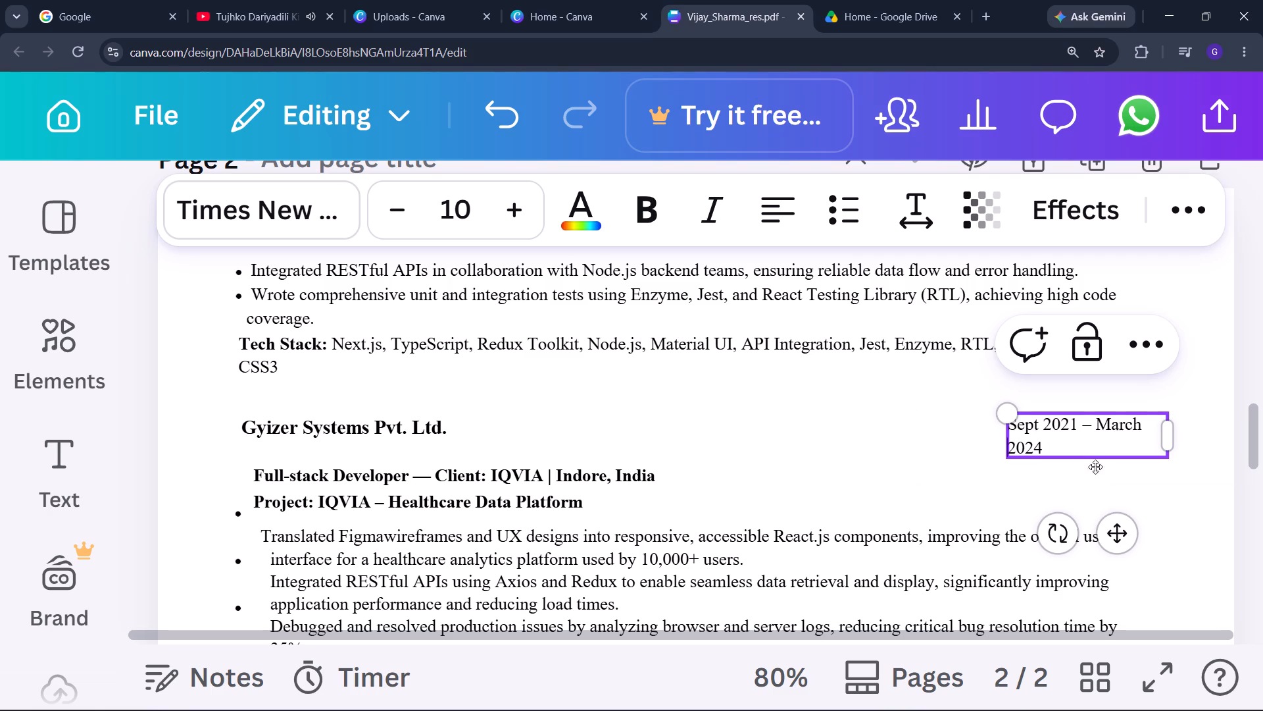
pyautogui.moveTo(1168, 440); pyautogui.dragTo(1206, 442)
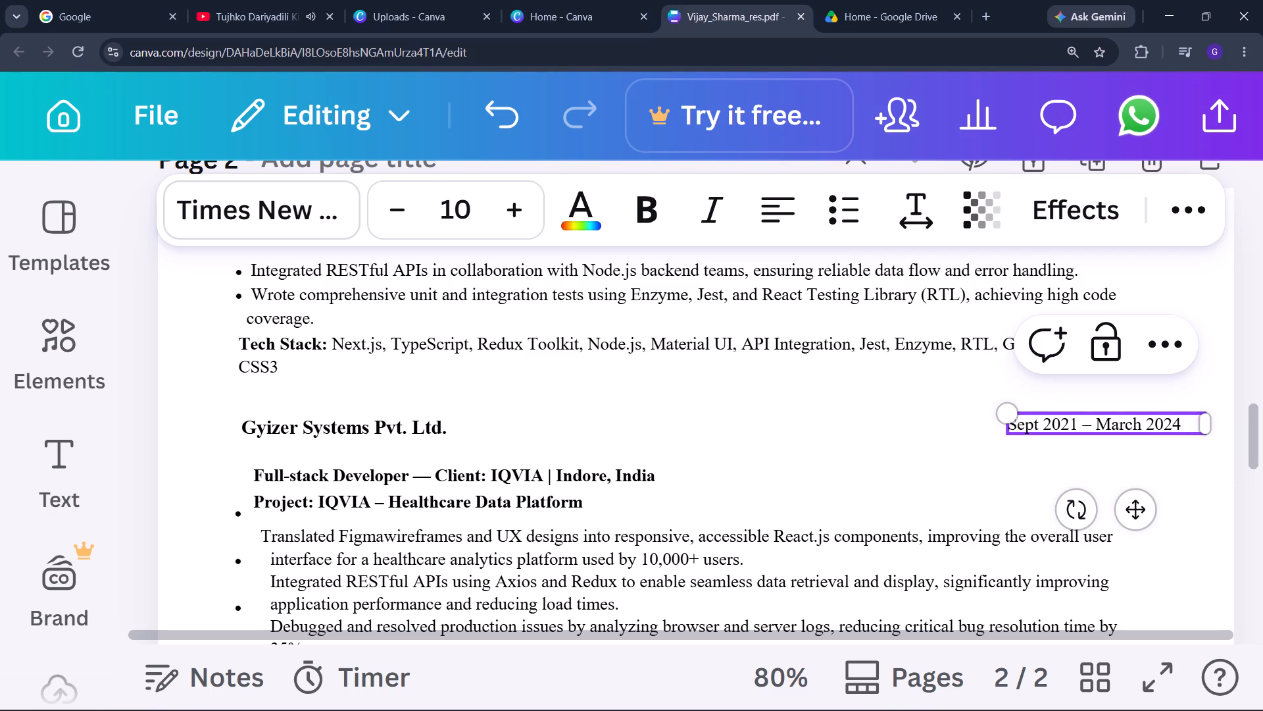
pyautogui.moveTo(1209, 429); pyautogui.dragTo(1192, 431)
pyautogui.doubleClick(1179, 482)
# Move the completed date left, level with the Gyizer Systems heading and ending at the right text margin.
pyautogui.moveTo(1092, 417); pyautogui.dragTo(1035, 421)
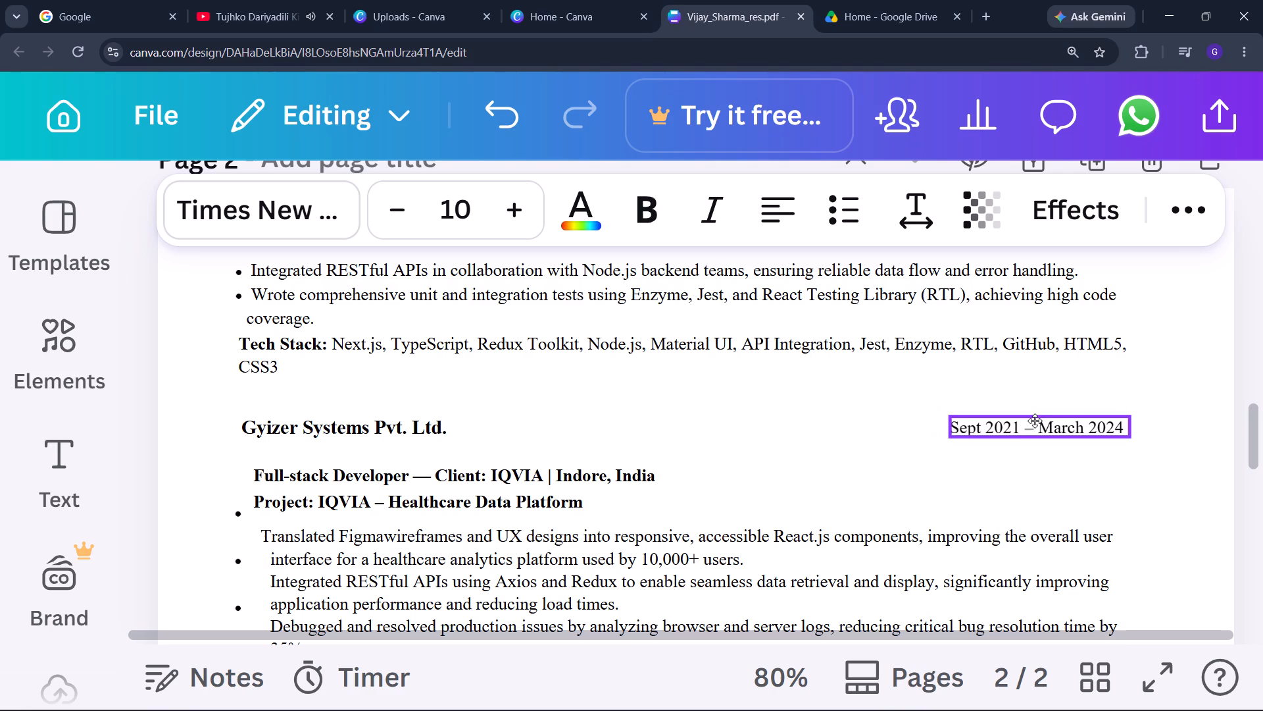
pyautogui.moveTo(1035, 421); pyautogui.dragTo(1032, 415)
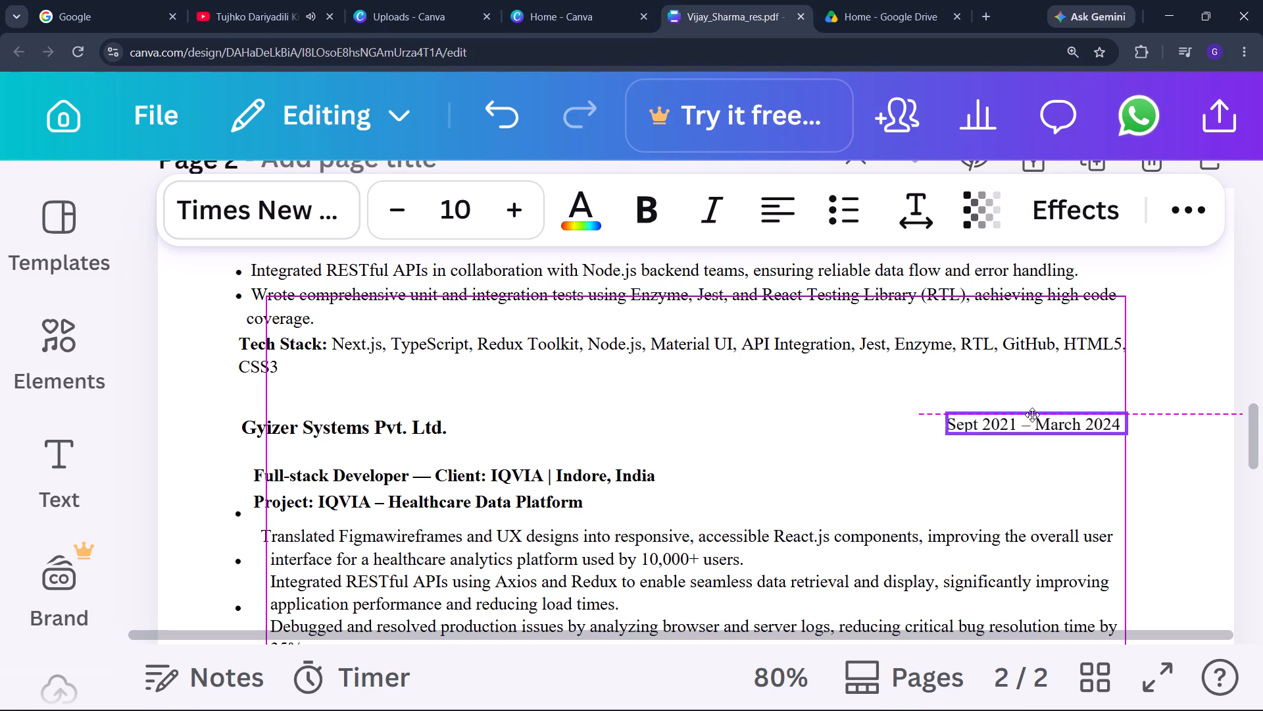
pyautogui.moveTo(1032, 415); pyautogui.dragTo(1030, 413)
pyautogui.moveTo(1030, 413); pyautogui.dragTo(1026, 419)
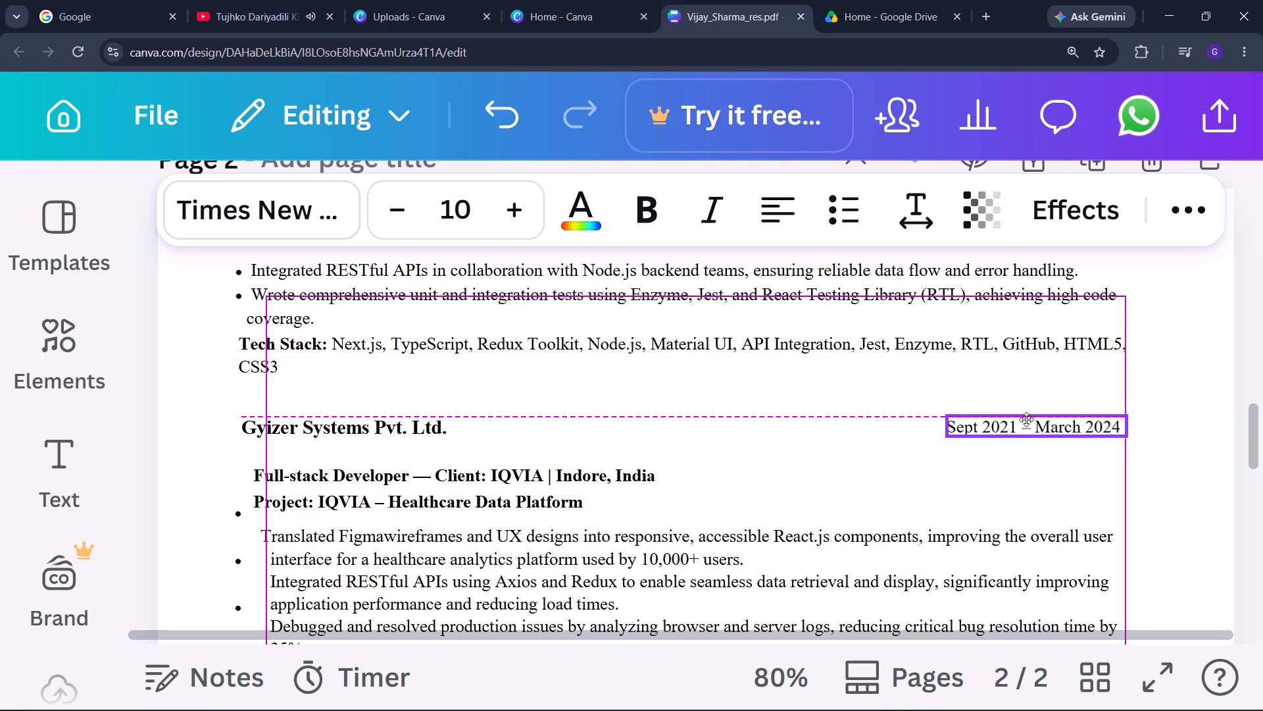
pyautogui.moveTo(1026, 419); pyautogui.dragTo(1023, 419)
pyautogui.doubleClick(1023, 419)
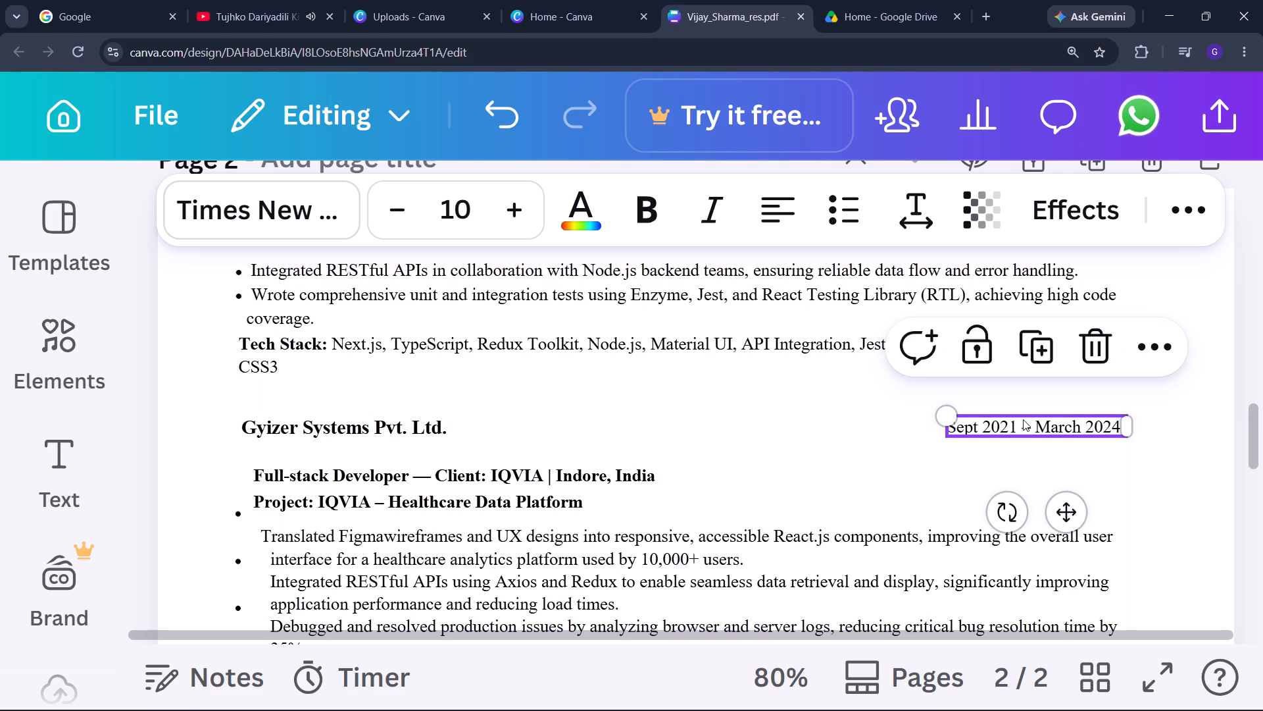
# Delete the "Full-stack Developer — Client: IQVIA | Indore, India" line beneath the Gyizer Systems heading, keeping the Project line.
pyautogui.scroll(-1, 1033, 464)
pyautogui.click(918, 422)
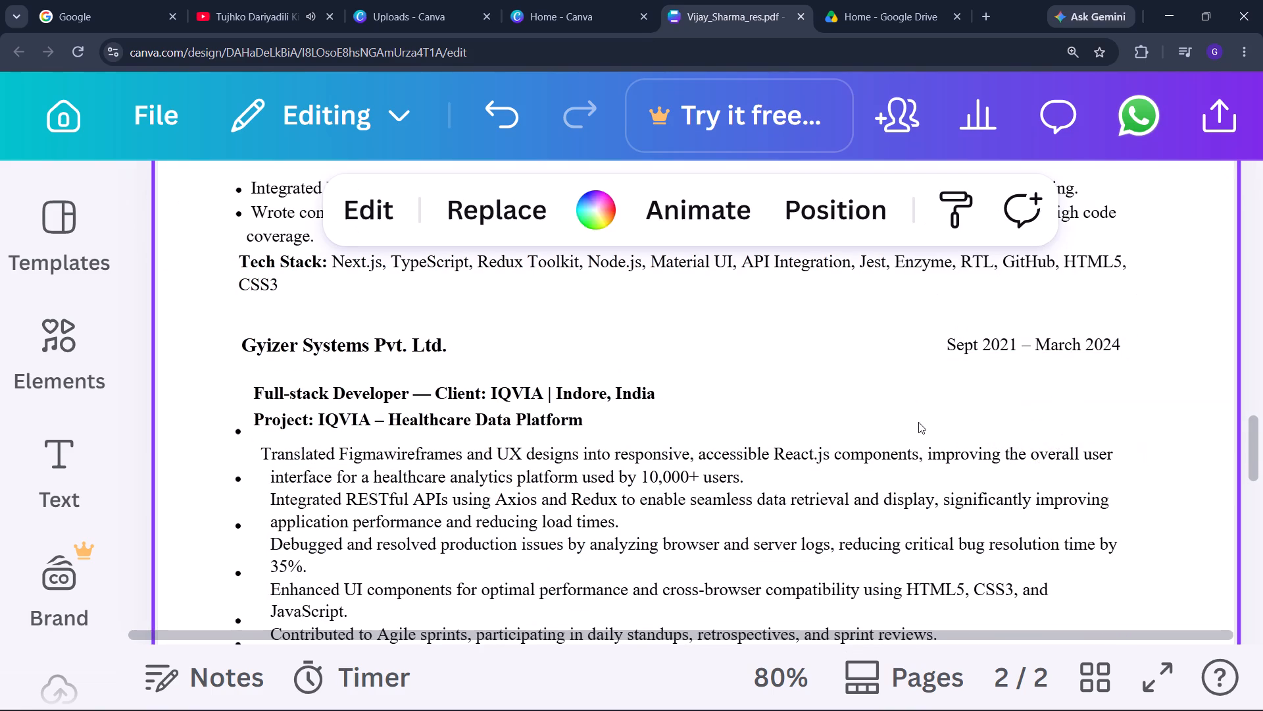
pyautogui.click(471, 413)
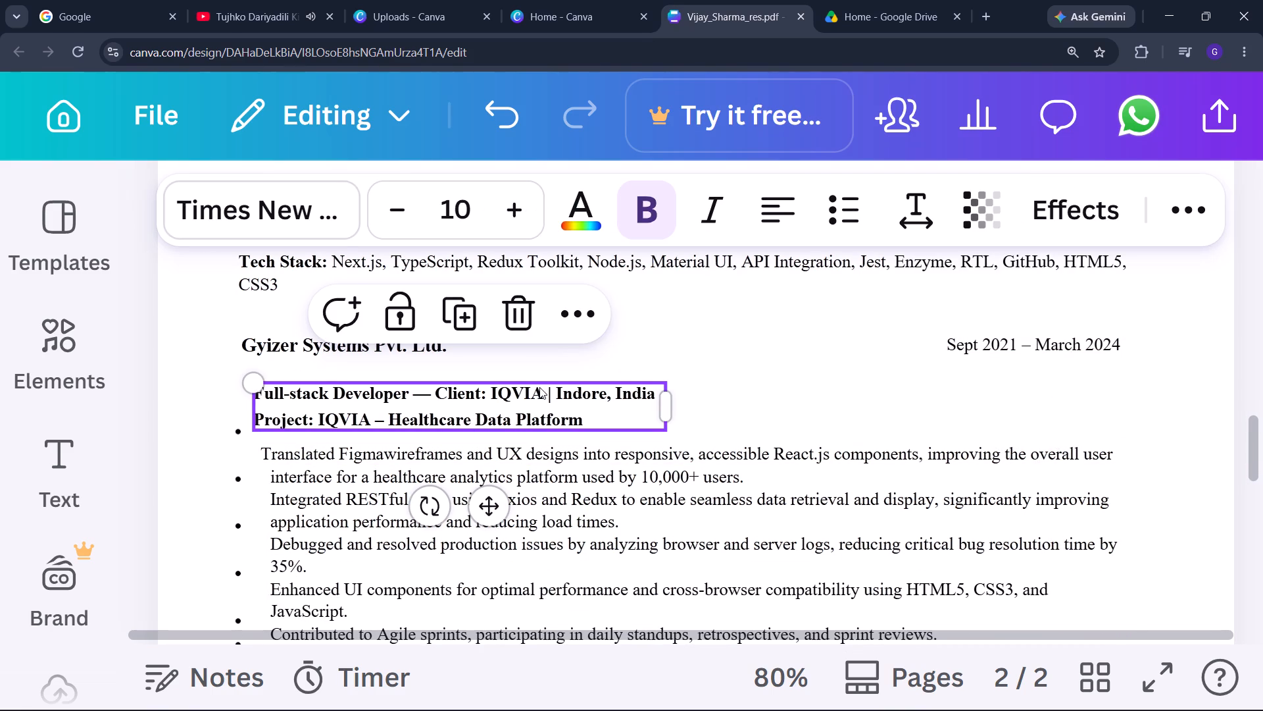
pyautogui.doubleClick(539, 387)
pyautogui.click(539, 387)
pyautogui.doubleClick(655, 390)
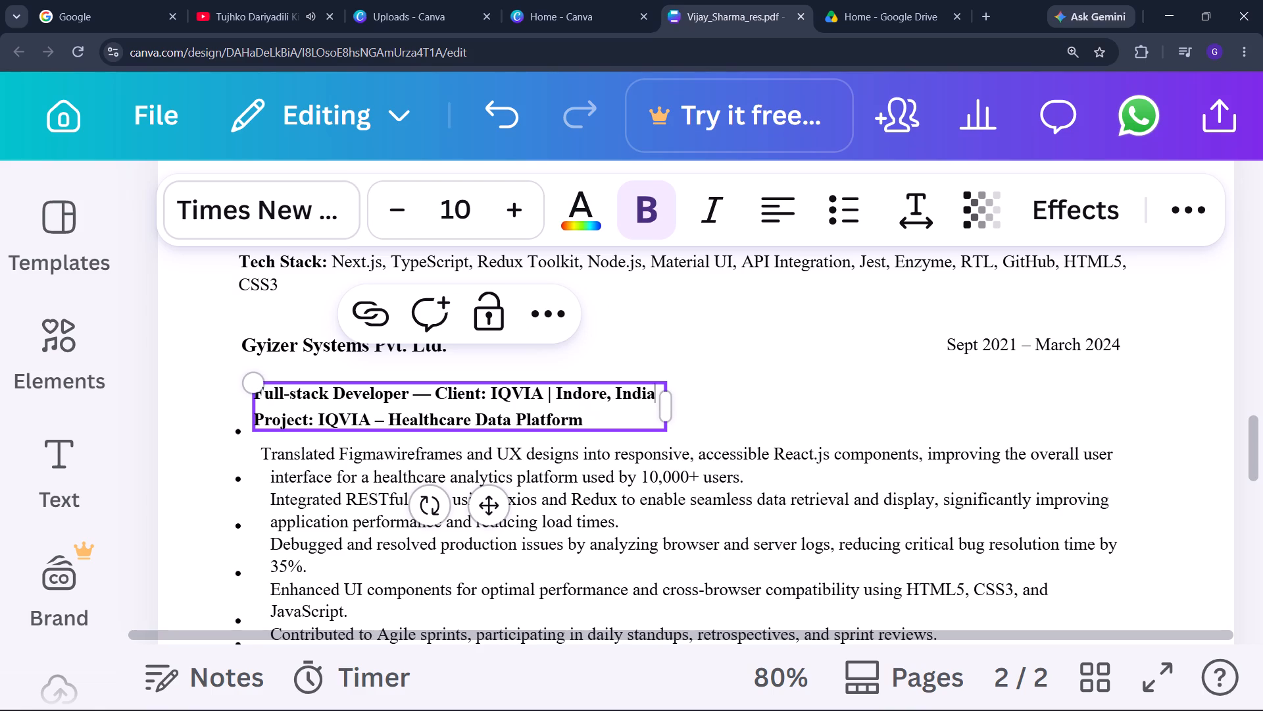
pyautogui.press('BackSpace')
pyautogui.press('BackSpace')
pyautogui.press('BackSpace')
pyautogui.press('BackSpace')
pyautogui.press('BackSpace')
pyautogui.press('BackSpace')
pyautogui.press('BackSpace')
pyautogui.press('BackSpace')
pyautogui.press('BackSpace')
pyautogui.press('BackSpace')
pyautogui.press('BackSpace')
pyautogui.press('BackSpace')
pyautogui.press('BackSpace')
pyautogui.press('BackSpace')
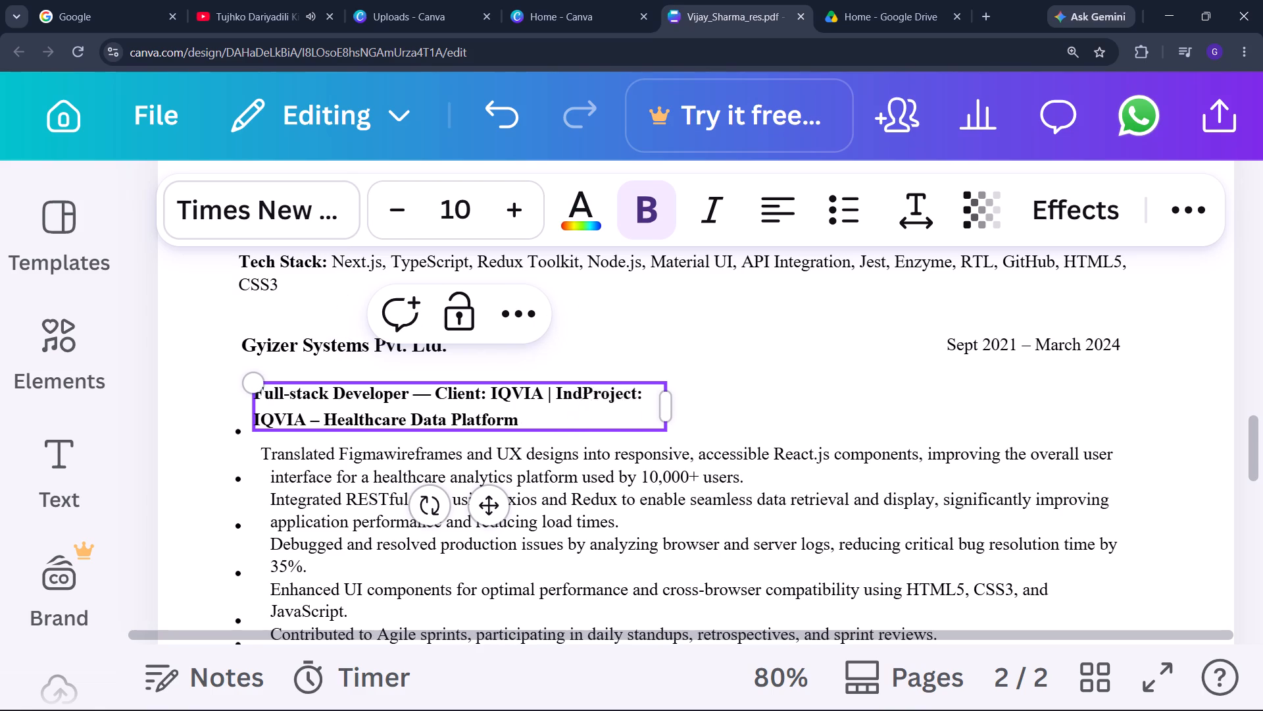
pyautogui.press('BackSpace')
pyautogui.press('BackSpace')
pyautogui.press('BackSpace')
pyautogui.press('BackSpace')
pyautogui.press('BackSpace')
pyautogui.press('BackSpace')
pyautogui.press('BackSpace')
pyautogui.press('BackSpace')
pyautogui.press('BackSpace')
pyautogui.press('BackSpace')
pyautogui.press('BackSpace')
pyautogui.press('BackSpace')
pyautogui.press('BackSpace')
pyautogui.press('BackSpace')
pyautogui.press('BackSpace')
pyautogui.press('BackSpace')
pyautogui.press('BackSpace')
pyautogui.press('BackSpace')
pyautogui.press('BackSpace')
pyautogui.press('BackSpace')
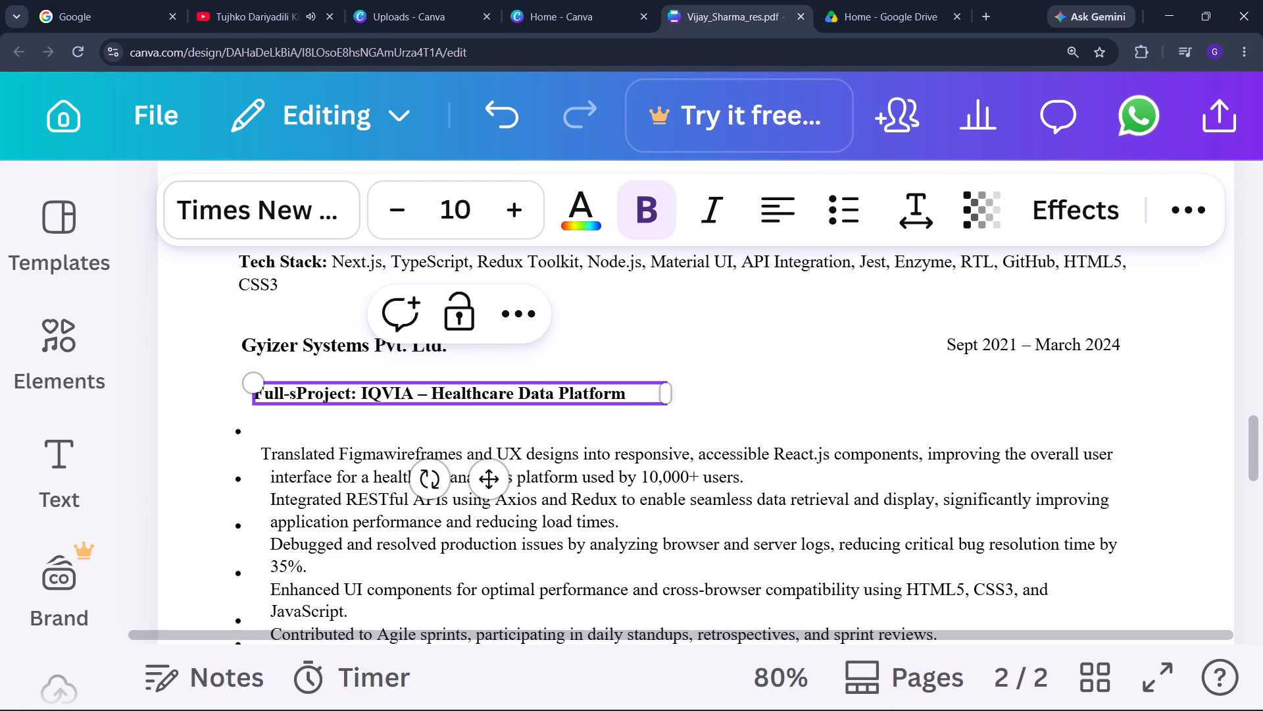
pyautogui.press('BackSpace')
pyautogui.press('BackSpace')
pyautogui.press('BackSpace')
pyautogui.press('BackSpace')
pyautogui.press('BackSpace')
pyautogui.press('BackSpace')
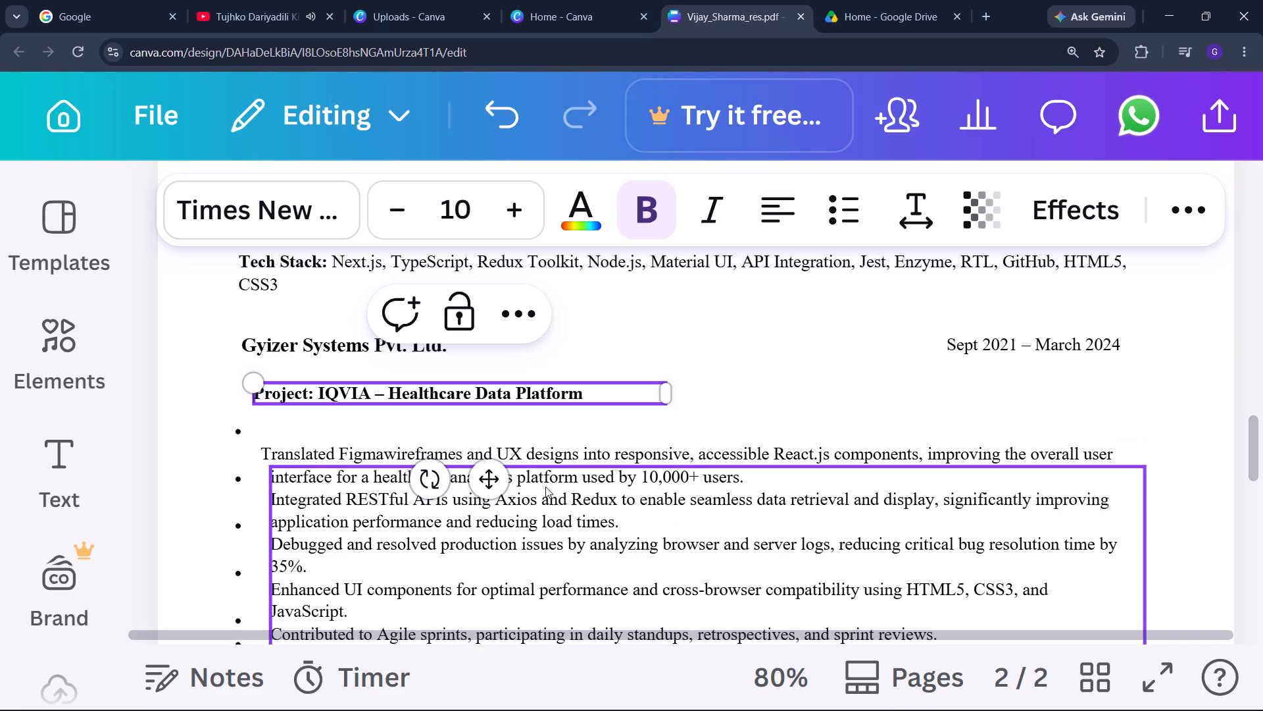
# Remove "IQVIA – Healthcare Data Platform" from the line beneath the Gyizer Systems heading, keeping only the "Project:" label.
pyautogui.click(347, 392)
pyautogui.doubleClick(347, 392)
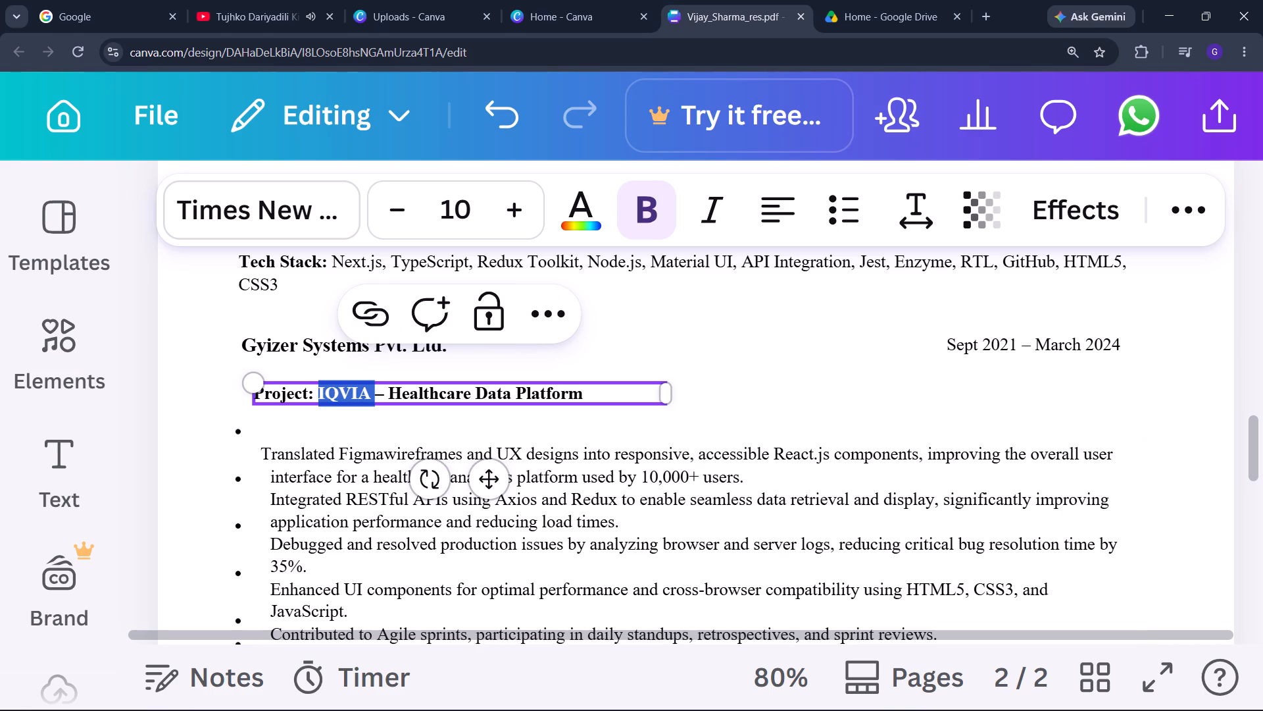
pyautogui.press('BackSpace')
pyautogui.doubleClick(507, 396)
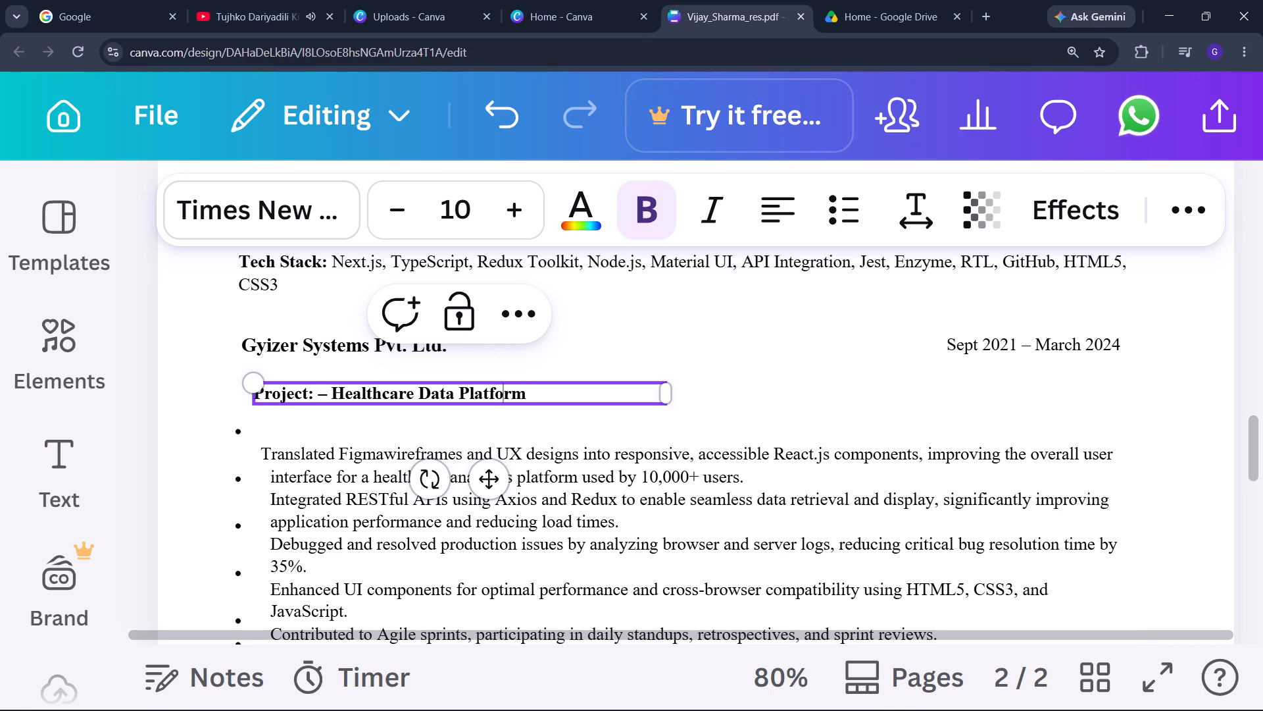
pyautogui.press('BackSpace')
pyautogui.press('BackSpace')
pyautogui.press('BackSpace')
pyautogui.press('BackSpace')
pyautogui.press('BackSpace')
pyautogui.press('BackSpace')
pyautogui.press('BackSpace')
pyautogui.press('BackSpace')
pyautogui.press('BackSpace')
pyautogui.press('BackSpace')
pyautogui.press('BackSpace')
pyautogui.press('BackSpace')
pyautogui.press('BackSpace')
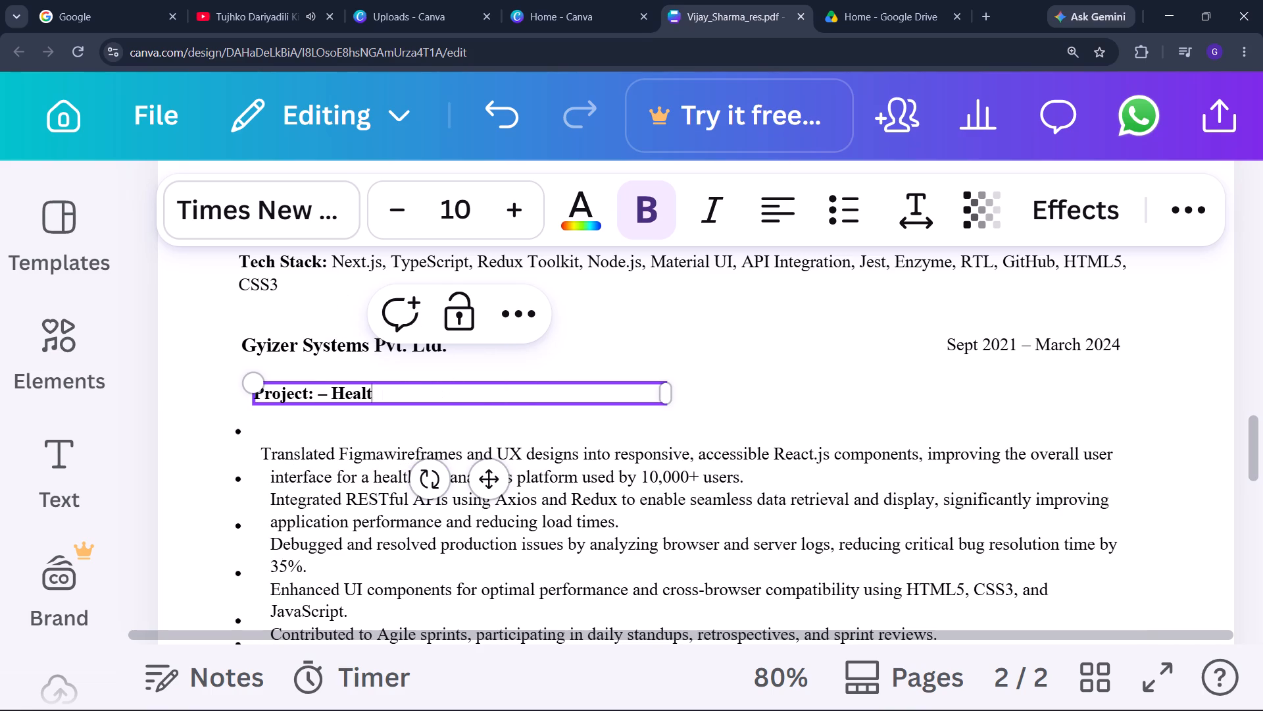
pyautogui.press('BackSpace')
pyautogui.press('BackSpace')
pyautogui.press('BackSpace')
pyautogui.press('BackSpace')
pyautogui.press('BackSpace')
pyautogui.press('BackSpace')
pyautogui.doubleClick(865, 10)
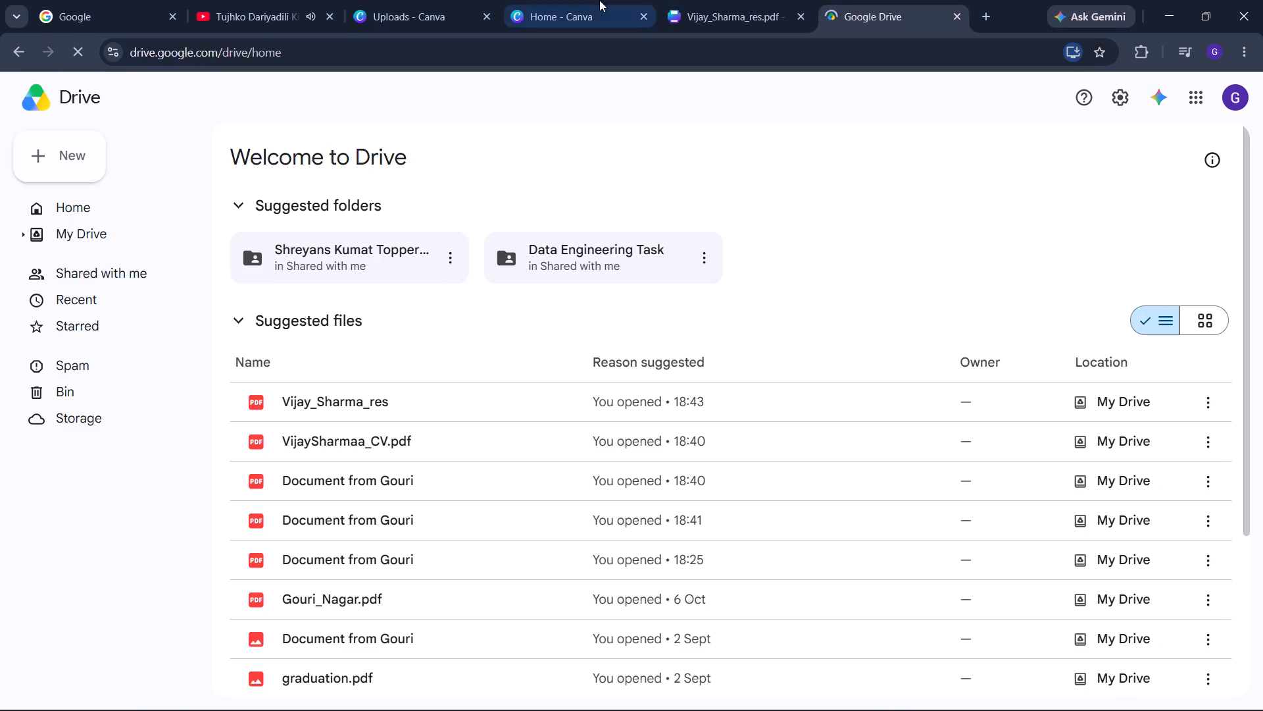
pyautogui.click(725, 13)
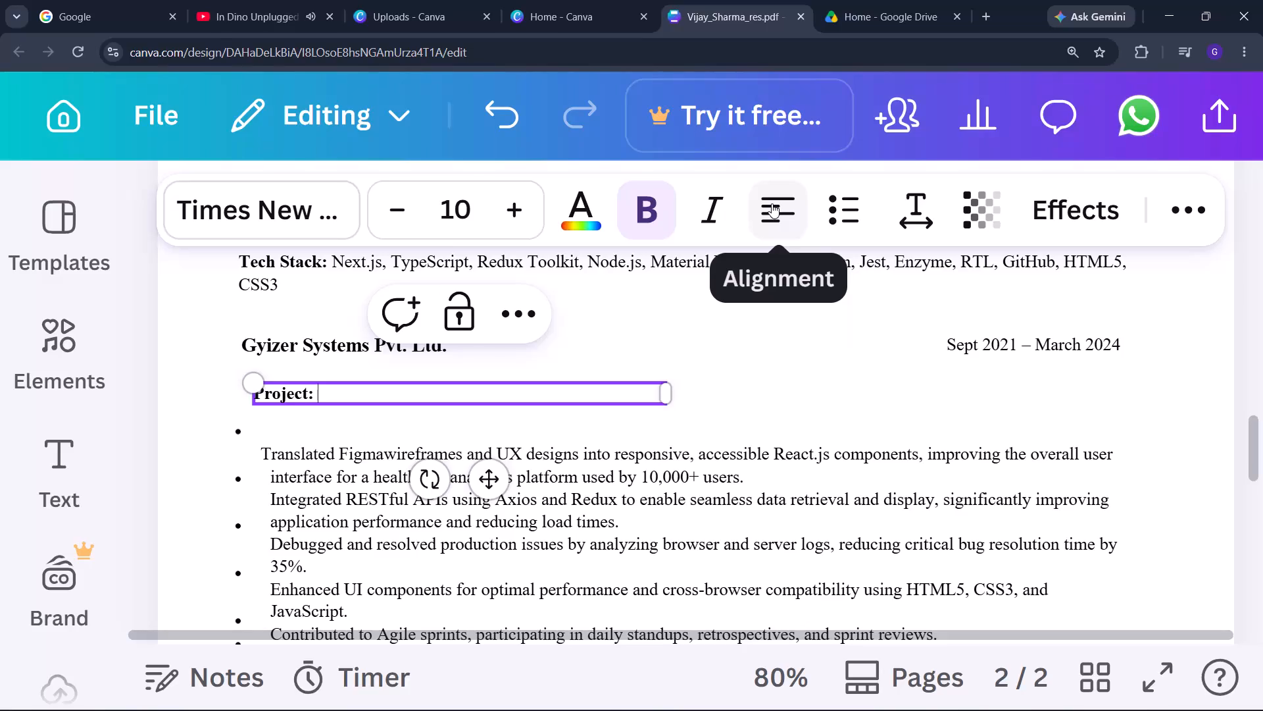
# Enter "Al-Futtaim - Automotive Domain" after the "Project:" label beneath the Gyizer Systems heading.
pyautogui.hotkey('shift', 'a')
pyautogui.press('l')
pyautogui.press('-')
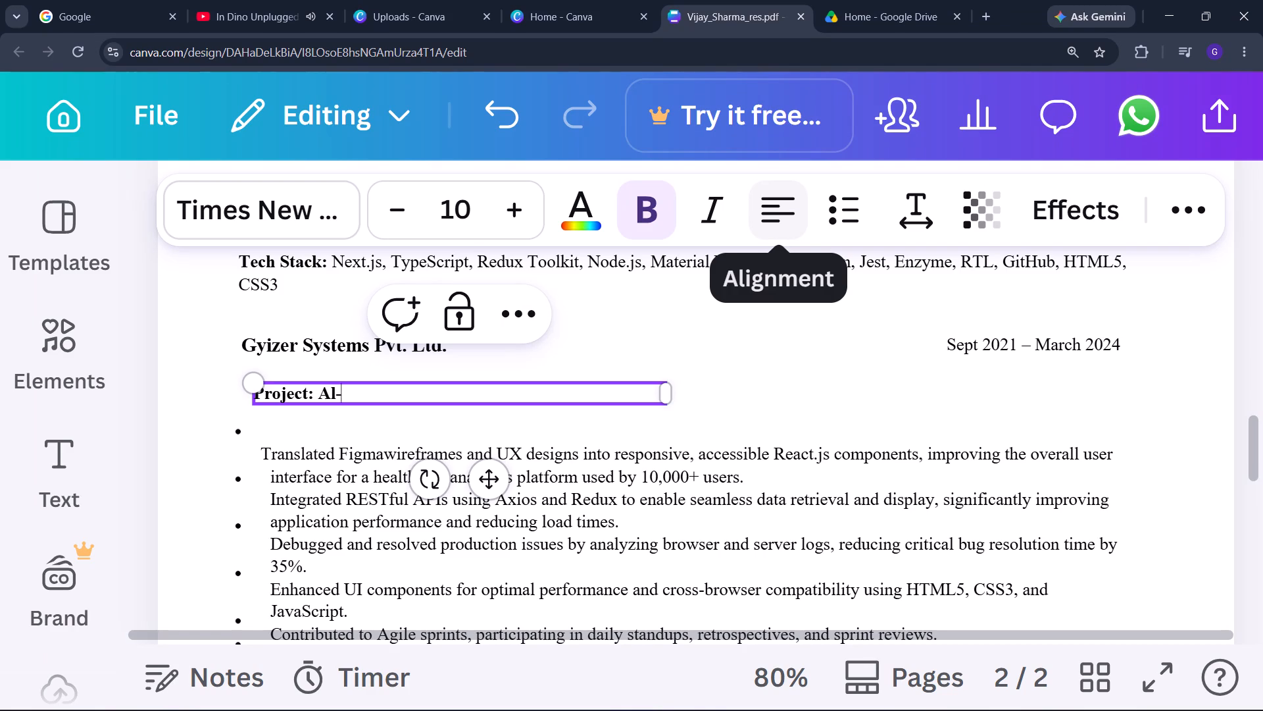
pyautogui.hotkey('shift', 'f')
pyautogui.write('utta')
pyautogui.write('im-')
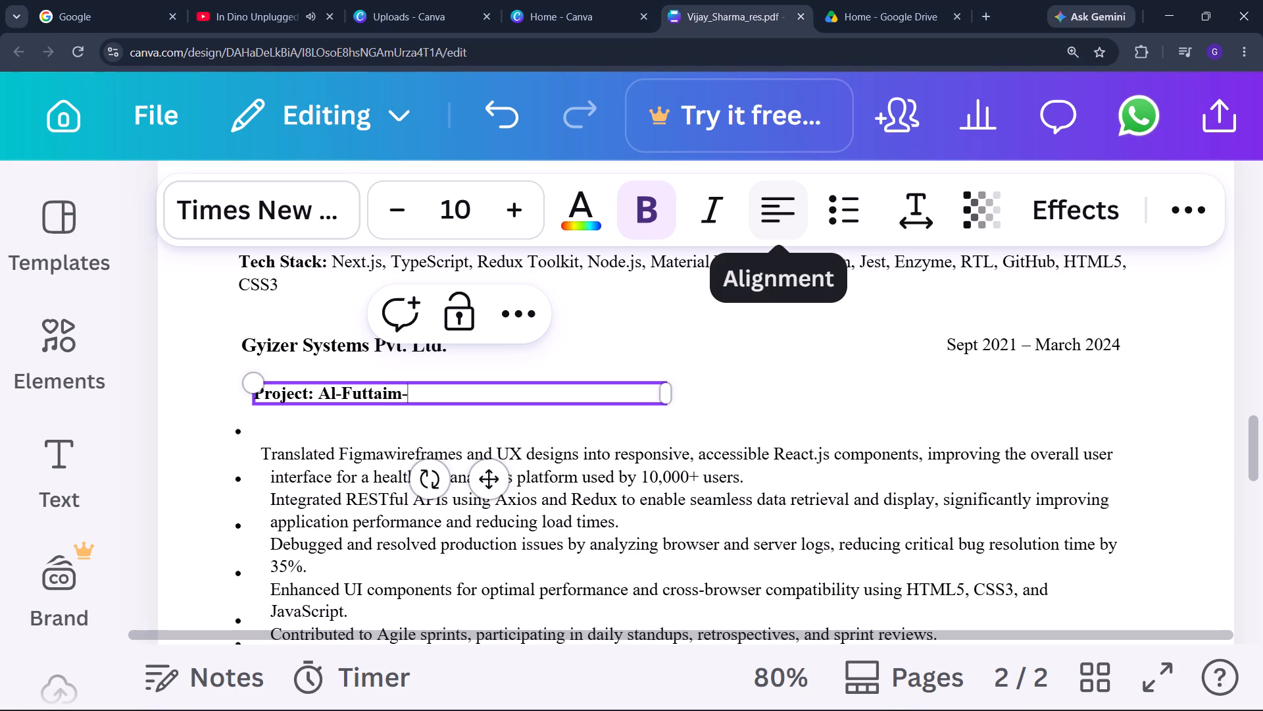
pyautogui.press('Left')
pyautogui.press('space')
pyautogui.press('Right')
pyautogui.press('Right')
pyautogui.press('space')
pyautogui.write('Auti')
pyautogui.press('BackSpace')
pyautogui.press('p')
pyautogui.press('BackSpace')
pyautogui.press('o')
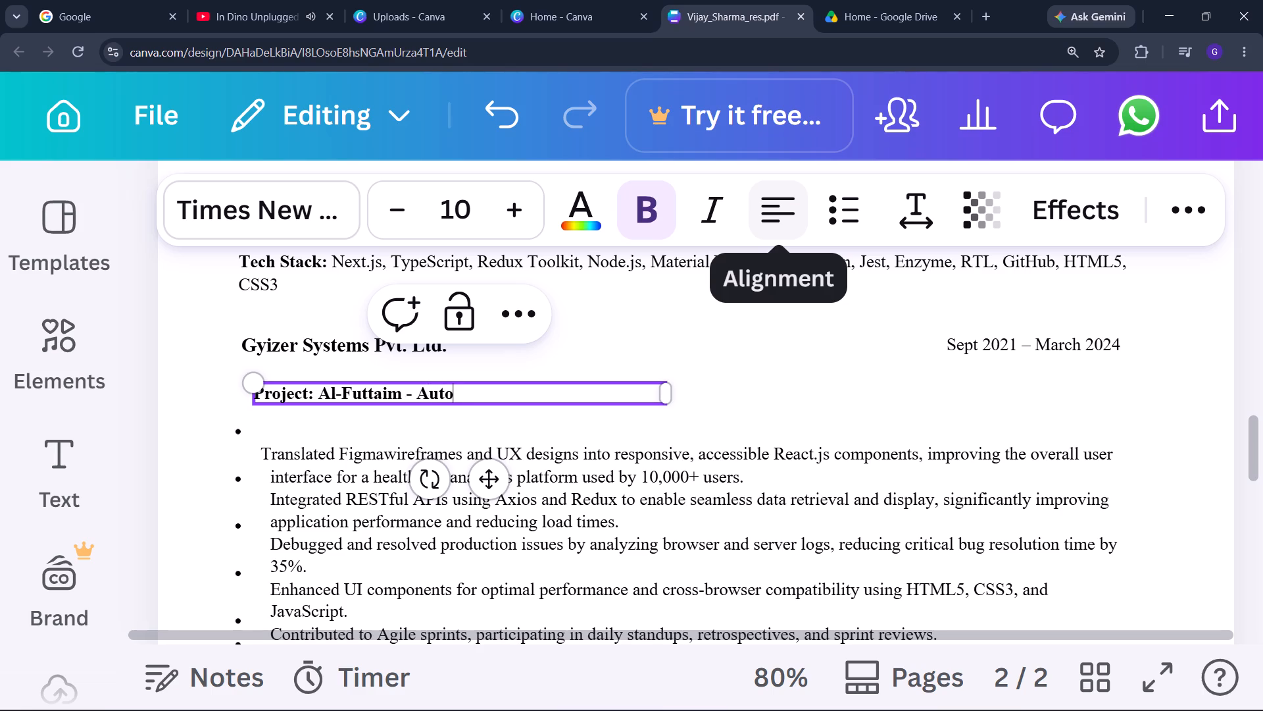
pyautogui.press('m')
pyautogui.write('otive d')
pyautogui.press('BackSpace')
pyautogui.hotkey('shift', 'd')
pyautogui.write('omain')
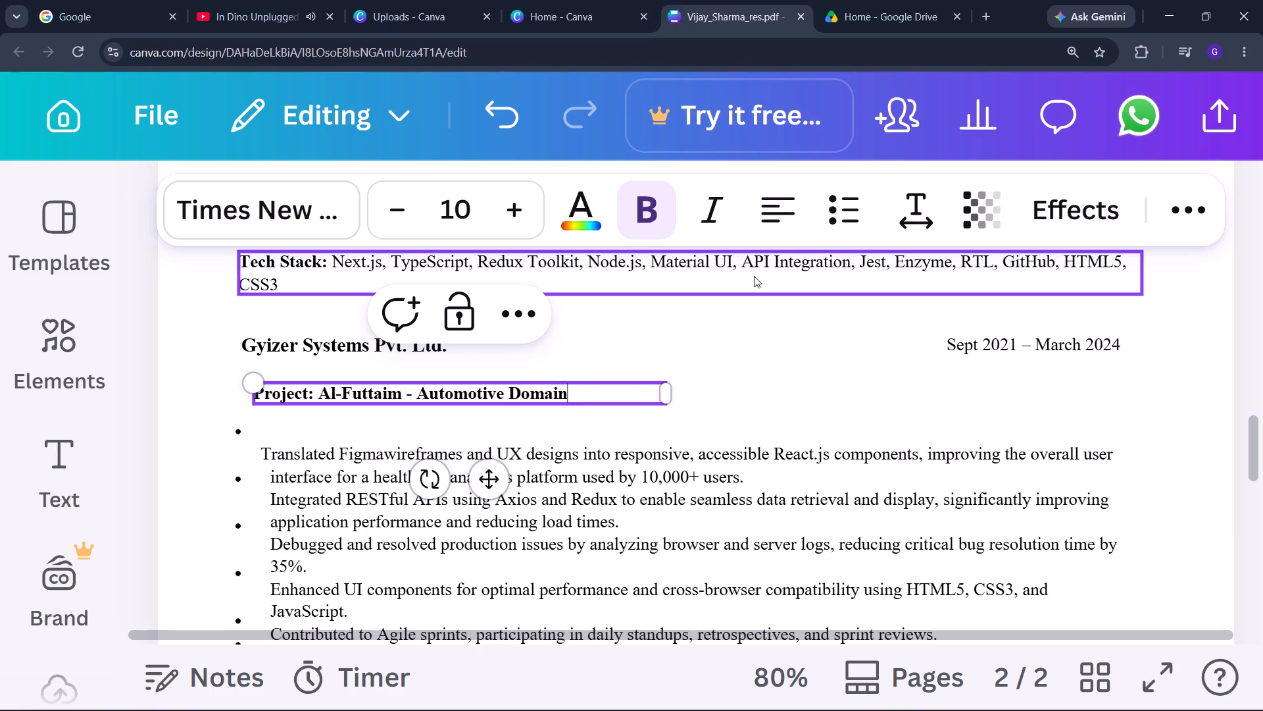
pyautogui.scroll(-2, 267, 436)
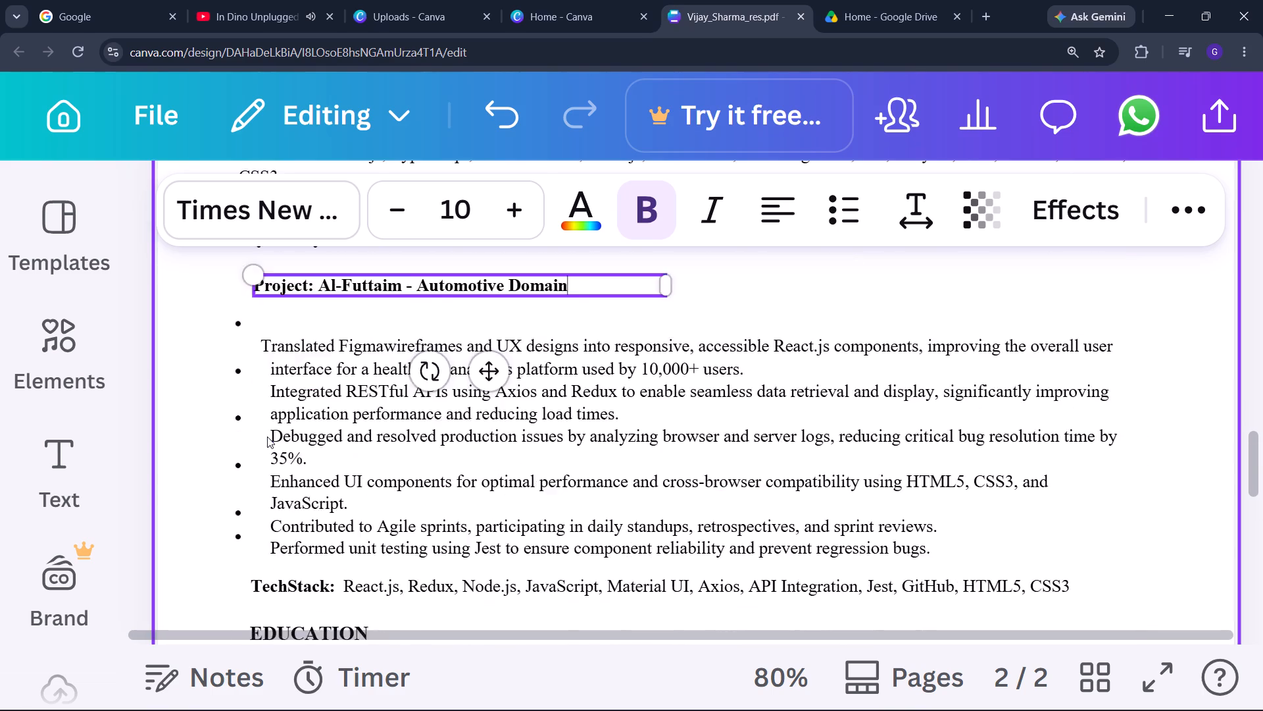
pyautogui.moveTo(274, 290); pyautogui.dragTo(286, 305)
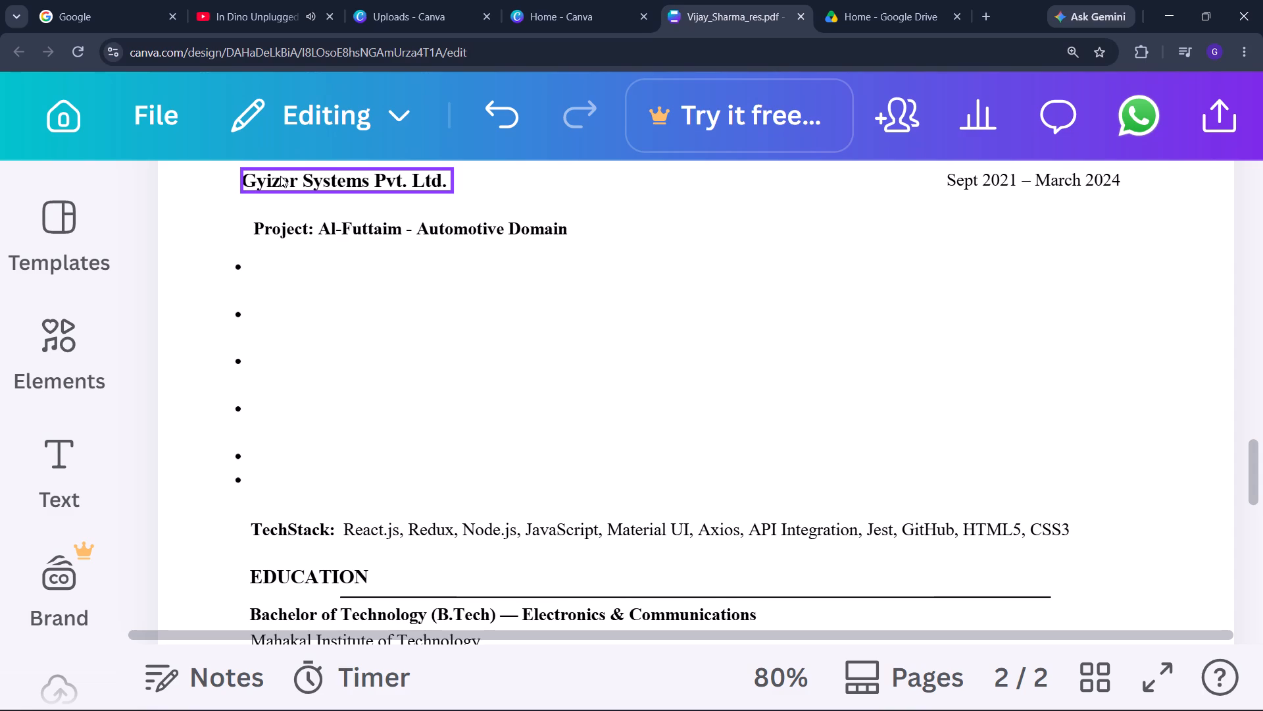
# Move the Al-Futtaim Project line up, close beneath the Gyizer Systems heading and near the text's left margin.
pyautogui.scroll(1, 340, 240)
pyautogui.moveTo(346, 391); pyautogui.dragTo(328, 377)
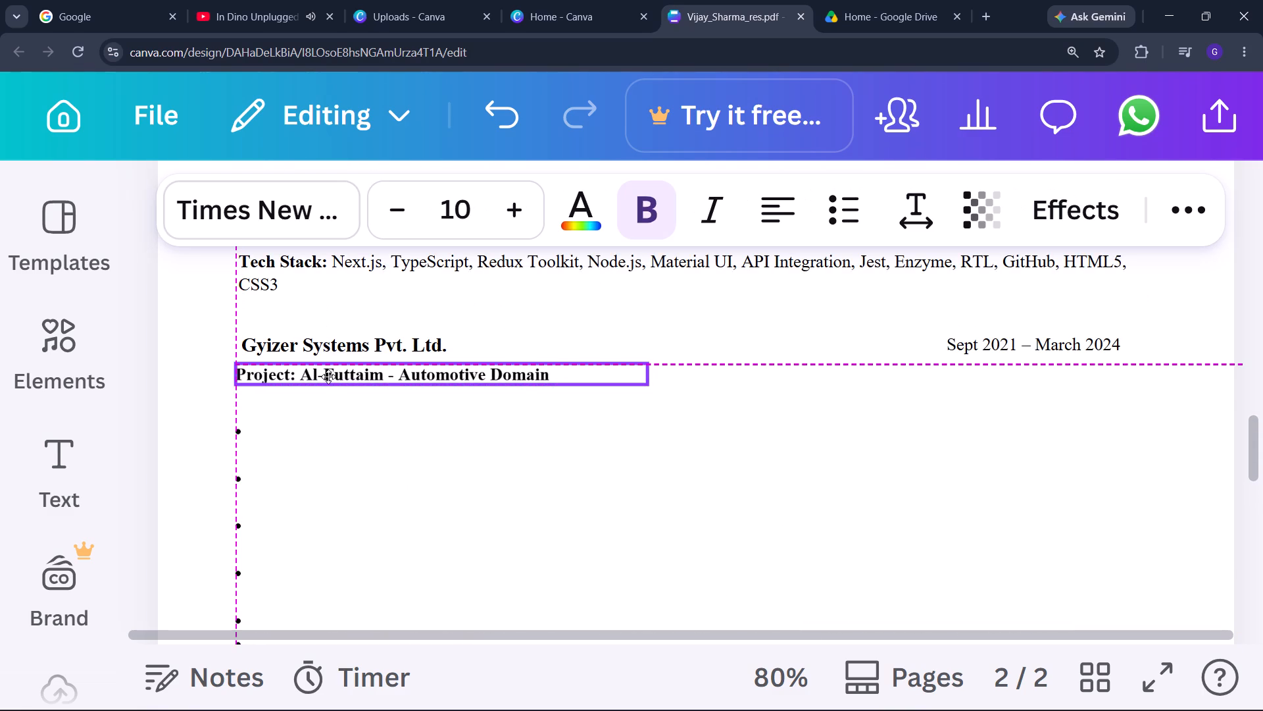
pyautogui.moveTo(328, 377); pyautogui.dragTo(327, 376)
# Compare the Project line's placement on page 2 with the heading and project layout in page 1's Work Experience section.
pyautogui.scroll(2, 334, 406)
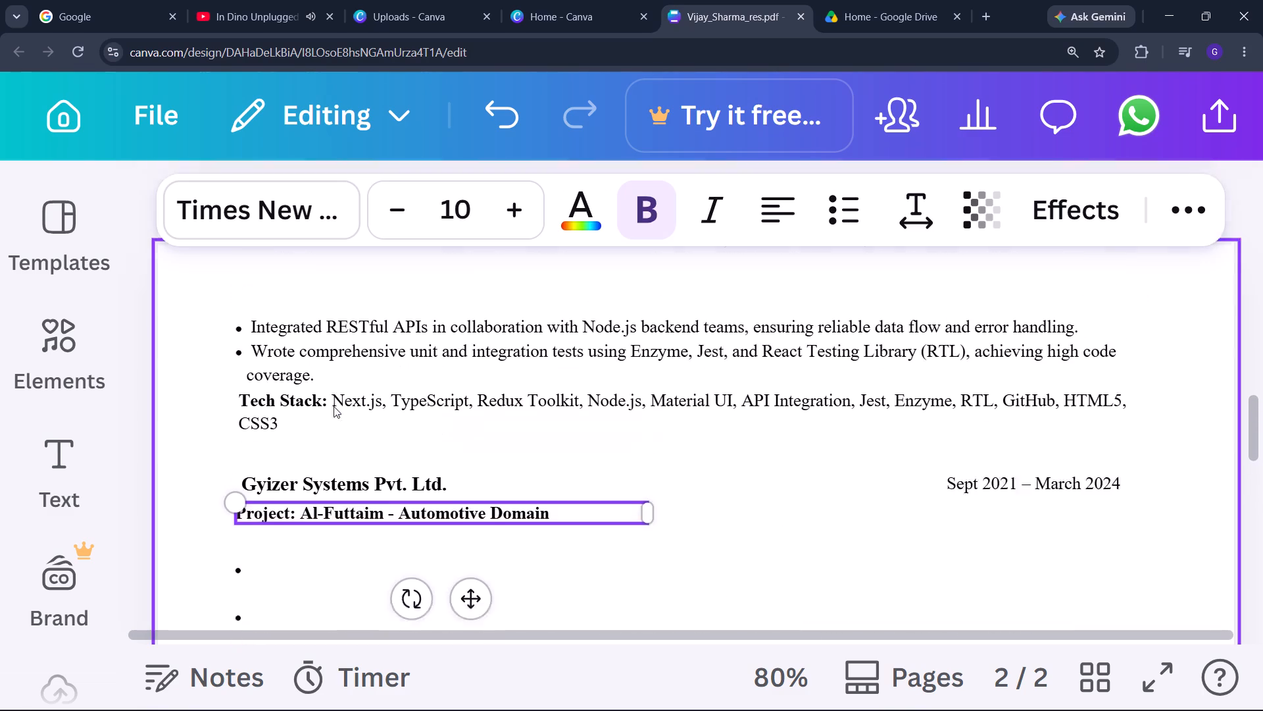
pyautogui.scroll(10, 334, 406)
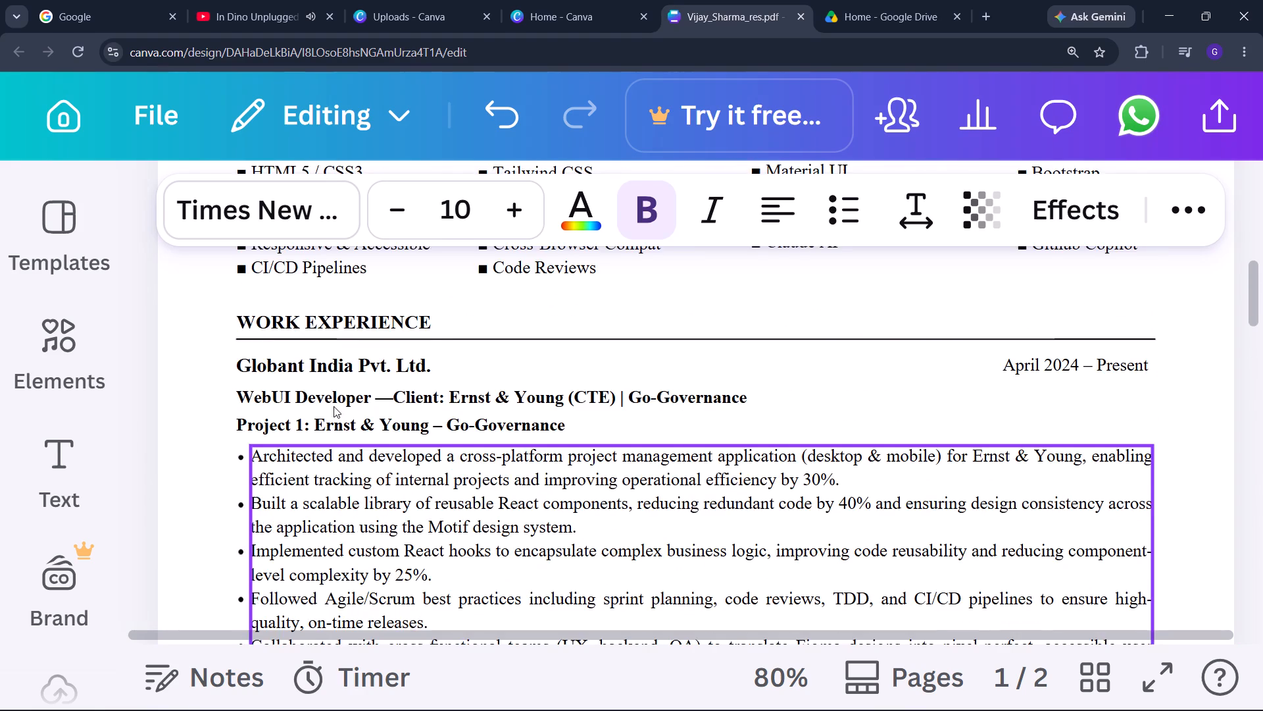
pyautogui.scroll(-3, 334, 406)
pyautogui.scroll(3, 334, 406)
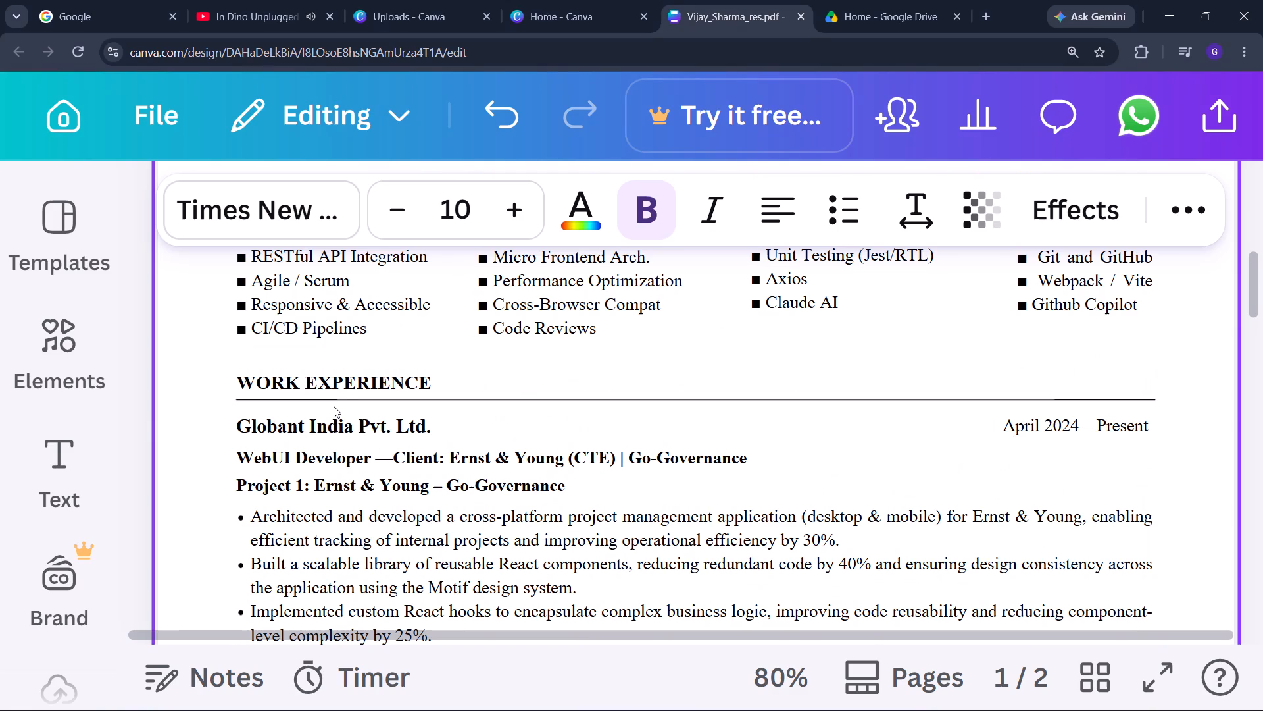
pyautogui.scroll(-6, 334, 406)
pyautogui.scroll(2, 334, 407)
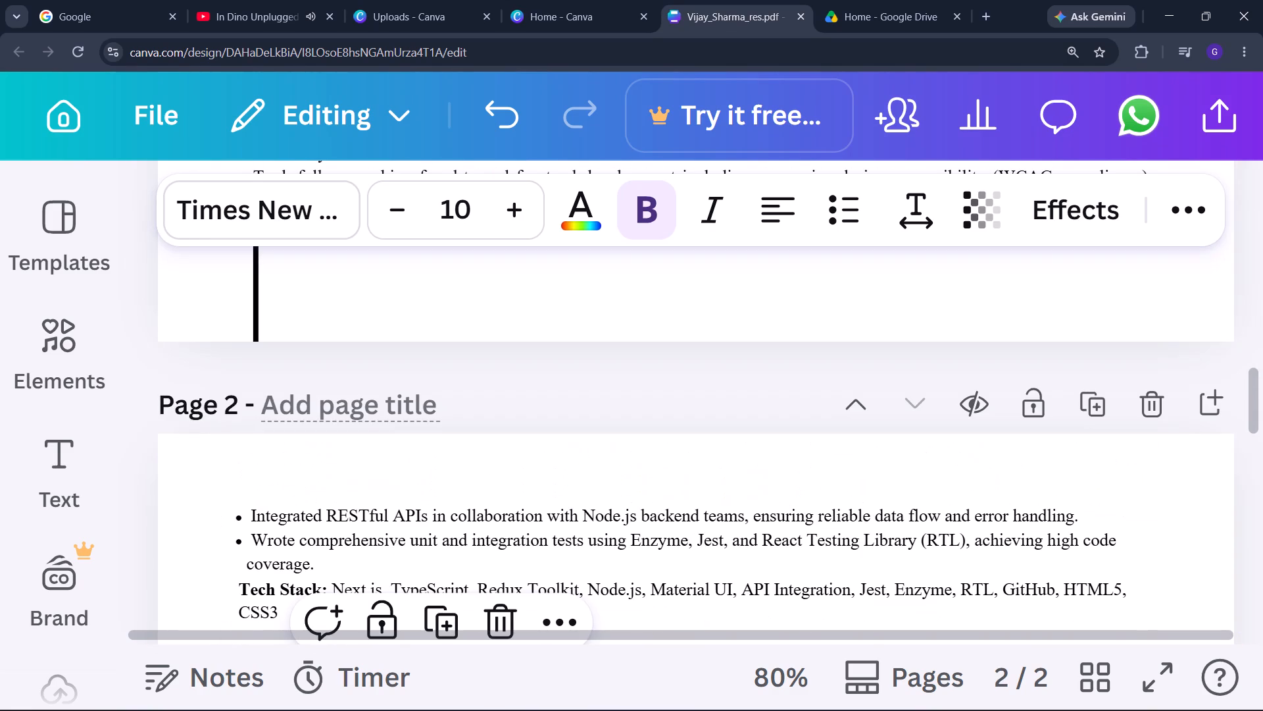
pyautogui.scroll(3, 324, 411)
pyautogui.scroll(3, 421, 493)
pyautogui.scroll(-5, 416, 498)
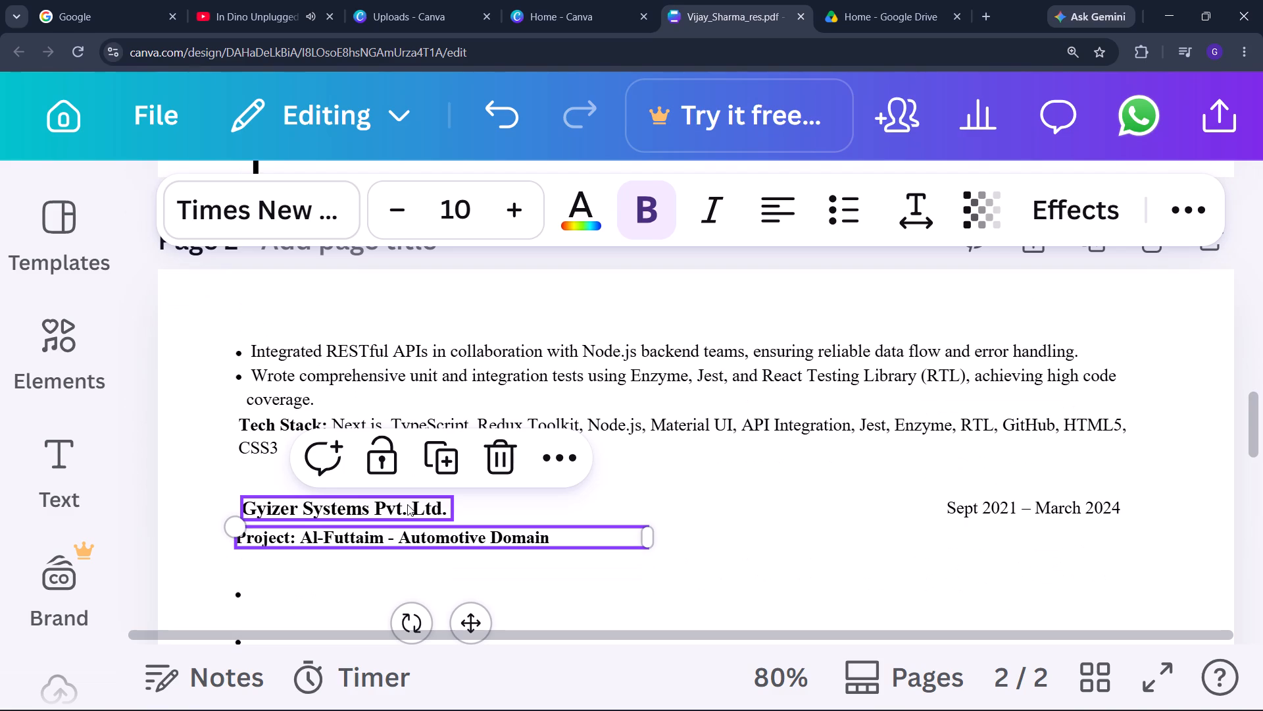
# Shift the Project line slightly right so its left edge aligns with the Gyizer Systems heading.
pyautogui.click(384, 541)
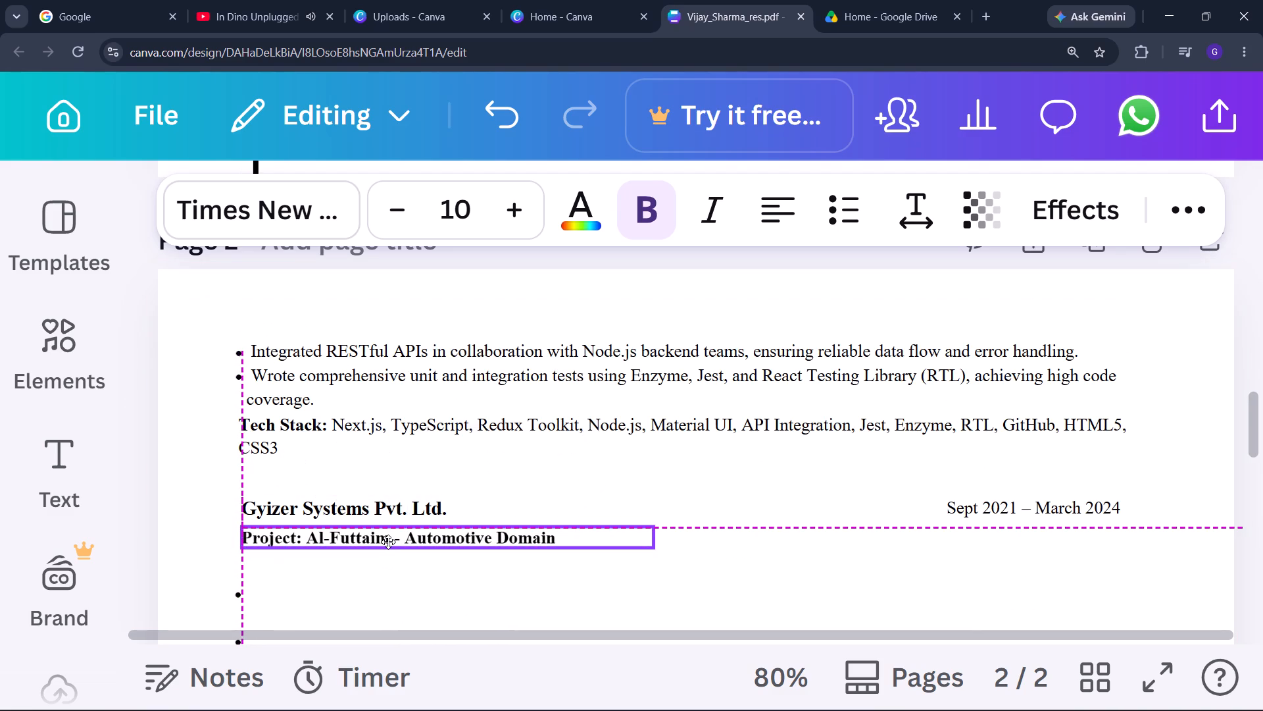
pyautogui.click(388, 542)
pyautogui.click(374, 563)
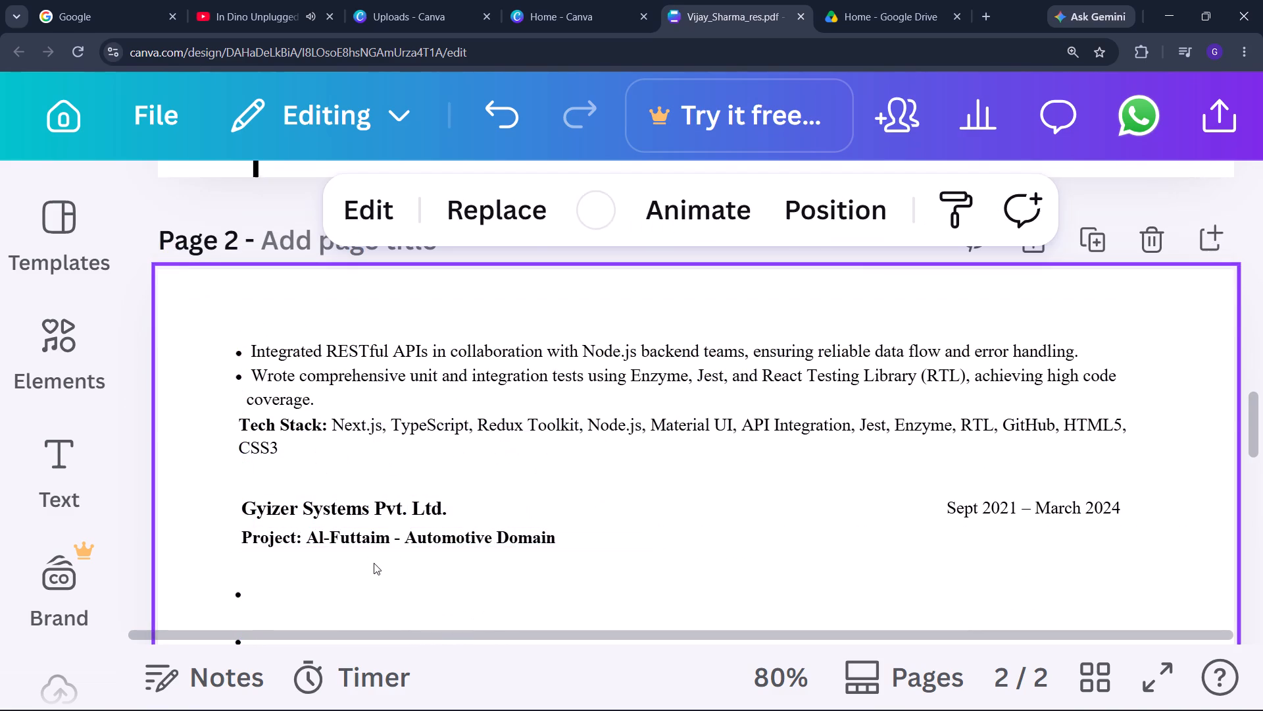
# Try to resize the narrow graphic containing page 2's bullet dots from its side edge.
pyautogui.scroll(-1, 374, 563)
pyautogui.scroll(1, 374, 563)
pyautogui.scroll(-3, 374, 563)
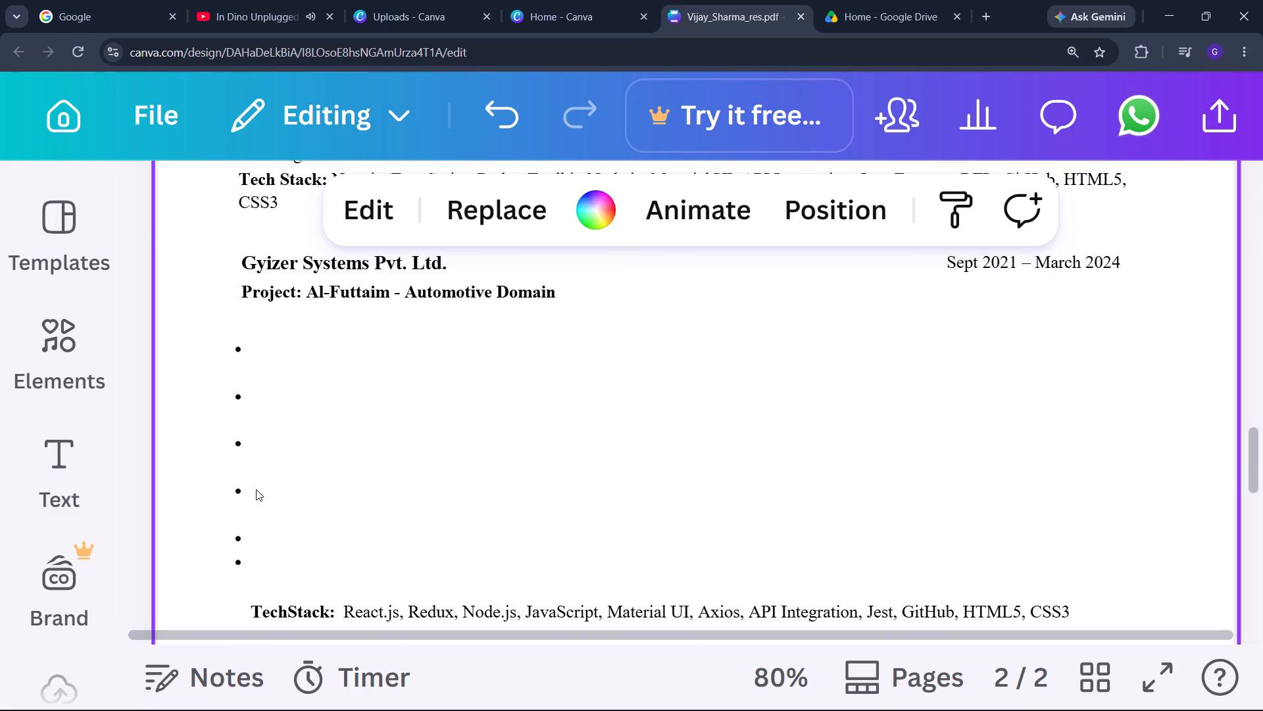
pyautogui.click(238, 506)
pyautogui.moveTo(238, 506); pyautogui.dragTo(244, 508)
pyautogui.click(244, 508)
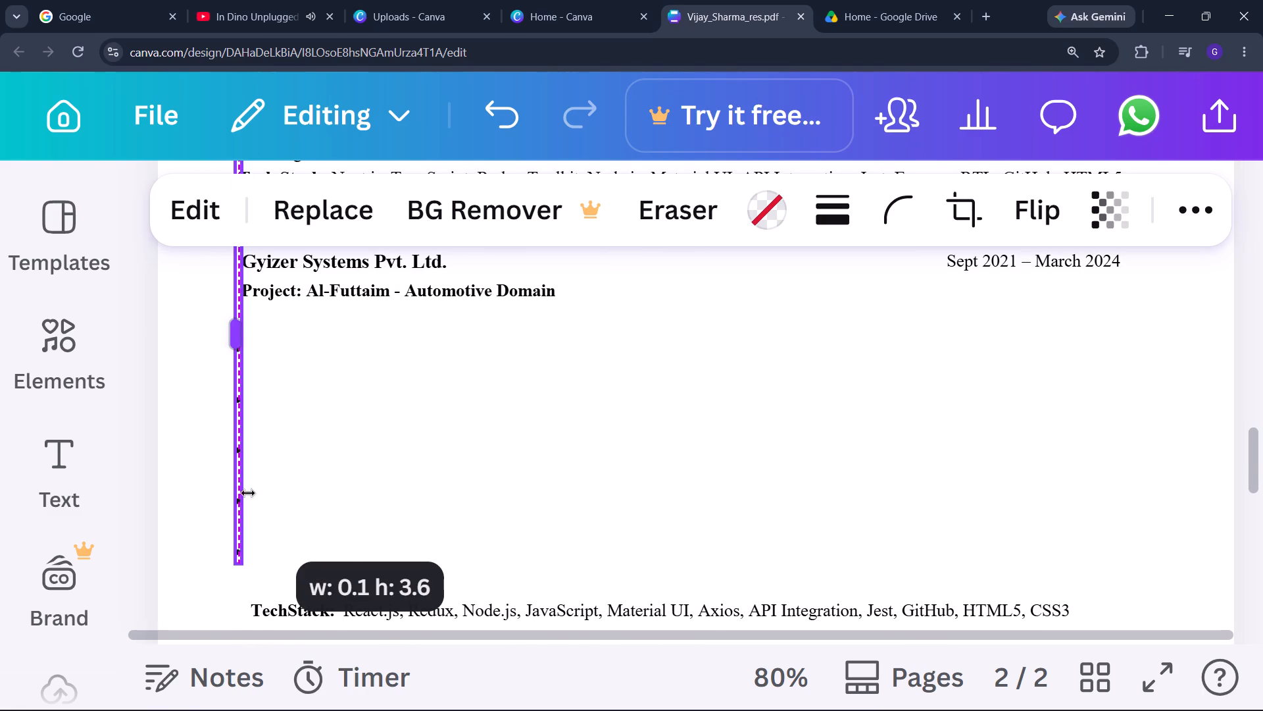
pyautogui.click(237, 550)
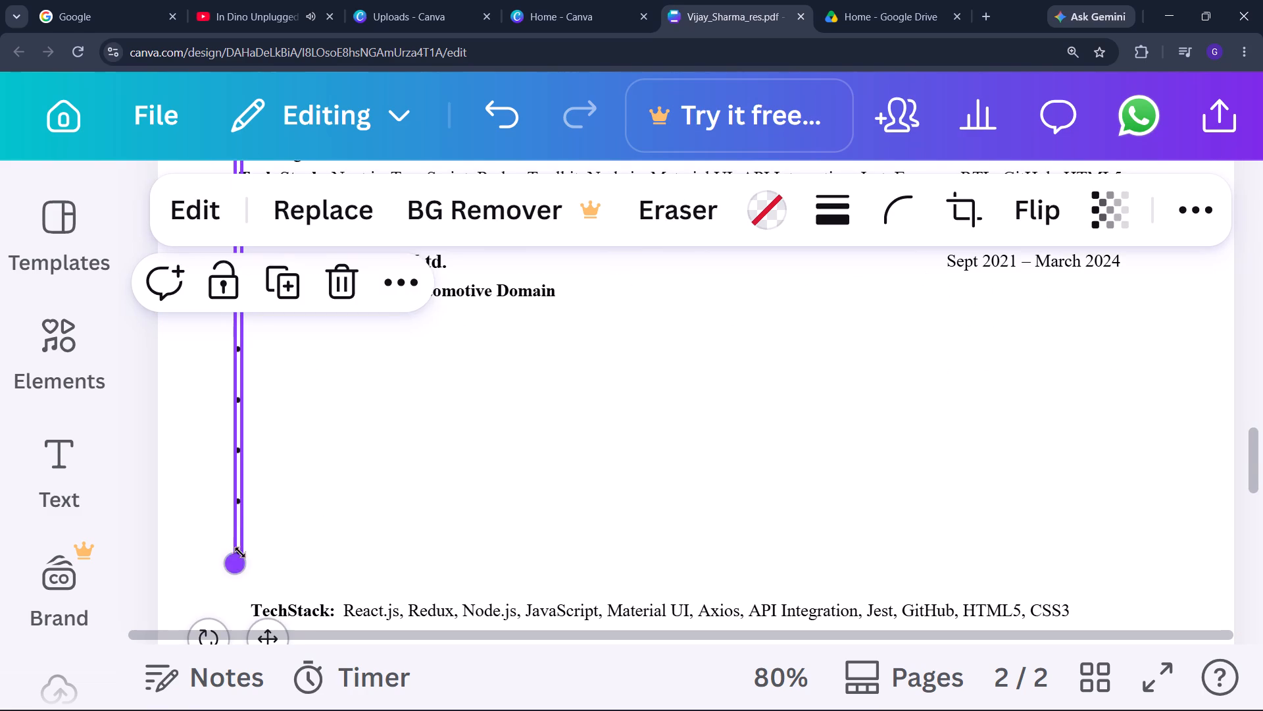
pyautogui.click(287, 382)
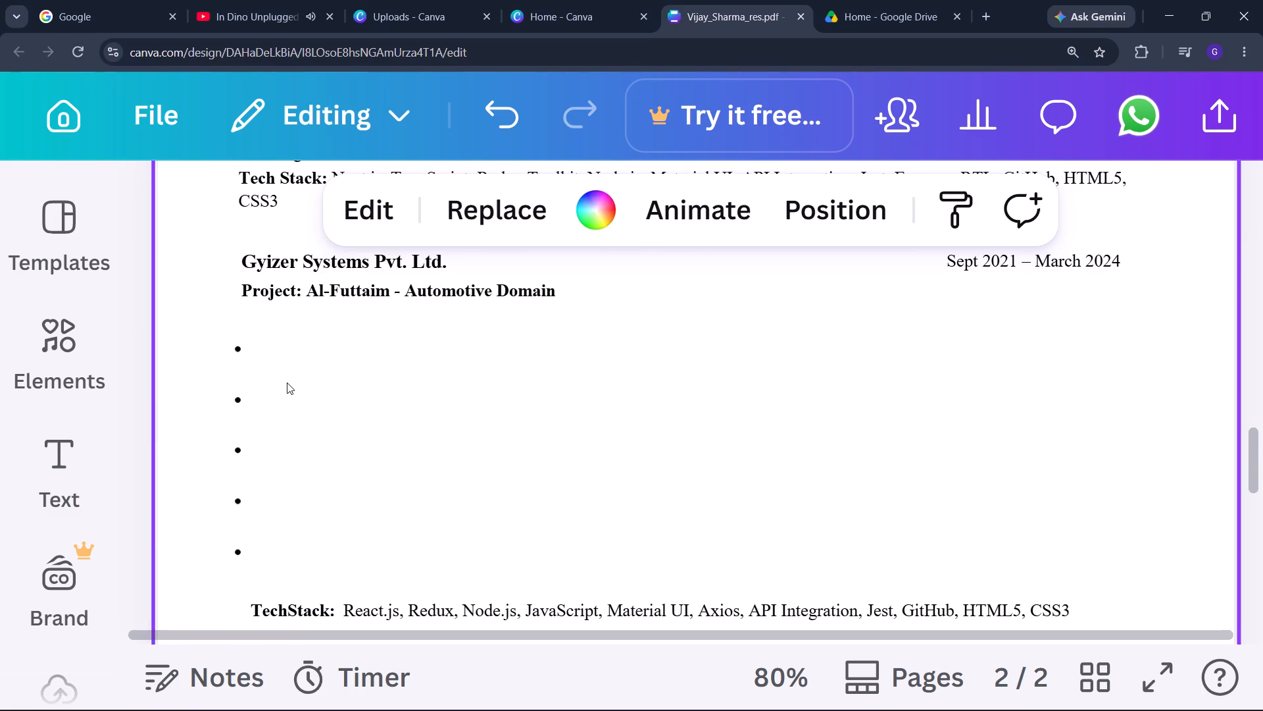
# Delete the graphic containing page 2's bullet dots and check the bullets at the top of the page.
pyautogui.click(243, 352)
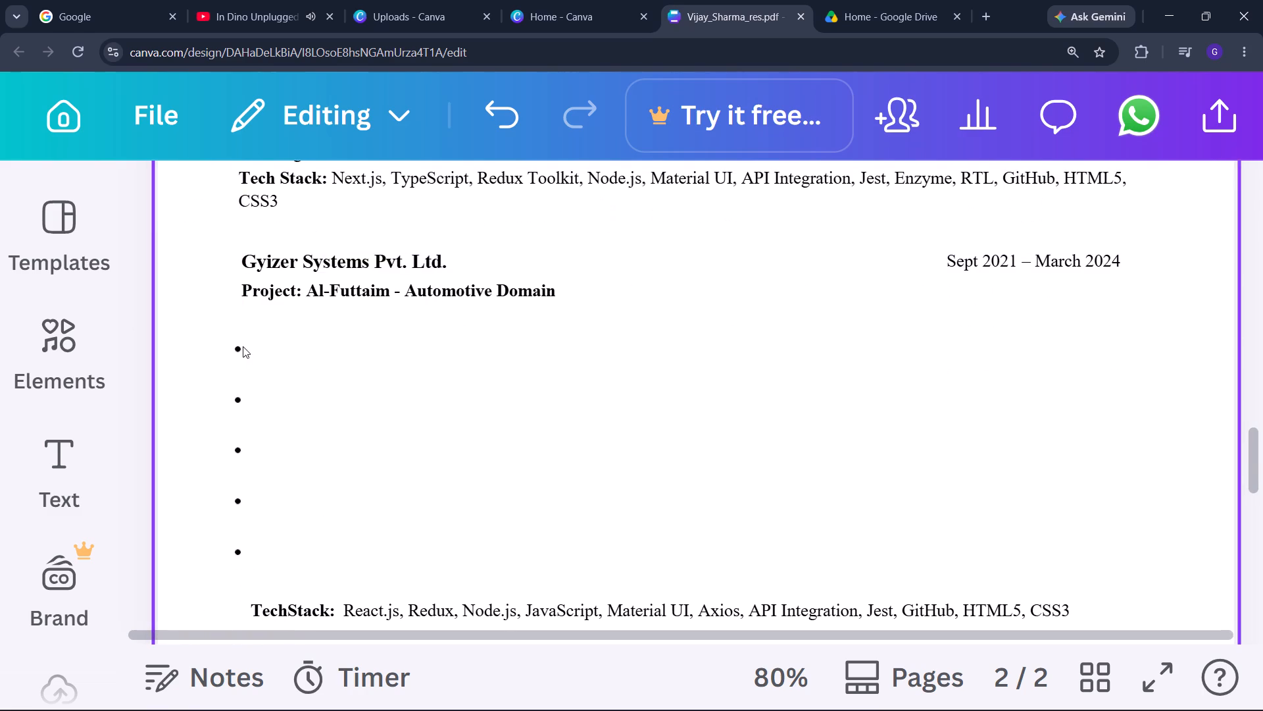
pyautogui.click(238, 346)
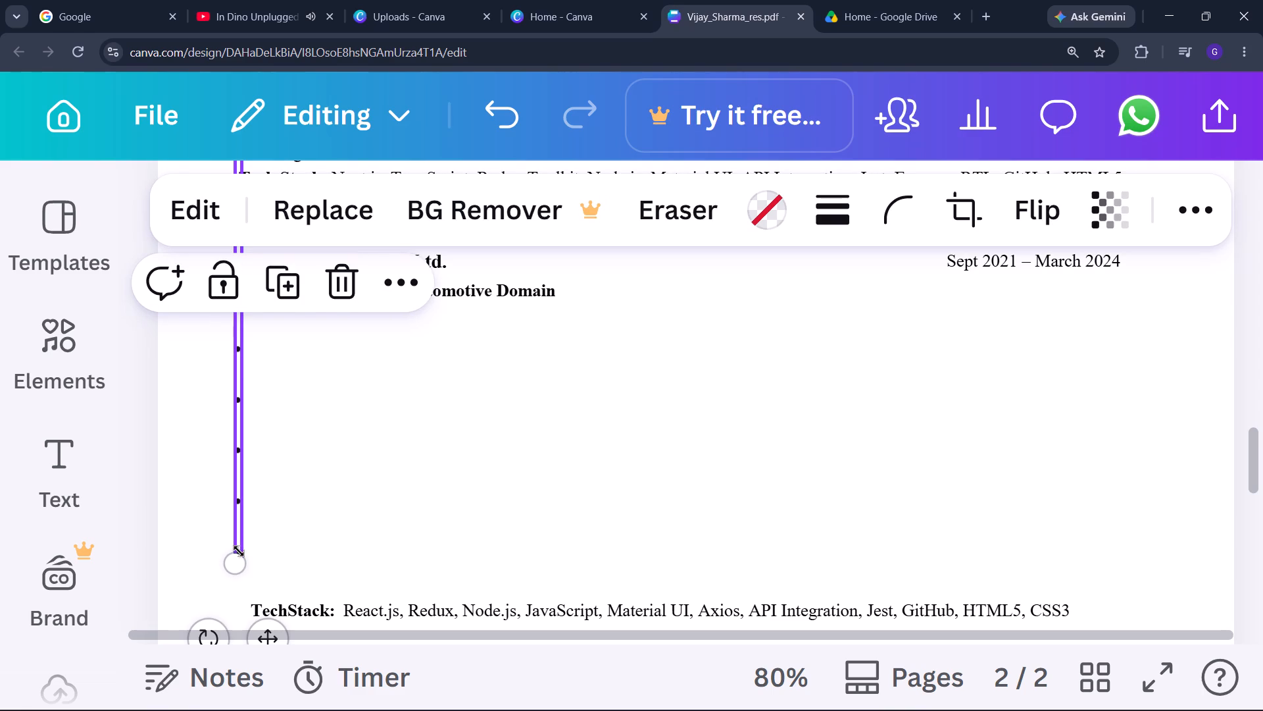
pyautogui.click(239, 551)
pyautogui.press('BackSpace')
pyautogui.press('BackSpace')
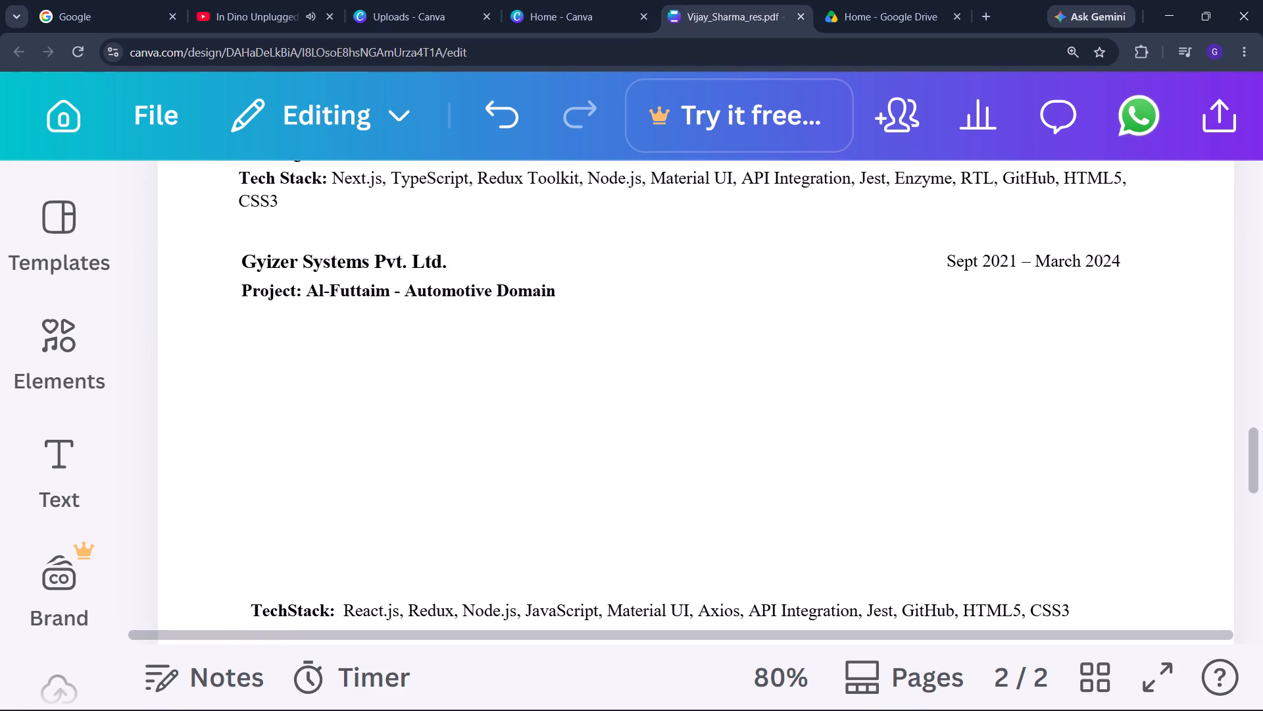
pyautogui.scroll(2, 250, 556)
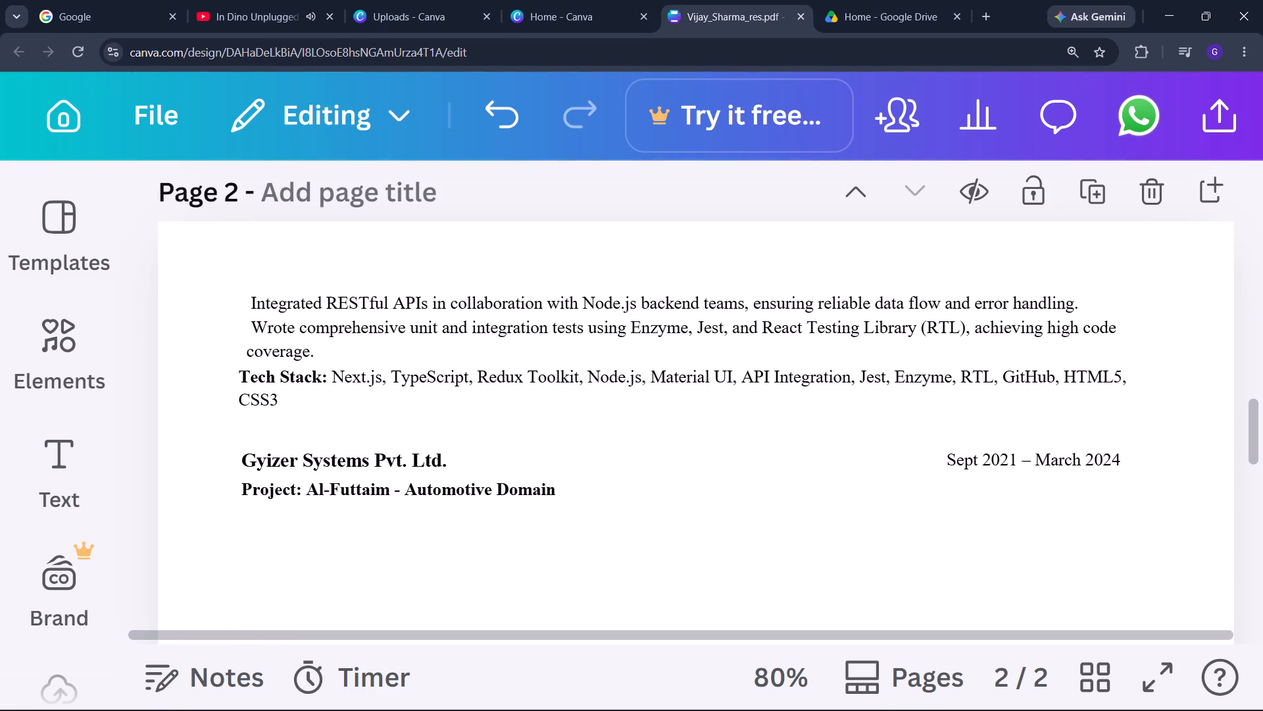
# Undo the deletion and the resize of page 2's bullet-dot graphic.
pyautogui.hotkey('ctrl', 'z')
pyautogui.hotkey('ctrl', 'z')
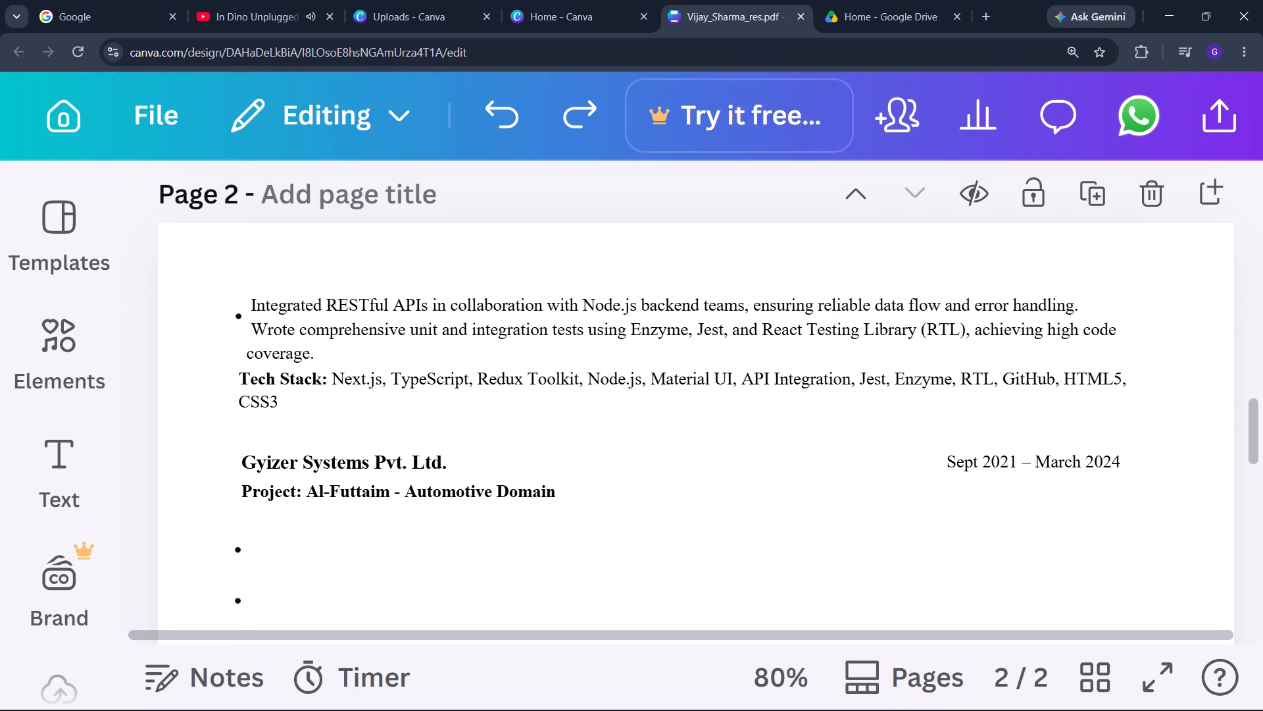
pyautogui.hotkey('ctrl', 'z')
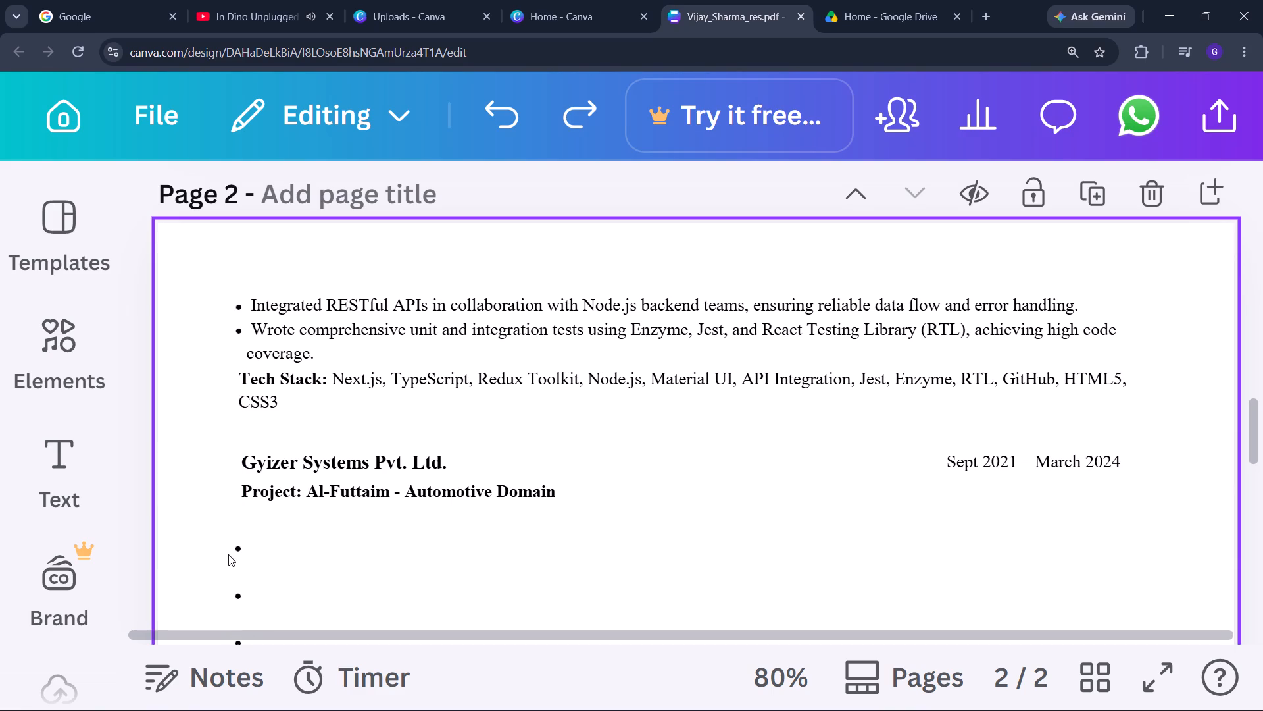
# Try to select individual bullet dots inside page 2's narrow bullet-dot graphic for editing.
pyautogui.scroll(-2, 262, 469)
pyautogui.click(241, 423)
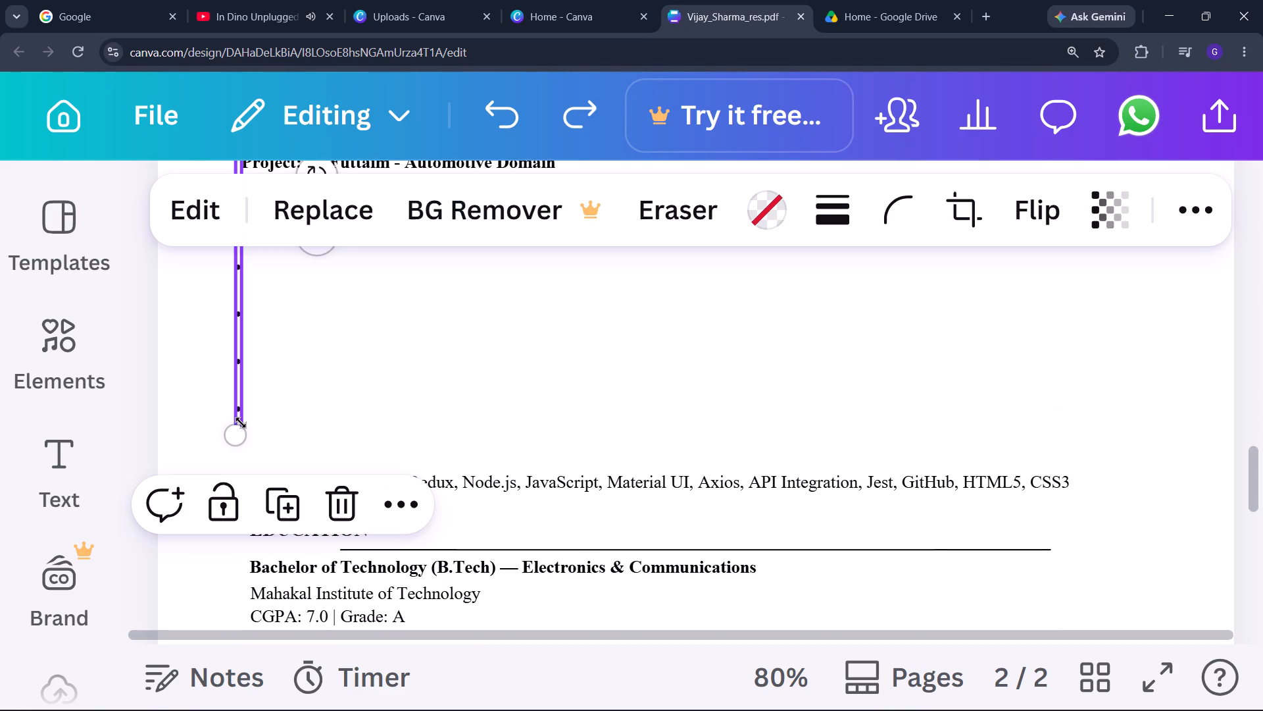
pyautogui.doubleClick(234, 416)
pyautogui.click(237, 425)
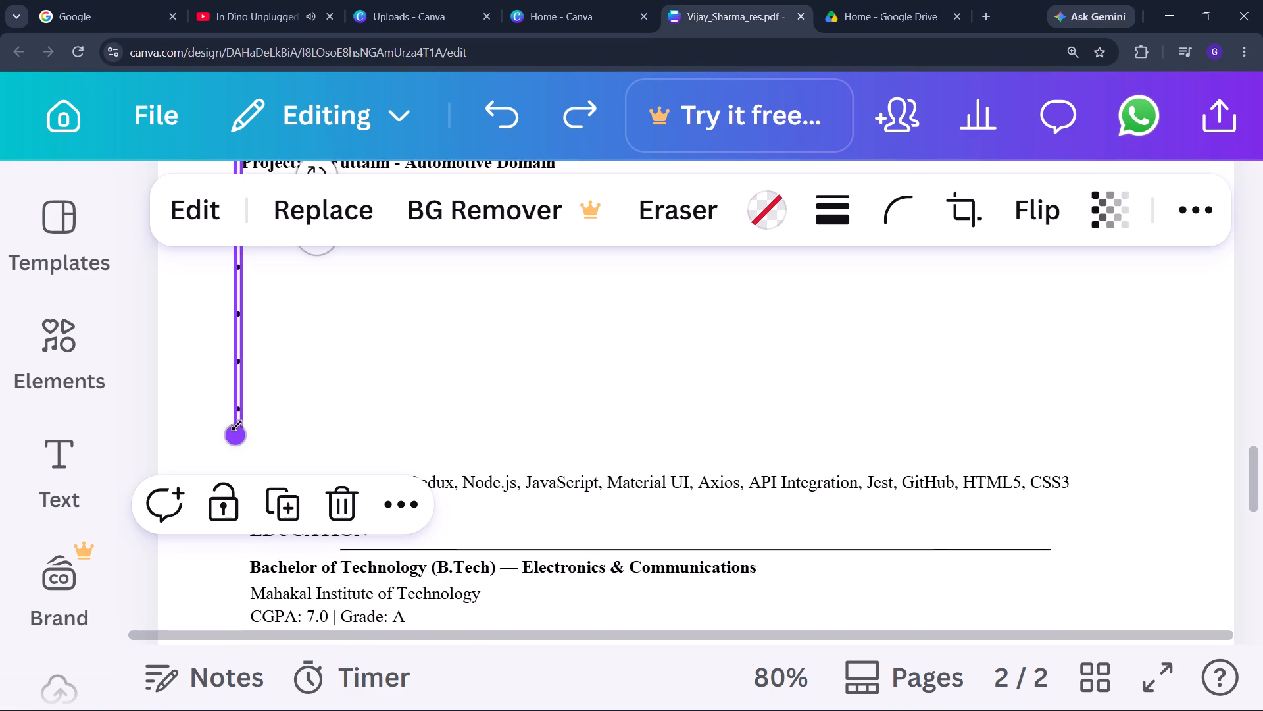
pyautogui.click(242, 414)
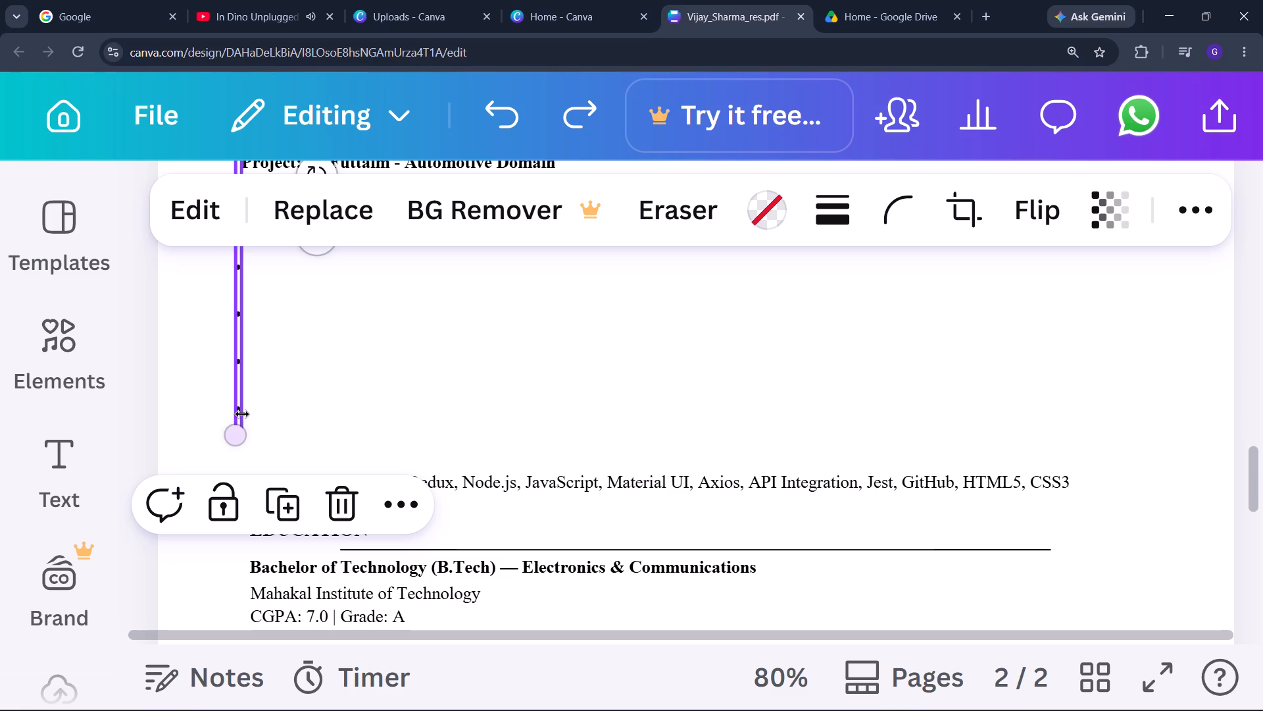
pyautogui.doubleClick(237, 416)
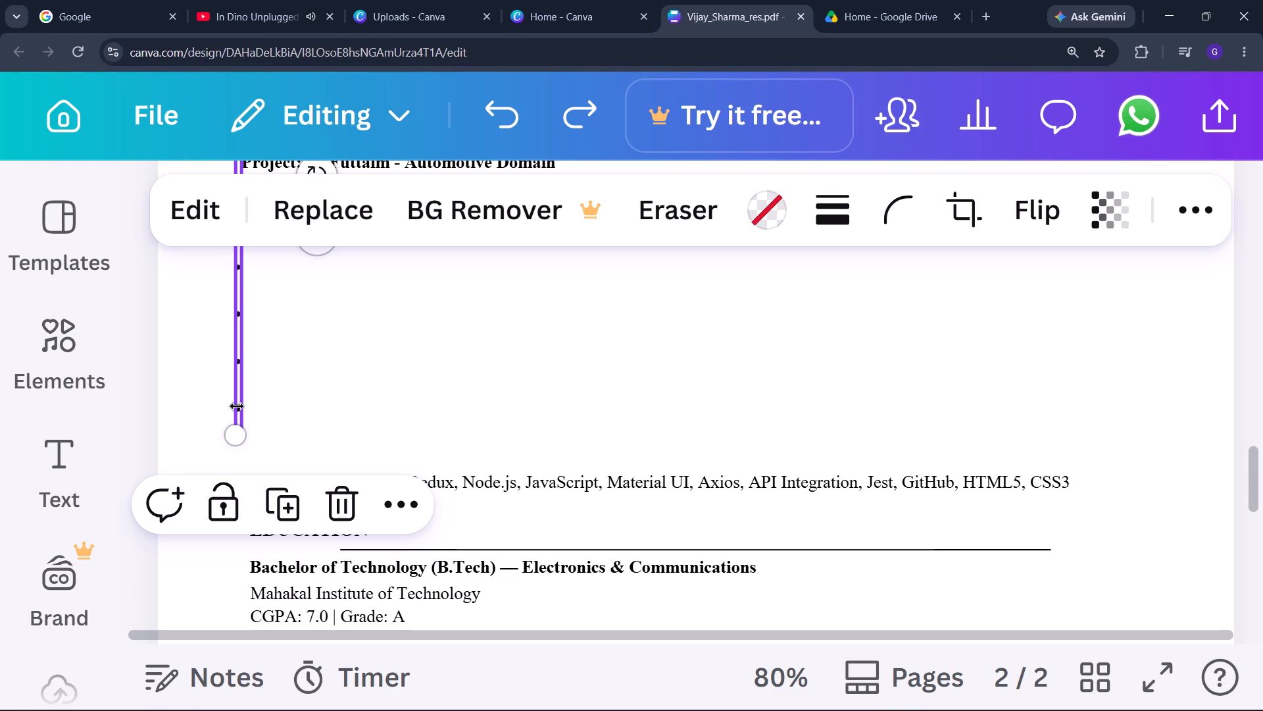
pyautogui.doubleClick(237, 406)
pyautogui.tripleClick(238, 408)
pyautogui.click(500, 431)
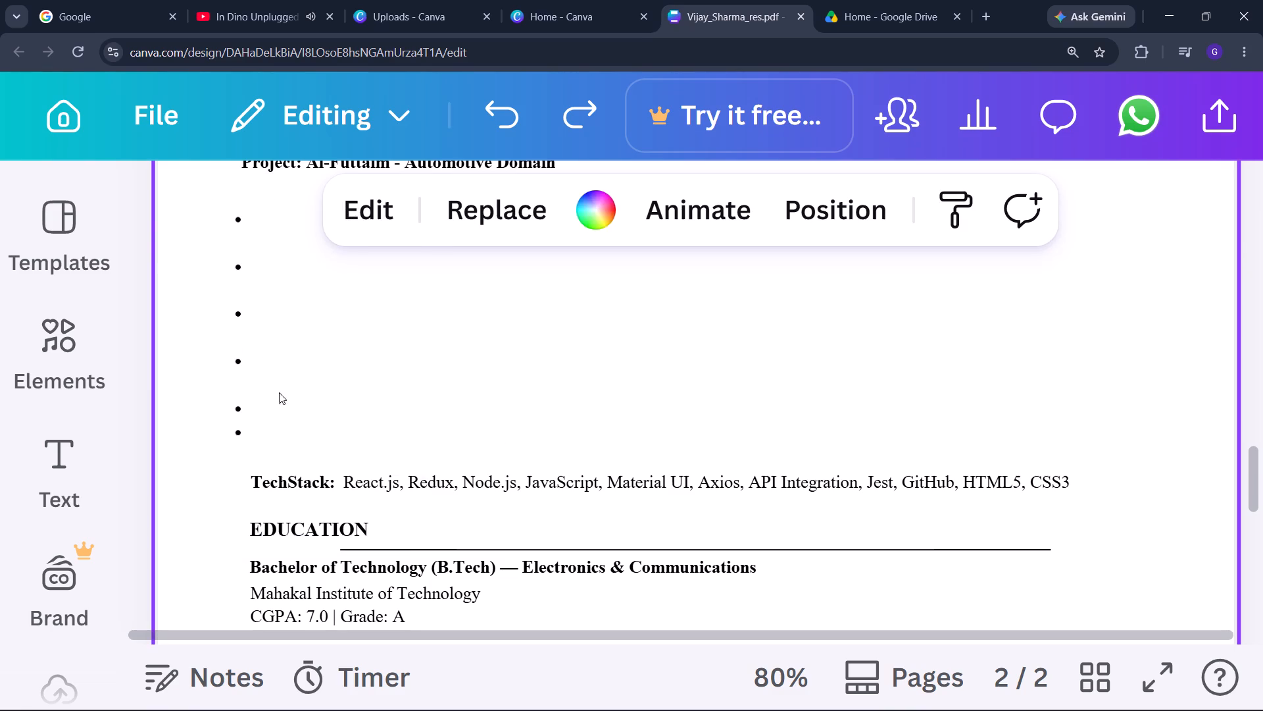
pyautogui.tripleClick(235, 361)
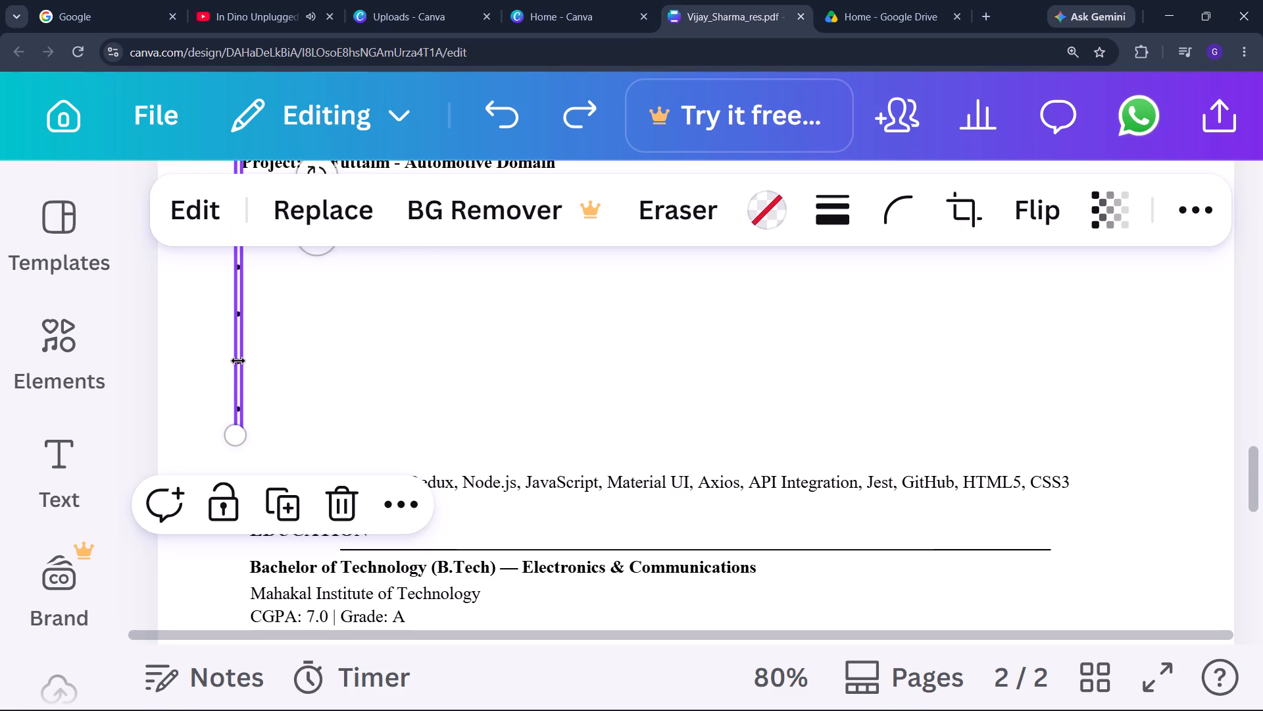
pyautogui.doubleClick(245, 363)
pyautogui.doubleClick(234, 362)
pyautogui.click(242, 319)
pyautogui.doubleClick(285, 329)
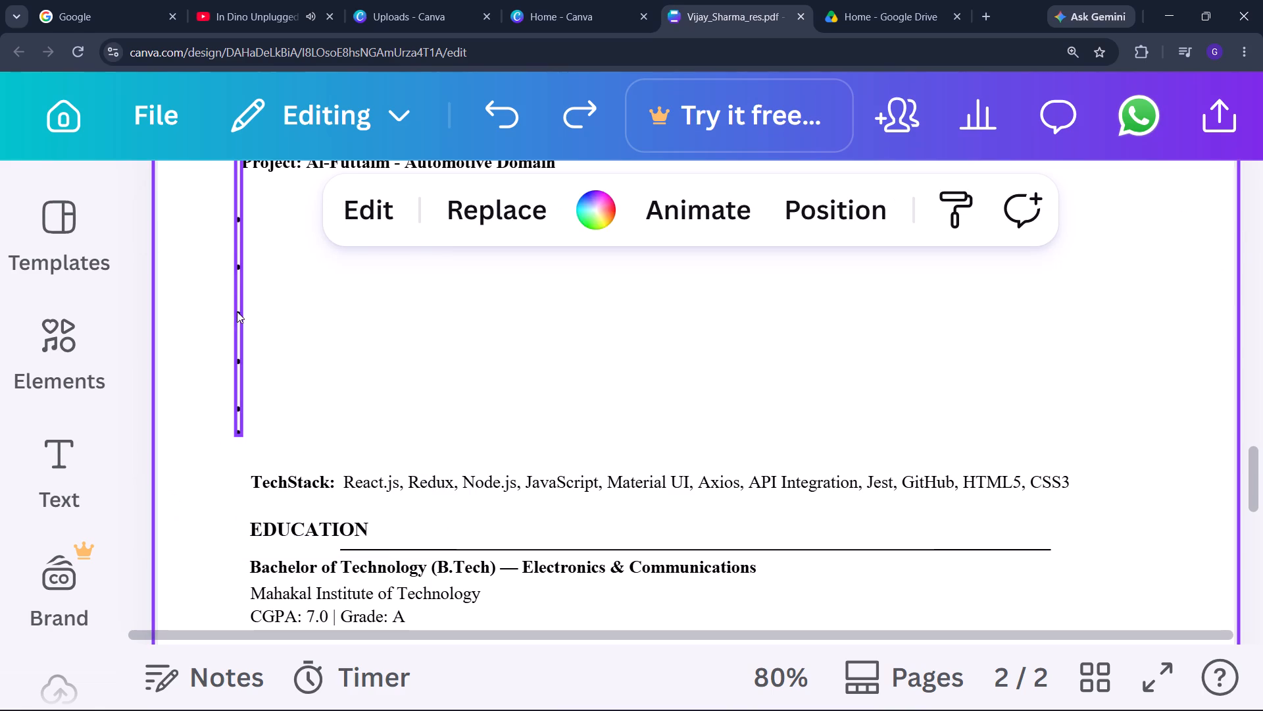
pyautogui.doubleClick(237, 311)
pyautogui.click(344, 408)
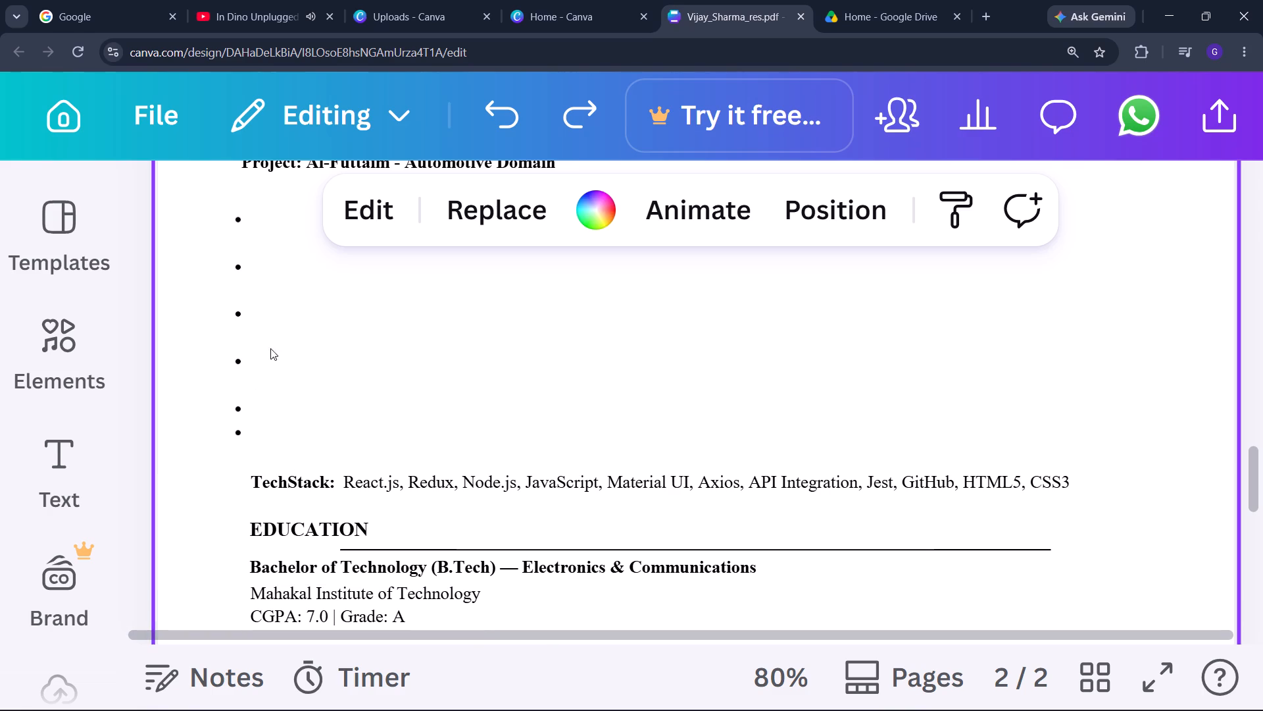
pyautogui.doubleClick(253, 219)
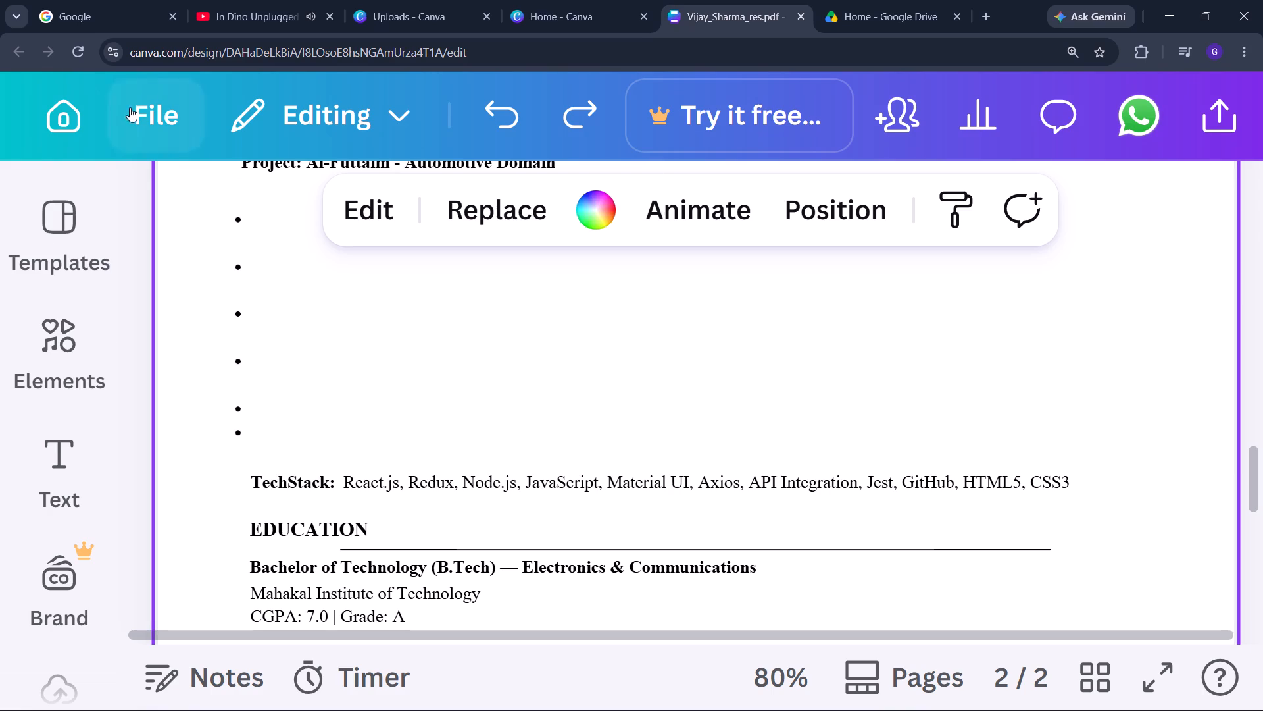
# Add a new text box to page 2 between the Project line and the TechStack line.
pyautogui.click(27, 464)
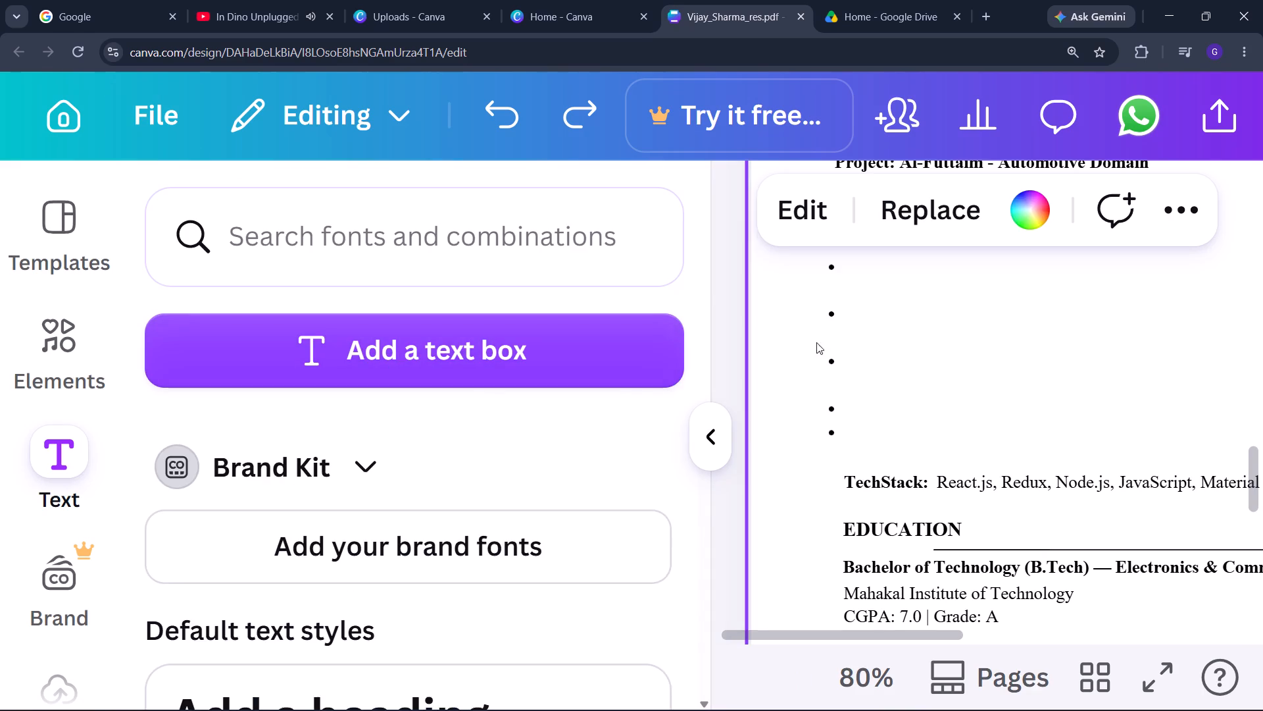
pyautogui.click(412, 357)
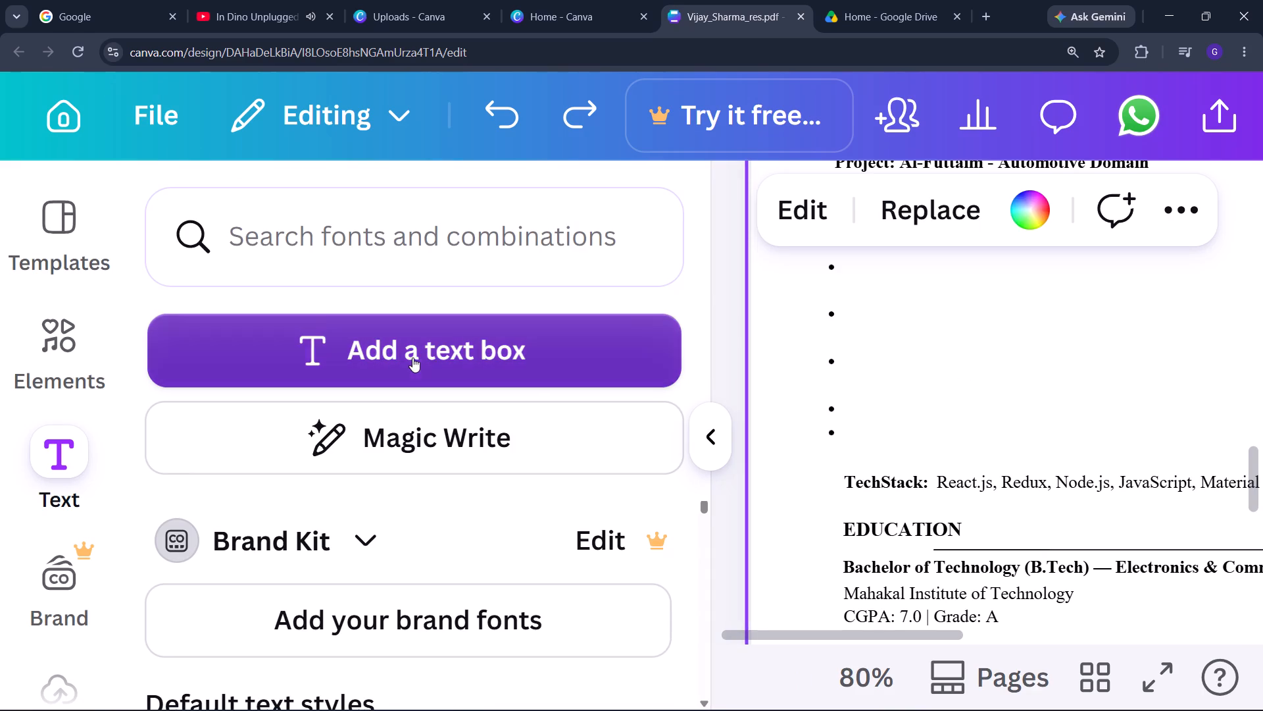
pyautogui.click(702, 448)
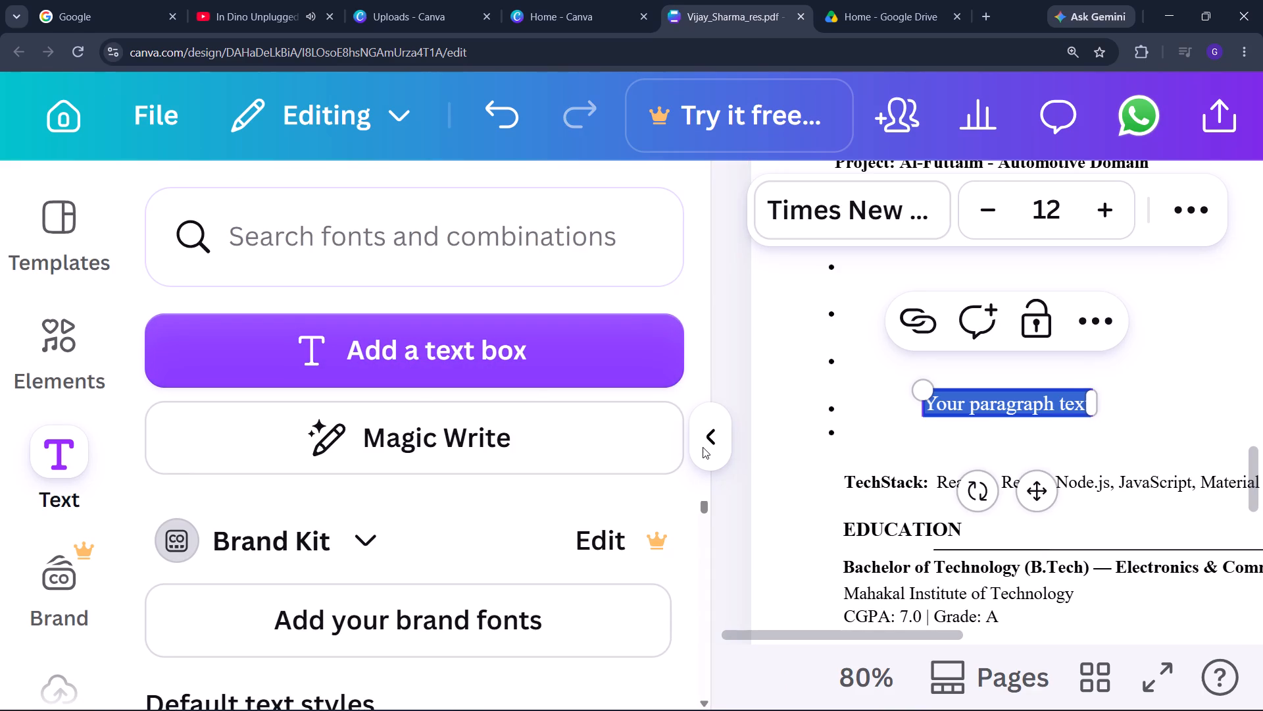
pyautogui.click(708, 426)
pyautogui.click(715, 446)
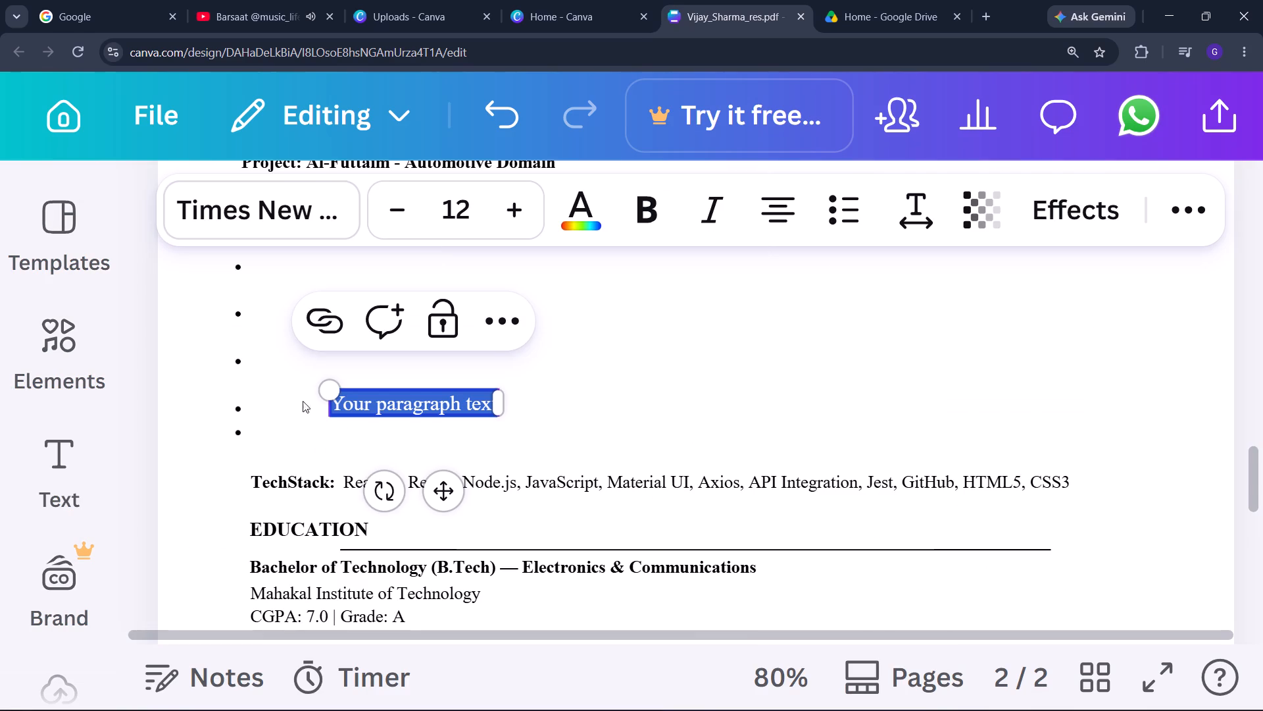
# Clear all the placeholder text from the new text box.
pyautogui.click(355, 406)
pyautogui.click(482, 402)
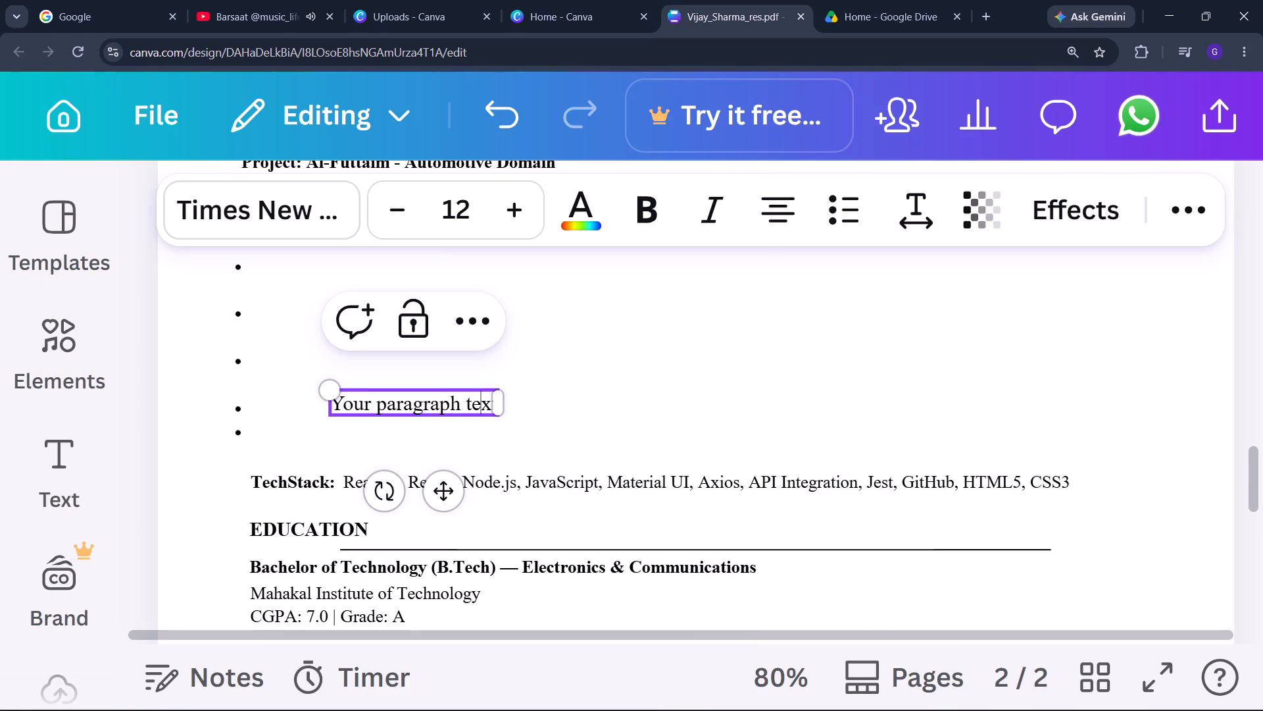
pyautogui.doubleClick(483, 402)
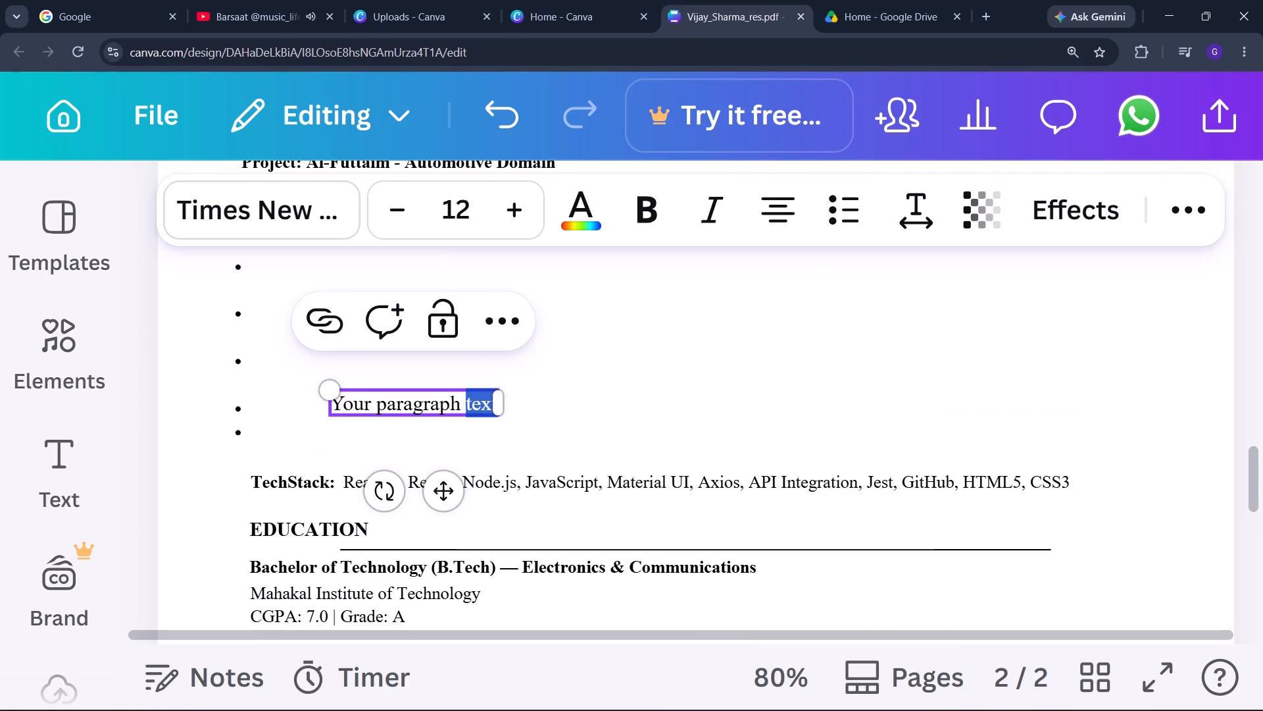
pyautogui.press('BackSpace')
pyautogui.press('BackSpace')
pyautogui.press('BackSpace')
pyautogui.press('BackSpace')
pyautogui.press('BackSpace')
pyautogui.press('BackSpace')
pyautogui.press('BackSpace')
pyautogui.press('BackSpace')
pyautogui.press('BackSpace')
pyautogui.press('BackSpace')
pyautogui.press('BackSpace')
pyautogui.press('BackSpace')
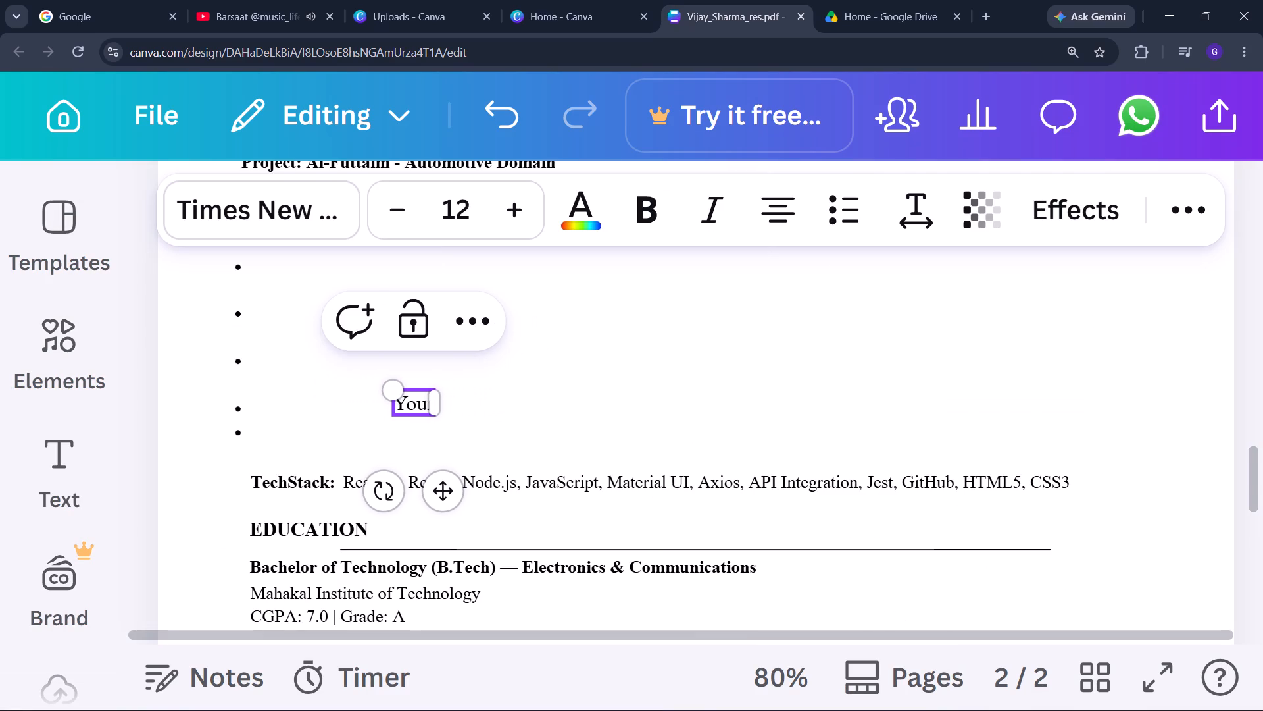
pyautogui.press('BackSpace')
pyautogui.press('BackSpace')
pyautogui.press('BackSpace')
pyautogui.press('BackSpace')
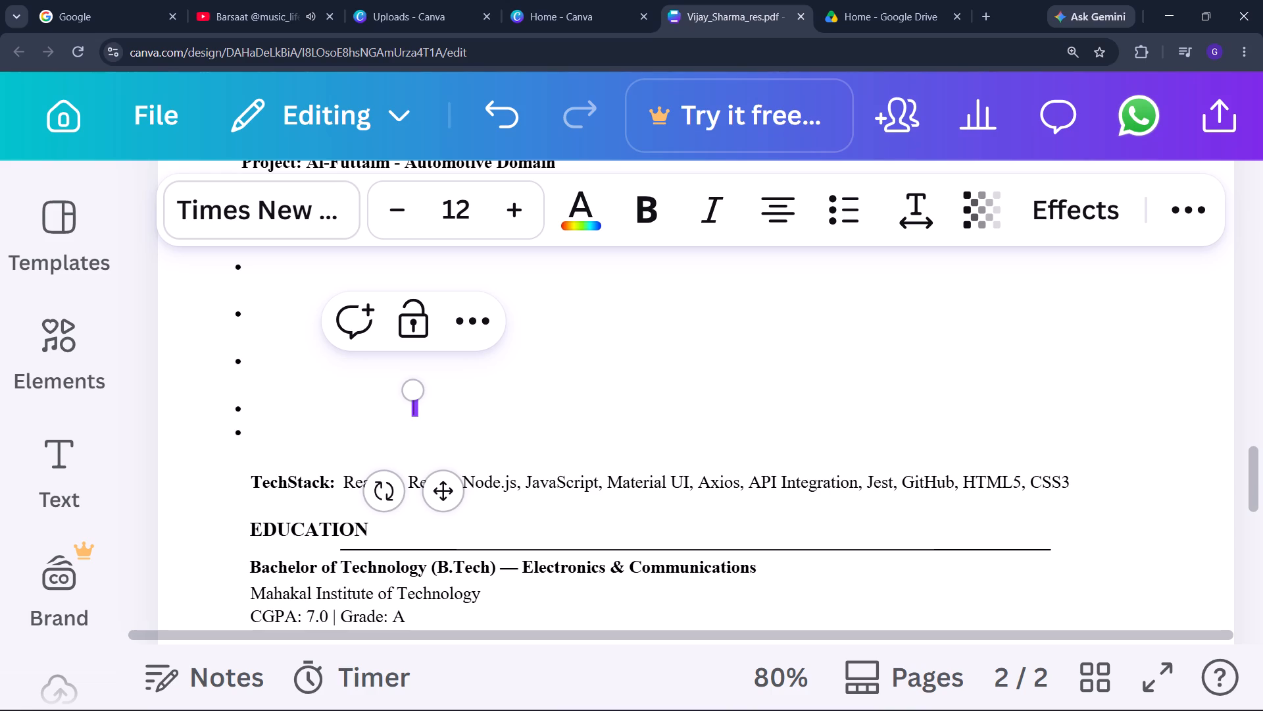
# Enter "Developed frontend modules using React.js, Redux and Material UI" in the new text box.
pyautogui.hotkey('shift', 'd')
pyautogui.write('eveloped')
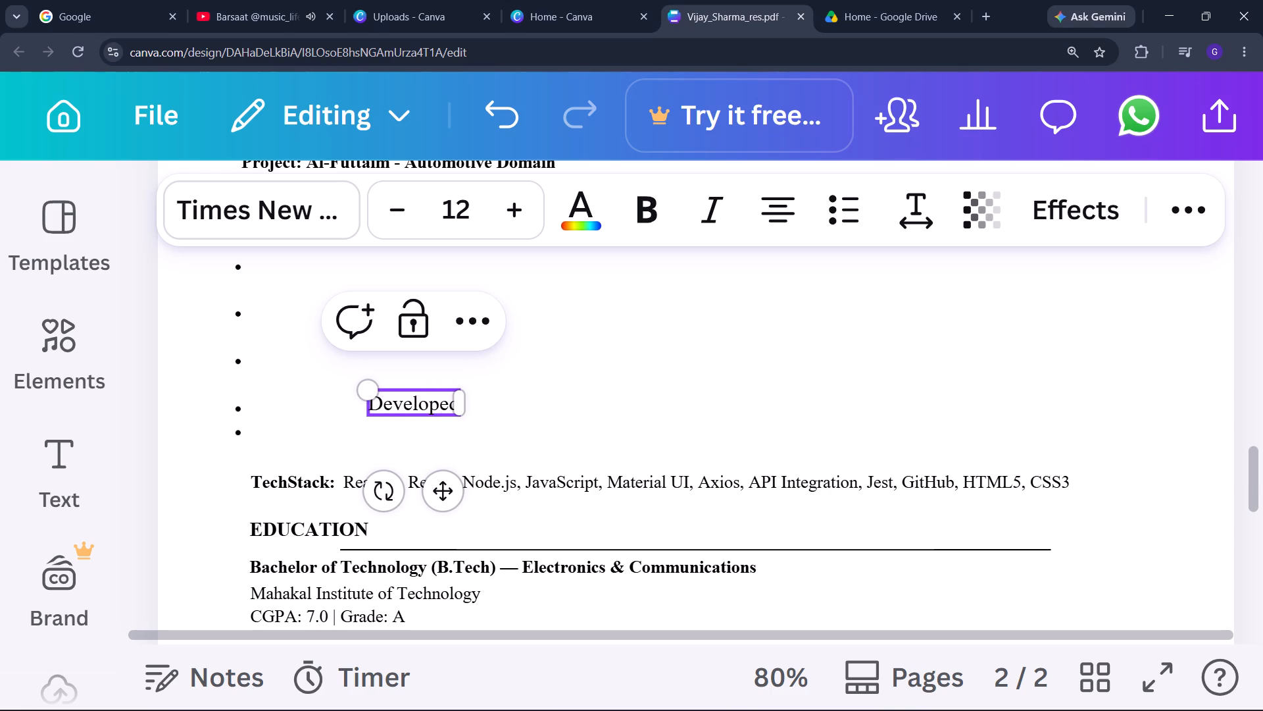
pyautogui.press('space')
pyautogui.hotkey('shift', 'f')
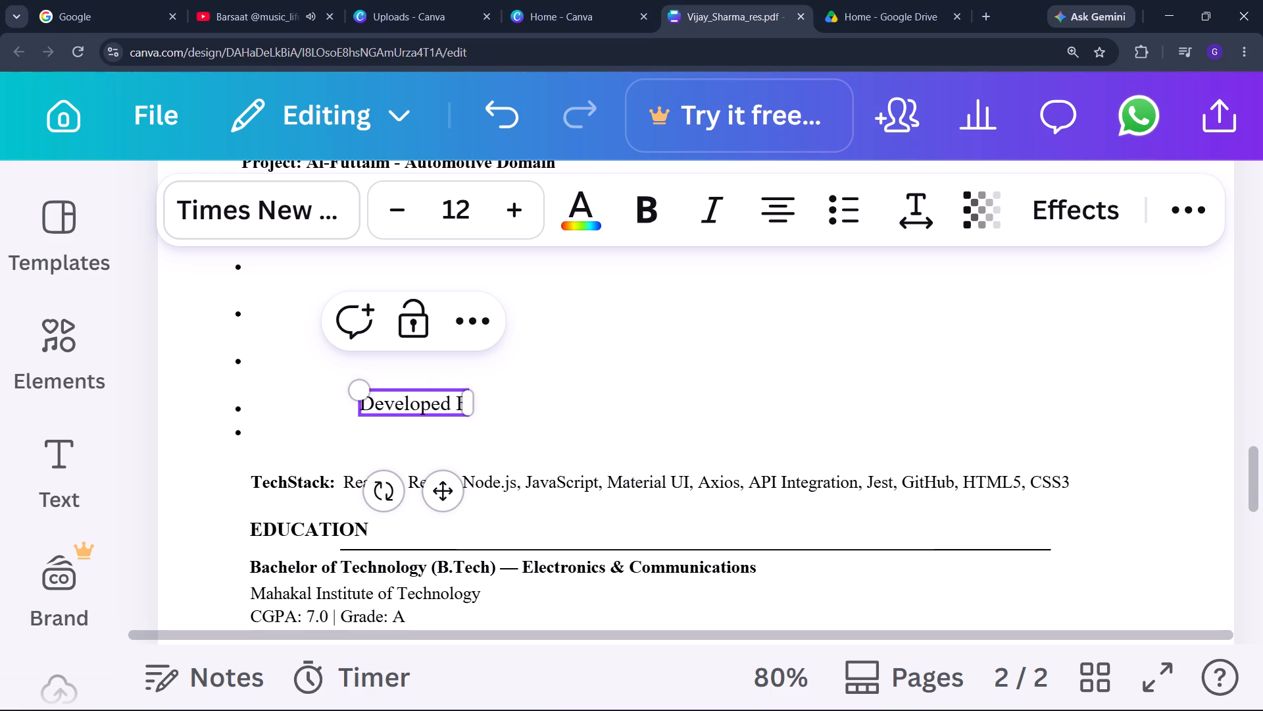
pyautogui.press('BackSpace')
pyautogui.write('fronte')
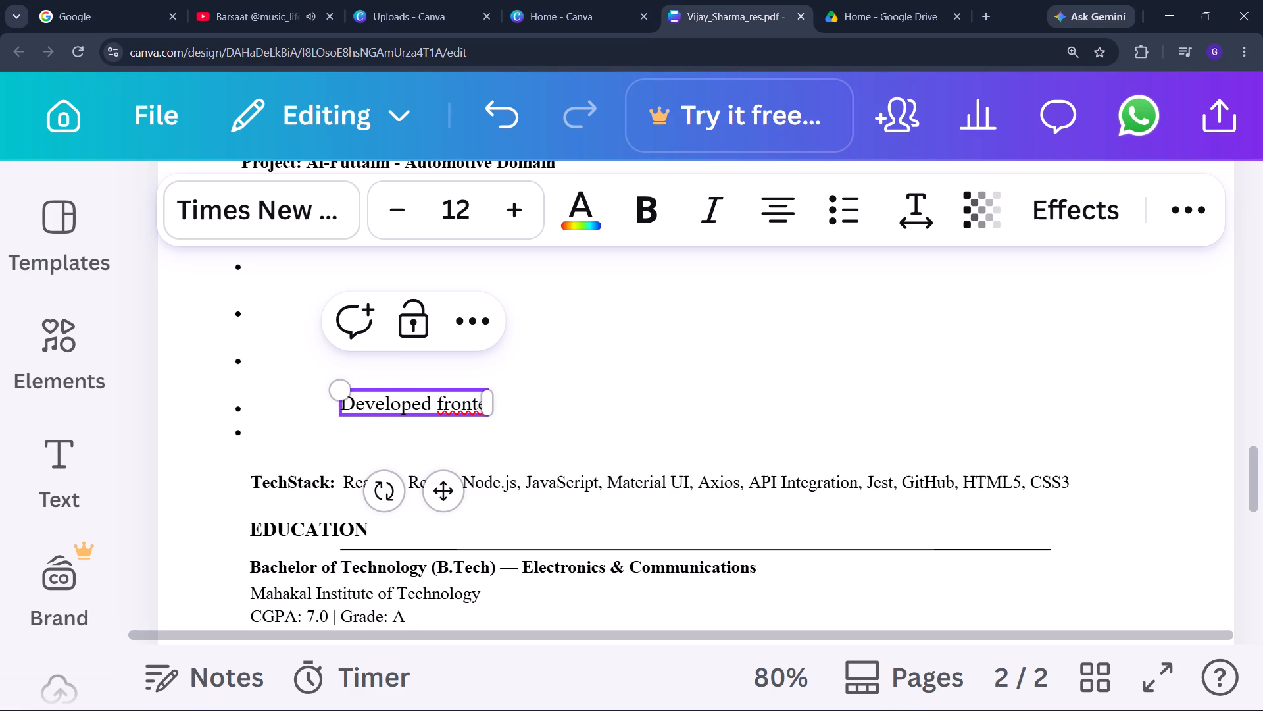
pyautogui.write('nd')
pyautogui.press('space')
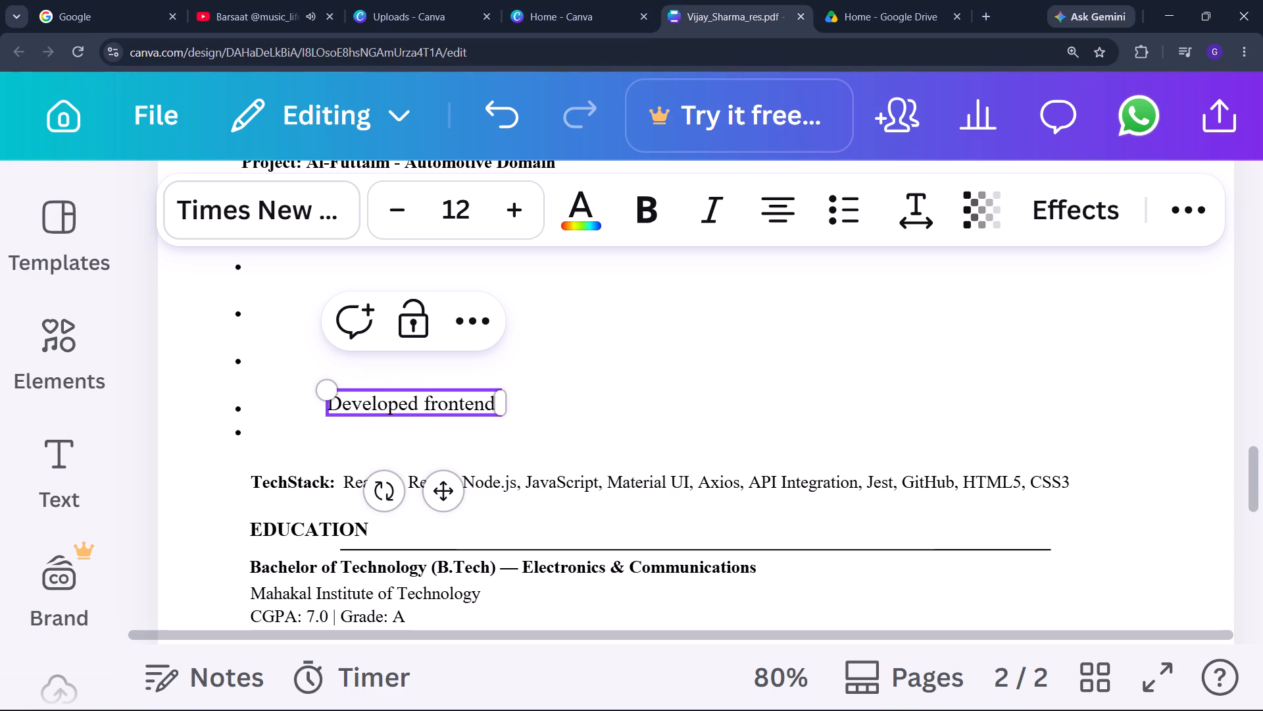
pyautogui.write('modules')
pyautogui.press('space')
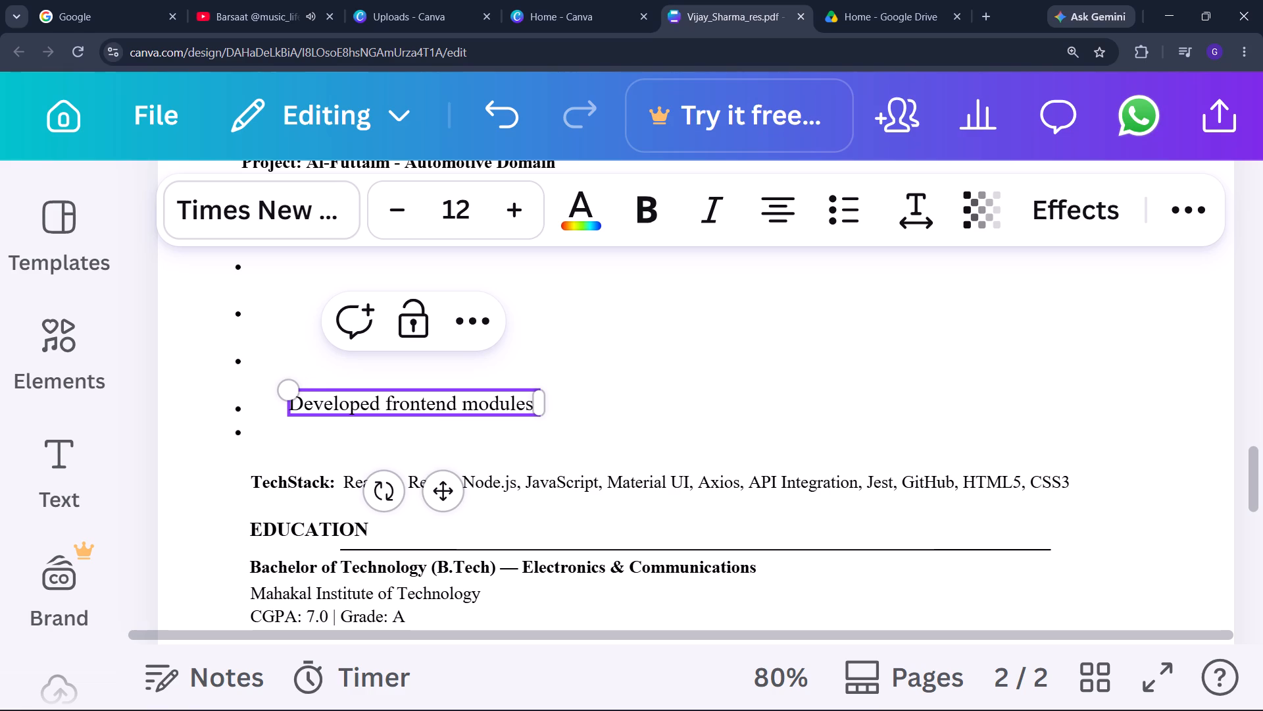
pyautogui.write('using')
pyautogui.press('space')
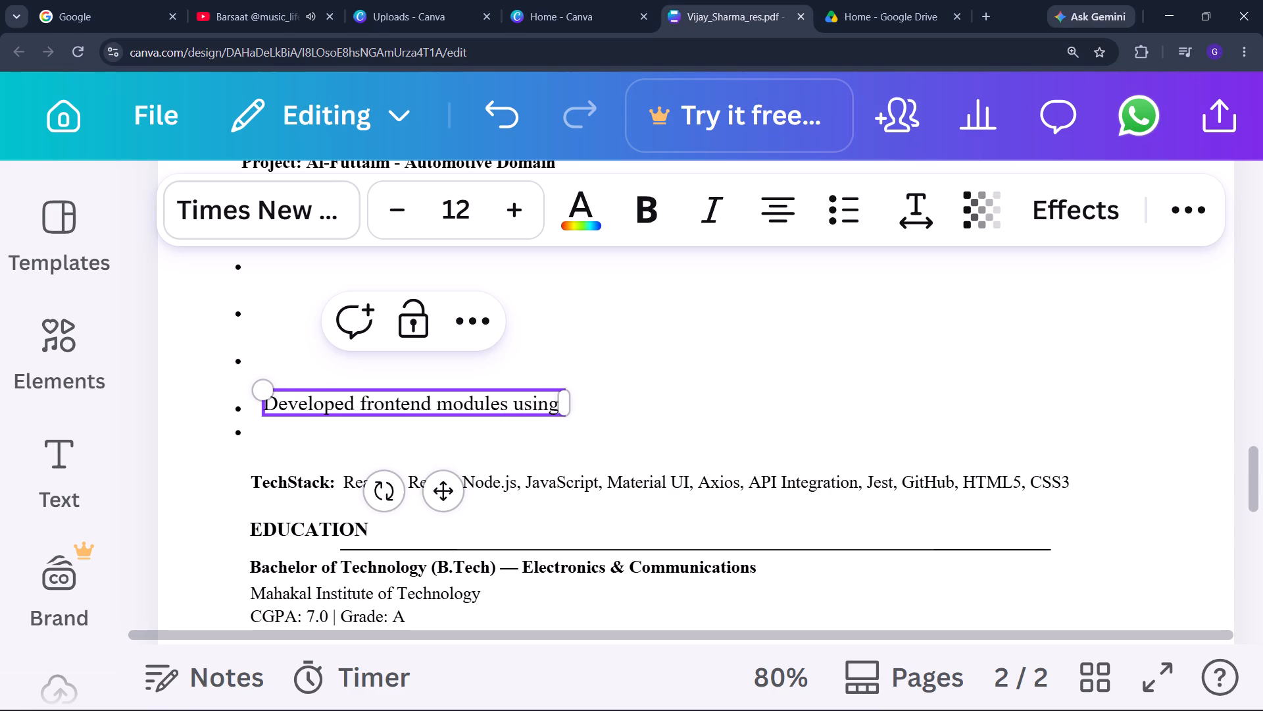
pyautogui.write('Re')
pyautogui.write('act')
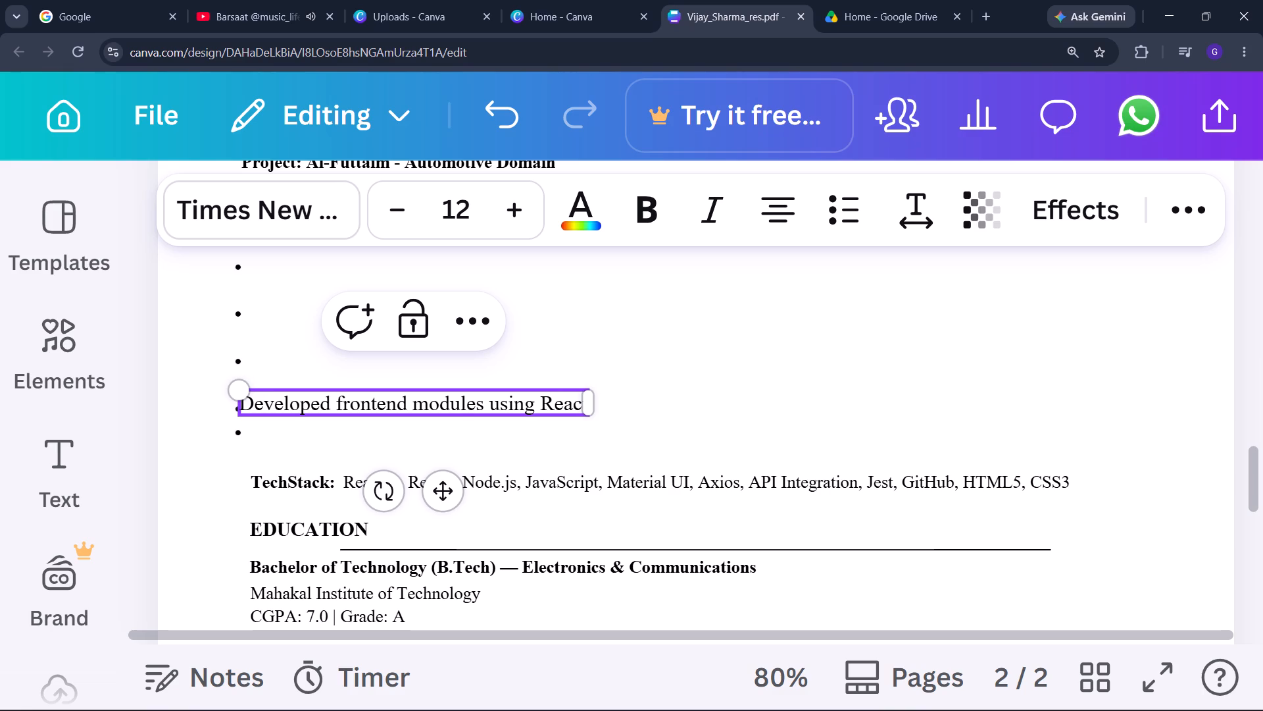
pyautogui.write('.js')
pyautogui.press(',')
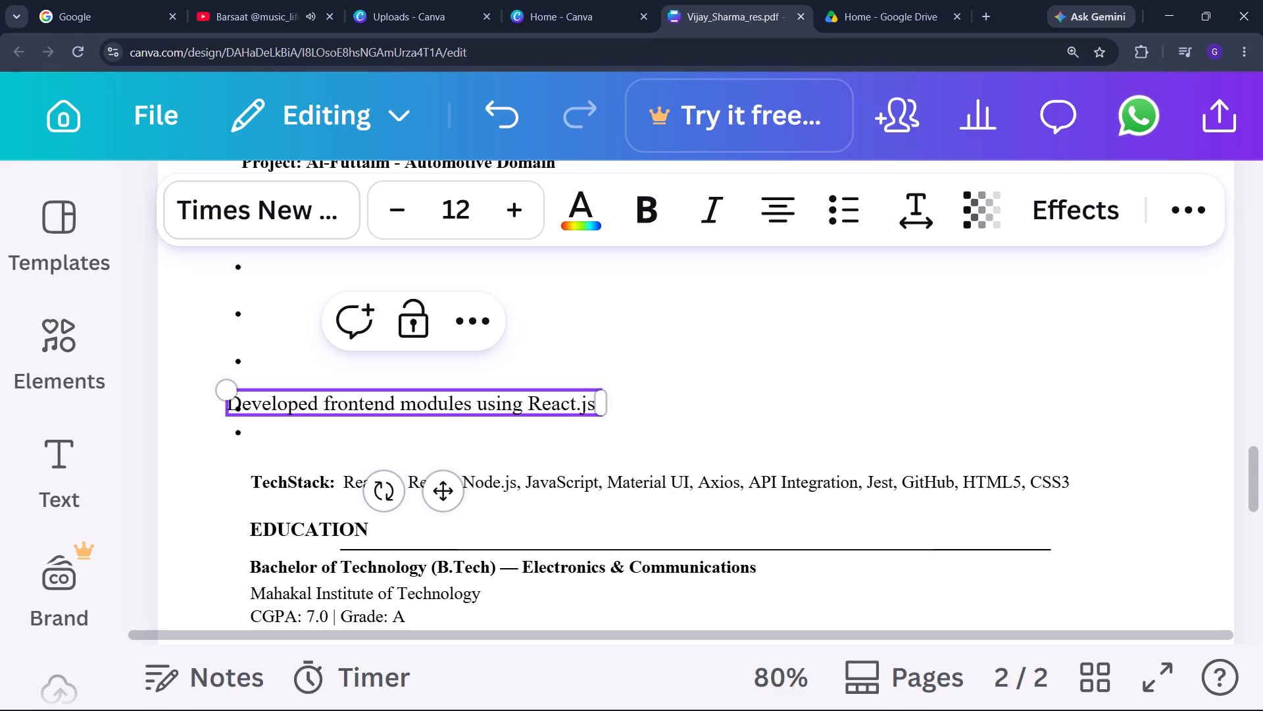
pyautogui.press('space')
pyautogui.write('Redux')
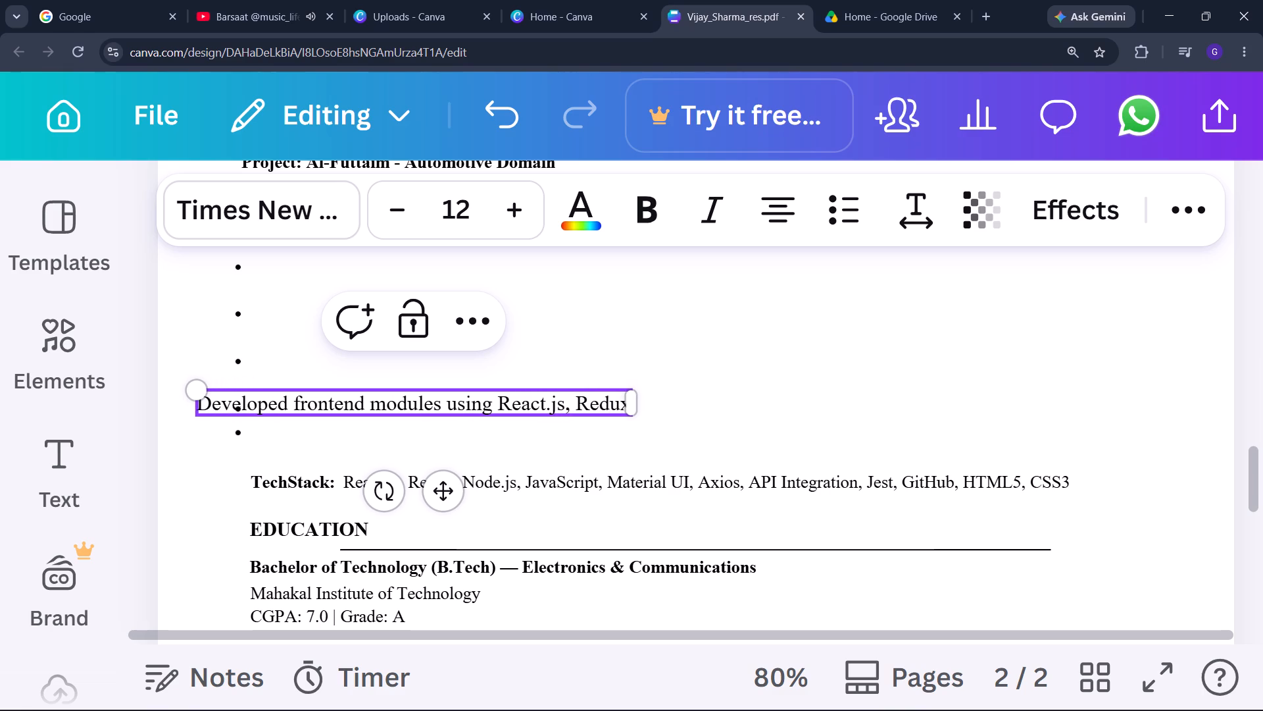
pyautogui.press('space')
pyautogui.write('and')
pyautogui.press('space')
pyautogui.write('Material')
pyautogui.write('UI')
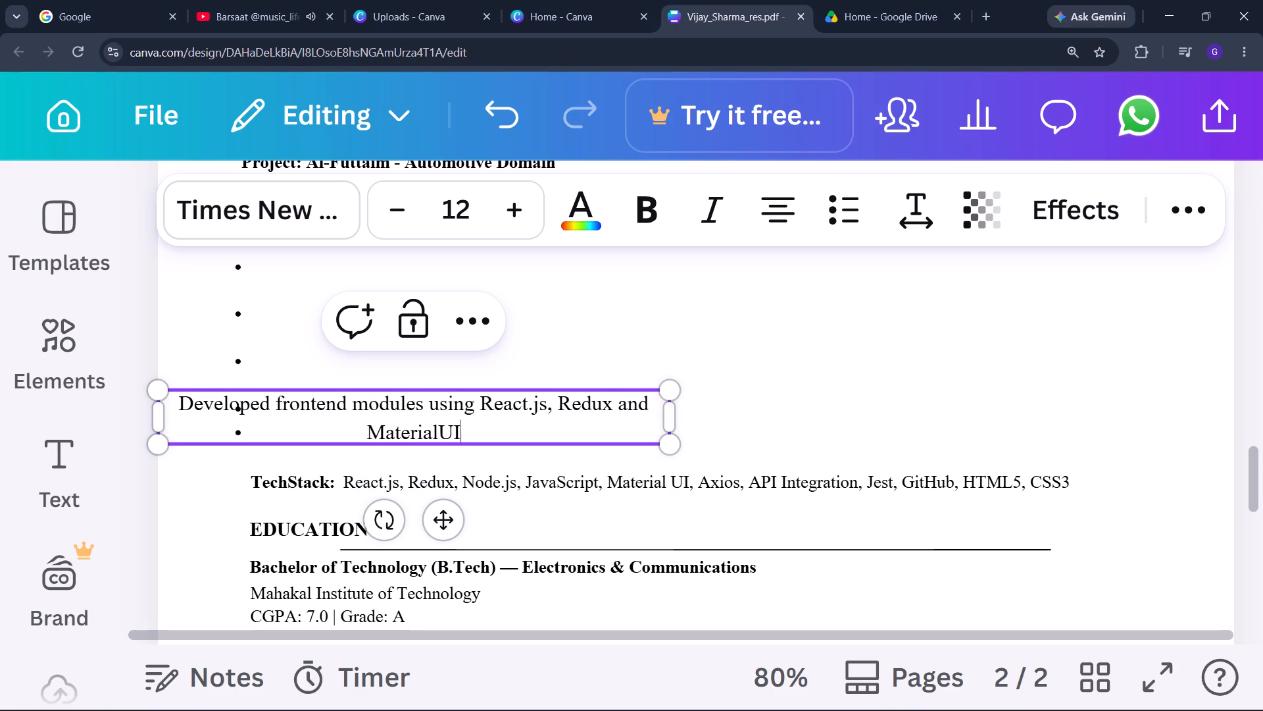
pyautogui.press('Left')
pyautogui.press('Left')
pyautogui.press('space')
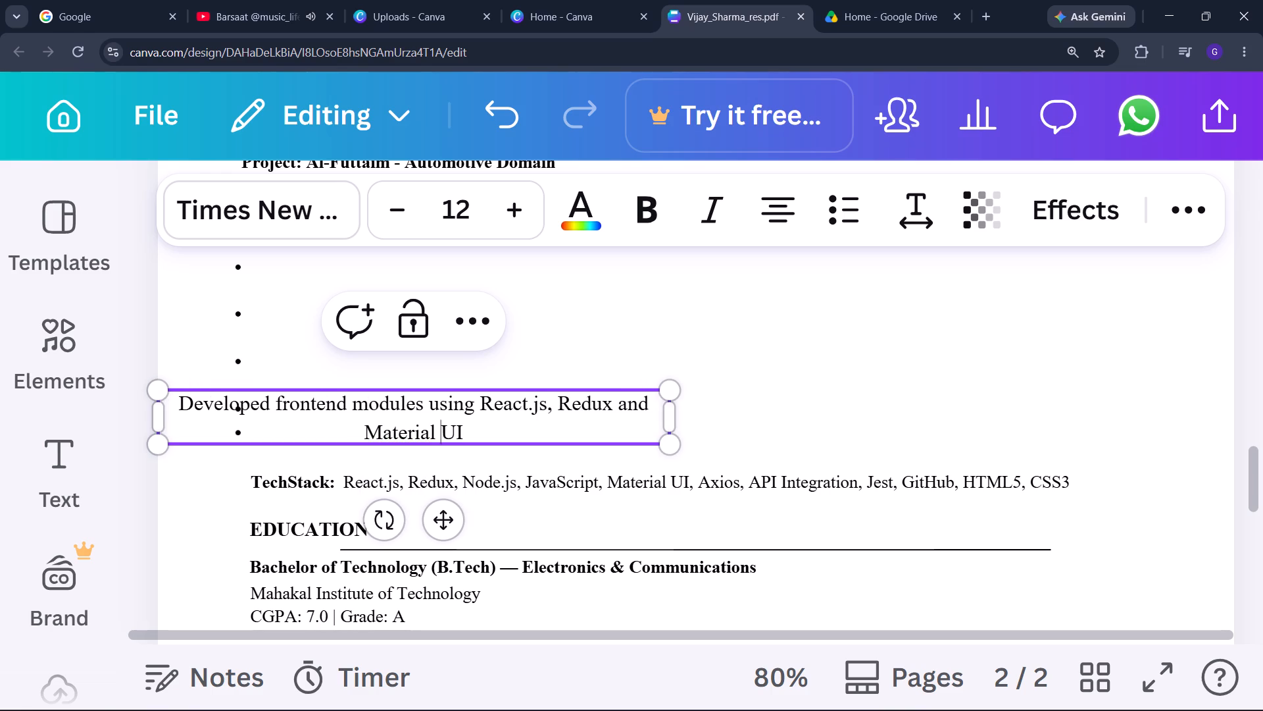
# Widen the new text box so its sentence fits on one line and its right edge nears the TechStack line's end.
pyautogui.moveTo(677, 417); pyautogui.dragTo(815, 419)
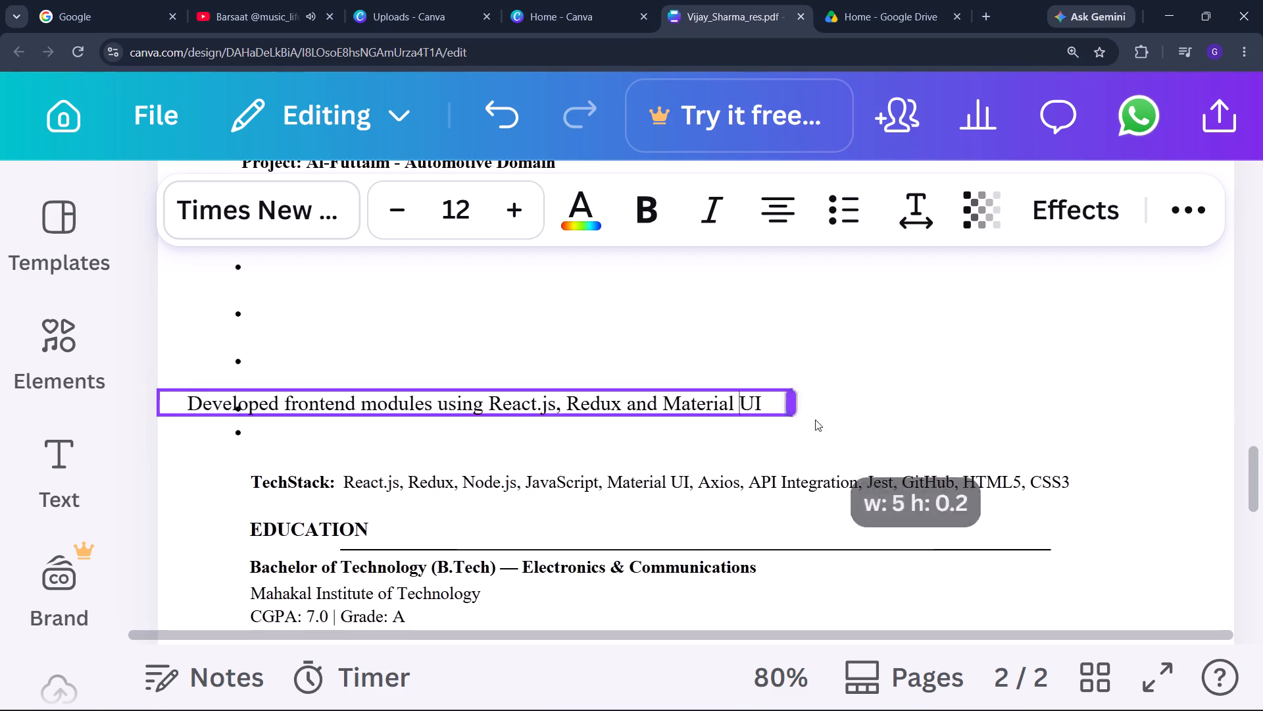
pyautogui.moveTo(815, 419); pyautogui.dragTo(1074, 444)
pyautogui.moveTo(1083, 444); pyautogui.dragTo(1074, 444, button='right')
pyautogui.rightClick(1074, 444)
pyautogui.rightClick(1074, 444)
pyautogui.rightClick(1074, 444)
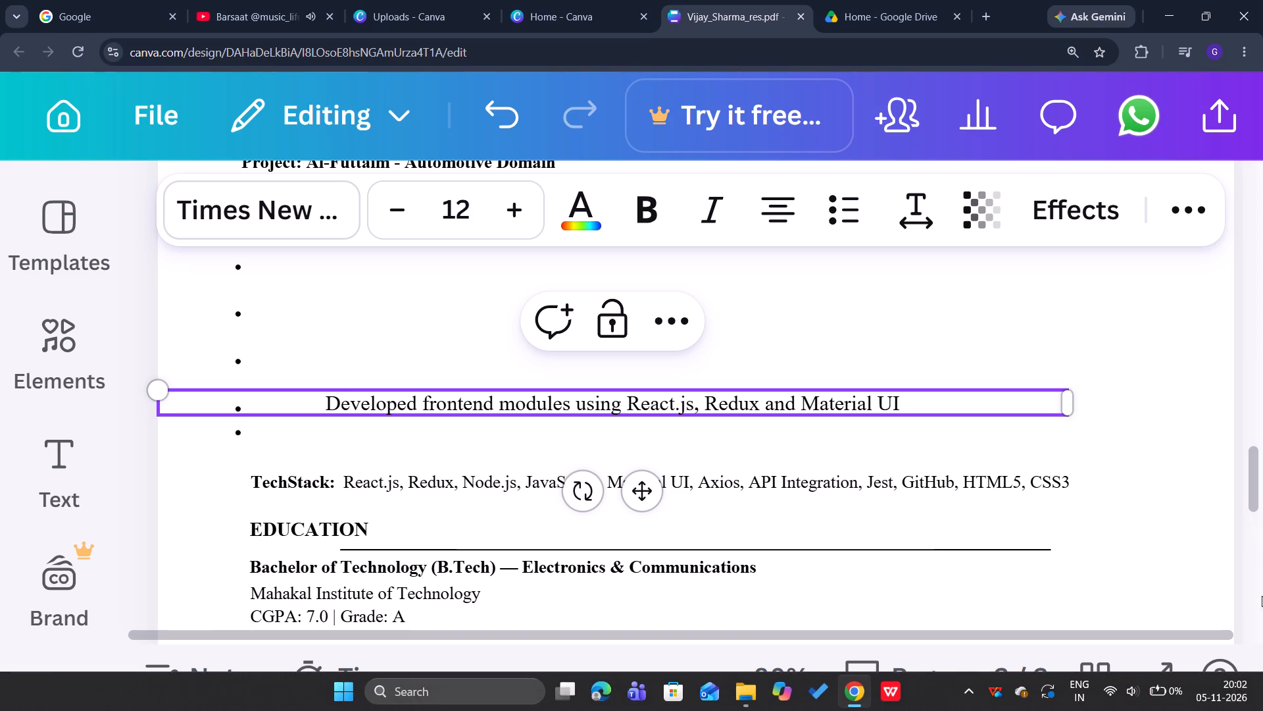
pyautogui.moveTo(1072, 406); pyautogui.dragTo(1088, 406)
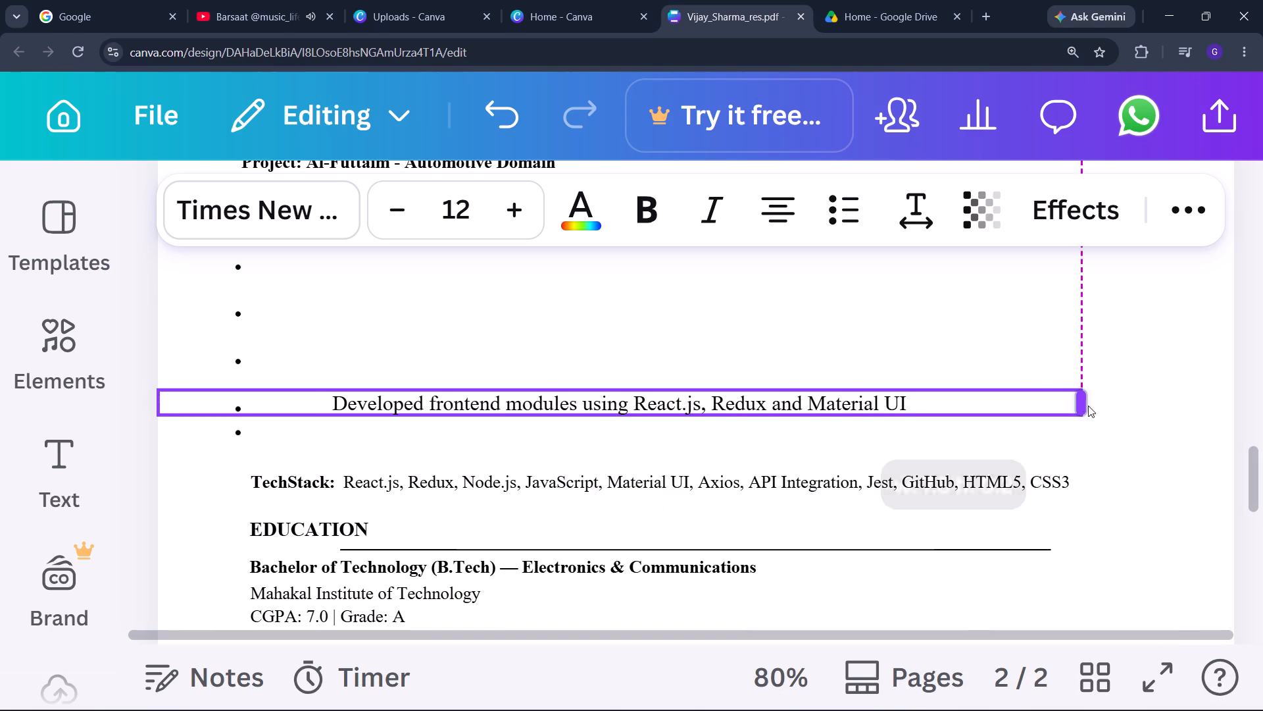
pyautogui.moveTo(1088, 406); pyautogui.dragTo(1059, 410)
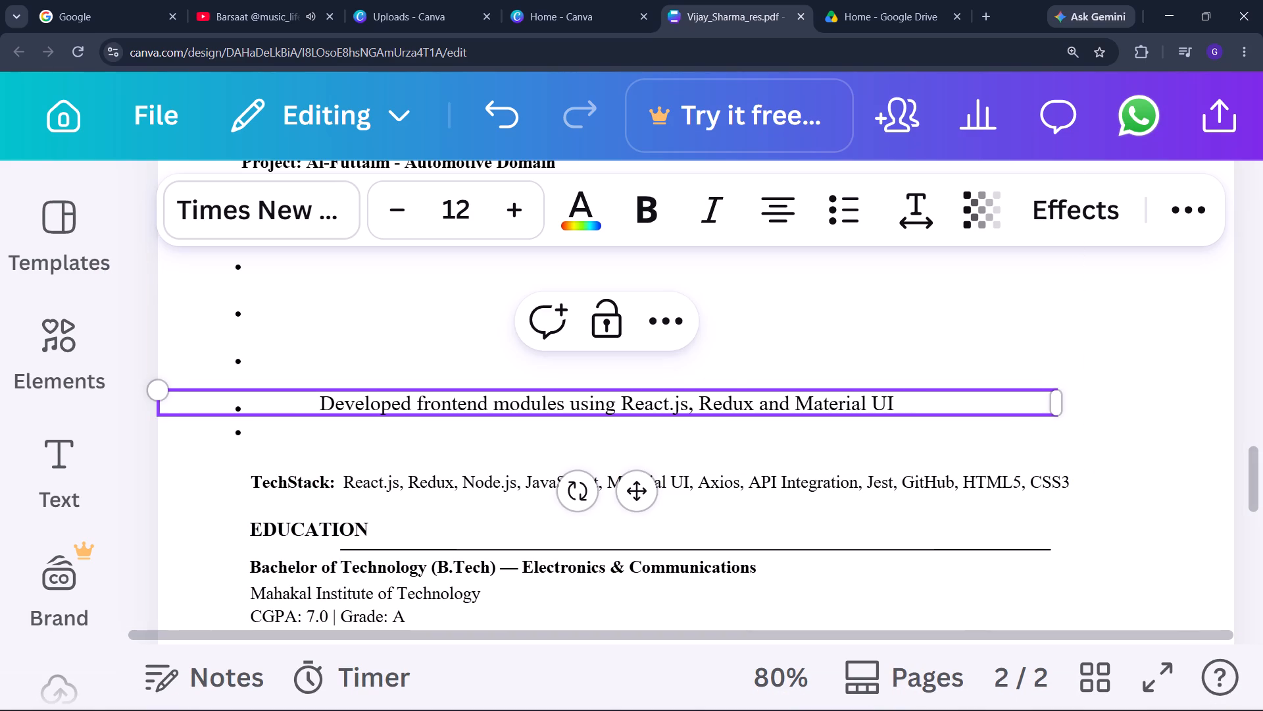
pyautogui.click(562, 523)
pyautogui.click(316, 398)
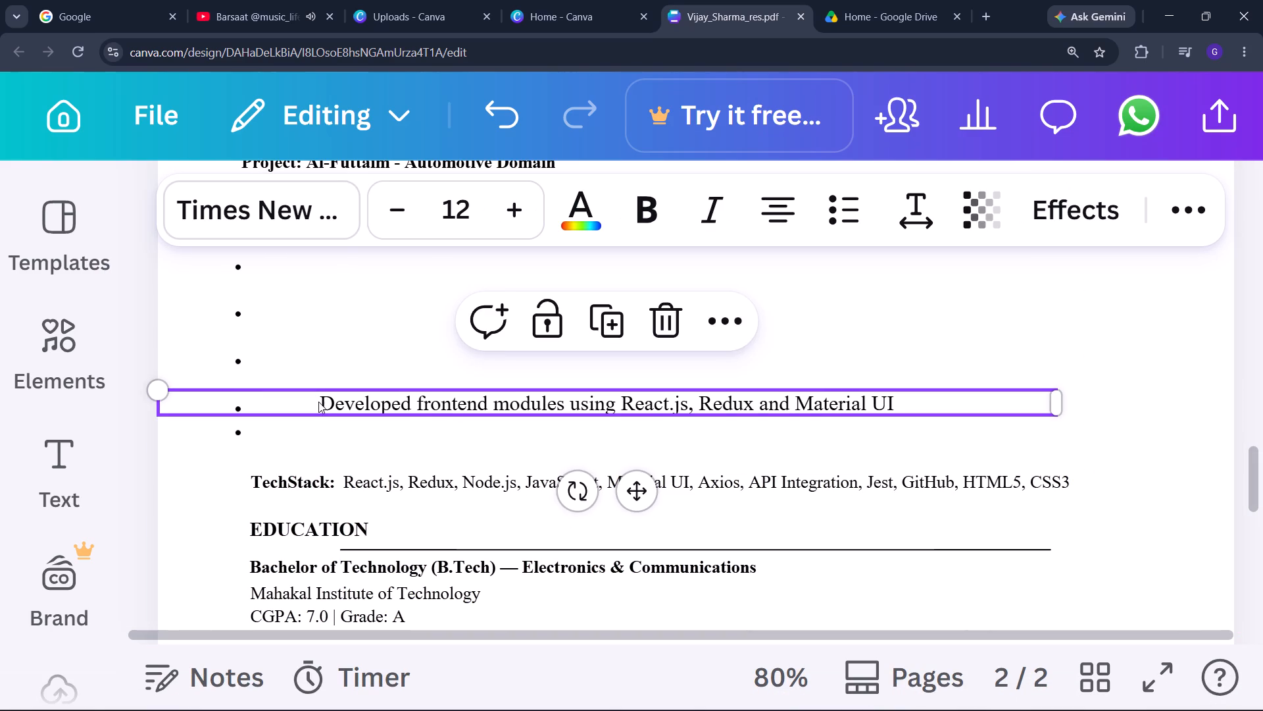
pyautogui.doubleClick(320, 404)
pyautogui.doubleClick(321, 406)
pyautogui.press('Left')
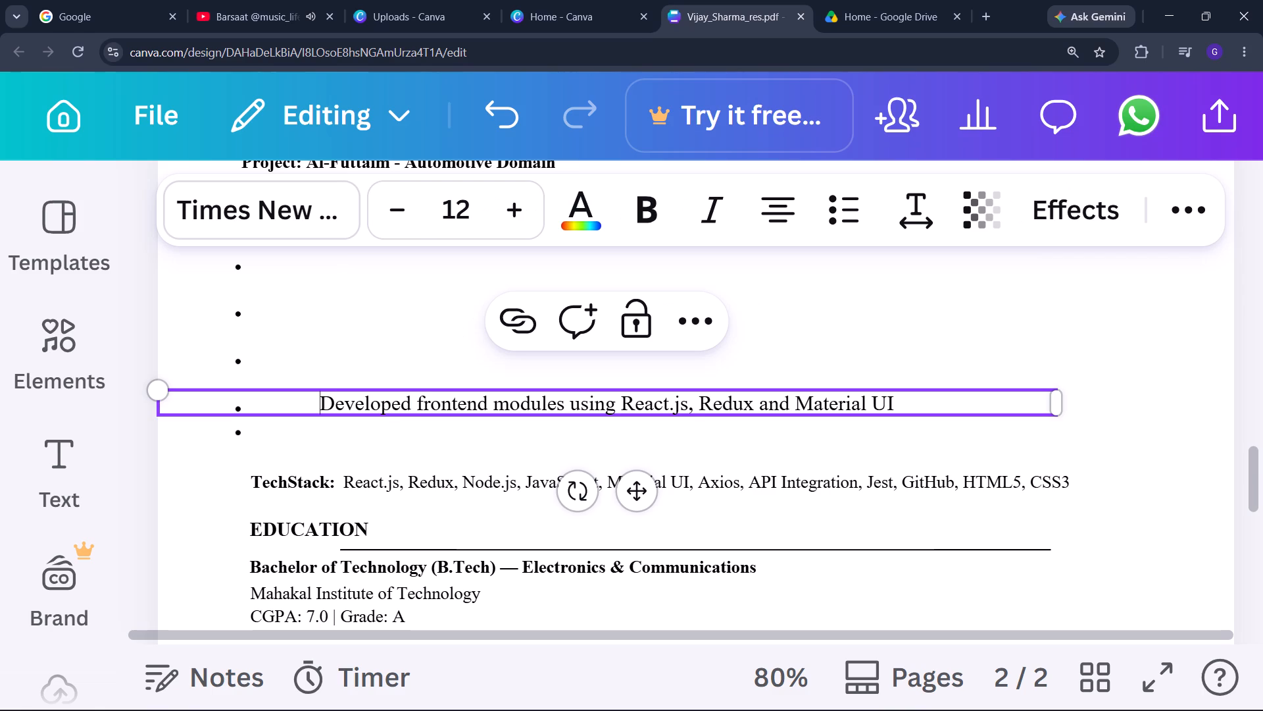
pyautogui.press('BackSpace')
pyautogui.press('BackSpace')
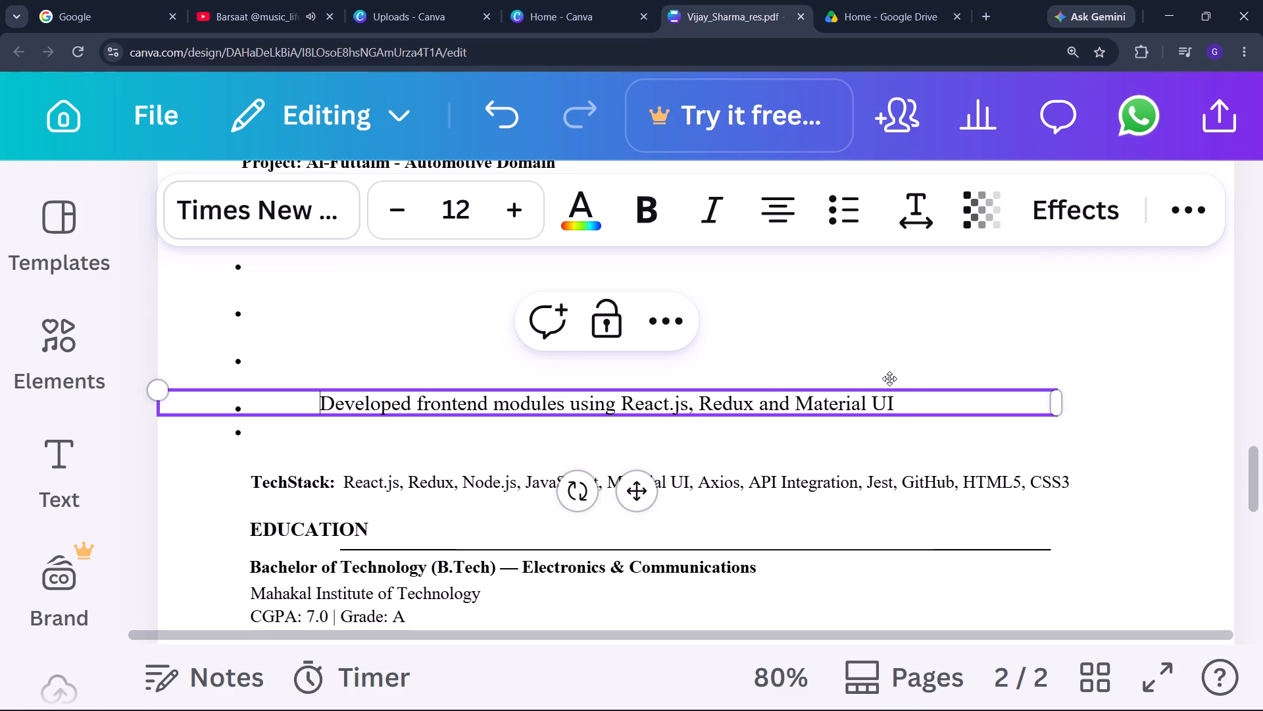
# Continue the text box sentence after "Material UI" with "converting wireframes from Adobe XD".
pyautogui.click(907, 406)
pyautogui.press('space')
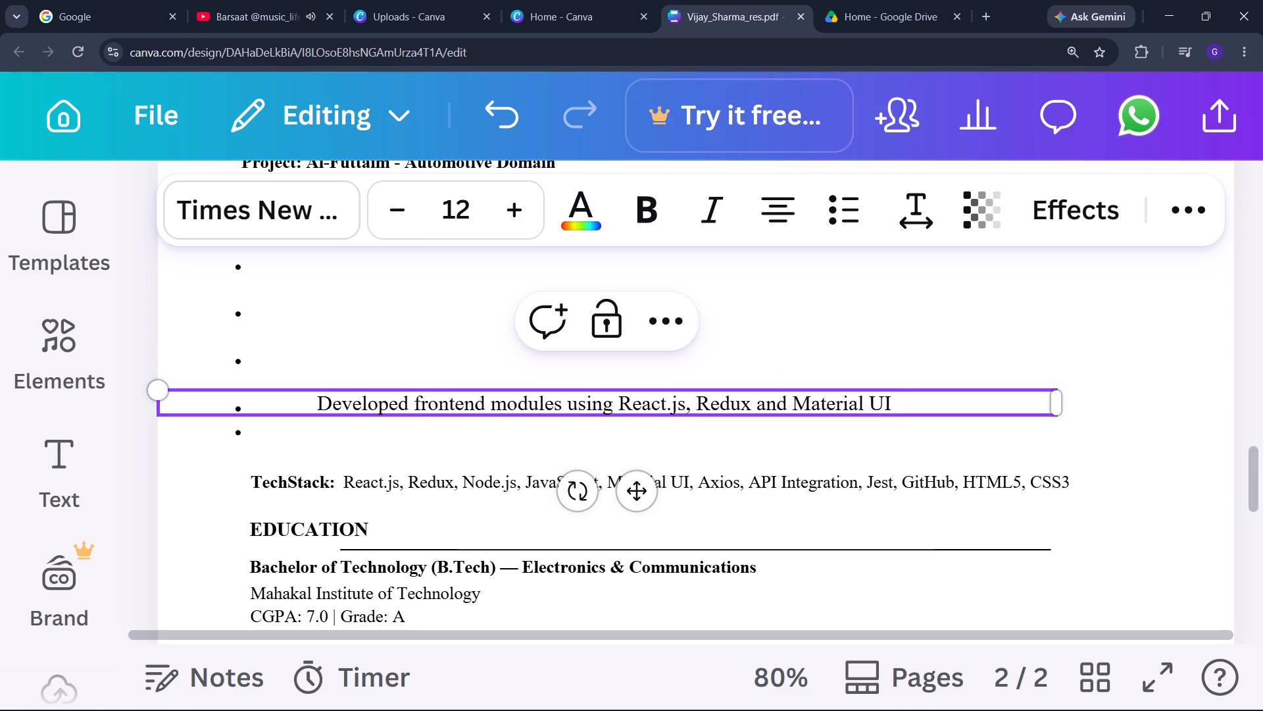
pyautogui.write('converting')
pyautogui.press('space')
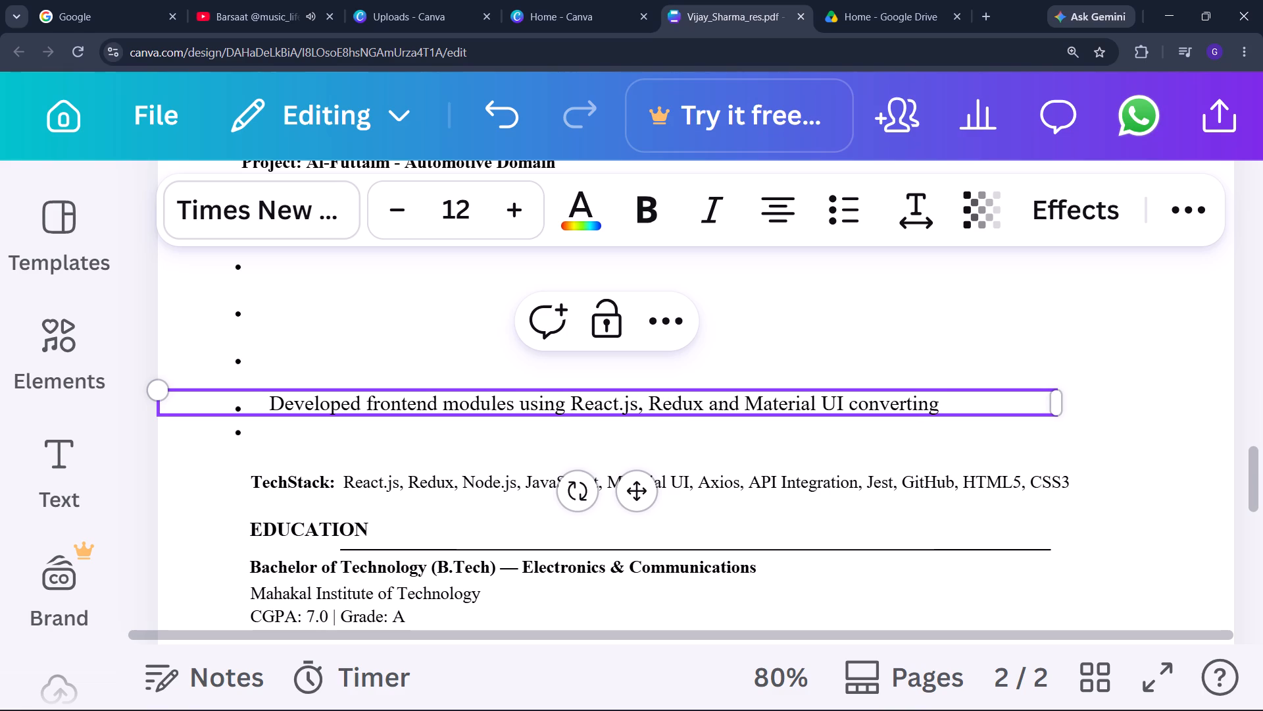
pyautogui.write('wireframes')
pyautogui.press('Return')
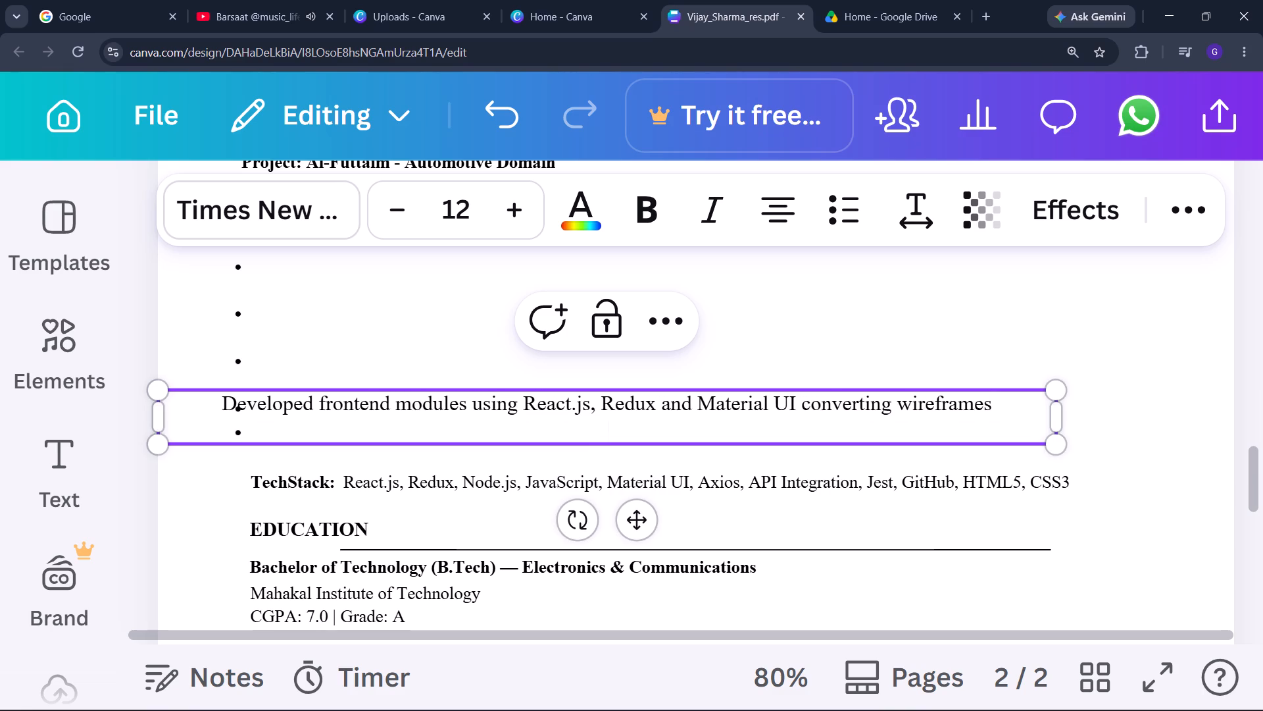
pyautogui.click(996, 404)
pyautogui.press('space')
pyautogui.write('from')
pyautogui.press('space')
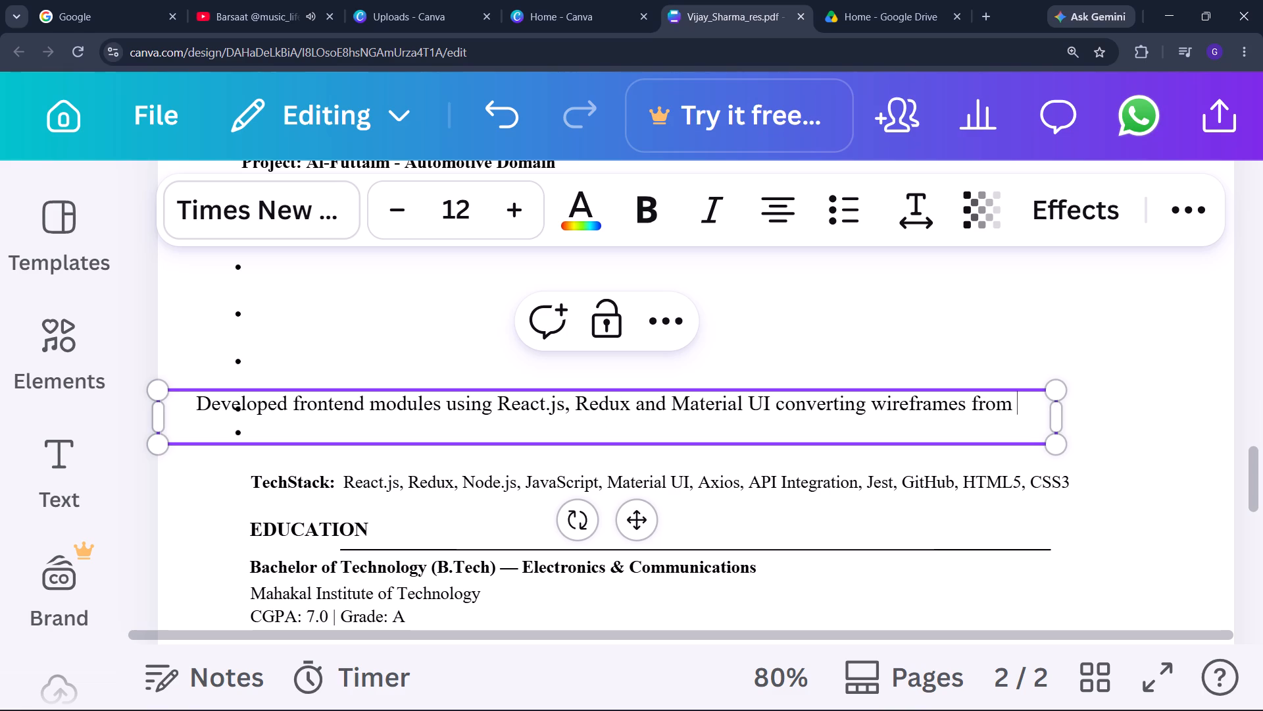
pyautogui.write('Adobe')
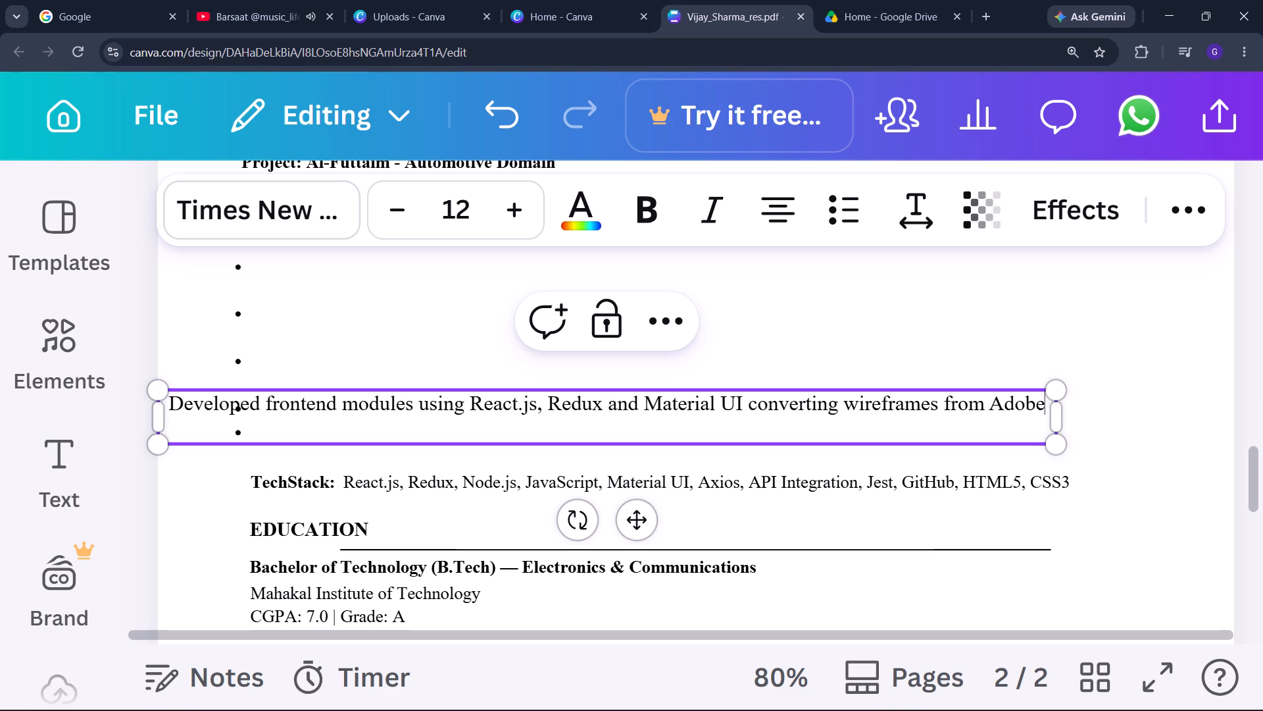
pyautogui.hotkey('shift', 'space')
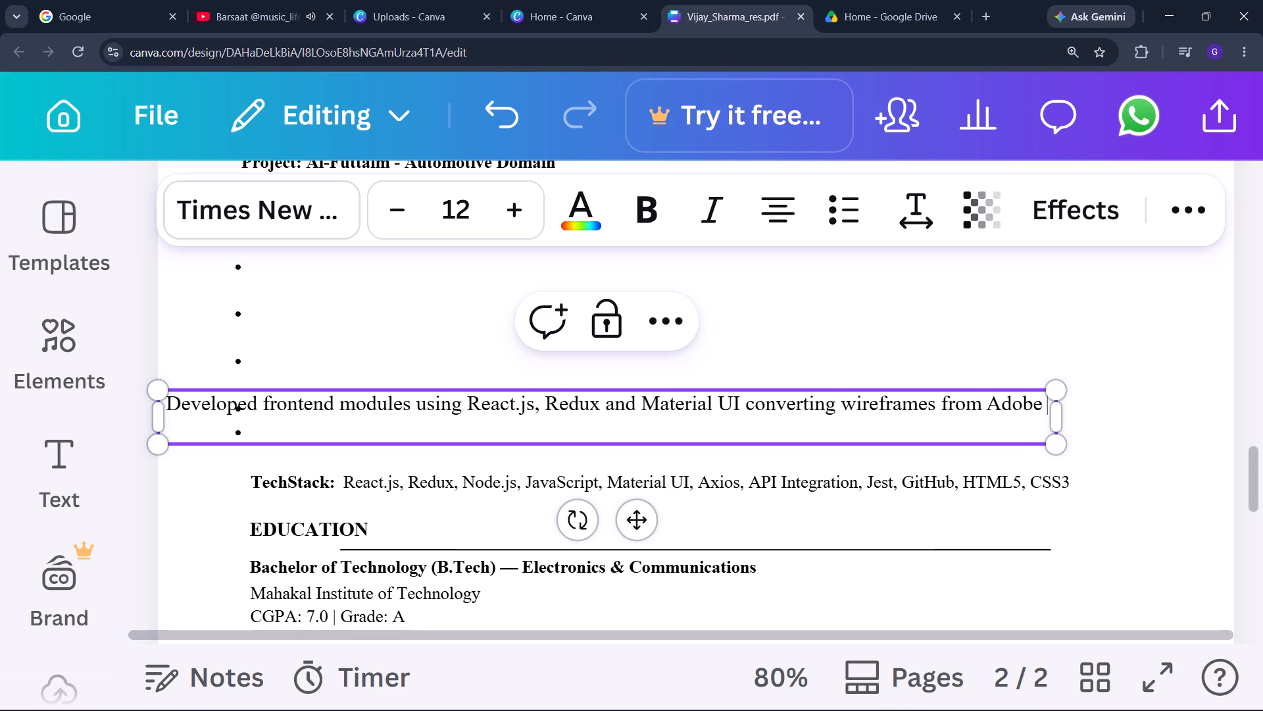
pyautogui.write('XD')
pyautogui.press('space')
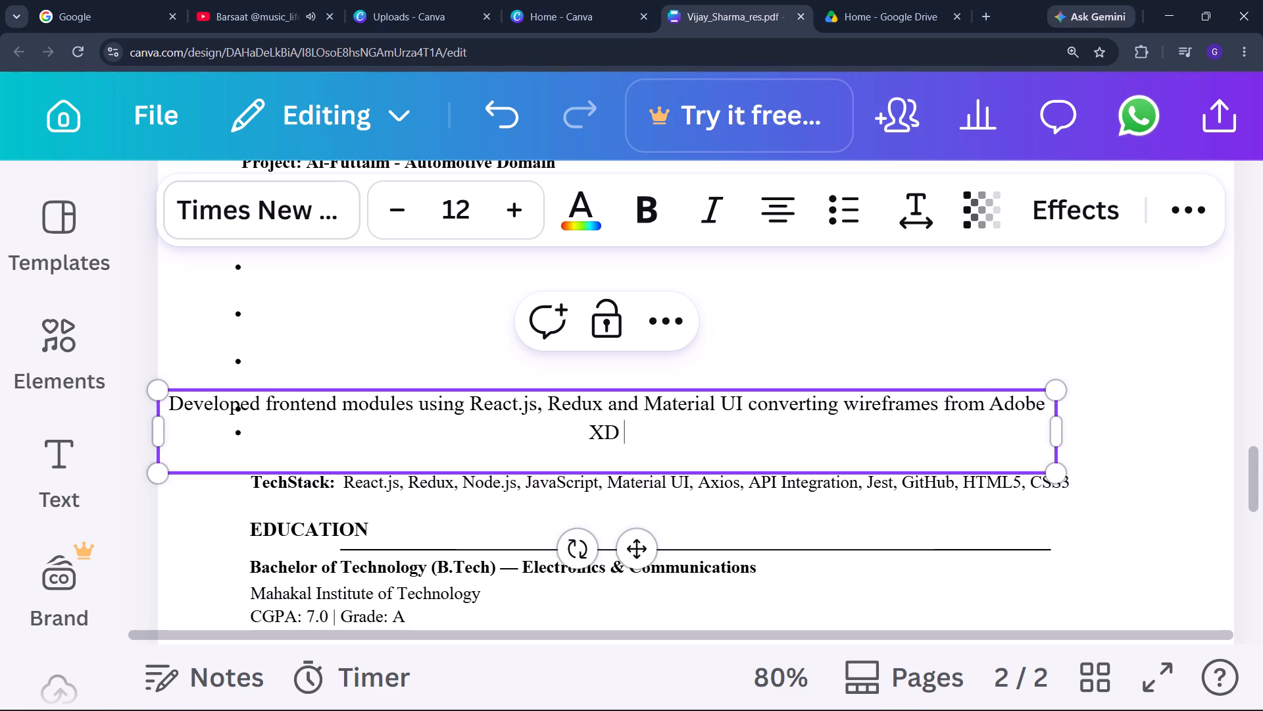
# Add "/ Zeplin" after "Adobe XD", with a space on each side of the slash.
pyautogui.press('BackSpace')
pyautogui.press("'")
pyautogui.press('BackSpace')
pyautogui.press('/')
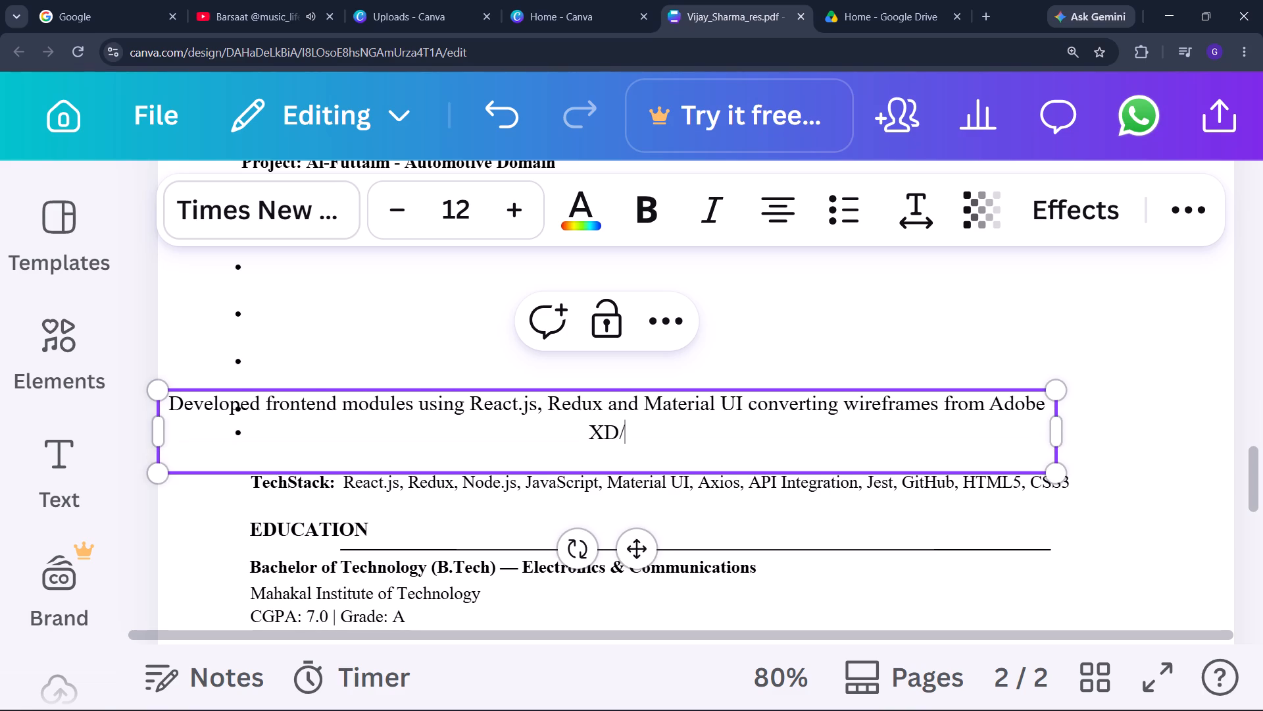
pyautogui.hotkey('shift', 'x')
pyautogui.press('BackSpace')
pyautogui.write('Ze')
pyautogui.write('plin')
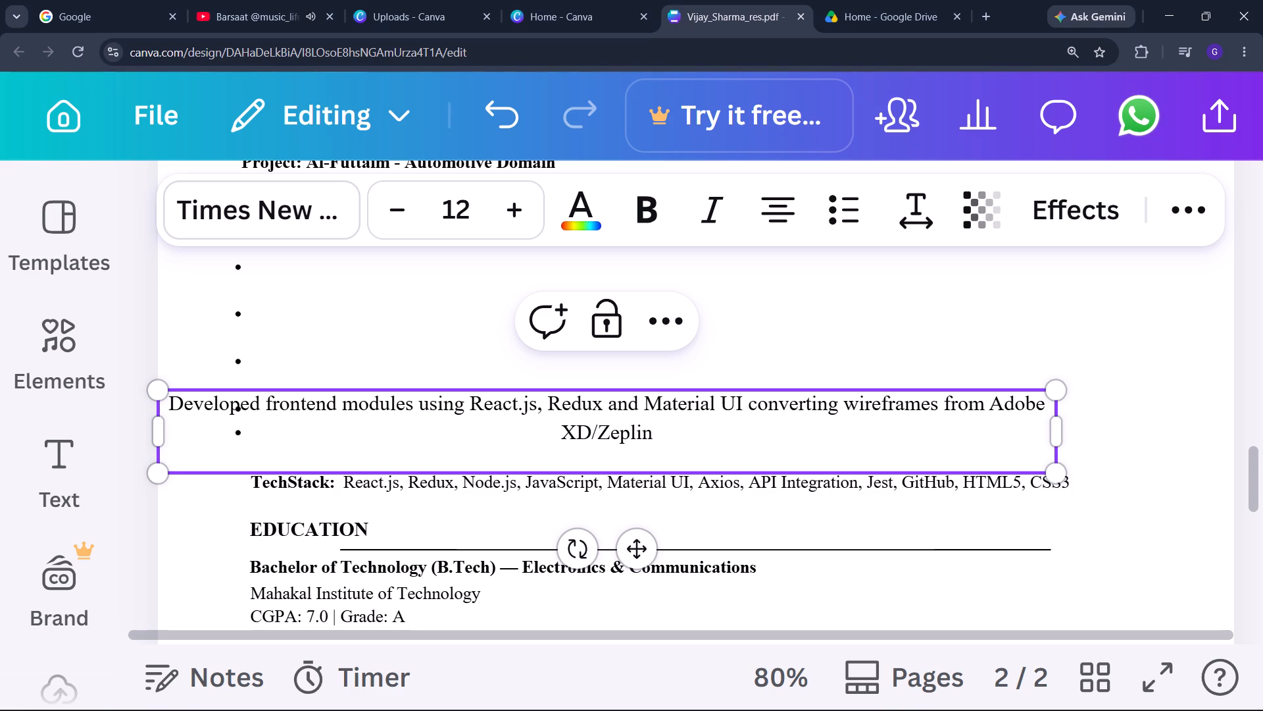
pyautogui.press('Left')
pyautogui.press('Left')
pyautogui.press('Left')
pyautogui.press('Left')
pyautogui.press('Left')
pyautogui.press('Left')
pyautogui.press('space')
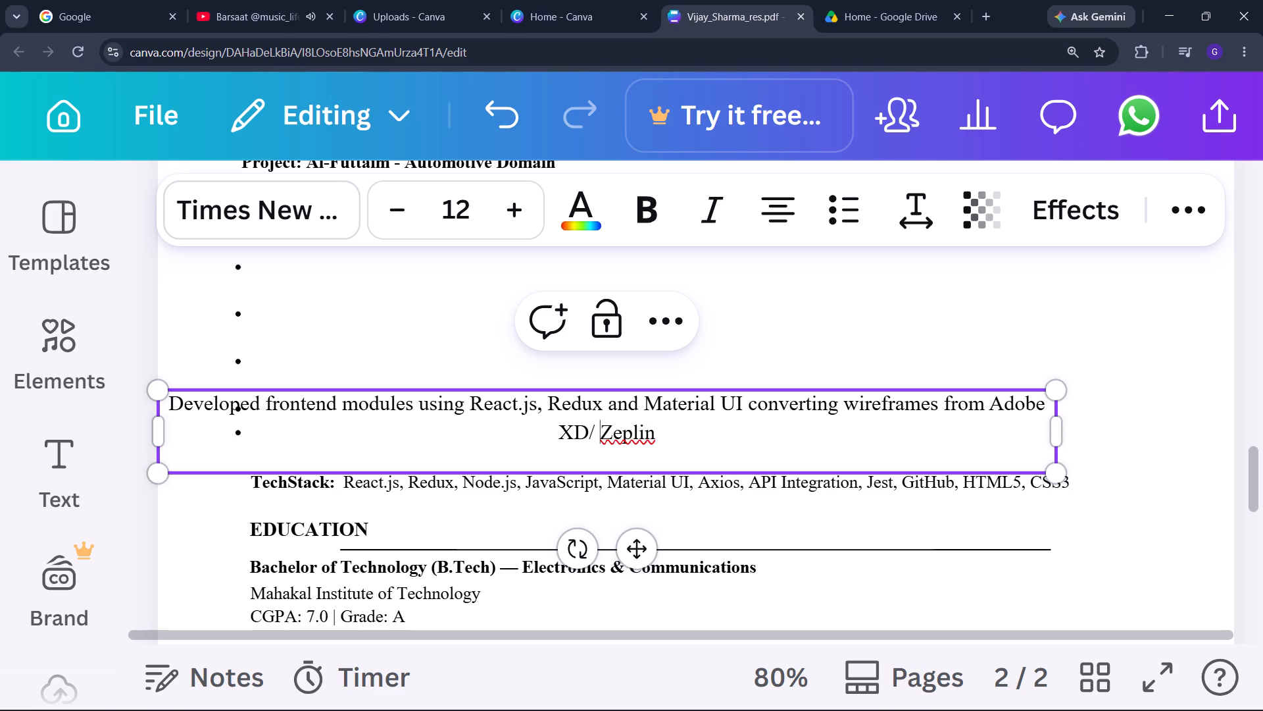
pyautogui.click(589, 433)
pyautogui.press('space')
# Add the word "Zeplin" to the spelling dictionary.
pyautogui.click(635, 434)
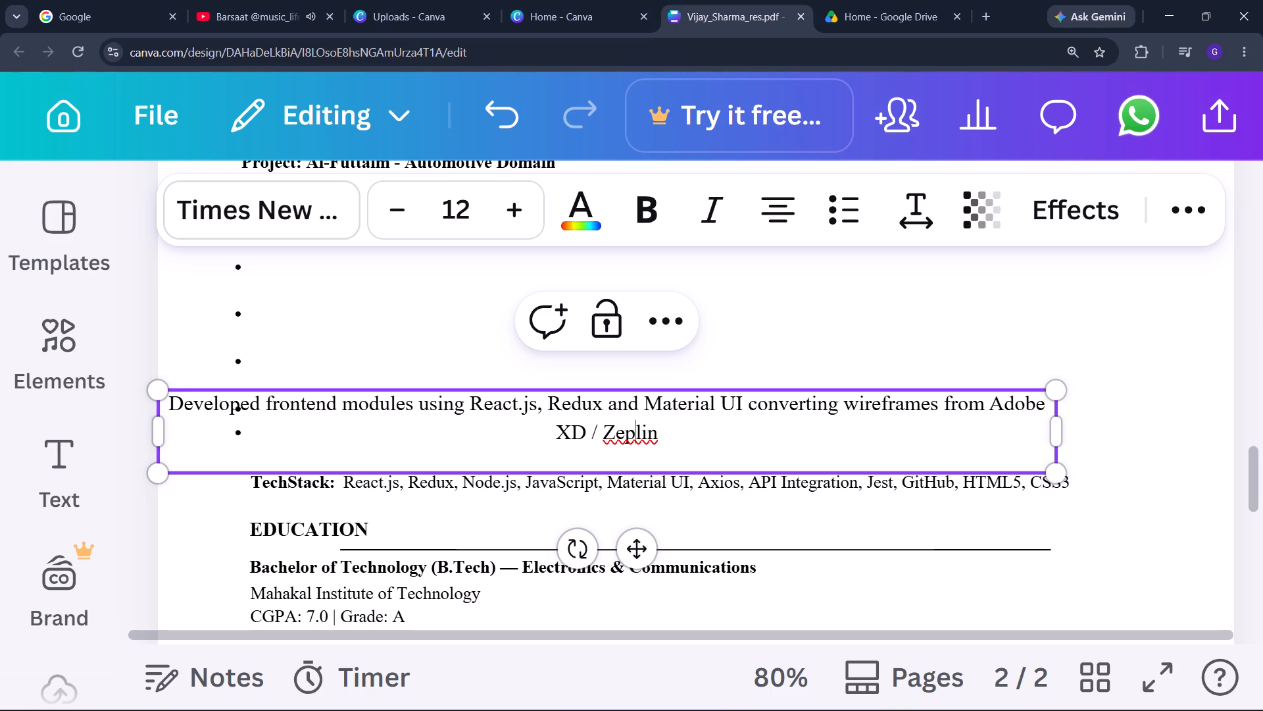
pyautogui.rightClick(635, 434)
pyautogui.rightClick(635, 434)
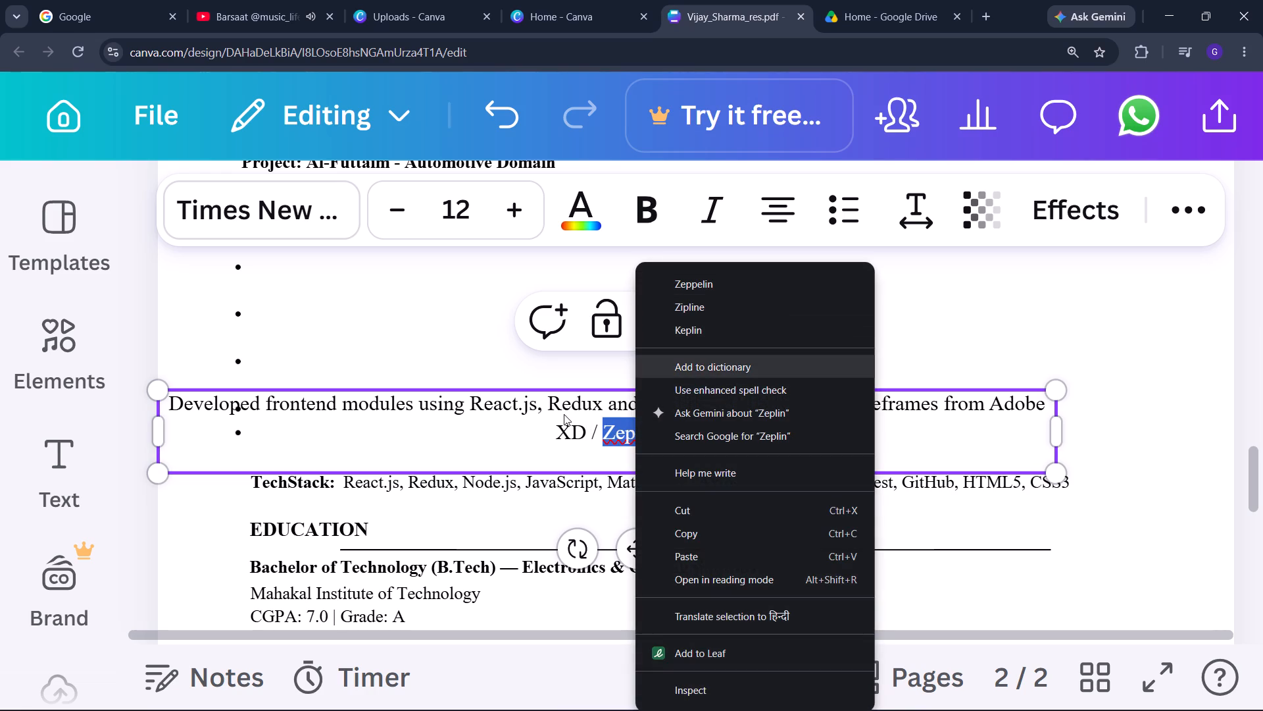
pyautogui.click(711, 359)
pyautogui.click(640, 439)
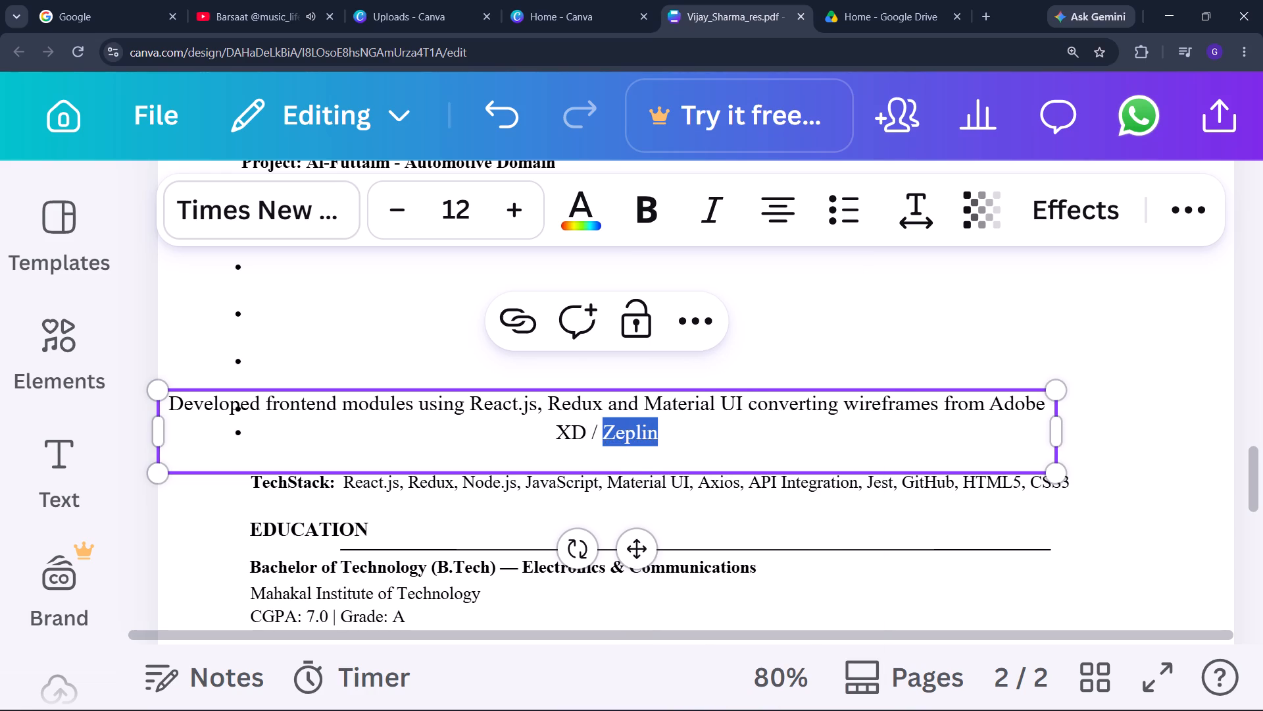
# Finish the sentence after "Zeplin" with "into responsive user interfaces.".
pyautogui.click(681, 434)
pyautogui.press('space')
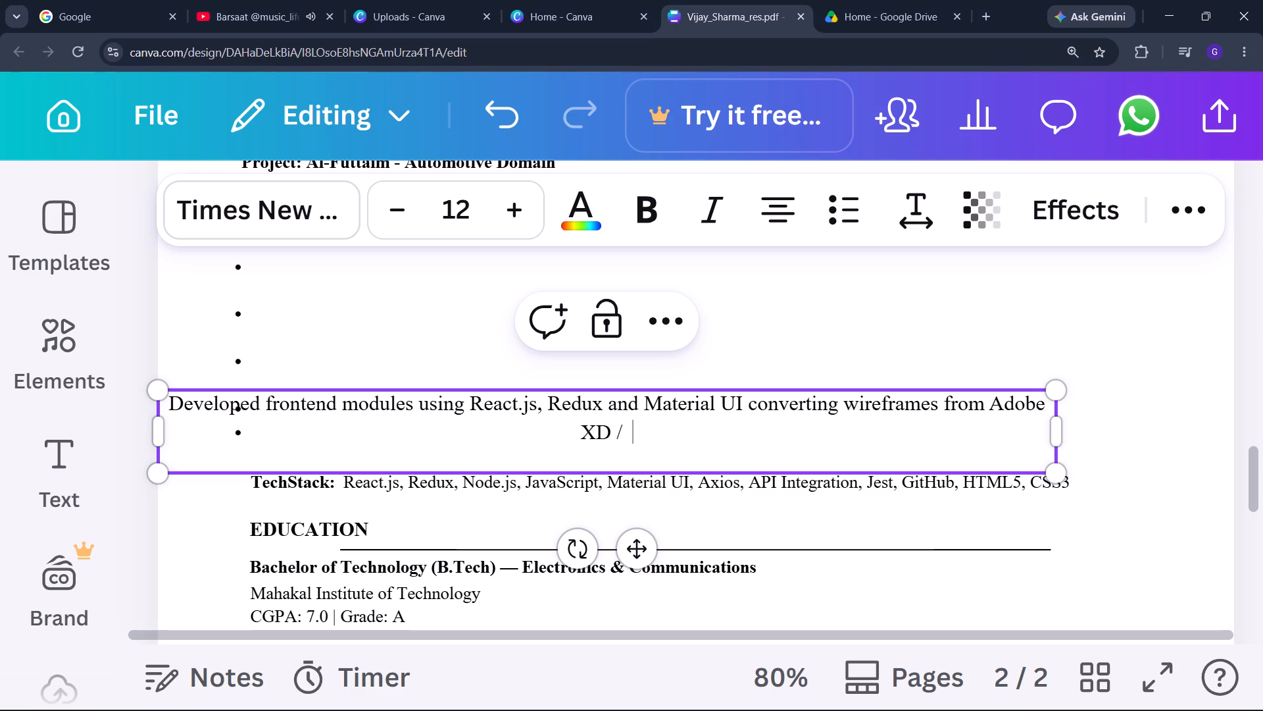
pyautogui.hotkey('ctrl', 'z')
pyautogui.press('space')
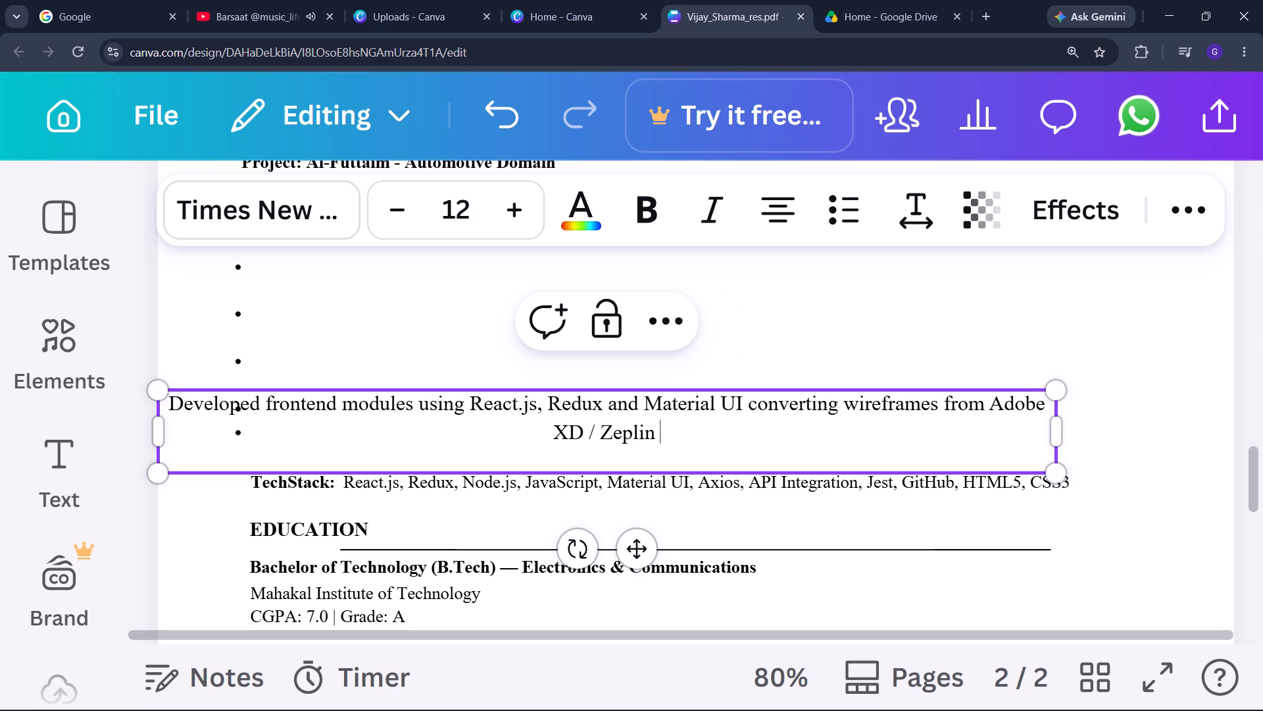
pyautogui.write('into')
pyautogui.press('space')
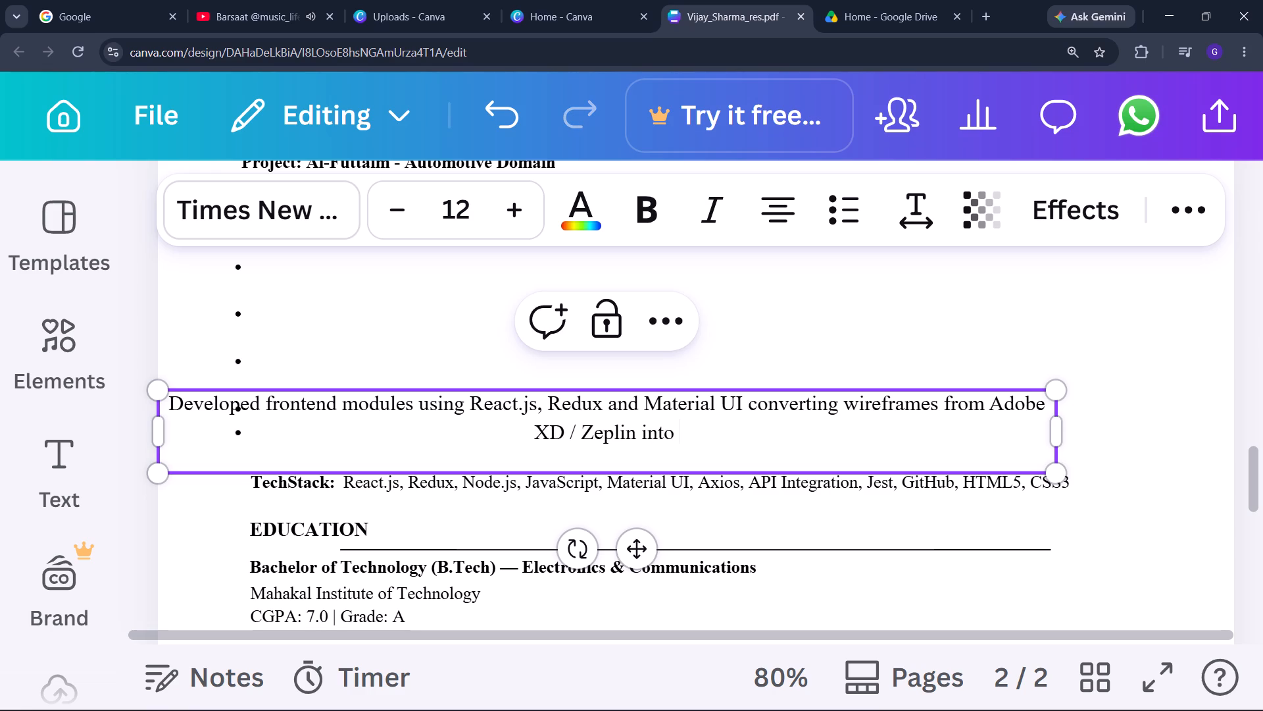
pyautogui.write('responsib')
pyautogui.press('BackSpace')
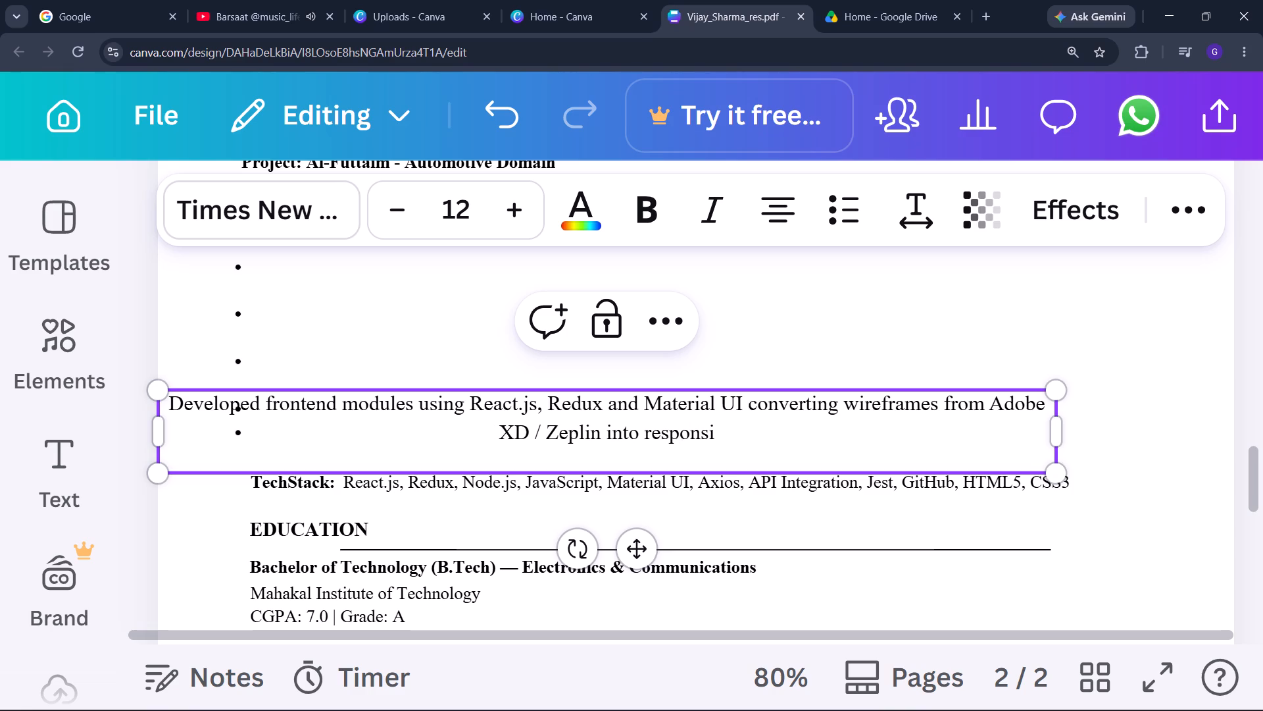
pyautogui.write('ve user interg')
pyautogui.press('BackSpace')
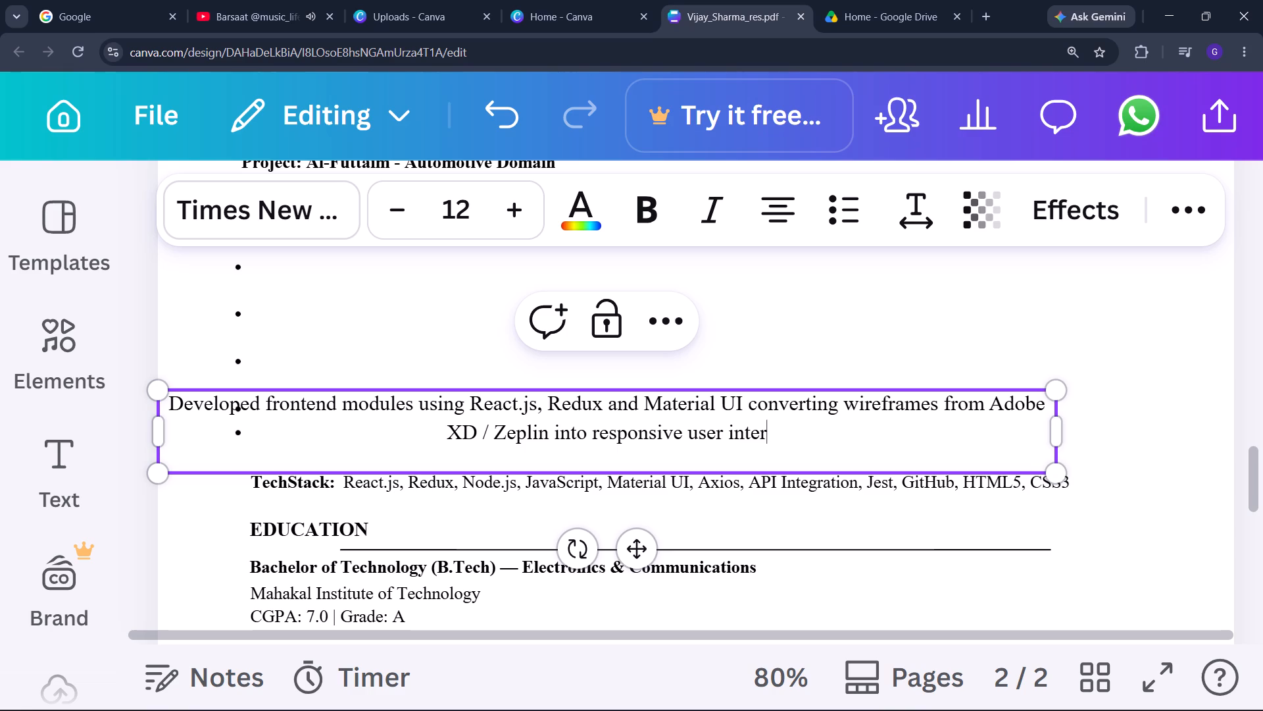
pyautogui.write('faces')
pyautogui.press('.')
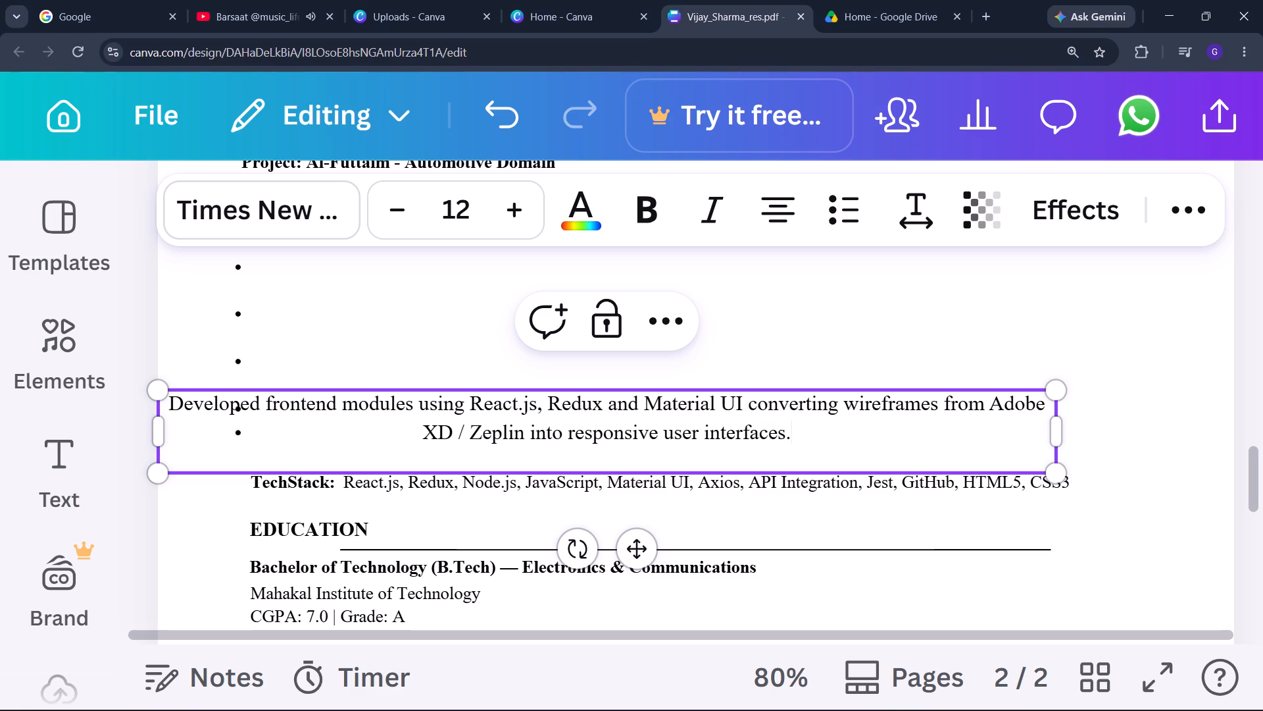
# Left-align the paragraph in the new text box.
pyautogui.click(787, 211)
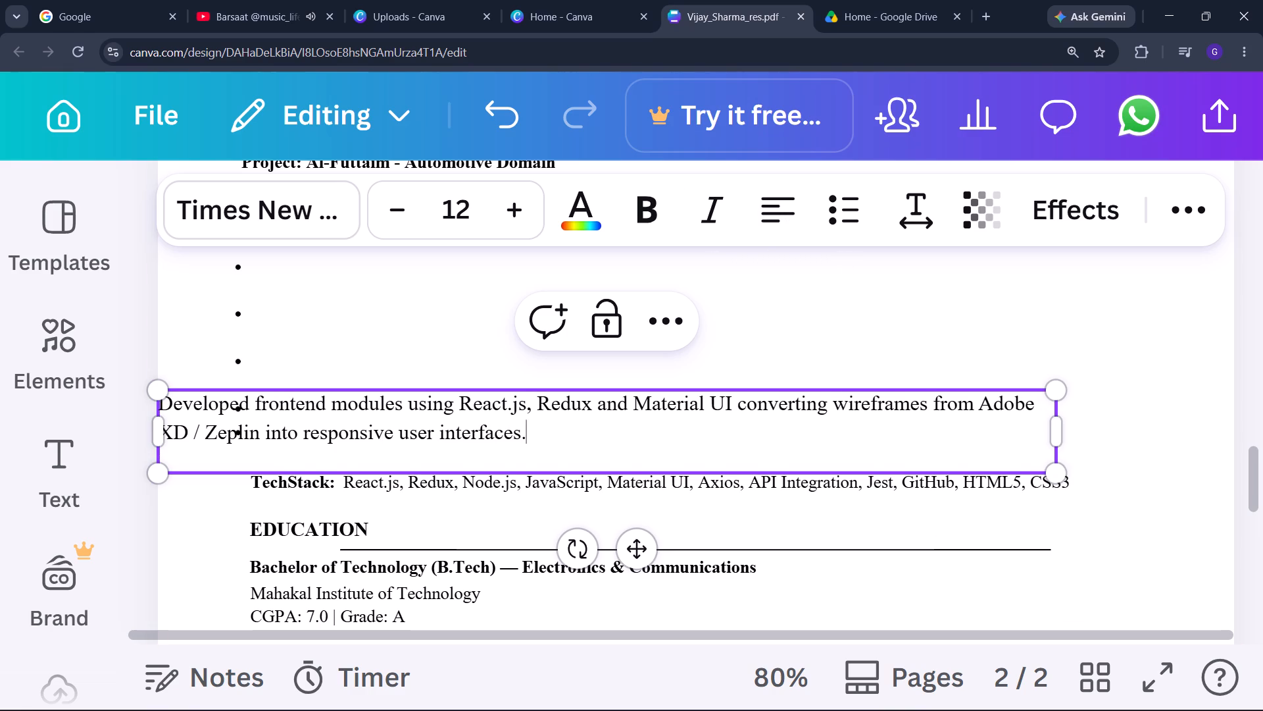
# Move the text box up beside the first empty bullet below the Al-Futtaim Project line.
pyautogui.scroll(2, 655, 442)
pyautogui.moveTo(554, 575); pyautogui.dragTo(570, 553)
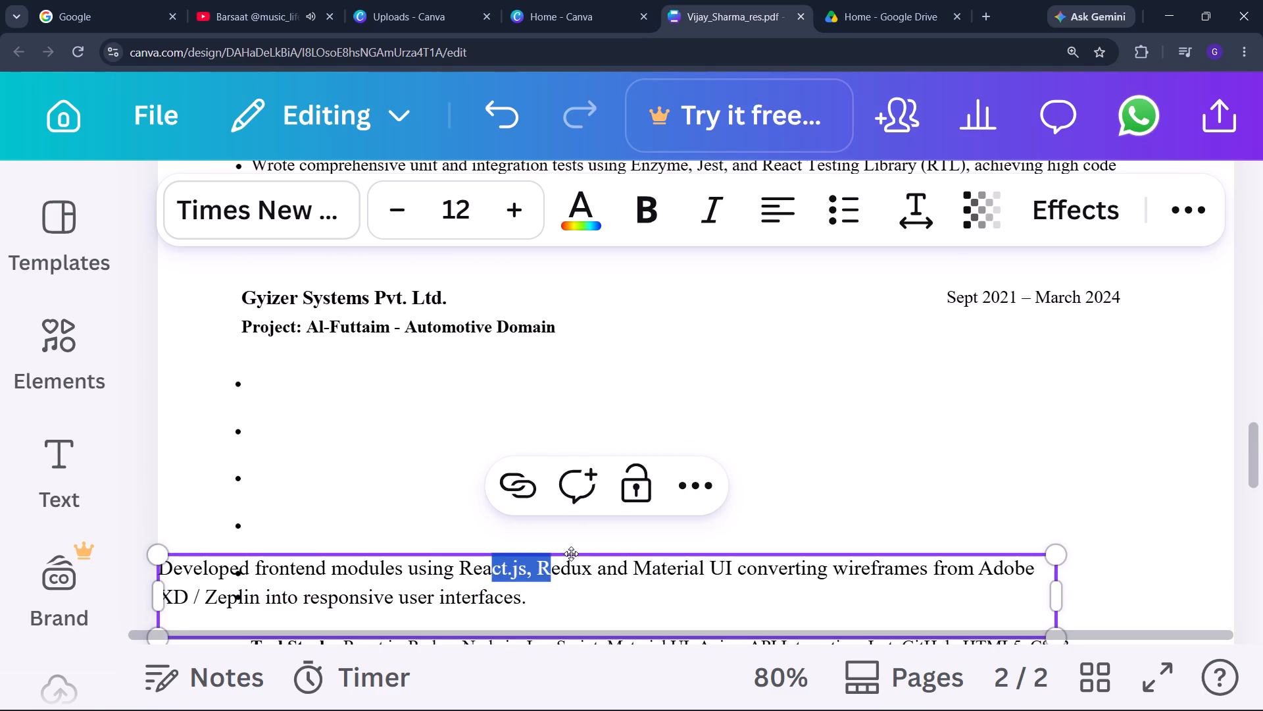
pyautogui.click(571, 598)
pyautogui.moveTo(536, 554); pyautogui.dragTo(633, 365)
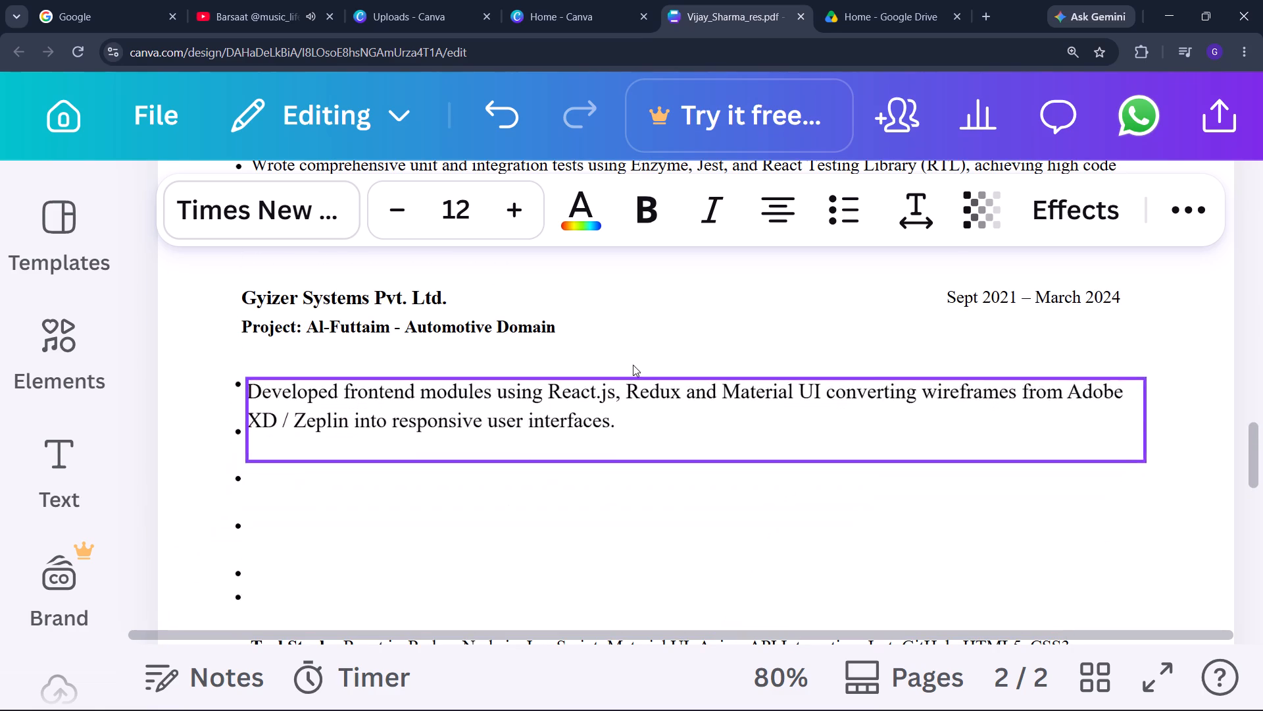
pyautogui.moveTo(633, 365); pyautogui.dragTo(628, 373)
# Reduce the text box's font size to 10.
pyautogui.doubleClick(406, 220)
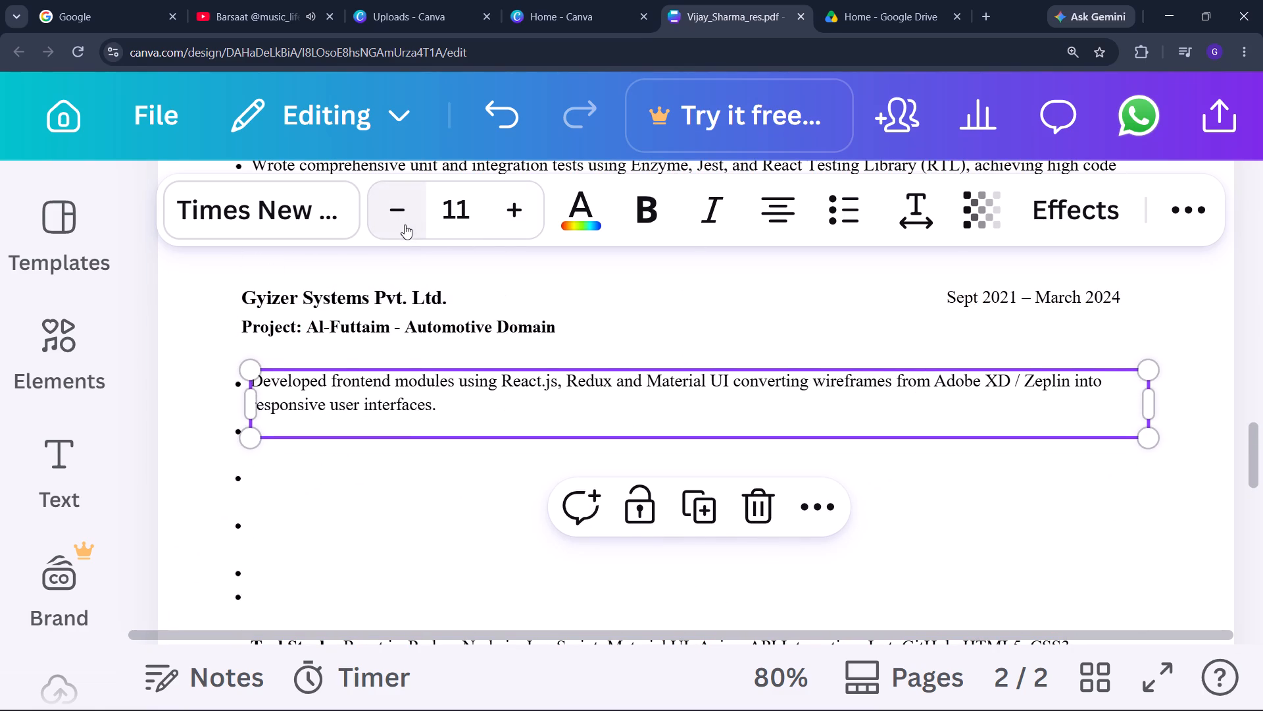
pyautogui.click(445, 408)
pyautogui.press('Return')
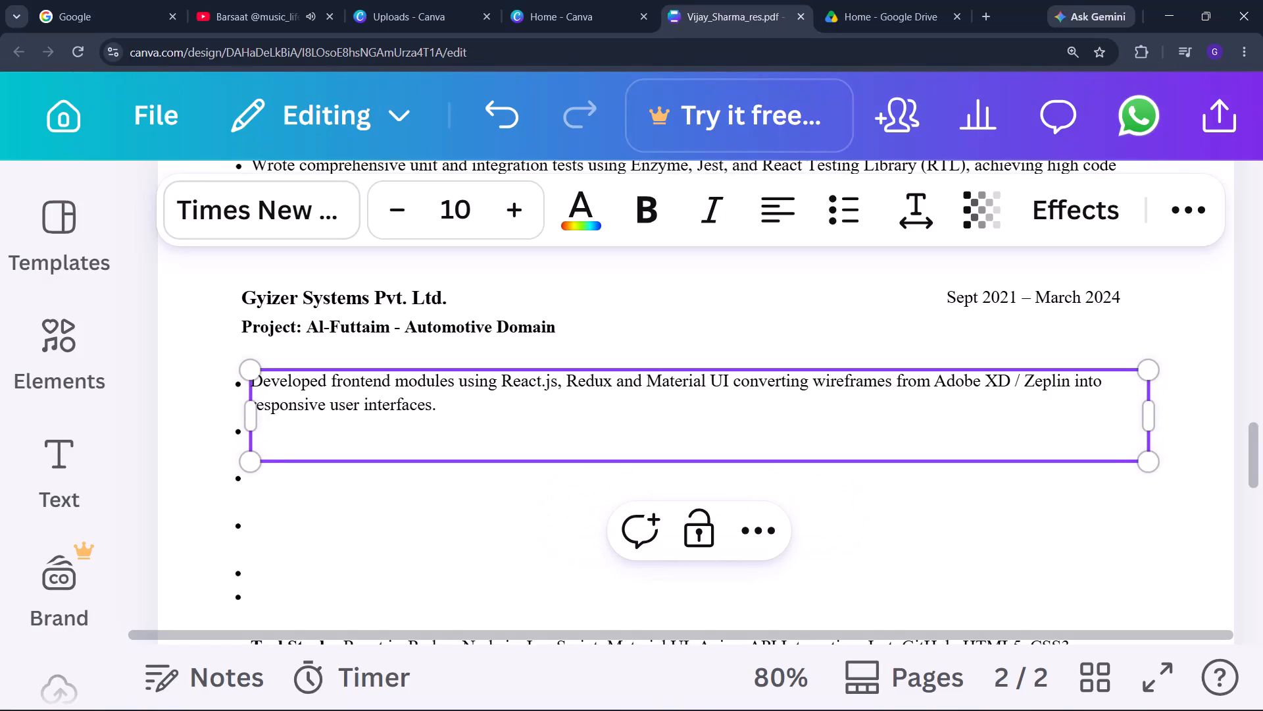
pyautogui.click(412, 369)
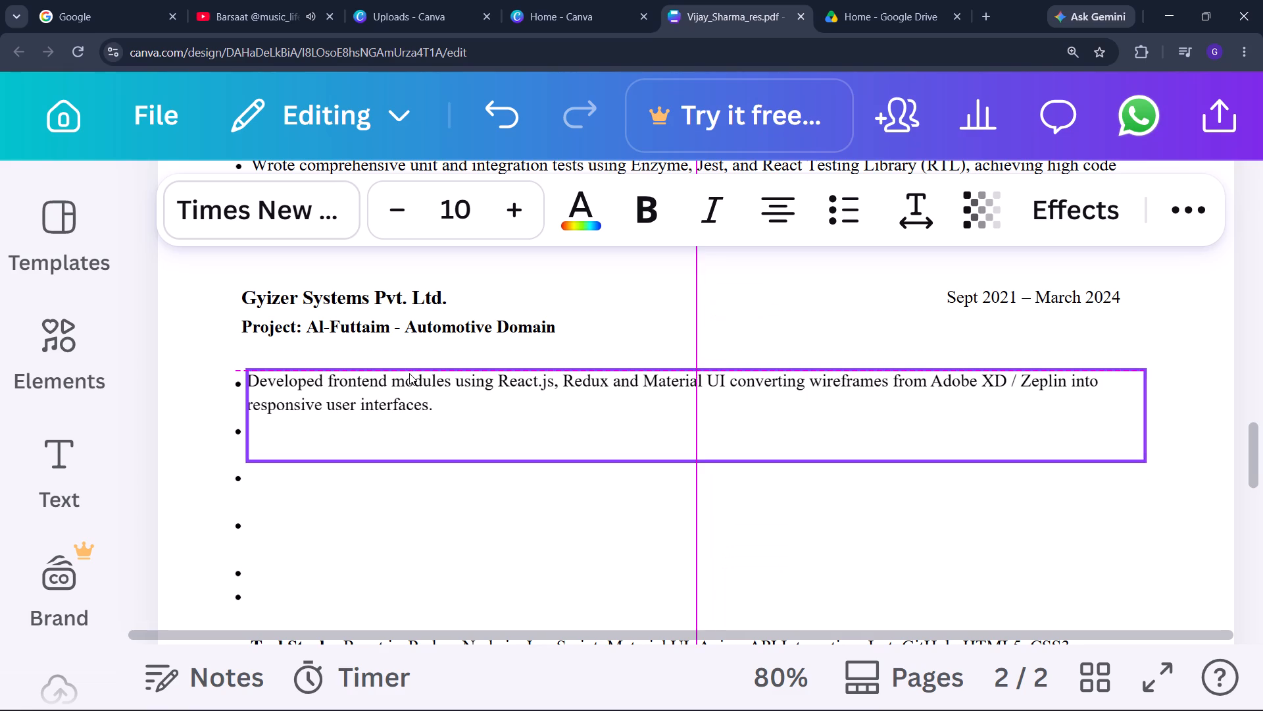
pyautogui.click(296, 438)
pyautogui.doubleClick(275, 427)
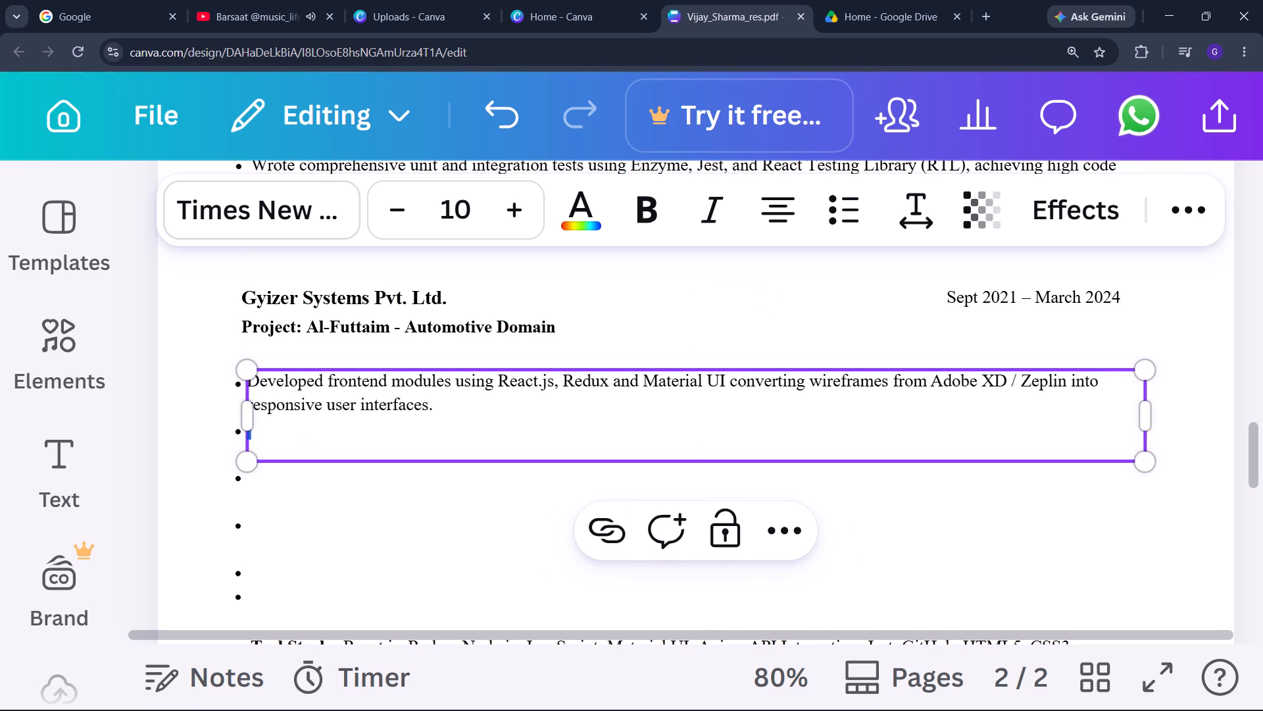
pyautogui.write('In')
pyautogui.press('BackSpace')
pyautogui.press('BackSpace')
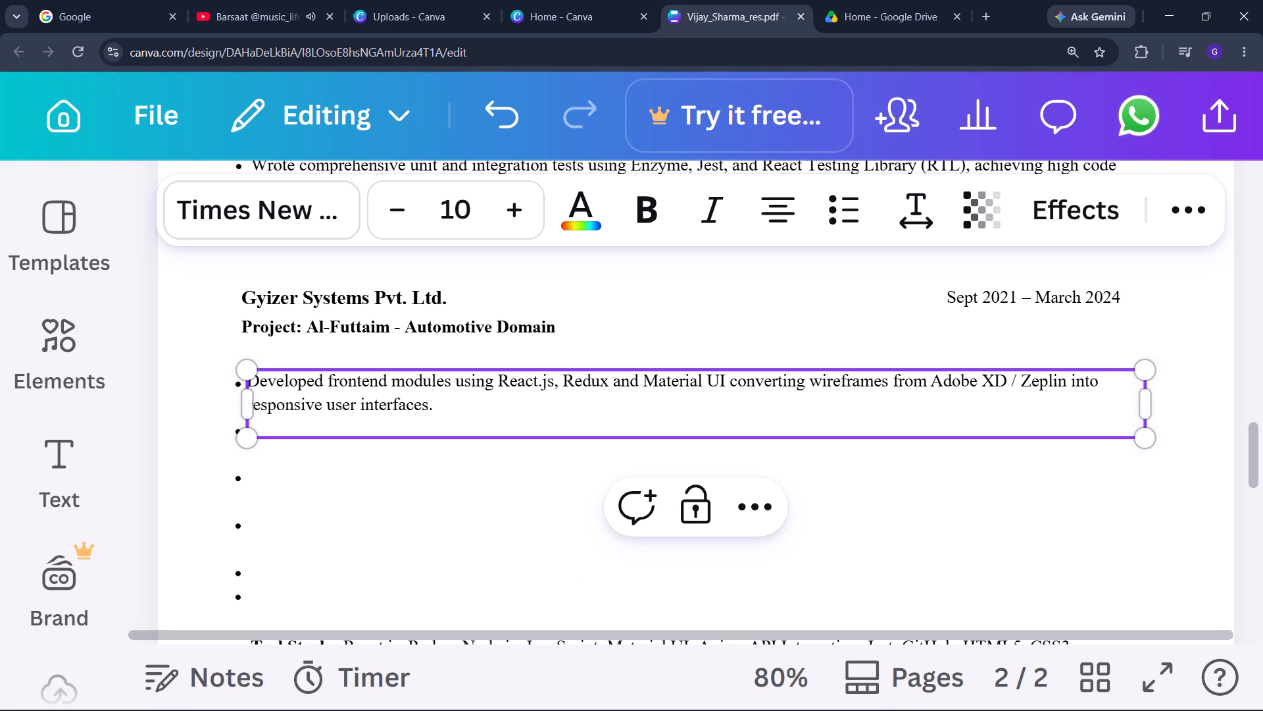
# Left-align the empty line below "responsive user interfaces." in the text box.
pyautogui.click(784, 207)
# Add the line "Integrated REST APIs with Node.js and Express.js ensuring seamless communication between frontend and backend." below the first description, ending with a new line.
pyautogui.hotkey('shift', 'i')
pyautogui.write('ntegra')
pyautogui.write('ted')
pyautogui.press('space')
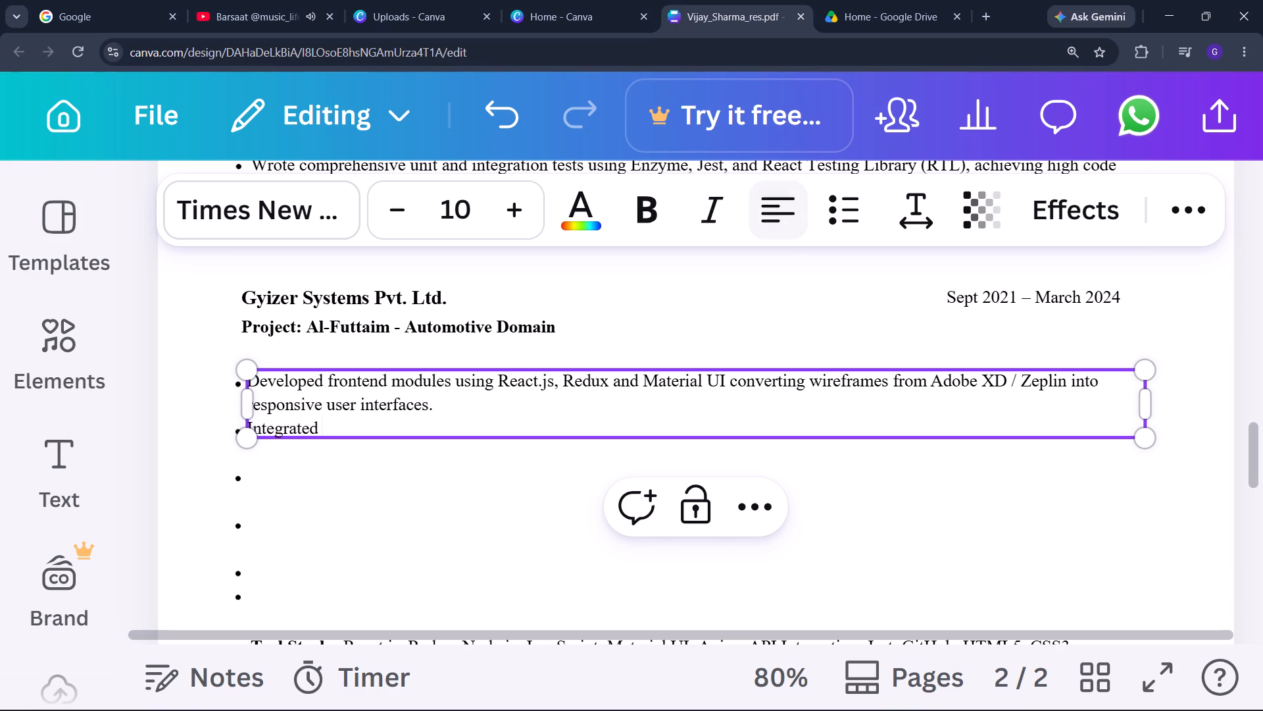
pyautogui.write('REST')
pyautogui.press('space')
pyautogui.hotkey('shift', 'a')
pyautogui.hotkey('shift', 'p')
pyautogui.write('Is')
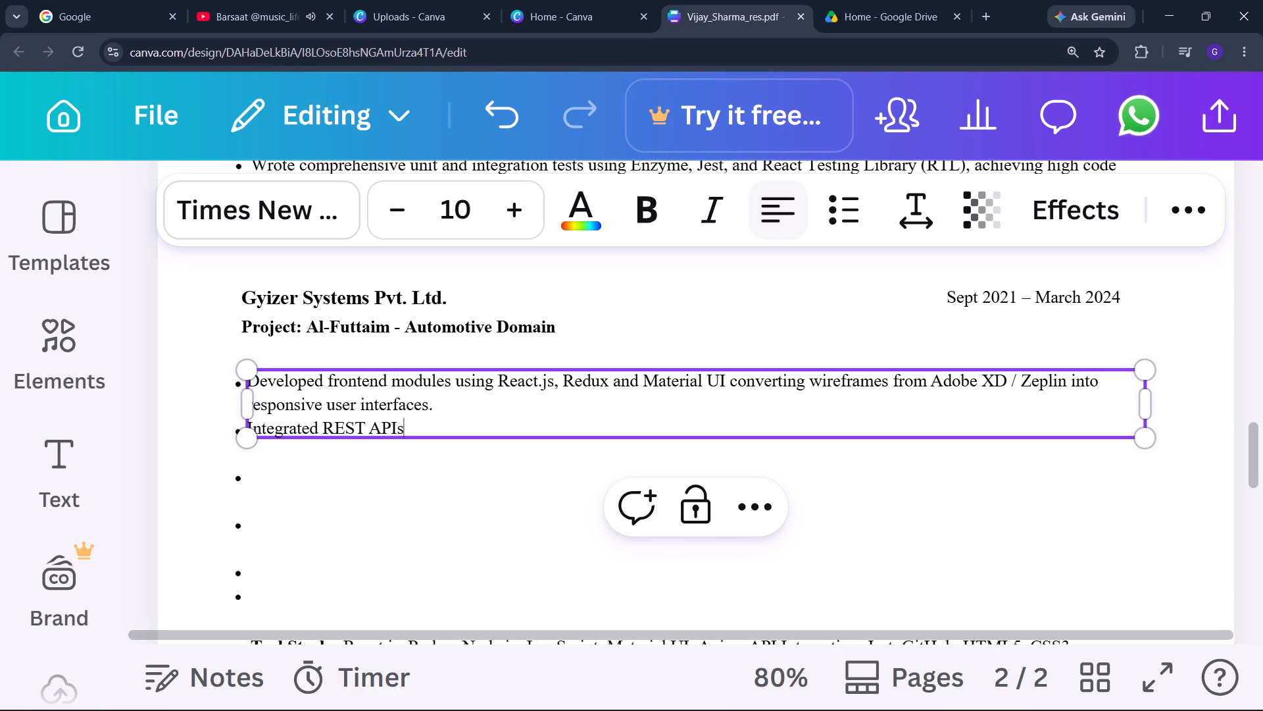
pyautogui.press('space')
pyautogui.write('with N')
pyautogui.write('ode.js')
pyautogui.press('space')
pyautogui.write('and Ec')
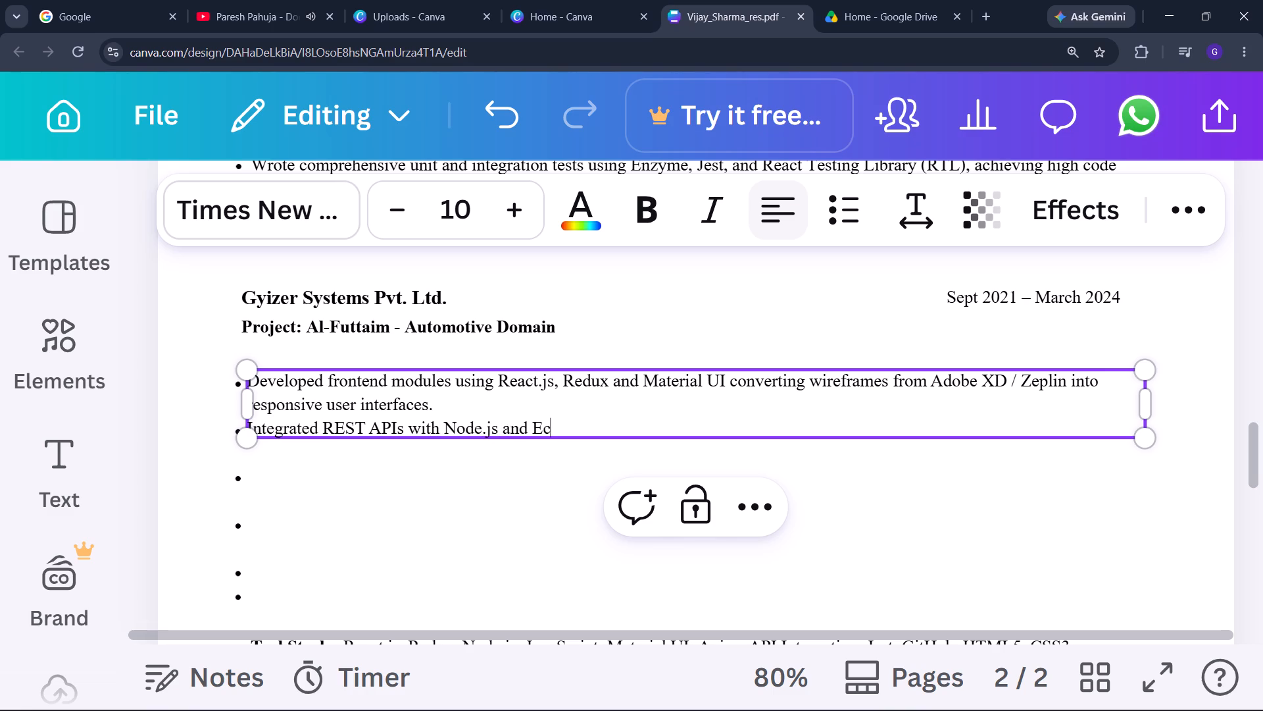
pyautogui.press('BackSpace')
pyautogui.write('xpress')
pyautogui.write('.js')
pyautogui.press('space')
pyautogui.write('ensuring')
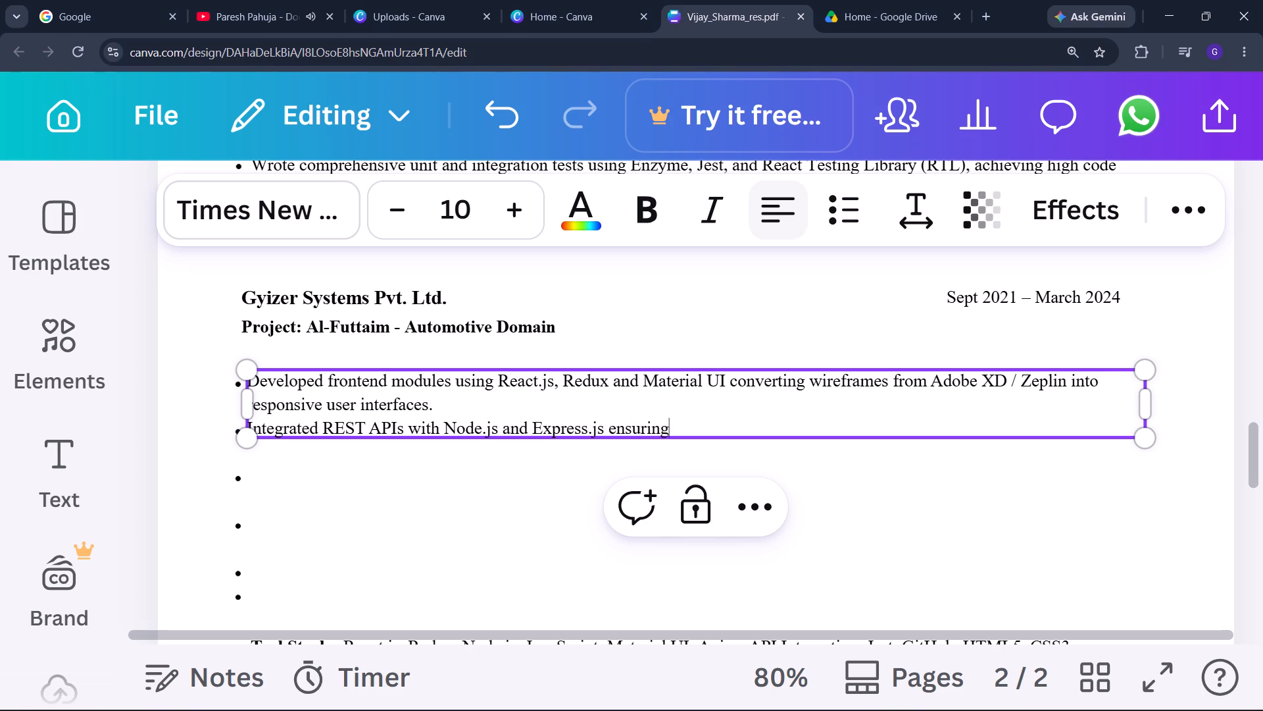
pyautogui.press('space')
pyautogui.write('seamless')
pyautogui.press('space')
pyautogui.write('xc')
pyautogui.press('BackSpace')
pyautogui.press('BackSpace')
pyautogui.write('communiv')
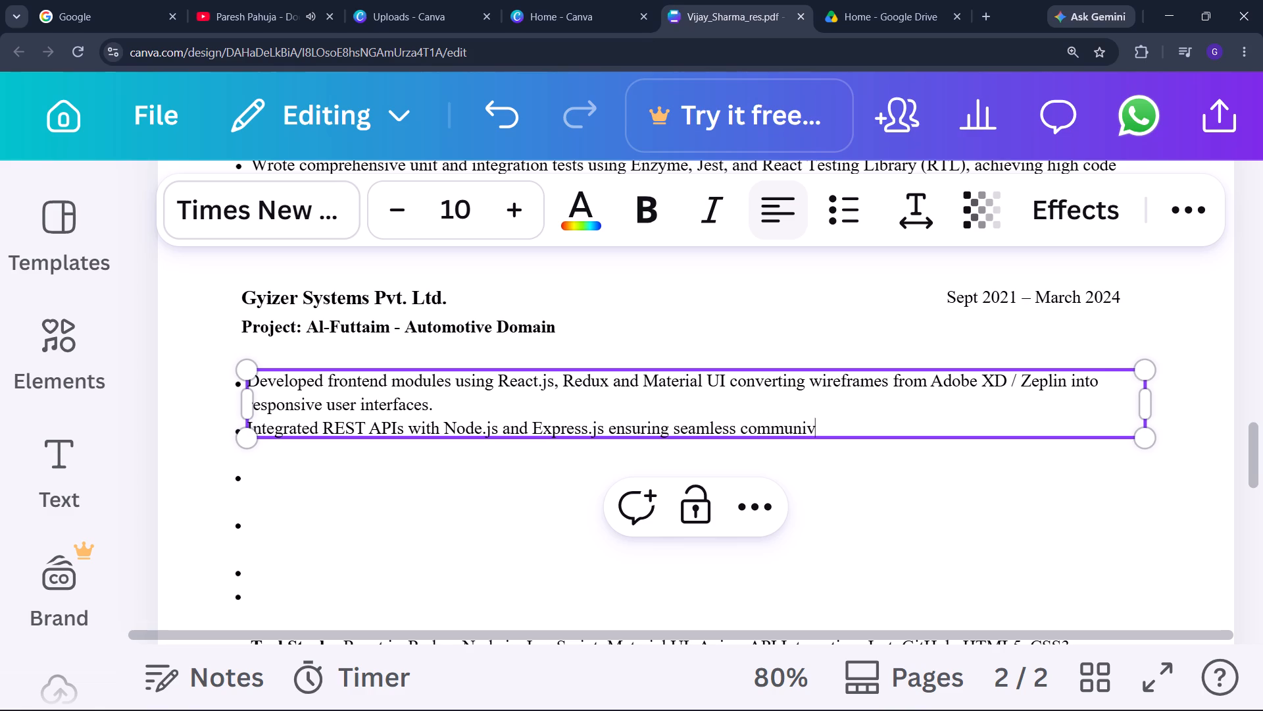
pyautogui.press('BackSpace')
pyautogui.write('cation')
pyautogui.press('space')
pyautogui.write('between fron')
pyautogui.write('ted')
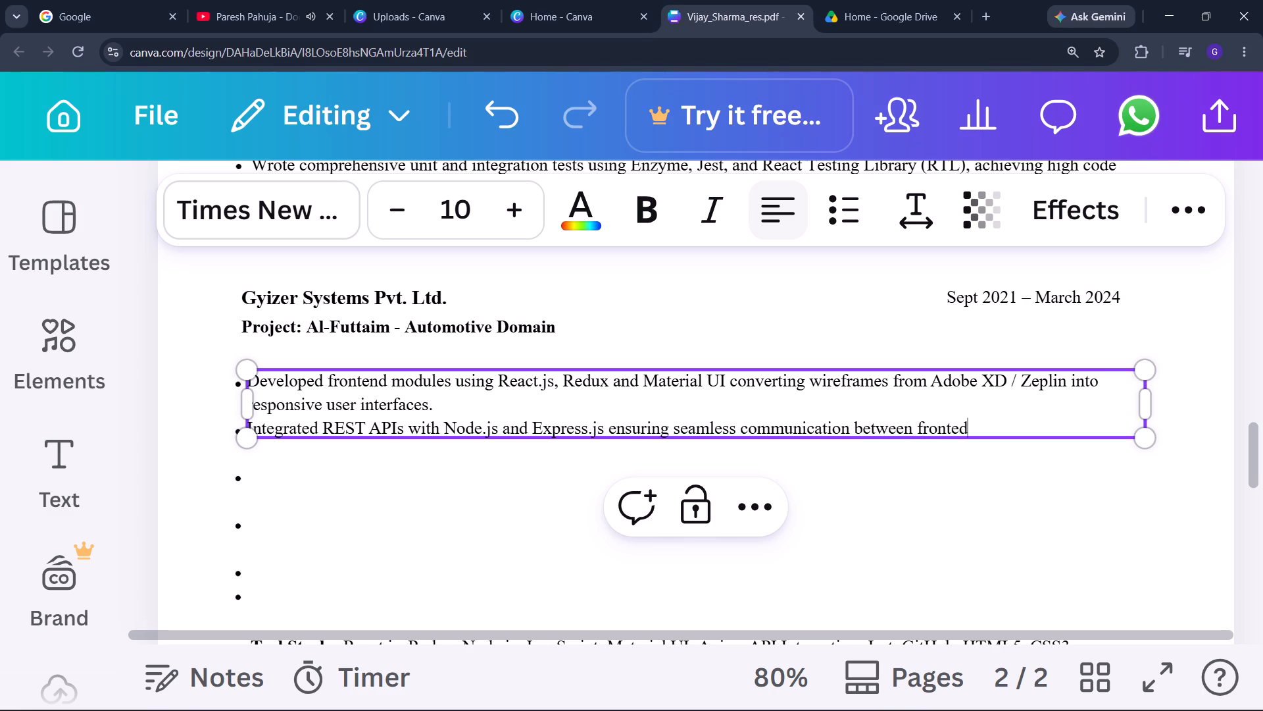
pyautogui.press('BackSpace')
pyautogui.write('nd')
pyautogui.press('space')
pyautogui.write('and')
pyautogui.press('space')
pyautogui.write('backend')
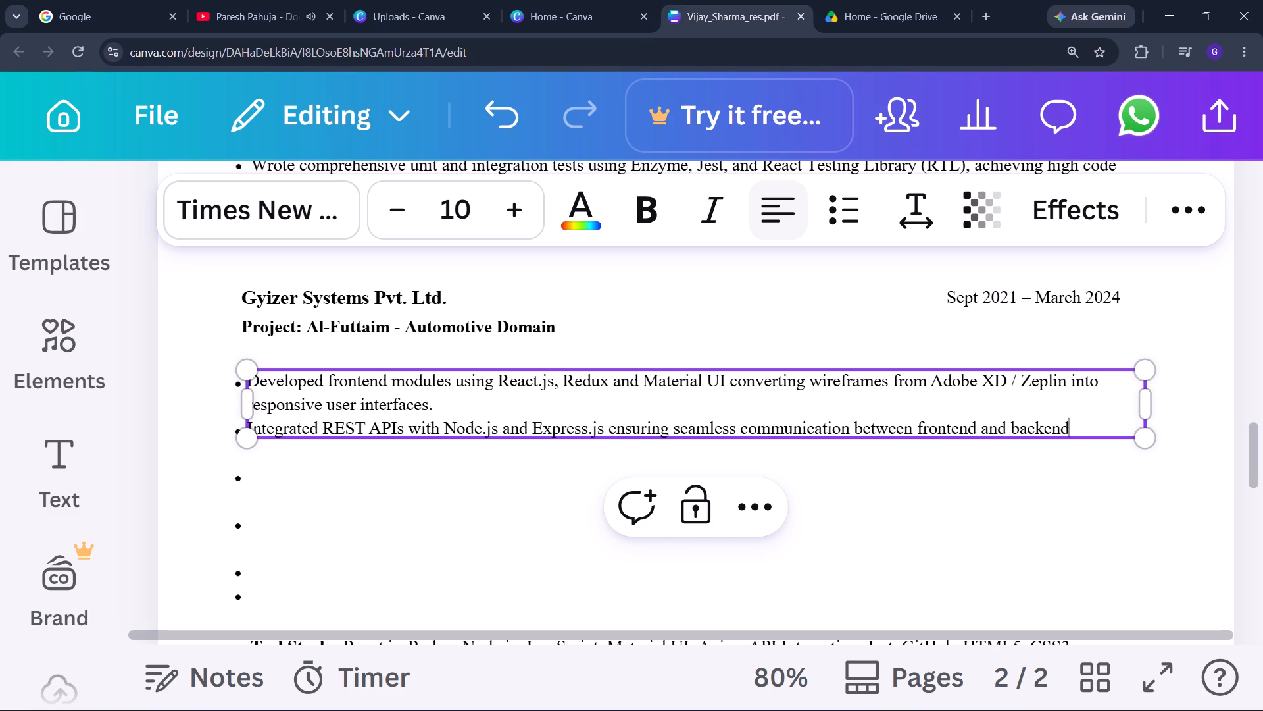
pyautogui.press('.')
pyautogui.press('Return')
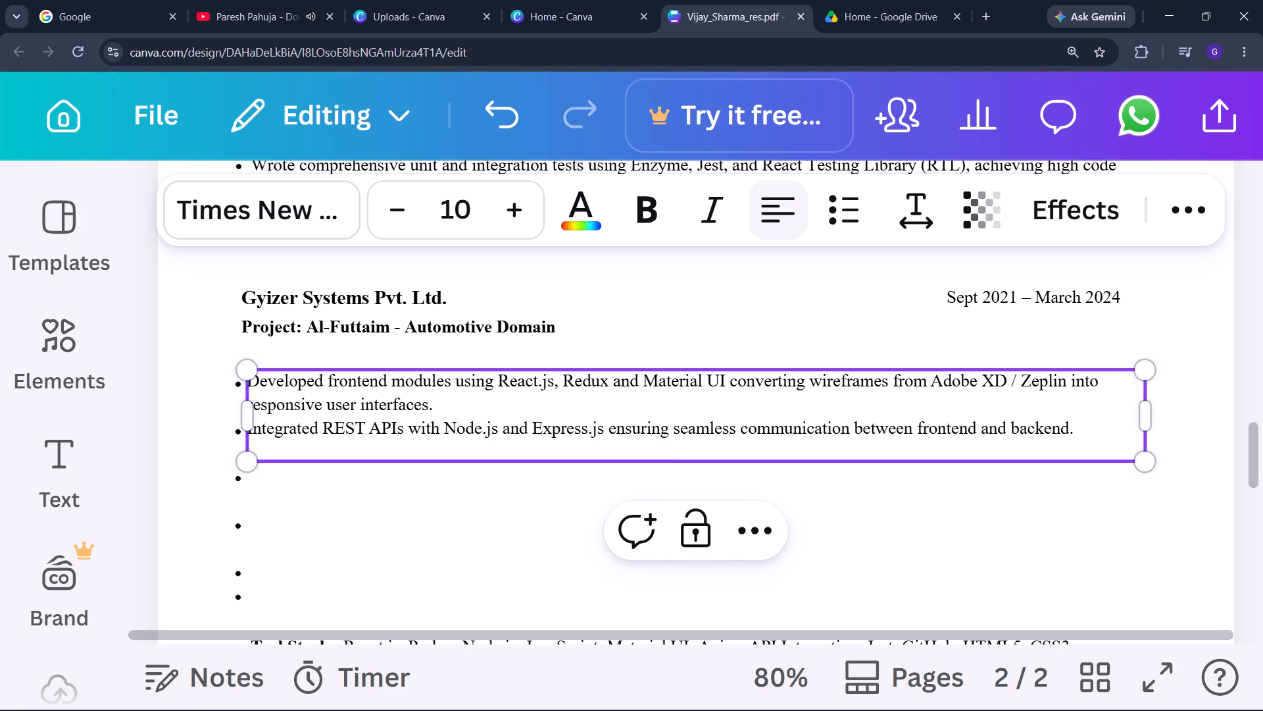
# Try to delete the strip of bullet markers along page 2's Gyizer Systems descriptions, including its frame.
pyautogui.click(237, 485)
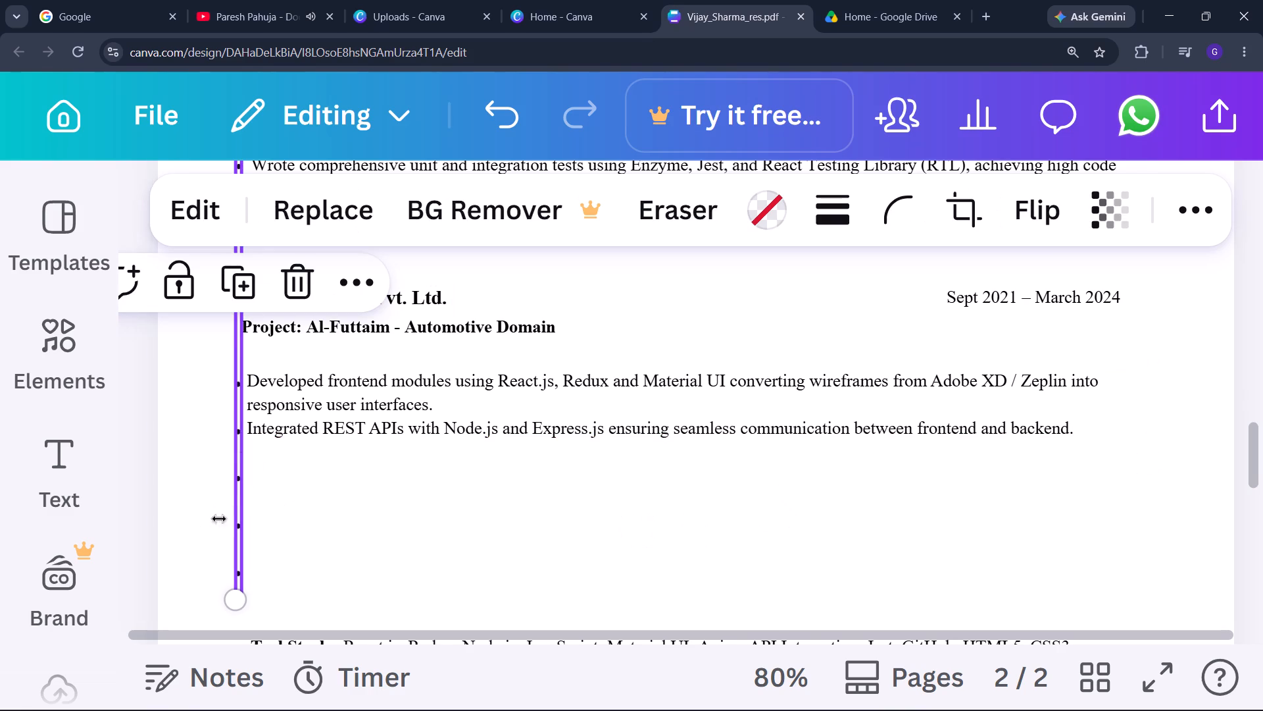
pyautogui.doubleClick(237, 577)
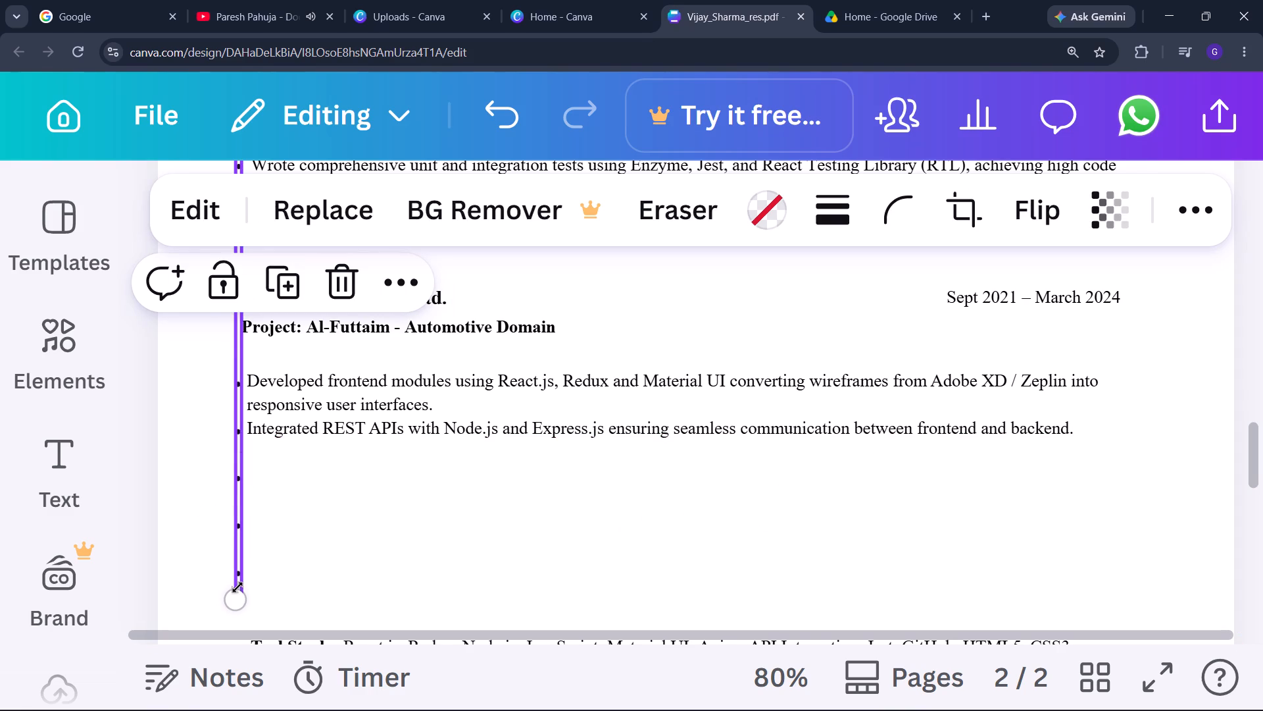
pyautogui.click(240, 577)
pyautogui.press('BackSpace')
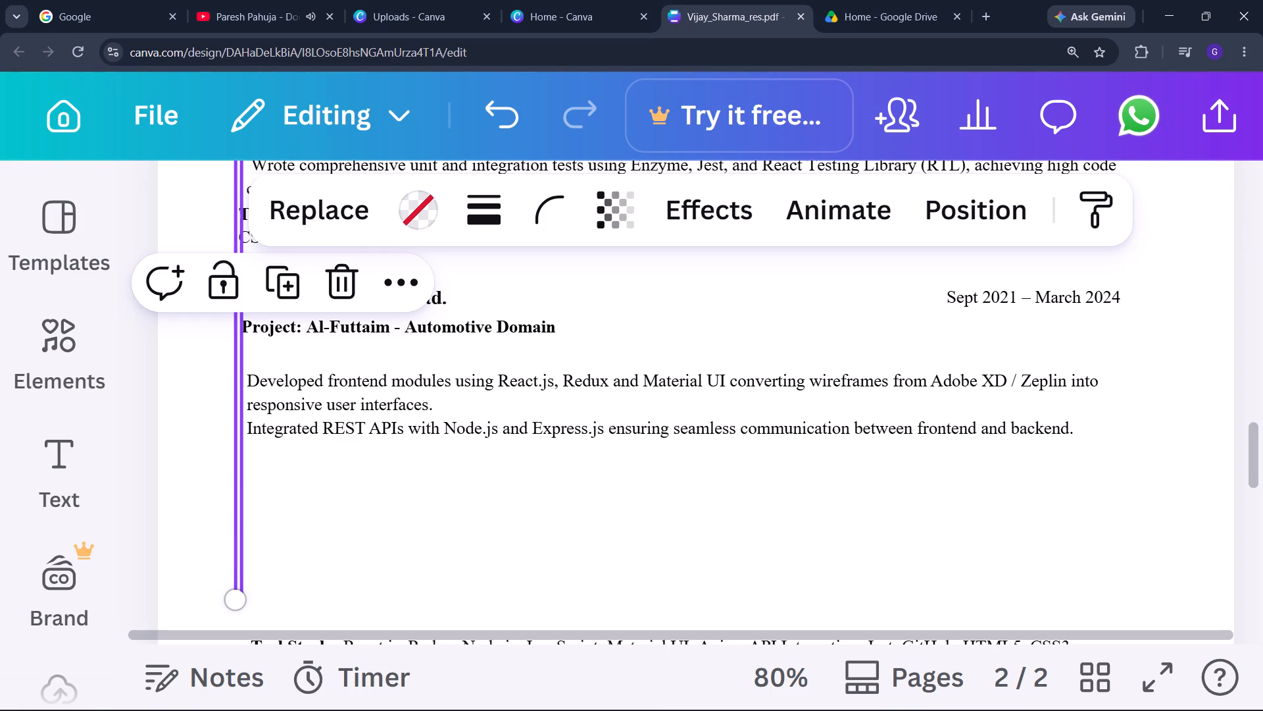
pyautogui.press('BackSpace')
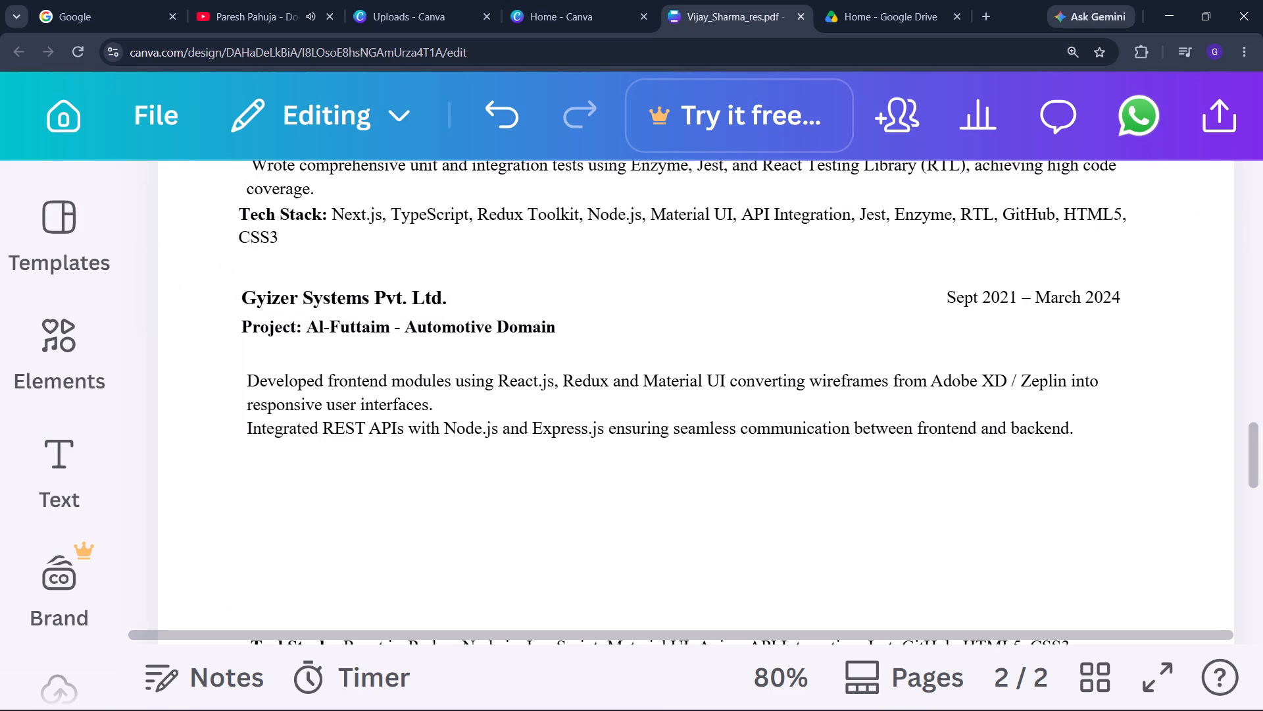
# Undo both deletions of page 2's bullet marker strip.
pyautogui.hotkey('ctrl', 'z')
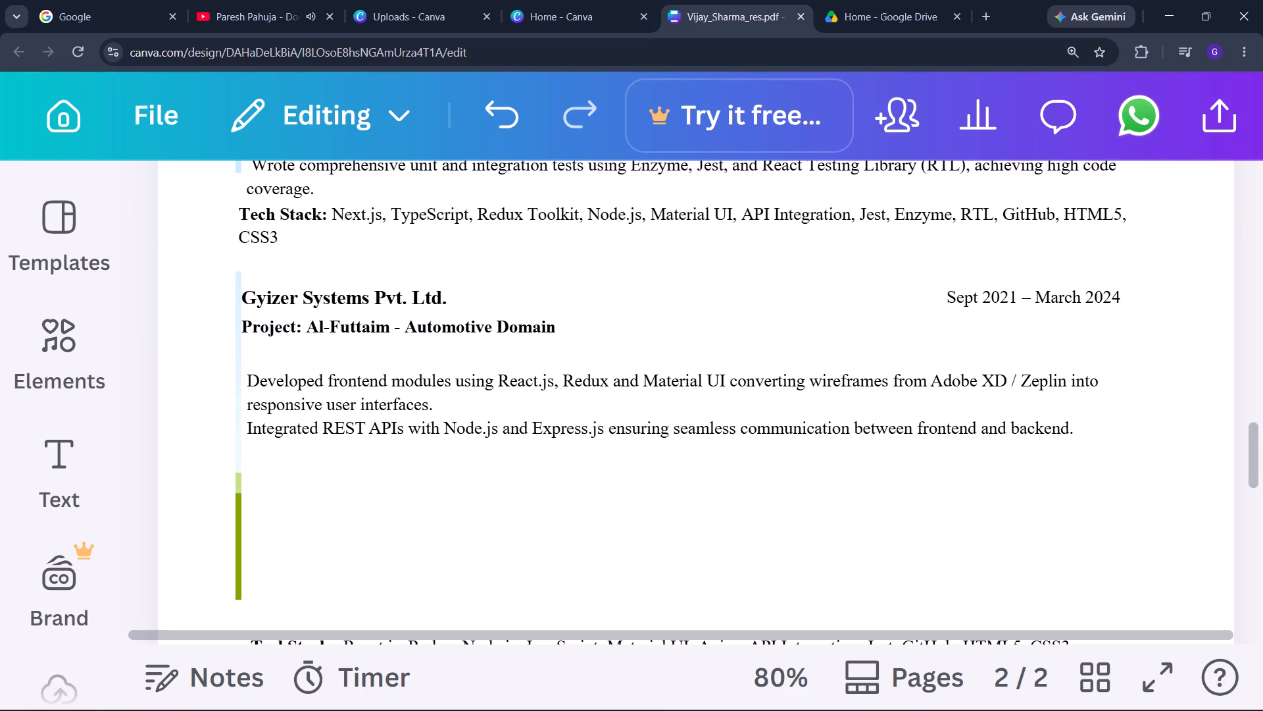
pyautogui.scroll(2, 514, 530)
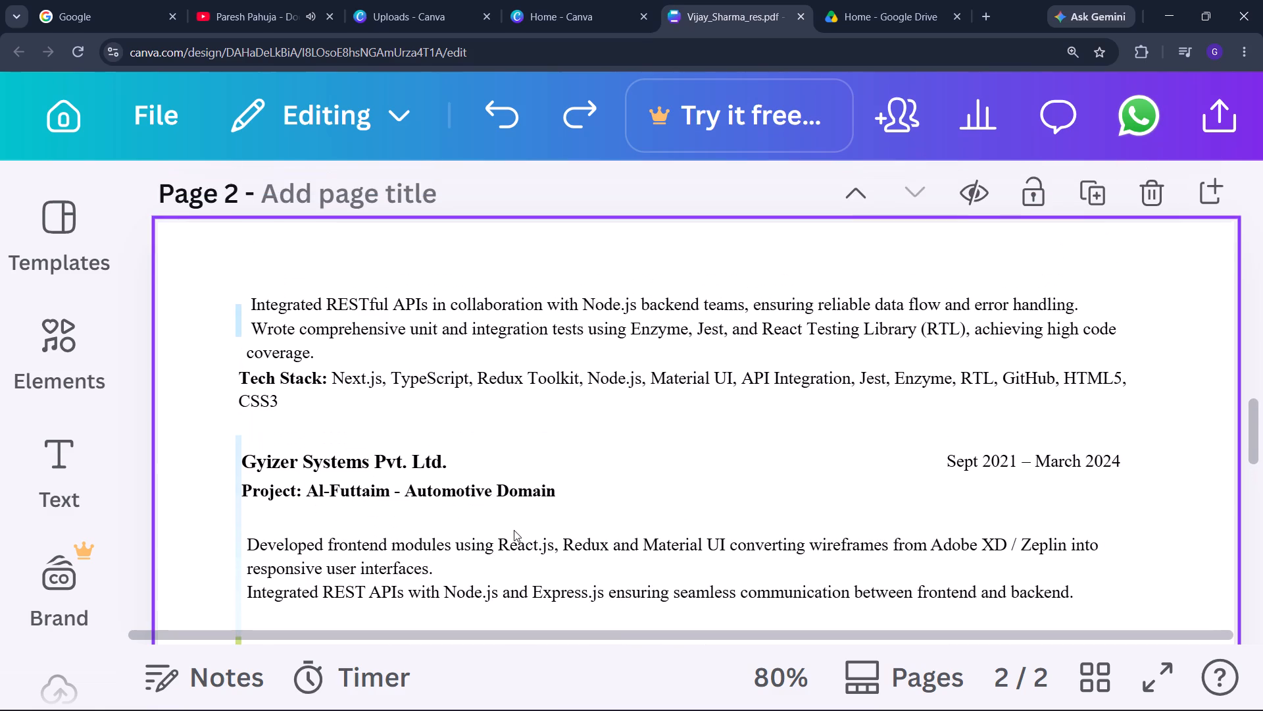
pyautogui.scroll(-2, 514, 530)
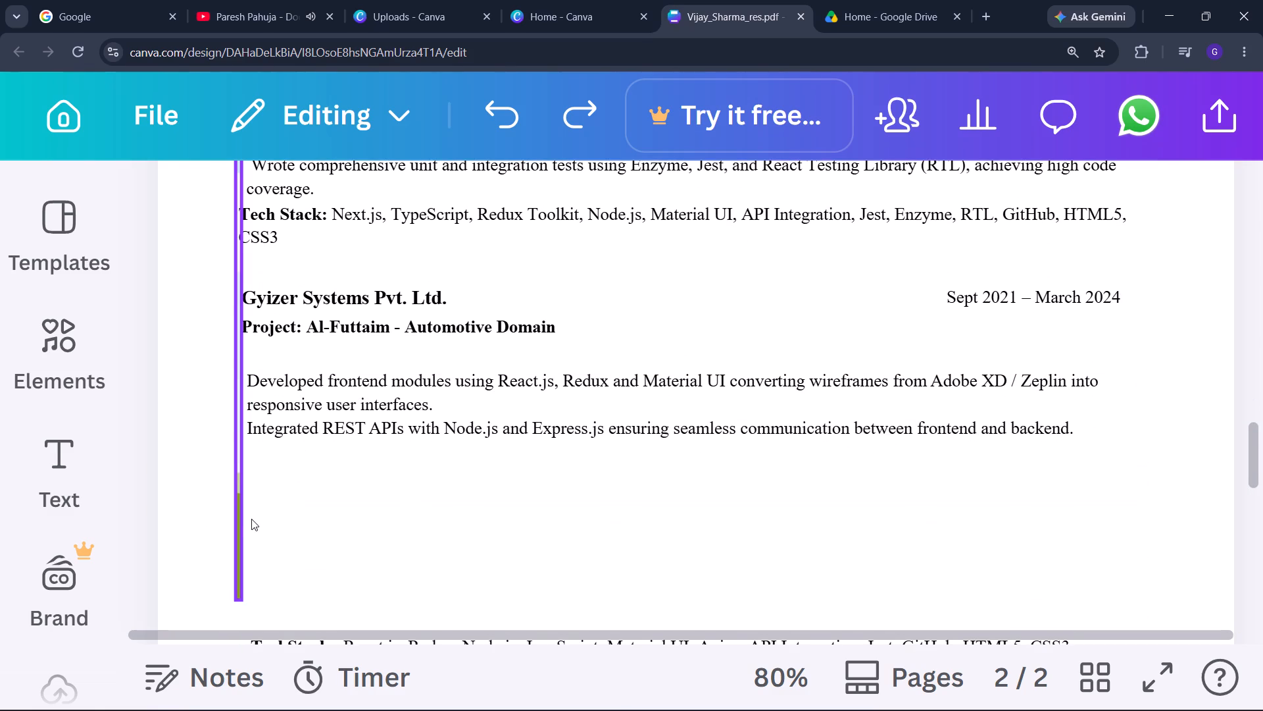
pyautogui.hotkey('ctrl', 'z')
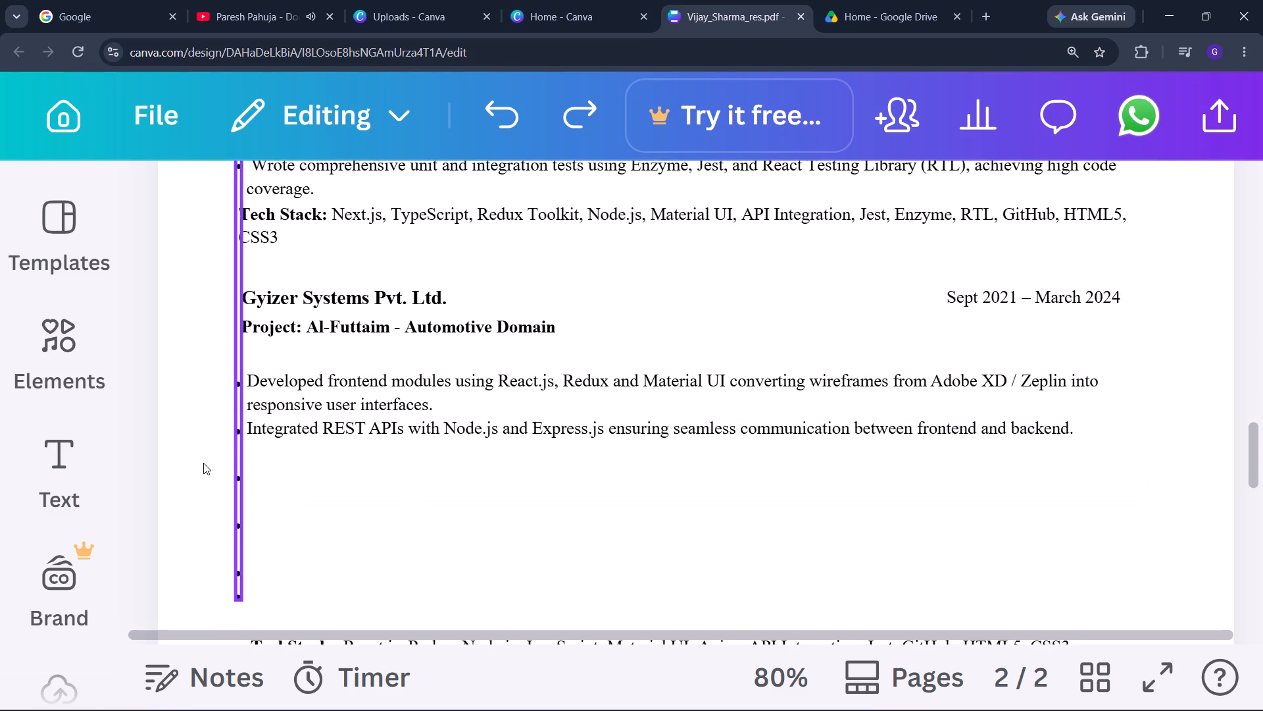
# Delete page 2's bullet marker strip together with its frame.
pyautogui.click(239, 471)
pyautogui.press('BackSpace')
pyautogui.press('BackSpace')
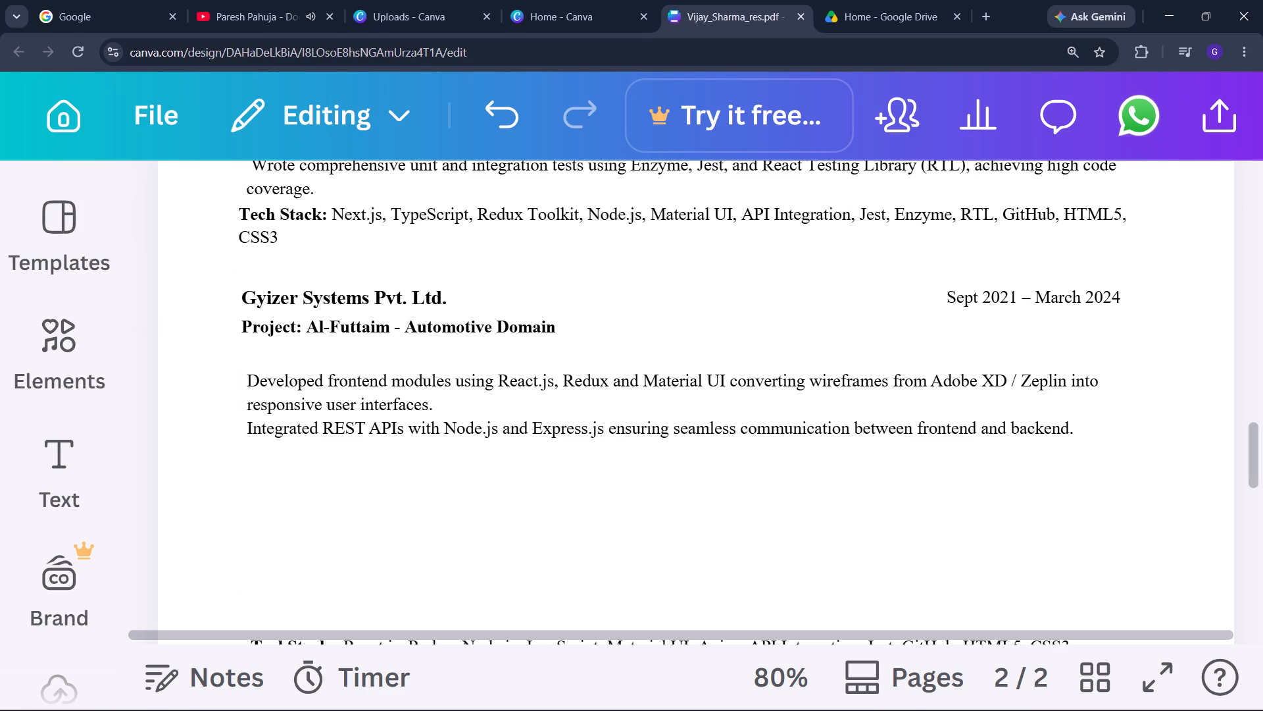
# Examine the bullet marker strip on page 1 and the description group at the start of page 2.
pyautogui.scroll(6, 340, 468)
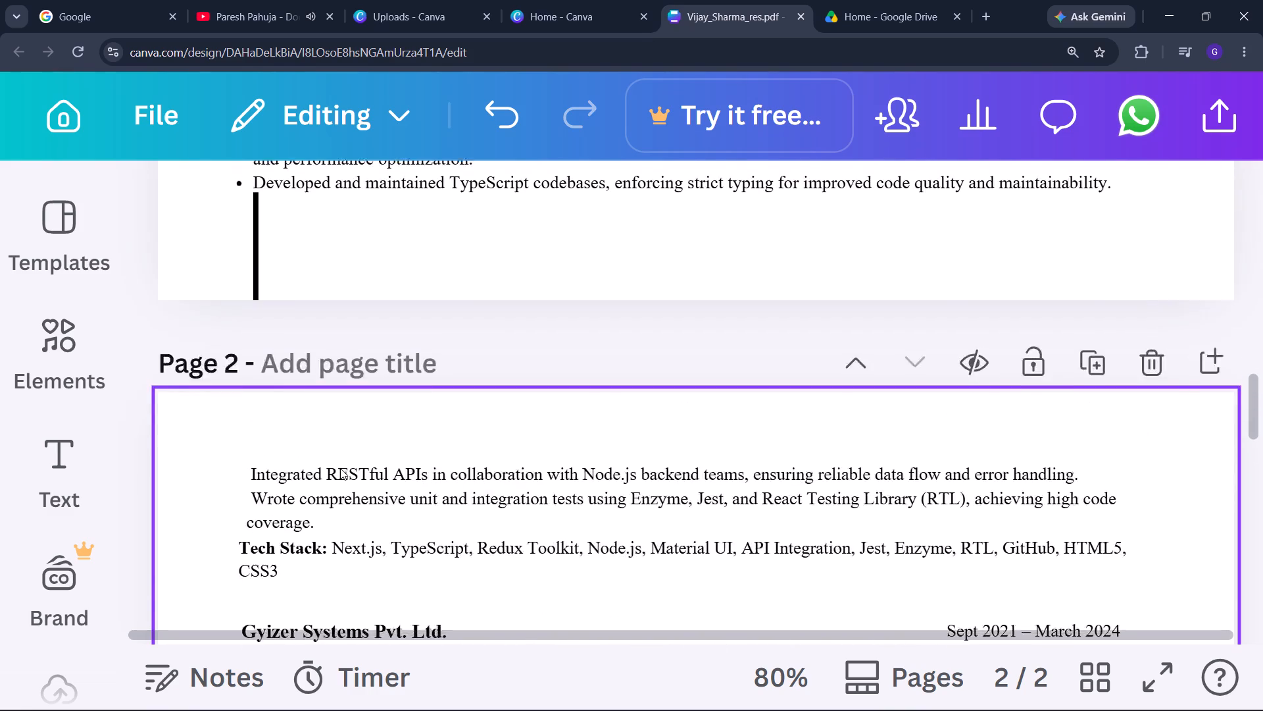
pyautogui.scroll(1, 340, 468)
pyautogui.scroll(-3, 335, 474)
pyautogui.scroll(1, 335, 474)
pyautogui.scroll(-5, 335, 474)
pyautogui.scroll(11, 336, 429)
pyautogui.scroll(-3, 272, 461)
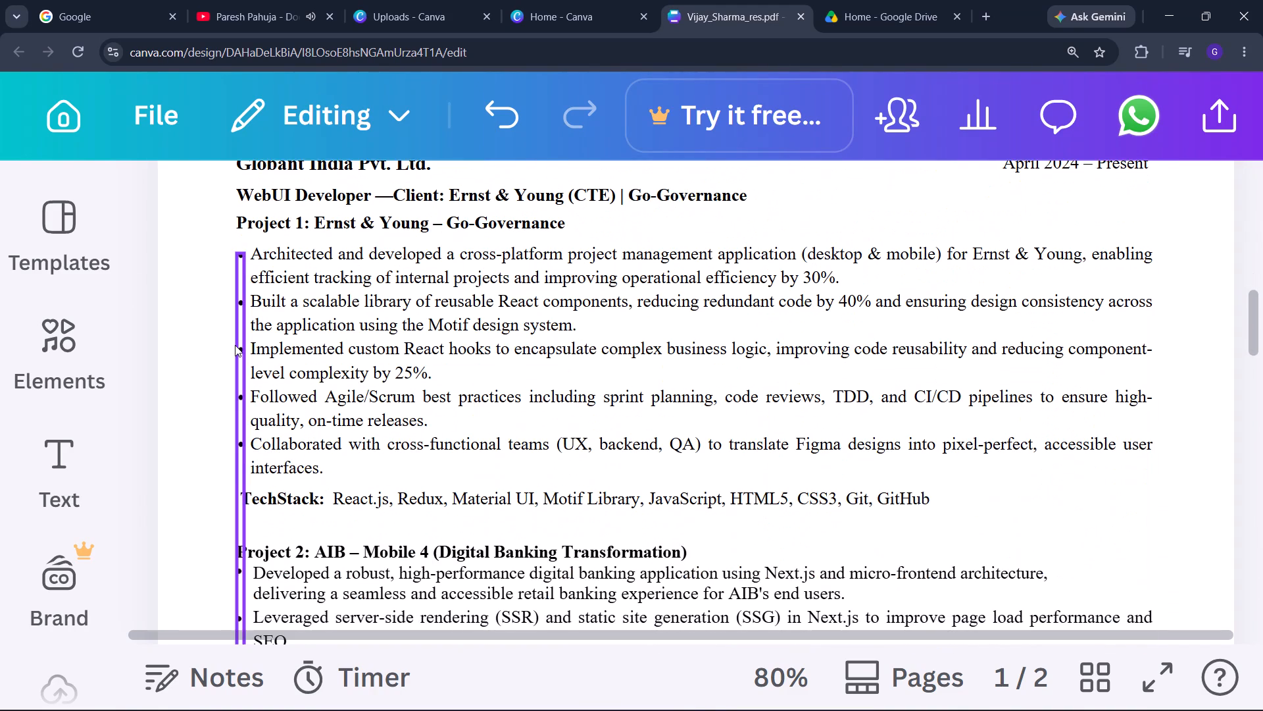
pyautogui.click(241, 269)
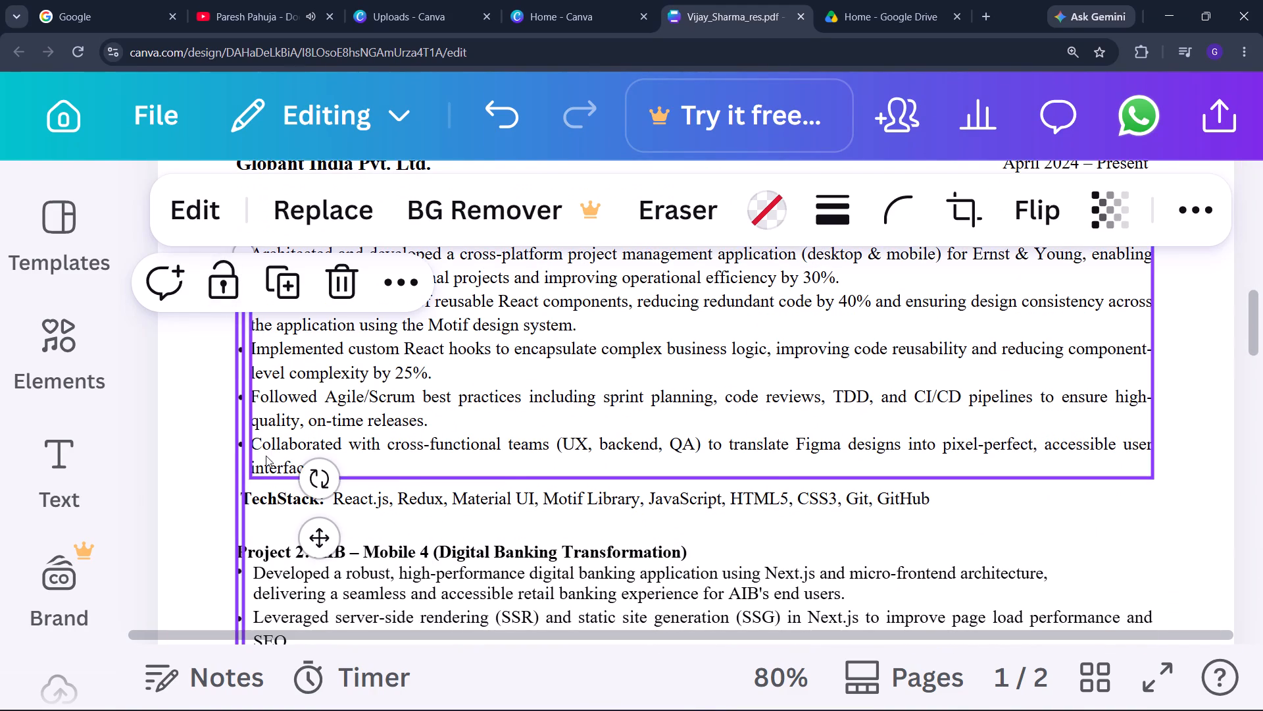
pyautogui.scroll(-6, 265, 458)
pyautogui.click(241, 344)
pyautogui.scroll(3, 245, 357)
pyautogui.scroll(-1, 245, 357)
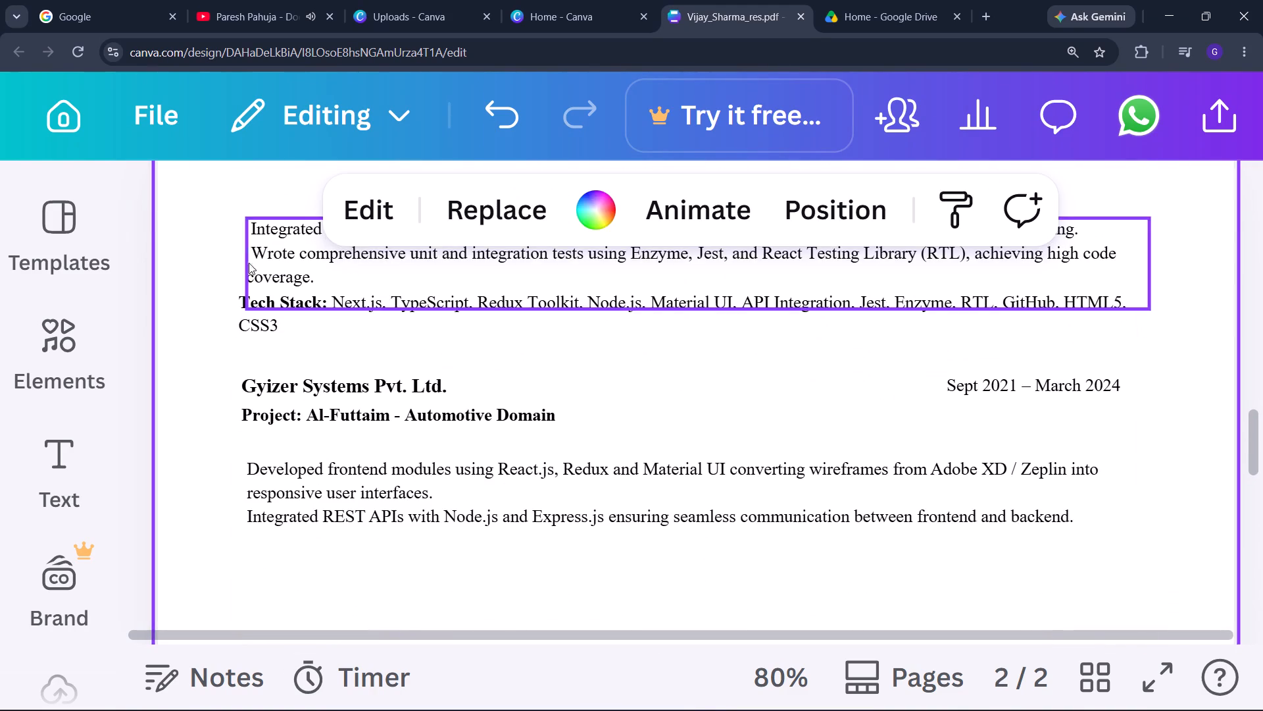
pyautogui.scroll(1, 251, 250)
pyautogui.click(243, 375)
pyautogui.click(234, 394)
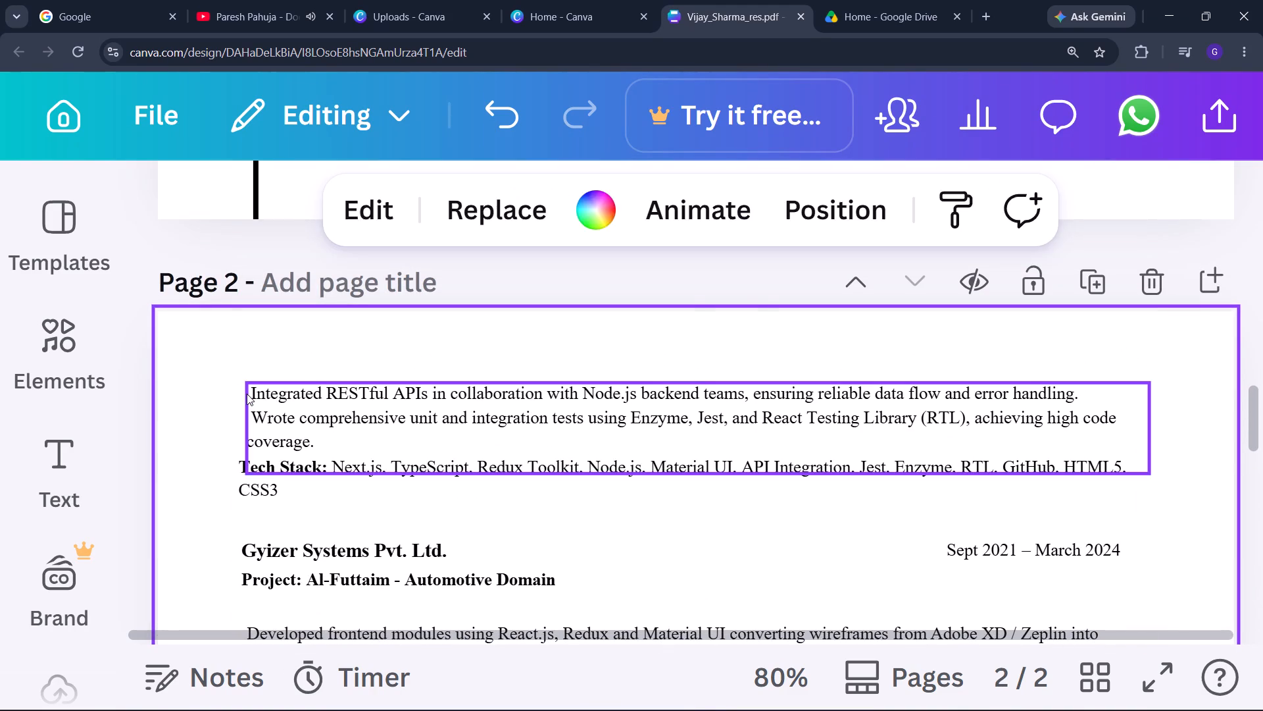
pyautogui.doubleClick(247, 394)
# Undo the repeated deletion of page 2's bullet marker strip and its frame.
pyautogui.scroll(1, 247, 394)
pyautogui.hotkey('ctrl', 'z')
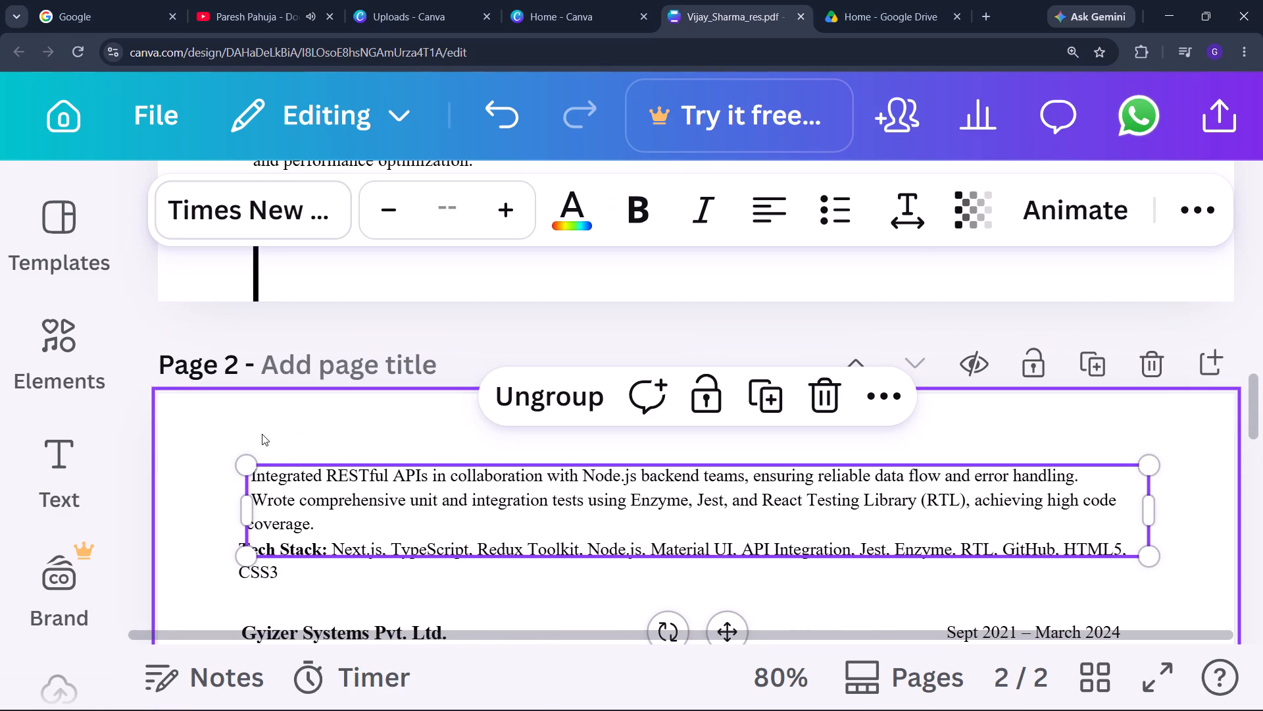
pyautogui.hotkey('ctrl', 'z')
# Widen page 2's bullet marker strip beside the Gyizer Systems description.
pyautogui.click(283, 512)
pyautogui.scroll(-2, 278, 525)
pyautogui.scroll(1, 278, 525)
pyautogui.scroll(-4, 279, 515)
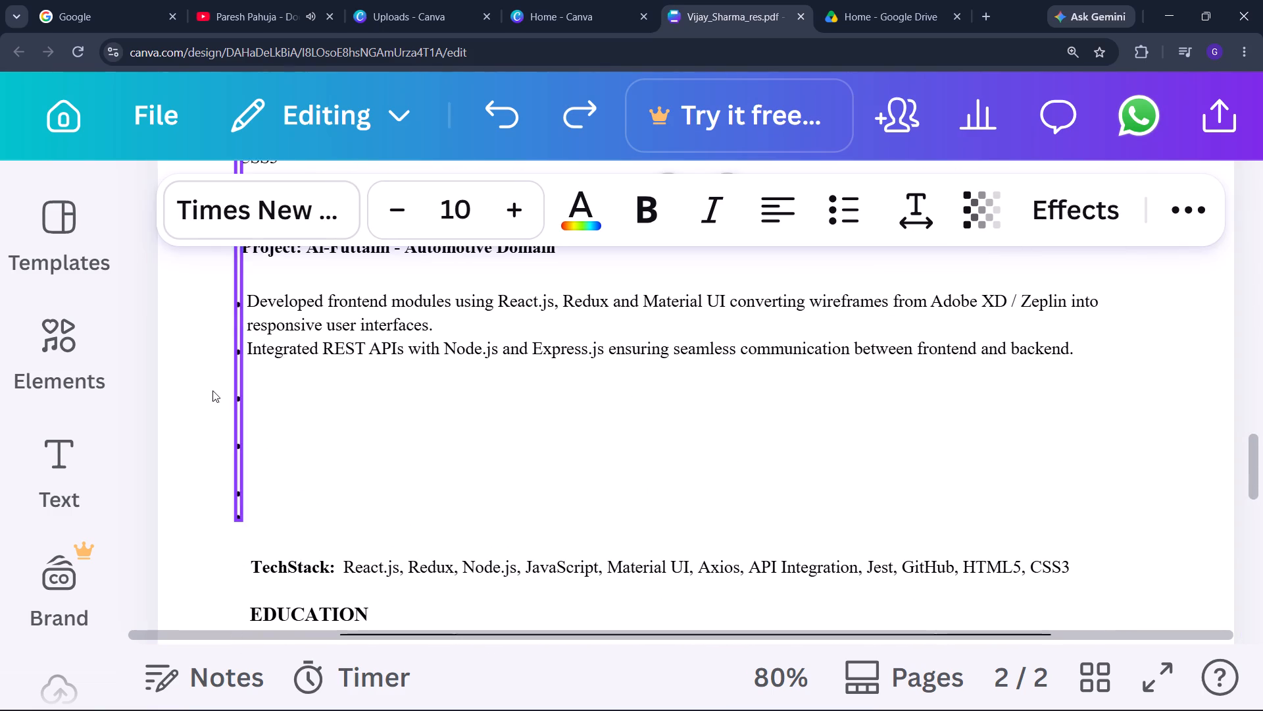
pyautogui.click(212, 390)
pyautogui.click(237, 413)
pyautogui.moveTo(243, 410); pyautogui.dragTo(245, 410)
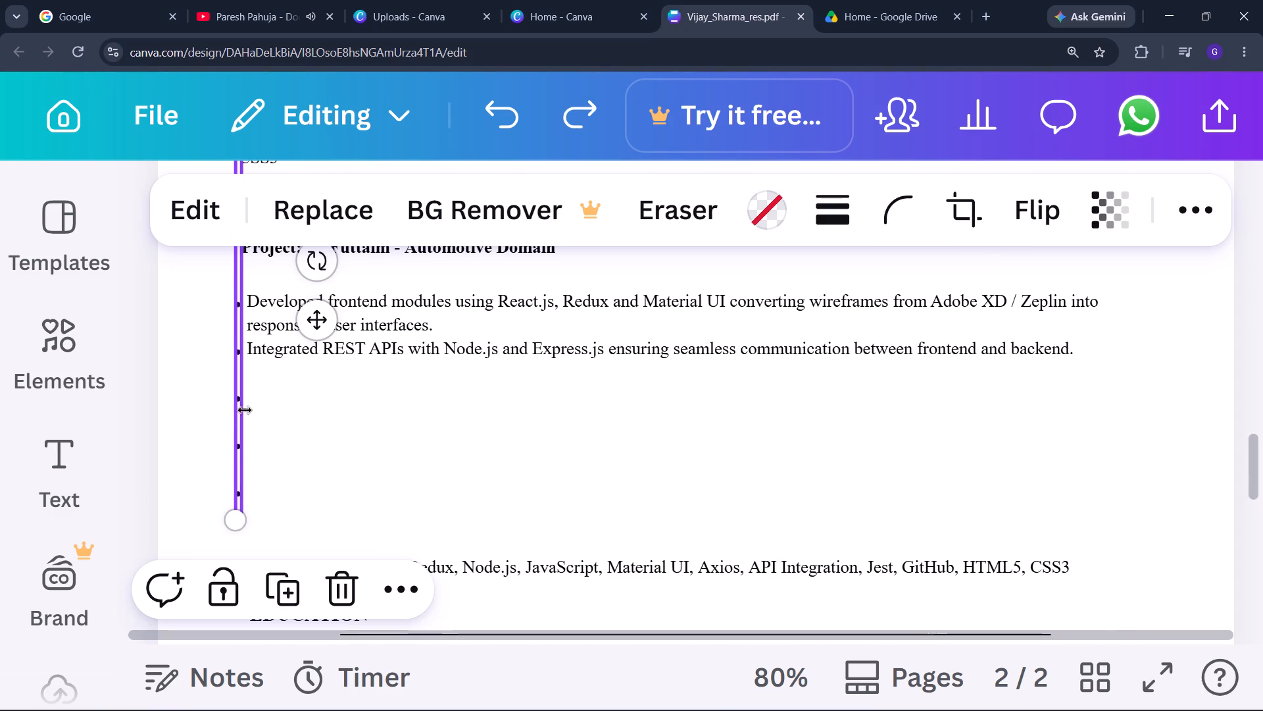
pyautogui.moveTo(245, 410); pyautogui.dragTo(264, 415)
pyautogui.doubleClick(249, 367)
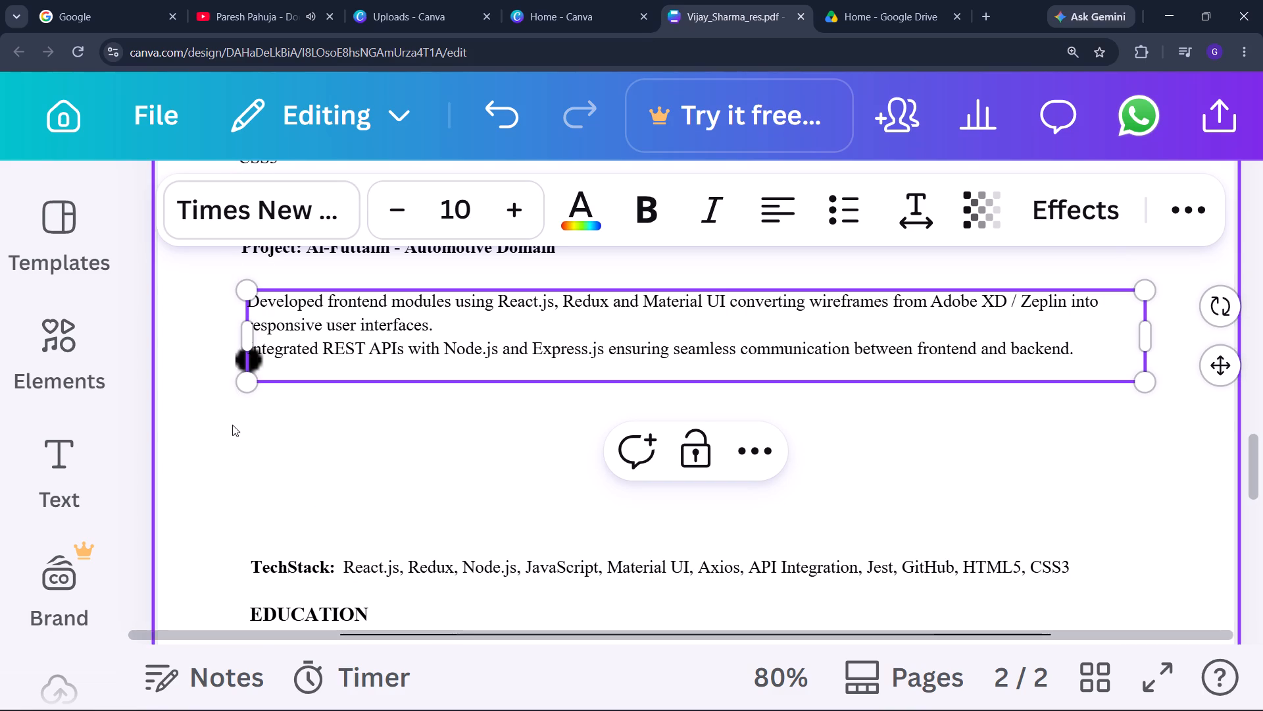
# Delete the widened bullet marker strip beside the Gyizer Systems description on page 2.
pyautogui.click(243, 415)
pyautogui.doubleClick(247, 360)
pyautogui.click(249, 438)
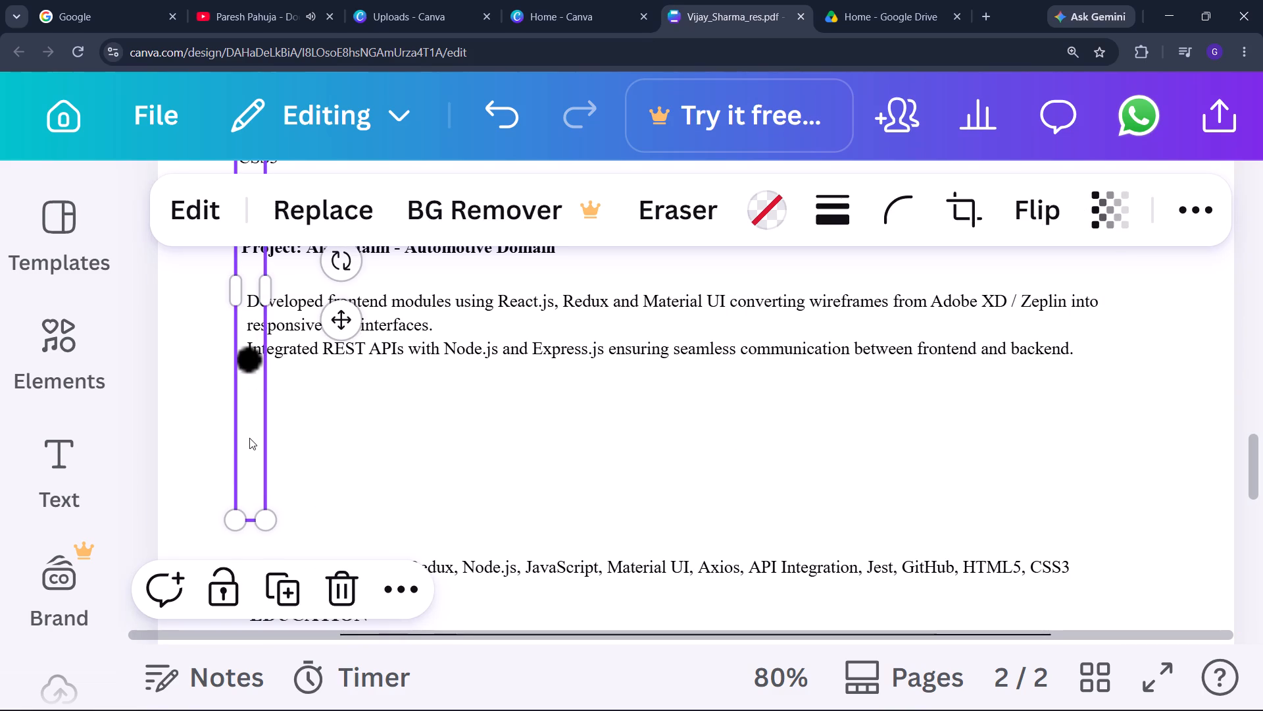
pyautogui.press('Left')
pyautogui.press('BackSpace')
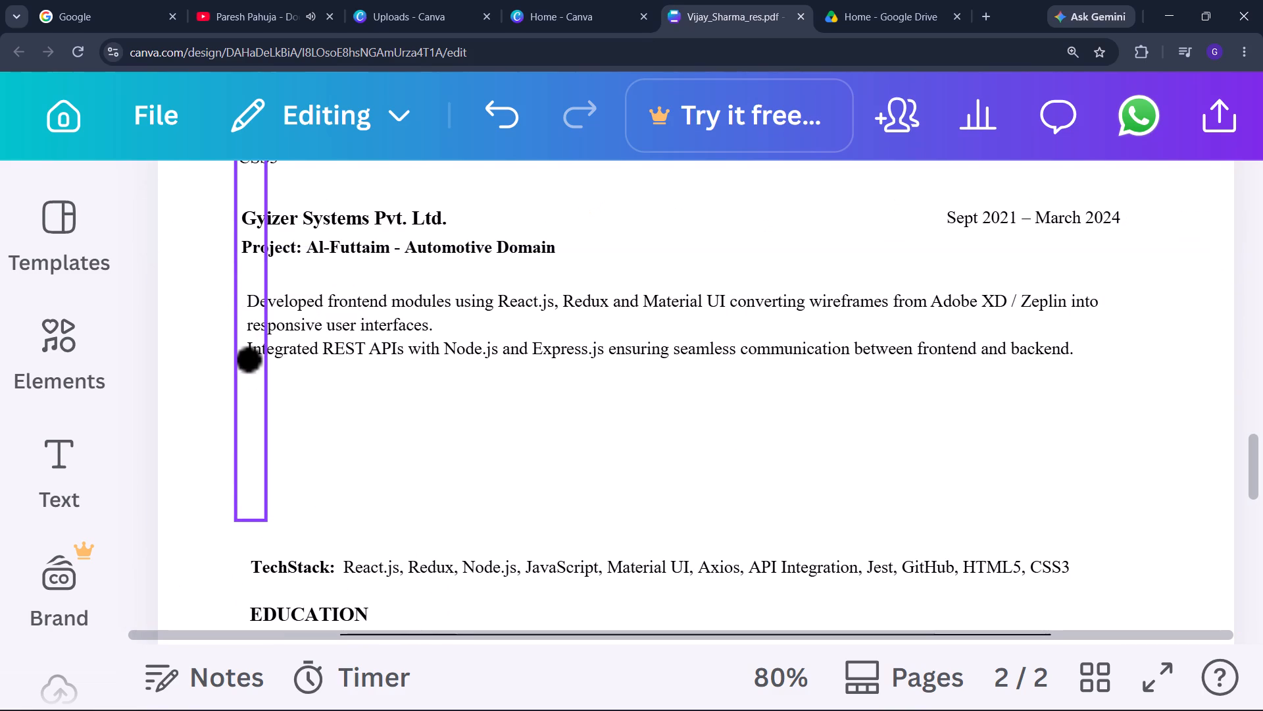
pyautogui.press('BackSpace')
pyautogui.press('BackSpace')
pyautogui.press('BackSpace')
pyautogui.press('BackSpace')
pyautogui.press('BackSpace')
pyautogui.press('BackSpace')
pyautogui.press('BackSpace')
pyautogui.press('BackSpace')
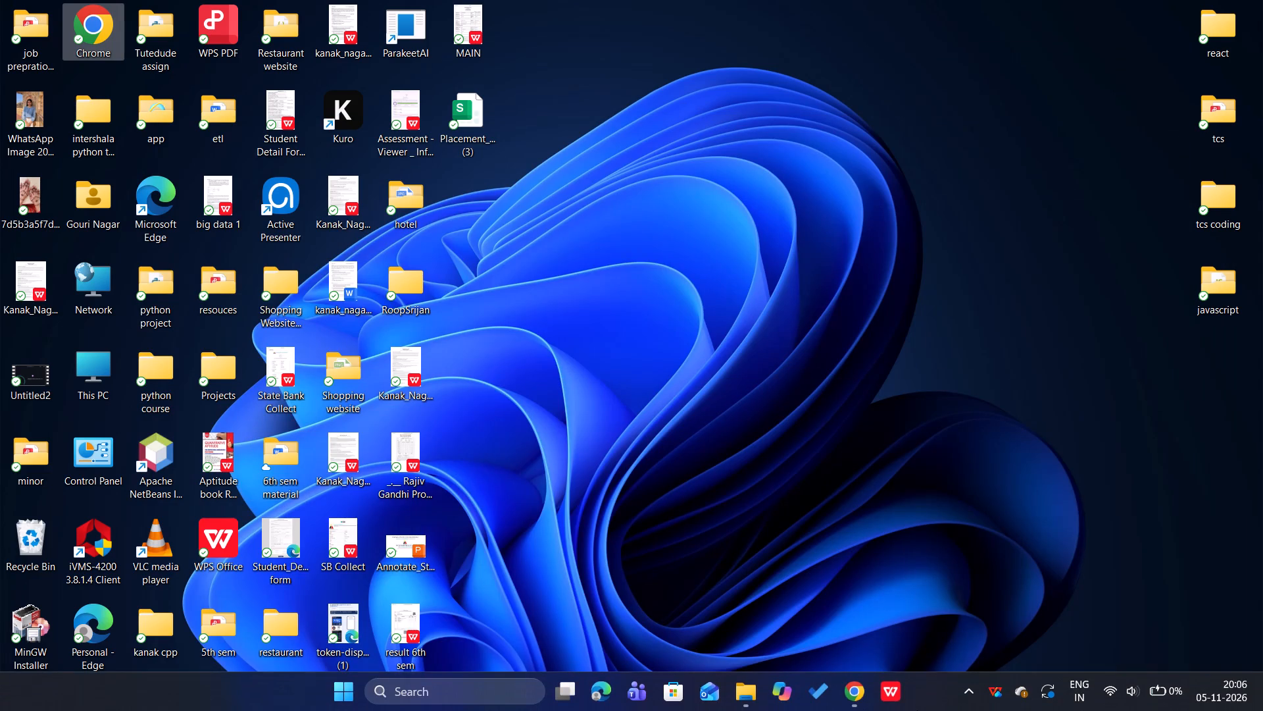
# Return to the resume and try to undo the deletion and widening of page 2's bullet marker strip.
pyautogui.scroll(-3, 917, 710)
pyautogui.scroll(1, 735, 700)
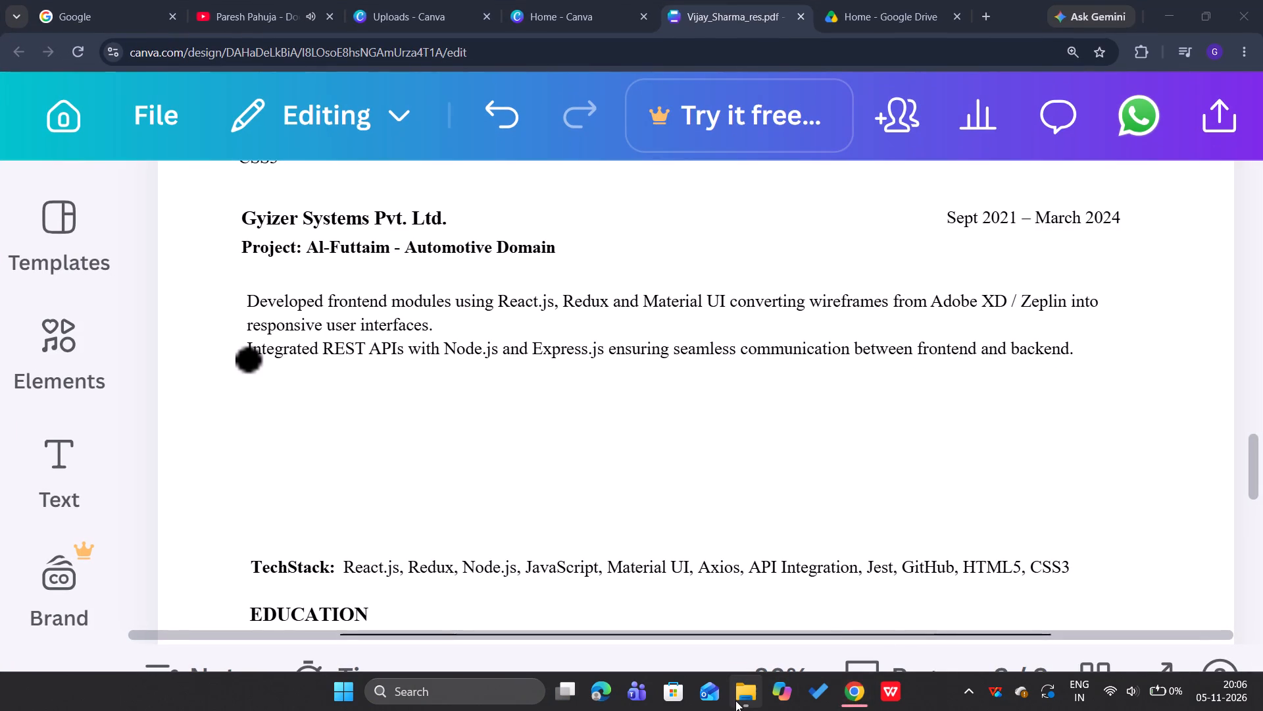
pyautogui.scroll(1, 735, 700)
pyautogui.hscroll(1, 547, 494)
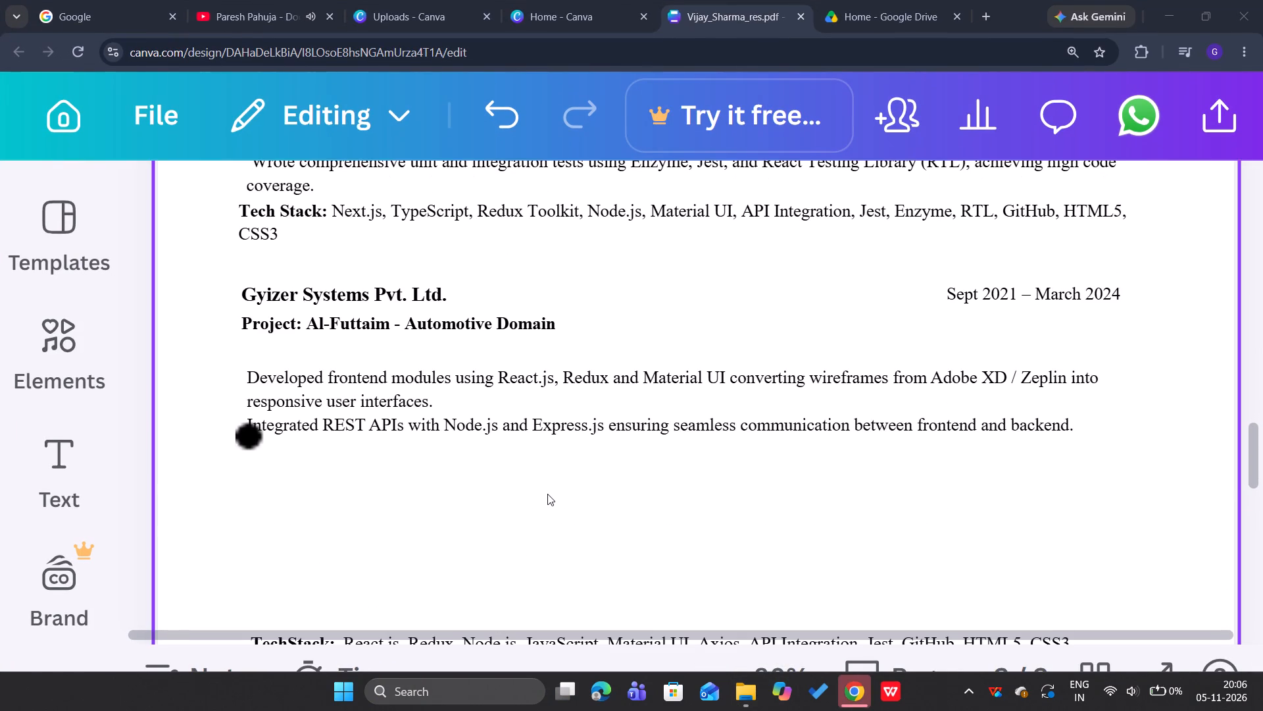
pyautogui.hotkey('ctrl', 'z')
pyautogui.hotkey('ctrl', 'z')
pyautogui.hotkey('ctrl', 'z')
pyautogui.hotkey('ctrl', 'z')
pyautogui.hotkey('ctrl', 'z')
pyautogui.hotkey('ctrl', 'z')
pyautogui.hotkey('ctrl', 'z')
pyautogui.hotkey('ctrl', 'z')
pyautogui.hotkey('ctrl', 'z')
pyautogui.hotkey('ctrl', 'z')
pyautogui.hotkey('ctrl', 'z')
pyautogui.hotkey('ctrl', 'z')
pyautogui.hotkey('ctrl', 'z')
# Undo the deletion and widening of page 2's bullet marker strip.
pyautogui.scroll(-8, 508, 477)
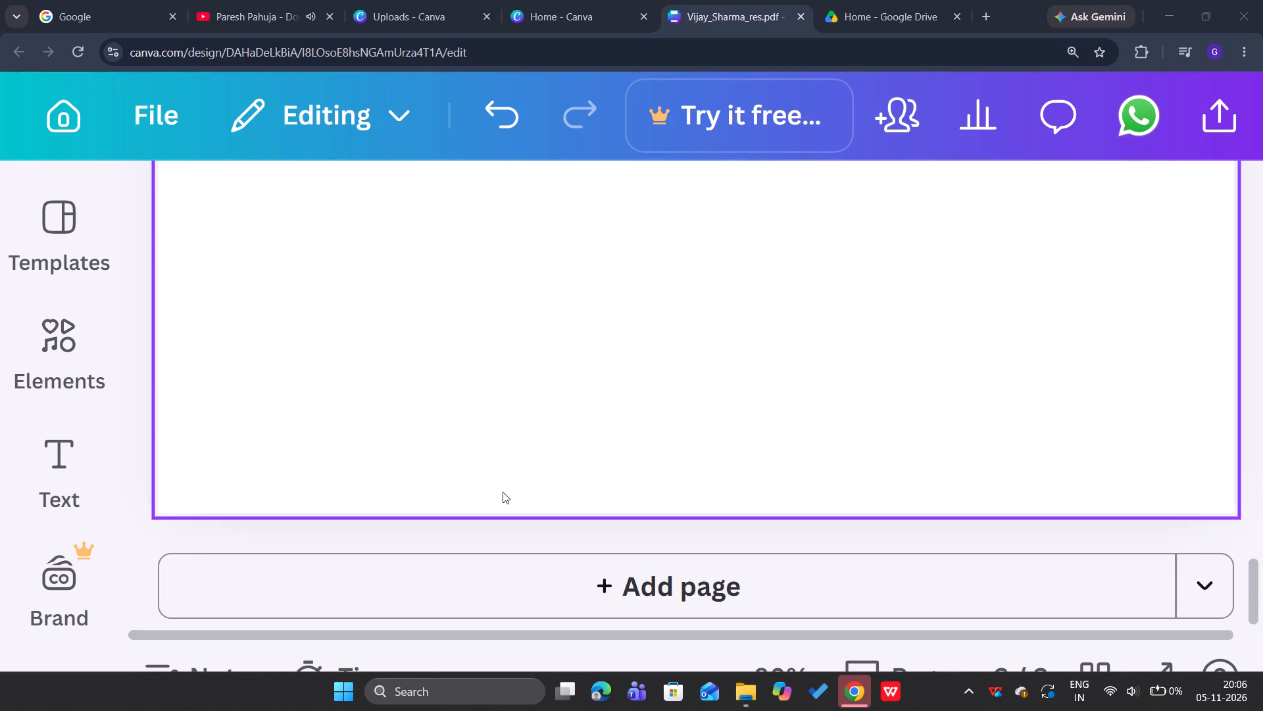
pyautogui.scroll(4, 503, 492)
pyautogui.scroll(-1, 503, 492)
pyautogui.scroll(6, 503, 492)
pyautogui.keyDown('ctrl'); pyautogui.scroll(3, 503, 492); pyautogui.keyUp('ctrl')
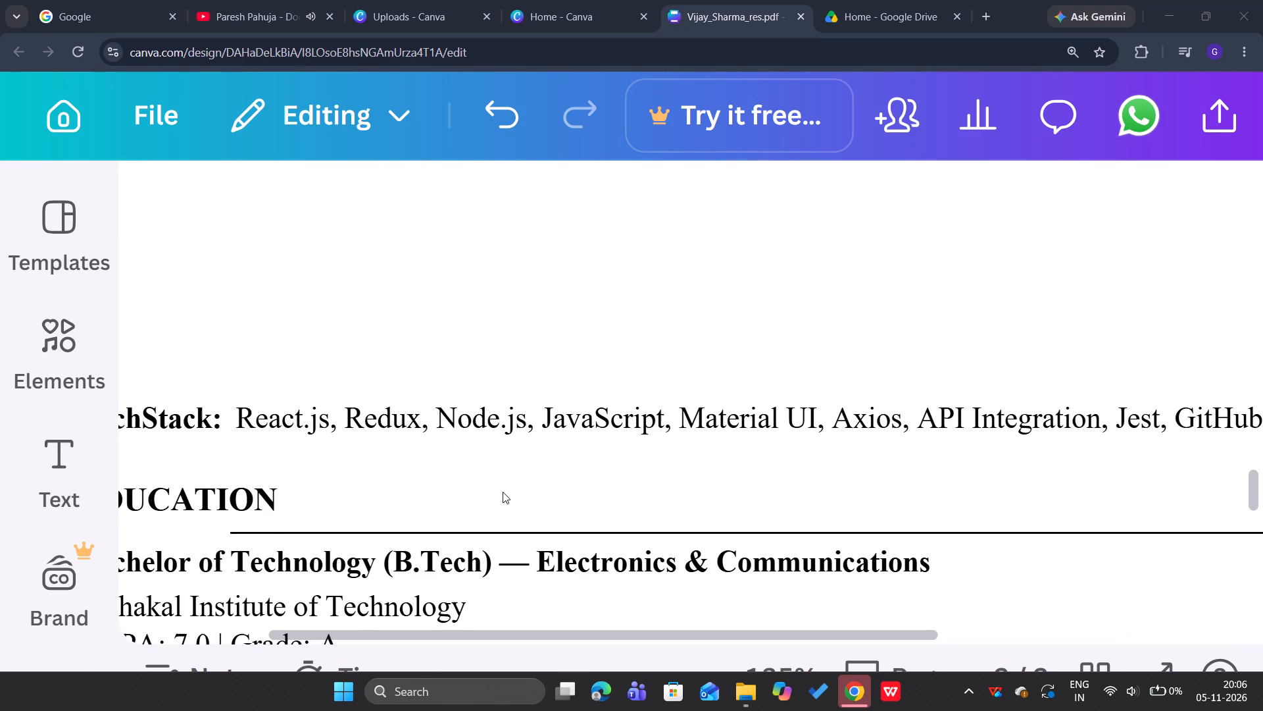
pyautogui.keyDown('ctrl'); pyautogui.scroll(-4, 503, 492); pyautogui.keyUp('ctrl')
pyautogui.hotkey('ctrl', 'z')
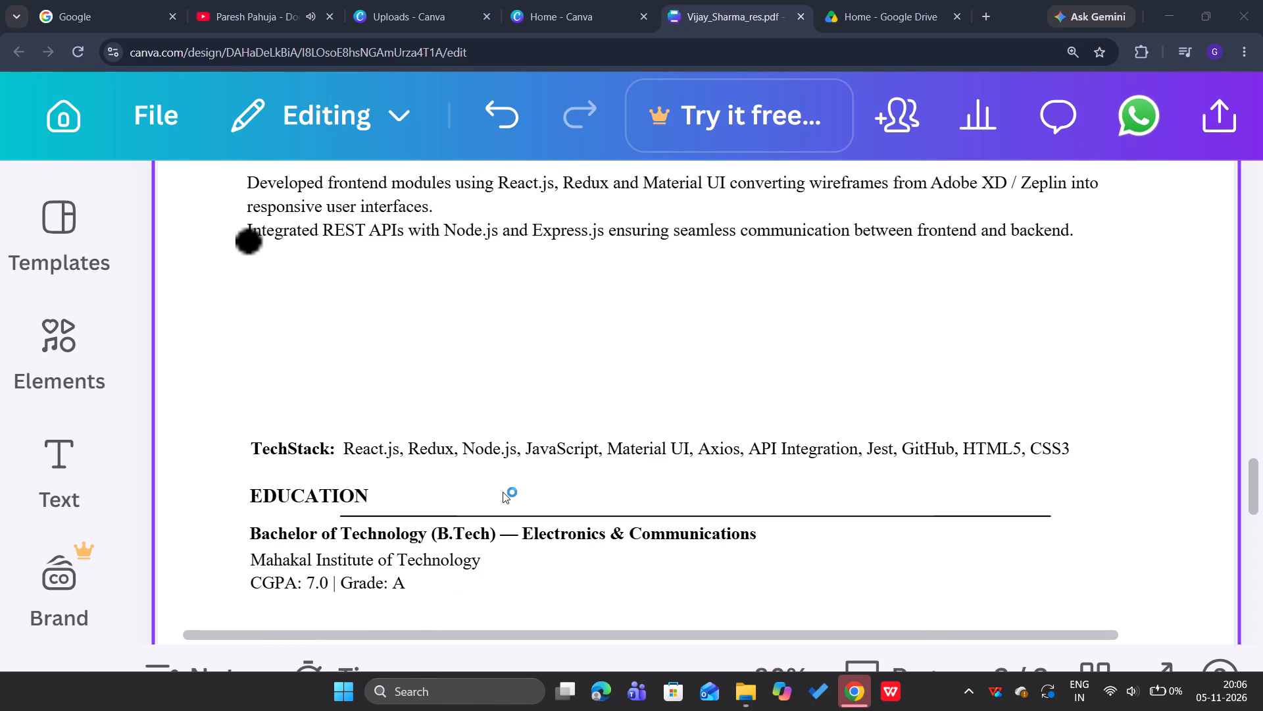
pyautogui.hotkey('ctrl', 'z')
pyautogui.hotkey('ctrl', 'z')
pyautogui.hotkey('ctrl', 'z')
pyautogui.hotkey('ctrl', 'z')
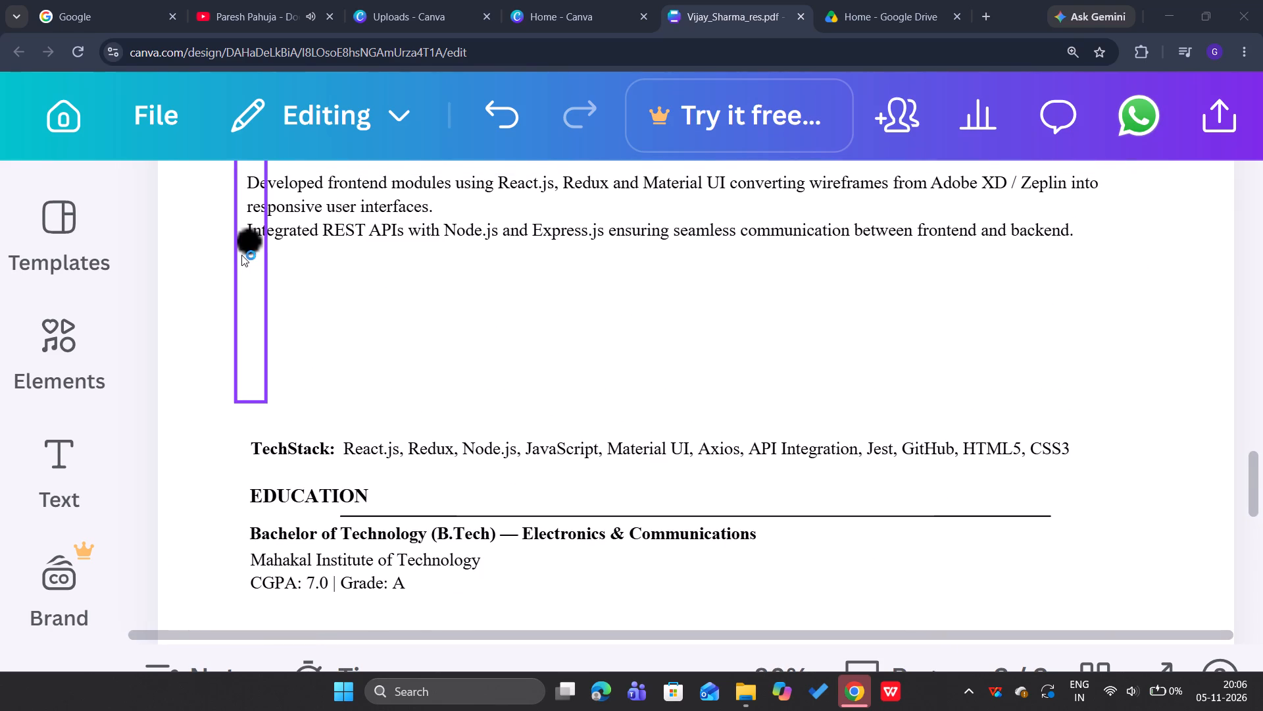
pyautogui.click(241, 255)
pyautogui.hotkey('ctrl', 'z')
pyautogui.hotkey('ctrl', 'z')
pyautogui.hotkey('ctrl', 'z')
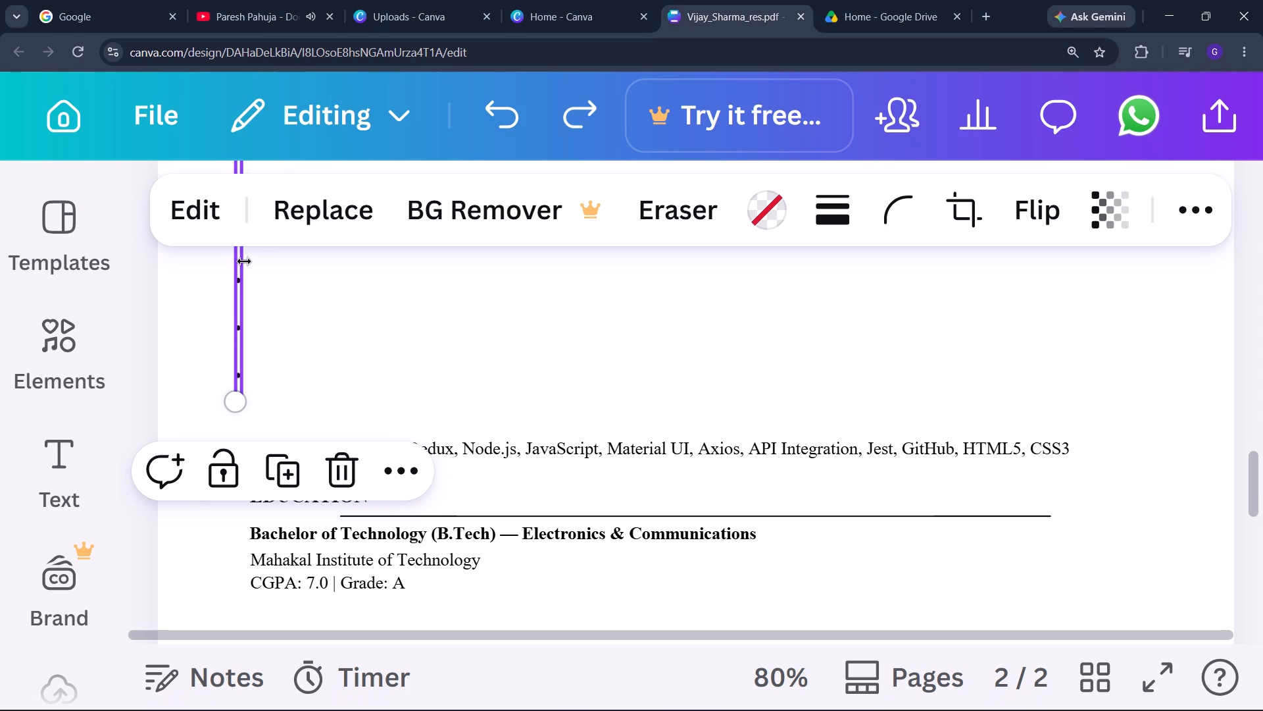
# Examine how page 2's bullet marker strip lines up with the Gyizer Systems description lines.
pyautogui.scroll(3, 340, 368)
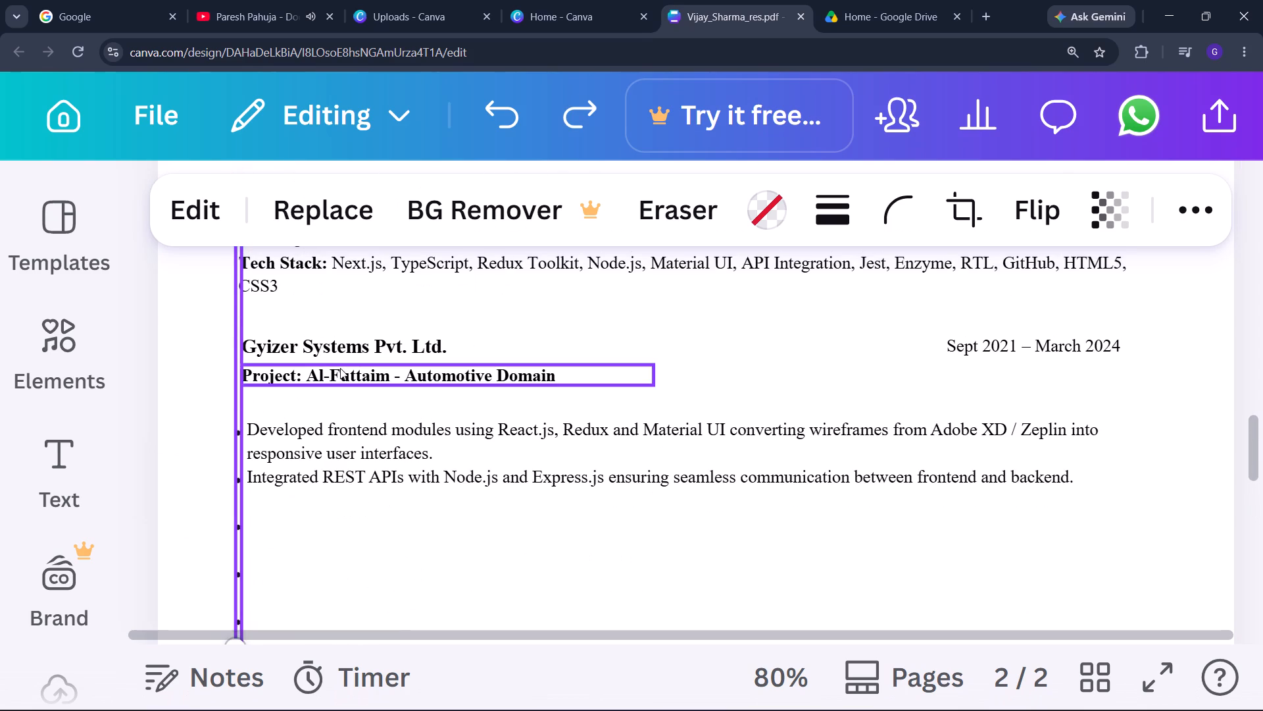
pyautogui.scroll(1, 332, 448)
pyautogui.scroll(-1, 332, 448)
pyautogui.scroll(1, 332, 448)
pyautogui.scroll(-2, 332, 448)
pyautogui.scroll(1, 332, 448)
pyautogui.scroll(-1, 331, 461)
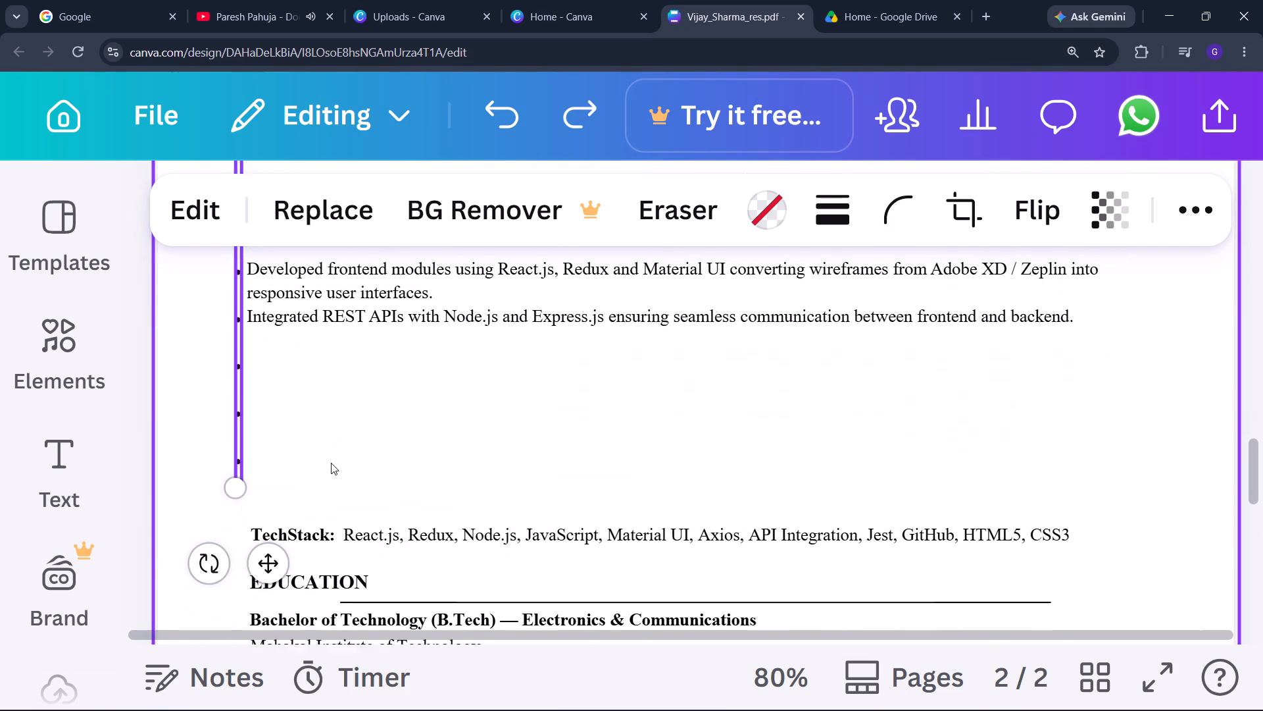
pyautogui.click(331, 463)
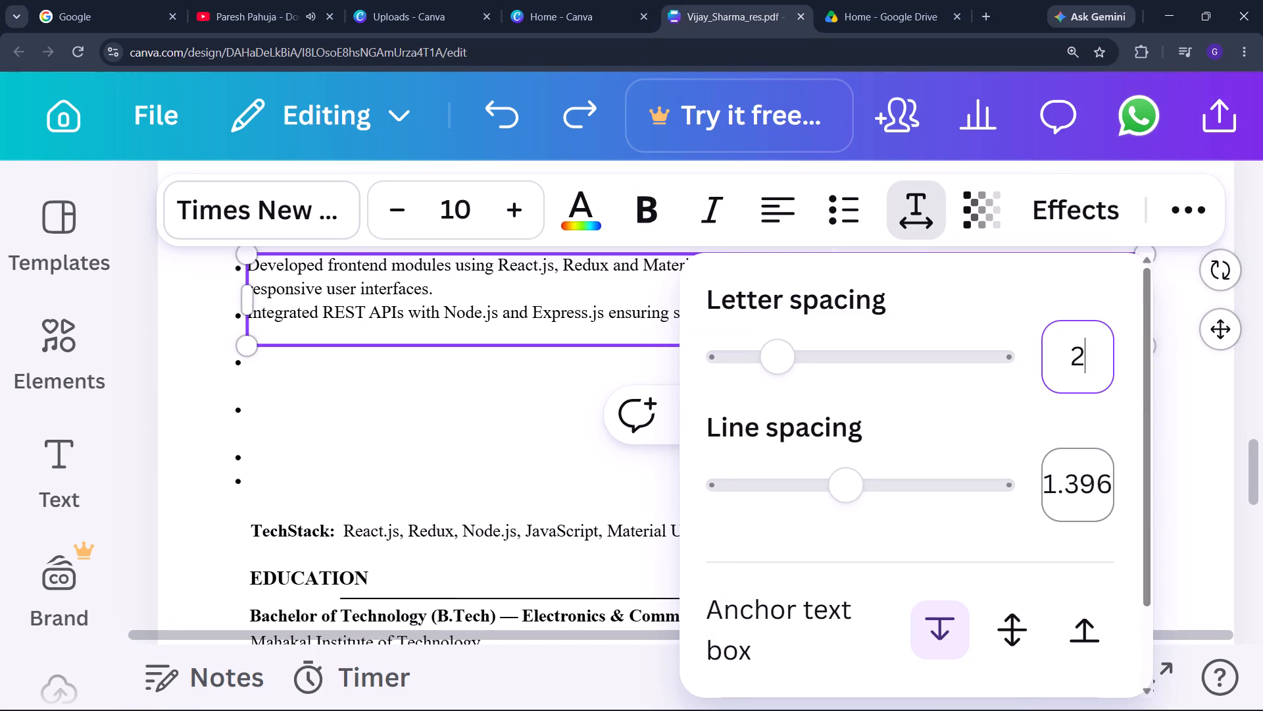
pyautogui.click(1095, 485)
pyautogui.click(1104, 484)
pyautogui.click(1112, 483)
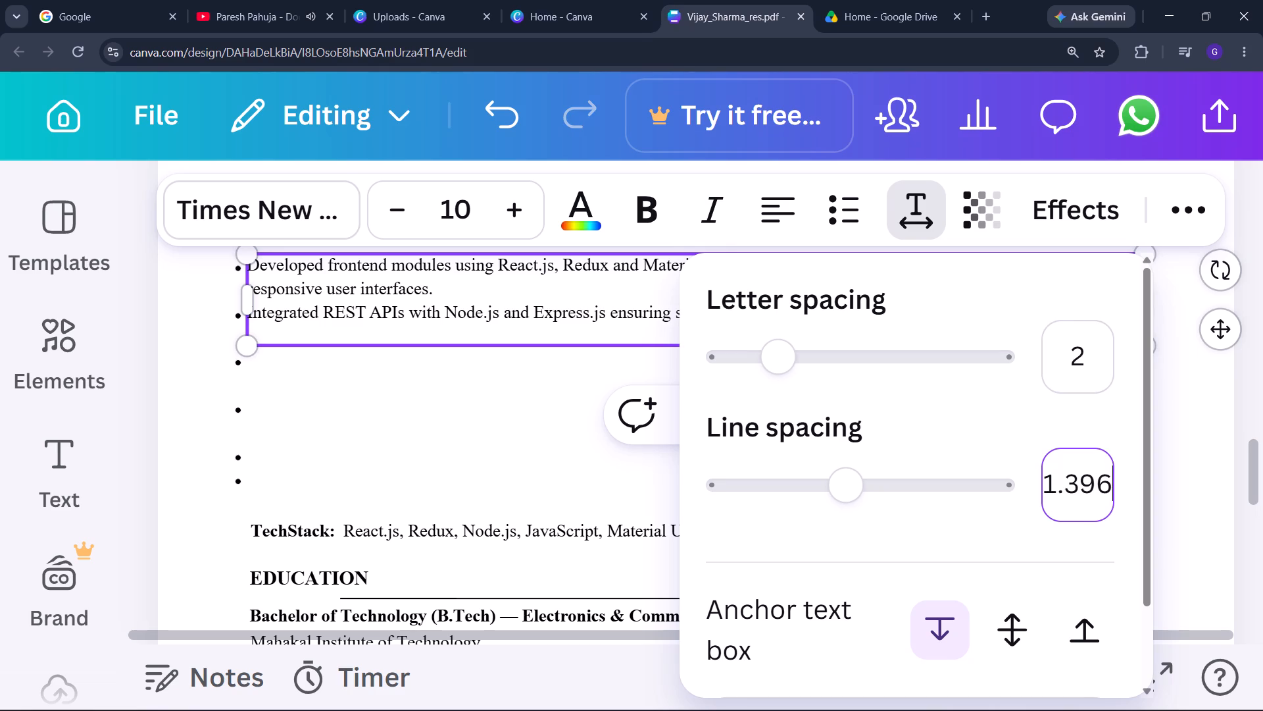
pyautogui.press('BackSpace')
pyautogui.press('Return')
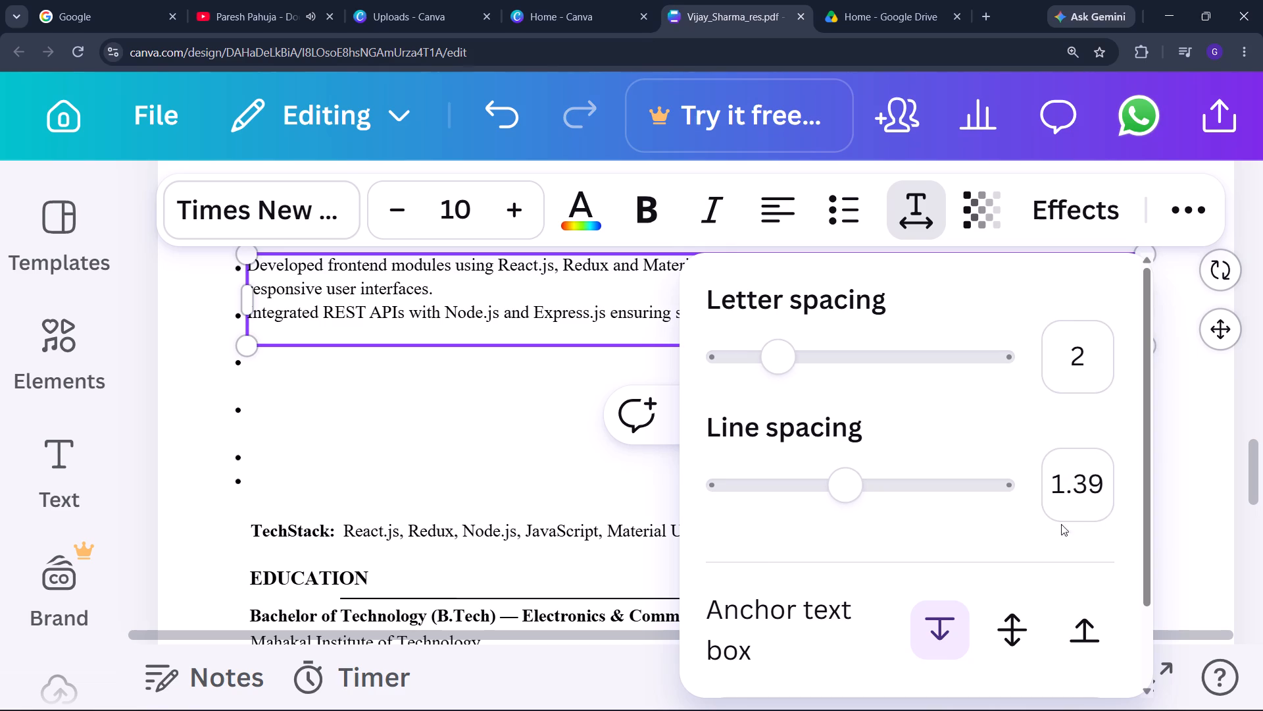
pyautogui.click(379, 455)
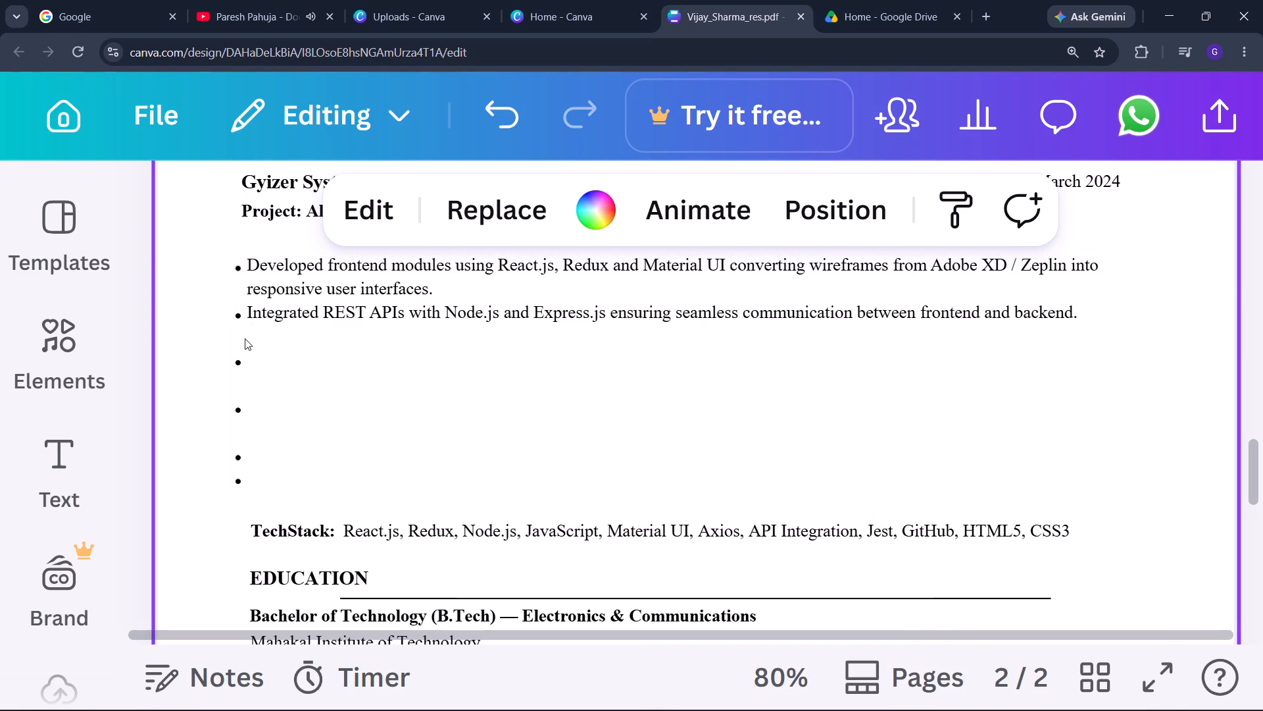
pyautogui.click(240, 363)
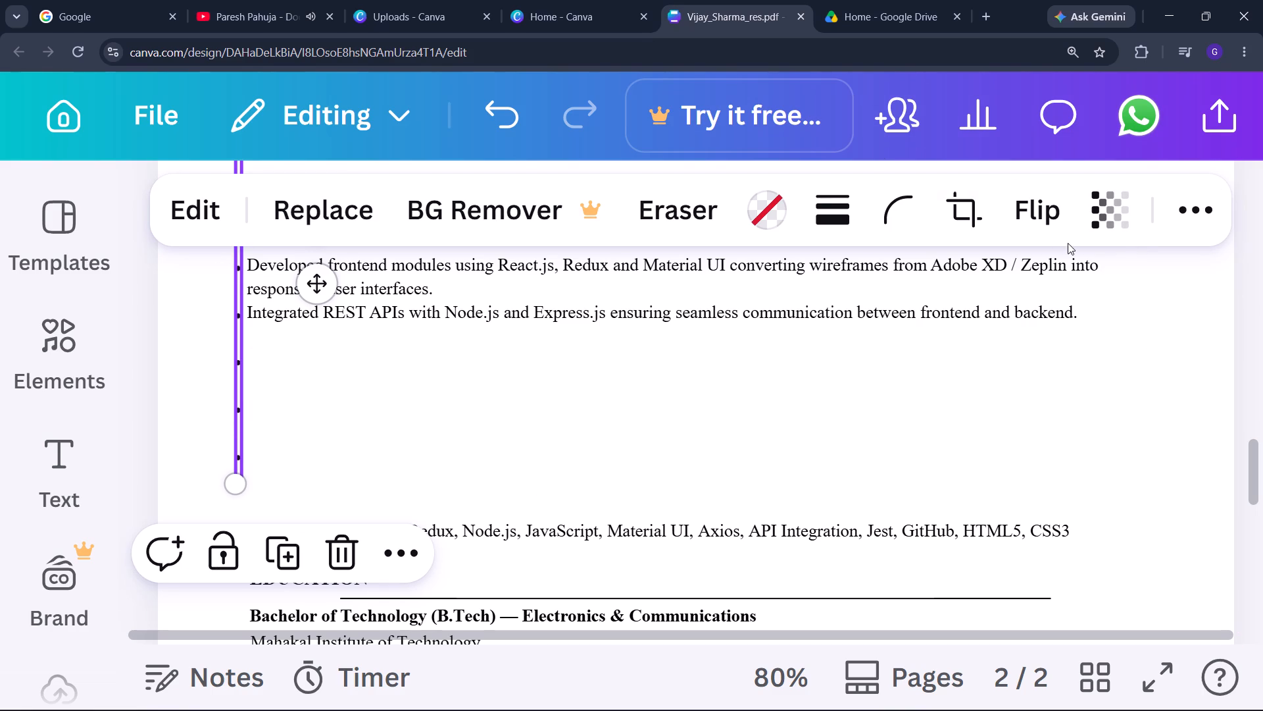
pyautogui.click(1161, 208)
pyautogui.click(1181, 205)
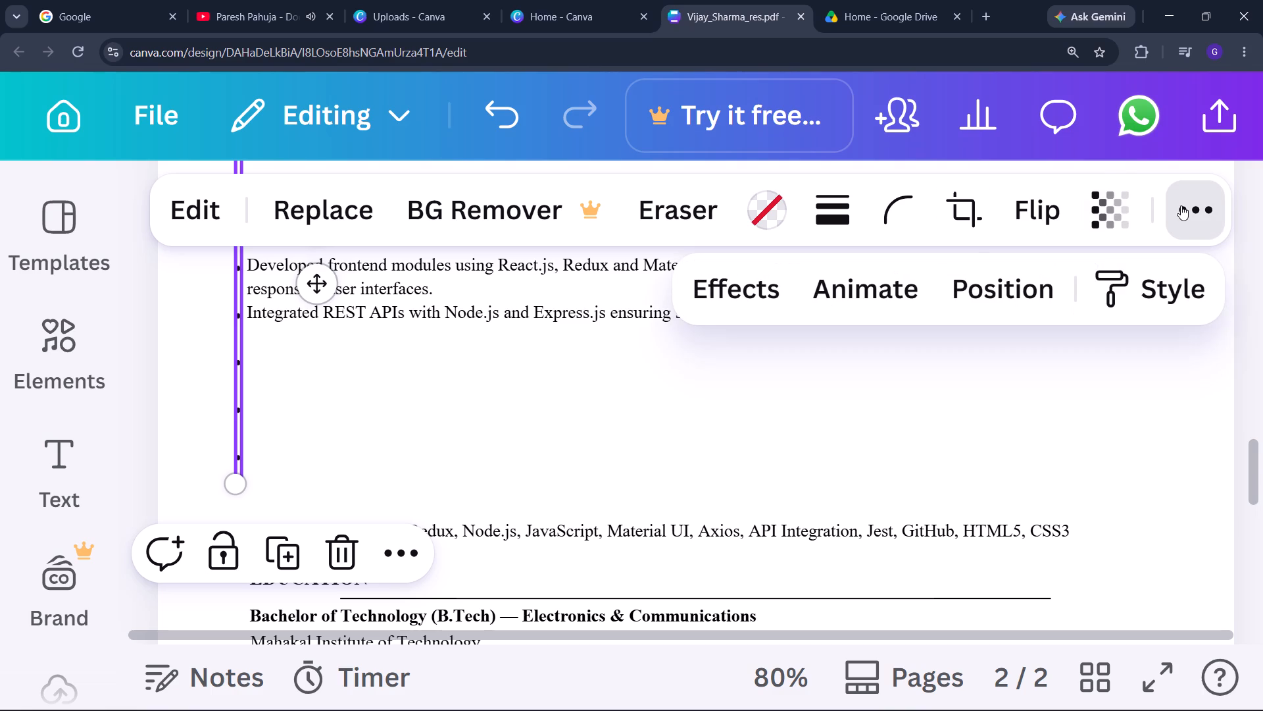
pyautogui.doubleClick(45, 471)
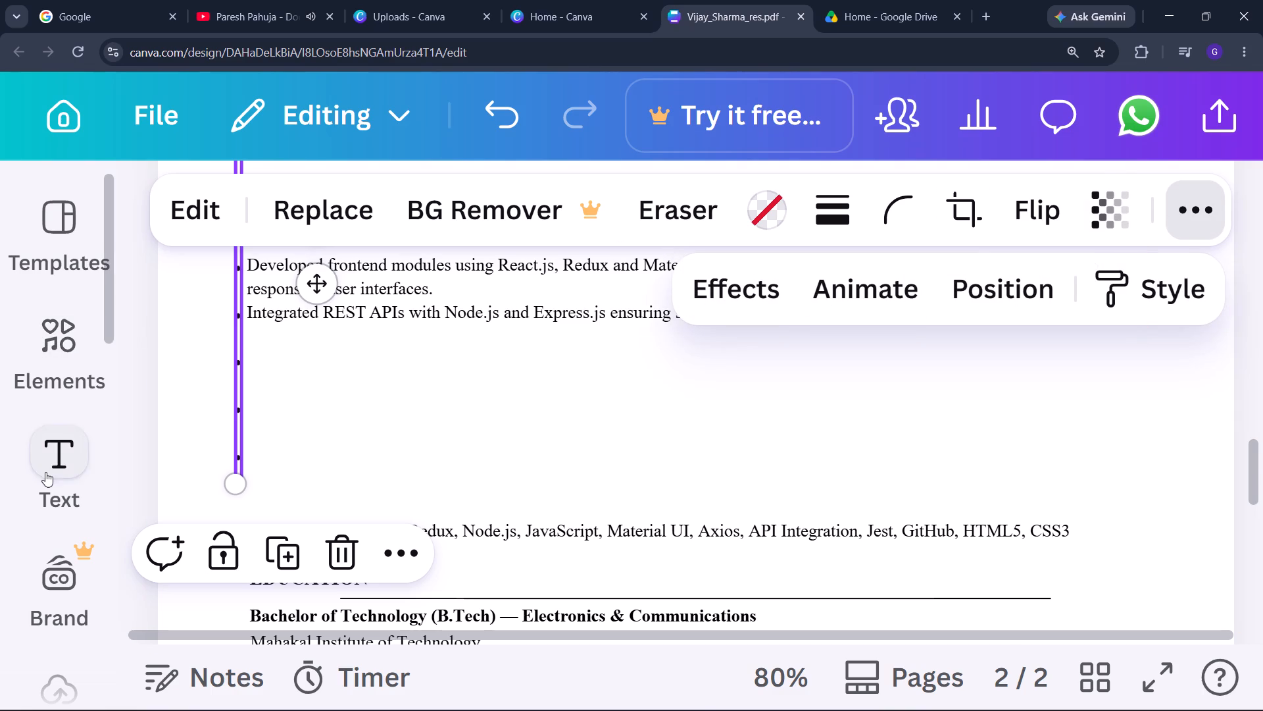
# Format the Gyizer Systems description as a bulleted list and widen its text box toward the page's edge.
pyautogui.click(724, 304)
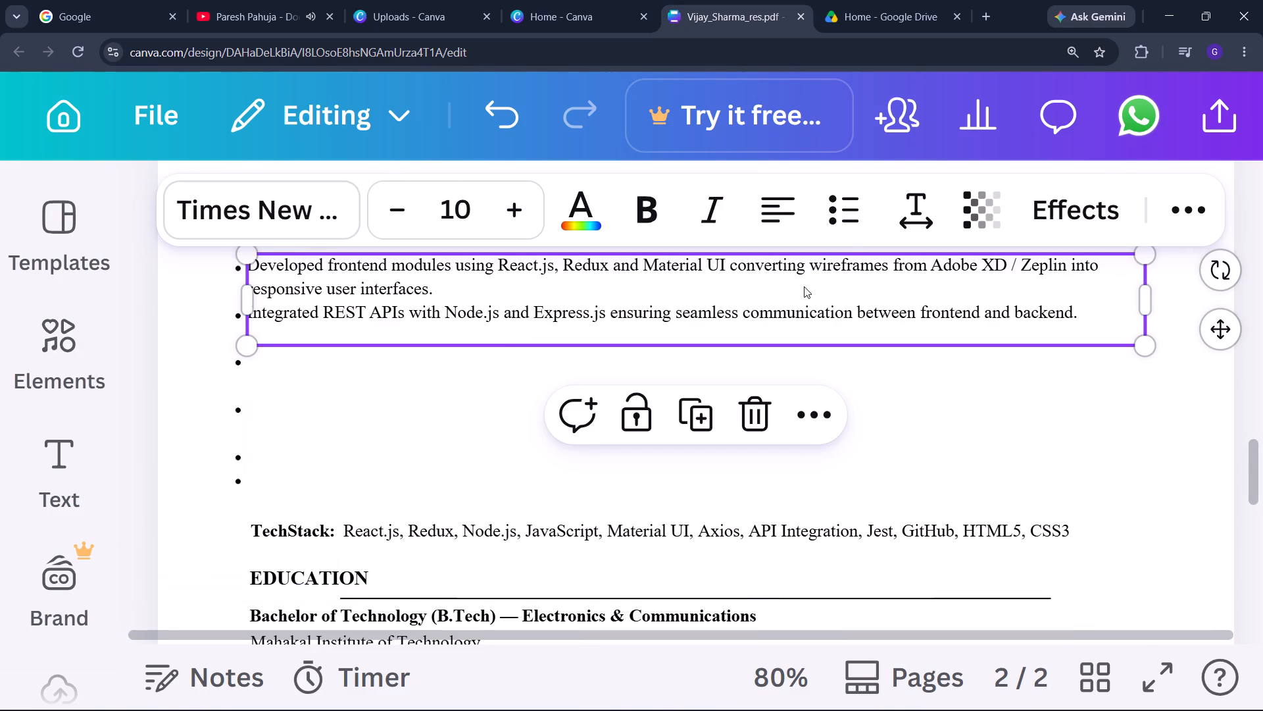
pyautogui.click(847, 188)
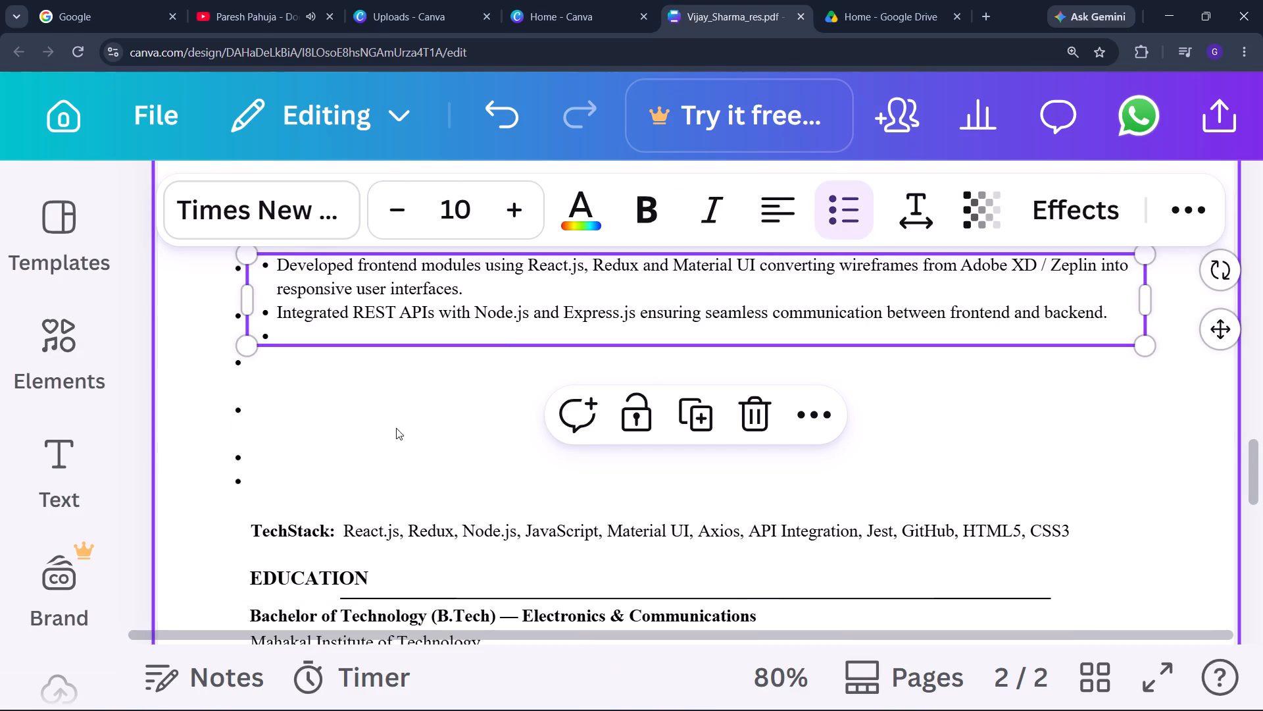
pyautogui.doubleClick(236, 322)
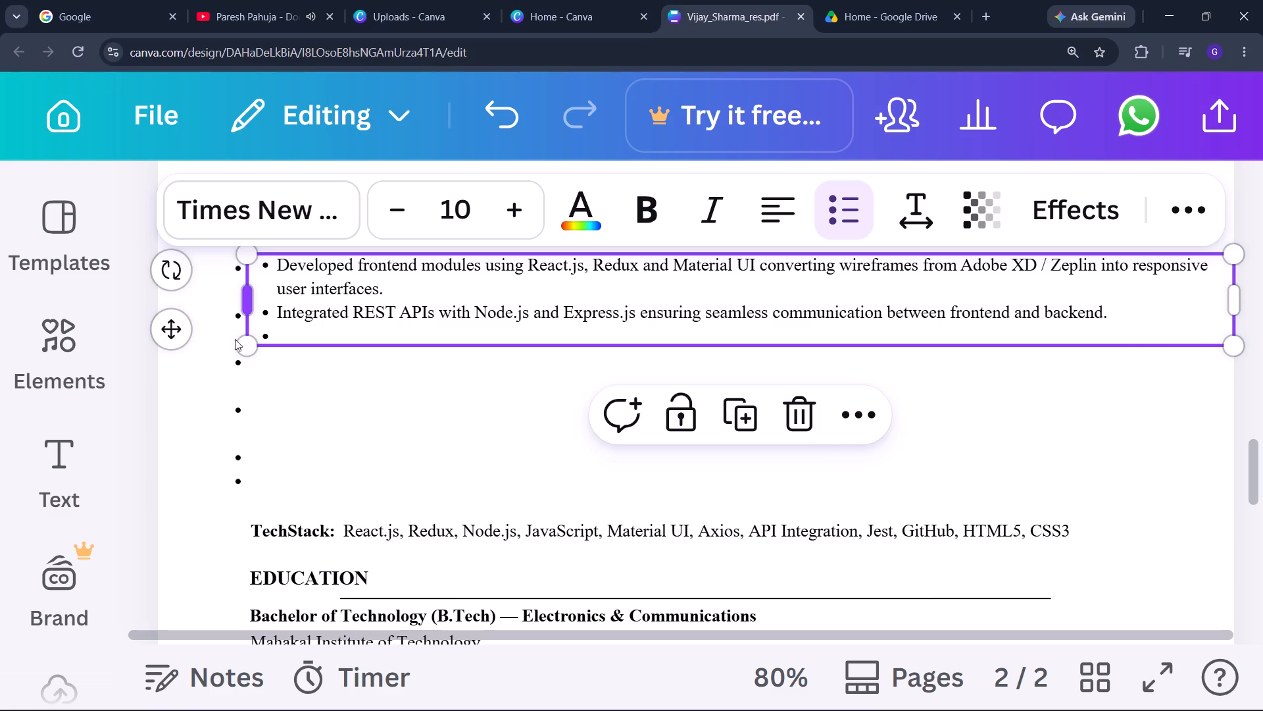
# Delete the old bullet marker strip beside the Gyizer Systems description on page 2.
pyautogui.click(238, 377)
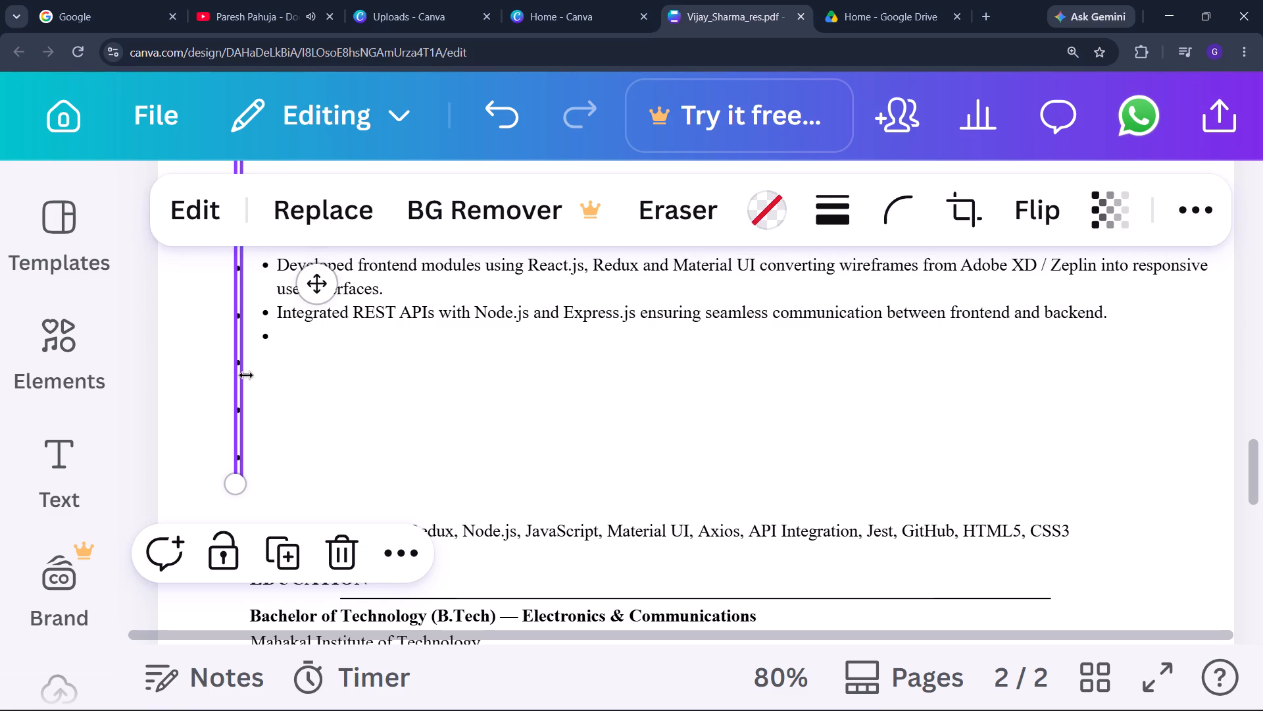
pyautogui.press('BackSpace')
pyautogui.press('BackSpace')
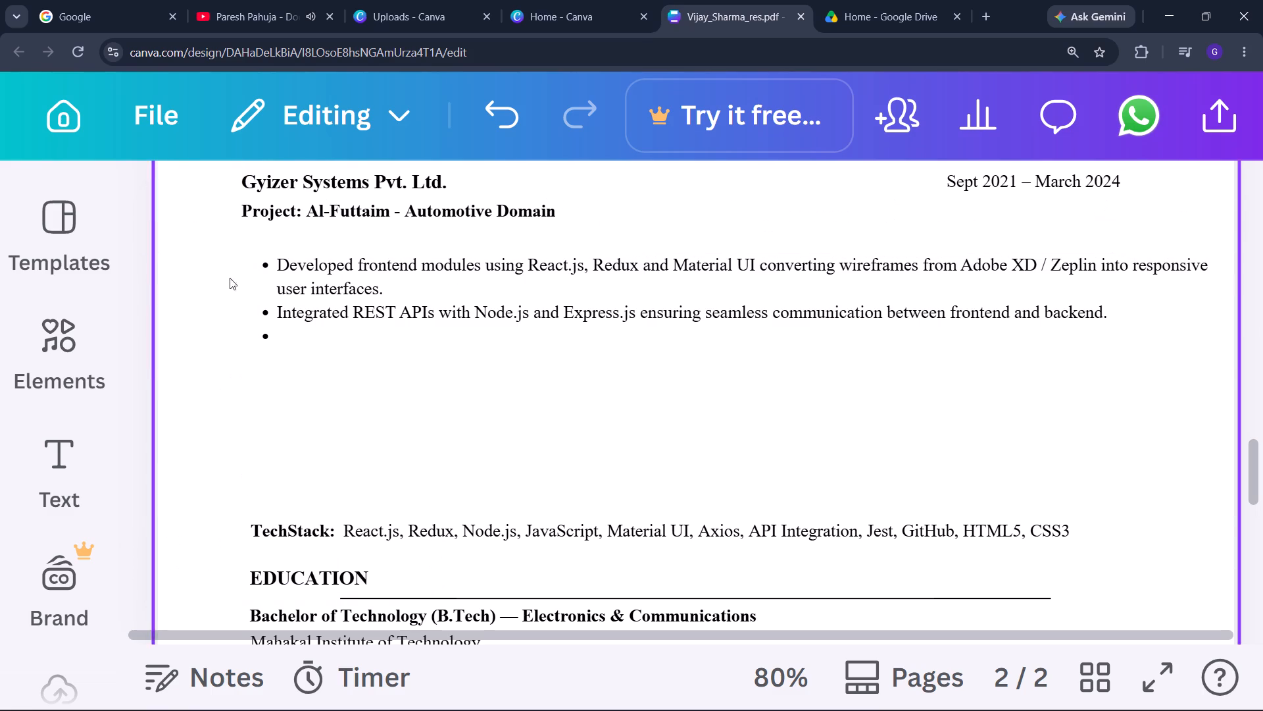
# Reposition the Gyizer Systems bulleted description so its bullets line up with the project heading above.
pyautogui.moveTo(395, 295); pyautogui.dragTo(373, 297)
pyautogui.doubleClick(373, 297)
pyautogui.doubleClick(368, 293)
pyautogui.scroll(2, 370, 384)
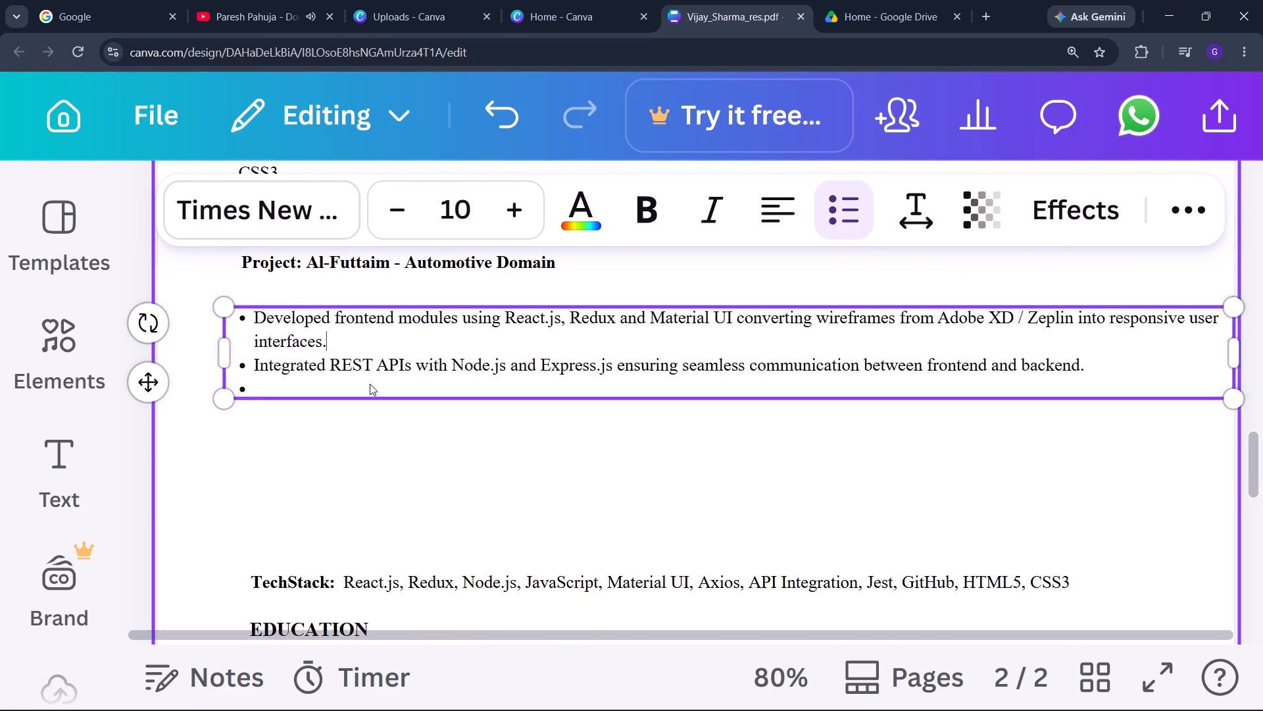
pyautogui.click(357, 456)
pyautogui.click(347, 549)
pyautogui.click(334, 471)
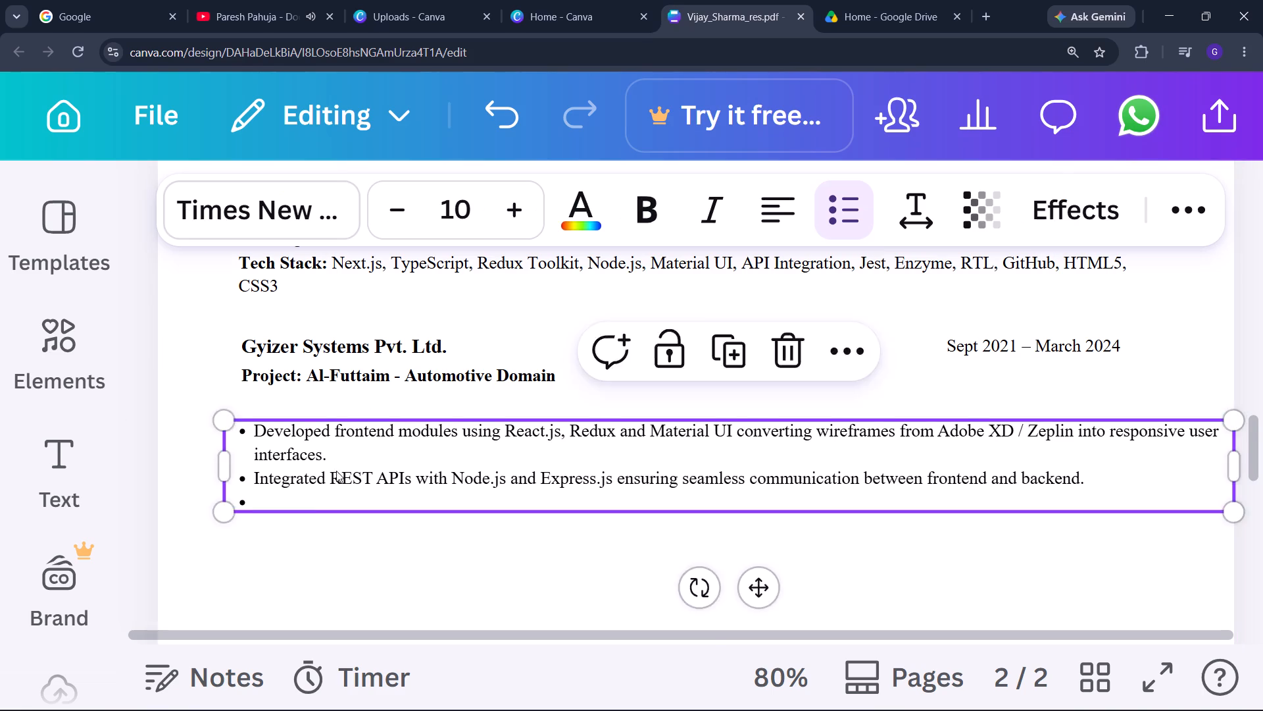
pyautogui.moveTo(336, 471); pyautogui.dragTo(341, 467)
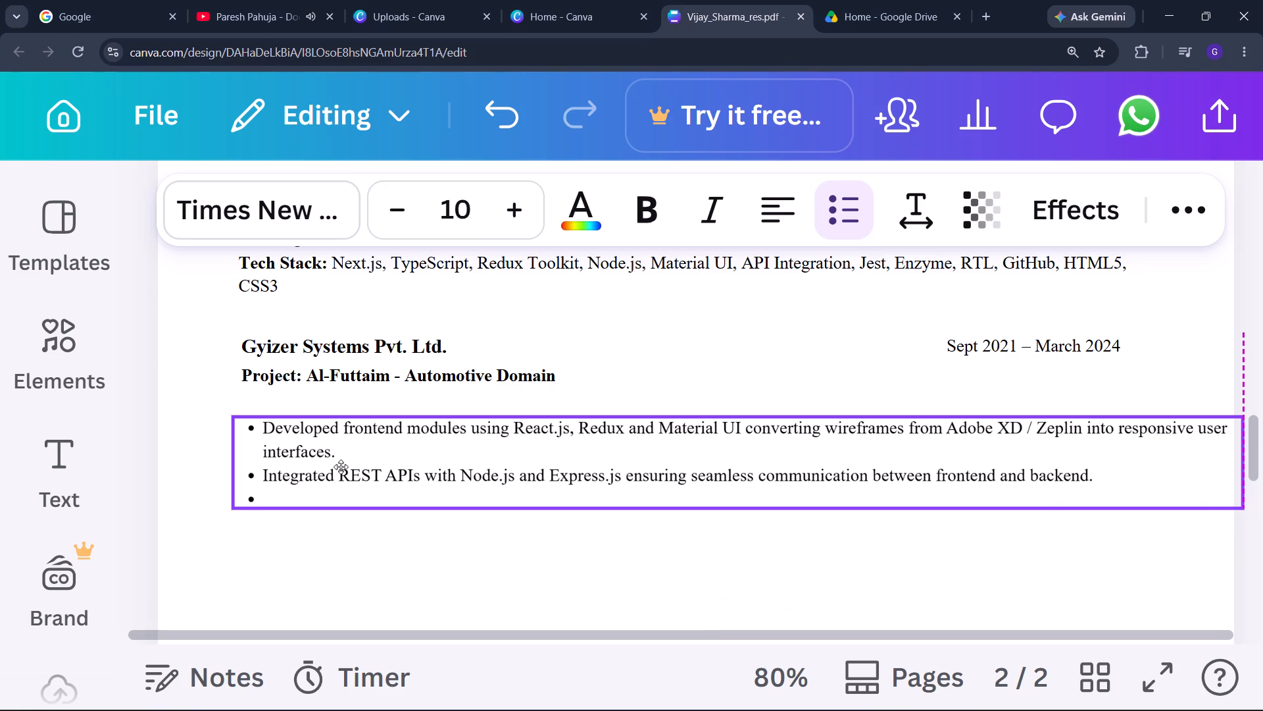
pyautogui.moveTo(341, 467); pyautogui.dragTo(342, 467)
pyautogui.moveTo(342, 467); pyautogui.dragTo(344, 466)
# Format the RESTful APIs and unit tests text group opening page 2 as a bulleted list and shift it above the Tech Stack line.
pyautogui.scroll(2, 344, 465)
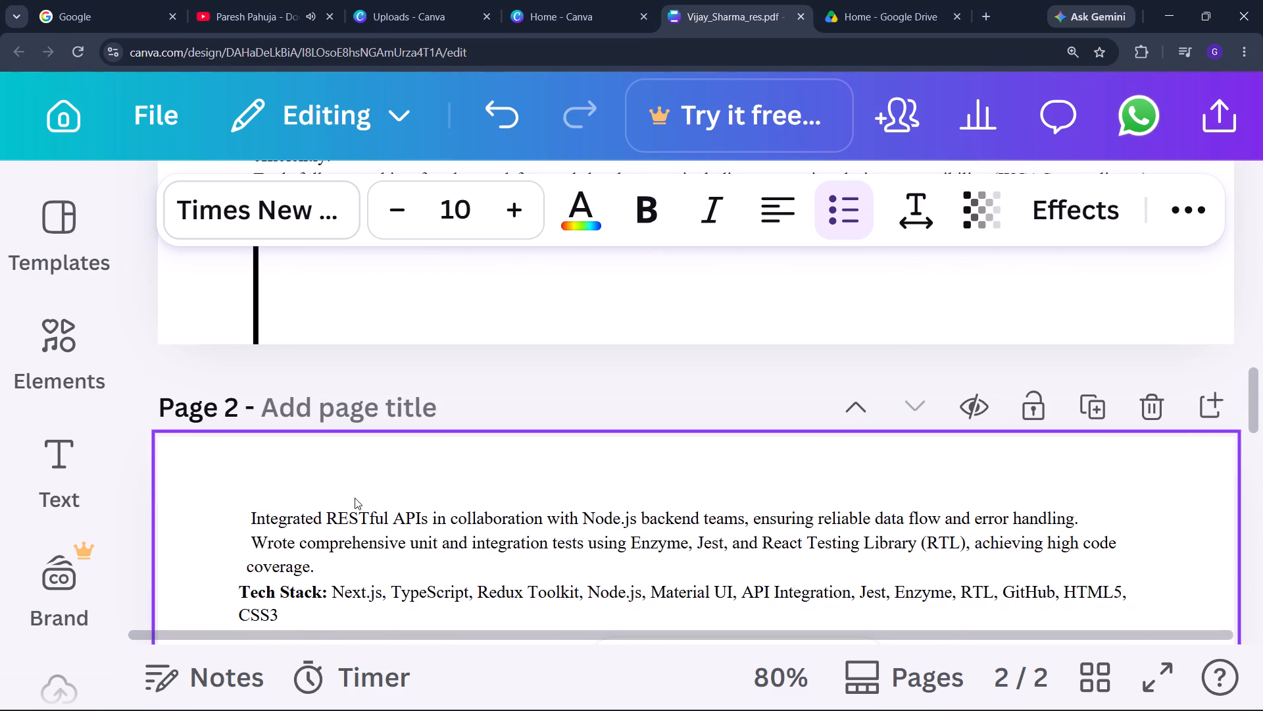
pyautogui.click(339, 515)
pyautogui.doubleClick(826, 206)
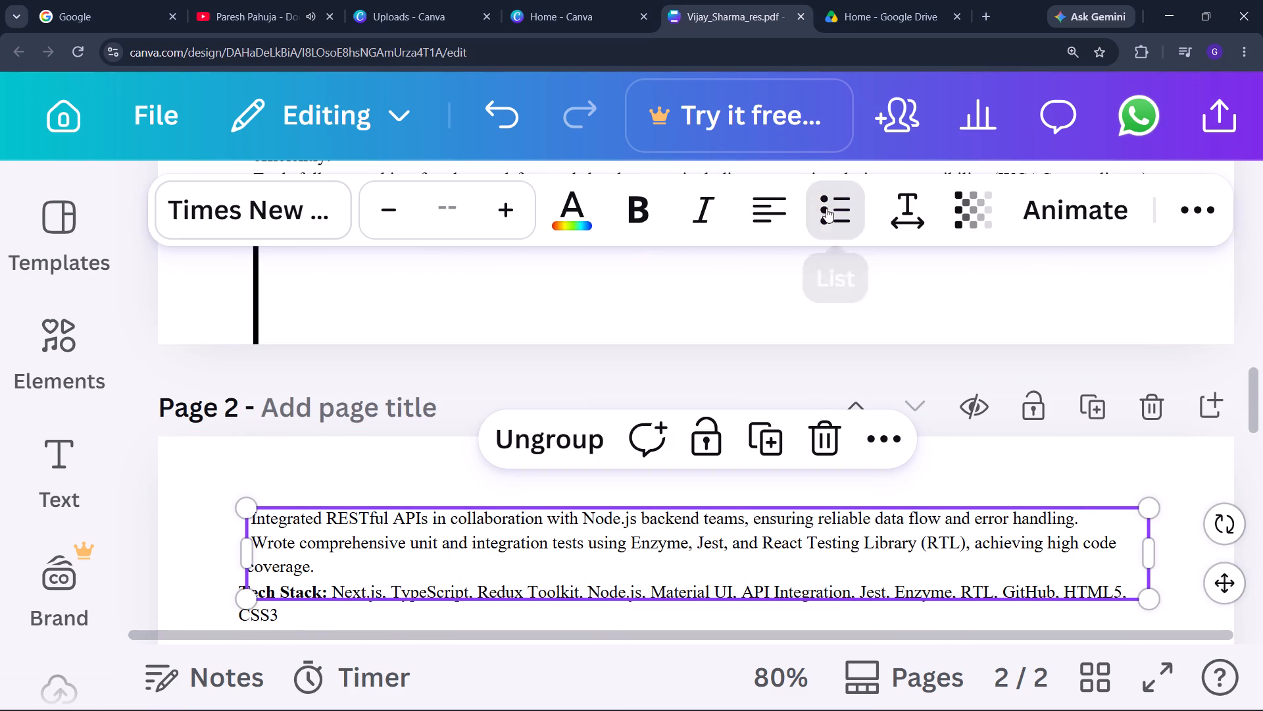
pyautogui.click(839, 203)
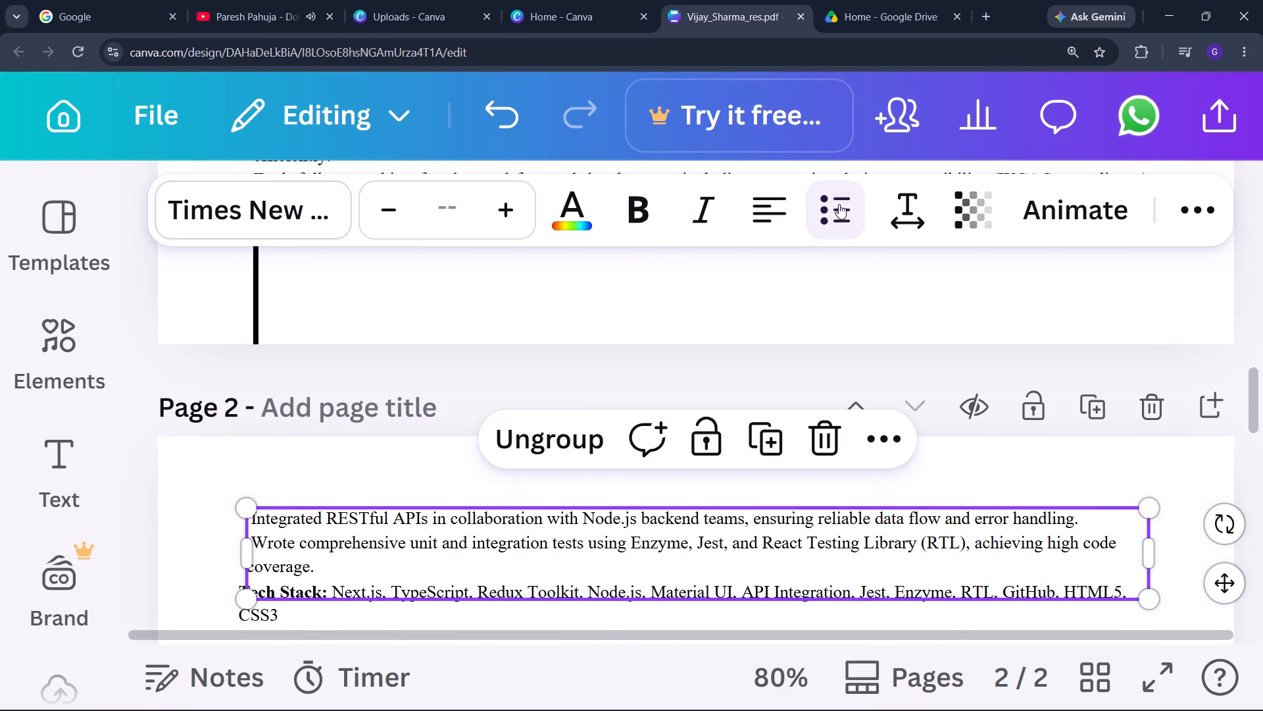
pyautogui.click(839, 204)
pyautogui.moveTo(457, 543); pyautogui.dragTo(457, 544)
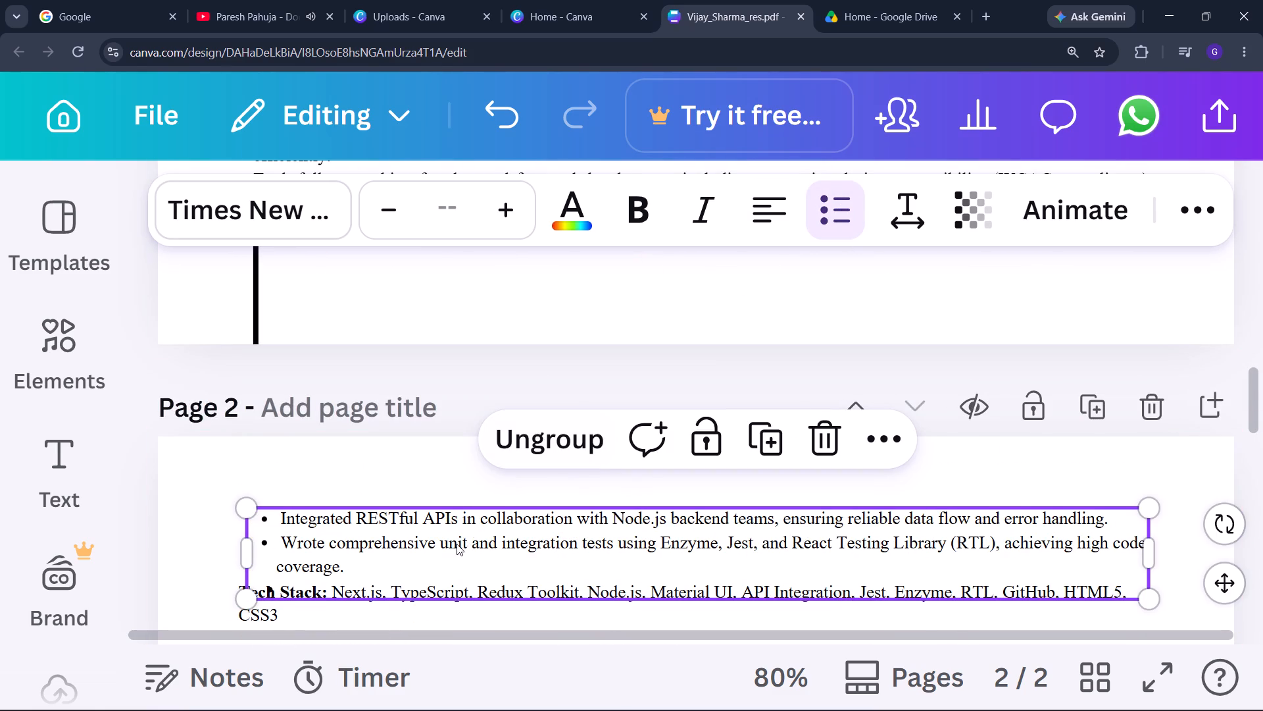
pyautogui.moveTo(457, 544); pyautogui.dragTo(441, 523)
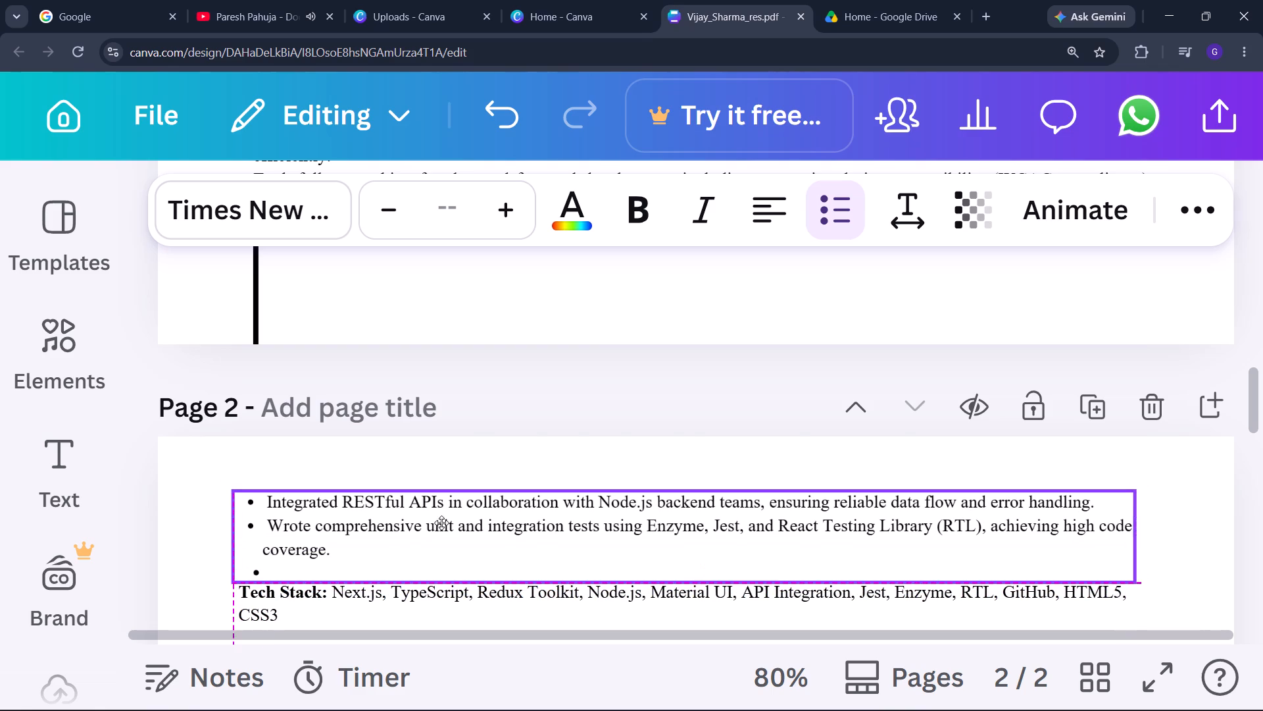
pyautogui.moveTo(441, 523); pyautogui.dragTo(443, 523)
# Delete the empty bullet line between the opening bulleted list and the Tech Stack line on page 2.
pyautogui.doubleClick(273, 572)
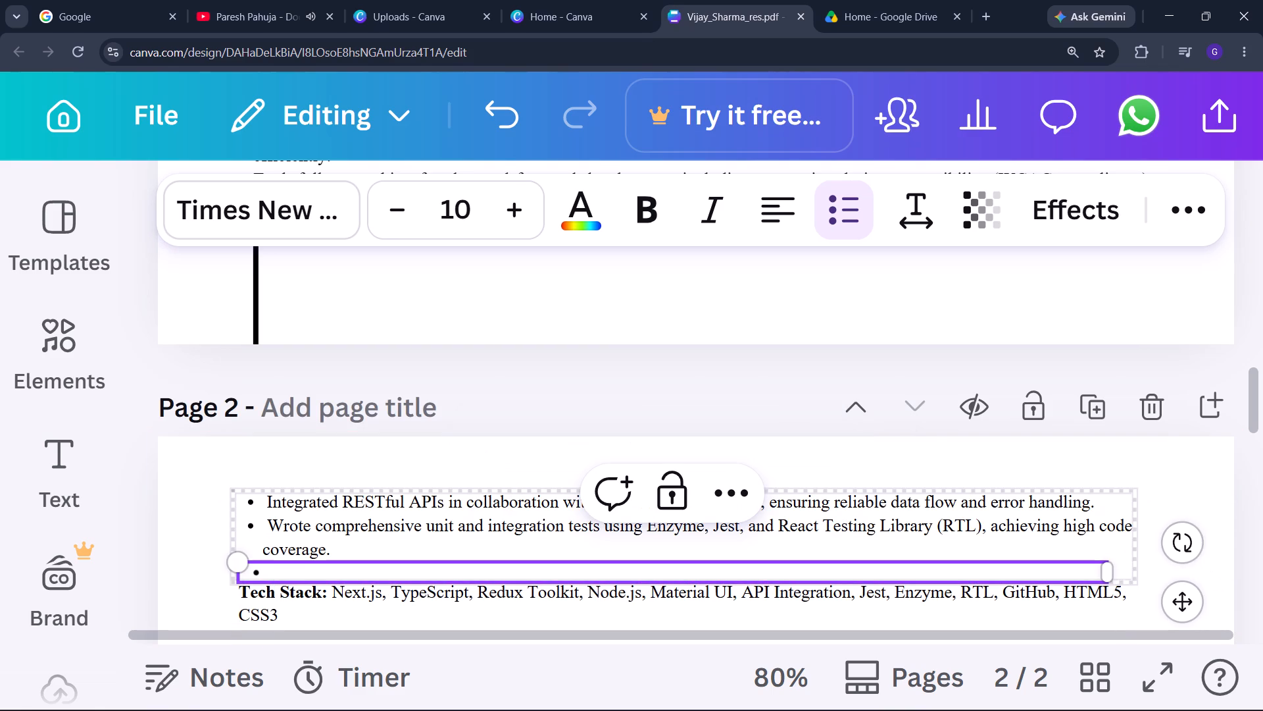
pyautogui.press('BackSpace')
pyautogui.press('BackSpace')
pyautogui.press('BackSpace')
pyautogui.press('BackSpace')
pyautogui.press('BackSpace')
pyautogui.click(345, 537)
pyautogui.click(353, 546)
pyautogui.click(361, 539)
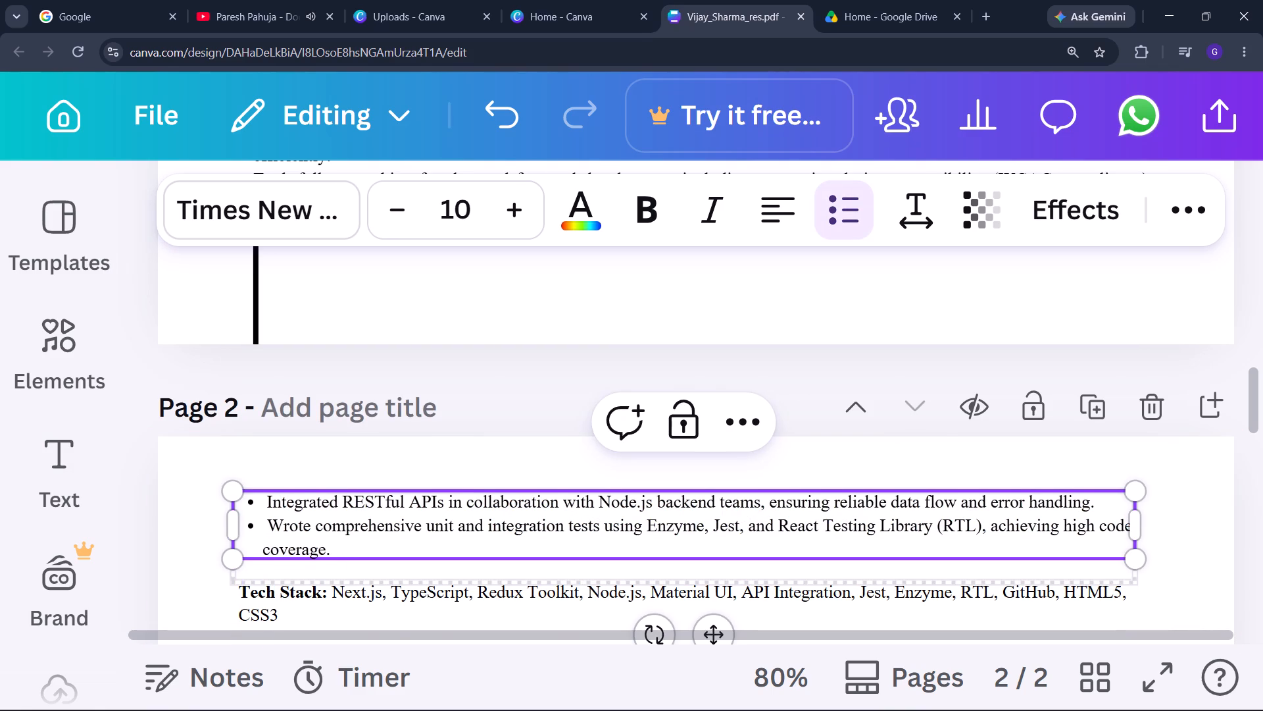
# Delete the old bullet marker strip beside the project descriptions on page 1.
pyautogui.scroll(-3, 362, 547)
pyautogui.scroll(-1, 356, 367)
pyautogui.scroll(2, 356, 367)
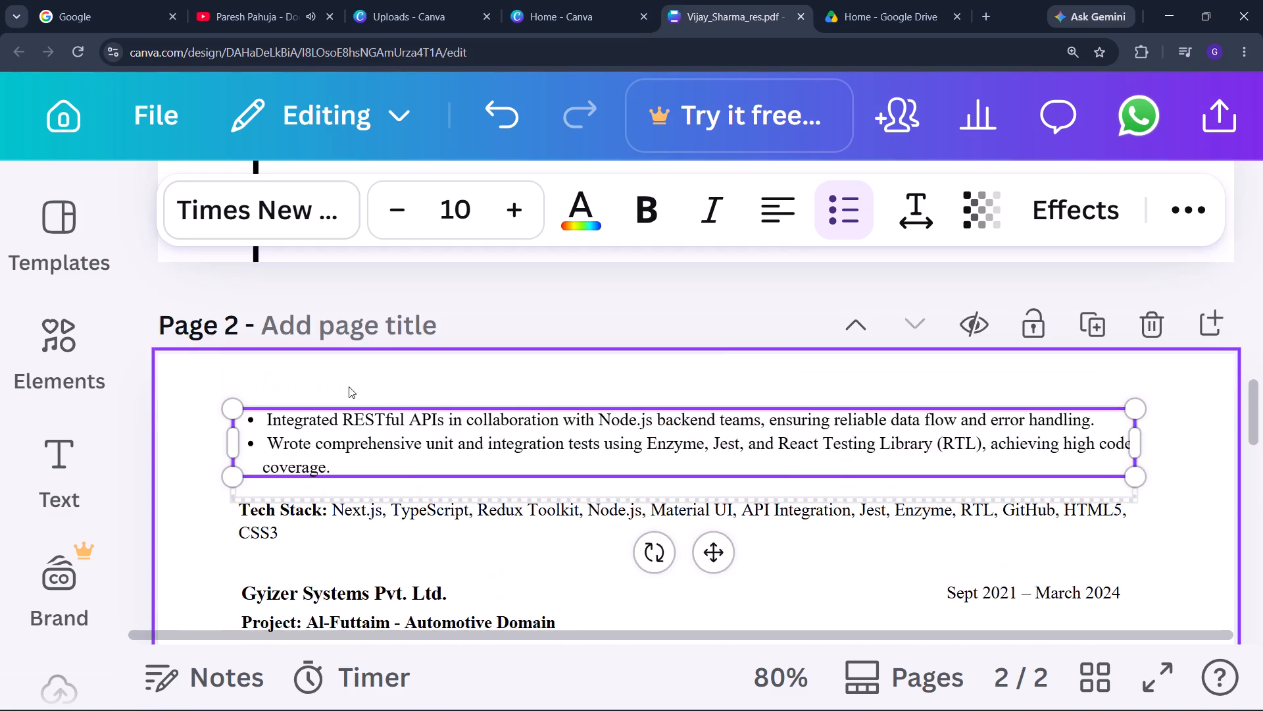
pyautogui.scroll(4, 344, 394)
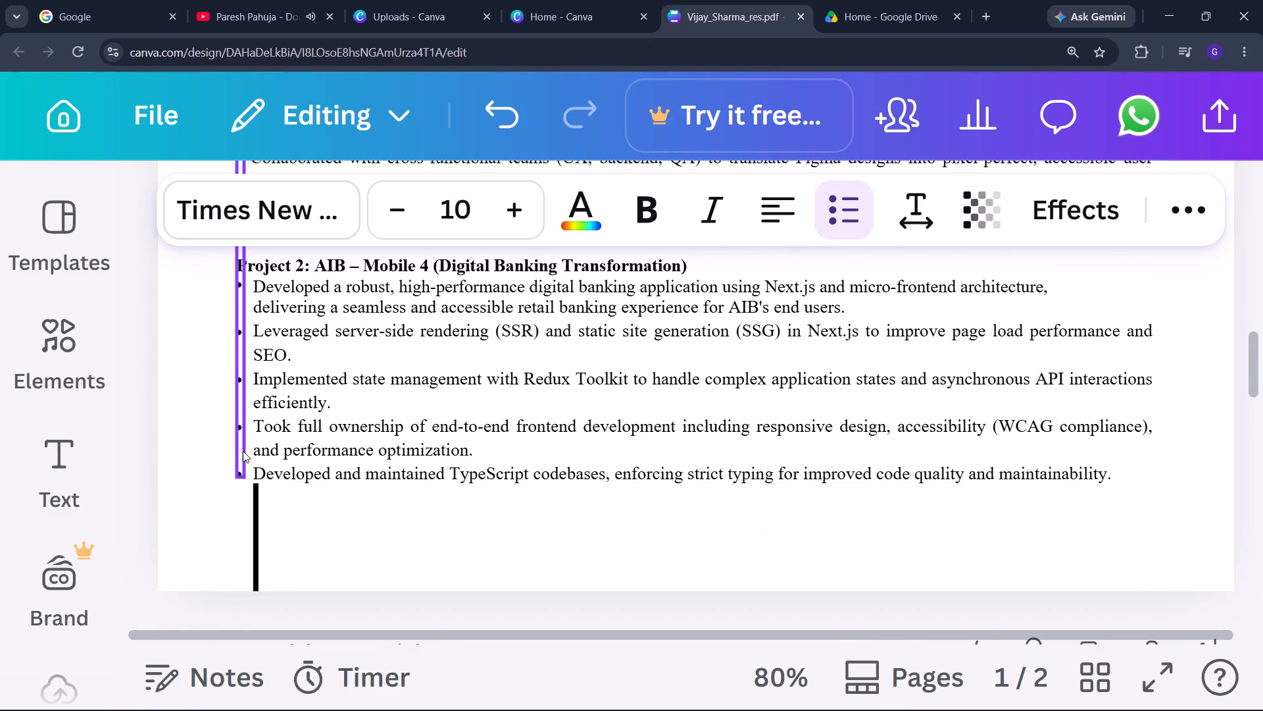
pyautogui.click(243, 451)
pyautogui.press('BackSpace')
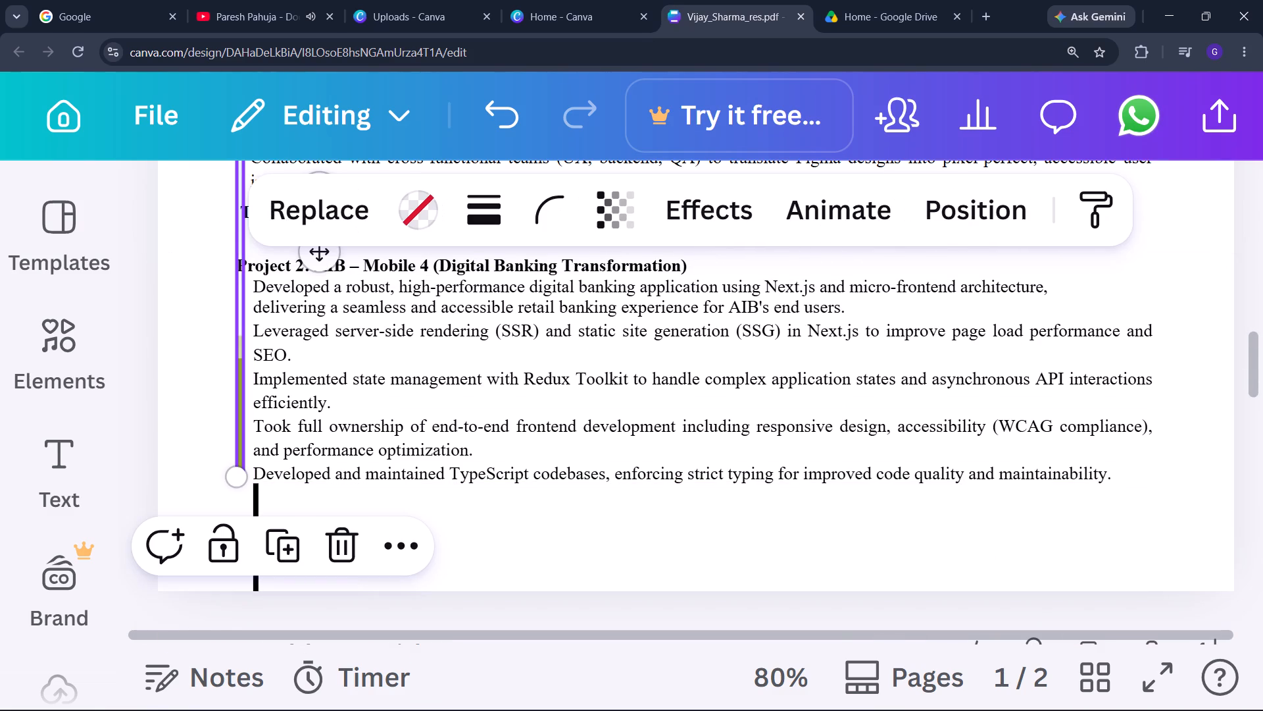
pyautogui.press('BackSpace')
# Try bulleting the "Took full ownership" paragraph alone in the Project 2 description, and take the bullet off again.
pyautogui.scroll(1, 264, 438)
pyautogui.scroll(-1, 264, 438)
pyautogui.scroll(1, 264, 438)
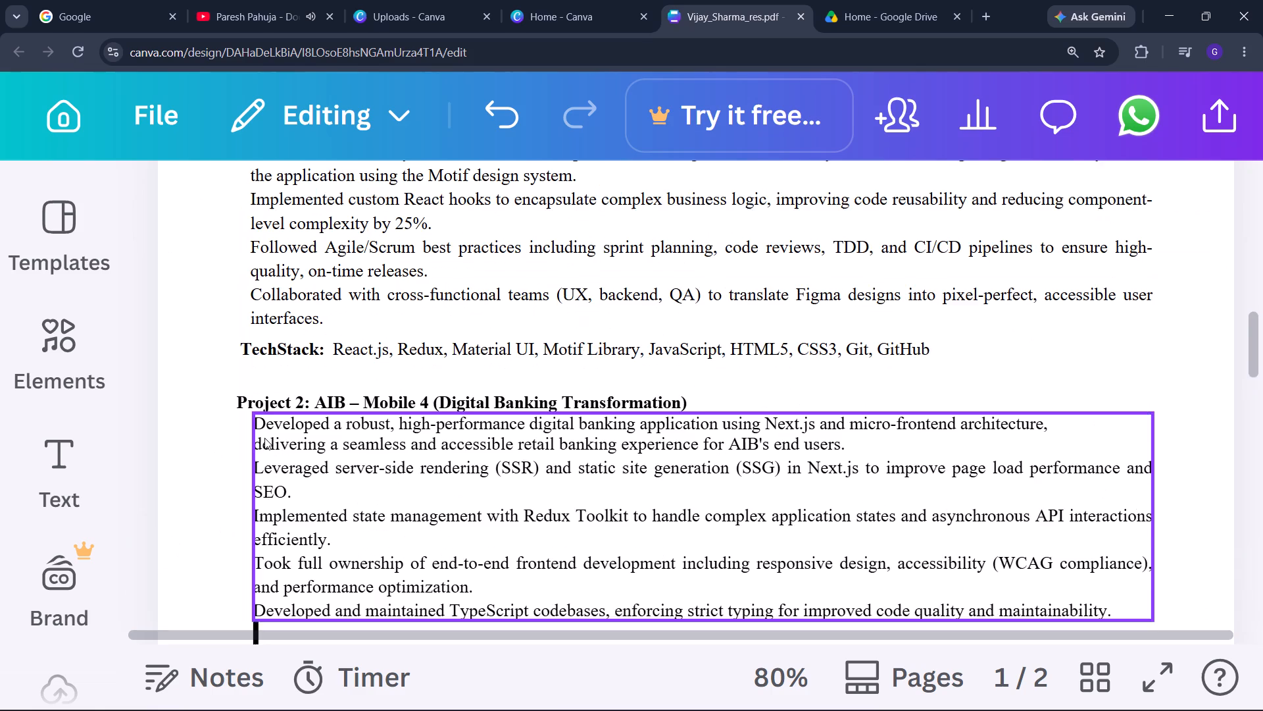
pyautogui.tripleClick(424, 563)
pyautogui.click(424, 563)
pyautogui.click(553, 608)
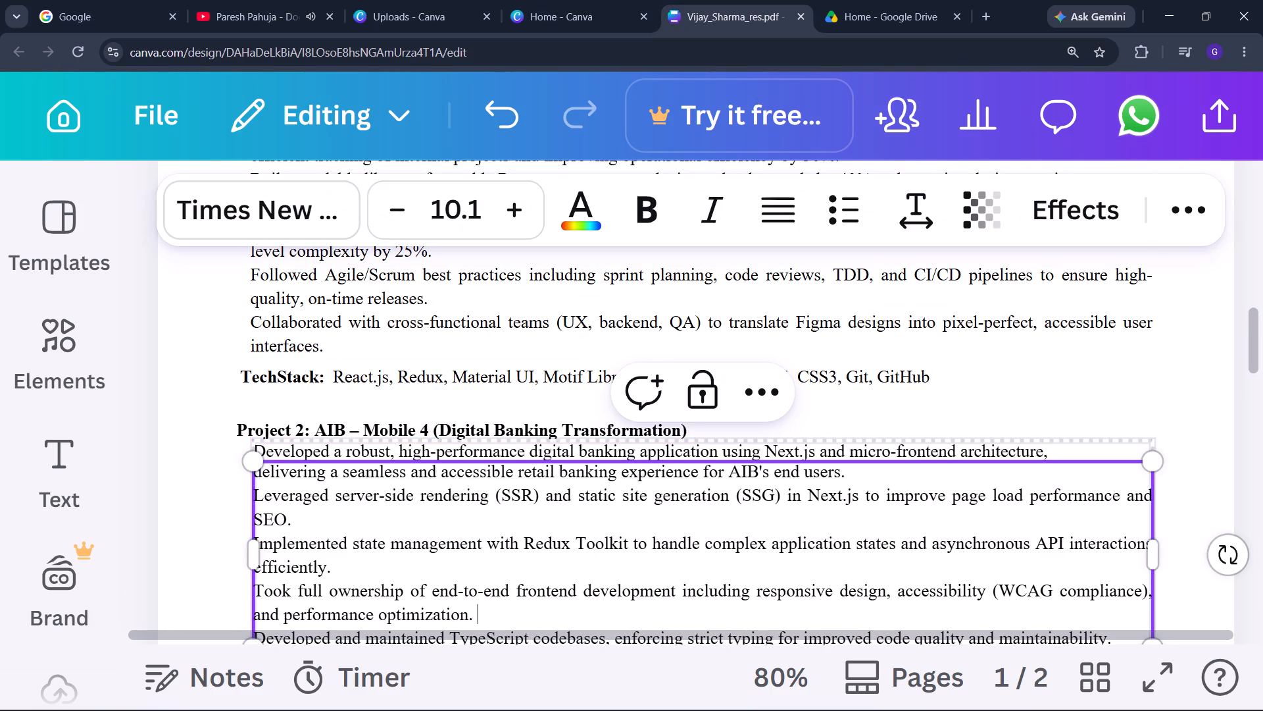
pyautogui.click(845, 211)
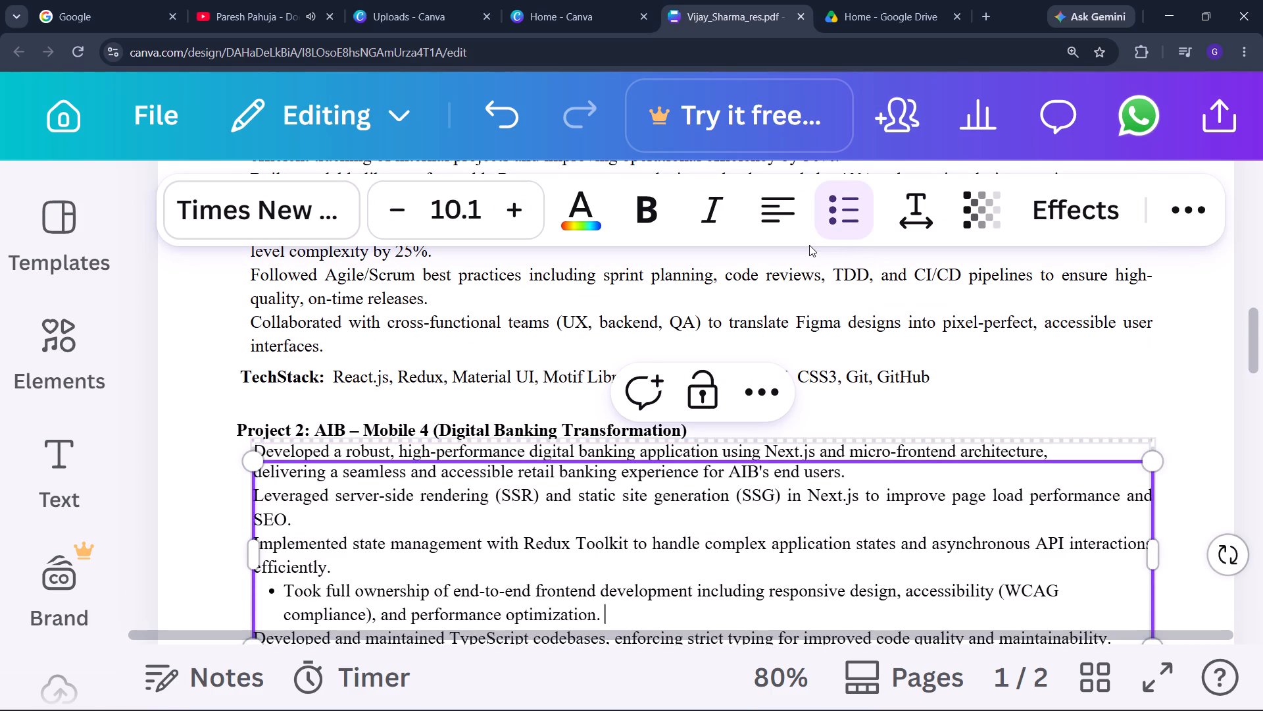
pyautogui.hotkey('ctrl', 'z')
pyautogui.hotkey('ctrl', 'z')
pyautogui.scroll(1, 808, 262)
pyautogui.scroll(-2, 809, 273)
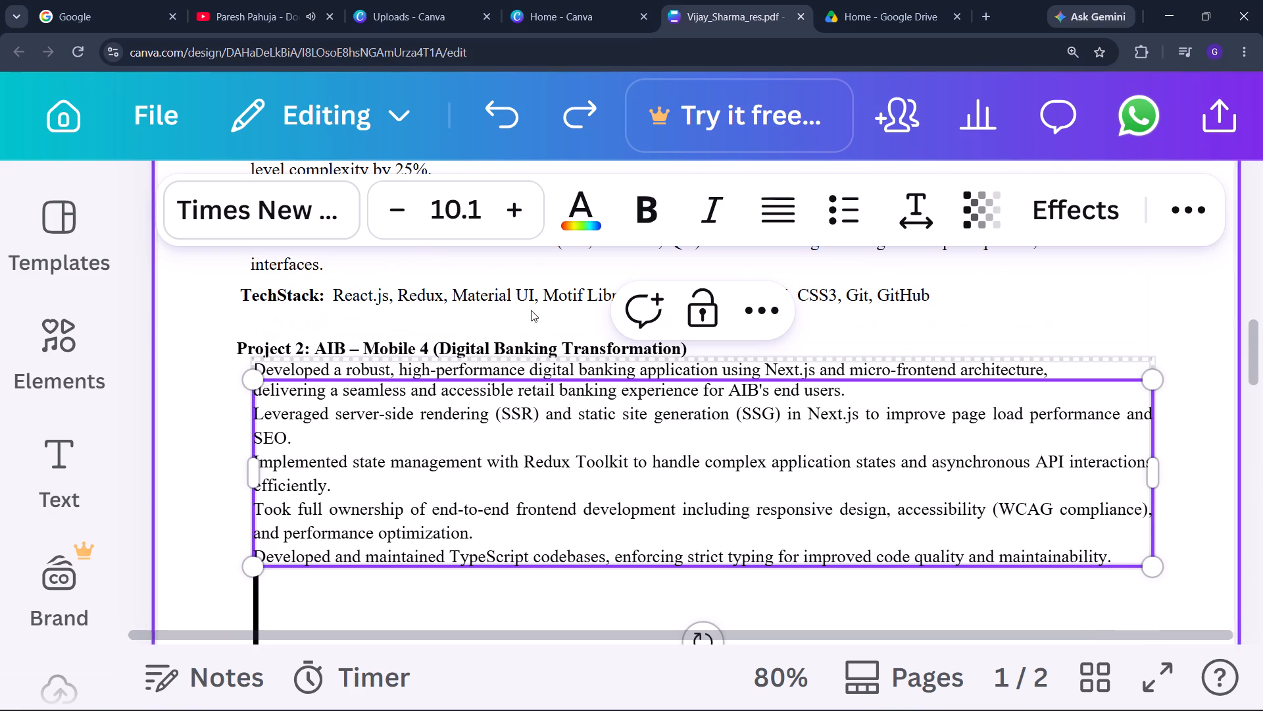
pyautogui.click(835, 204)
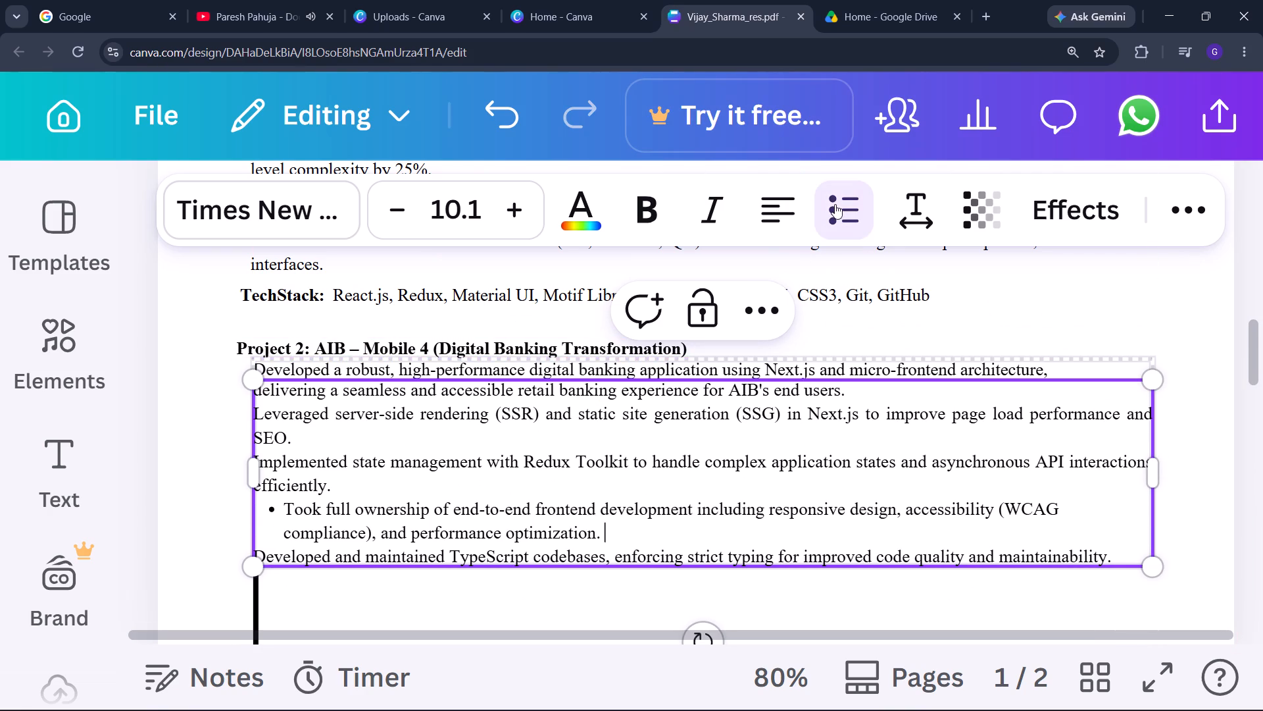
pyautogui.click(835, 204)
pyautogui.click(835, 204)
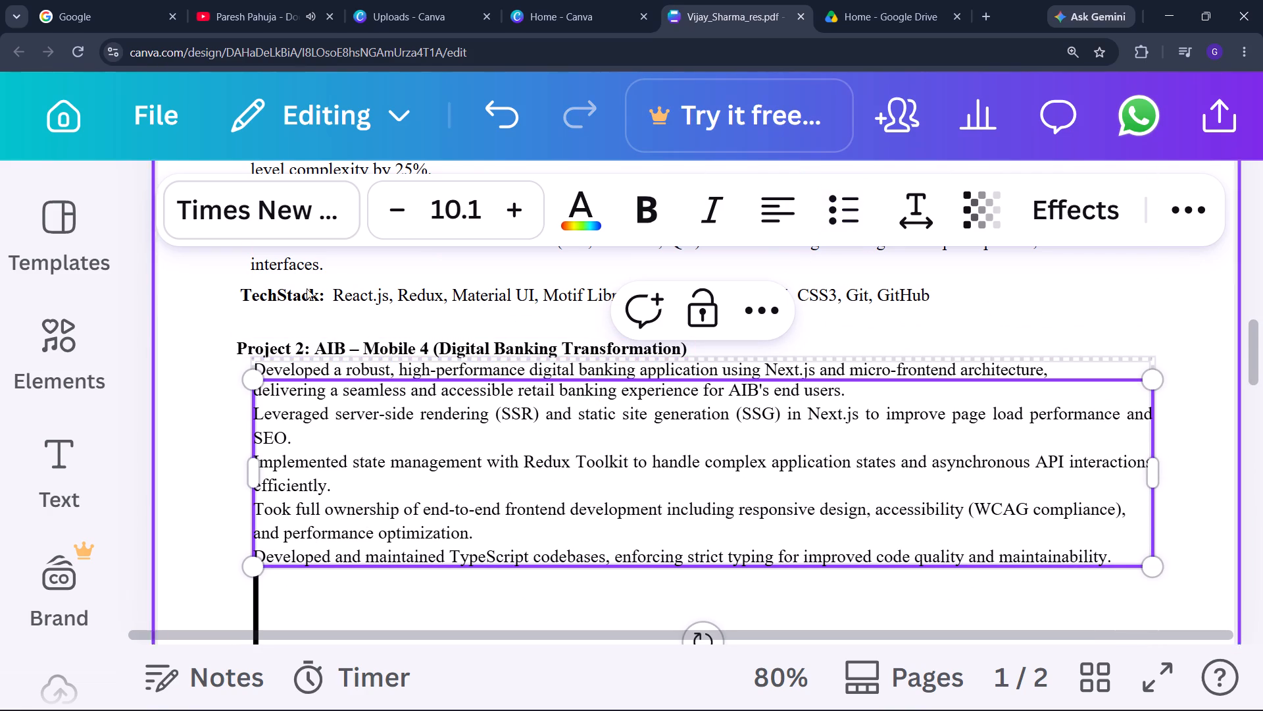
# Format the whole Project 2: AIB – Mobile 4 description group as a bulleted list.
pyautogui.click(217, 477)
pyautogui.moveTo(257, 373); pyautogui.dragTo(265, 373)
pyautogui.click(235, 367)
pyautogui.hotkey('ctrl', 'z')
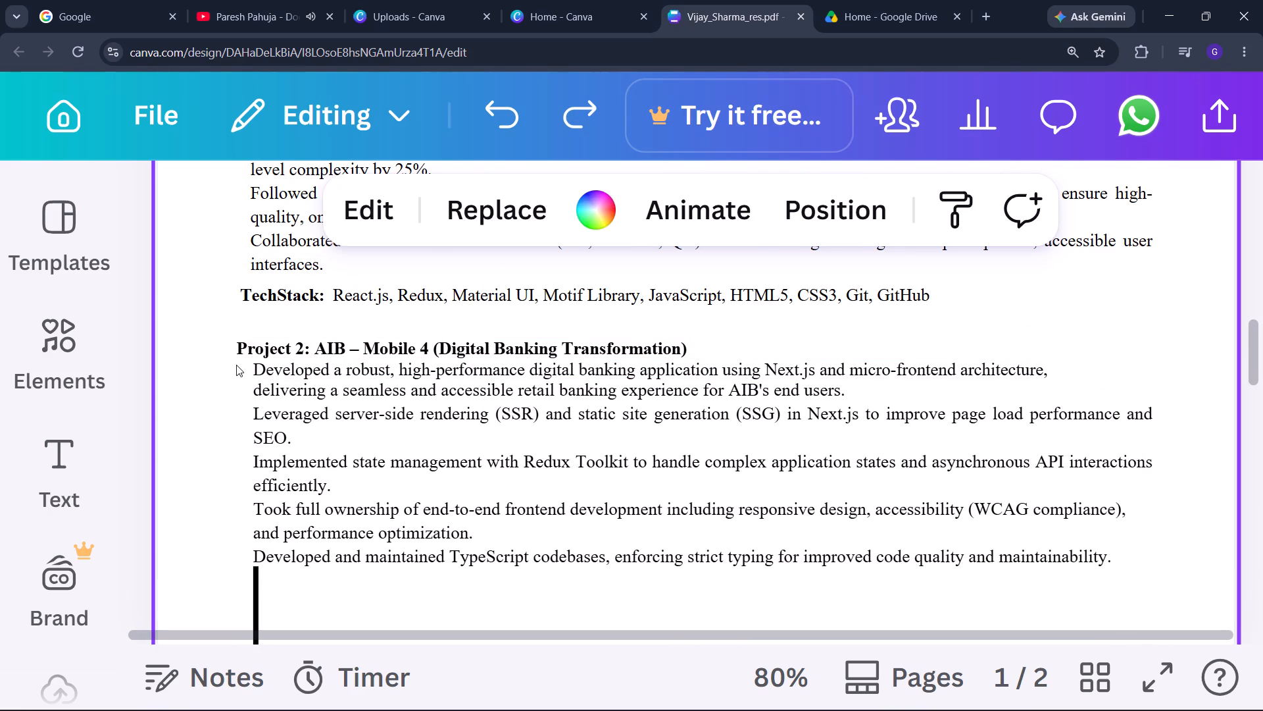
pyautogui.moveTo(224, 355); pyautogui.dragTo(447, 506)
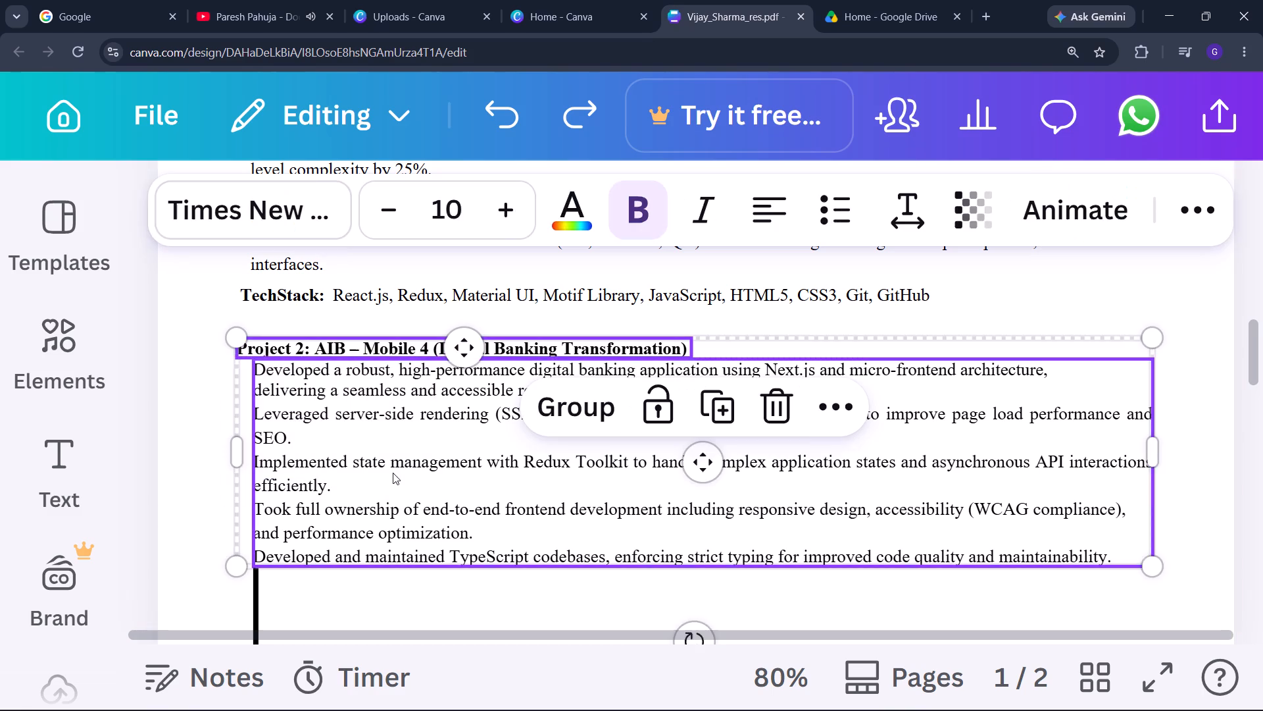
pyautogui.click(155, 404)
pyautogui.moveTo(232, 371); pyautogui.dragTo(337, 481)
pyautogui.click(337, 481)
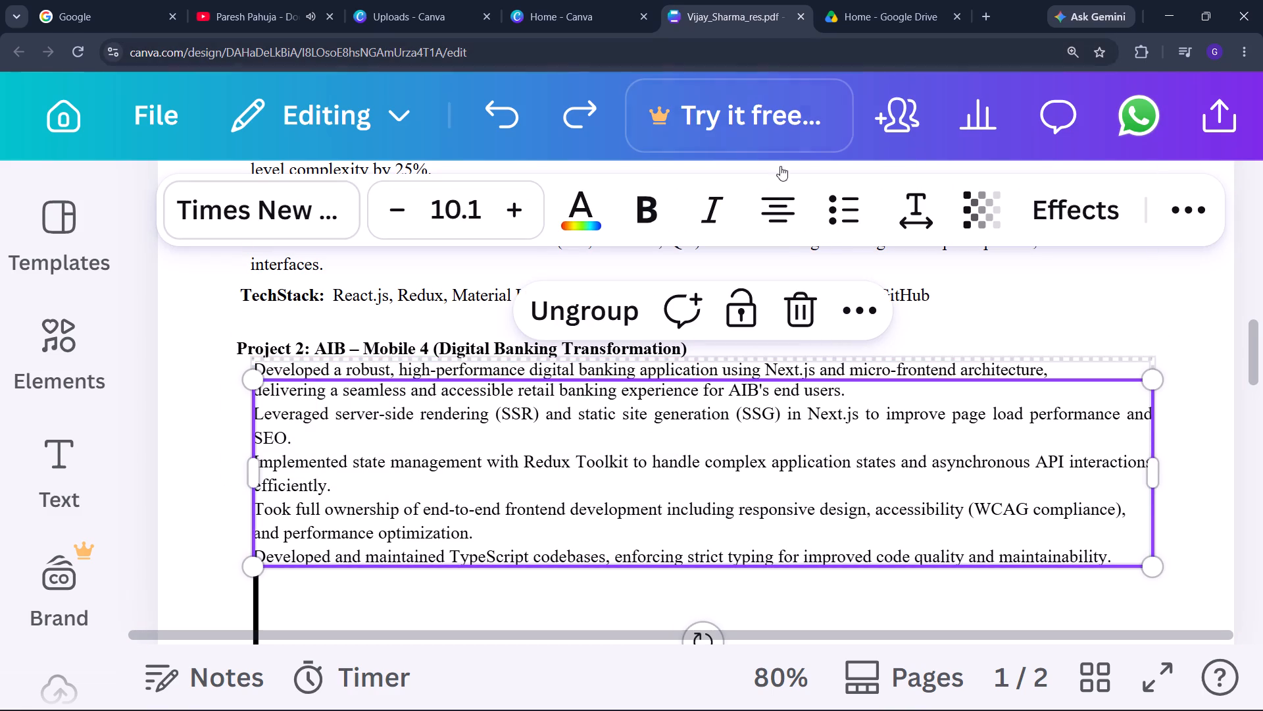
pyautogui.doubleClick(209, 381)
pyautogui.moveTo(249, 365); pyautogui.dragTo(277, 400)
pyautogui.click(836, 213)
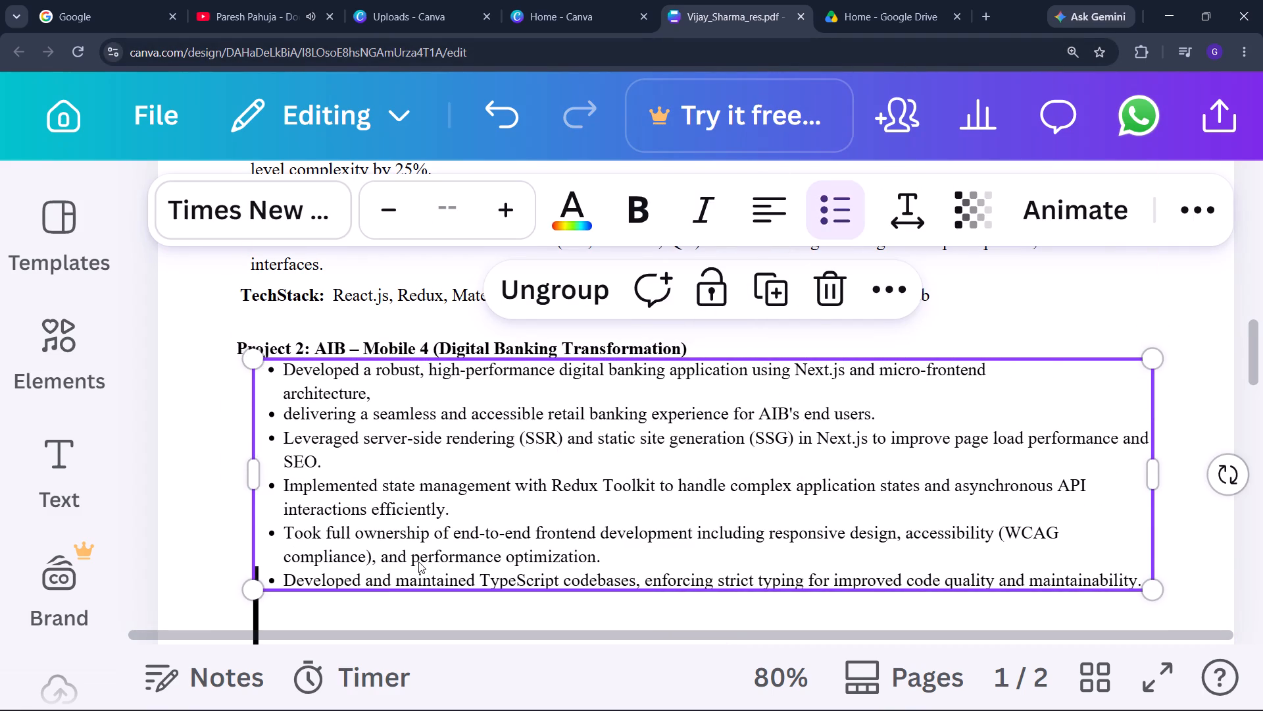
pyautogui.click(166, 444)
# Format the Project 1: Ernst & Young – Go-Governance description as a bulleted list.
pyautogui.scroll(3, 293, 396)
pyautogui.scroll(-1, 293, 396)
pyautogui.click(258, 384)
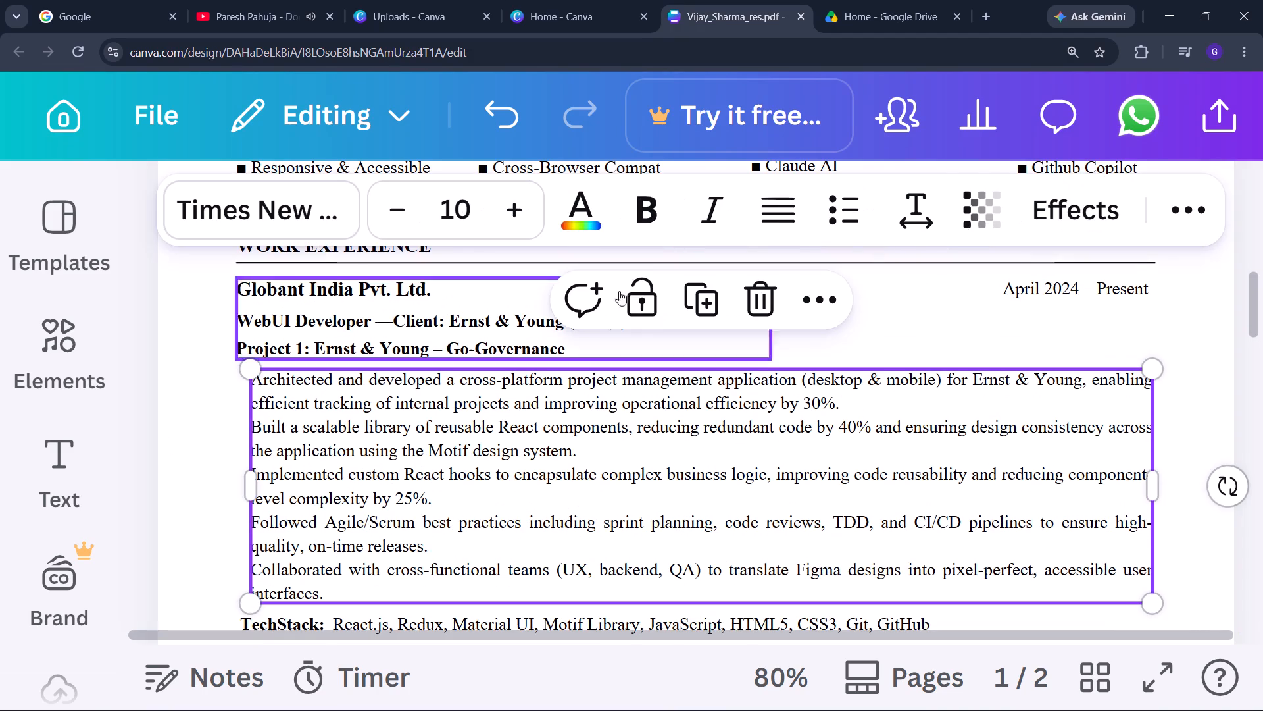
pyautogui.click(826, 207)
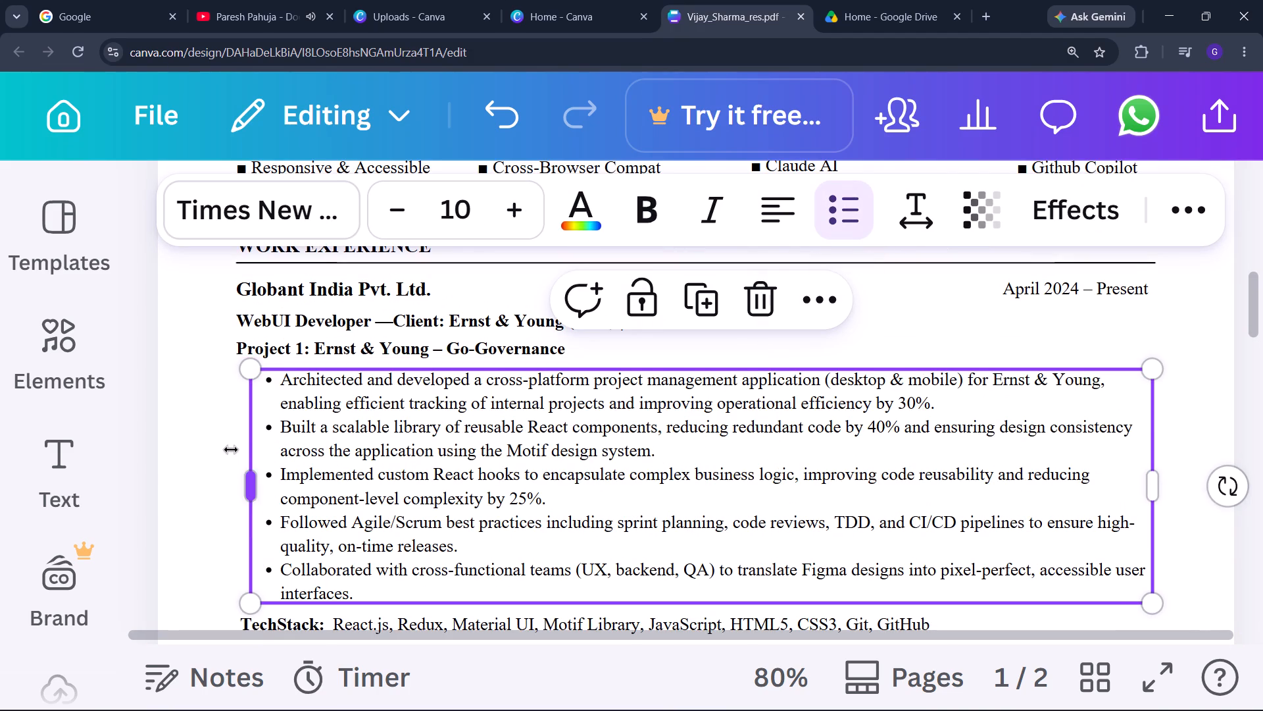
pyautogui.click(225, 448)
# Move the Project 1 bulleted description toward the page's left margin so its bullets line up with the Project 1 heading.
pyautogui.keyDown('ctrl'); pyautogui.scroll(-1, 430, 434); pyautogui.keyUp('ctrl')
pyautogui.keyDown('ctrl'); pyautogui.scroll(2, 430, 435); pyautogui.keyUp('ctrl')
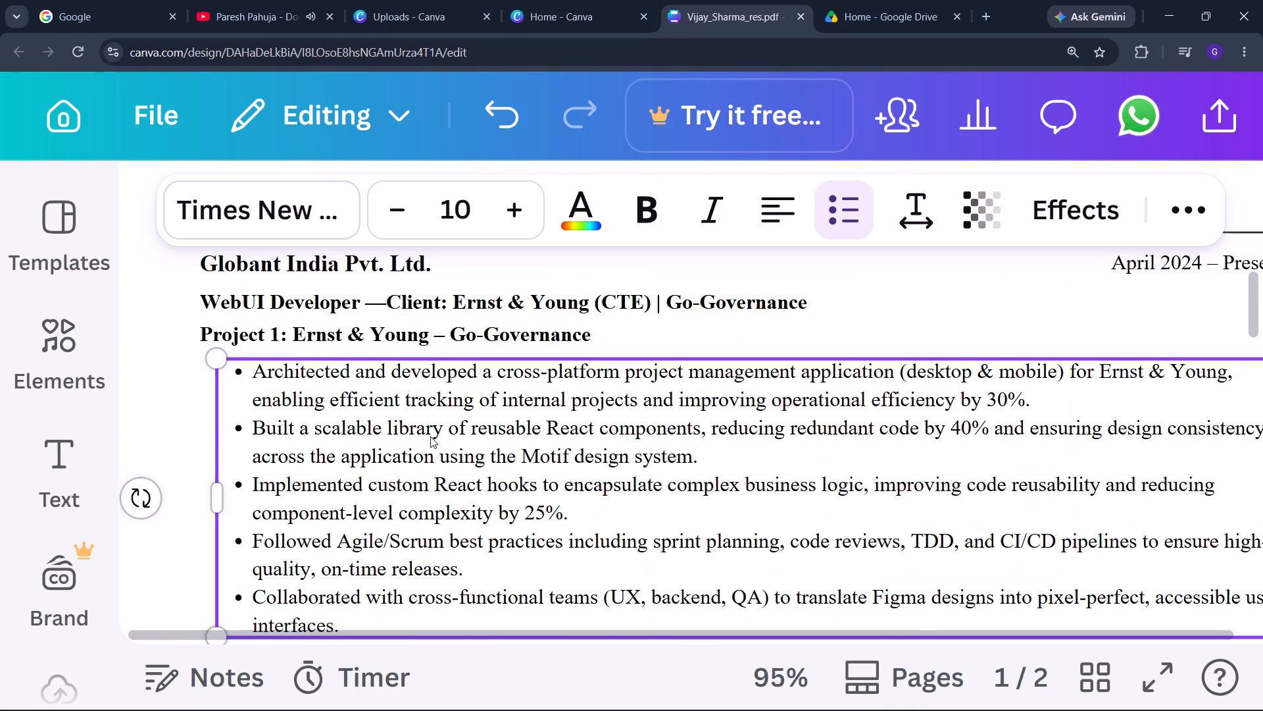
pyautogui.keyDown('ctrl'); pyautogui.scroll(-3, 430, 436); pyautogui.keyUp('ctrl')
pyautogui.scroll(1, 430, 437)
pyautogui.scroll(-1, 430, 437)
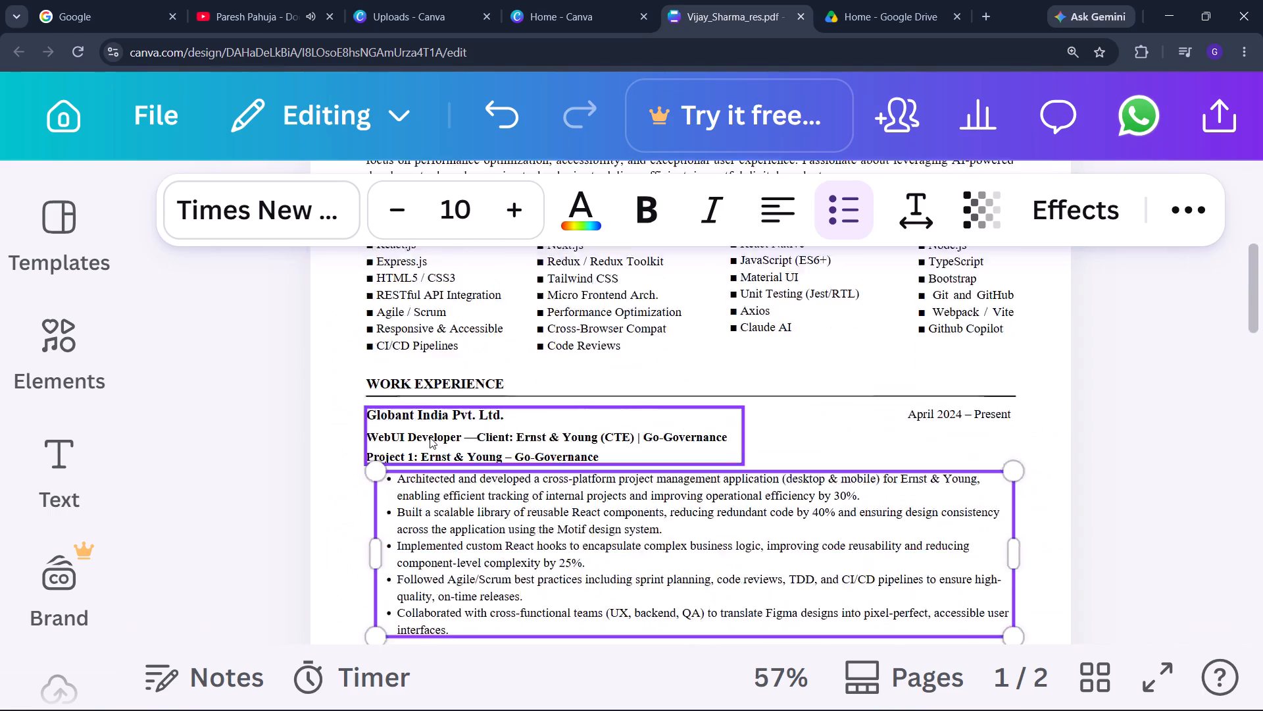
pyautogui.scroll(-1, 430, 437)
pyautogui.scroll(4, 432, 397)
pyautogui.scroll(-1, 432, 397)
pyautogui.scroll(1, 432, 397)
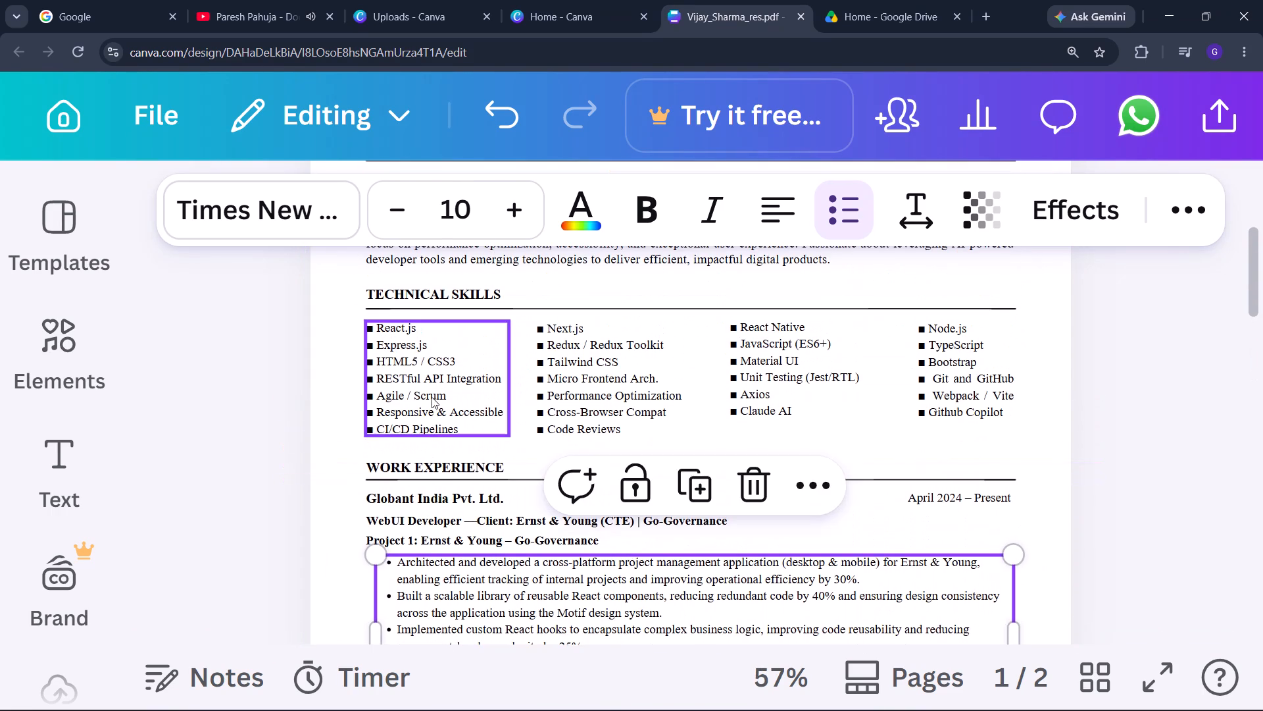
pyautogui.scroll(-1, 431, 405)
pyautogui.moveTo(435, 495); pyautogui.dragTo(420, 492)
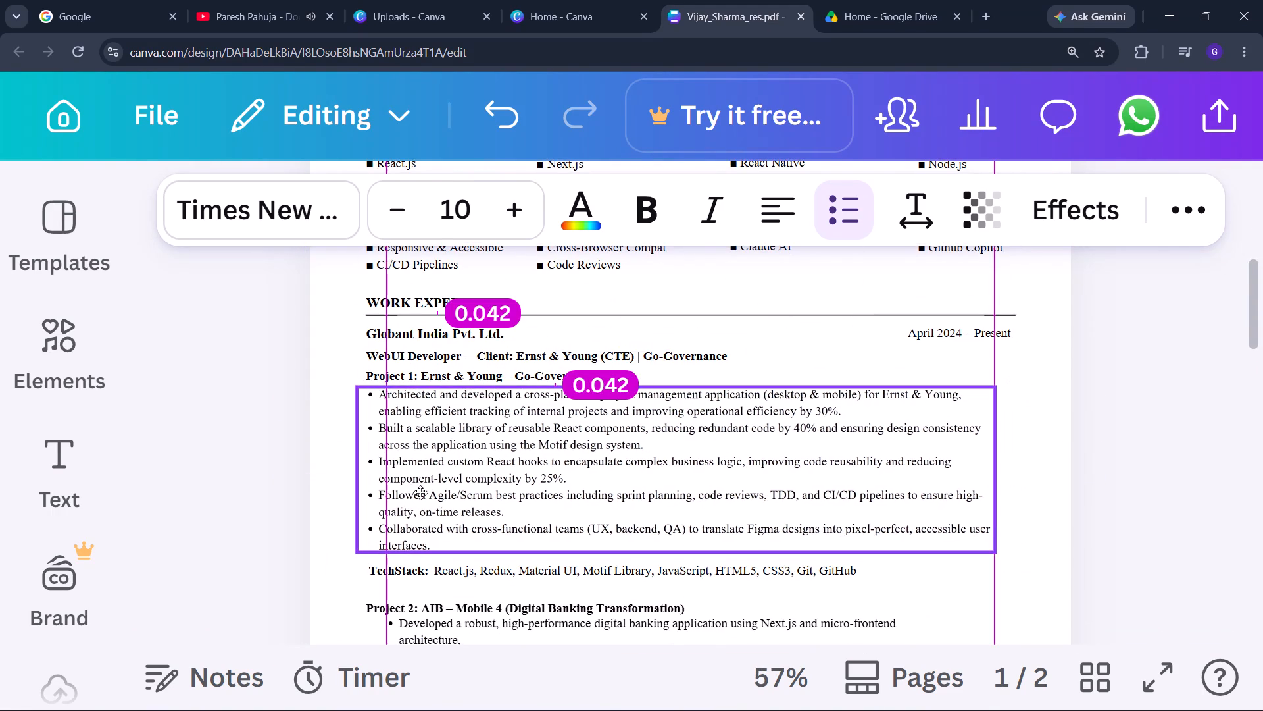
pyautogui.moveTo(420, 492); pyautogui.dragTo(413, 495)
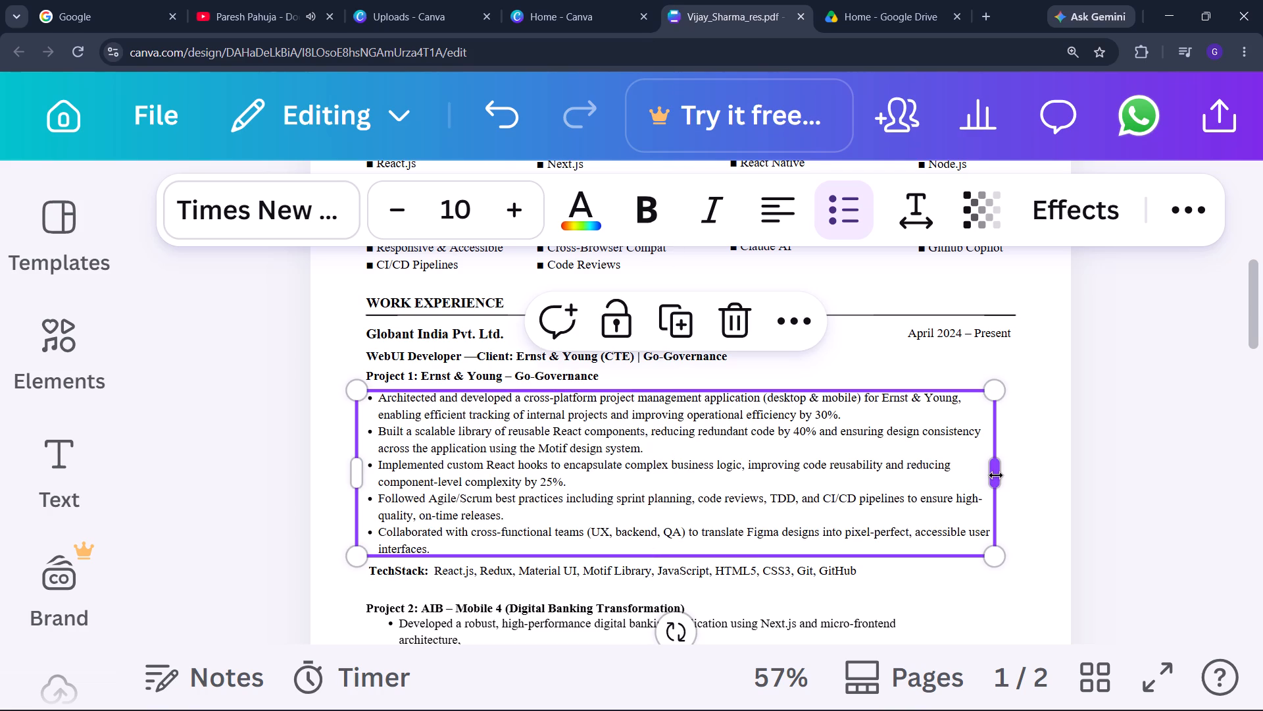
# Widen the Project 1 description's text box to about 7.3 so it reaches the end of the Work Experience rule.
pyautogui.moveTo(996, 475); pyautogui.dragTo(1018, 479)
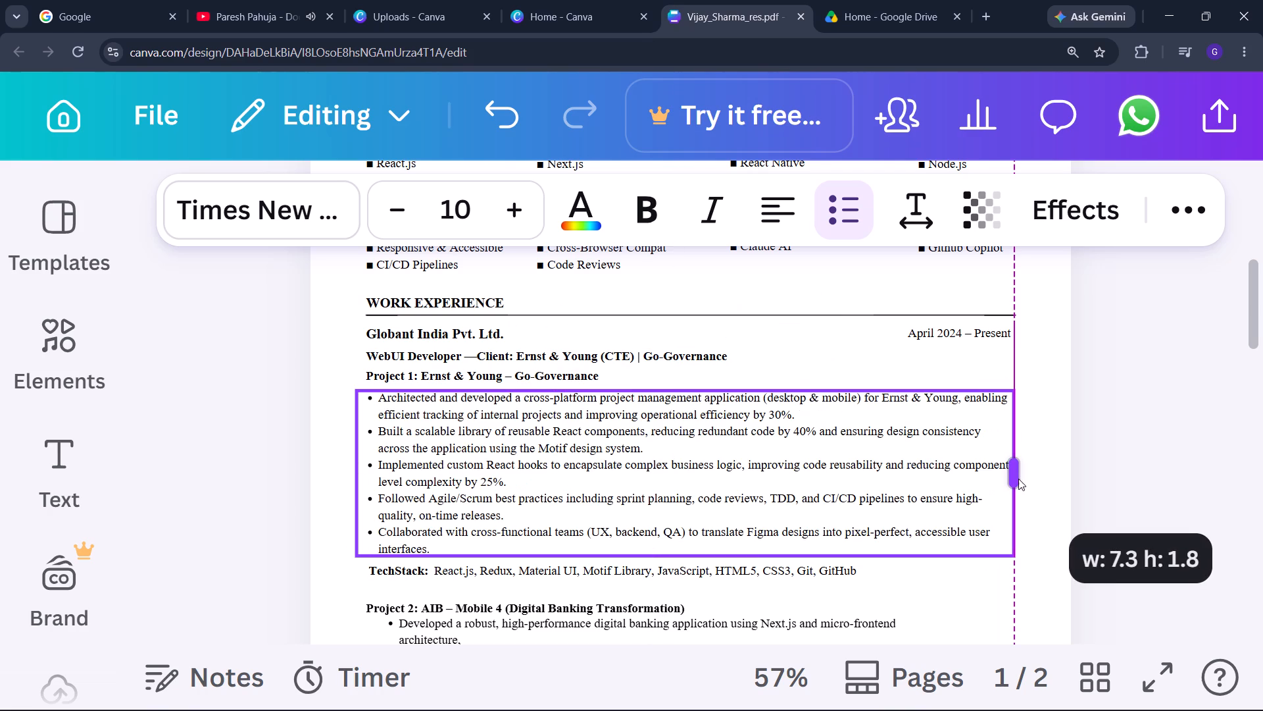
pyautogui.moveTo(1018, 479); pyautogui.dragTo(1021, 481)
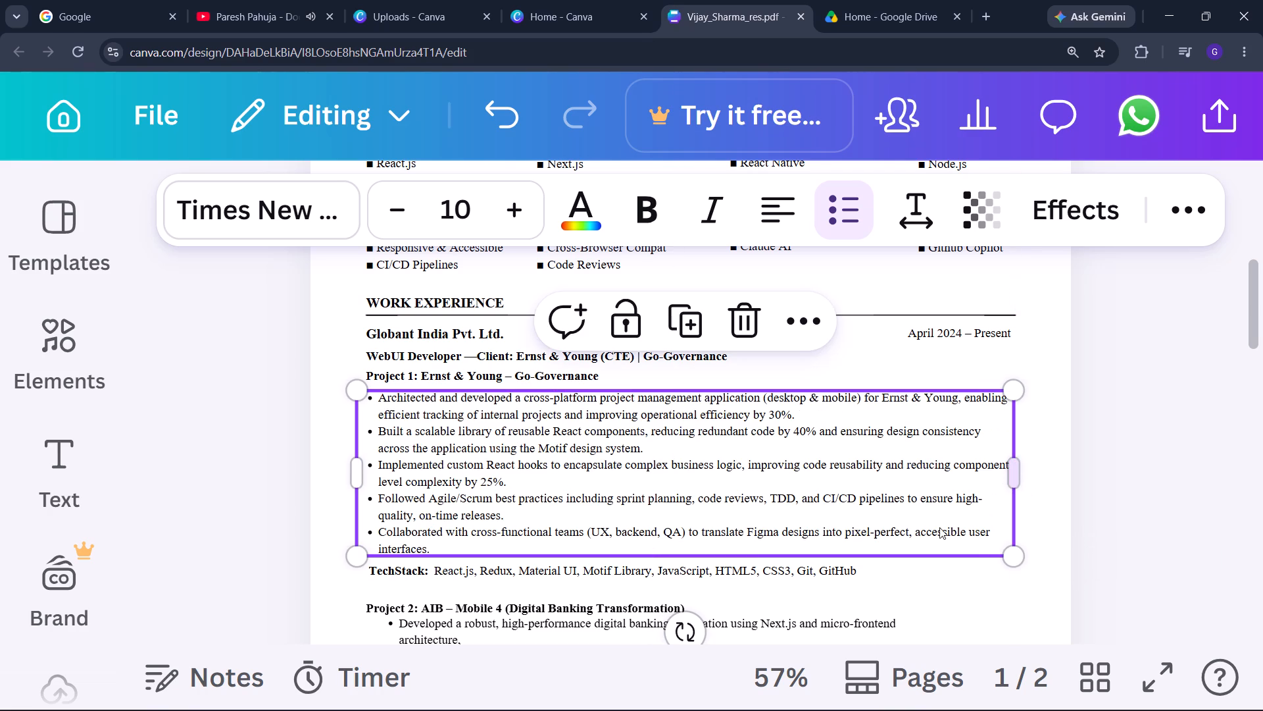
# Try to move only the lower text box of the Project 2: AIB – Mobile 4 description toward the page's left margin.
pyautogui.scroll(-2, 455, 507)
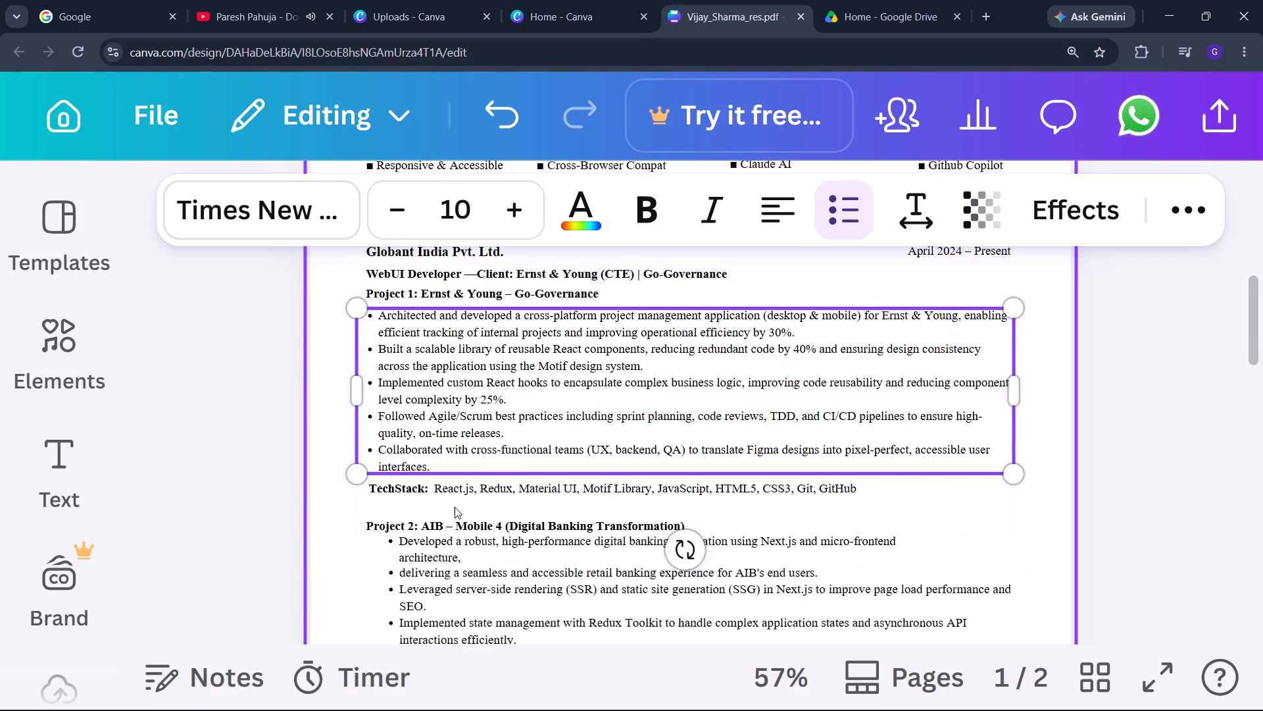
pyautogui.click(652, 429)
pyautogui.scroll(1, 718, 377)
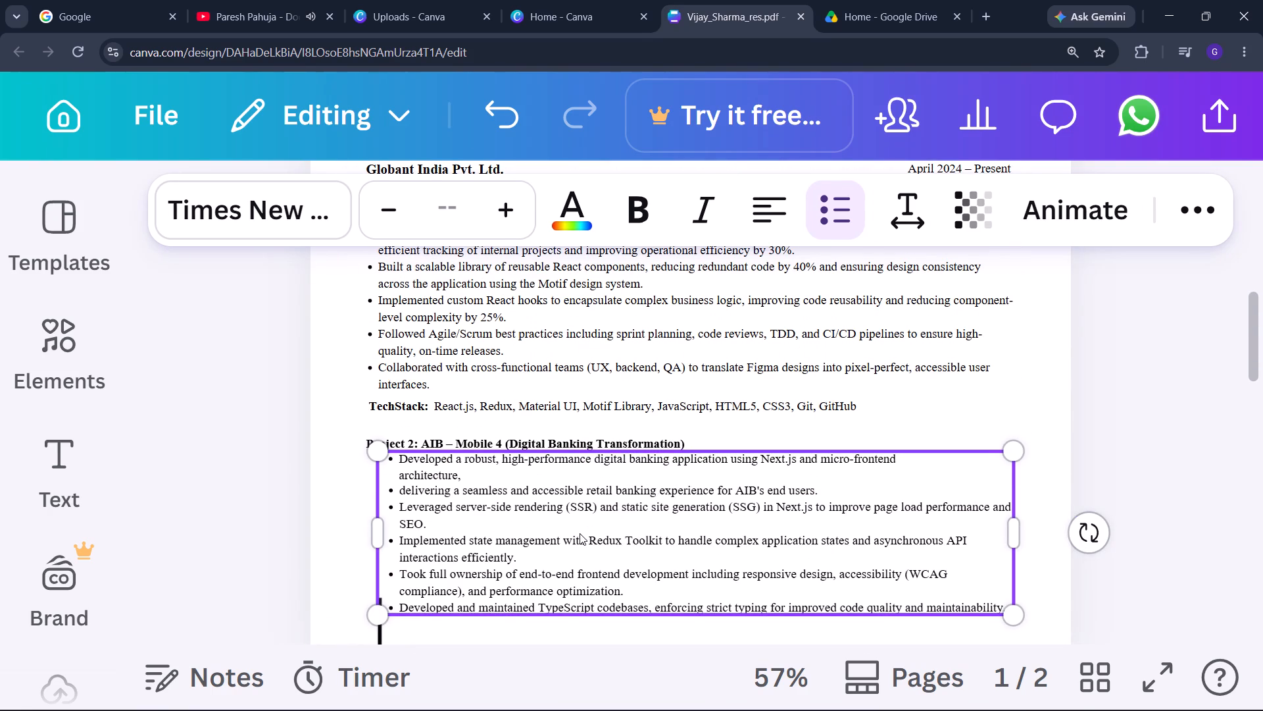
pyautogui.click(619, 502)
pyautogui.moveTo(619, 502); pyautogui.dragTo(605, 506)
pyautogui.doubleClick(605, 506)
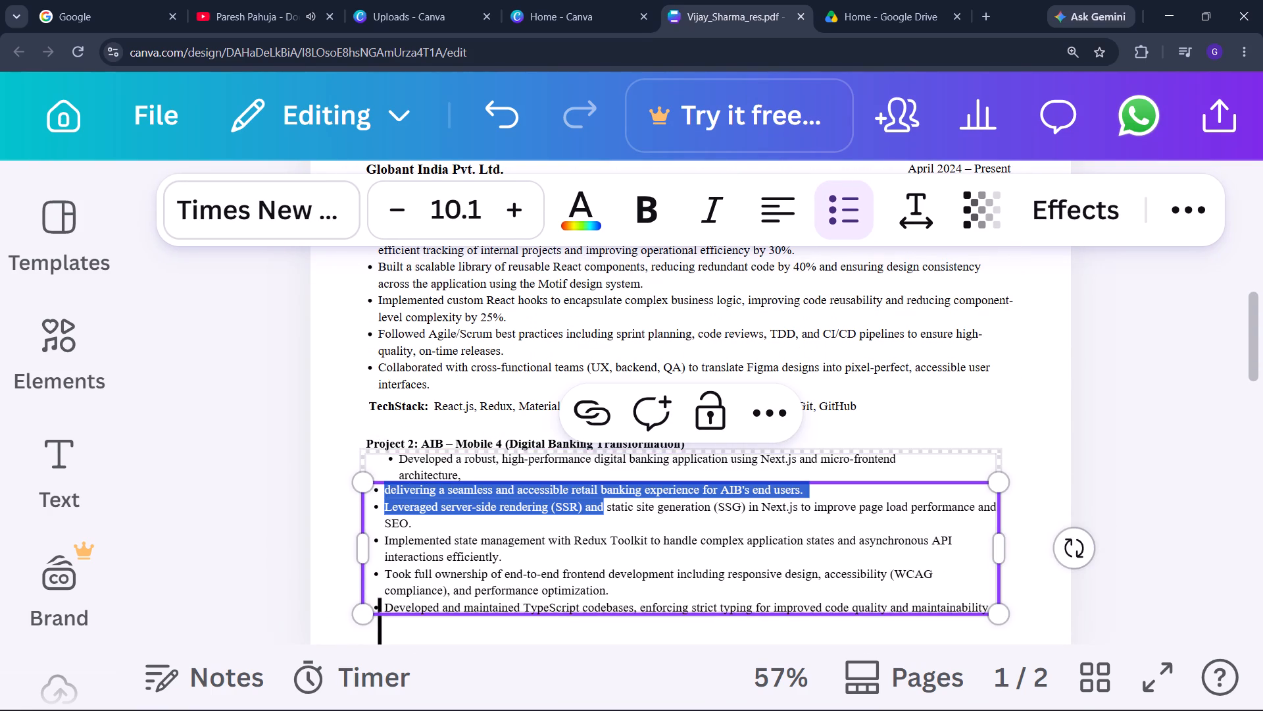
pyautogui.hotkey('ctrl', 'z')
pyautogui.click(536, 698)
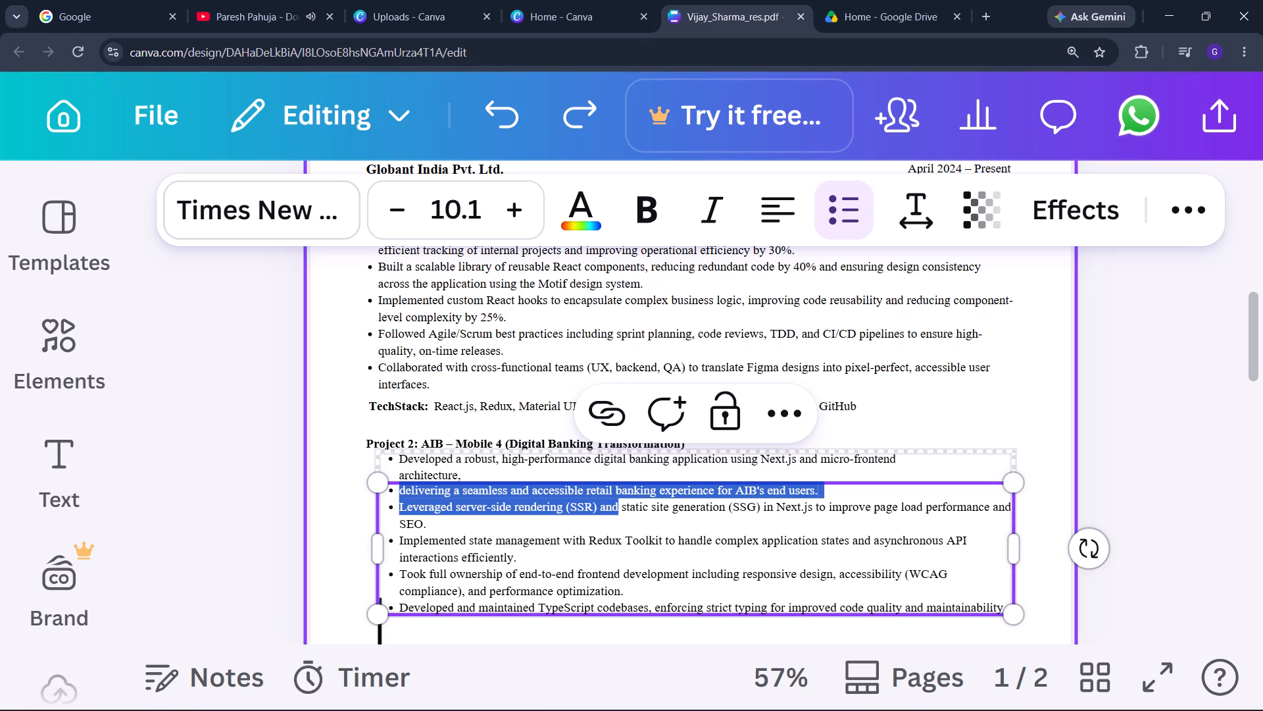
# Move the whole Project 2 bulleted description group toward the left margin so its bullets line up with the Project 2 heading.
pyautogui.doubleClick(360, 475)
pyautogui.moveTo(358, 454); pyautogui.dragTo(465, 542)
pyautogui.moveTo(514, 517); pyautogui.dragTo(499, 527)
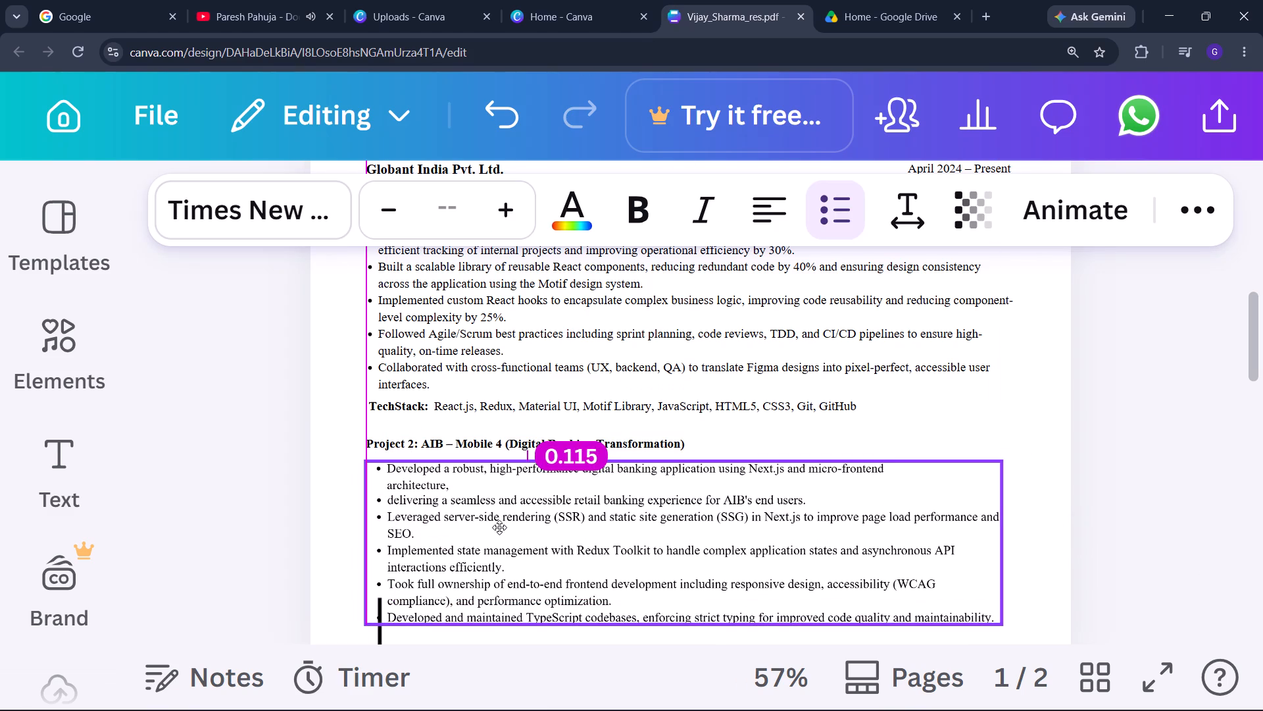
pyautogui.moveTo(499, 527); pyautogui.dragTo(497, 527)
# Widen the lower text box of the Project 2 description to about 7.3 so it matches the Project 1 description's right edge.
pyautogui.click(514, 601)
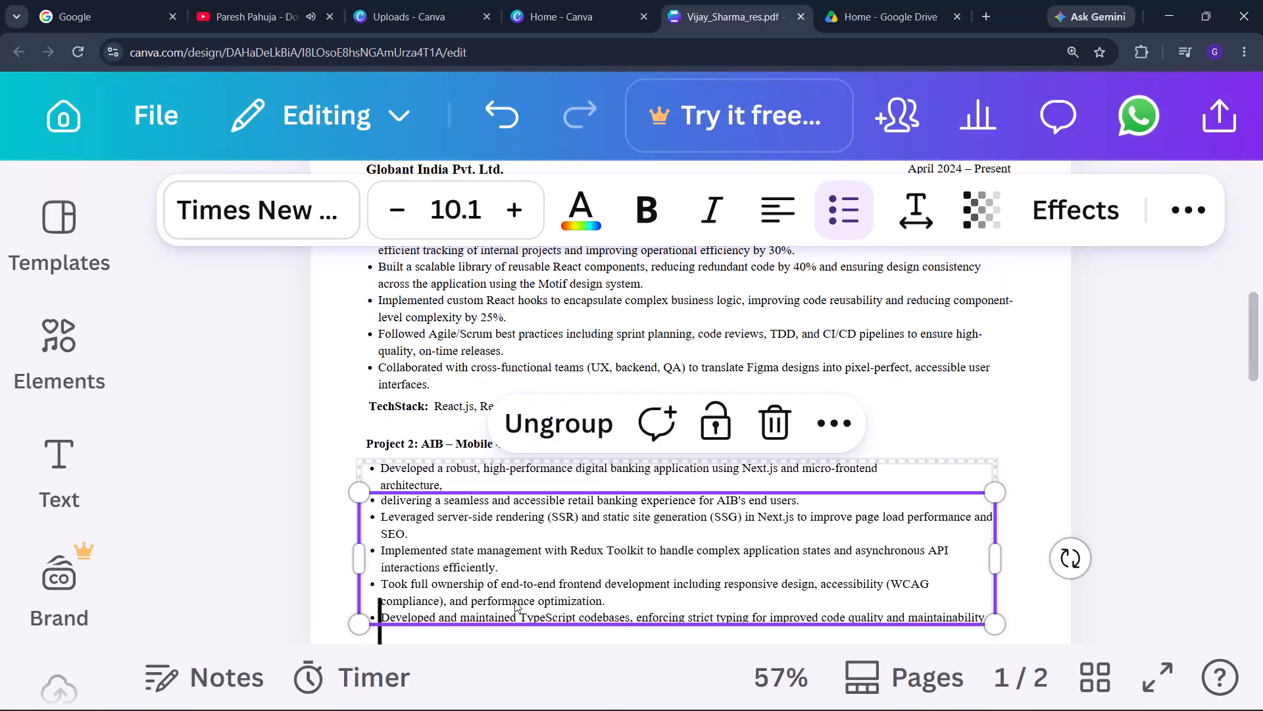
pyautogui.moveTo(999, 565); pyautogui.dragTo(1033, 562)
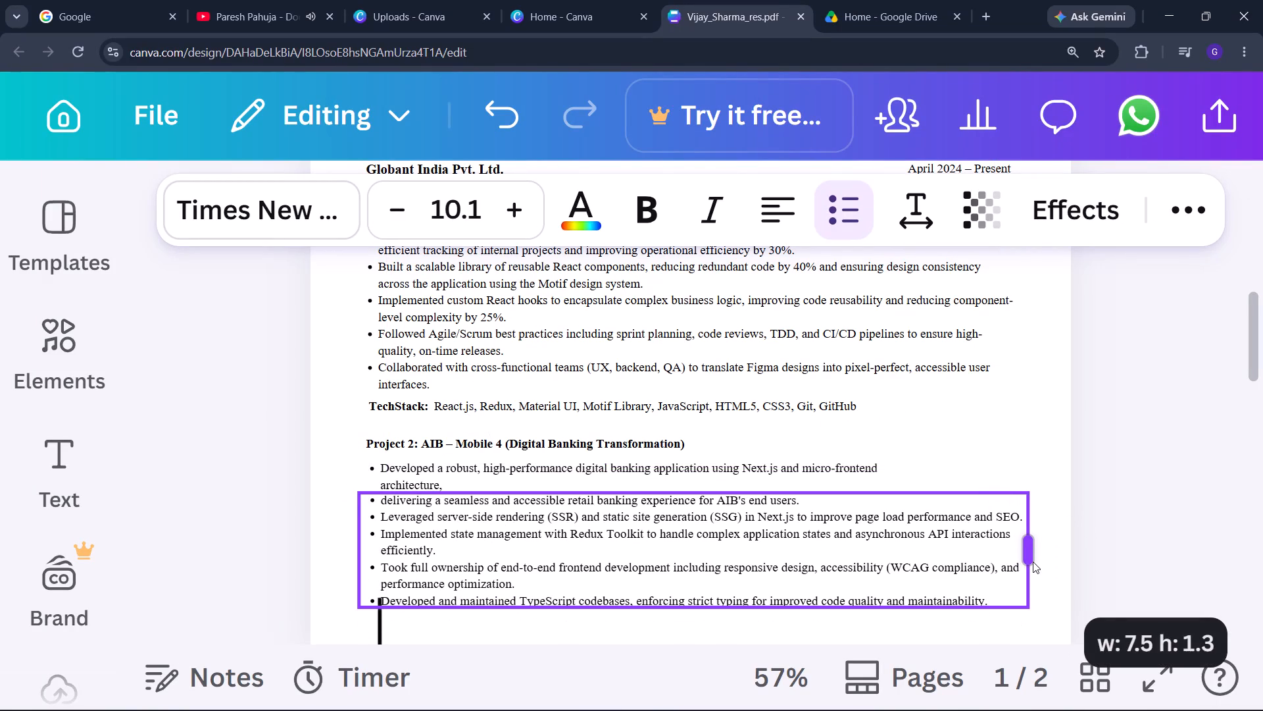
pyautogui.moveTo(1033, 562); pyautogui.dragTo(1020, 565)
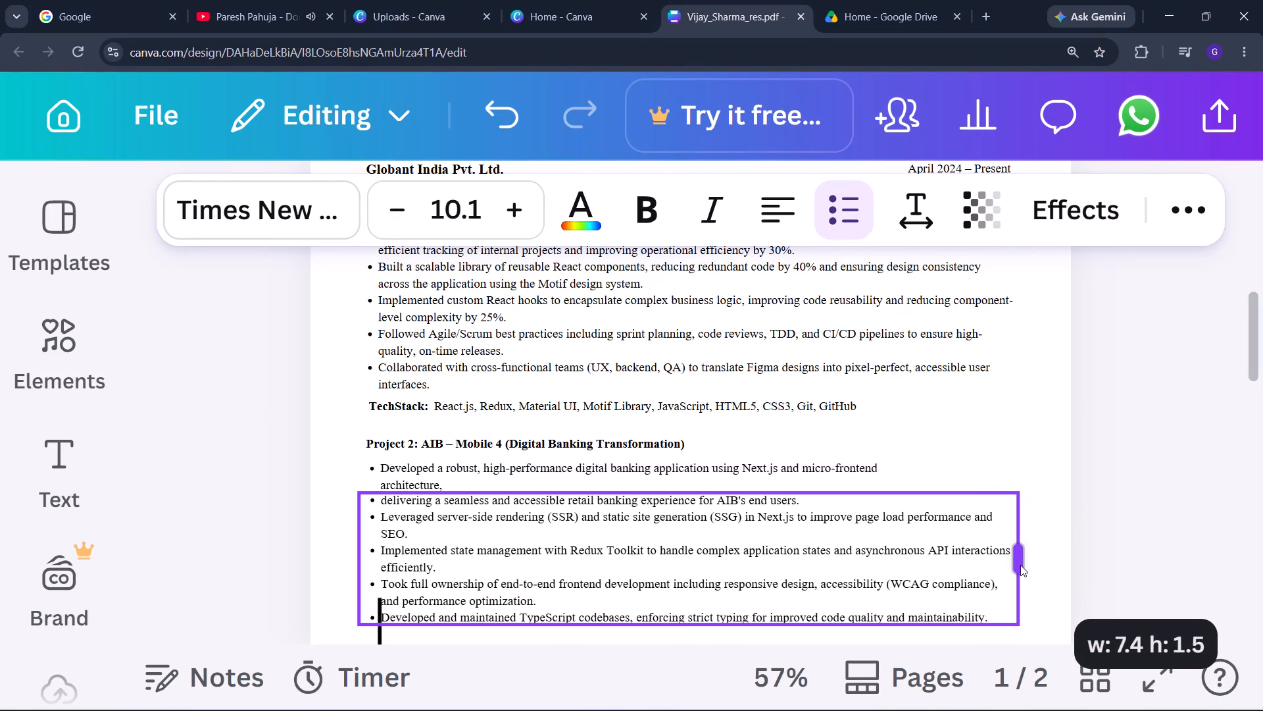
pyautogui.moveTo(1020, 565); pyautogui.dragTo(1014, 571)
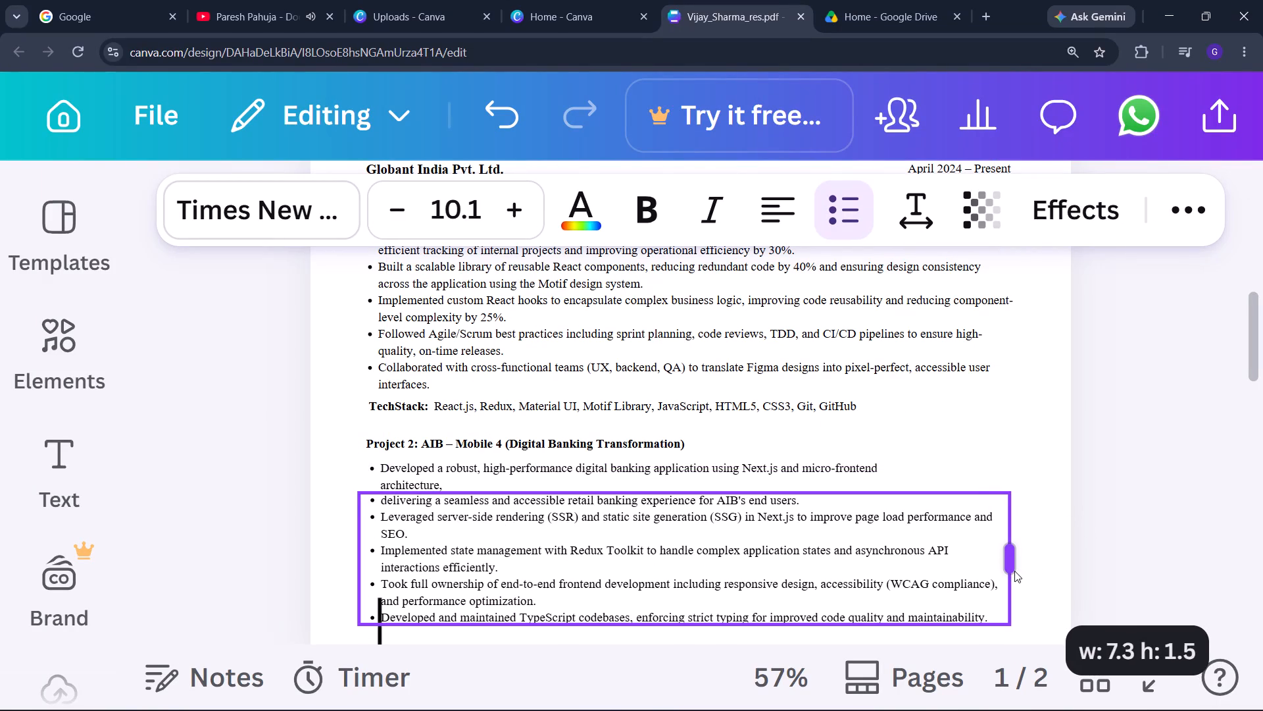
pyautogui.moveTo(1014, 571); pyautogui.dragTo(1017, 571)
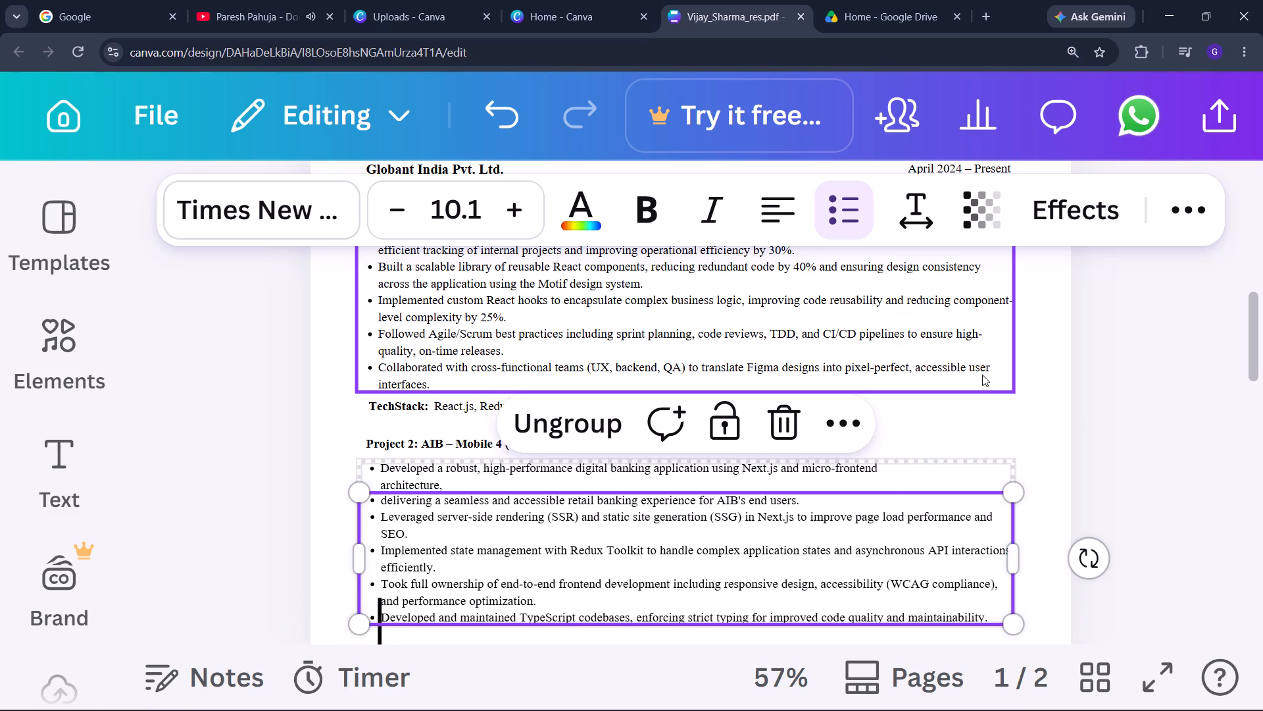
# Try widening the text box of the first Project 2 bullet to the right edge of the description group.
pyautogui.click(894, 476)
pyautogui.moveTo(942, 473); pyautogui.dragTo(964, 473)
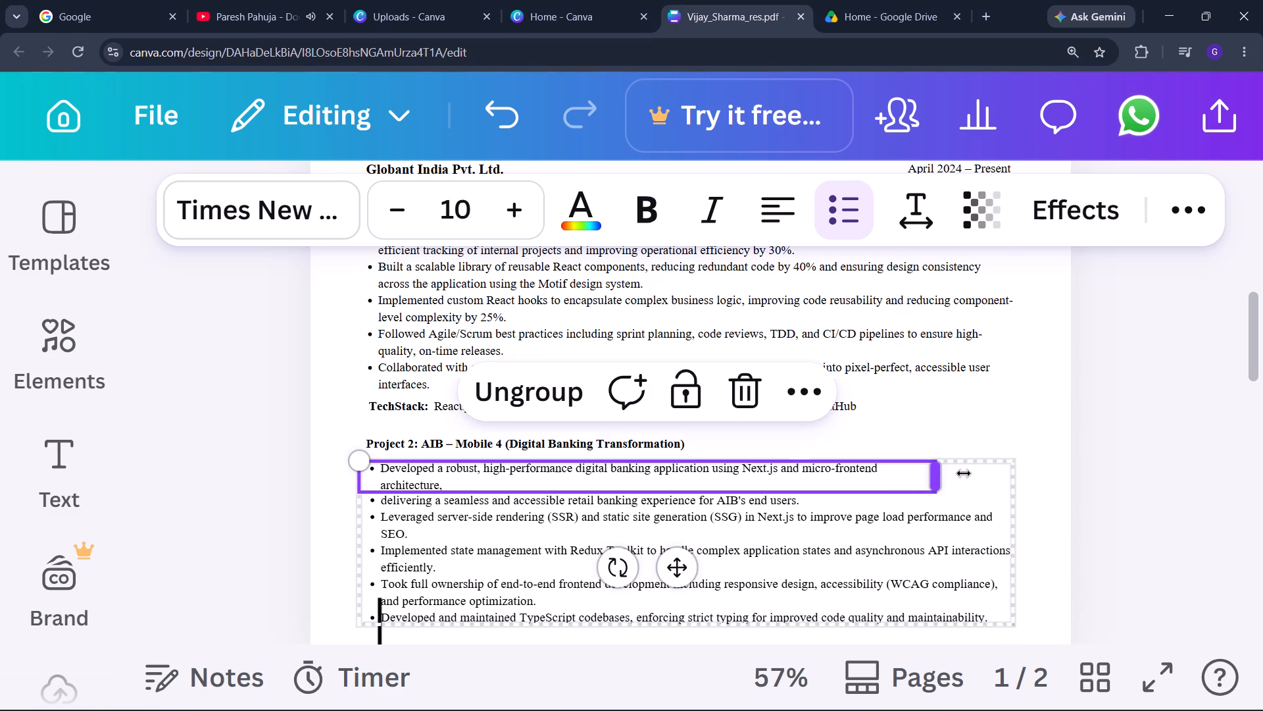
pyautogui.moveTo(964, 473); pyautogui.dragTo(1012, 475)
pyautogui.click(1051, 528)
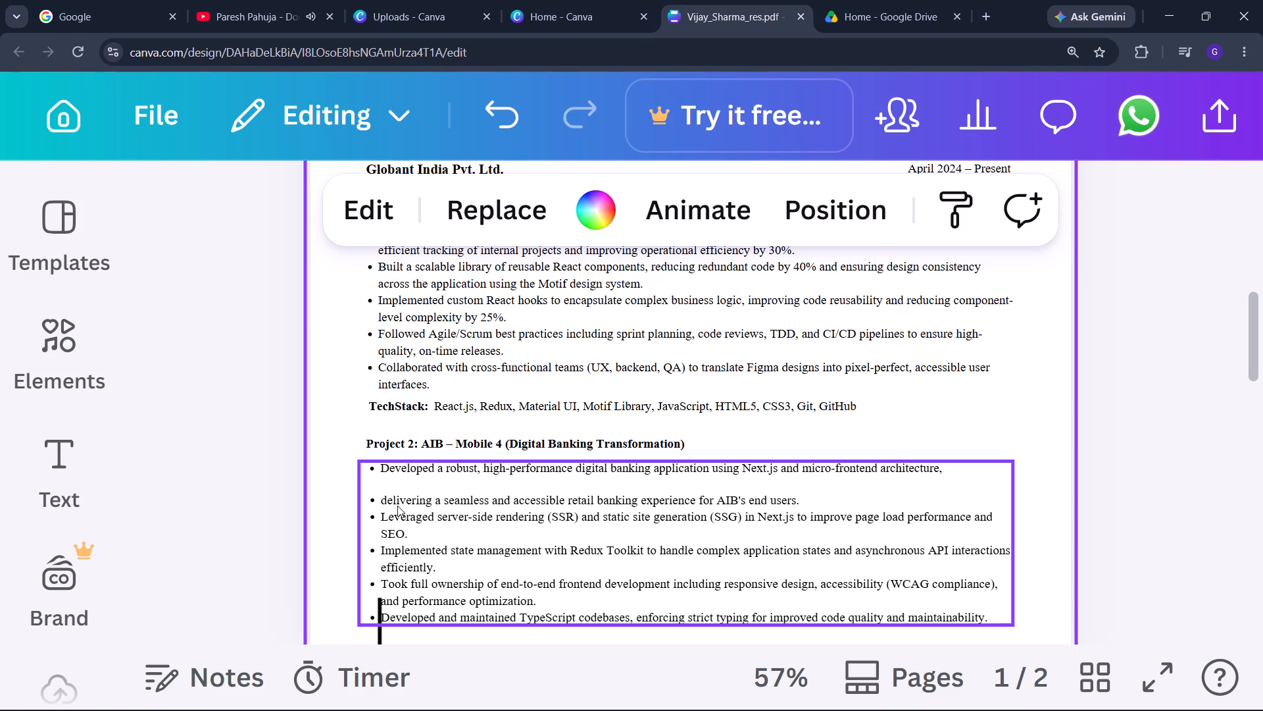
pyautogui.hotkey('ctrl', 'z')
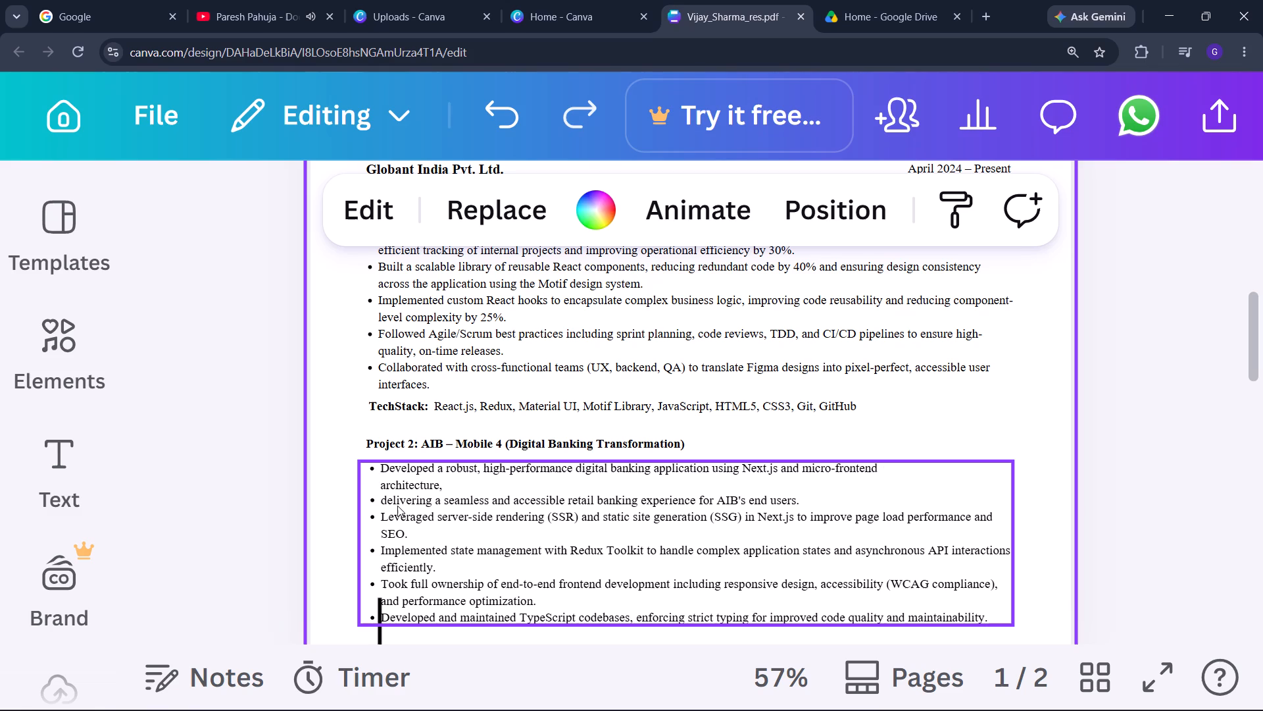
# Widen the text box of the first Project 2 bullet to about 7.3, matching the box below it.
pyautogui.click(876, 512)
pyautogui.click(720, 477)
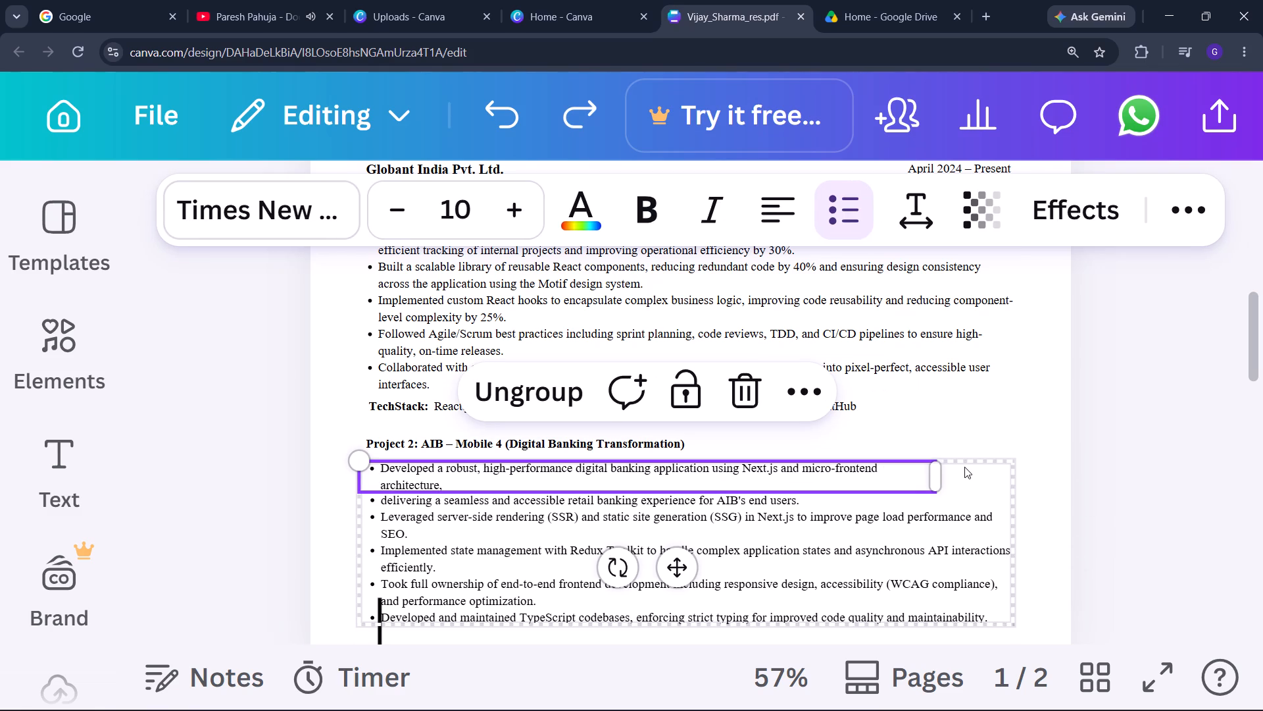
pyautogui.click(948, 478)
pyautogui.moveTo(948, 478); pyautogui.dragTo(1022, 503)
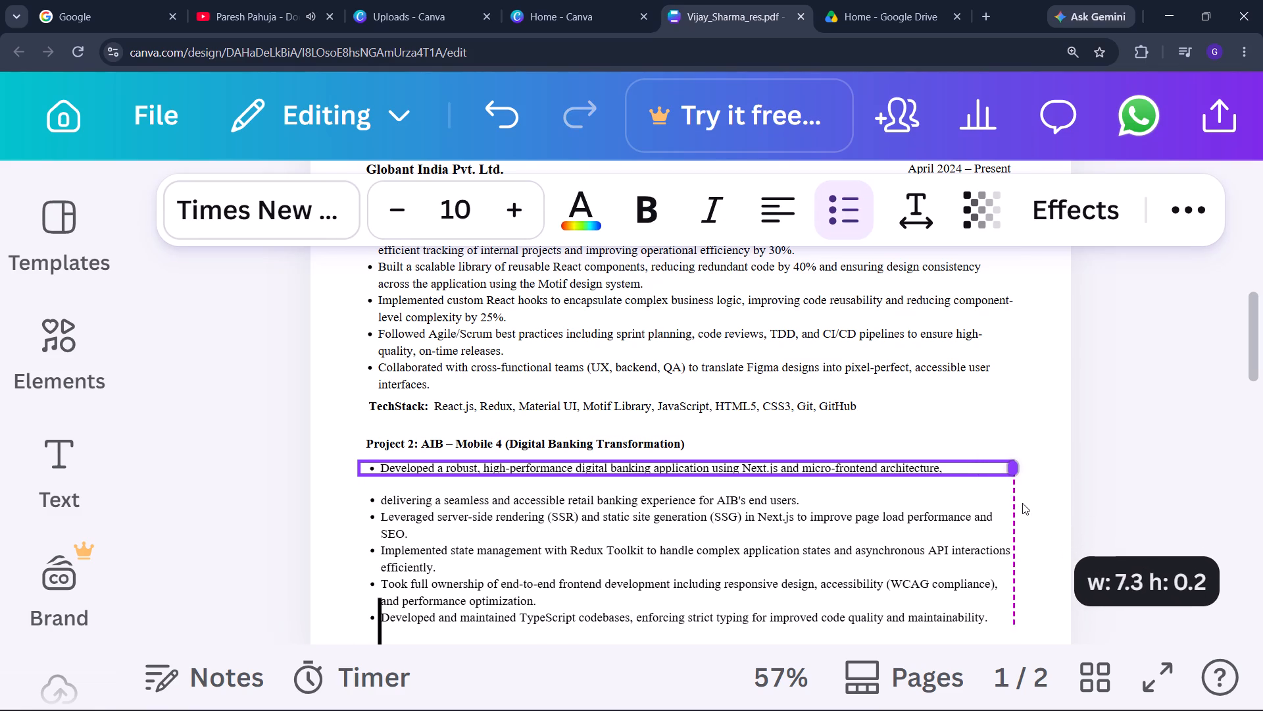
pyautogui.moveTo(1022, 503); pyautogui.dragTo(1023, 504)
pyautogui.click(1028, 501)
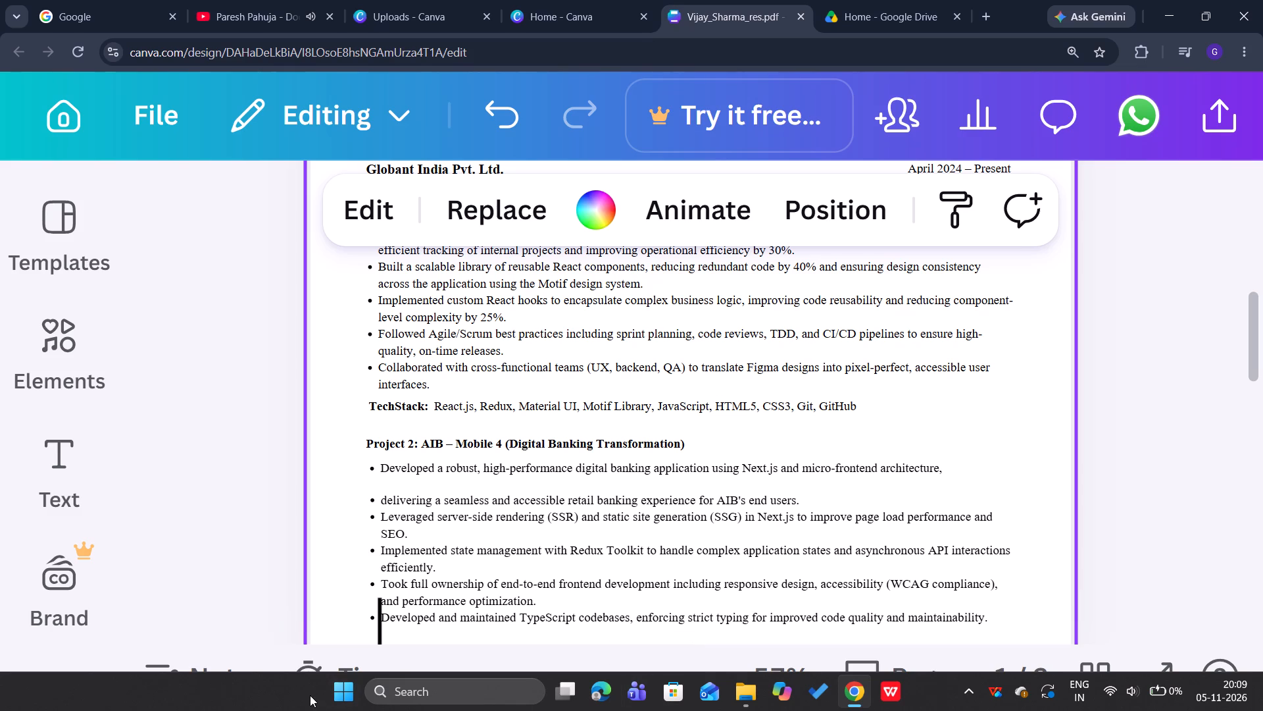
# Remove the bullet from the "delivering a seamless and accessible retail banking experience" line in the Project 2 description.
pyautogui.doubleClick(374, 500)
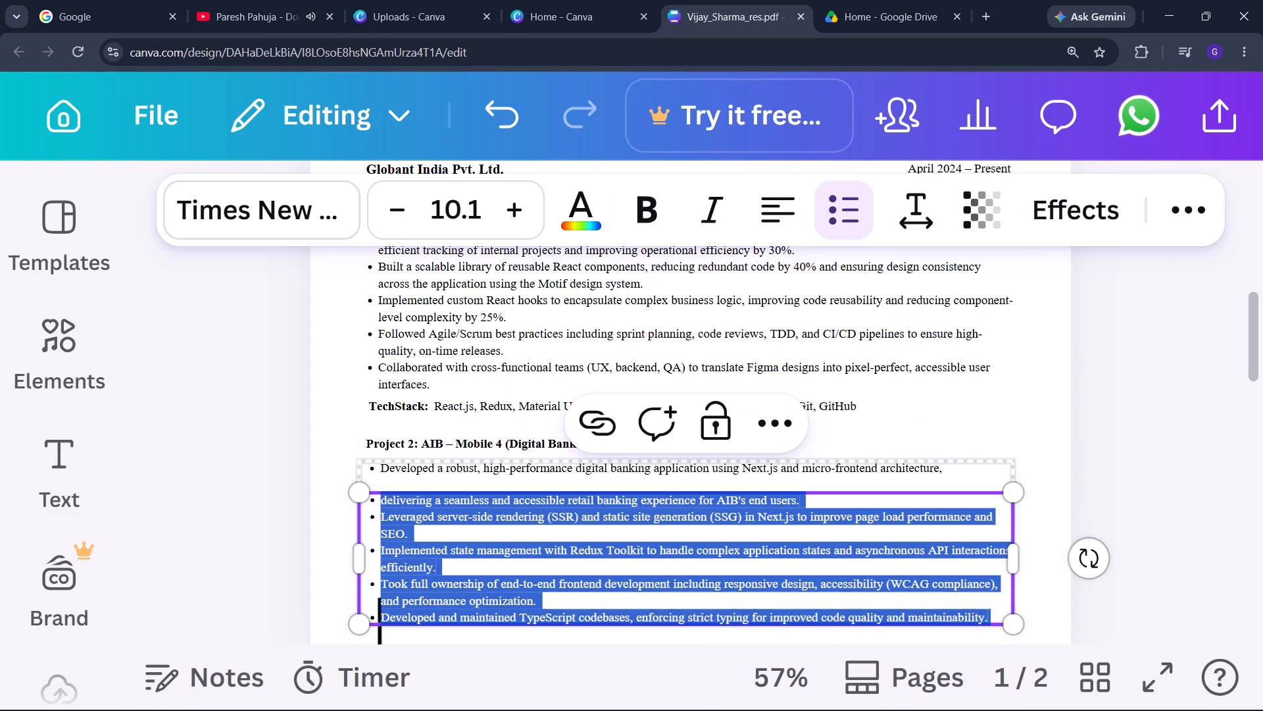
pyautogui.click(379, 500)
pyautogui.press('BackSpace')
pyautogui.press('BackSpace')
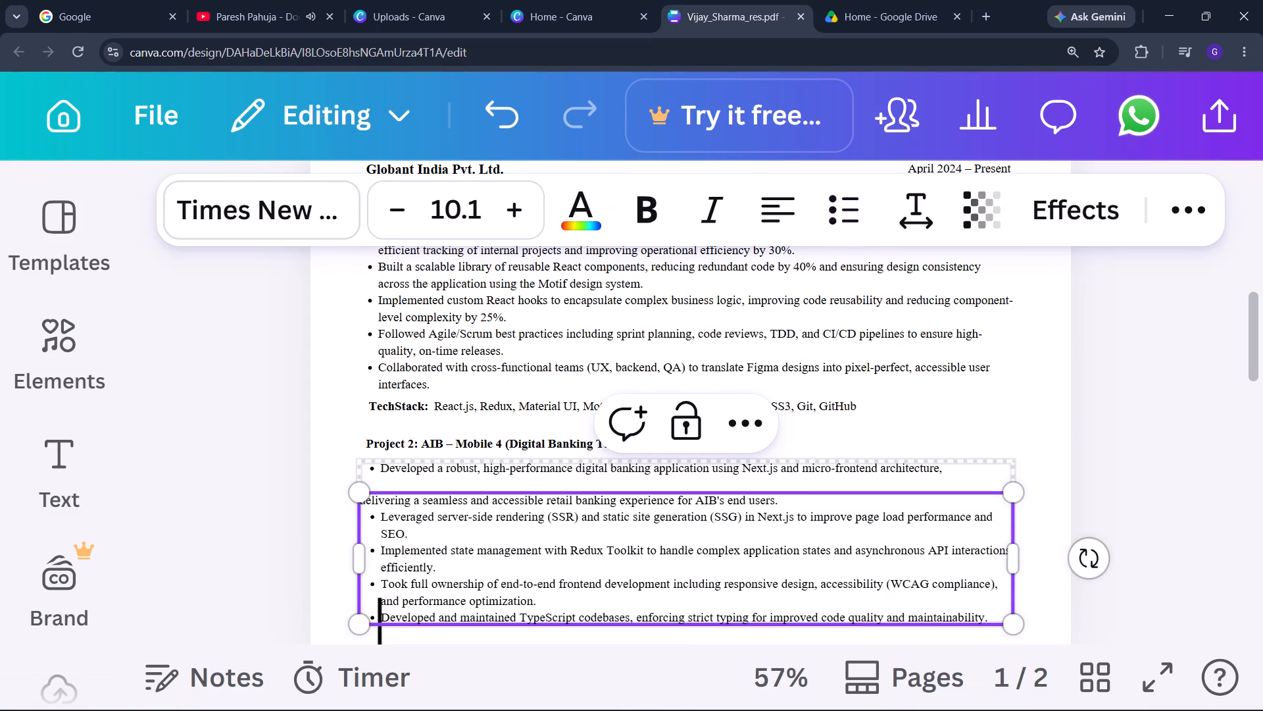
pyautogui.press('BackSpace')
# Move the "Developed a robust, high-performance digital banking application" text out of its own box to just before "delivering a seamless".
pyautogui.doubleClick(461, 467)
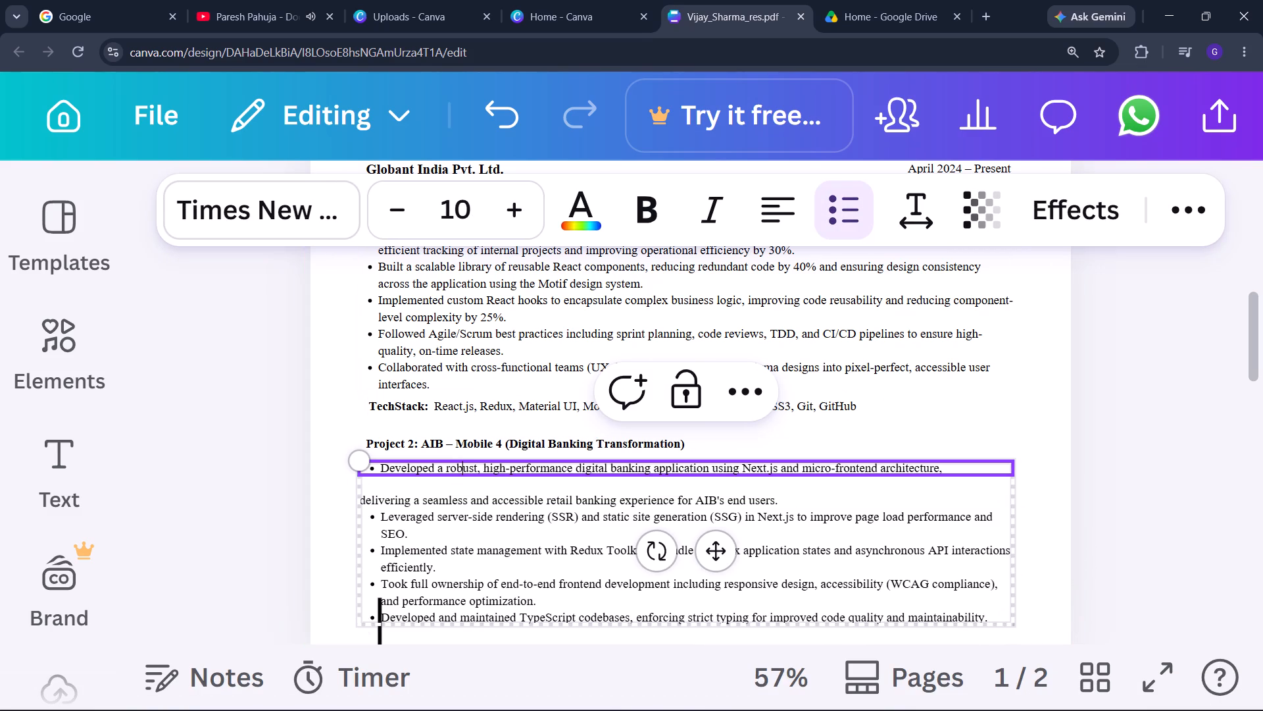
pyautogui.hotkey('ctrl', 'a')
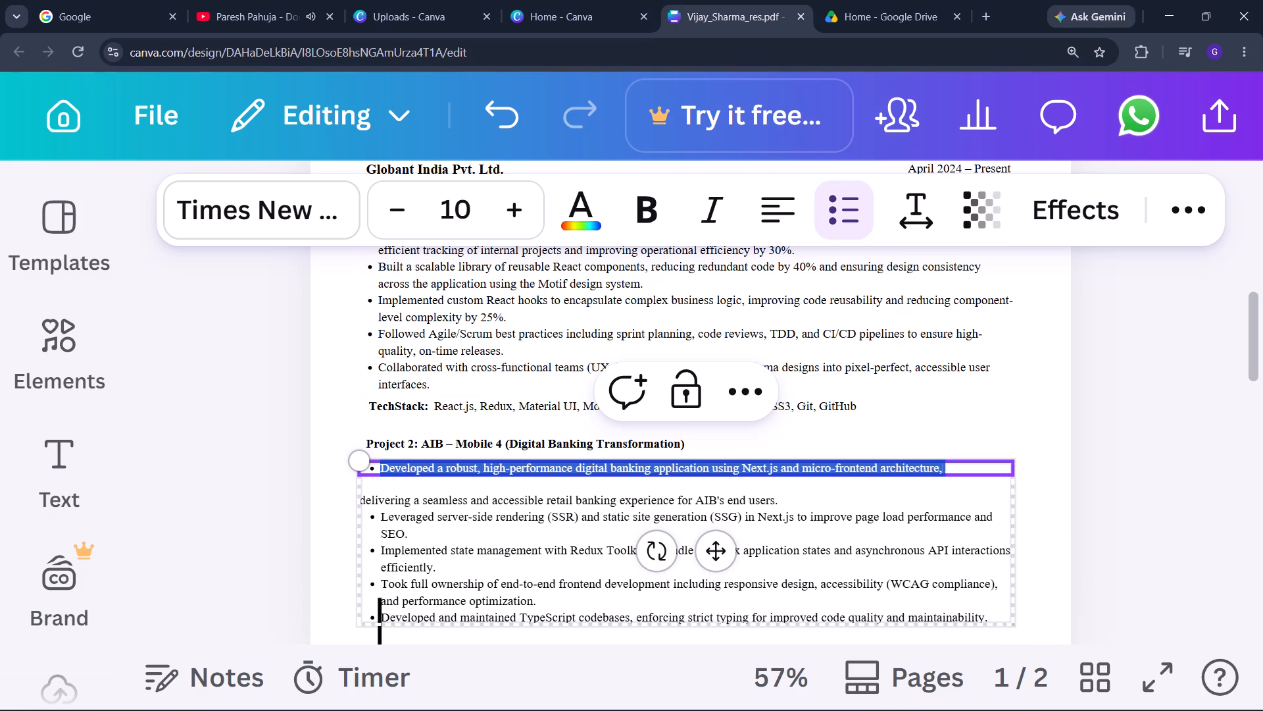
pyautogui.hotkey('ctrl', 'x')
pyautogui.press('BackSpace')
pyautogui.press('BackSpace')
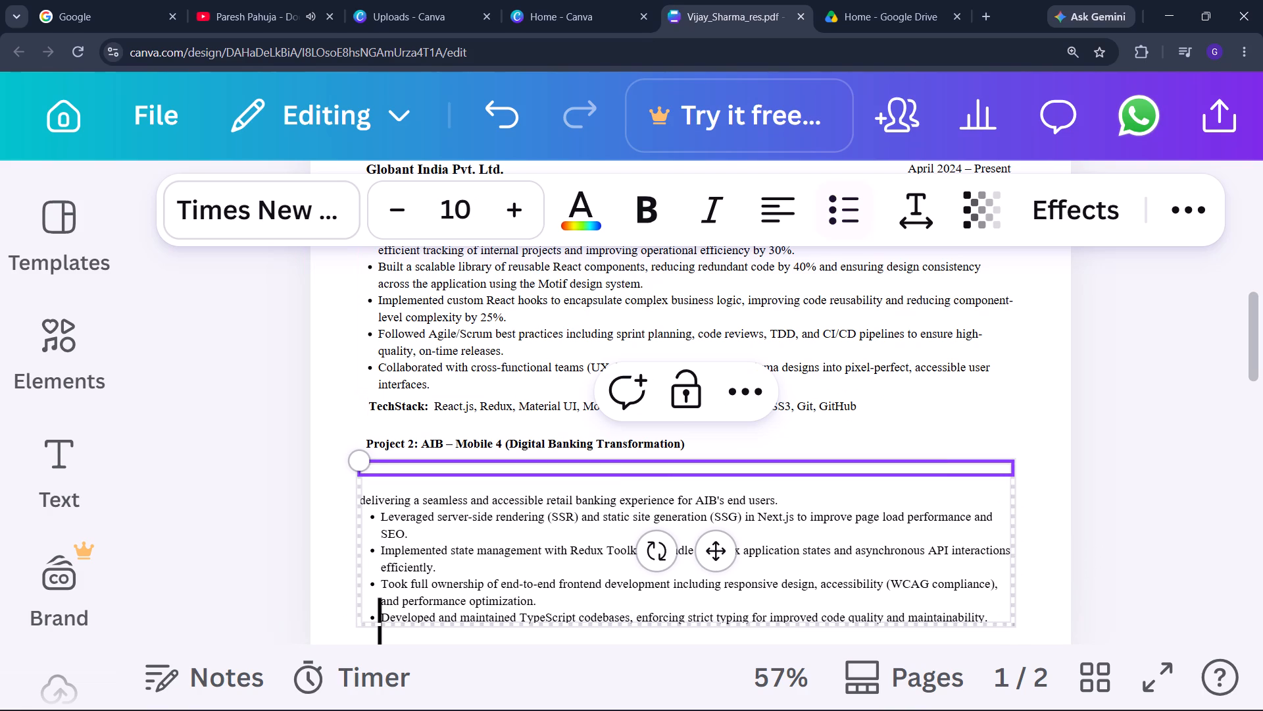
pyautogui.click(374, 492)
pyautogui.click(382, 502)
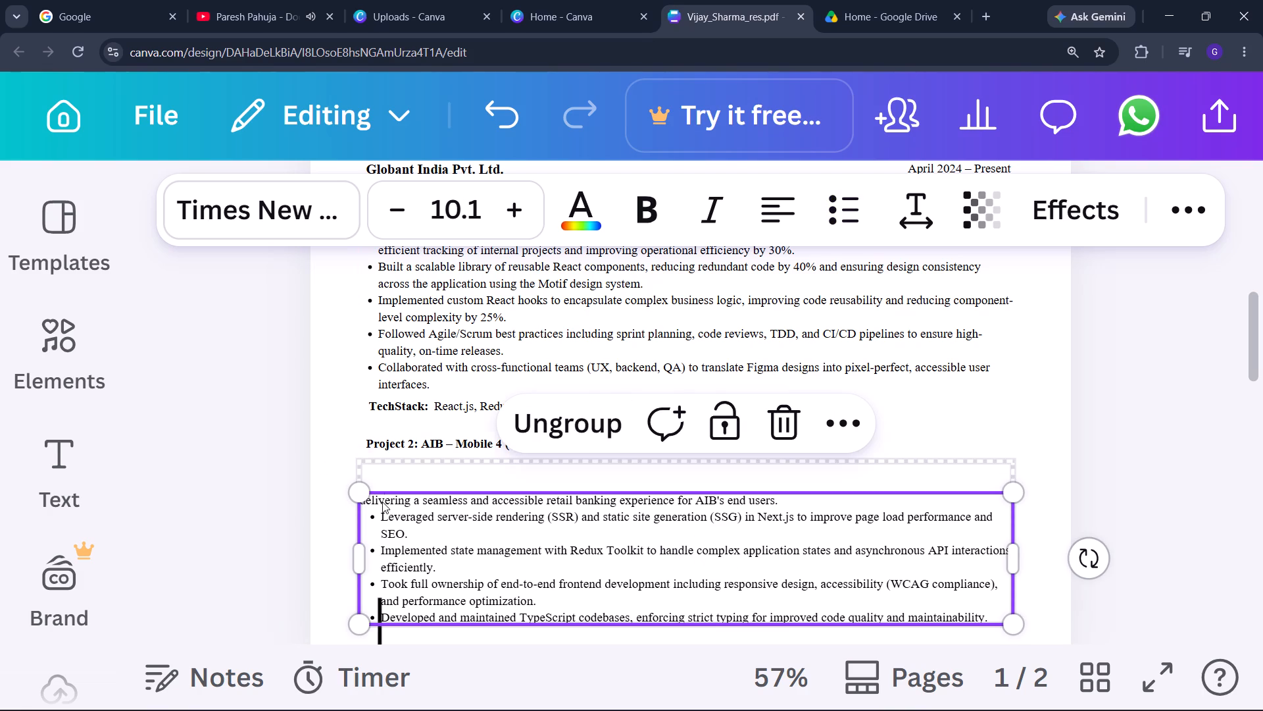
pyautogui.click(373, 504)
pyautogui.press('Left')
pyautogui.press('Left')
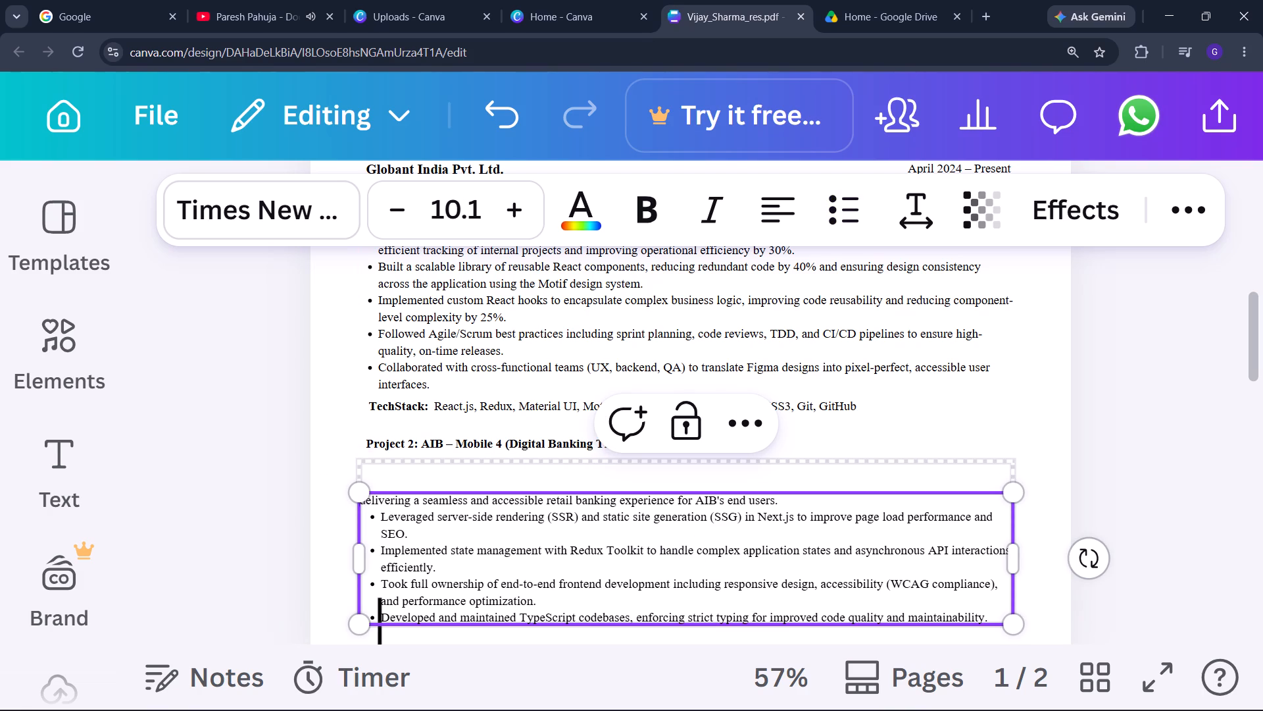
pyautogui.press('Left')
pyautogui.hotkey('ctrl', 'v')
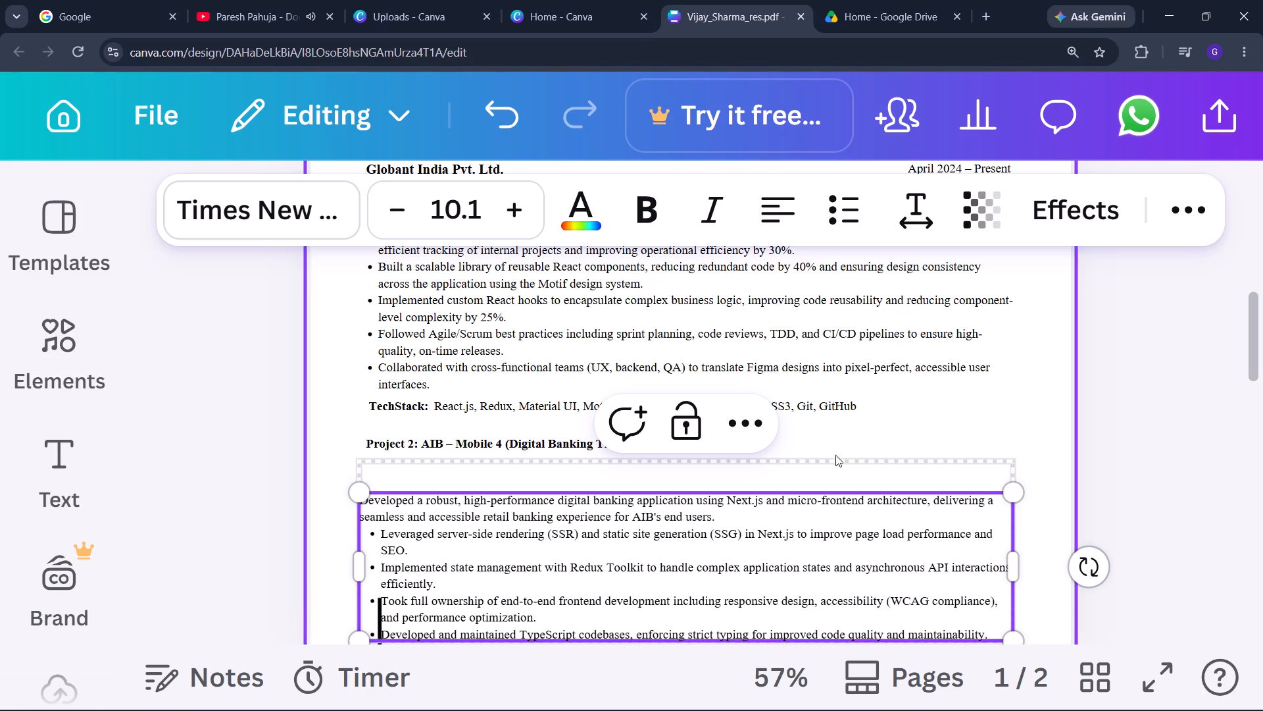
# Format the merged "Developed a robust…" paragraph in the Project 2 description as a bullet.
pyautogui.click(406, 525)
pyautogui.click(400, 502)
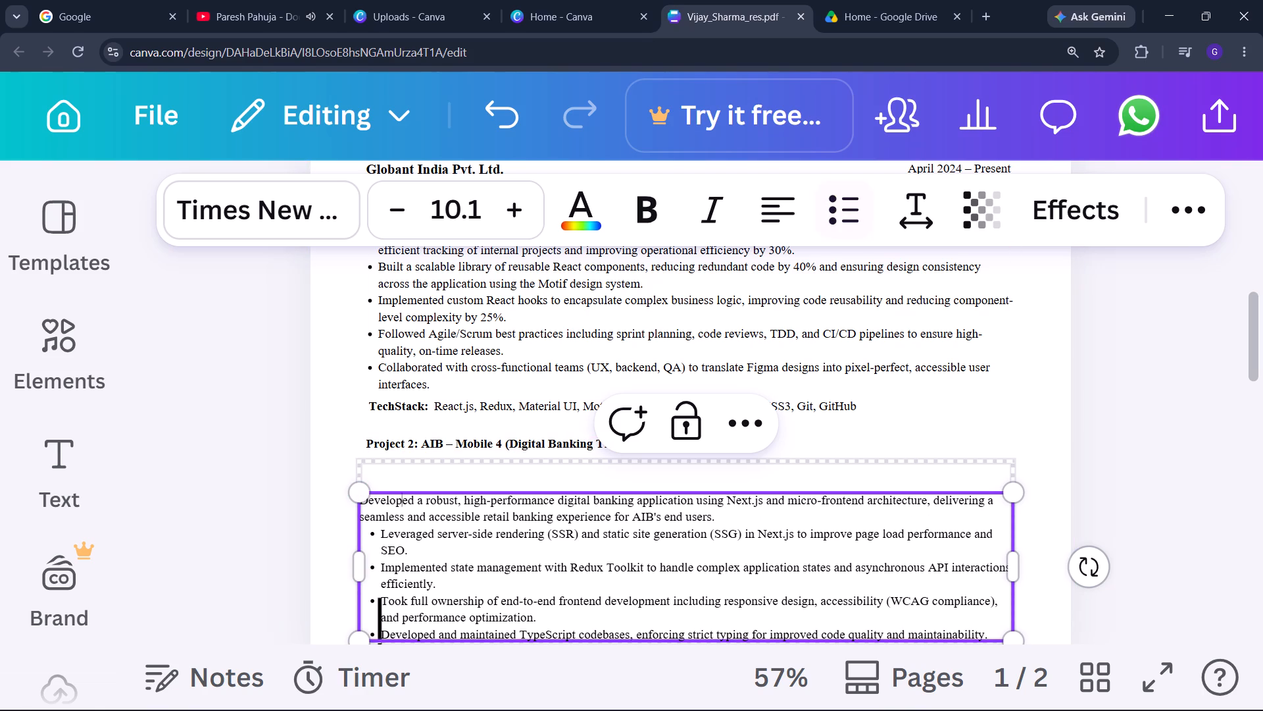
pyautogui.doubleClick(361, 510)
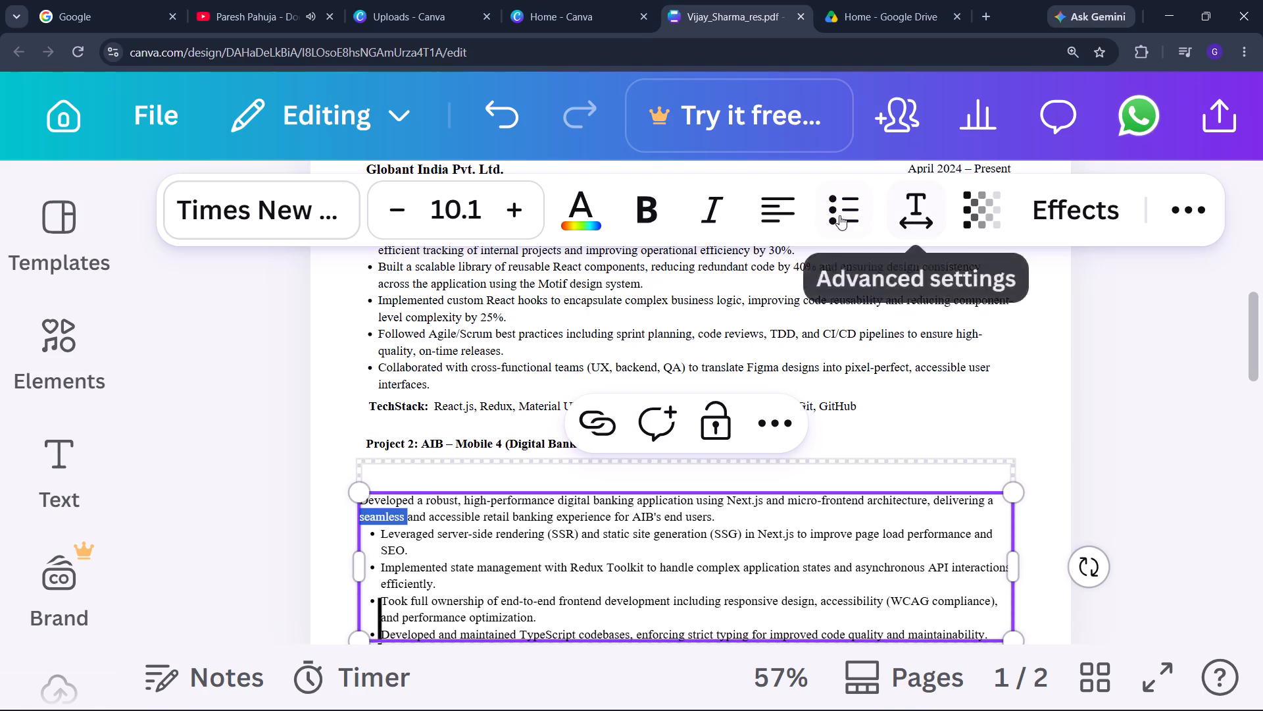
pyautogui.click(839, 215)
# Set the font size of the "Took full ownership of end-to-end frontend development" bullet to 10.
pyautogui.click(549, 611)
pyautogui.click(555, 612)
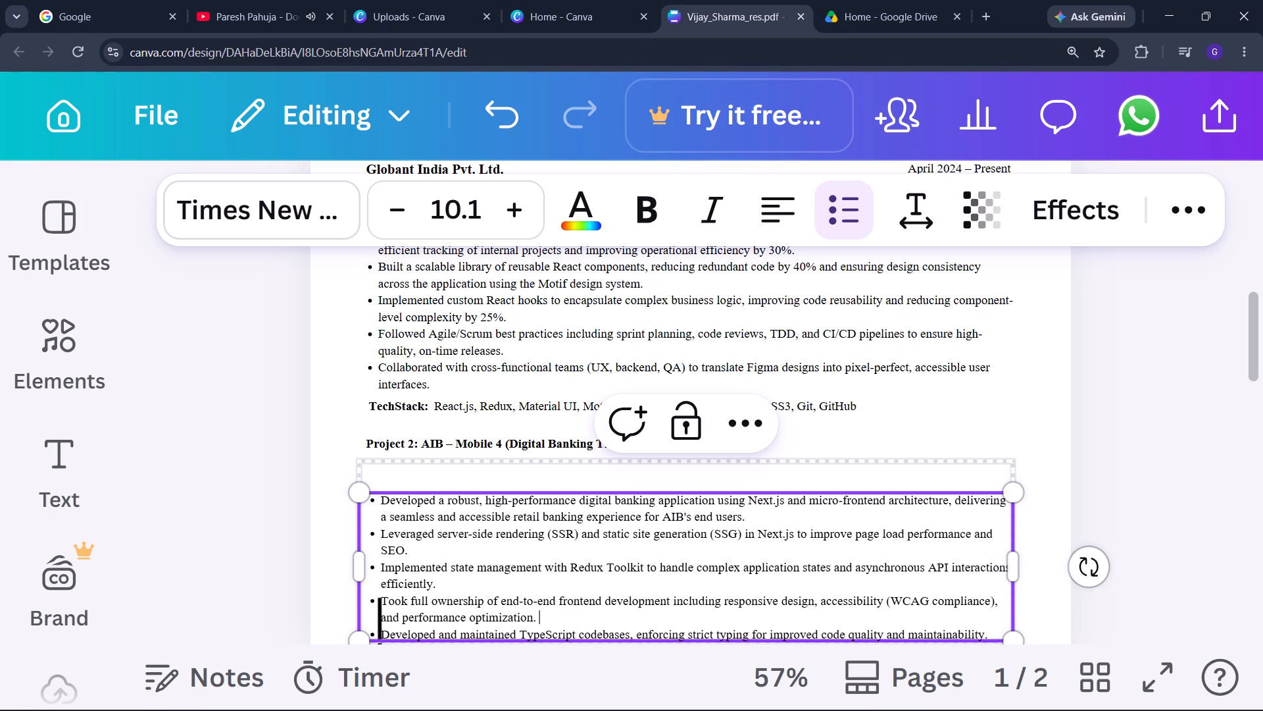
pyautogui.scroll(-2, 738, 515)
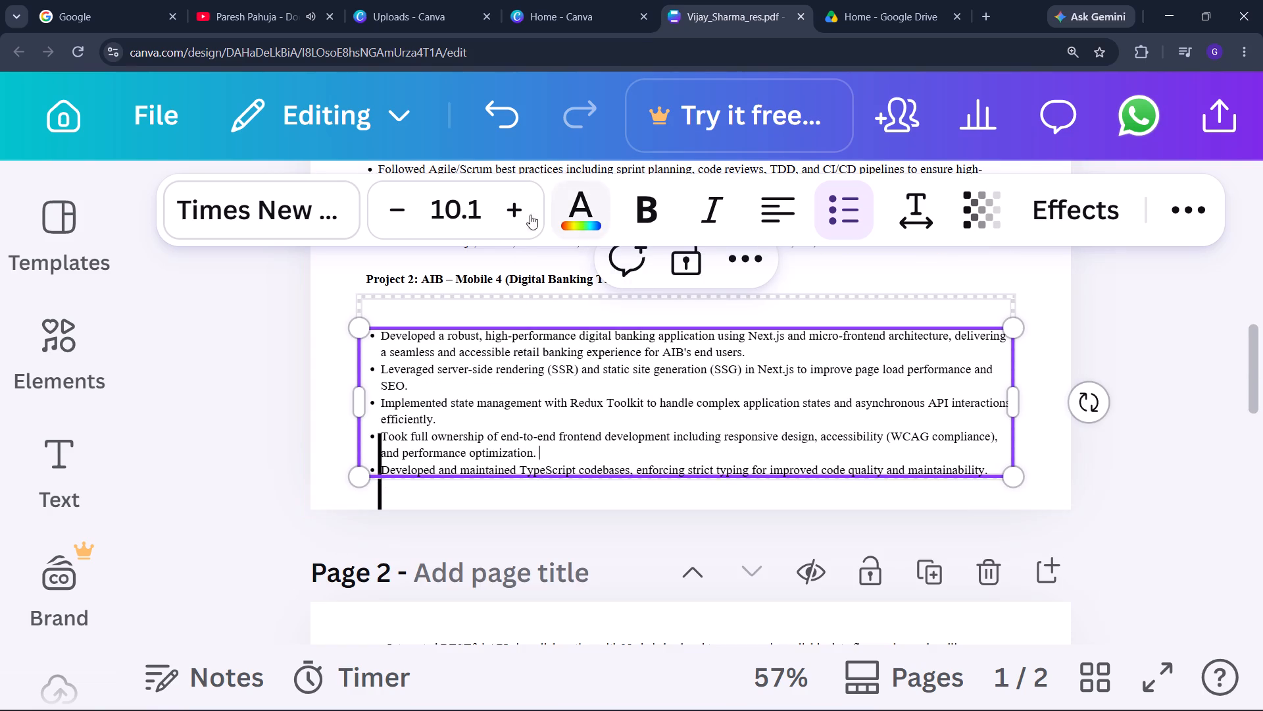
pyautogui.click(482, 216)
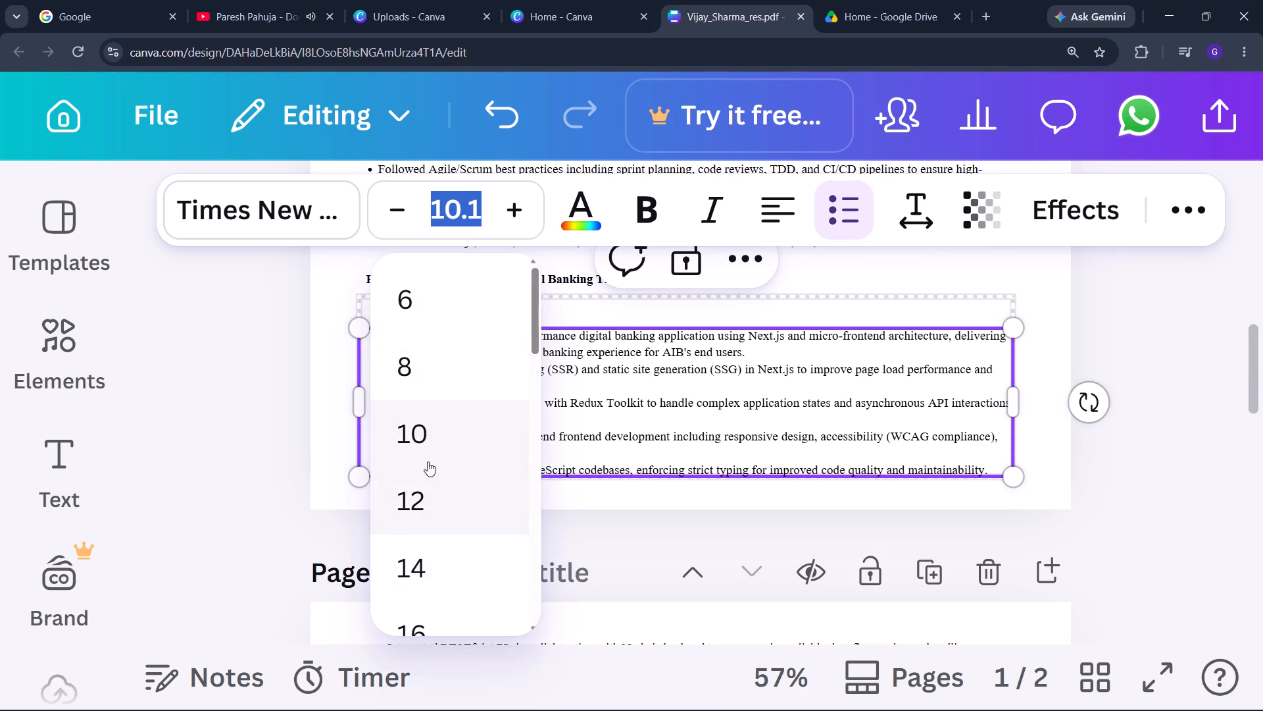
pyautogui.doubleClick(445, 435)
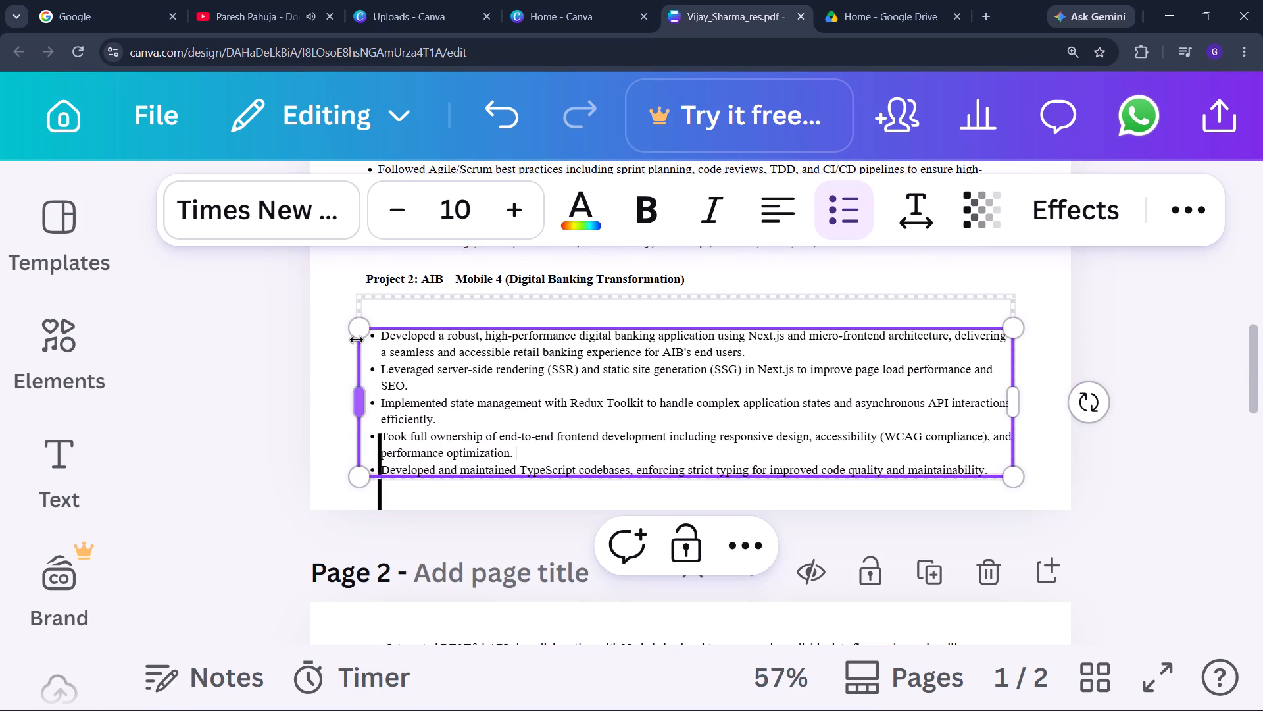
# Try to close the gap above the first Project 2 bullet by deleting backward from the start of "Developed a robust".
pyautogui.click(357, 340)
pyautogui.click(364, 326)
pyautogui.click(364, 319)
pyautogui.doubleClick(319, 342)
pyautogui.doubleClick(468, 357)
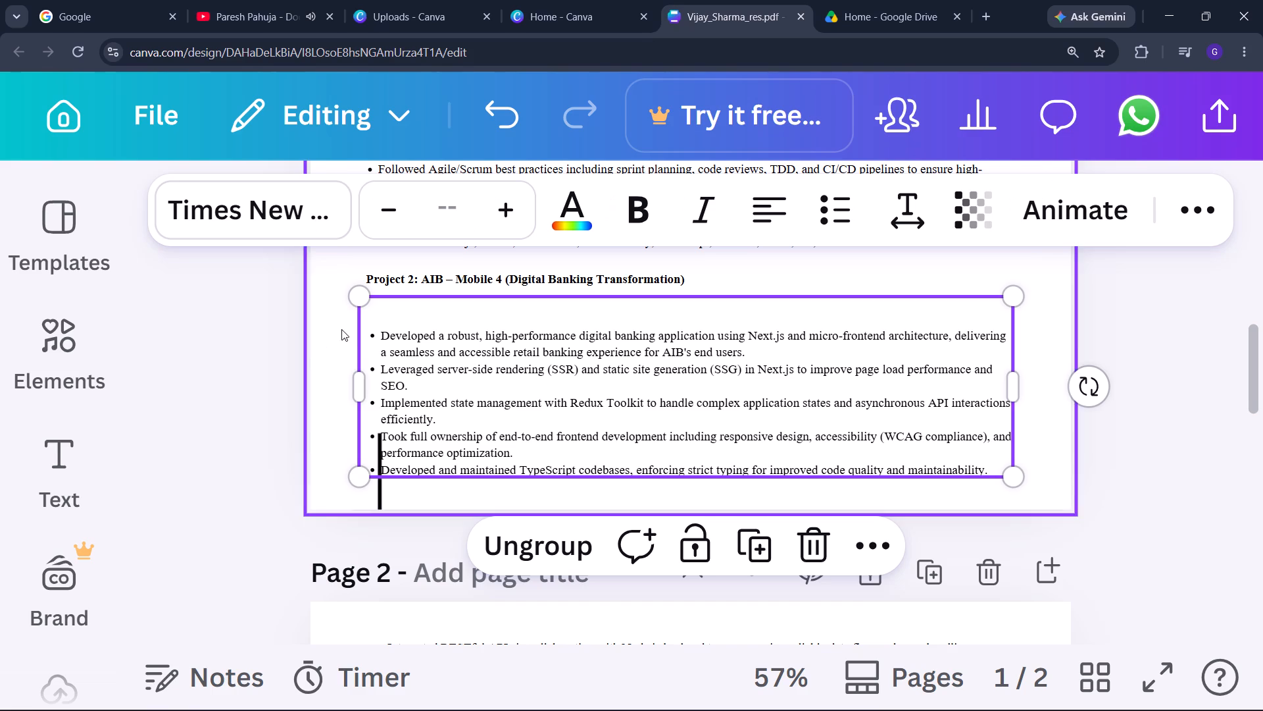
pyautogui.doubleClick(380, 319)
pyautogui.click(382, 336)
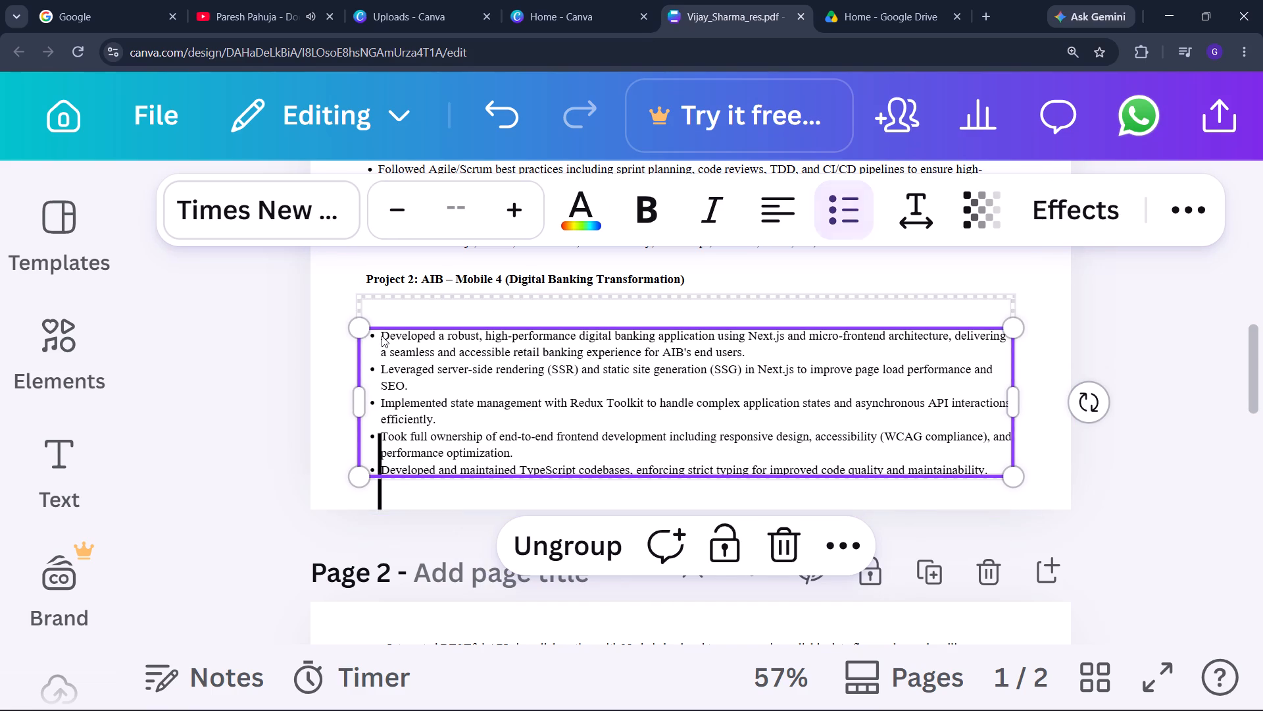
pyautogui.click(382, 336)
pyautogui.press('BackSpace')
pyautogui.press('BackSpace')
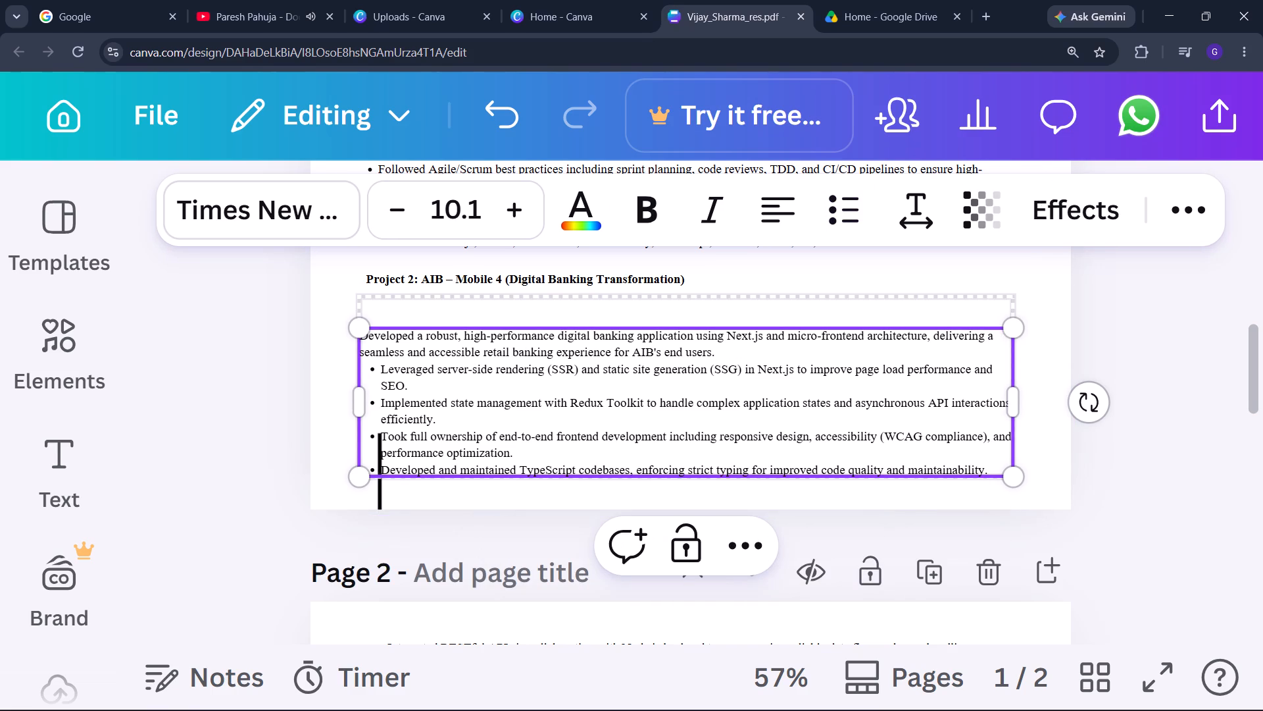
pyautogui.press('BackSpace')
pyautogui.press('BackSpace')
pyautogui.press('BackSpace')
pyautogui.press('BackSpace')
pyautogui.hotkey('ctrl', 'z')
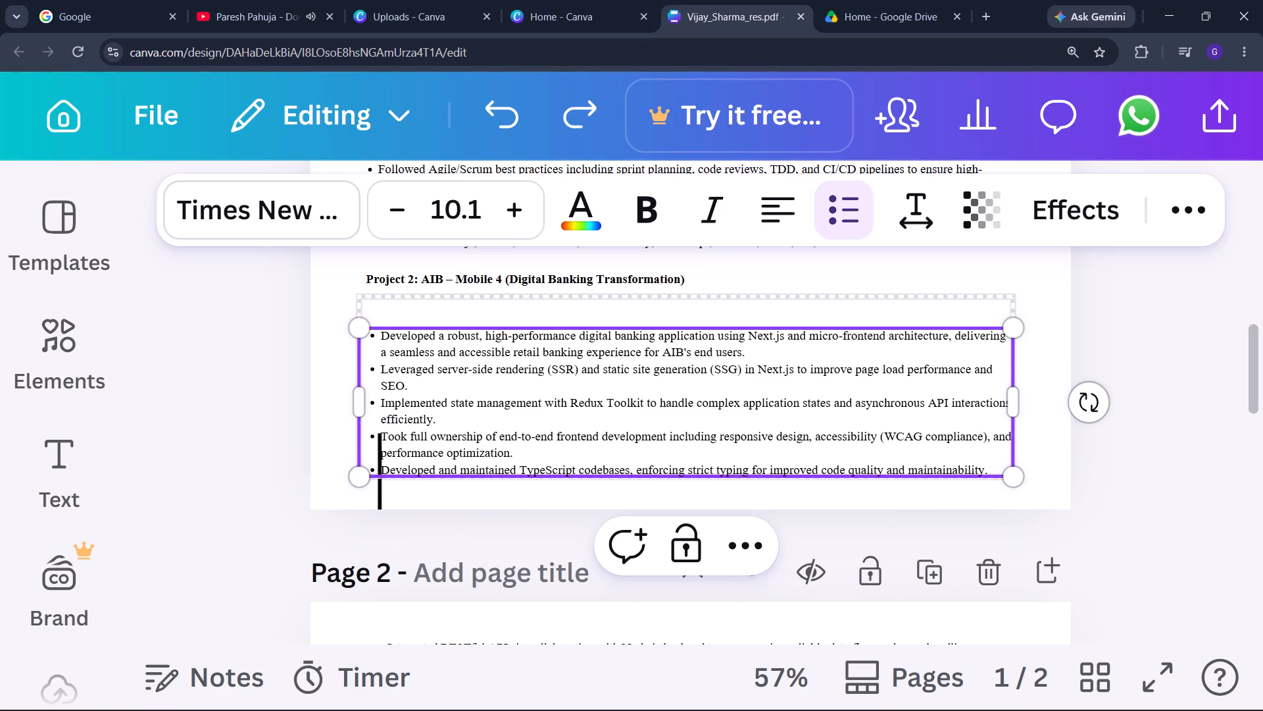
# Move the Project 2 group up so its bullets sit directly under the Project 2 heading and its left edge matches the Project 1 bullets.
pyautogui.click(505, 340)
pyautogui.click(451, 458)
pyautogui.click(480, 520)
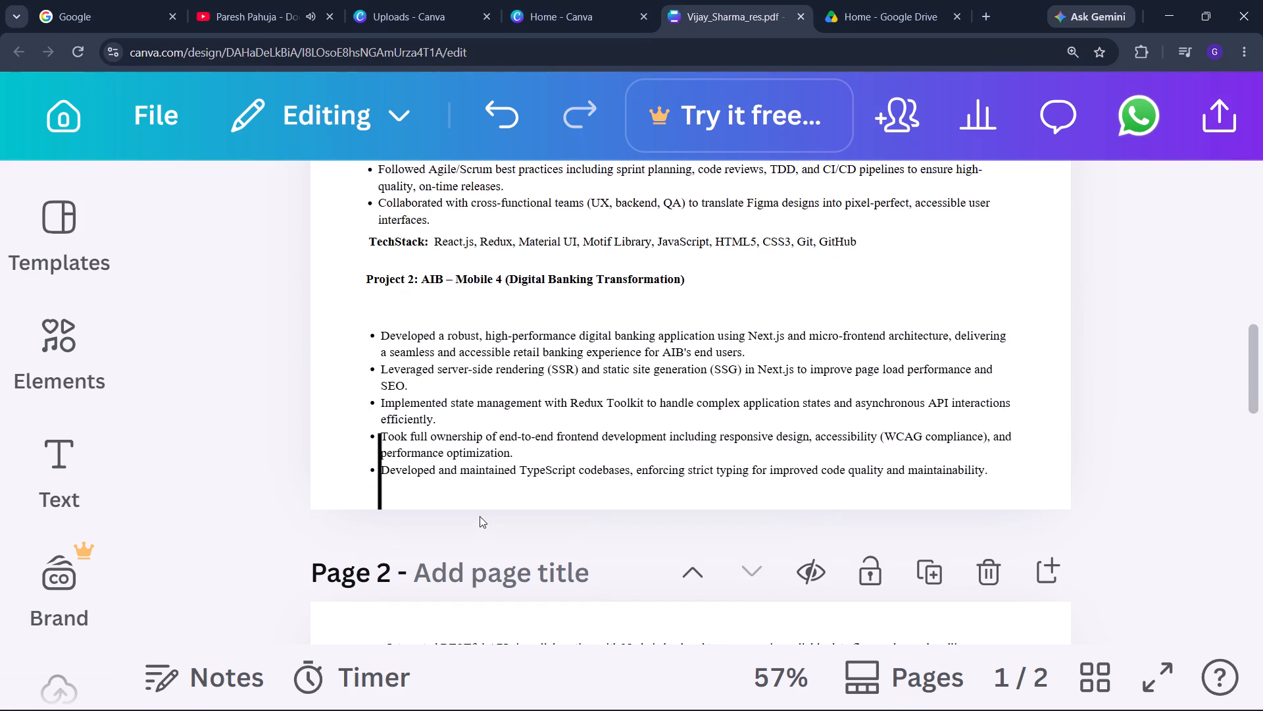
pyautogui.moveTo(520, 448); pyautogui.dragTo(517, 408)
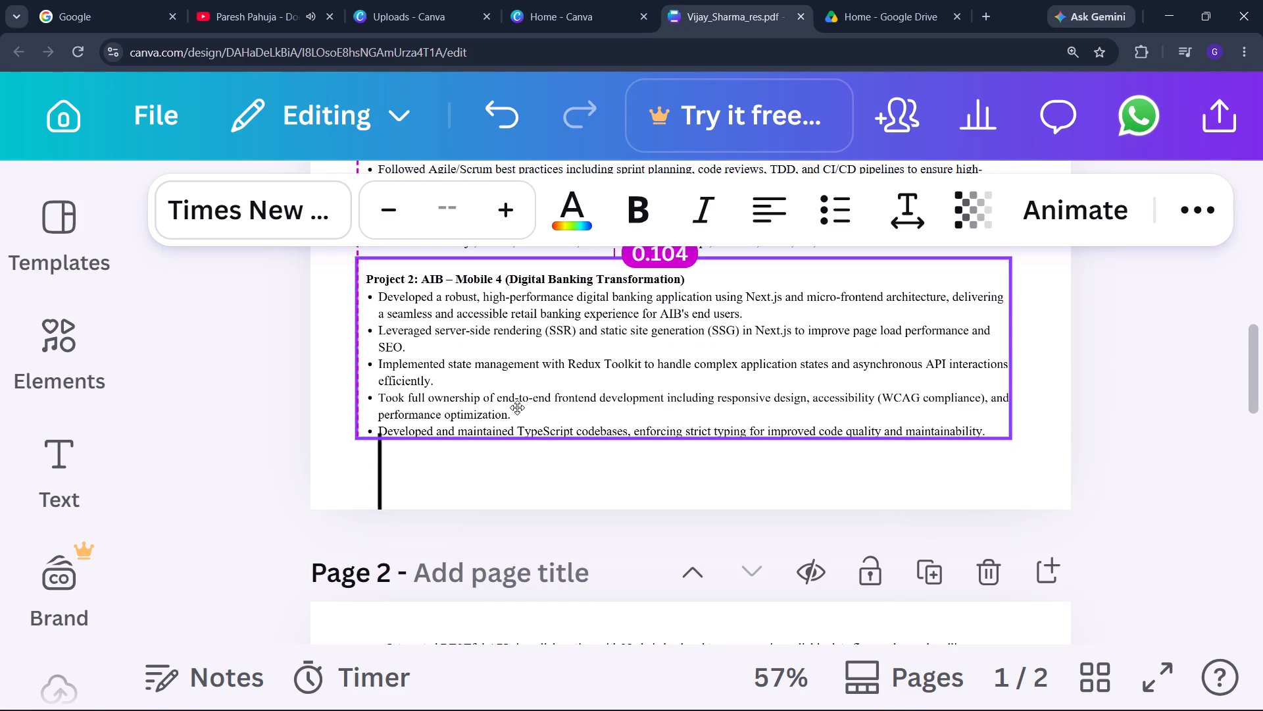
pyautogui.moveTo(517, 408); pyautogui.dragTo(520, 408)
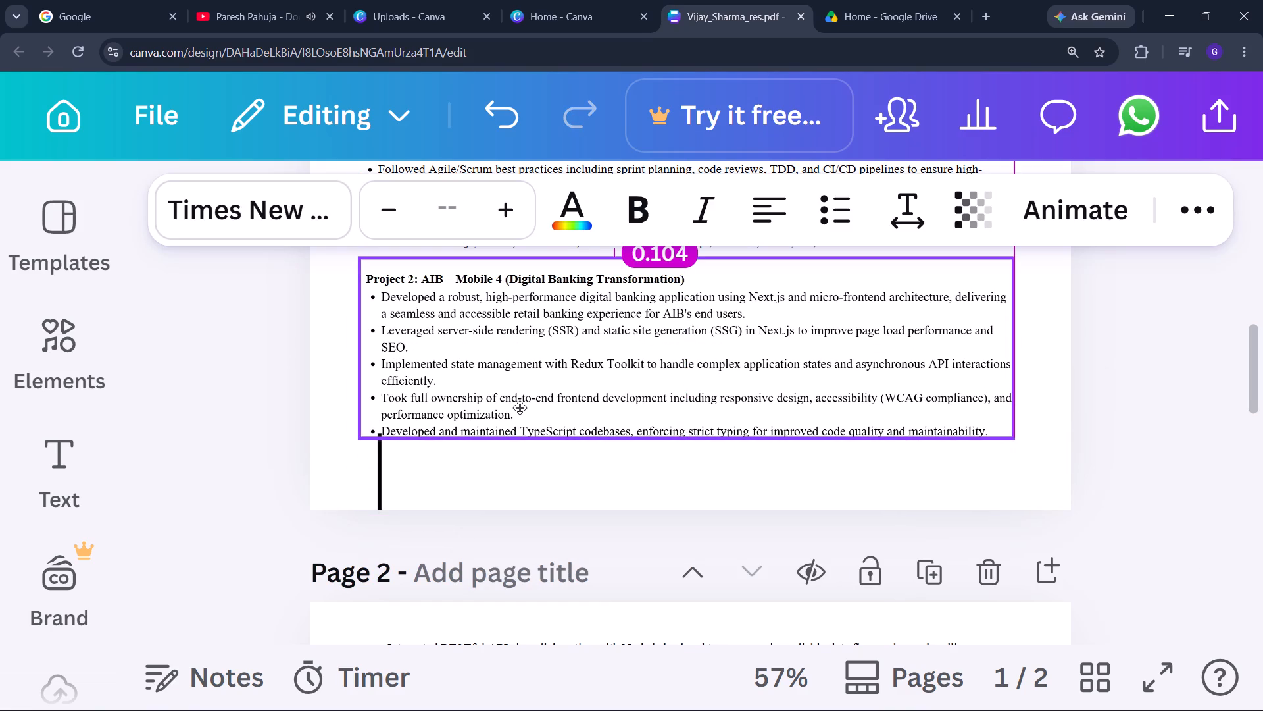
pyautogui.moveTo(520, 408); pyautogui.dragTo(516, 408)
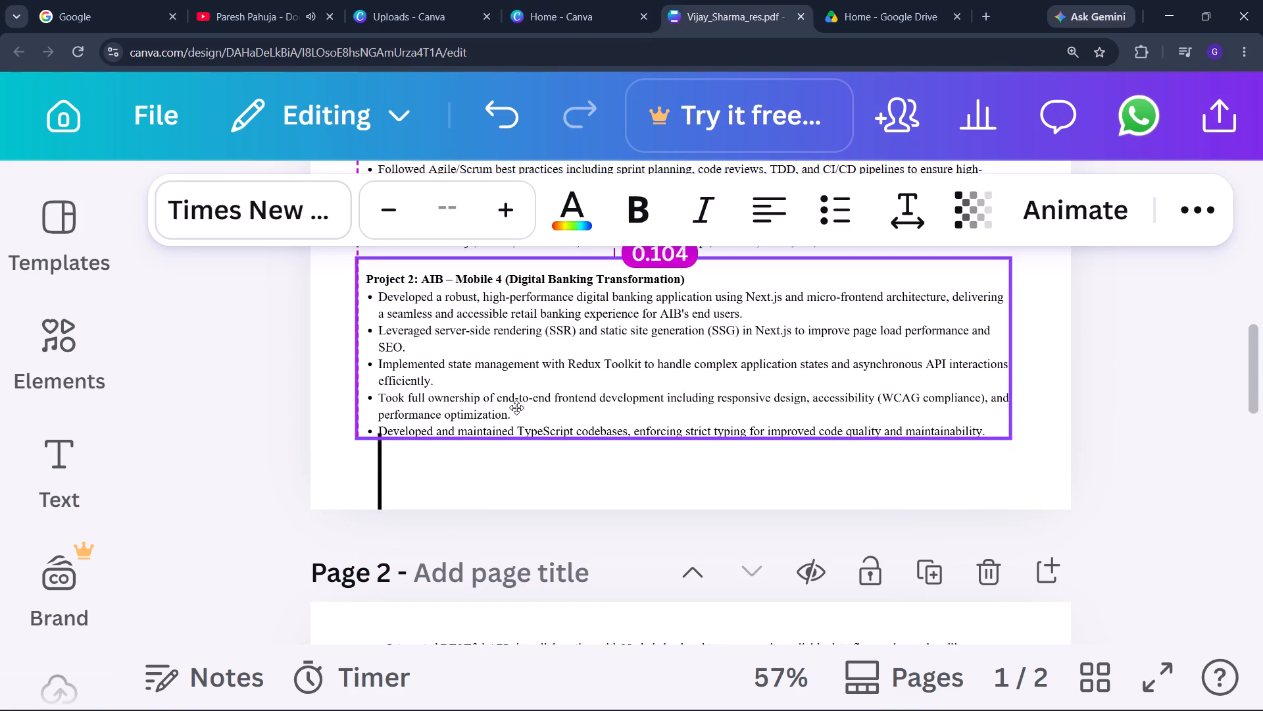
pyautogui.moveTo(516, 408); pyautogui.dragTo(516, 408)
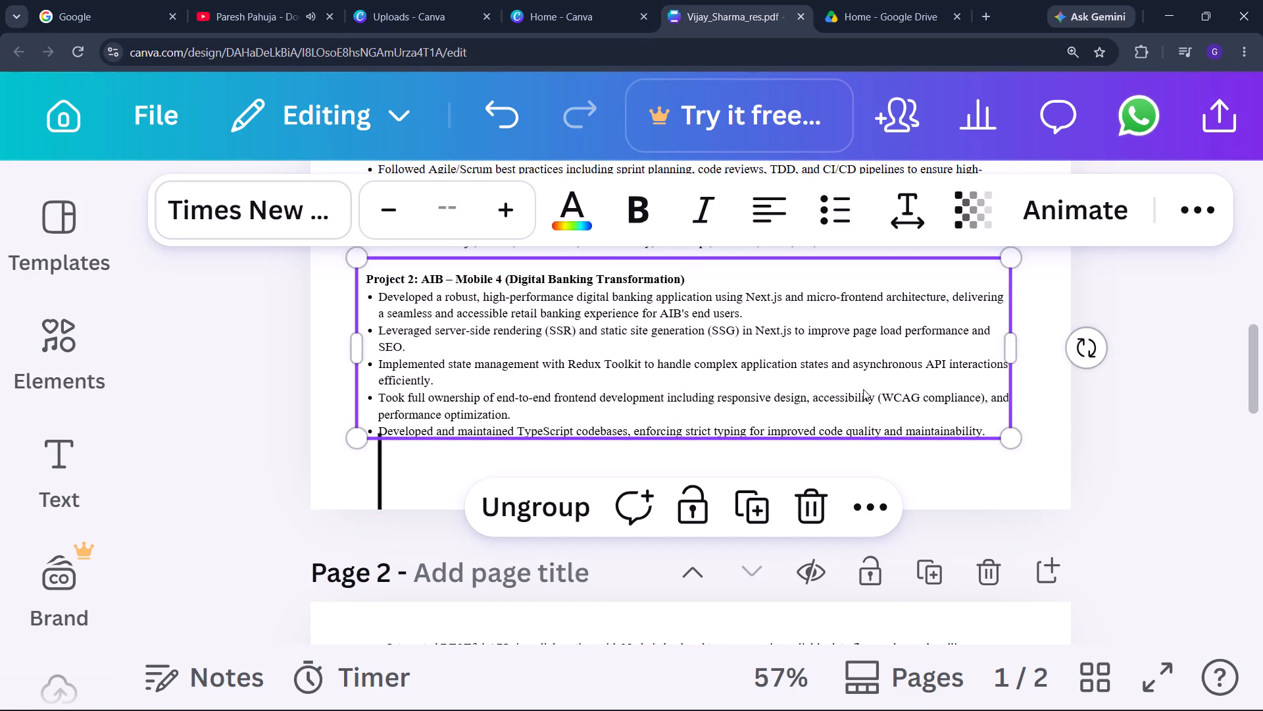
pyautogui.click(1024, 342)
# Justify the Project 1 bullet text block.
pyautogui.scroll(2, 961, 384)
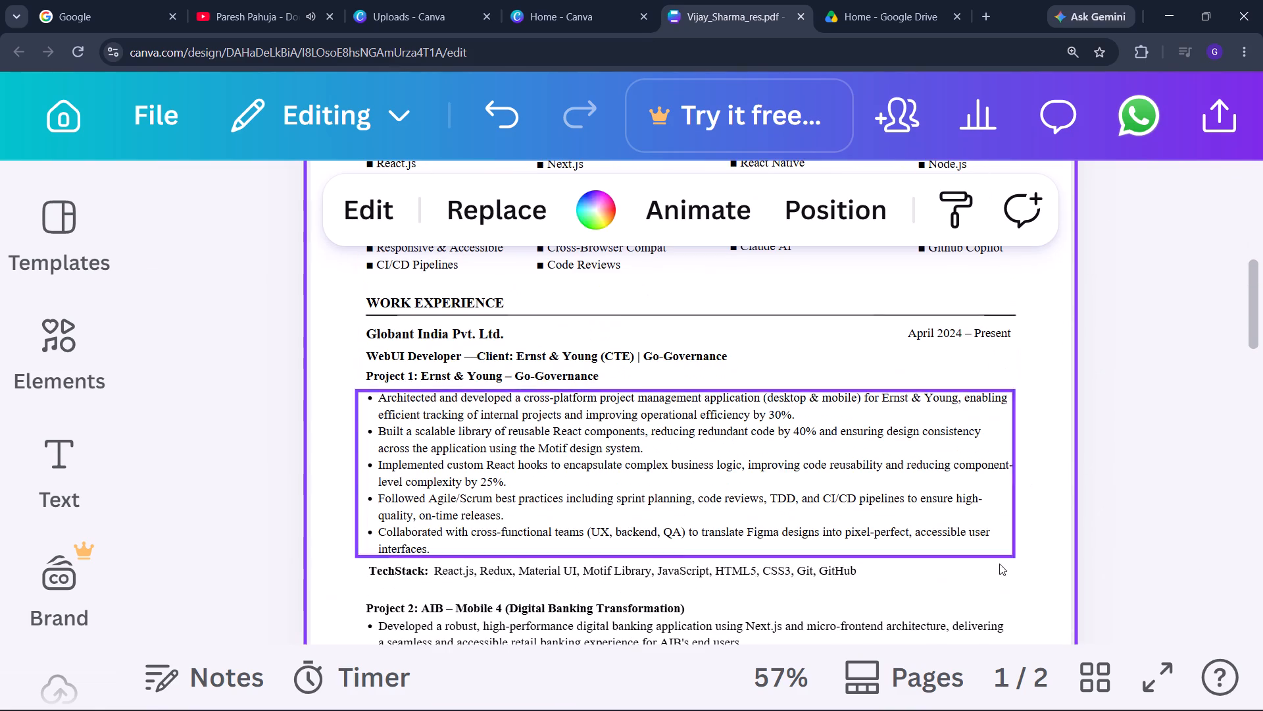
pyautogui.scroll(-1, 987, 562)
pyautogui.click(971, 429)
pyautogui.doubleClick(753, 219)
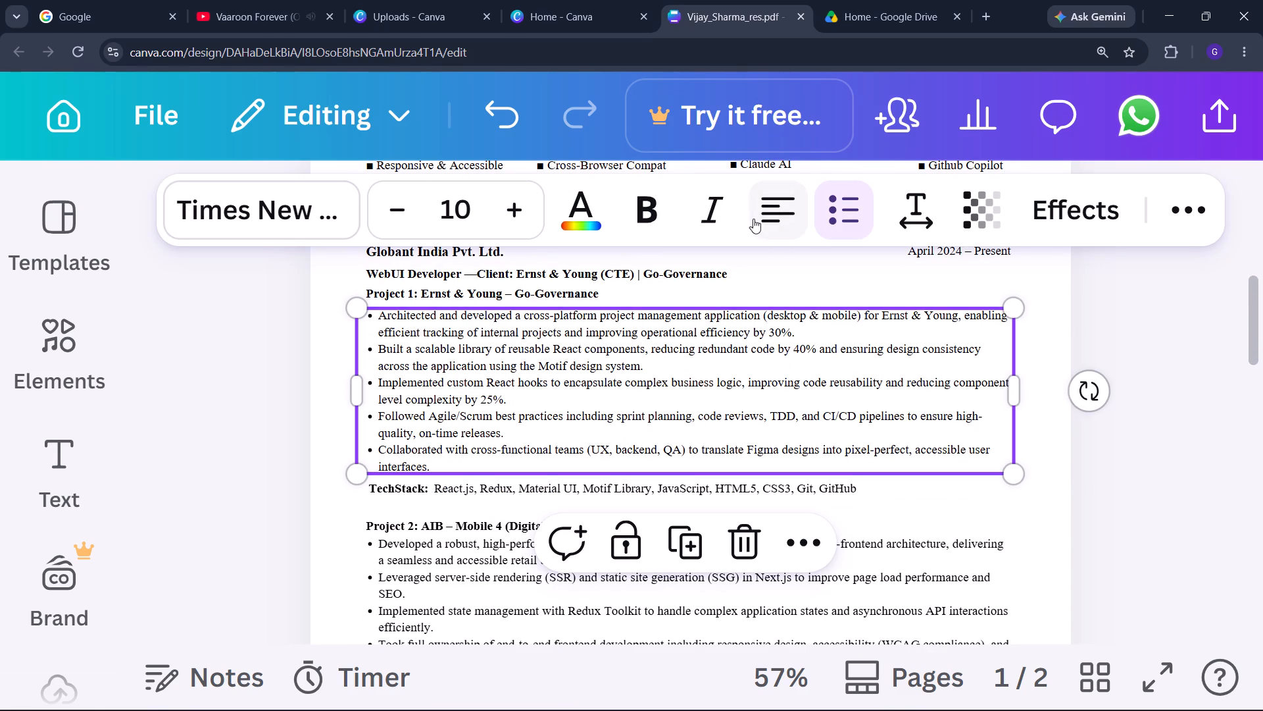
pyautogui.doubleClick(763, 216)
pyautogui.click(763, 216)
pyautogui.click(763, 216)
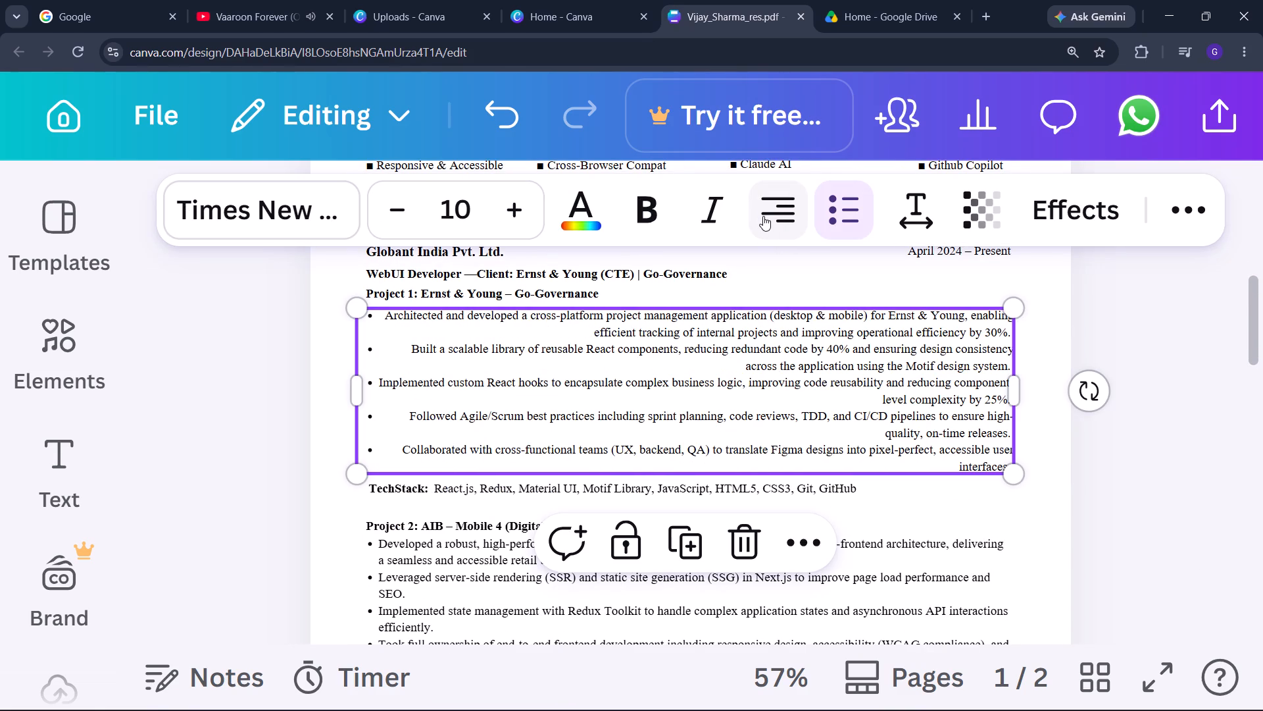
pyautogui.click(763, 216)
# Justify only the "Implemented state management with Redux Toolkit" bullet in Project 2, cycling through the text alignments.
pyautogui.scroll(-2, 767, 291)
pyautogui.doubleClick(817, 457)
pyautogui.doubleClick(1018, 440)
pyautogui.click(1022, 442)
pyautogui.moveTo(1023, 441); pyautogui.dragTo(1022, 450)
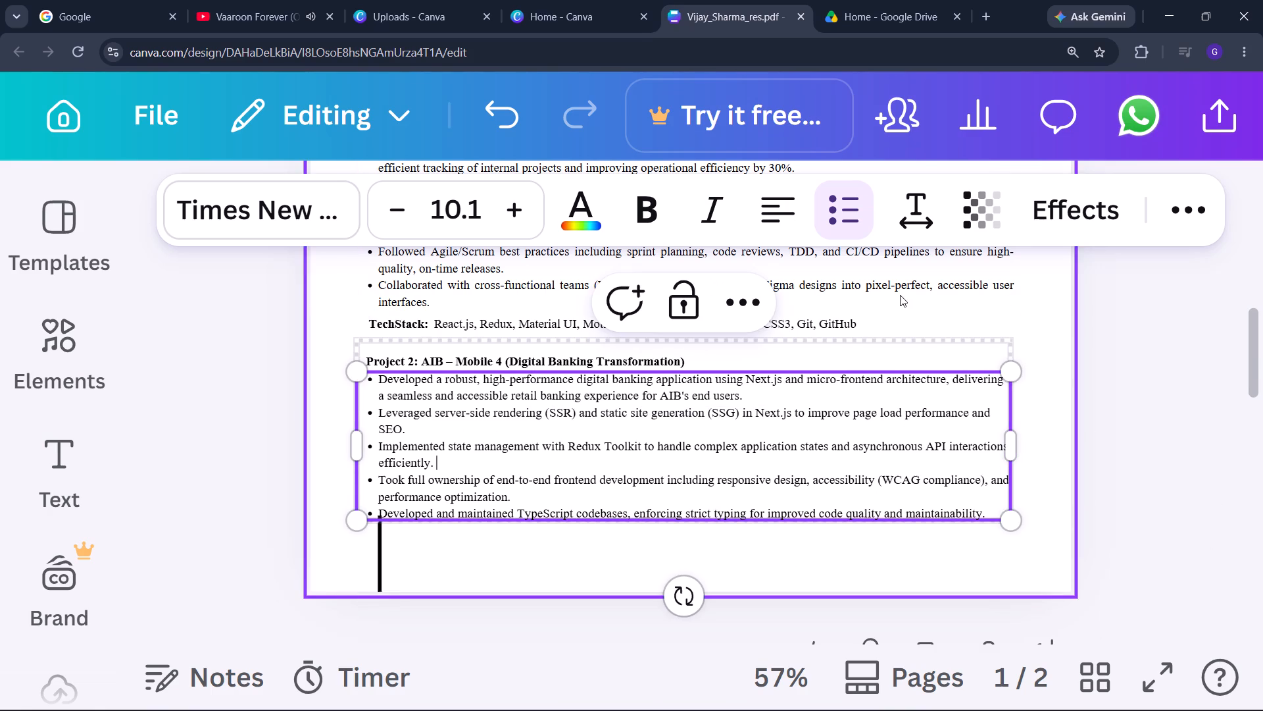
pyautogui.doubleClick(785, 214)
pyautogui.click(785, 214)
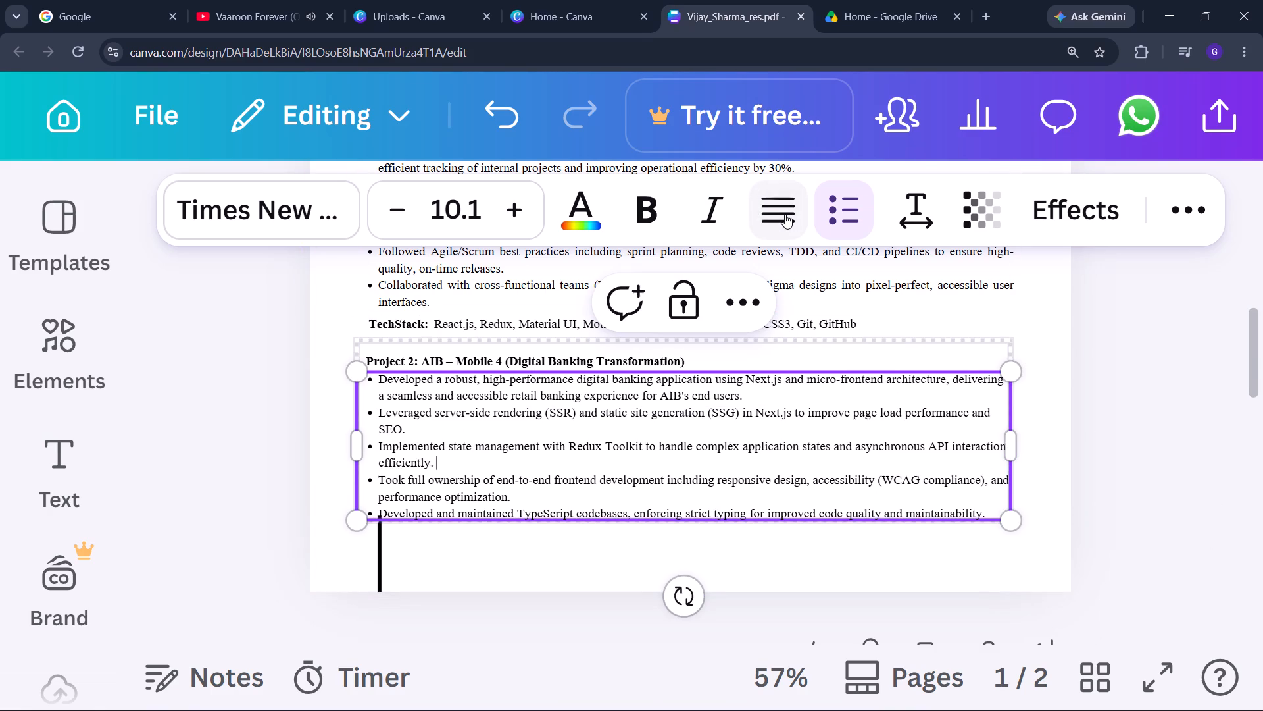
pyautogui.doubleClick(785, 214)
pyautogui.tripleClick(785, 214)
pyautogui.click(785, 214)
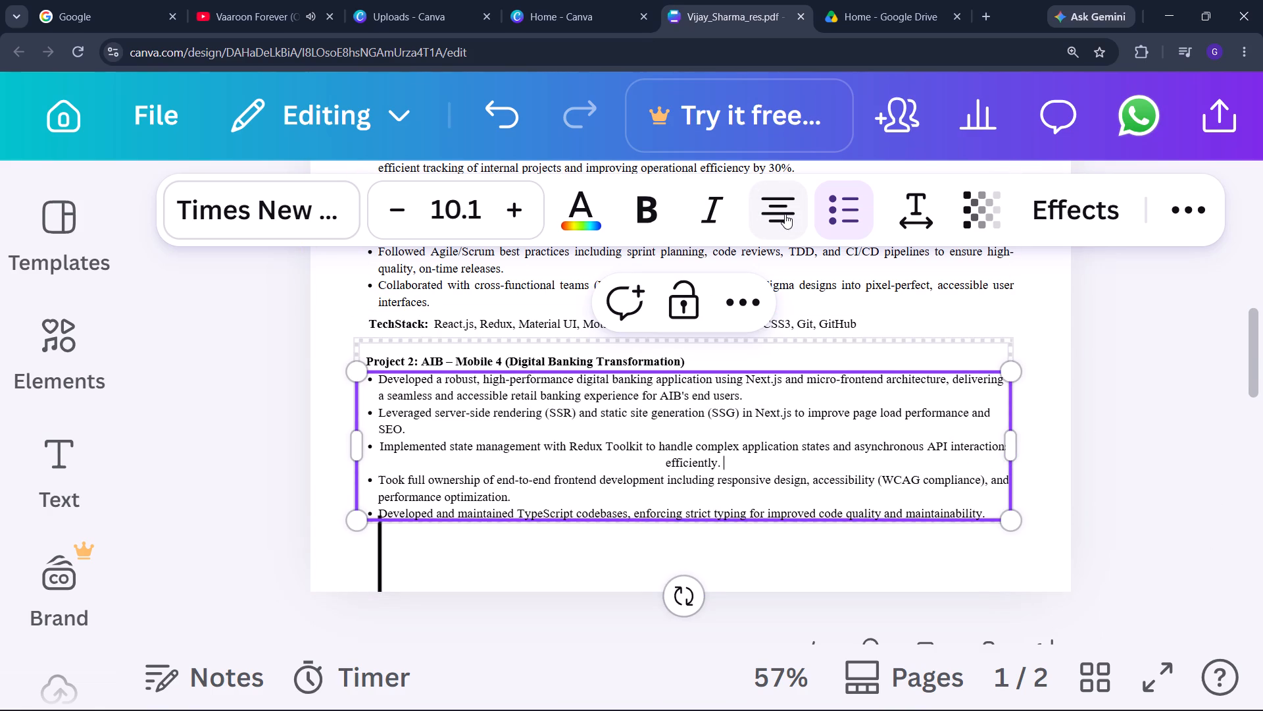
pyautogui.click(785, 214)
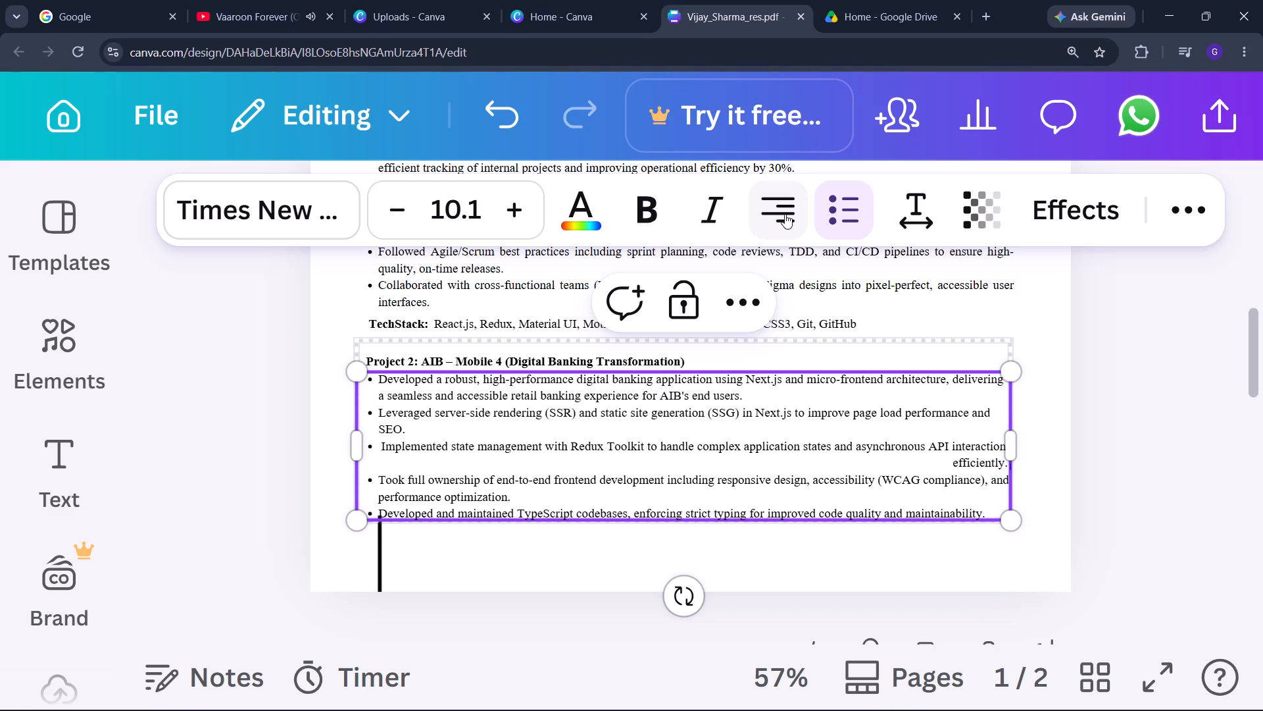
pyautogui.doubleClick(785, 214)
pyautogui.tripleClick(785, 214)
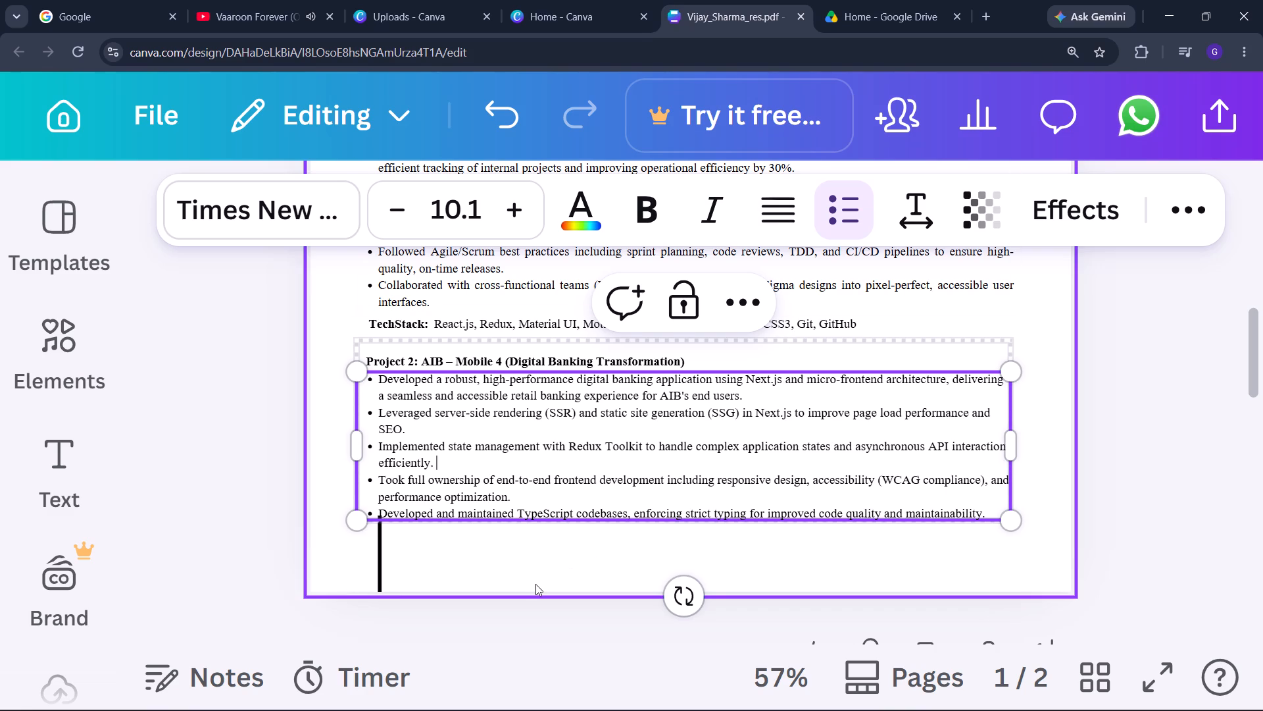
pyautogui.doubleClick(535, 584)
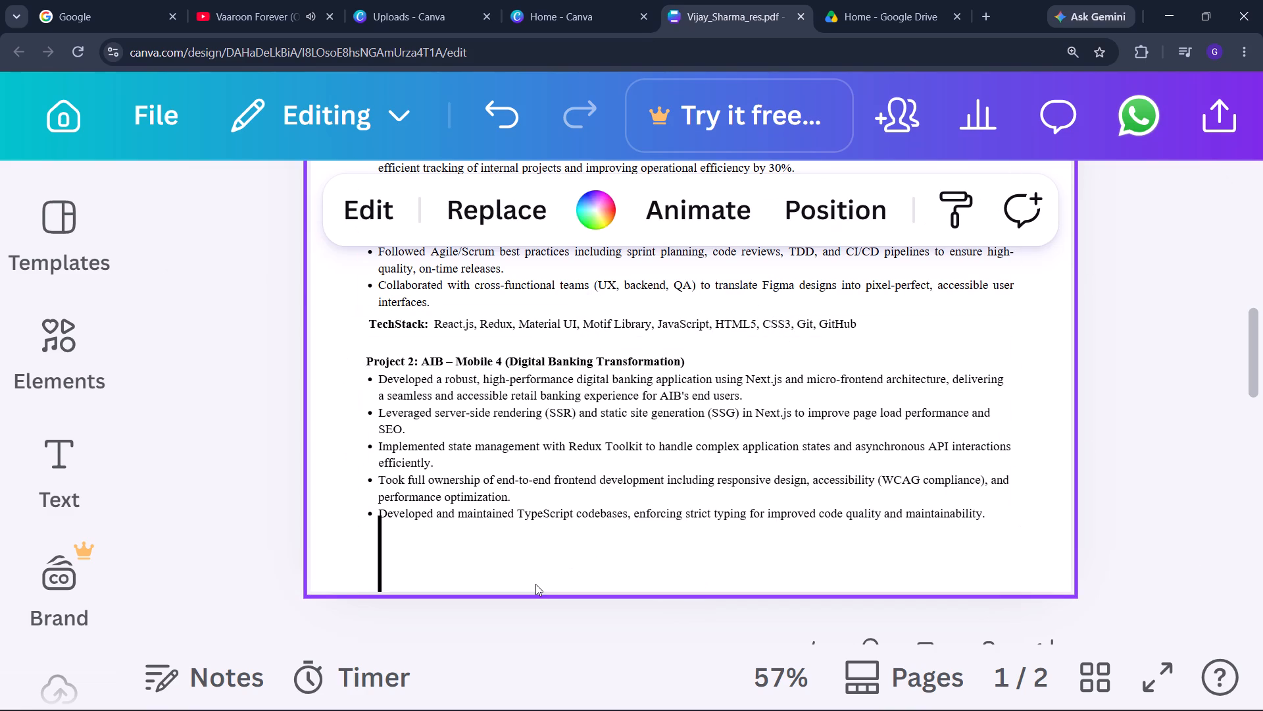
# Justify the text of the whole Project 2 bullet group.
pyautogui.click(697, 446)
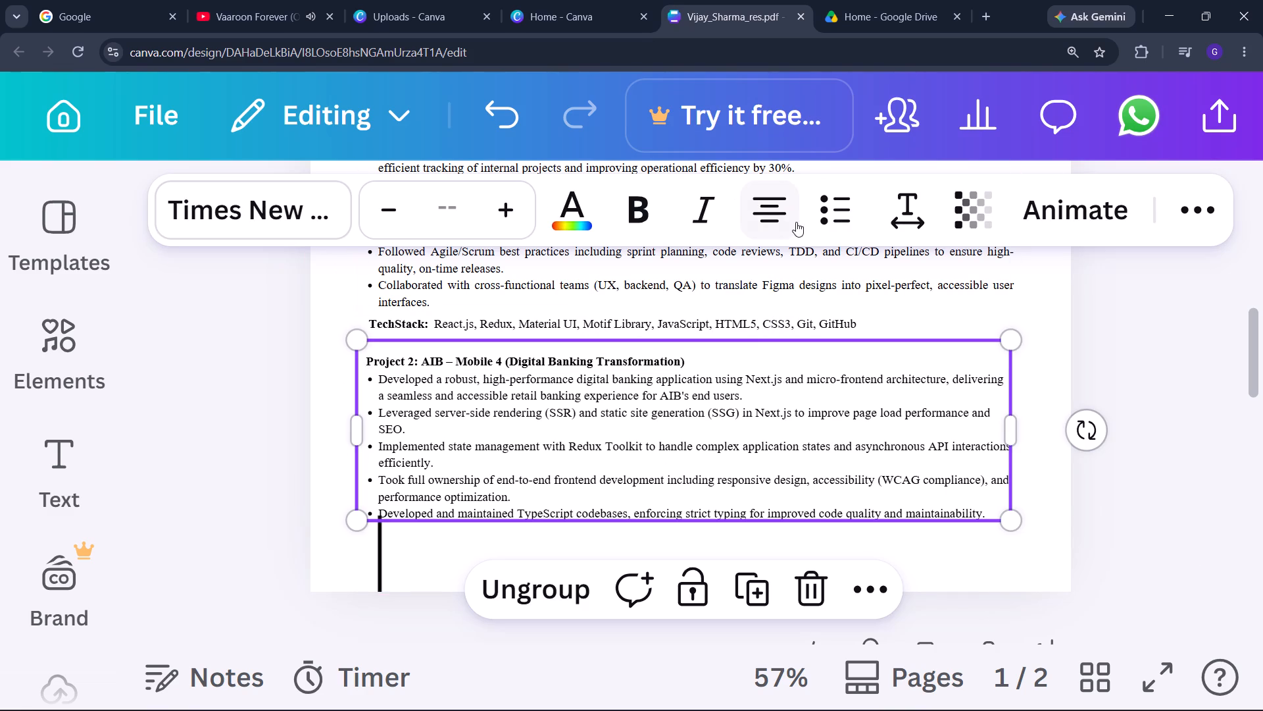
pyautogui.click(796, 222)
pyautogui.click(793, 221)
pyautogui.doubleClick(733, 426)
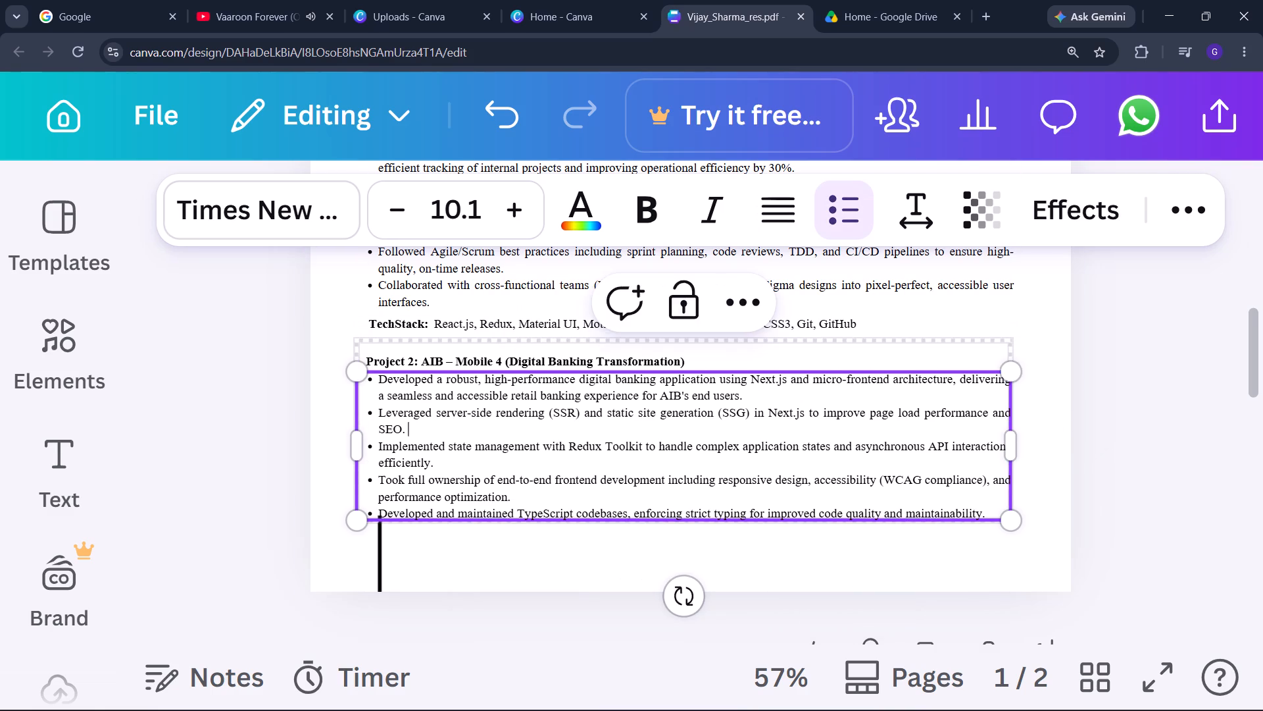
# Shift the "April 2024 – Present" date slightly right so its text ends at the section line's right end.
pyautogui.scroll(4, 733, 426)
pyautogui.scroll(-1, 733, 426)
pyautogui.scroll(1, 733, 426)
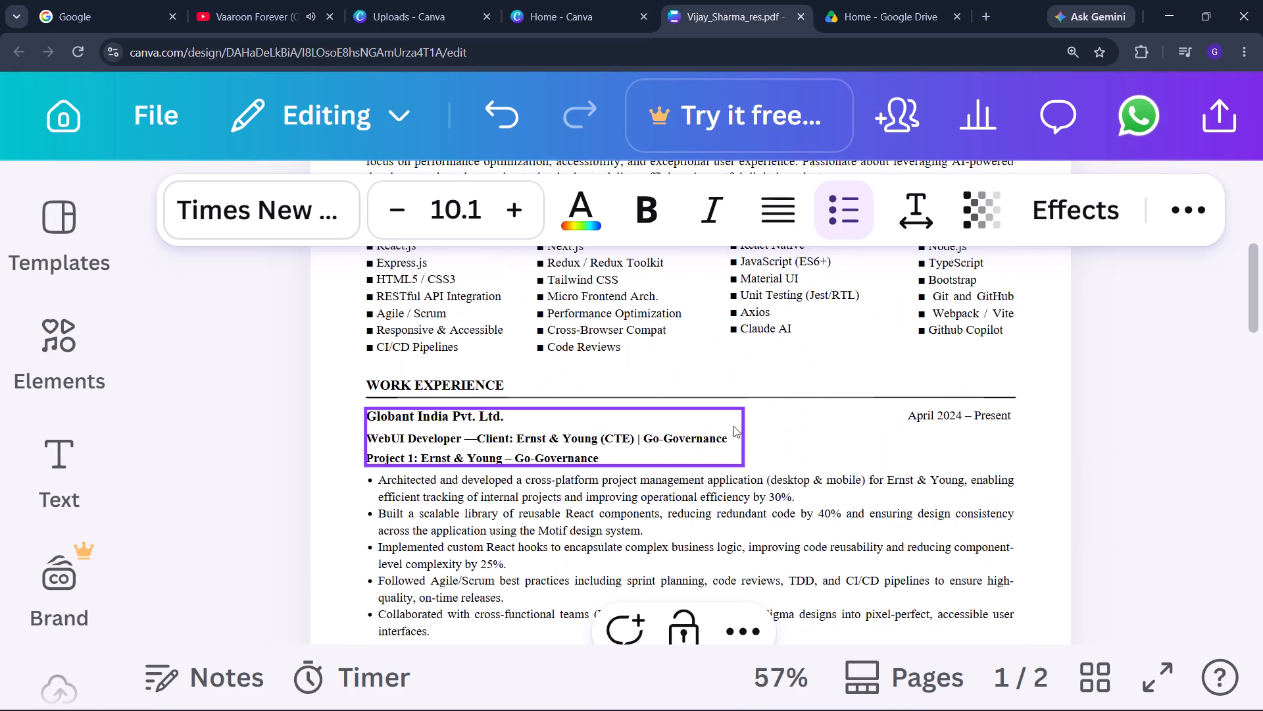
pyautogui.scroll(1, 733, 426)
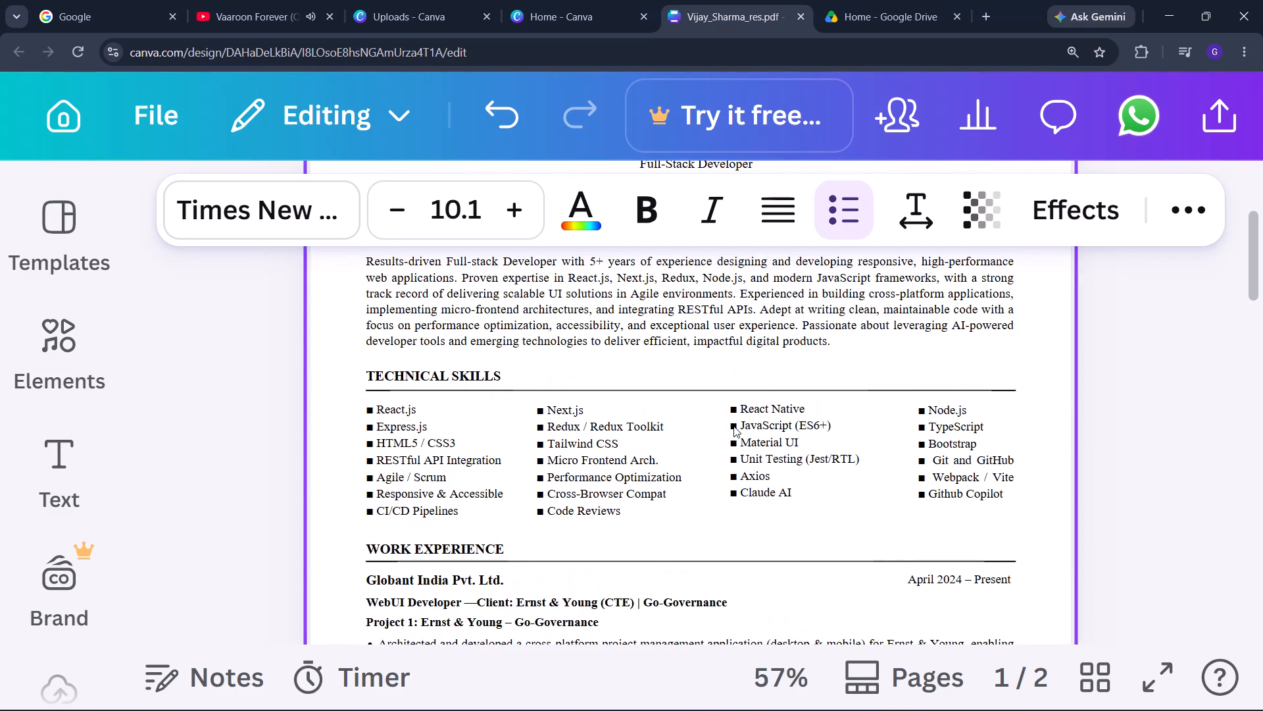
pyautogui.click(953, 579)
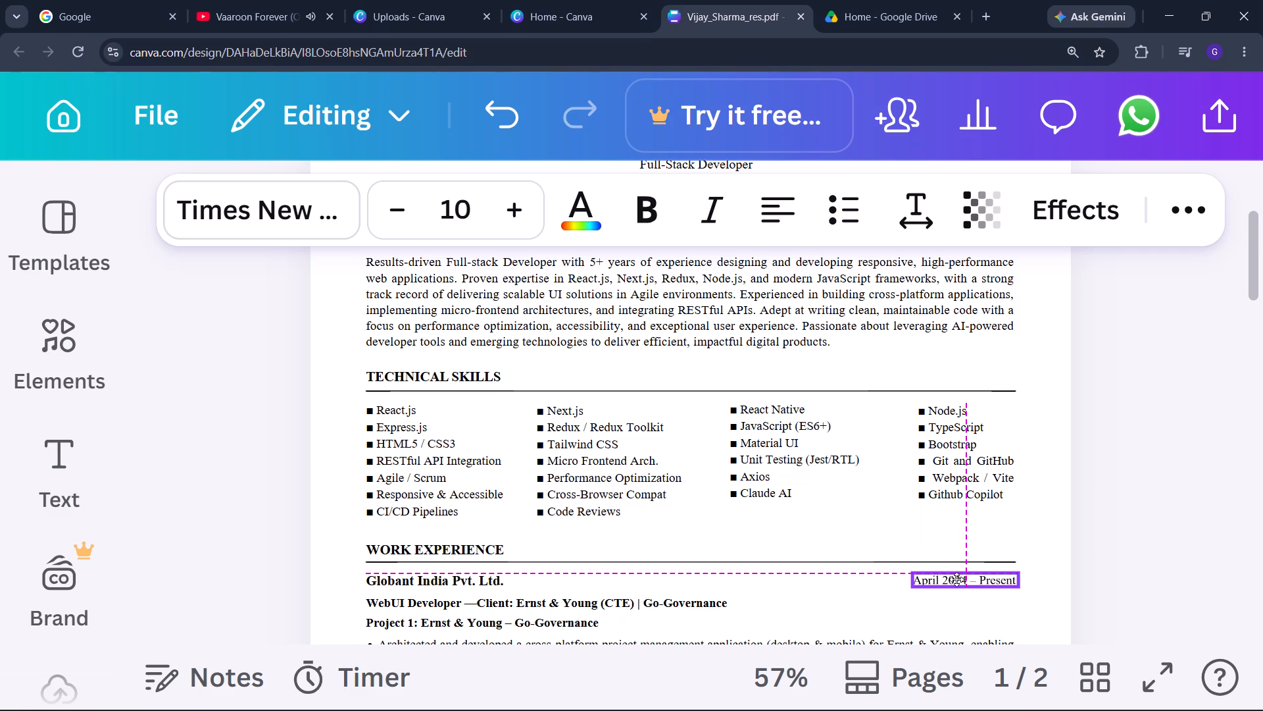
# Move the vertical guide line spanning both pages left so it lines up with the page 1 bullet markers.
pyautogui.scroll(-2, 1013, 606)
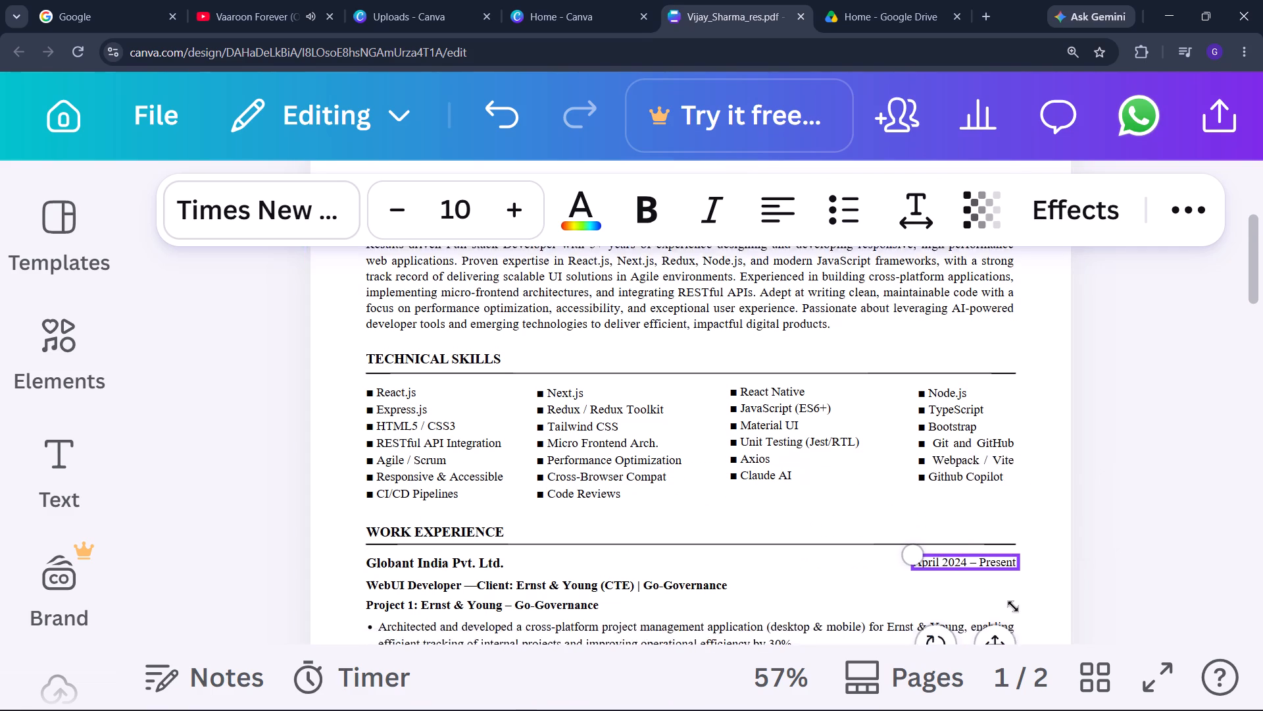
pyautogui.scroll(-10, 1013, 606)
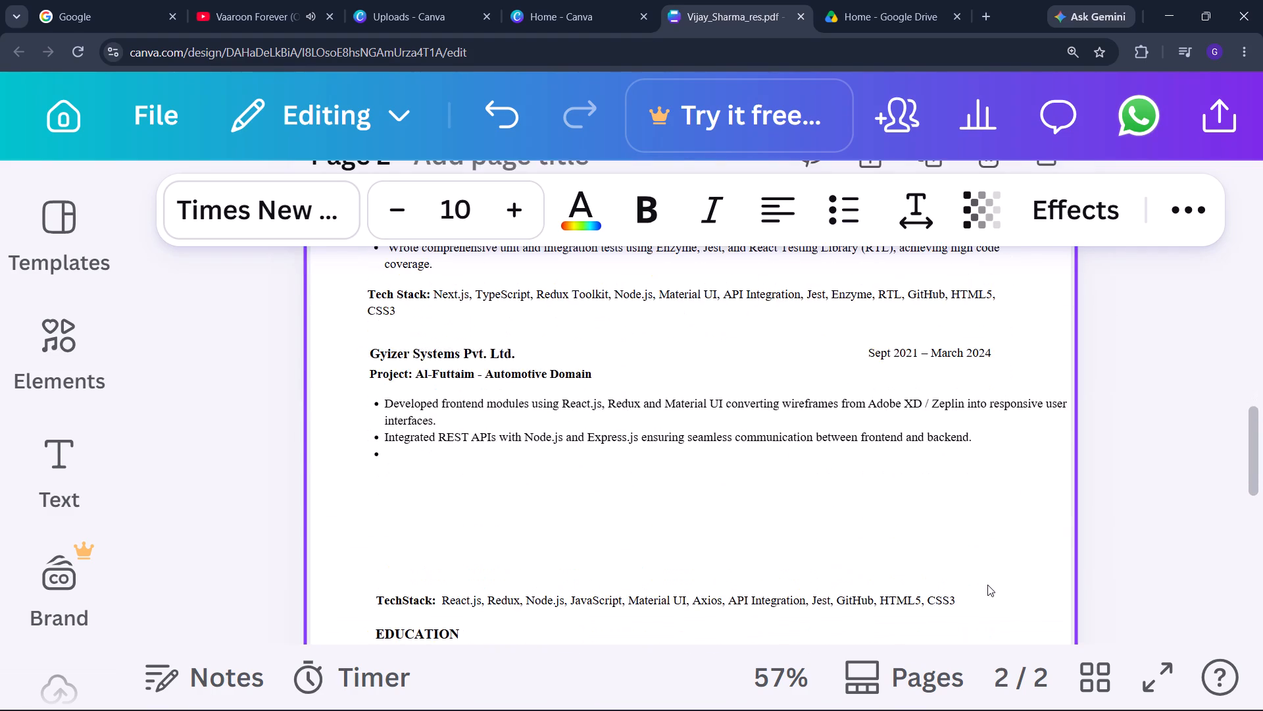
pyautogui.scroll(4, 987, 585)
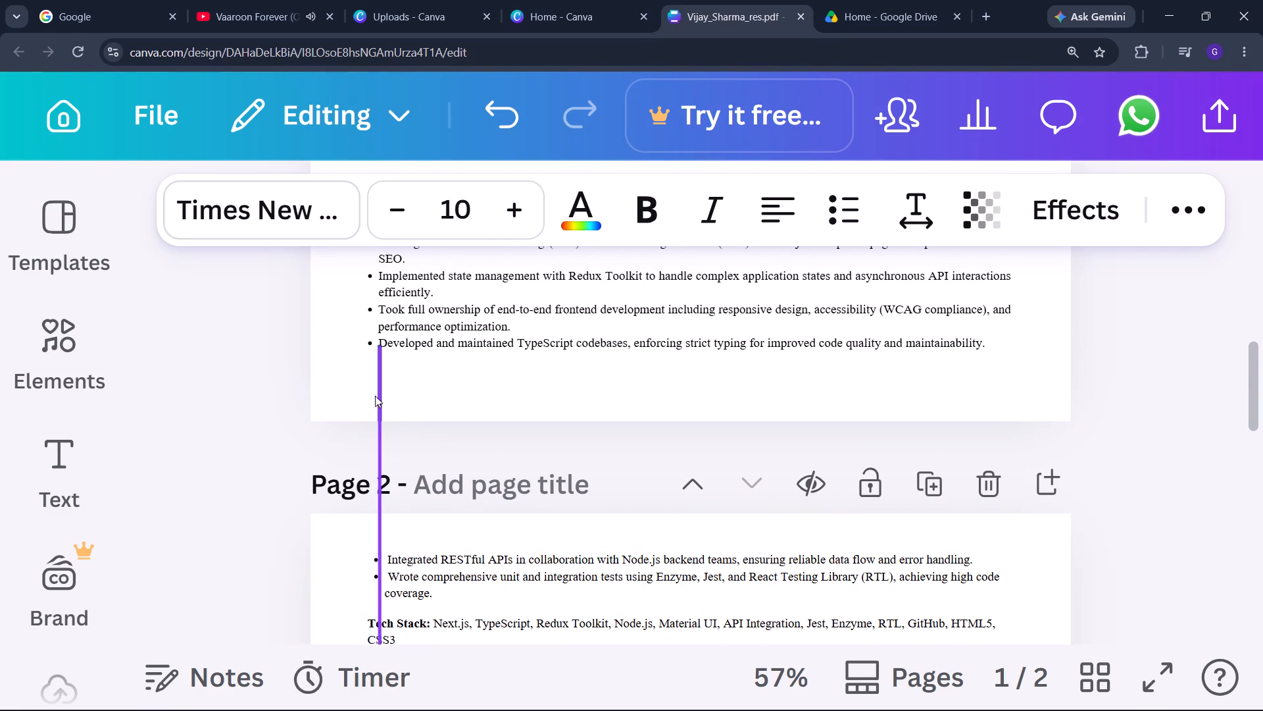
pyautogui.click(375, 396)
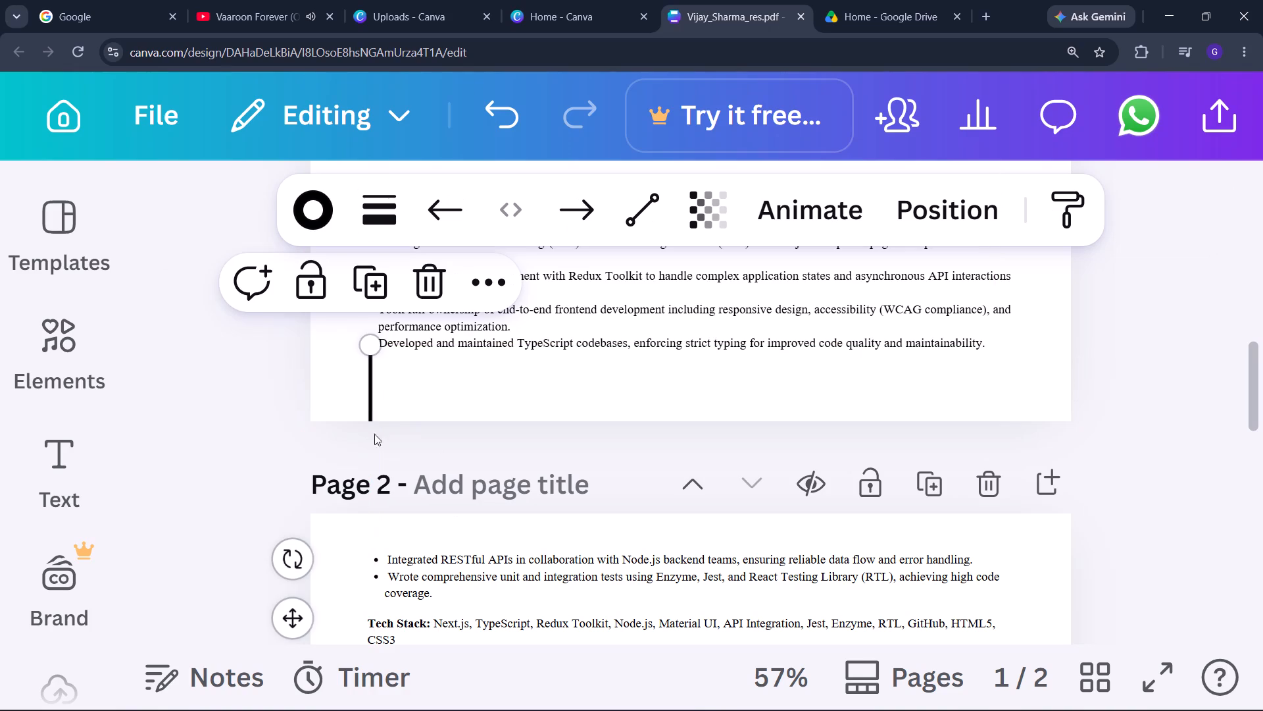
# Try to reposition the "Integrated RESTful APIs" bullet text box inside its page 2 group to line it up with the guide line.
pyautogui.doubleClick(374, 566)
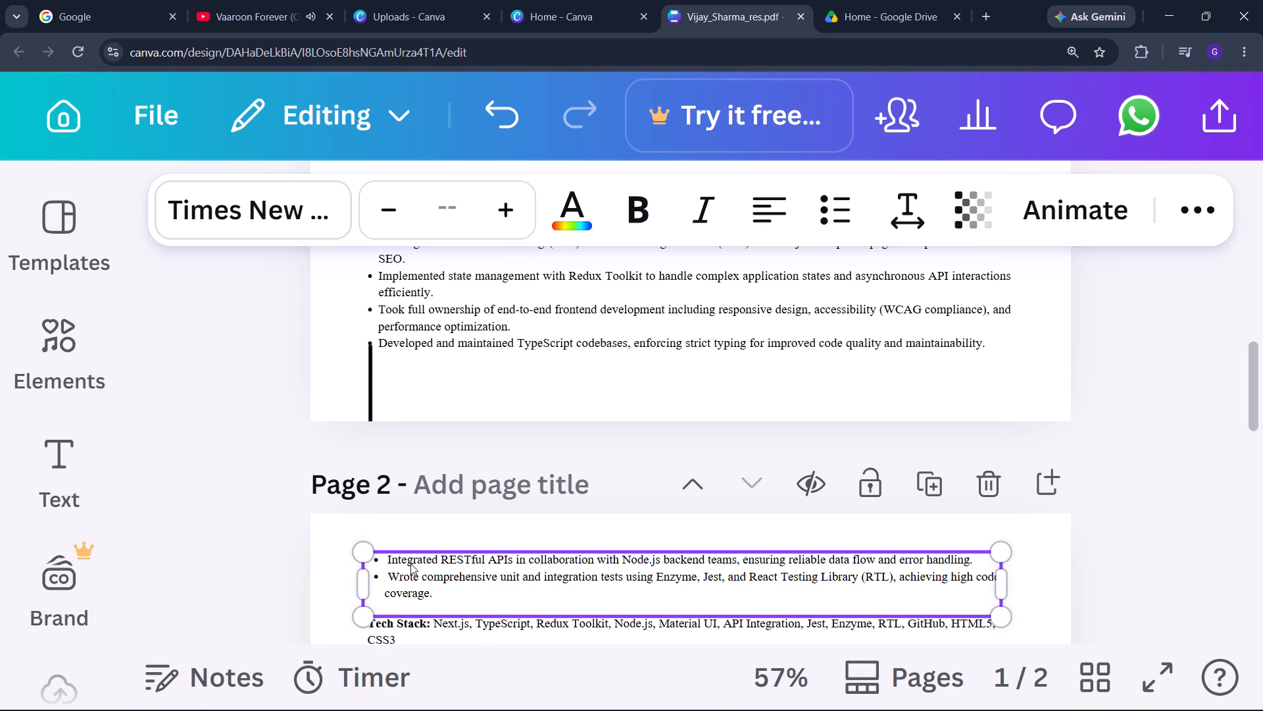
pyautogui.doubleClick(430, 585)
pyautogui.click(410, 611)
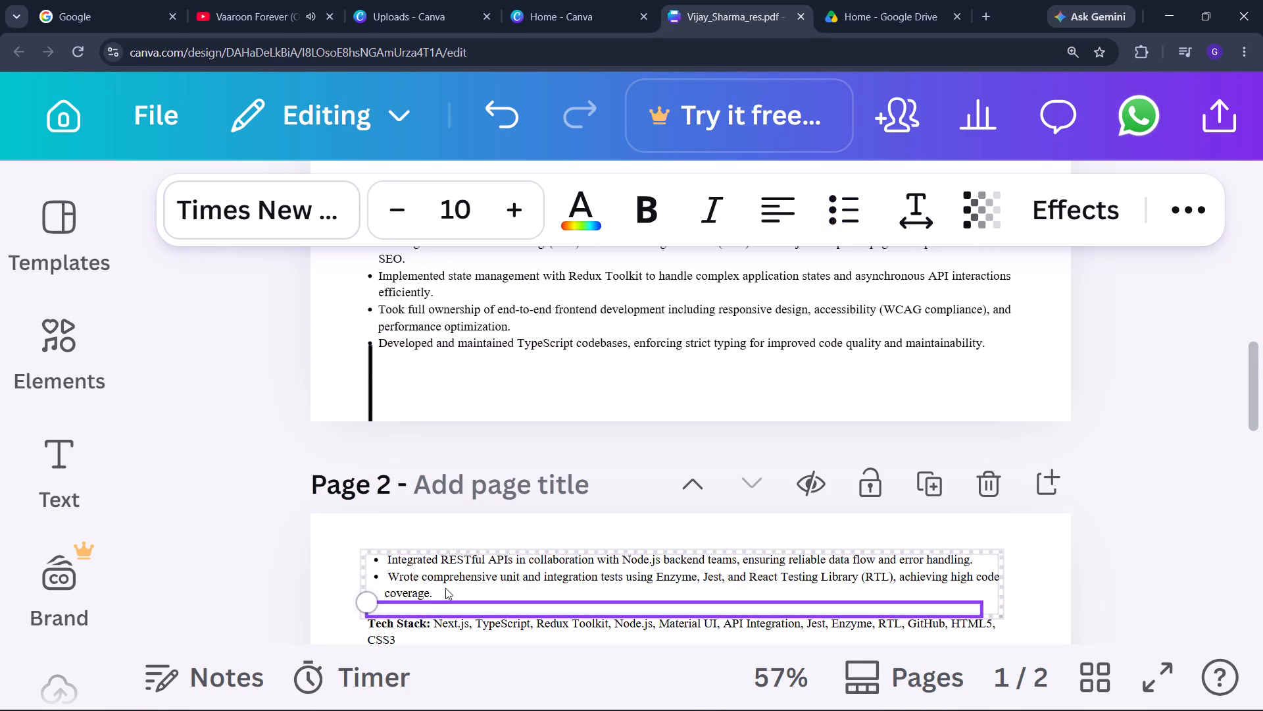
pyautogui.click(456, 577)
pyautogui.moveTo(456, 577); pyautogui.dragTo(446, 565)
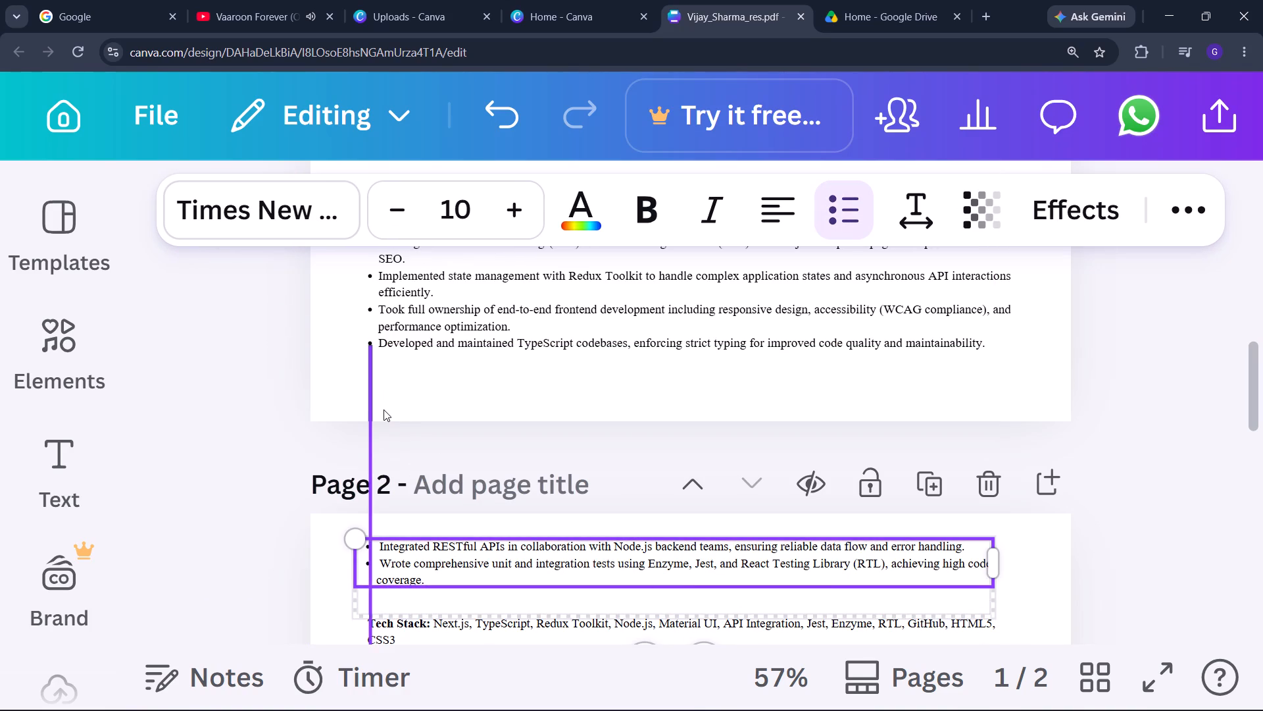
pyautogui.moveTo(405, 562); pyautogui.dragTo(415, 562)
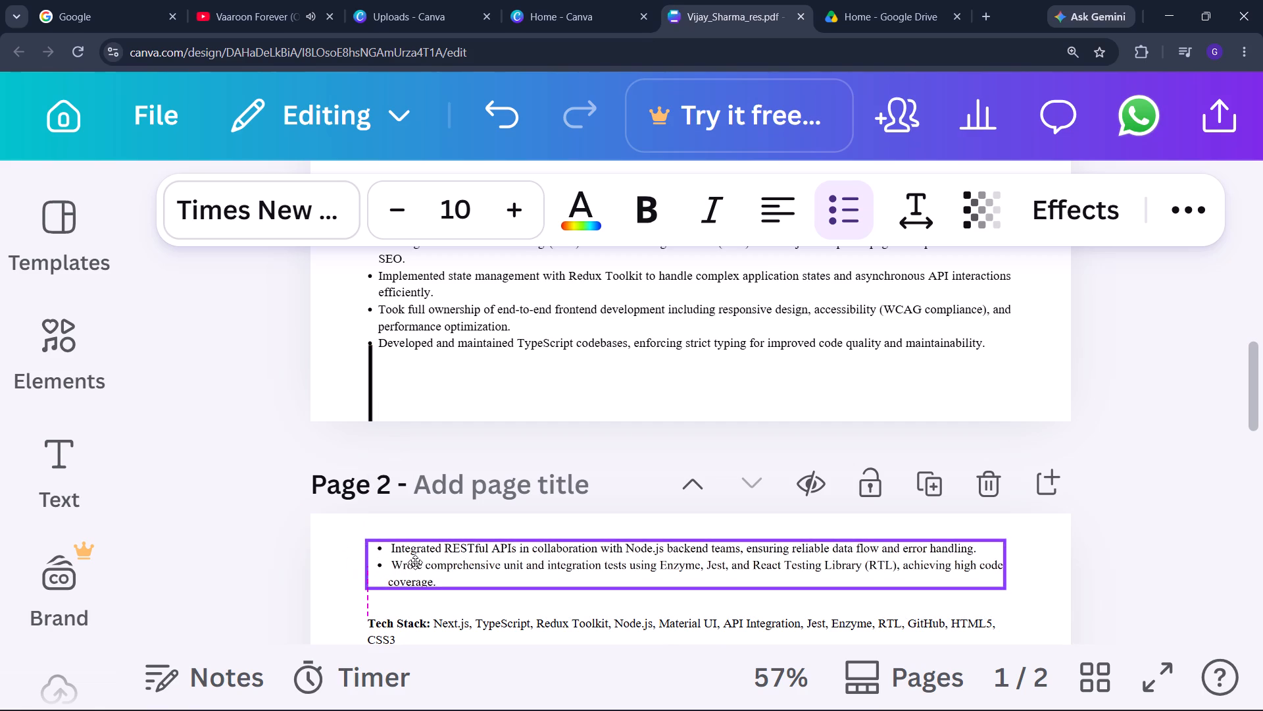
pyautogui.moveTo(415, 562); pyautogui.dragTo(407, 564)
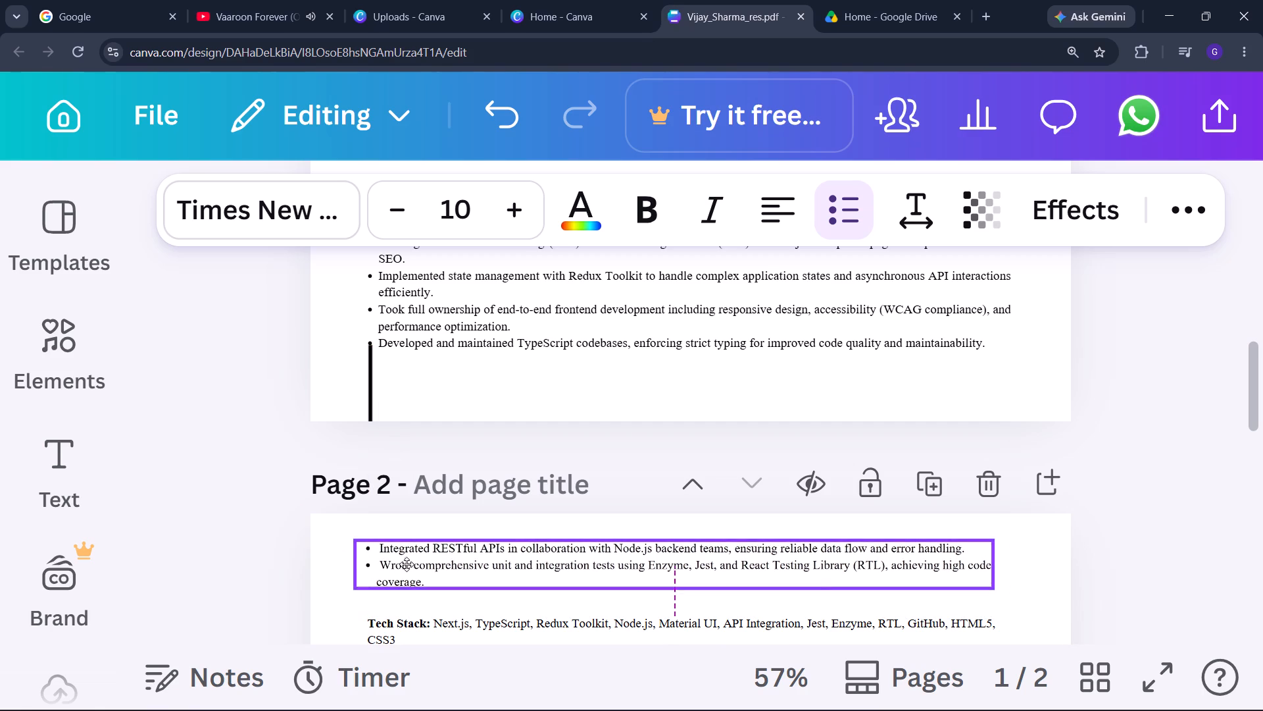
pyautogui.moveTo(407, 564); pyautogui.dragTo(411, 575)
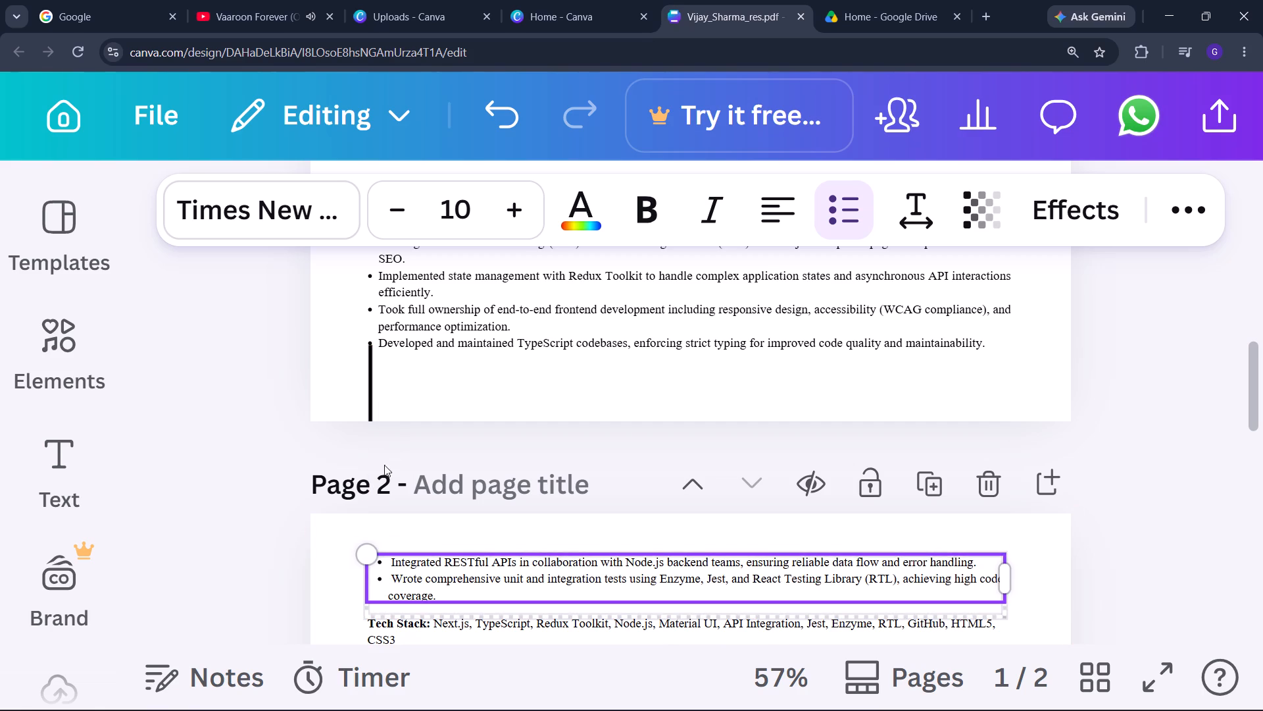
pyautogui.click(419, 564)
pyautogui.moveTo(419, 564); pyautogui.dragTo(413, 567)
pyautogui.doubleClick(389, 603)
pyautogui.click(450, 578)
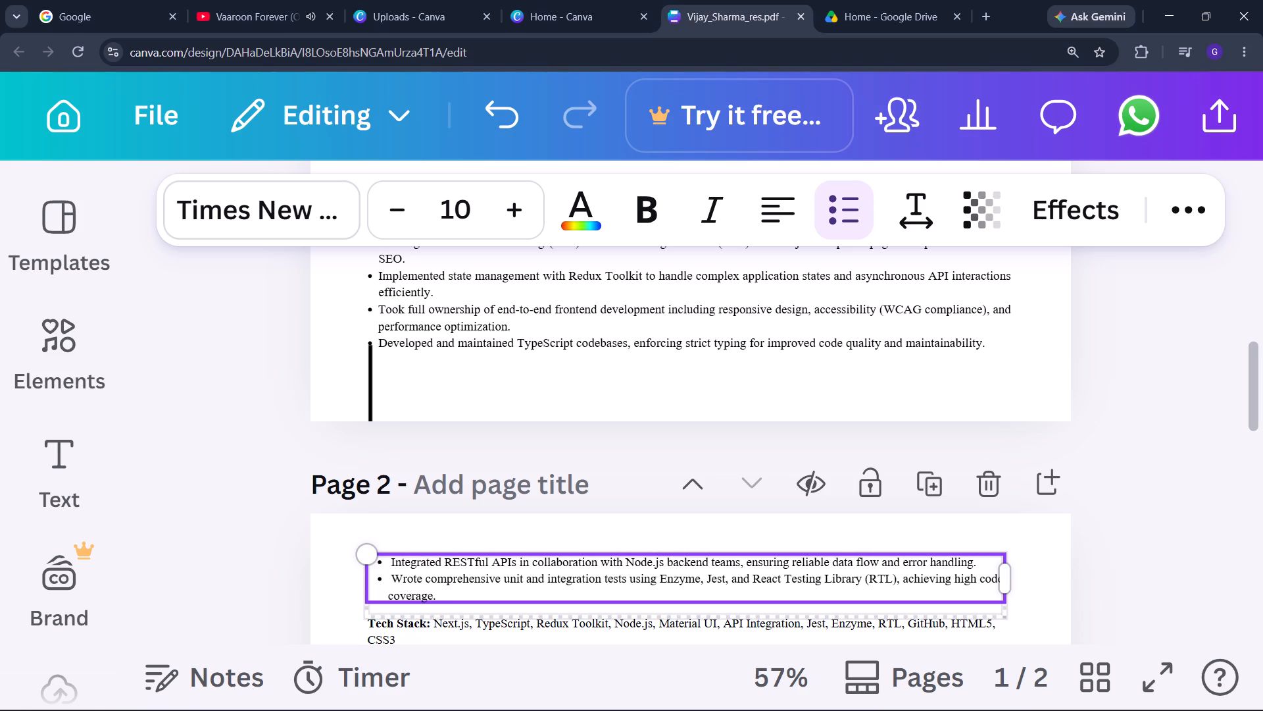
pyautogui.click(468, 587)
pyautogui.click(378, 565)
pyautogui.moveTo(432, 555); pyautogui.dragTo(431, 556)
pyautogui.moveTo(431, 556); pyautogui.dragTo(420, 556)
# Shift the whole "Integrated RESTful APIs" bullet group on page 2 left, past the vertical guide line.
pyautogui.tripleClick(521, 633)
pyautogui.click(520, 582)
pyautogui.moveTo(520, 582); pyautogui.dragTo(501, 582)
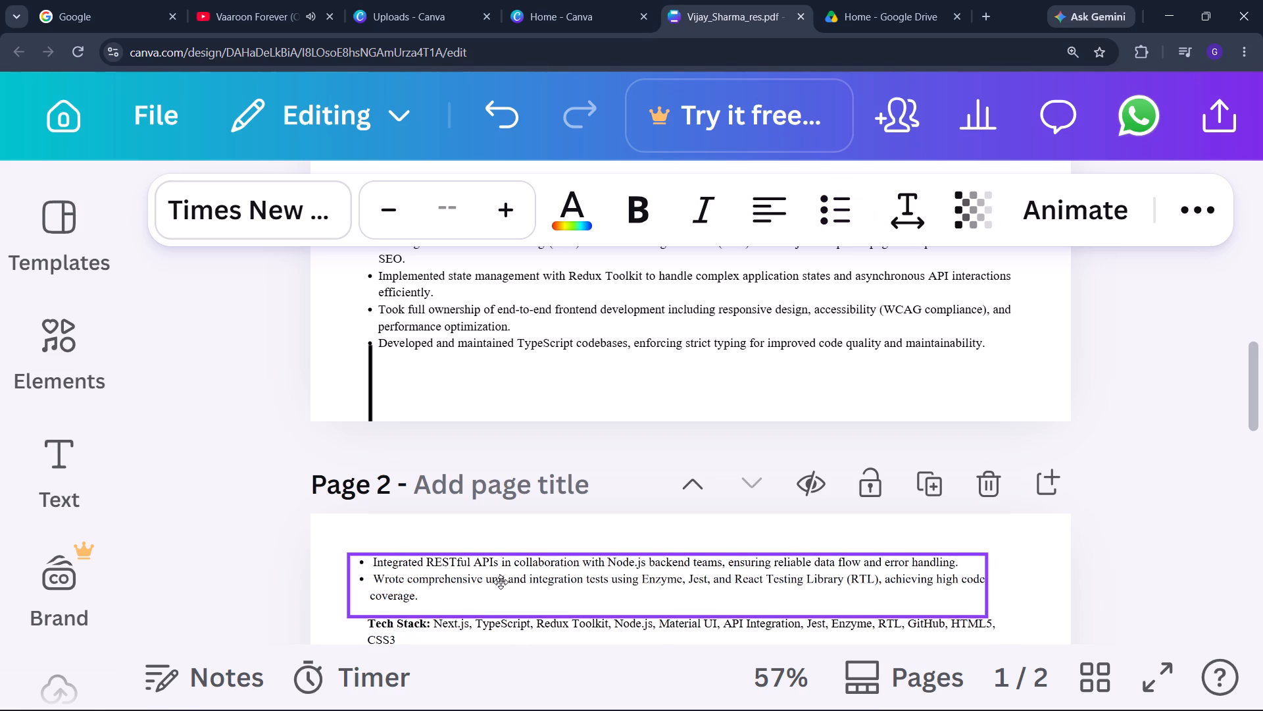
pyautogui.moveTo(501, 582); pyautogui.dragTo(514, 579)
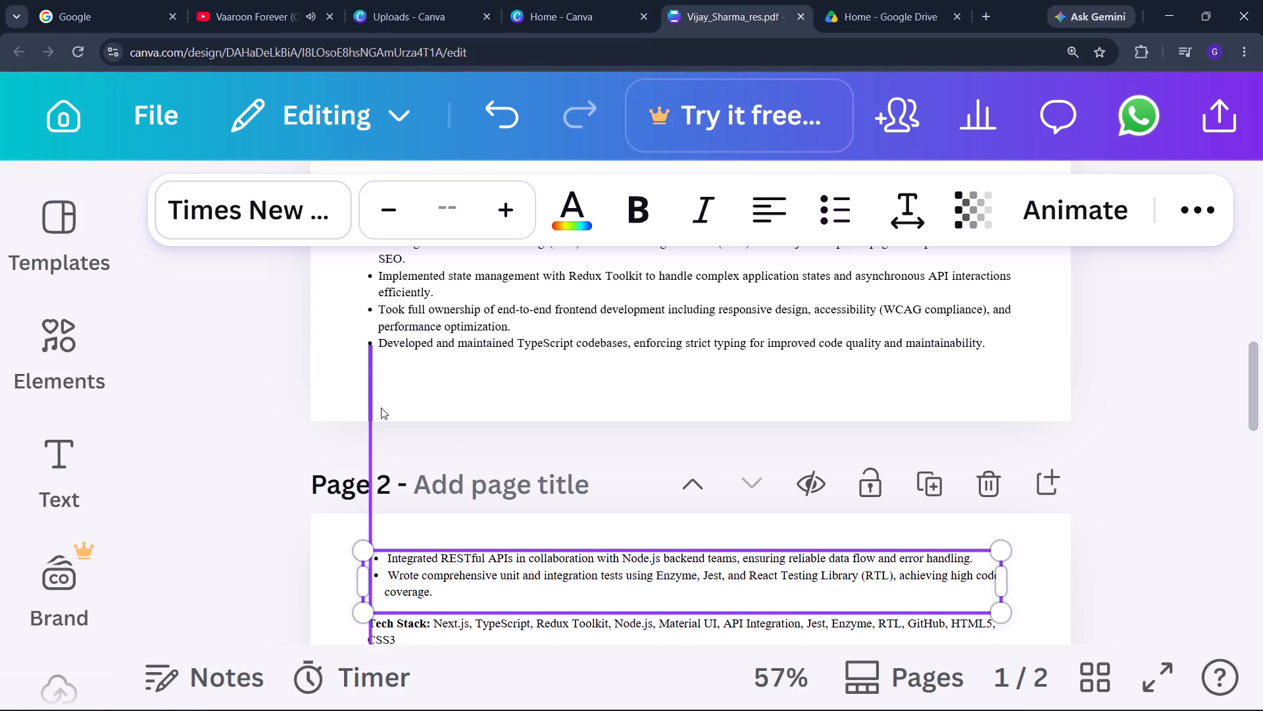
pyautogui.moveTo(477, 603); pyautogui.dragTo(456, 601)
pyautogui.doubleClick(457, 601)
pyautogui.click(464, 599)
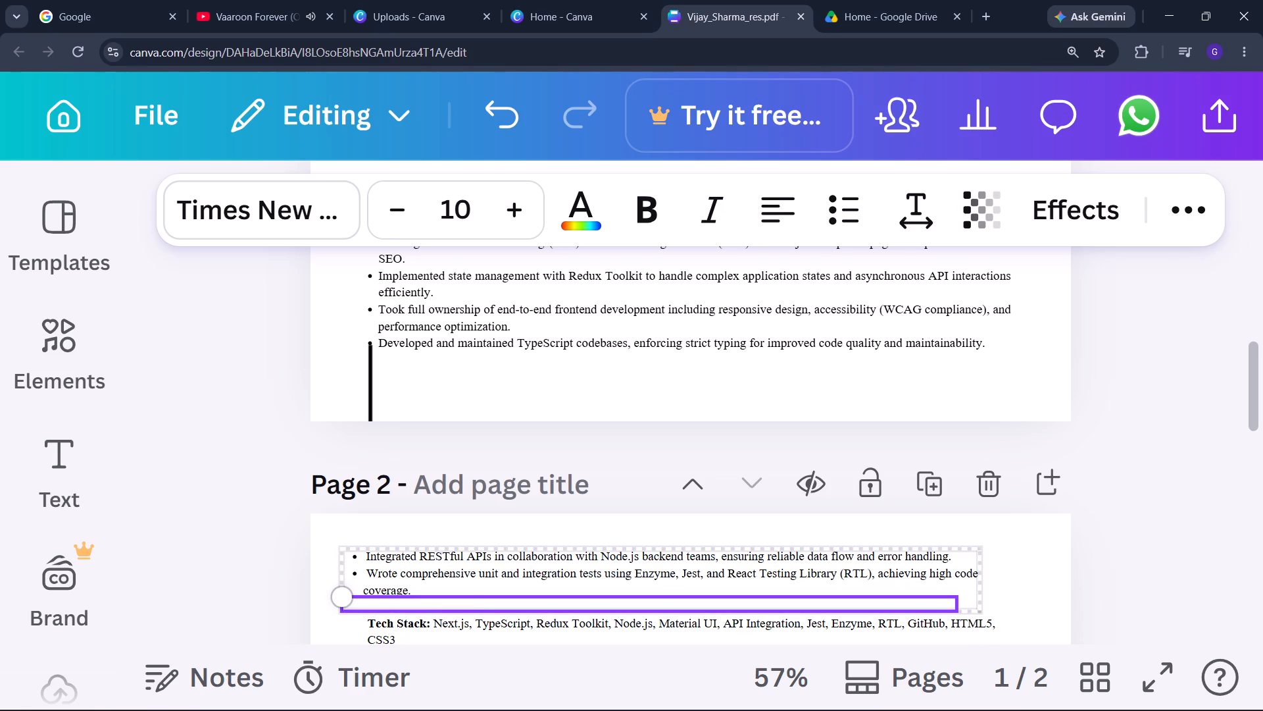
pyautogui.click(472, 600)
pyautogui.click(495, 584)
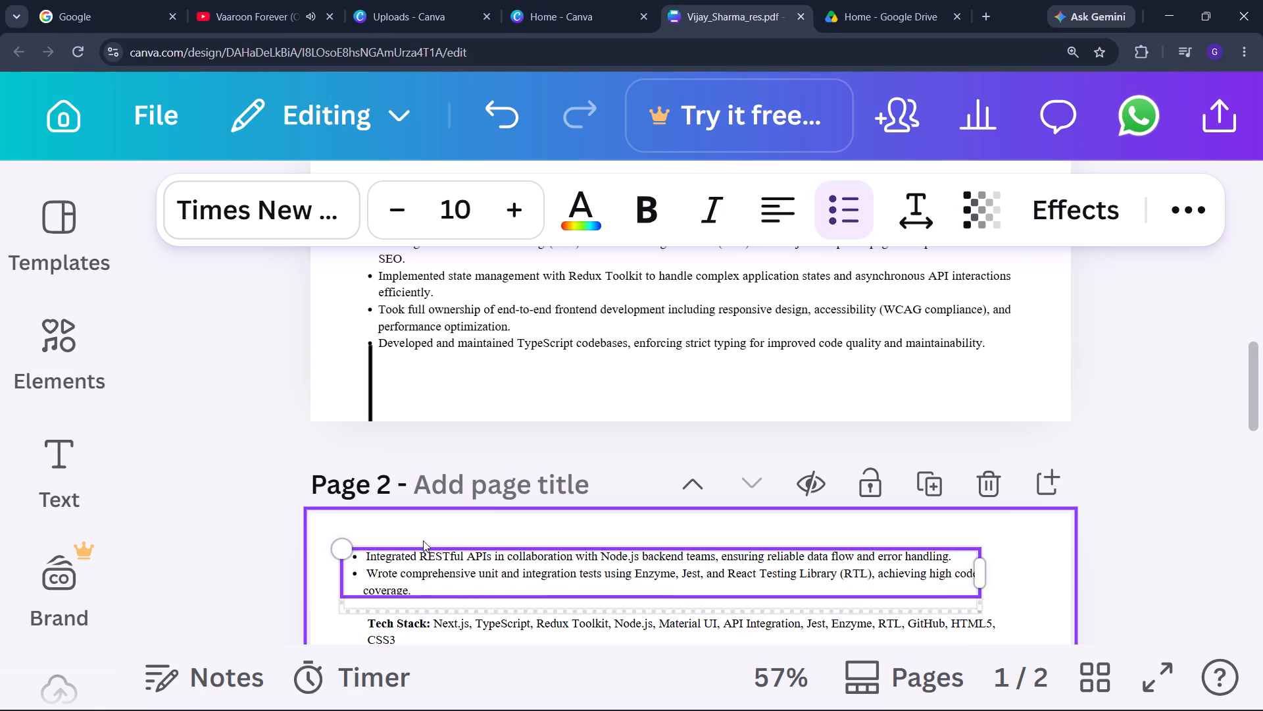
pyautogui.click(460, 608)
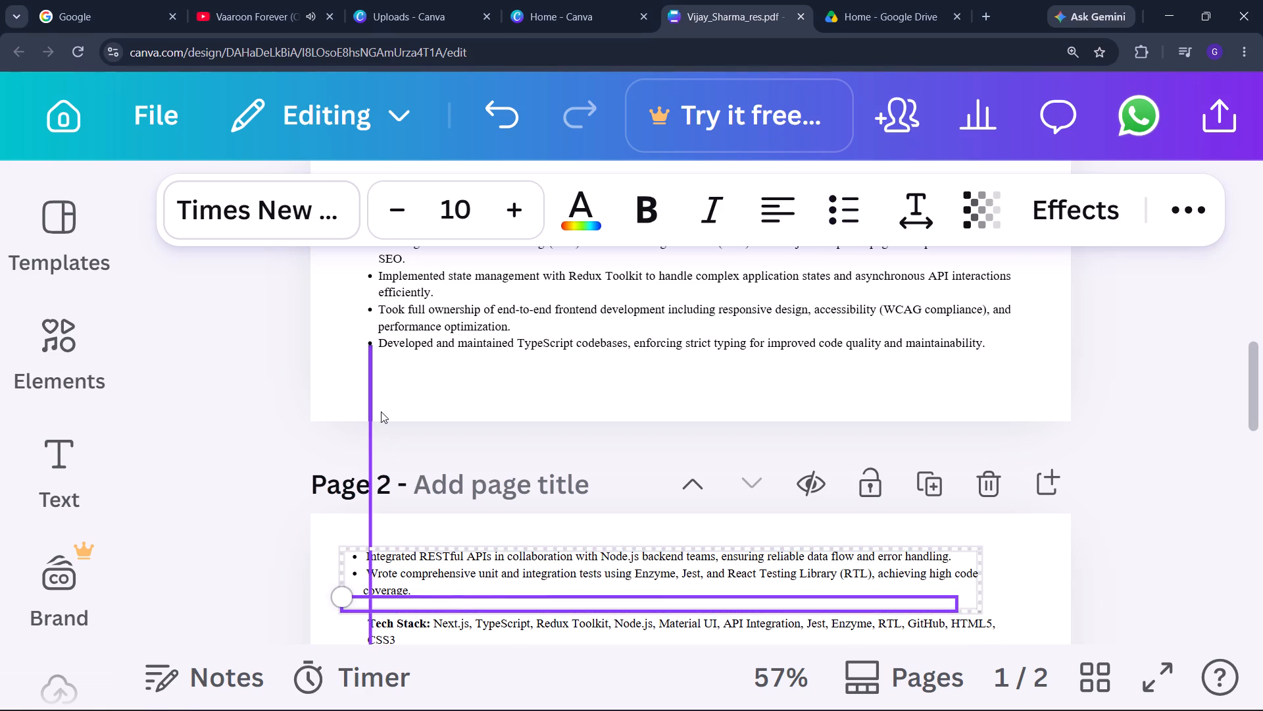
pyautogui.click(432, 644)
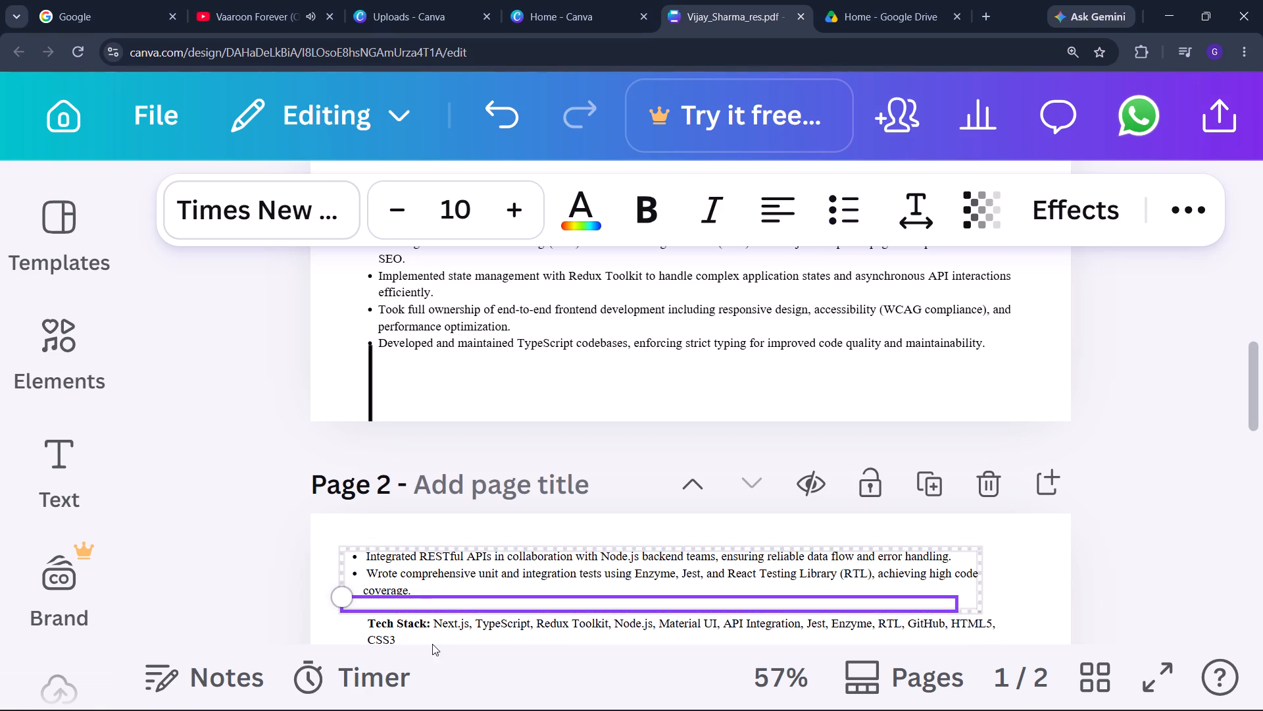
# Move the two-bullet text box inside that group right until its bullet markers meet the guide line, and slightly down.
pyautogui.click(399, 570)
pyautogui.moveTo(399, 570); pyautogui.dragTo(417, 573)
pyautogui.doubleClick(432, 655)
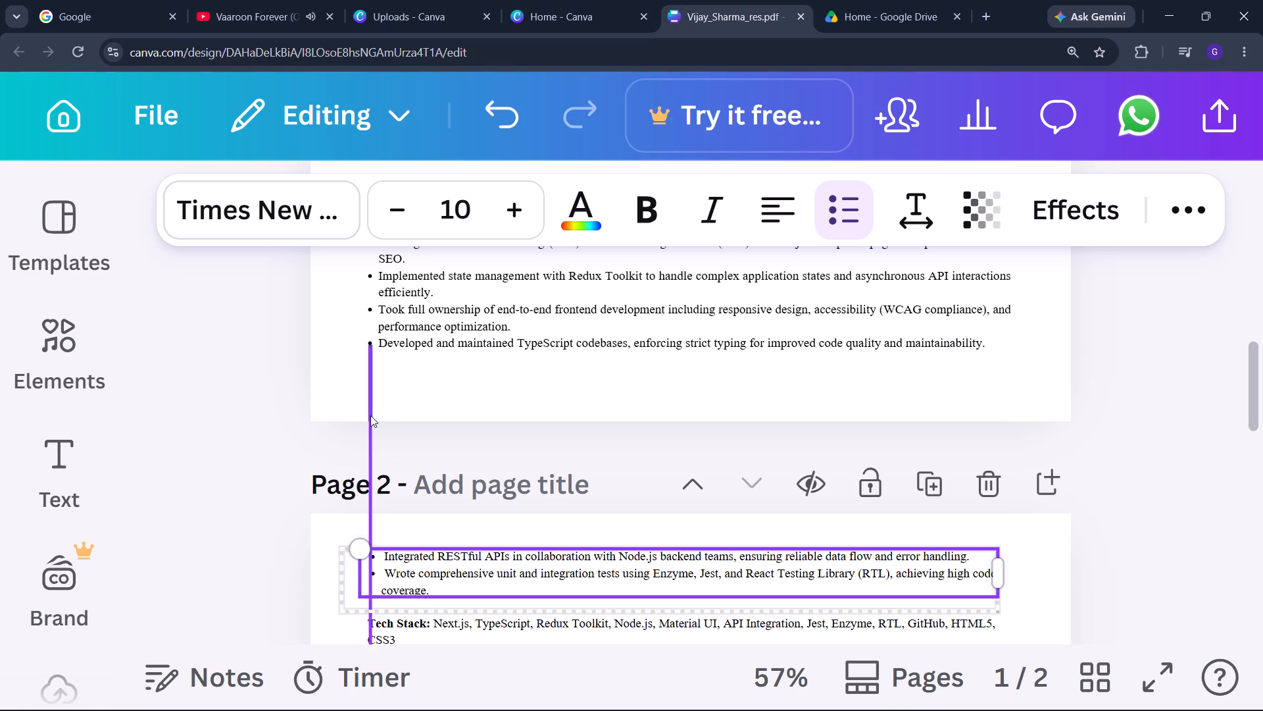
pyautogui.moveTo(481, 568); pyautogui.dragTo(482, 573)
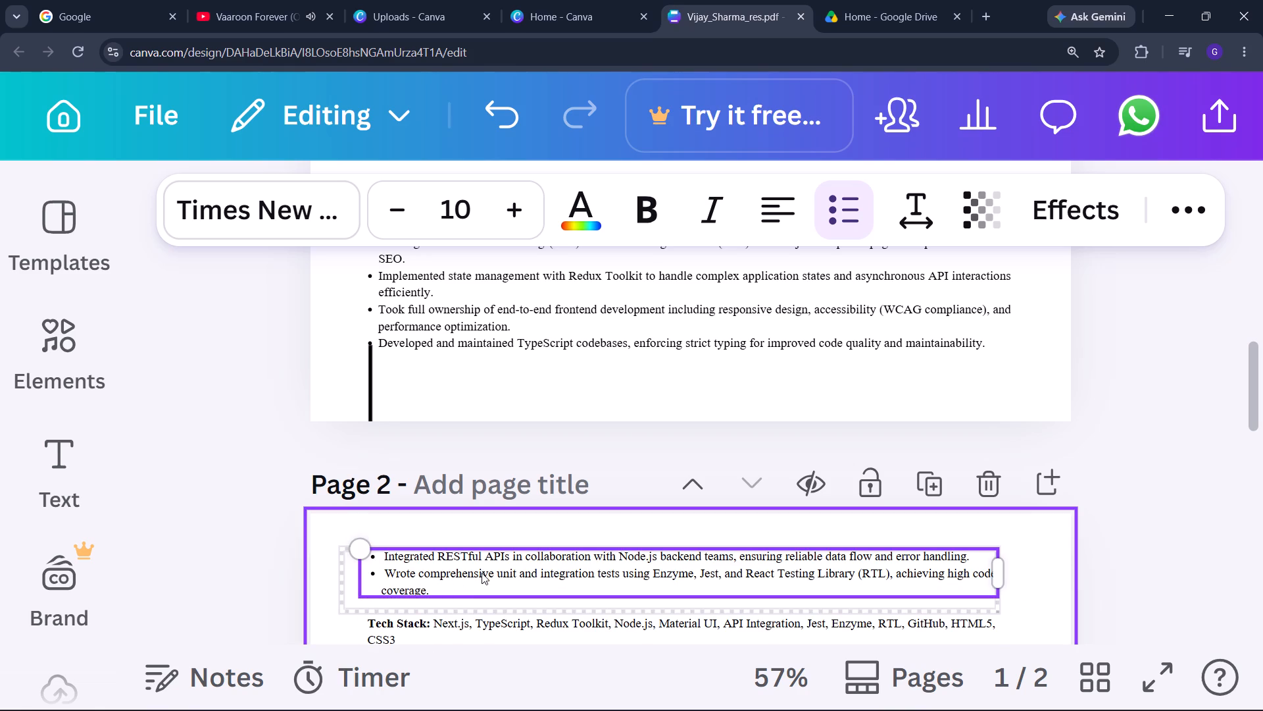
pyautogui.moveTo(482, 573); pyautogui.dragTo(482, 579)
# Nudge the "Integrated RESTful APIs" bullet group slightly down and left, placing it directly above the Tech Stack line.
pyautogui.scroll(-2, 454, 506)
pyautogui.click(463, 523)
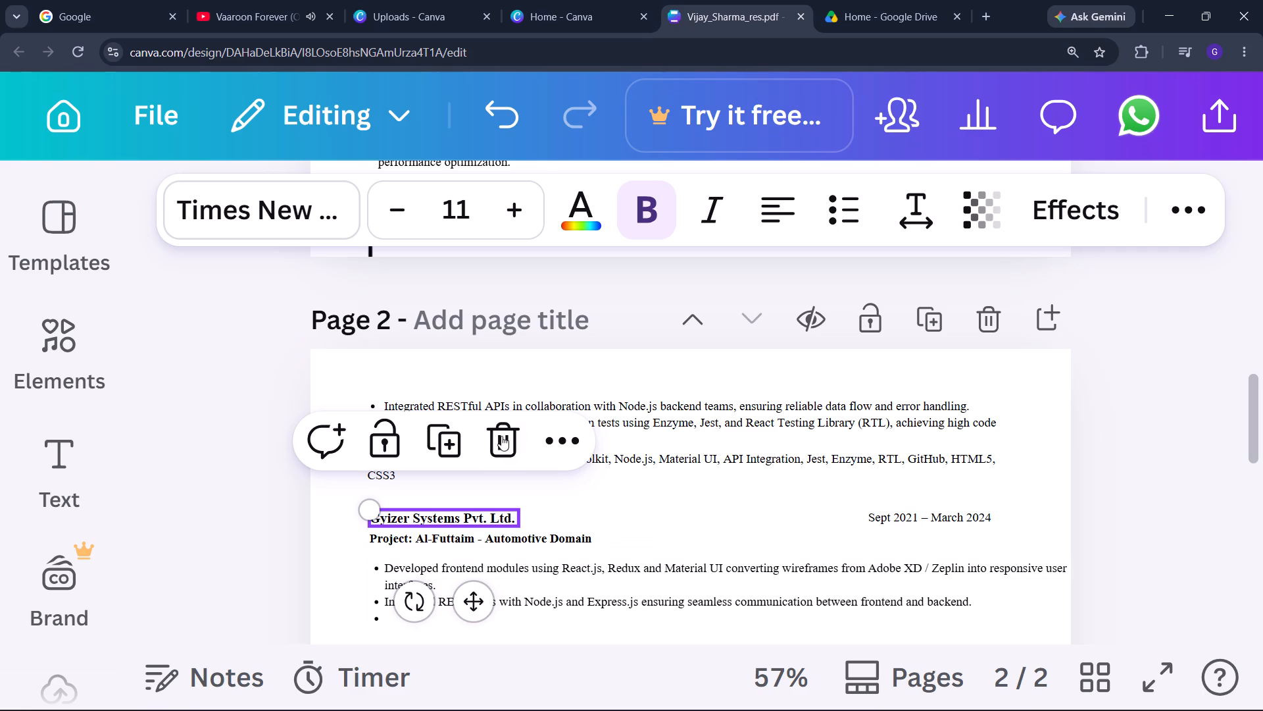
pyautogui.click(595, 364)
pyautogui.moveTo(551, 408); pyautogui.dragTo(551, 422)
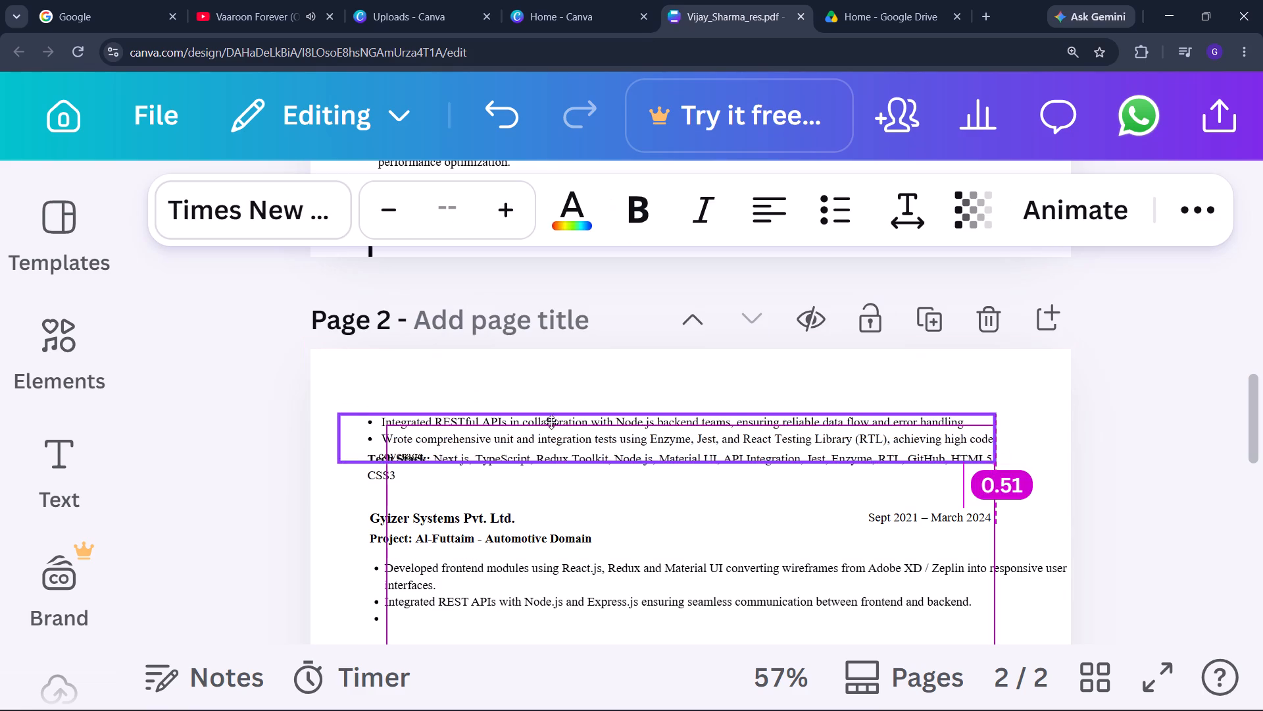
pyautogui.moveTo(551, 422); pyautogui.dragTo(549, 415)
pyautogui.click(593, 519)
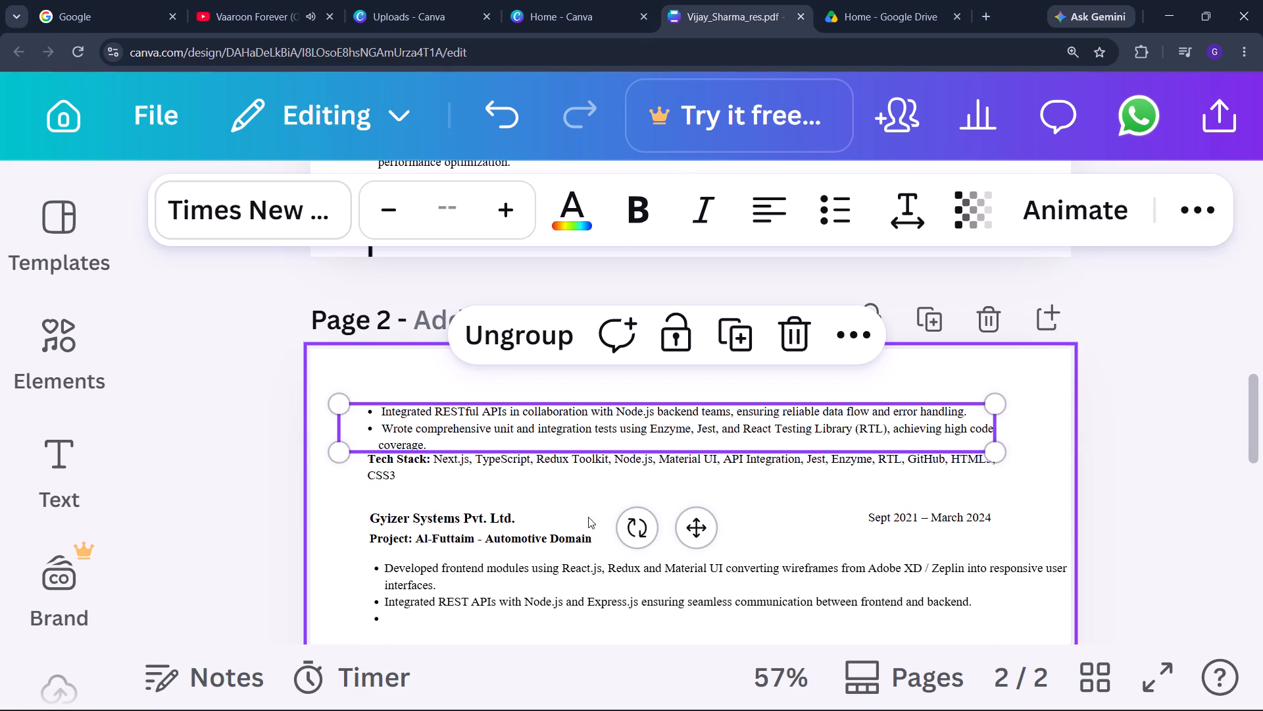
# Justify the "Wrote comprehensive unit and integration tests" bullet on page 2.
pyautogui.doubleClick(542, 432)
pyautogui.doubleClick(783, 209)
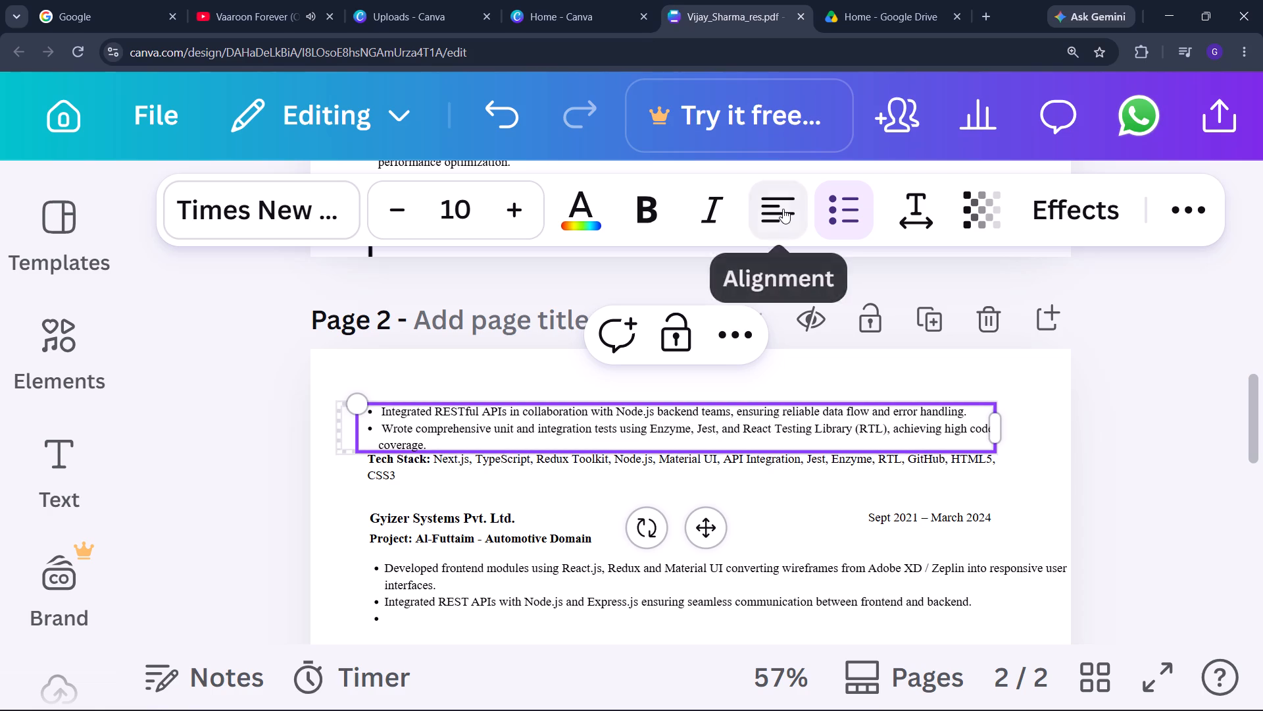
pyautogui.doubleClick(783, 209)
pyautogui.doubleClick(783, 209)
pyautogui.click(773, 220)
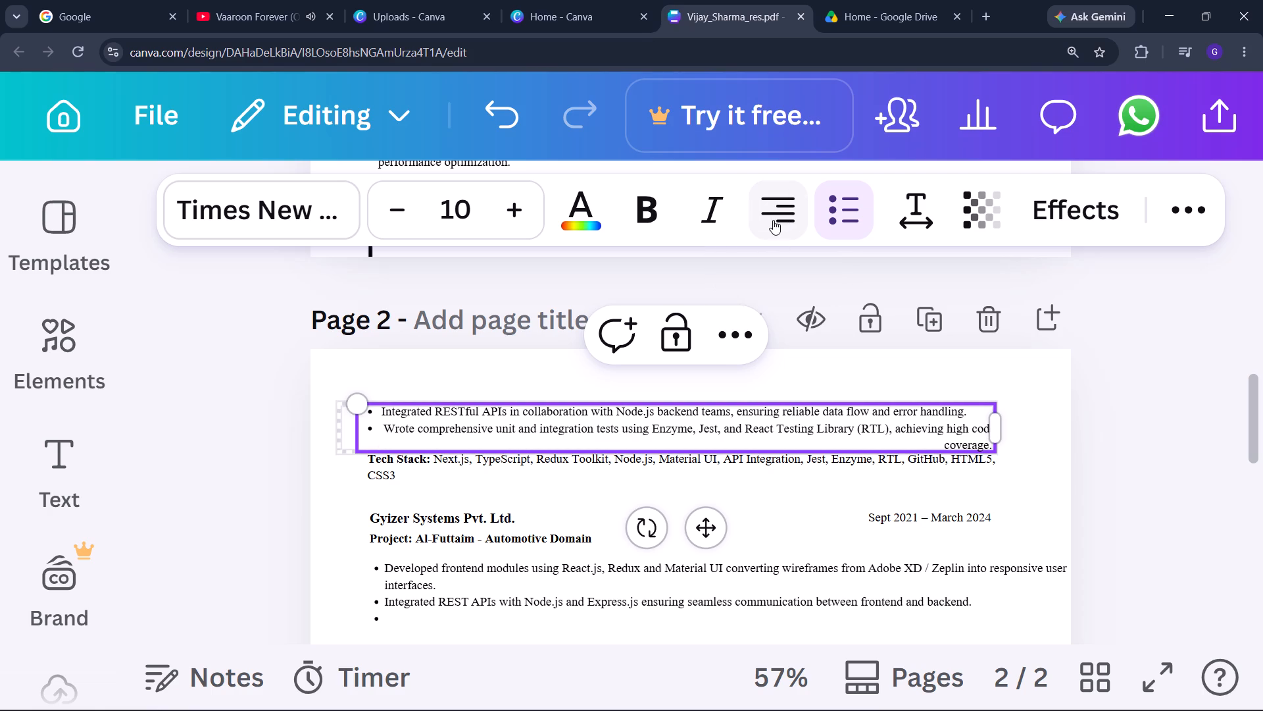
pyautogui.click(508, 490)
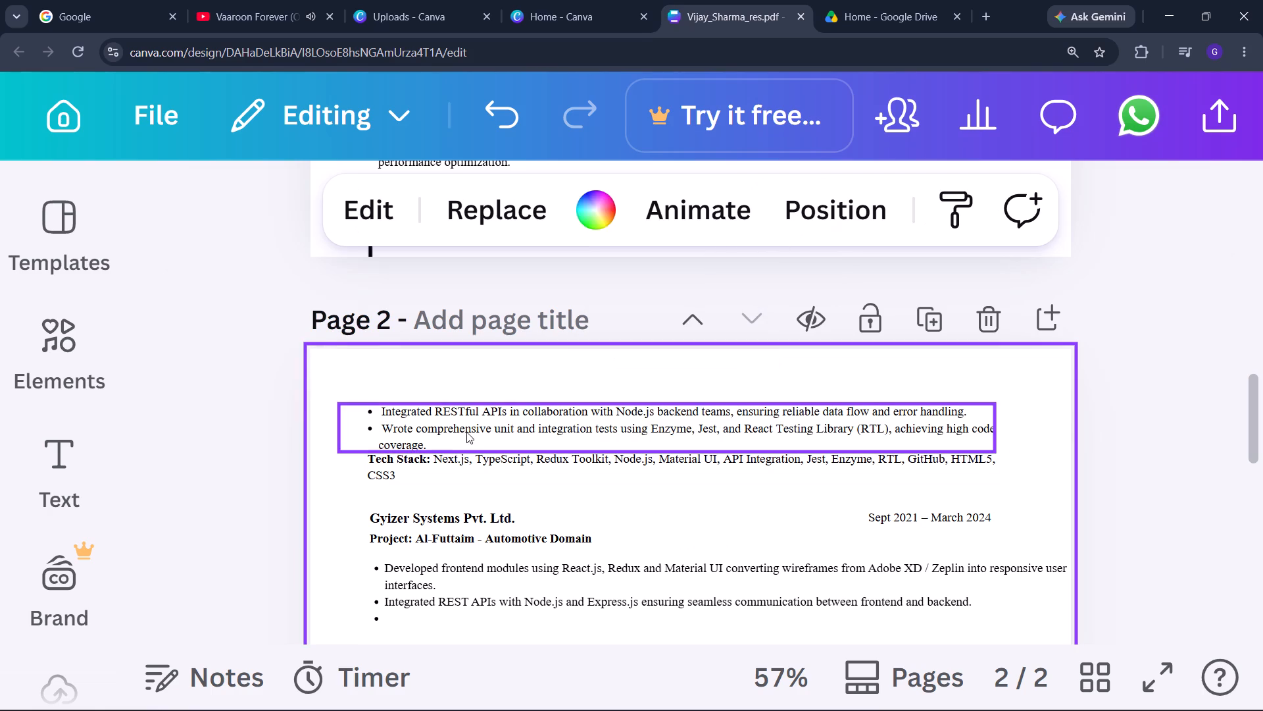
# Move the "Tech Stack: Next.js, TypeScript" line slightly down to leave a gap below the bullets.
pyautogui.moveTo(455, 459); pyautogui.dragTo(455, 468)
pyautogui.doubleClick(455, 468)
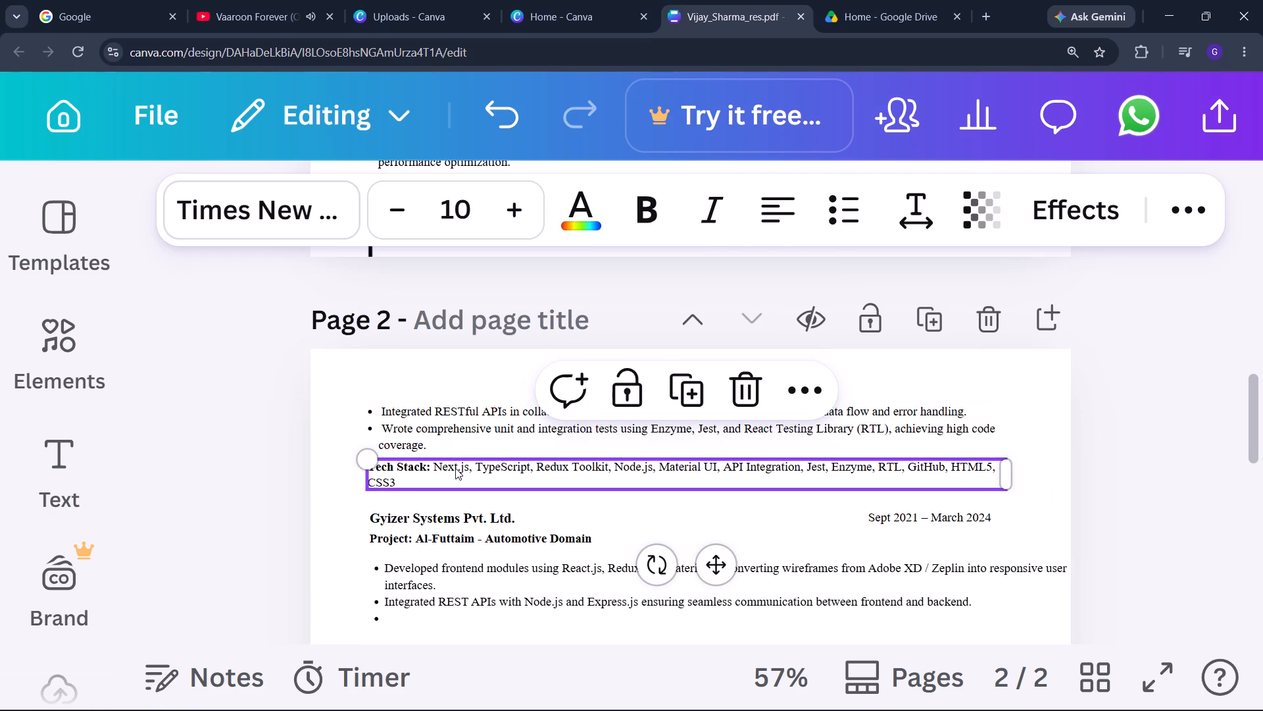
pyautogui.click(461, 508)
# Shift the Gyizer Systems bullet text box slightly left so its markers line up with the bullets above.
pyautogui.click(372, 575)
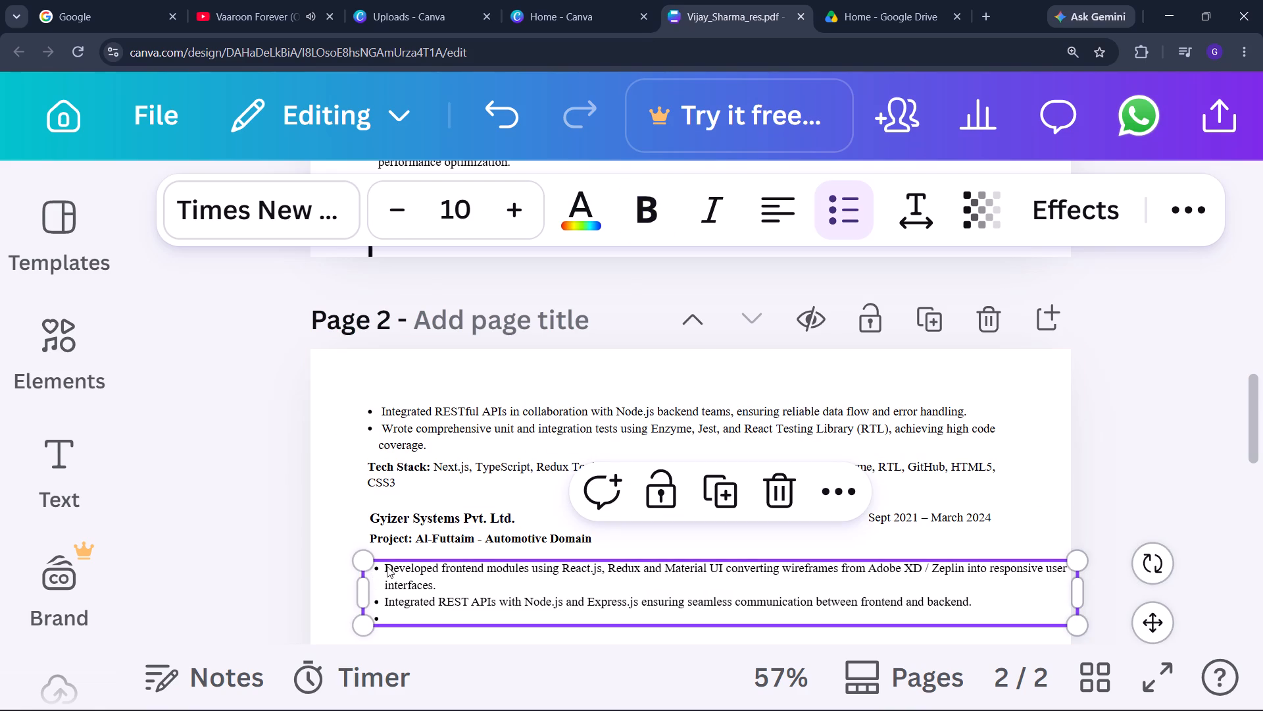
pyautogui.scroll(-2, 387, 558)
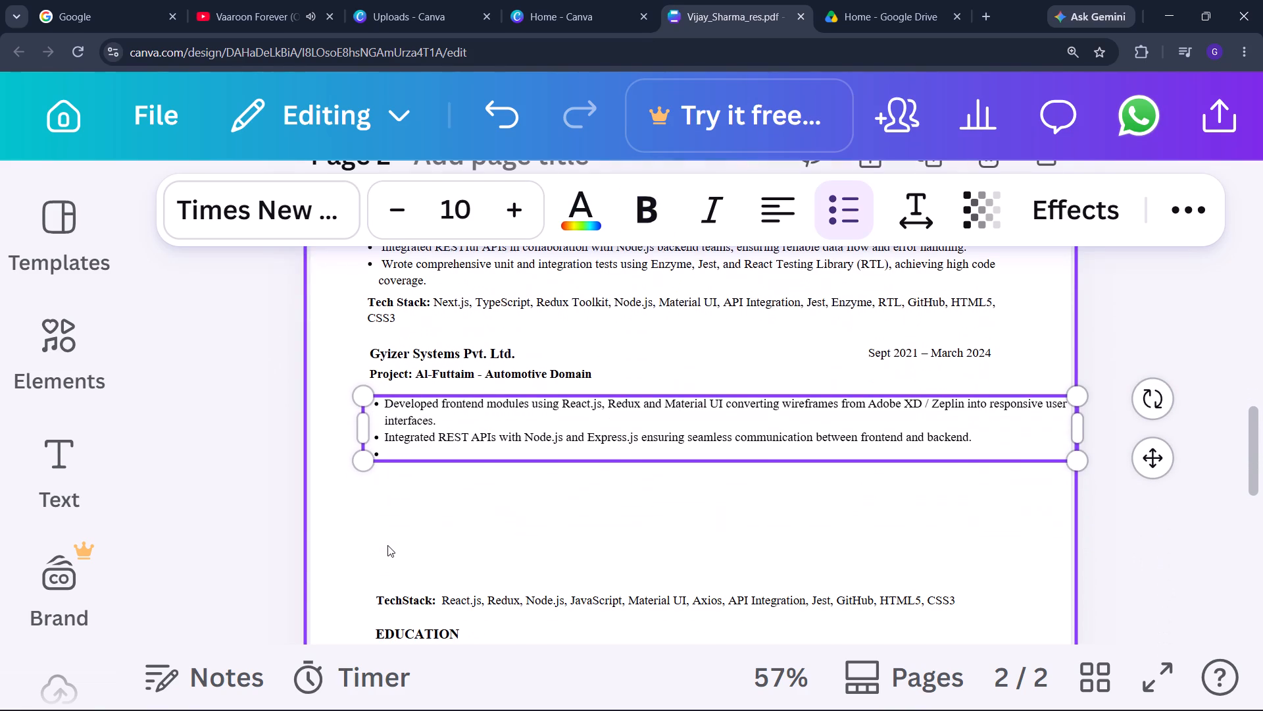
pyautogui.click(418, 355)
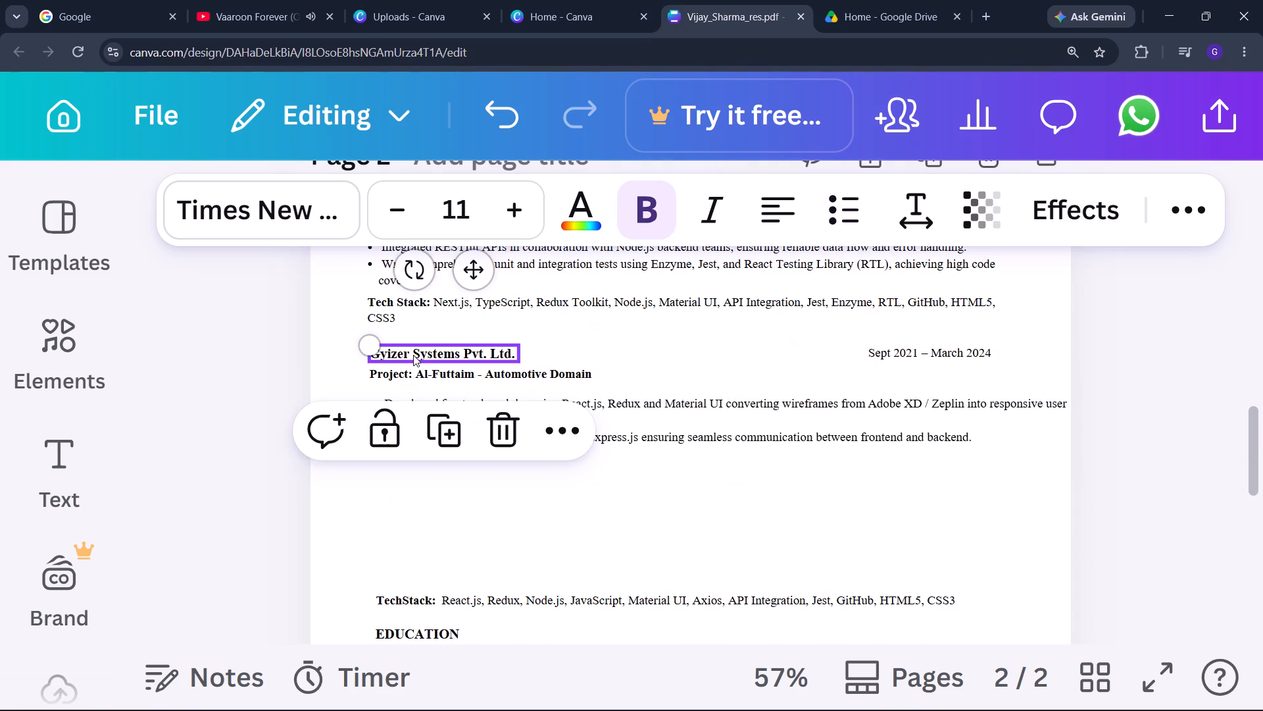
pyautogui.click(455, 517)
pyautogui.click(395, 417)
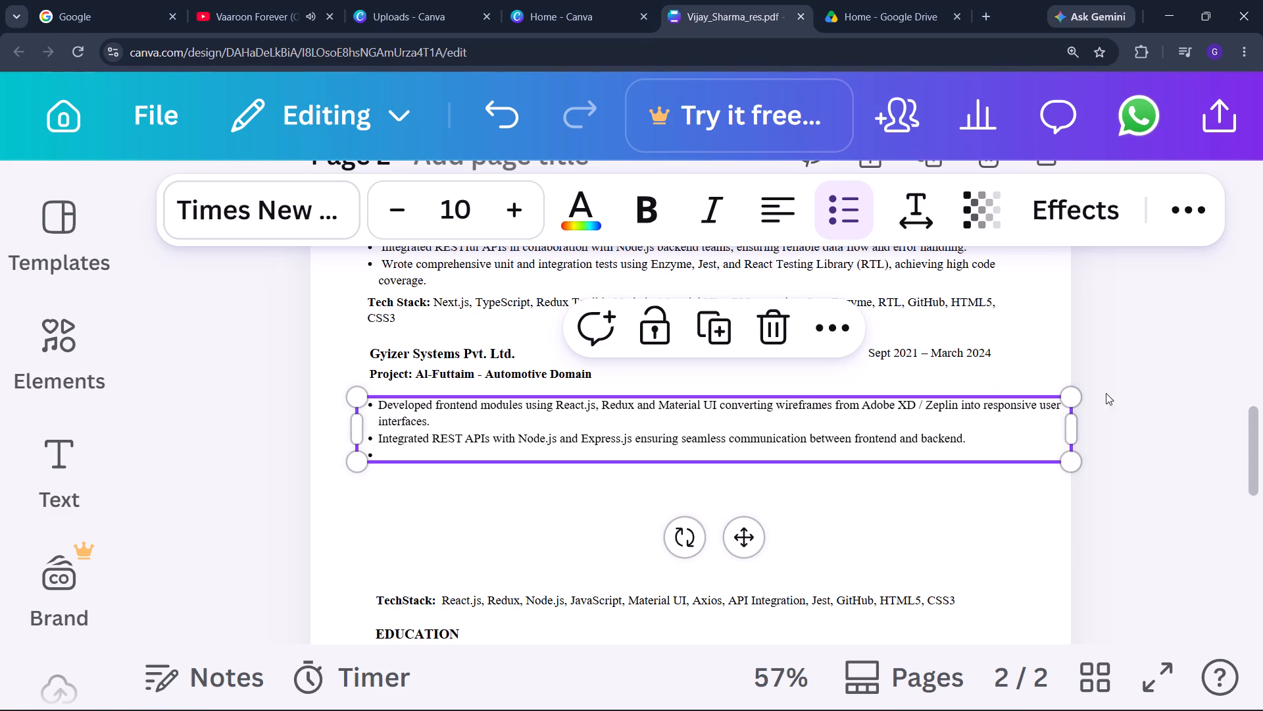
# Narrow the Gyizer Systems bullet text box from its right side to a width of about 7.2.
pyautogui.moveTo(1075, 427); pyautogui.dragTo(1029, 434)
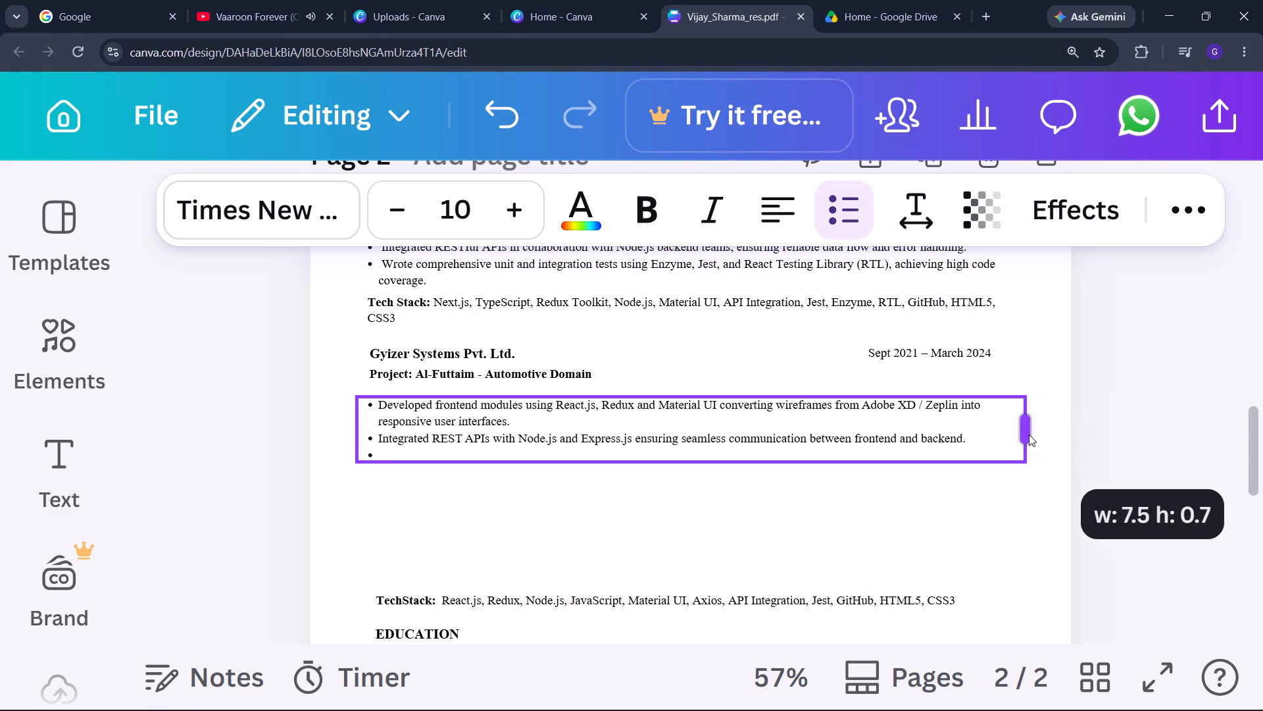
pyautogui.moveTo(1029, 434); pyautogui.dragTo(1010, 430)
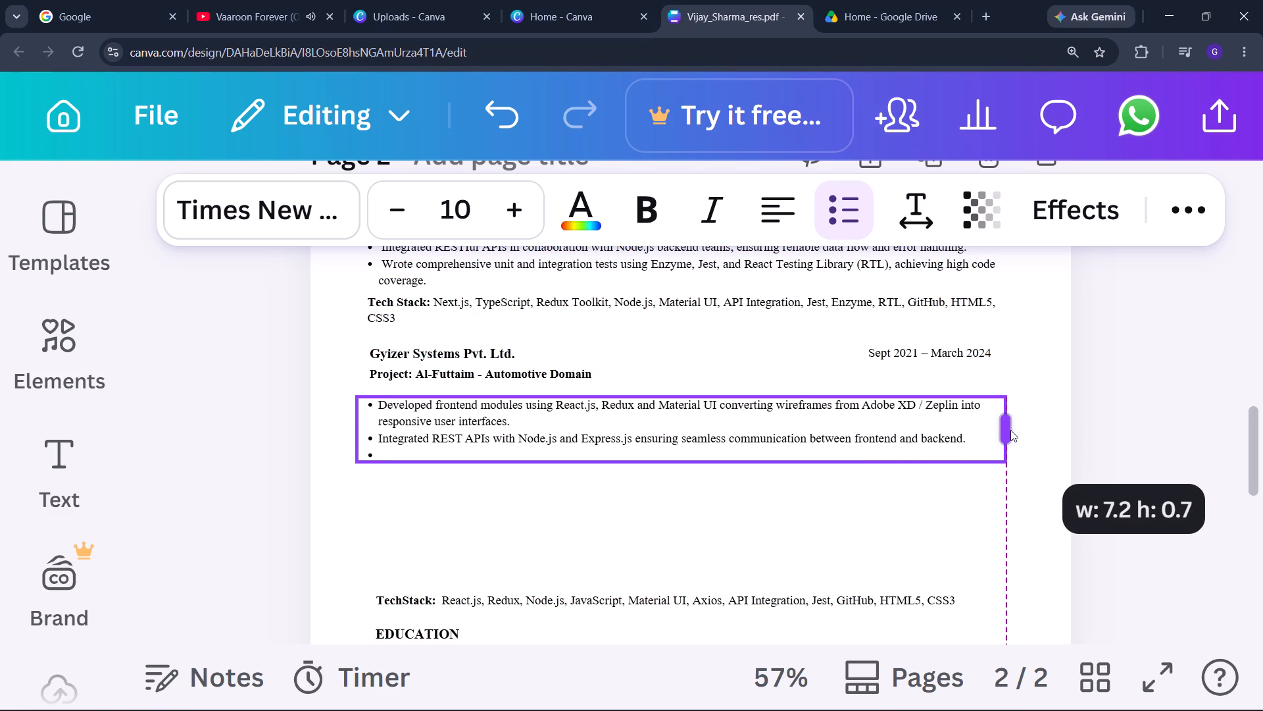
pyautogui.moveTo(1010, 430); pyautogui.dragTo(999, 434)
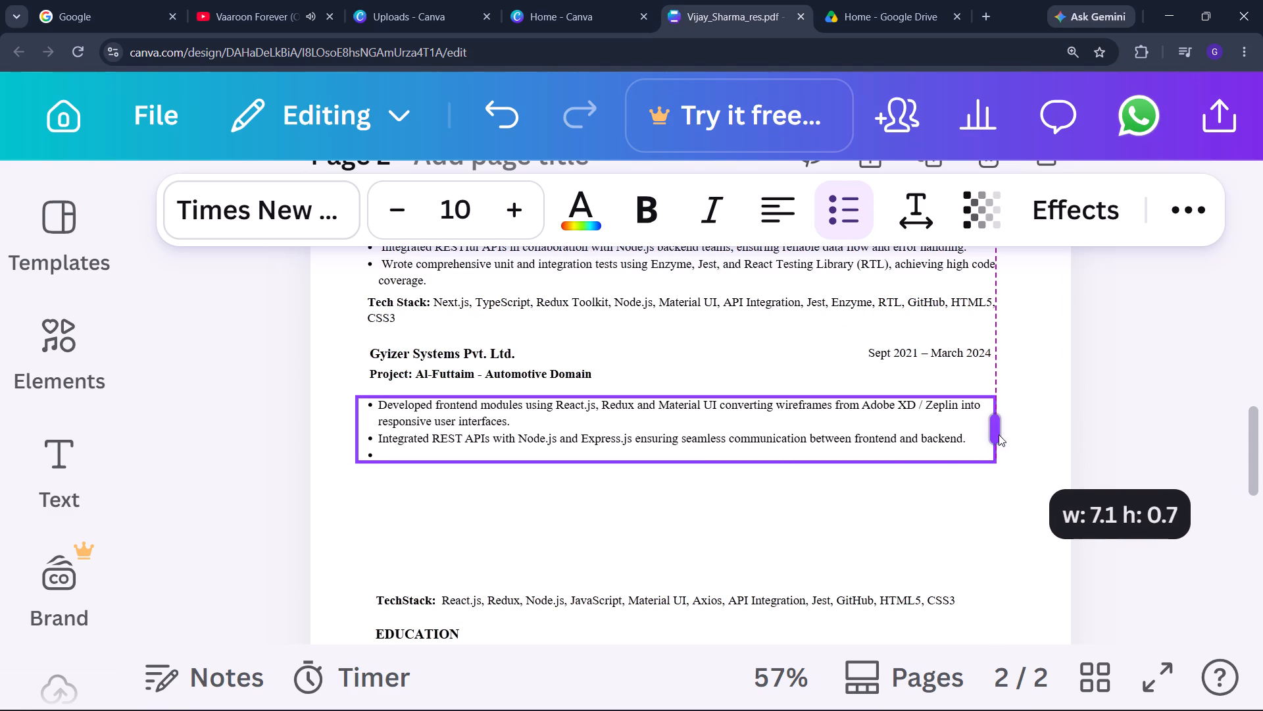
pyautogui.moveTo(999, 434); pyautogui.dragTo(1017, 440)
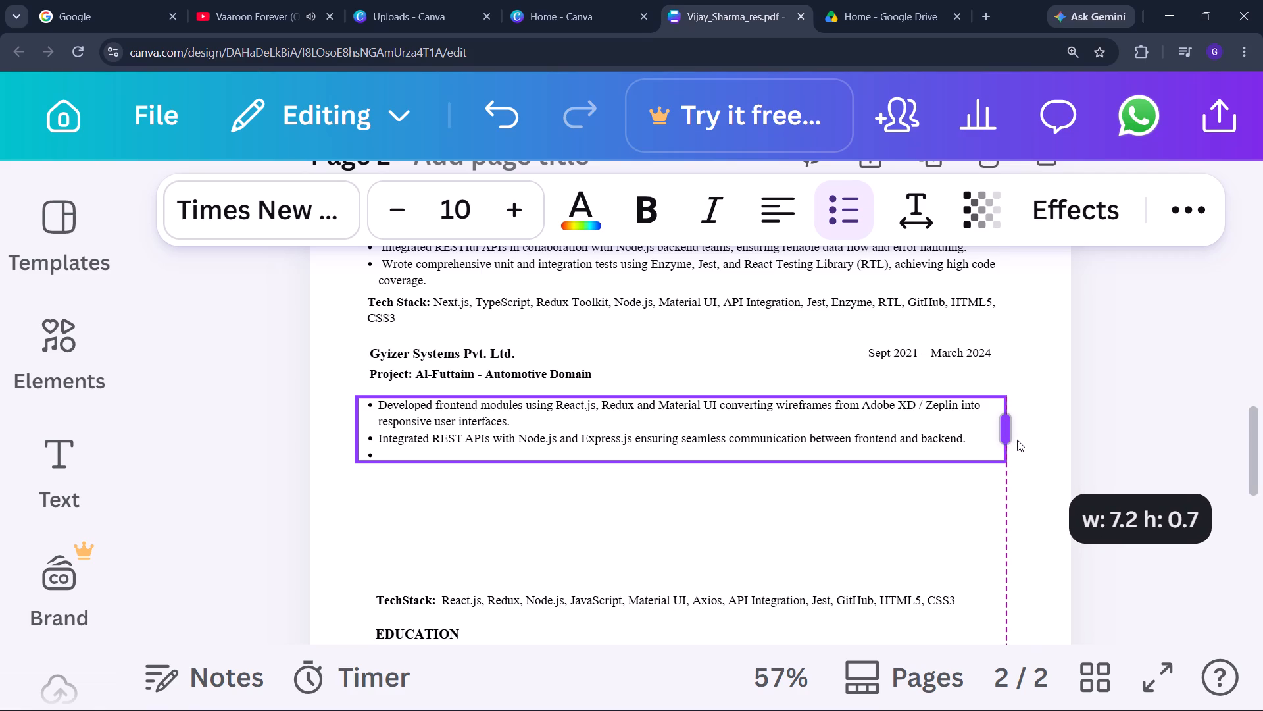
pyautogui.moveTo(1017, 440); pyautogui.dragTo(1019, 441)
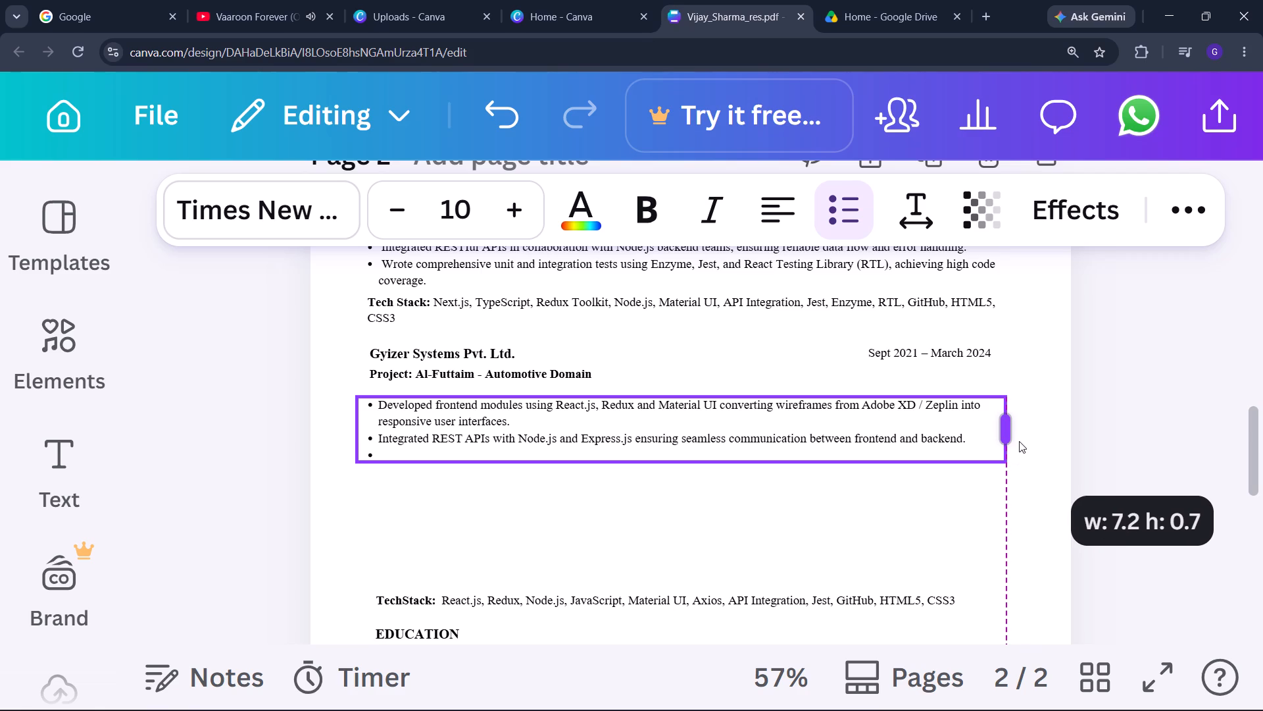
pyautogui.moveTo(1019, 441); pyautogui.dragTo(1017, 441)
pyautogui.click(1017, 441)
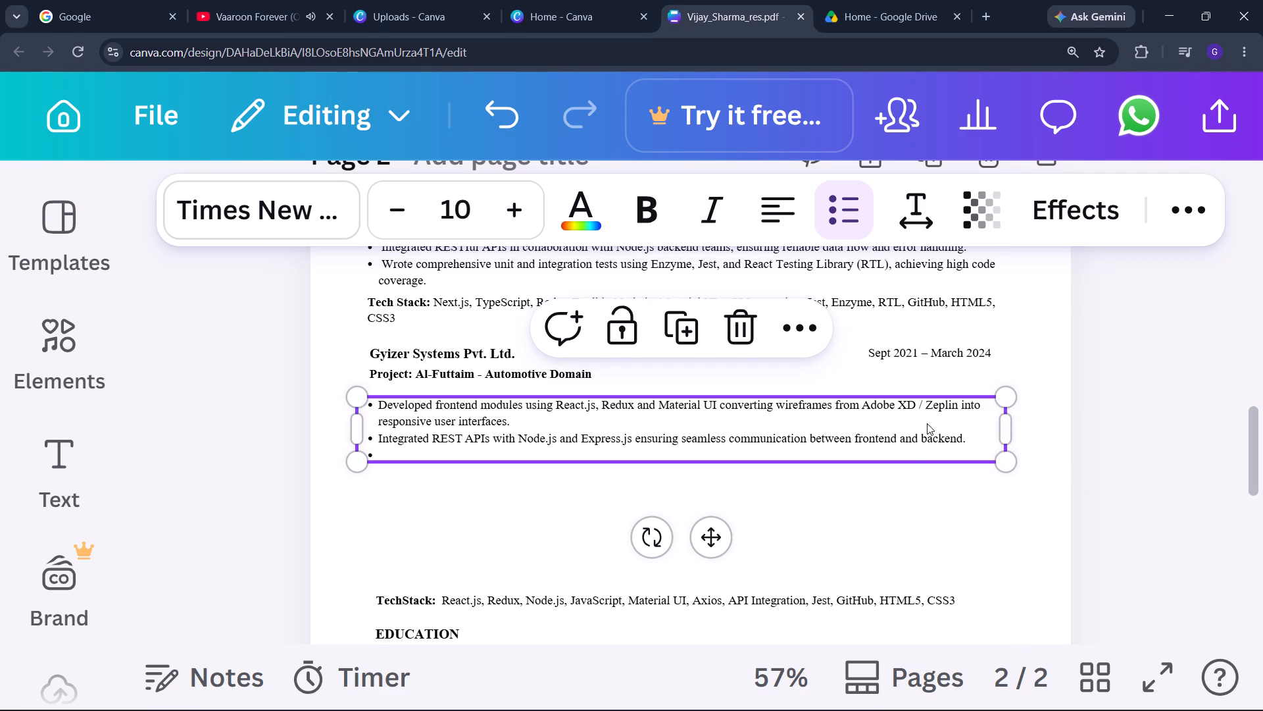
# Justify the "Developed frontend modules" bullet in the Gyizer Systems section.
pyautogui.click(926, 421)
pyautogui.click(771, 223)
pyautogui.doubleClick(771, 223)
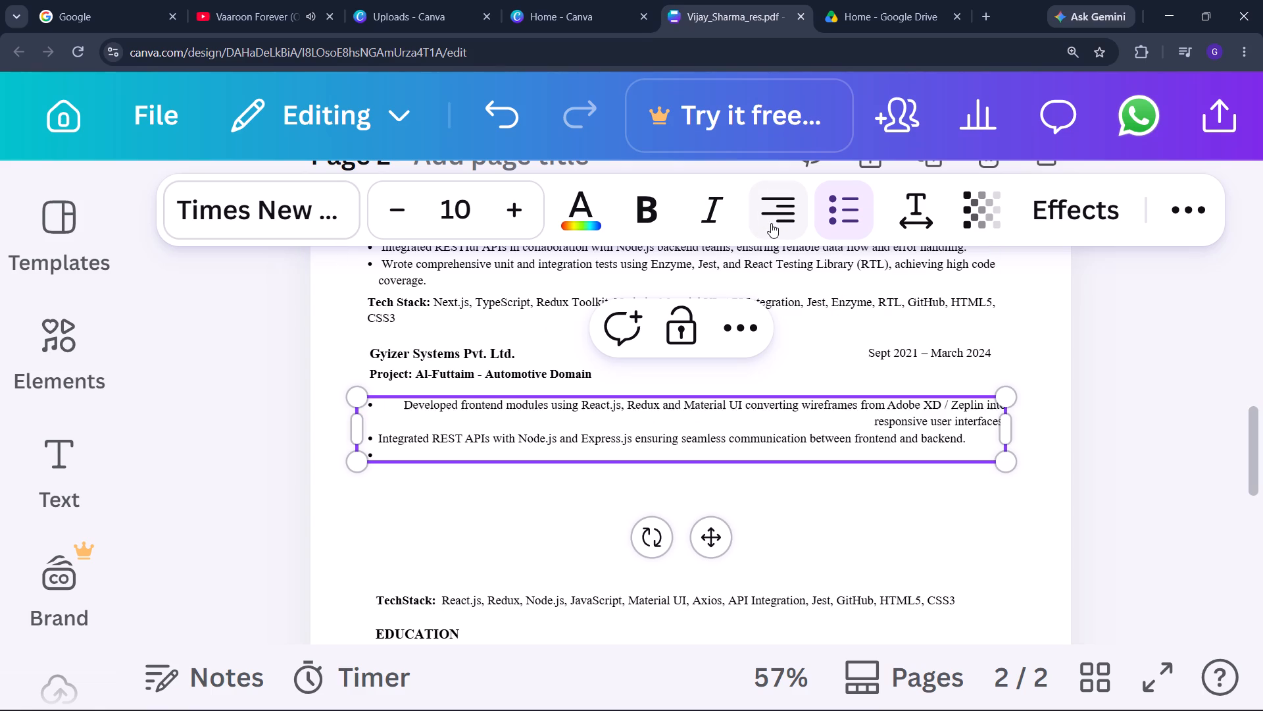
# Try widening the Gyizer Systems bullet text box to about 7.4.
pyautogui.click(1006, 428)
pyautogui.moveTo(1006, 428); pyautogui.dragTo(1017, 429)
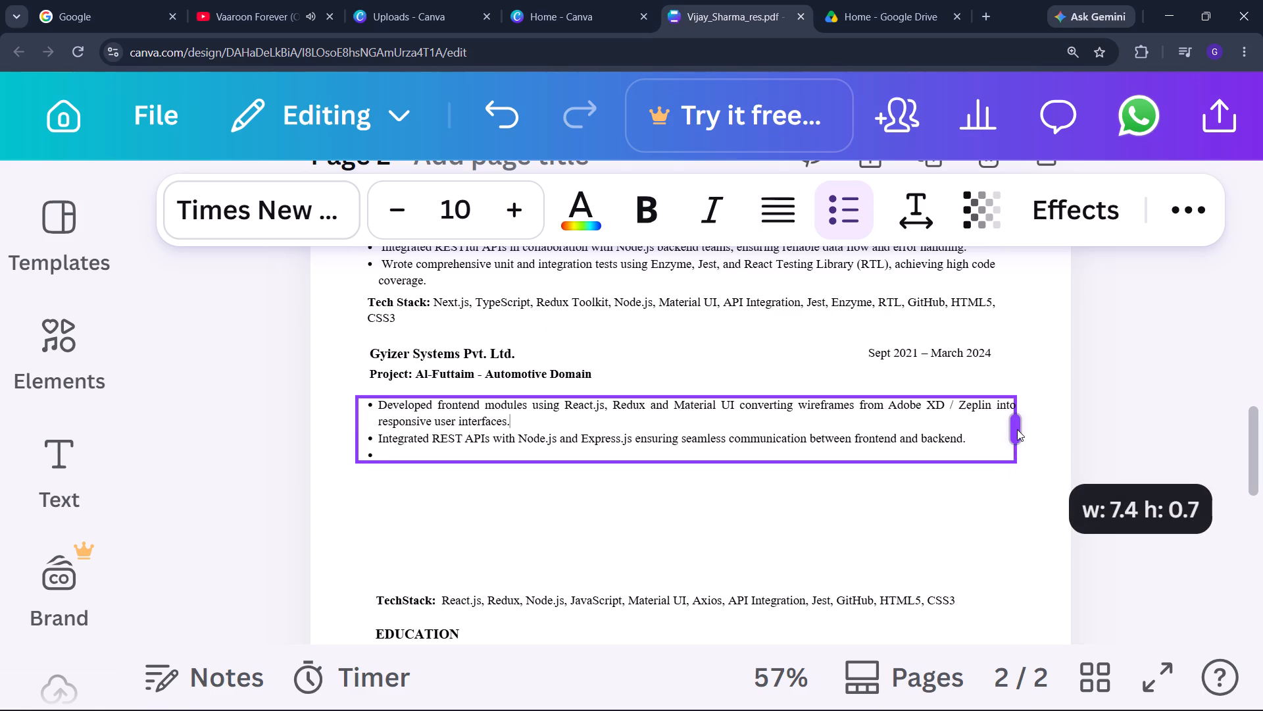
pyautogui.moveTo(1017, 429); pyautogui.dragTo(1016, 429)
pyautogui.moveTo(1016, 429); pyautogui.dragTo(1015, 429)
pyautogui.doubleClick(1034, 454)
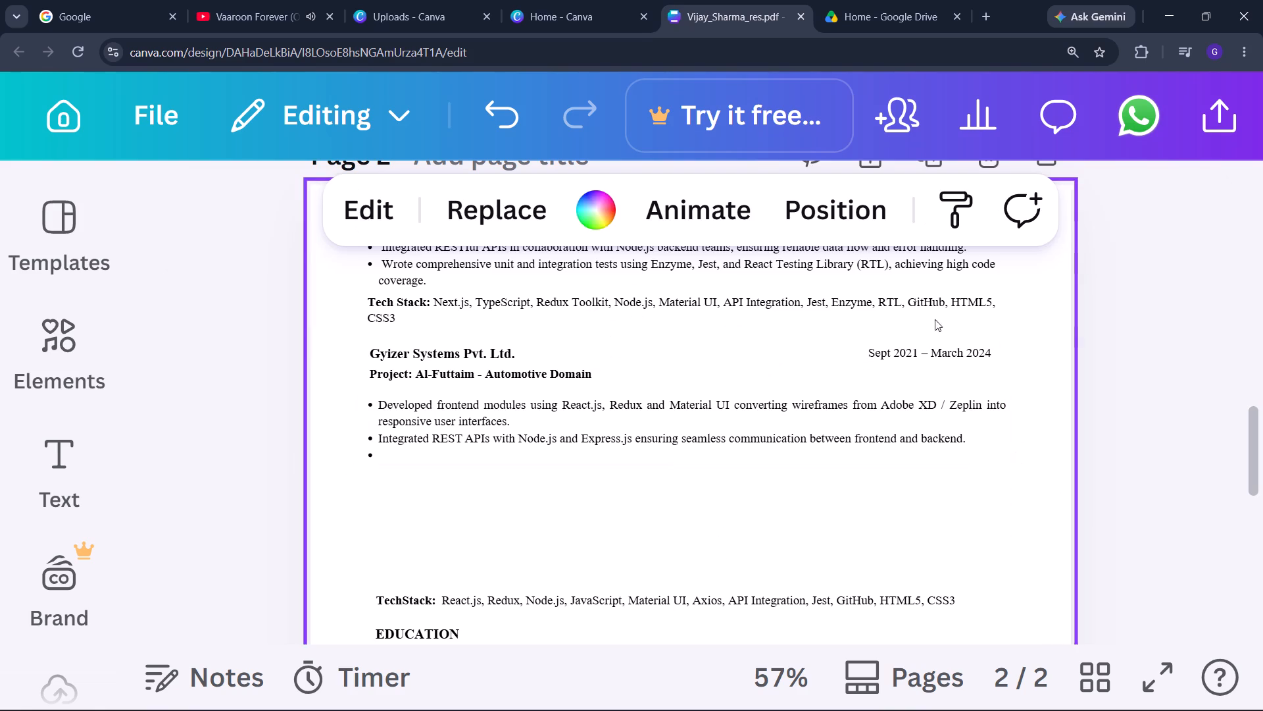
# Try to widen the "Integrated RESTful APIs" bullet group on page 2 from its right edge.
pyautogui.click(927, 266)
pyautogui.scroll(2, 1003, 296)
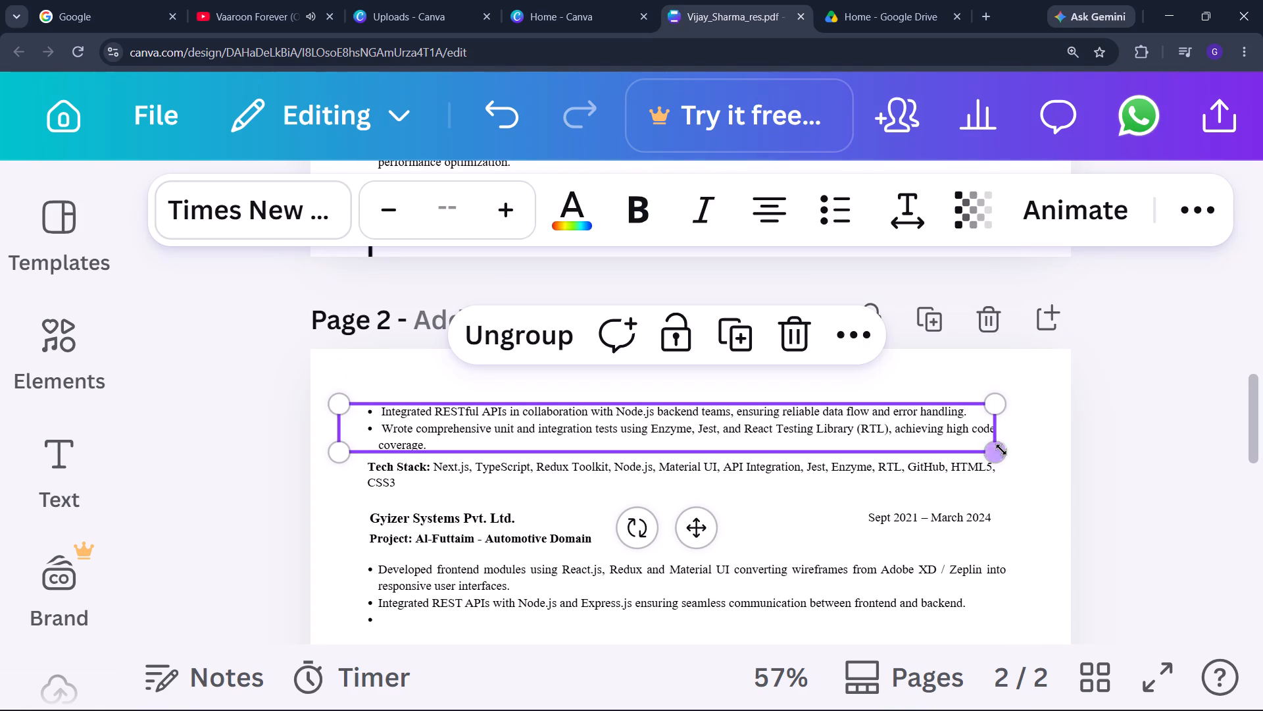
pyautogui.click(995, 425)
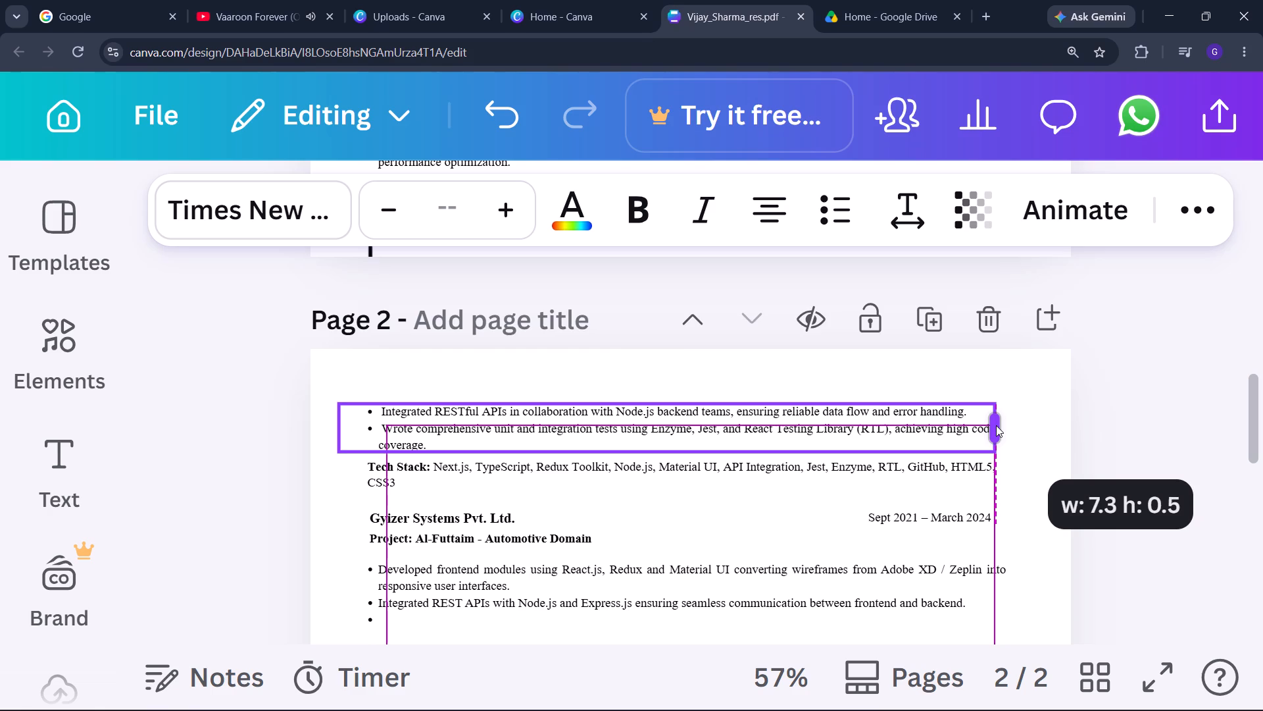
# Move the vertical guide line spanning both pages to the right end of the page 1 bullet text.
pyautogui.scroll(4, 1030, 508)
pyautogui.scroll(-3, 1030, 508)
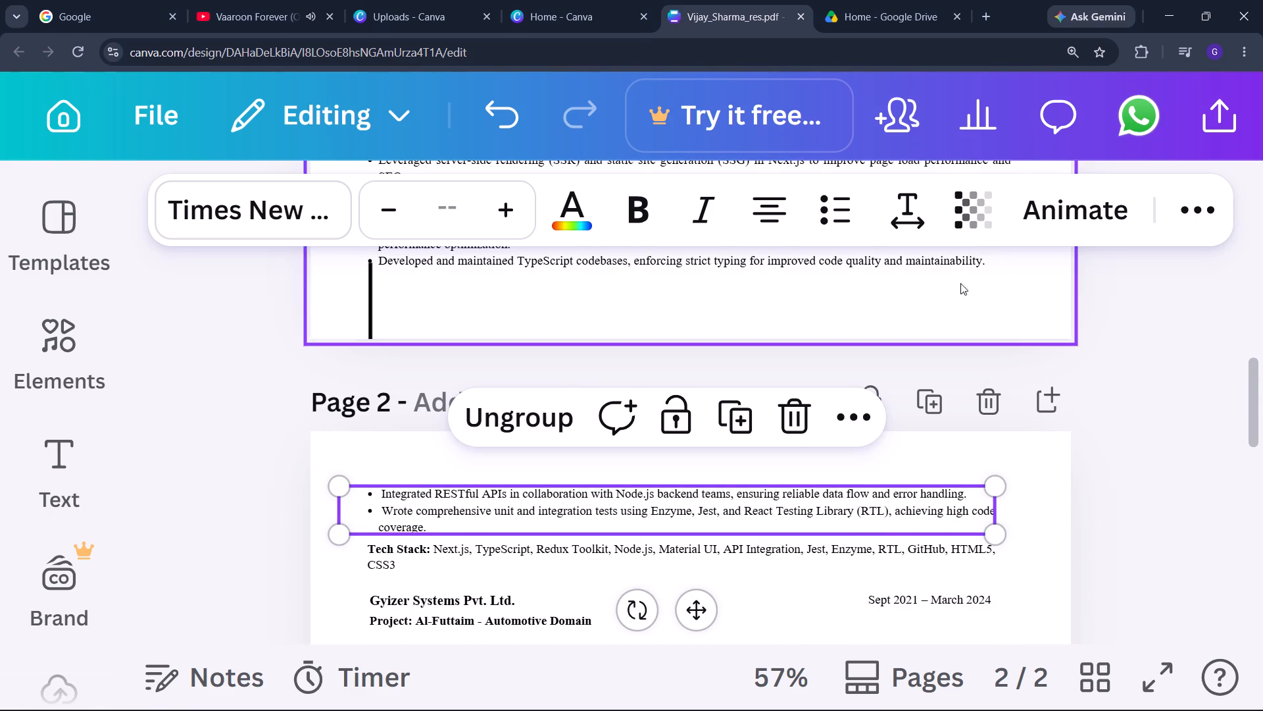
pyautogui.moveTo(372, 307); pyautogui.dragTo(1014, 313)
pyautogui.click(993, 304)
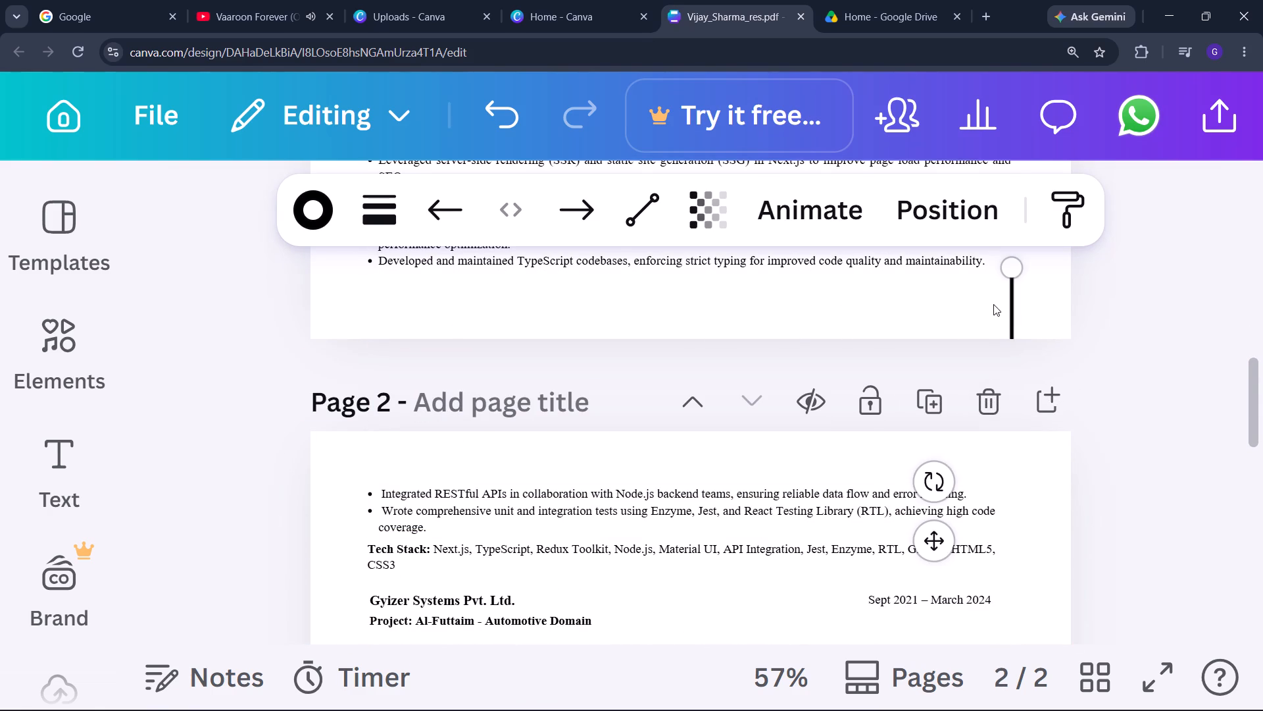
pyautogui.scroll(2, 985, 363)
pyautogui.doubleClick(1012, 473)
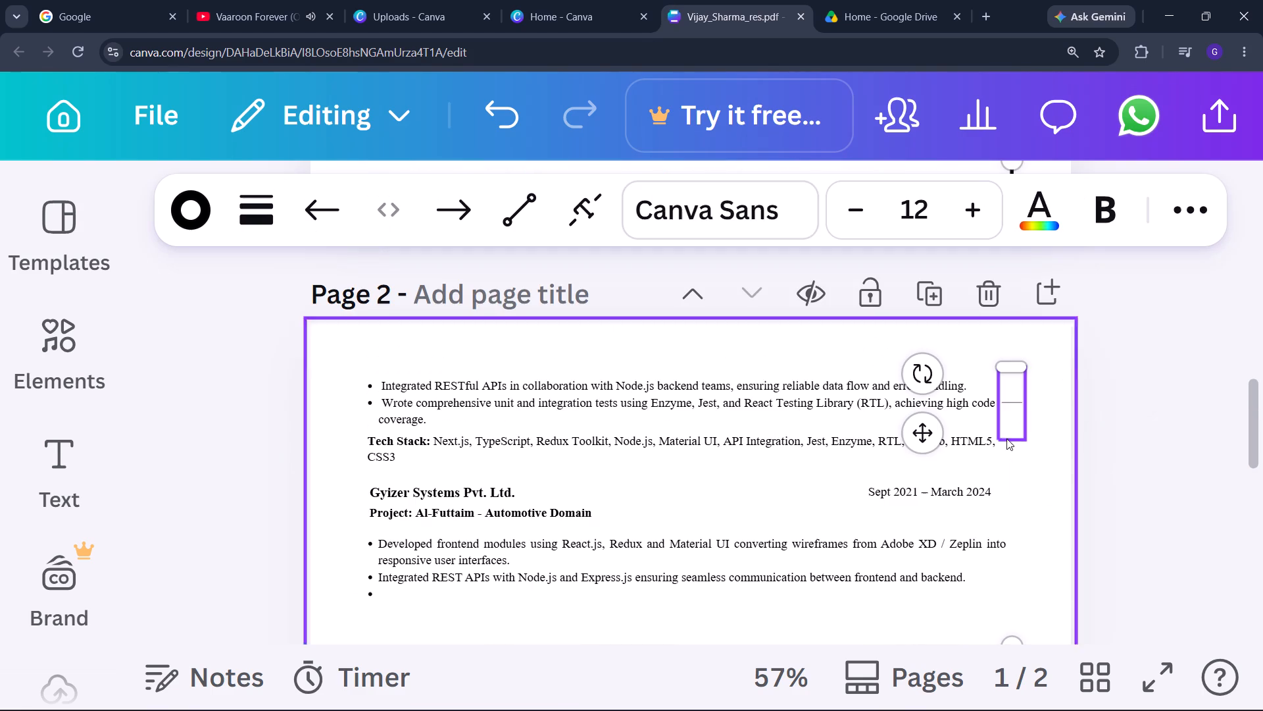
pyautogui.scroll(2, 1012, 492)
pyautogui.scroll(-1, 1014, 492)
pyautogui.scroll(1, 1014, 492)
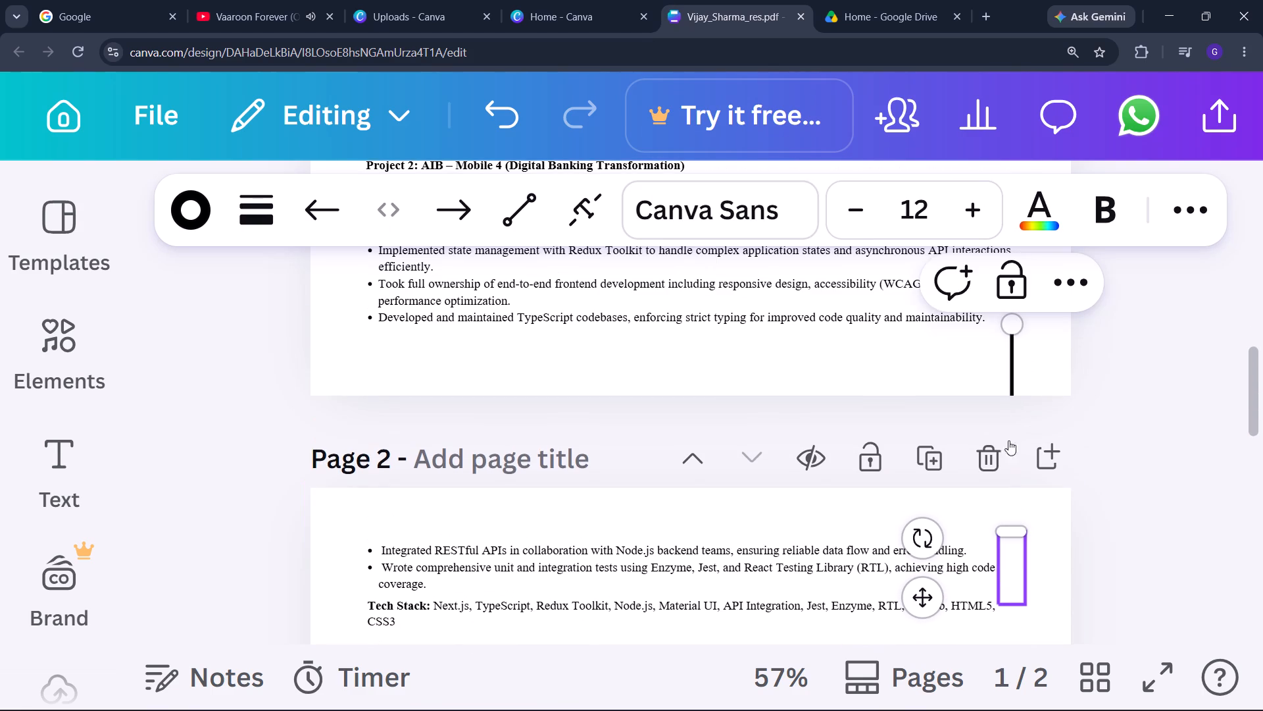
# Extend the top end of the vertical guide line upward on page 1, giving it a length of about 5.8.
pyautogui.scroll(2, 1003, 374)
pyautogui.doubleClick(1013, 494)
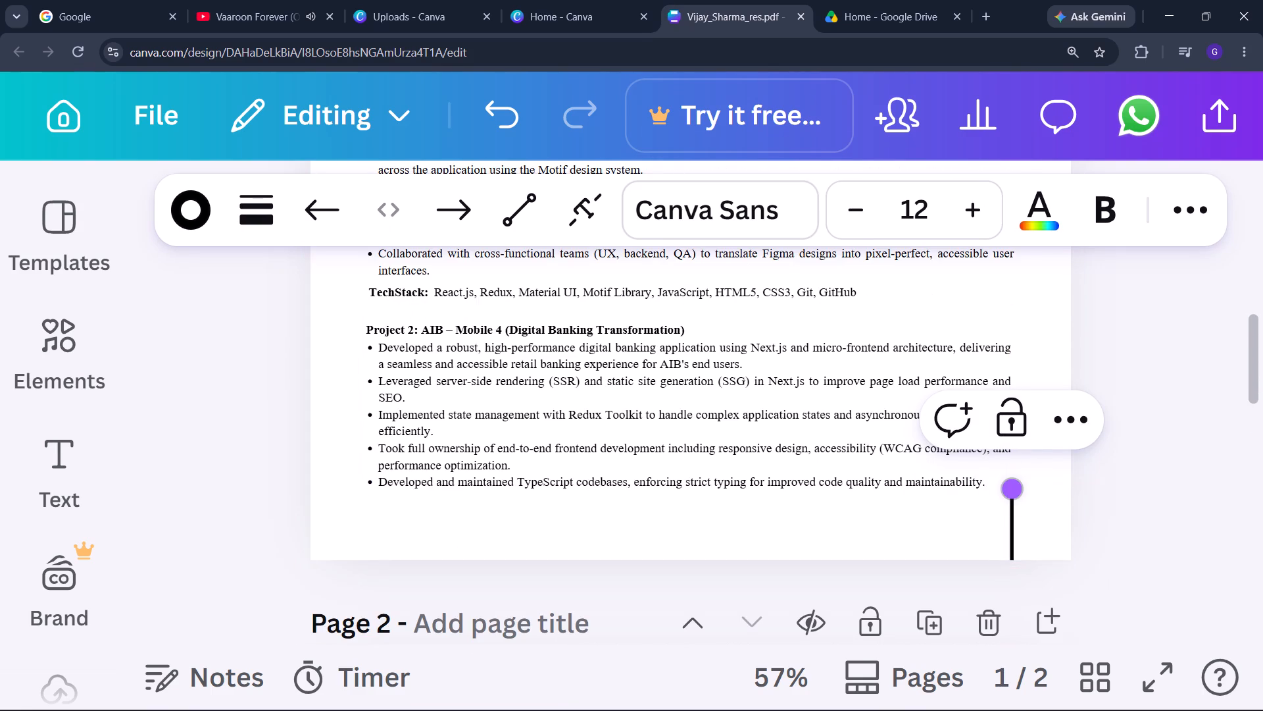
pyautogui.moveTo(1014, 487); pyautogui.dragTo(1010, 452)
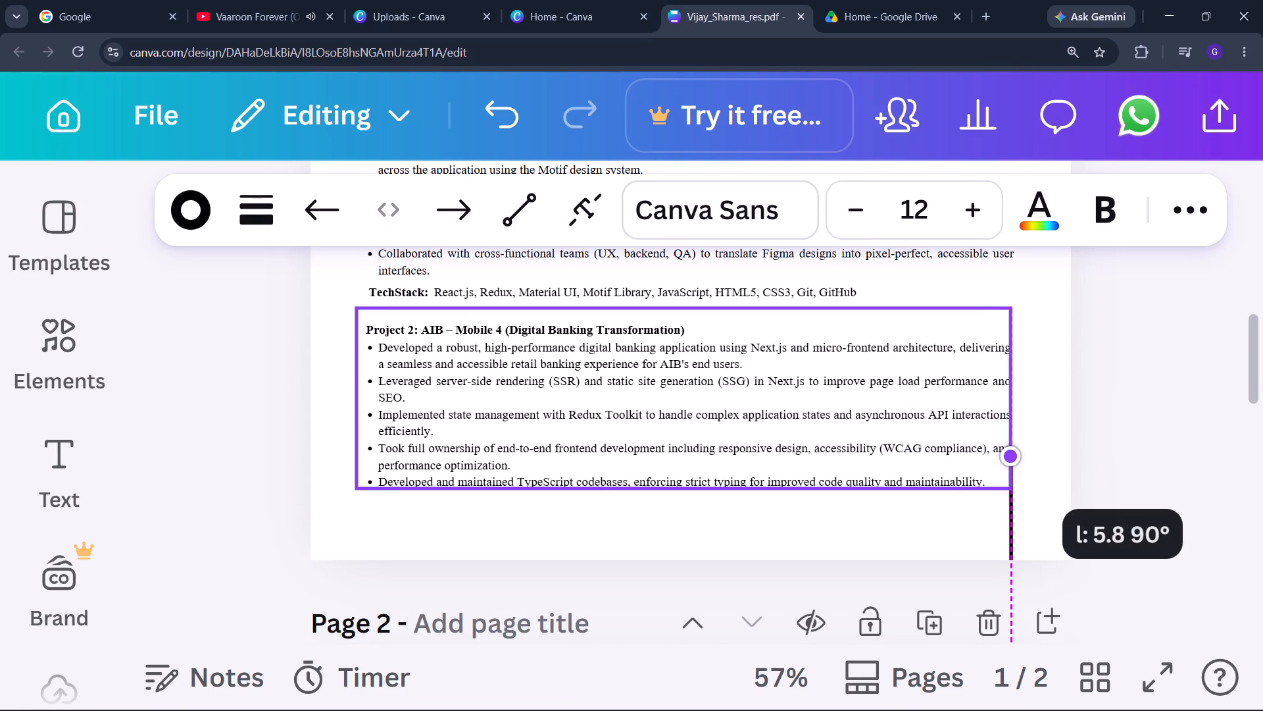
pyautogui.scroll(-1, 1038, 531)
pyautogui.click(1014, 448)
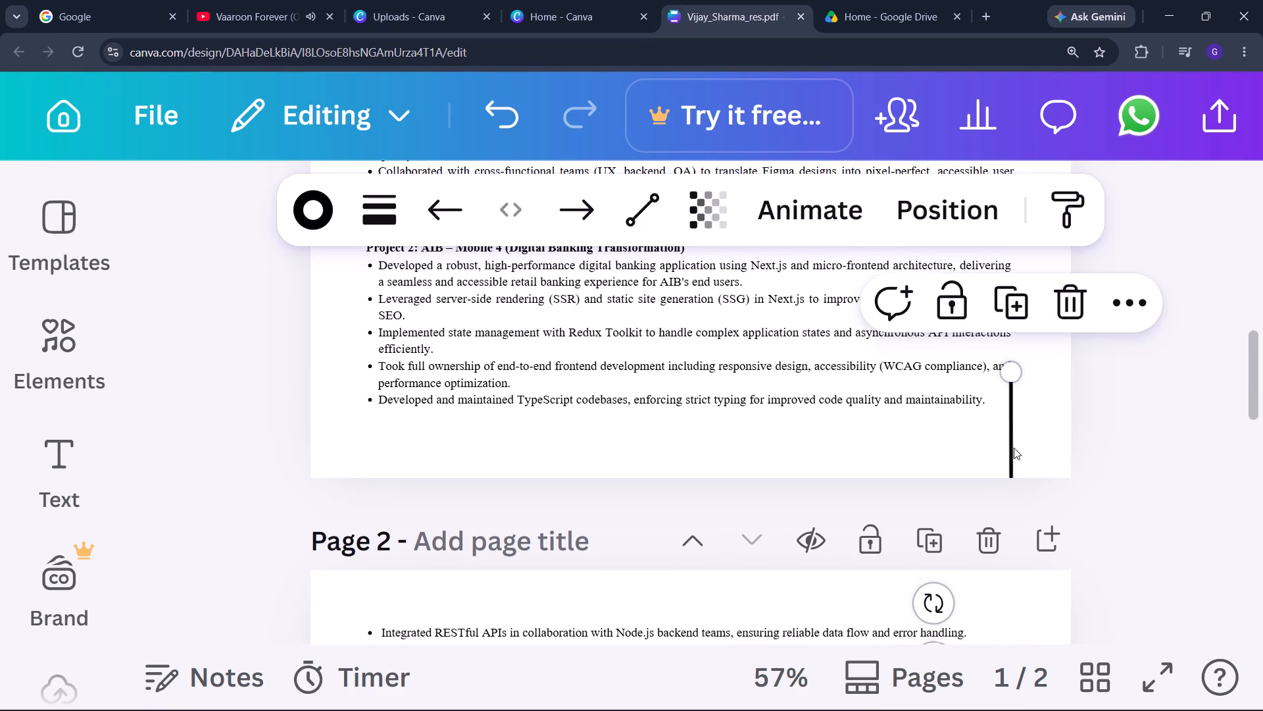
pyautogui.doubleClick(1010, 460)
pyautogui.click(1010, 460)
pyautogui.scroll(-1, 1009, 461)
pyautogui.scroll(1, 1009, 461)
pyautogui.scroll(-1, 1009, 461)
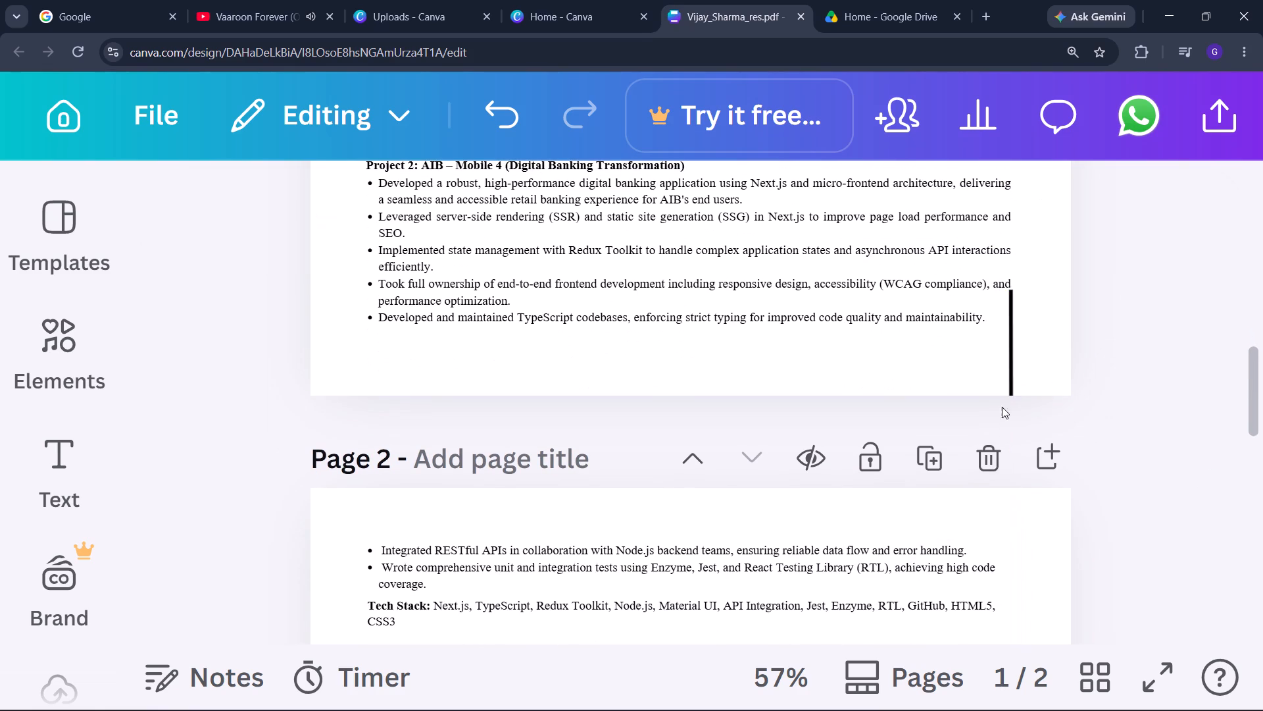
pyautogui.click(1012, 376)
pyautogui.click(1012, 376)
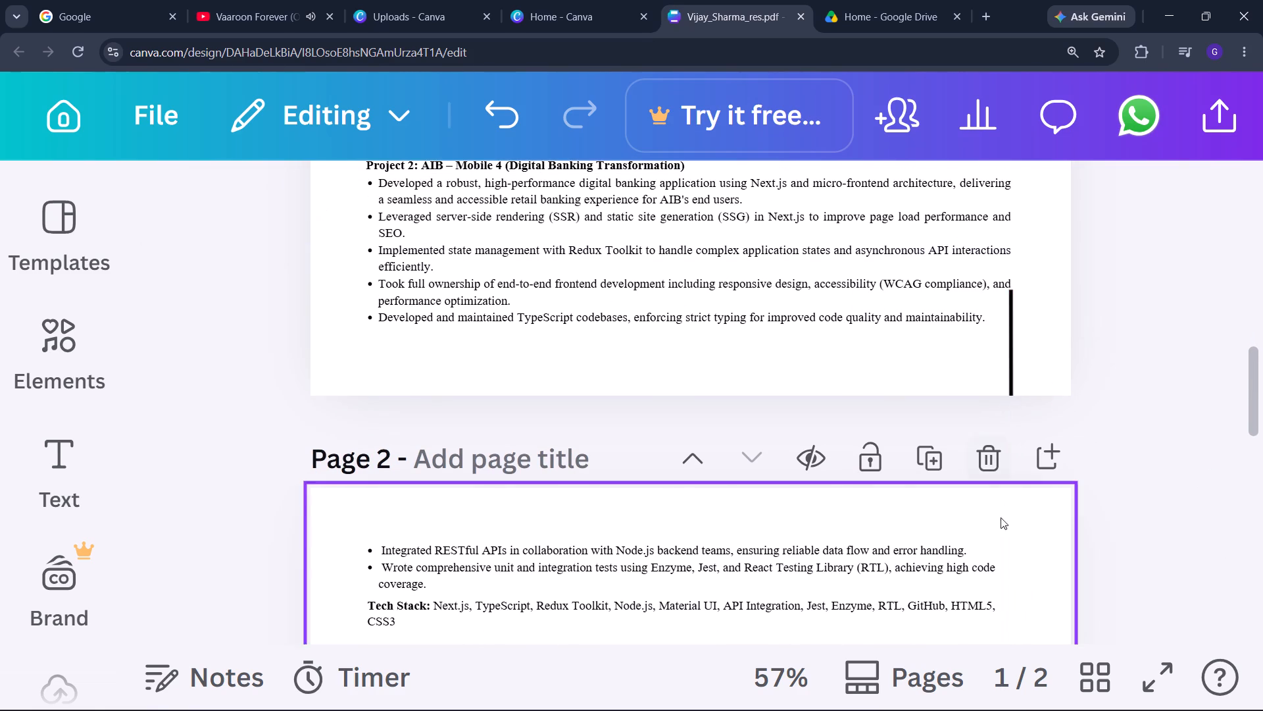
# Widen the "Integrated RESTful APIs" bullet text box on page 2 so its right edge lines up with the page 1 bullets.
pyautogui.doubleClick(970, 564)
pyautogui.moveTo(995, 567); pyautogui.dragTo(1008, 567)
pyautogui.moveTo(1008, 567); pyautogui.dragTo(1014, 566)
pyautogui.click(1077, 548)
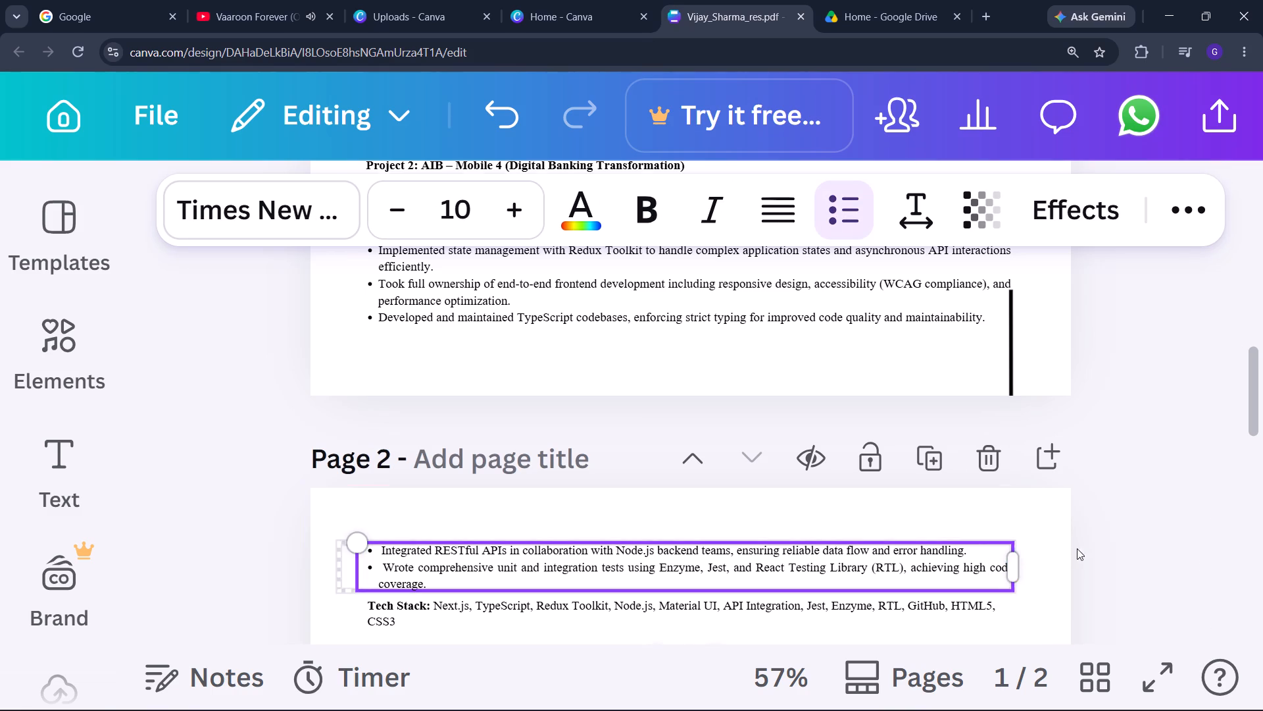
# Resize the Gyizer Systems bullet text box so its right edge lines up with the Tech Stack text box above.
pyautogui.scroll(-3, 1006, 385)
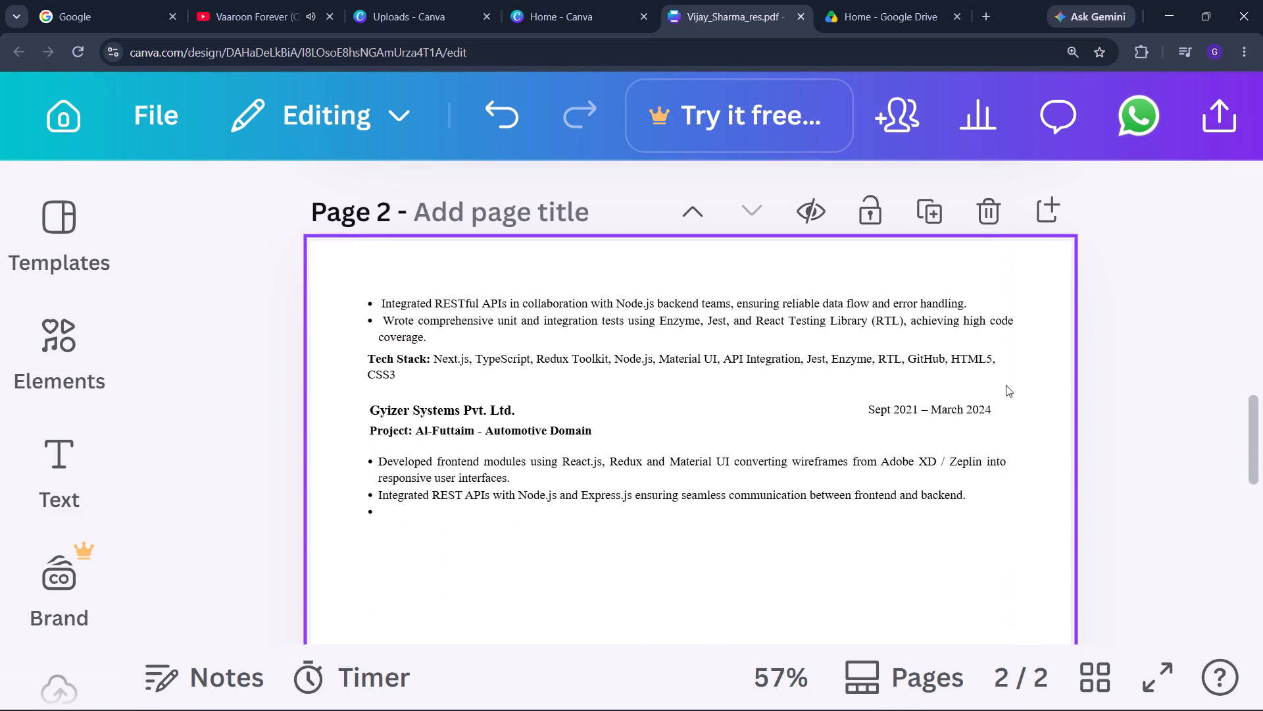
pyautogui.scroll(2, 1004, 335)
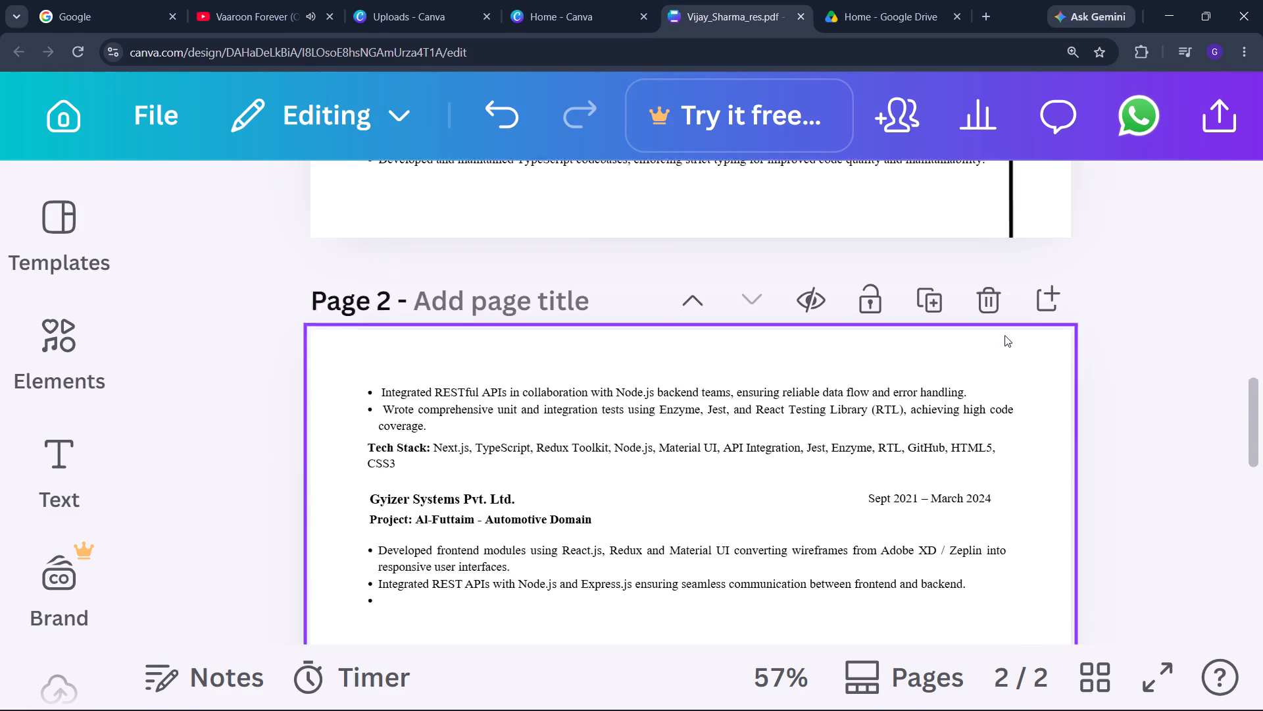
pyautogui.scroll(-2, 1007, 388)
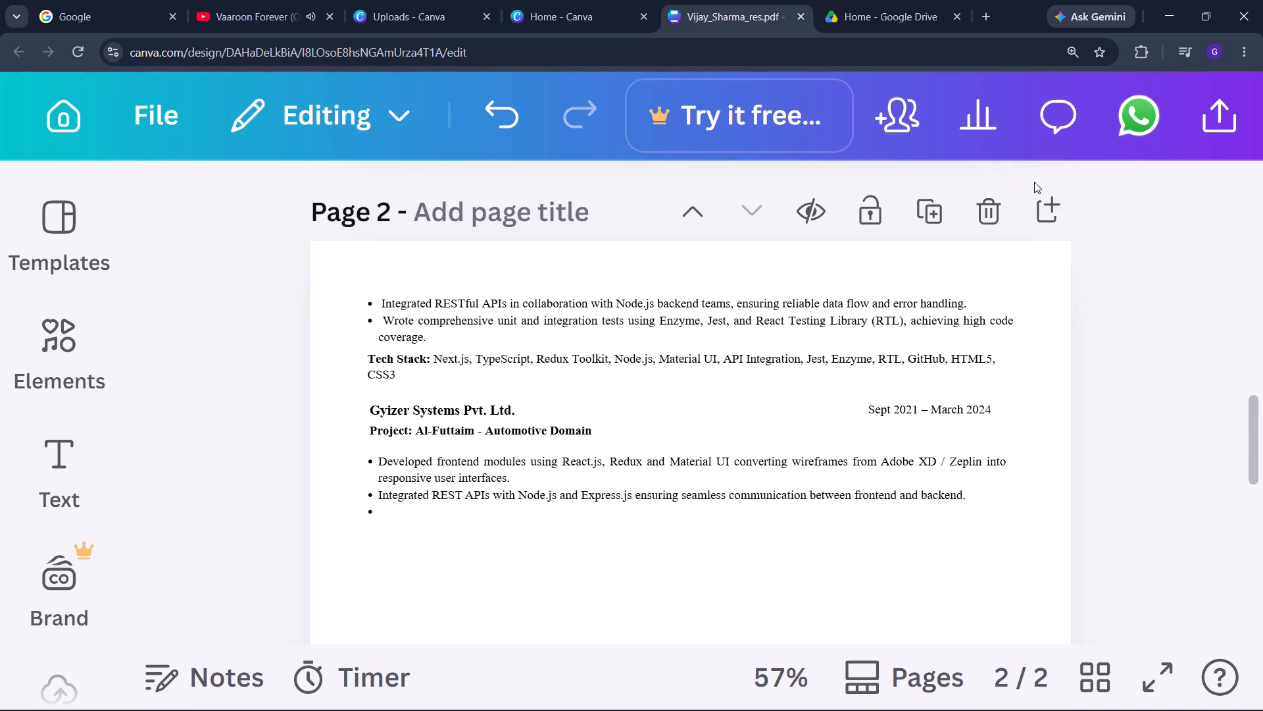
pyautogui.scroll(1, 1034, 182)
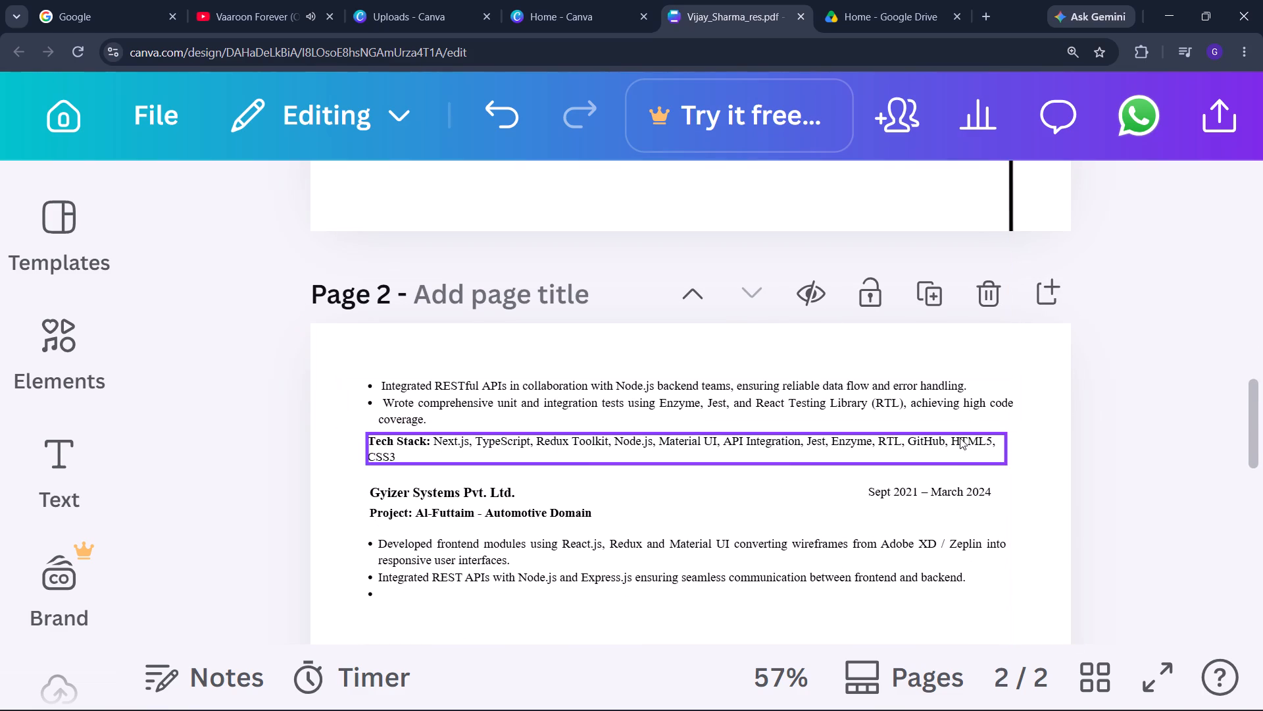
pyautogui.doubleClick(941, 550)
pyautogui.tripleClick(1016, 564)
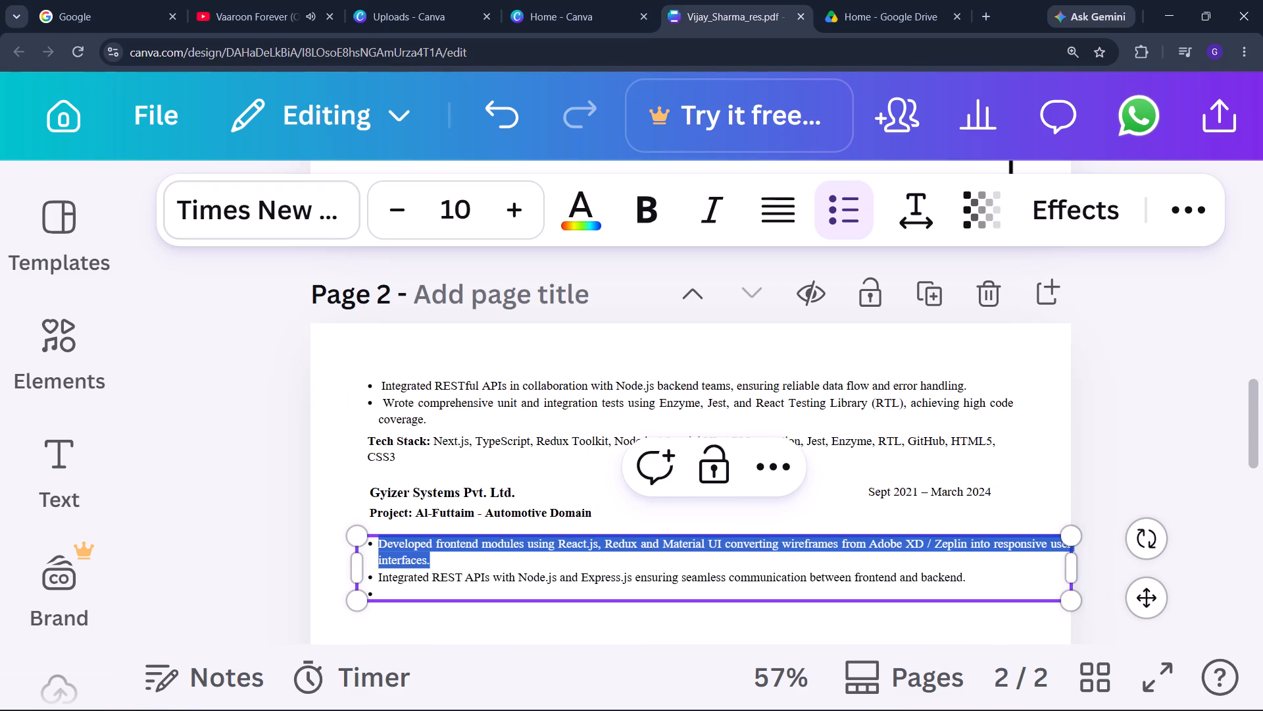
pyautogui.moveTo(1071, 566); pyautogui.dragTo(1060, 566)
pyautogui.doubleClick(1053, 566)
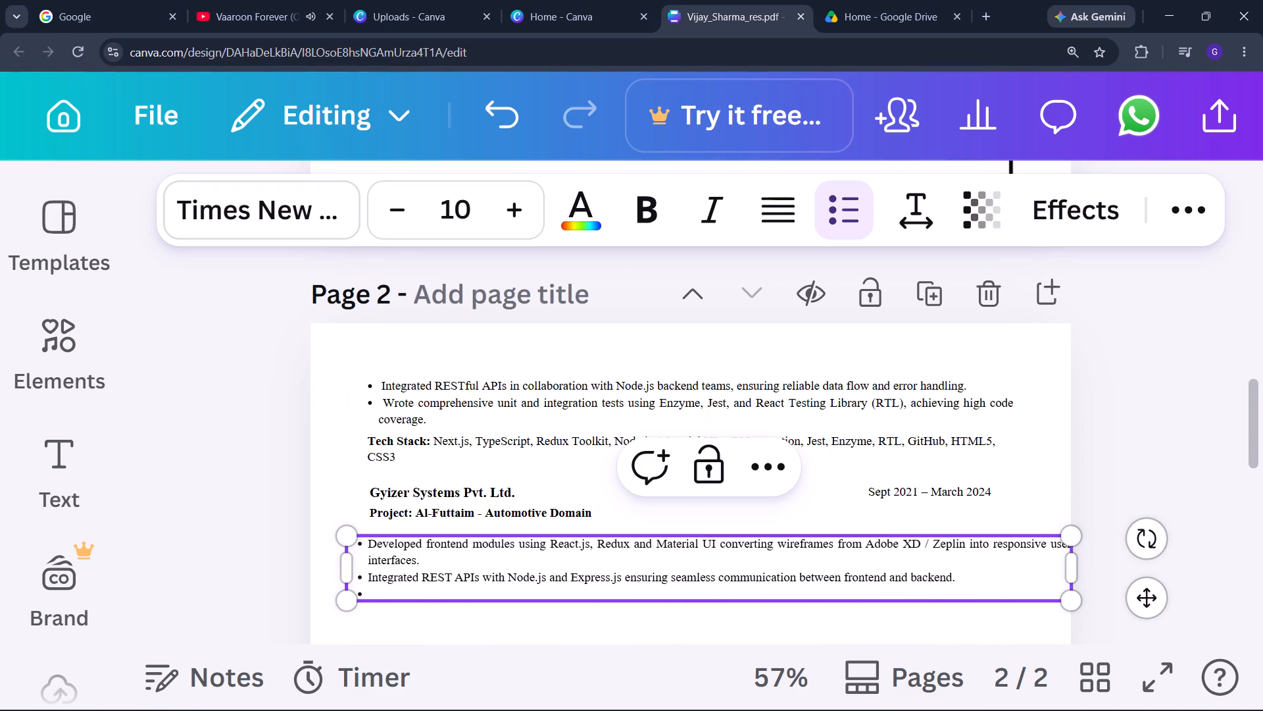
pyautogui.moveTo(1074, 576); pyautogui.dragTo(1018, 575)
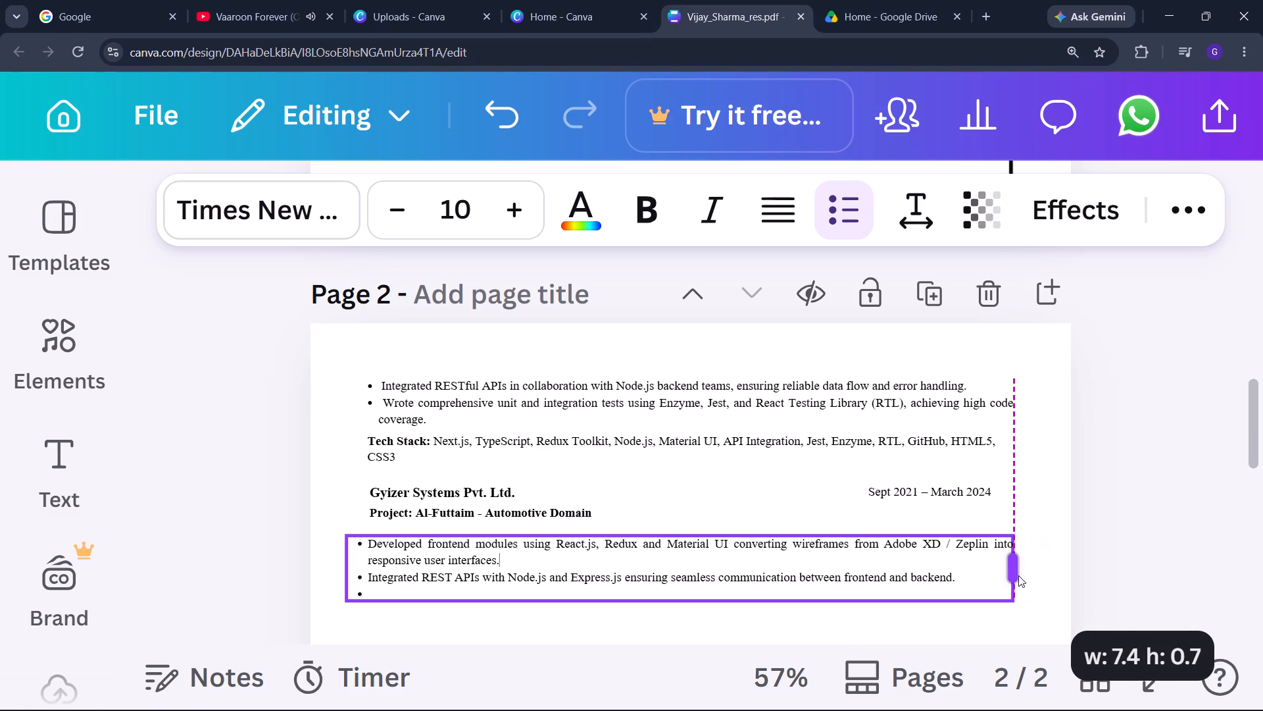
pyautogui.moveTo(1018, 575); pyautogui.dragTo(1001, 578)
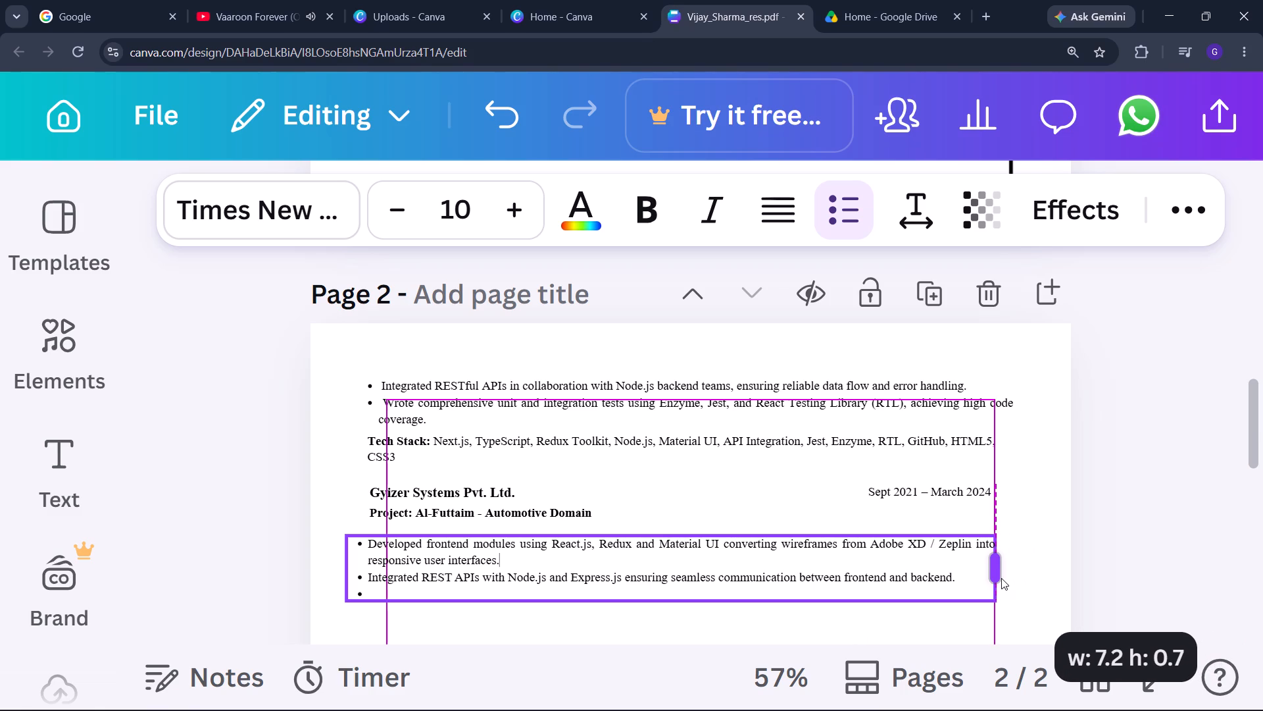
pyautogui.moveTo(1001, 578); pyautogui.dragTo(1004, 578)
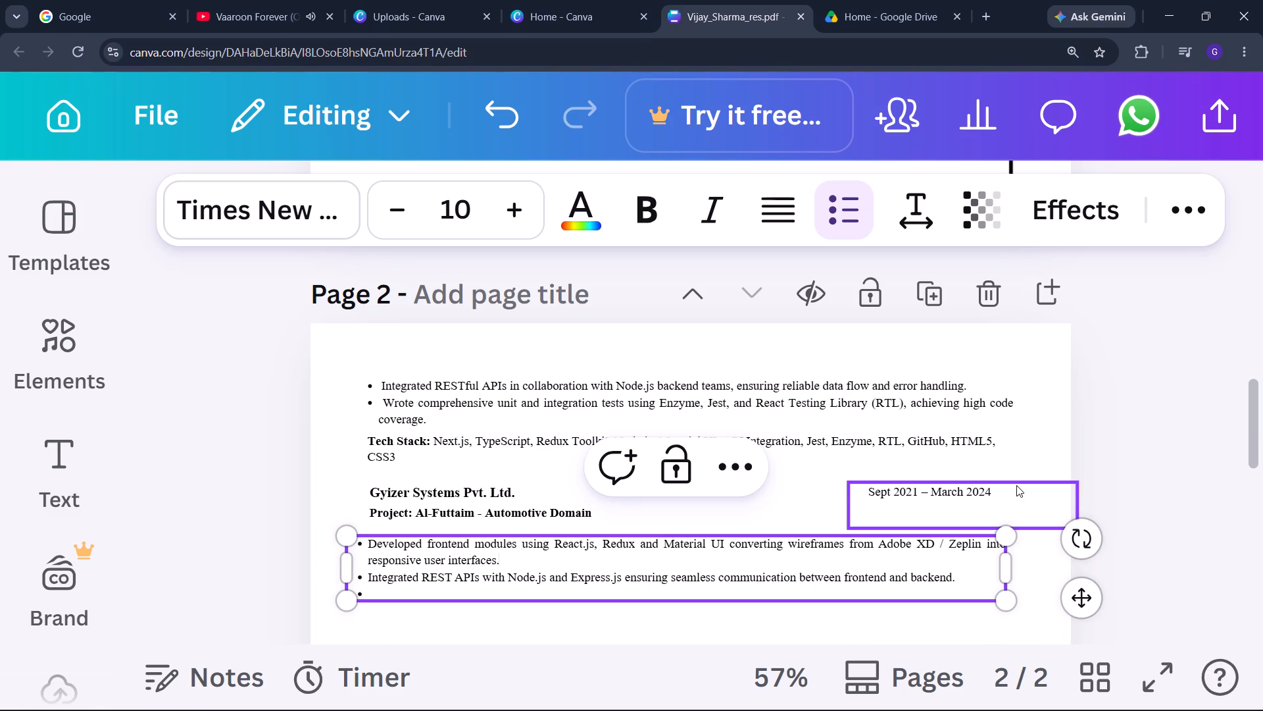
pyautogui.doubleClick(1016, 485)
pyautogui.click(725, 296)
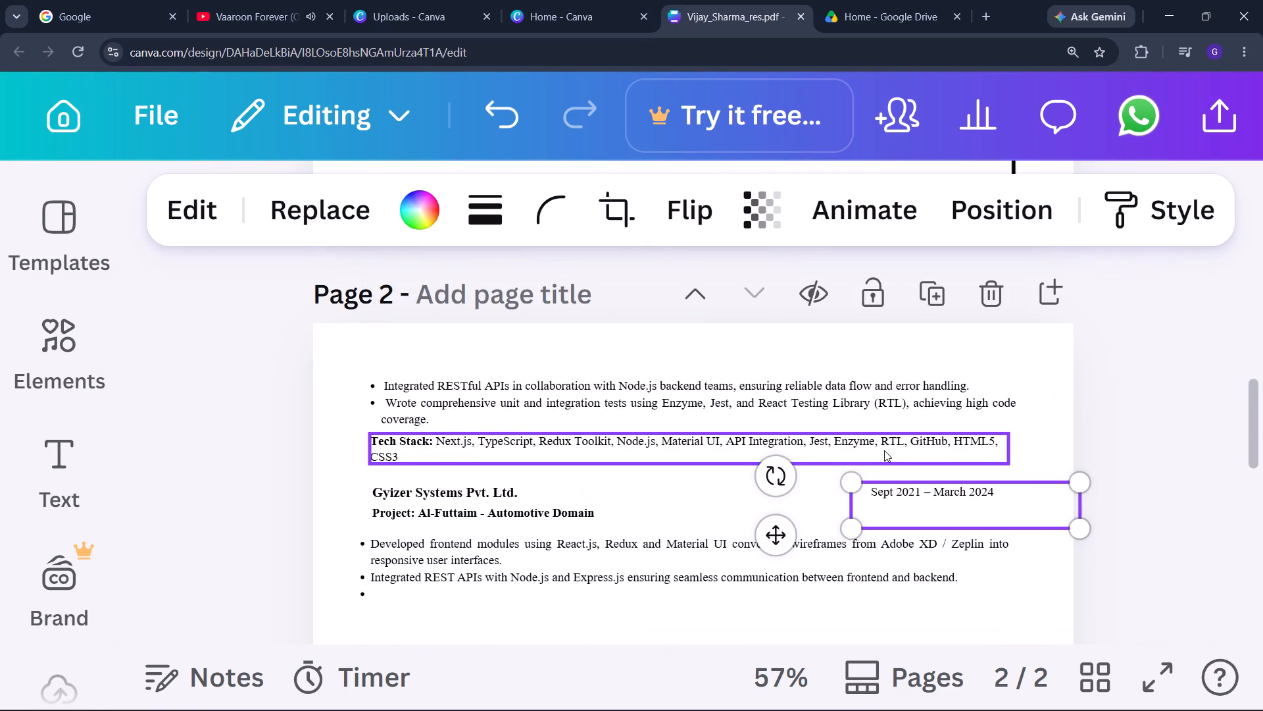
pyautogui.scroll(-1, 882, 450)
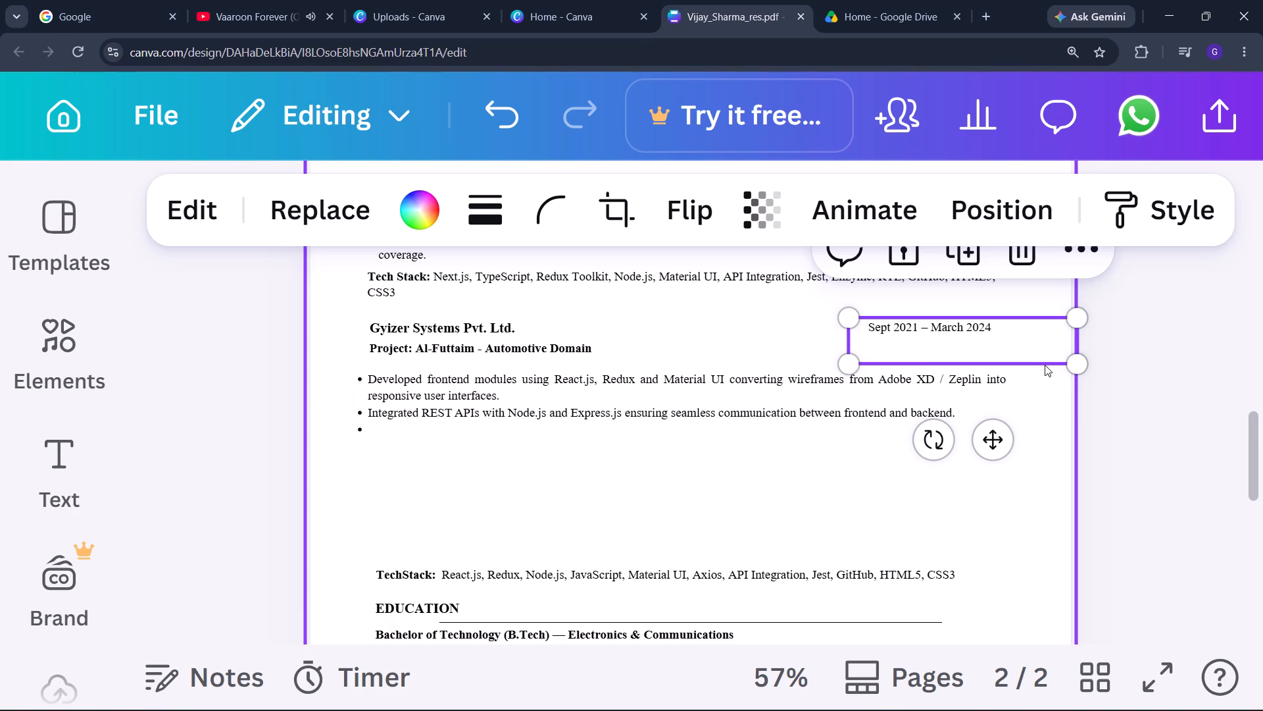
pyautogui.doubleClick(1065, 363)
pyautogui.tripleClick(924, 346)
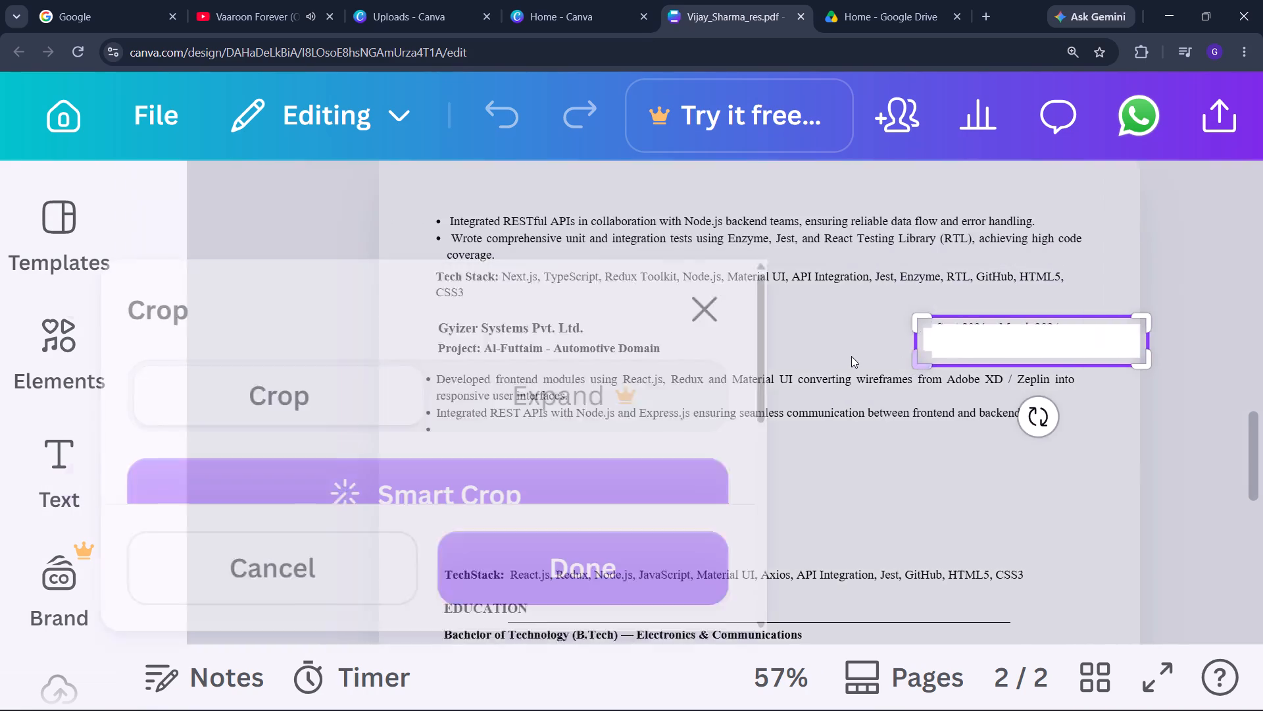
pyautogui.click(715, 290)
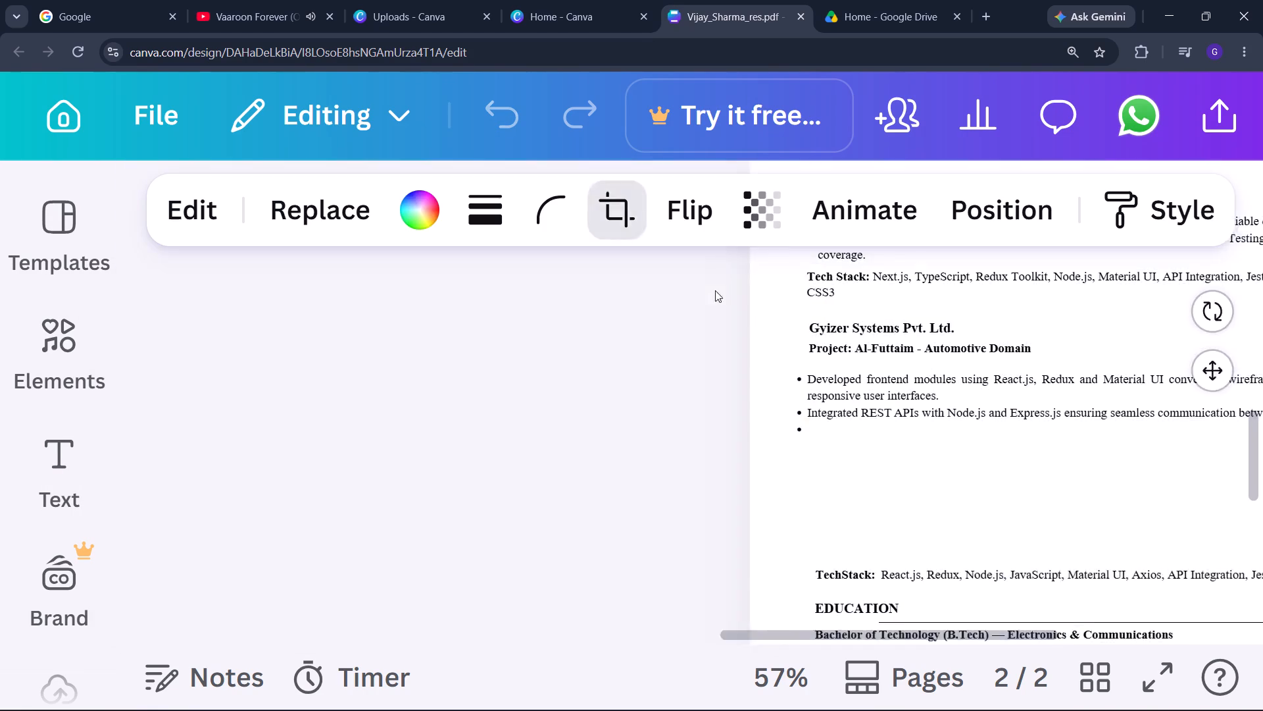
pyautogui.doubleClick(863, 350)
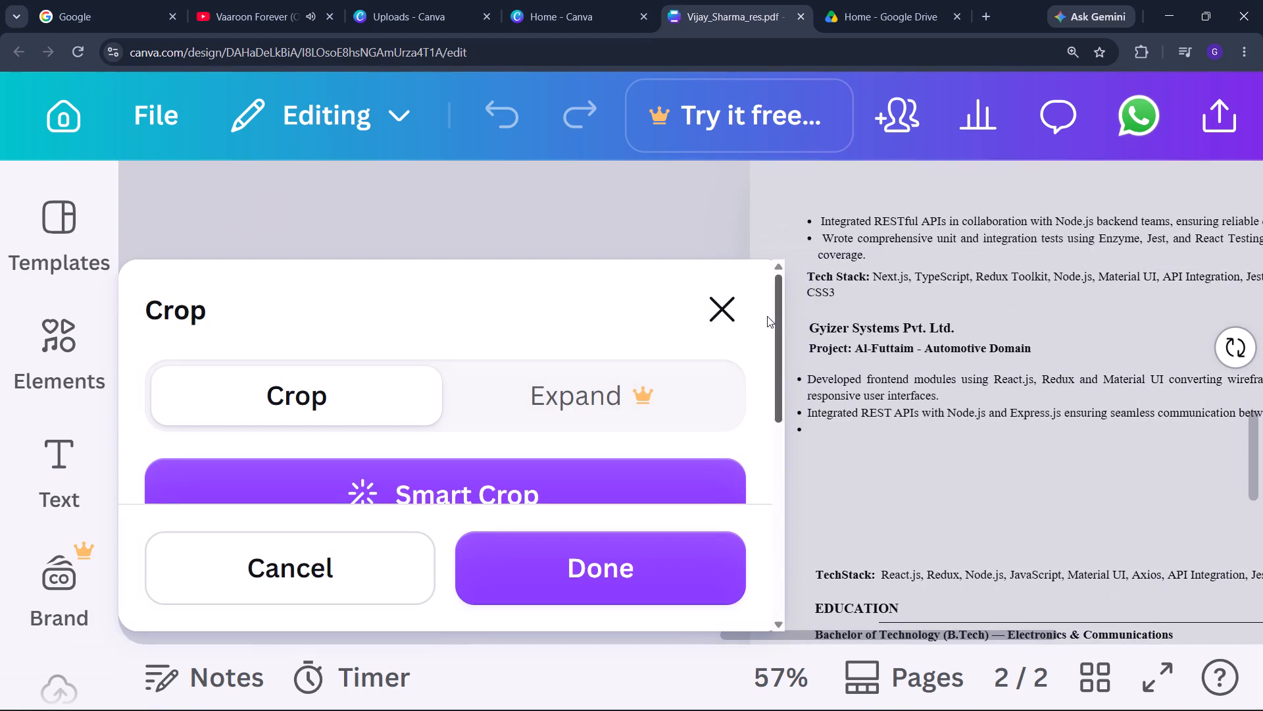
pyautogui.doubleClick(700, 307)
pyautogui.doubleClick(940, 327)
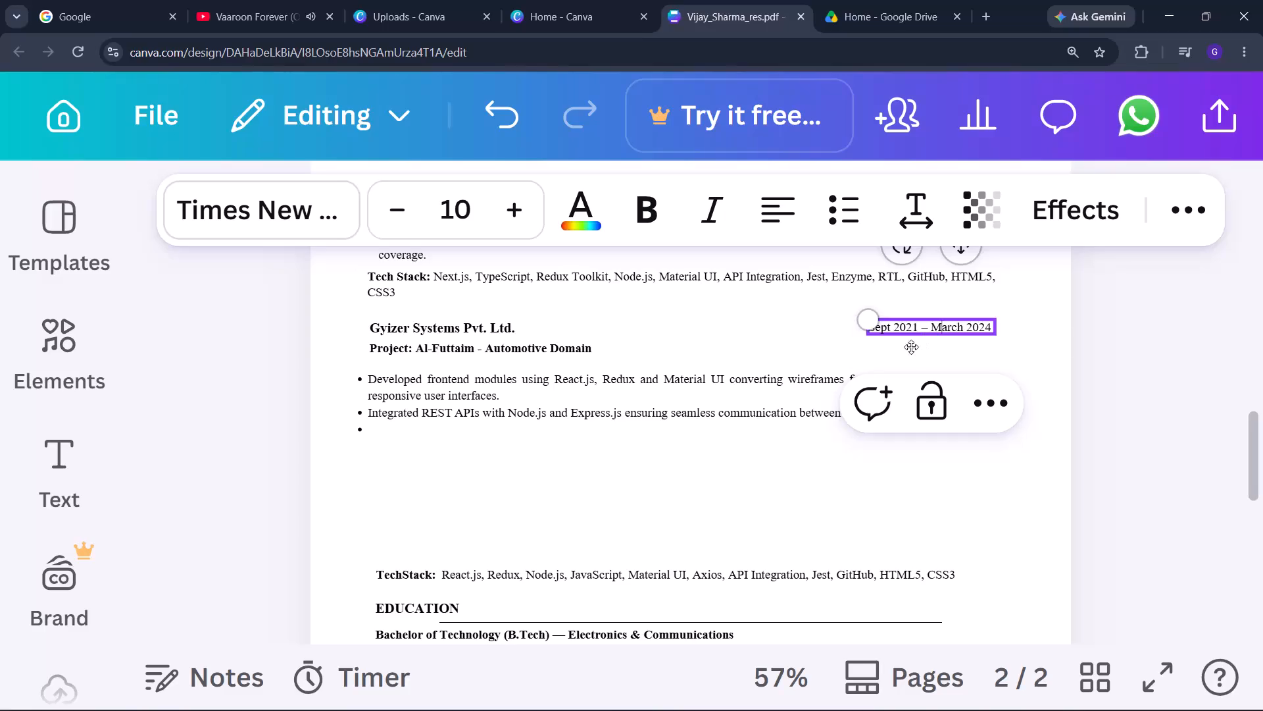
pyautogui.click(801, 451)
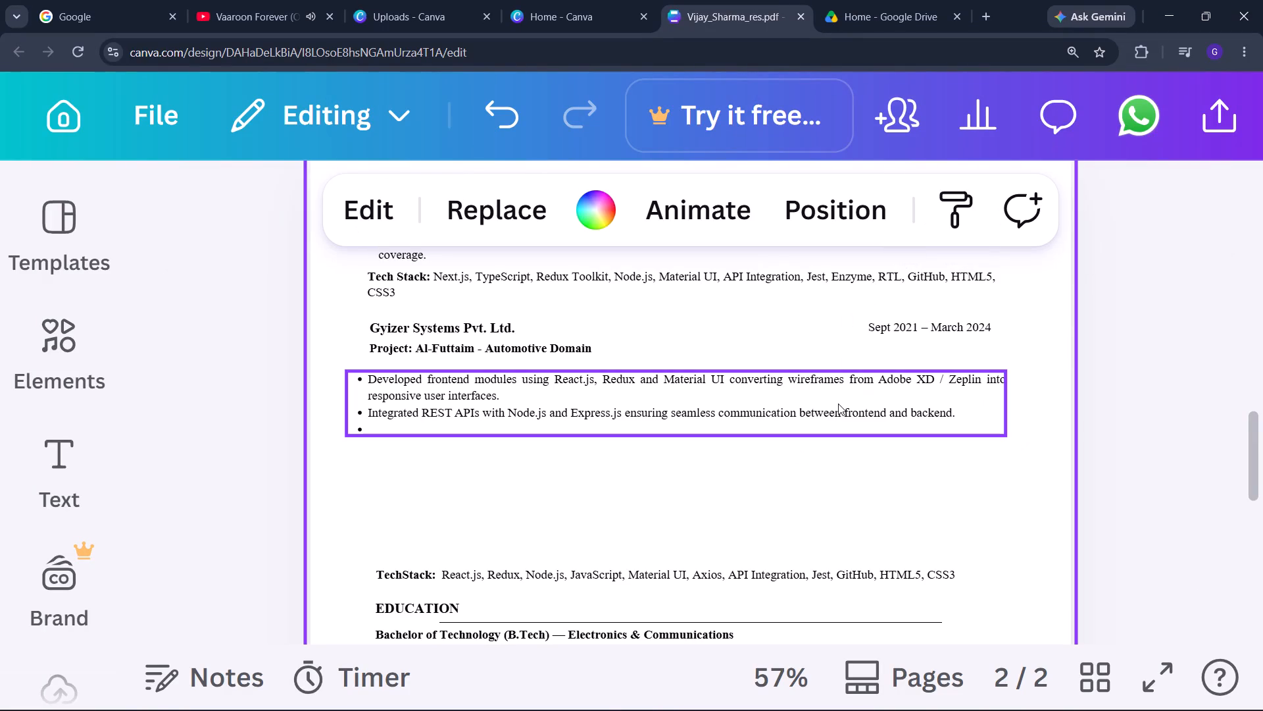
# Delete the blank white image box around the "Sept 2021 – March 2024" date on page 2.
pyautogui.tripleClick(924, 346)
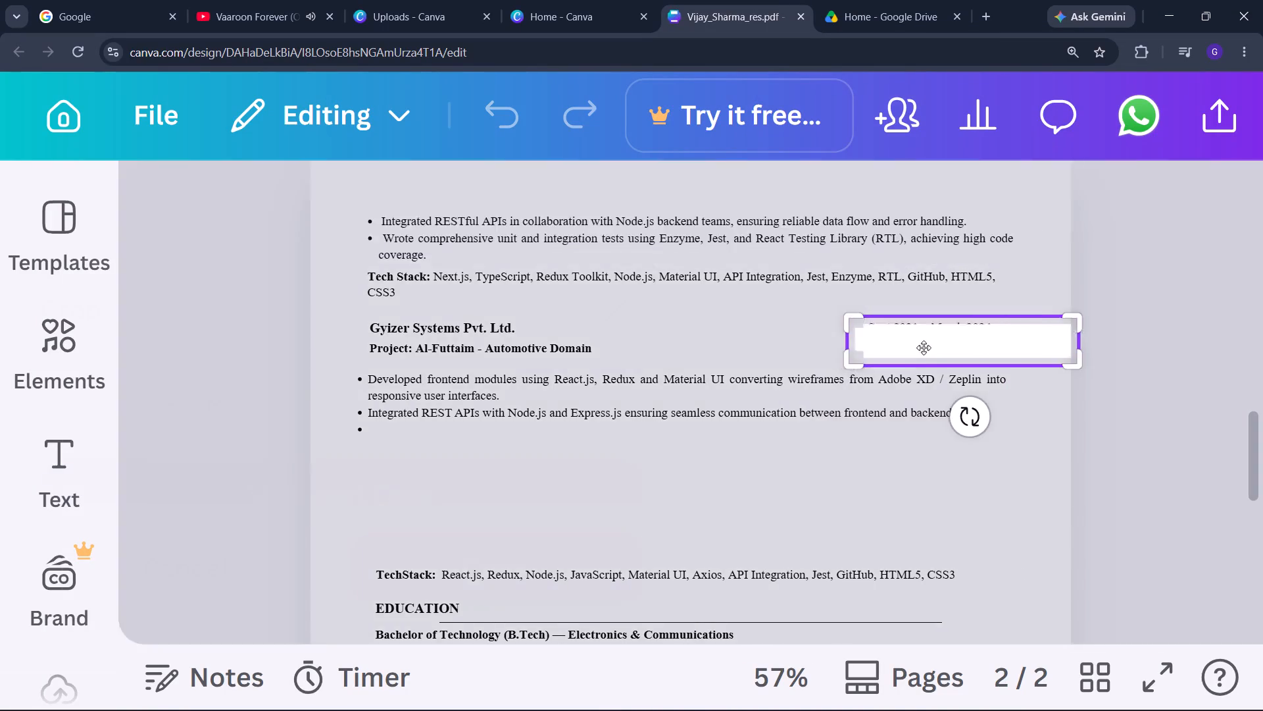
pyautogui.doubleClick(733, 313)
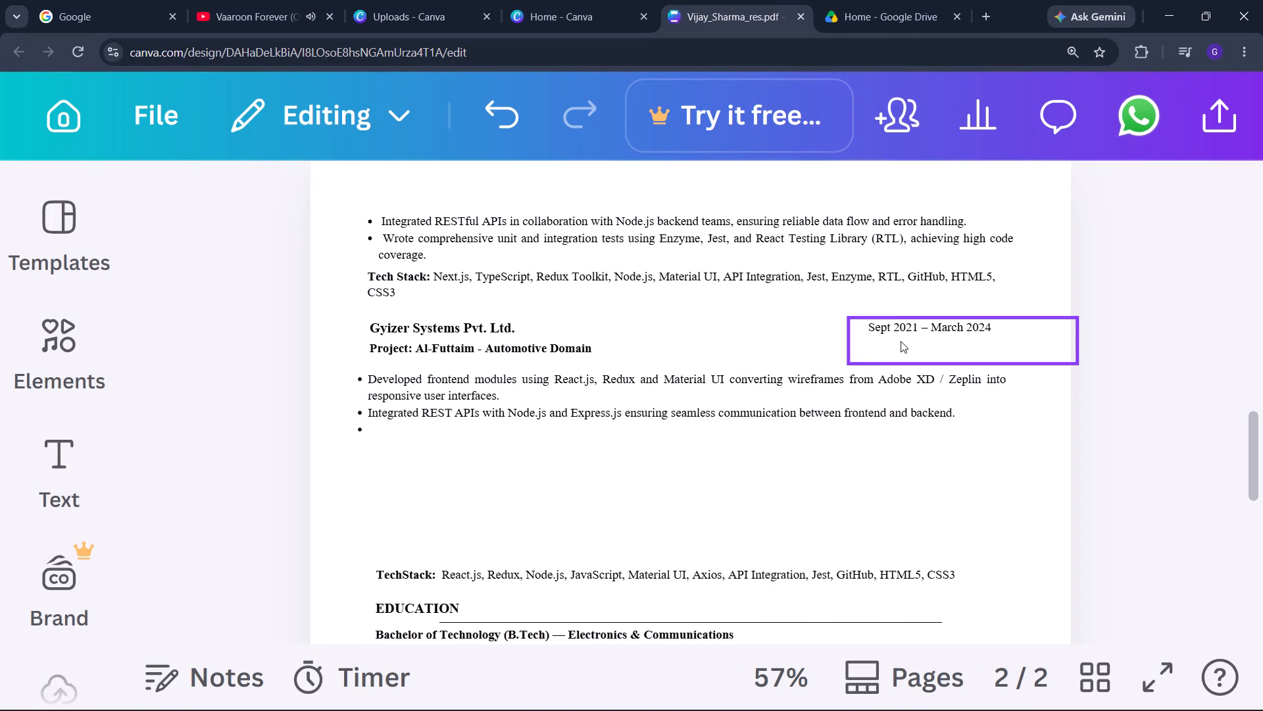
pyautogui.press('BackSpace')
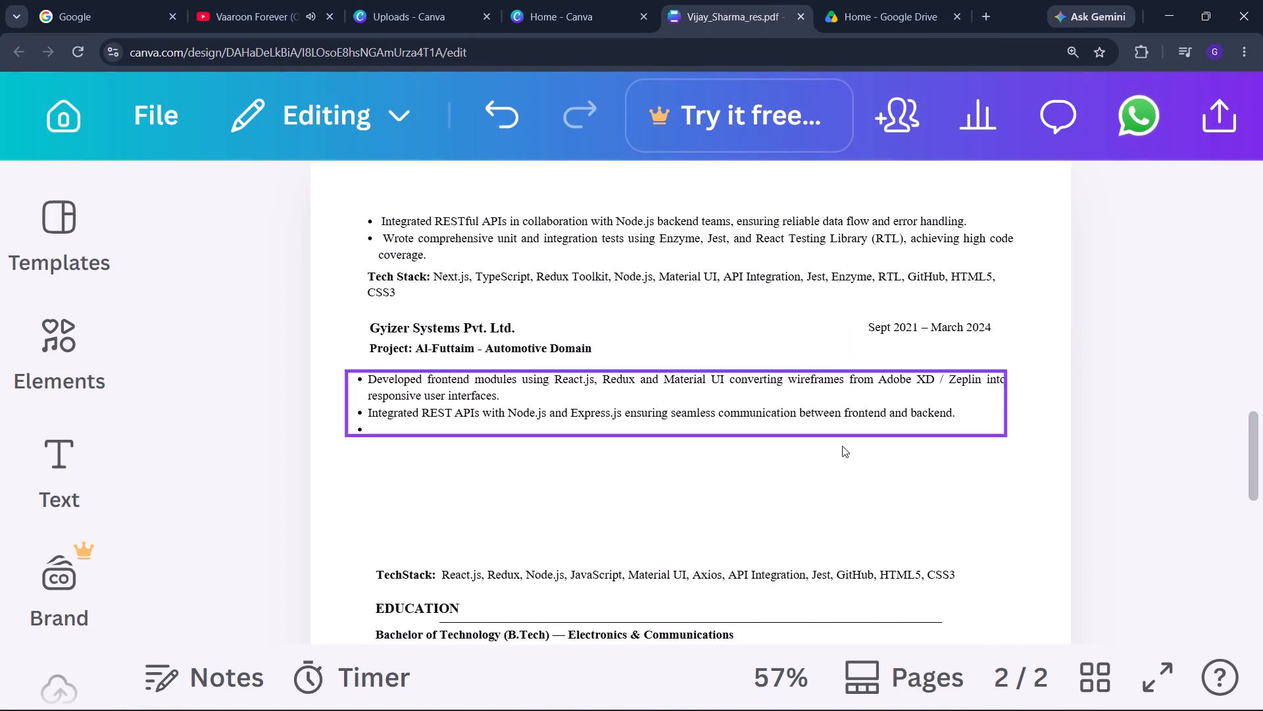
pyautogui.click(842, 466)
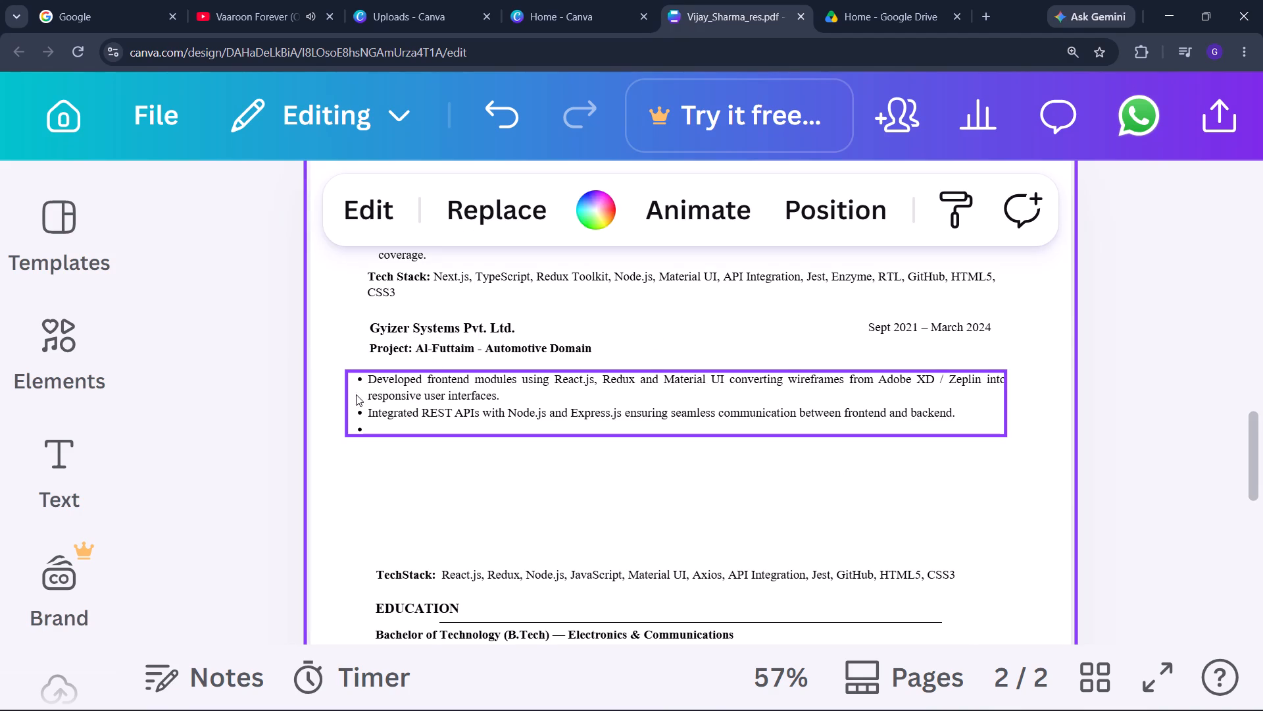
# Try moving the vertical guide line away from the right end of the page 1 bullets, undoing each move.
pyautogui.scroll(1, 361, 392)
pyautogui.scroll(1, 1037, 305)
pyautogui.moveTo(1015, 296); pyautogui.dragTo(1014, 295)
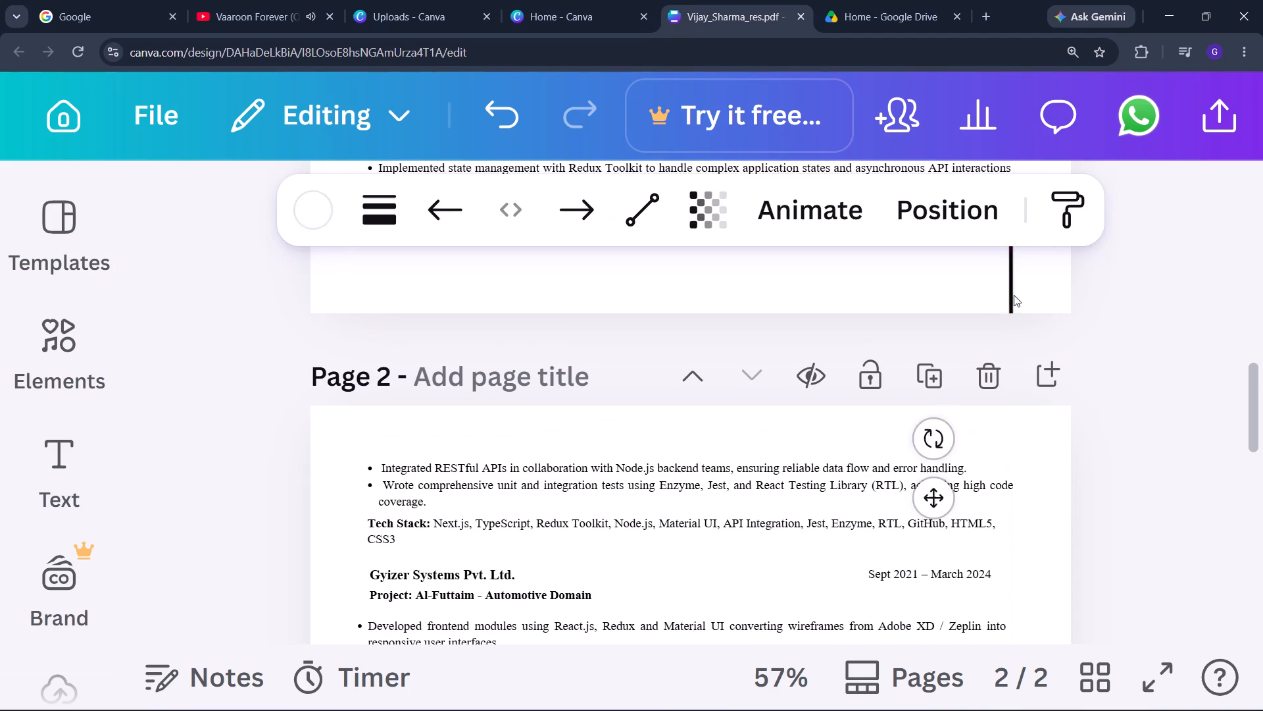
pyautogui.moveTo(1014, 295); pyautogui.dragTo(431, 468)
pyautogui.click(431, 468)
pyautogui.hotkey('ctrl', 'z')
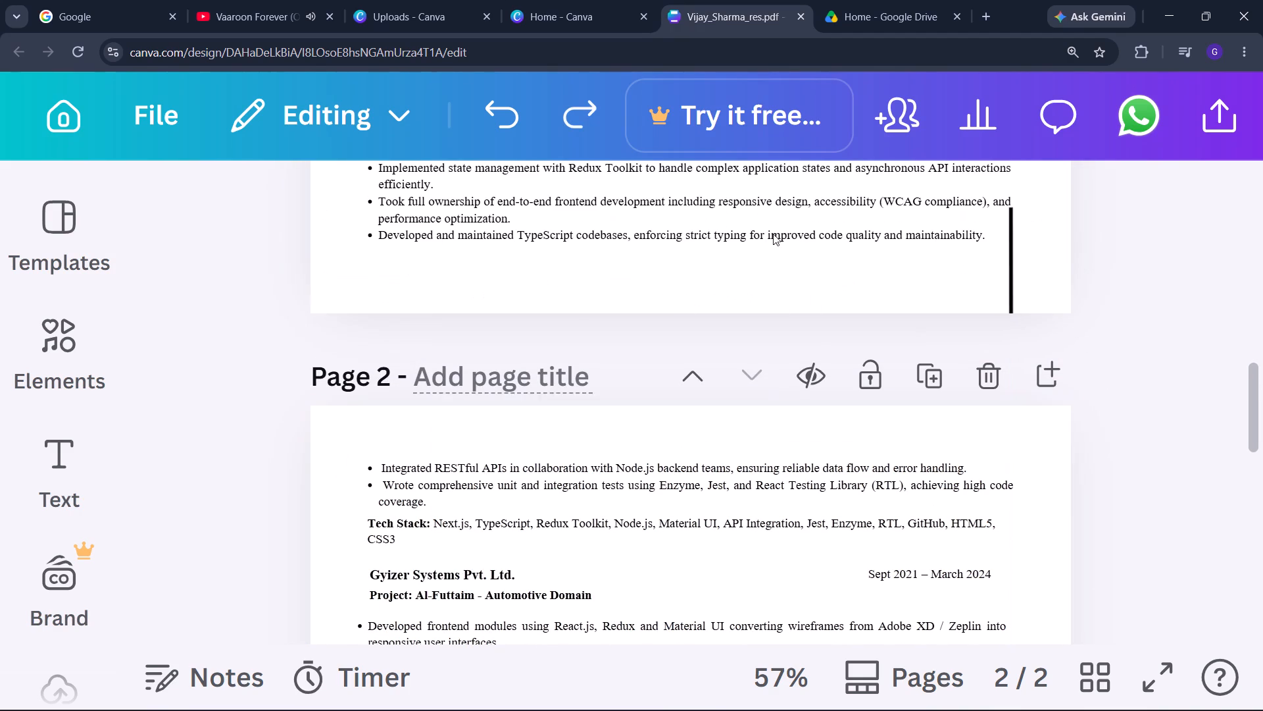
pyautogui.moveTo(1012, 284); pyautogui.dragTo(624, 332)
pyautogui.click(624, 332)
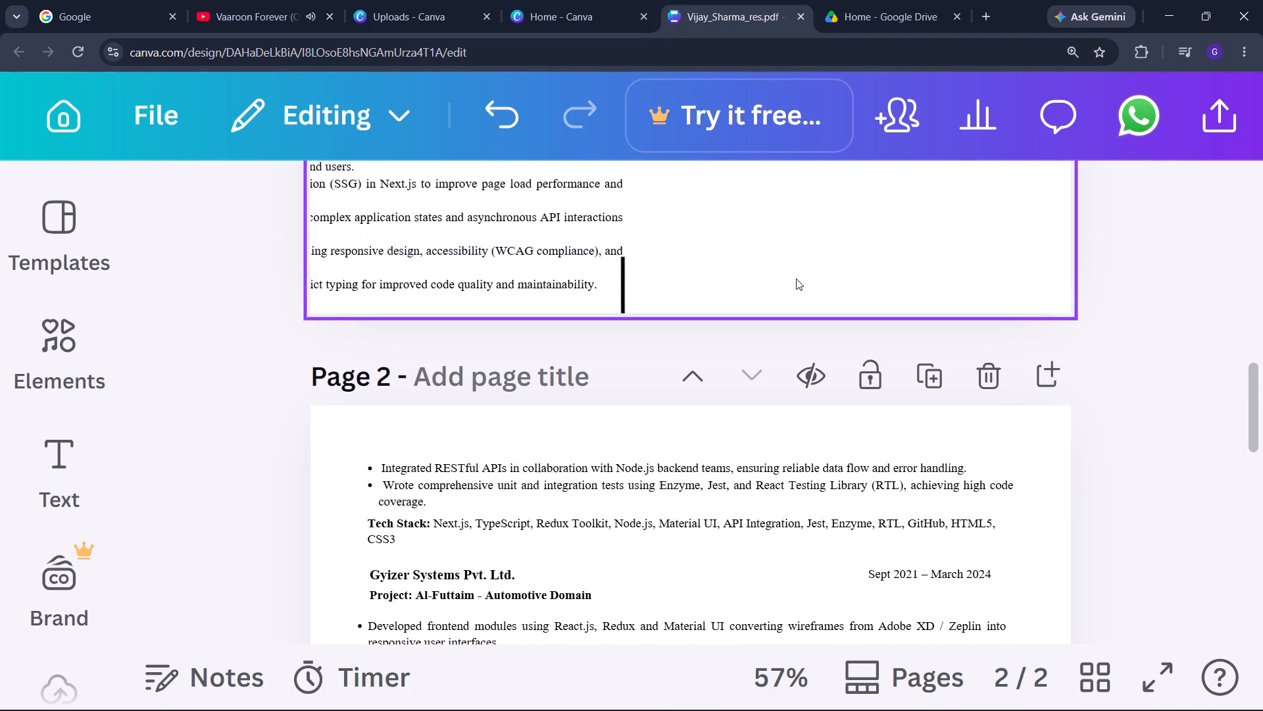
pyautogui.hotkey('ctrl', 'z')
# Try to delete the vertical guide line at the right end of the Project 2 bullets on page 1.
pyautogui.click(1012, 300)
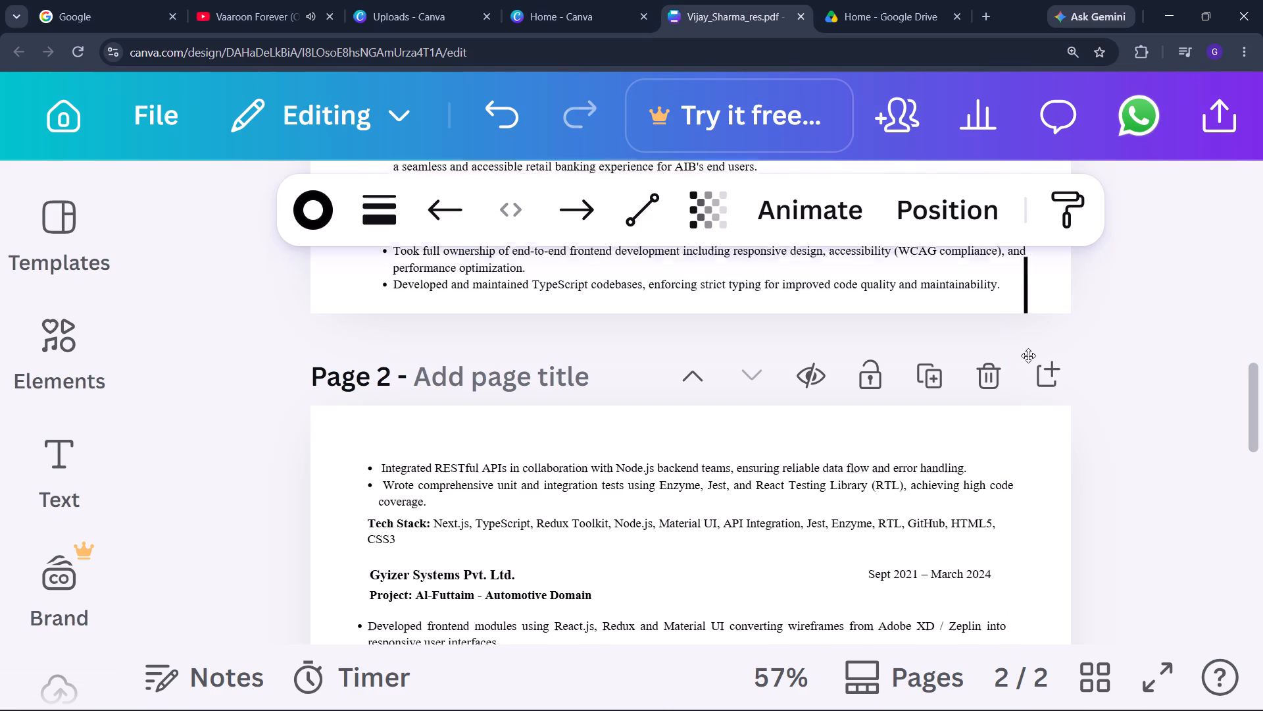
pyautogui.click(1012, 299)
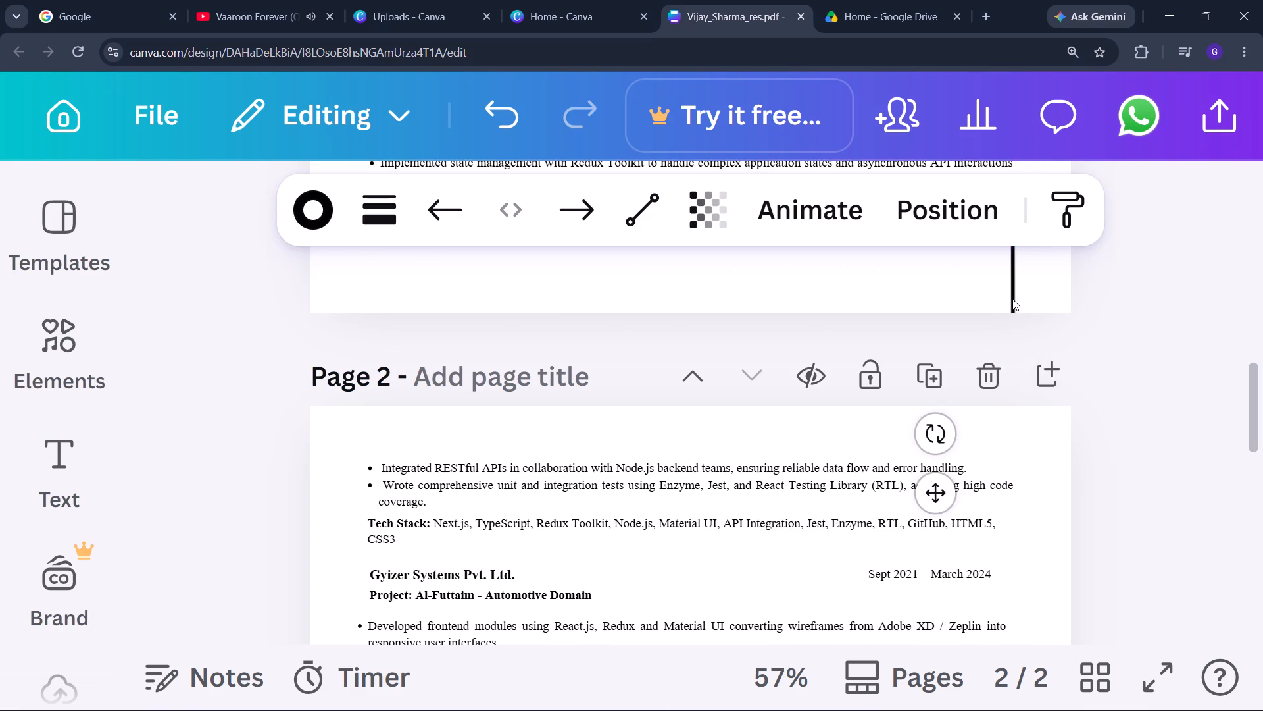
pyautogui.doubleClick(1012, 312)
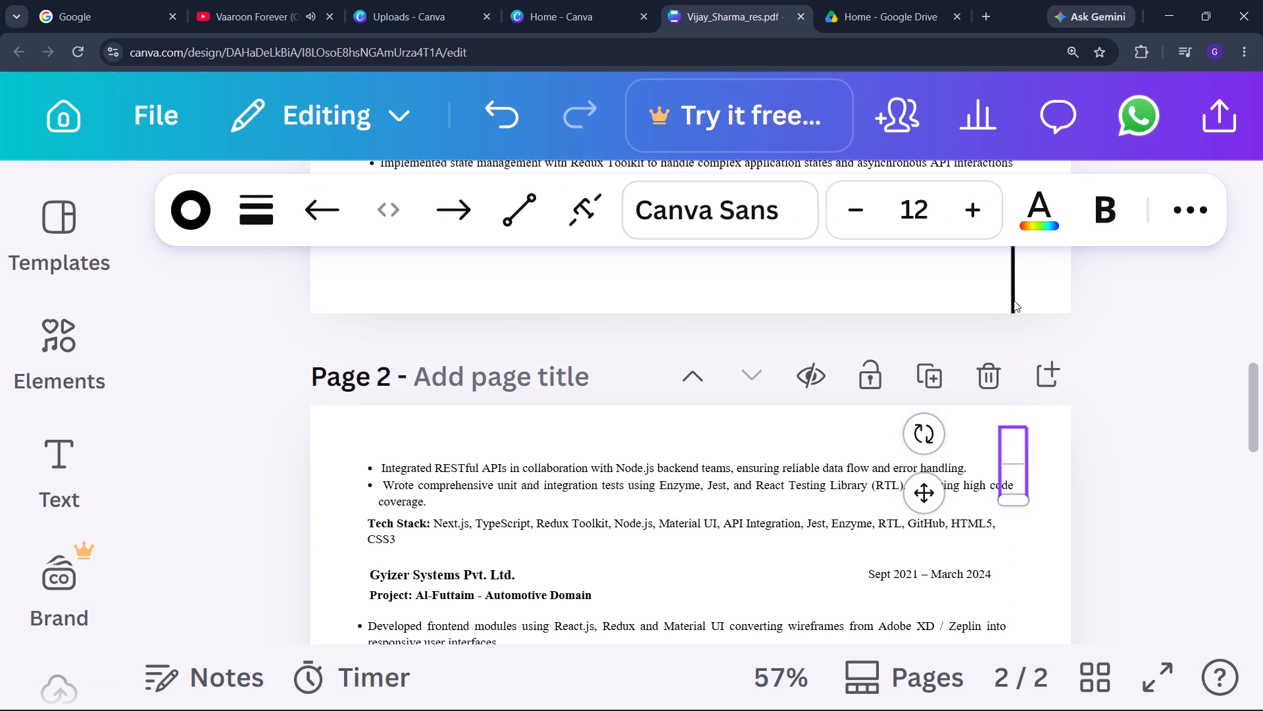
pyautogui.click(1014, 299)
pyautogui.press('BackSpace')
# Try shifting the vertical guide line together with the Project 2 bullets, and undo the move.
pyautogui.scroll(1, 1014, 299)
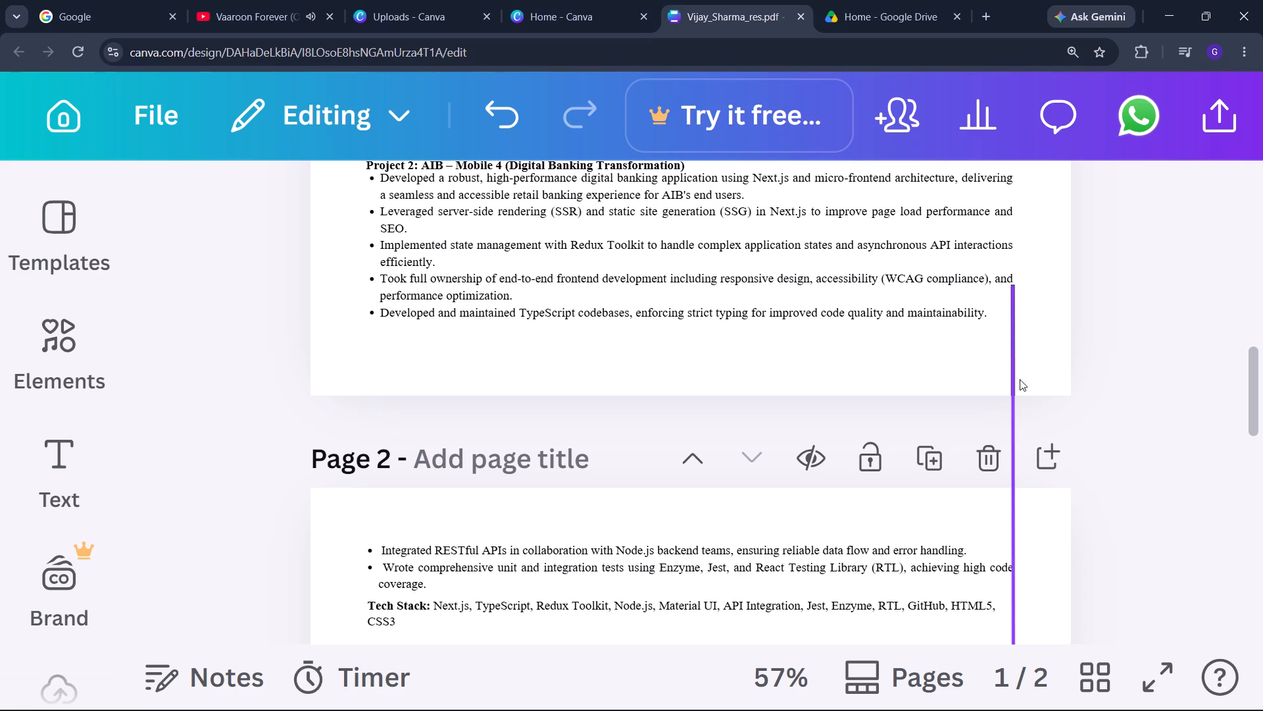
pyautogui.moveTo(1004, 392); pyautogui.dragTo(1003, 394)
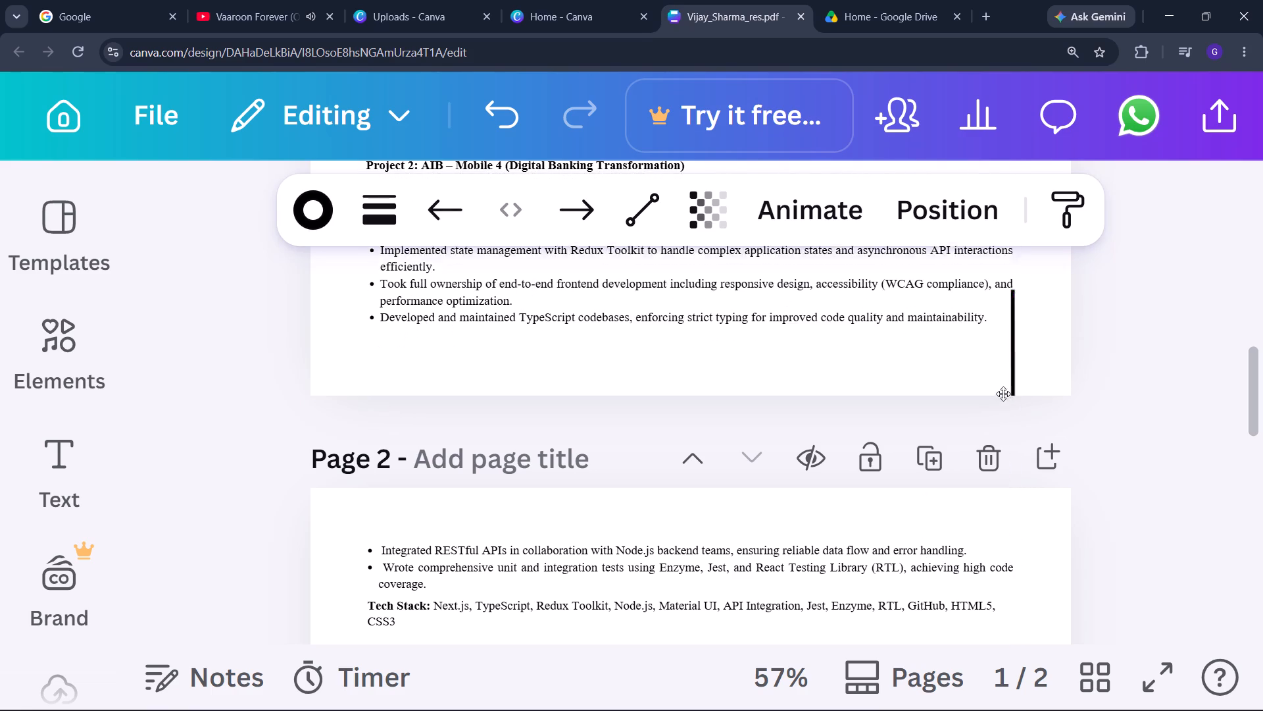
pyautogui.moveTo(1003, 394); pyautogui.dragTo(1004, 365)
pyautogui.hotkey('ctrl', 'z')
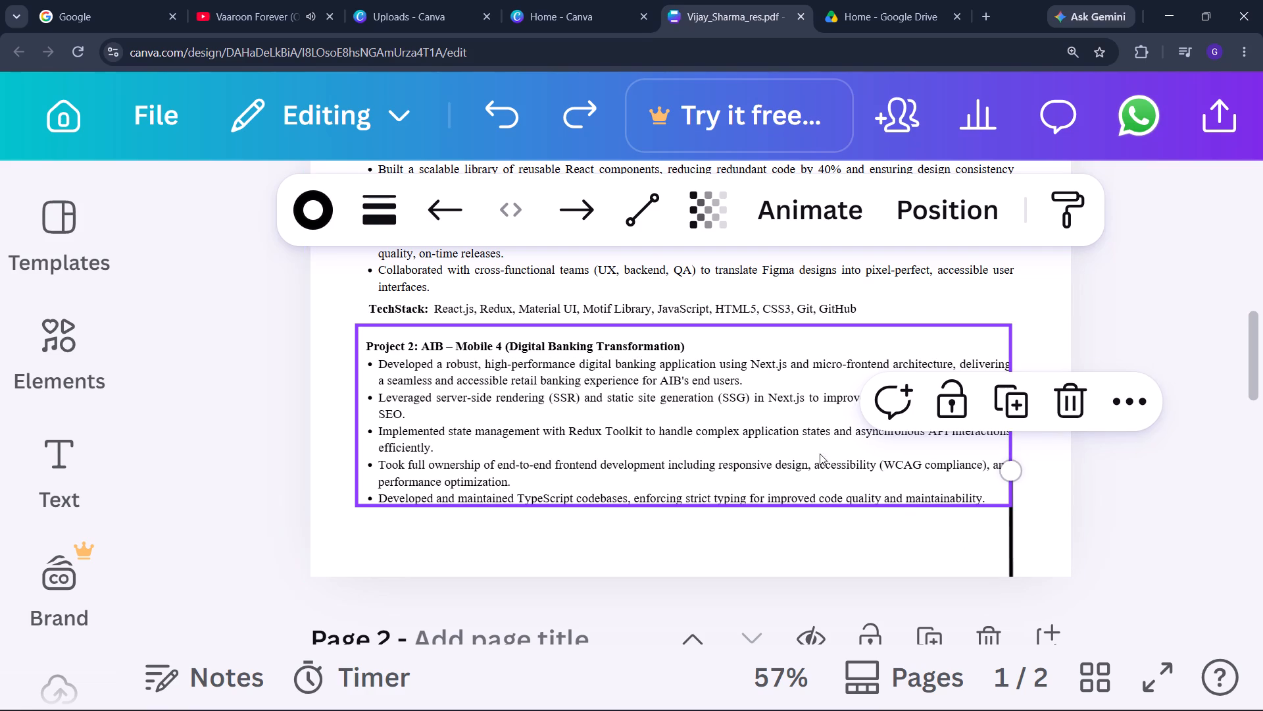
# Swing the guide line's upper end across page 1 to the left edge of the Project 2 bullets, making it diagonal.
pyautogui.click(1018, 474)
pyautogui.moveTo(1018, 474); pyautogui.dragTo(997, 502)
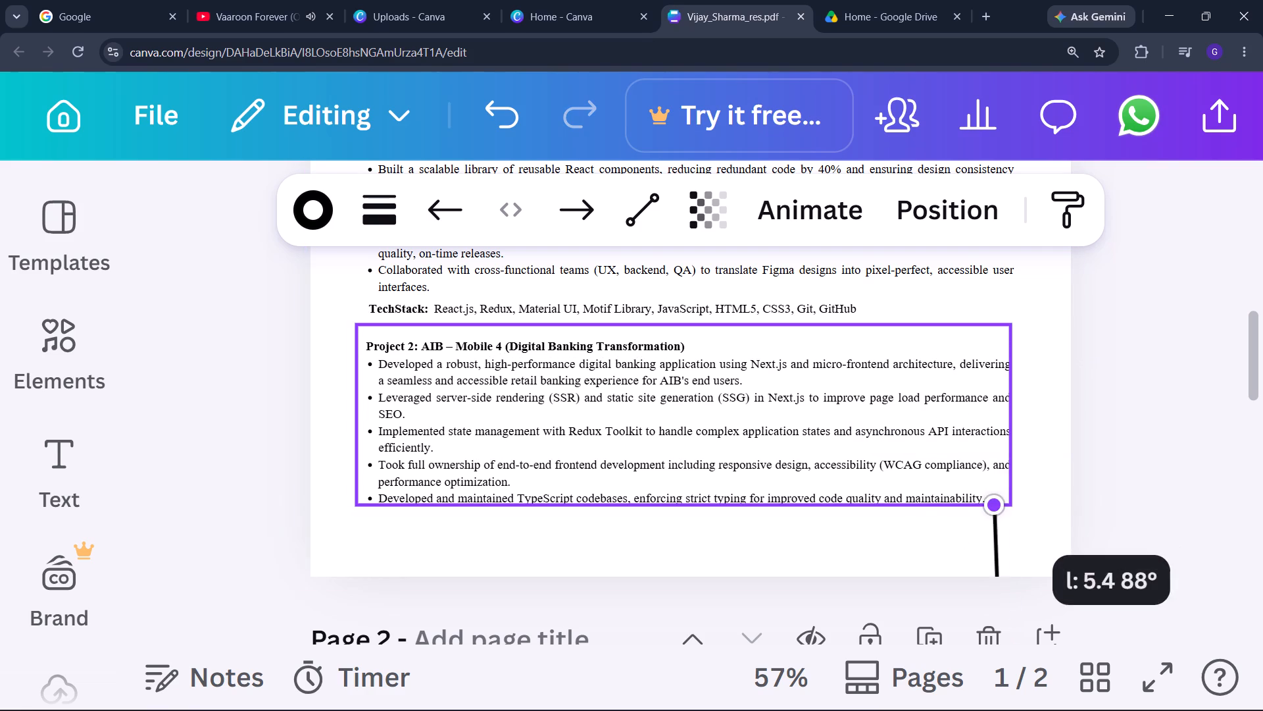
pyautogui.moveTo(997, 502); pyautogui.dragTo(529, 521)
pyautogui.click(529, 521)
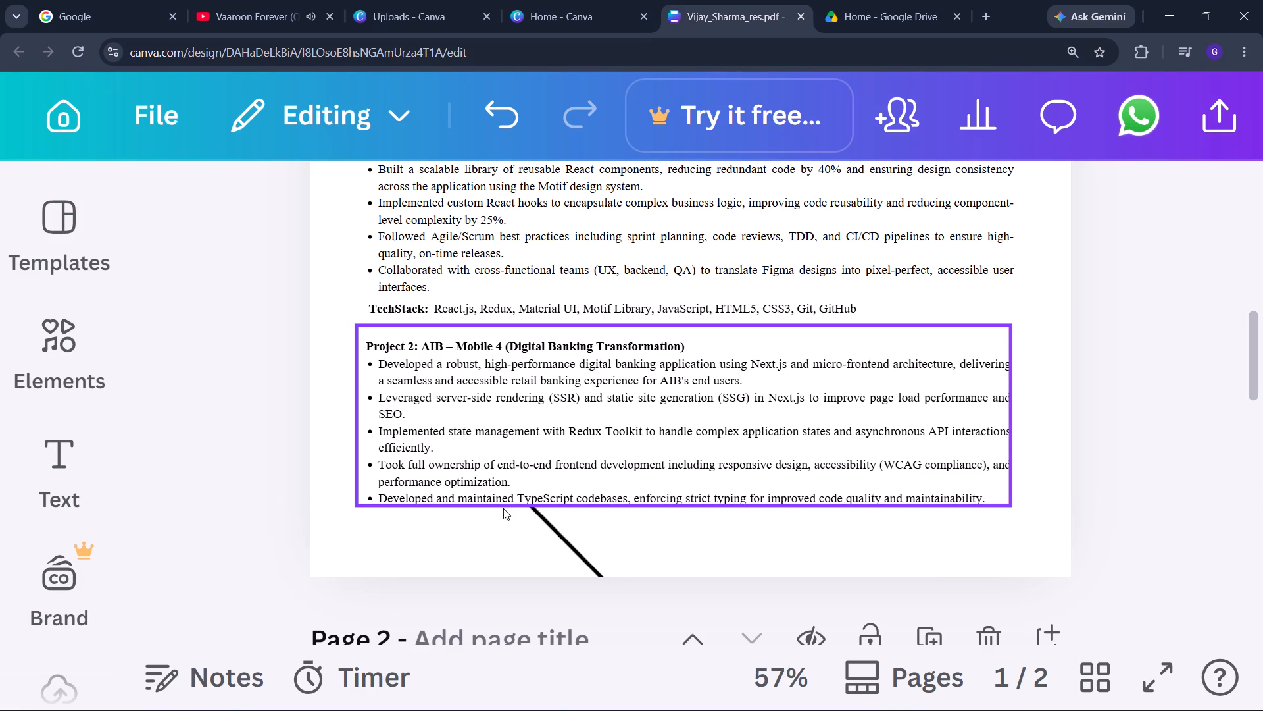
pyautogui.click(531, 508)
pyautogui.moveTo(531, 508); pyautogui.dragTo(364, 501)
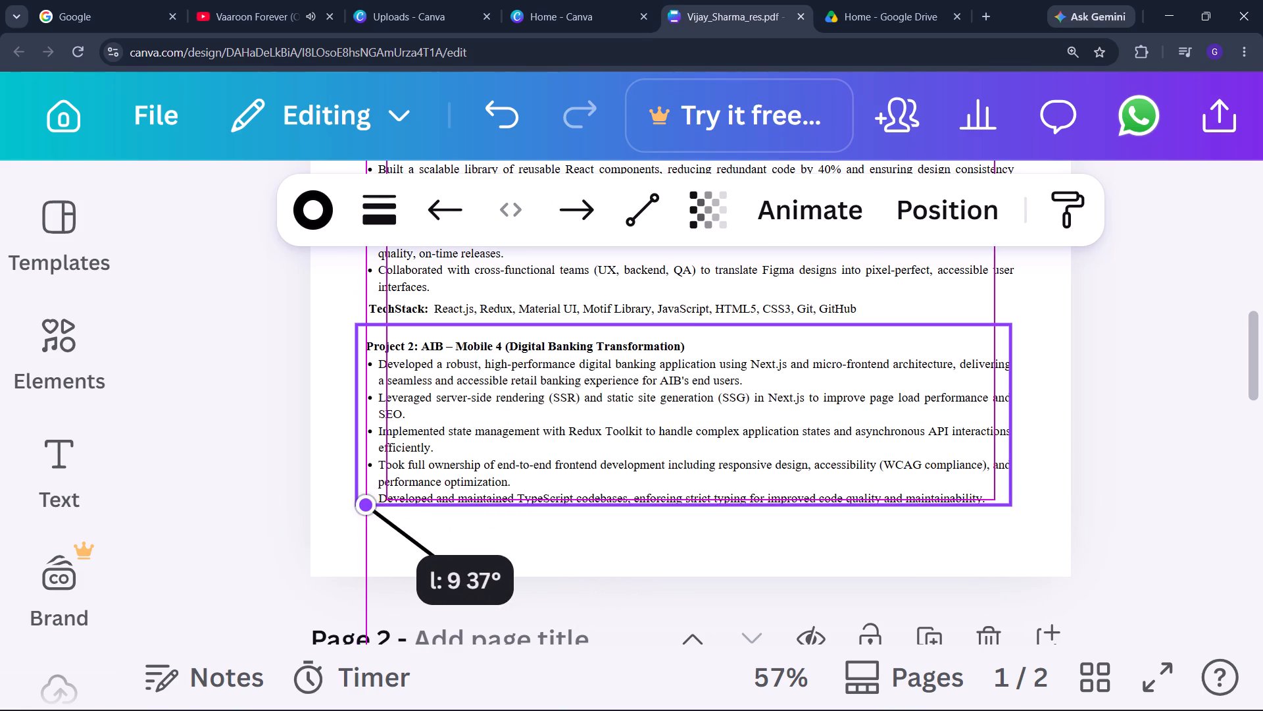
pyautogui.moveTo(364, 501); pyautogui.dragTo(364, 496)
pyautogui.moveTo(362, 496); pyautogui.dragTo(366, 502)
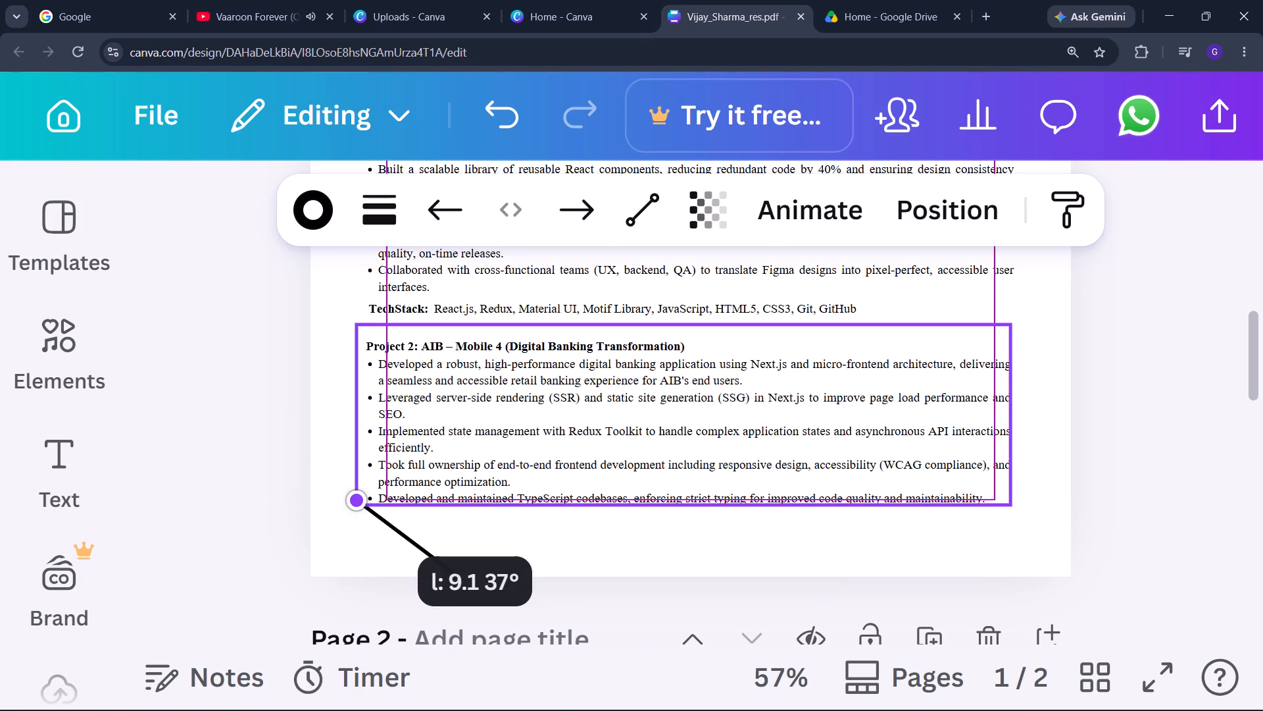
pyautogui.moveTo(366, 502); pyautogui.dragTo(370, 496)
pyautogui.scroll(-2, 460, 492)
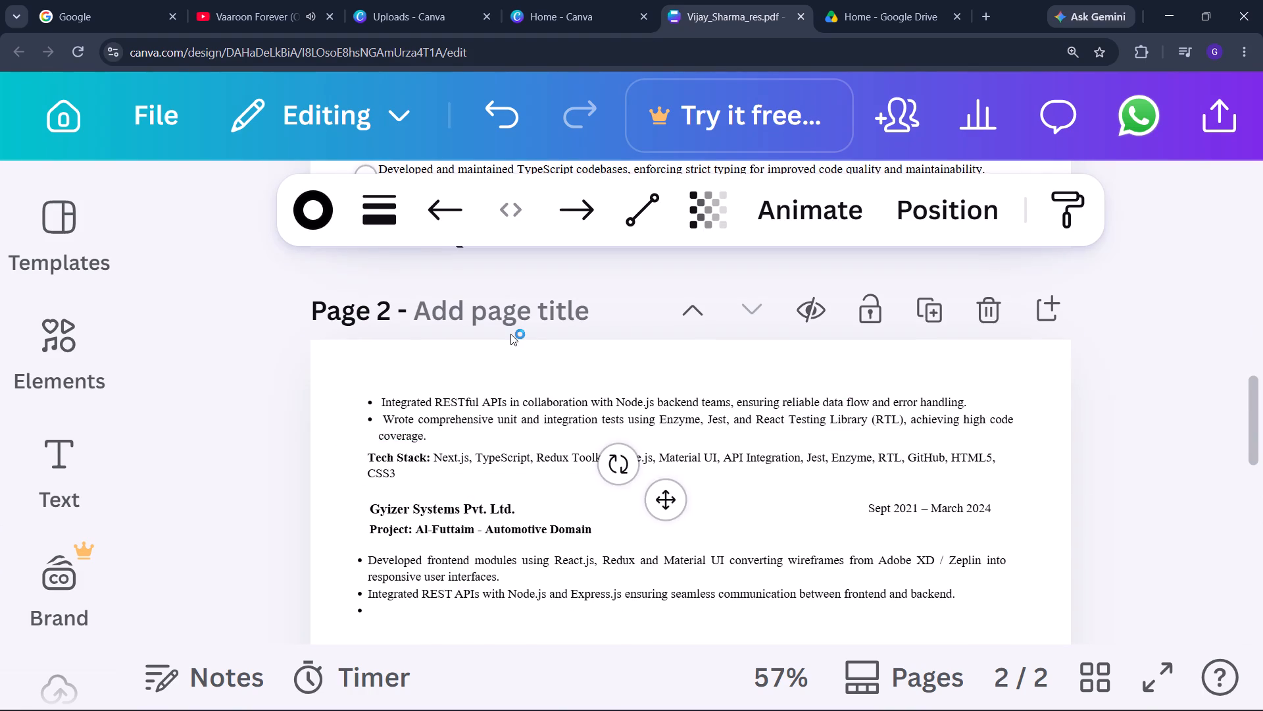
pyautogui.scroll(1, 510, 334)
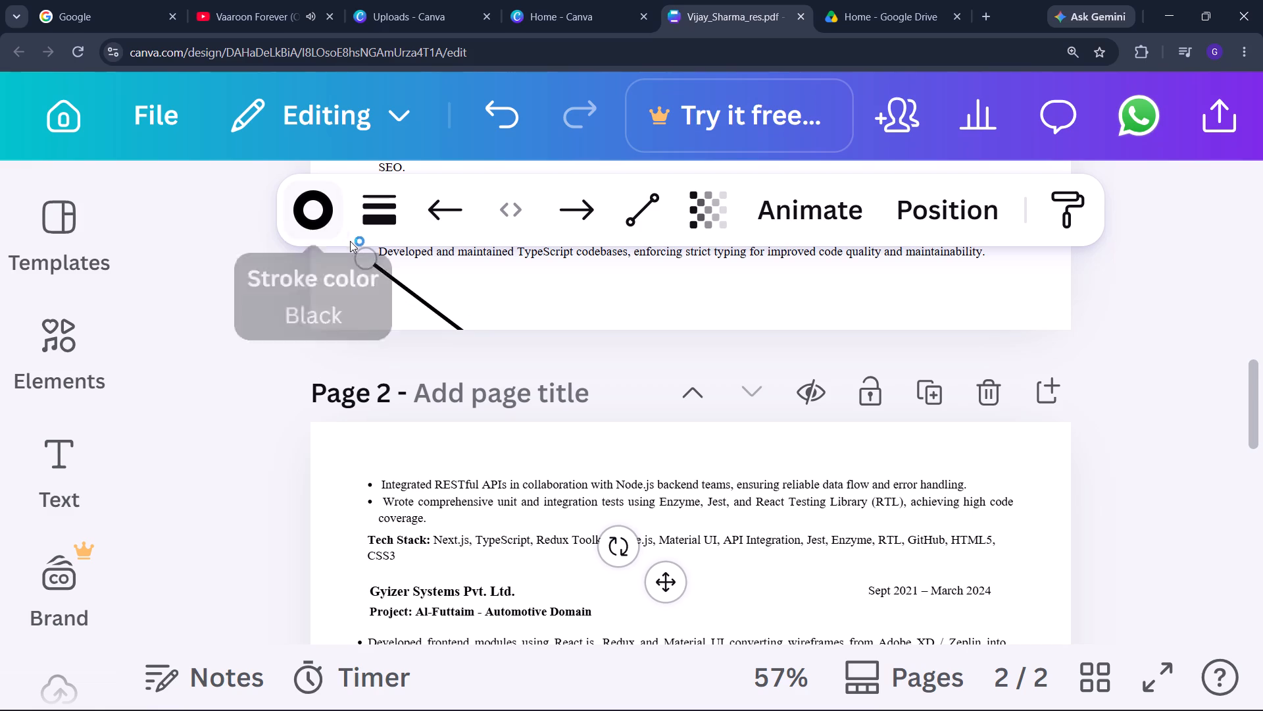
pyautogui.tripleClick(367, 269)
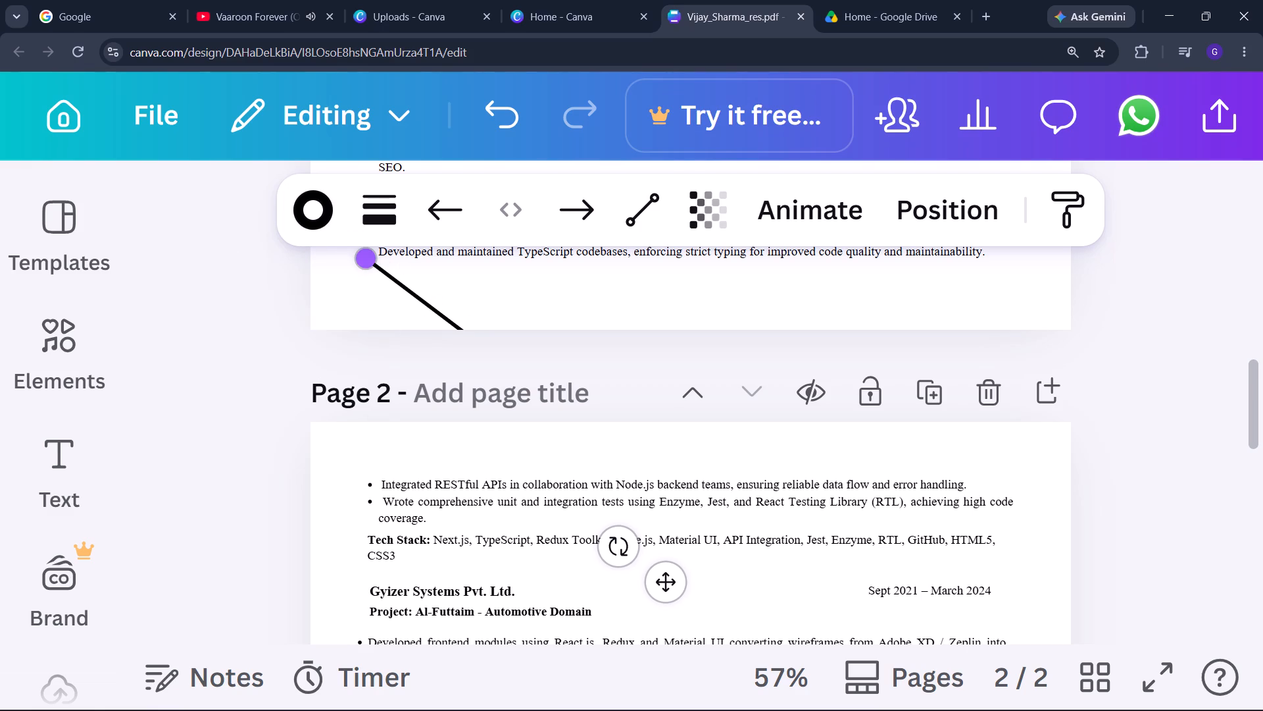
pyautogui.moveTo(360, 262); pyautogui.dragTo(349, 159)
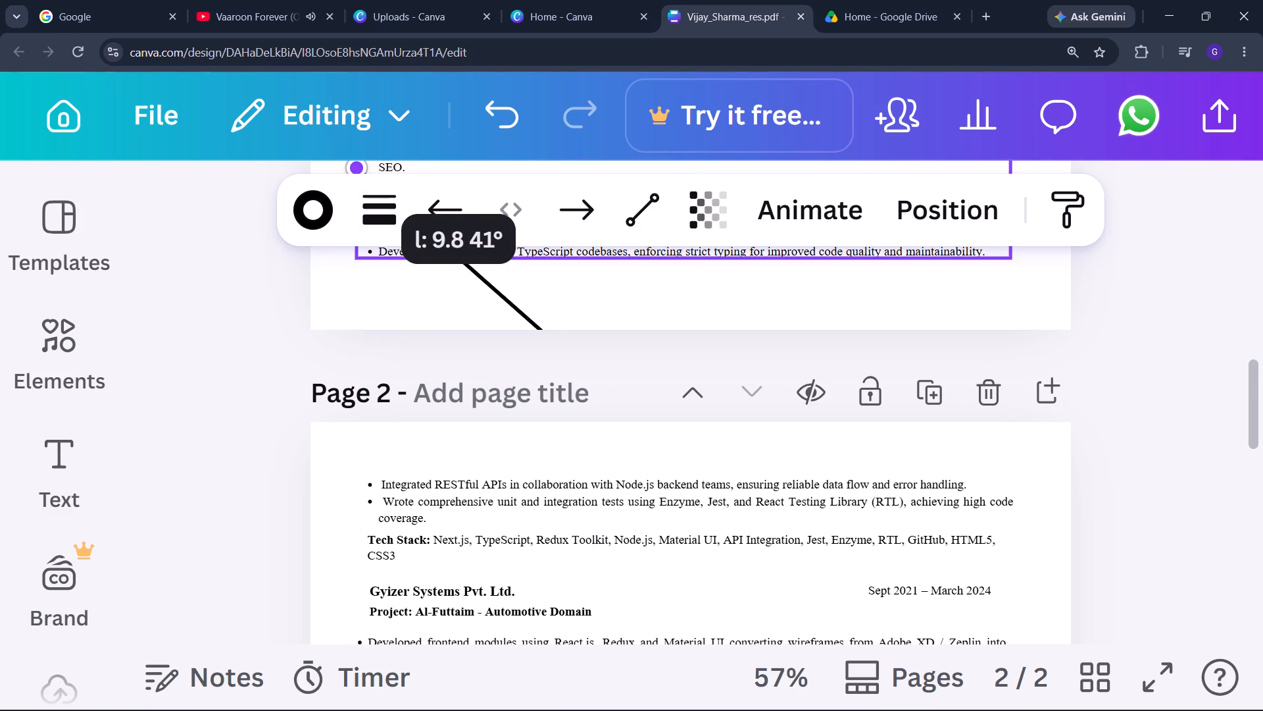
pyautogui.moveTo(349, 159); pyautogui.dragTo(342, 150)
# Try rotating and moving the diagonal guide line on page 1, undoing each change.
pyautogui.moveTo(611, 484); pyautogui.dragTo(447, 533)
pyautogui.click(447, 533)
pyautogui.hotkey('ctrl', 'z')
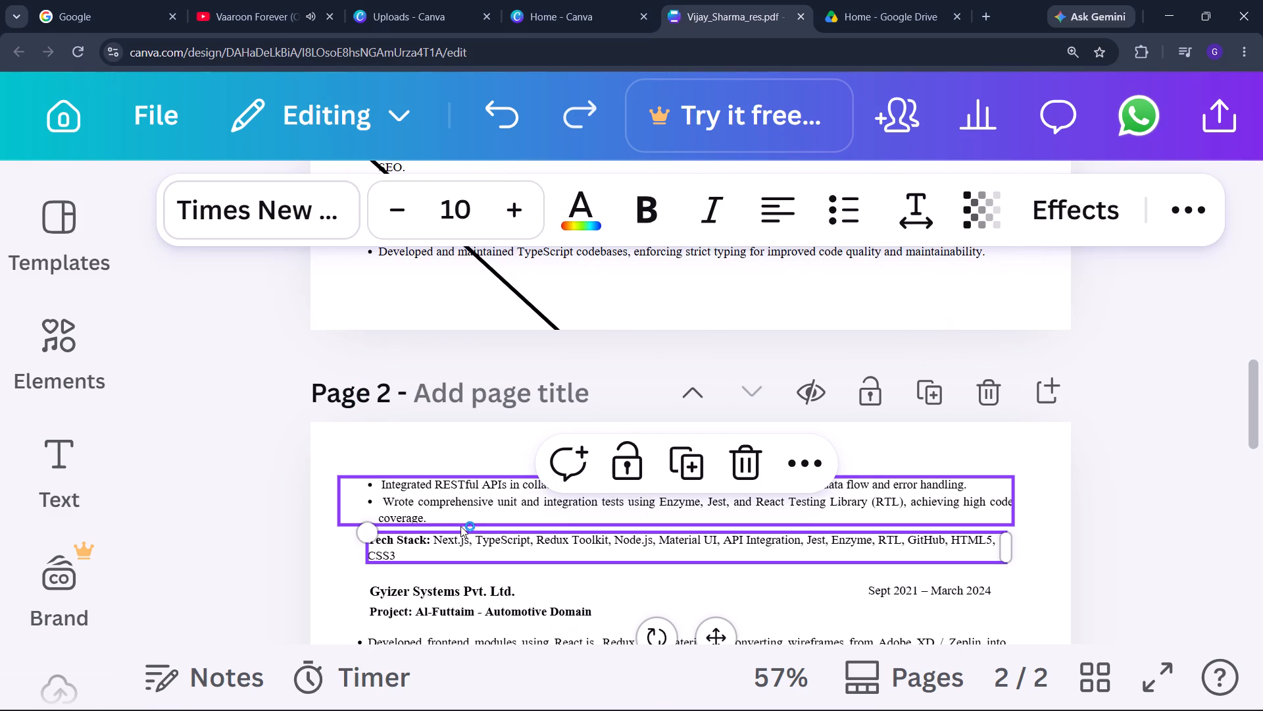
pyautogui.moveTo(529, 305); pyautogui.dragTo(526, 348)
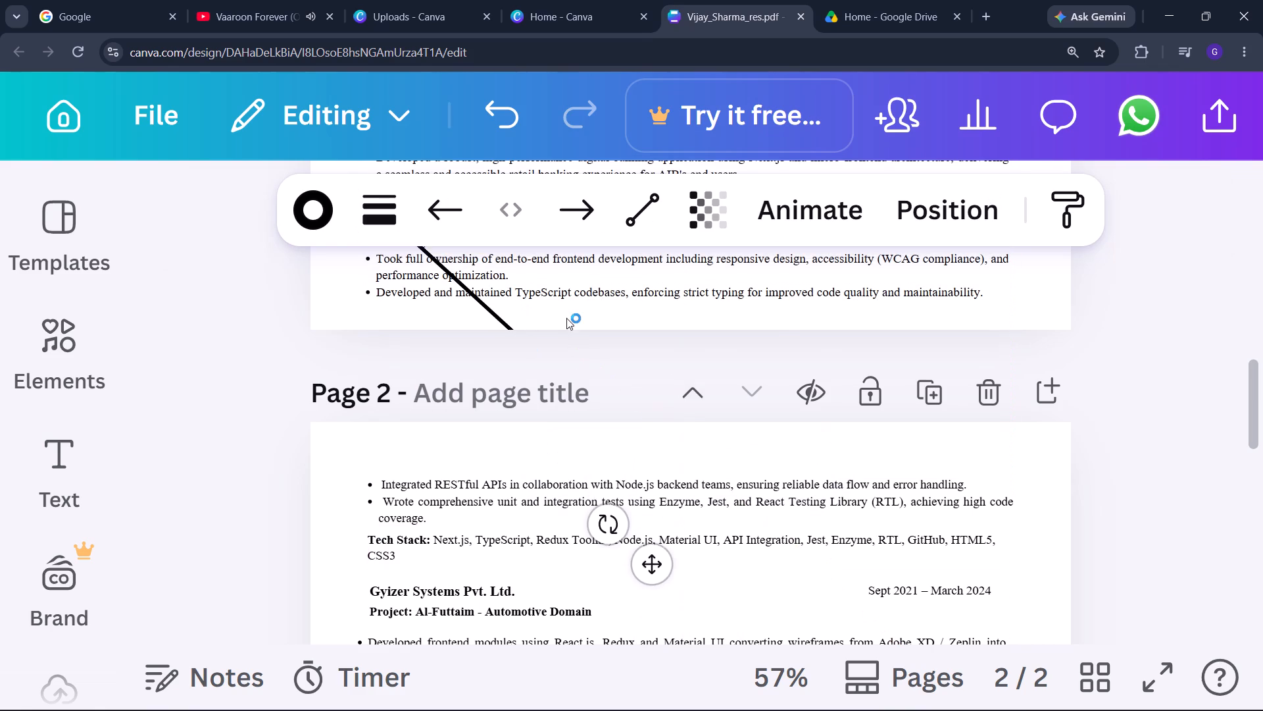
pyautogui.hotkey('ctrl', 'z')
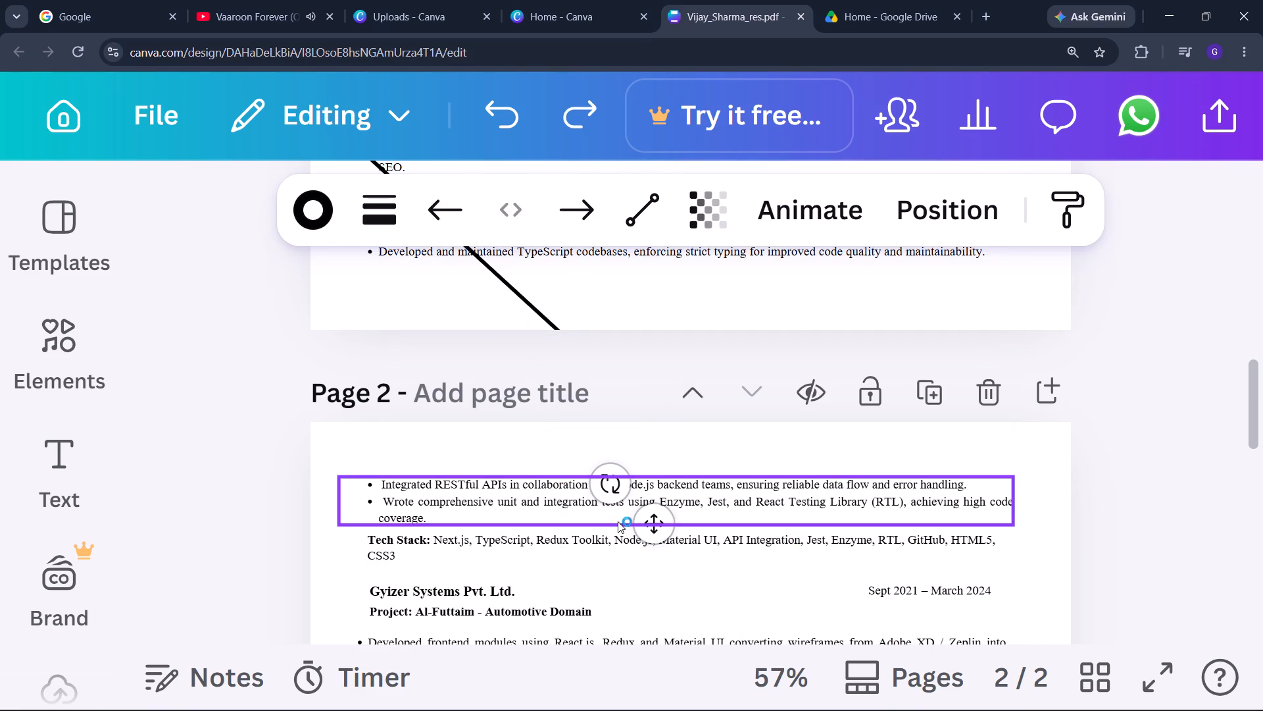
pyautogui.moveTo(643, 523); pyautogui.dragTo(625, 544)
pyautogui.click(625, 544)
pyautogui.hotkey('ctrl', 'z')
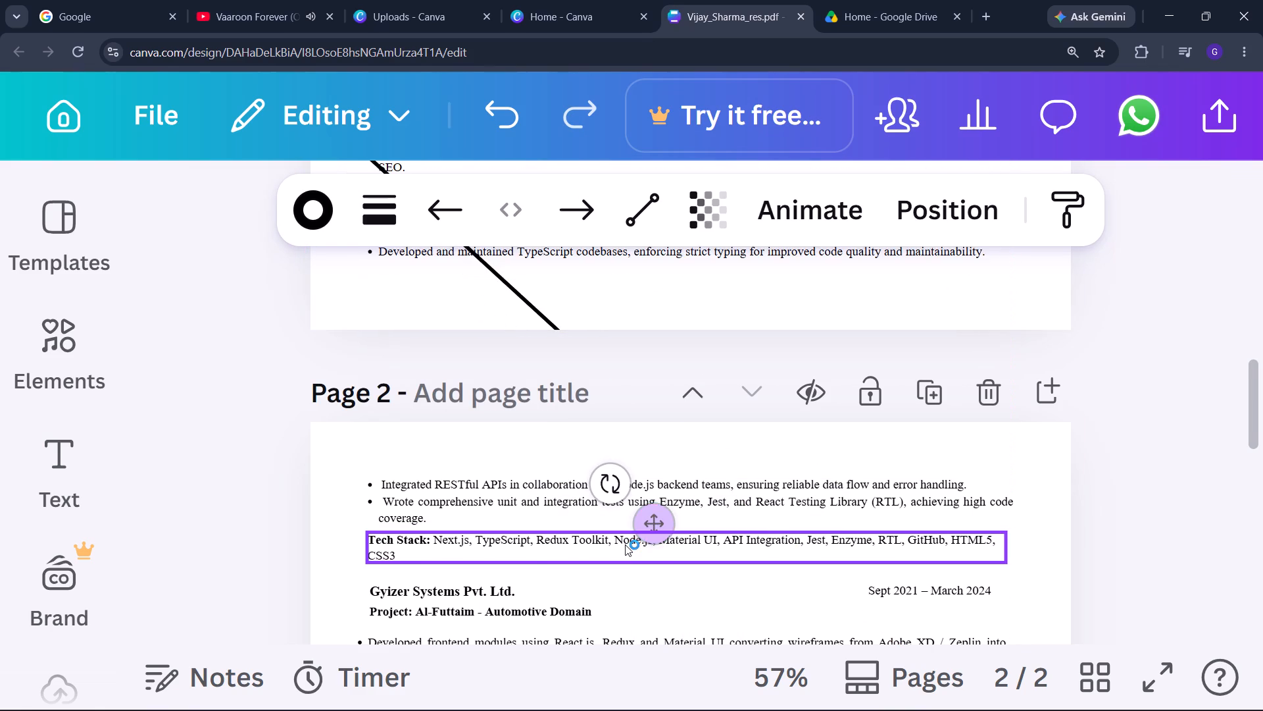
# Bring the diagonal line's upper end down to just below the last Project 2 bullet near the left margin.
pyautogui.scroll(2, 625, 544)
pyautogui.scroll(-1, 474, 521)
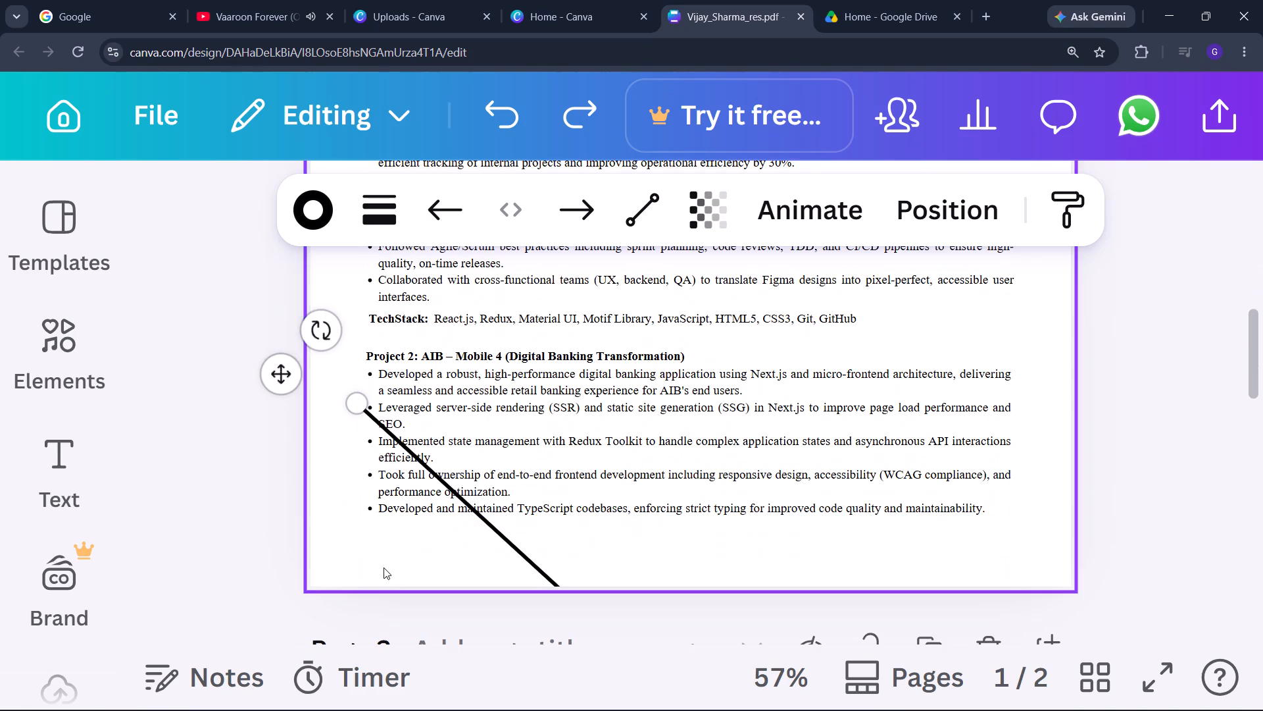
pyautogui.moveTo(355, 402); pyautogui.dragTo(318, 422)
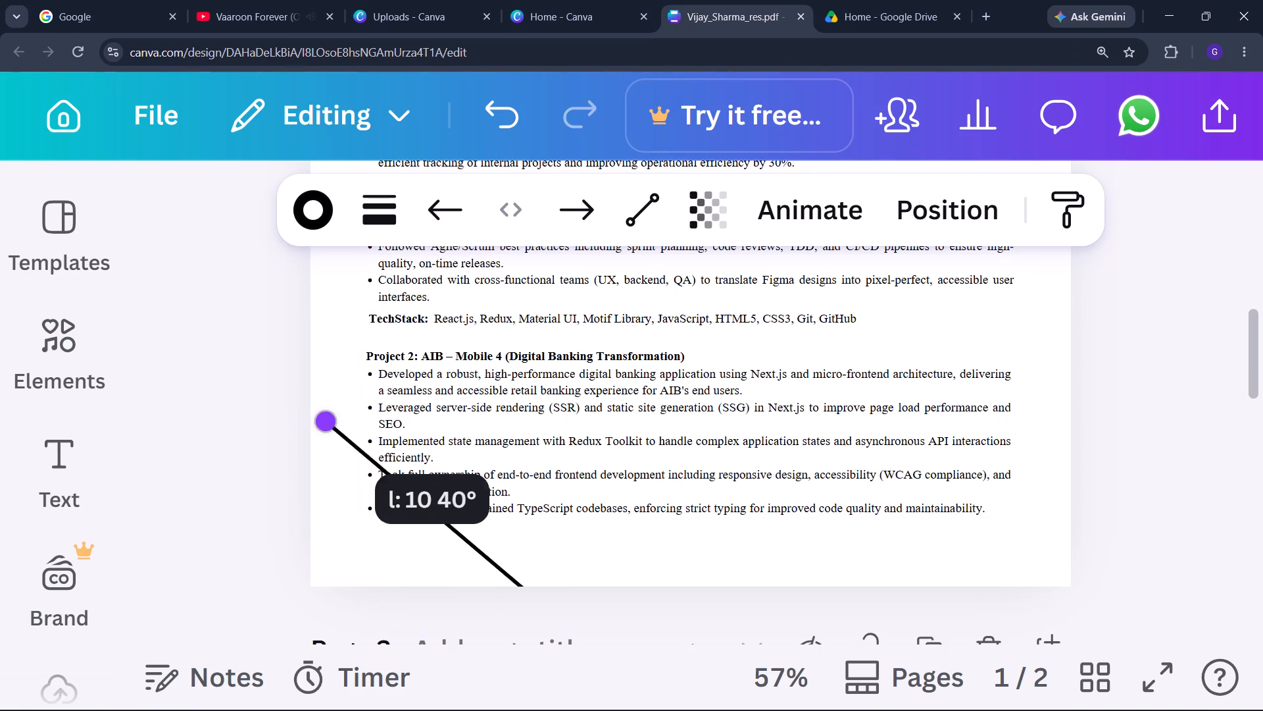
pyautogui.moveTo(318, 422); pyautogui.dragTo(356, 610)
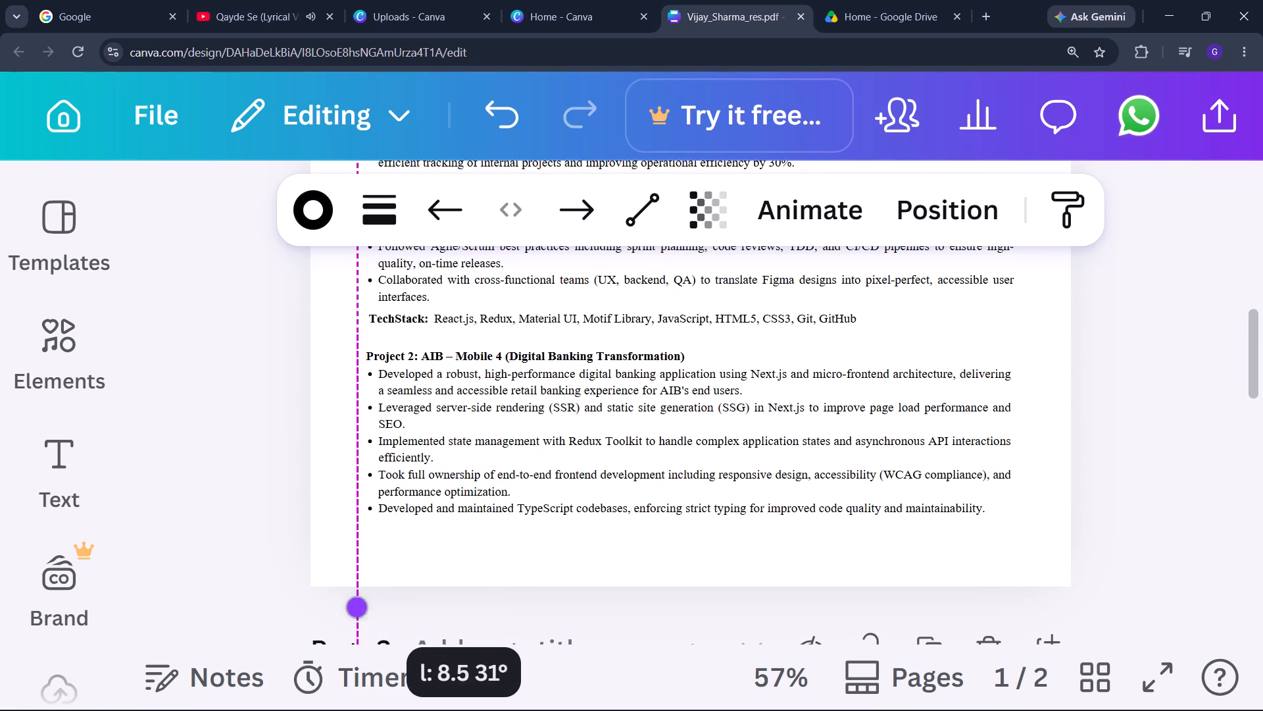
pyautogui.moveTo(356, 610); pyautogui.dragTo(376, 613)
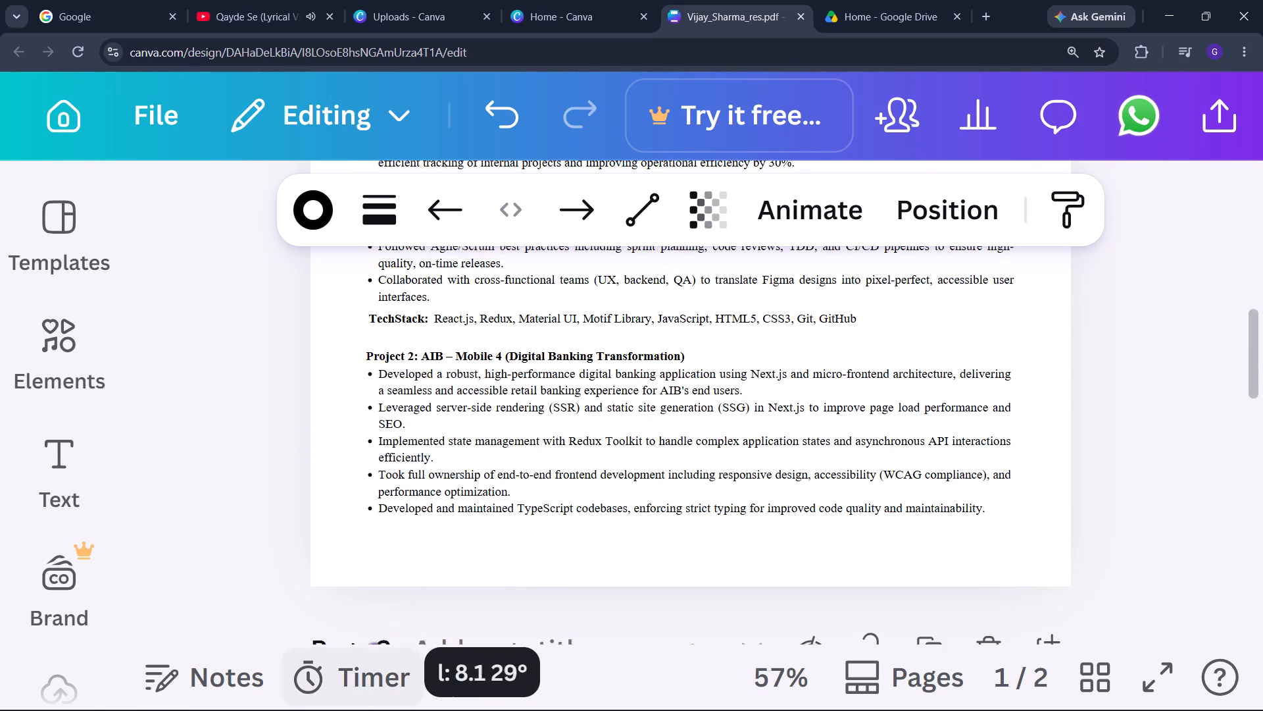
pyautogui.moveTo(376, 613); pyautogui.dragTo(378, 563)
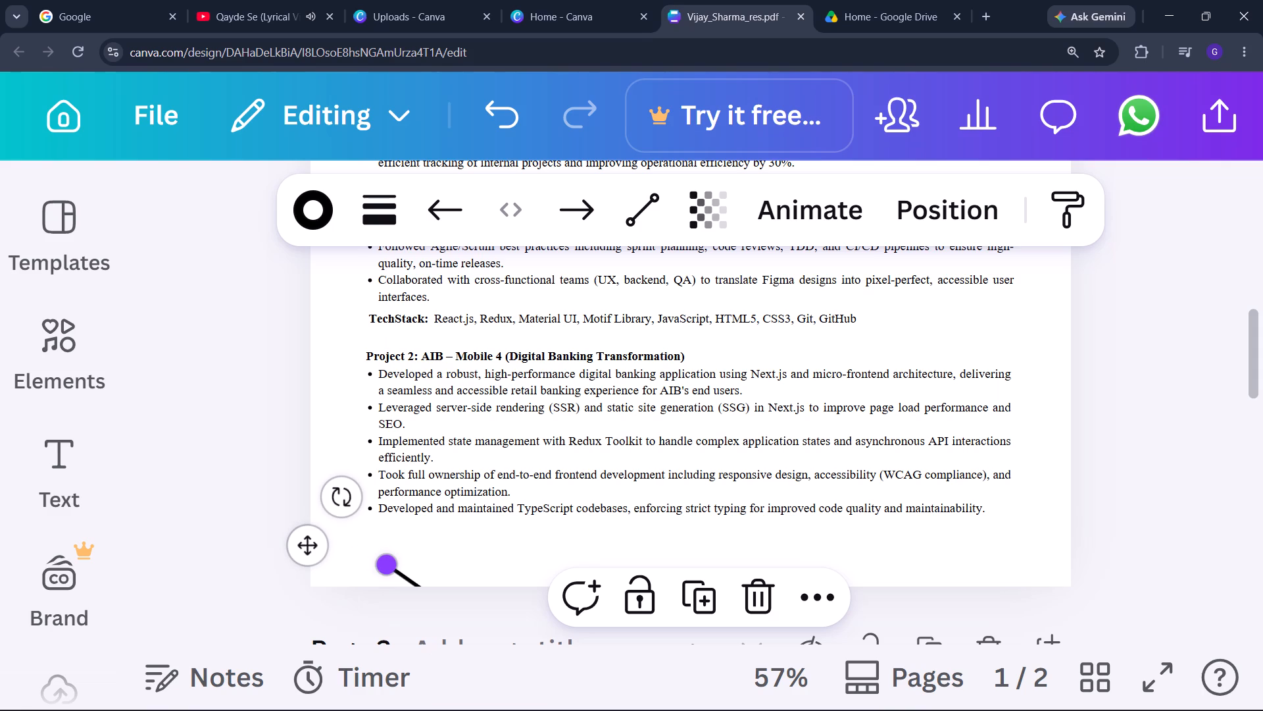
# Rotate the guide line to vertical and place it at the left edge of the Project 2 text on page 1.
pyautogui.moveTo(339, 490); pyautogui.dragTo(379, 460)
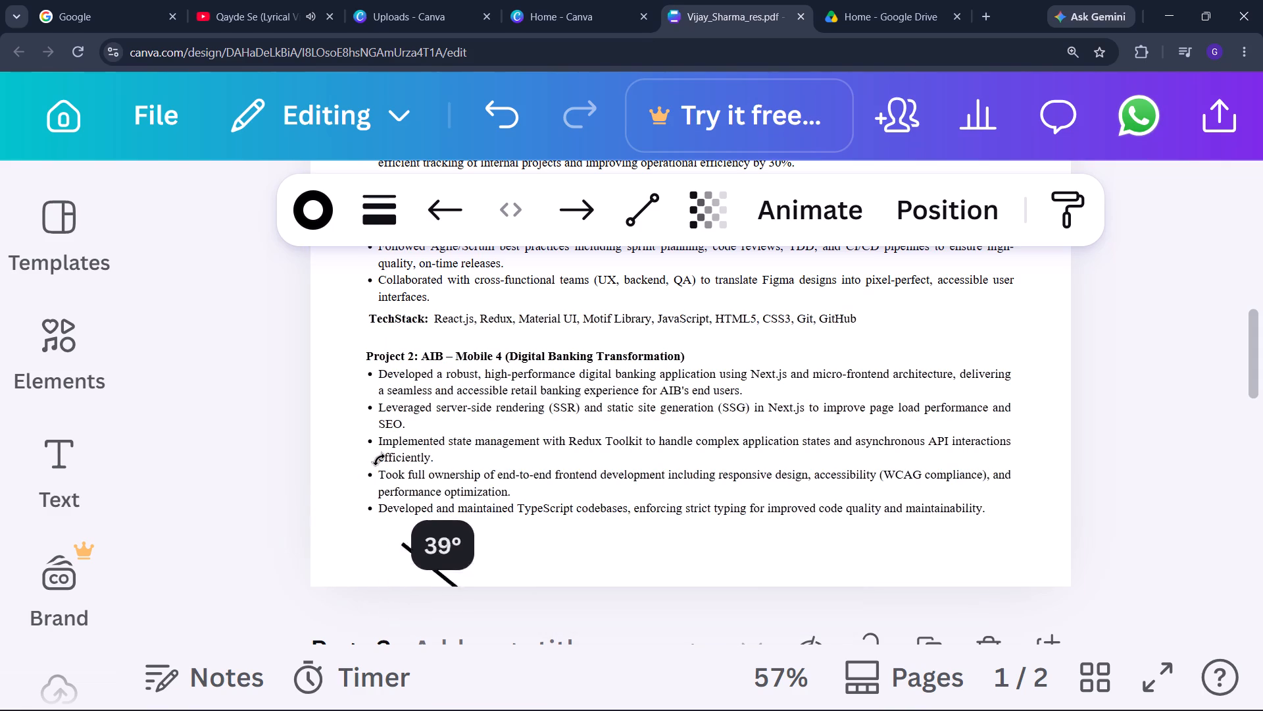
pyautogui.moveTo(379, 460); pyautogui.dragTo(736, 390)
pyautogui.click(736, 390)
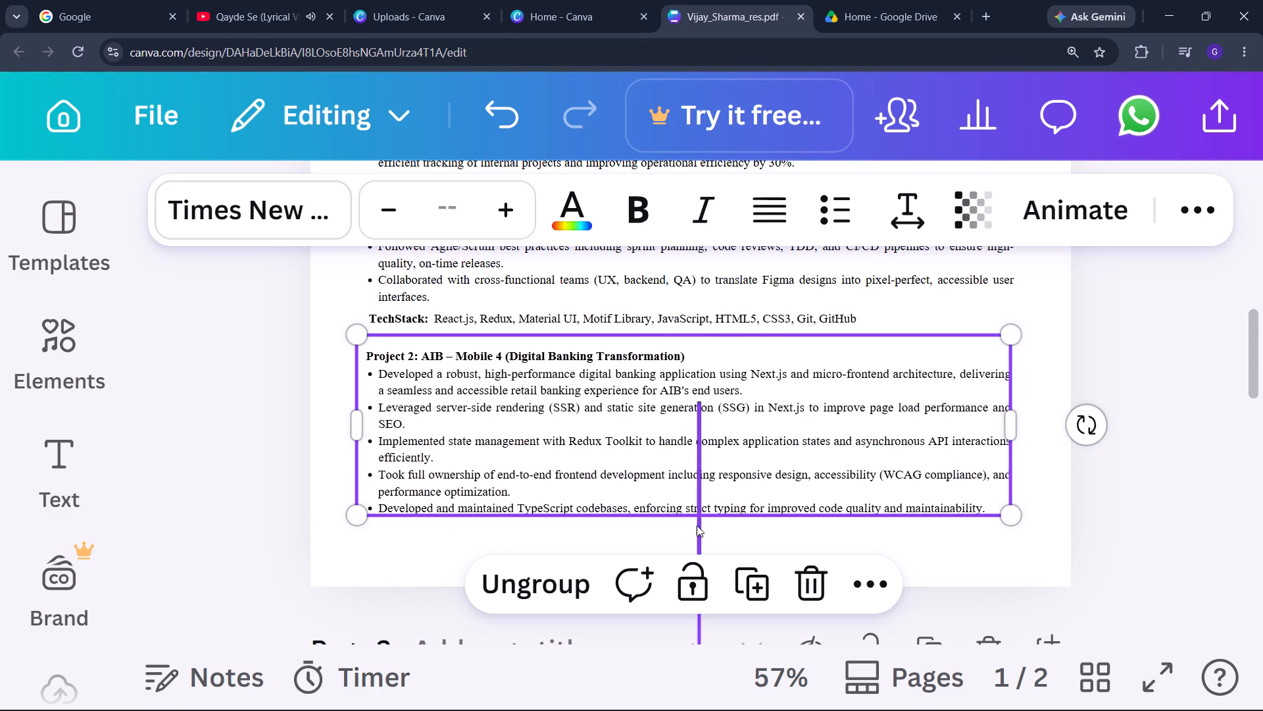
pyautogui.moveTo(697, 525); pyautogui.dragTo(364, 586)
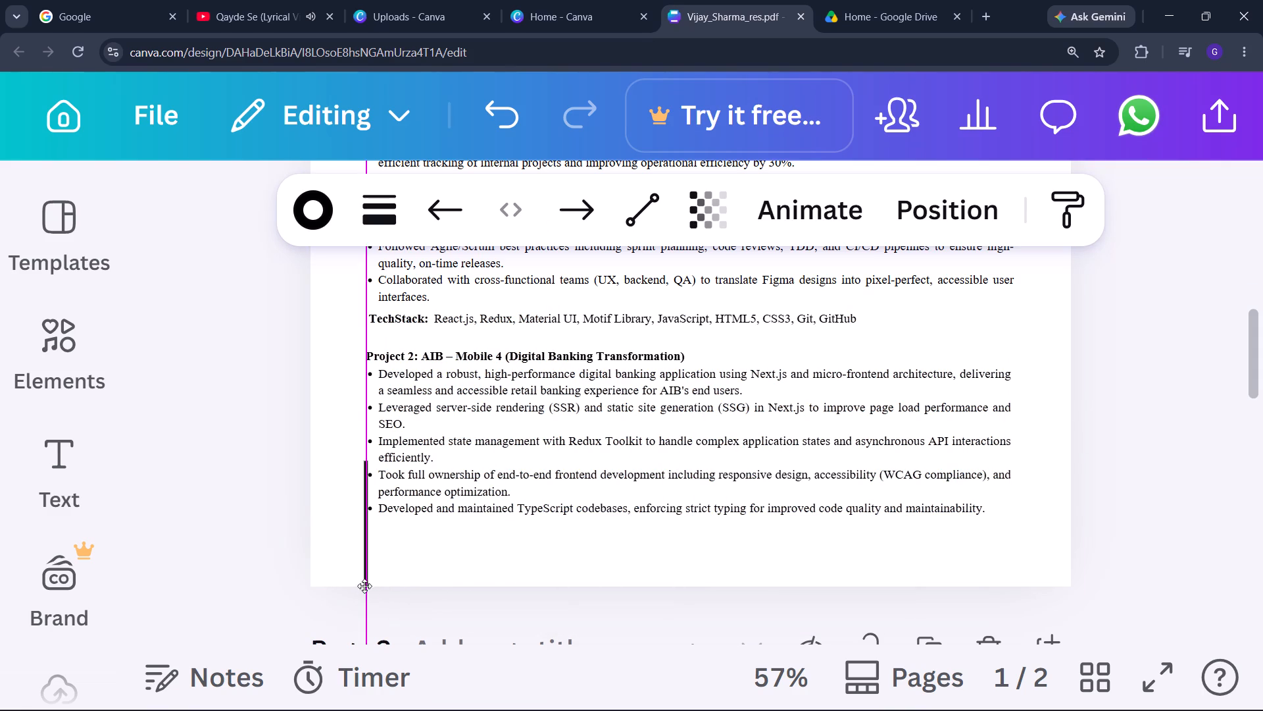
pyautogui.moveTo(364, 586); pyautogui.dragTo(364, 652)
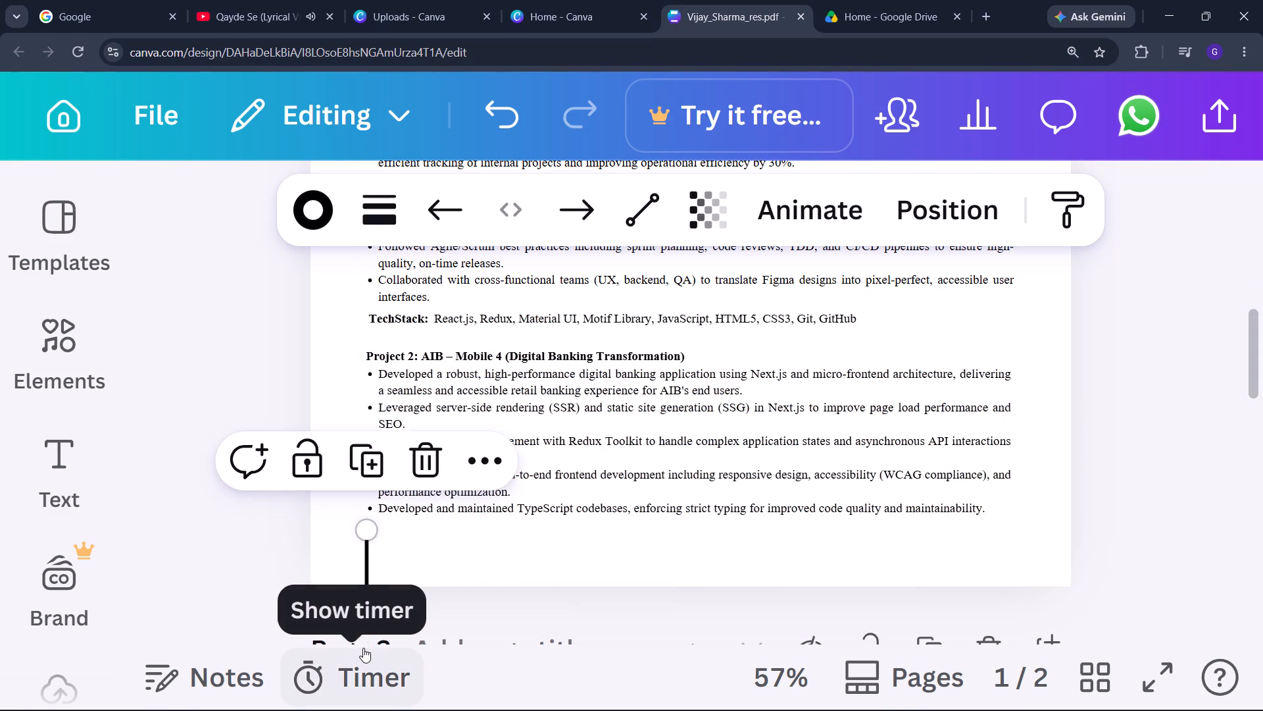
# Move the vertical guide line onto page 2 and line it up with the left edge of the Tech Stack text.
pyautogui.scroll(-3, 430, 541)
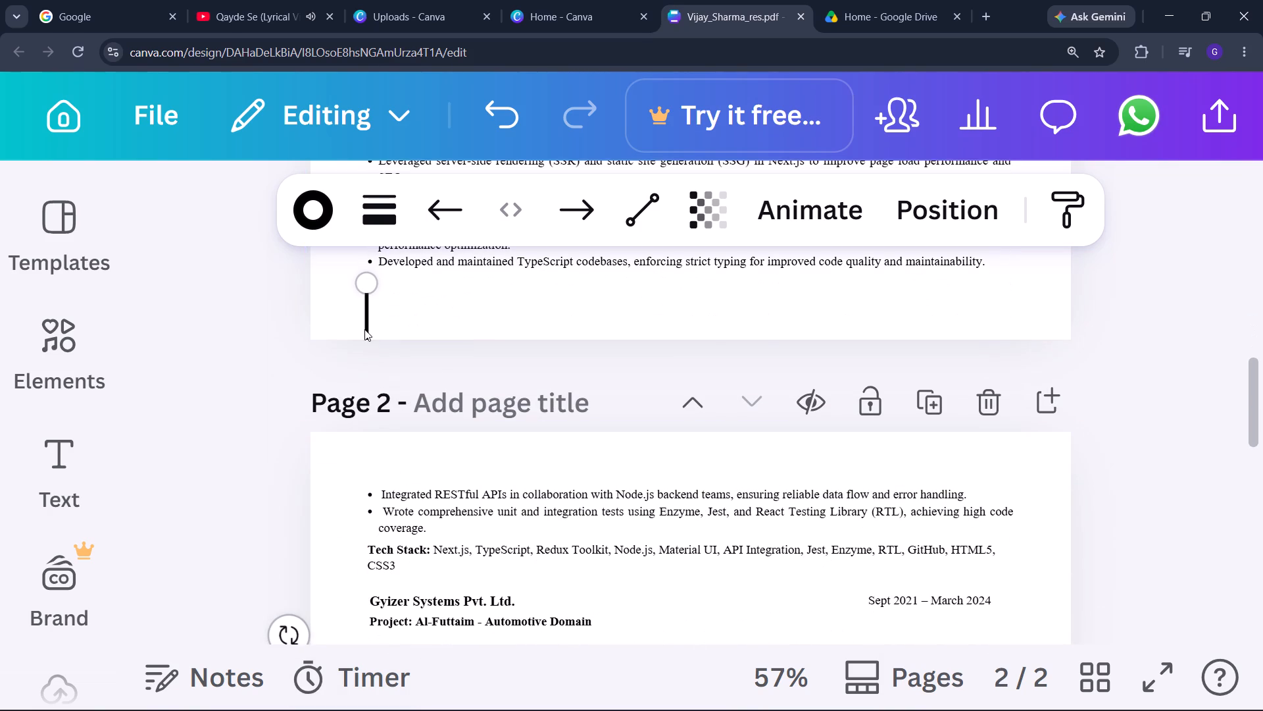
pyautogui.moveTo(364, 329); pyautogui.dragTo(363, 493)
pyautogui.click(363, 493)
pyautogui.scroll(-2, 403, 493)
pyautogui.scroll(1, 403, 493)
pyautogui.scroll(-1, 403, 493)
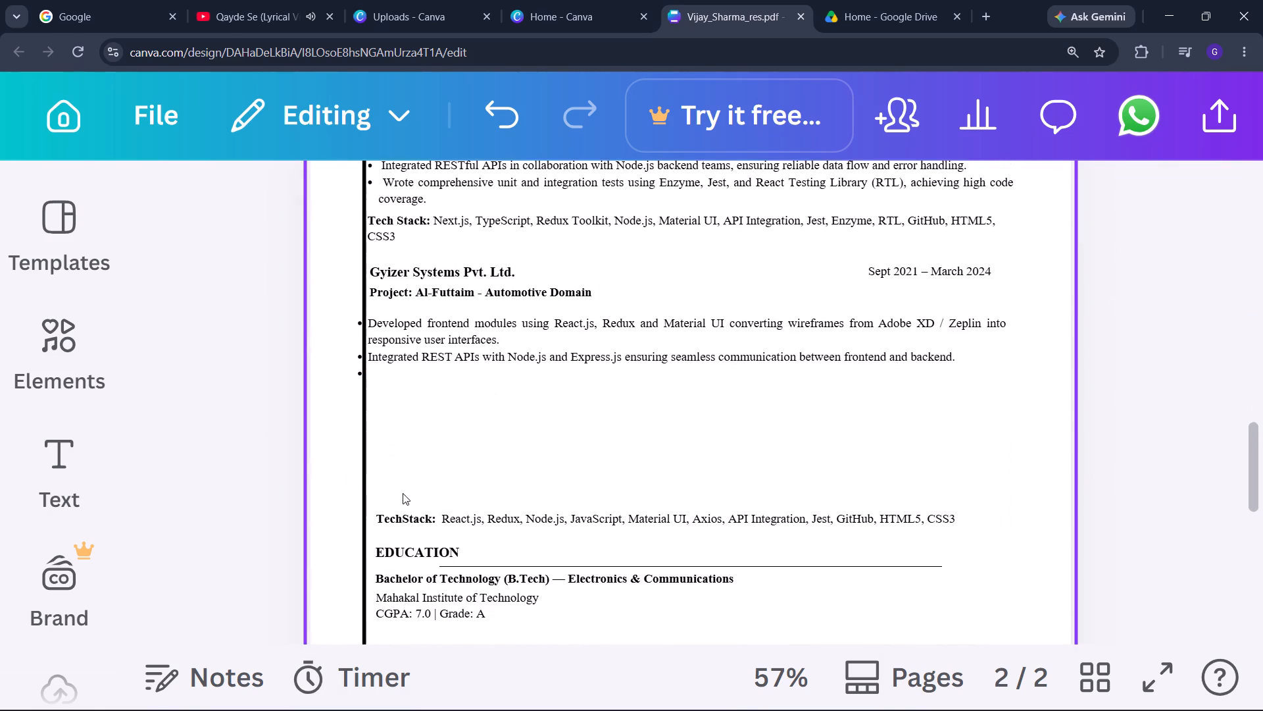
pyautogui.scroll(2, 352, 312)
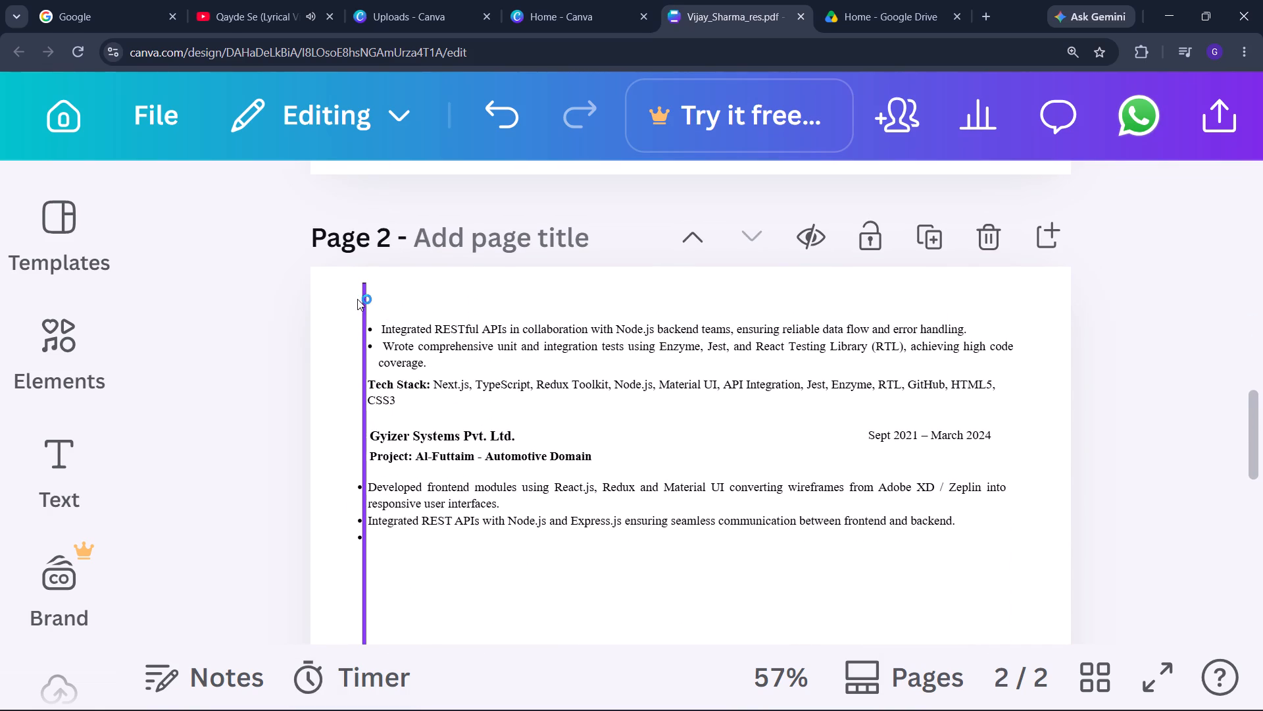
pyautogui.moveTo(364, 304); pyautogui.dragTo(368, 312)
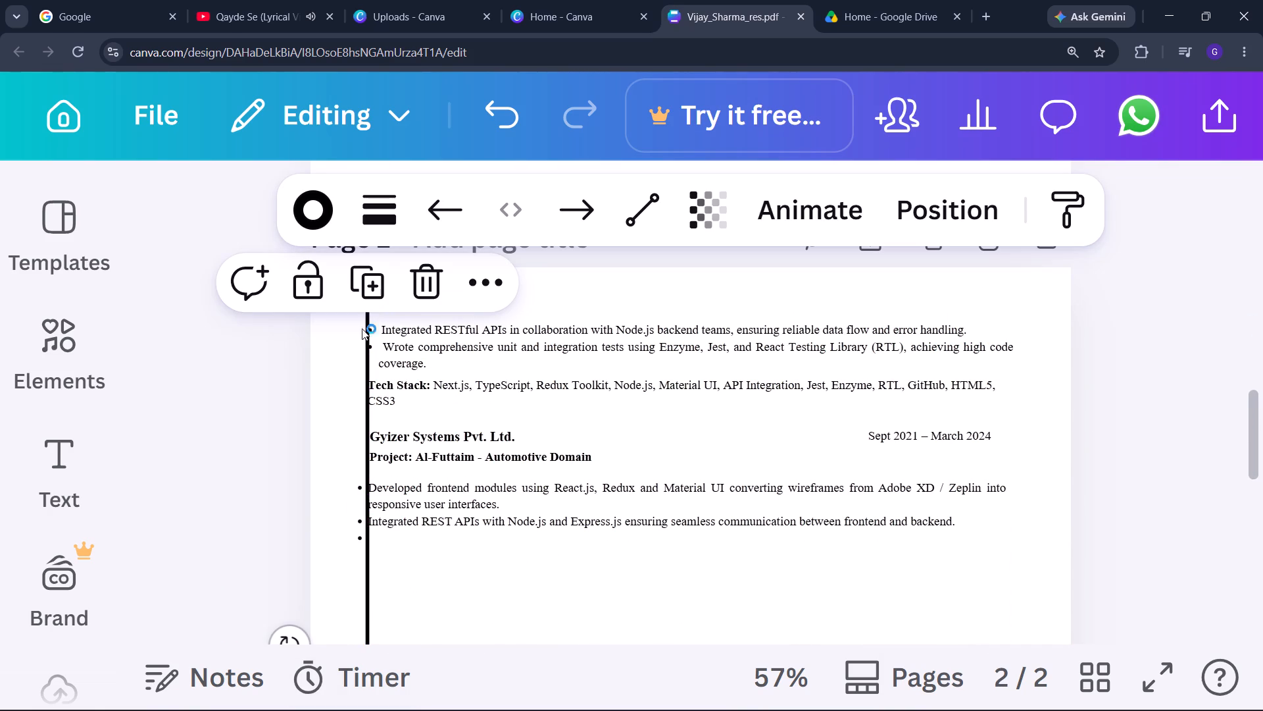
# Shift the Al-Futtaim project bullets on page 2 right to line up with the vertical guide line and the upper bullets' right edge.
pyautogui.moveTo(413, 492); pyautogui.dragTo(421, 492)
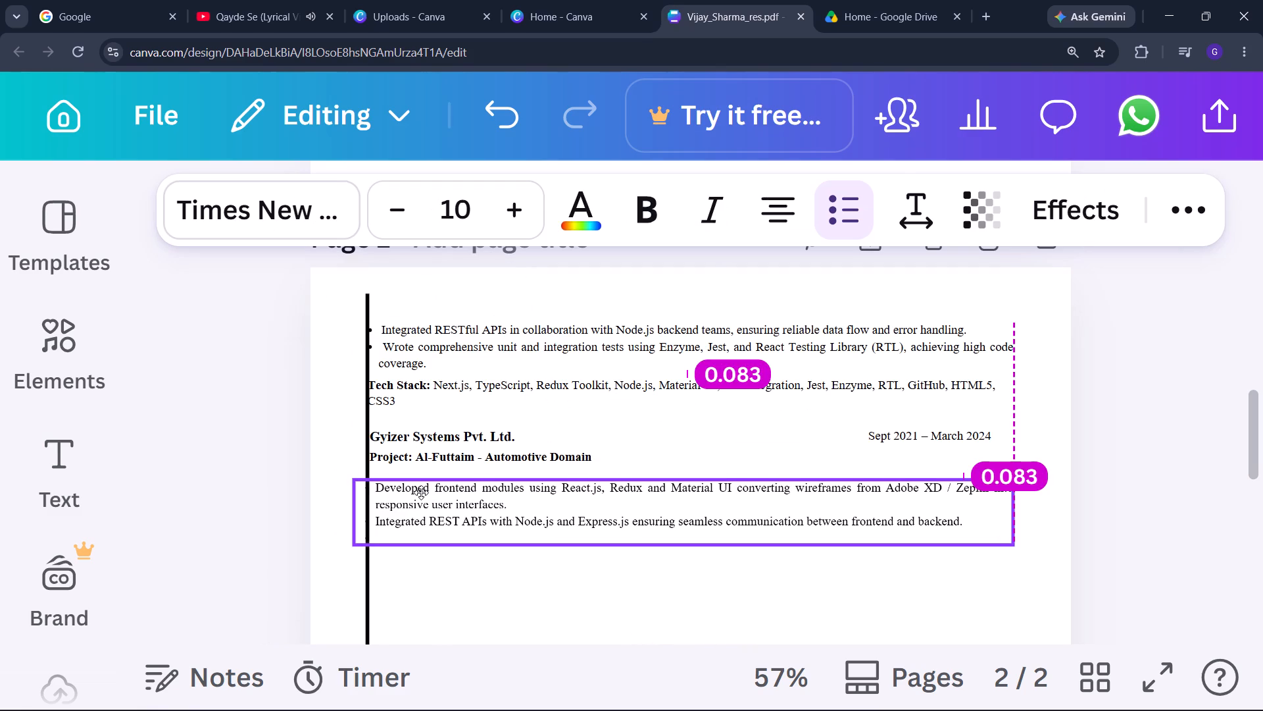
pyautogui.moveTo(421, 492); pyautogui.dragTo(422, 492)
pyautogui.click(422, 492)
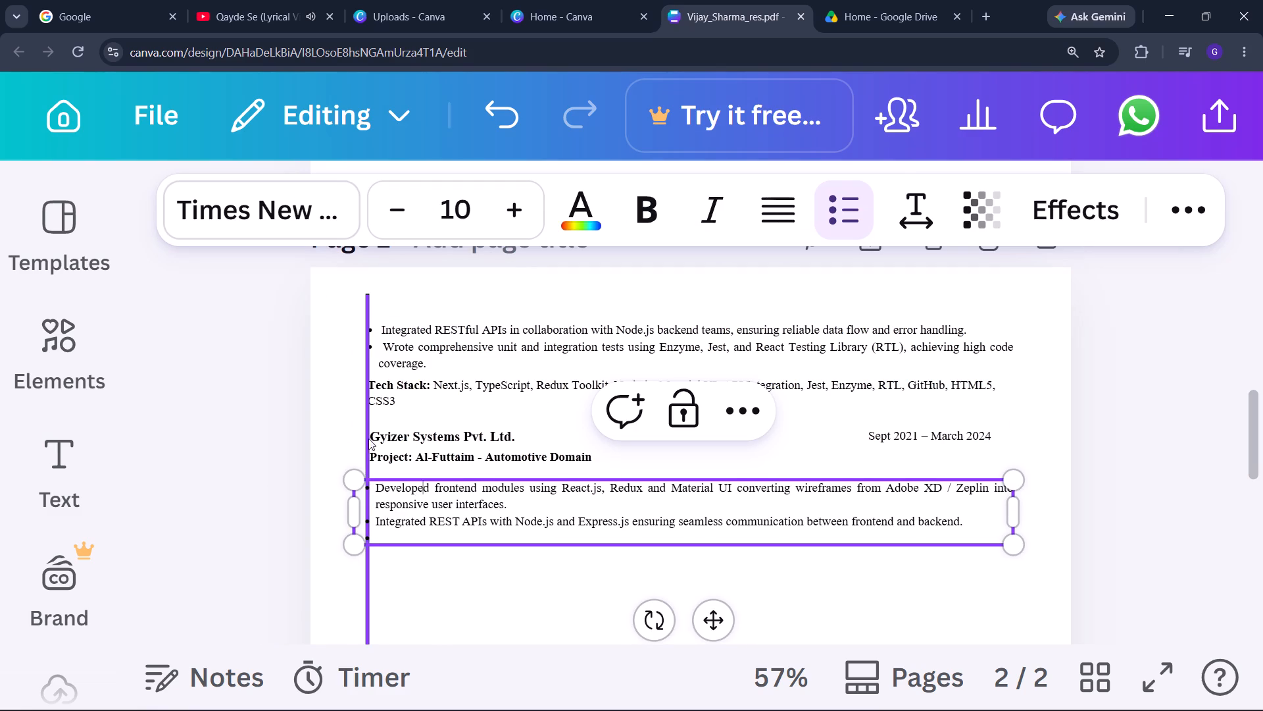
pyautogui.click(439, 335)
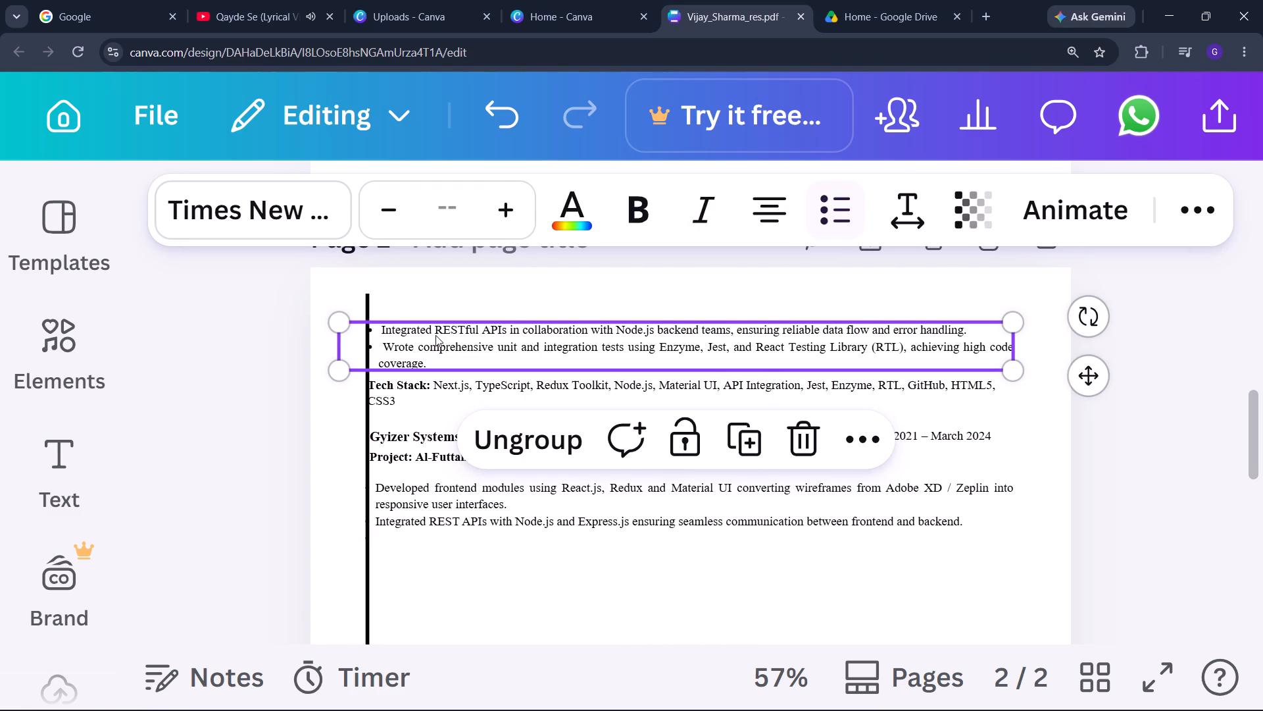
pyautogui.click(435, 335)
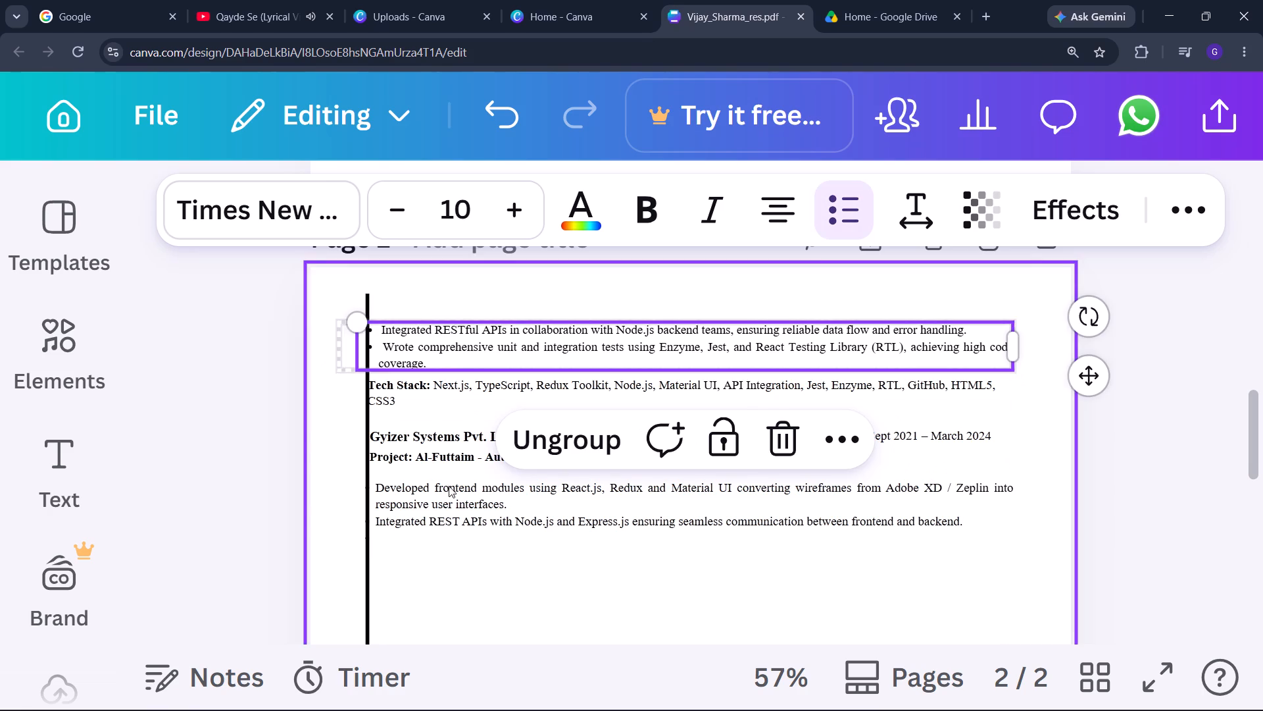
pyautogui.doubleClick(449, 488)
# Delete the vertical guide line and its duplicate from page 2.
pyautogui.doubleClick(370, 303)
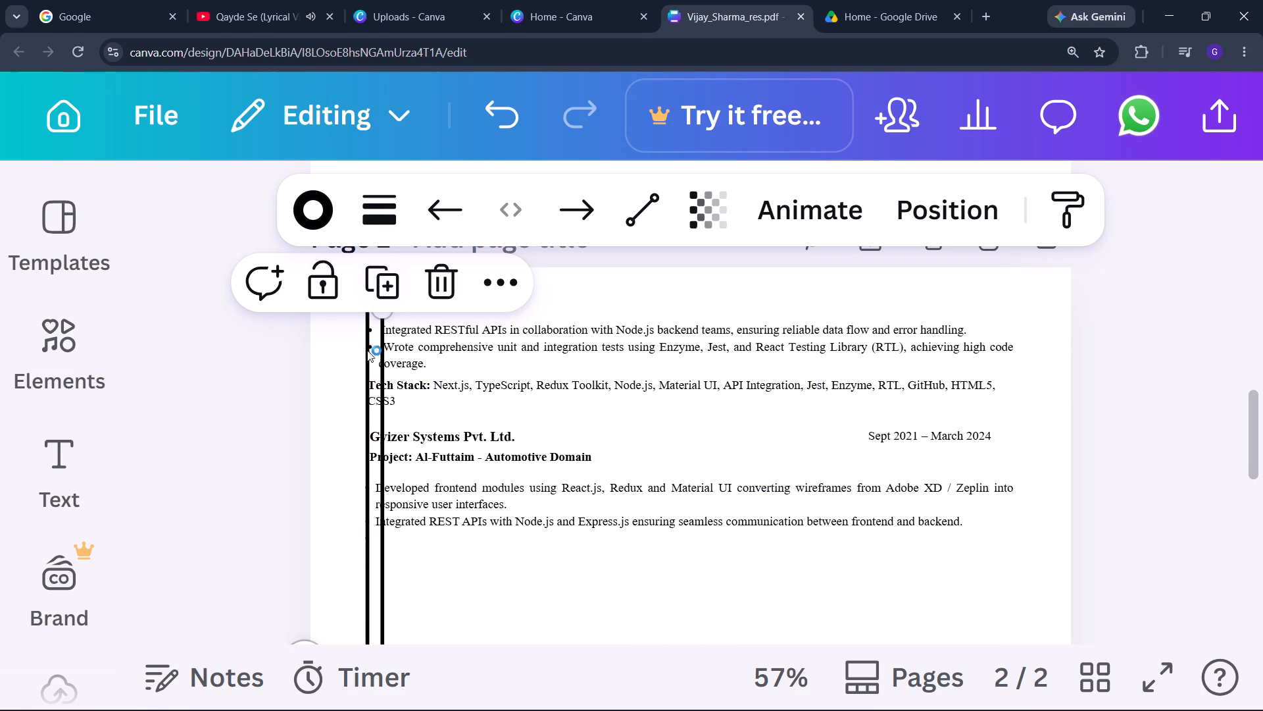
pyautogui.press('BackSpace')
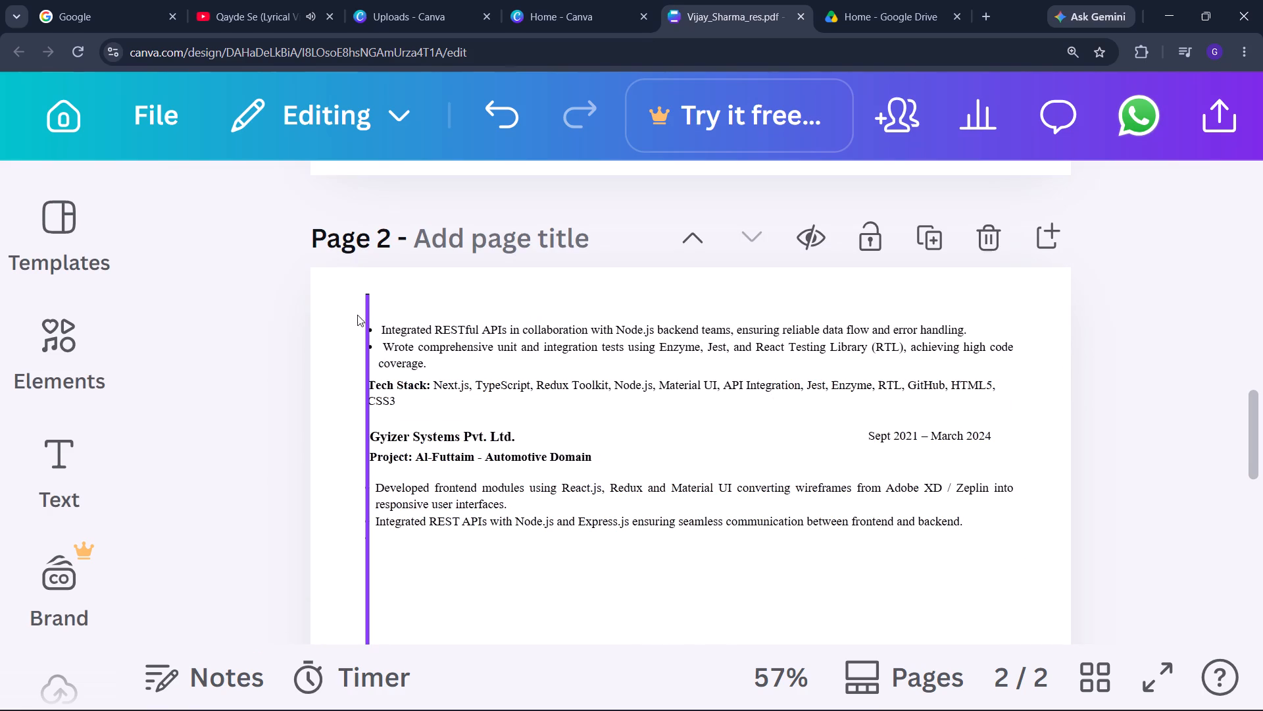
pyautogui.click(367, 307)
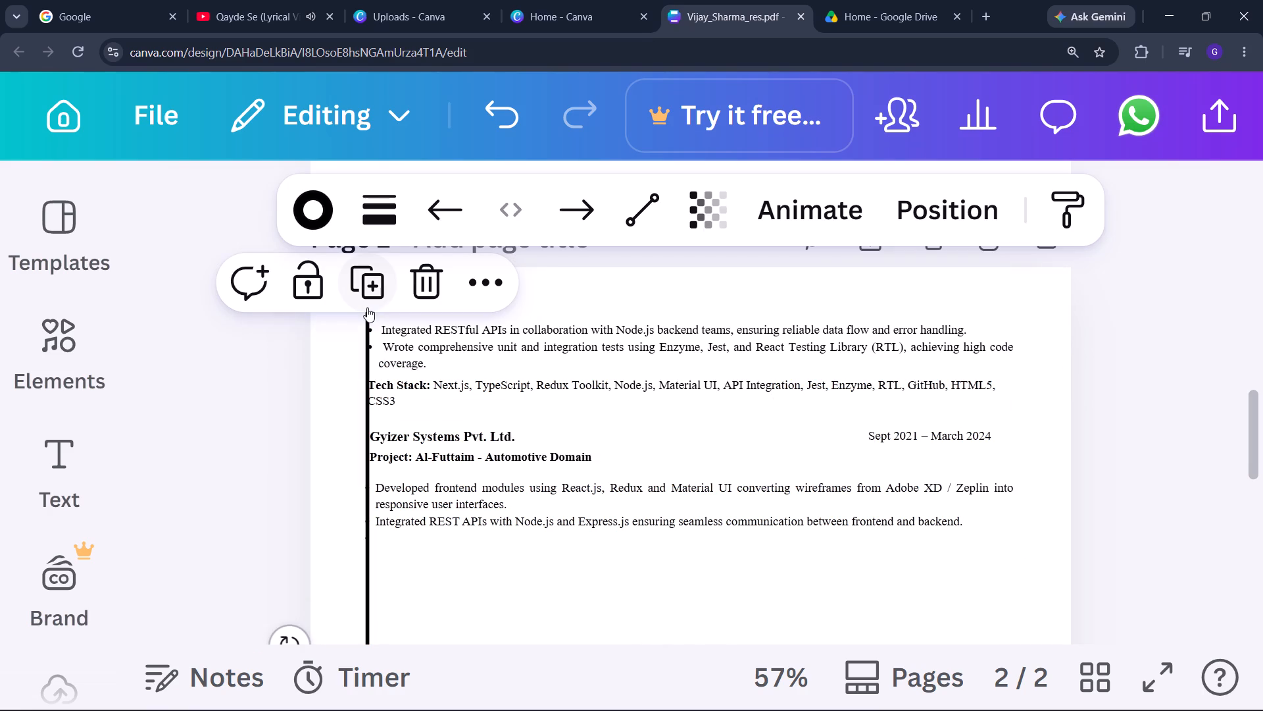
pyautogui.click(412, 287)
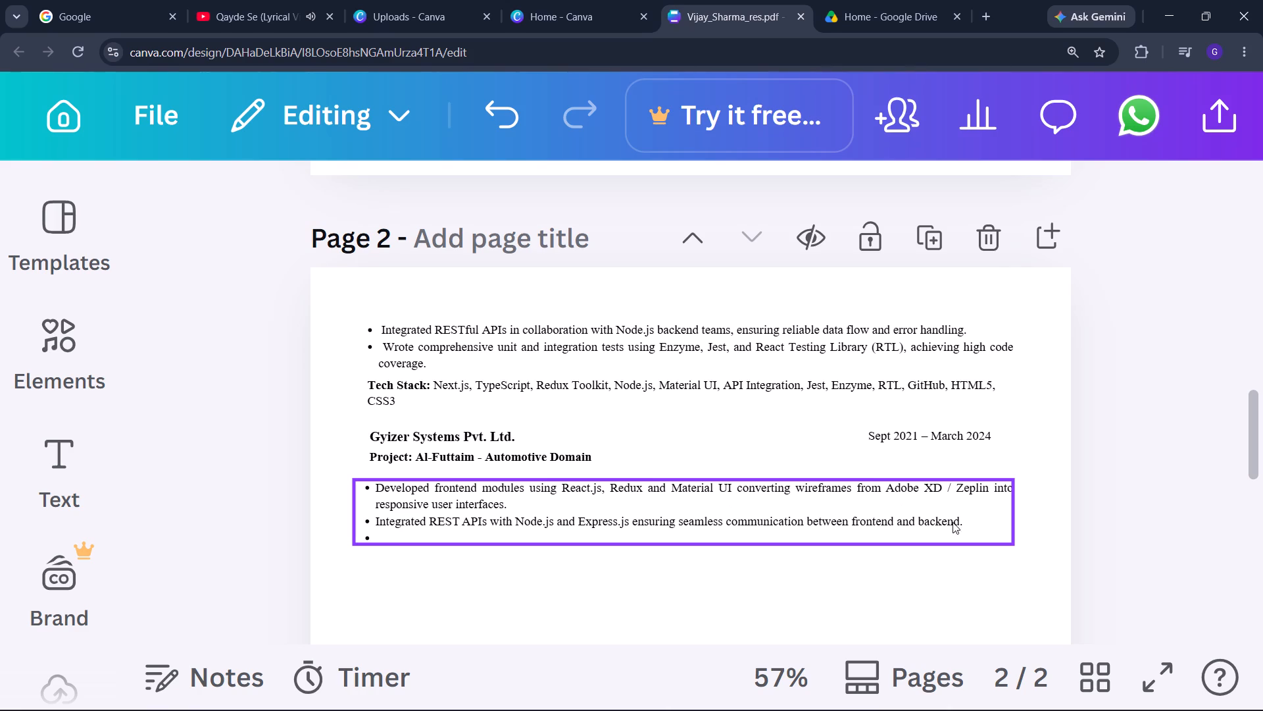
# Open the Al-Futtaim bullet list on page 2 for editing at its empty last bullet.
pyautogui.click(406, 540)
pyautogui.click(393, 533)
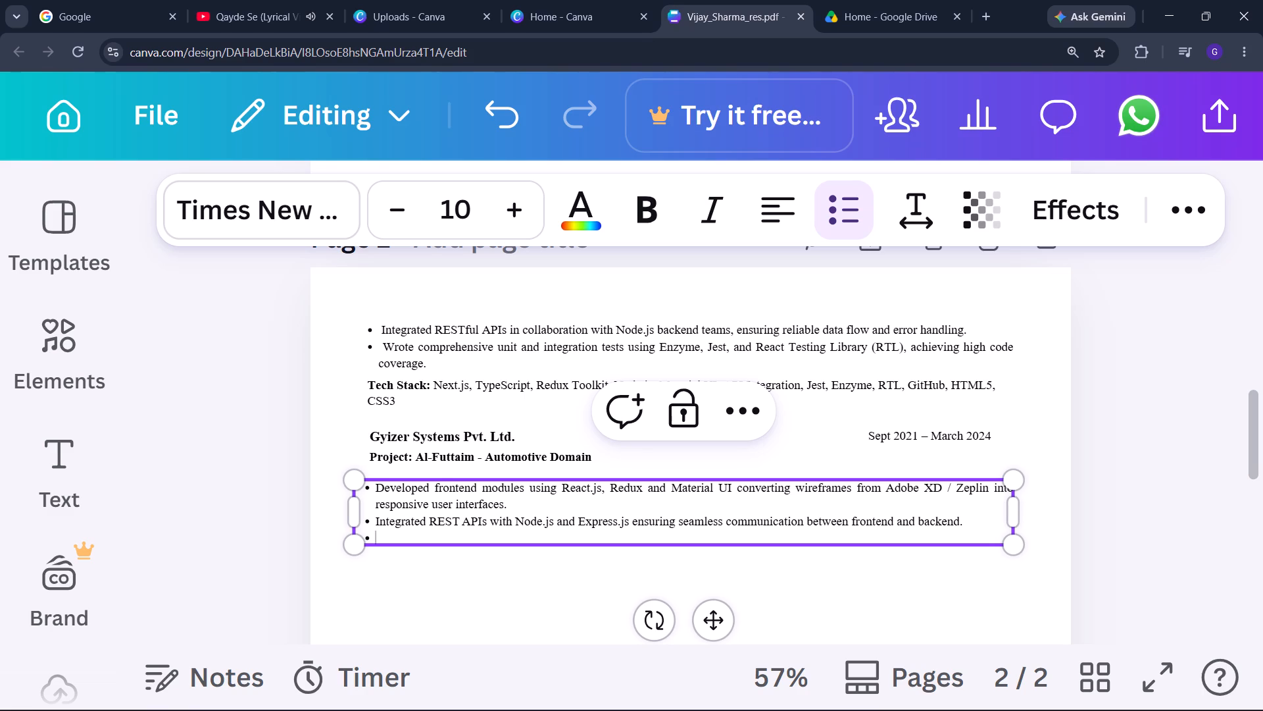
# Open the full browsing history page in a new browser tab.
pyautogui.click(979, 16)
pyautogui.doubleClick(639, 329)
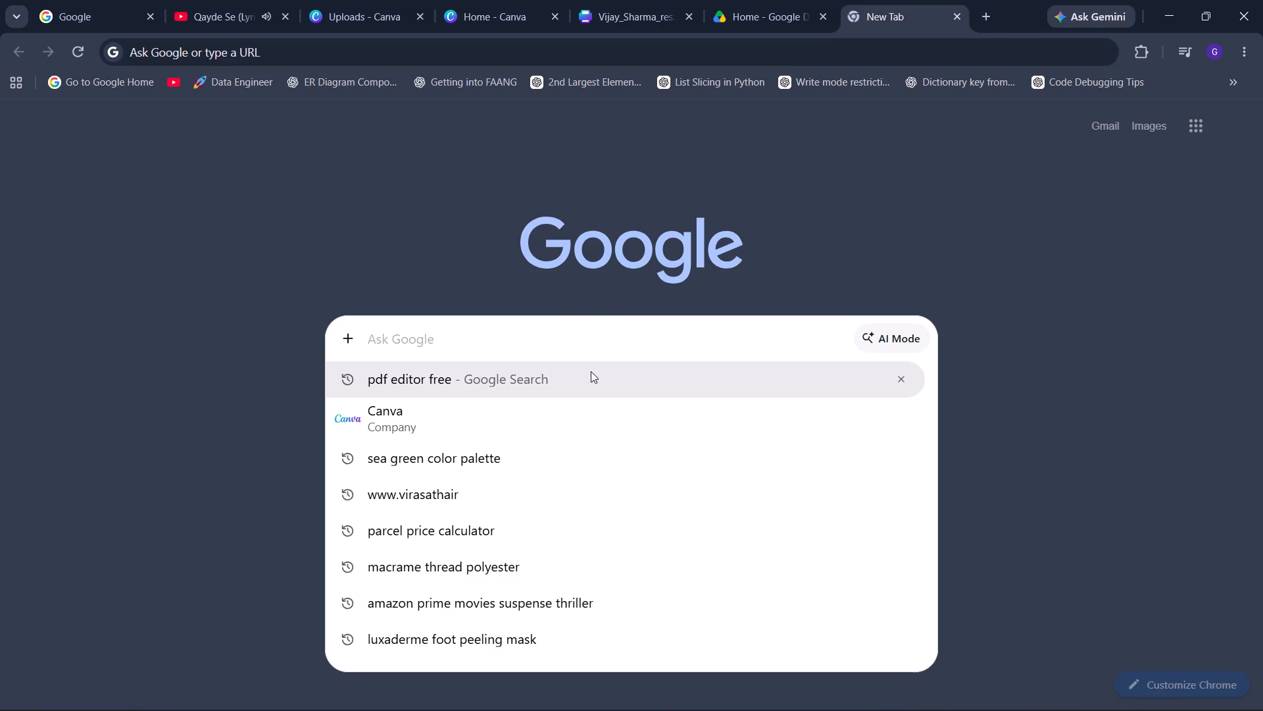
pyautogui.doubleClick(1252, 57)
pyautogui.doubleClick(1252, 41)
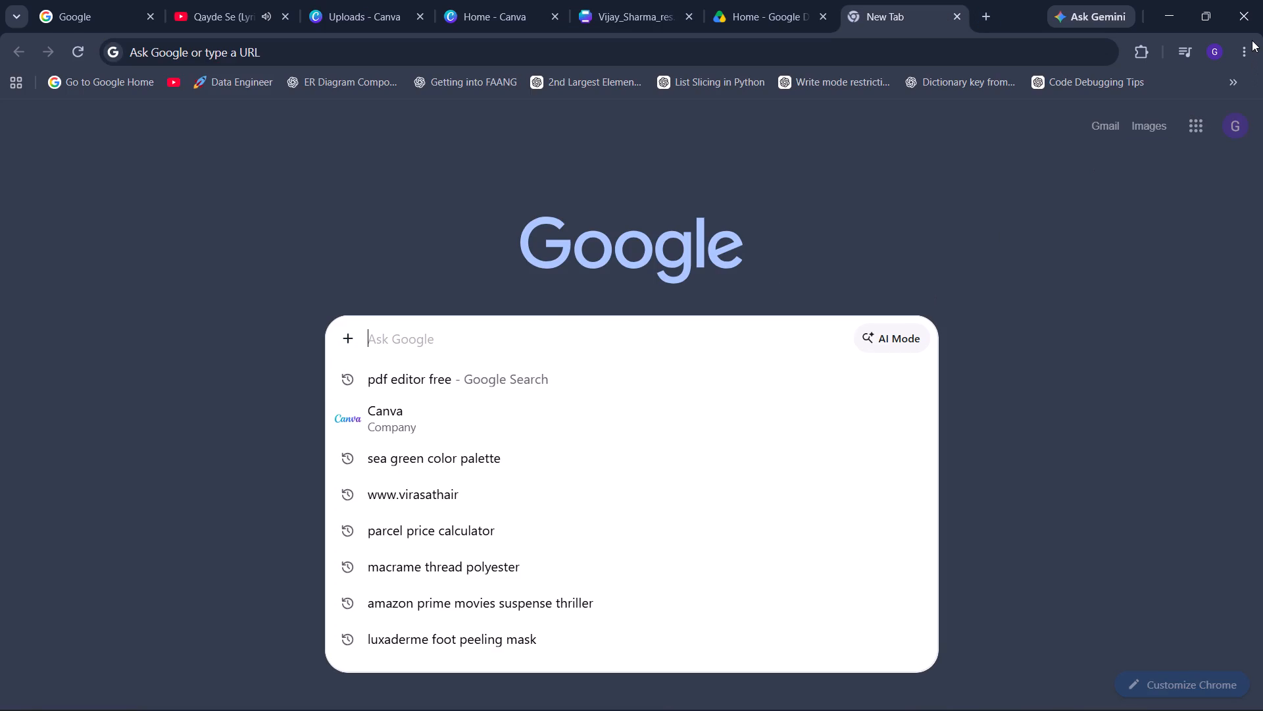
pyautogui.doubleClick(1237, 52)
pyautogui.tripleClick(1243, 53)
pyautogui.doubleClick(1243, 53)
pyautogui.doubleClick(1212, 248)
pyautogui.doubleClick(1246, 44)
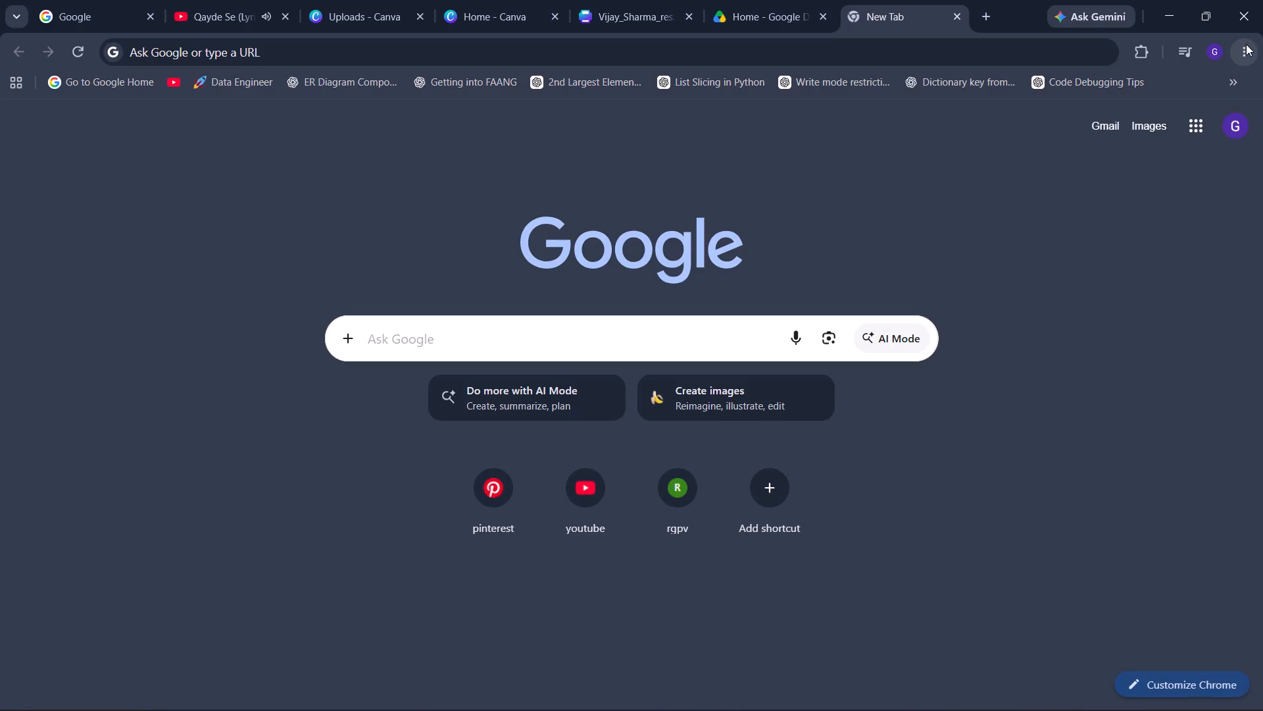
pyautogui.doubleClick(1239, 47)
pyautogui.doubleClick(1229, 120)
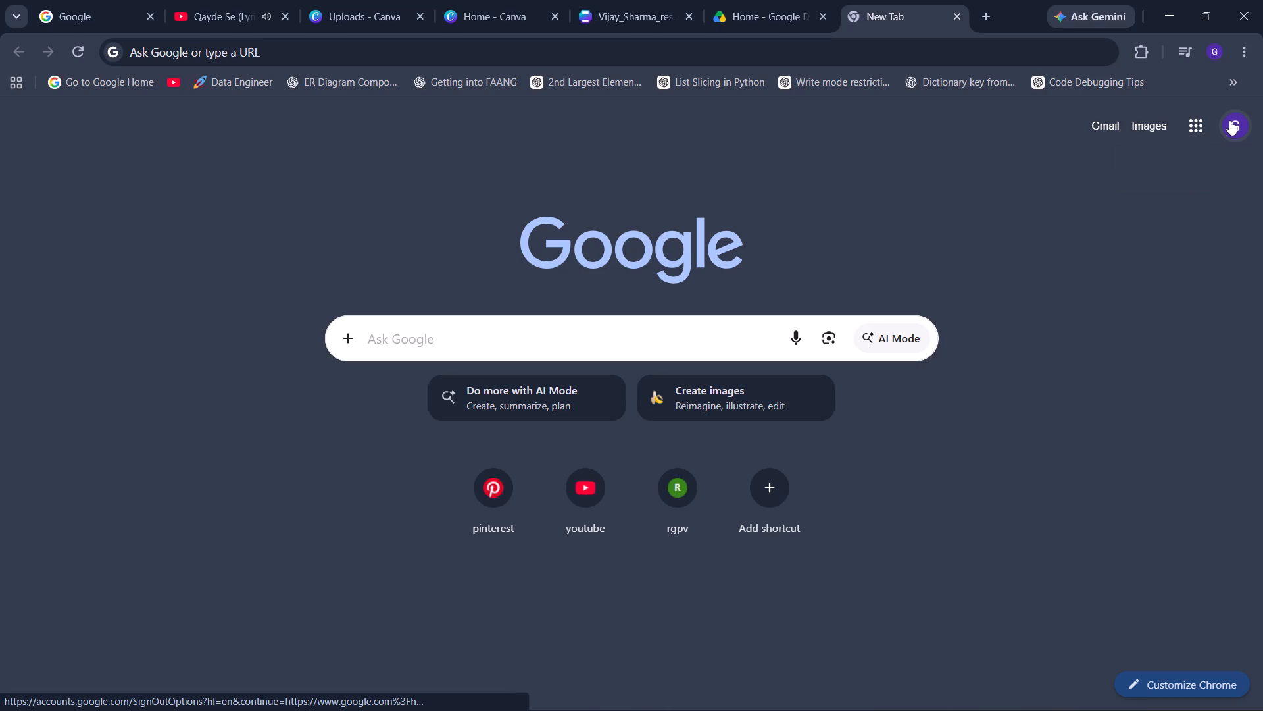
pyautogui.doubleClick(1241, 54)
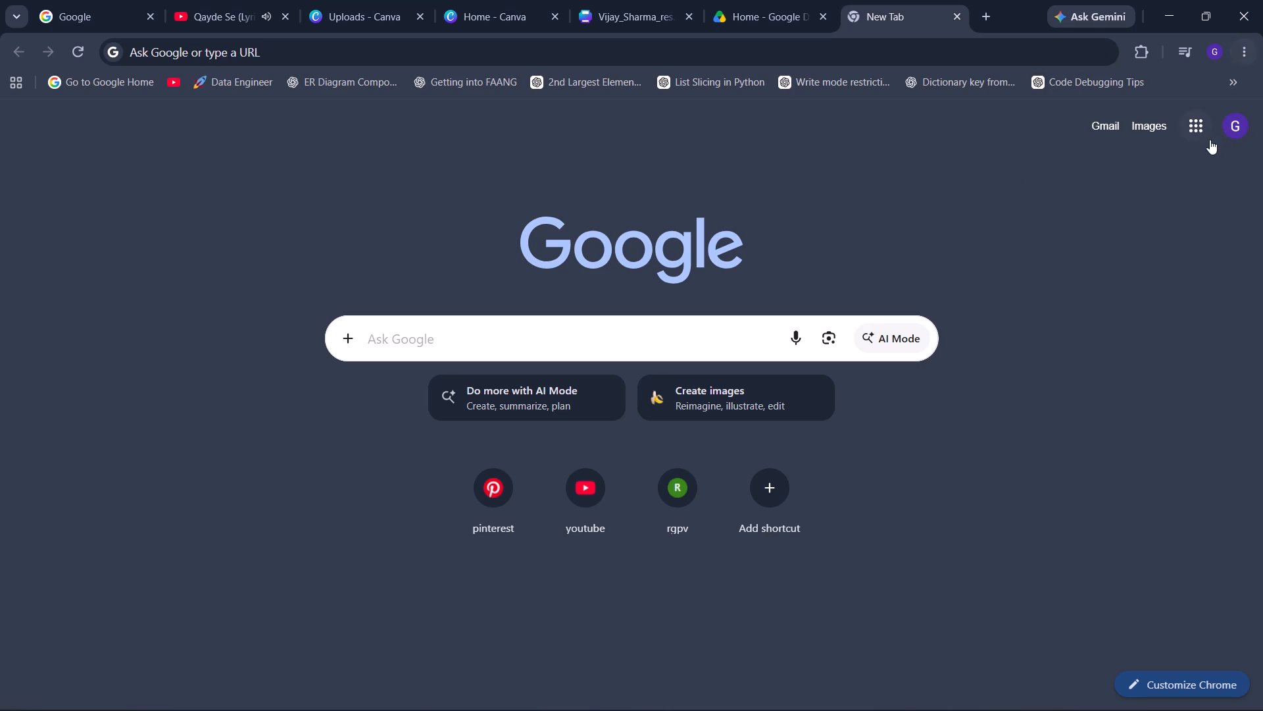
pyautogui.doubleClick(1237, 53)
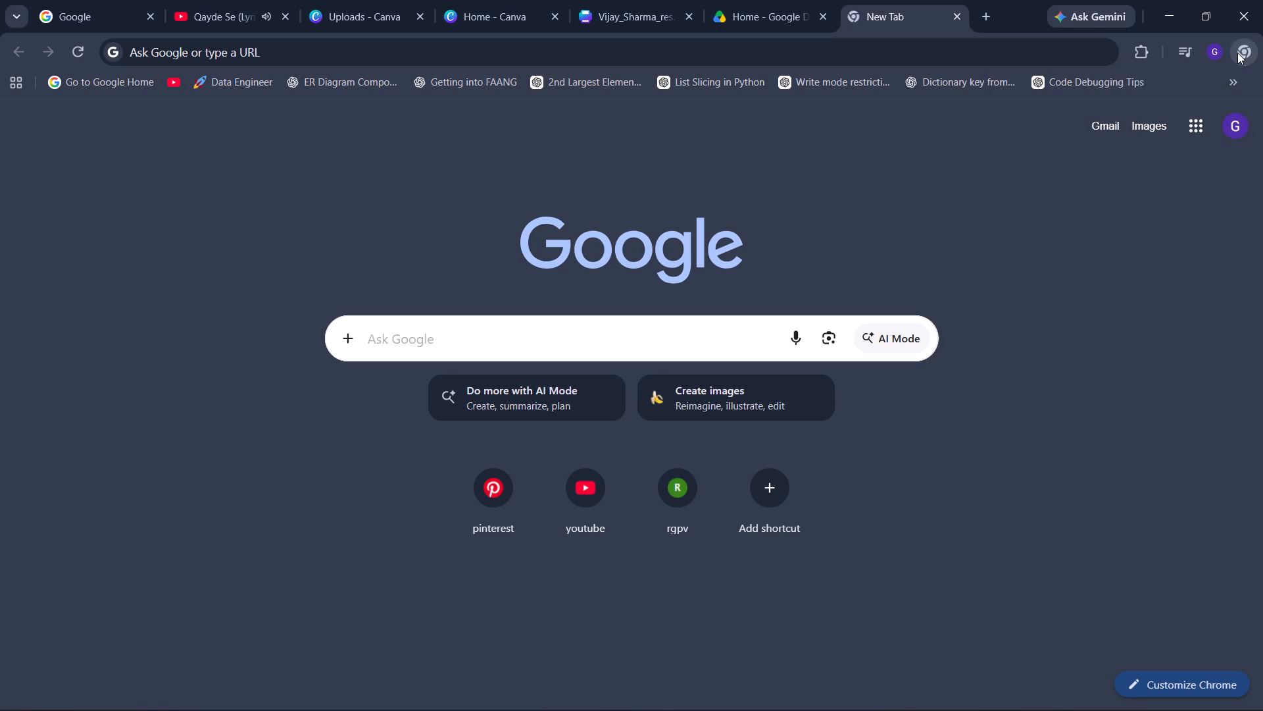
pyautogui.tripleClick(1237, 53)
pyautogui.doubleClick(1232, 132)
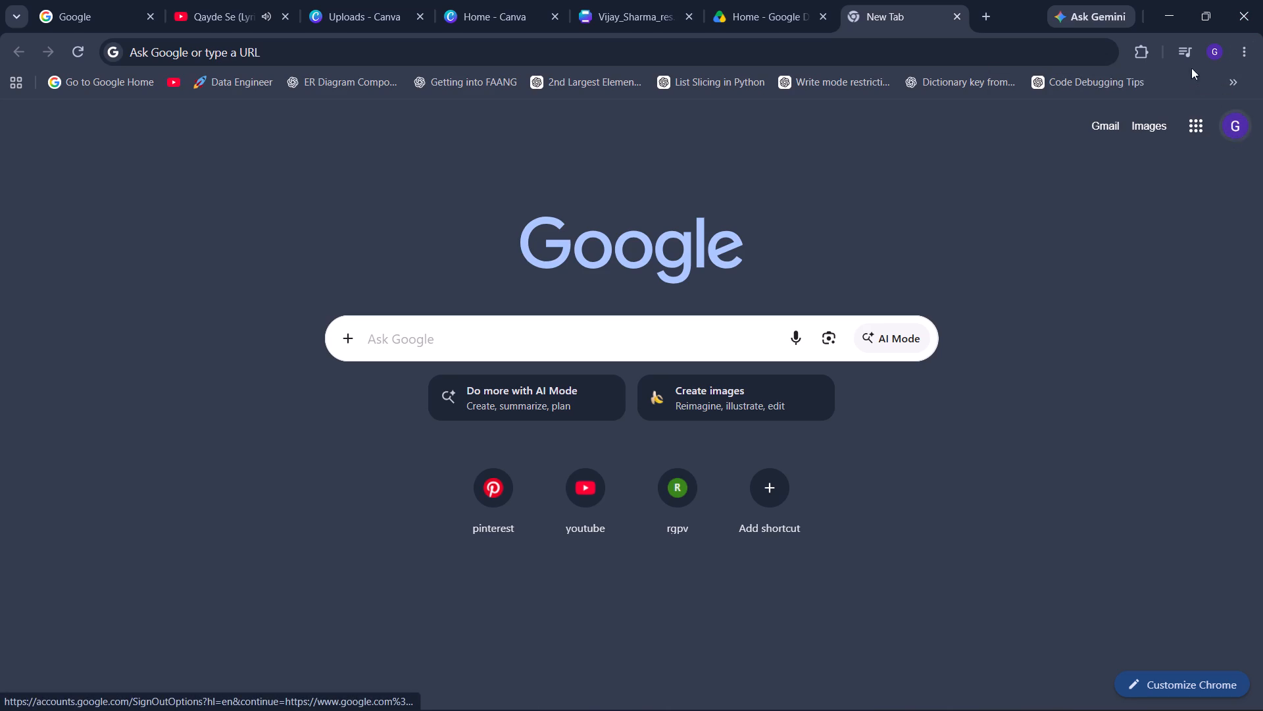
pyautogui.doubleClick(1241, 53)
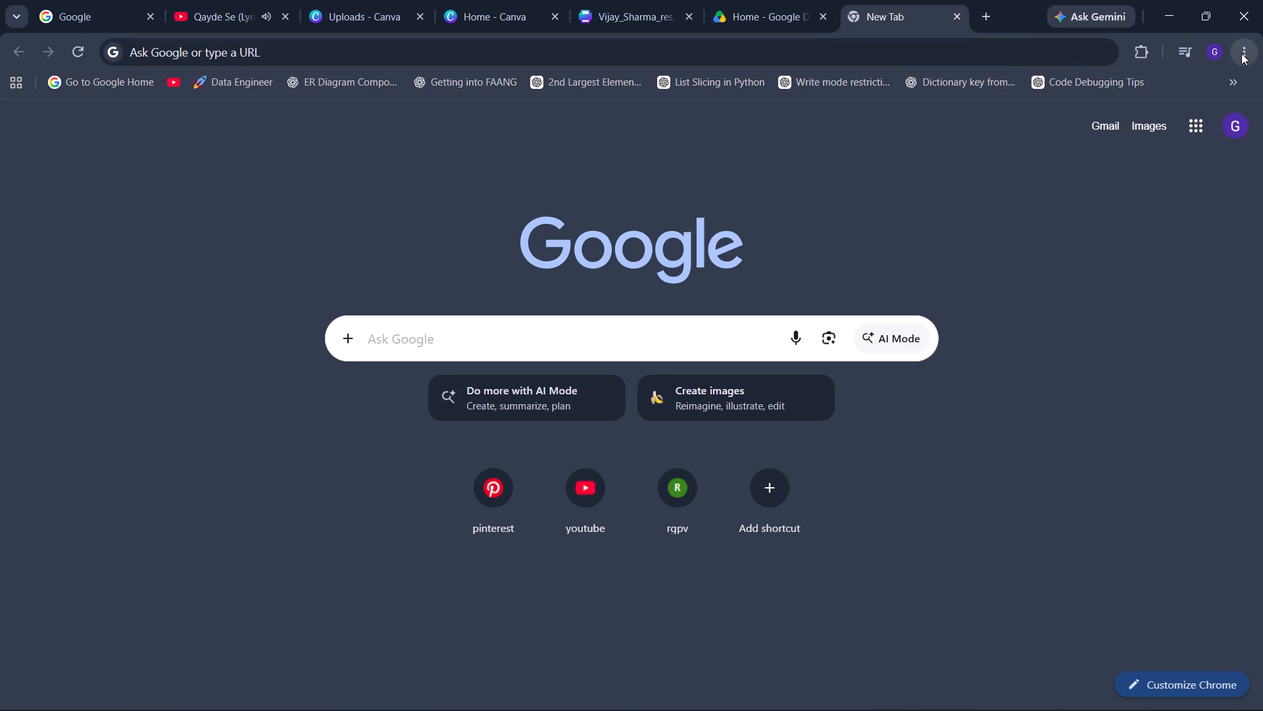
pyautogui.tripleClick(1241, 53)
pyautogui.click(1241, 53)
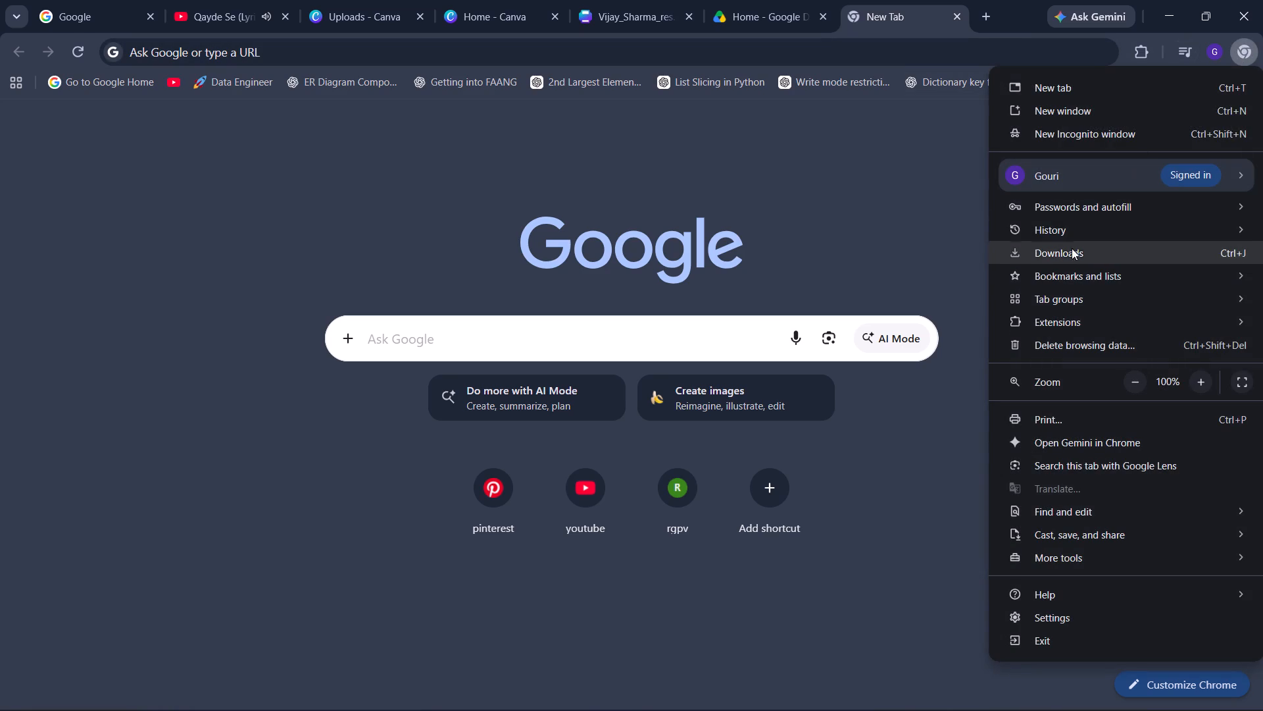
pyautogui.doubleClick(1078, 227)
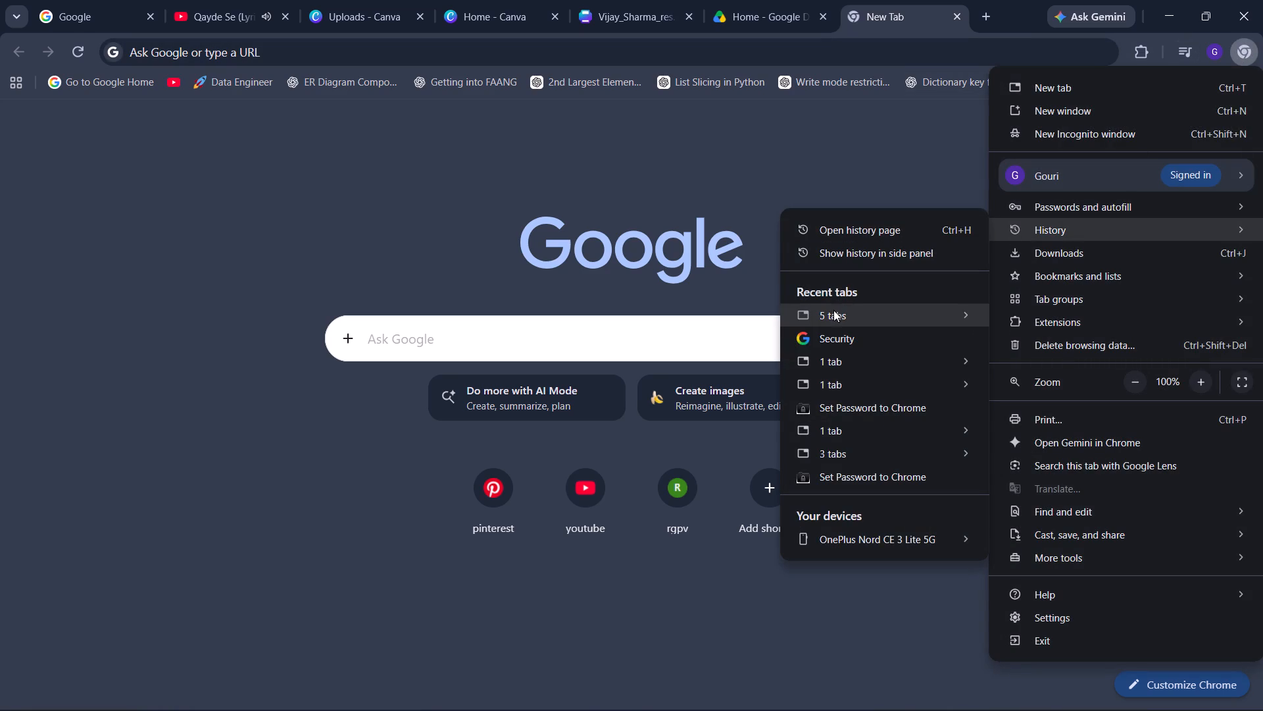
pyautogui.doubleClick(864, 229)
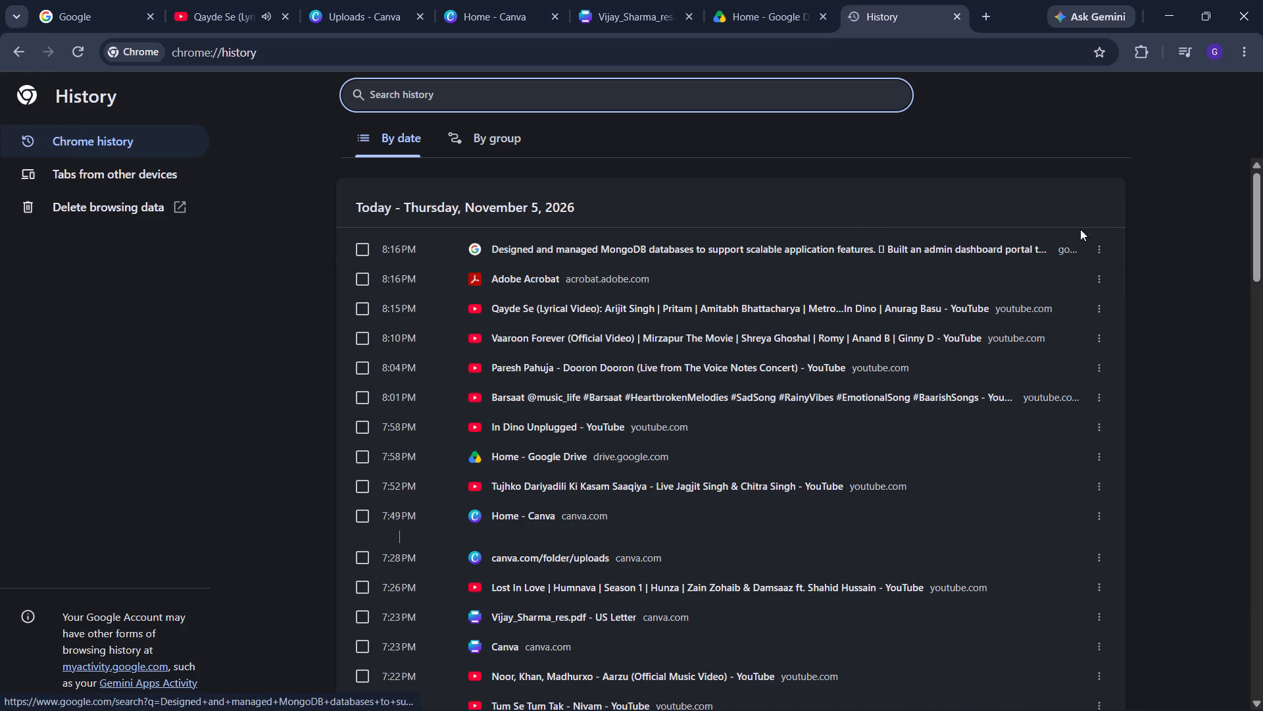
# Filter the history to google.com and reopen the search that begins "Designed and managed MongoDB databases".
pyautogui.doubleClick(1095, 249)
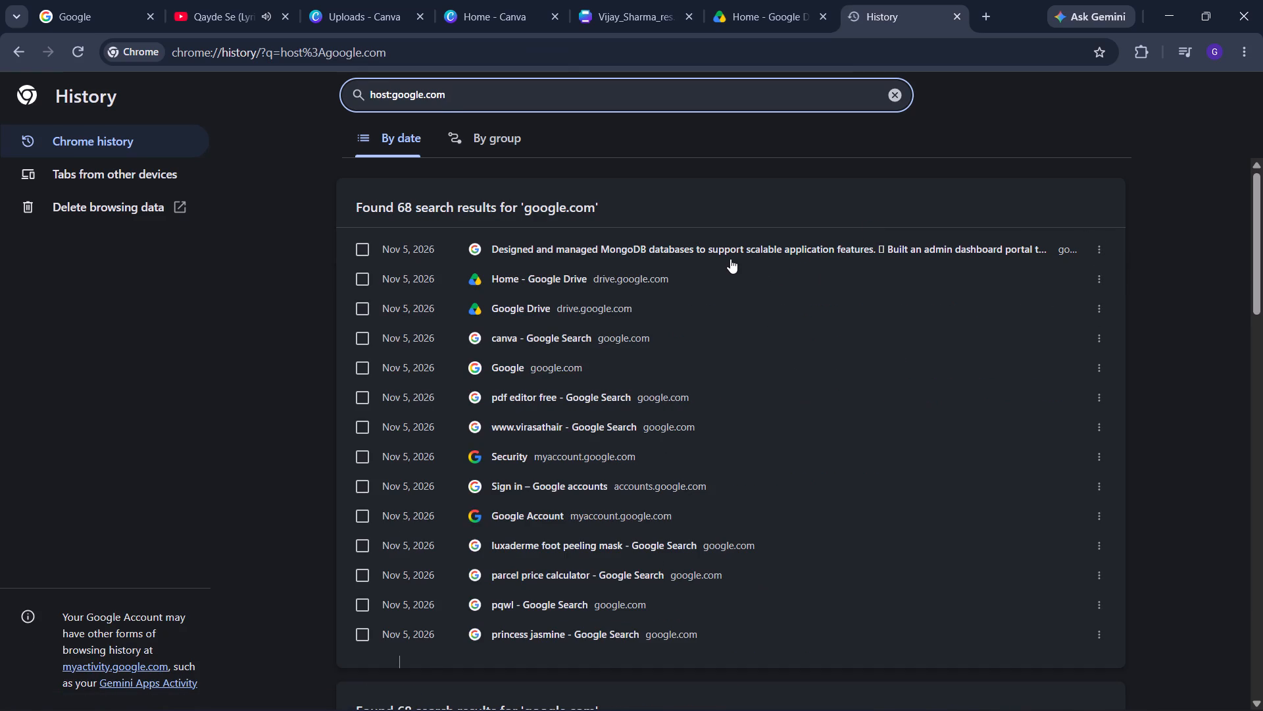
pyautogui.click(730, 256)
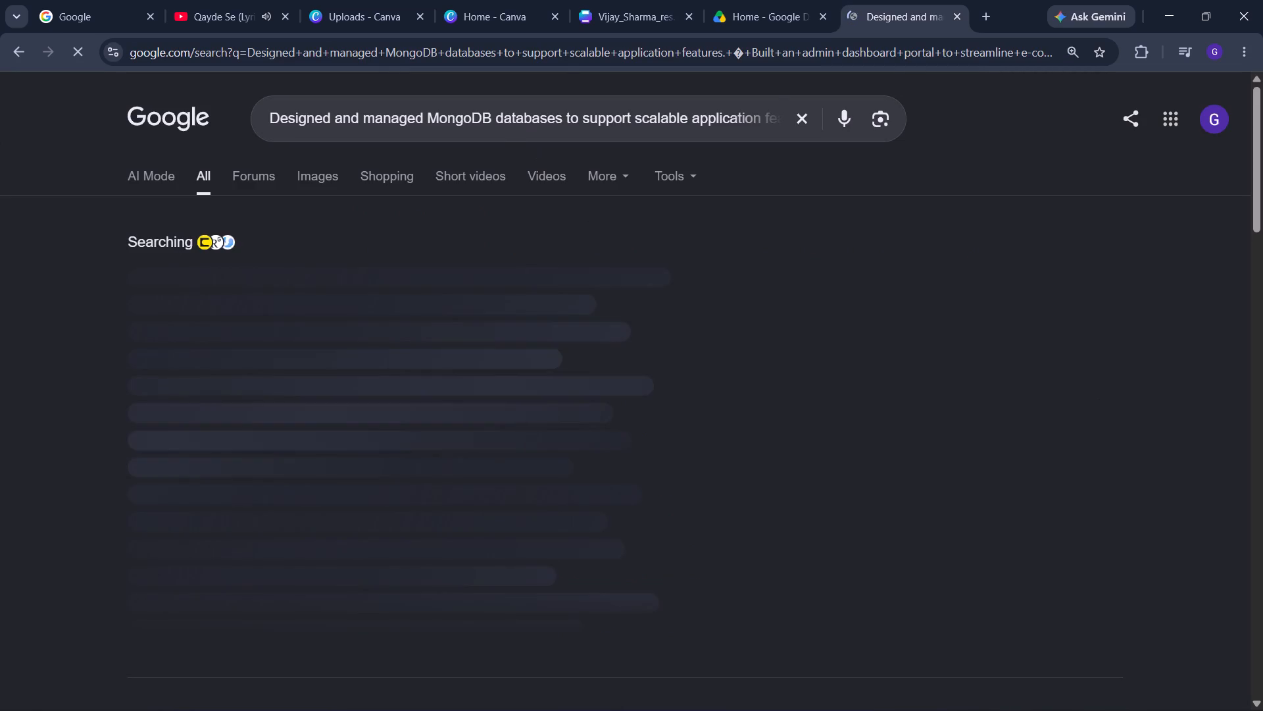
# Cut the entire MongoDB resume text out of the Google search box.
pyautogui.doubleClick(507, 116)
pyautogui.scroll(1, 410, 344)
pyautogui.scroll(-1, 410, 344)
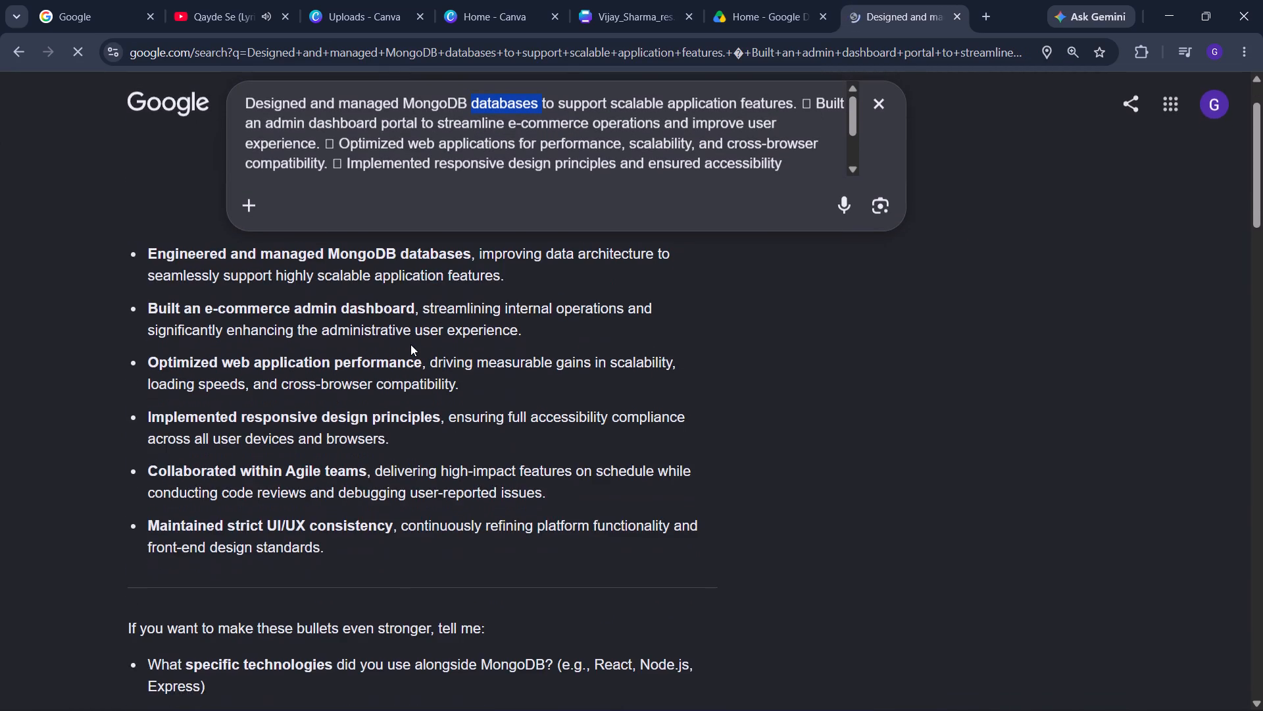
pyautogui.scroll(2, 410, 344)
pyautogui.click(448, 327)
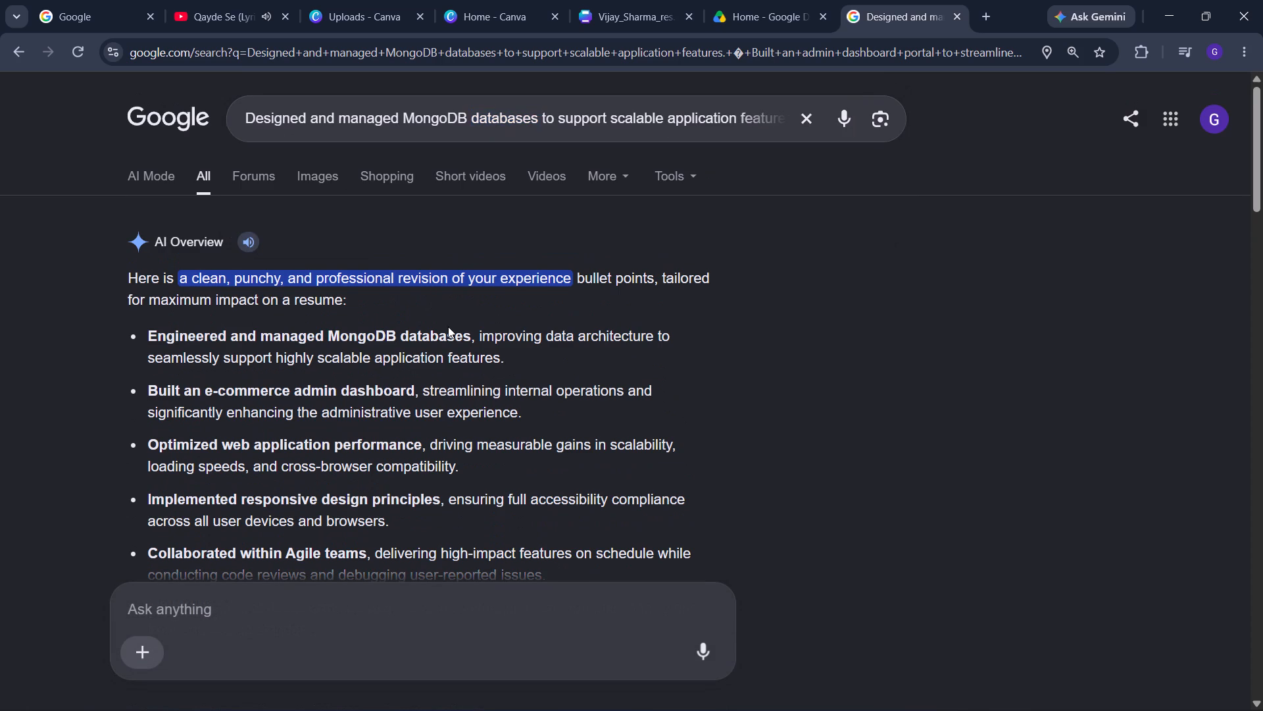
pyautogui.tripleClick(261, 117)
pyautogui.doubleClick(261, 117)
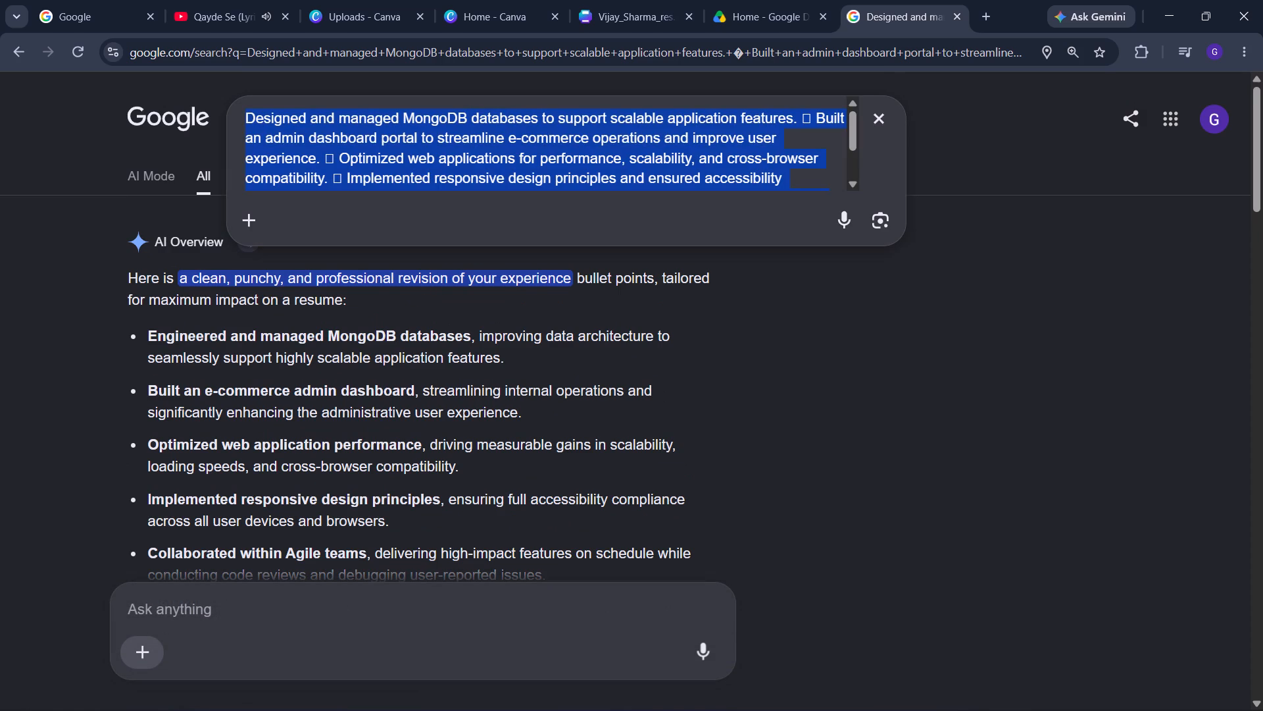
pyautogui.hotkey('ctrl', 'z')
pyautogui.hotkey('ctrl', 'x')
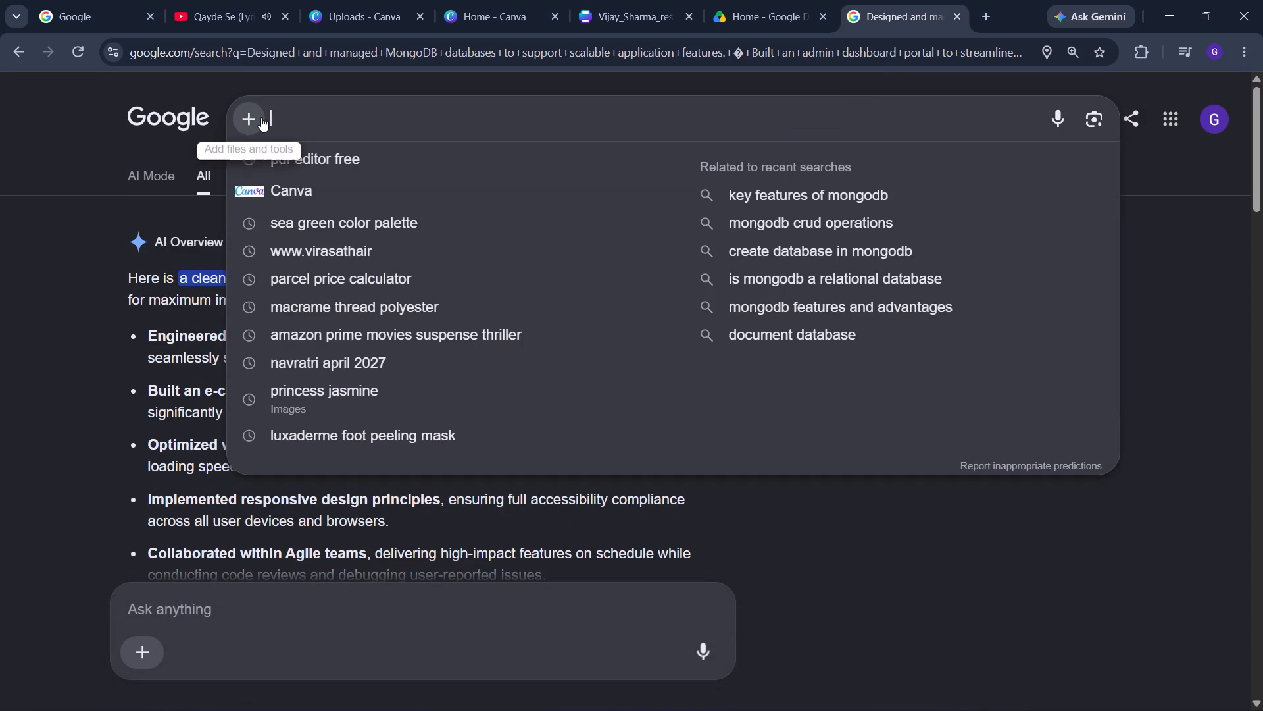
# Back in the Canva resume, add a text box on the blank lower part of page 2 and paste the cut MongoDB text into it.
pyautogui.click(476, 3)
pyautogui.click(637, 11)
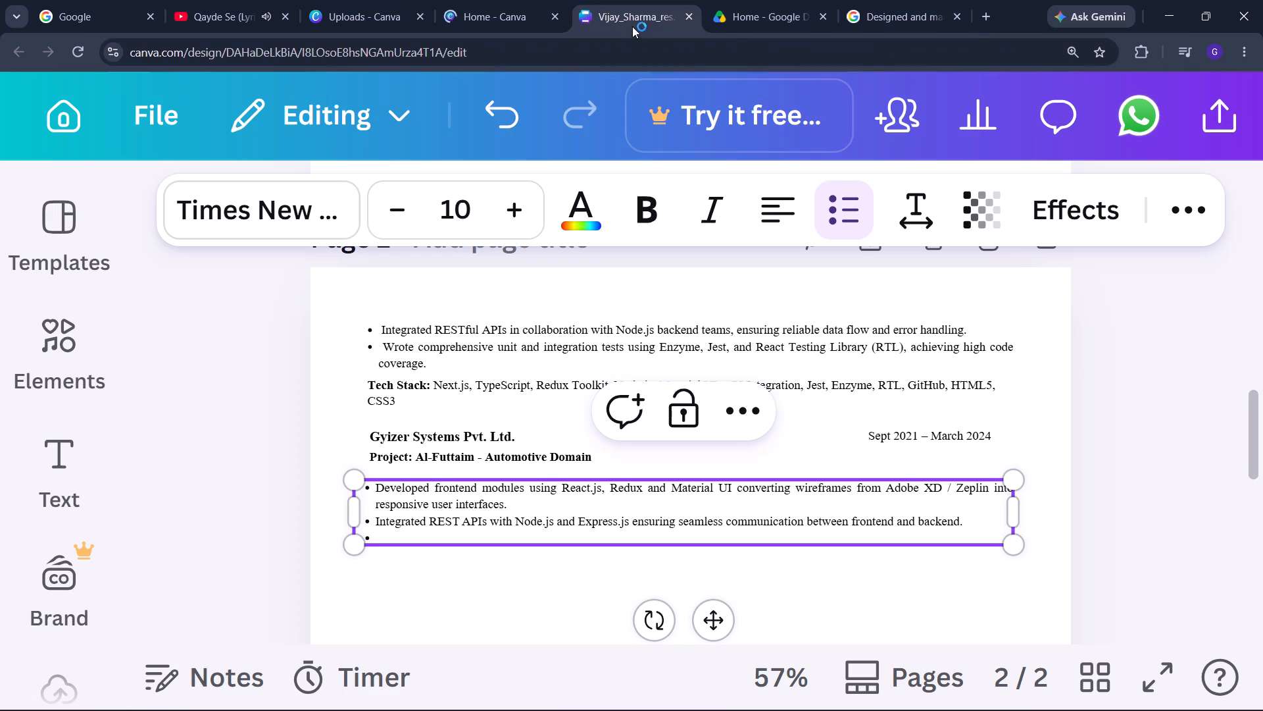
pyautogui.scroll(-4, 628, 352)
pyautogui.scroll(-3, 607, 415)
pyautogui.click(523, 385)
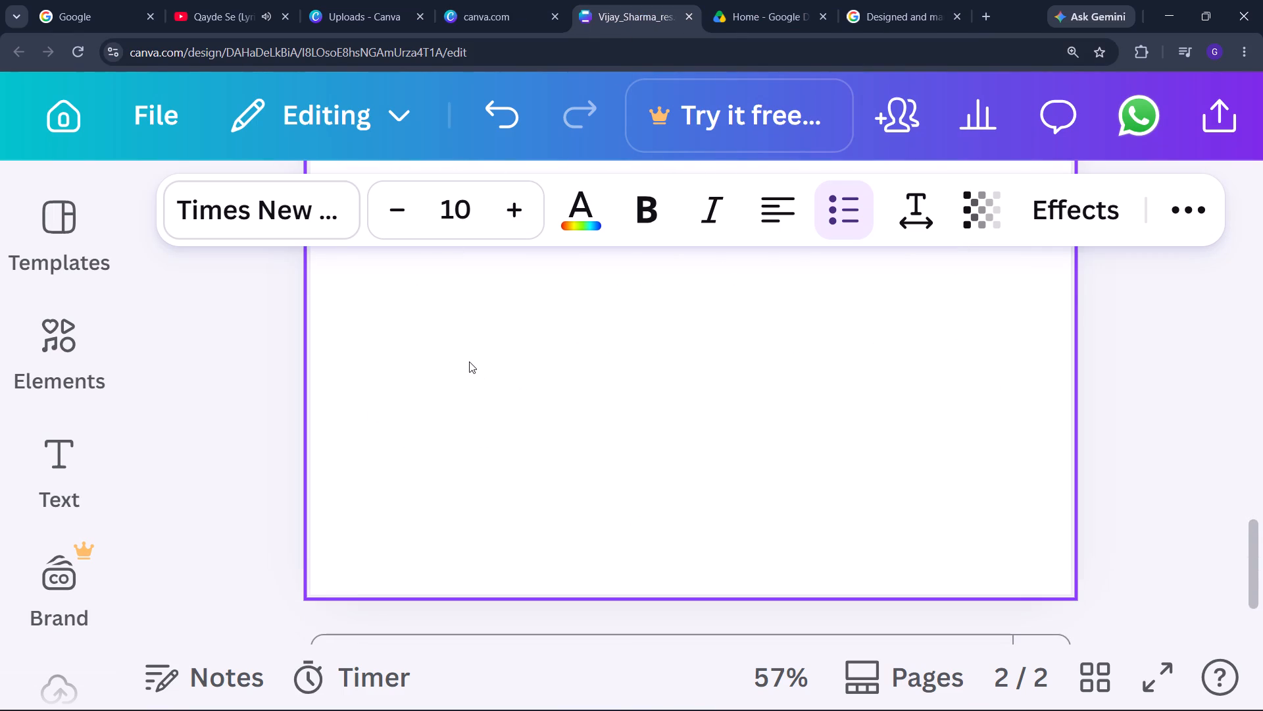
pyautogui.tripleClick(469, 356)
pyautogui.click(469, 356)
pyautogui.tripleClick(469, 356)
pyautogui.click(469, 356)
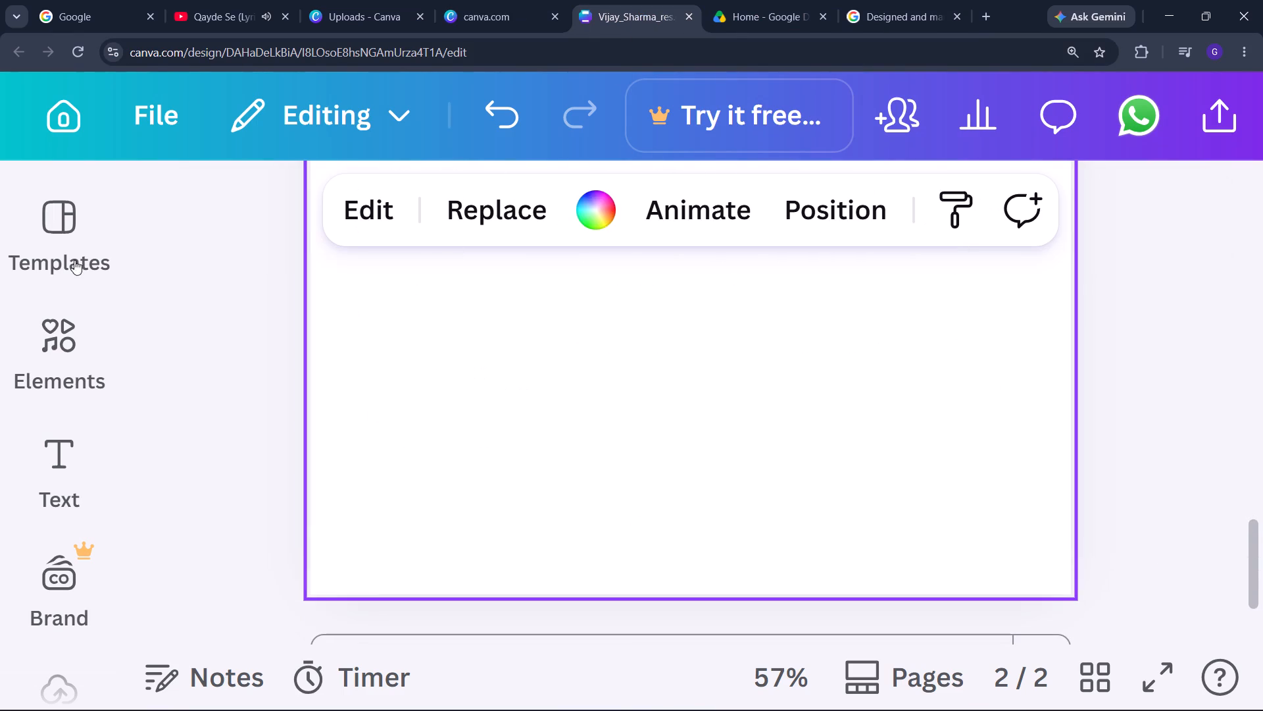
pyautogui.click(88, 460)
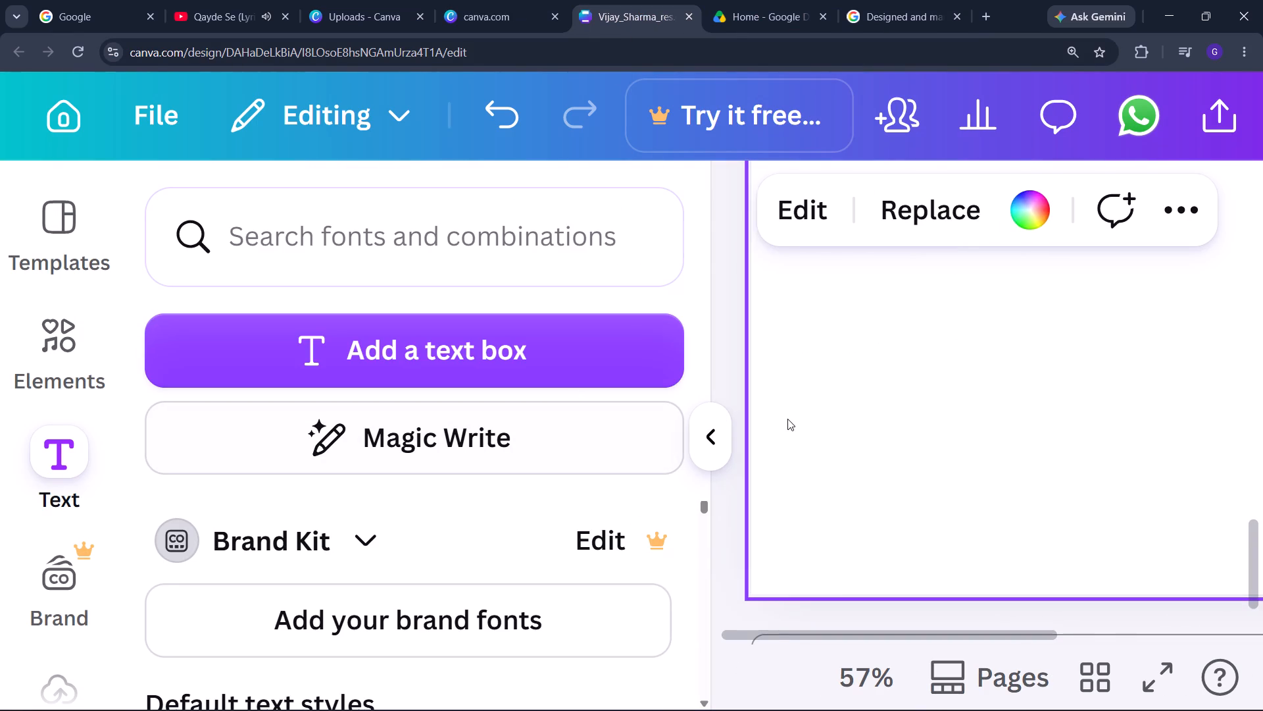
pyautogui.click(460, 367)
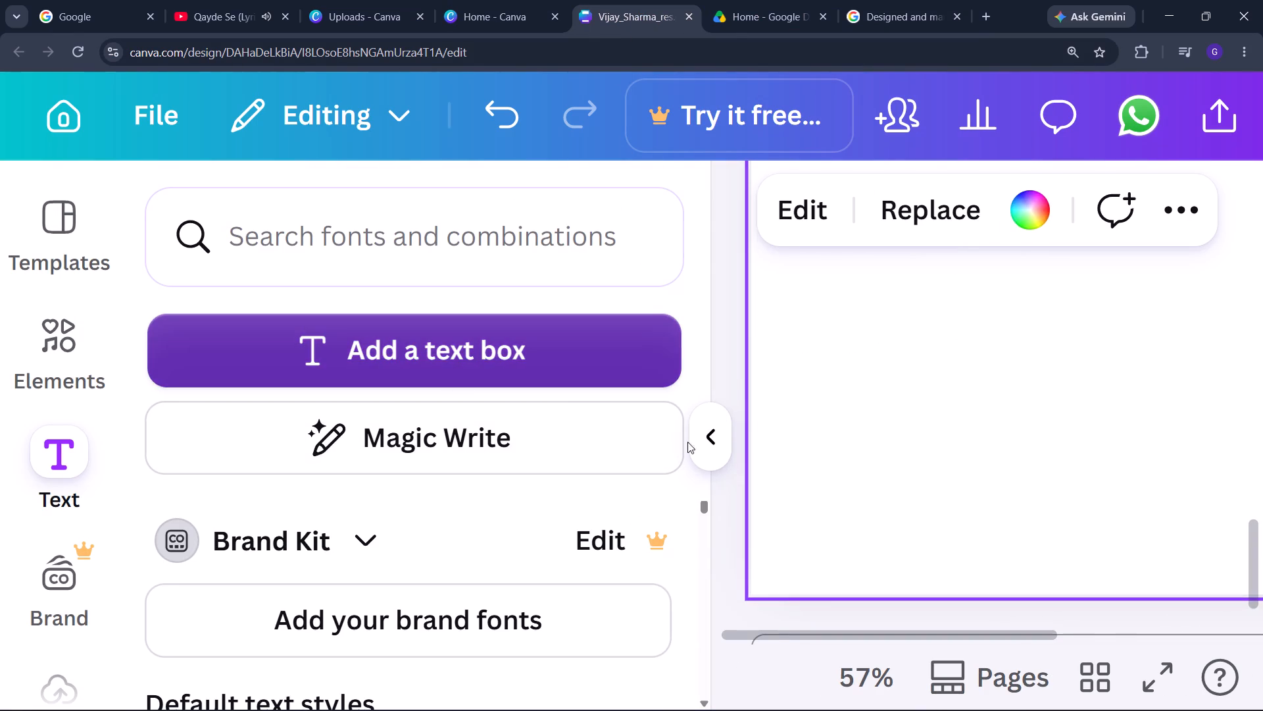
pyautogui.doubleClick(708, 435)
pyautogui.click(707, 430)
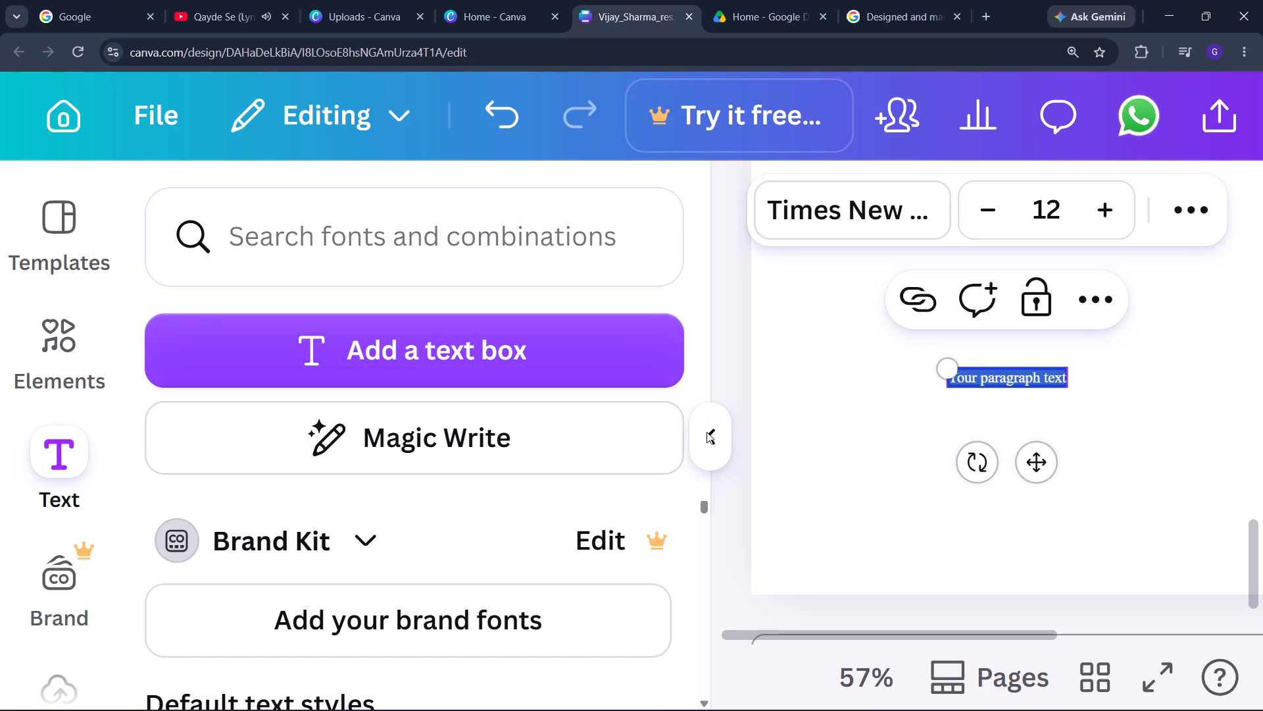
pyautogui.doubleClick(720, 442)
pyautogui.doubleClick(594, 374)
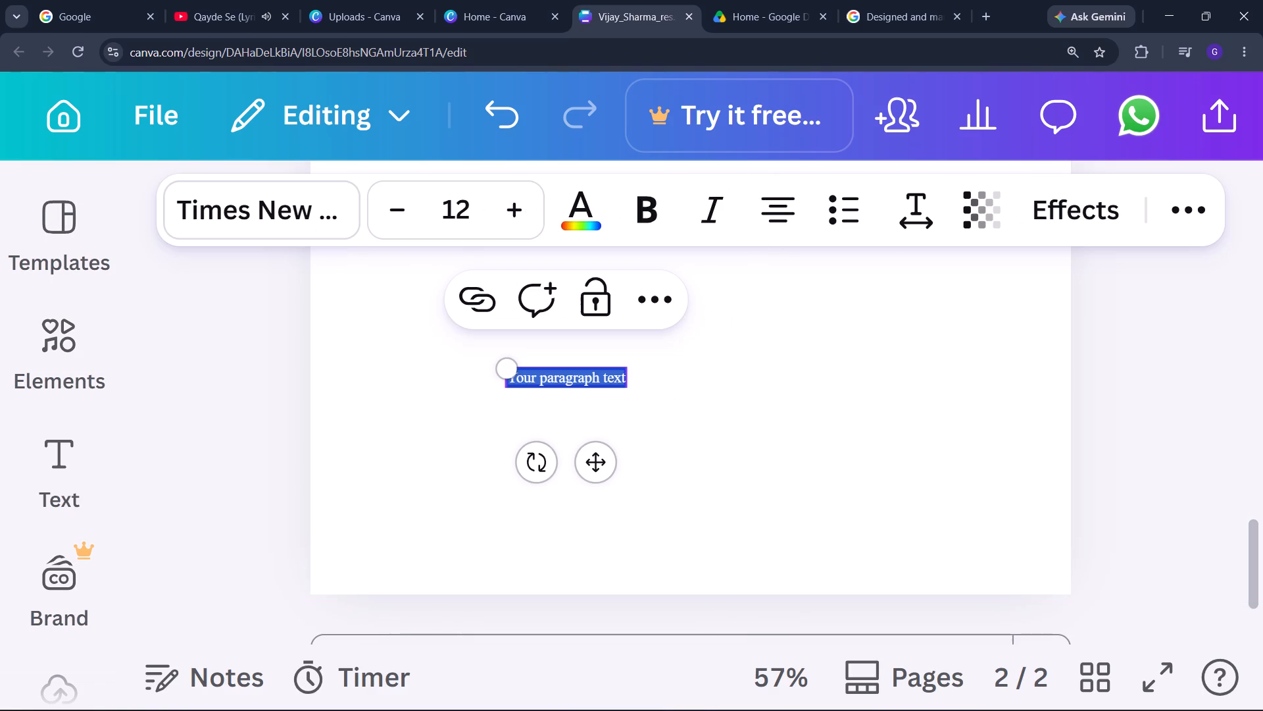
pyautogui.hotkey('ctrl', 'v')
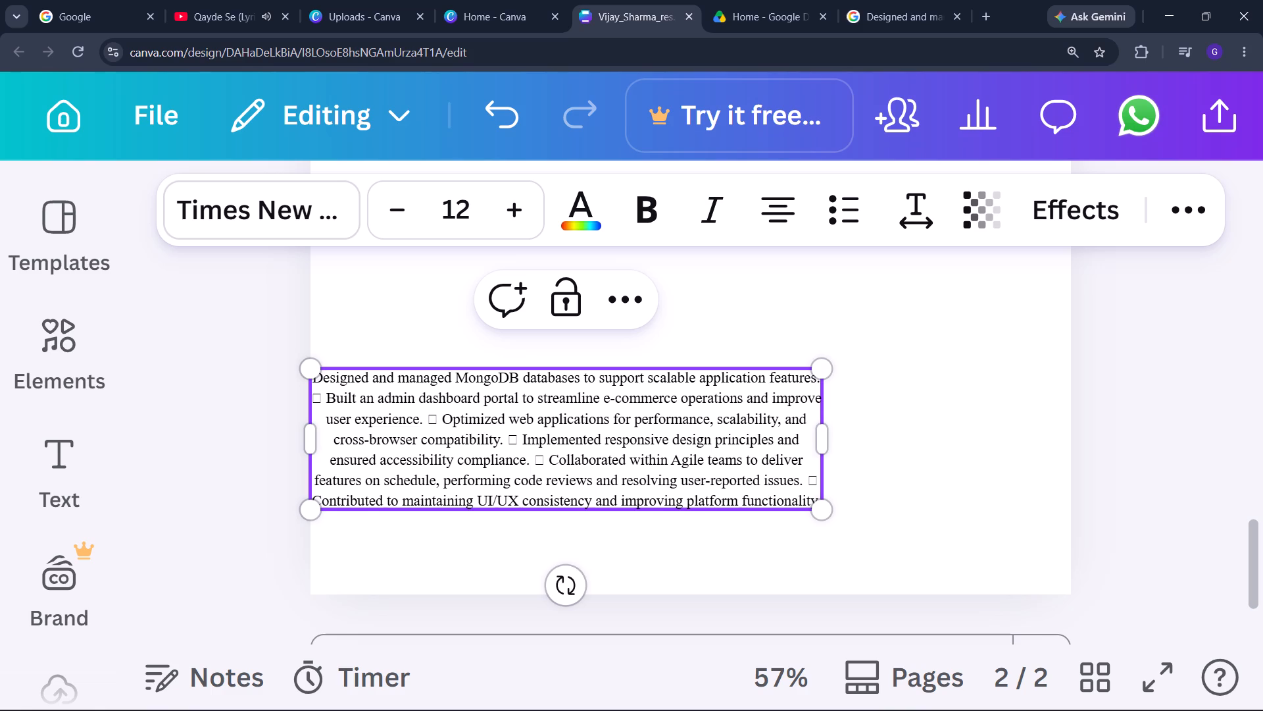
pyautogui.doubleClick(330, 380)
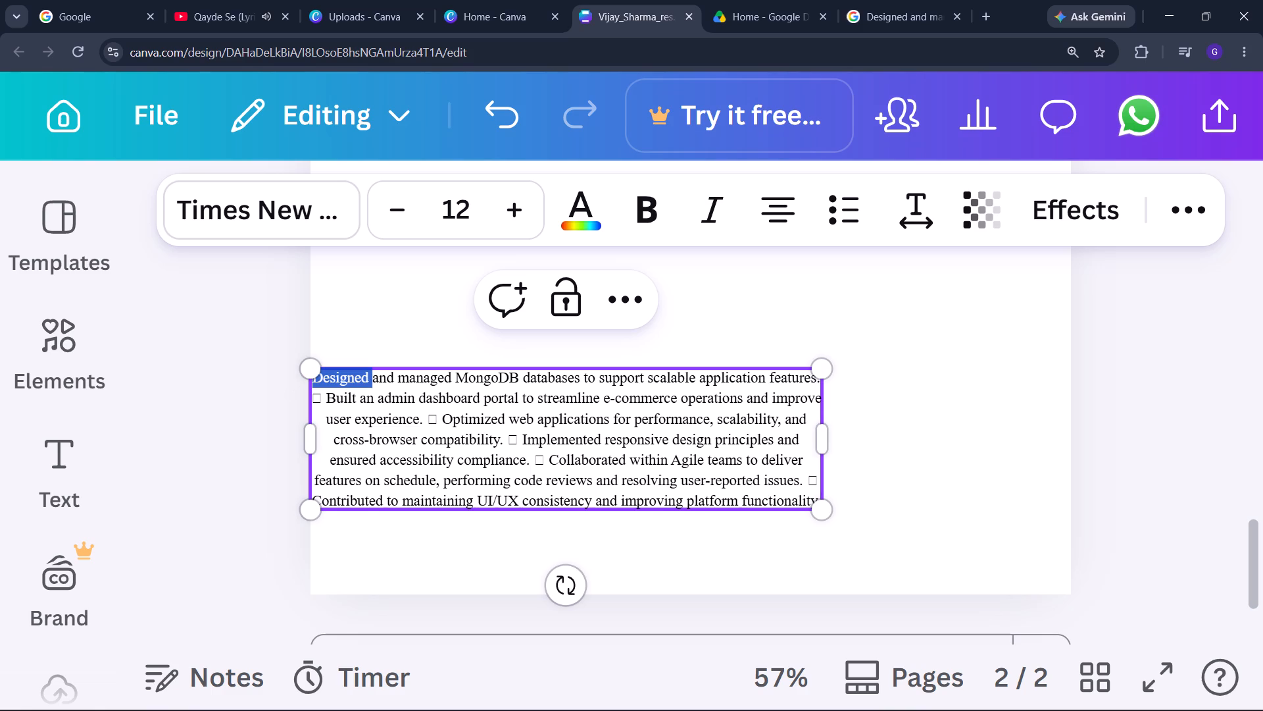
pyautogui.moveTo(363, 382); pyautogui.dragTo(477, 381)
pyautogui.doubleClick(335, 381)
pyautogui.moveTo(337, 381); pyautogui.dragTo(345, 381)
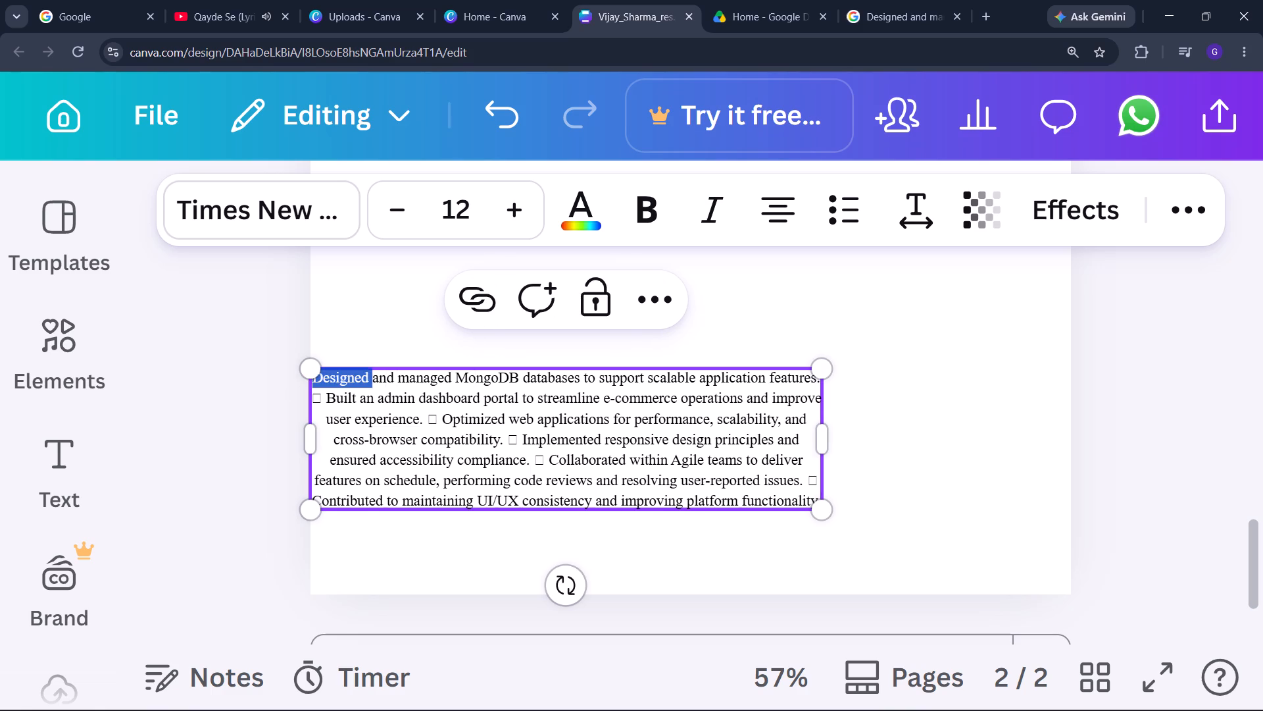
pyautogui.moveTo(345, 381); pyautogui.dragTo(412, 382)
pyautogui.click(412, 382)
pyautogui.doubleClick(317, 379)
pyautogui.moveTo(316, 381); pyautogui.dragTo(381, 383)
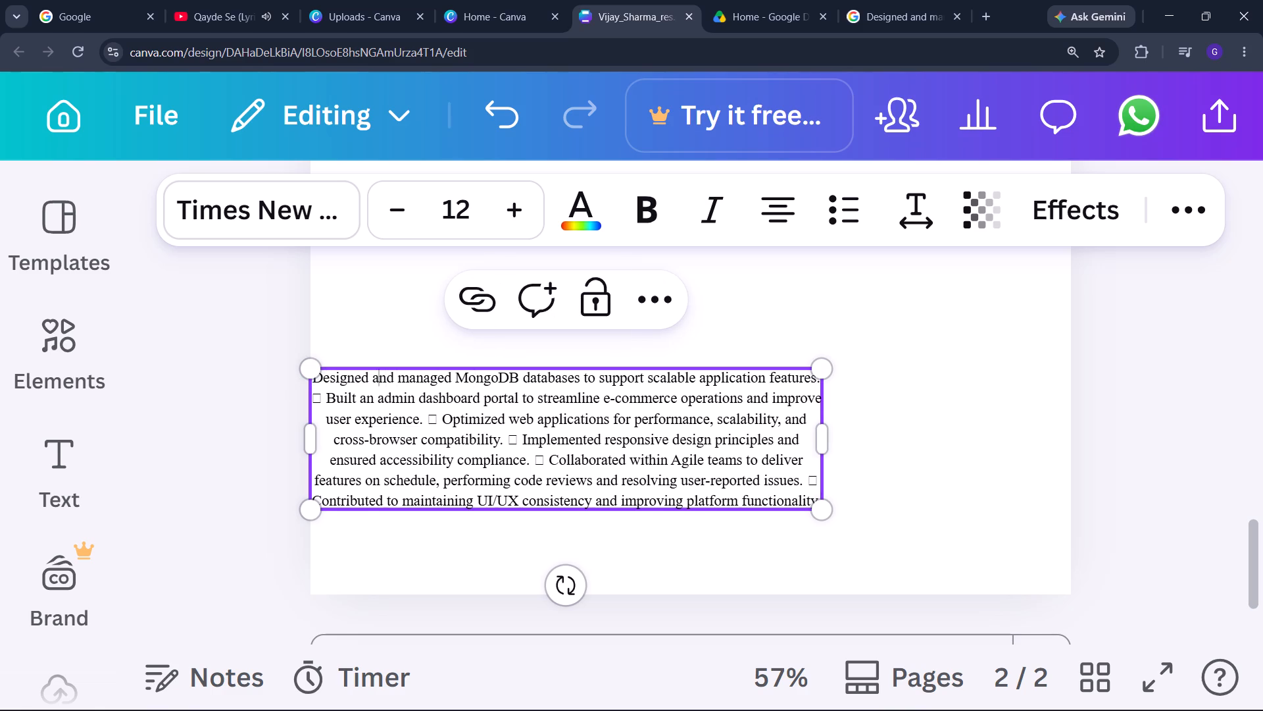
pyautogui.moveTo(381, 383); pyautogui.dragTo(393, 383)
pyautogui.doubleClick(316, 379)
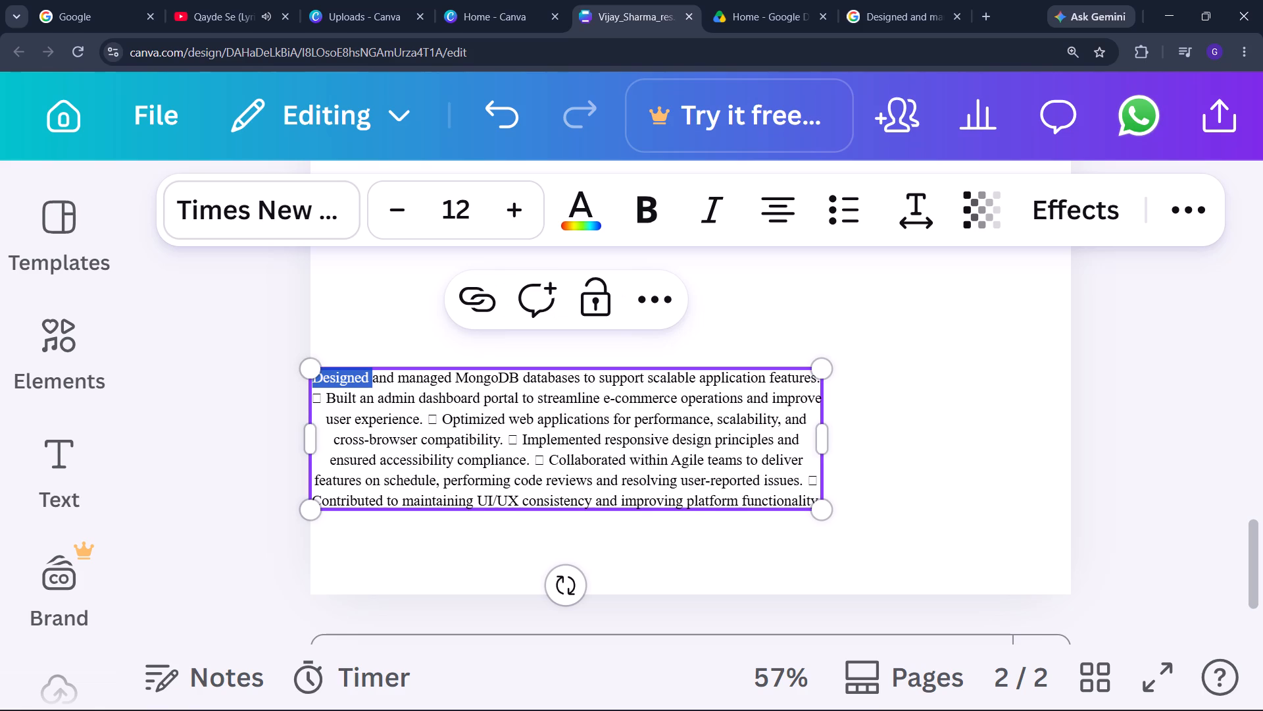
# Widen the pasted MongoDB text box on the lower part of page 2 to a width of about 7.8.
pyautogui.moveTo(820, 454); pyautogui.dragTo(901, 451)
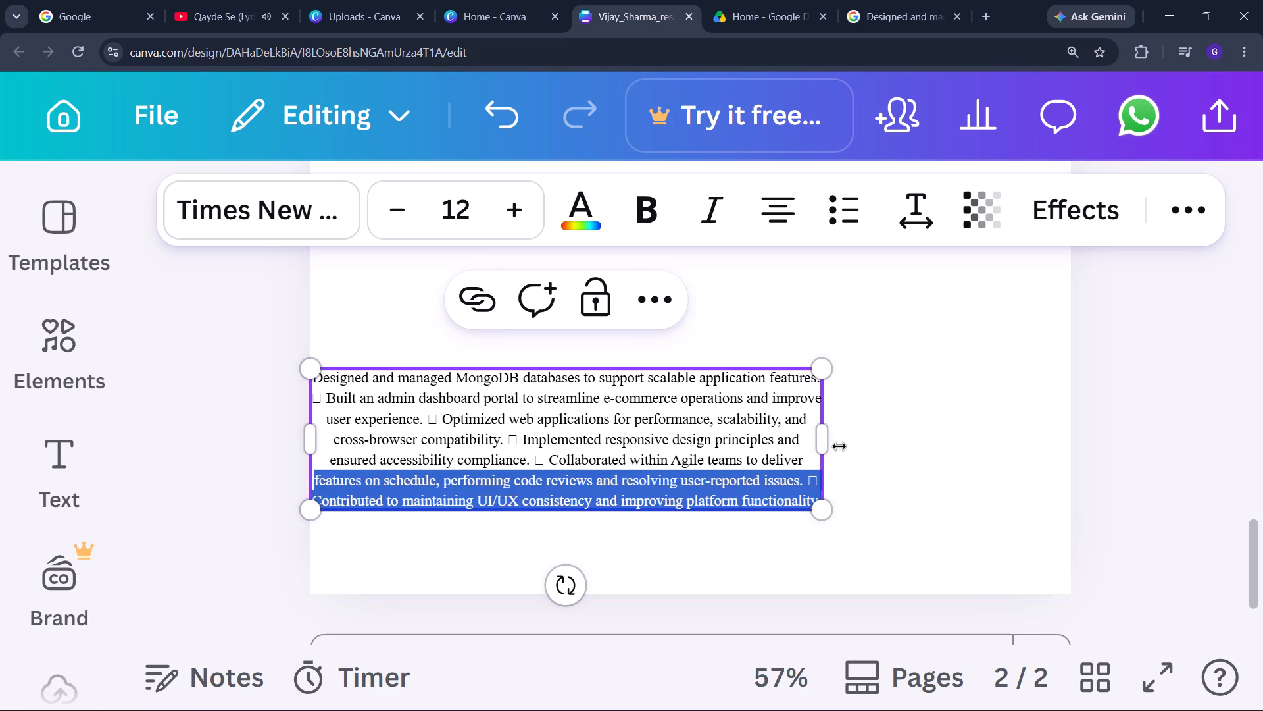
pyautogui.moveTo(831, 443); pyautogui.dragTo(1023, 469)
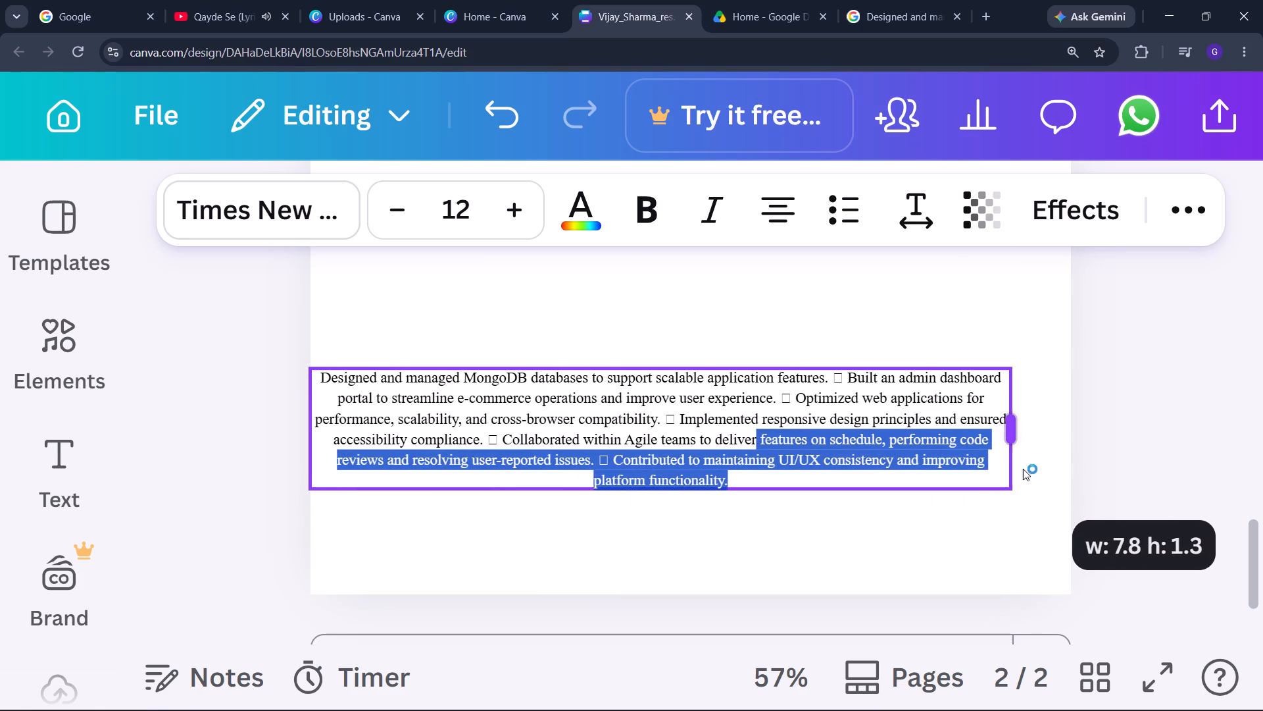
pyautogui.moveTo(1023, 469); pyautogui.dragTo(1026, 470)
pyautogui.click(785, 524)
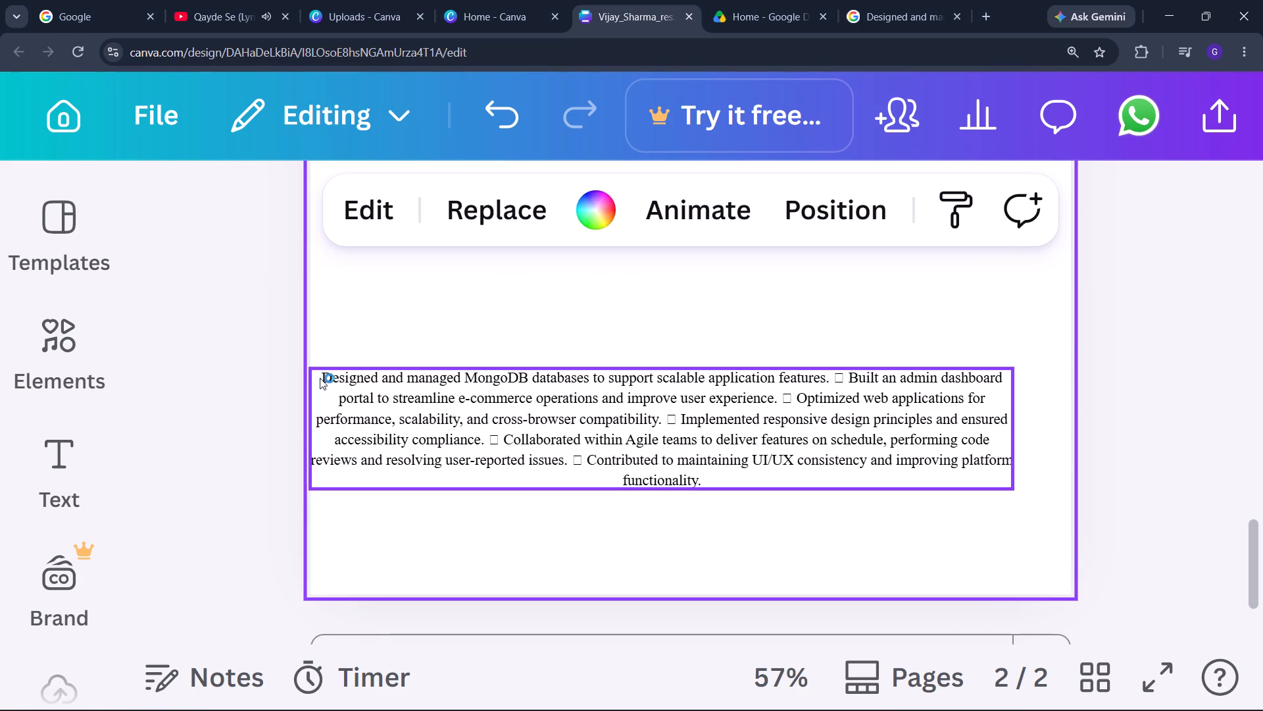
# Cut the sentence "Designed and managed MongoDB databases to support scalable application features." from the pasted text box, all but its initial D.
pyautogui.doubleClick(318, 373)
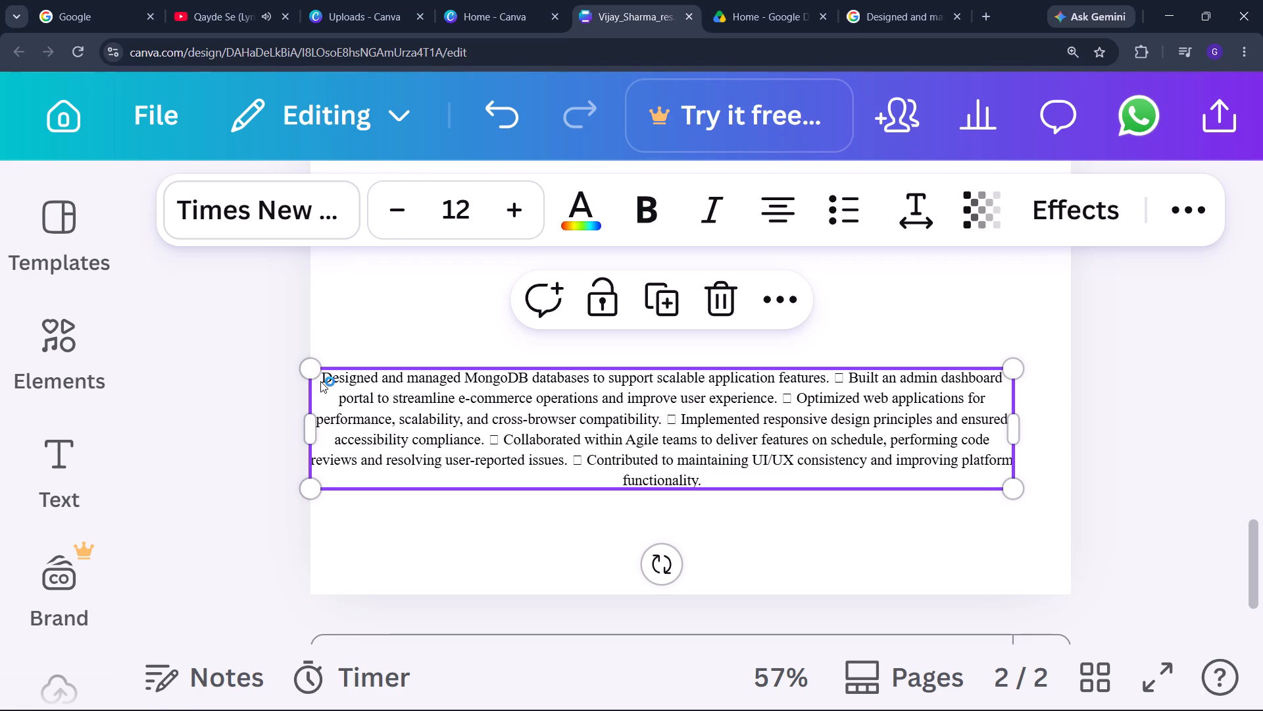
pyautogui.doubleClick(320, 381)
pyautogui.moveTo(320, 381); pyautogui.dragTo(539, 373)
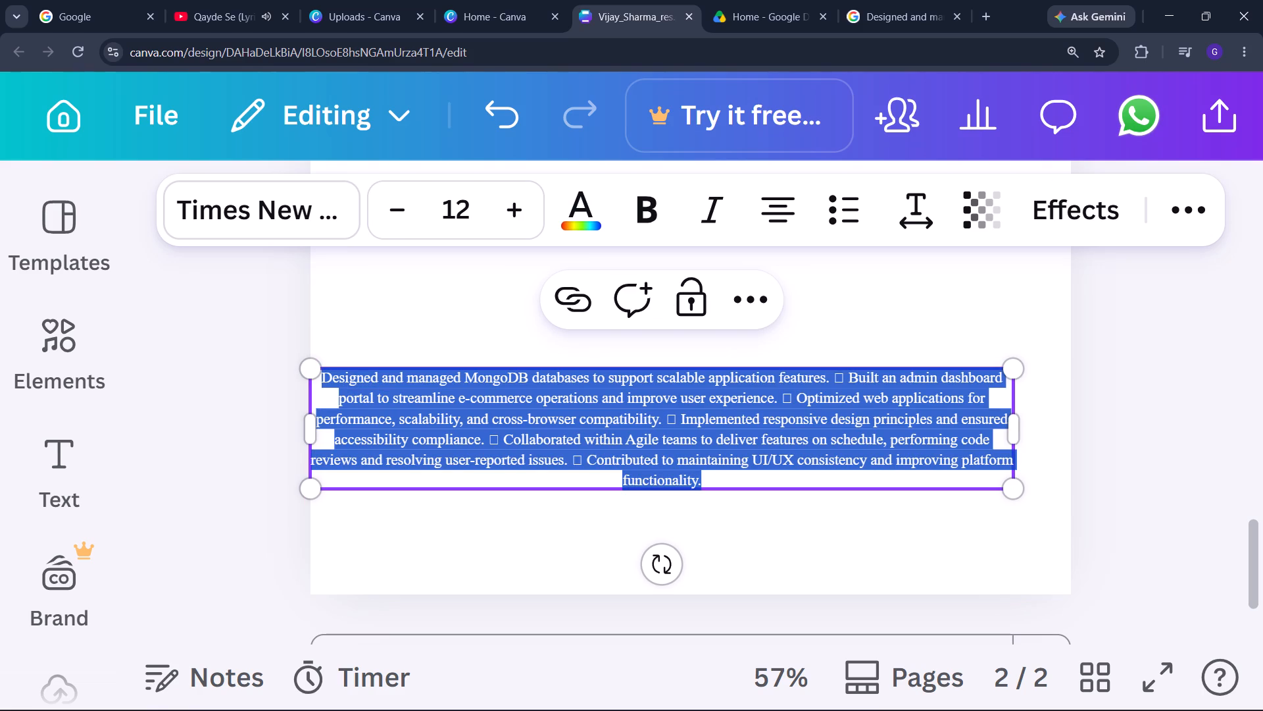
pyautogui.moveTo(539, 373); pyautogui.dragTo(847, 379)
pyautogui.click(835, 378)
pyautogui.moveTo(835, 378); pyautogui.dragTo(347, 371)
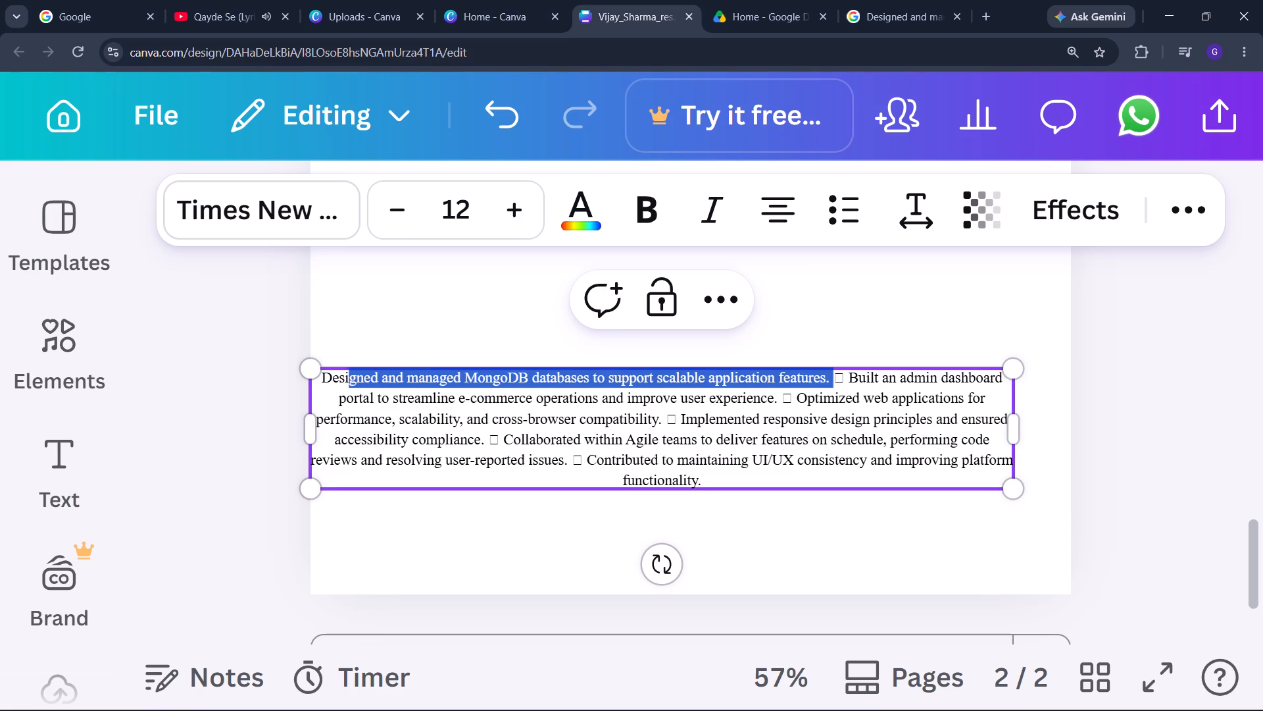
pyautogui.moveTo(347, 371); pyautogui.dragTo(335, 372)
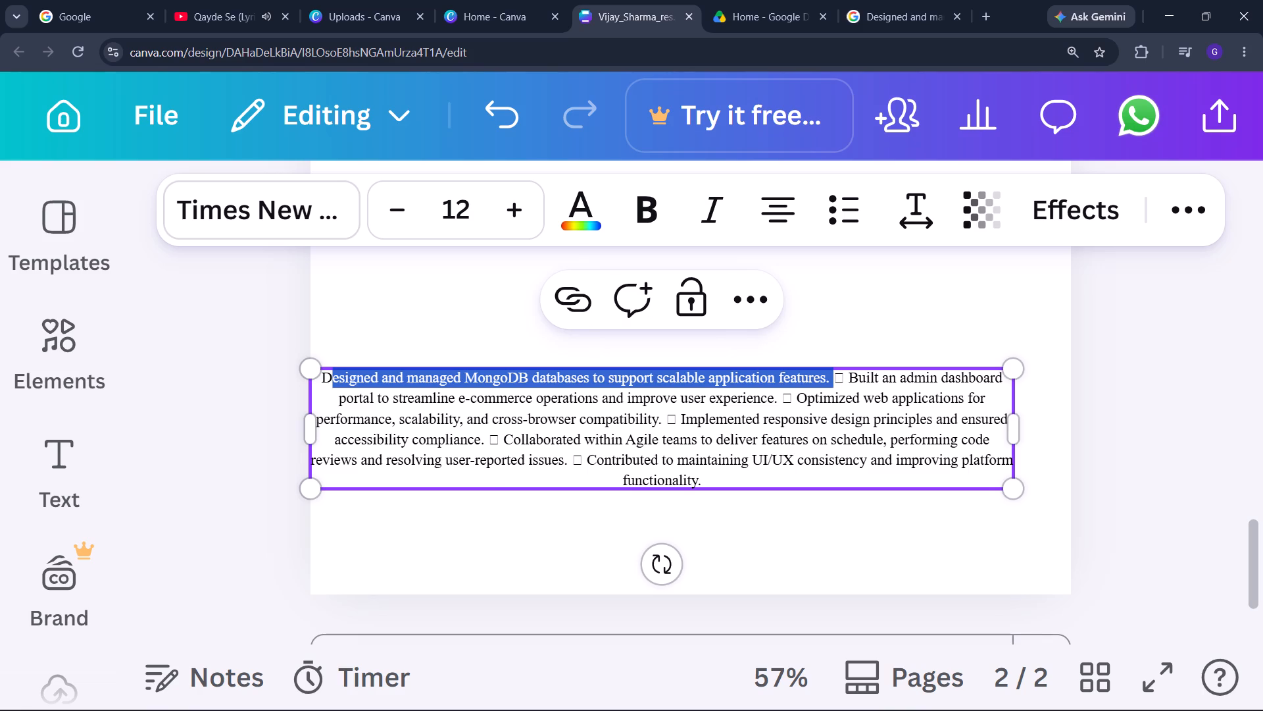
pyautogui.hotkey('ctrl', 'x')
# In the empty last bullet of the Al-Futtaim project, enter "D" followed by the cut MongoDB text, and start a new bullet below.
pyautogui.scroll(4, 335, 372)
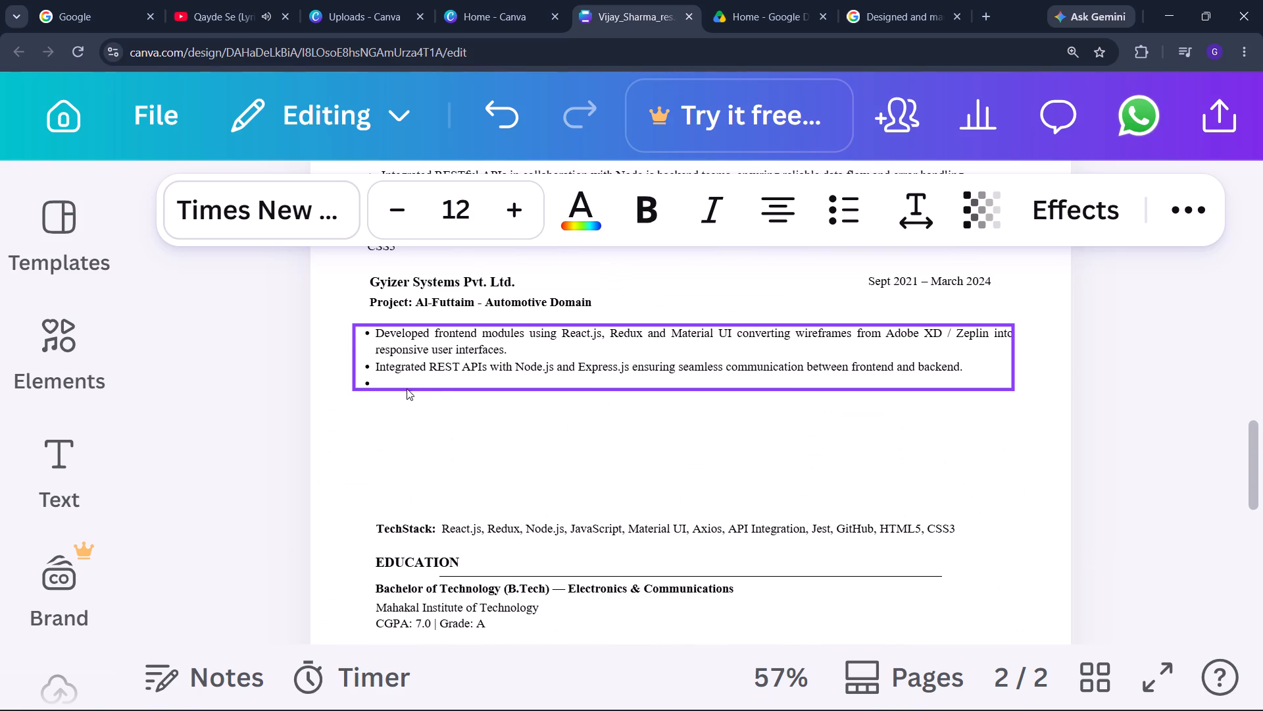
pyautogui.click(393, 377)
pyautogui.click(383, 382)
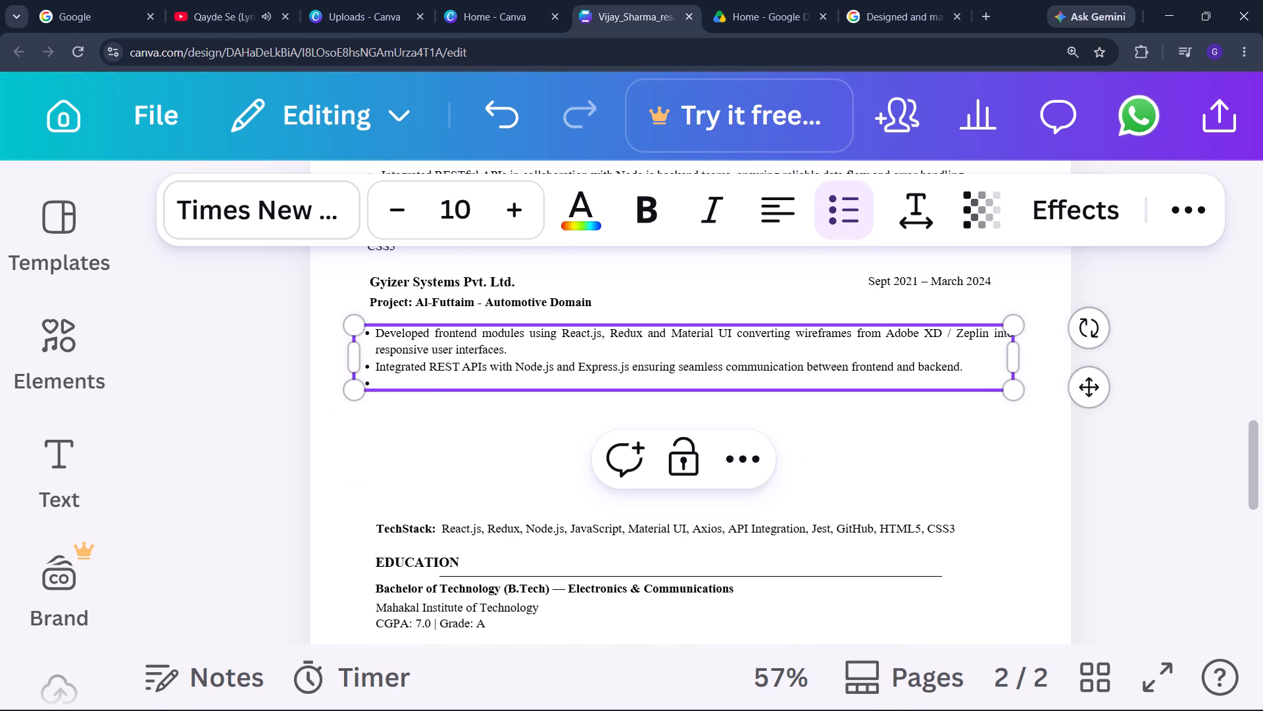
pyautogui.hotkey('shift', 'd')
pyautogui.hotkey('ctrl', 'v')
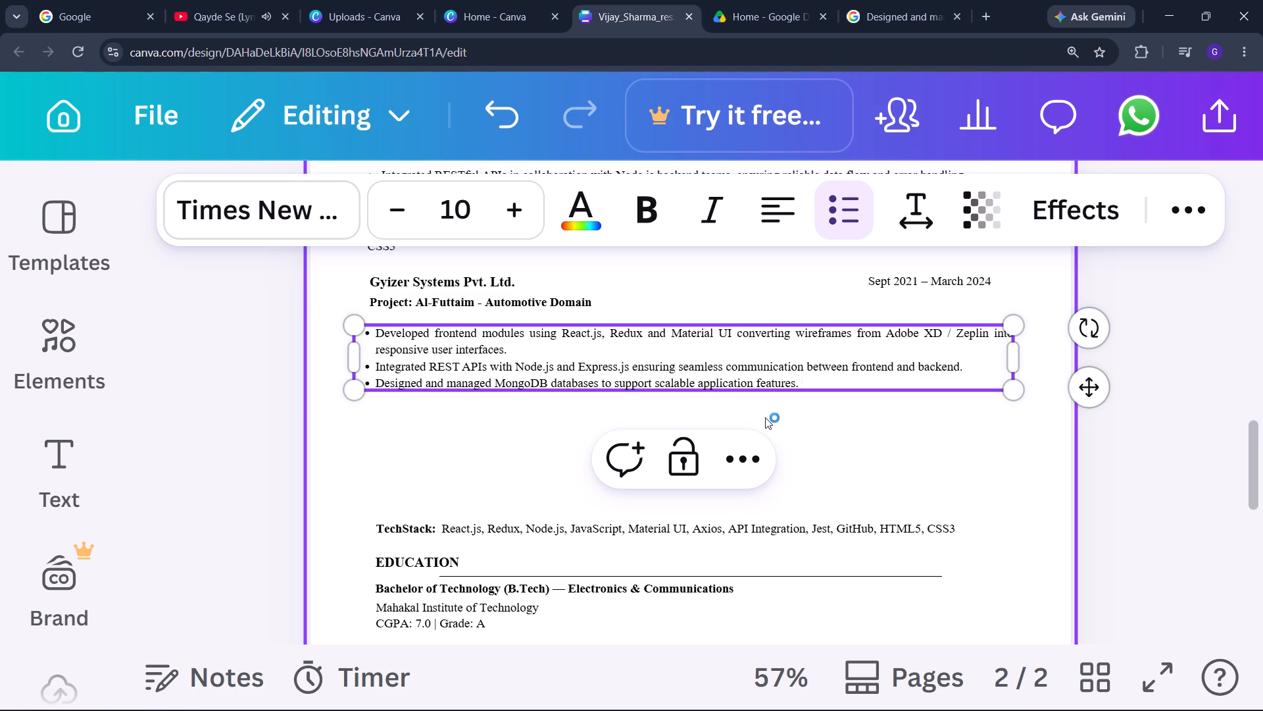
pyautogui.press('Return')
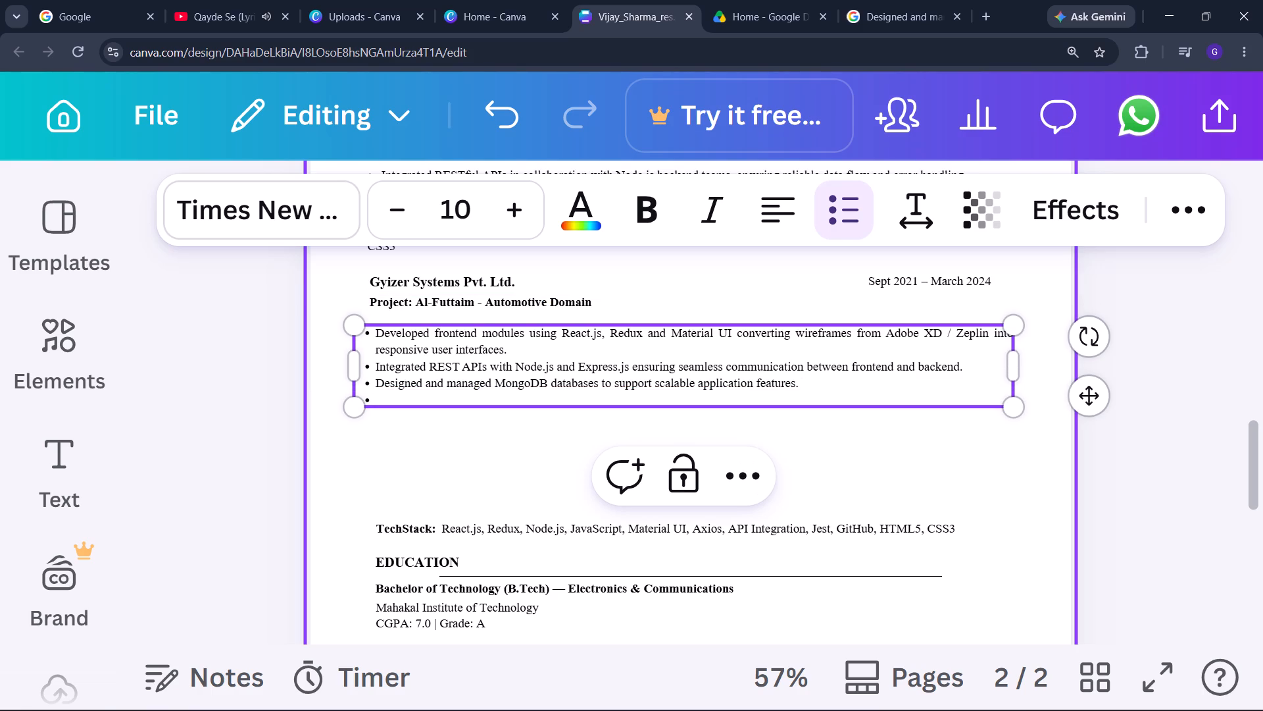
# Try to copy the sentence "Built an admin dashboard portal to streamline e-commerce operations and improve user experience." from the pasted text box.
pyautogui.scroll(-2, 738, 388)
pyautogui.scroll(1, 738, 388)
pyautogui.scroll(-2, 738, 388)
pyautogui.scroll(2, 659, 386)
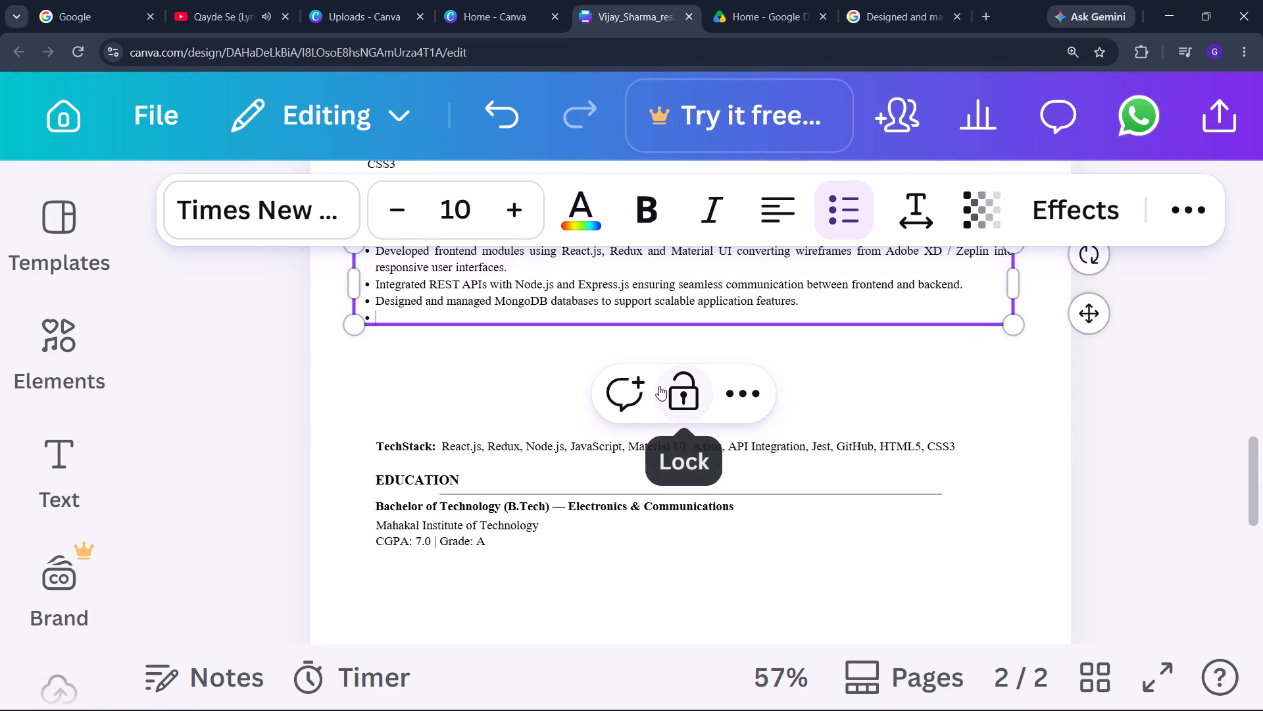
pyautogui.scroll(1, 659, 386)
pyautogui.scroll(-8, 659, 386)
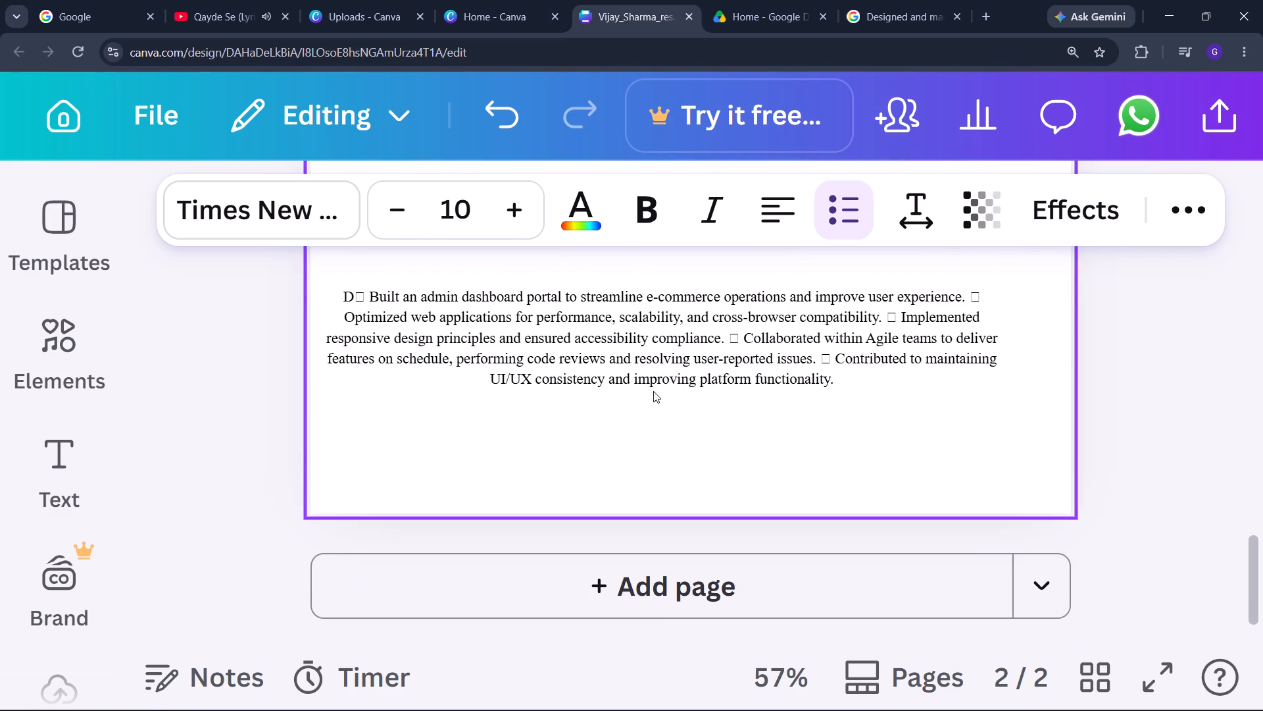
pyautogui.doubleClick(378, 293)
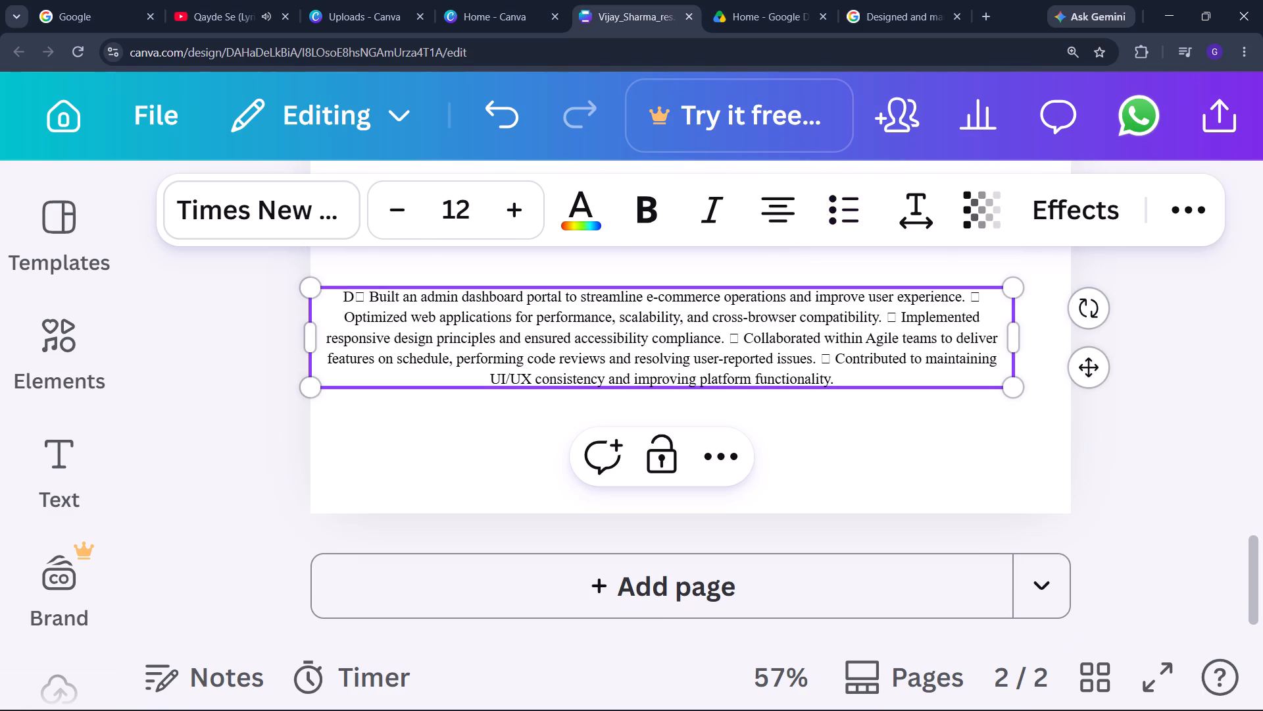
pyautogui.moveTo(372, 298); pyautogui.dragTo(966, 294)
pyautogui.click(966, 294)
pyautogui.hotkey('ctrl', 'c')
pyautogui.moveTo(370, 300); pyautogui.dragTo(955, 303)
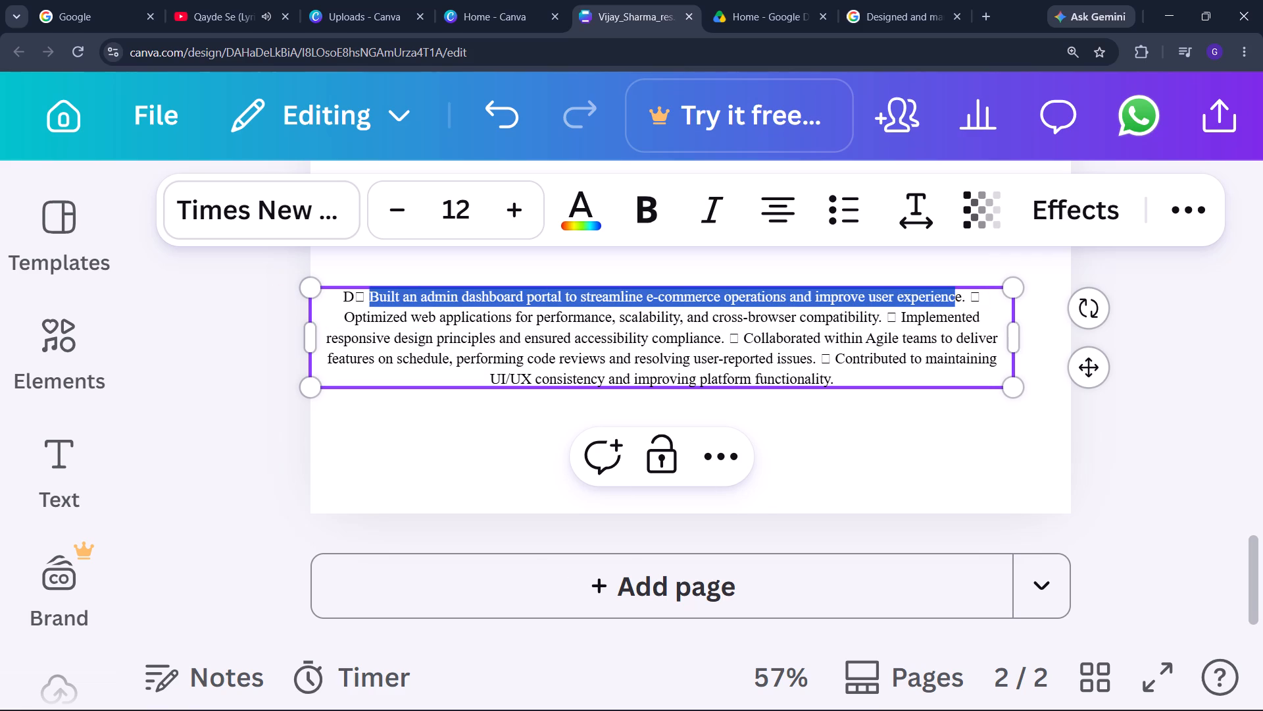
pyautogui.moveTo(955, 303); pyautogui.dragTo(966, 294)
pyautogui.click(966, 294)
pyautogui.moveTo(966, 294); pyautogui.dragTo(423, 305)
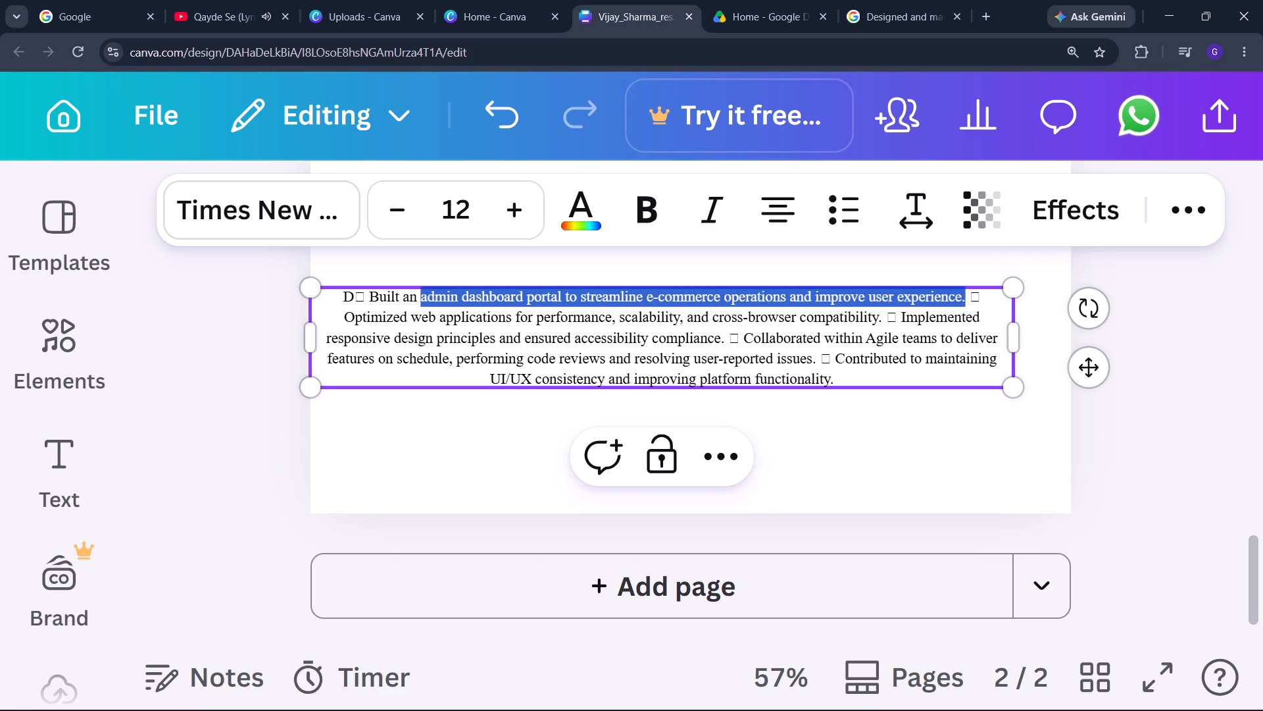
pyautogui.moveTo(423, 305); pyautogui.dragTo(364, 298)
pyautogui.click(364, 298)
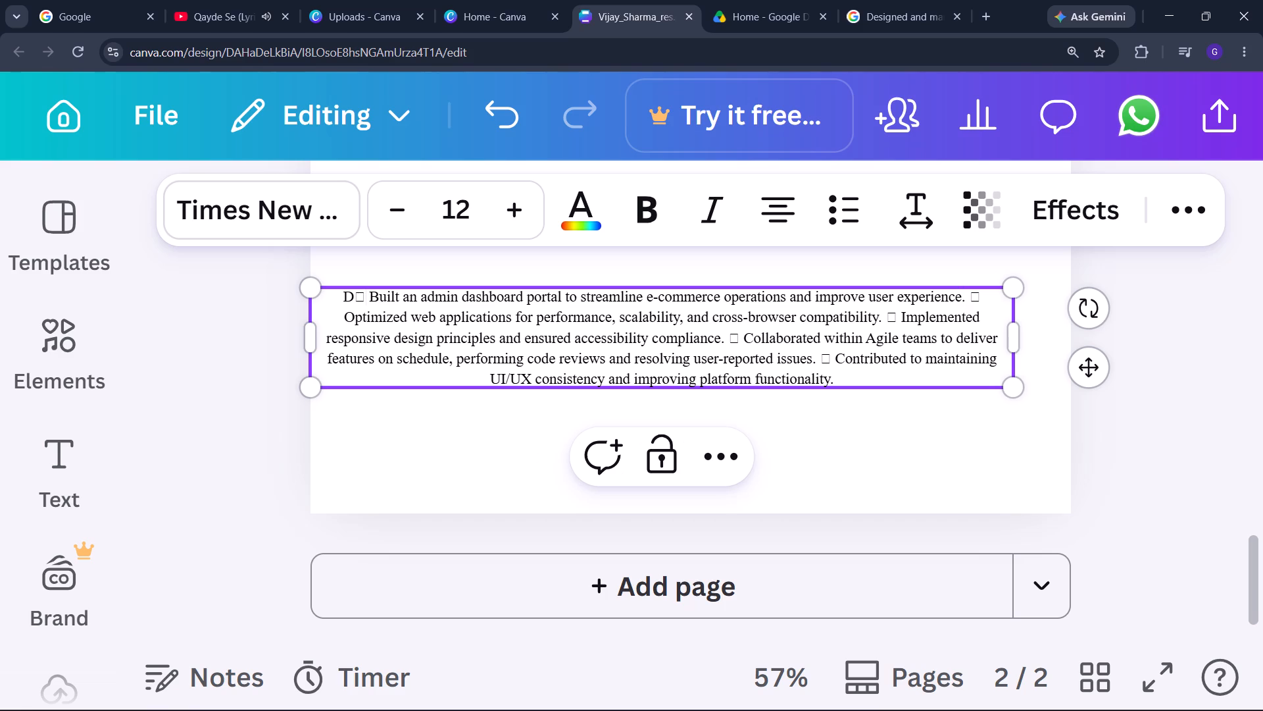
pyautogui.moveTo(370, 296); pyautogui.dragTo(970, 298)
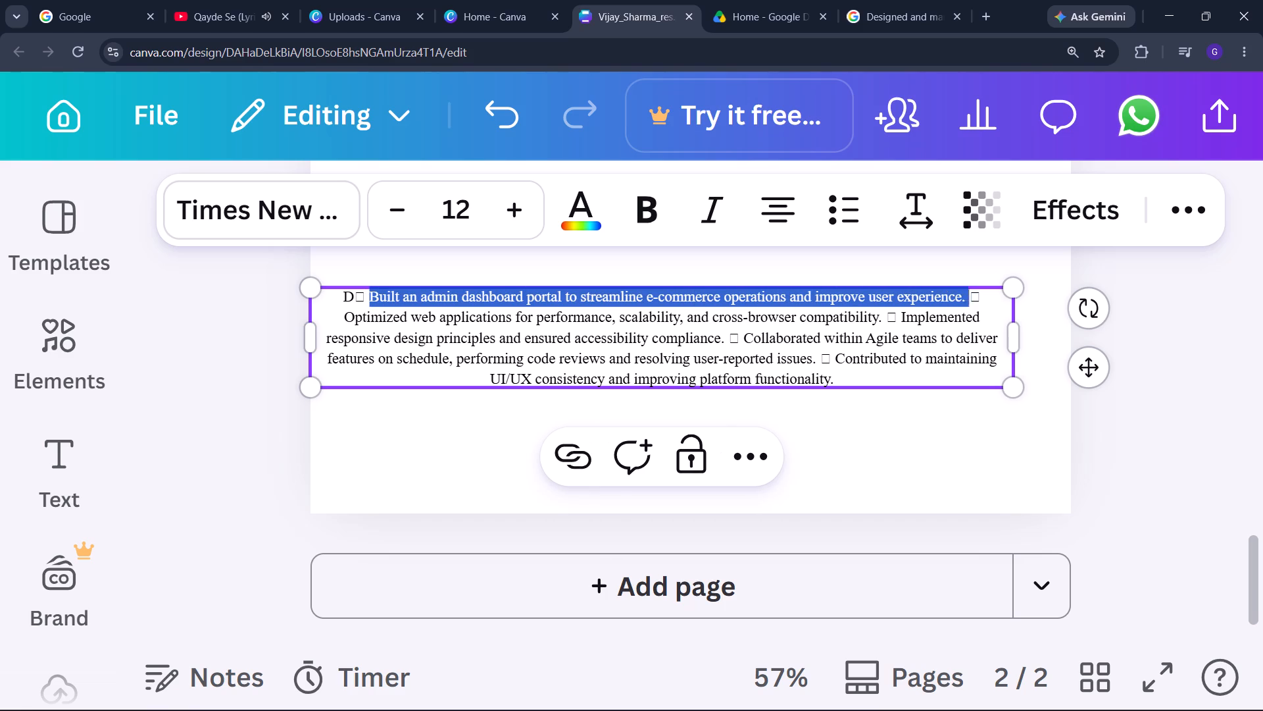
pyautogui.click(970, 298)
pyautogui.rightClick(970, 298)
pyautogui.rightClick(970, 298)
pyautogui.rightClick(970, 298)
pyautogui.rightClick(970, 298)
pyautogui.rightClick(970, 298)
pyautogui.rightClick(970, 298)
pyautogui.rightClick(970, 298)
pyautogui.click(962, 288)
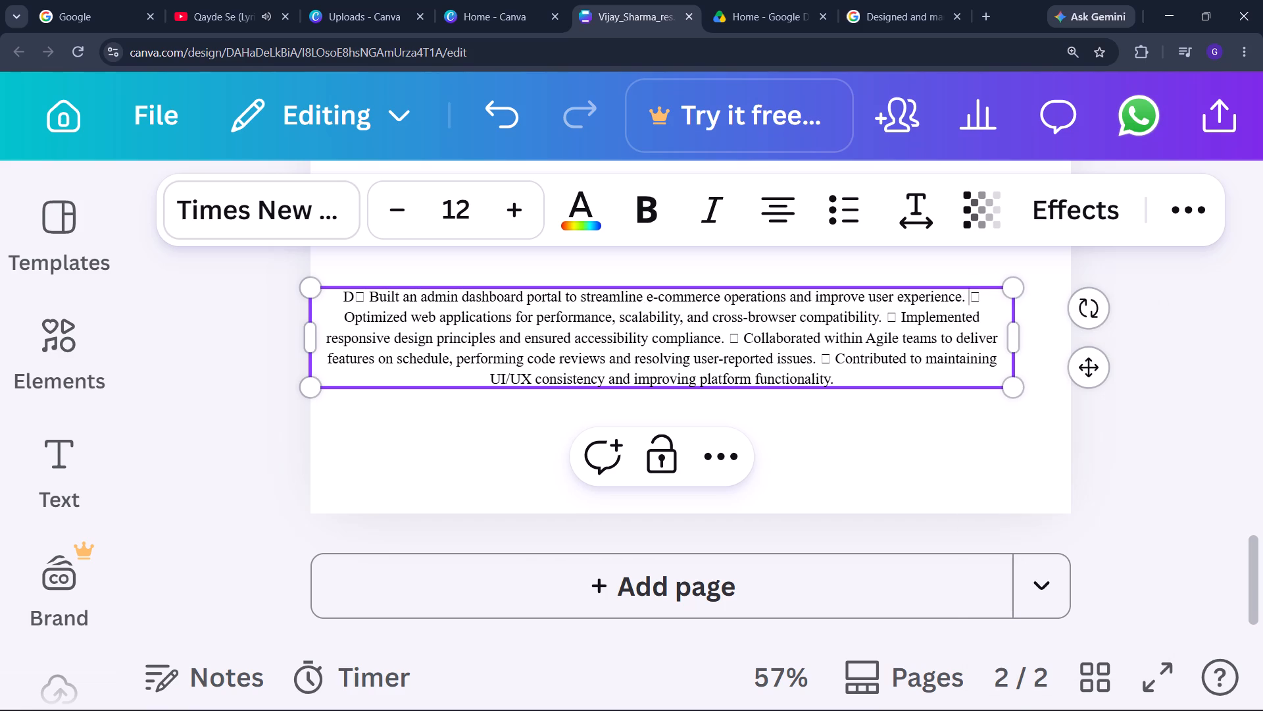
# Cut the sentence "Built an admin dashboard portal to streamline e-commerce operations and improve user experience." out of the pasted text box.
pyautogui.click(965, 298)
pyautogui.moveTo(965, 298); pyautogui.dragTo(366, 288)
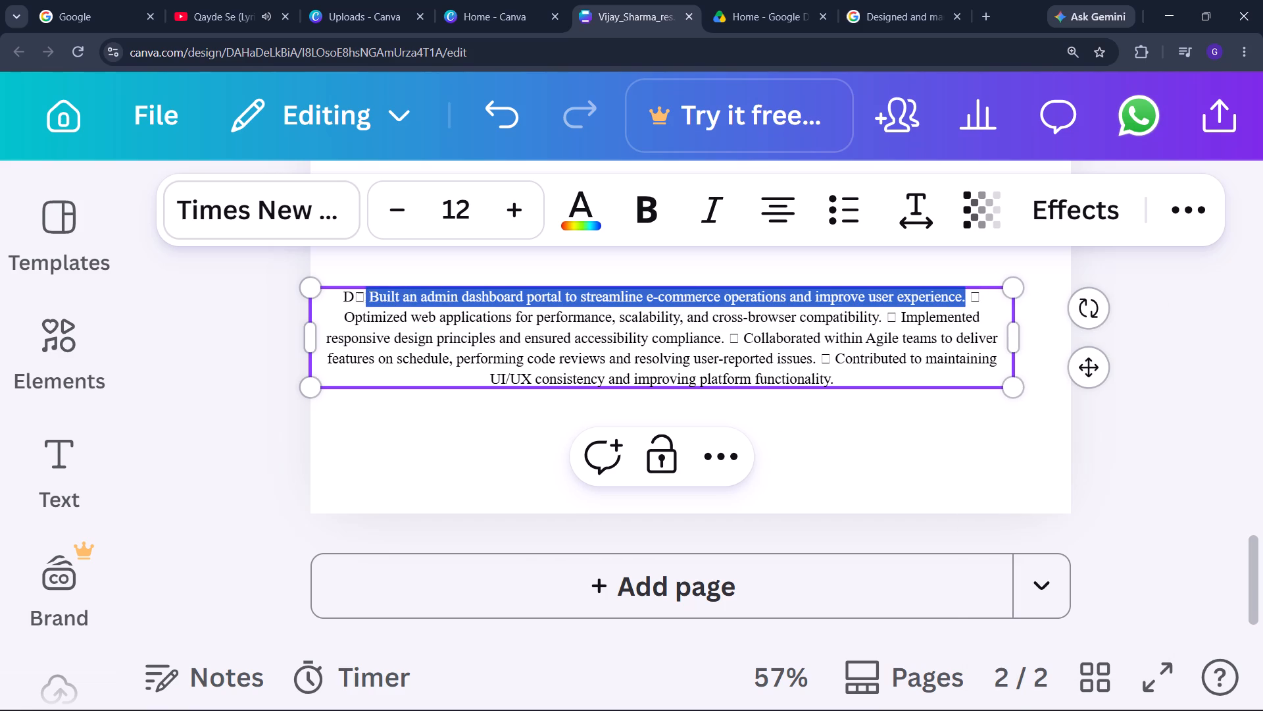
pyautogui.moveTo(366, 288); pyautogui.dragTo(369, 291)
pyautogui.keyDown('ctrl'); pyautogui.click(369, 291); pyautogui.keyUp('ctrl')
pyautogui.hotkey('ctrl', 'x')
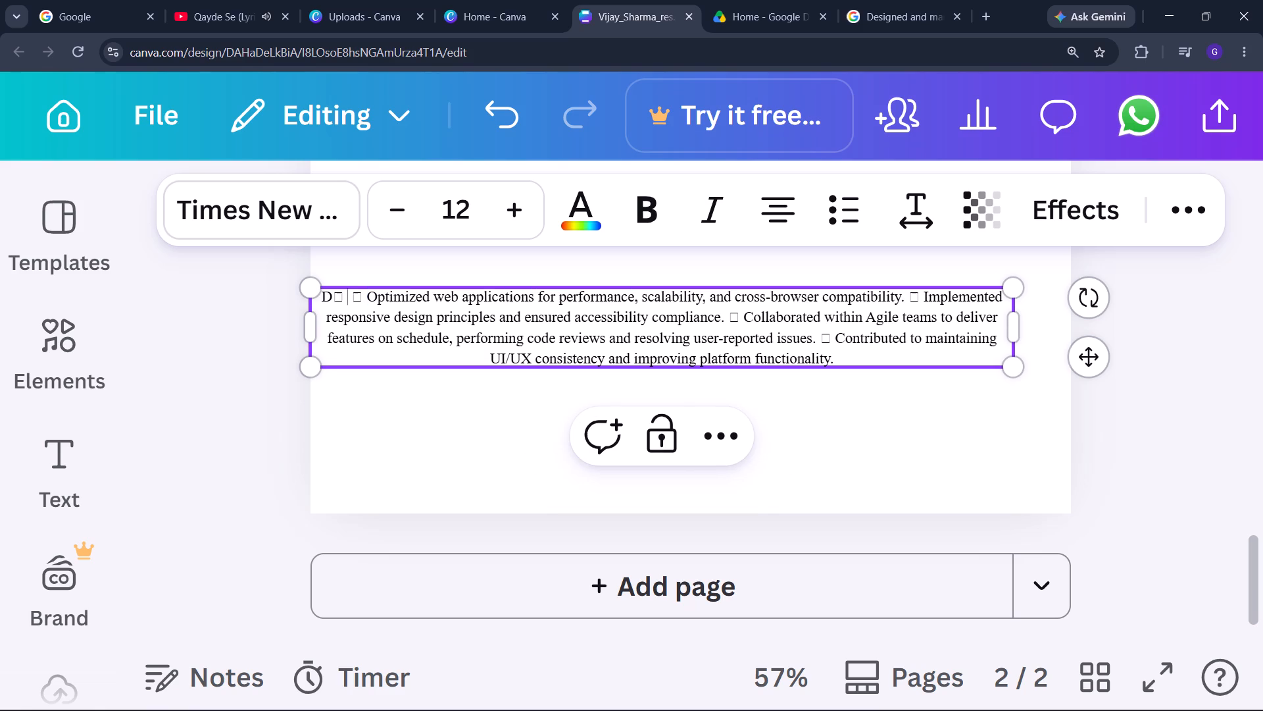
# Paste the cut admin dashboard sentence into the empty last bullet of the Al-Futtaim project and start a new bullet below.
pyautogui.scroll(2, 391, 317)
pyautogui.scroll(-1, 391, 317)
pyautogui.scroll(5, 391, 317)
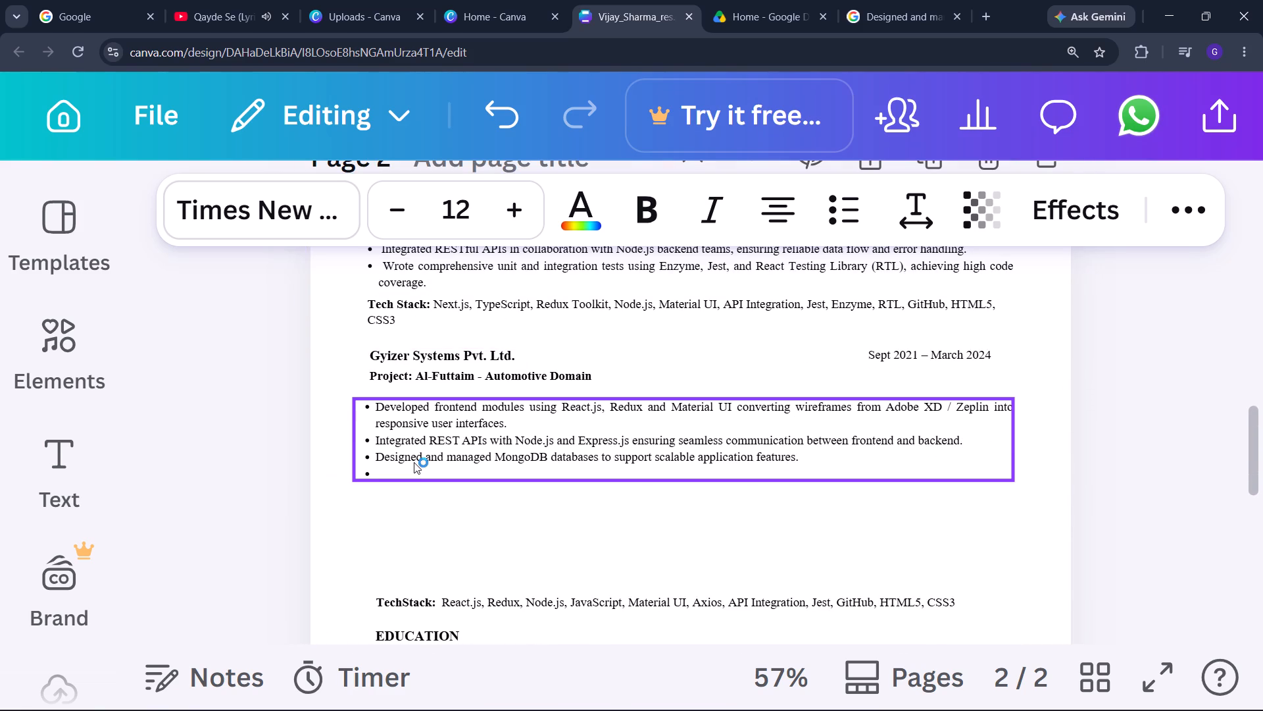
pyautogui.click(403, 469)
pyautogui.click(395, 470)
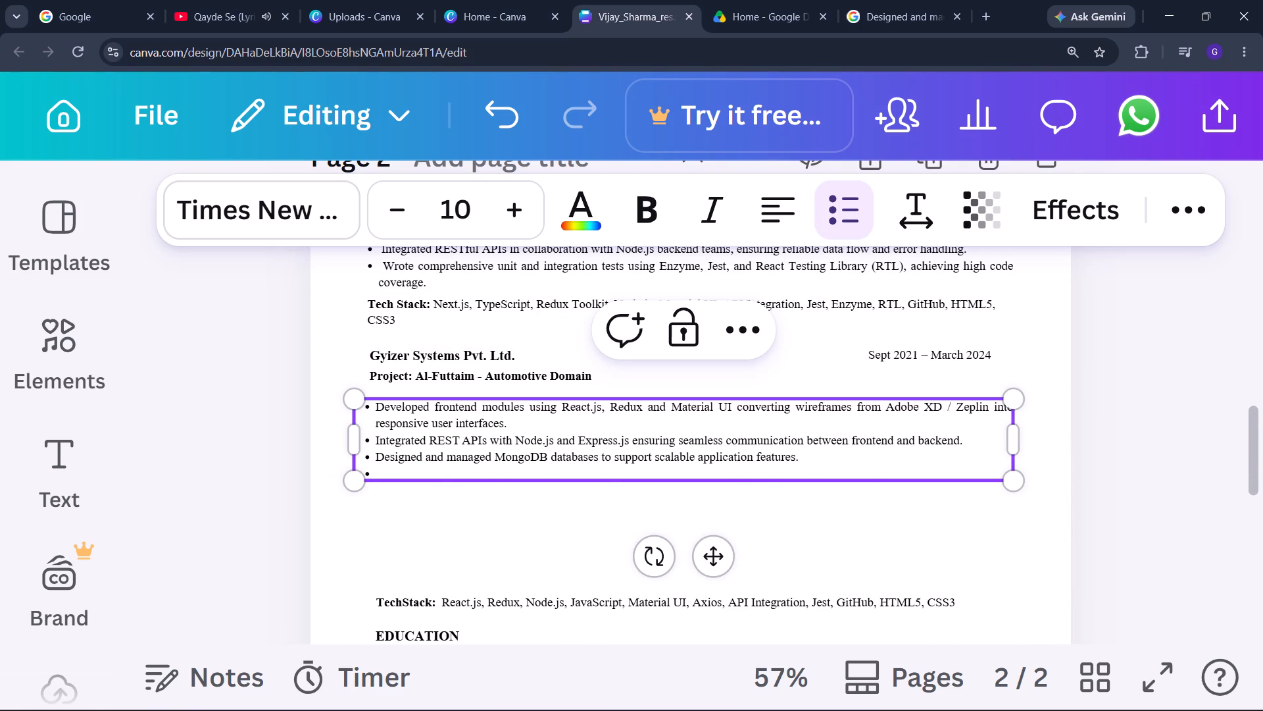
pyautogui.hotkey('ctrl', 'v')
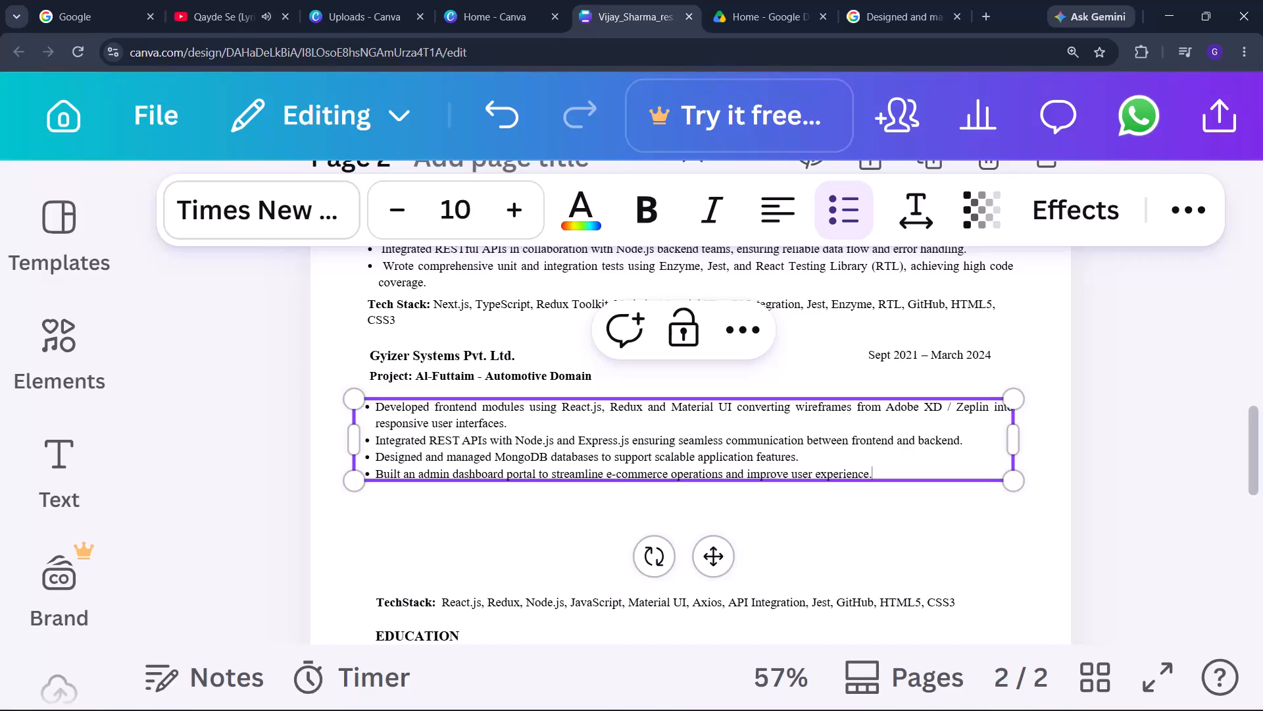
pyautogui.press('Return')
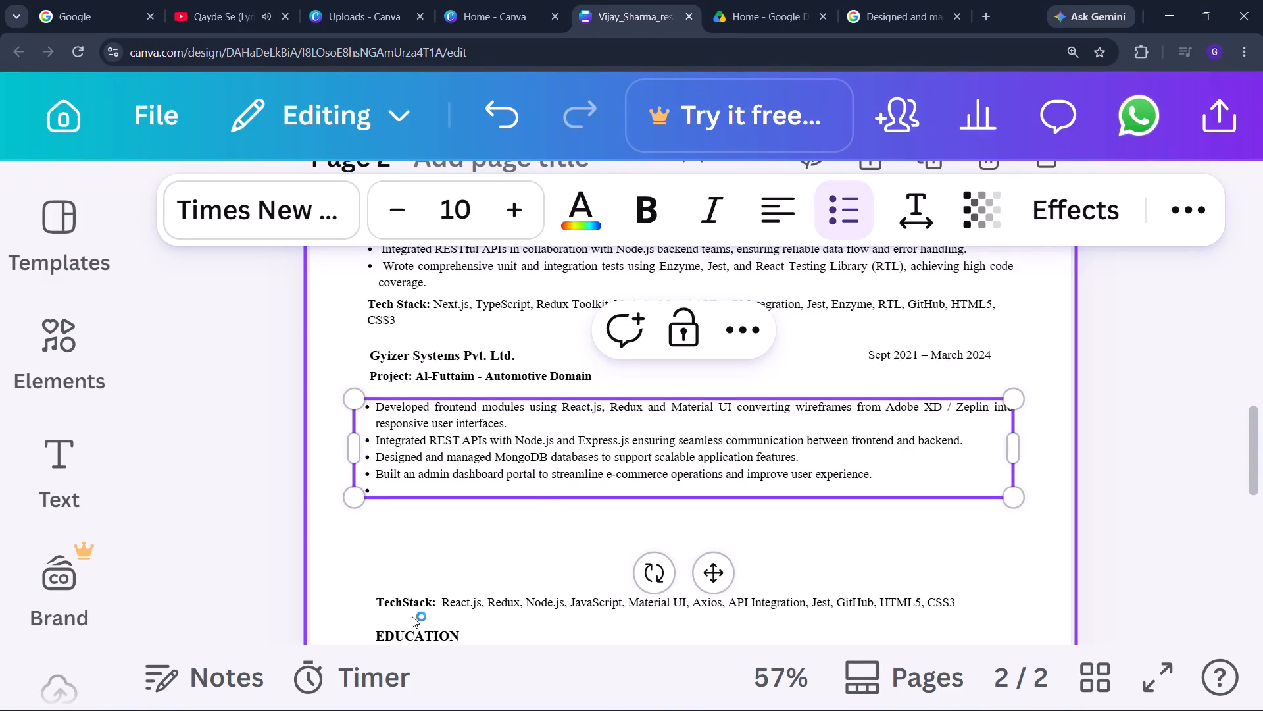
# Delete the leftover "D", box symbols and spaces before "Optimized web applications" in the pasted text box on the lower part of page 2.
pyautogui.scroll(-4, 412, 616)
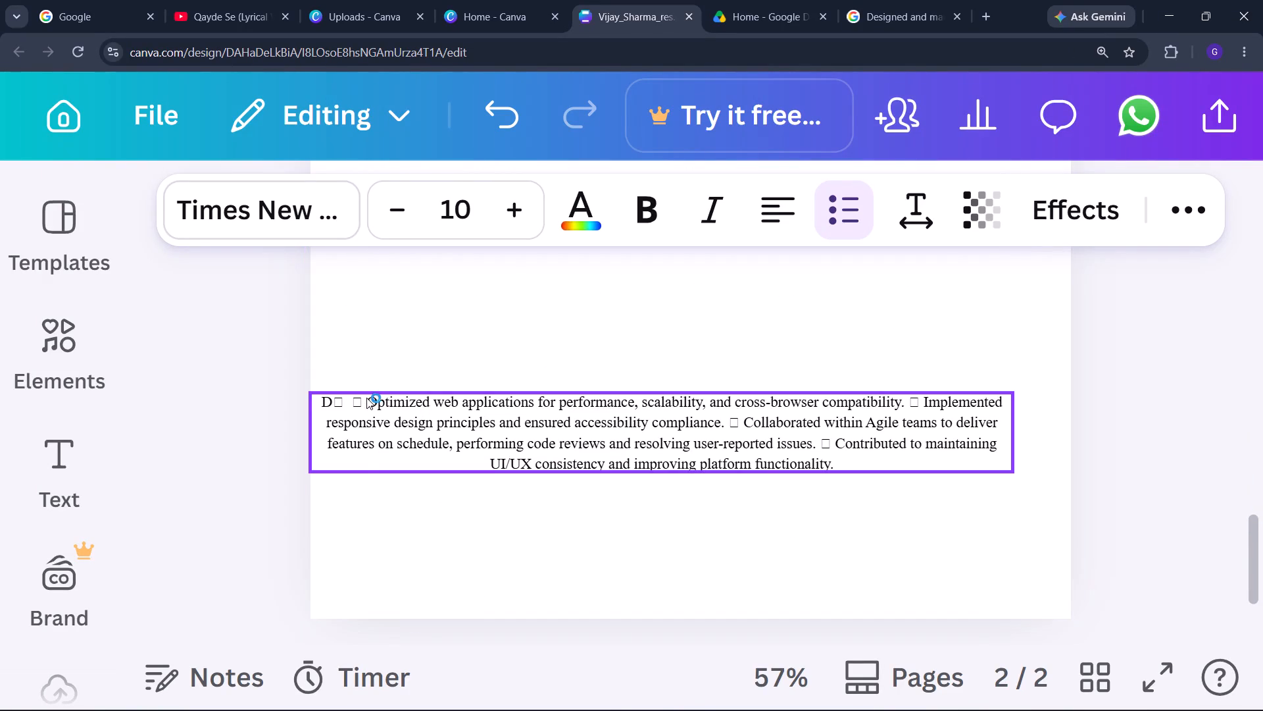
pyautogui.click(366, 396)
pyautogui.doubleClick(360, 402)
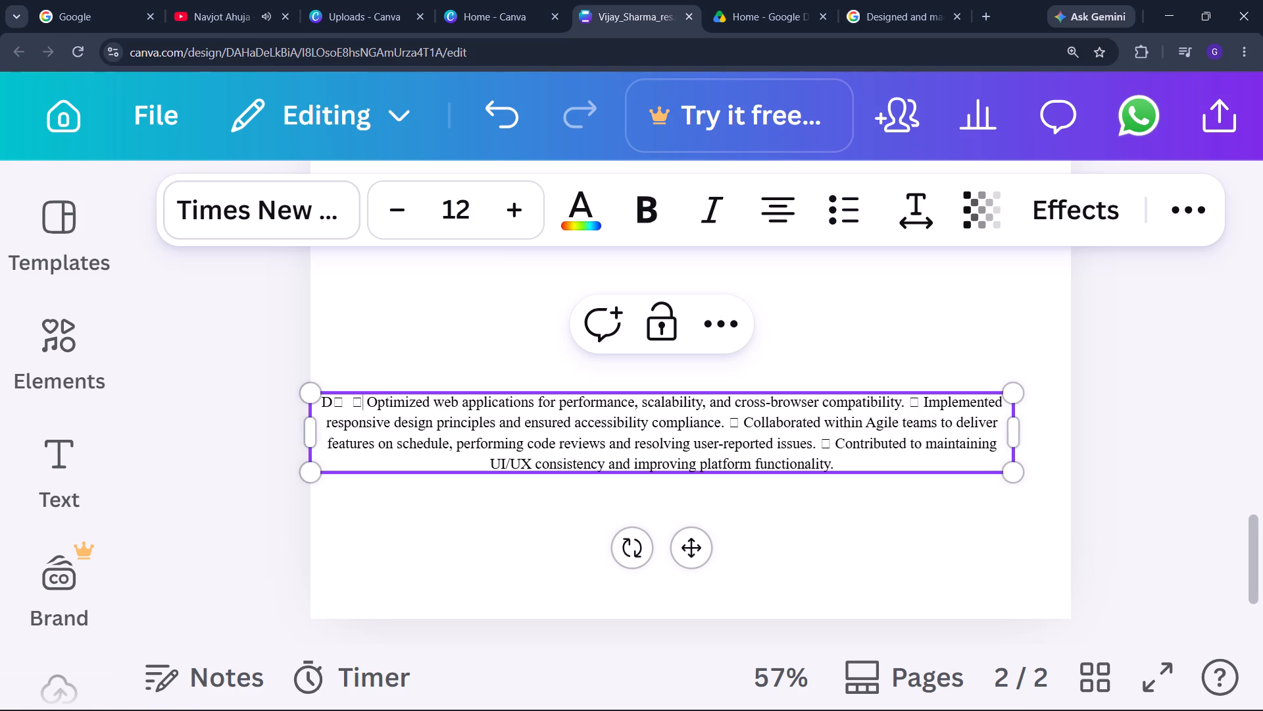
pyautogui.press('BackSpace')
pyautogui.press('BackSpace')
pyautogui.press('BackSpace')
pyautogui.press('BackSpace')
pyautogui.press('BackSpace')
pyautogui.press('BackSpace')
pyautogui.press('BackSpace')
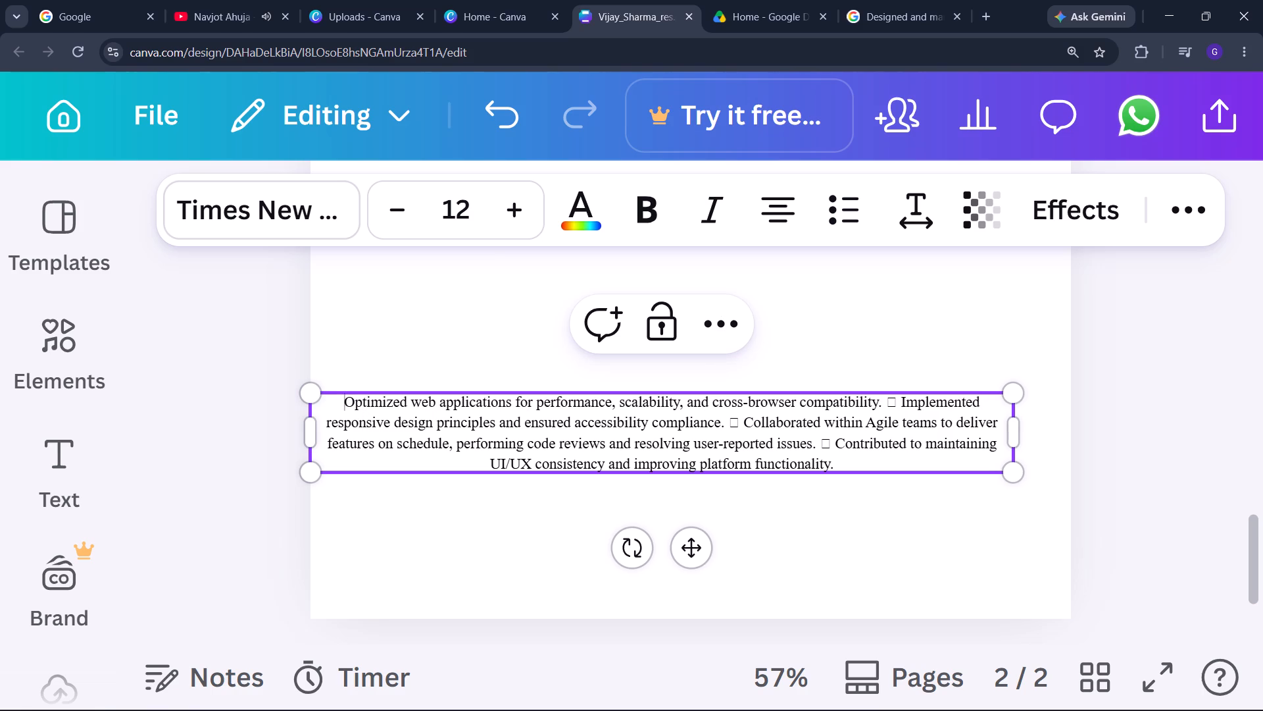
# Move "Optimized web applications for performance, scalability, and cross-browser compatibility." from the pasted text box into the empty last Al-Futtaim bullet and start a new bullet.
pyautogui.moveTo(882, 405); pyautogui.dragTo(398, 398)
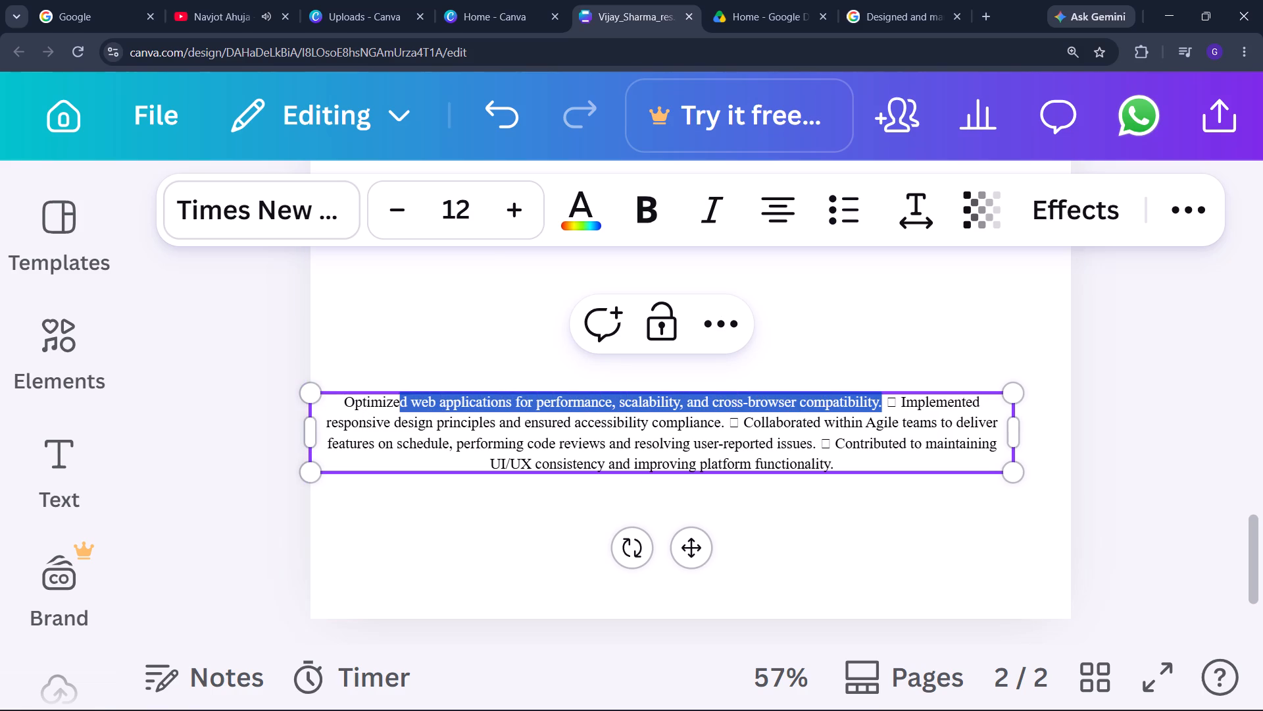
pyautogui.moveTo(398, 398); pyautogui.dragTo(332, 398)
pyautogui.hotkey('ctrl', 'x')
pyautogui.keyDown('ctrl'); pyautogui.click(332, 398); pyautogui.keyUp('ctrl')
pyautogui.scroll(2, 424, 408)
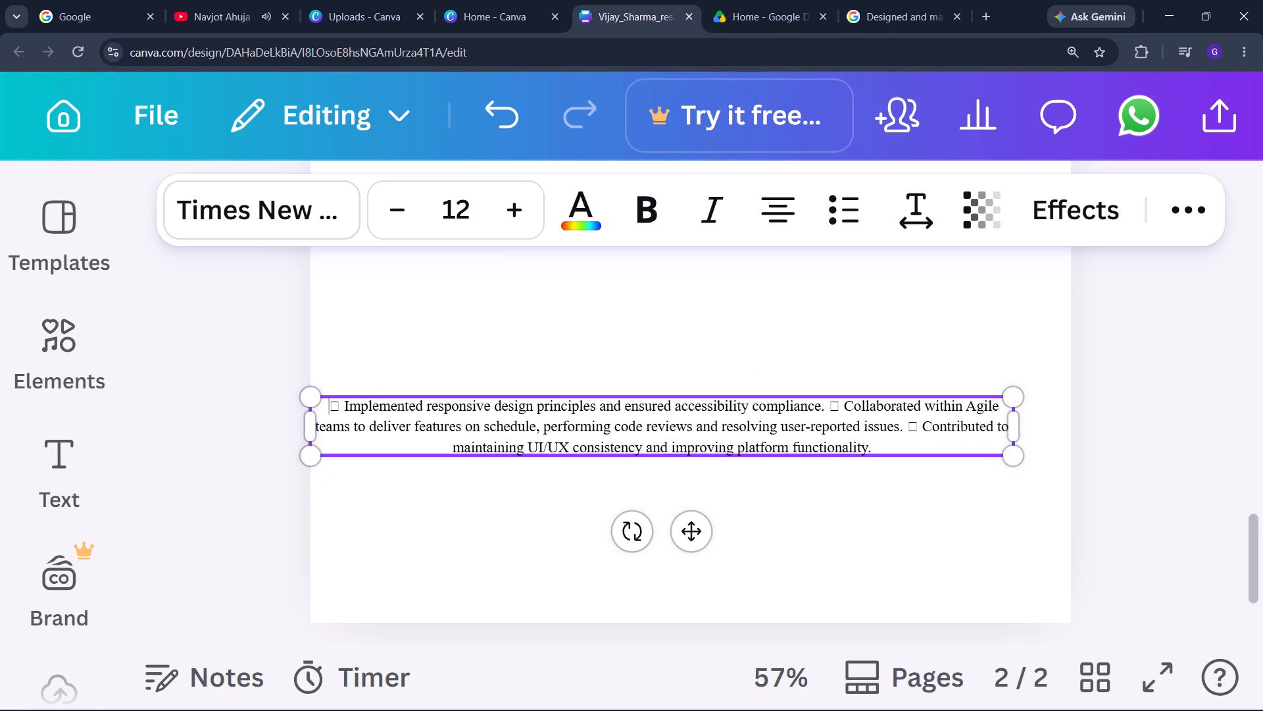
pyautogui.scroll(2, 424, 408)
pyautogui.doubleClick(400, 271)
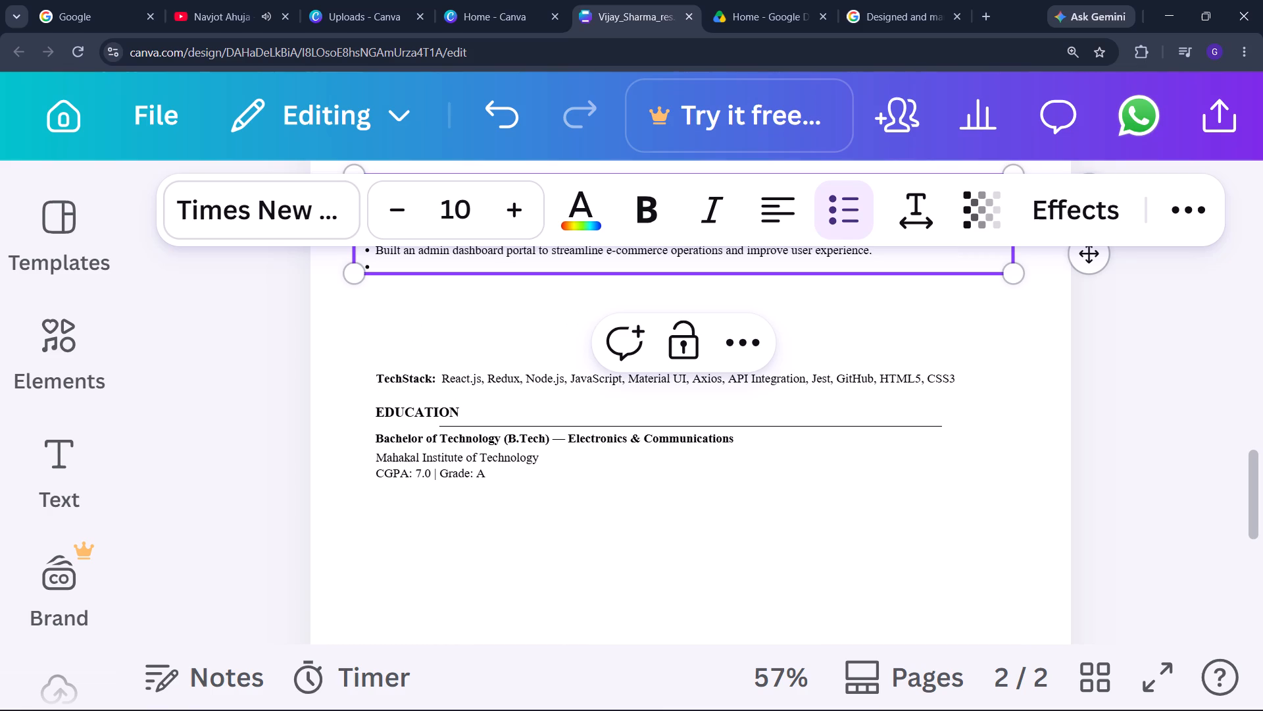
pyautogui.hotkey('ctrl', 'v')
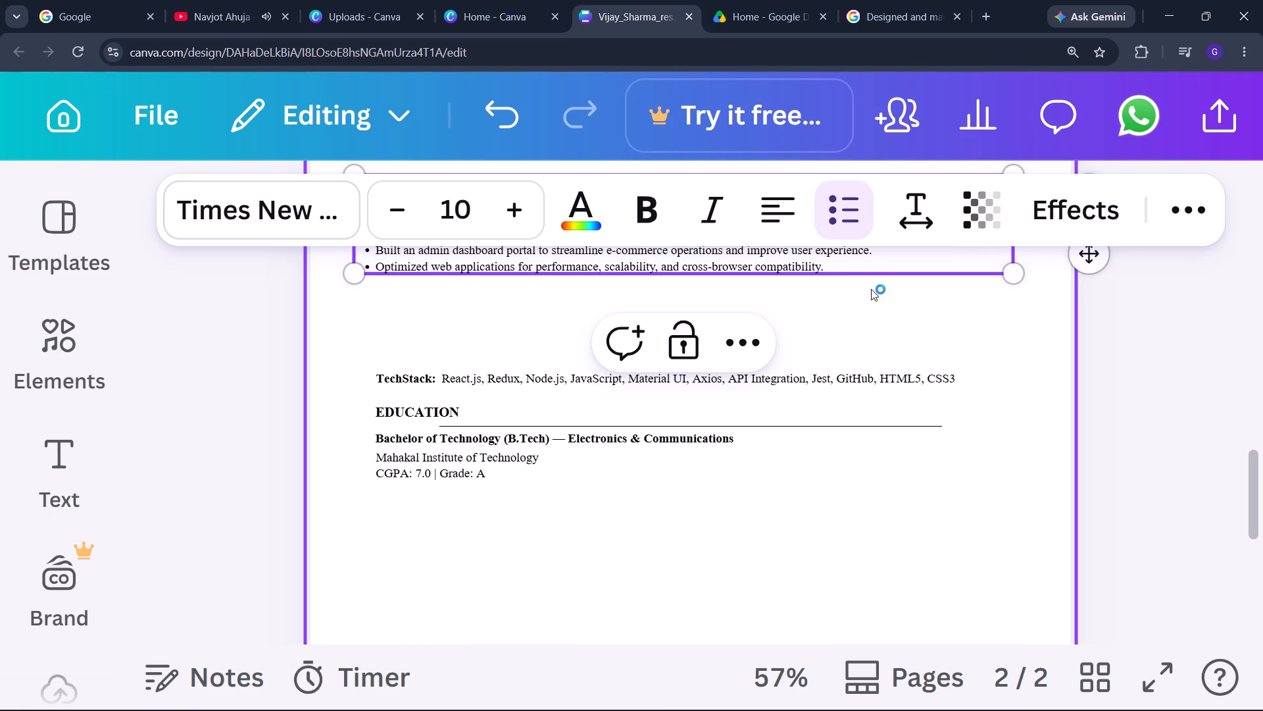
pyautogui.press('Return')
pyautogui.scroll(-3, 828, 376)
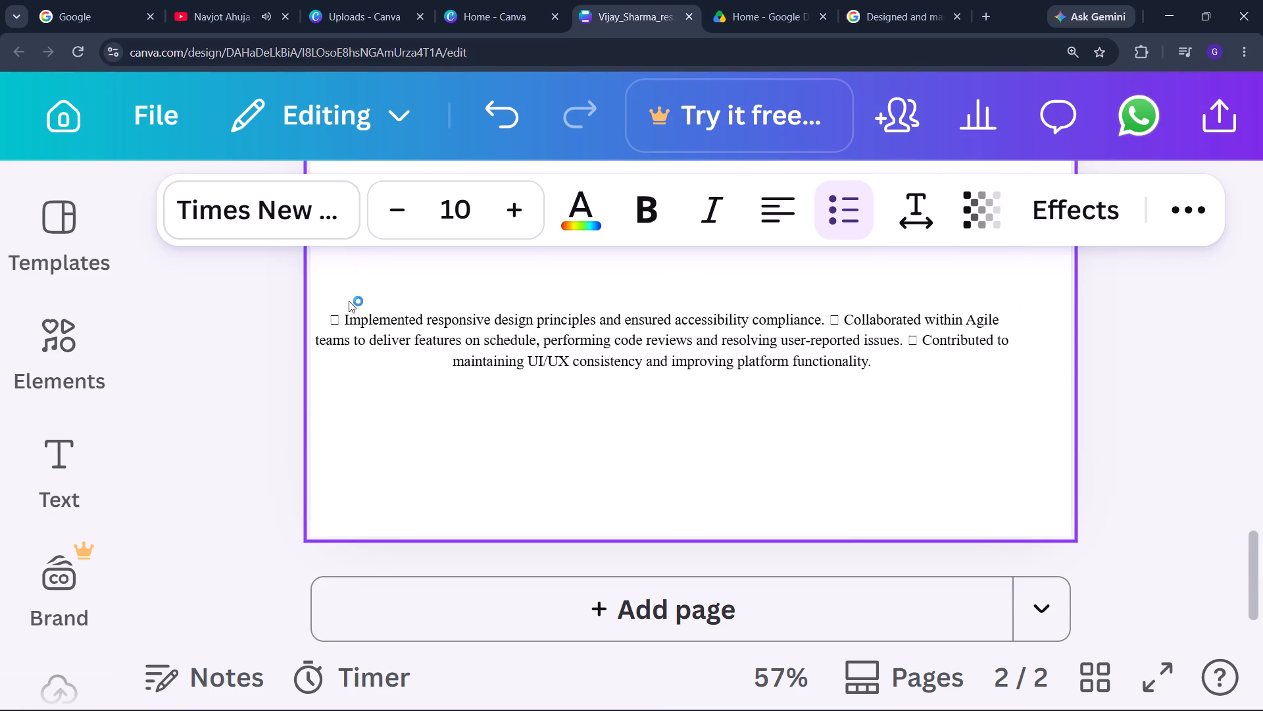
pyautogui.doubleClick(824, 321)
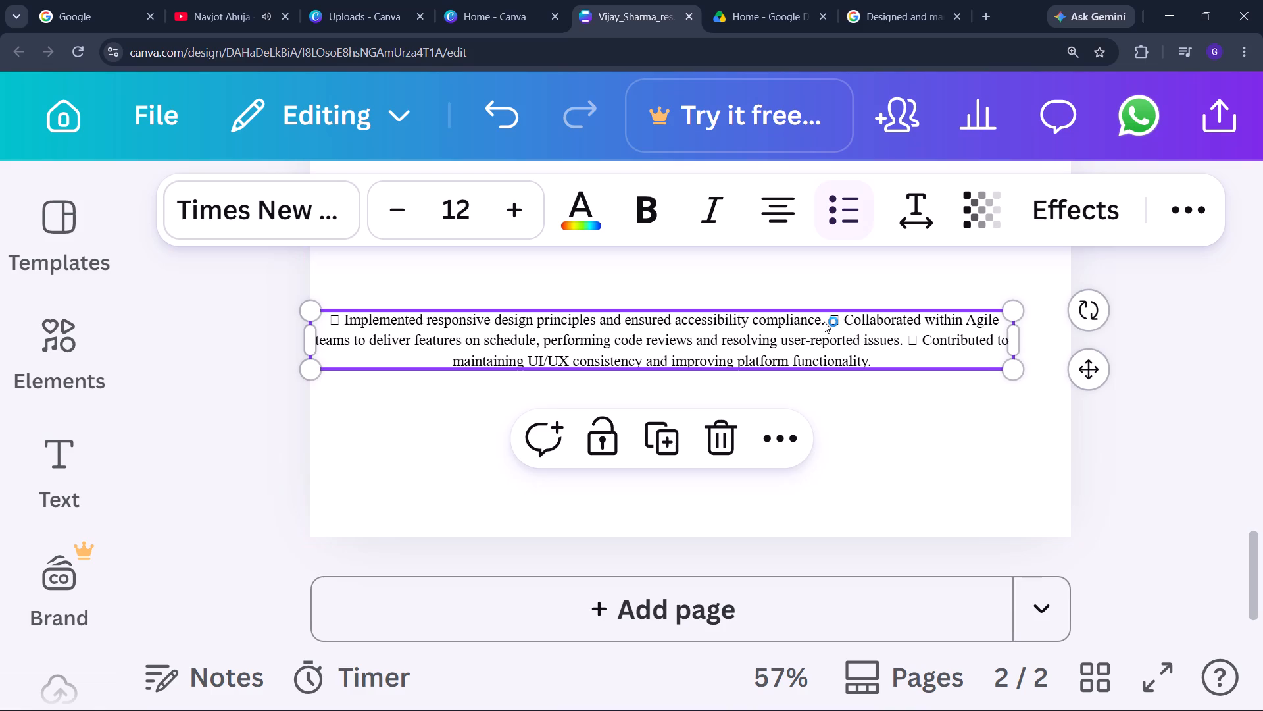
pyautogui.moveTo(824, 321); pyautogui.dragTo(632, 326)
pyautogui.click(870, 303)
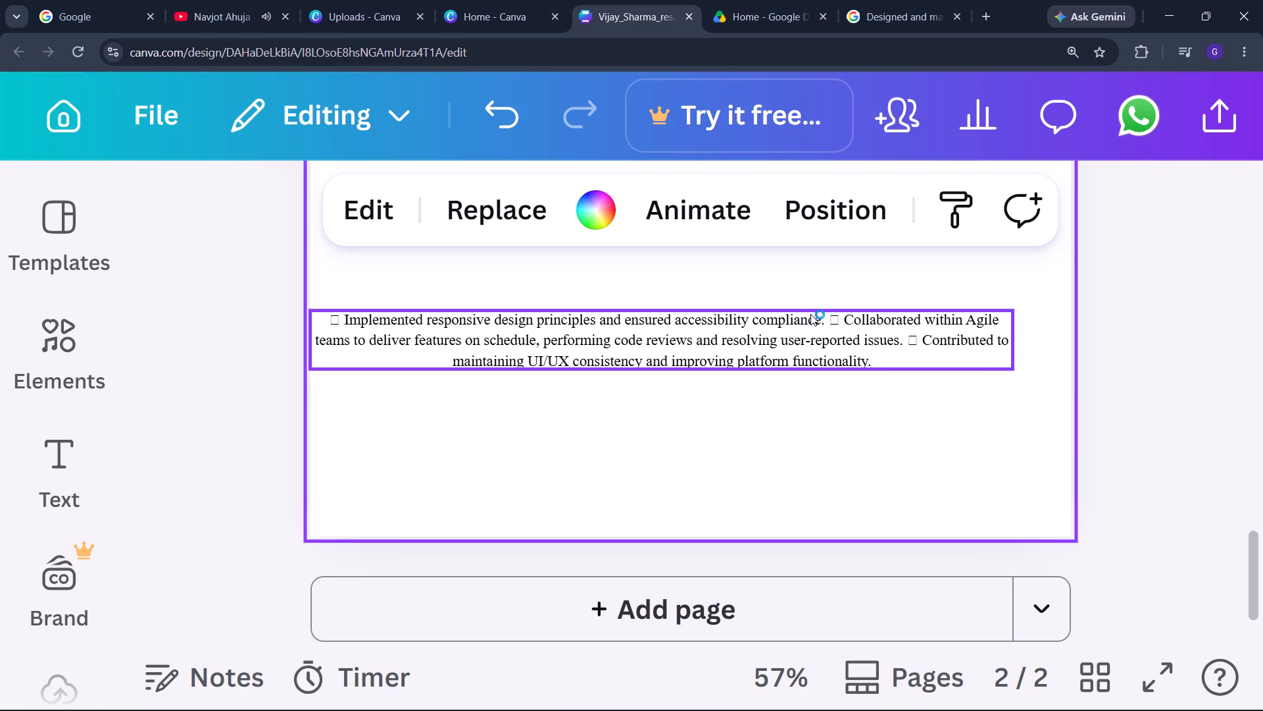
pyautogui.tripleClick(820, 322)
pyautogui.click(822, 318)
pyautogui.moveTo(822, 318); pyautogui.dragTo(295, 325)
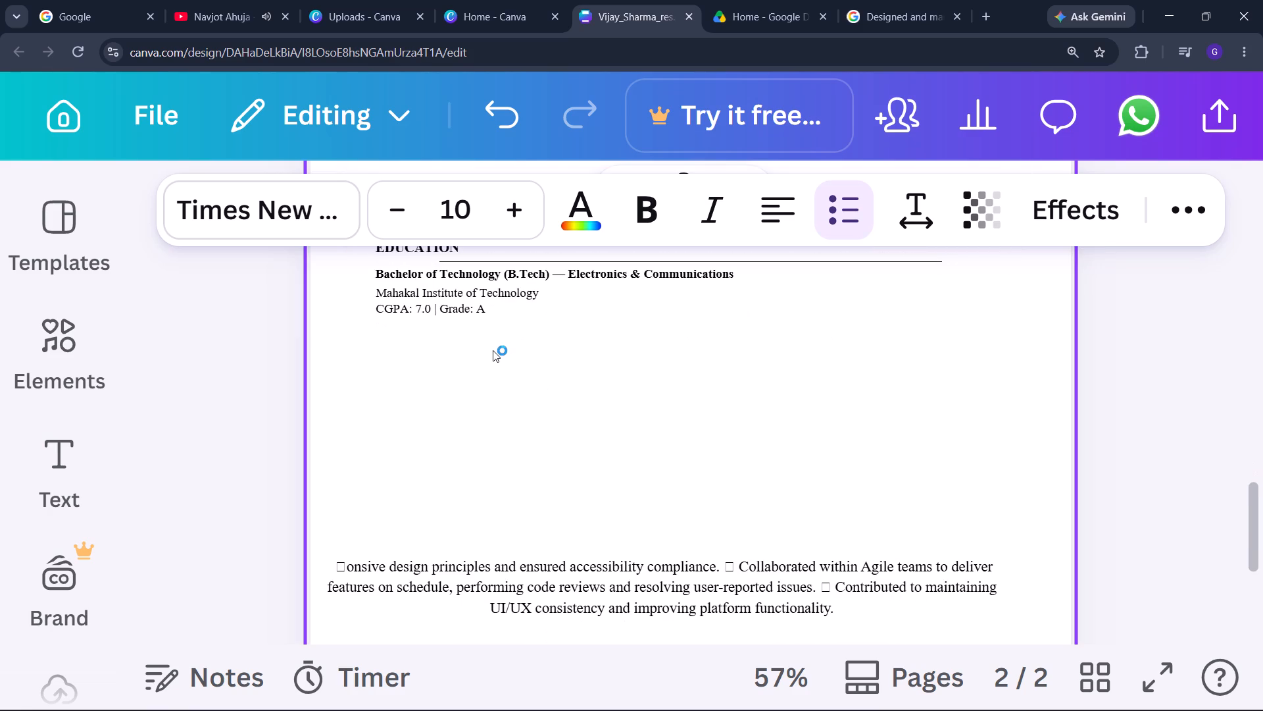
pyautogui.scroll(2, 433, 350)
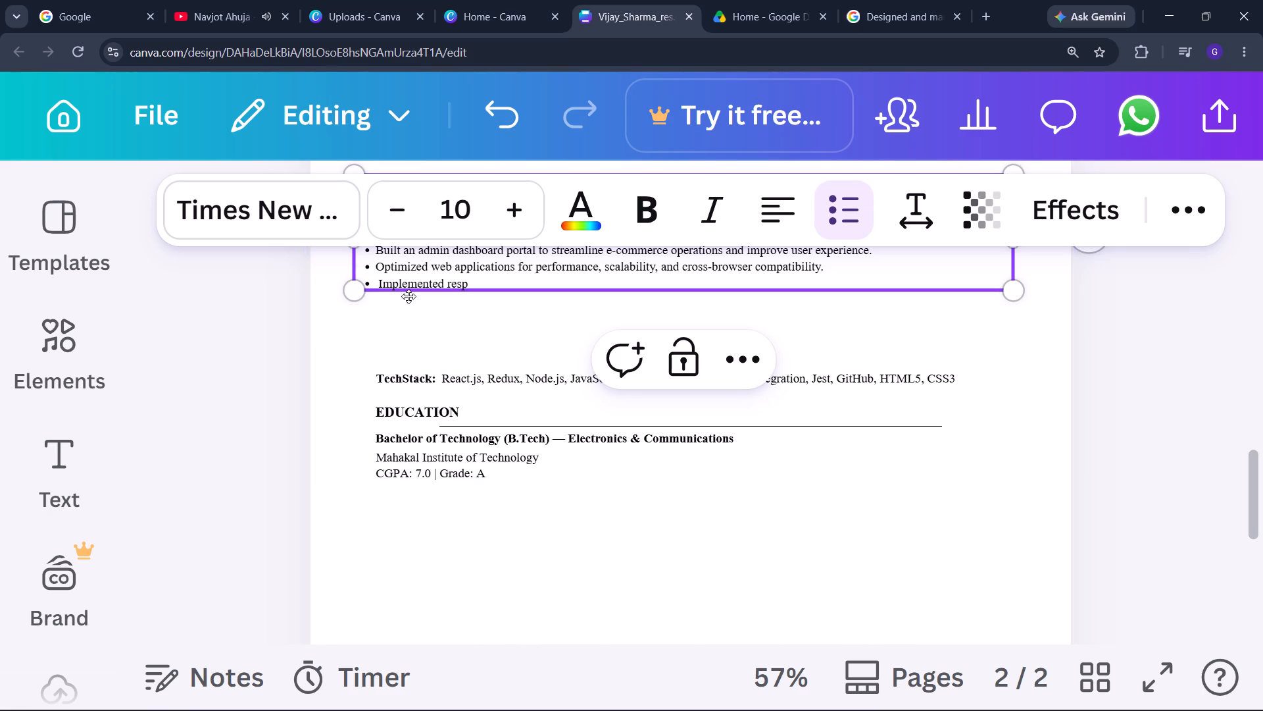
pyautogui.doubleClick(379, 282)
pyautogui.press('Left')
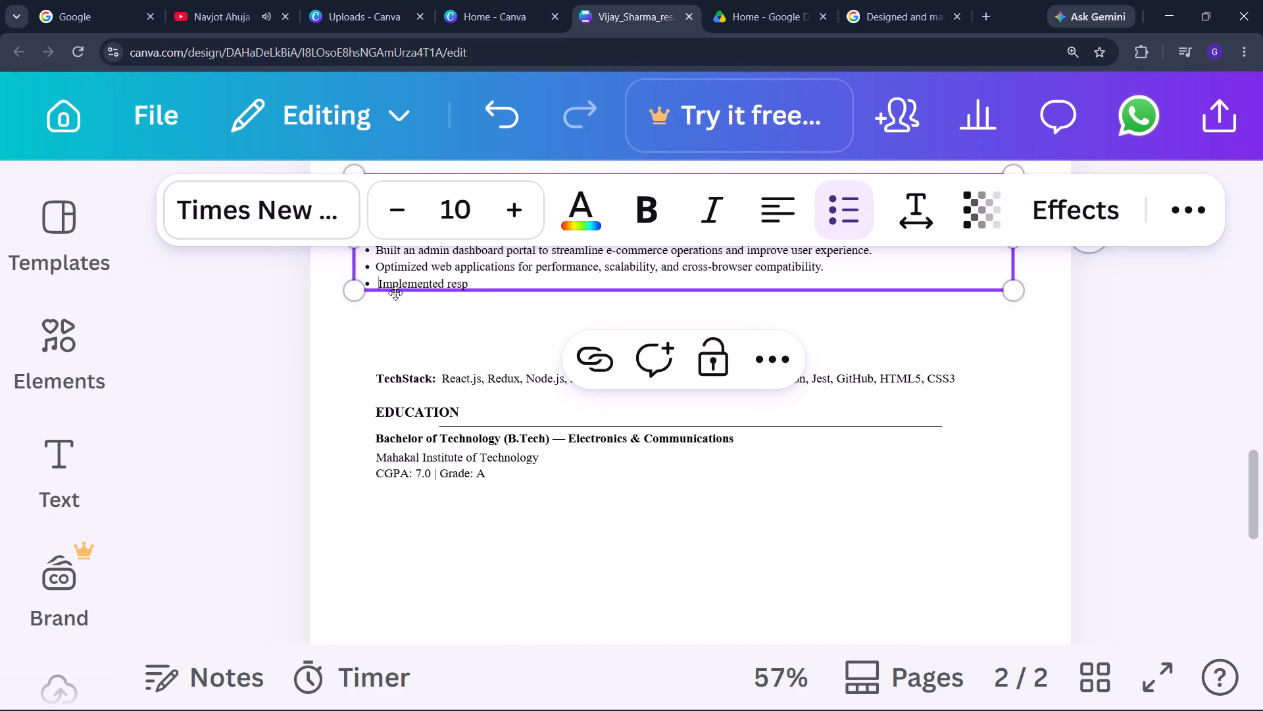
pyautogui.press('BackSpace')
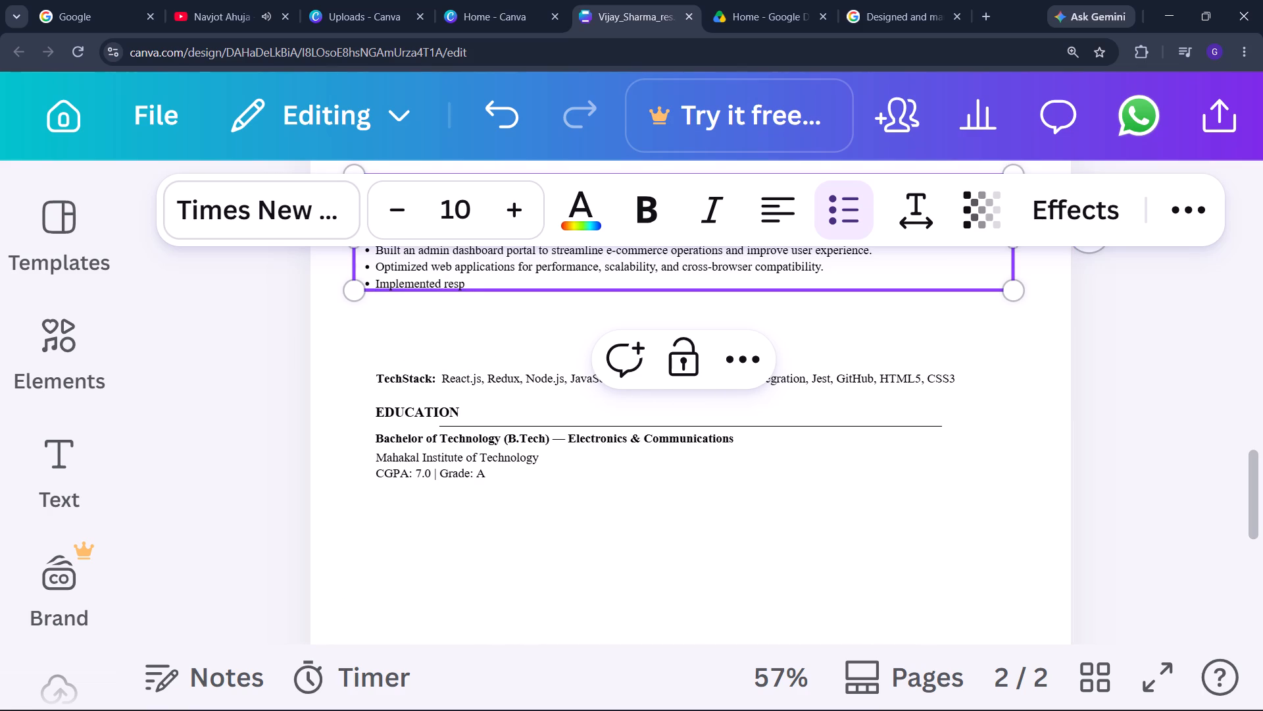
# Continue the last Al-Futtaim bullet after "Implemented resp" with the text "onsive design principles and ensured".
pyautogui.click(470, 282)
pyautogui.write('onsive')
pyautogui.press('space')
pyautogui.write('design')
pyautogui.press('space')
pyautogui.write('principles')
pyautogui.press('space')
pyautogui.write('and')
pyautogui.press('space')
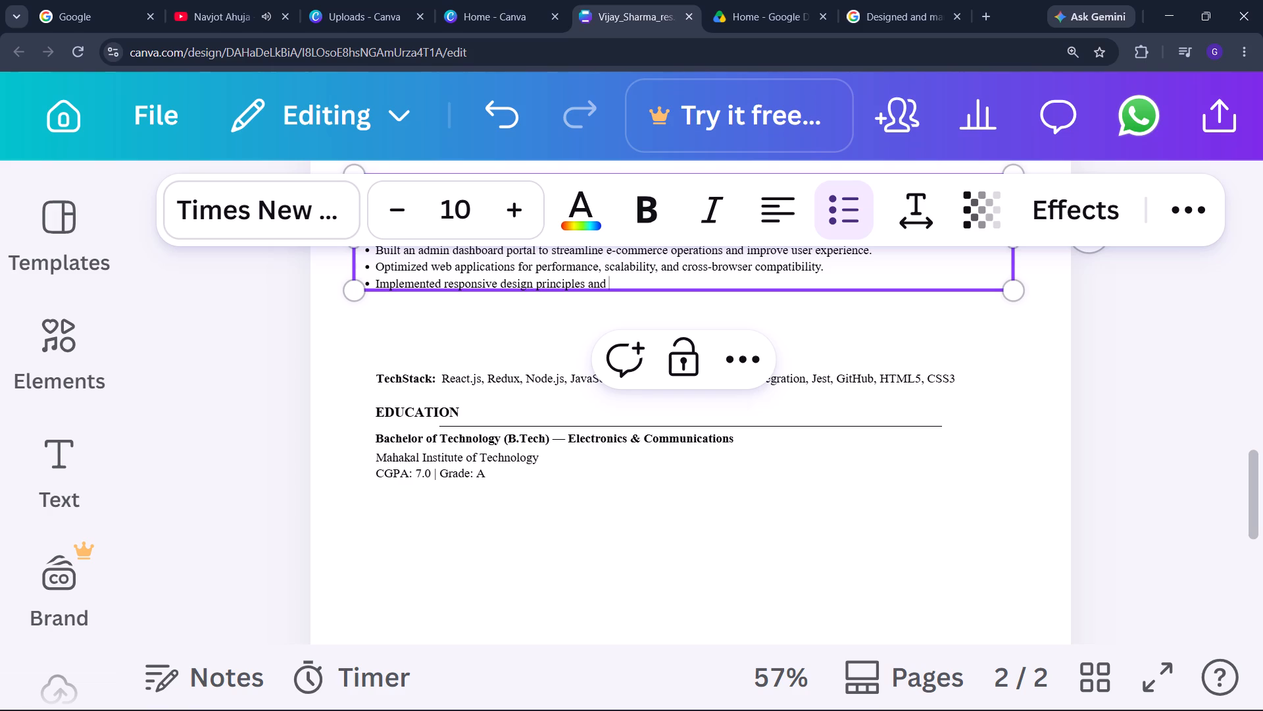
pyautogui.write('ensured')
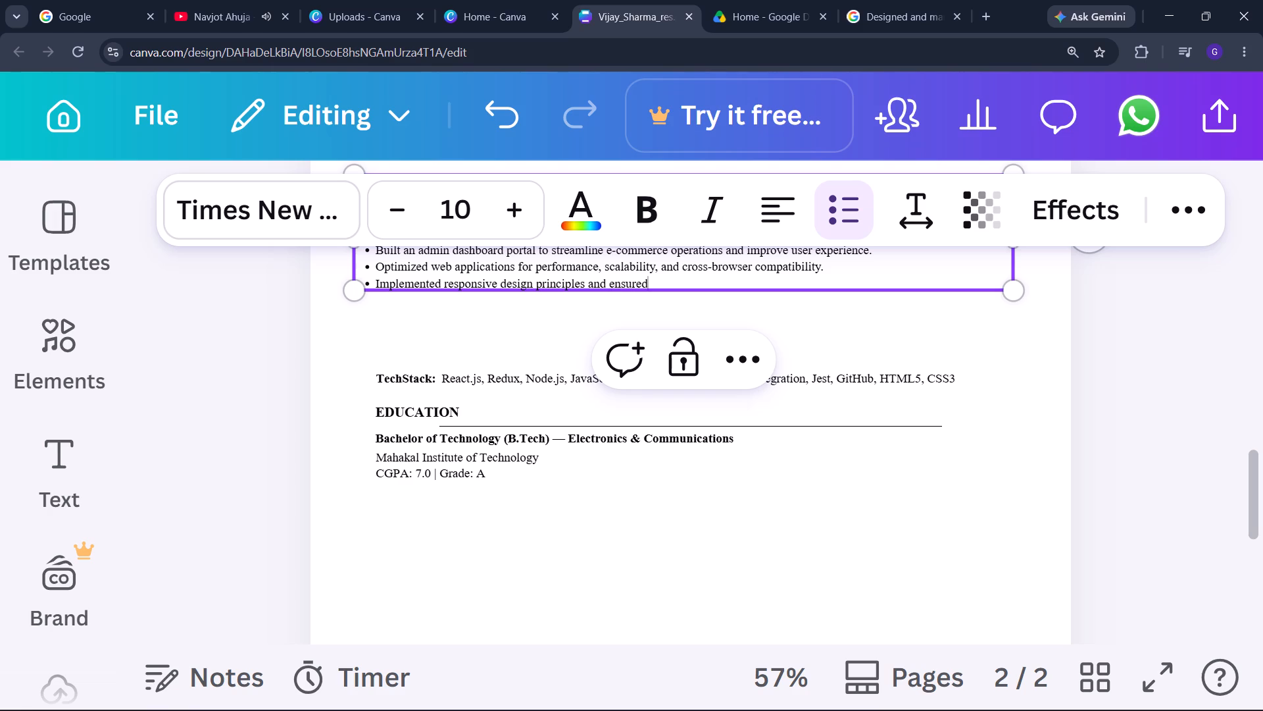
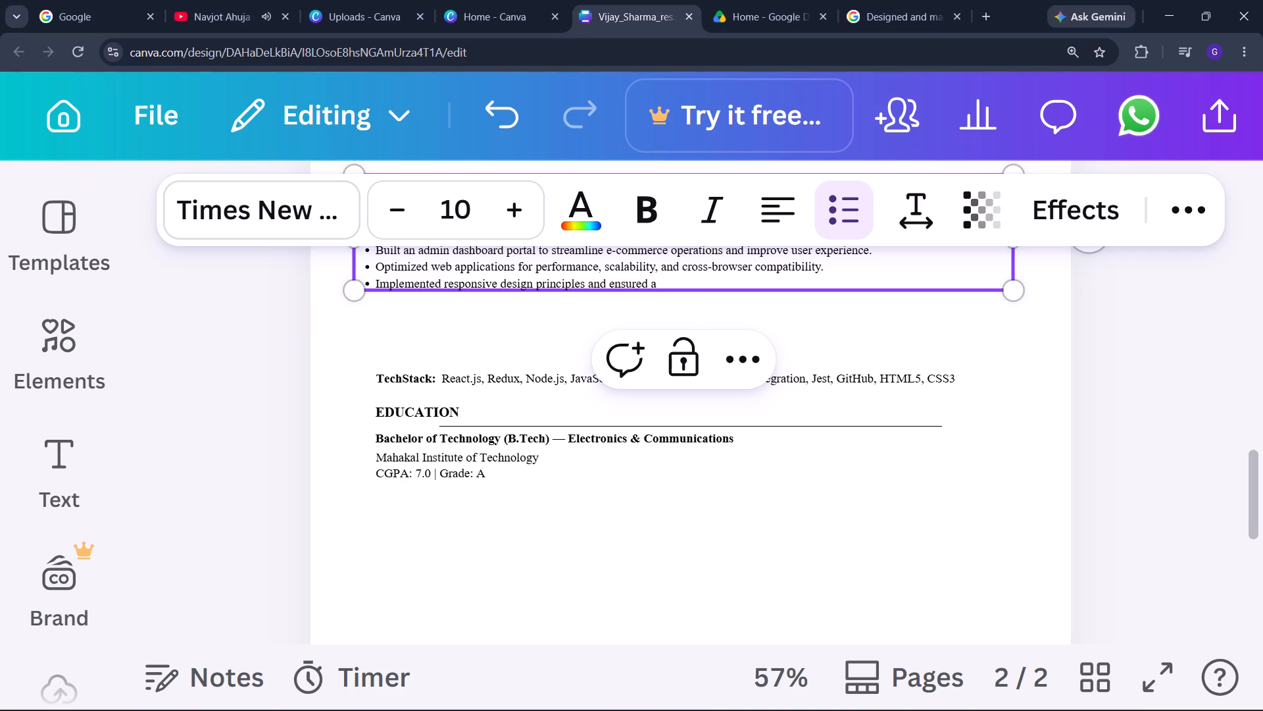
# Complete the last Al-Futtaim bullet with "accessibility compliance." after "ensured" and start a new bullet.
pyautogui.write('ccess')
pyautogui.write('ibility and')
pyautogui.press('space')
pyautogui.press('BackSpace')
pyautogui.press('BackSpace')
pyautogui.press('BackSpace')
pyautogui.press('BackSpace')
pyautogui.write('comp')
pyautogui.write('liance')
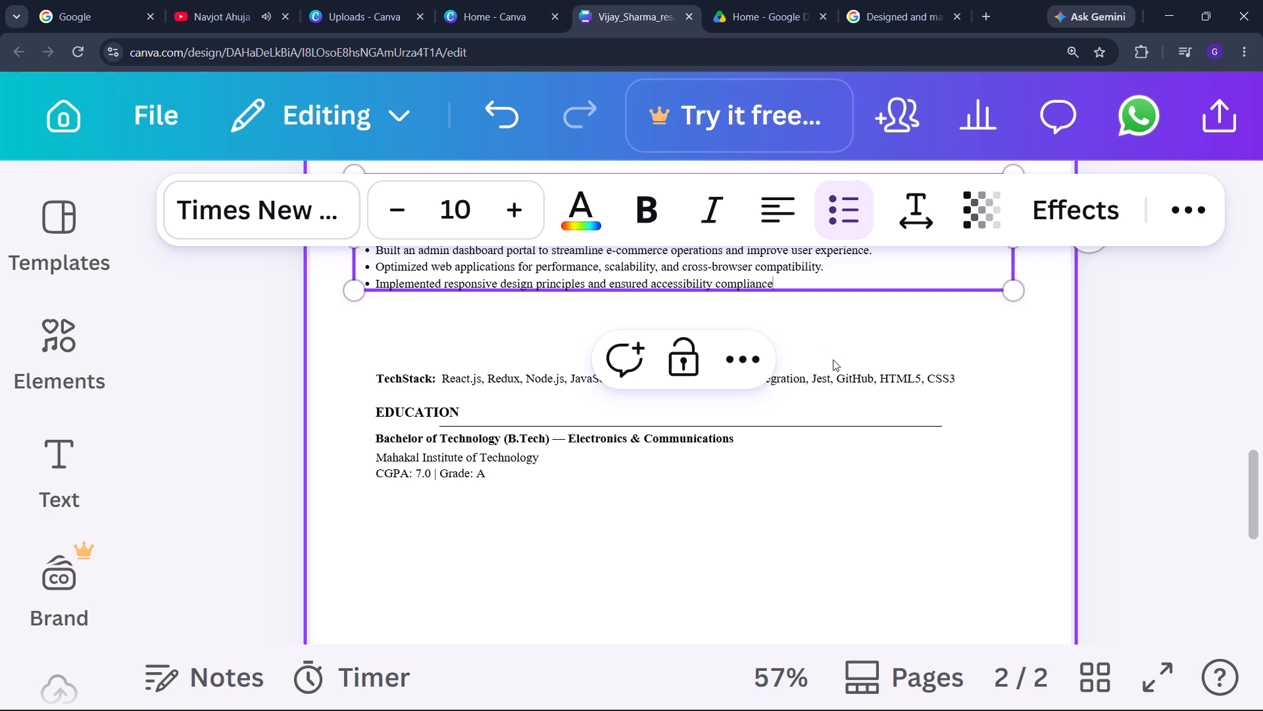
pyautogui.press('.')
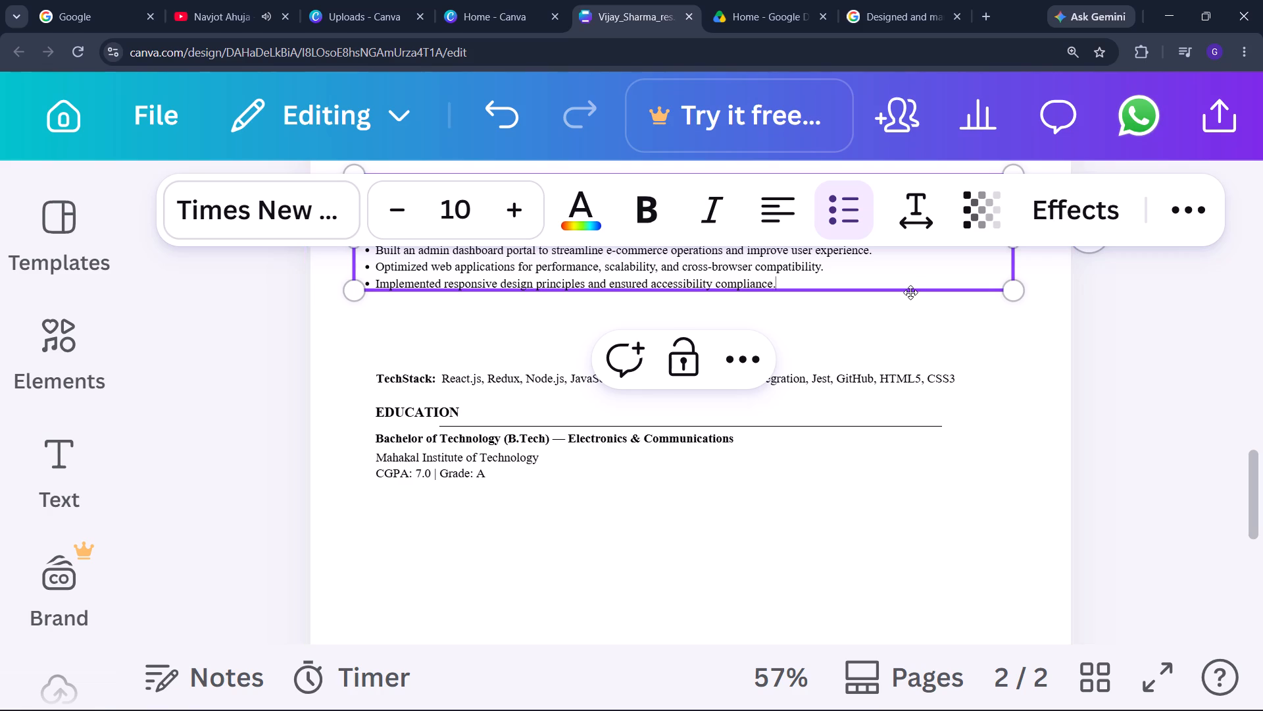
pyautogui.press('Return')
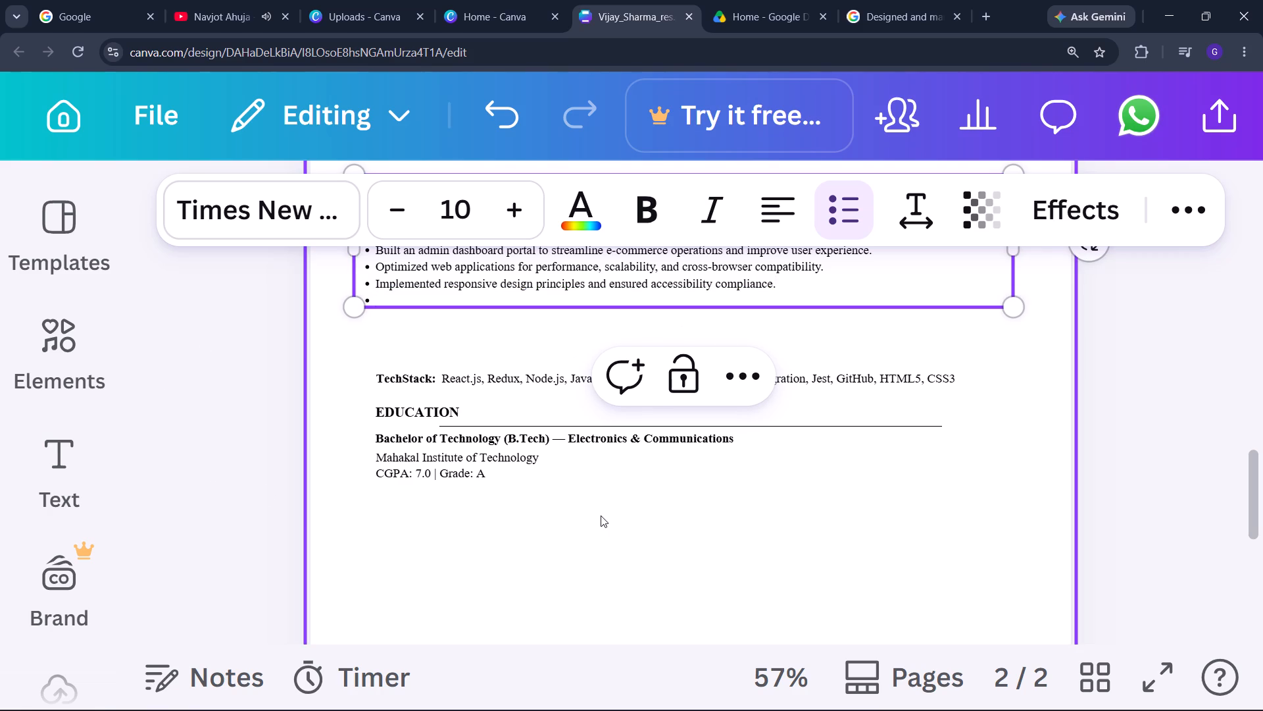
# Move the "Collaborated within Agile teams… user-reported issues." sentence from the pasted text box into the empty Al-Futtaim bullet and start a new bullet.
pyautogui.scroll(-3, 601, 515)
pyautogui.moveTo(743, 483); pyautogui.dragTo(749, 493)
pyautogui.click(749, 493)
pyautogui.moveTo(739, 500); pyautogui.dragTo(778, 519)
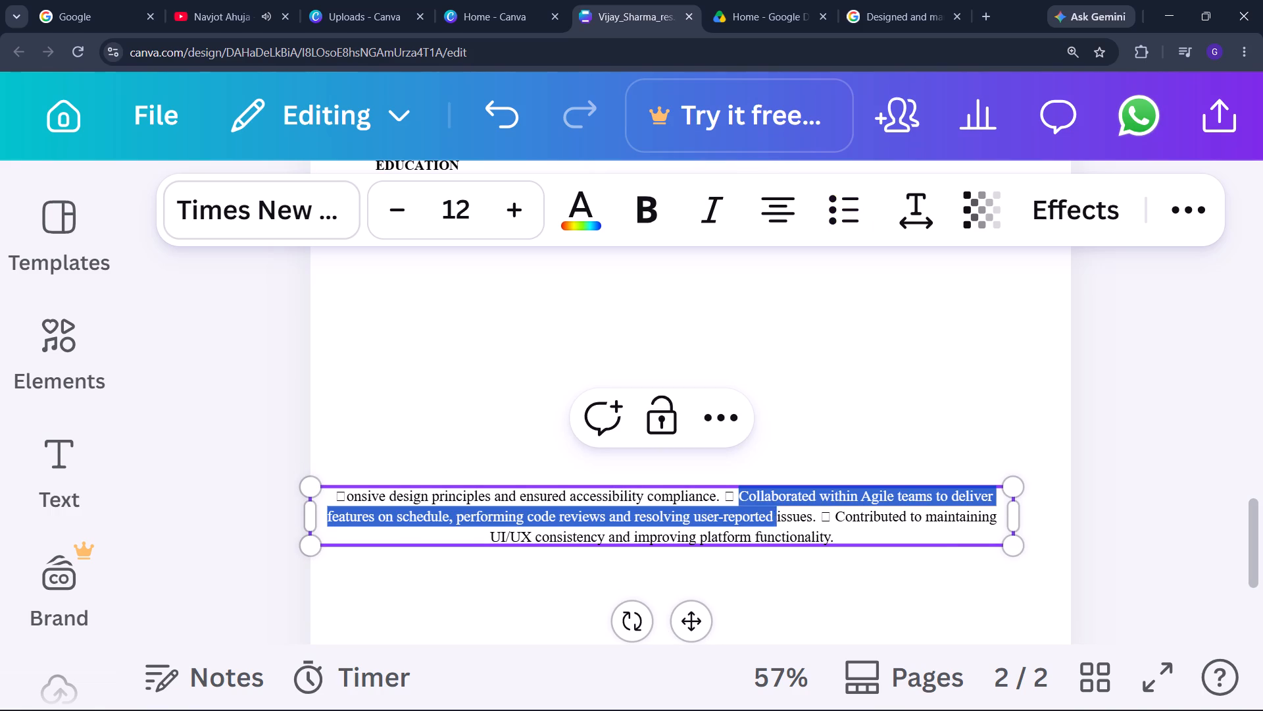
pyautogui.moveTo(778, 519); pyautogui.dragTo(818, 522)
pyautogui.hotkey('ctrl', 'x')
pyautogui.click(818, 522)
pyautogui.scroll(3, 716, 482)
pyautogui.doubleClick(402, 292)
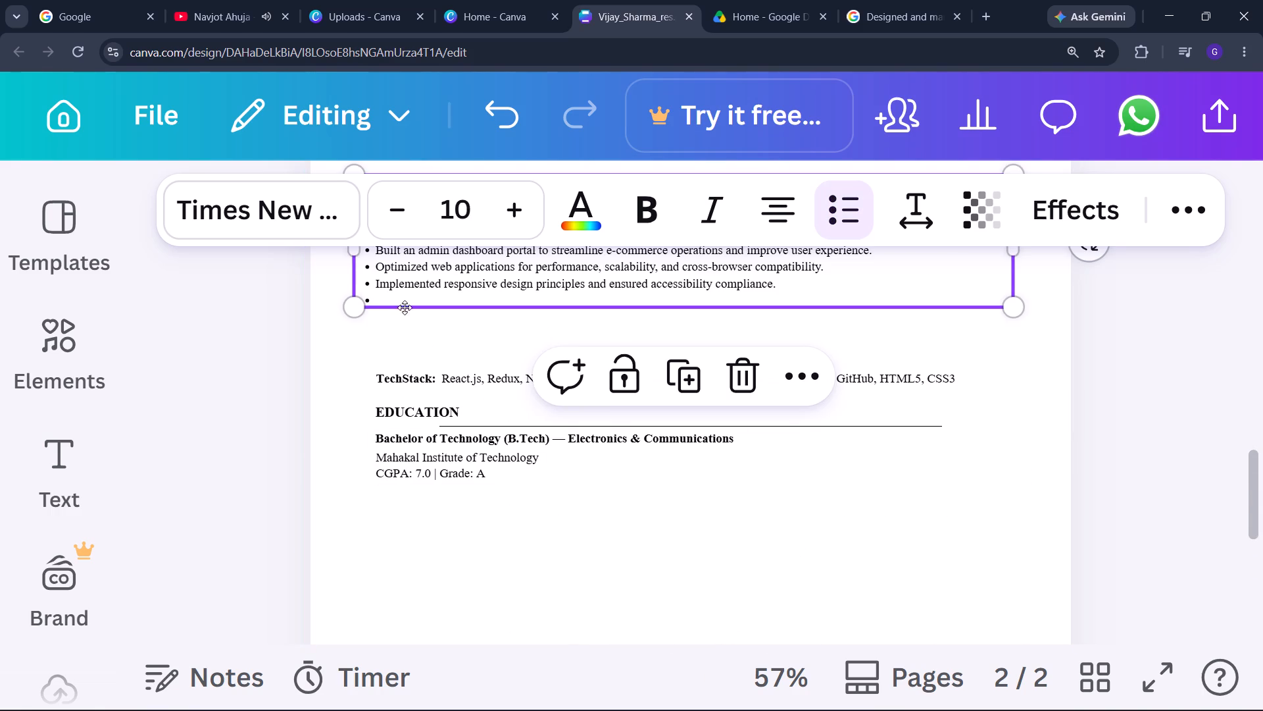
pyautogui.click(400, 299)
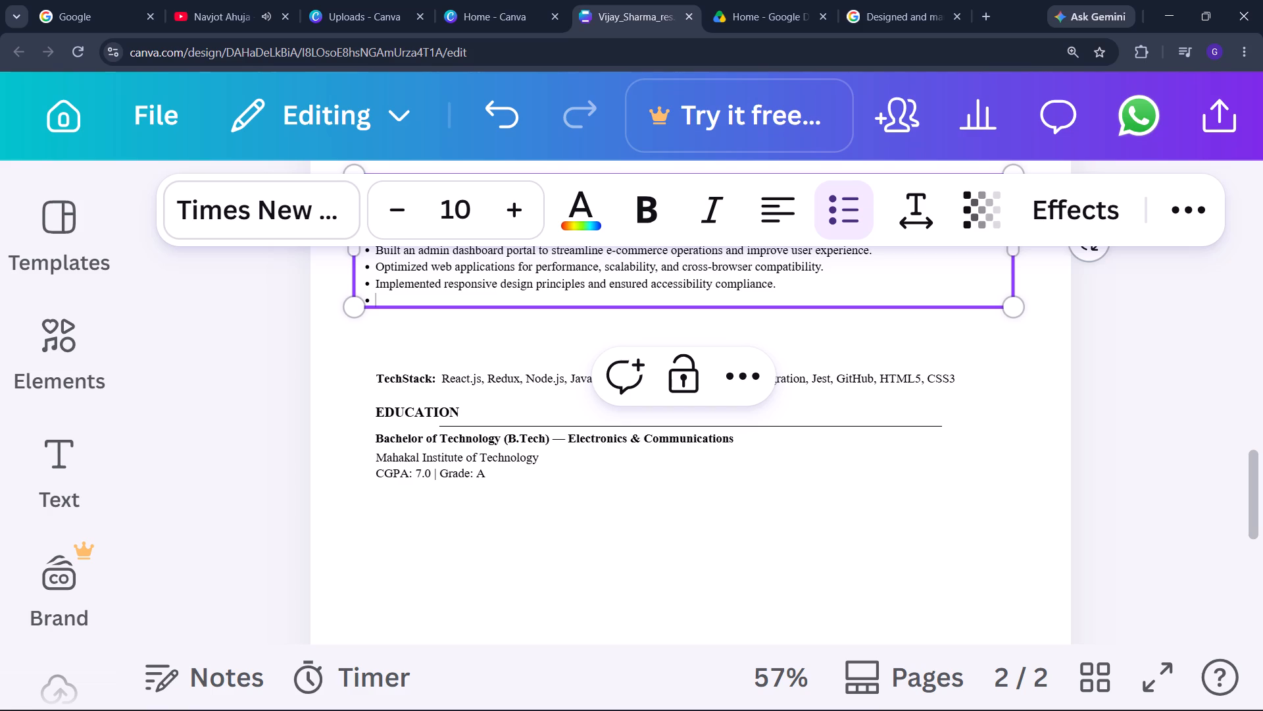
pyautogui.hotkey('ctrl', 'v')
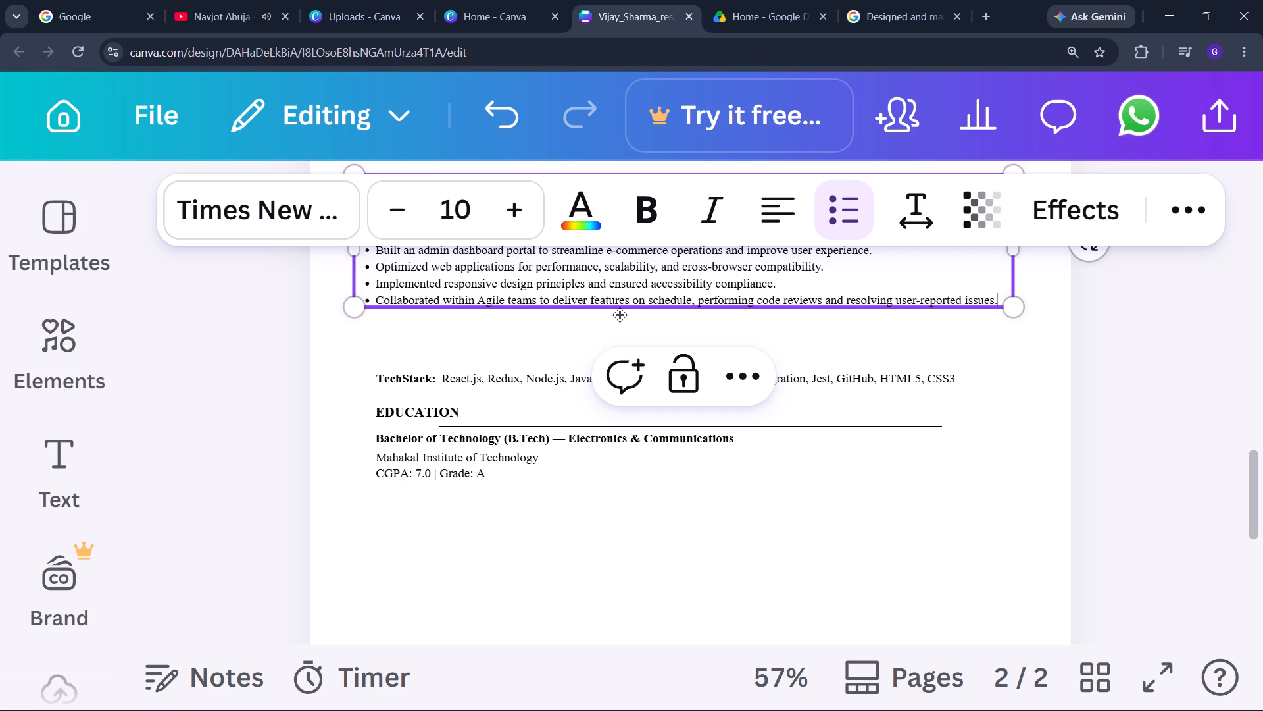
pyautogui.press('Return')
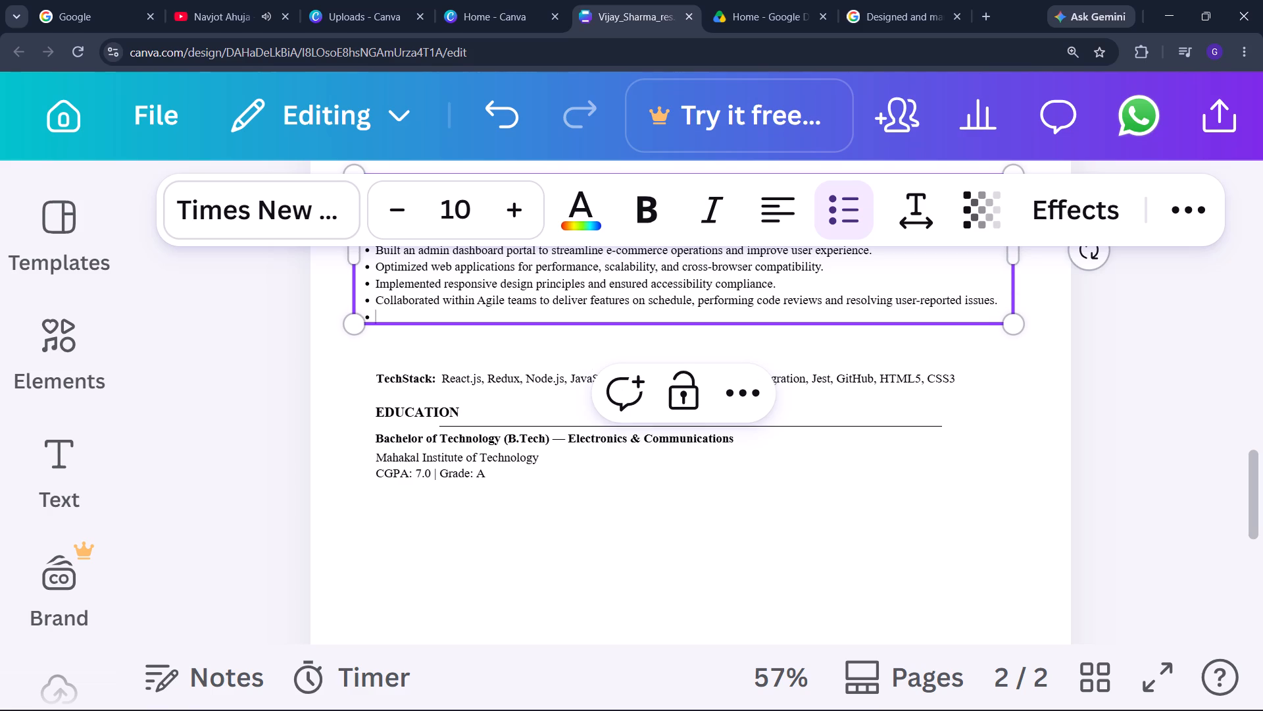
# Move "Contributed to maintaining UI/UX consistency and improving platform functionality." from the pasted text box into the empty last Al-Futtaim bullet.
pyautogui.scroll(-3, 612, 340)
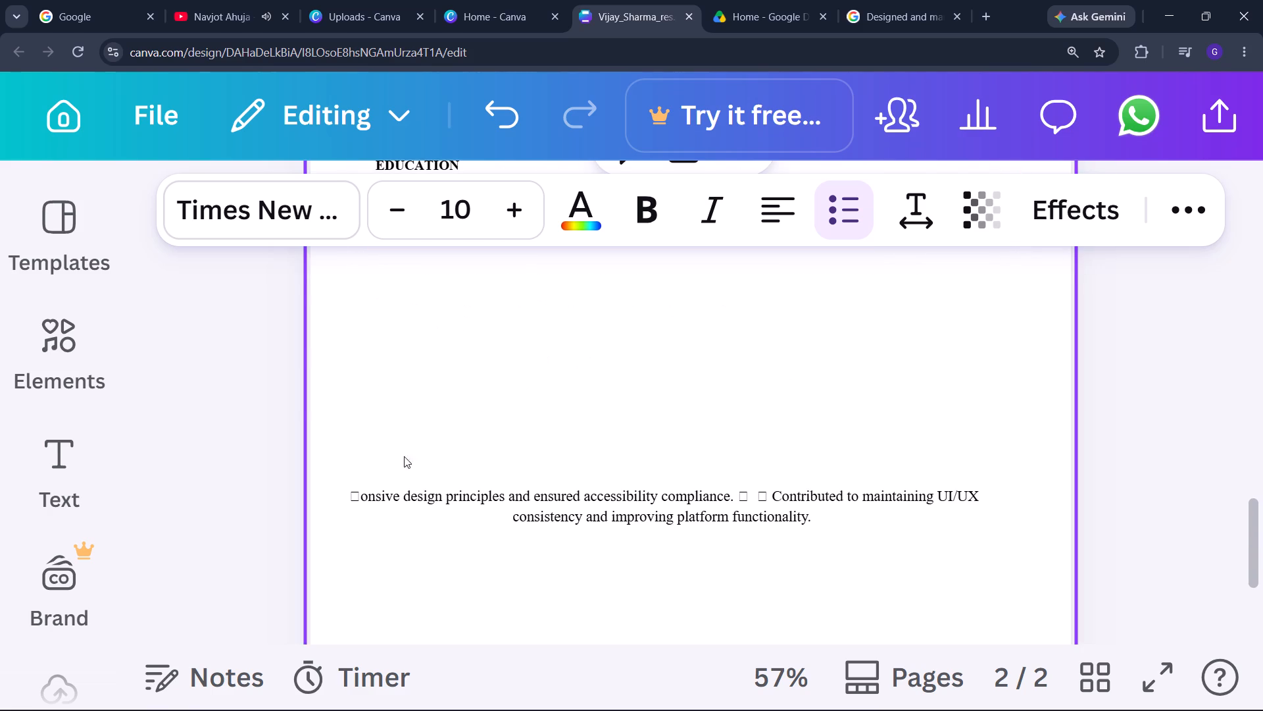
pyautogui.click(770, 494)
pyautogui.moveTo(776, 494); pyautogui.dragTo(785, 512)
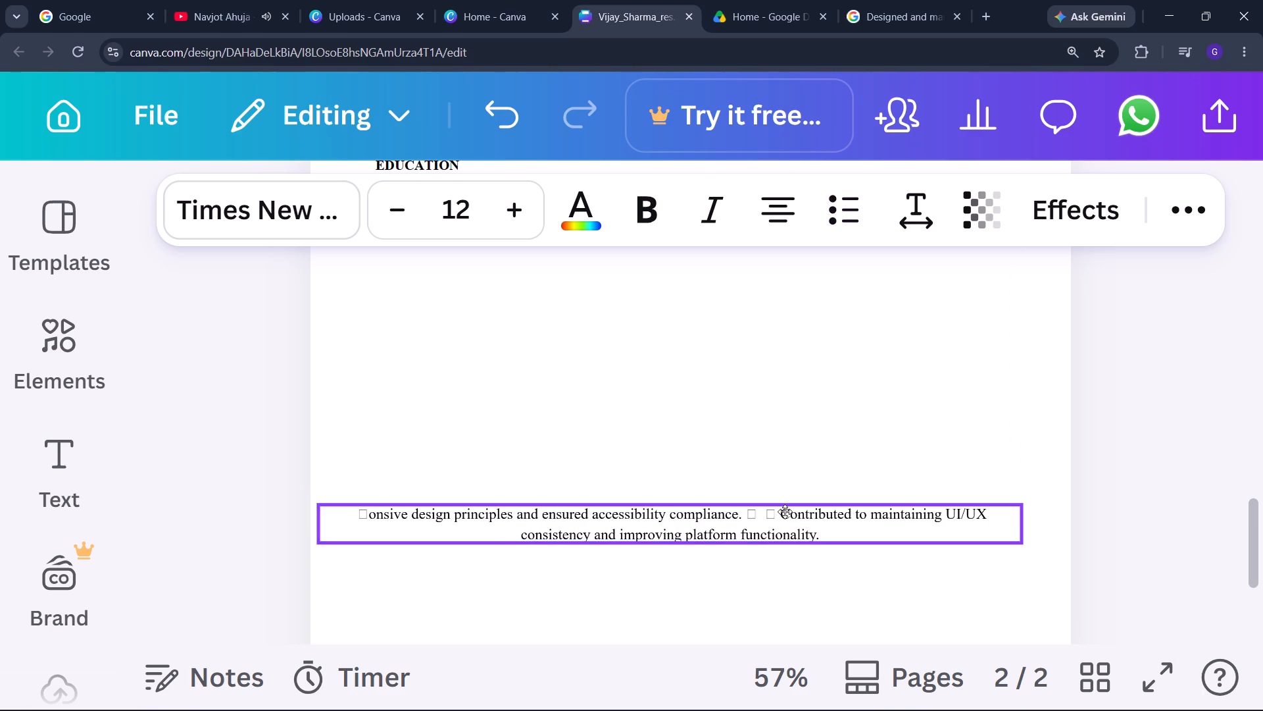
pyautogui.moveTo(785, 512); pyautogui.dragTo(783, 512)
pyautogui.click(781, 511)
pyautogui.moveTo(773, 517); pyautogui.dragTo(779, 521)
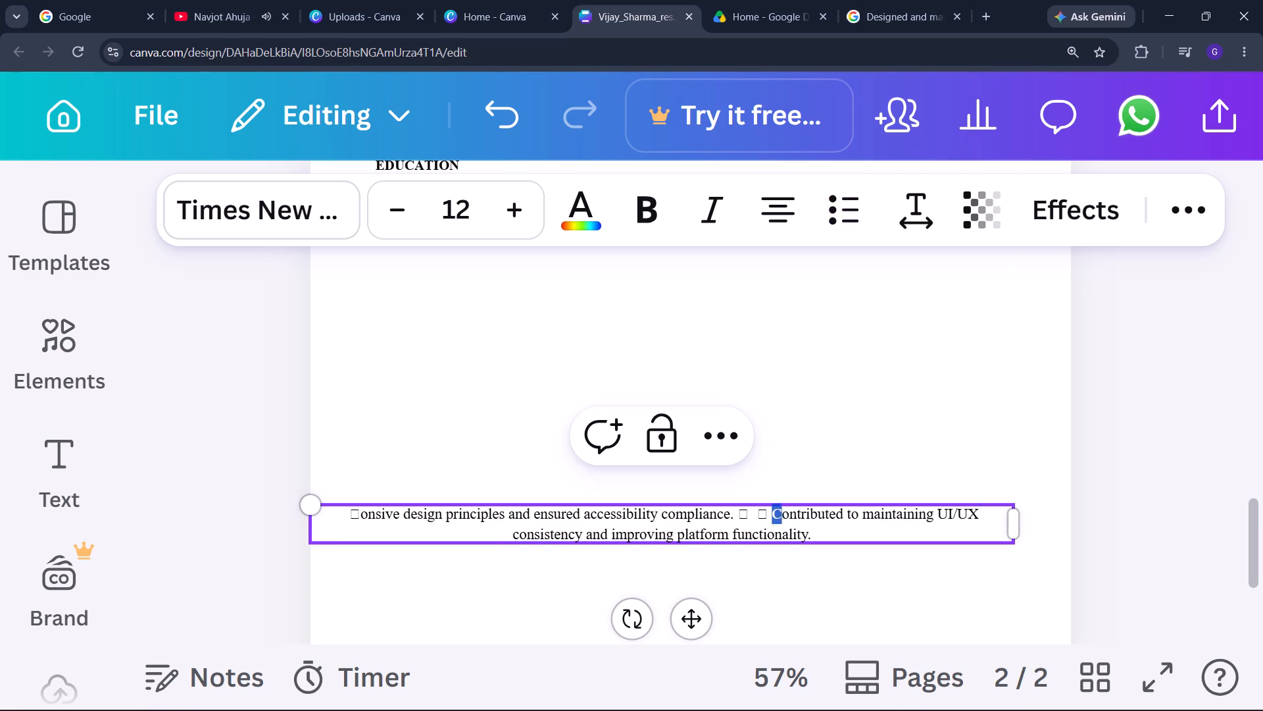
pyautogui.moveTo(779, 521); pyautogui.dragTo(815, 537)
pyautogui.hotkey('ctrl', 'x')
pyautogui.keyDown('ctrl'); pyautogui.click(815, 537); pyautogui.keyUp('ctrl')
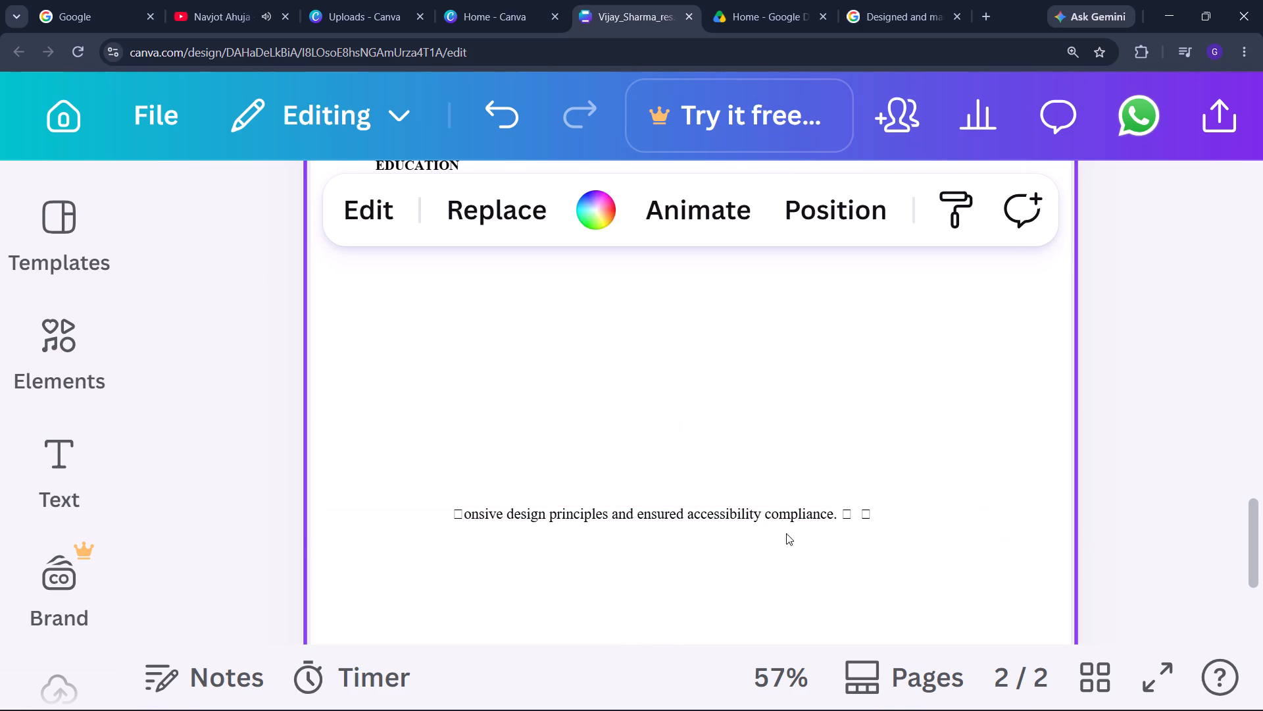
pyautogui.scroll(3, 777, 531)
pyautogui.click(423, 315)
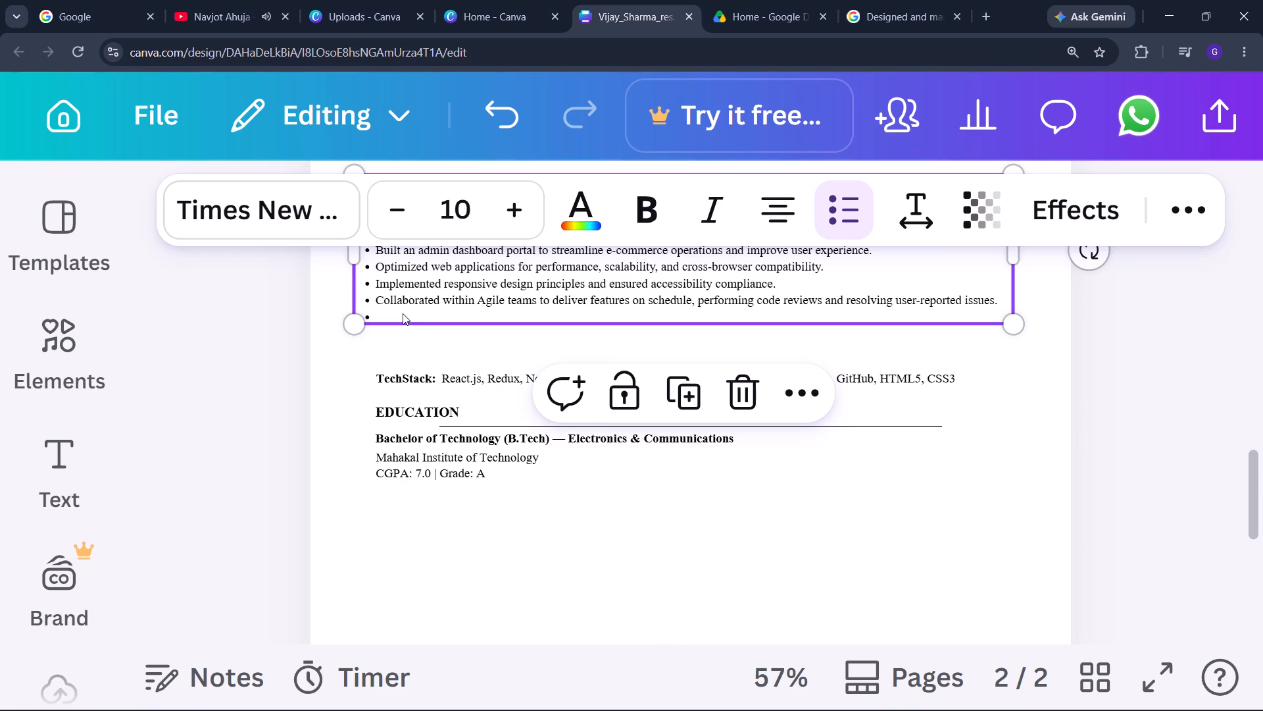
pyautogui.tripleClick(403, 313)
pyautogui.tripleClick(395, 313)
pyautogui.click(380, 313)
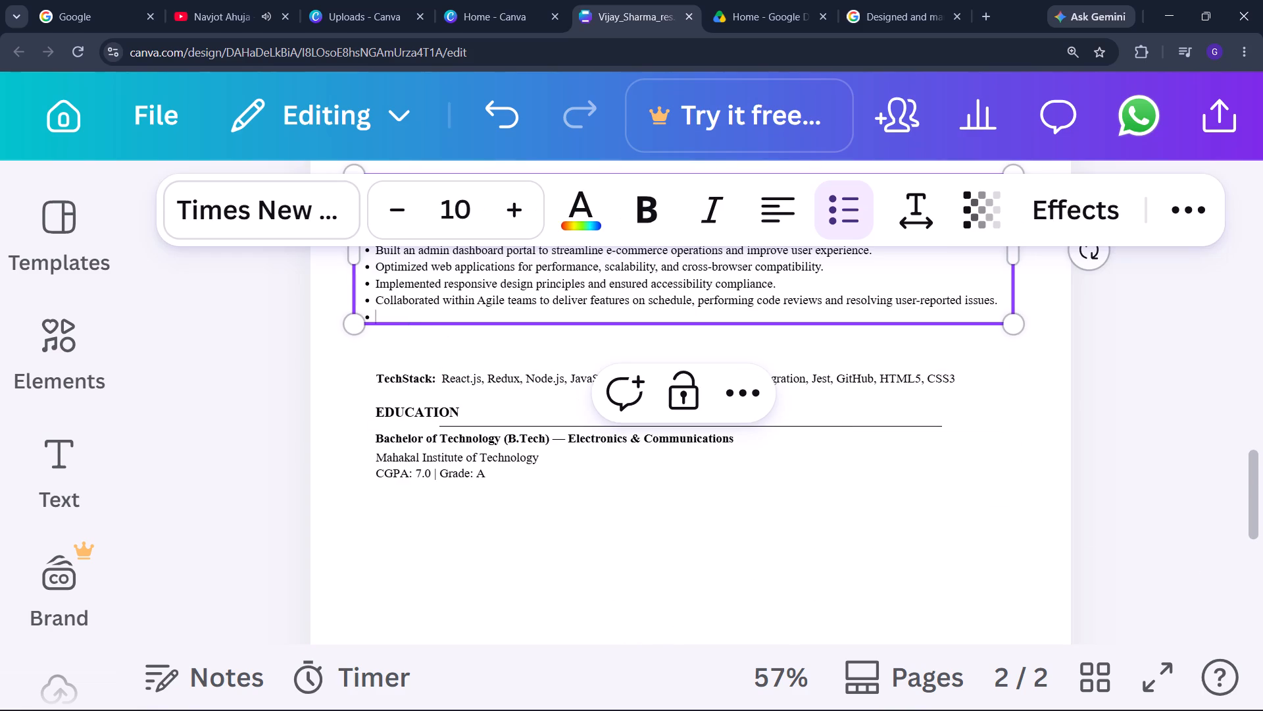
pyautogui.hotkey('ctrl', 'v')
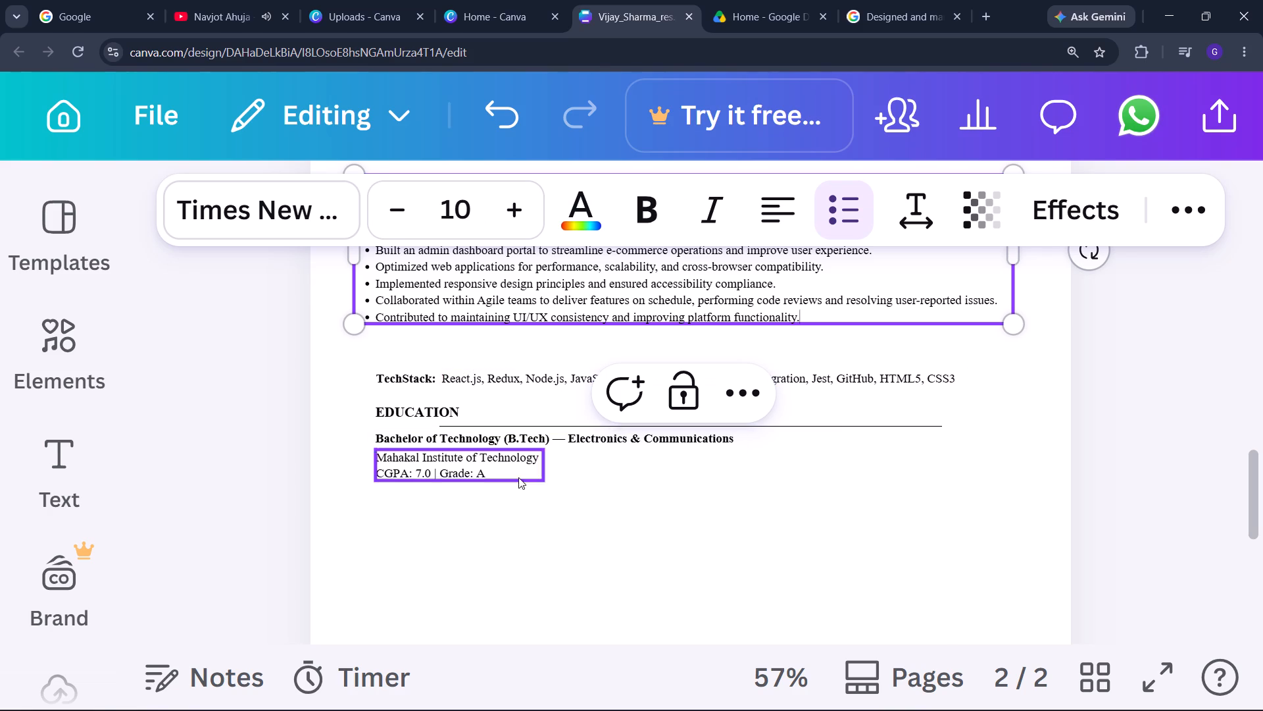
# Delete the leftover pasted text box near the bottom of page 2.
pyautogui.scroll(-1, 523, 512)
pyautogui.scroll(1, 523, 512)
pyautogui.scroll(-1, 523, 512)
pyautogui.scroll(-3, 519, 627)
pyautogui.click(512, 441)
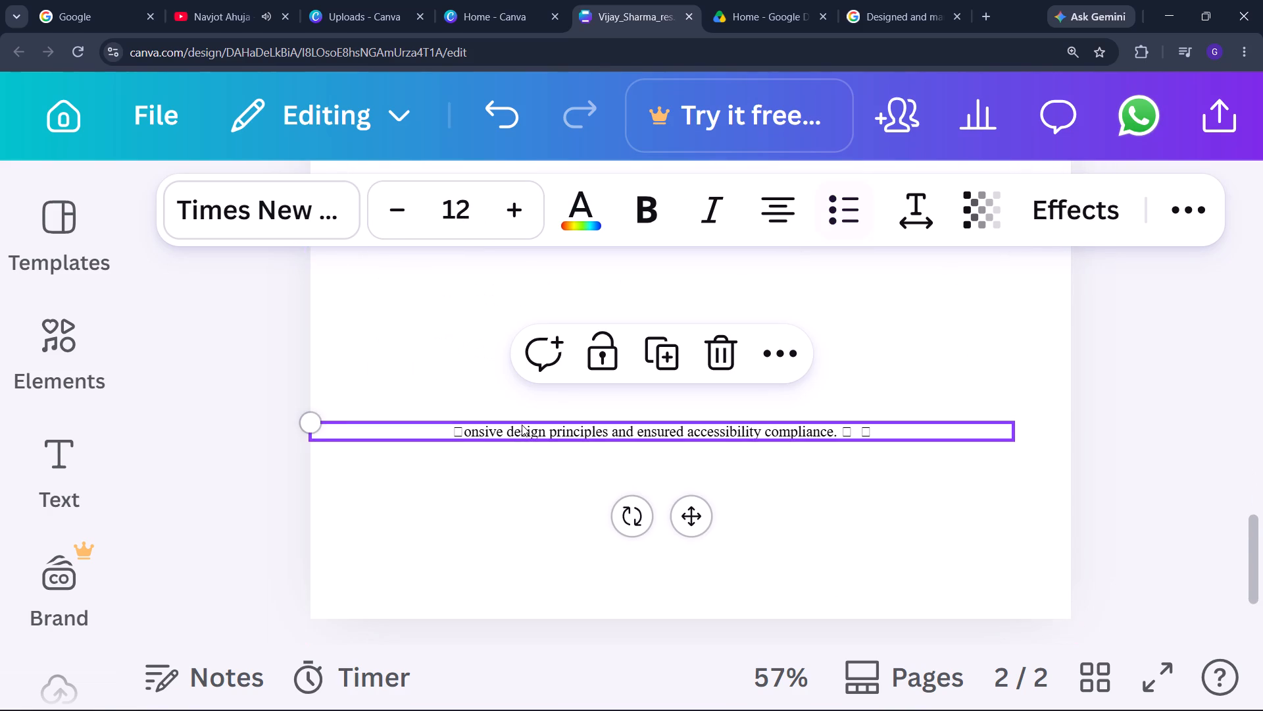
pyautogui.press('BackSpace')
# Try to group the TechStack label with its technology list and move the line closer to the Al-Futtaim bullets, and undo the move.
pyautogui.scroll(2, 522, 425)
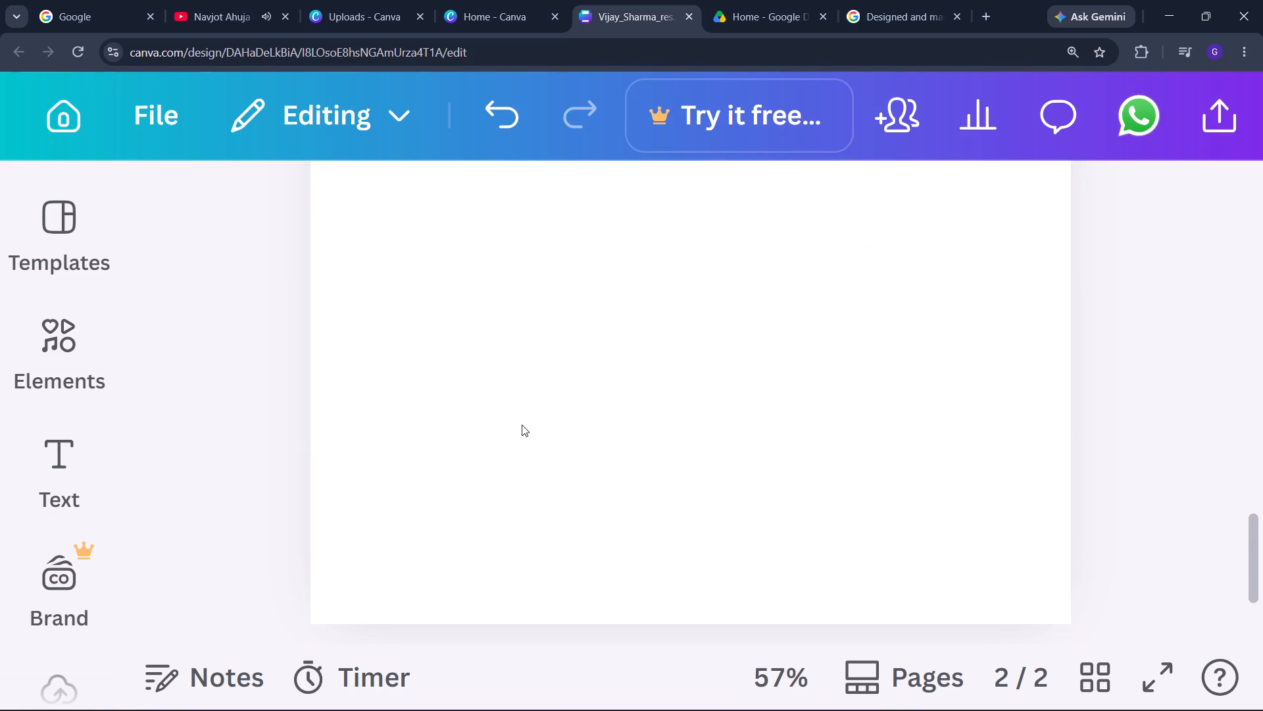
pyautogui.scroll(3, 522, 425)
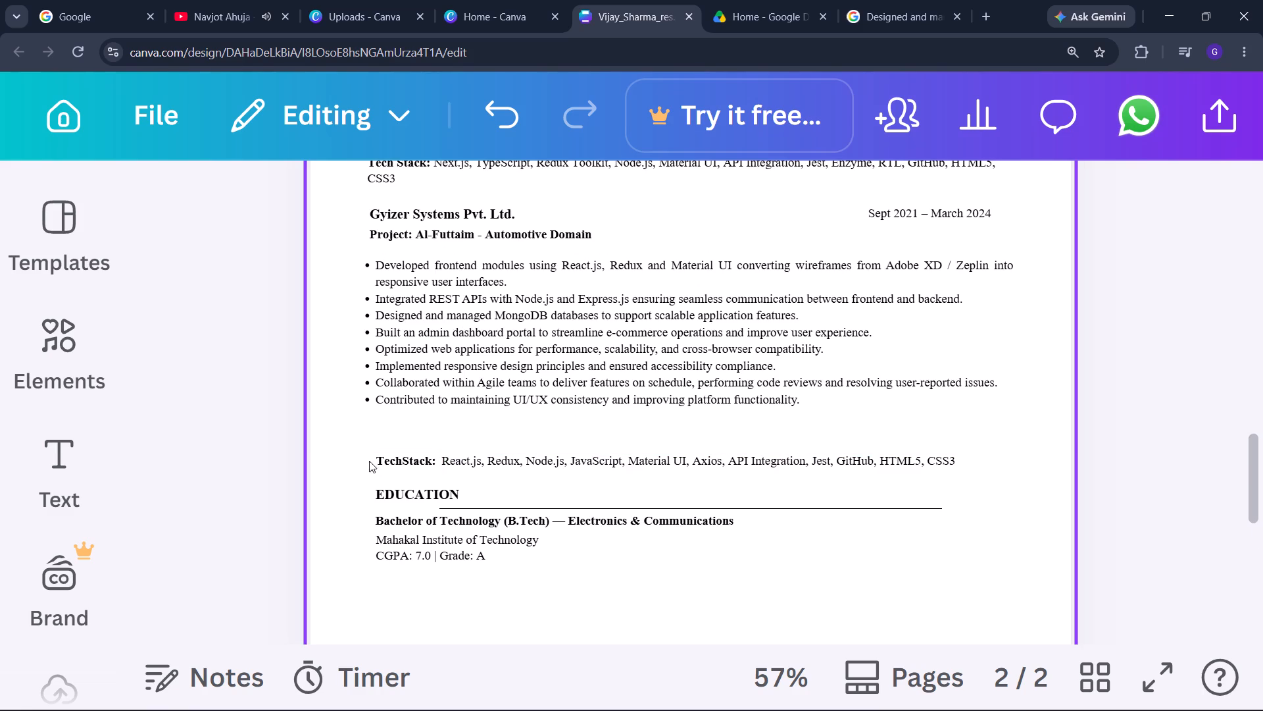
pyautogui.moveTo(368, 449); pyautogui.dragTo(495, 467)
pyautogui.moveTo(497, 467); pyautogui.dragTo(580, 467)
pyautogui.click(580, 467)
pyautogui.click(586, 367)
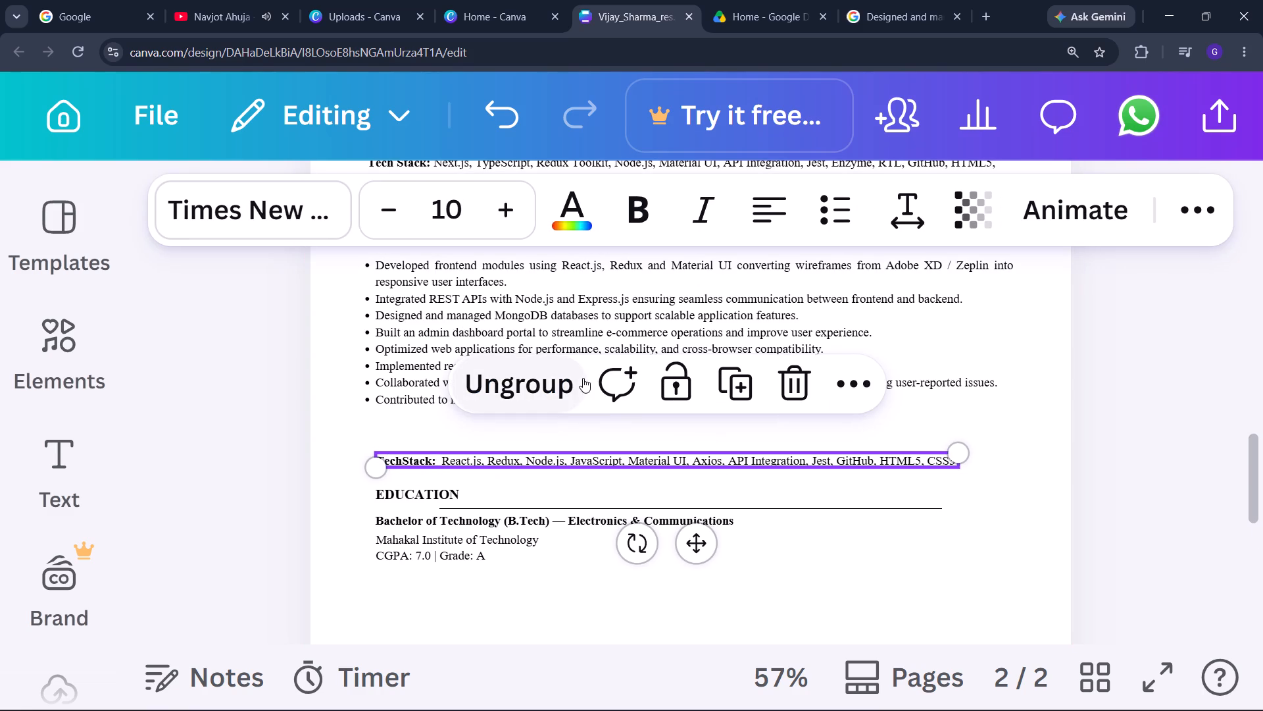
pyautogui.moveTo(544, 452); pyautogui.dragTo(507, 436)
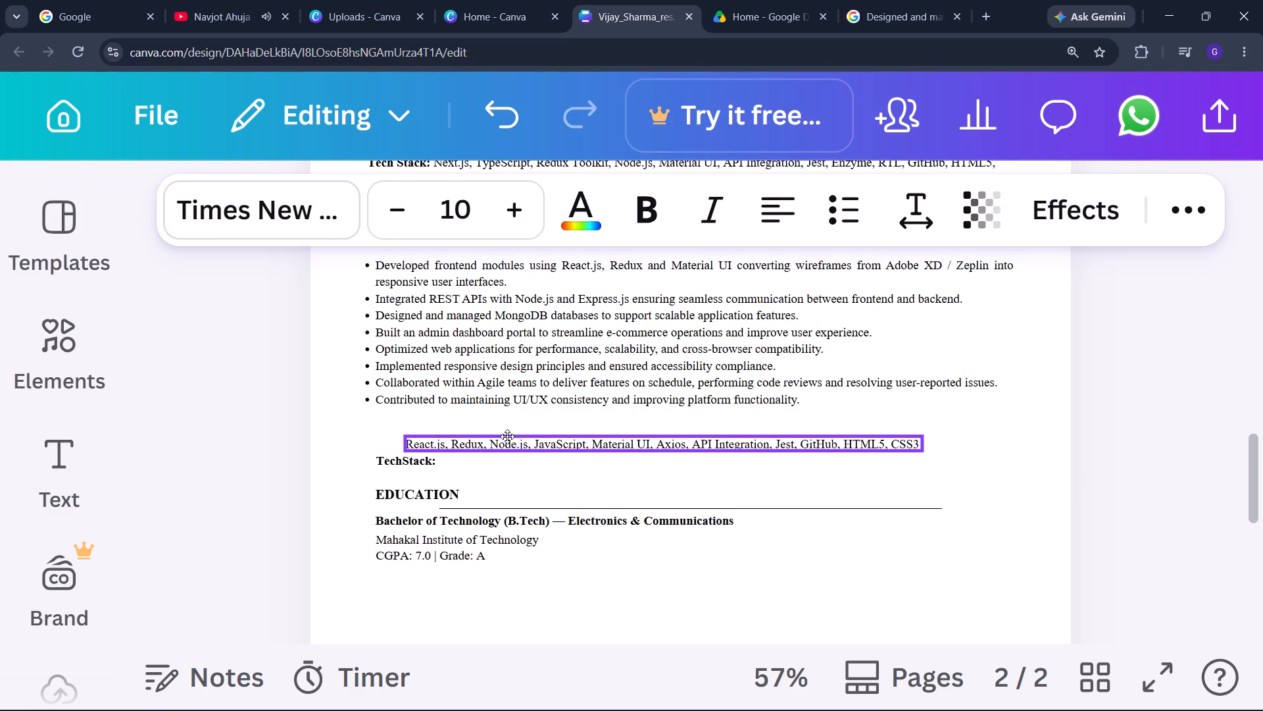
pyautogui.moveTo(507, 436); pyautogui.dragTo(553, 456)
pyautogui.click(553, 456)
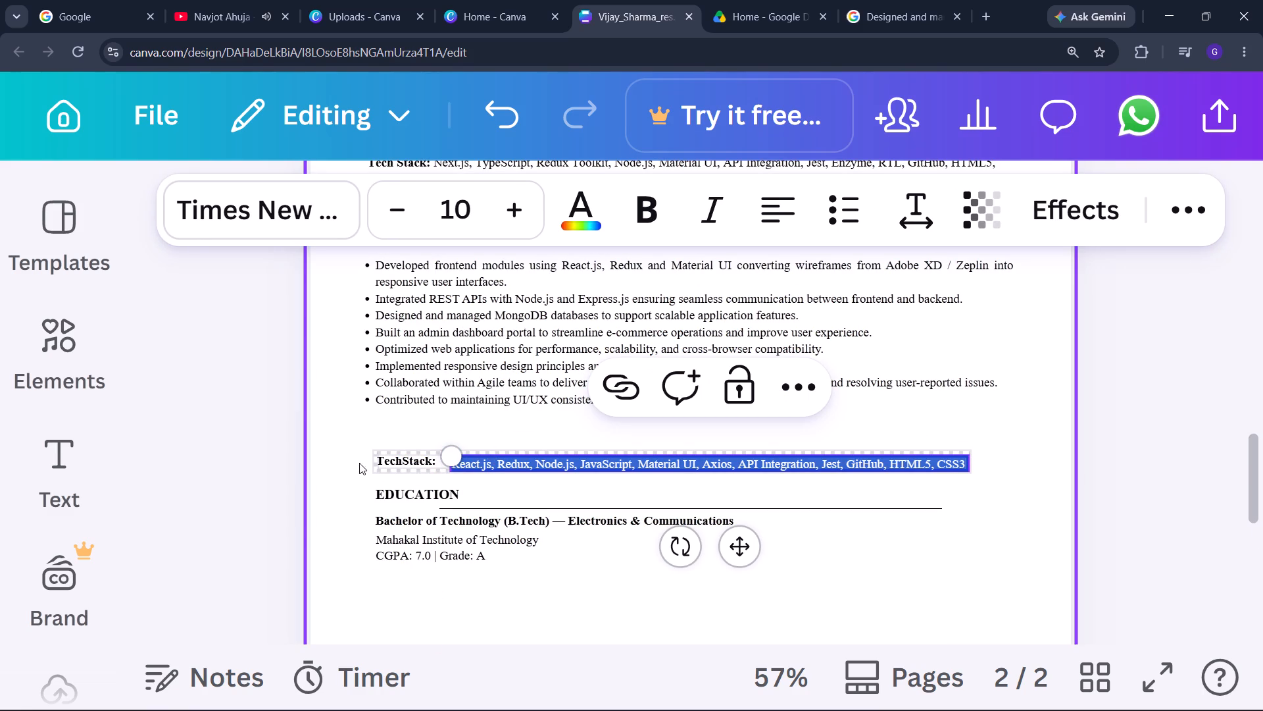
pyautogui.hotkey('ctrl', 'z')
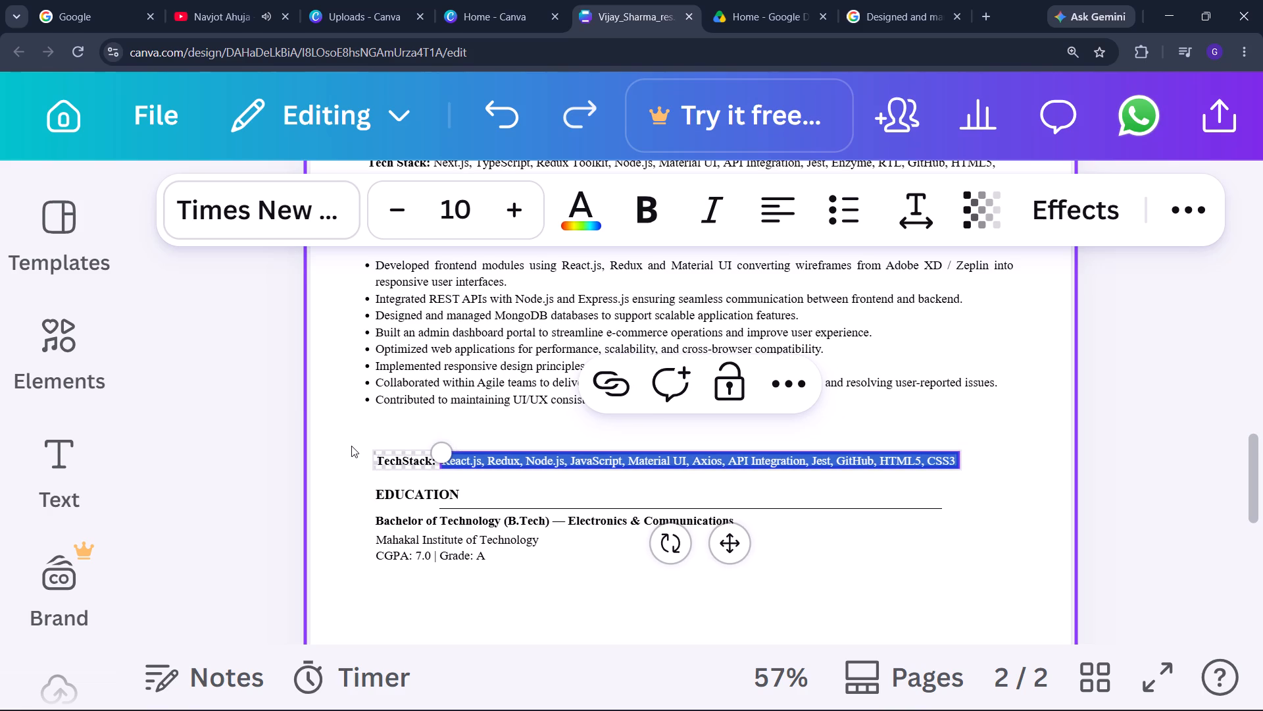
# Regroup the TechStack label with its technology list and move the line up directly beneath the last Al-Futtaim bullet.
pyautogui.doubleClick(405, 452)
pyautogui.click(370, 444)
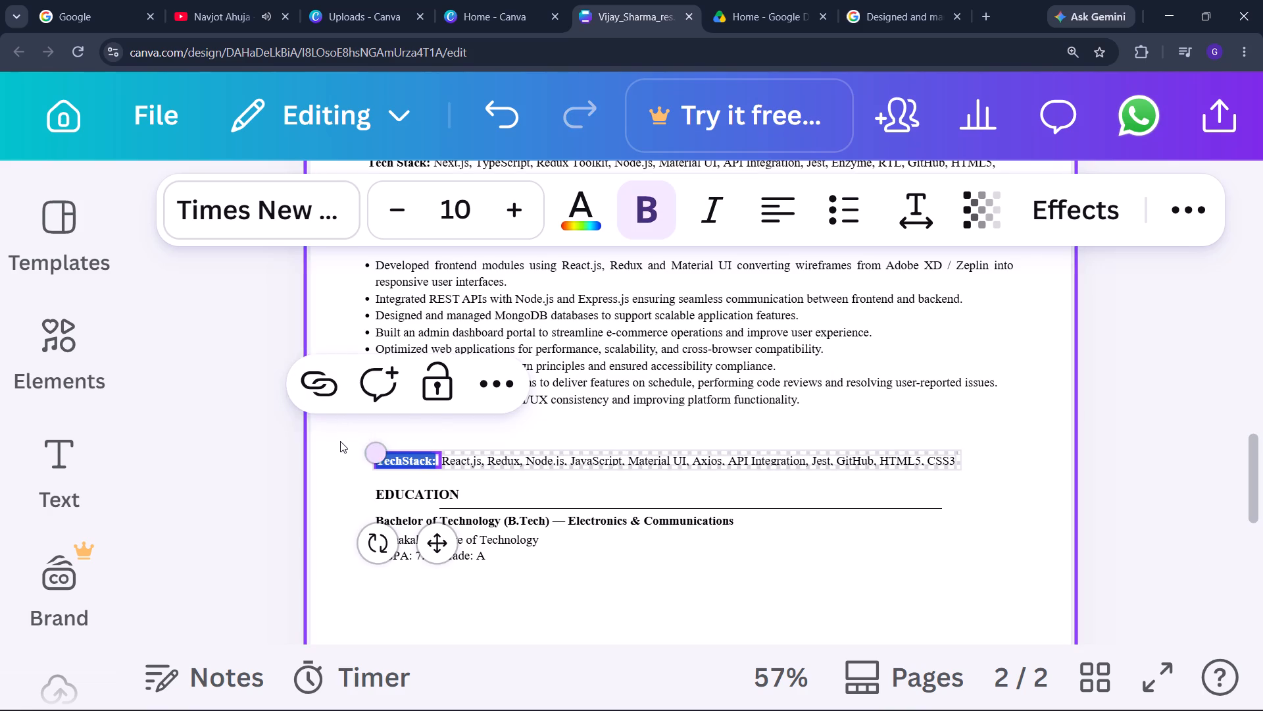
pyautogui.click(340, 441)
pyautogui.click(364, 450)
pyautogui.moveTo(364, 450); pyautogui.dragTo(472, 467)
pyautogui.click(472, 467)
pyautogui.click(508, 377)
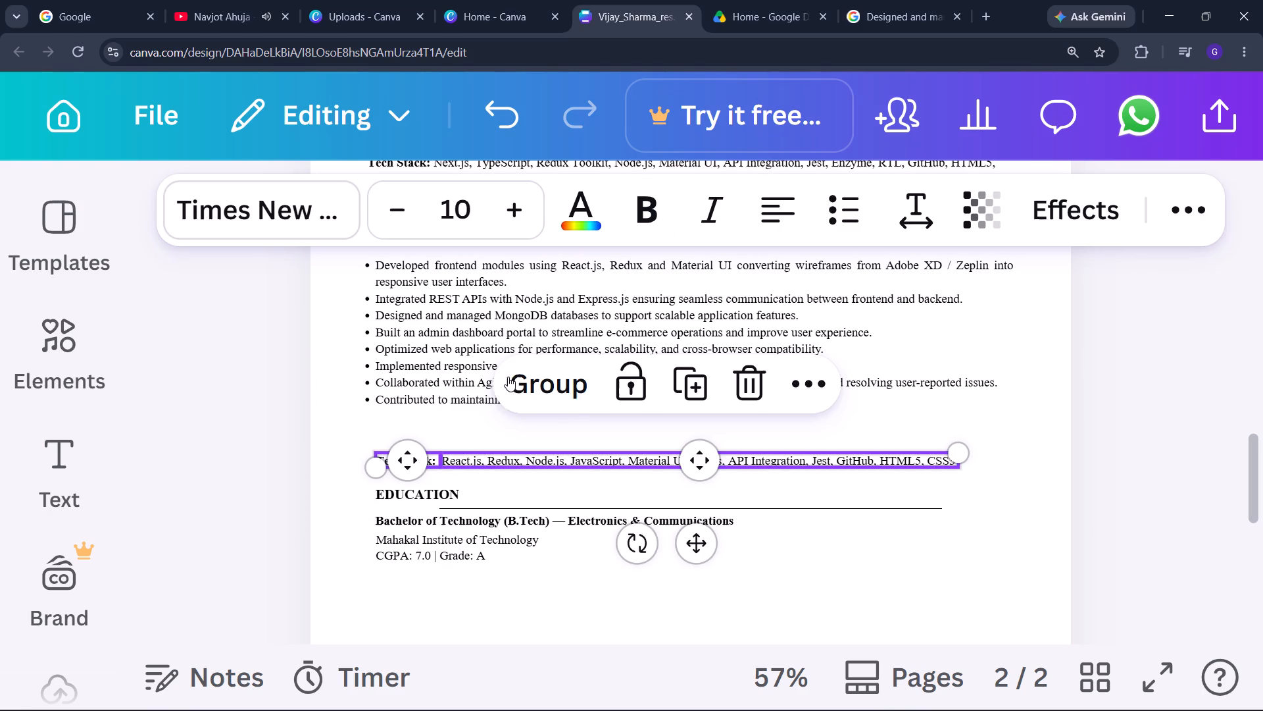
pyautogui.click(558, 381)
pyautogui.moveTo(470, 458); pyautogui.dragTo(442, 428)
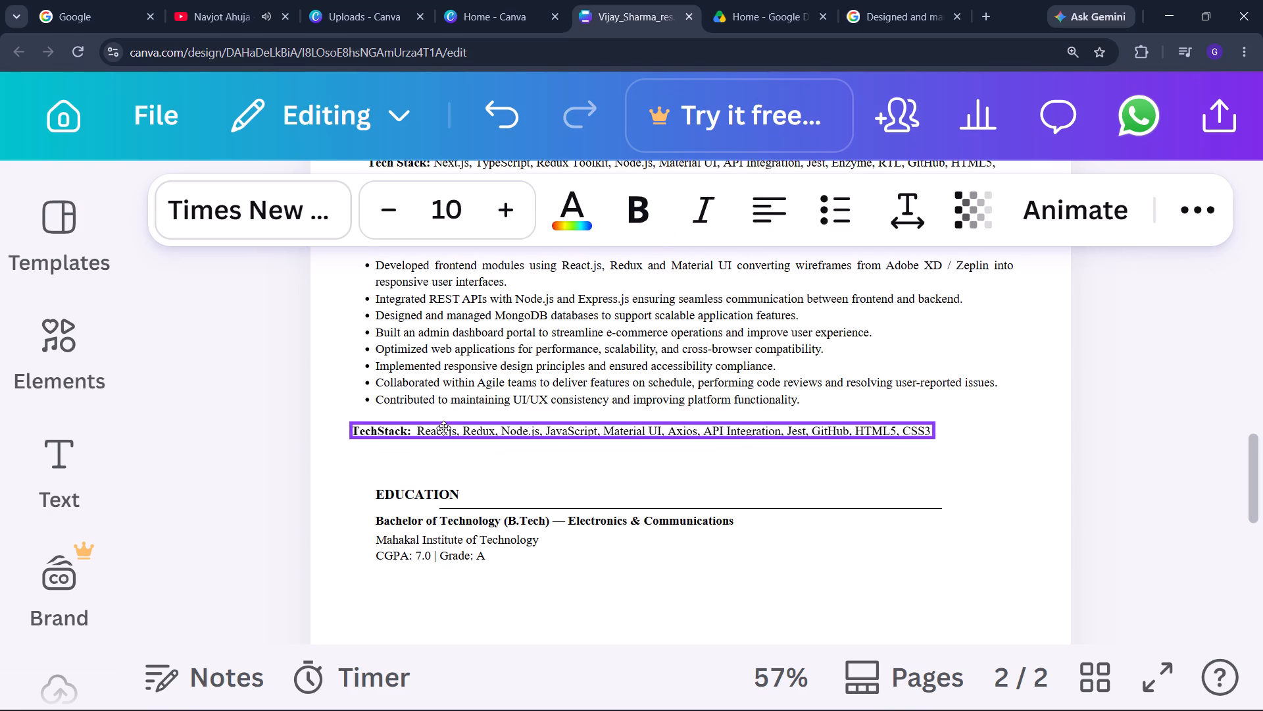
pyautogui.moveTo(442, 428); pyautogui.dragTo(457, 422)
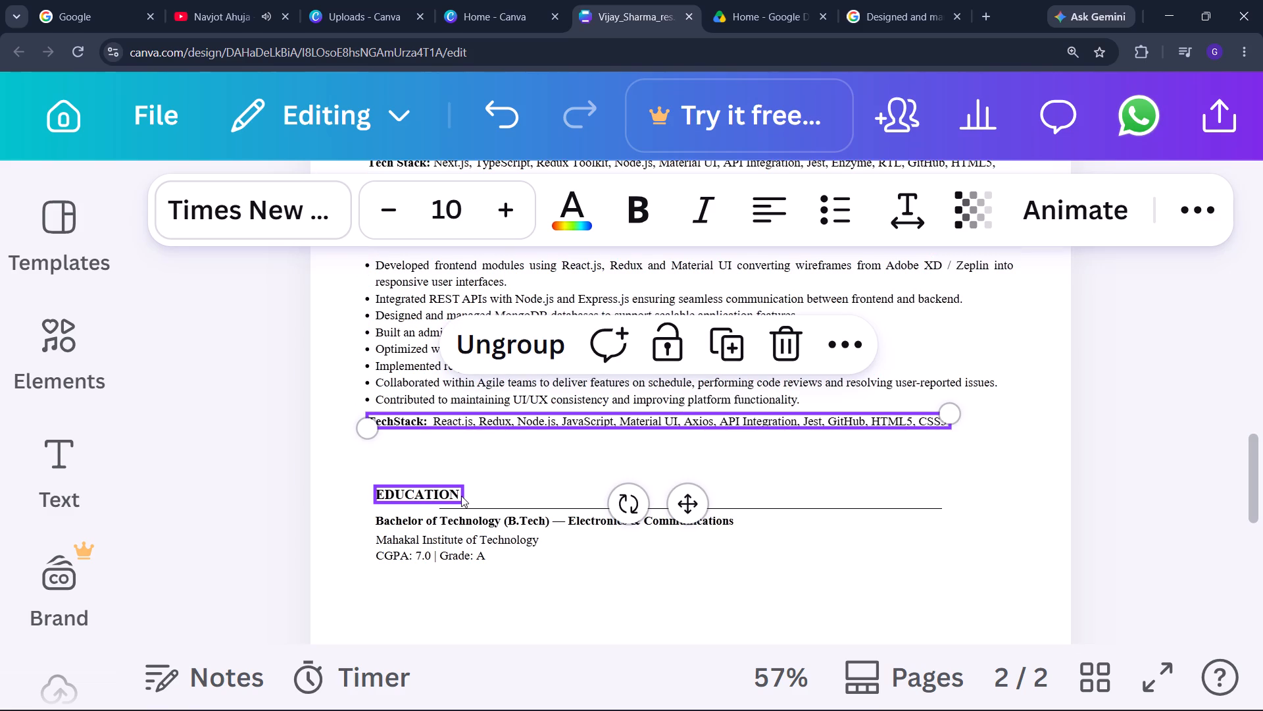
# Review the layout of page 2, checking the formatting of the Al-Futtaim bullets and EDUCATION heading, and look back at the page 1 project sections.
pyautogui.click(435, 579)
pyautogui.scroll(-1, 435, 554)
pyautogui.scroll(1, 435, 555)
pyautogui.scroll(-1, 434, 555)
pyautogui.scroll(2, 426, 548)
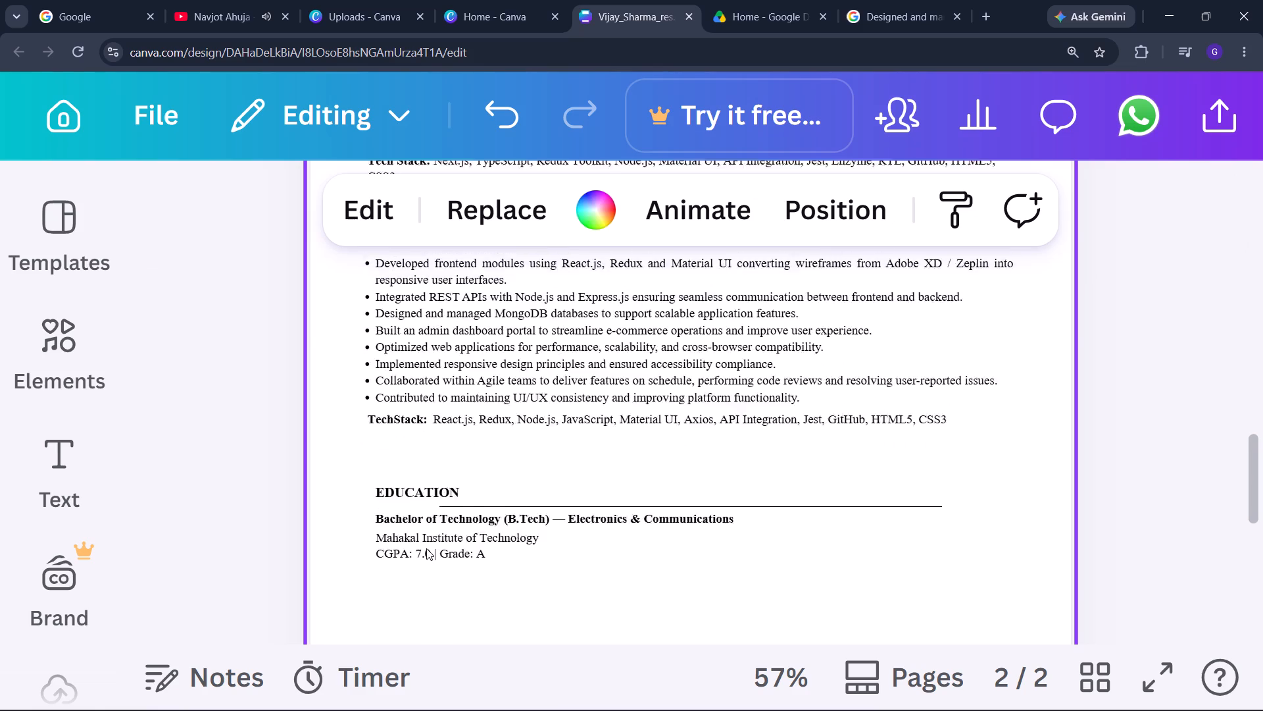
pyautogui.scroll(3, 426, 548)
pyautogui.scroll(-2, 426, 548)
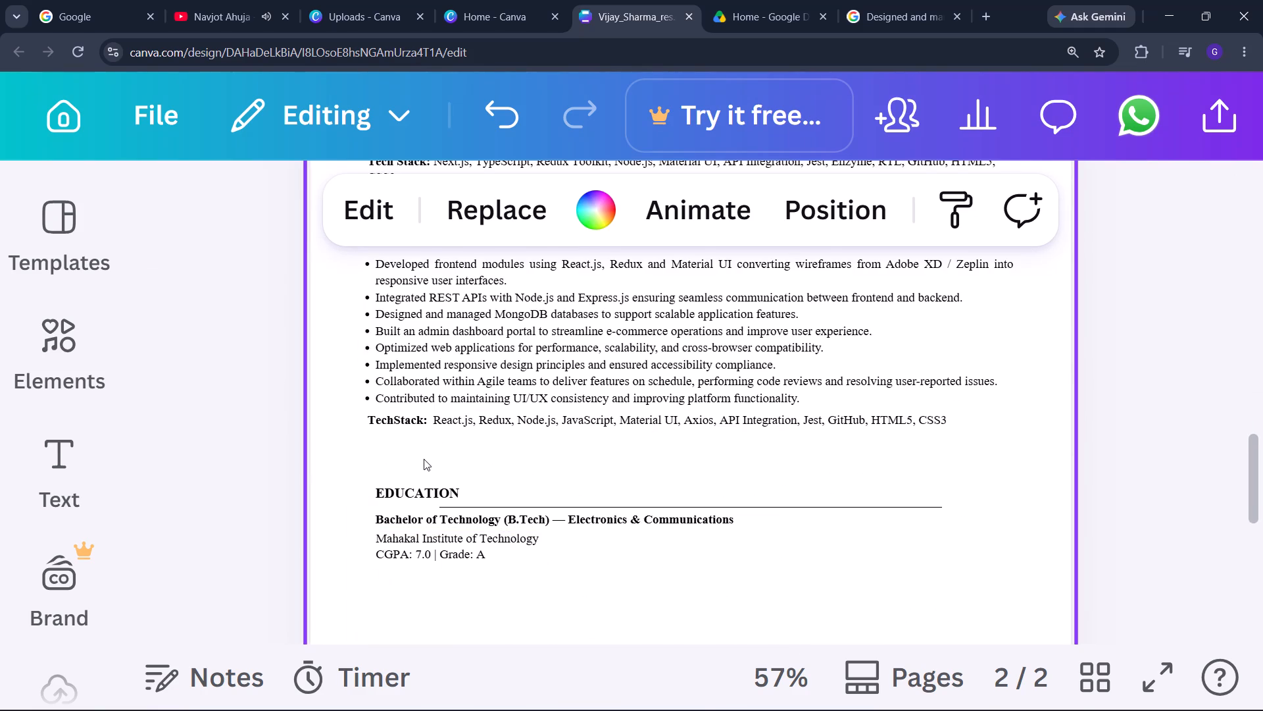
pyautogui.keyDown('ctrl'); pyautogui.scroll(1, 424, 458); pyautogui.keyUp('ctrl')
pyautogui.scroll(4, 407, 467)
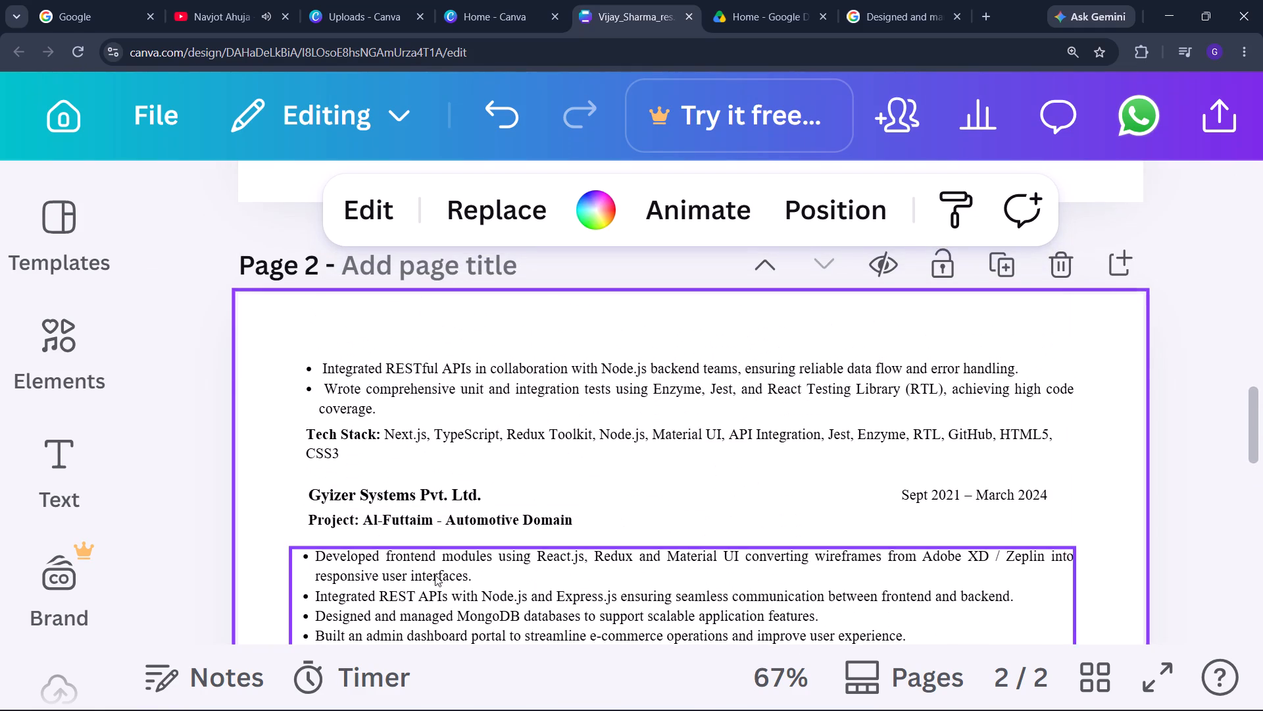
pyautogui.click(439, 602)
pyautogui.scroll(-3, 439, 602)
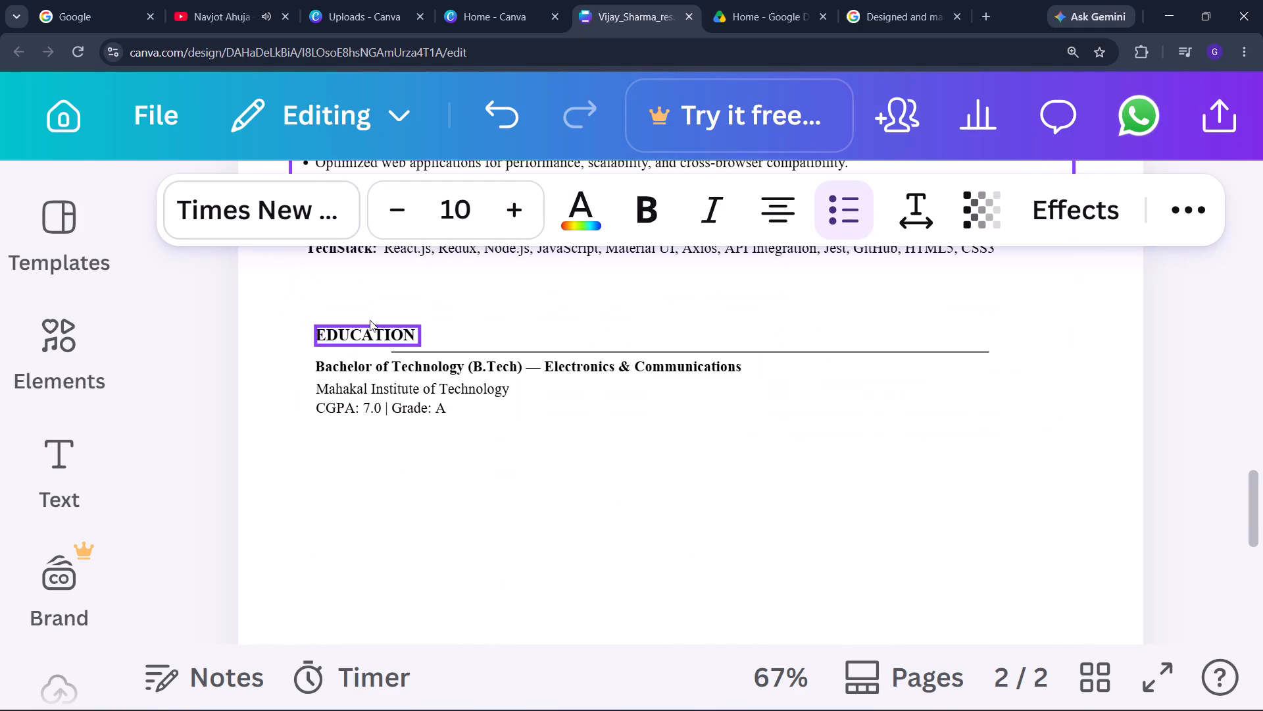
pyautogui.click(376, 333)
pyautogui.scroll(6, 377, 334)
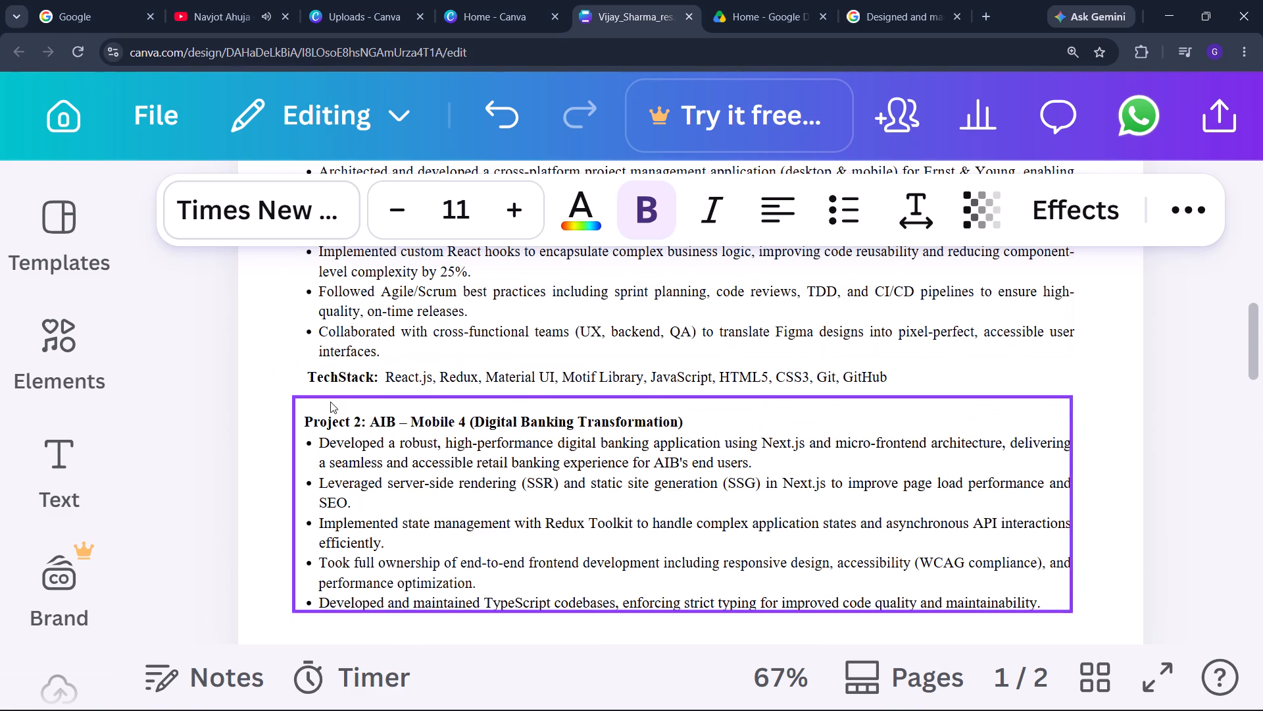
# Move the EDUCATION heading on page 2 slightly up and outward to line up with the TechStack line above it.
pyautogui.scroll(3, 346, 427)
pyautogui.click(337, 332)
pyautogui.click(346, 348)
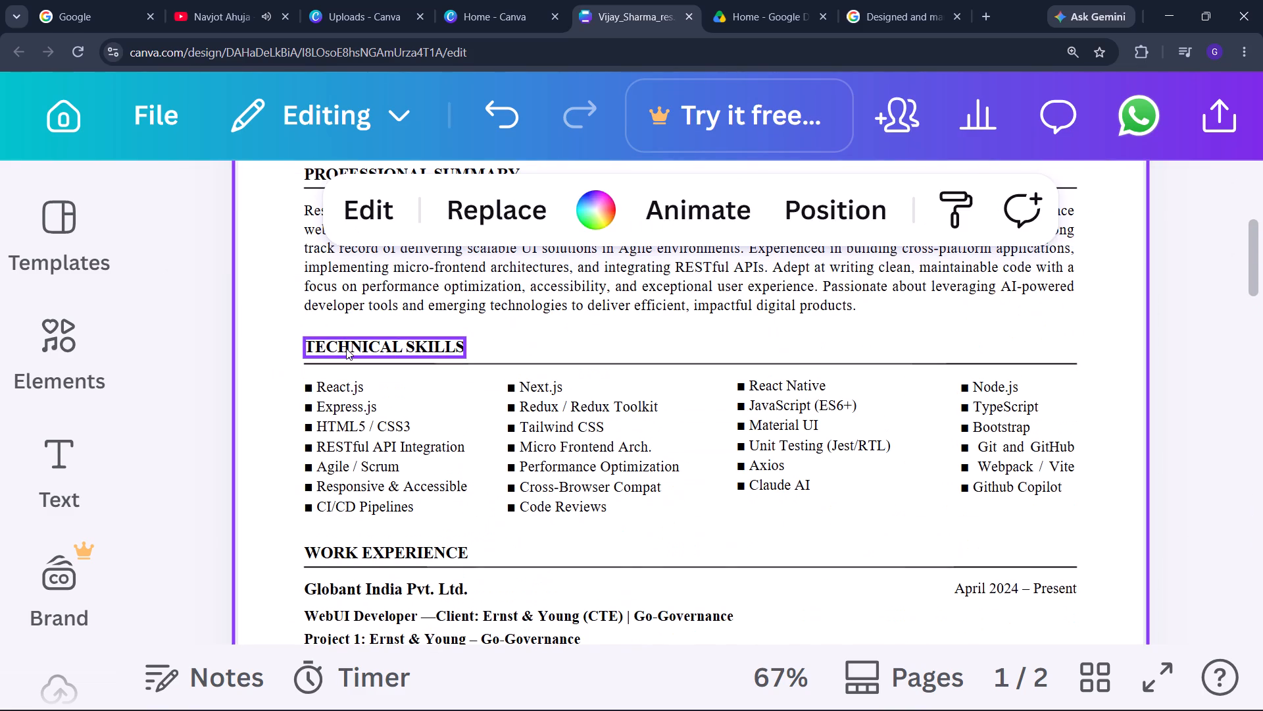
pyautogui.scroll(-3, 368, 389)
pyautogui.scroll(1, 367, 390)
pyautogui.scroll(-5, 367, 390)
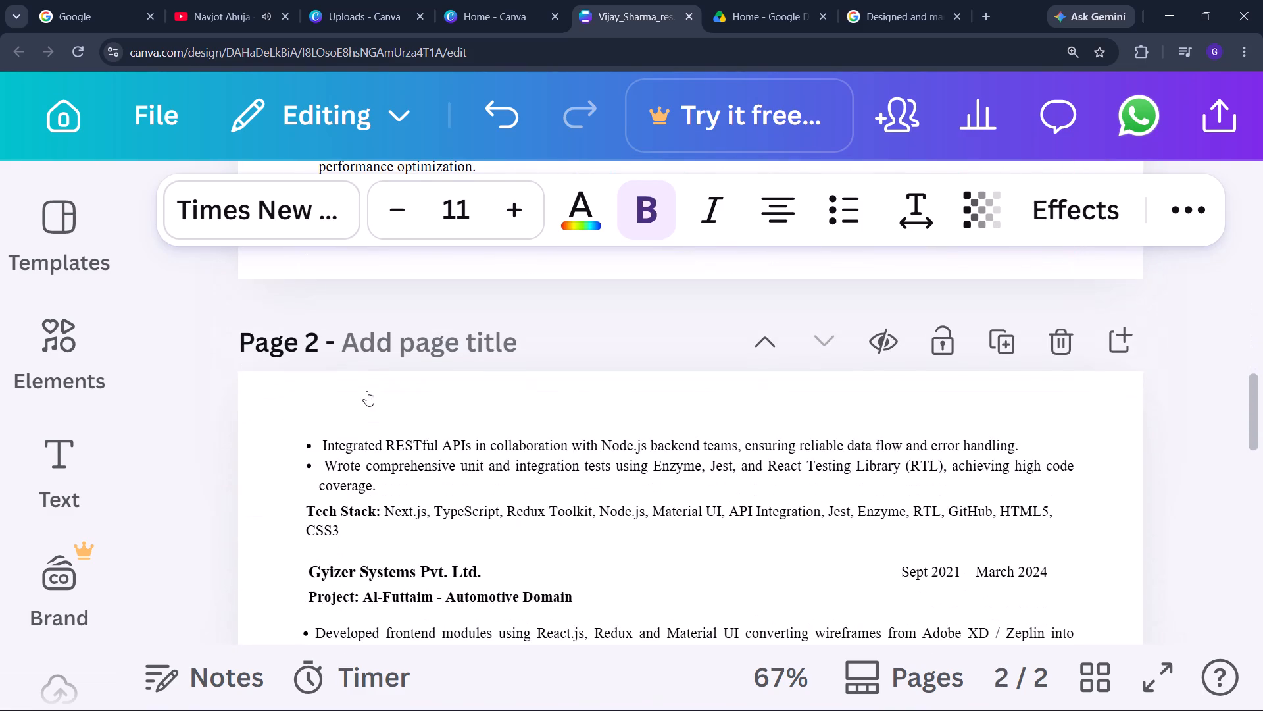
pyautogui.scroll(-6, 366, 398)
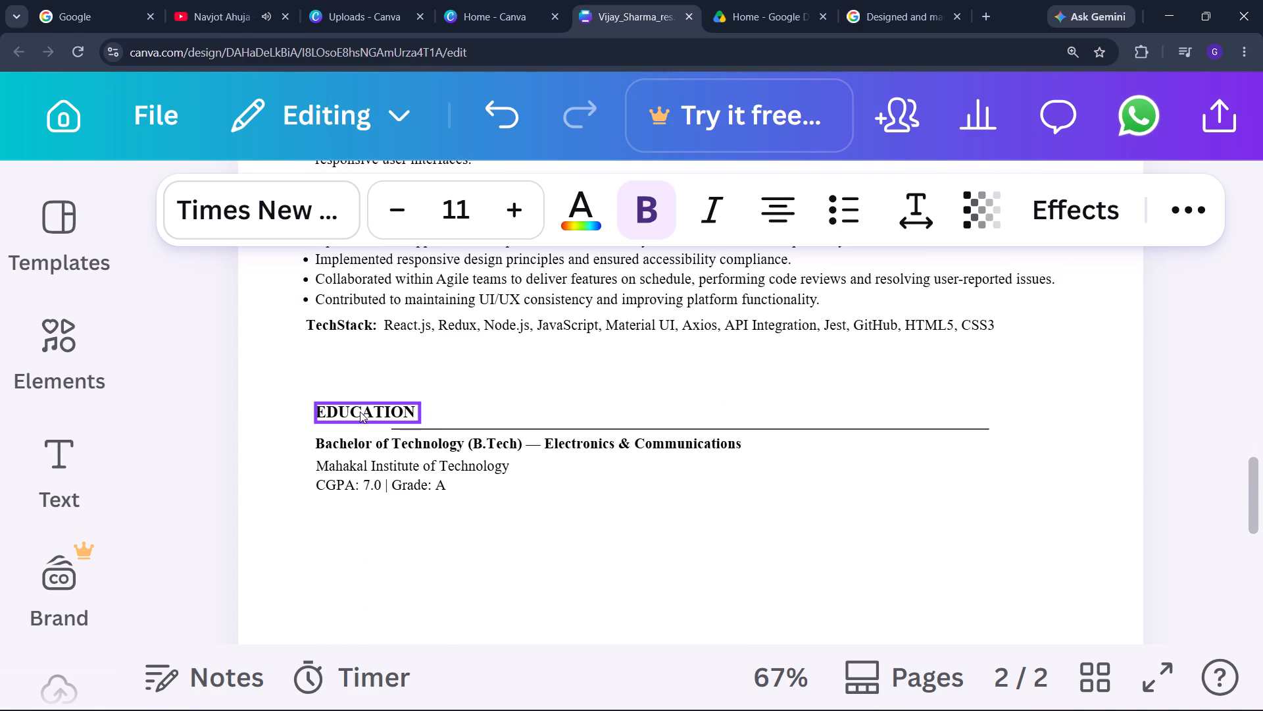
pyautogui.moveTo(367, 413); pyautogui.dragTo(357, 404)
pyautogui.keyDown('ctrl'); pyautogui.scroll(-2, 357, 404); pyautogui.keyUp('ctrl')
pyautogui.keyDown('ctrl'); pyautogui.scroll(1, 357, 404); pyautogui.keyUp('ctrl')
pyautogui.keyDown('ctrl'); pyautogui.scroll(-1, 357, 404); pyautogui.keyUp('ctrl')
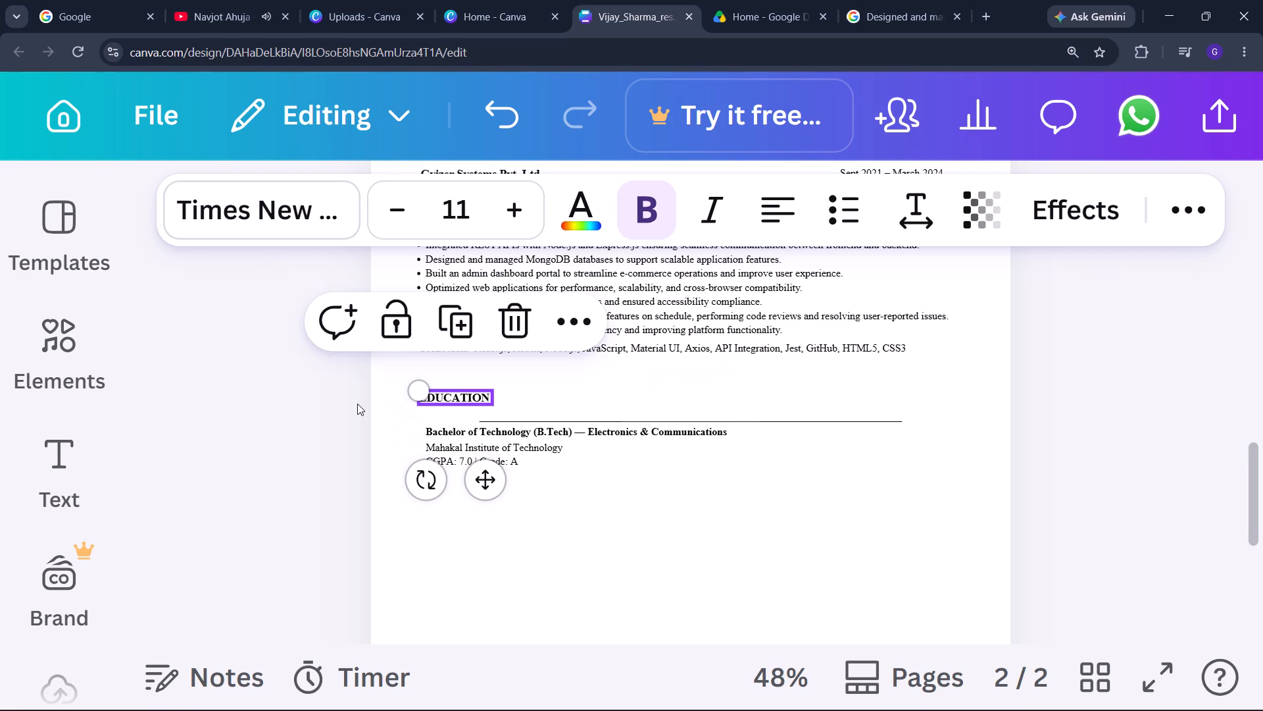
pyautogui.scroll(2, 495, 444)
pyautogui.scroll(-1, 490, 452)
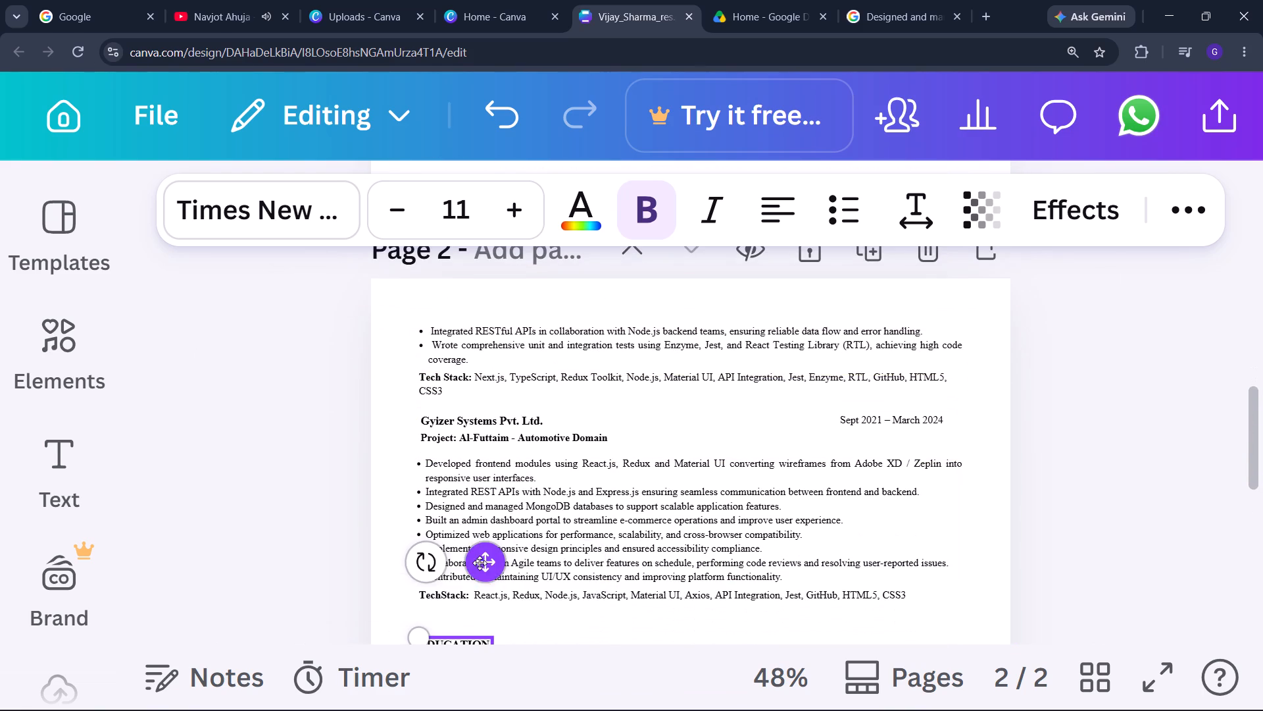
pyautogui.scroll(-1, 480, 563)
pyautogui.click(643, 552)
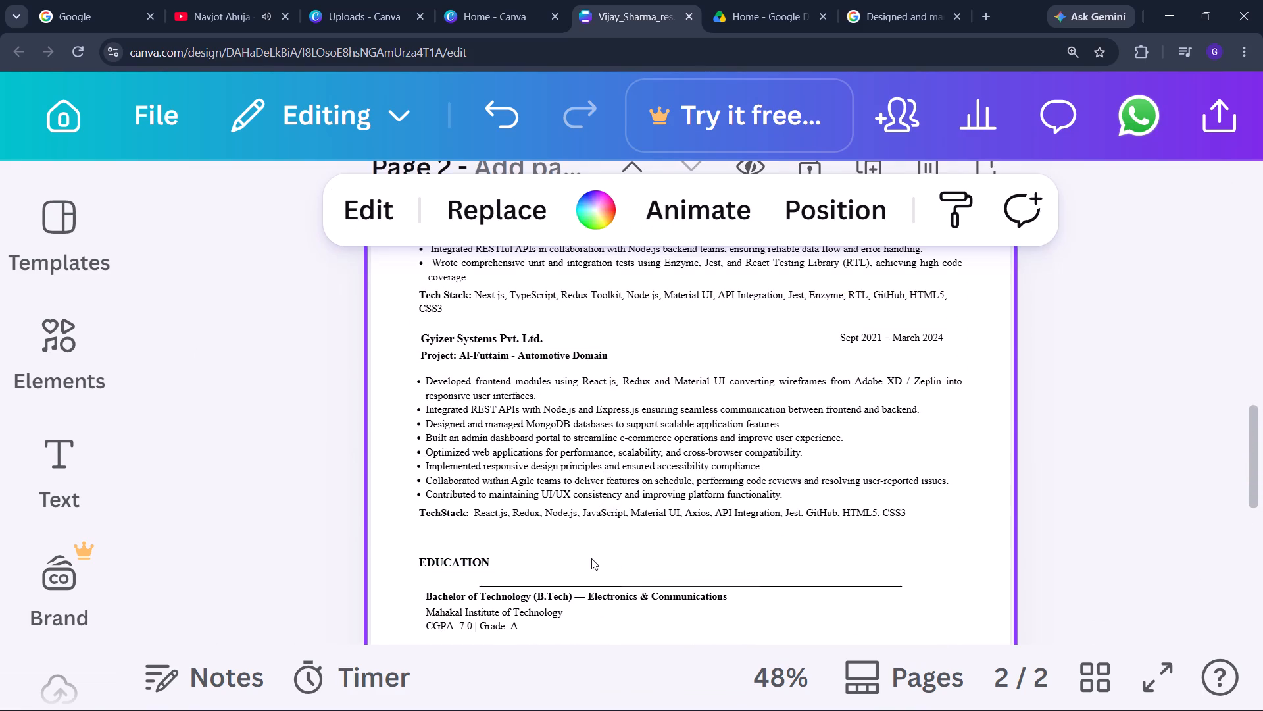
# Nudge the EDUCATION heading slightly inward, using the page 1 layout as reference.
pyautogui.scroll(8, 591, 558)
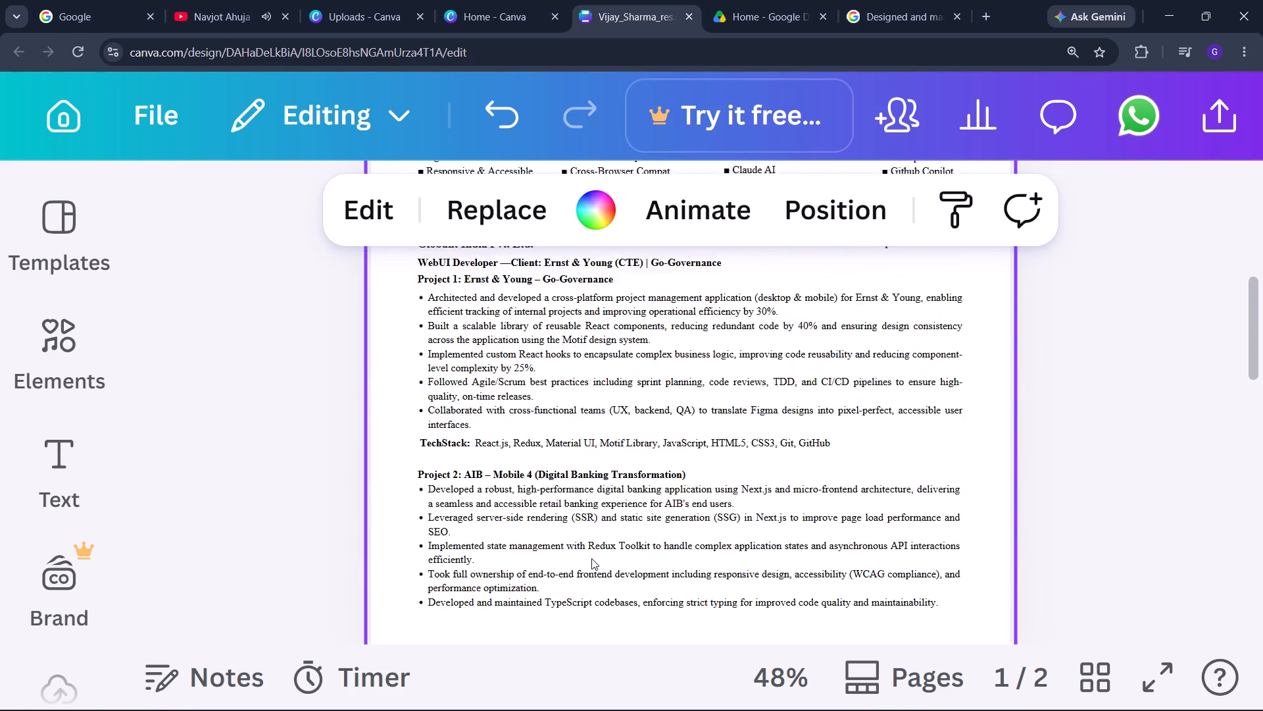
pyautogui.scroll(1, 591, 558)
pyautogui.scroll(-5, 591, 558)
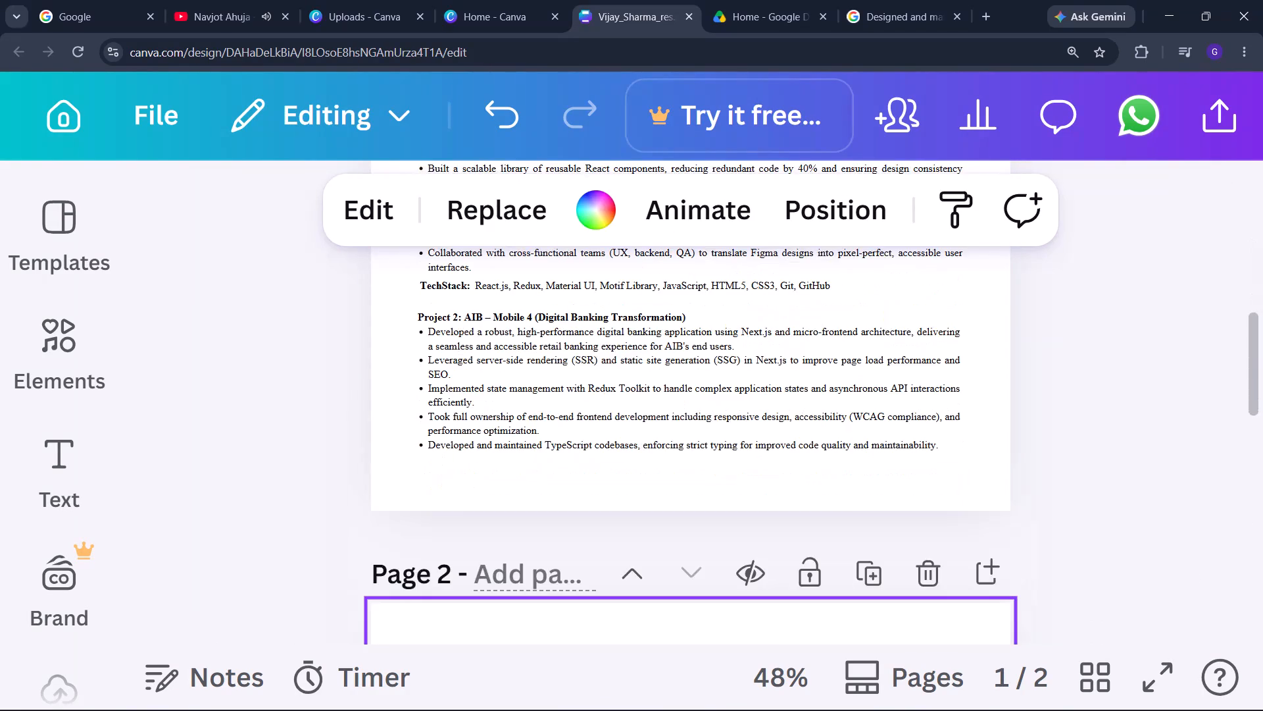
pyautogui.scroll(-6, 590, 558)
pyautogui.click(425, 468)
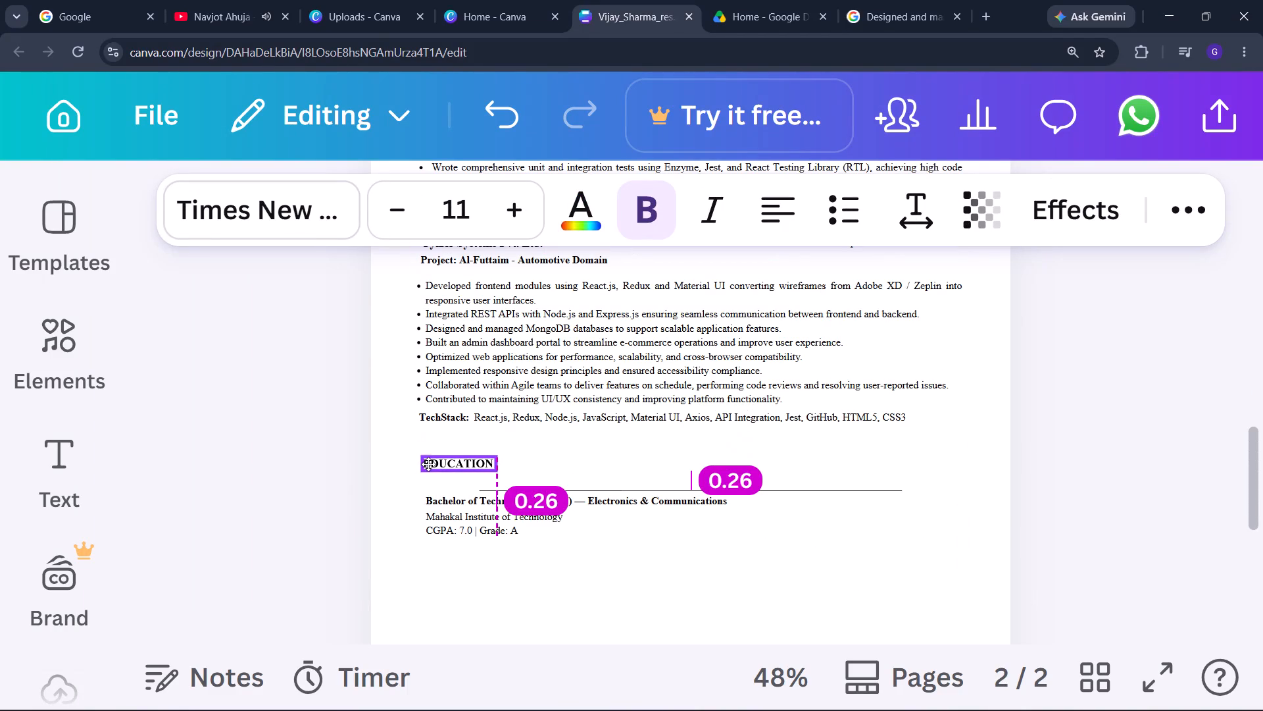
pyautogui.click(427, 464)
# Delete the short divider line between the EDUCATION heading and the Bachelor of Technology line on page 2.
pyautogui.scroll(5, 427, 464)
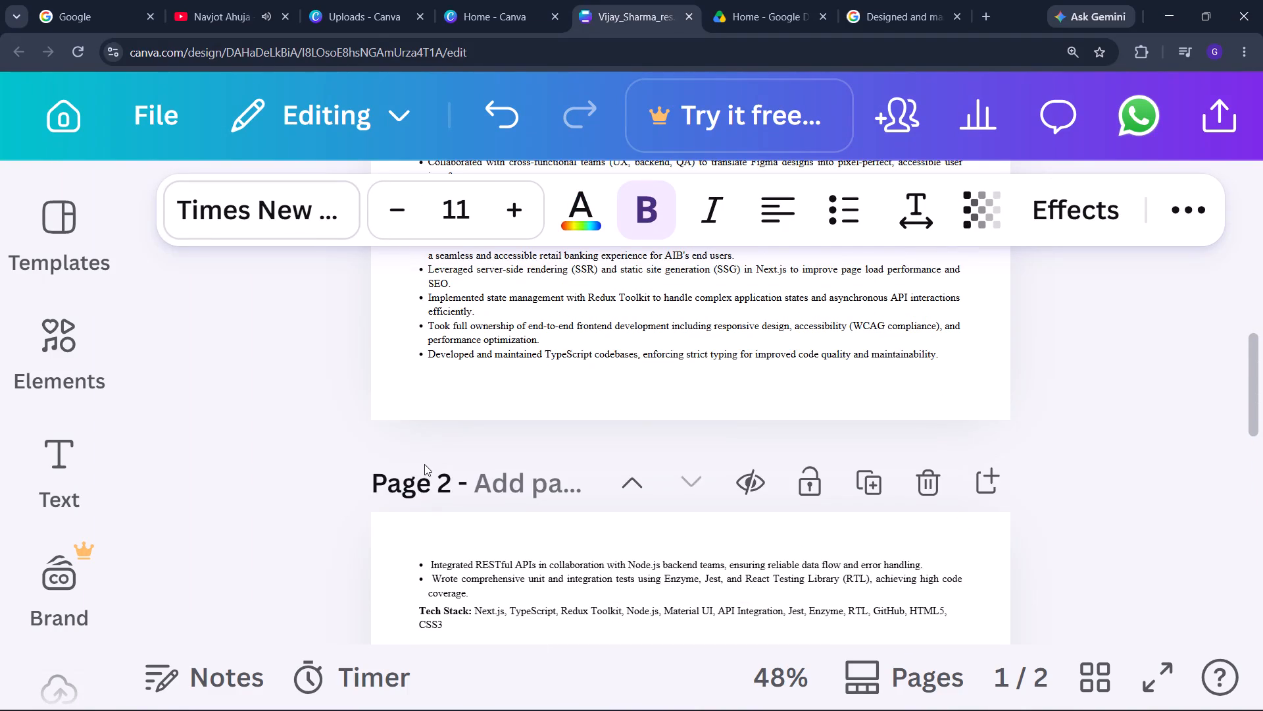
pyautogui.scroll(4, 424, 464)
pyautogui.doubleClick(453, 295)
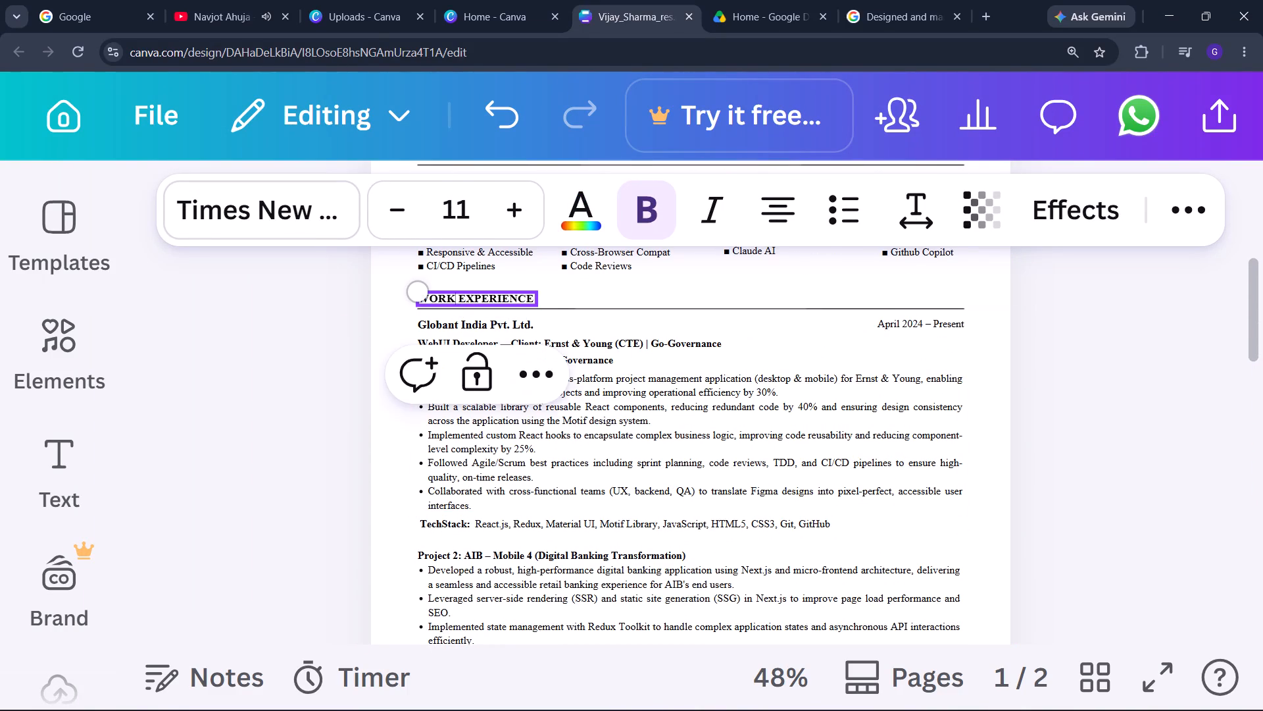
pyautogui.scroll(1, 453, 295)
pyautogui.scroll(-1, 419, 429)
pyautogui.scroll(1, 419, 429)
pyautogui.scroll(-5, 418, 431)
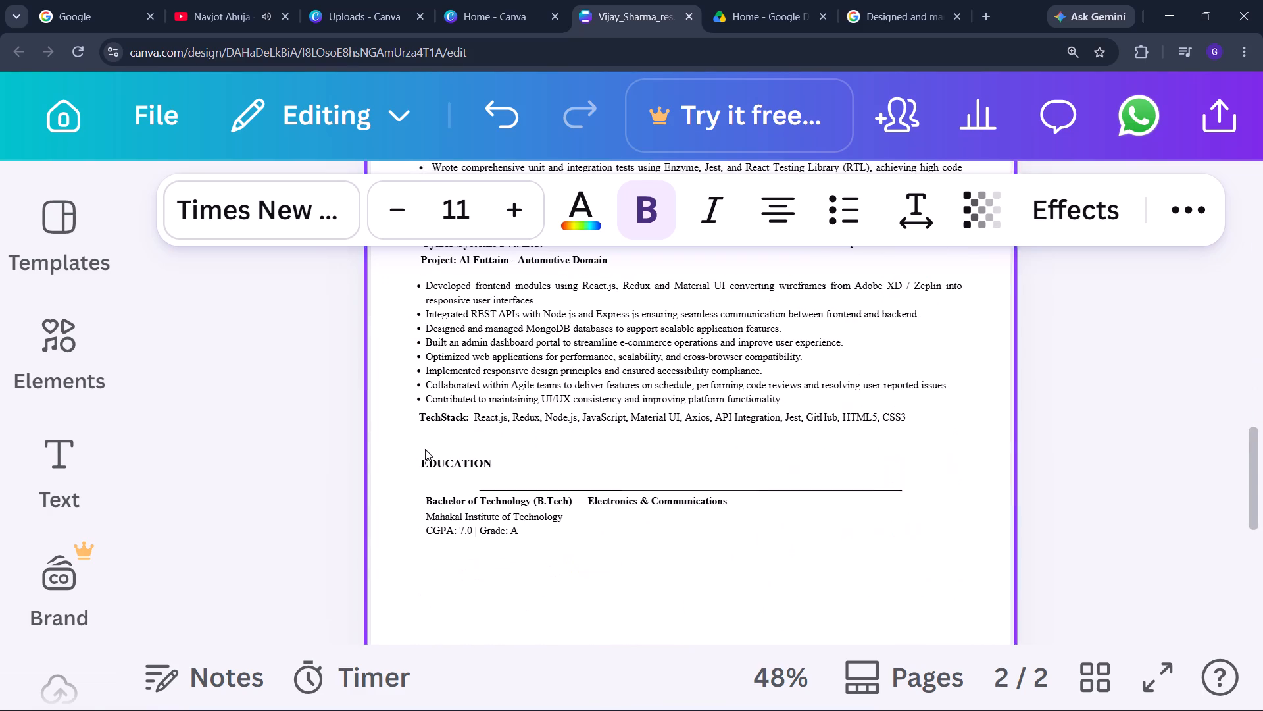
pyautogui.click(499, 490)
pyautogui.press('BackSpace')
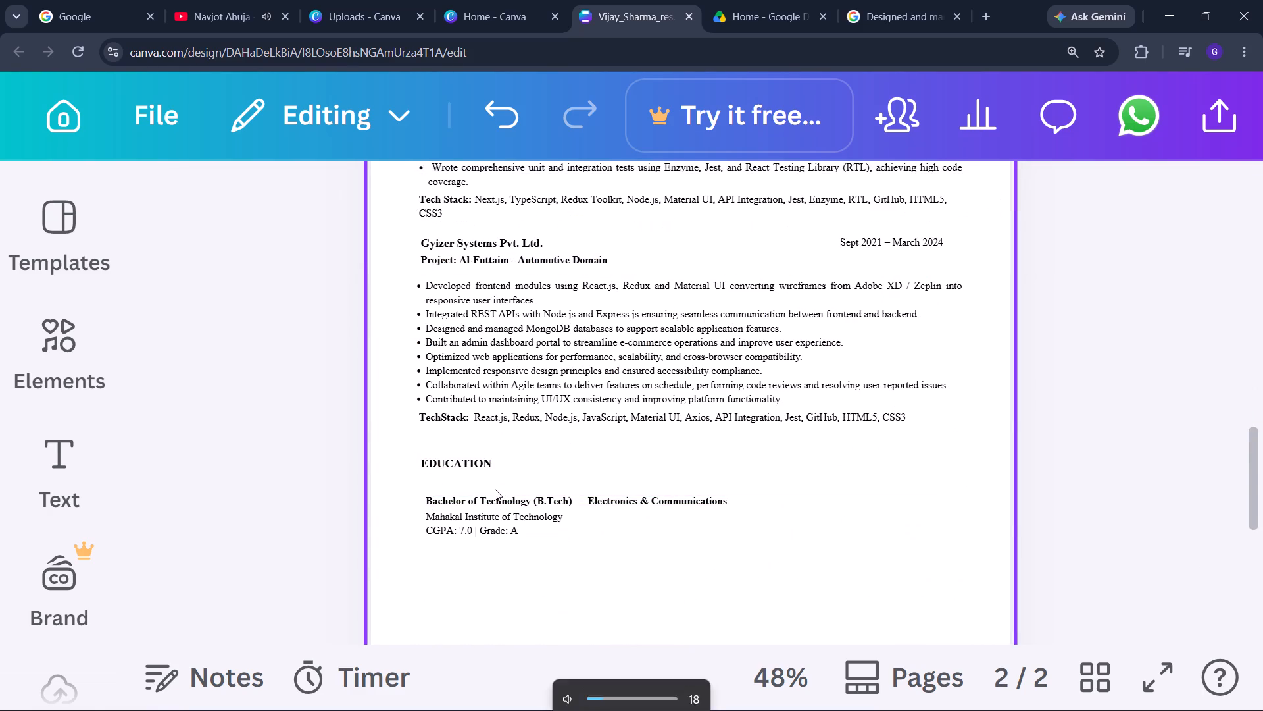
# Duplicate the full-width divider line under the TECHNICAL SKILLS heading on page 1.
pyautogui.scroll(4, 541, 461)
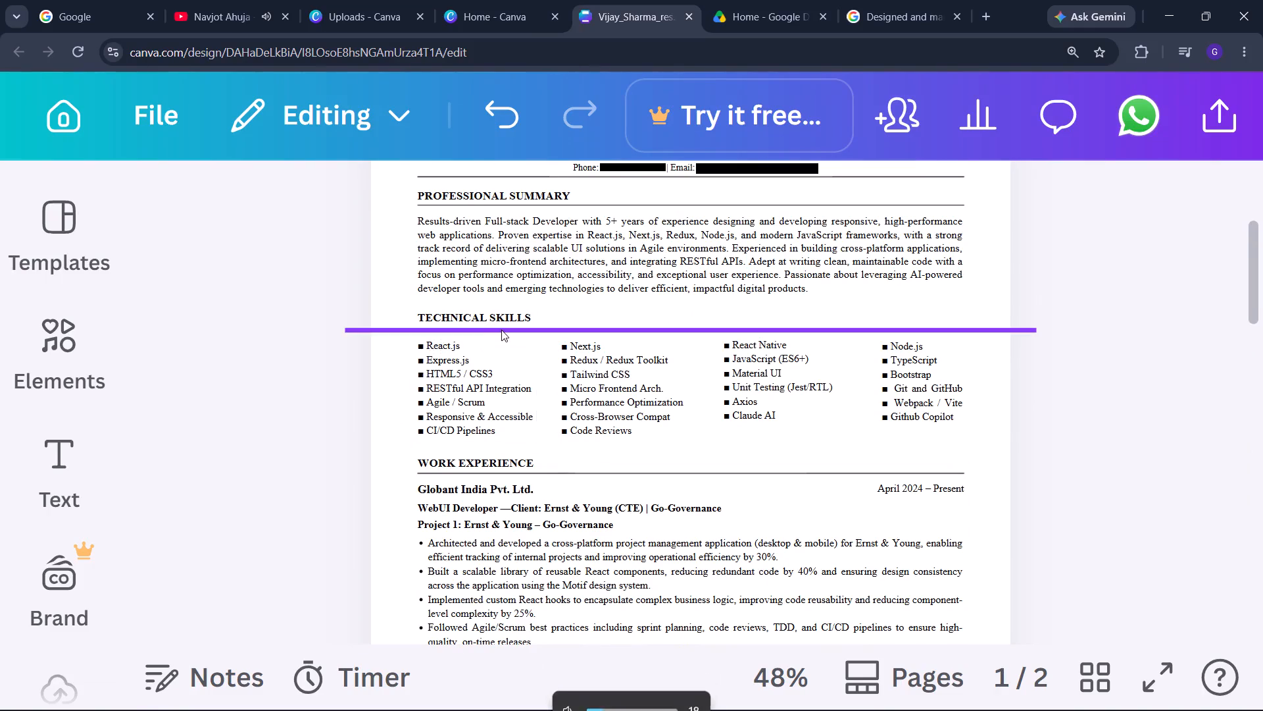
pyautogui.click(501, 330)
pyautogui.click(704, 402)
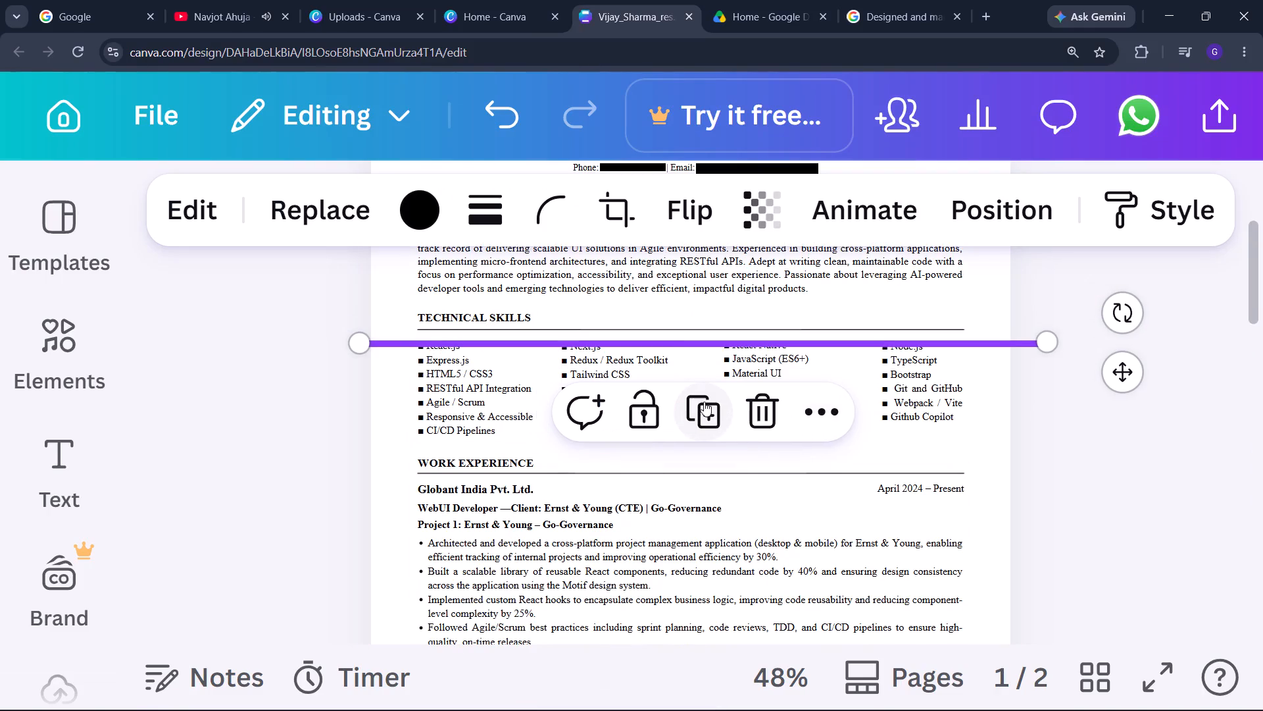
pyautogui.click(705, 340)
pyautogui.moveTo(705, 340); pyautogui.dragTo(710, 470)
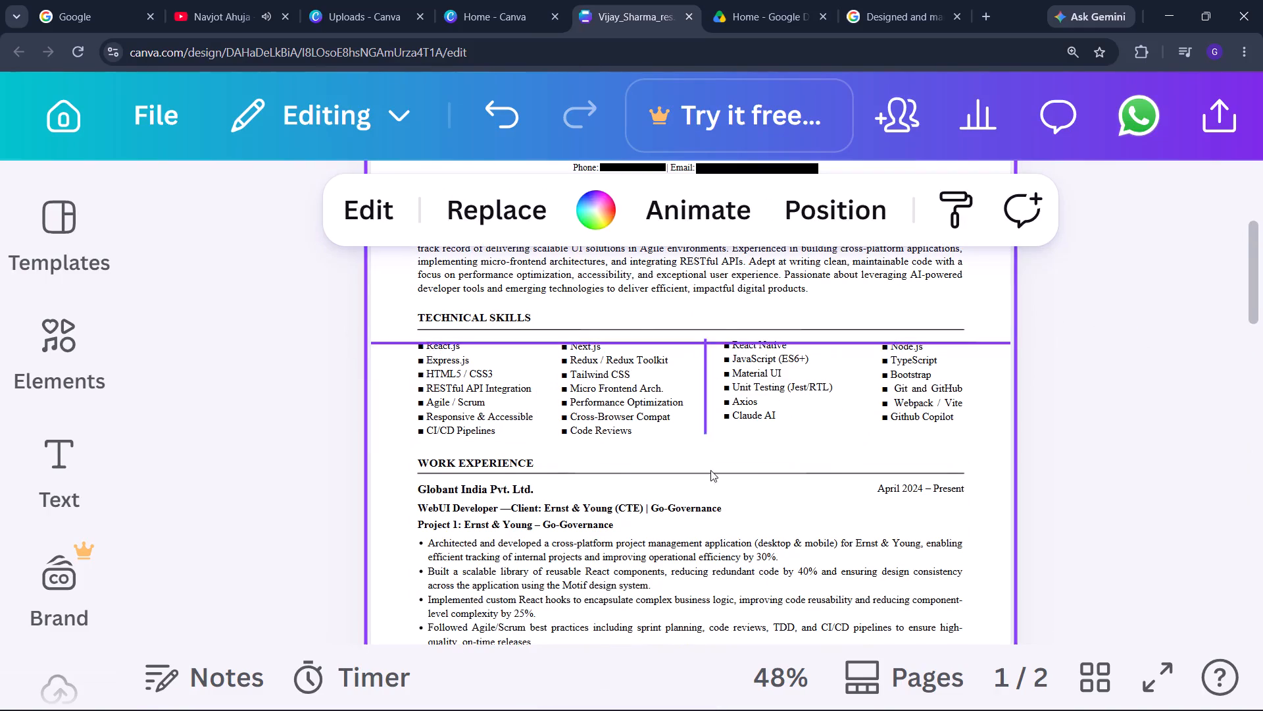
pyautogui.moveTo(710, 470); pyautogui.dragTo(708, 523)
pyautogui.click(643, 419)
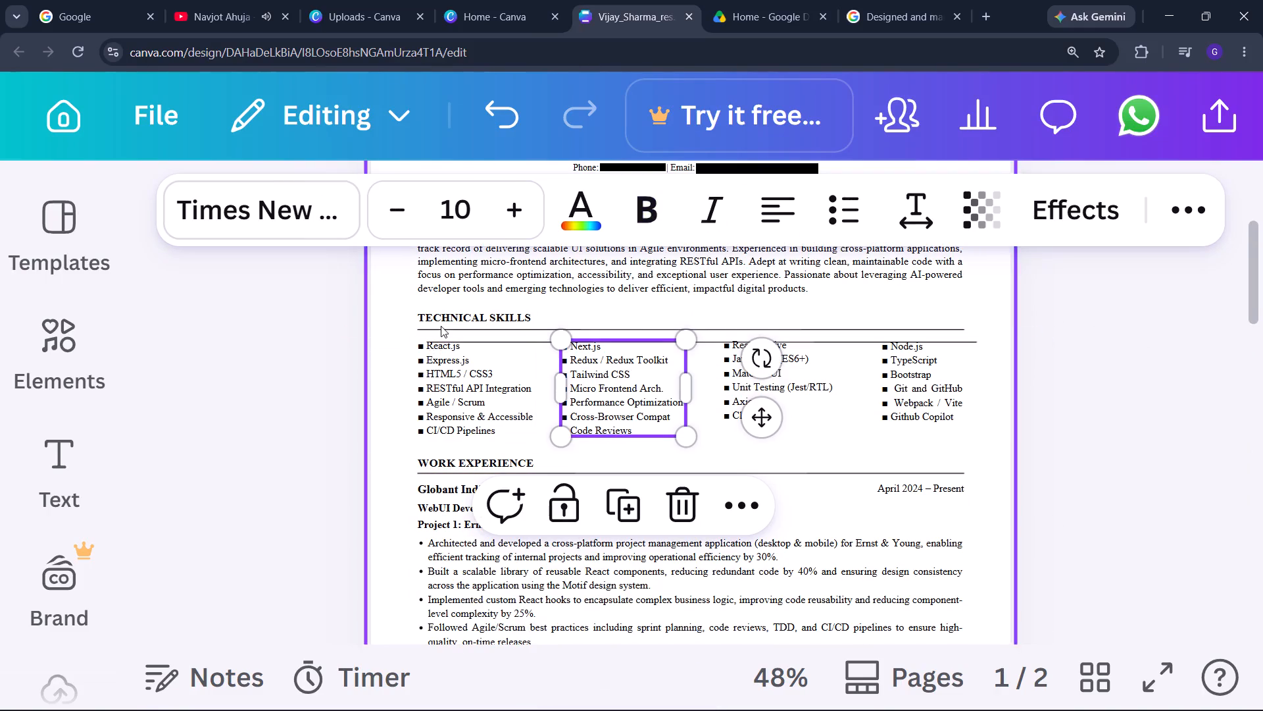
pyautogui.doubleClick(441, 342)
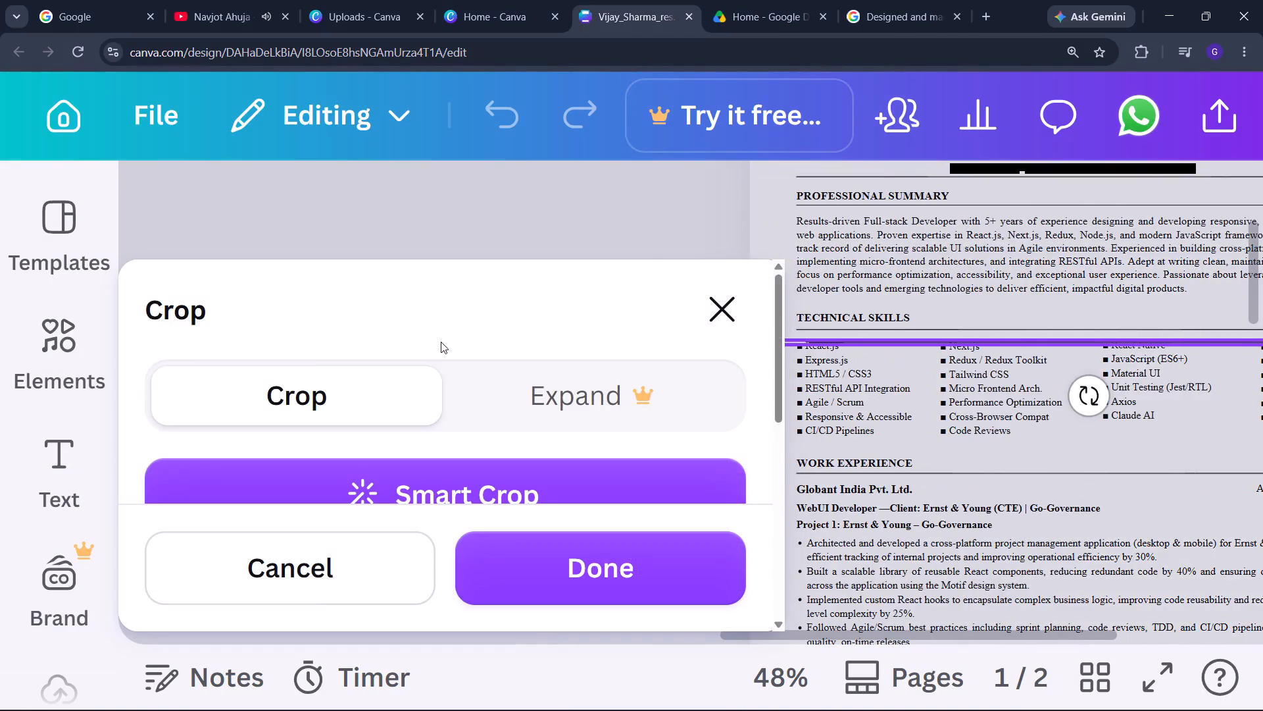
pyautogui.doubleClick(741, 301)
# Cut the duplicated divider line from page 1 and paste it onto page 2, allowing clipboard access for the site.
pyautogui.rightClick(682, 342)
pyautogui.rightClick(682, 342)
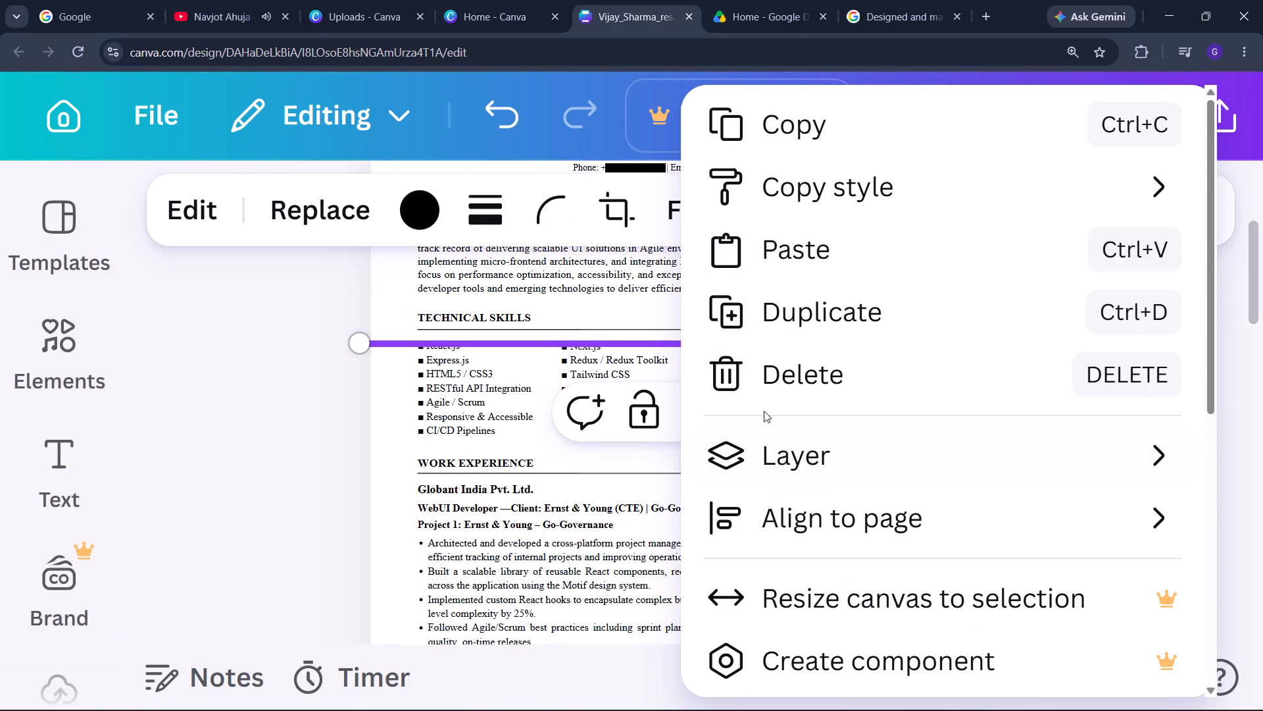
pyautogui.hotkey('ctrl', 'x')
pyautogui.scroll(1, 750, 408)
pyautogui.scroll(-4, 750, 408)
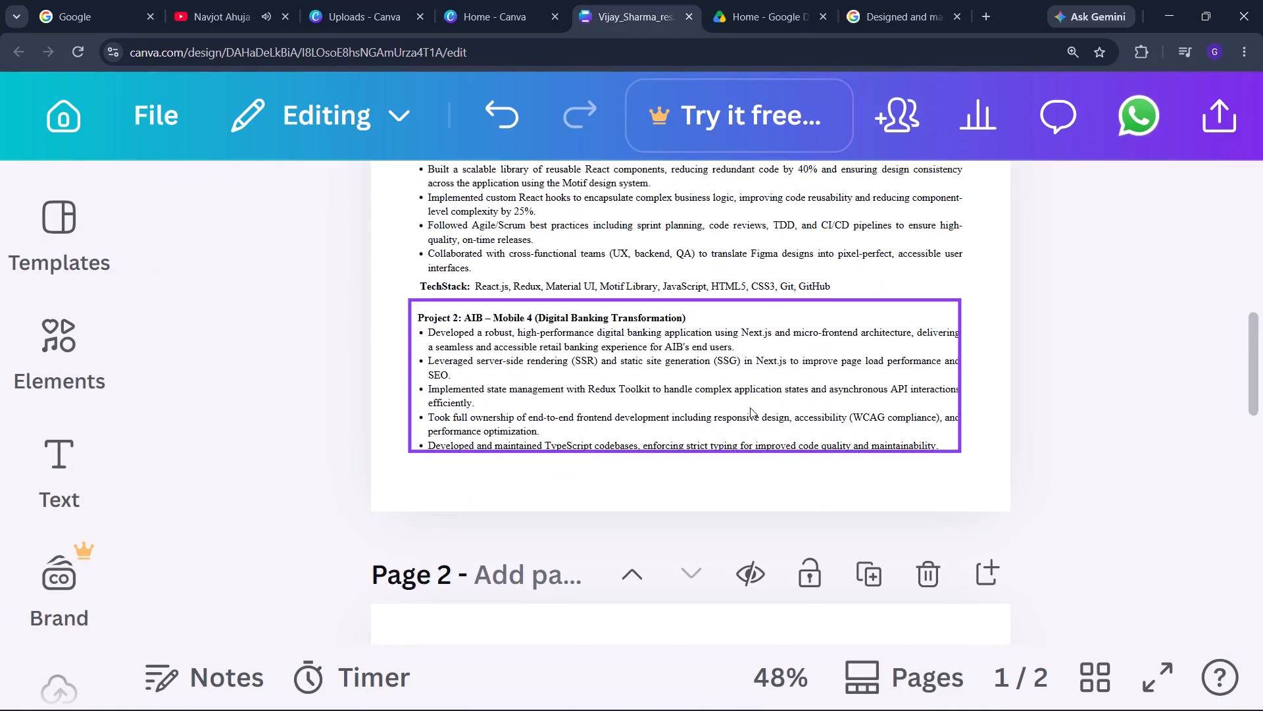
pyautogui.scroll(-2, 750, 408)
pyautogui.scroll(-2, 572, 637)
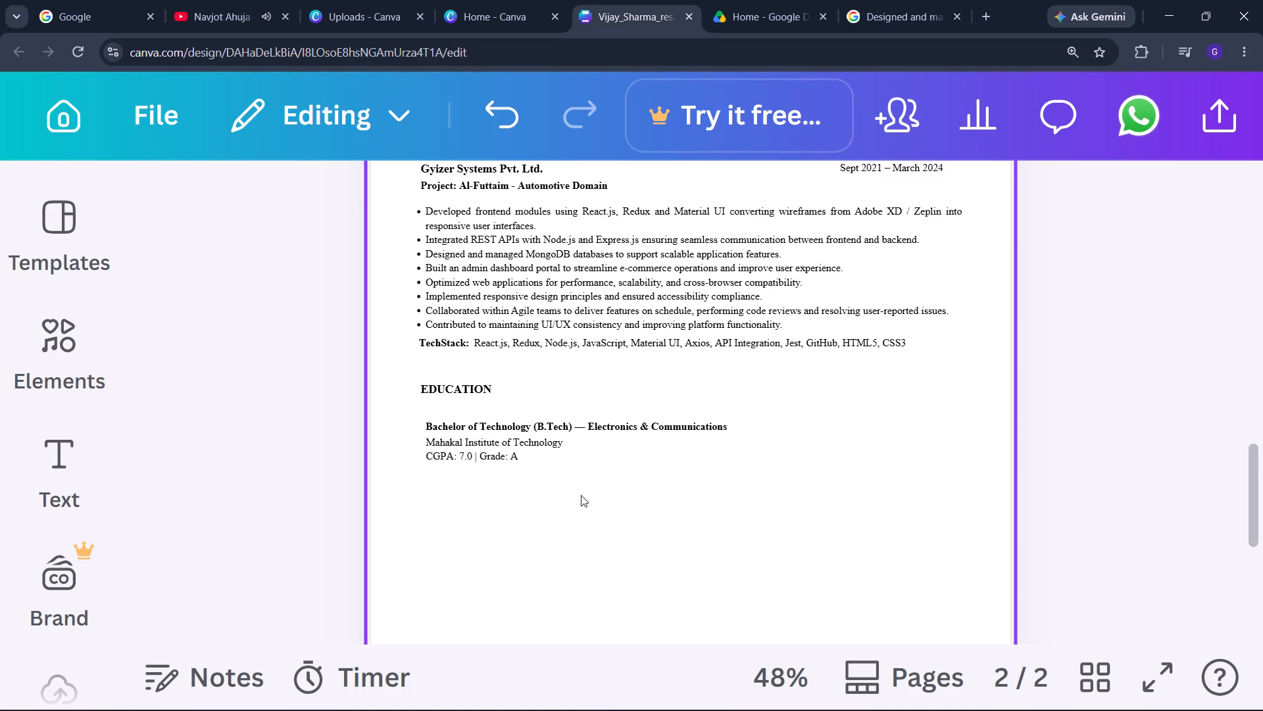
pyautogui.rightClick(514, 506)
pyautogui.click(608, 305)
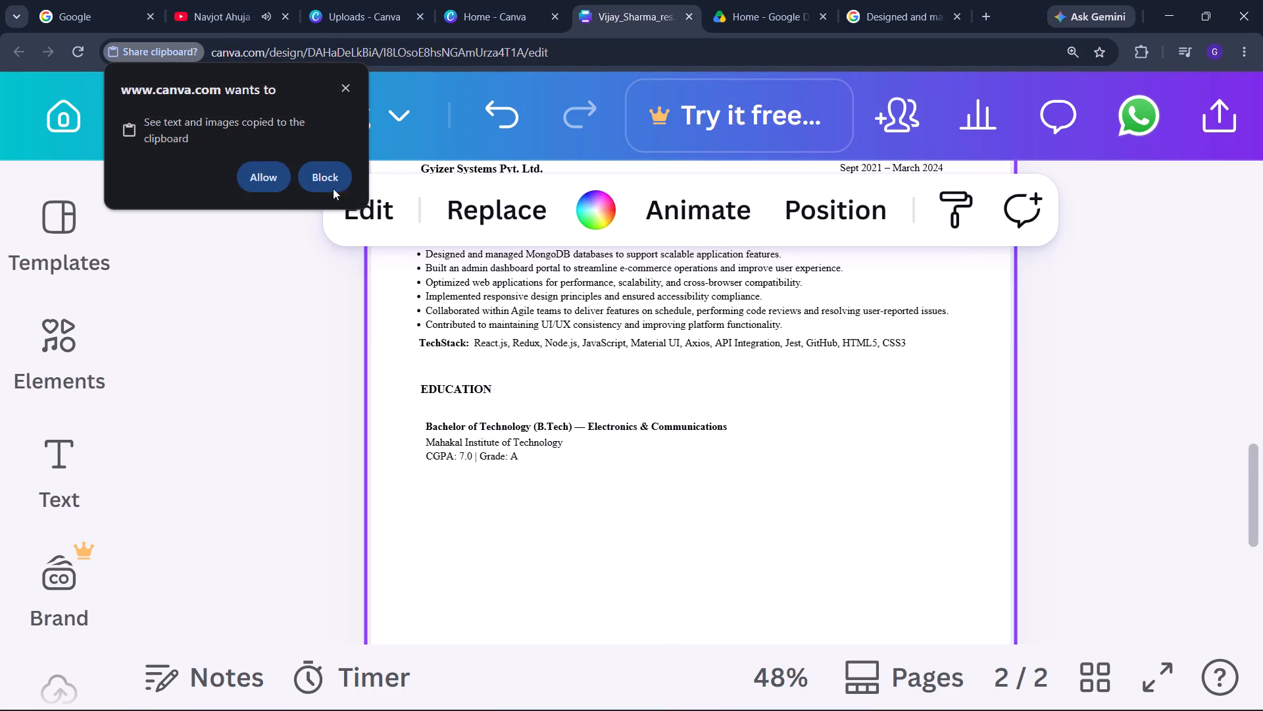
pyautogui.doubleClick(271, 180)
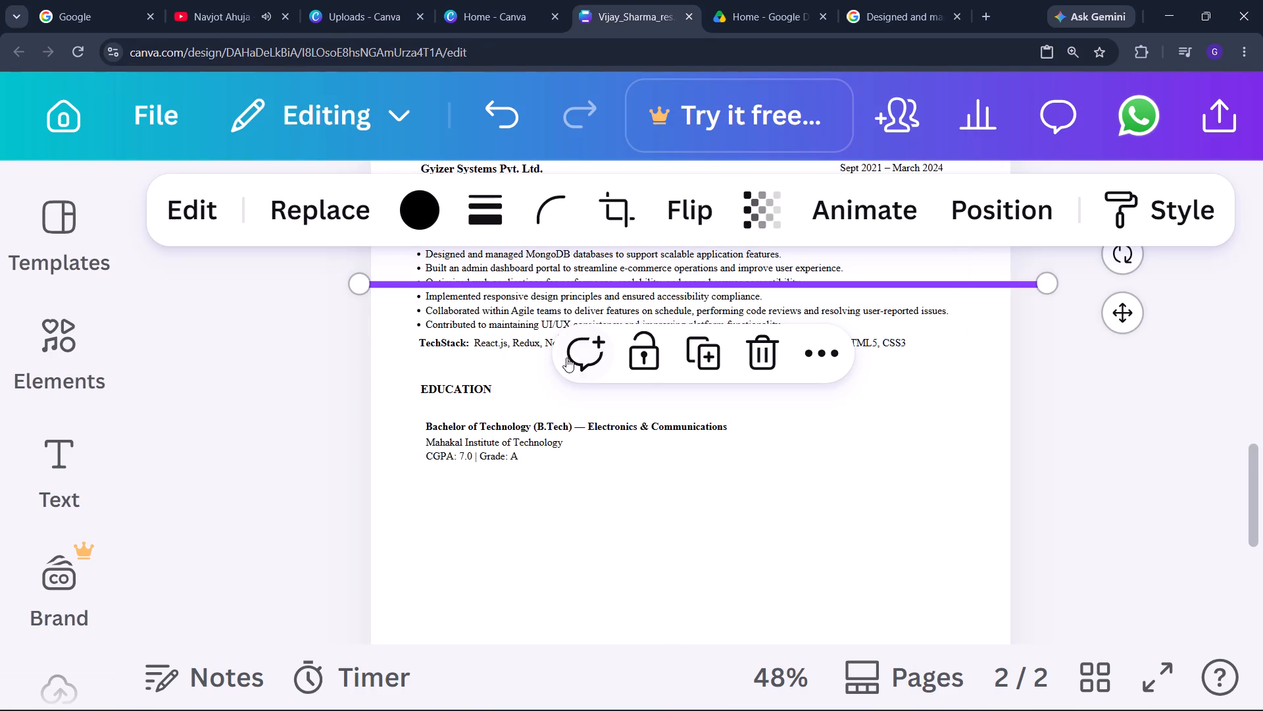
# Position the pasted divider line between the EDUCATION heading and the degree line, centred horizontally on the page.
pyautogui.moveTo(445, 283); pyautogui.dragTo(479, 407)
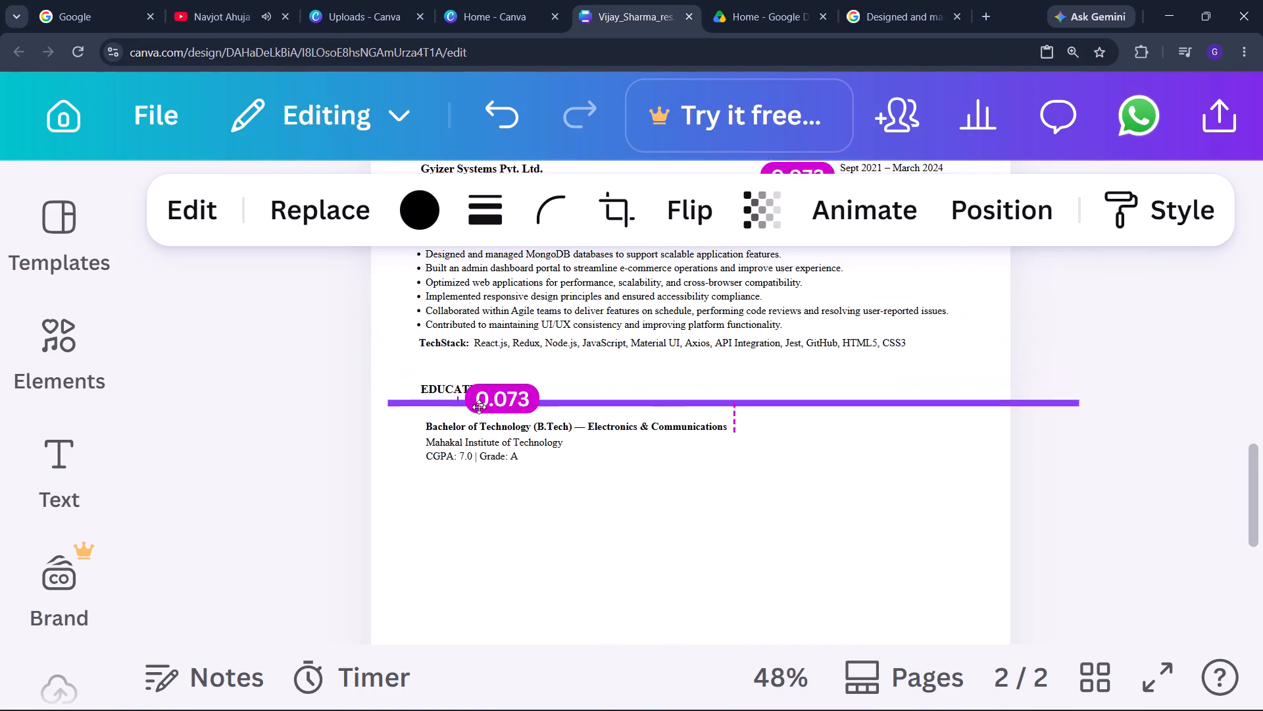
pyautogui.moveTo(479, 407); pyautogui.dragTo(492, 410)
pyautogui.click(492, 410)
pyautogui.click(471, 497)
pyautogui.doubleClick(487, 412)
pyautogui.moveTo(486, 408); pyautogui.dragTo(467, 408)
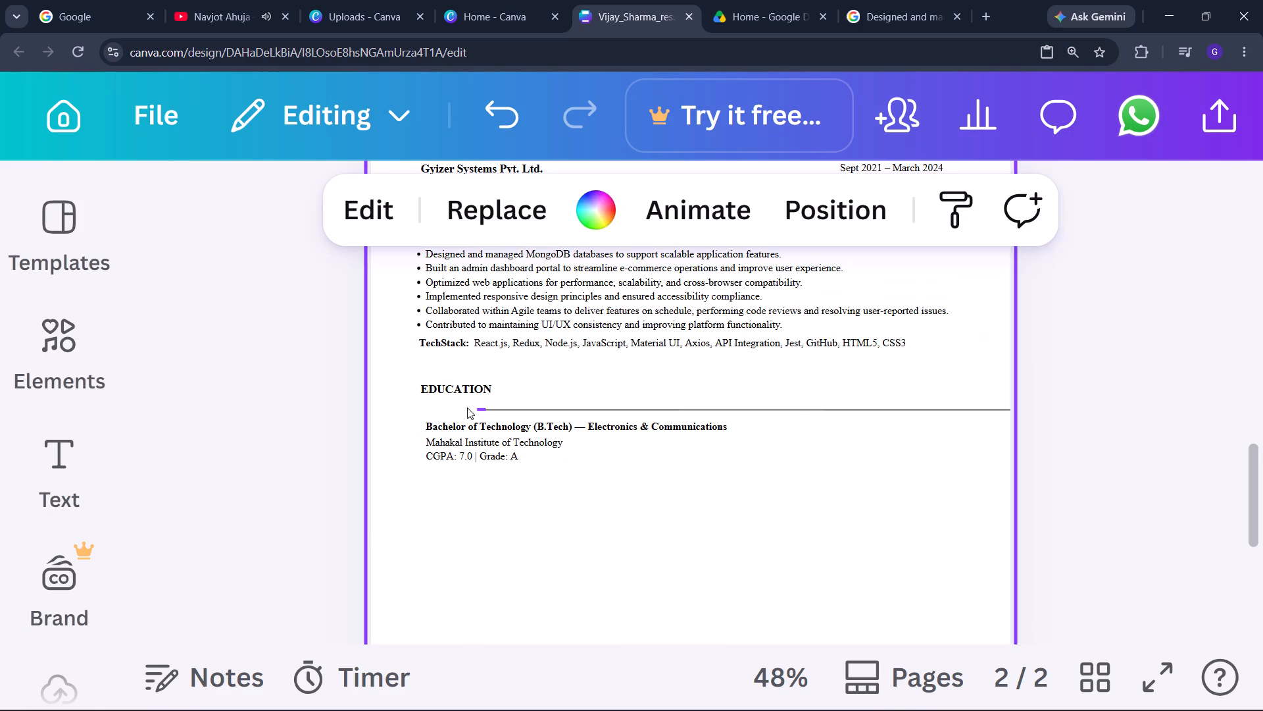
pyautogui.moveTo(467, 408); pyautogui.dragTo(465, 408)
pyautogui.moveTo(496, 410); pyautogui.dragTo(441, 409)
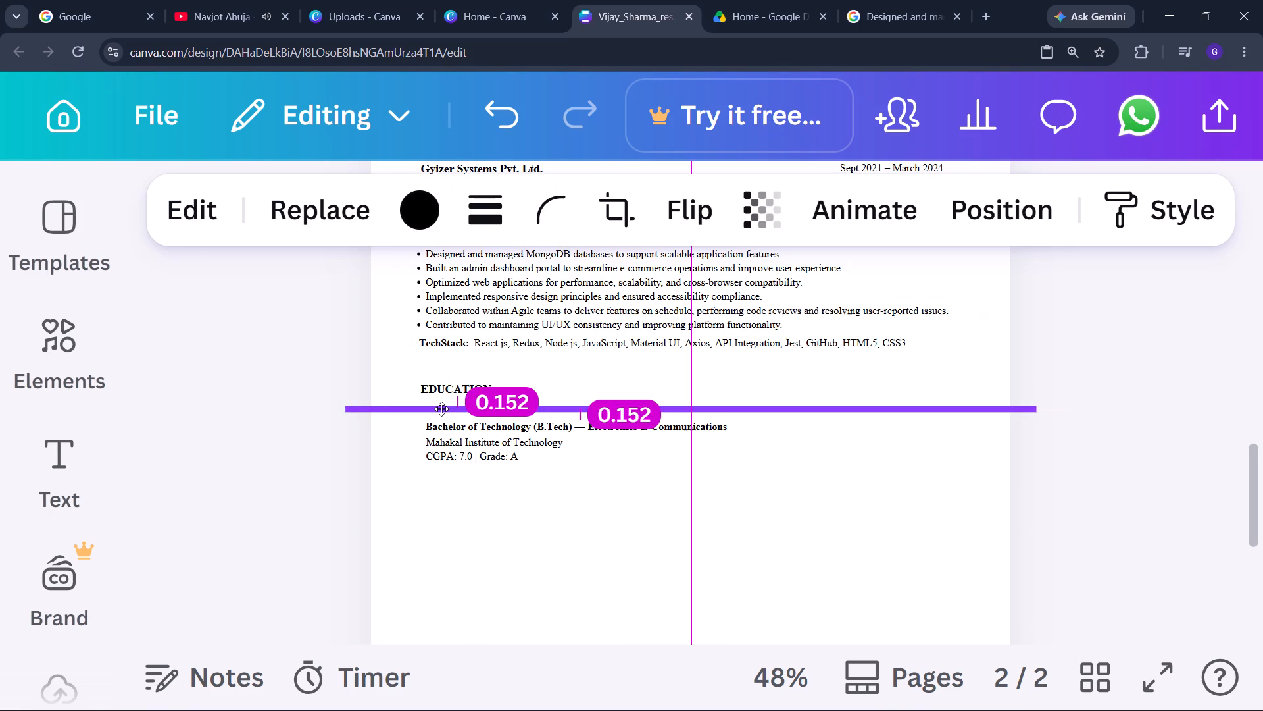
pyautogui.moveTo(441, 409); pyautogui.dragTo(437, 409)
pyautogui.doubleClick(533, 492)
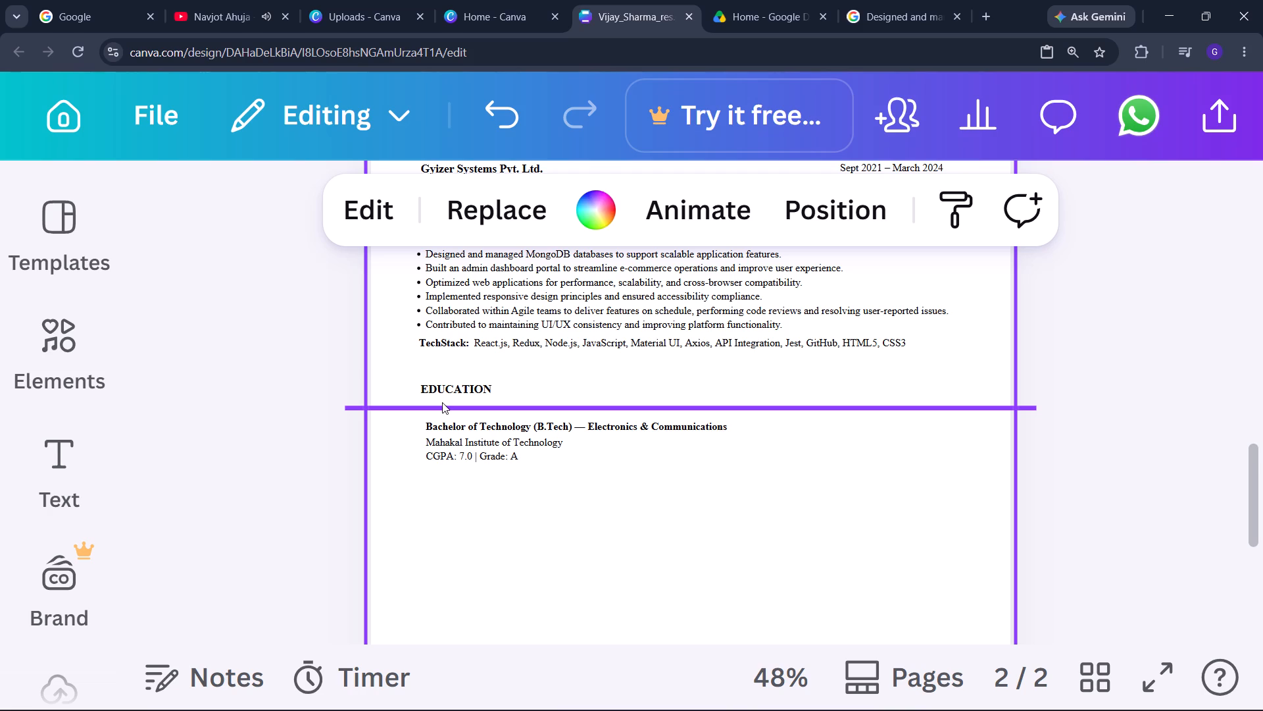
pyautogui.click(453, 523)
# Compare the EDUCATION heading and its divider line with the section heading styling on page 1.
pyautogui.scroll(9, 437, 510)
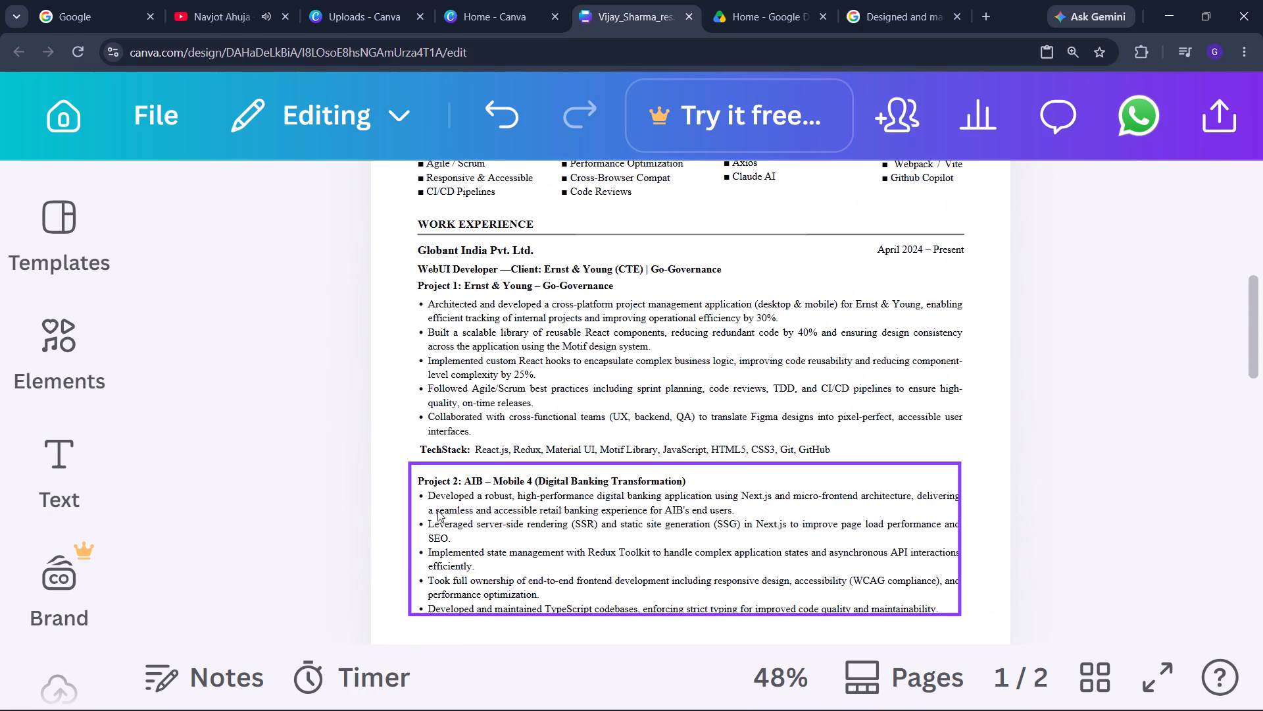
pyautogui.scroll(-2, 432, 511)
pyautogui.scroll(1, 430, 512)
pyautogui.scroll(-6, 429, 514)
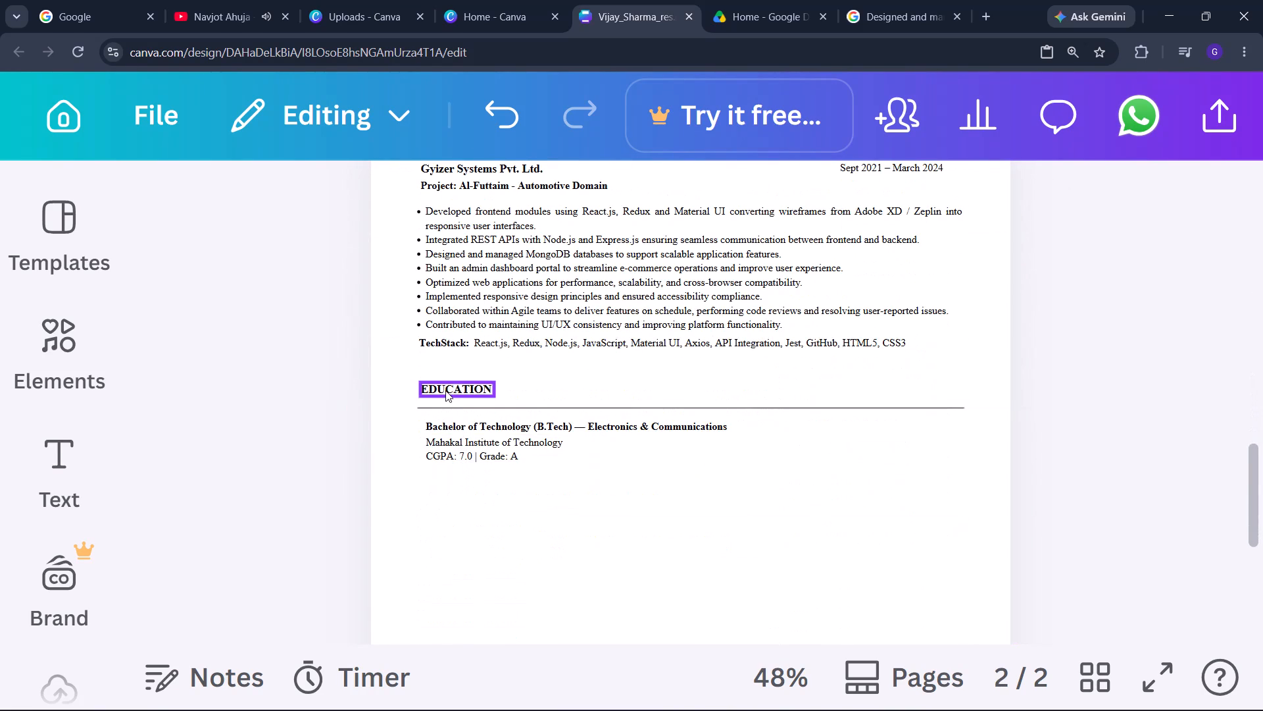
pyautogui.click(445, 390)
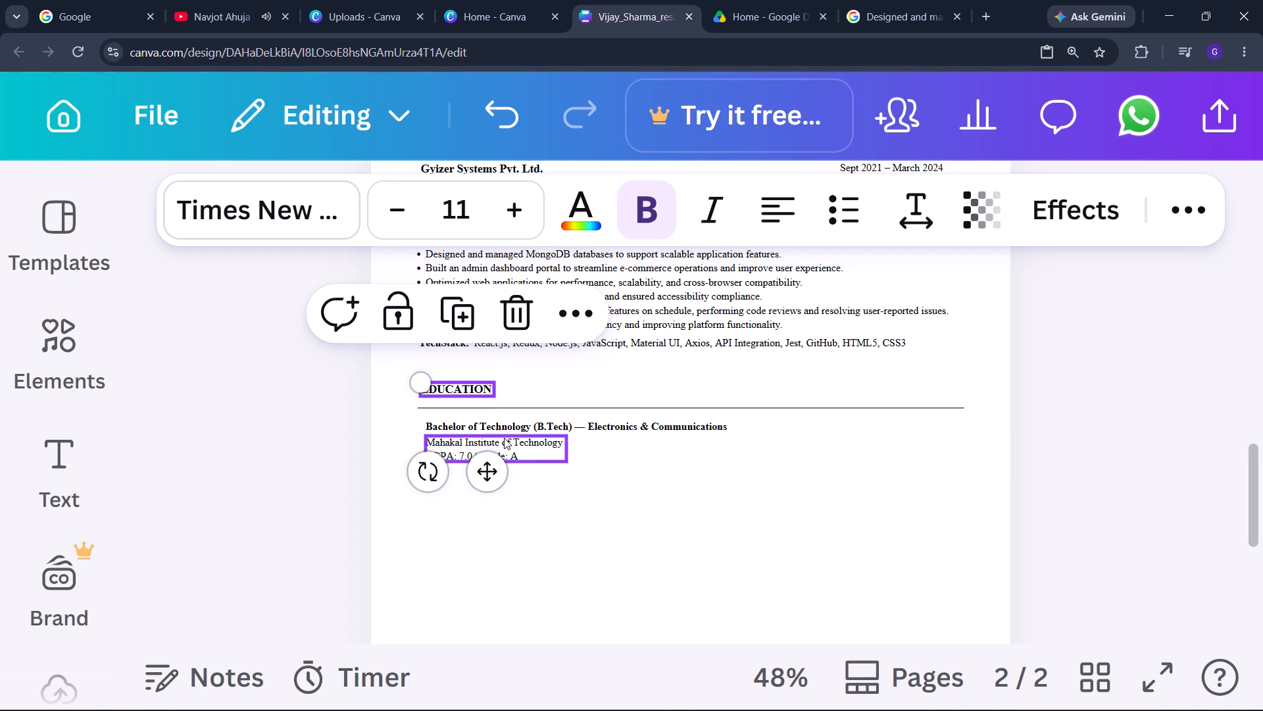
pyautogui.click(493, 548)
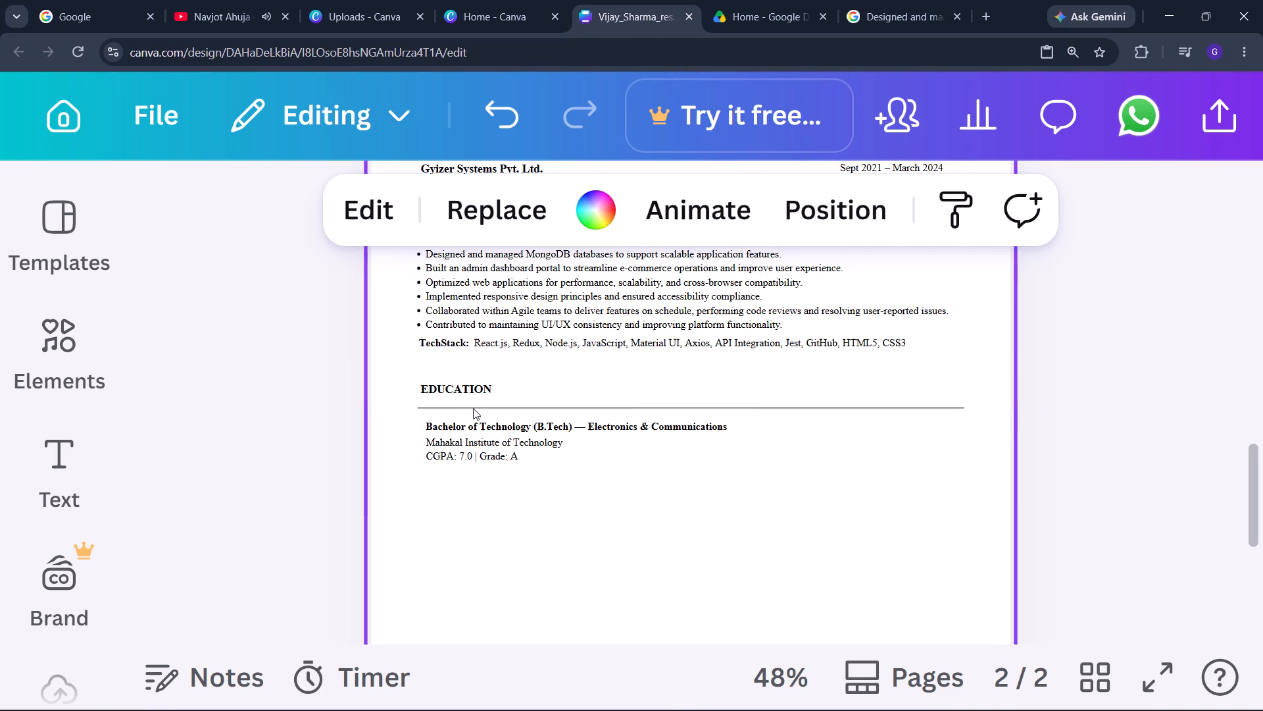
# Move the divider line up closer beneath the EDUCATION heading, keeping it aligned with the page margins.
pyautogui.moveTo(474, 408); pyautogui.dragTo(485, 401)
pyautogui.click(485, 401)
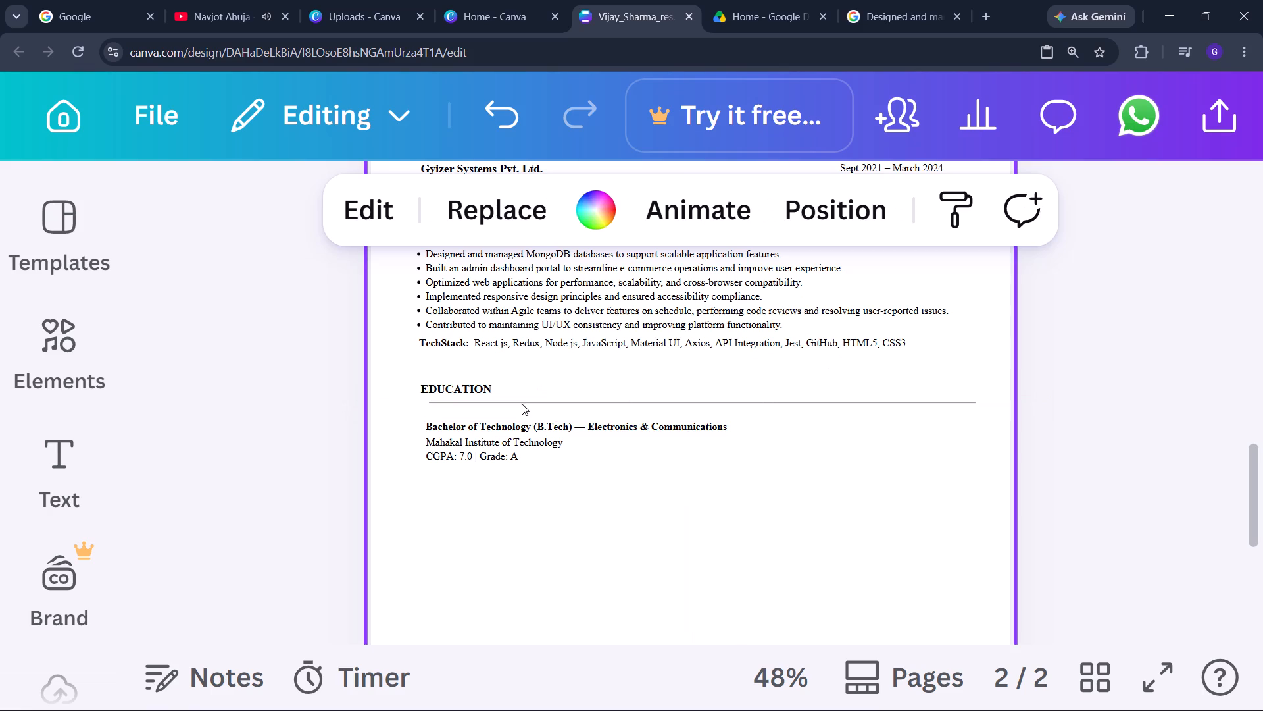
pyautogui.moveTo(521, 402); pyautogui.dragTo(507, 404)
pyautogui.click(507, 404)
pyautogui.doubleClick(541, 534)
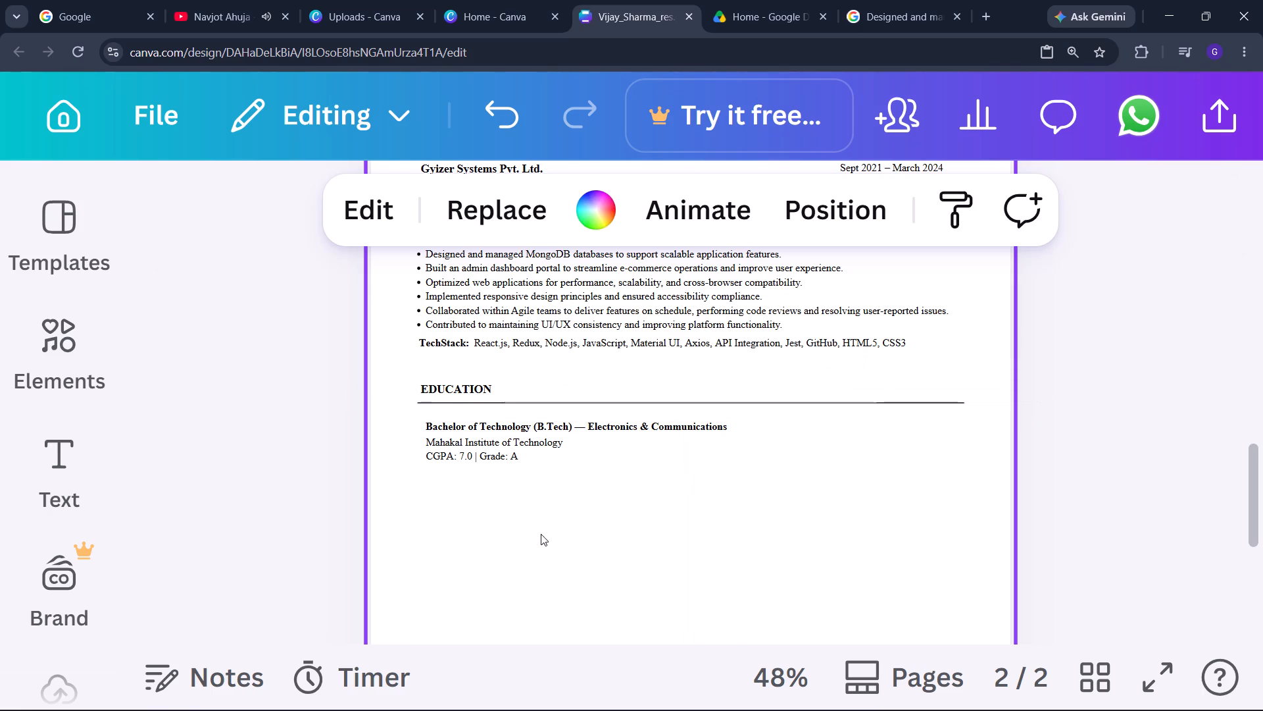
pyautogui.doubleClick(451, 402)
pyautogui.moveTo(461, 402); pyautogui.dragTo(474, 402)
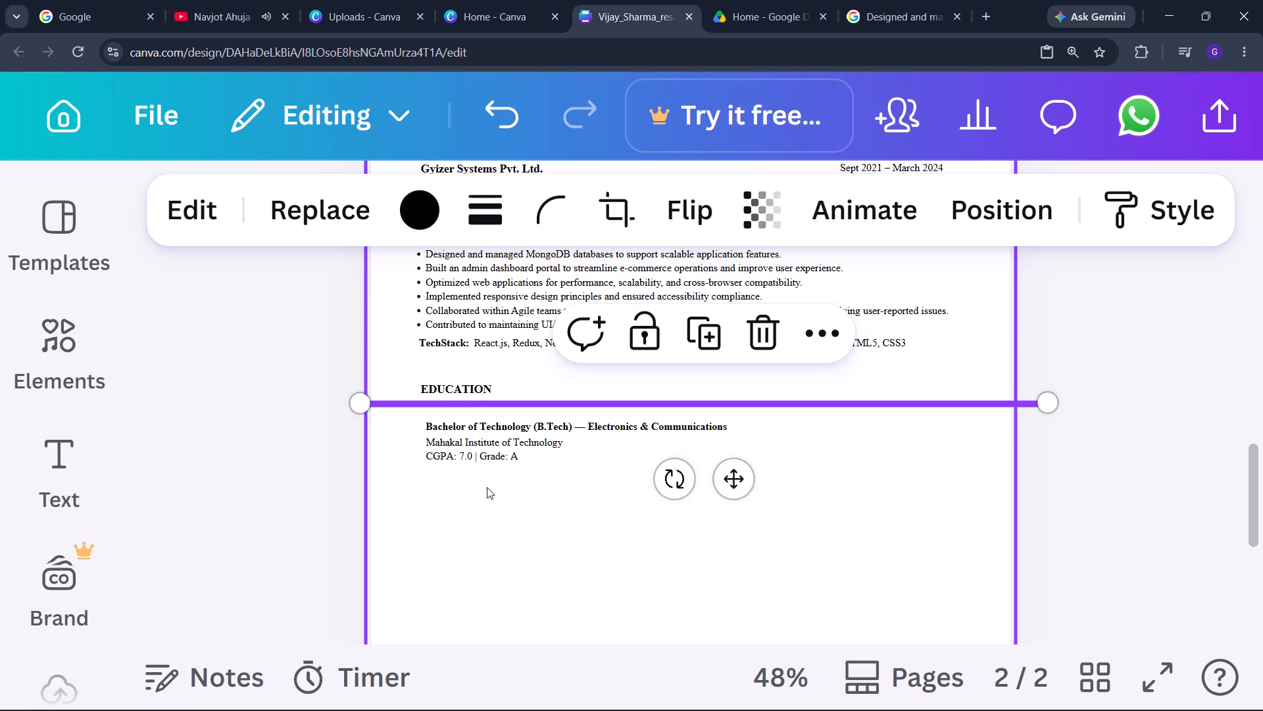
# Shift the page 2 divider line slightly left so it spans the page's text margins.
pyautogui.doubleClick(487, 487)
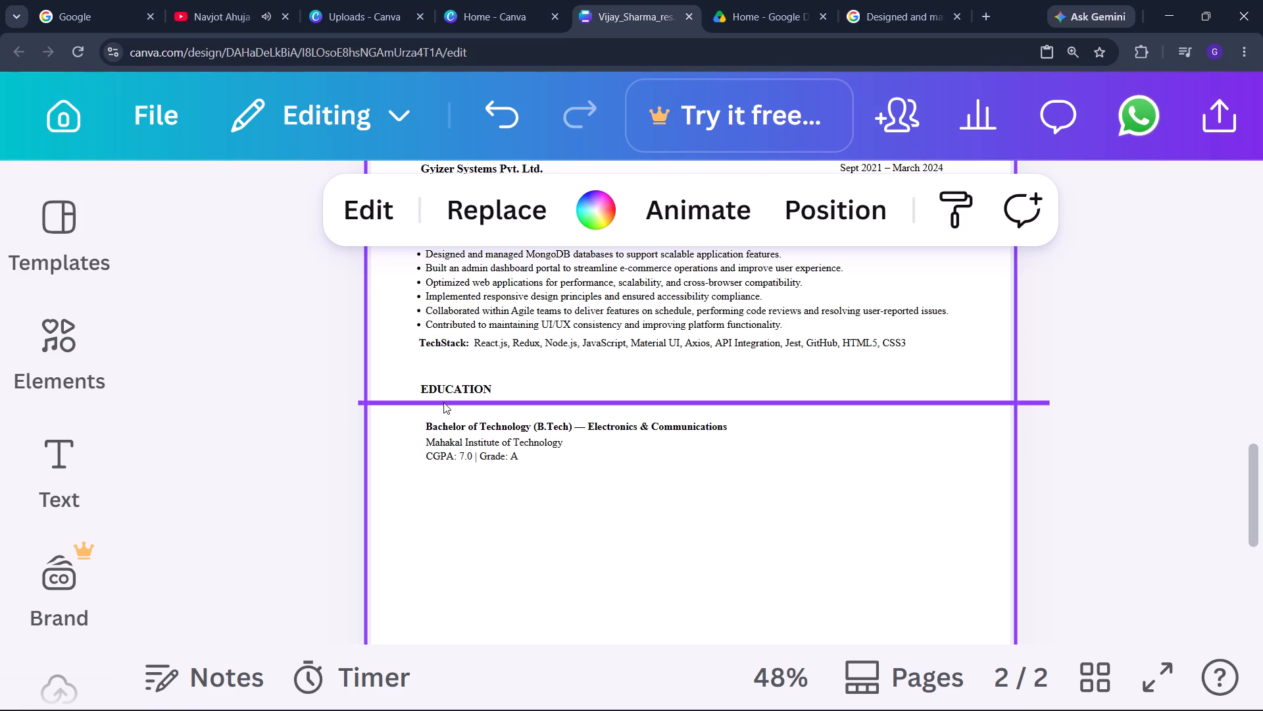
pyautogui.moveTo(443, 402); pyautogui.dragTo(435, 403)
pyautogui.click(435, 403)
pyautogui.doubleClick(445, 525)
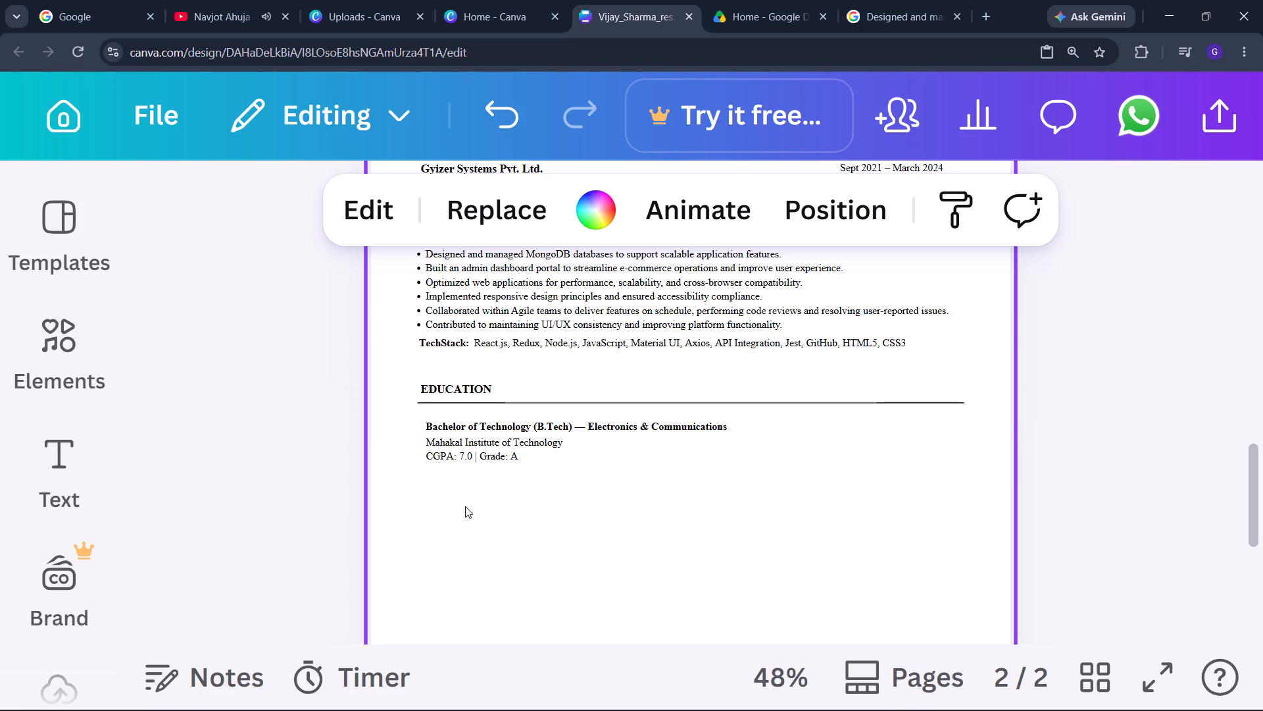
# Align the EDUCATION heading's left edge with the TechStack line above it.
pyautogui.click(441, 390)
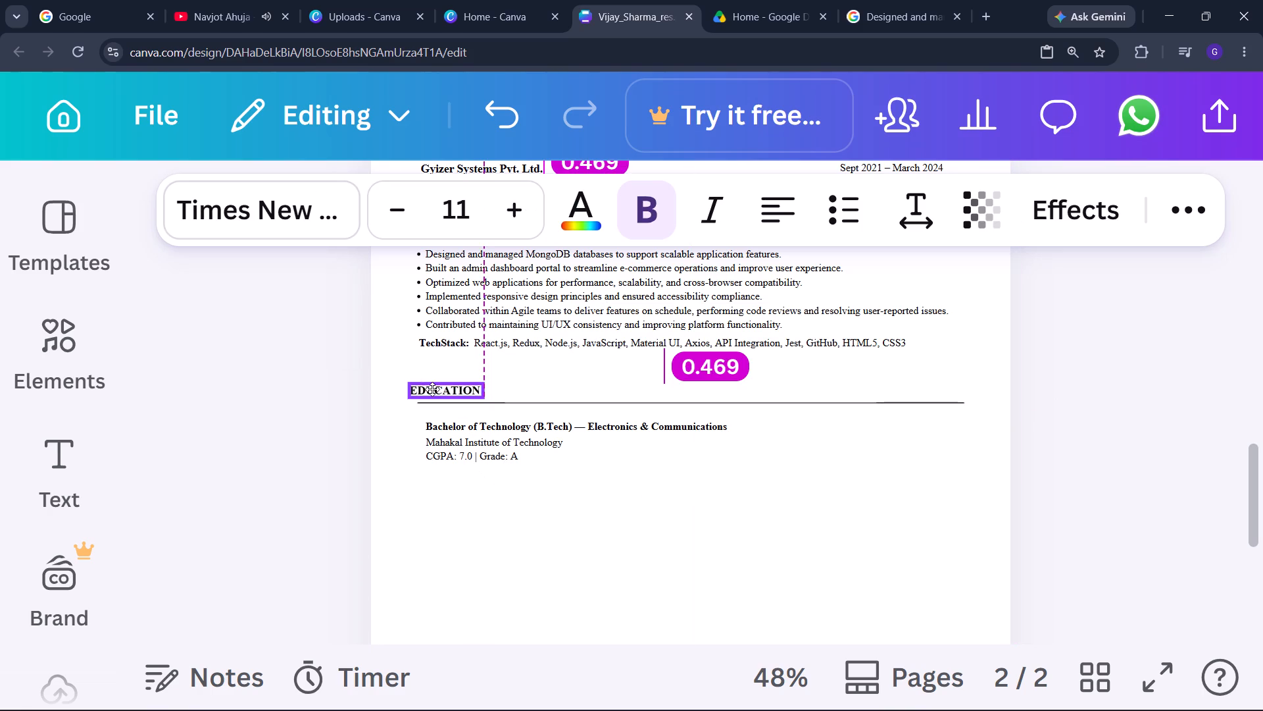
pyautogui.click(439, 390)
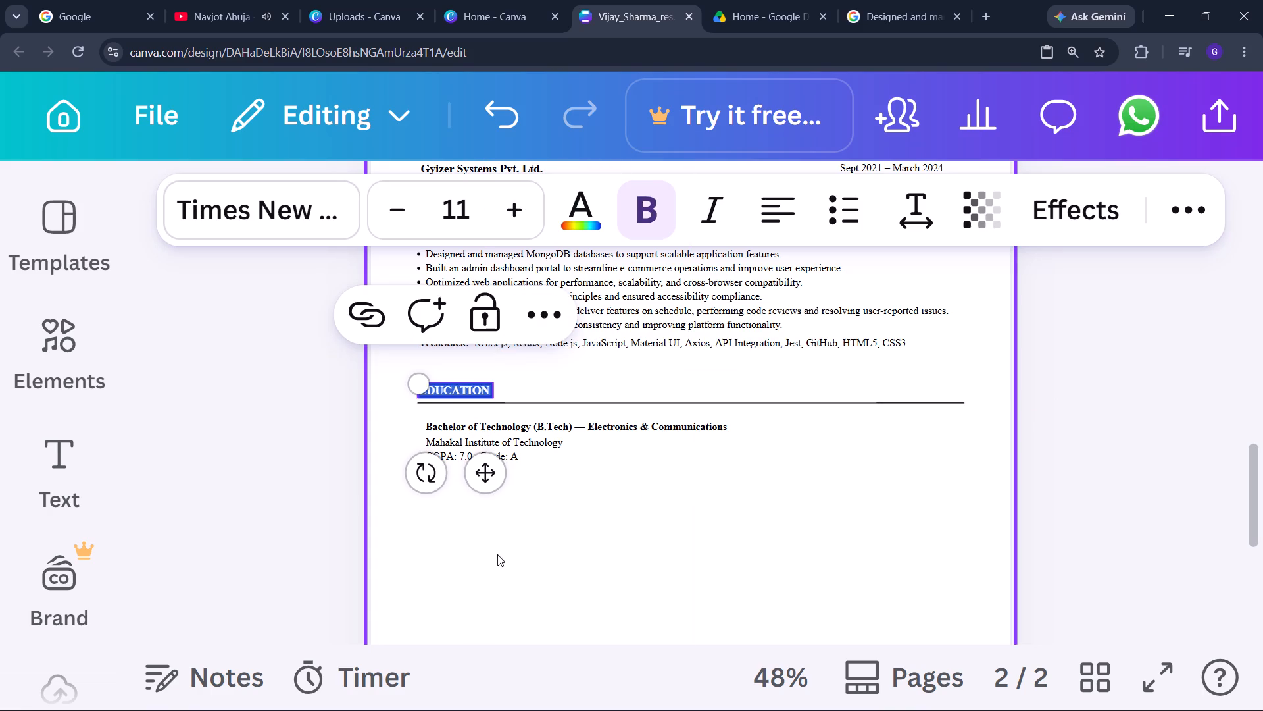
pyautogui.click(501, 562)
# Nudge the divider line left so it starts at the EDUCATION heading's left edge.
pyautogui.moveTo(435, 402); pyautogui.dragTo(444, 402)
pyautogui.doubleClick(460, 513)
pyautogui.moveTo(437, 402); pyautogui.dragTo(433, 404)
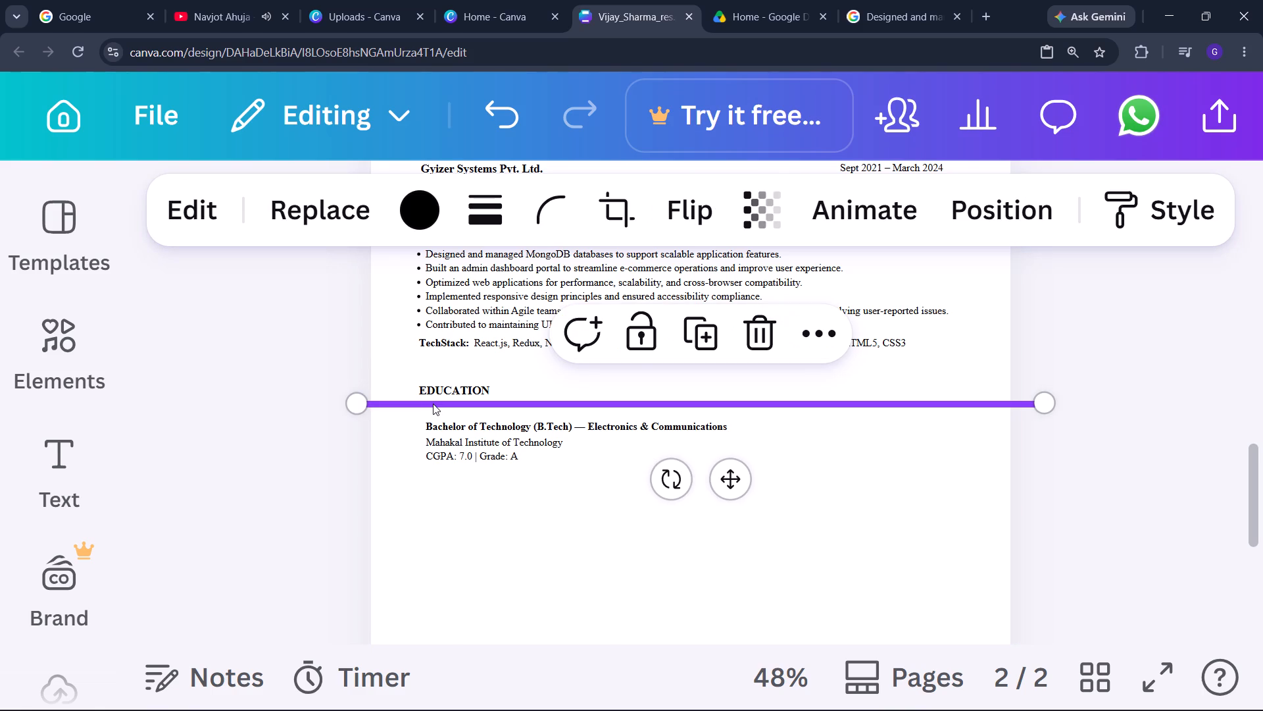
pyautogui.moveTo(433, 404); pyautogui.dragTo(430, 404)
pyautogui.click(430, 404)
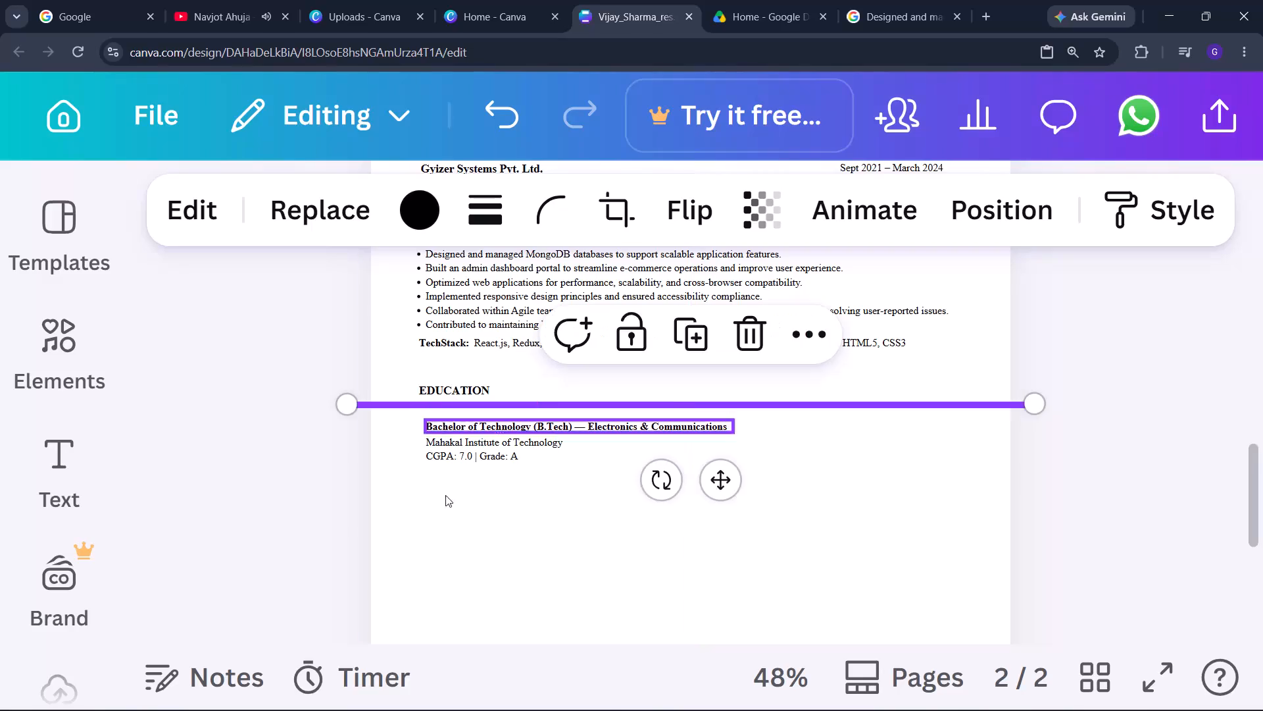
pyautogui.tripleClick(451, 520)
pyautogui.tripleClick(429, 404)
pyautogui.doubleClick(429, 404)
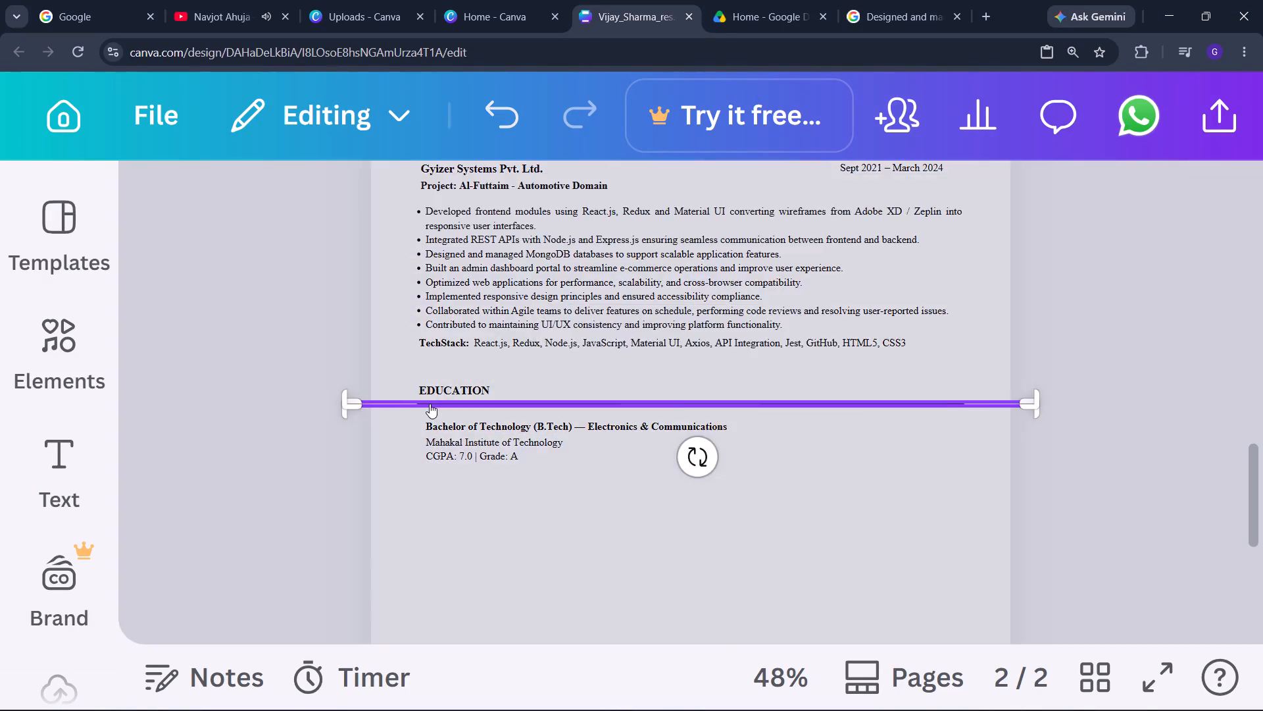
pyautogui.doubleClick(727, 413)
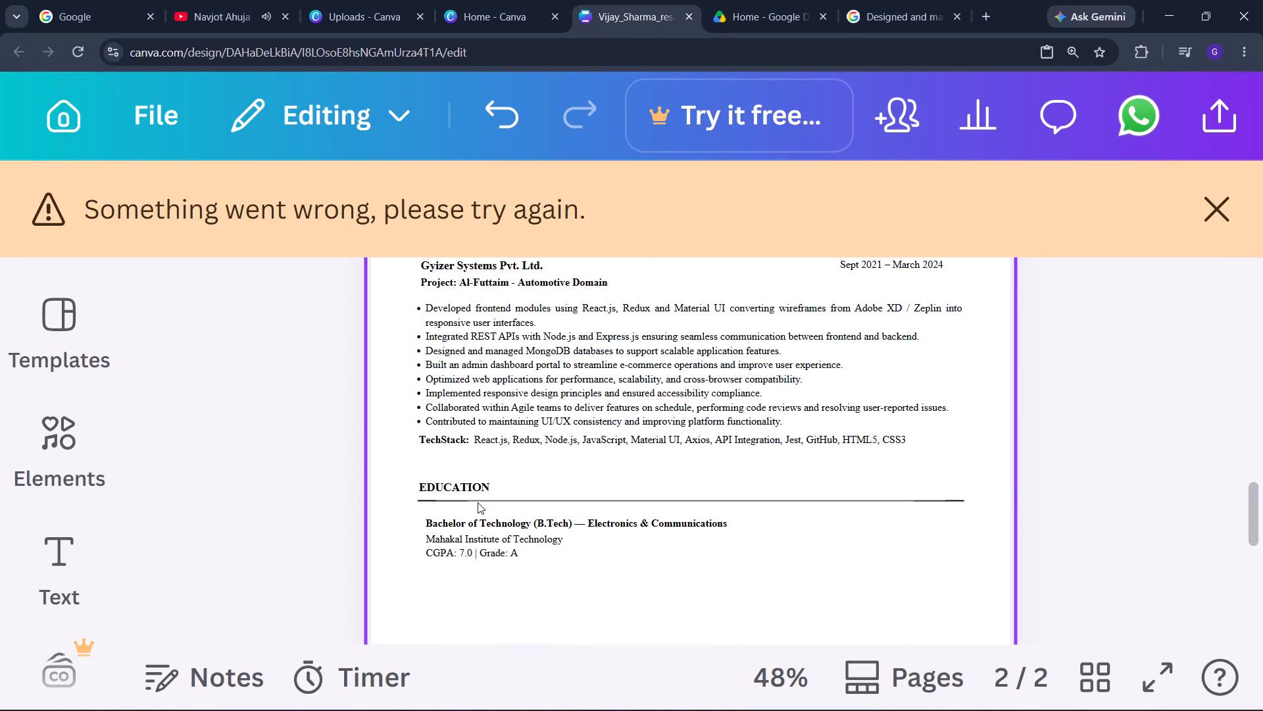
# Fine-tune the divider line at closer view, nudging it up slightly and keeping its left end flush with the EDUCATION heading.
pyautogui.keyDown('ctrl'); pyautogui.scroll(3, 475, 501); pyautogui.keyUp('ctrl')
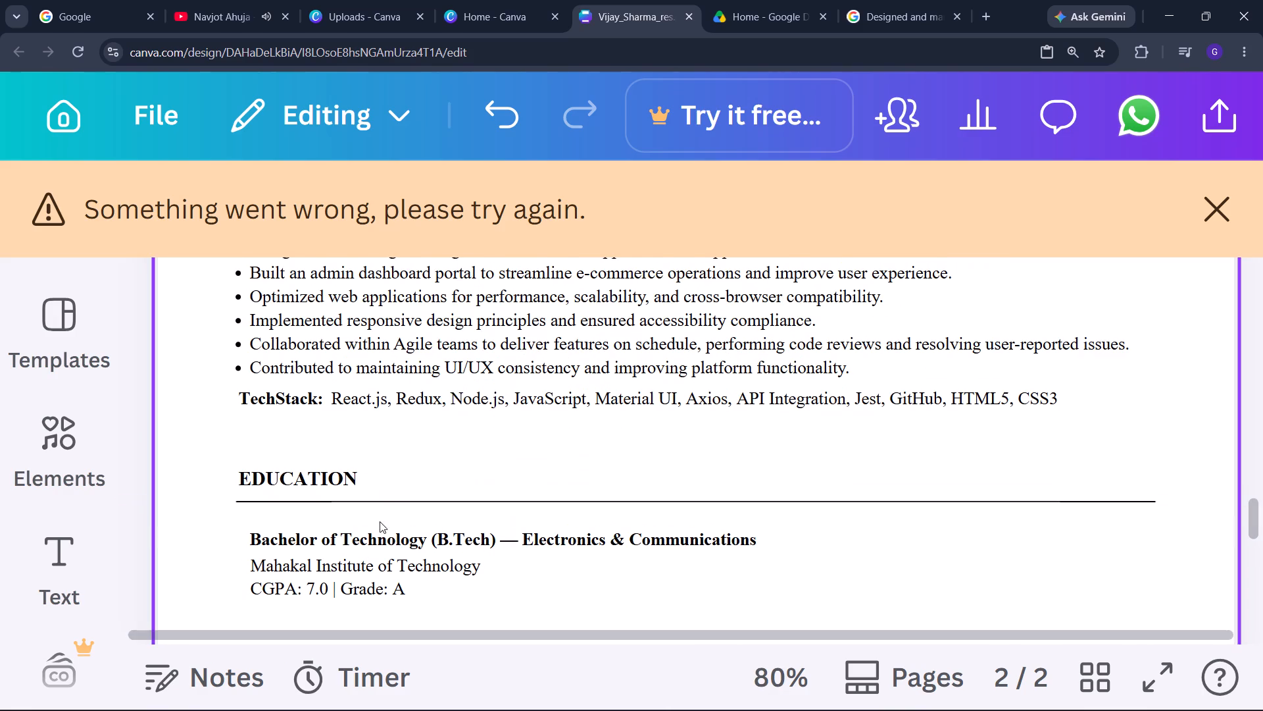
pyautogui.doubleClick(341, 496)
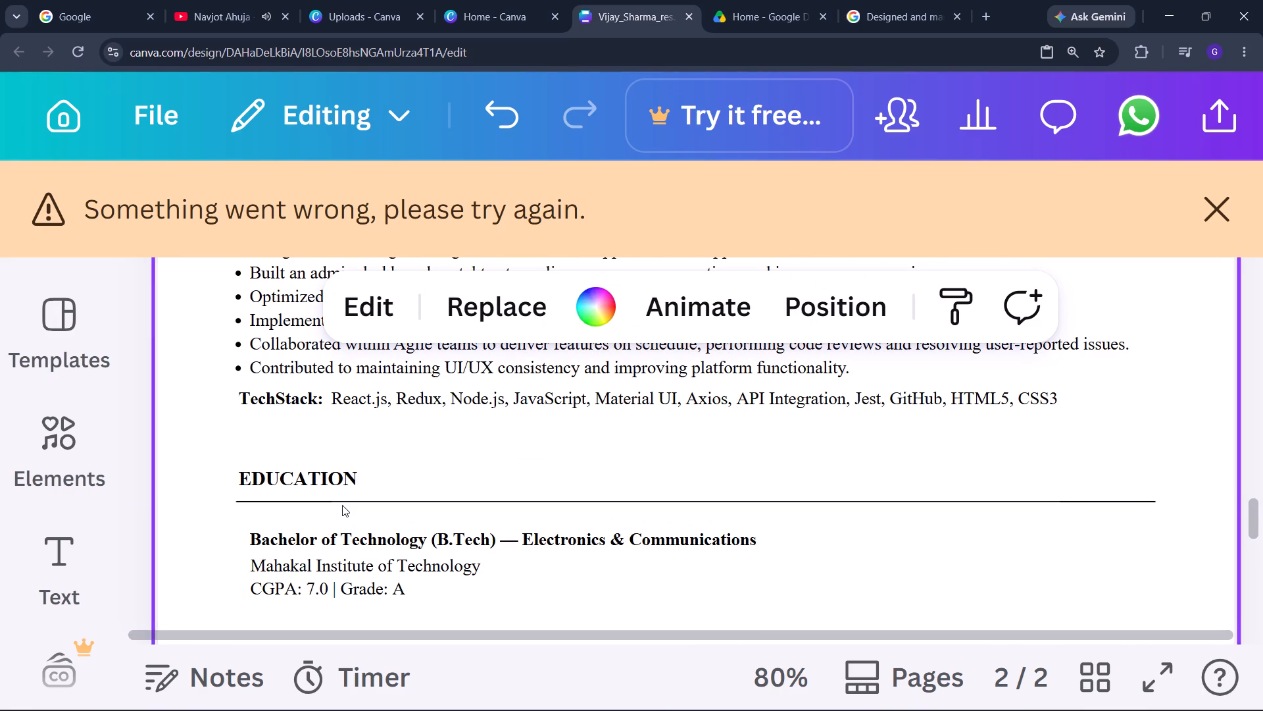
pyautogui.moveTo(341, 500); pyautogui.dragTo(353, 504)
pyautogui.click(353, 504)
pyautogui.doubleClick(393, 570)
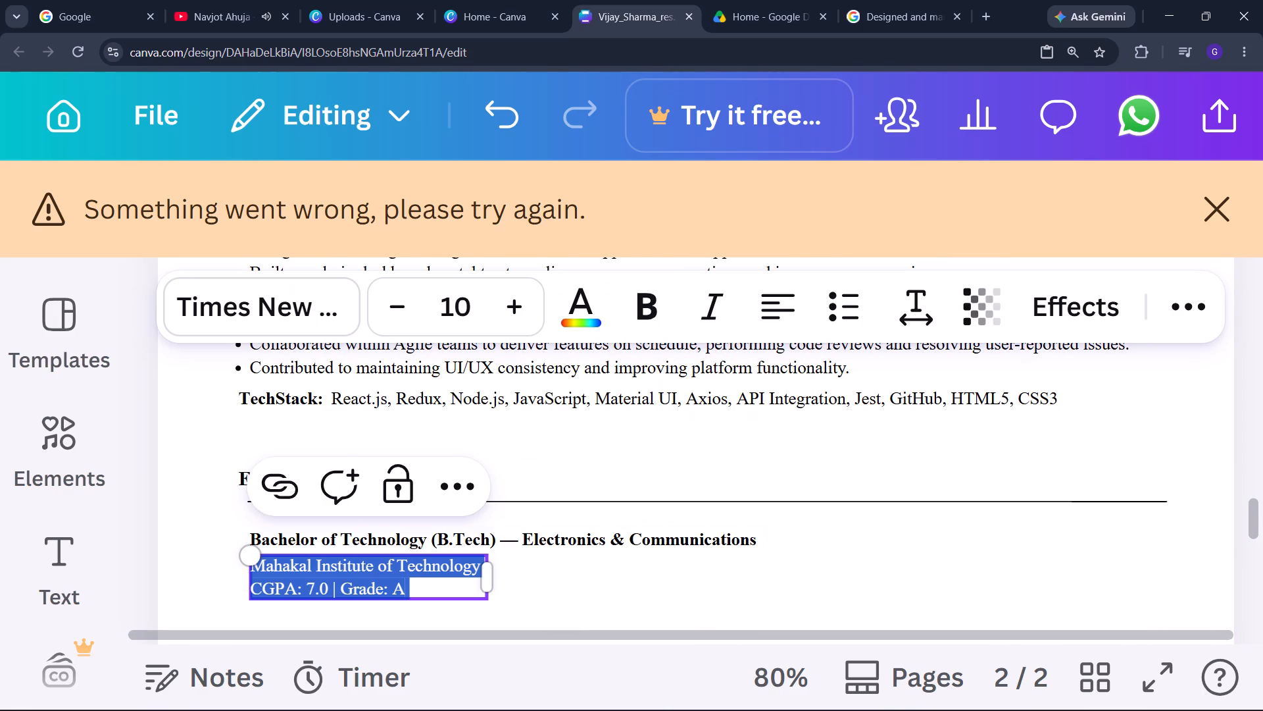
pyautogui.click(243, 502)
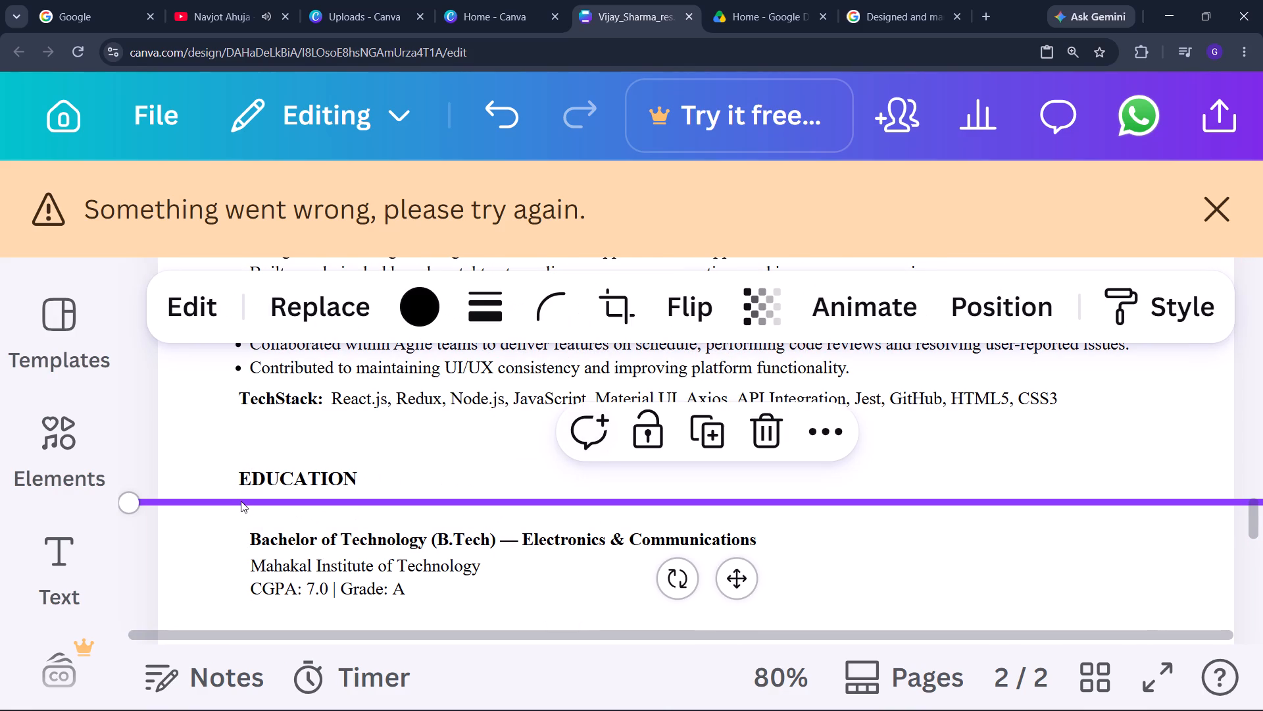
pyautogui.click(241, 501)
pyautogui.click(240, 541)
pyautogui.doubleClick(264, 500)
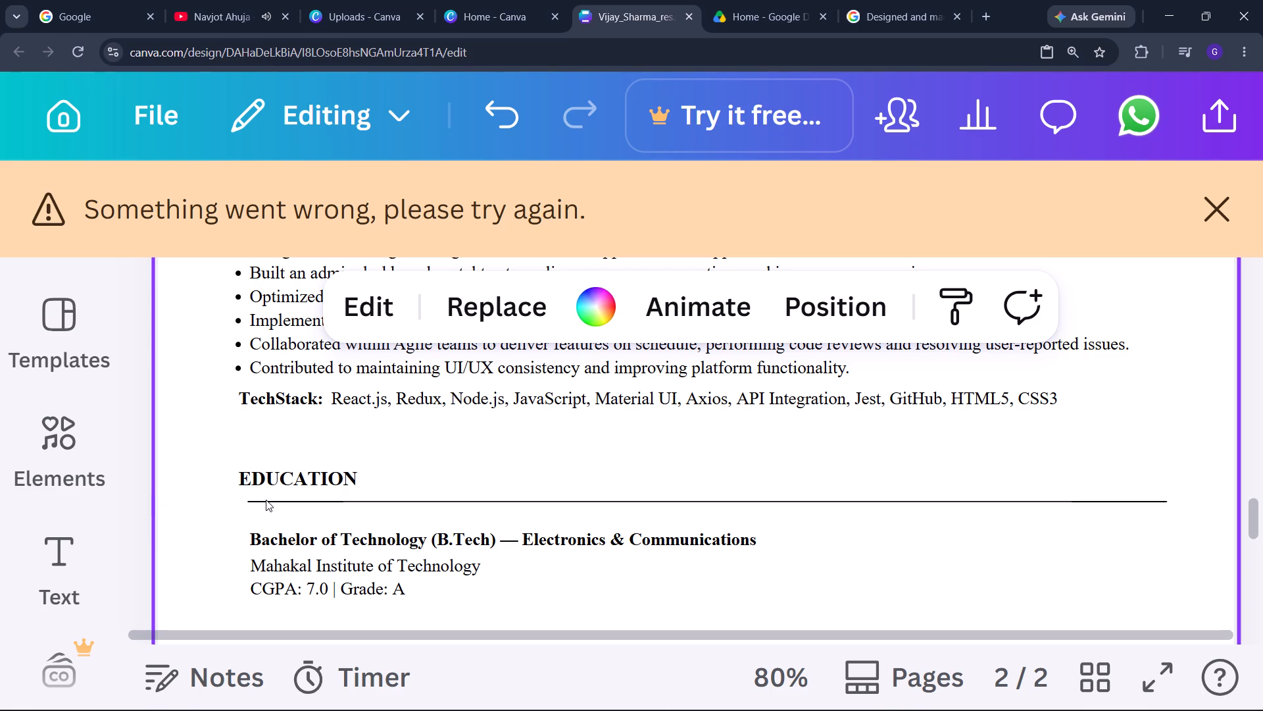
pyautogui.moveTo(266, 502); pyautogui.dragTo(256, 500)
pyautogui.click(207, 537)
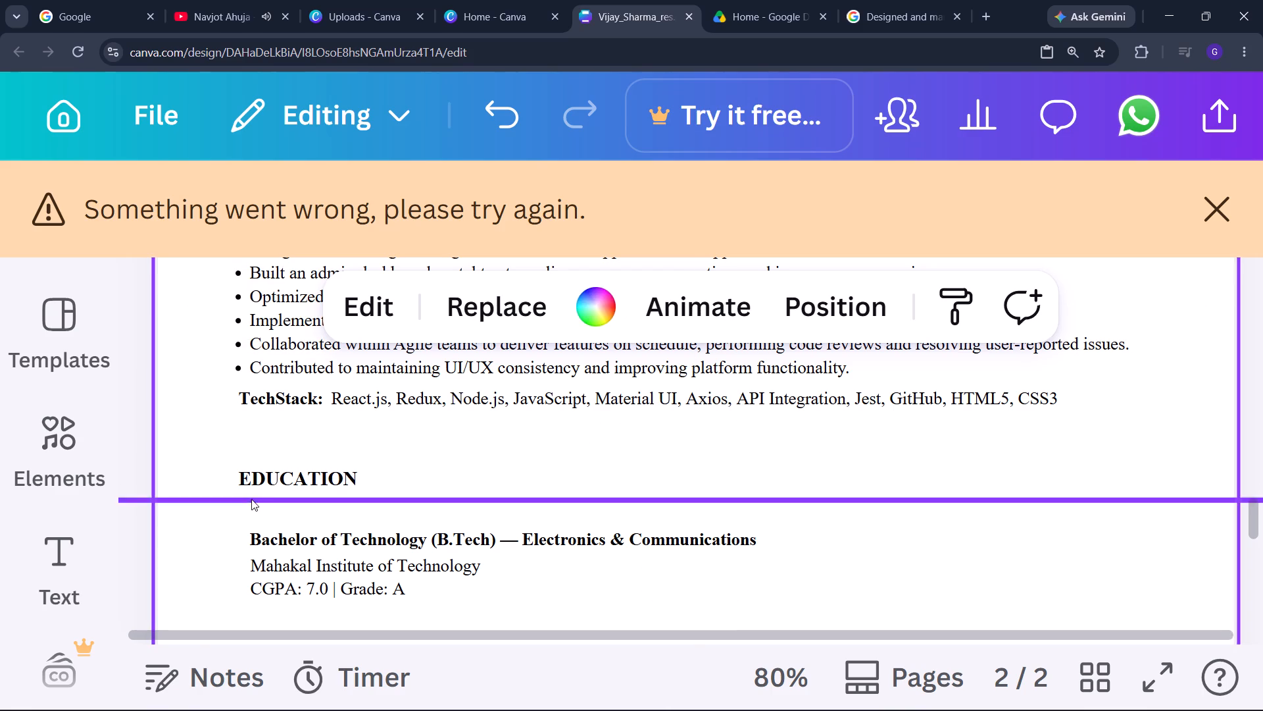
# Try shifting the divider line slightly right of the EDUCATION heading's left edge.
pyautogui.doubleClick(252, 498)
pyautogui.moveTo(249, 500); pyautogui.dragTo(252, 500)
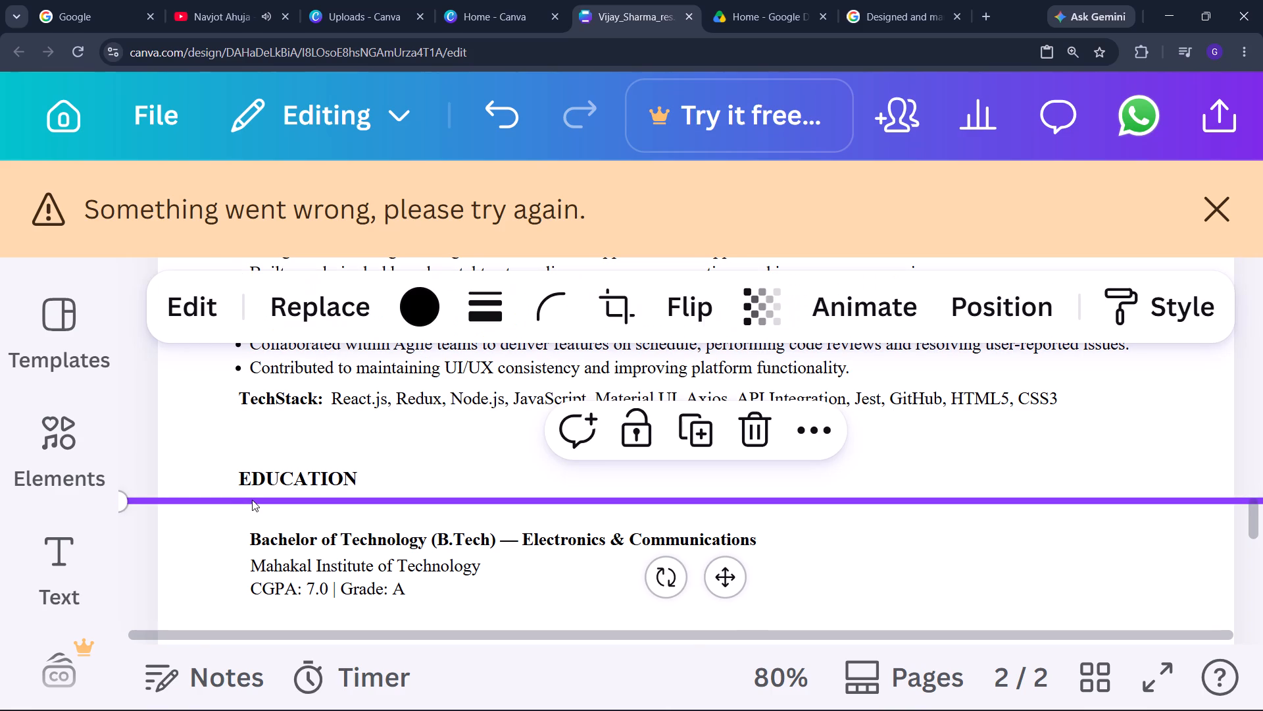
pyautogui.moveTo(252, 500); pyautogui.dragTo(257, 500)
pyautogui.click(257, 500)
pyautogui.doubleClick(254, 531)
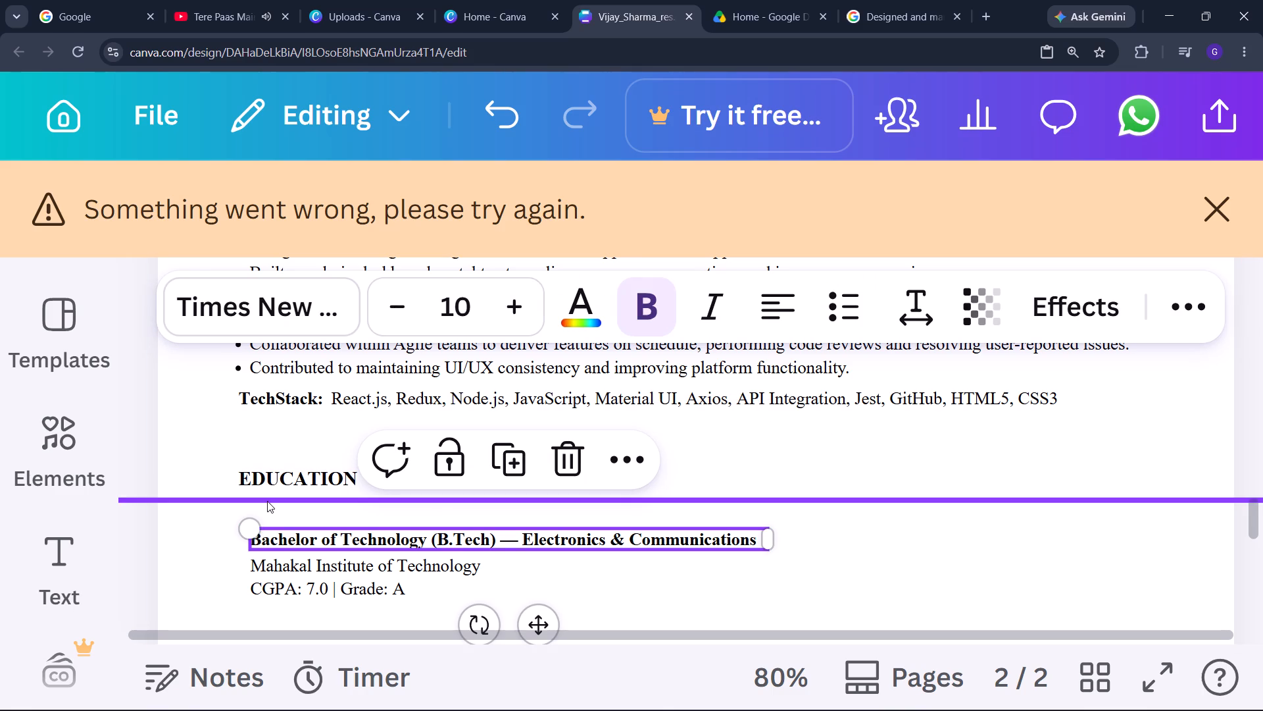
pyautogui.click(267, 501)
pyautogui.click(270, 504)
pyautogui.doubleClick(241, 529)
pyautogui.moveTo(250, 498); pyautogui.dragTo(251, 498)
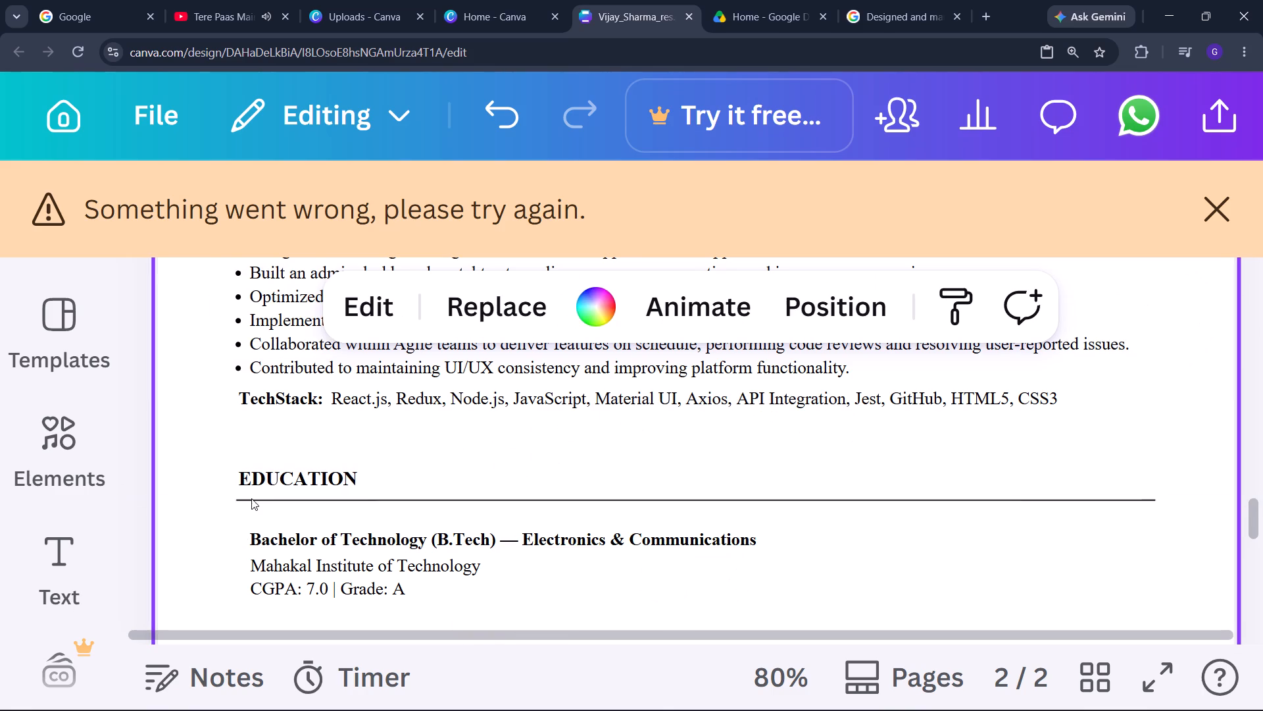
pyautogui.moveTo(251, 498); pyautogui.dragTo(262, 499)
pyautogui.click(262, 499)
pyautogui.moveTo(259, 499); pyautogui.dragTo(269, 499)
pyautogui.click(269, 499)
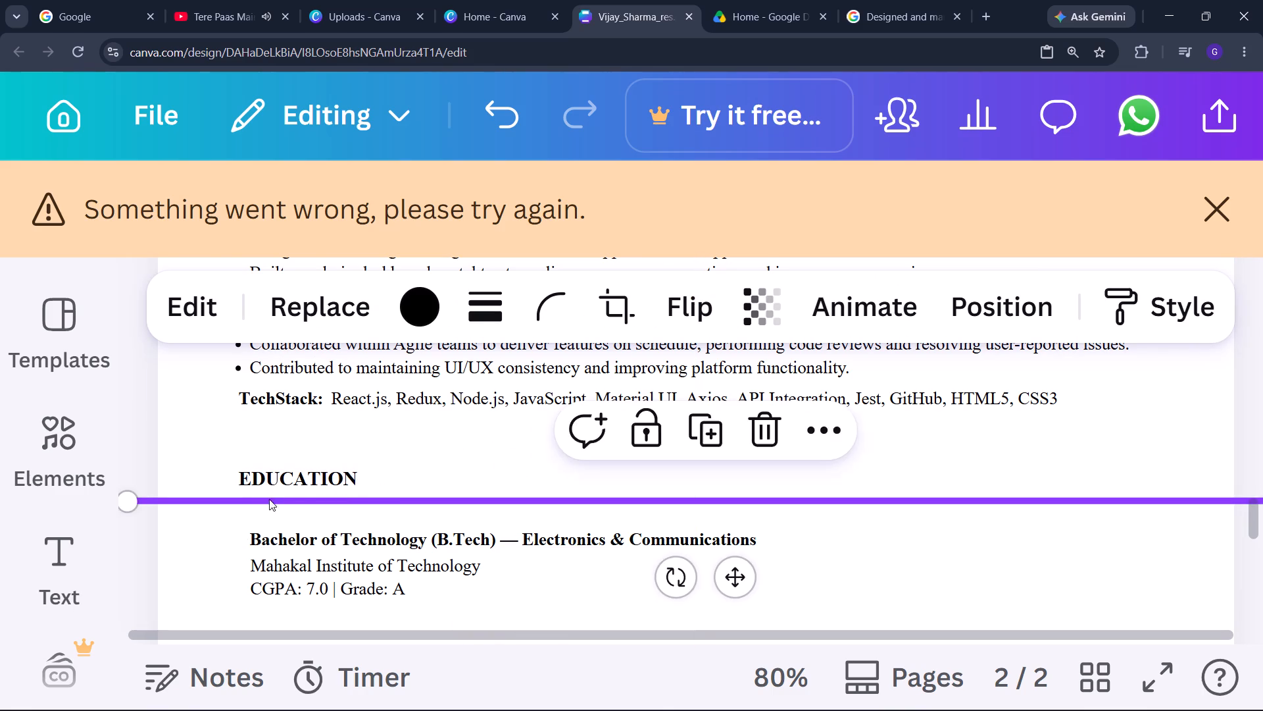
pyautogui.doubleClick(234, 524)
# Move the divider line slightly closer beneath the EDUCATION heading, with its left end flush with the heading.
pyautogui.moveTo(257, 500); pyautogui.dragTo(252, 498)
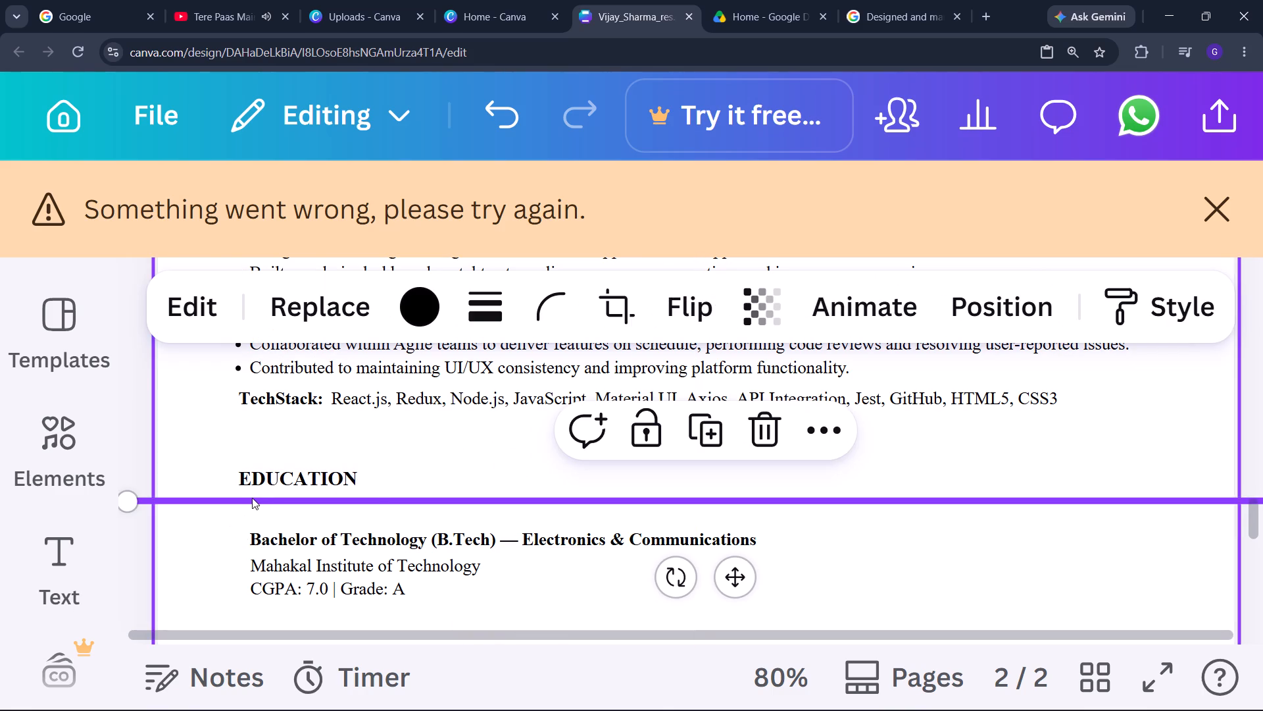
pyautogui.moveTo(252, 498); pyautogui.dragTo(249, 498)
pyautogui.click(224, 537)
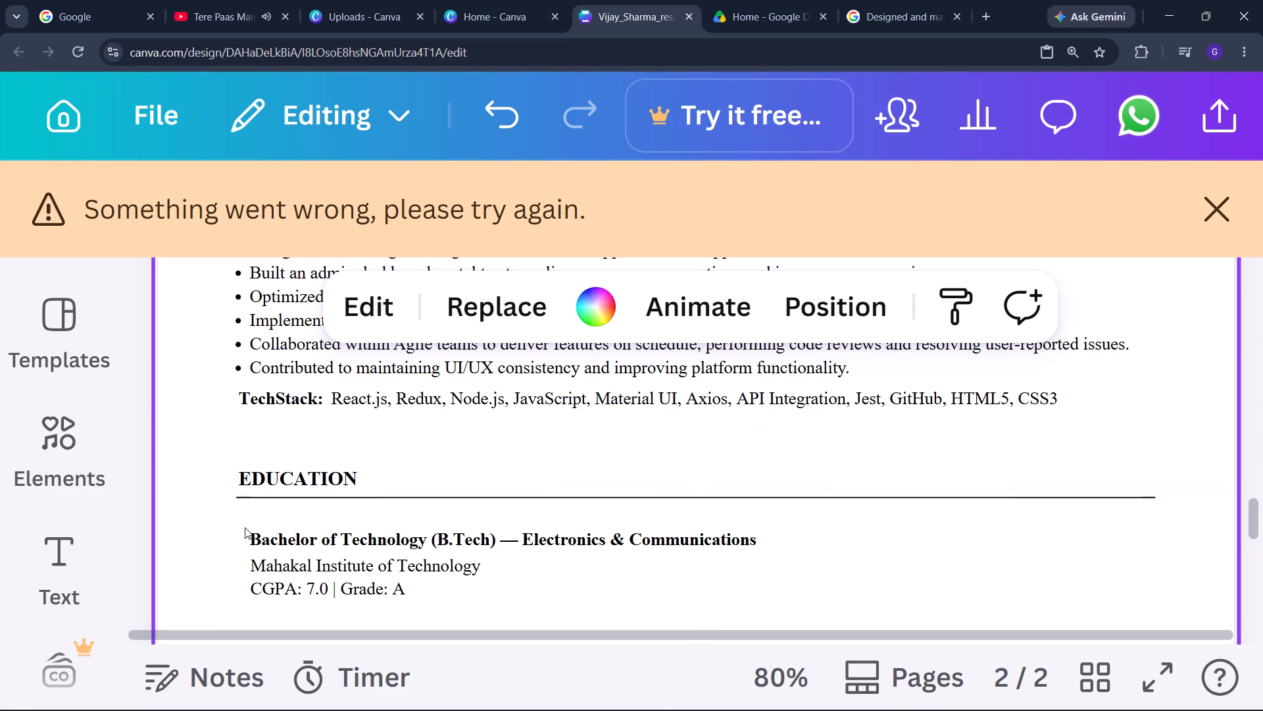
pyautogui.click(263, 497)
pyautogui.click(268, 498)
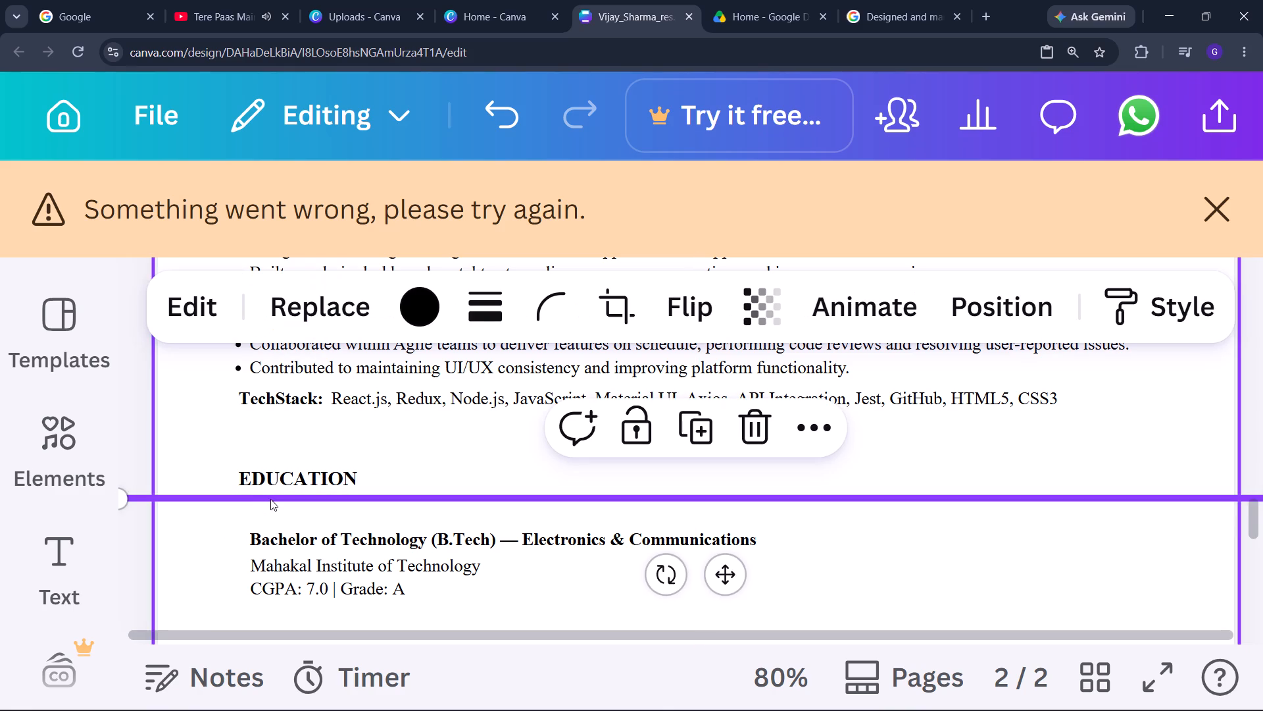
pyautogui.doubleClick(239, 534)
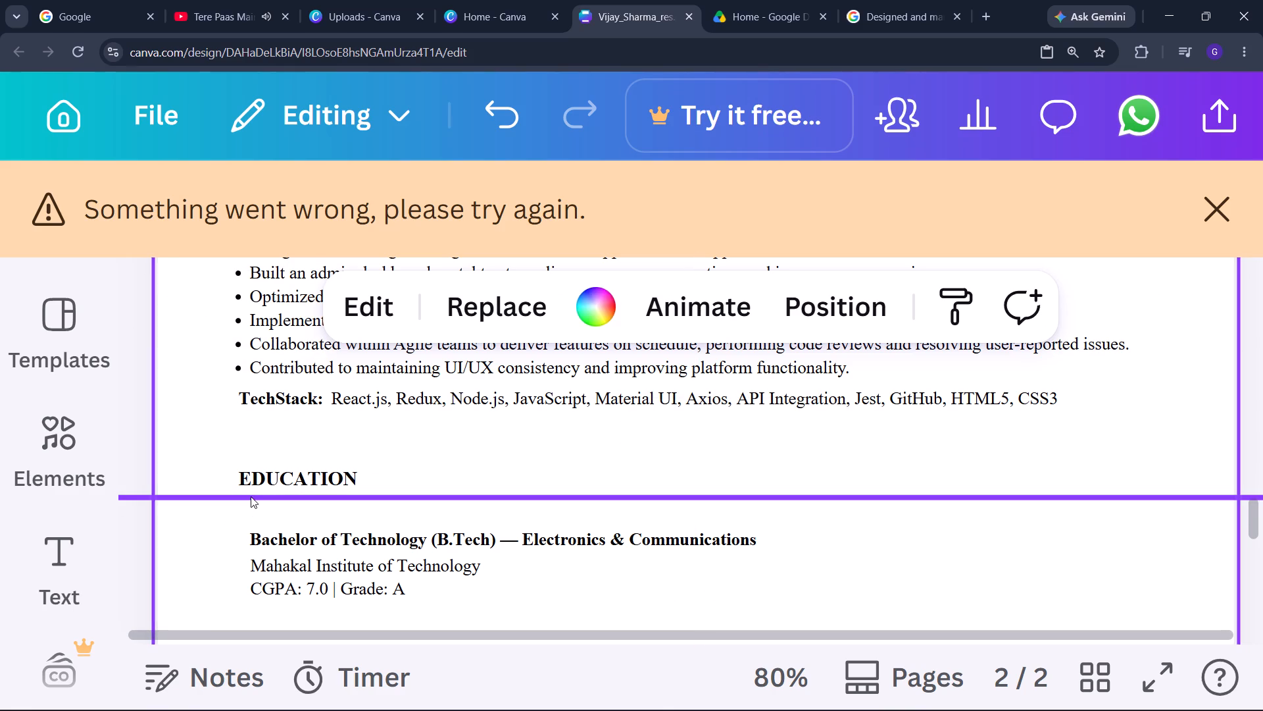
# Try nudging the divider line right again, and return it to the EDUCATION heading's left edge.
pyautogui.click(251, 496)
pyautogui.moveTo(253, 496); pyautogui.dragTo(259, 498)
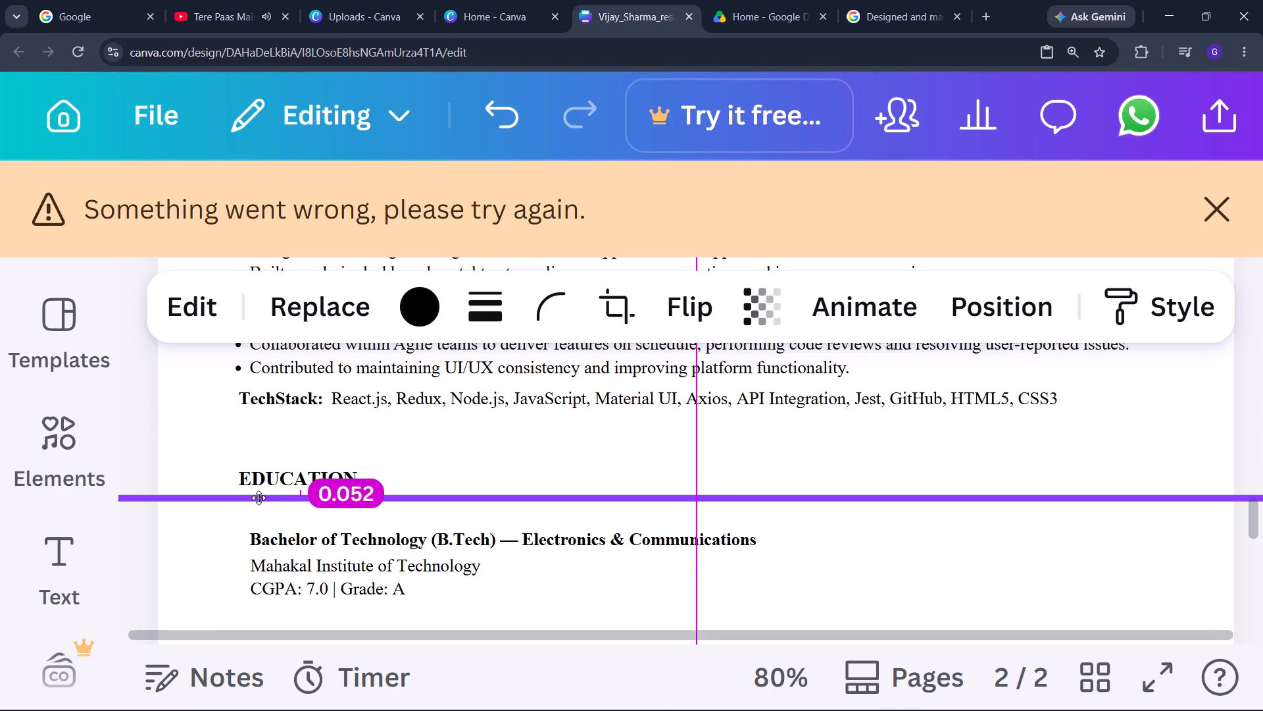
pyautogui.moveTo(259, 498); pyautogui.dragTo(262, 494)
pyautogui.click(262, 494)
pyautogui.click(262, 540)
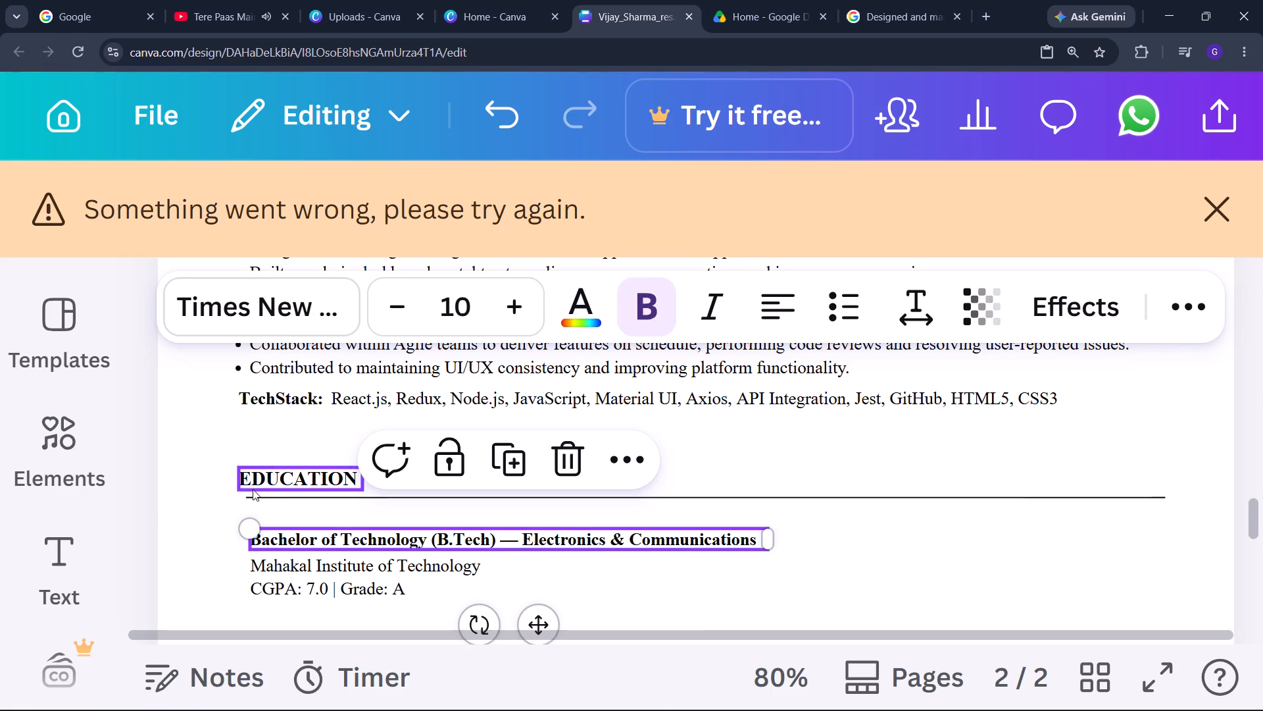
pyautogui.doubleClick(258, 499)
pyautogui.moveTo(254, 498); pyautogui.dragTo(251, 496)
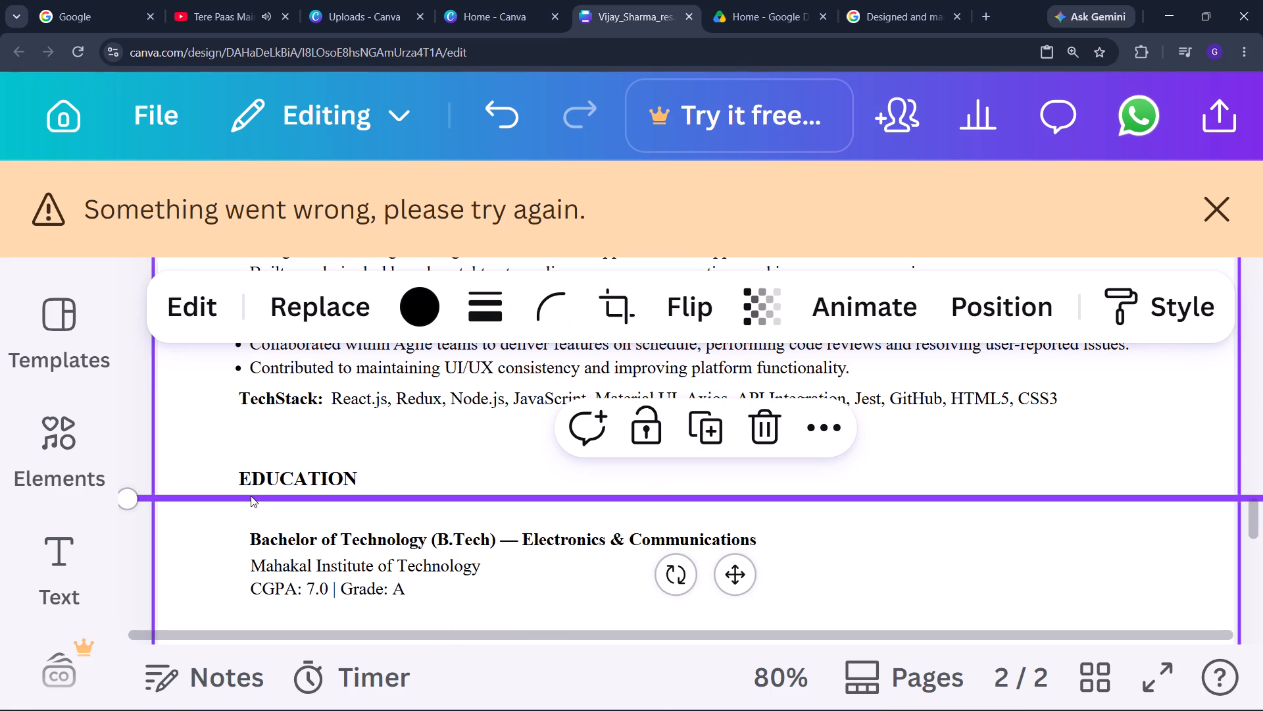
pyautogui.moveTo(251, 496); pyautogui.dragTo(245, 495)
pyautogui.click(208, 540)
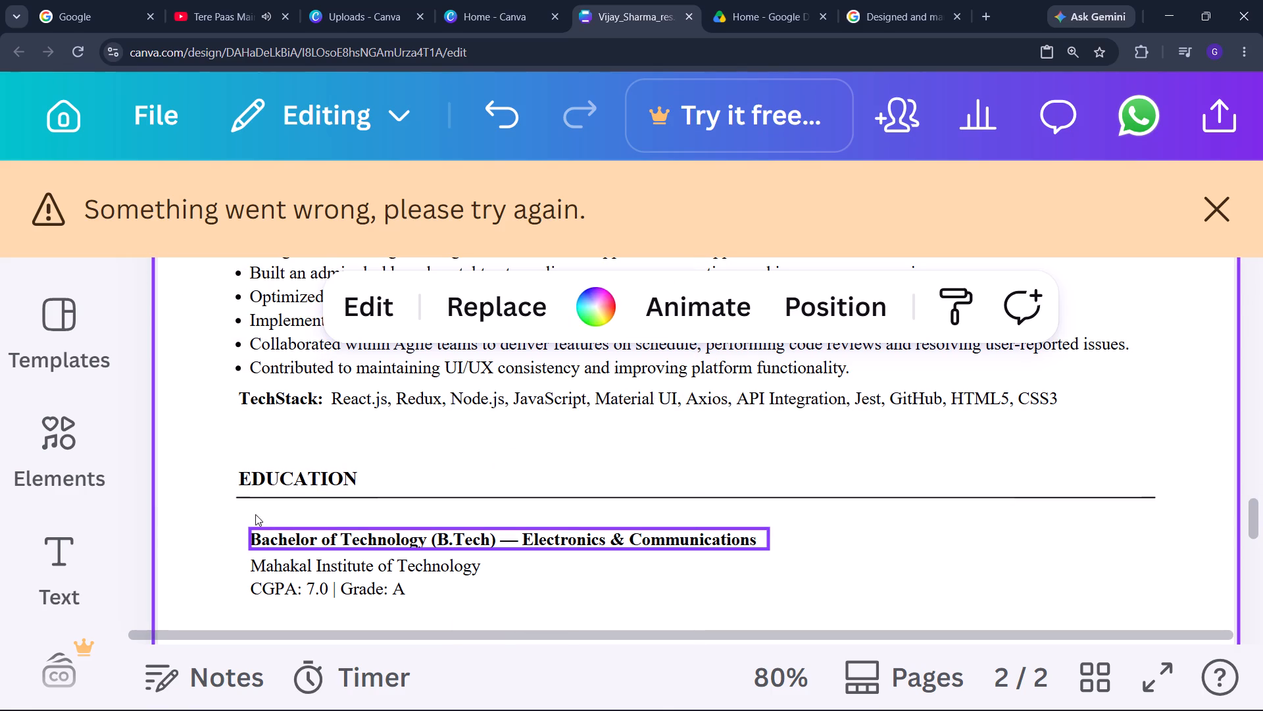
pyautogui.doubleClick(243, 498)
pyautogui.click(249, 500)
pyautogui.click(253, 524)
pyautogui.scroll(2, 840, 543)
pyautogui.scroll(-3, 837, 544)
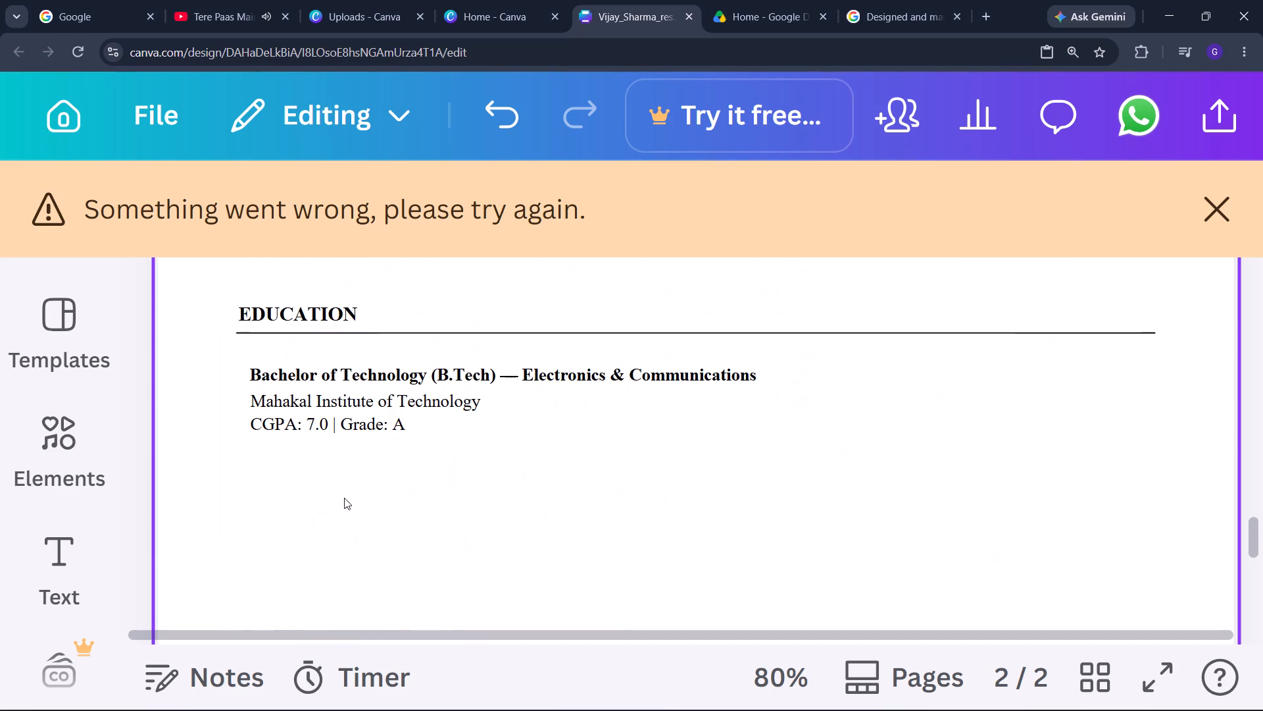
# Move the Bachelor of Technology line up to about 0.083 below the divider line, left-aligned with the EDUCATION heading.
pyautogui.scroll(1, 235, 424)
pyautogui.moveTo(361, 375); pyautogui.dragTo(355, 370)
pyautogui.moveTo(355, 370); pyautogui.dragTo(345, 365)
pyautogui.doubleClick(345, 365)
pyautogui.doubleClick(307, 517)
pyautogui.scroll(1, 302, 419)
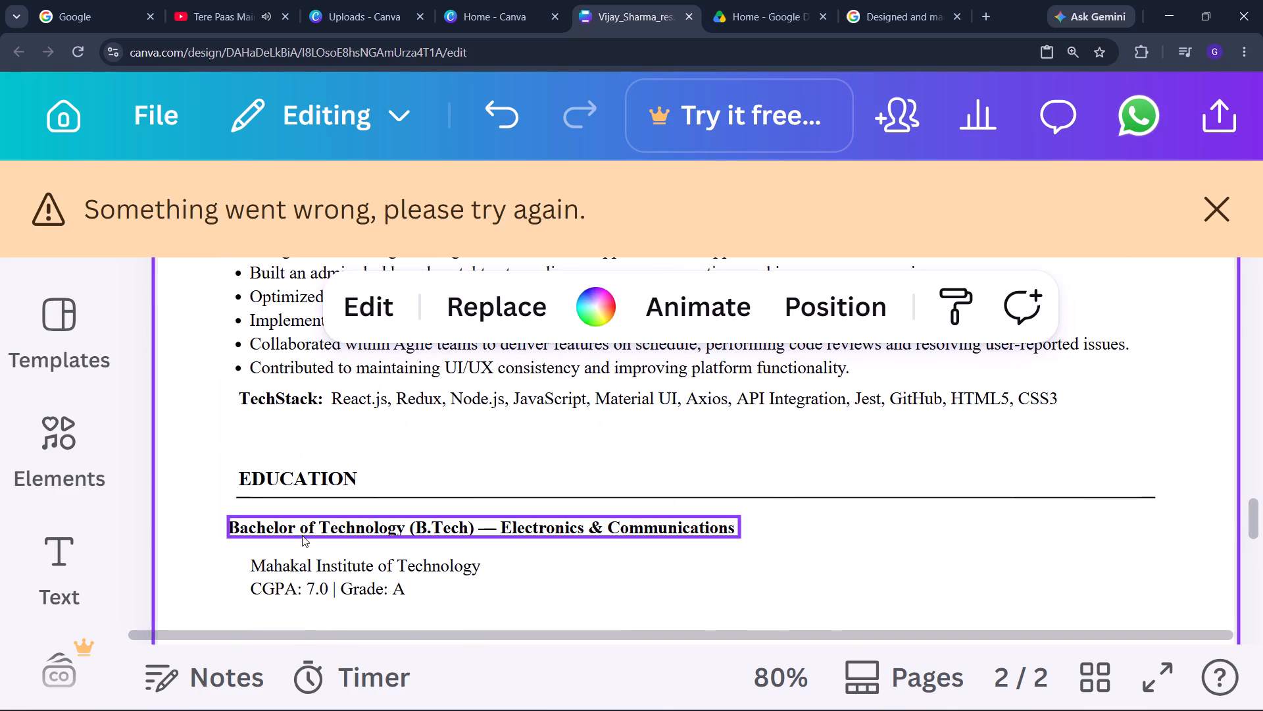
pyautogui.click(301, 529)
pyautogui.moveTo(302, 529); pyautogui.dragTo(315, 525)
pyautogui.click(315, 525)
pyautogui.click(273, 604)
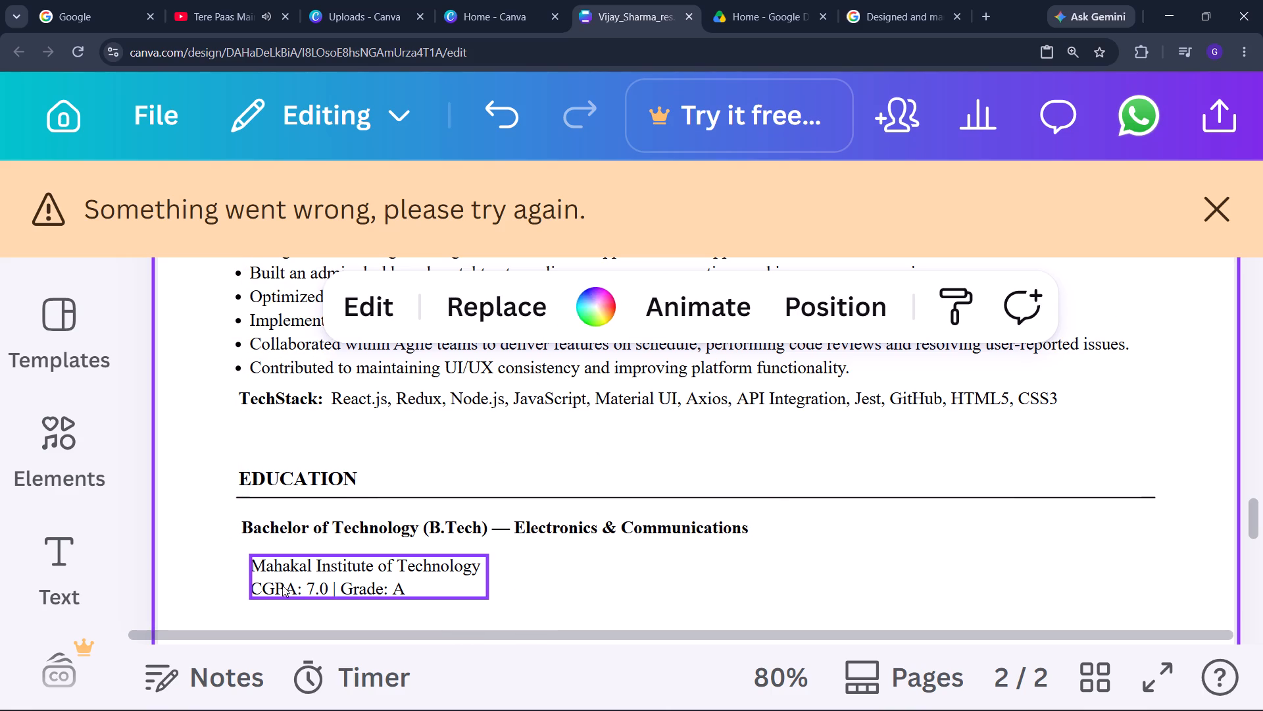
pyautogui.click(269, 530)
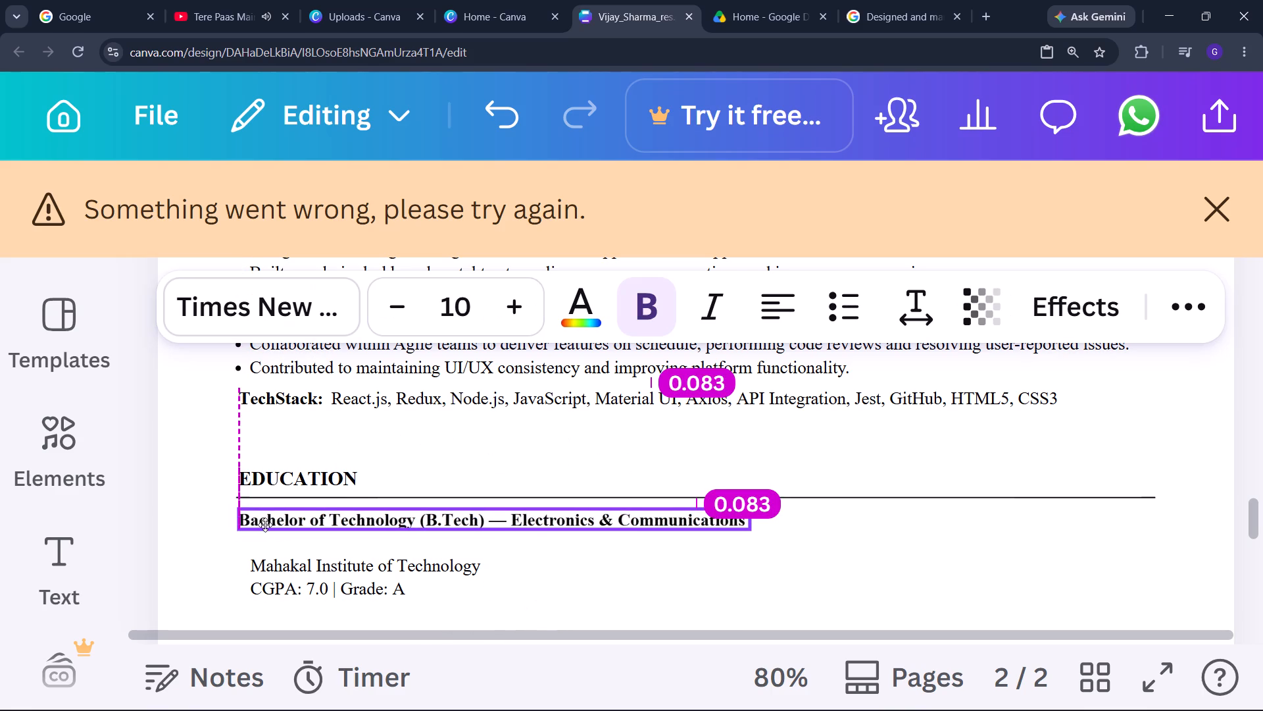
pyautogui.click(265, 525)
# Move the institute and CGPA text block up beneath the degree line, left-aligned with it.
pyautogui.click(260, 594)
pyautogui.moveTo(318, 583); pyautogui.dragTo(304, 567)
pyautogui.click(304, 567)
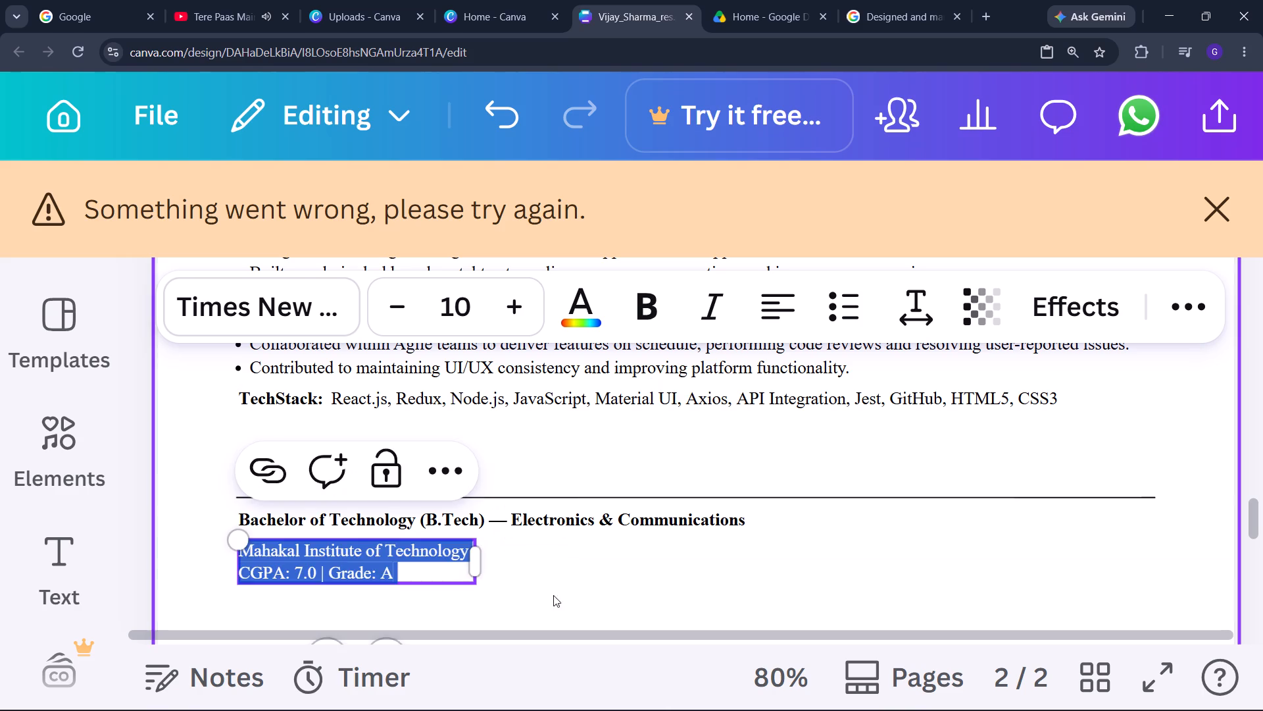
pyautogui.click(574, 576)
pyautogui.tripleClick(353, 565)
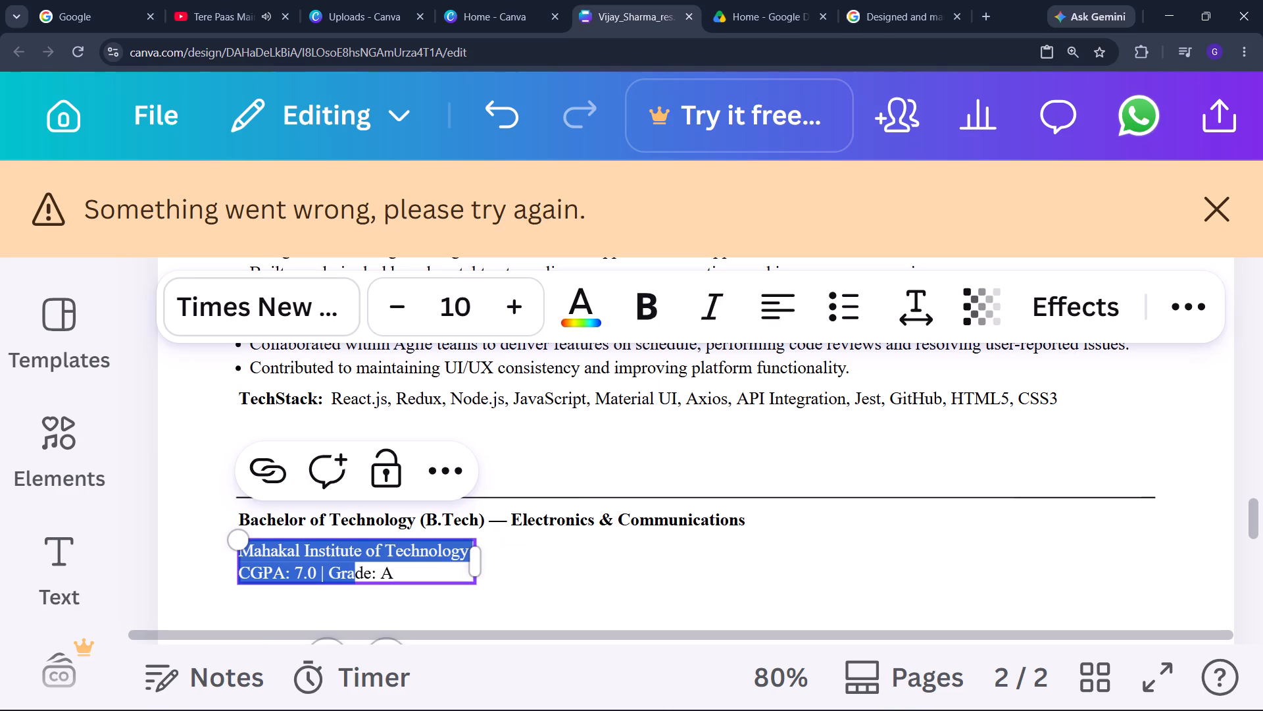
pyautogui.doubleClick(380, 523)
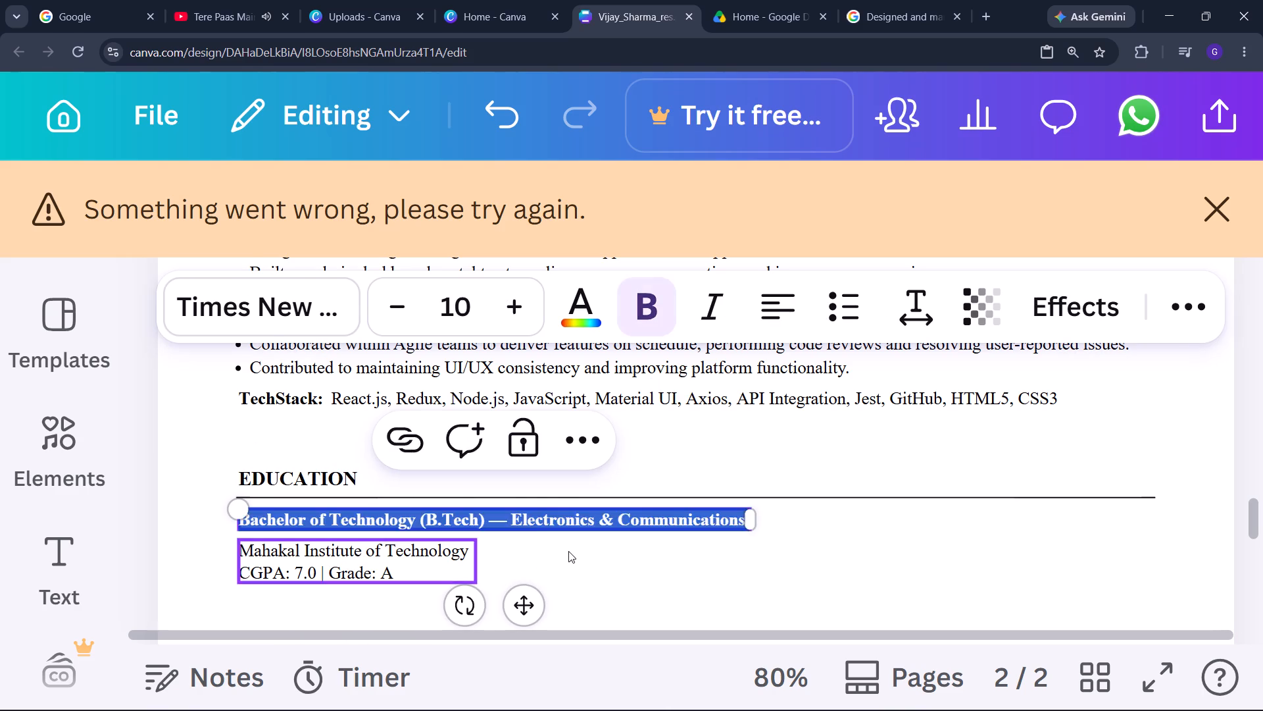
pyautogui.click(568, 551)
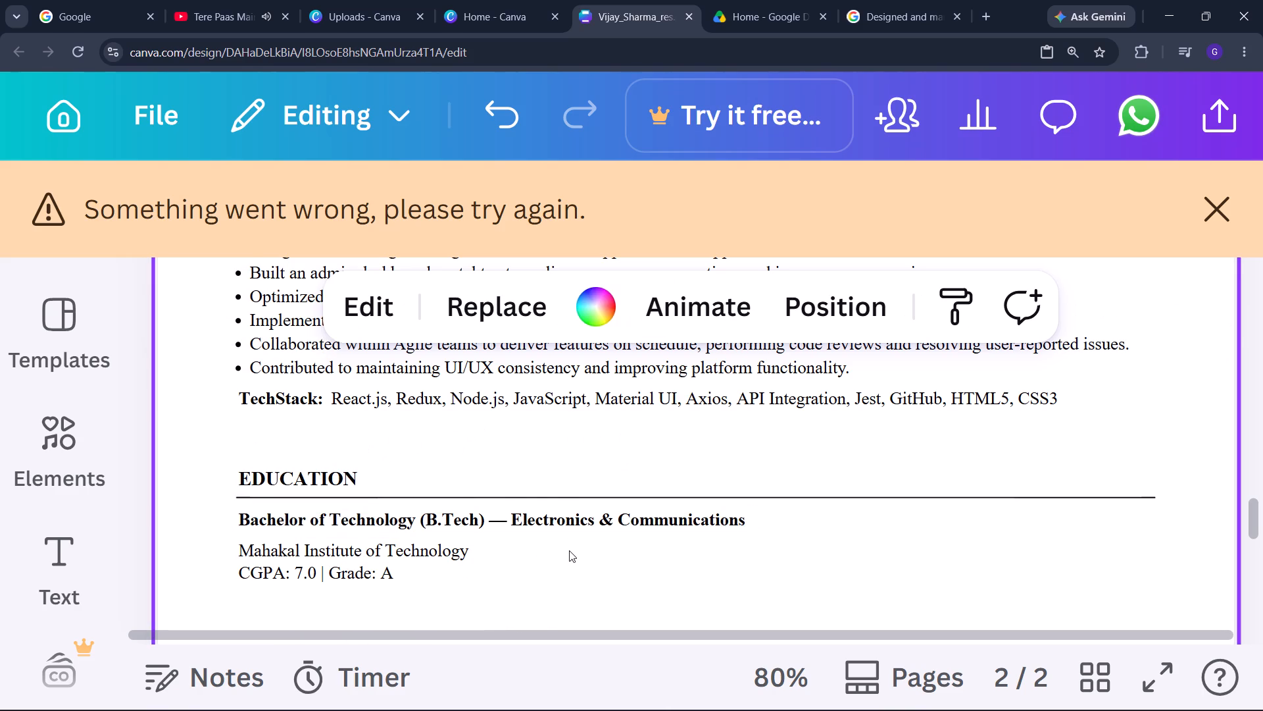
# Remove the stray horizontal line crossing the name heading at the top of page 1.
pyautogui.scroll(3, 569, 550)
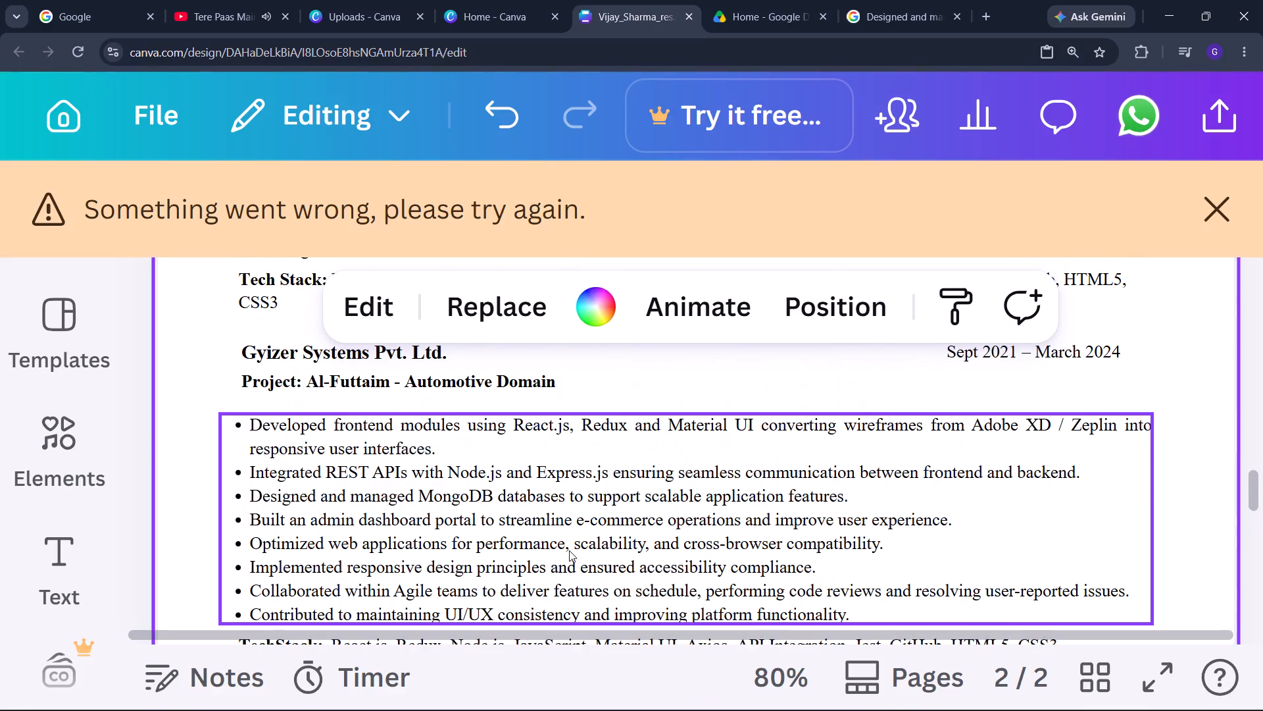
pyautogui.scroll(1, 560, 557)
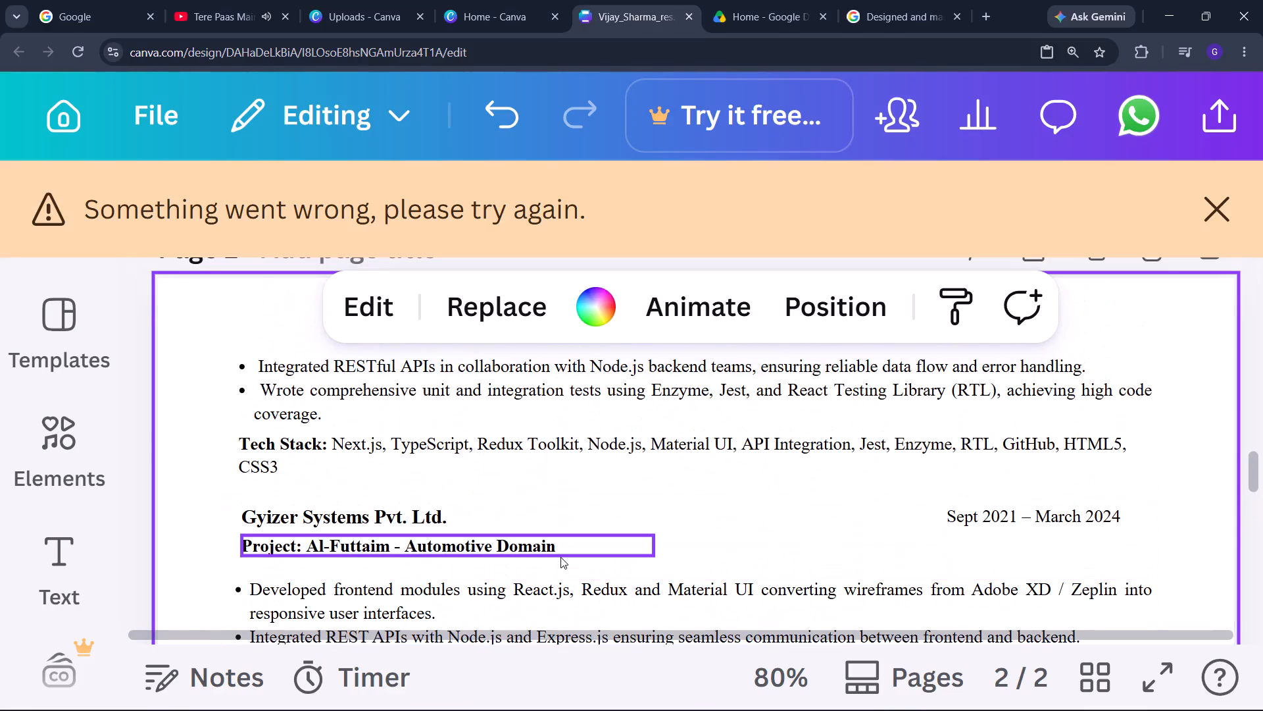
pyautogui.scroll(4, 560, 557)
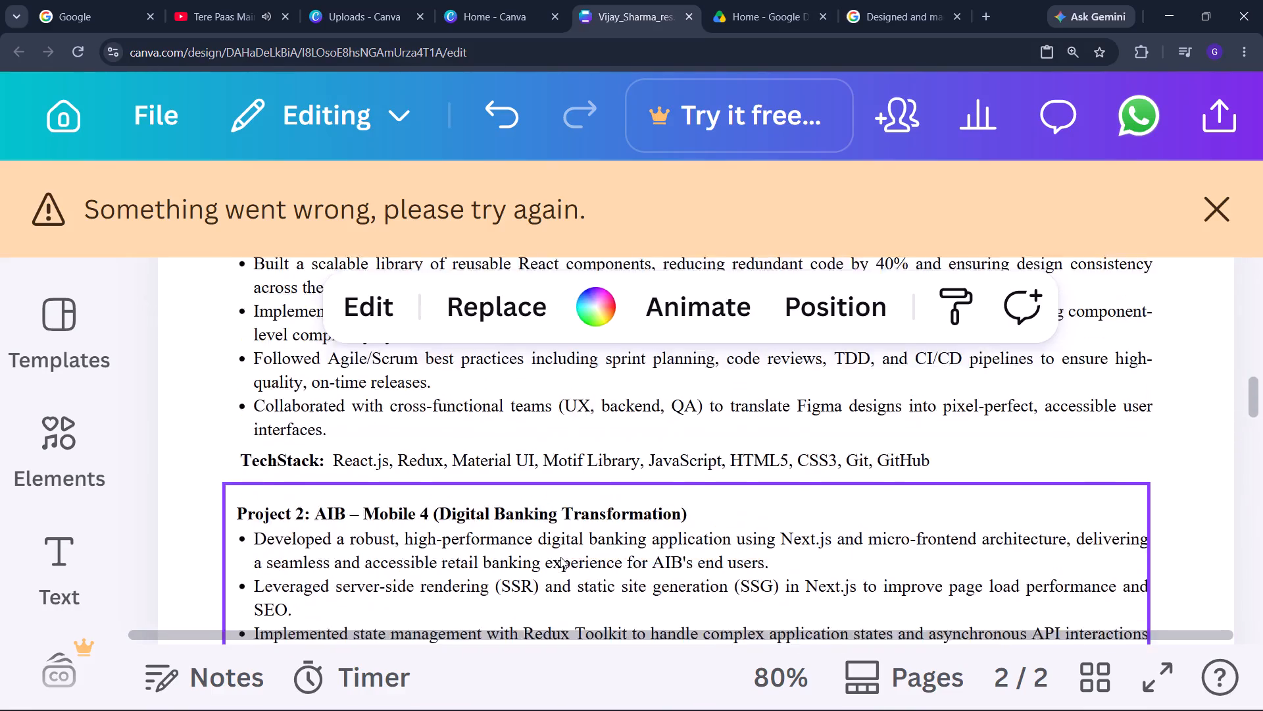
pyautogui.scroll(10, 560, 557)
pyautogui.click(1251, 205)
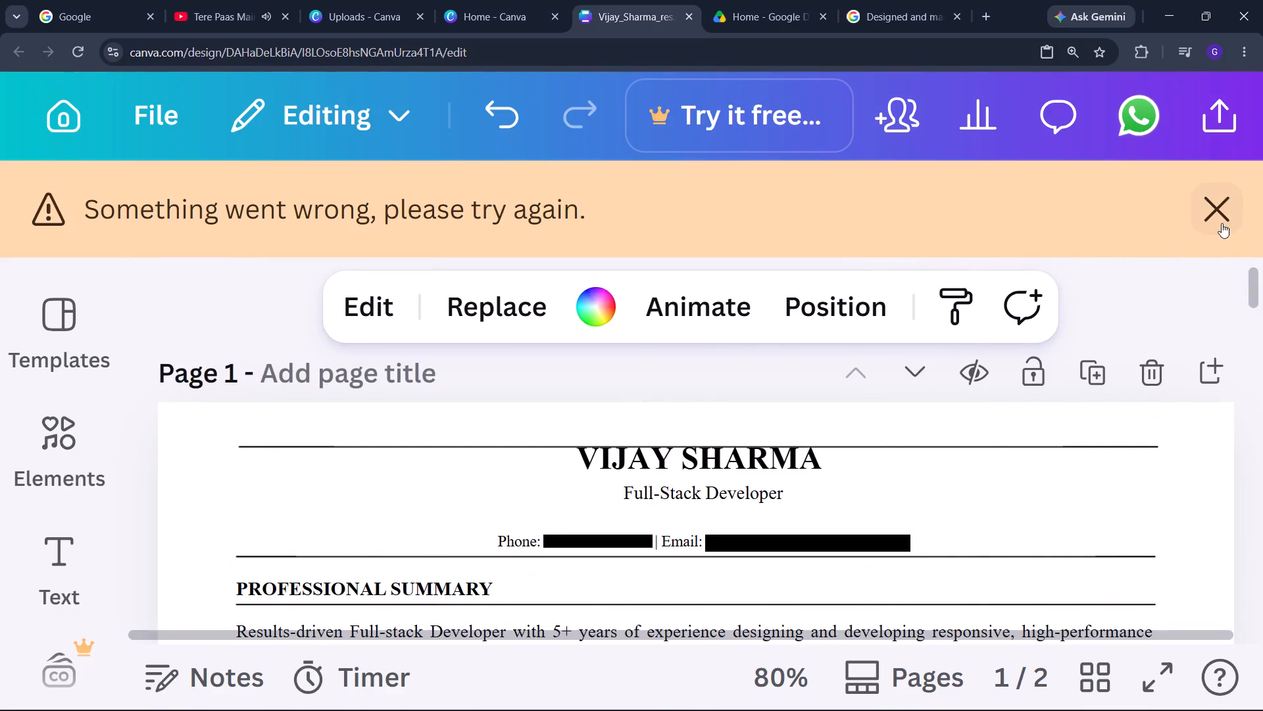
pyautogui.click(1222, 223)
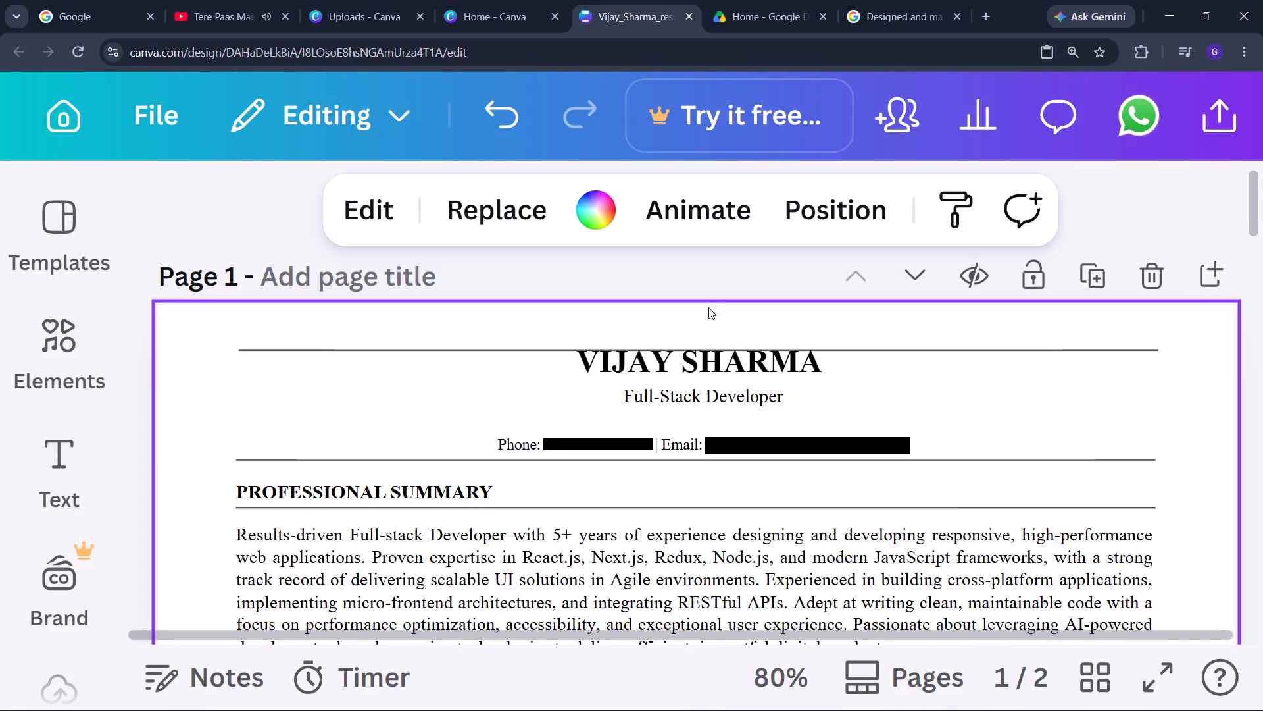
pyautogui.doubleClick(459, 349)
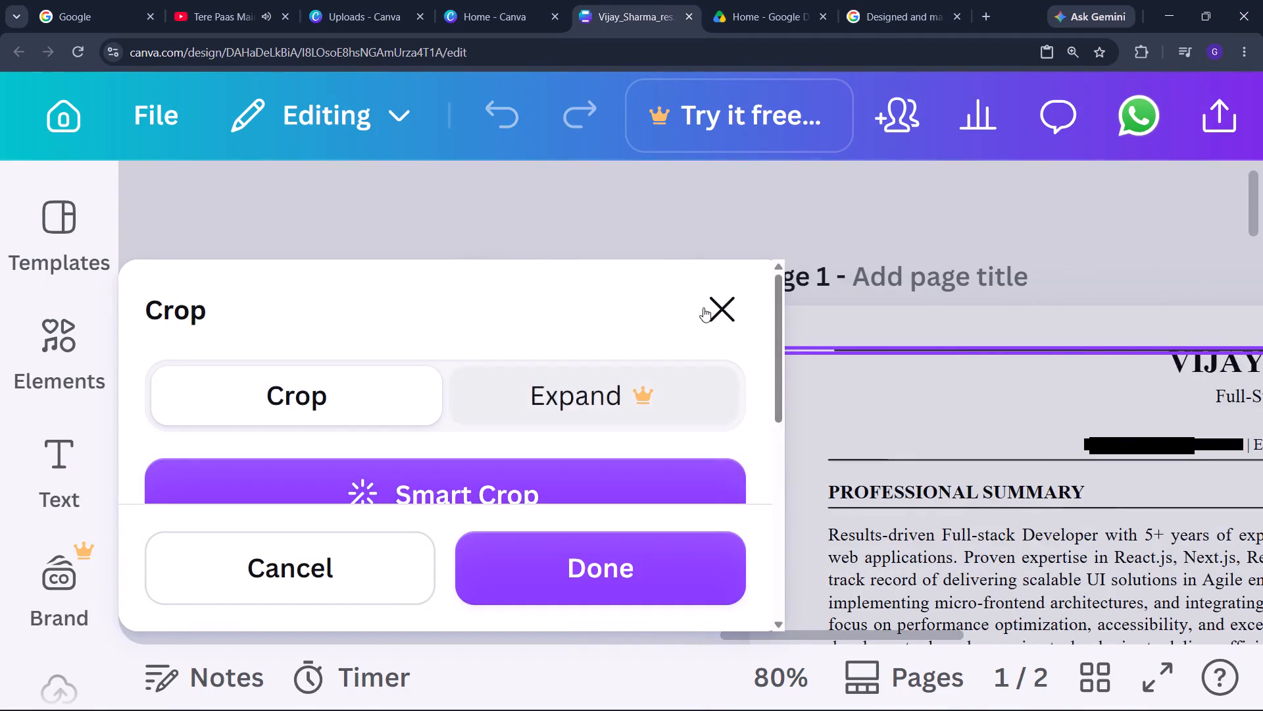
pyautogui.click(698, 305)
pyautogui.click(749, 418)
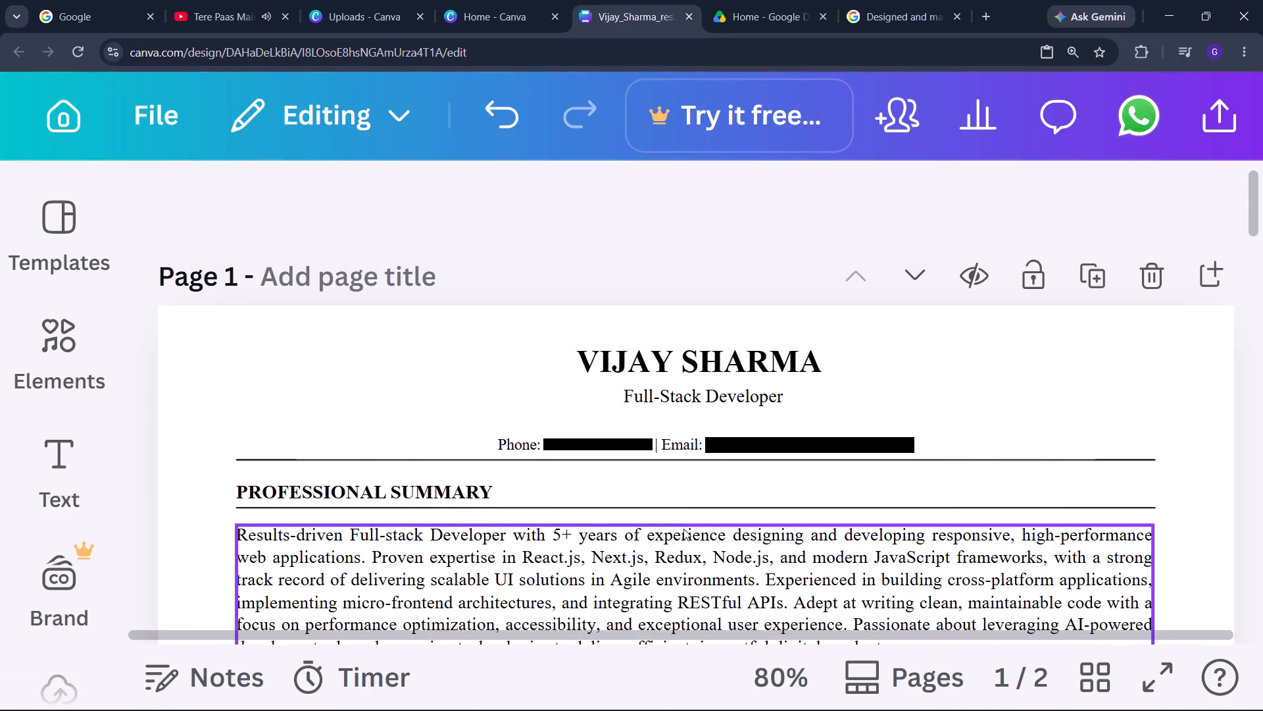
# Move the name, job title and contact text block slightly up and left, centred horizontally on page 1.
pyautogui.click(667, 362)
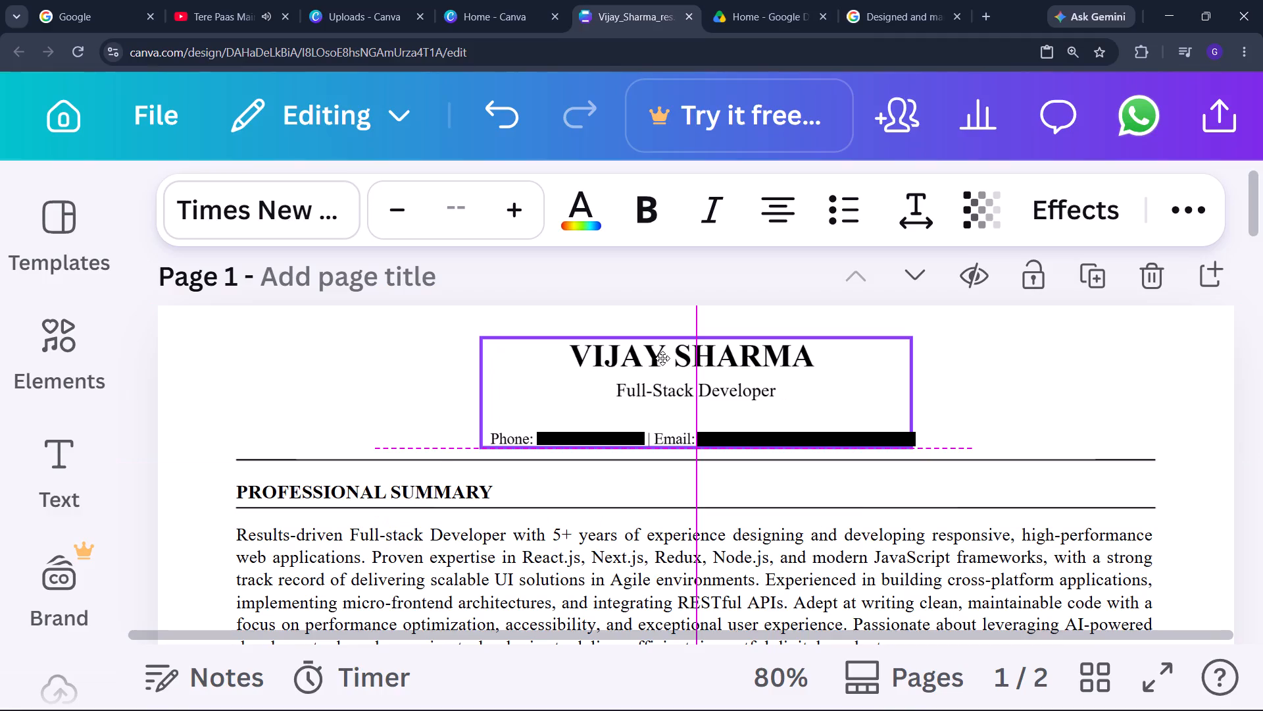
pyautogui.click(662, 358)
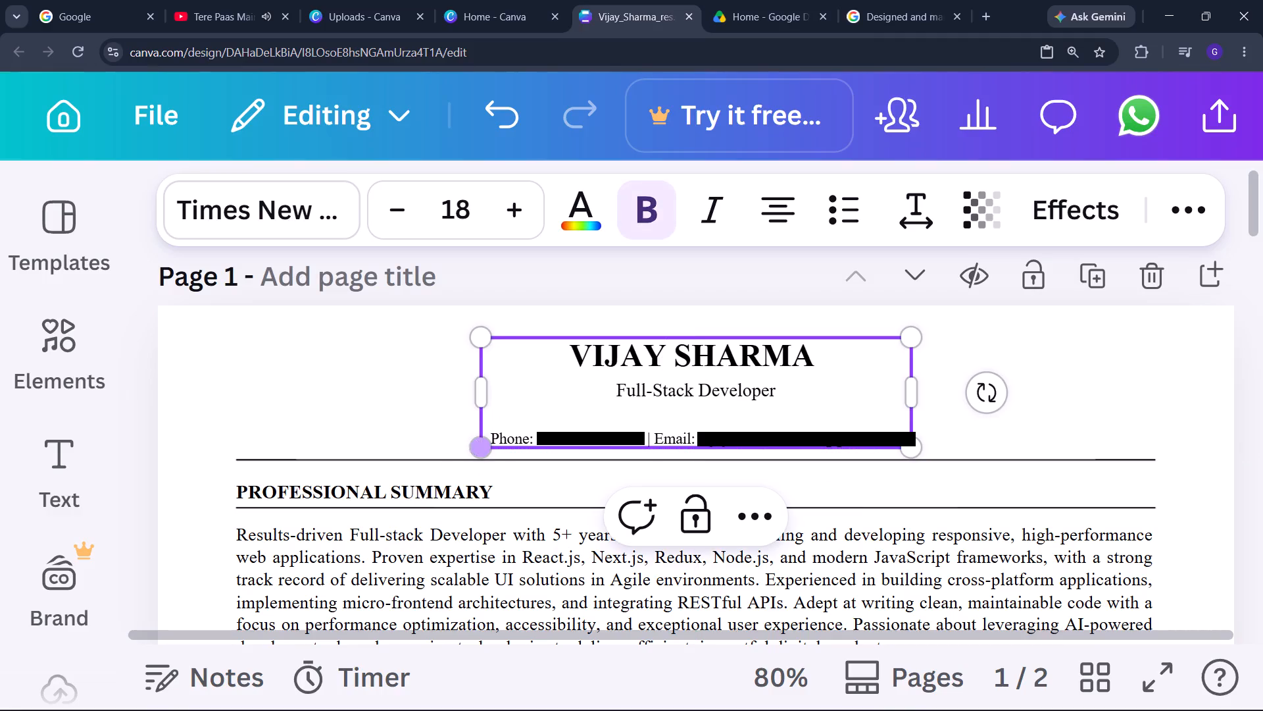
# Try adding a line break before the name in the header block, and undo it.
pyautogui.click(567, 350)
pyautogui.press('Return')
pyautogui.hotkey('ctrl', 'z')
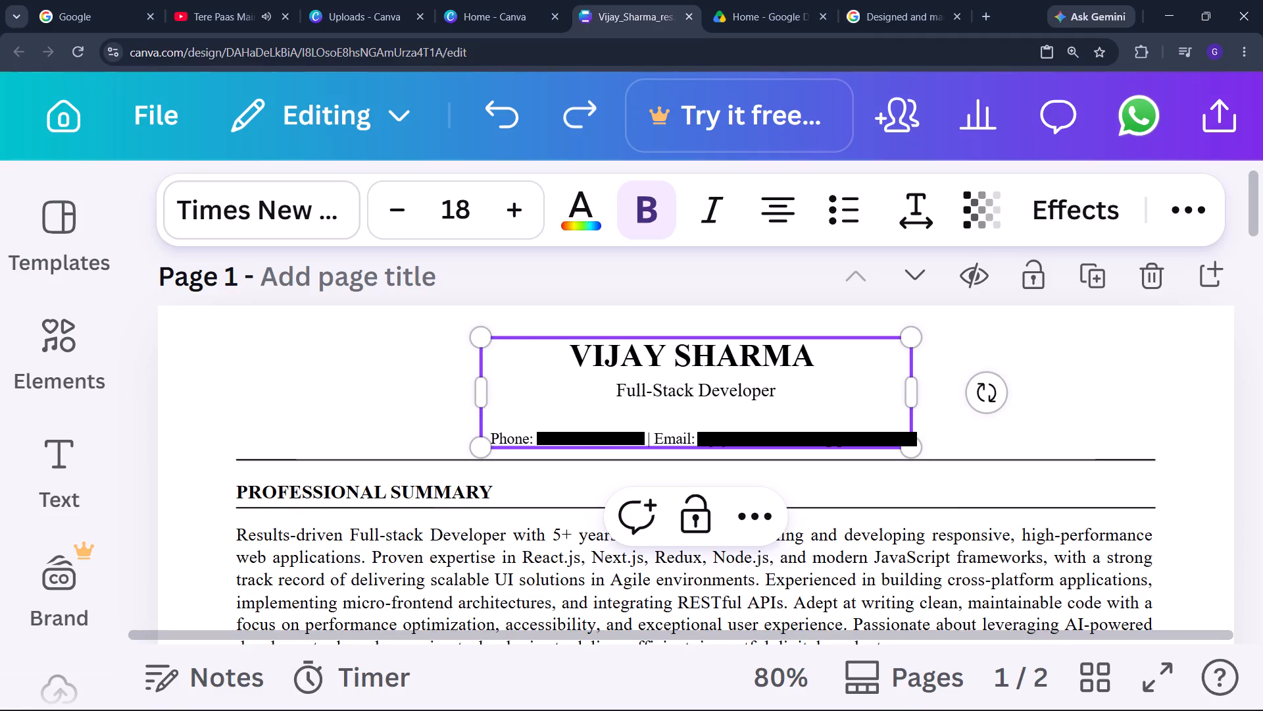
# Set the line spacing of the phone and email line in the header block to 0.79.
pyautogui.scroll(-1, 589, 370)
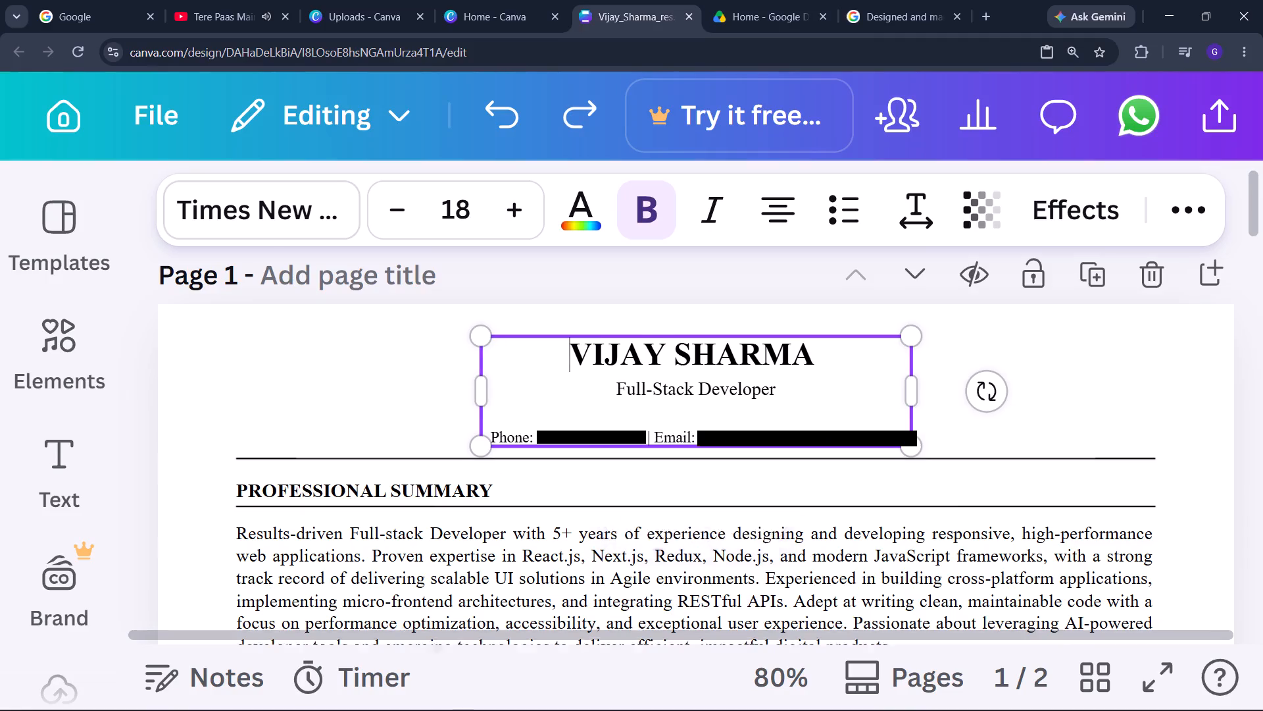
pyautogui.scroll(-2, 637, 398)
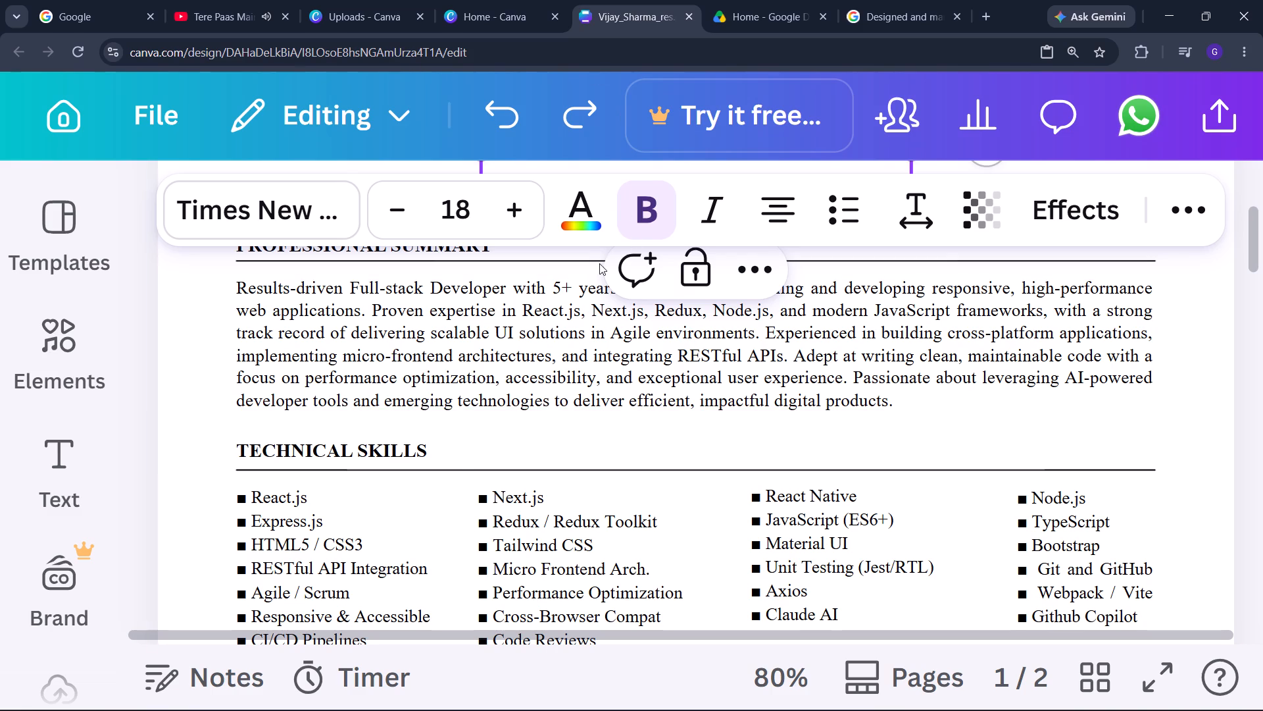
pyautogui.scroll(-2, 462, 462)
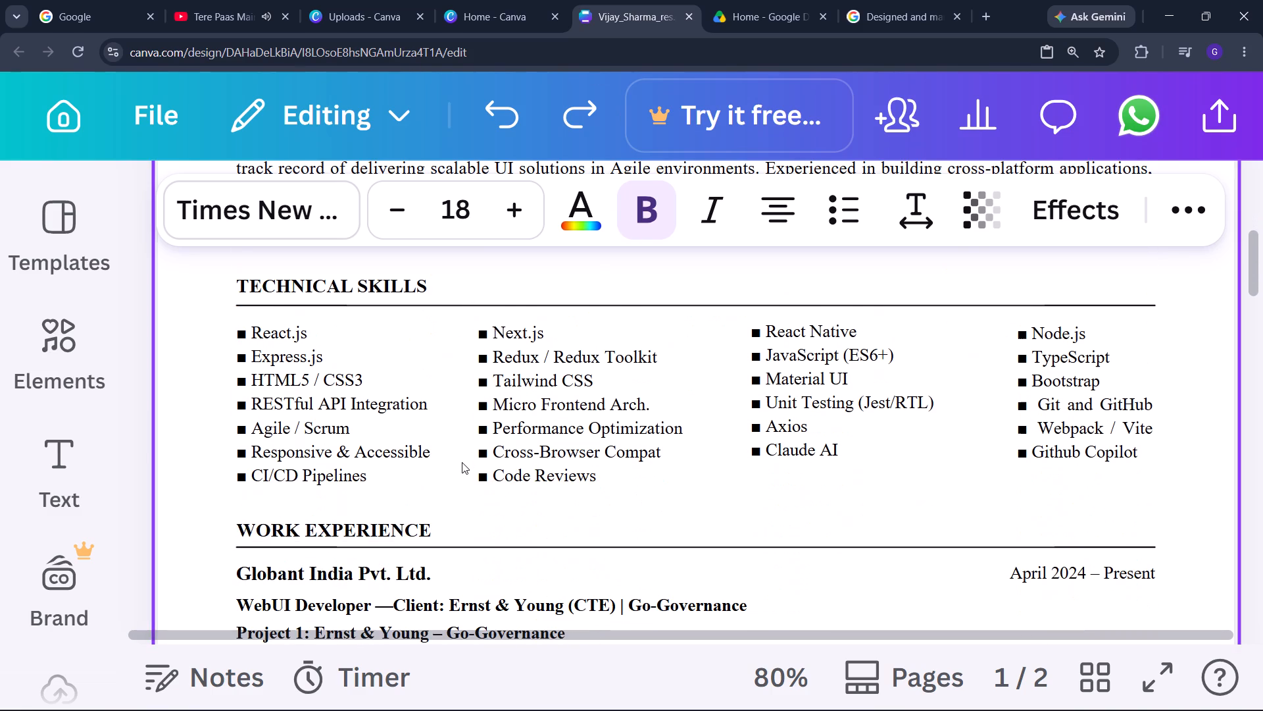
pyautogui.scroll(5, 462, 462)
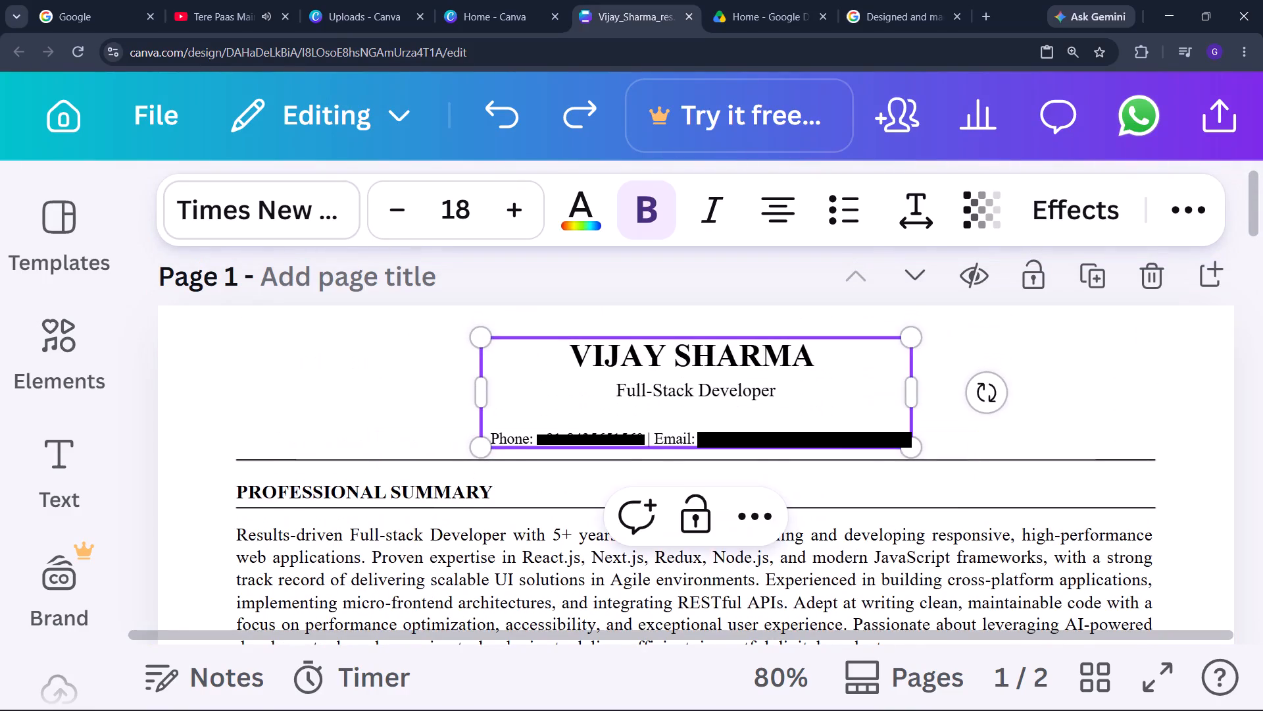
pyautogui.click(492, 438)
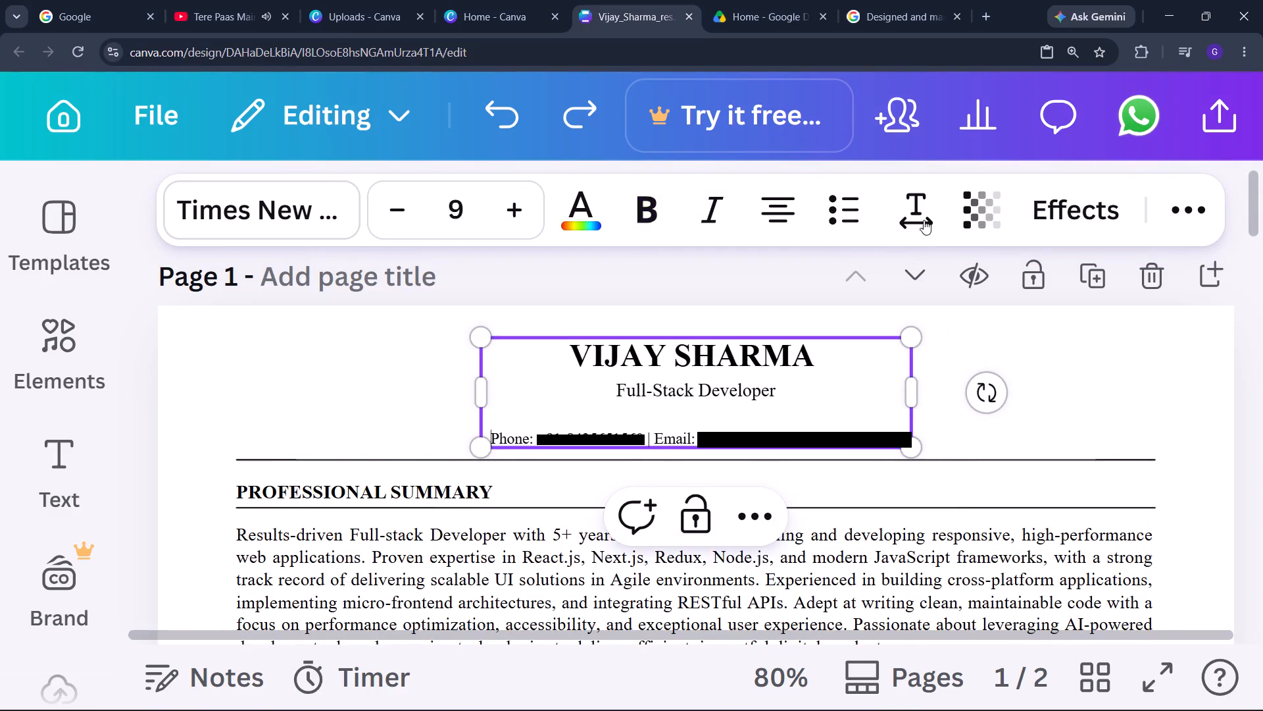
pyautogui.click(924, 219)
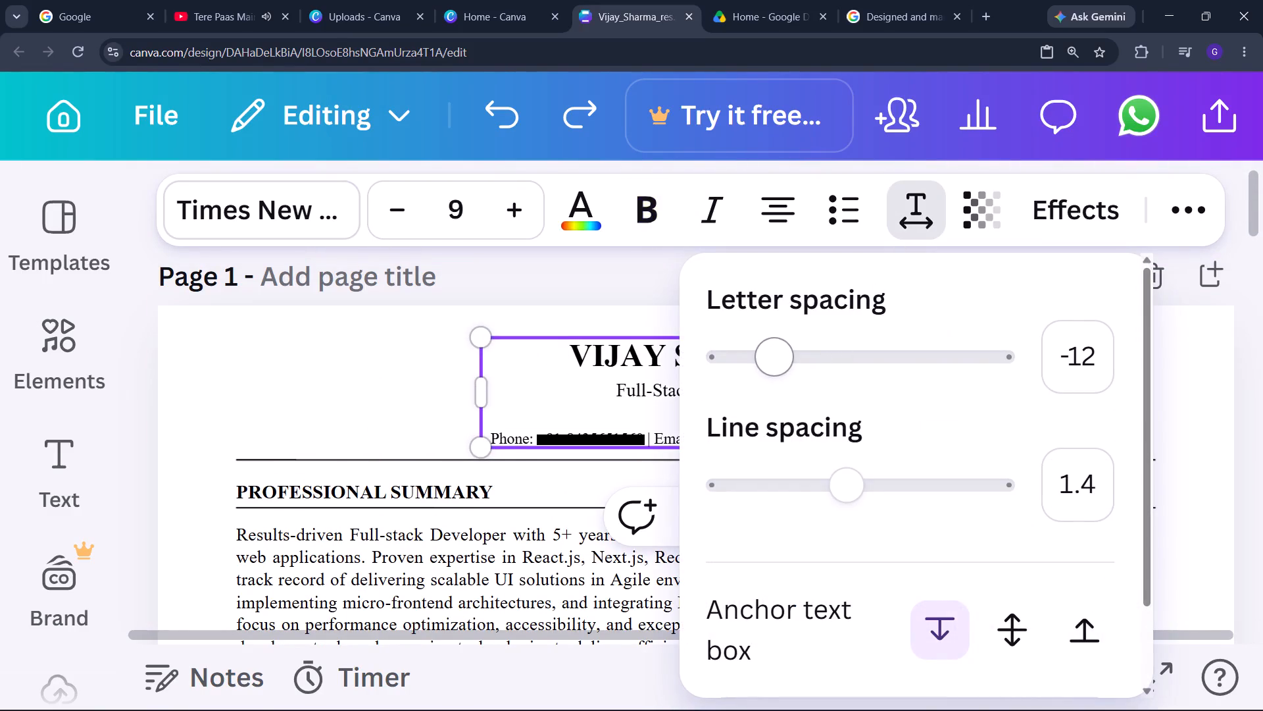
pyautogui.moveTo(847, 485); pyautogui.dragTo(812, 497)
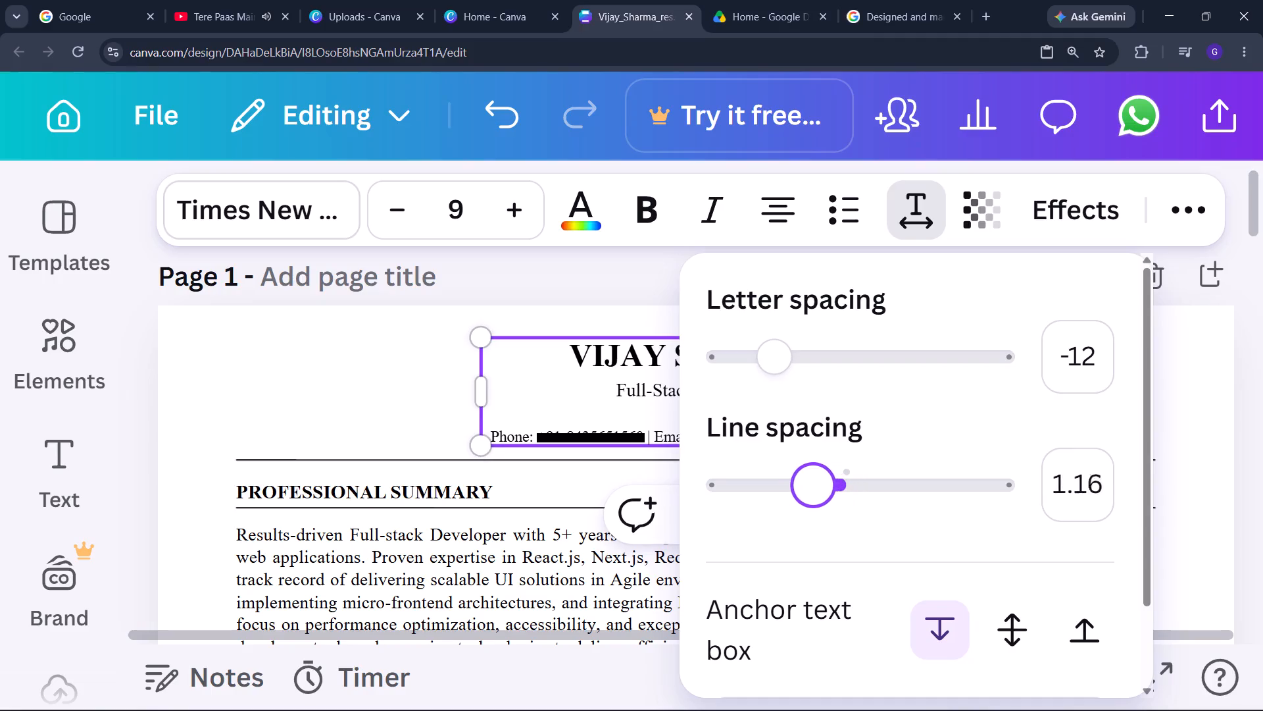
pyautogui.moveTo(812, 497); pyautogui.dragTo(781, 515)
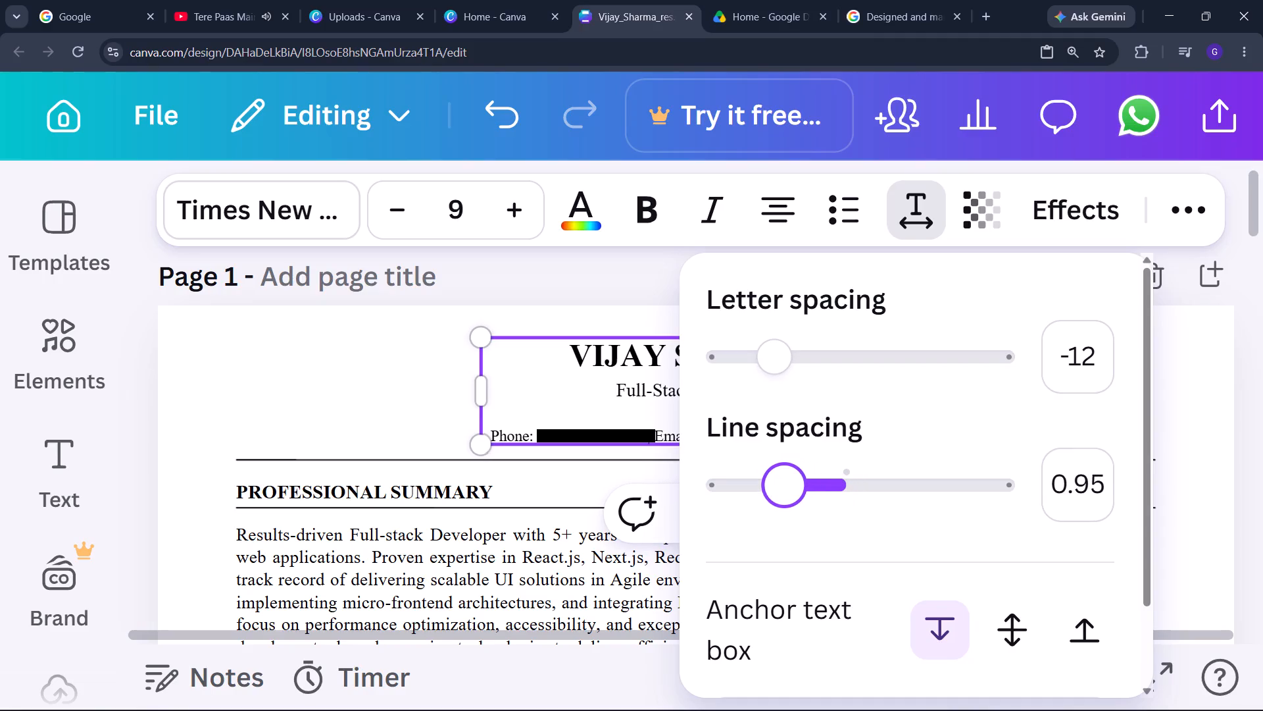
pyautogui.moveTo(781, 515); pyautogui.dragTo(760, 517)
pyautogui.click(760, 517)
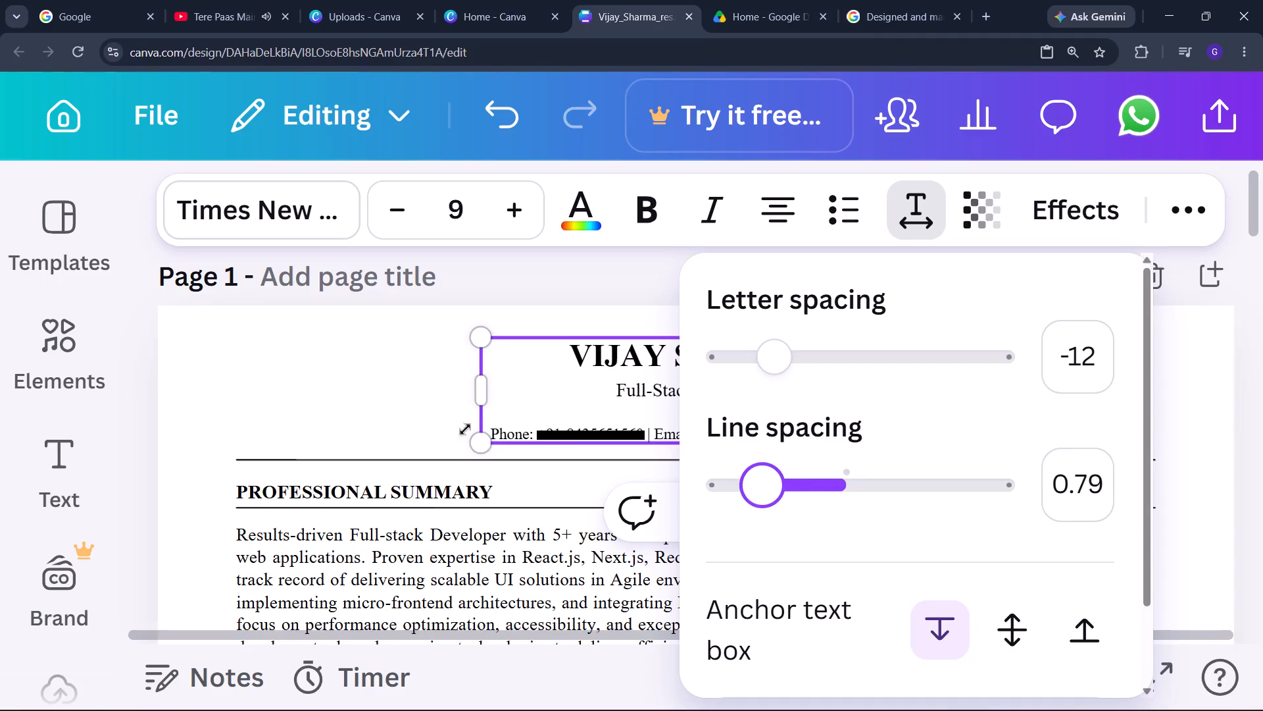
pyautogui.click(414, 367)
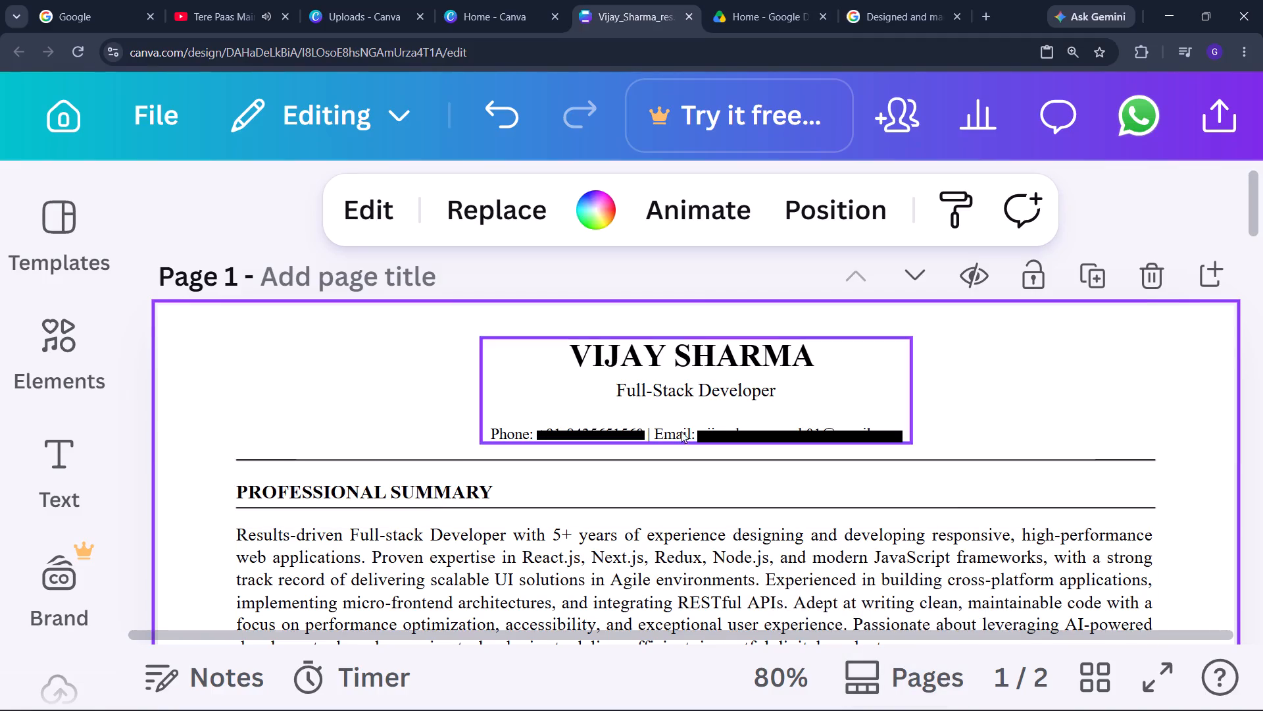
# Move the divider line under the contact details up, closer to the phone and email line.
pyautogui.click(689, 458)
pyautogui.moveTo(334, 459); pyautogui.dragTo(333, 459)
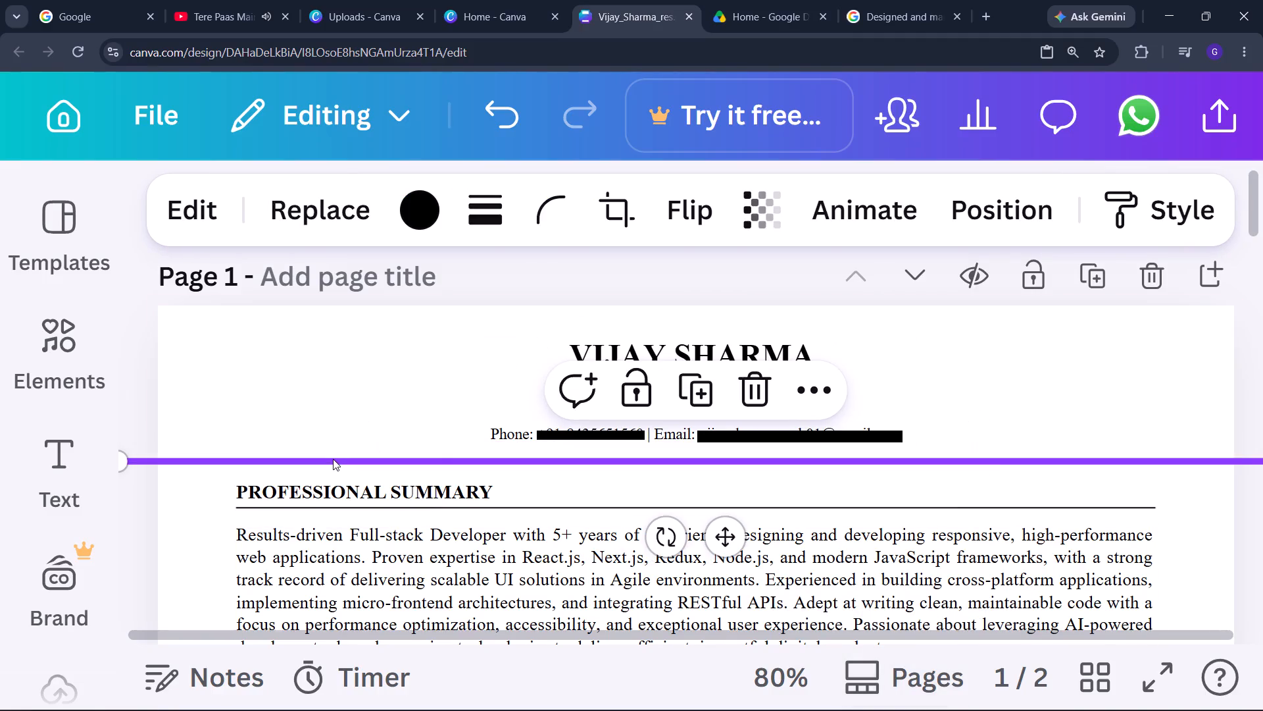
pyautogui.moveTo(333, 459); pyautogui.dragTo(335, 451)
pyautogui.click(335, 451)
pyautogui.click(374, 586)
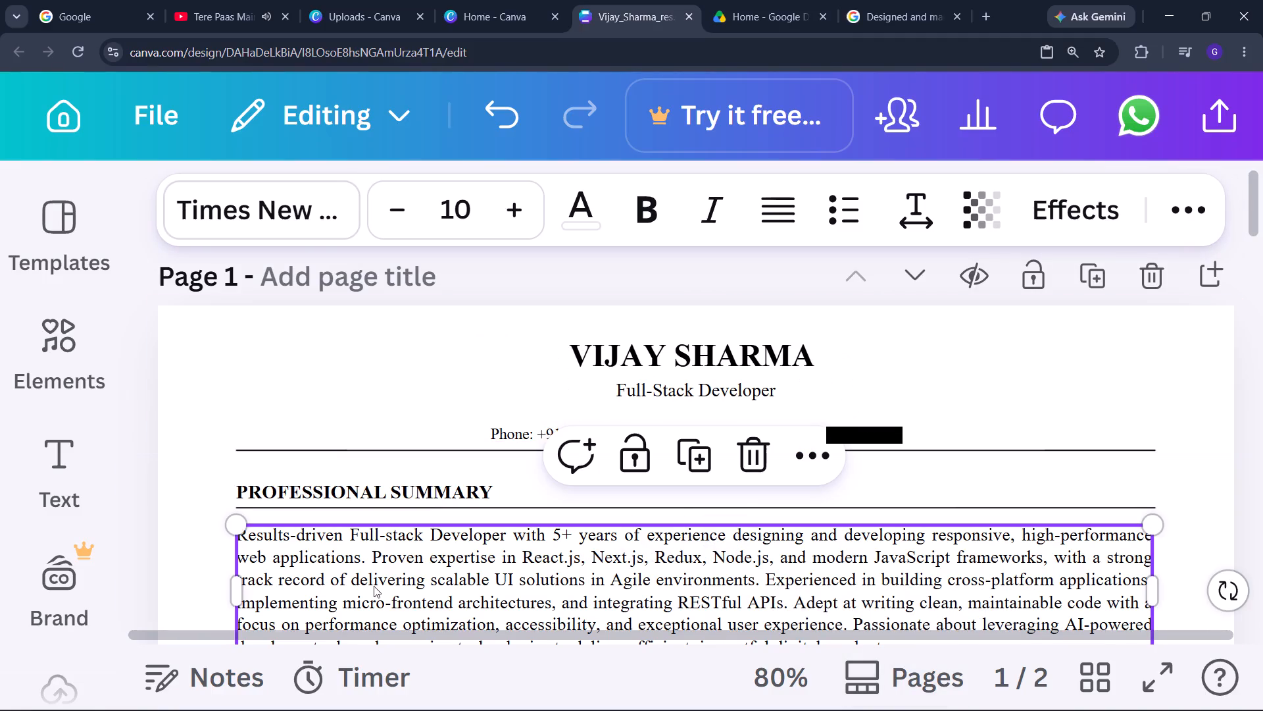
pyautogui.click(172, 425)
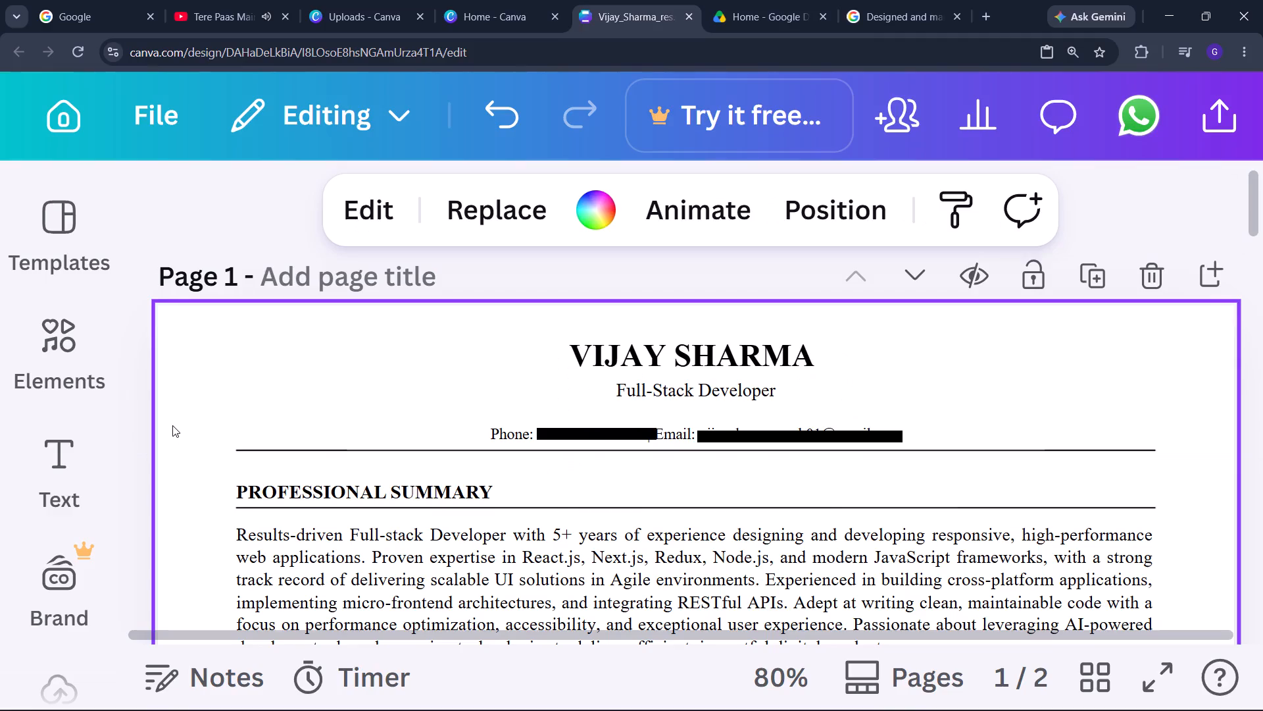
# Review the layout from the PROFESSIONAL SUMMARY heading on page 1 down to the EDUCATION section on page 2.
pyautogui.doubleClick(295, 500)
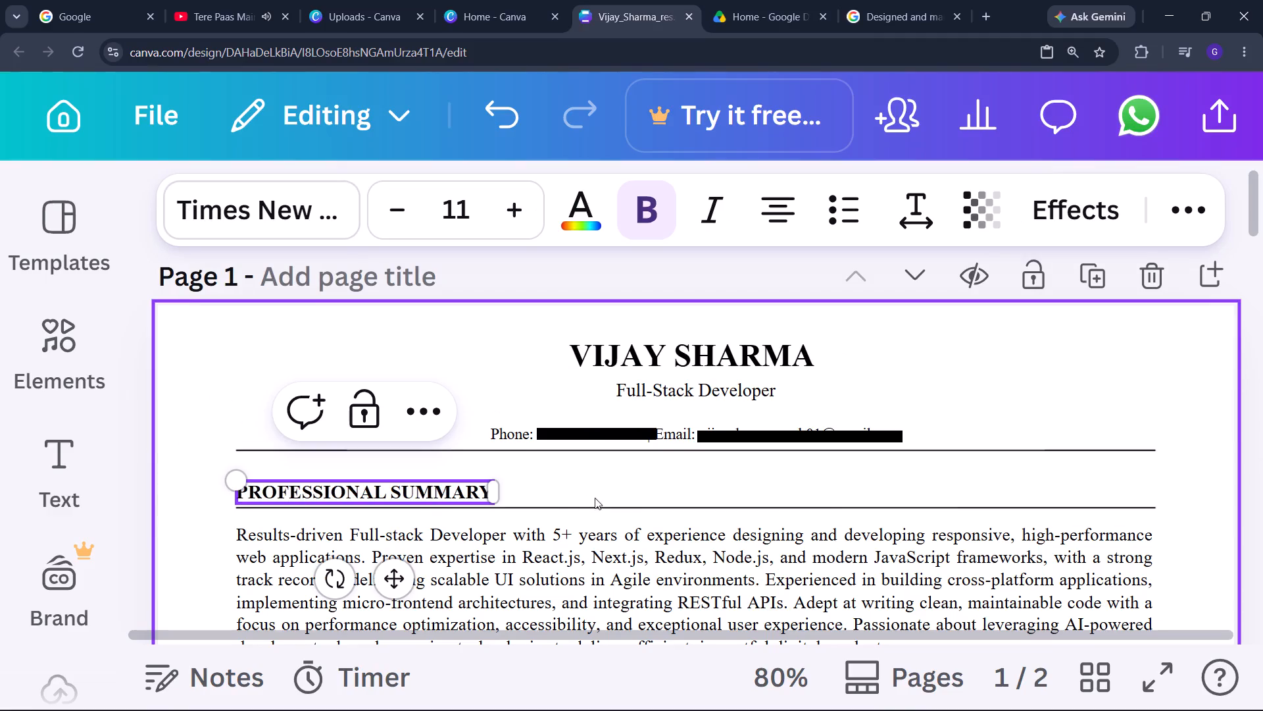
pyautogui.scroll(-3, 587, 510)
pyautogui.click(662, 364)
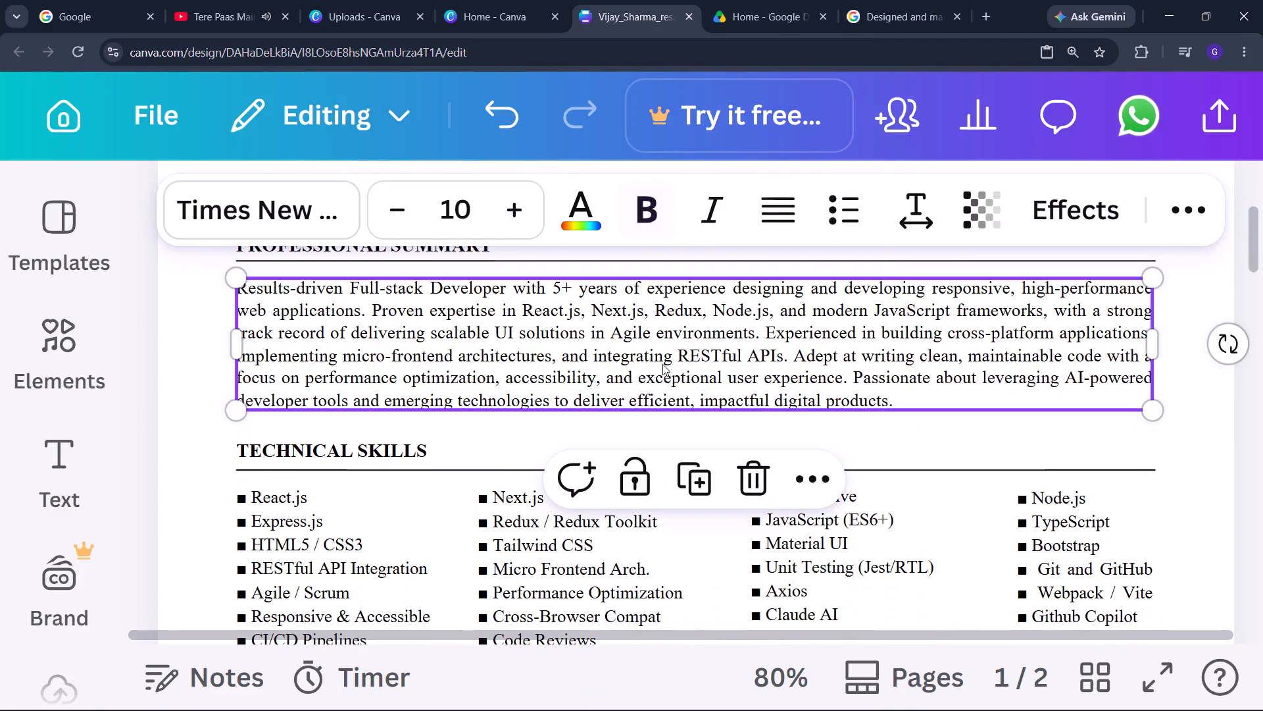
pyautogui.scroll(-4, 662, 364)
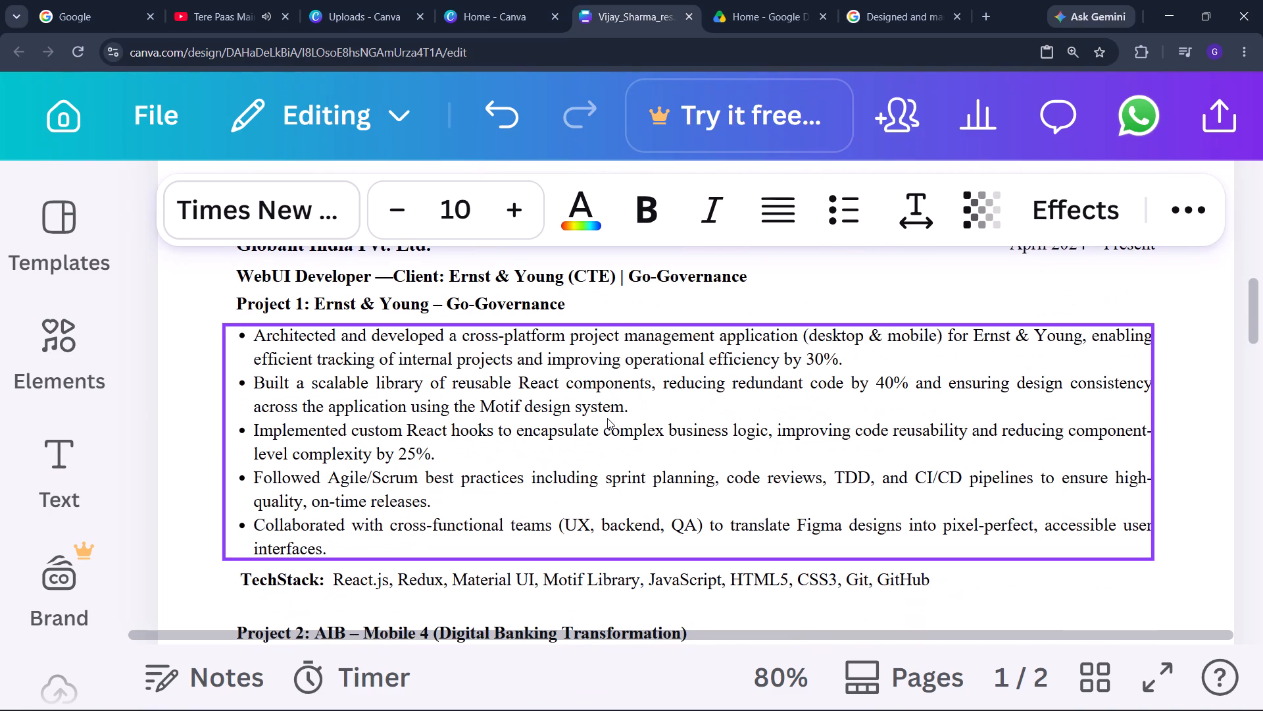
pyautogui.click(607, 418)
pyautogui.scroll(-2, 607, 418)
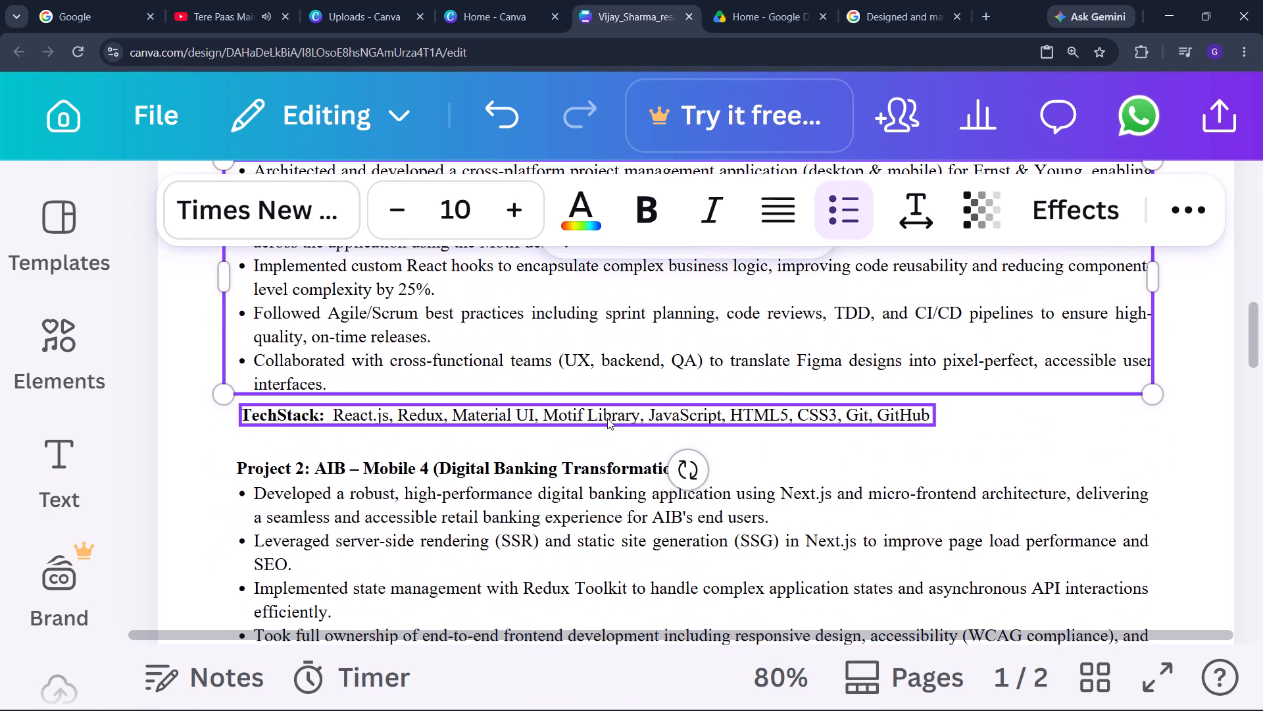
pyautogui.scroll(-6, 607, 418)
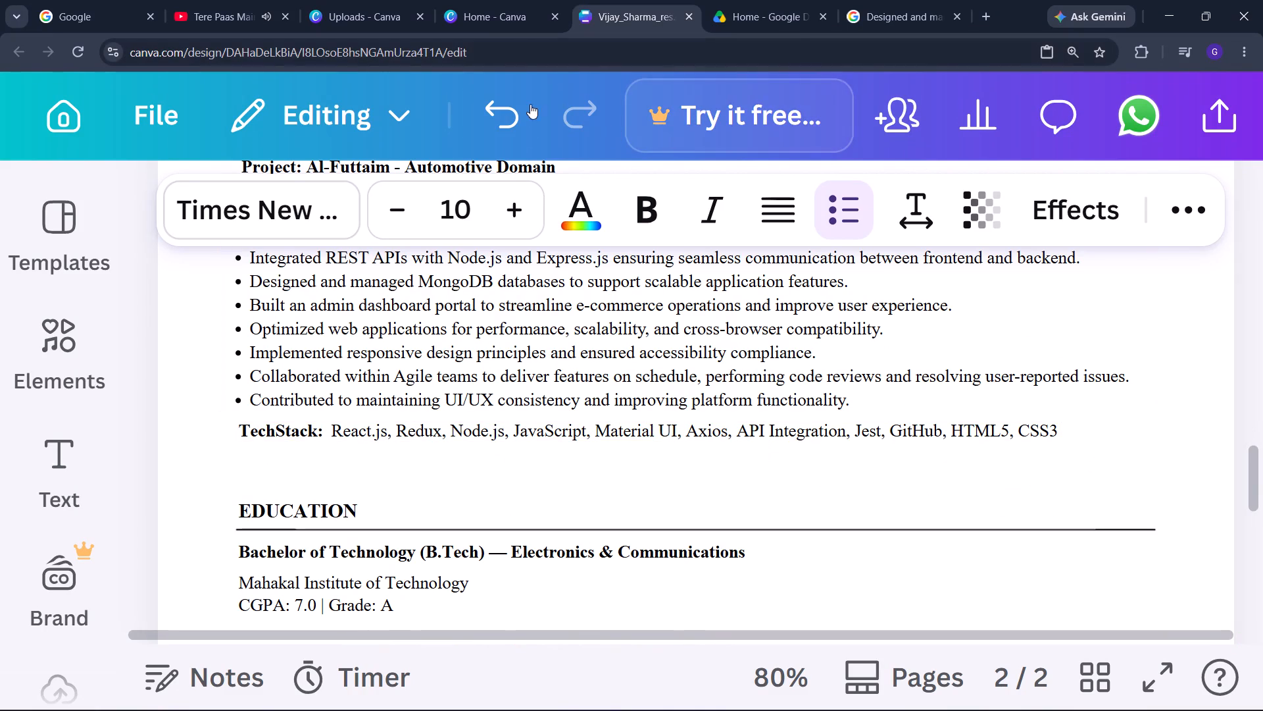
# Rename the design by extending "res" to "resume" and adding 1 directly after the surname, keeping the .pdf ending.
pyautogui.click(350, 109)
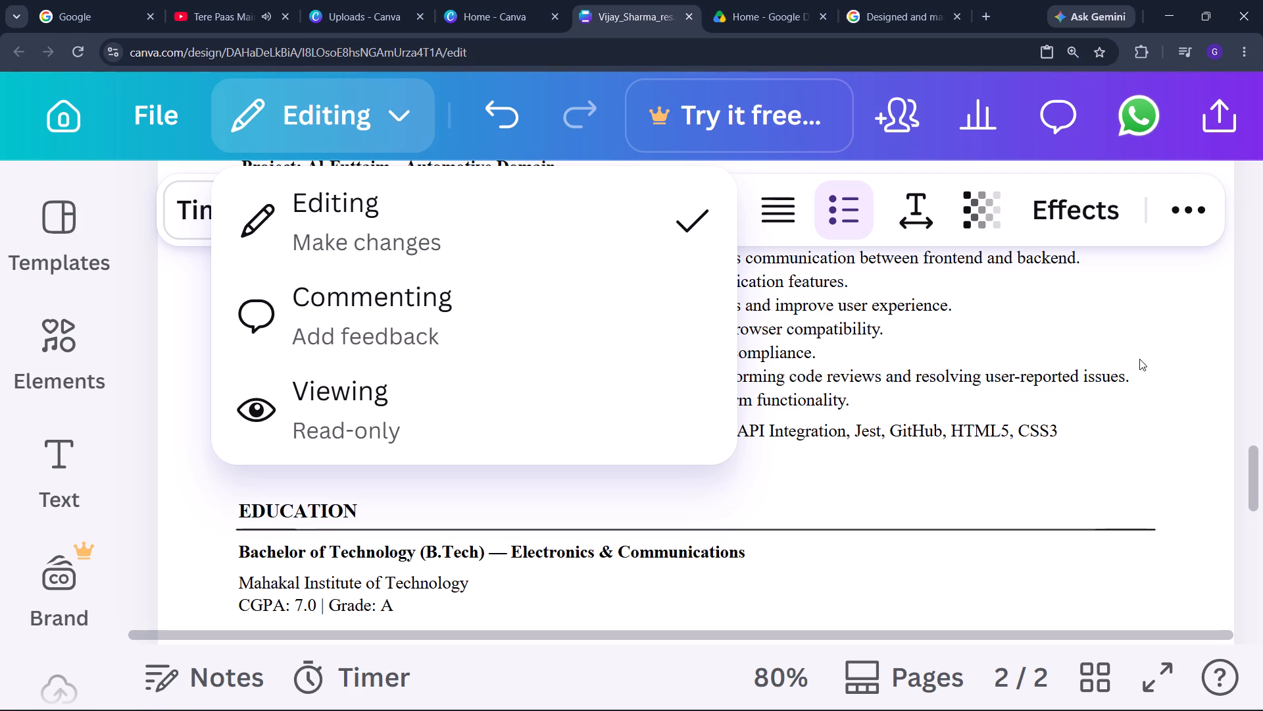
pyautogui.doubleClick(1175, 348)
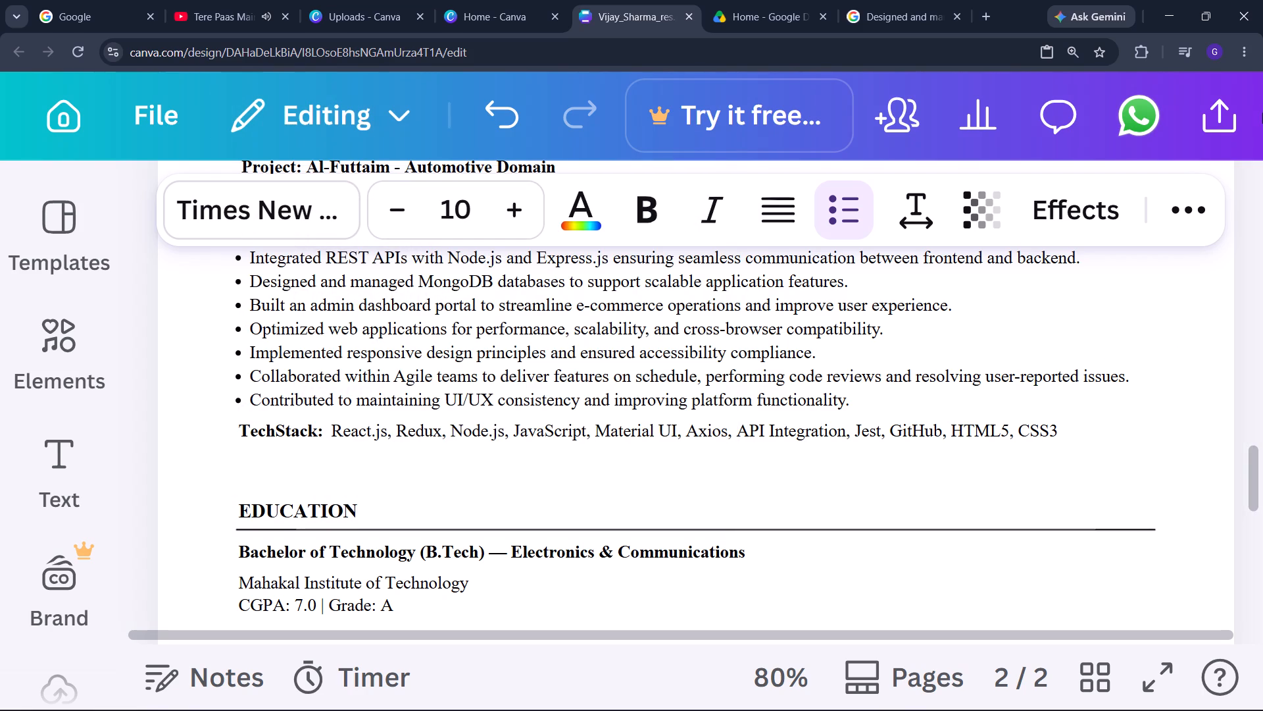
pyautogui.keyDown('ctrl'); pyautogui.scroll(2, 1262, 113); pyautogui.keyUp('ctrl')
pyautogui.keyDown('ctrl'); pyautogui.scroll(-5, 1262, 113); pyautogui.keyUp('ctrl')
pyautogui.keyDown('ctrl'); pyautogui.scroll(1, 1262, 113); pyautogui.keyUp('ctrl')
pyautogui.keyDown('ctrl'); pyautogui.scroll(-1, 1262, 113); pyautogui.keyUp('ctrl')
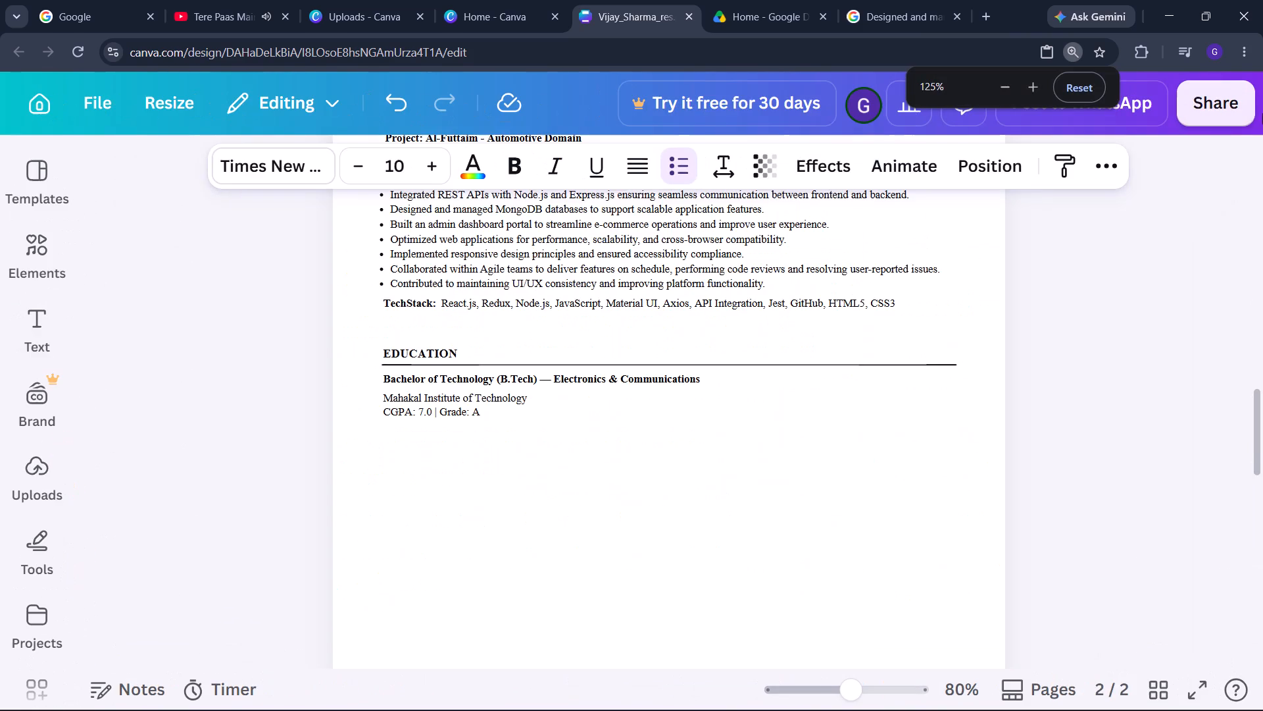
pyautogui.keyDown('ctrl'); pyautogui.scroll(-1, 1260, 118); pyautogui.keyUp('ctrl')
pyautogui.click(583, 105)
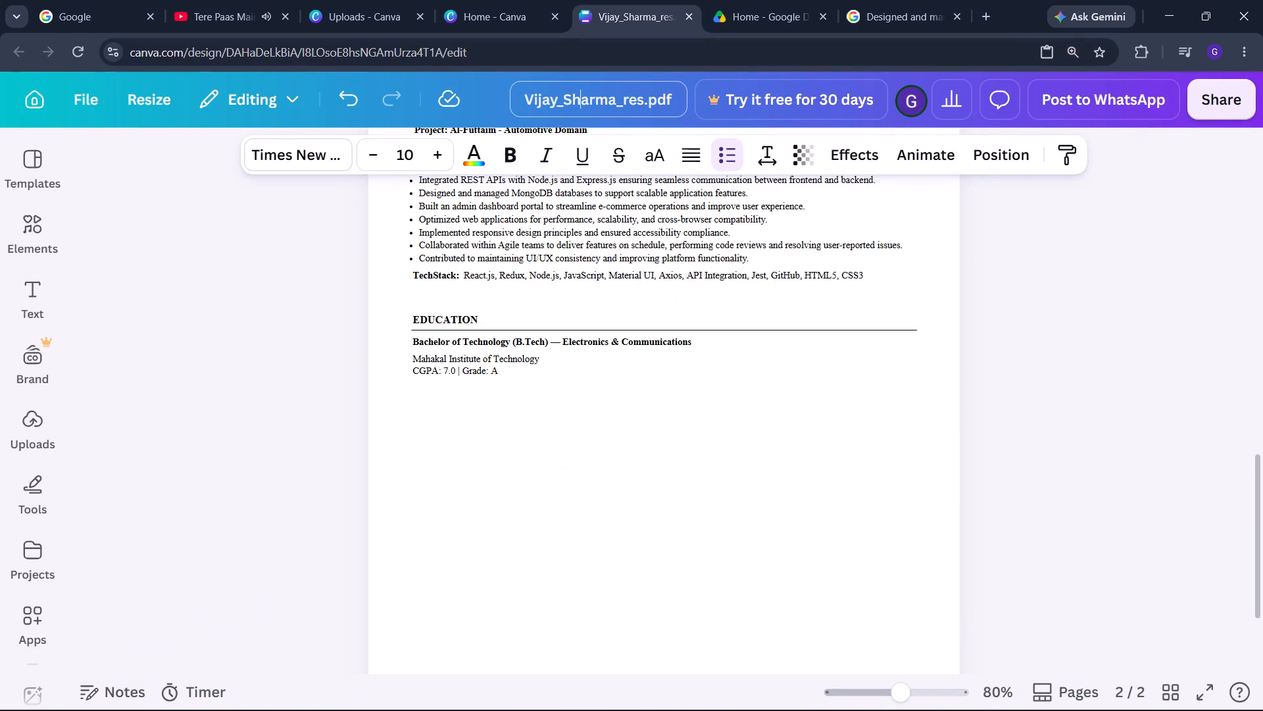
pyautogui.tripleClick(583, 105)
pyautogui.doubleClick(583, 105)
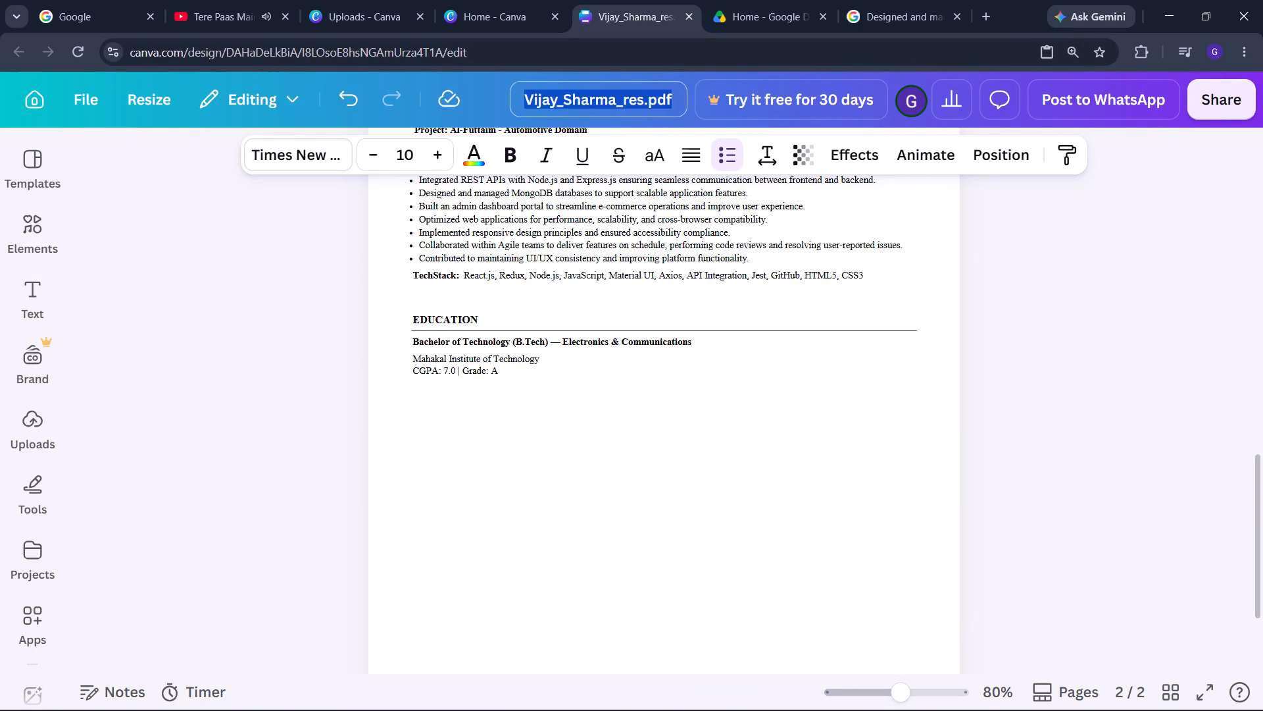
pyautogui.click(639, 96)
pyautogui.click(646, 102)
pyautogui.click(641, 99)
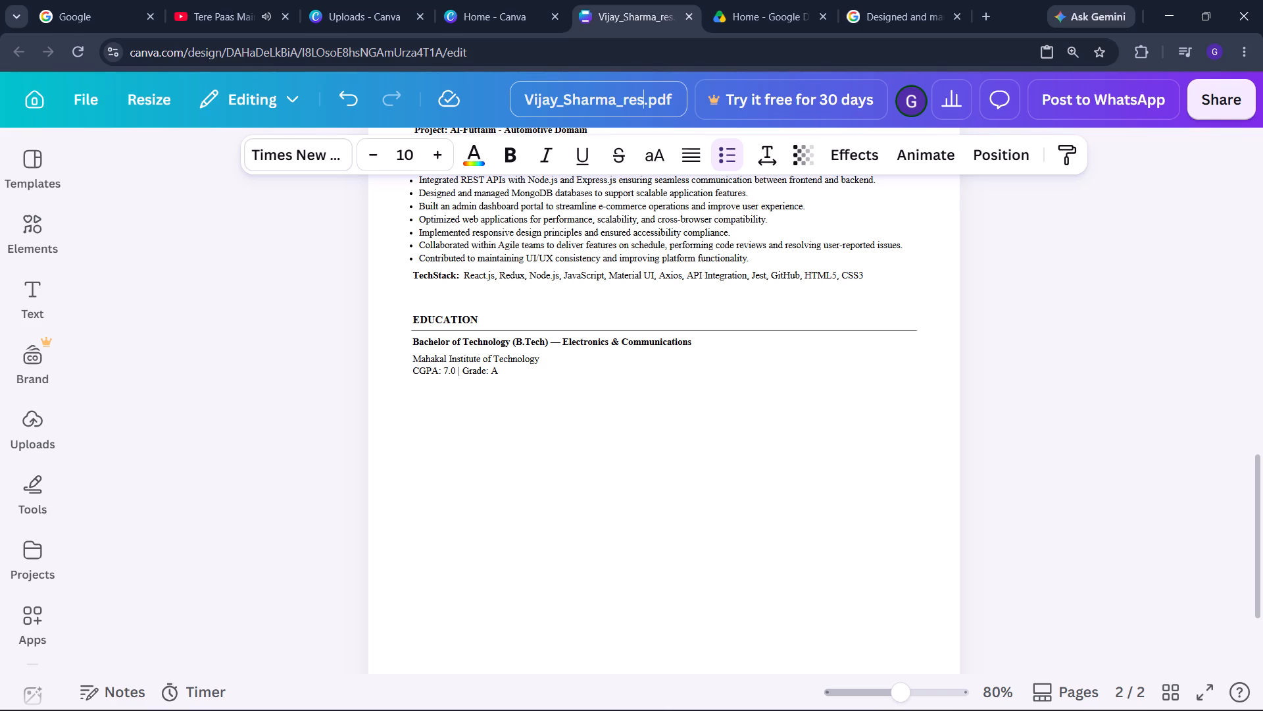
pyautogui.write('um')
pyautogui.press('e')
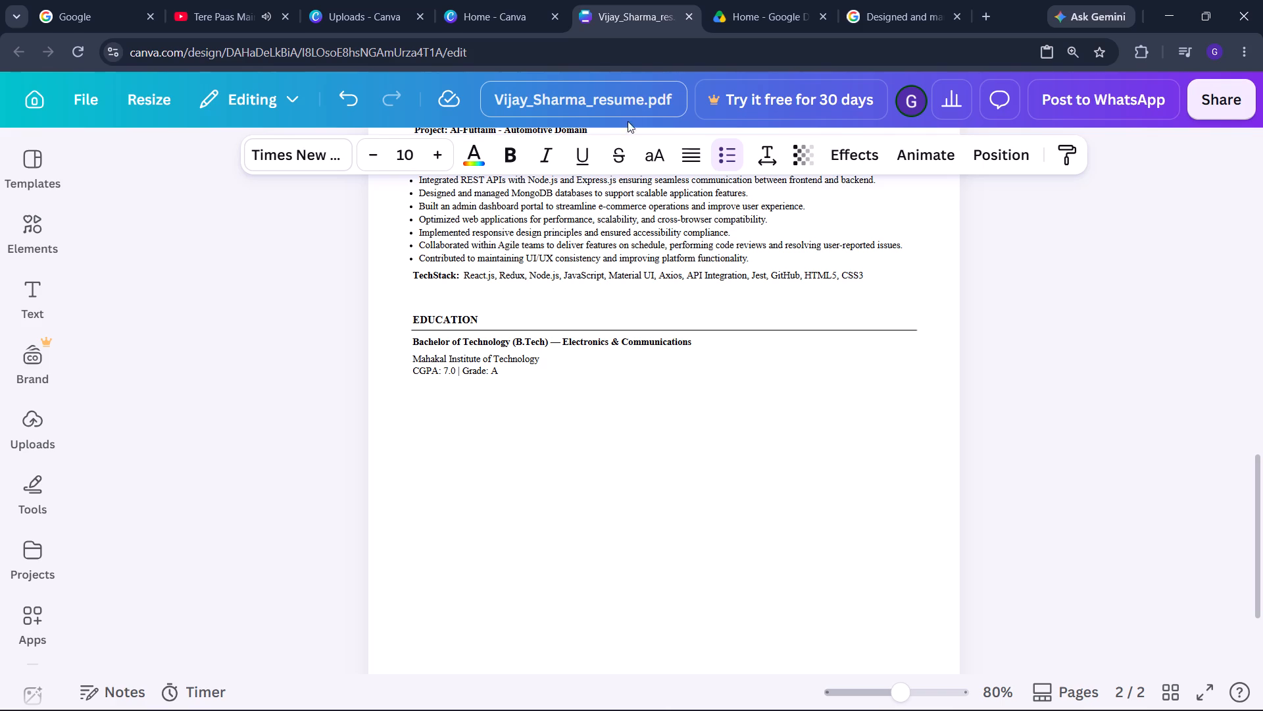
pyautogui.click(585, 102)
pyautogui.press('1')
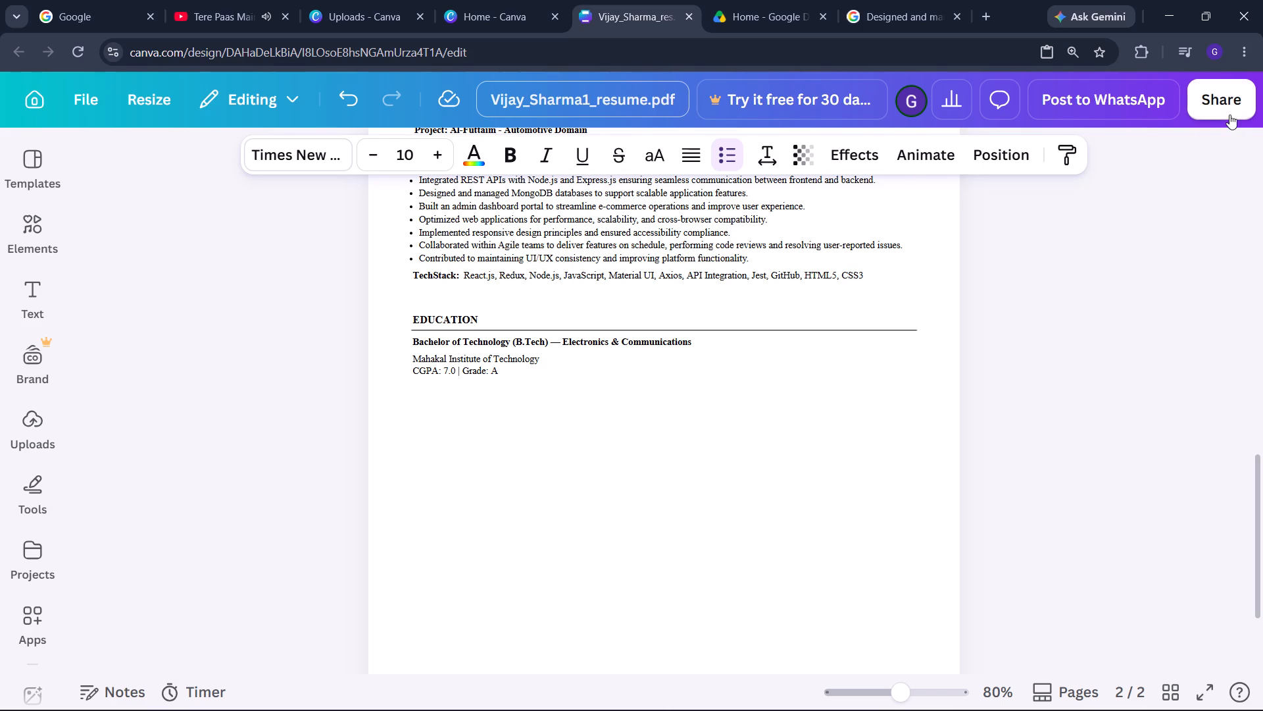
pyautogui.doubleClick(969, 327)
pyautogui.scroll(4, 1033, 339)
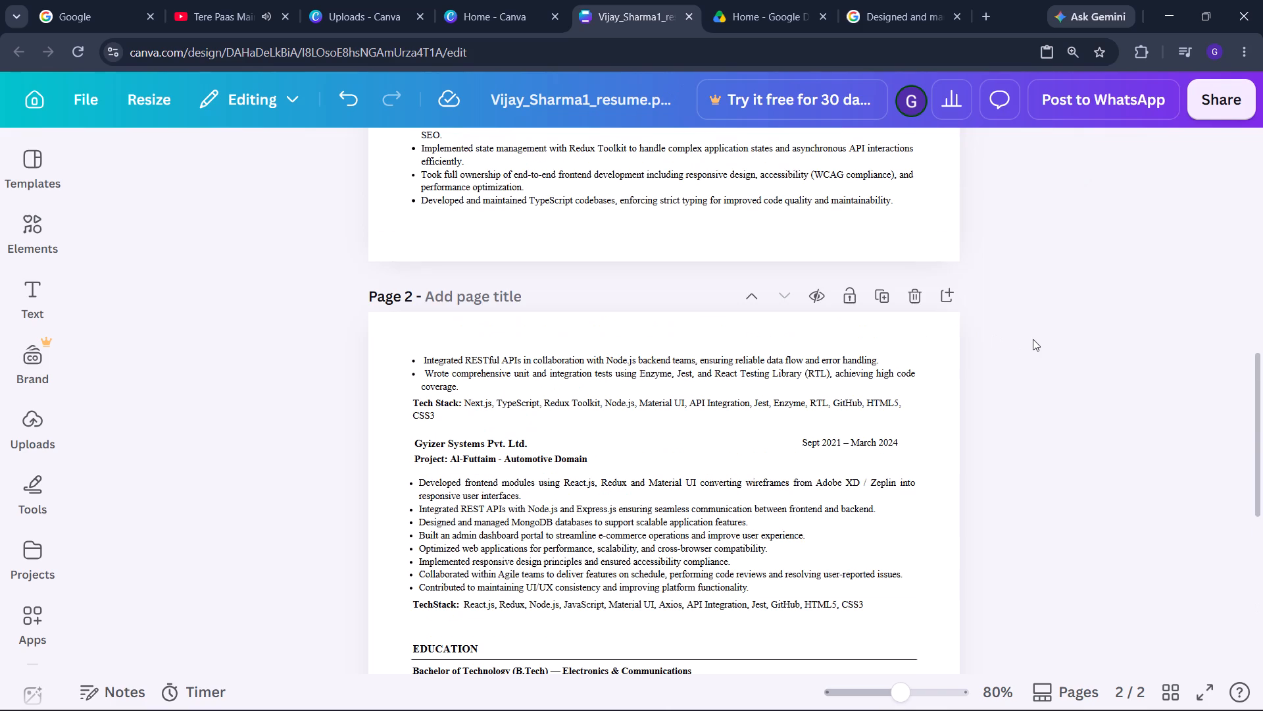
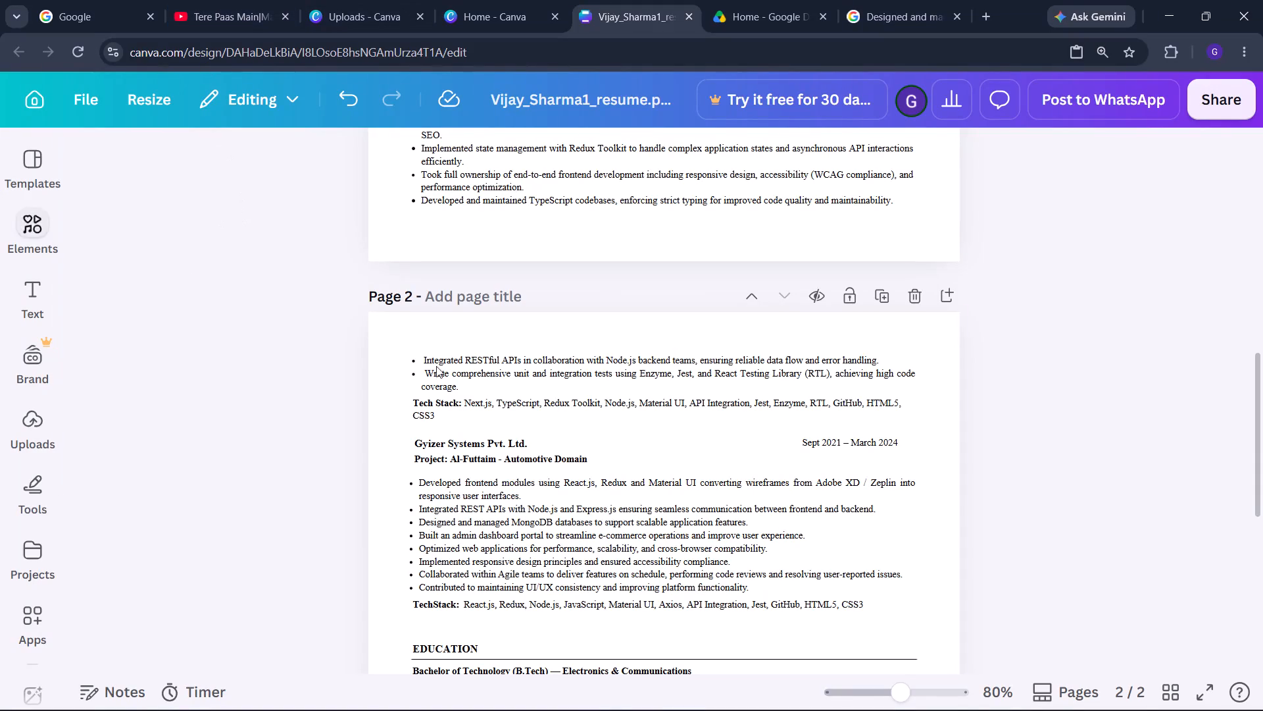
# Justify the two bullet points at the top of page 2 and the Tech Stack paragraph directly below them.
pyautogui.click(435, 369)
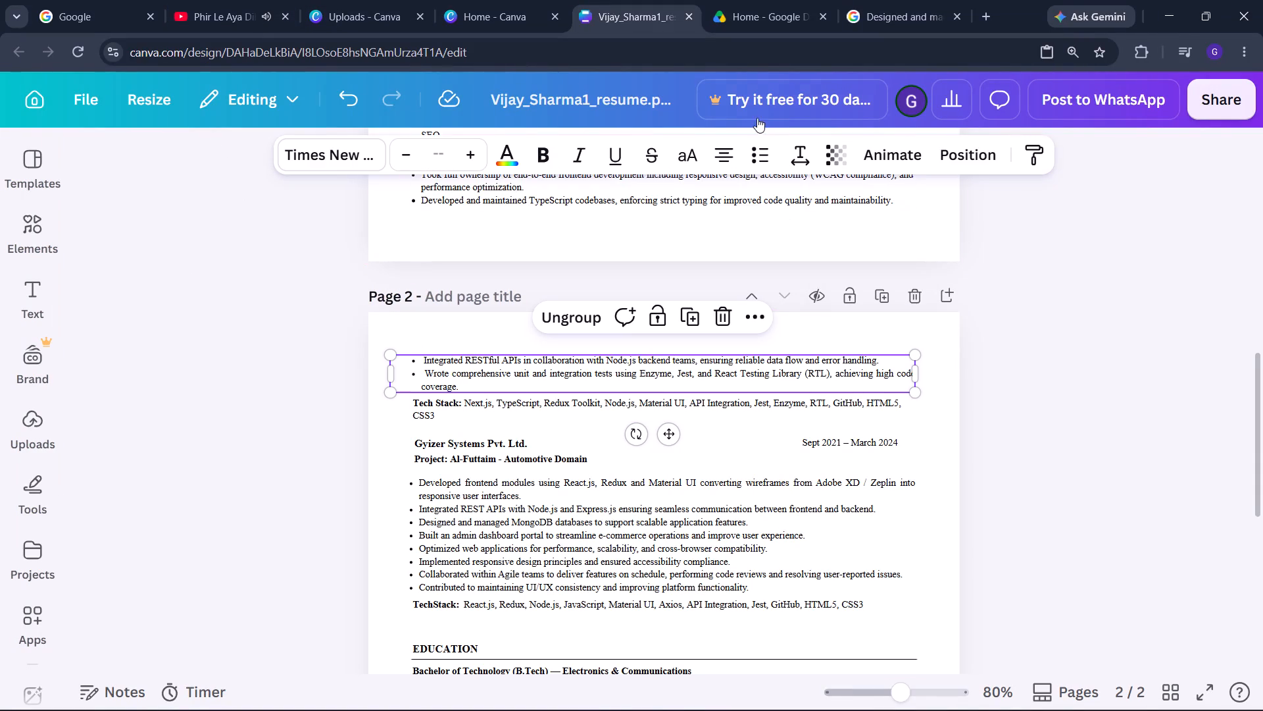
pyautogui.doubleClick(726, 150)
pyautogui.click(796, 446)
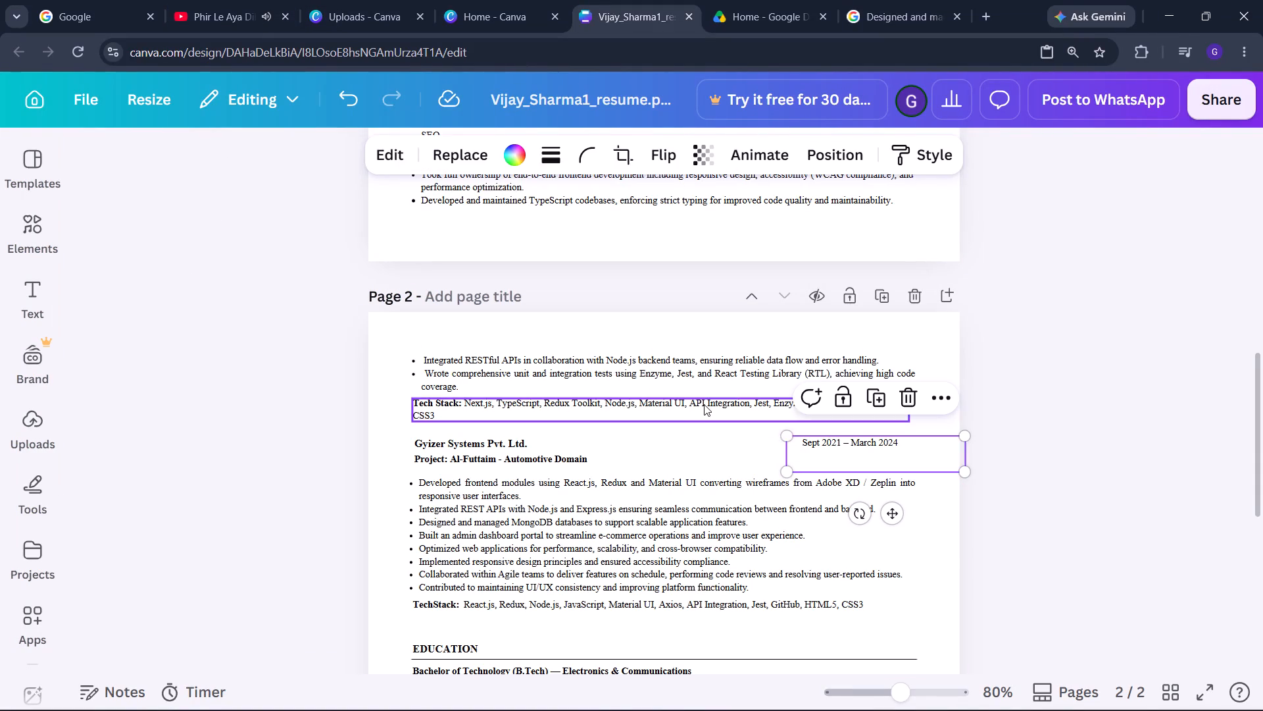
pyautogui.click(704, 404)
pyautogui.click(686, 158)
pyautogui.doubleClick(686, 158)
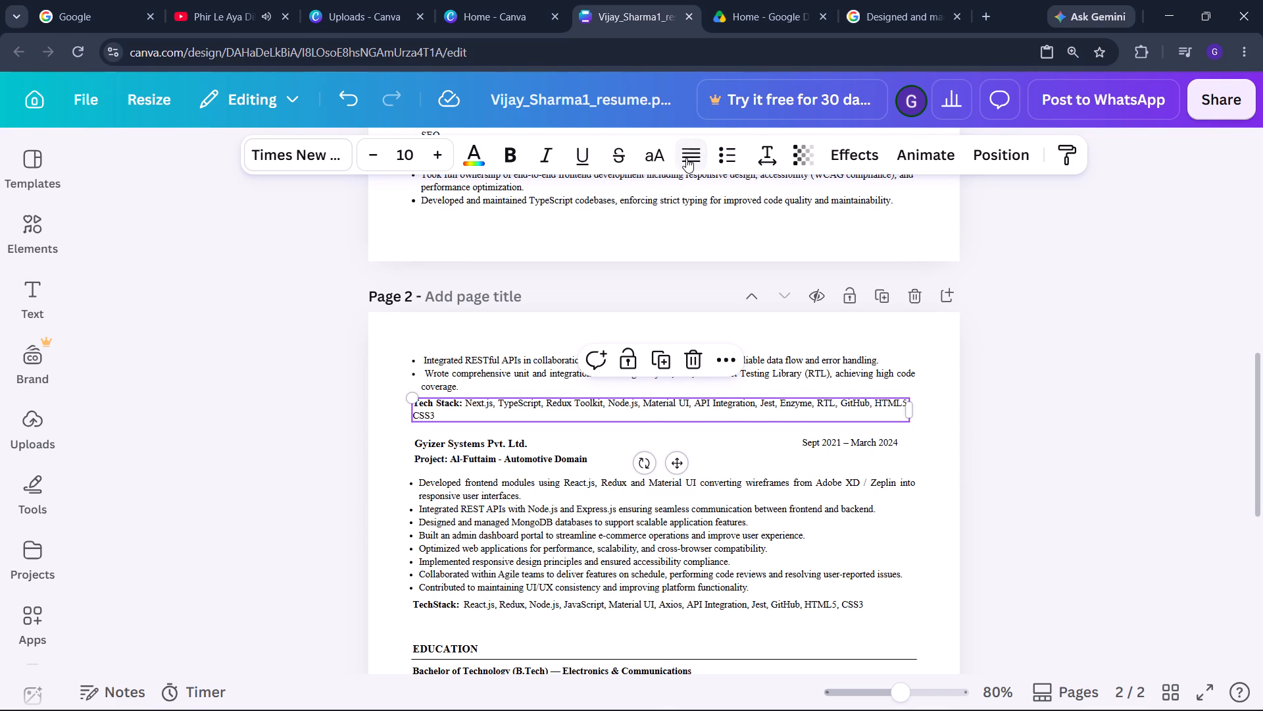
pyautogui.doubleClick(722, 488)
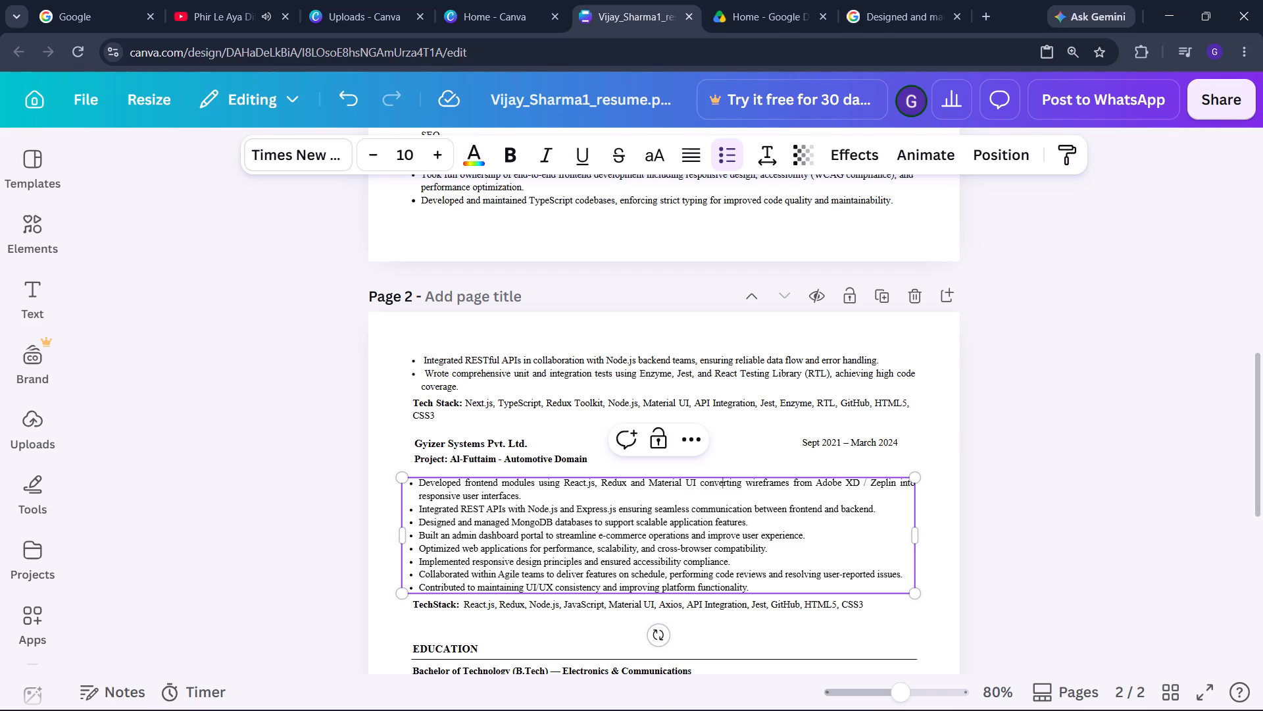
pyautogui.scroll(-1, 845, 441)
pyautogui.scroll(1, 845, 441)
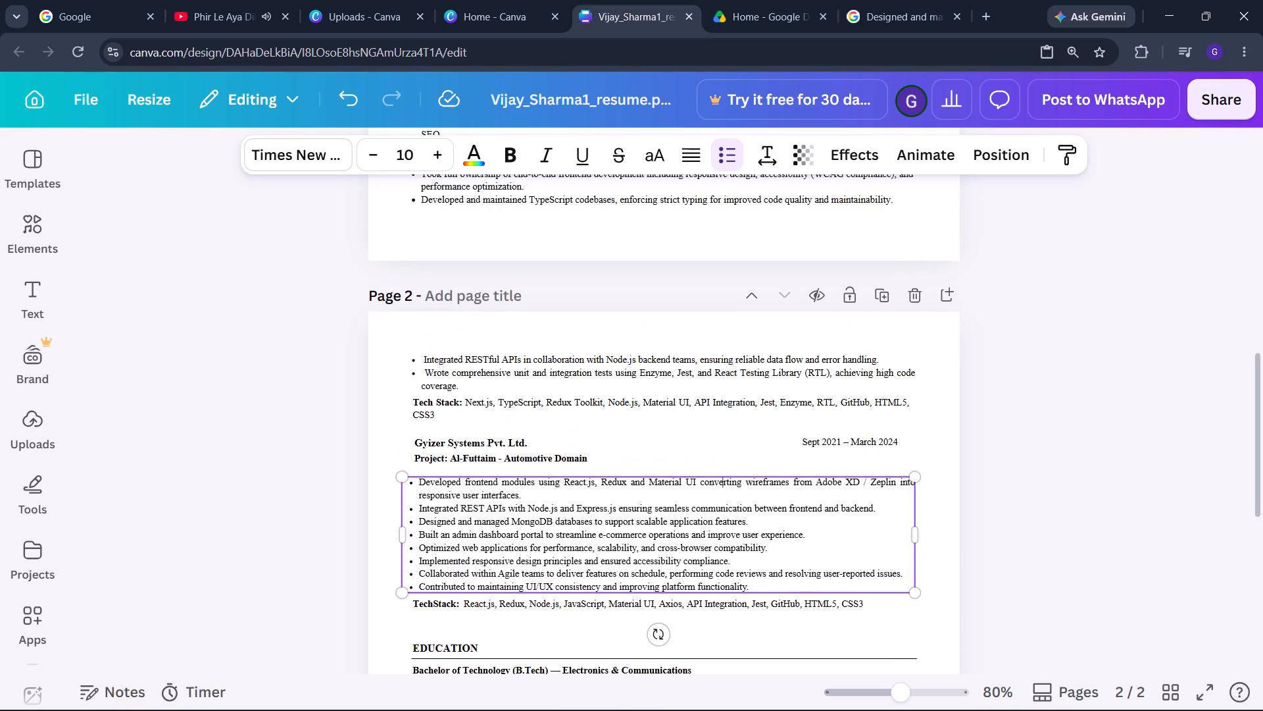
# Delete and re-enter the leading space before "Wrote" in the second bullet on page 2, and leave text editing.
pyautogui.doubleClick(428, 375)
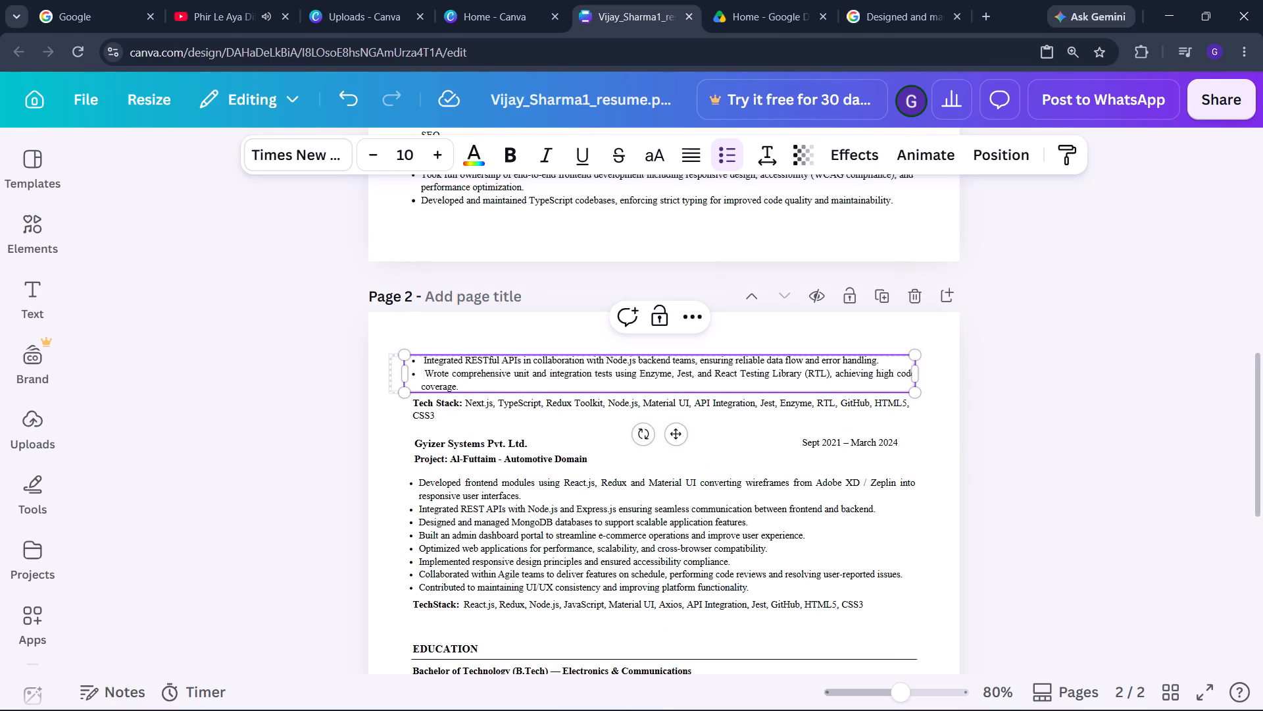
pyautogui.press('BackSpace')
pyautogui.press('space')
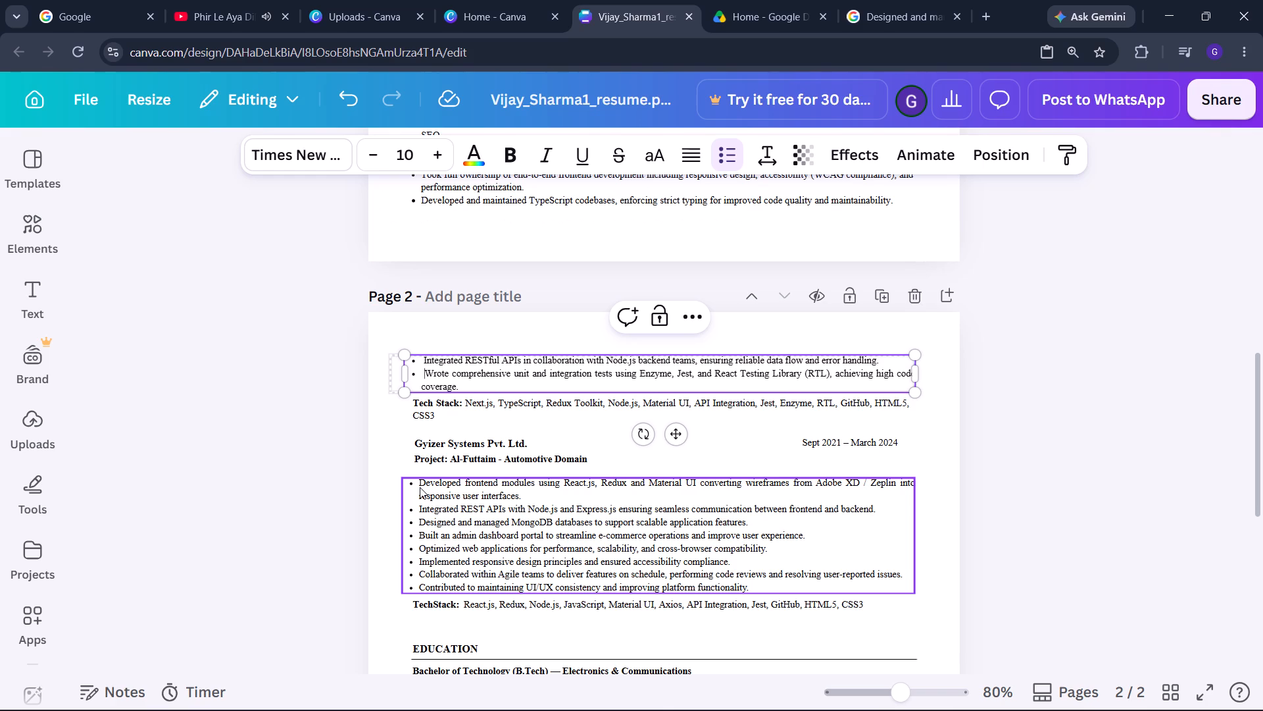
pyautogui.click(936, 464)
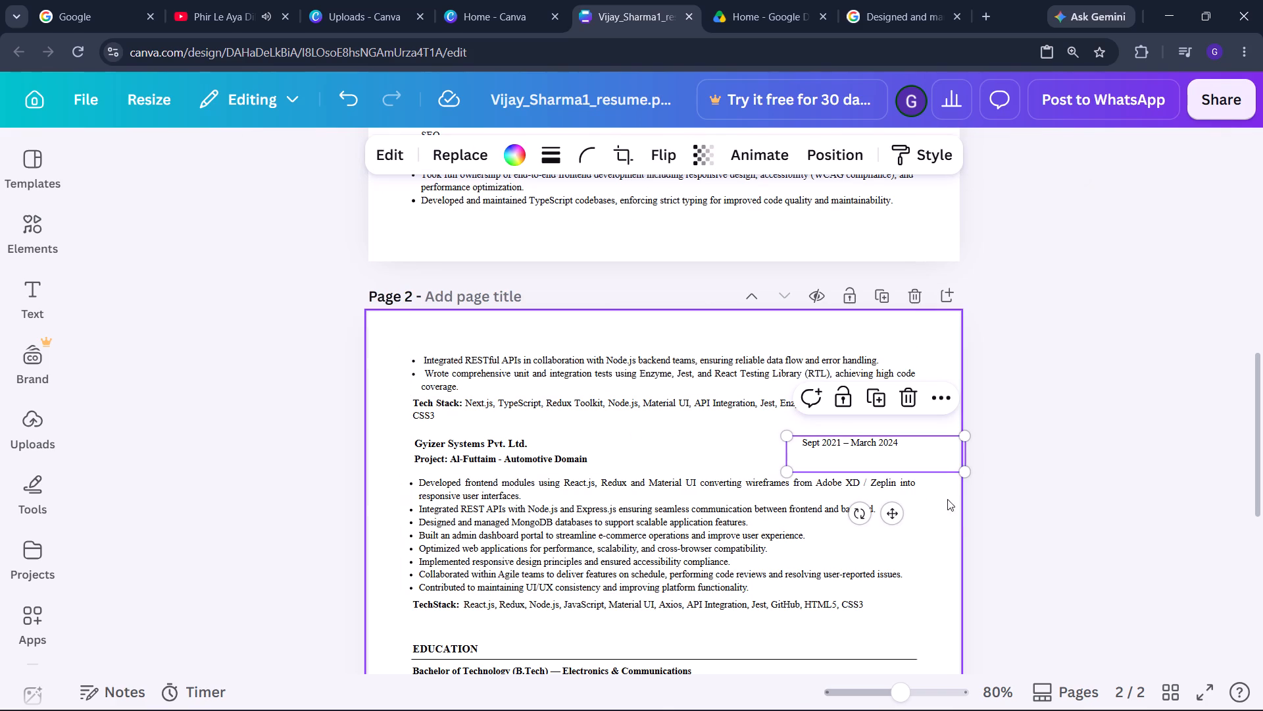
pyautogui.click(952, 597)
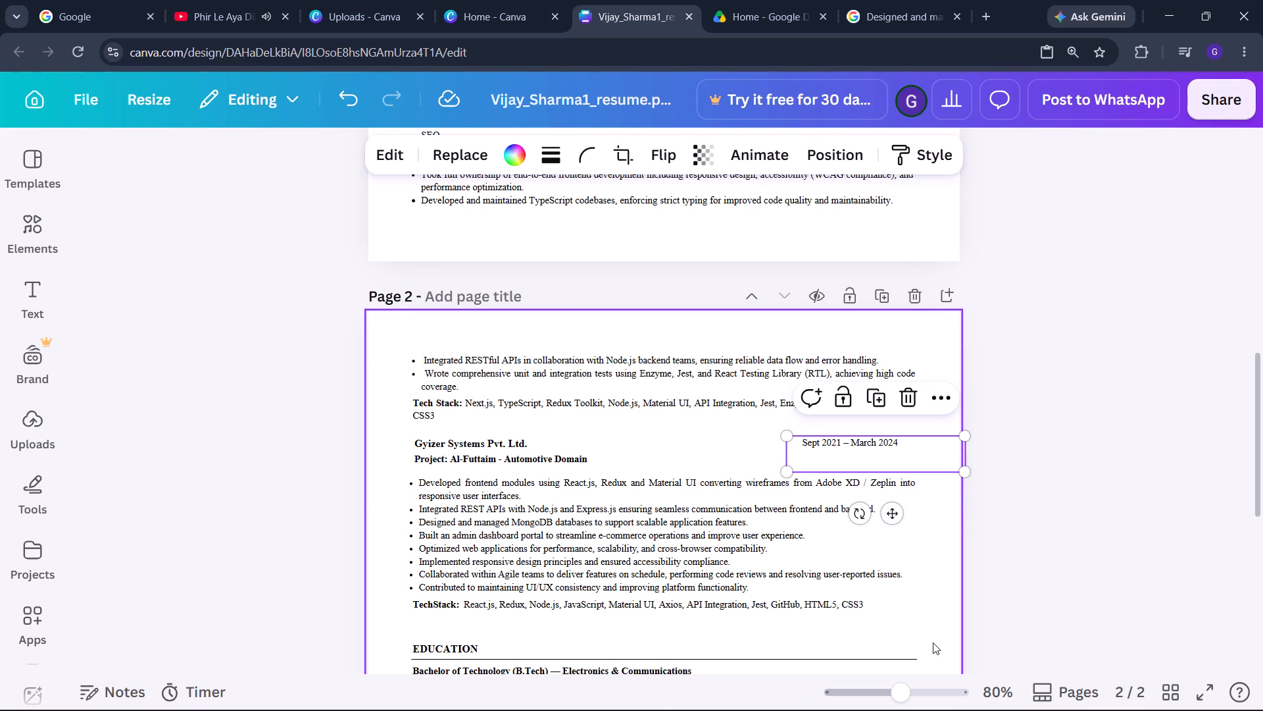
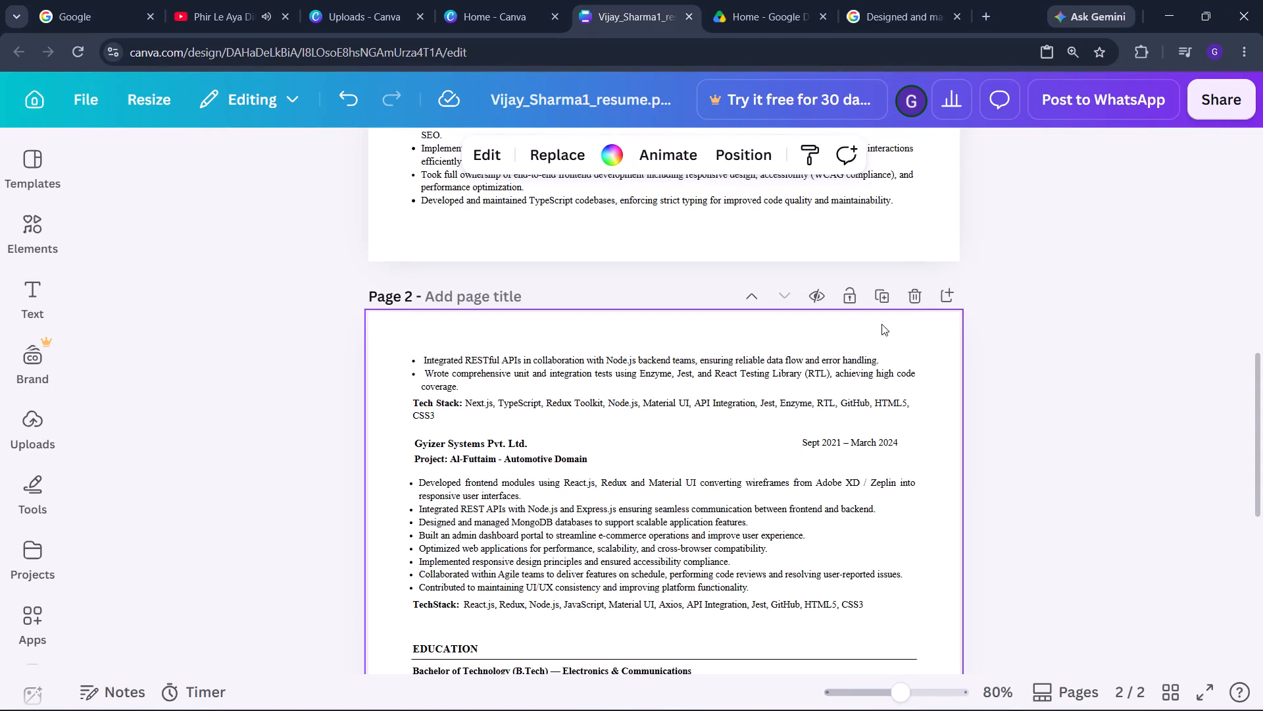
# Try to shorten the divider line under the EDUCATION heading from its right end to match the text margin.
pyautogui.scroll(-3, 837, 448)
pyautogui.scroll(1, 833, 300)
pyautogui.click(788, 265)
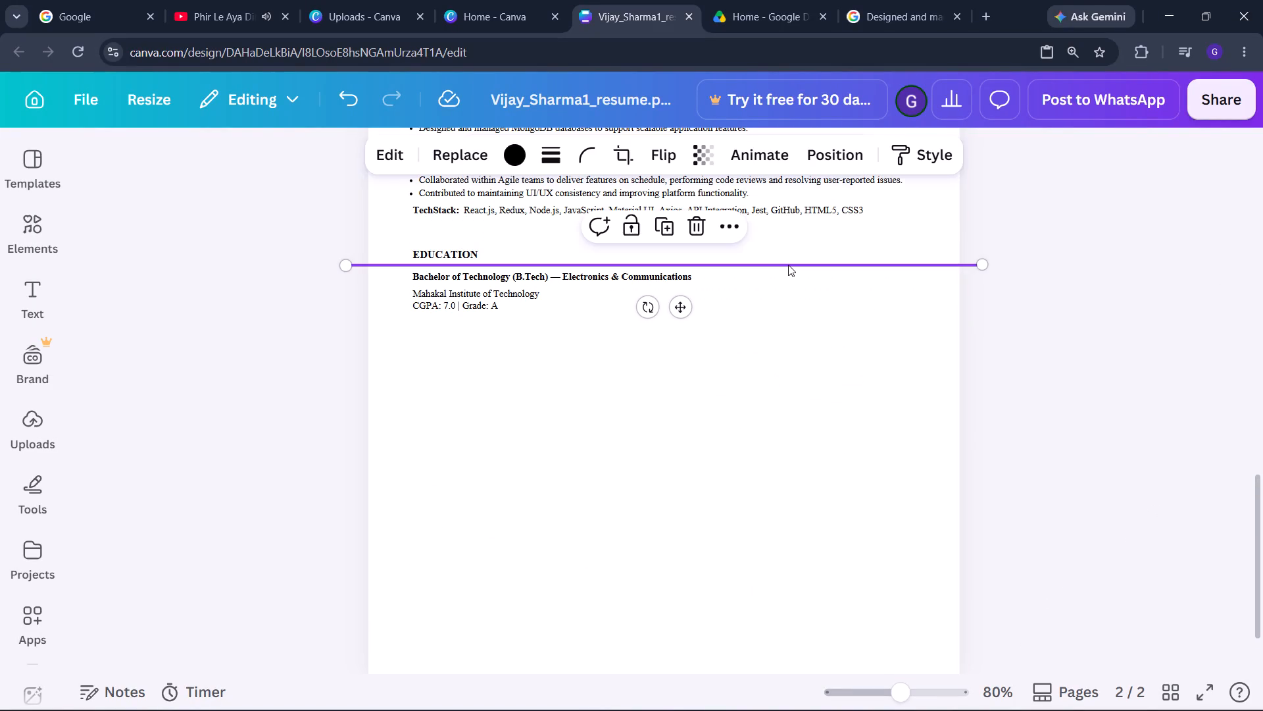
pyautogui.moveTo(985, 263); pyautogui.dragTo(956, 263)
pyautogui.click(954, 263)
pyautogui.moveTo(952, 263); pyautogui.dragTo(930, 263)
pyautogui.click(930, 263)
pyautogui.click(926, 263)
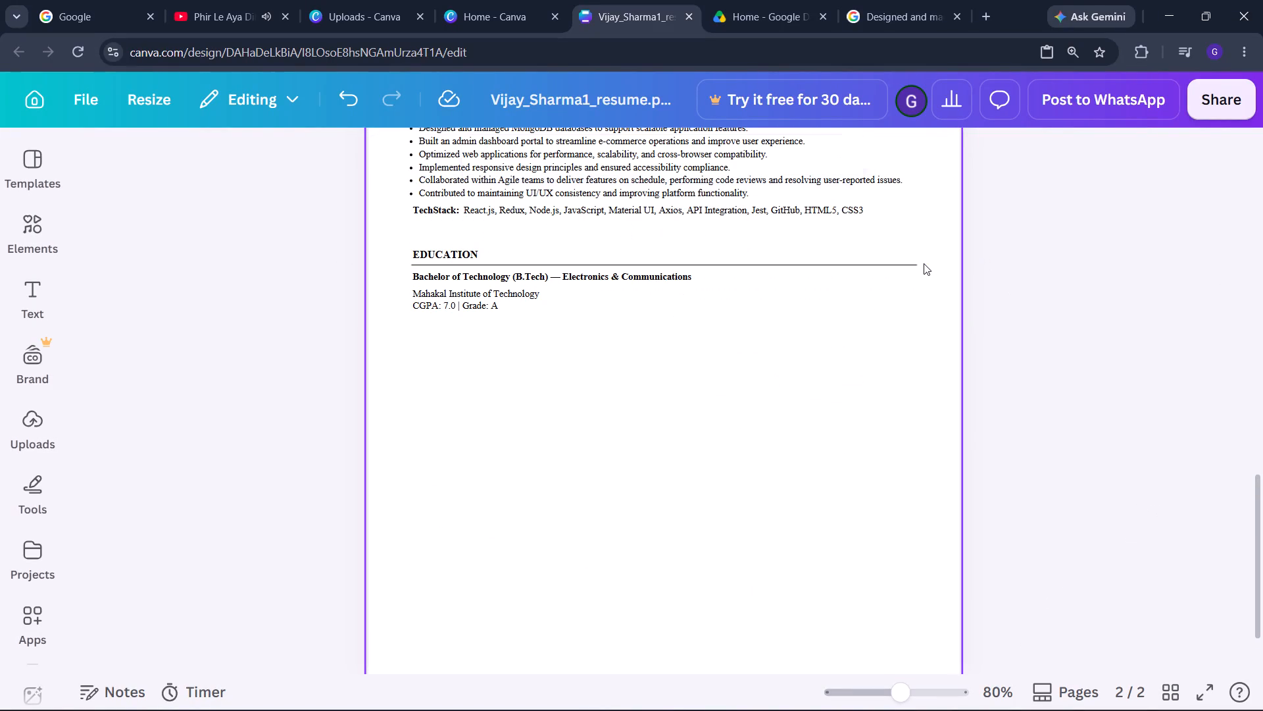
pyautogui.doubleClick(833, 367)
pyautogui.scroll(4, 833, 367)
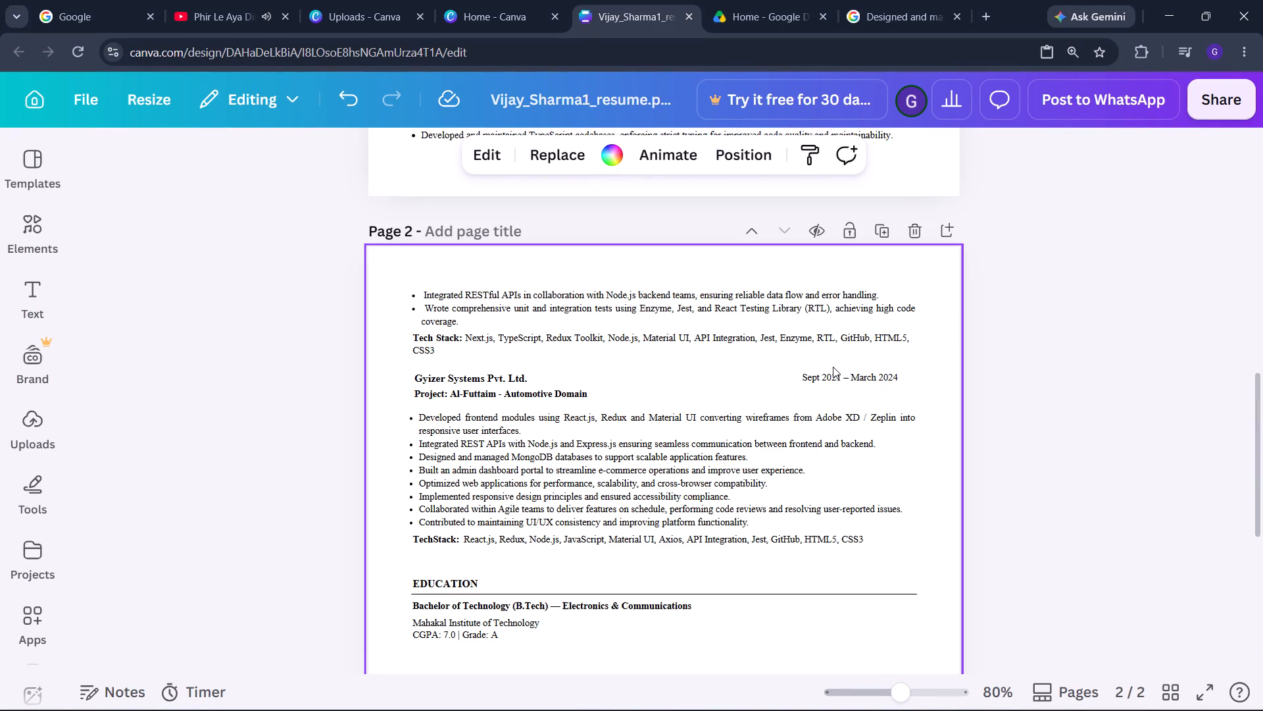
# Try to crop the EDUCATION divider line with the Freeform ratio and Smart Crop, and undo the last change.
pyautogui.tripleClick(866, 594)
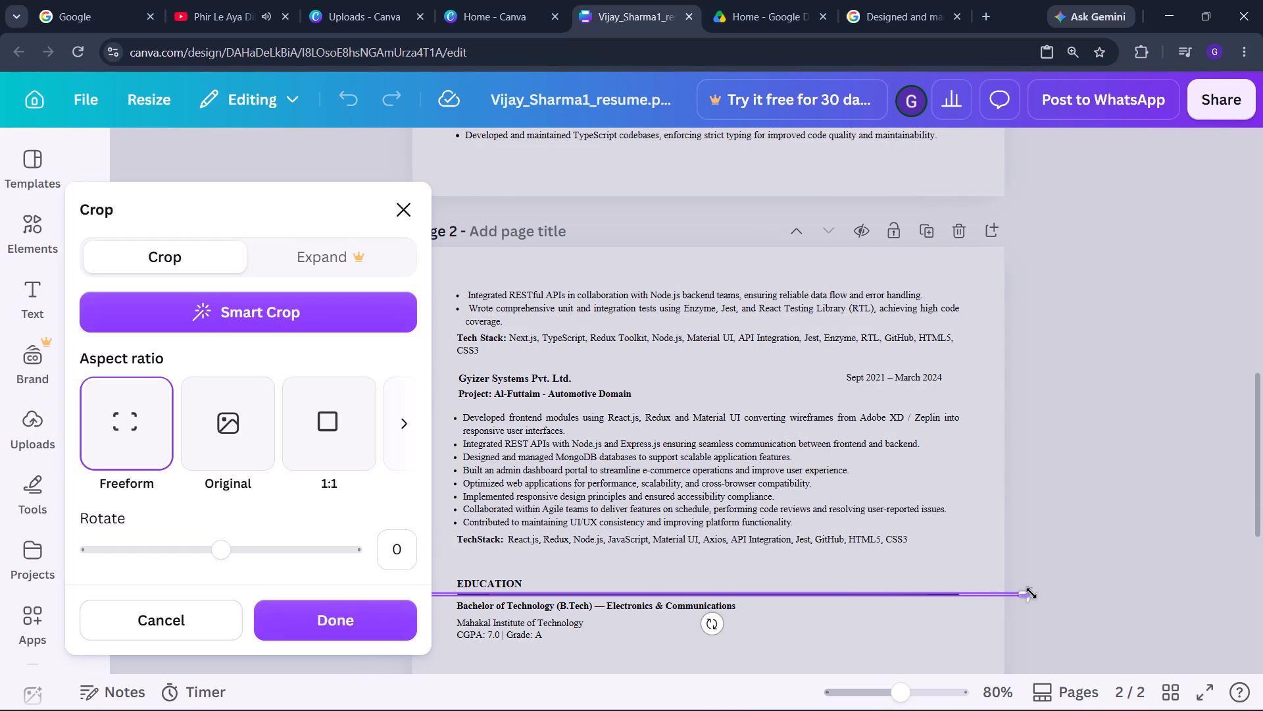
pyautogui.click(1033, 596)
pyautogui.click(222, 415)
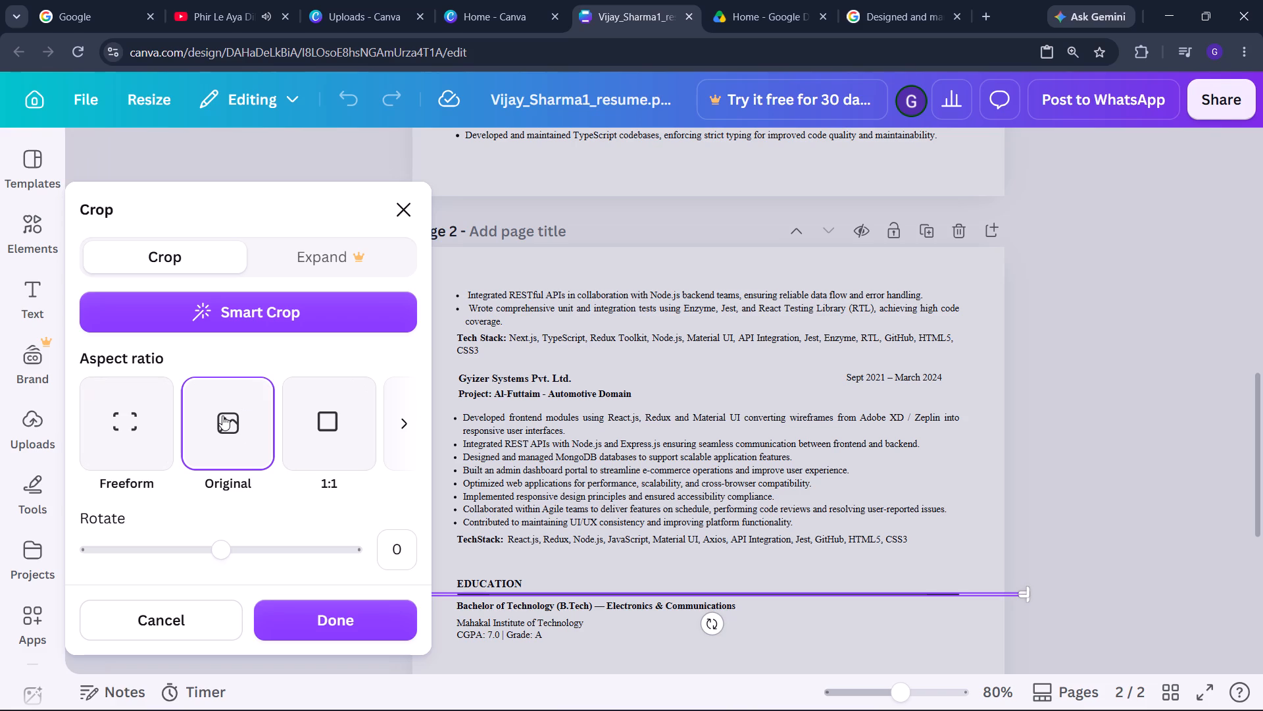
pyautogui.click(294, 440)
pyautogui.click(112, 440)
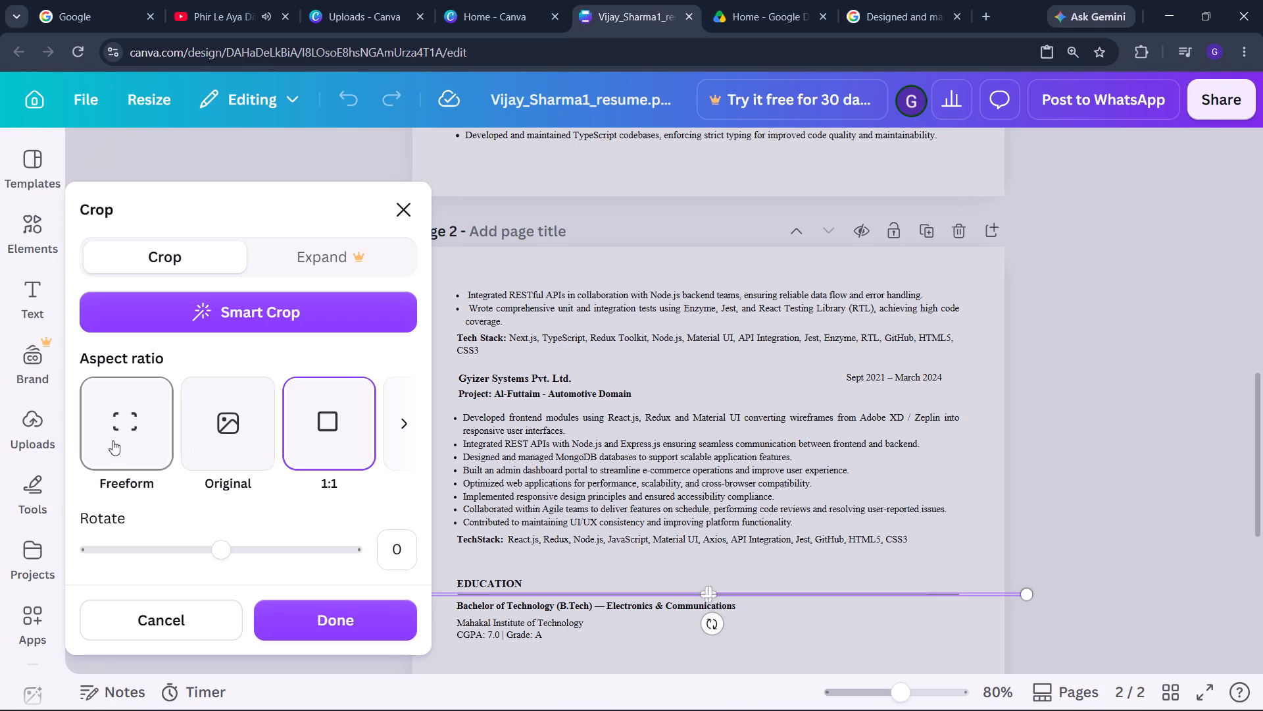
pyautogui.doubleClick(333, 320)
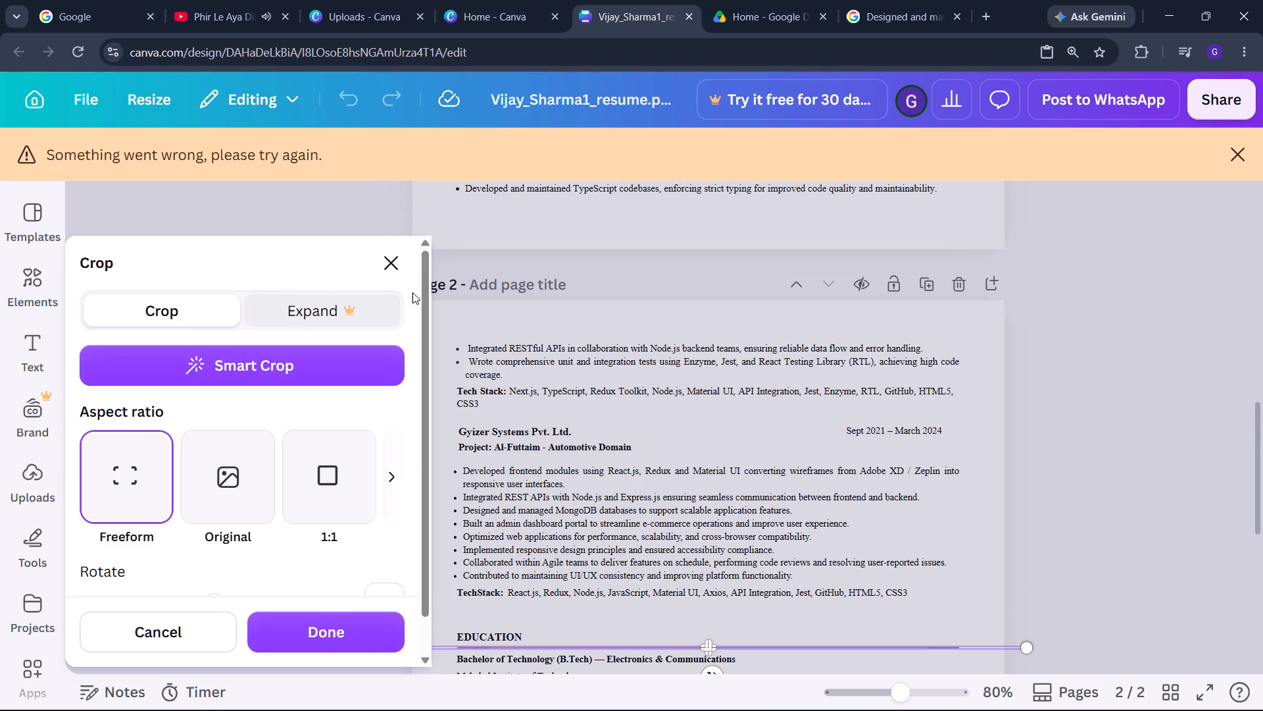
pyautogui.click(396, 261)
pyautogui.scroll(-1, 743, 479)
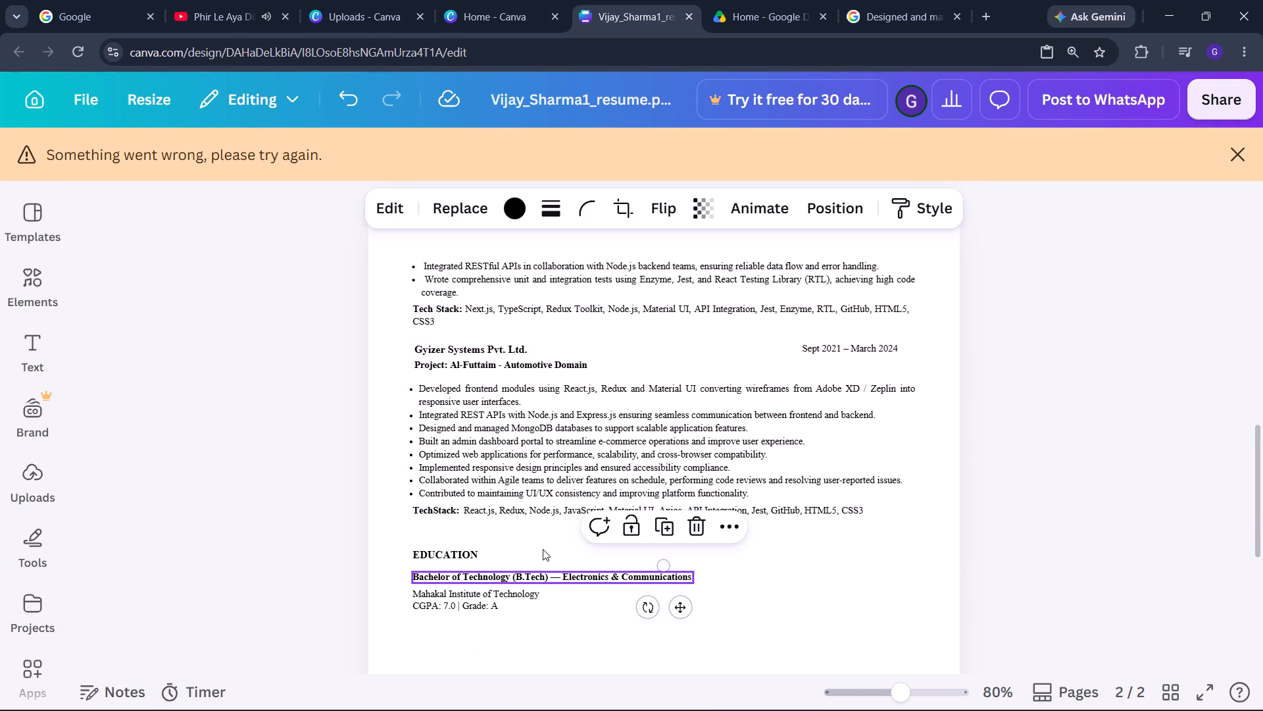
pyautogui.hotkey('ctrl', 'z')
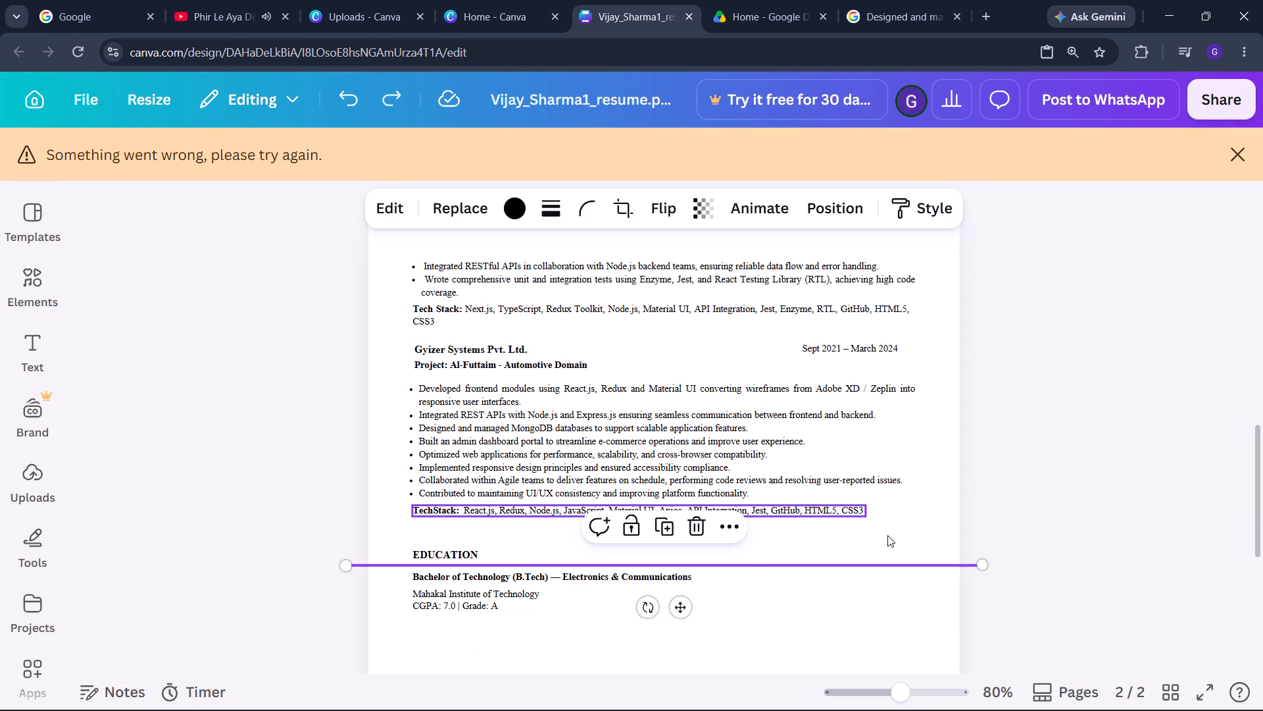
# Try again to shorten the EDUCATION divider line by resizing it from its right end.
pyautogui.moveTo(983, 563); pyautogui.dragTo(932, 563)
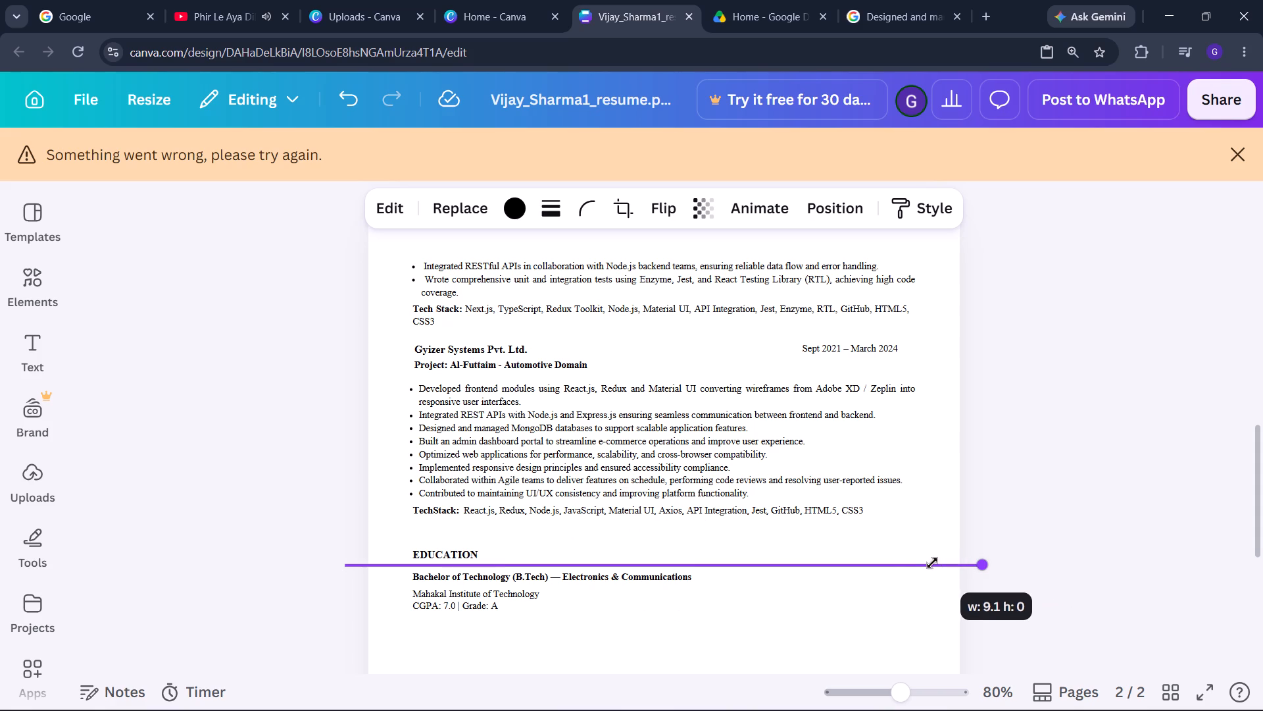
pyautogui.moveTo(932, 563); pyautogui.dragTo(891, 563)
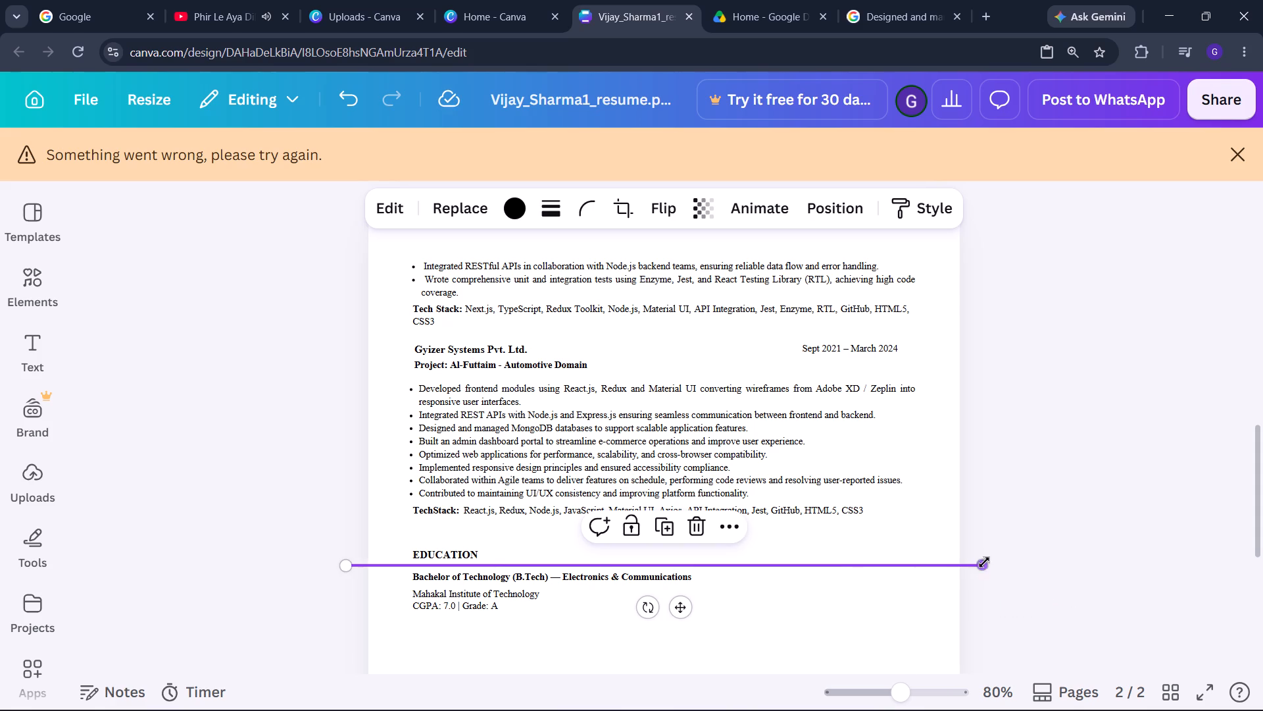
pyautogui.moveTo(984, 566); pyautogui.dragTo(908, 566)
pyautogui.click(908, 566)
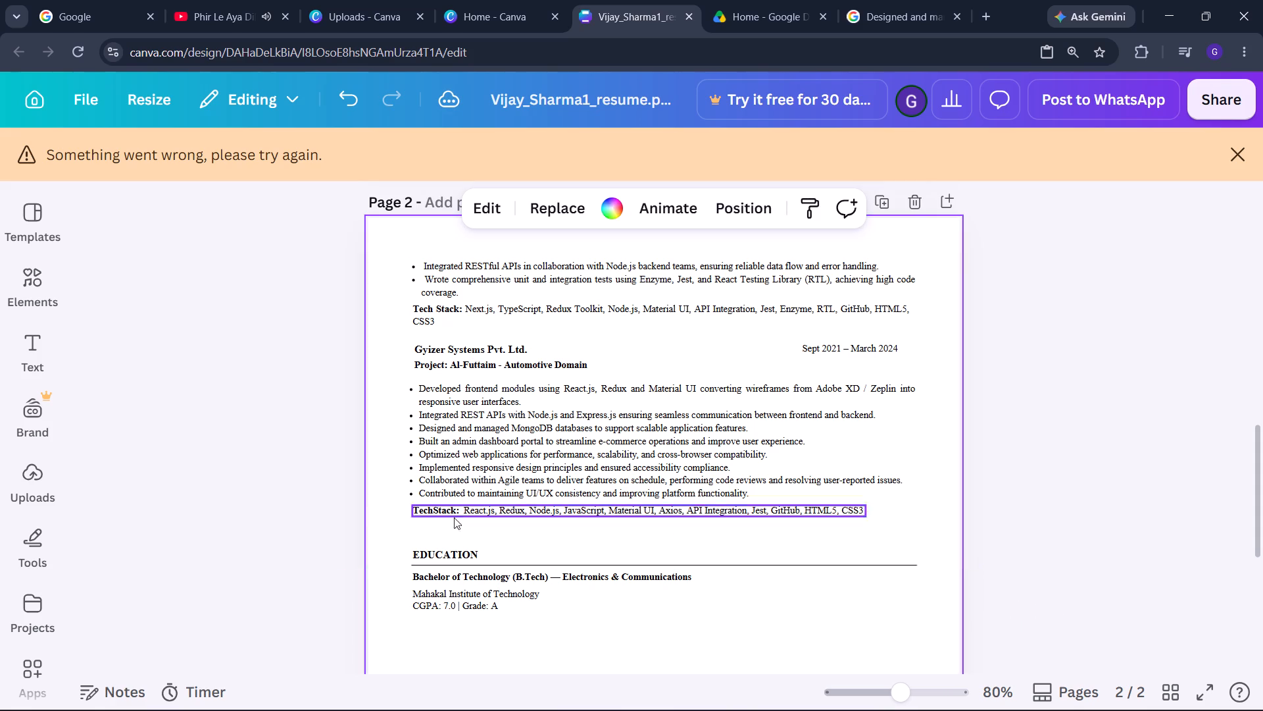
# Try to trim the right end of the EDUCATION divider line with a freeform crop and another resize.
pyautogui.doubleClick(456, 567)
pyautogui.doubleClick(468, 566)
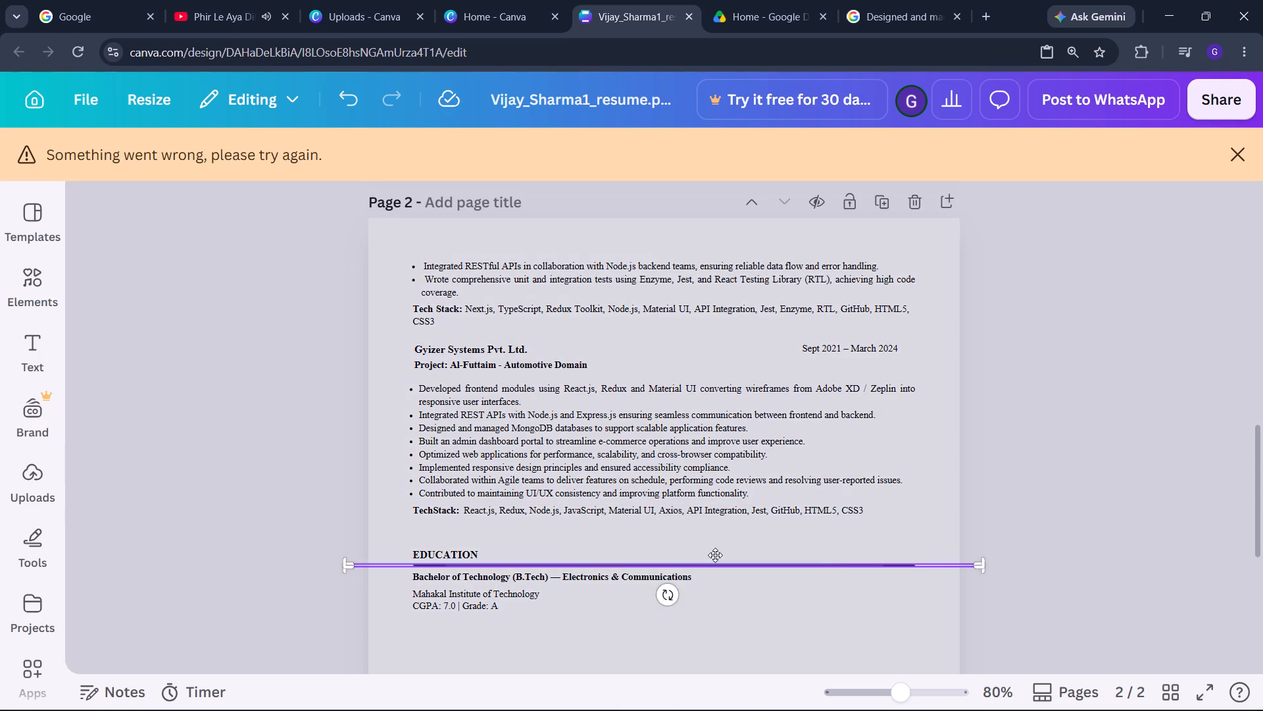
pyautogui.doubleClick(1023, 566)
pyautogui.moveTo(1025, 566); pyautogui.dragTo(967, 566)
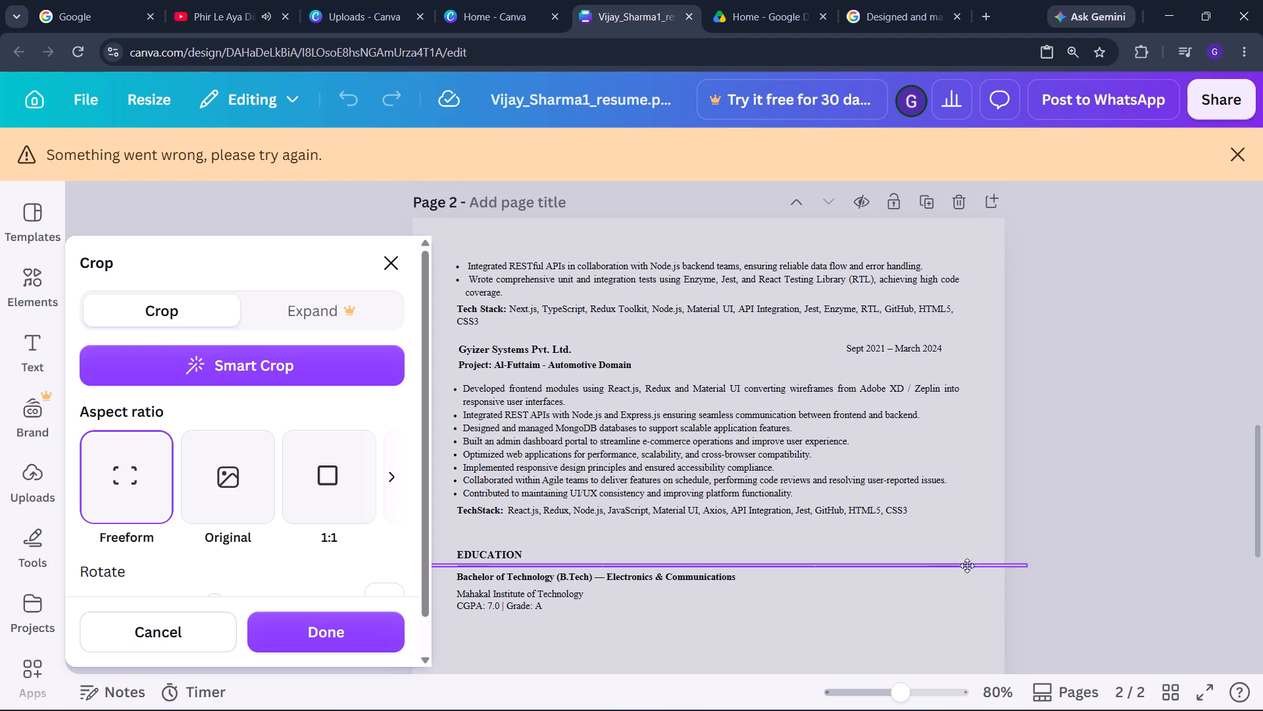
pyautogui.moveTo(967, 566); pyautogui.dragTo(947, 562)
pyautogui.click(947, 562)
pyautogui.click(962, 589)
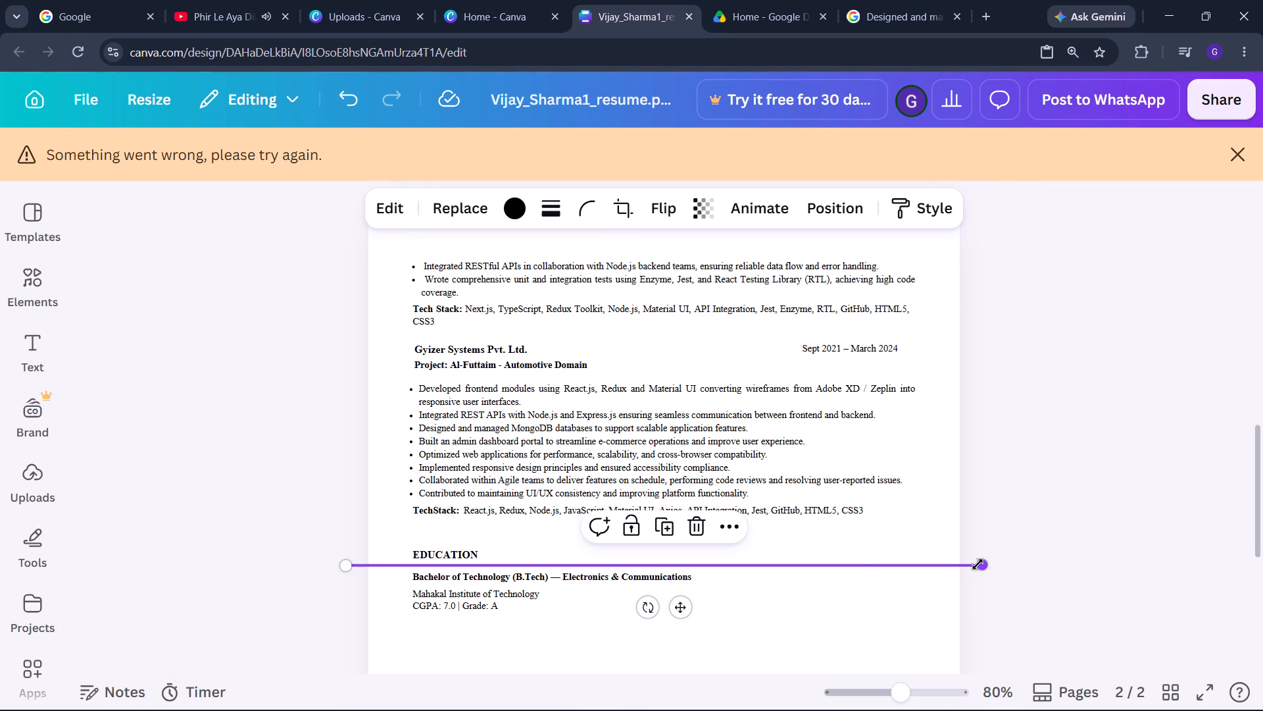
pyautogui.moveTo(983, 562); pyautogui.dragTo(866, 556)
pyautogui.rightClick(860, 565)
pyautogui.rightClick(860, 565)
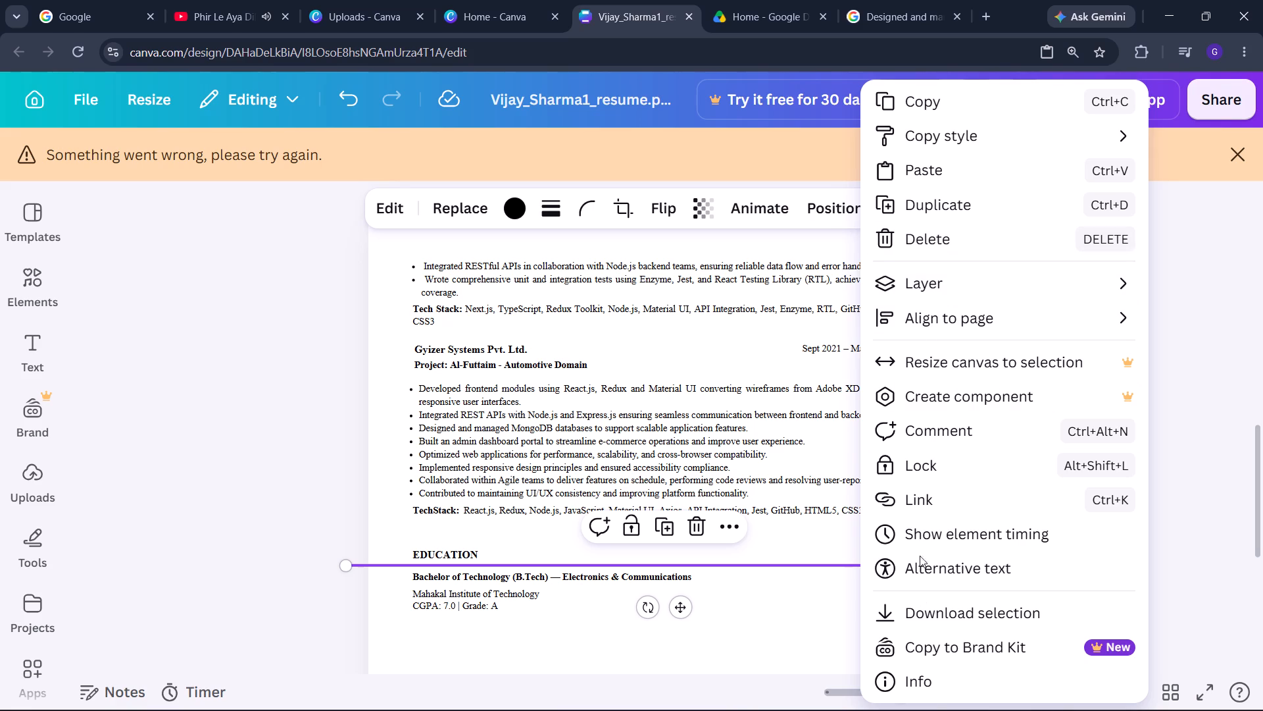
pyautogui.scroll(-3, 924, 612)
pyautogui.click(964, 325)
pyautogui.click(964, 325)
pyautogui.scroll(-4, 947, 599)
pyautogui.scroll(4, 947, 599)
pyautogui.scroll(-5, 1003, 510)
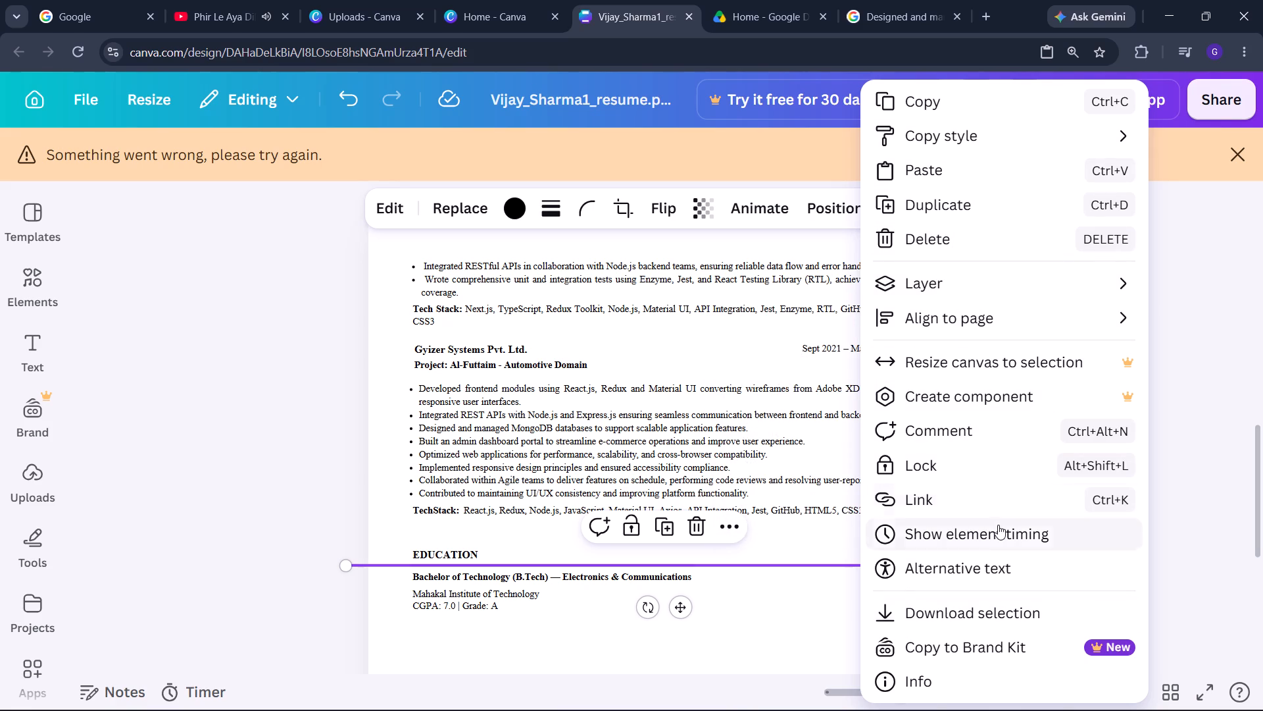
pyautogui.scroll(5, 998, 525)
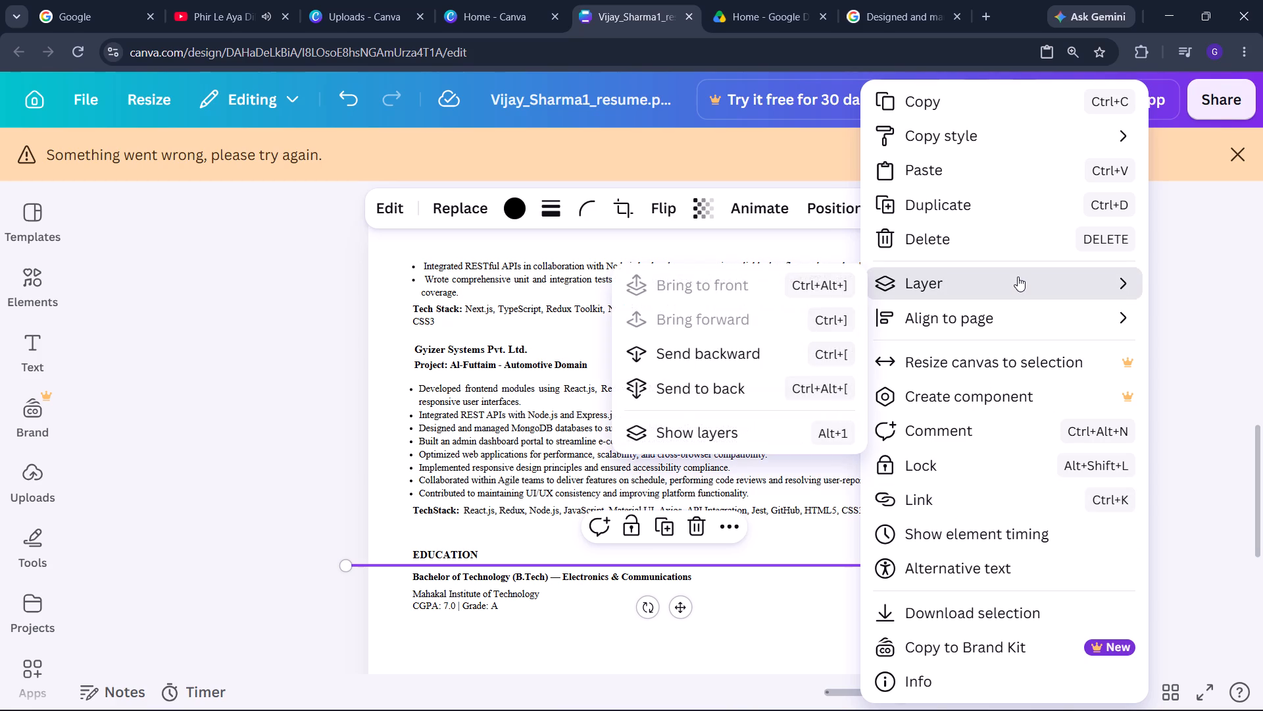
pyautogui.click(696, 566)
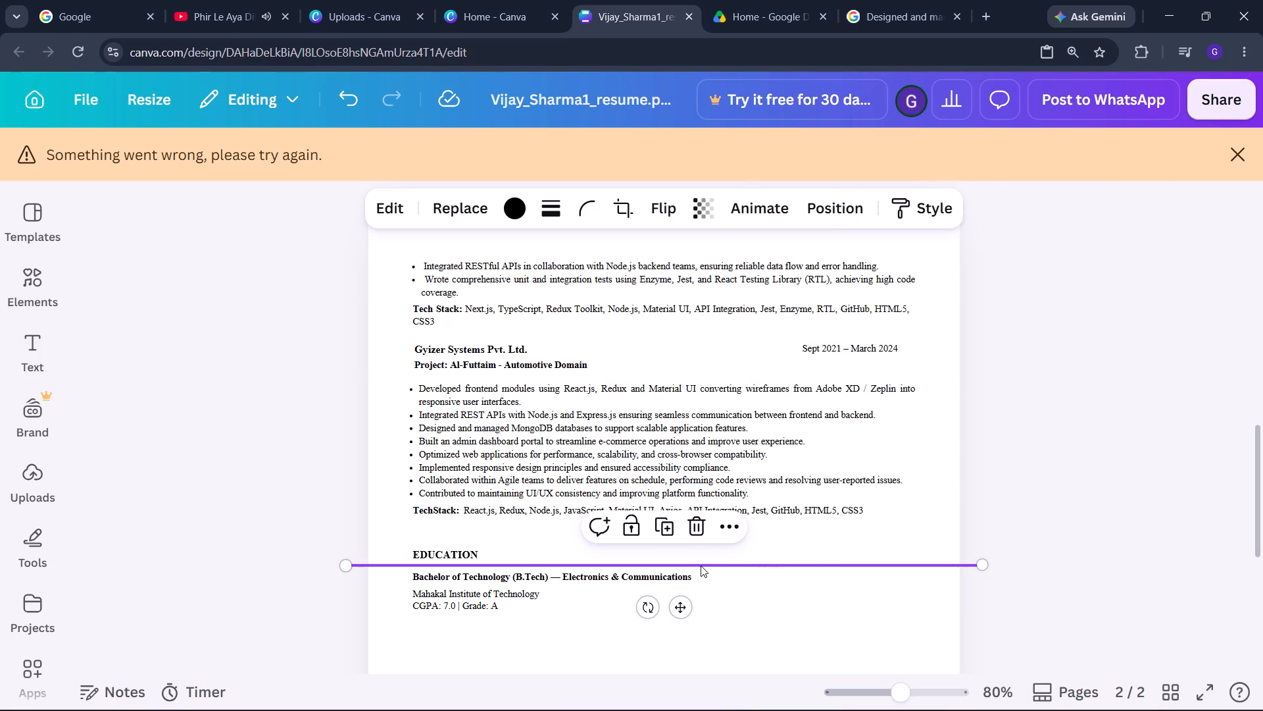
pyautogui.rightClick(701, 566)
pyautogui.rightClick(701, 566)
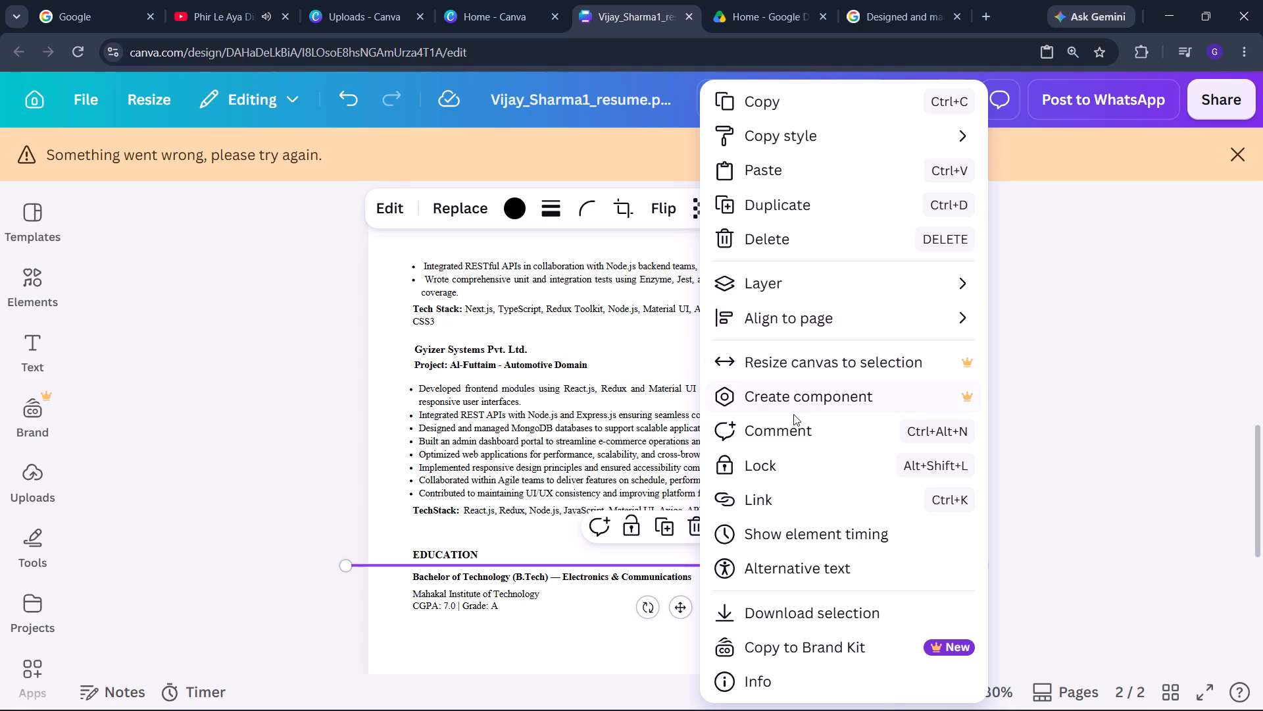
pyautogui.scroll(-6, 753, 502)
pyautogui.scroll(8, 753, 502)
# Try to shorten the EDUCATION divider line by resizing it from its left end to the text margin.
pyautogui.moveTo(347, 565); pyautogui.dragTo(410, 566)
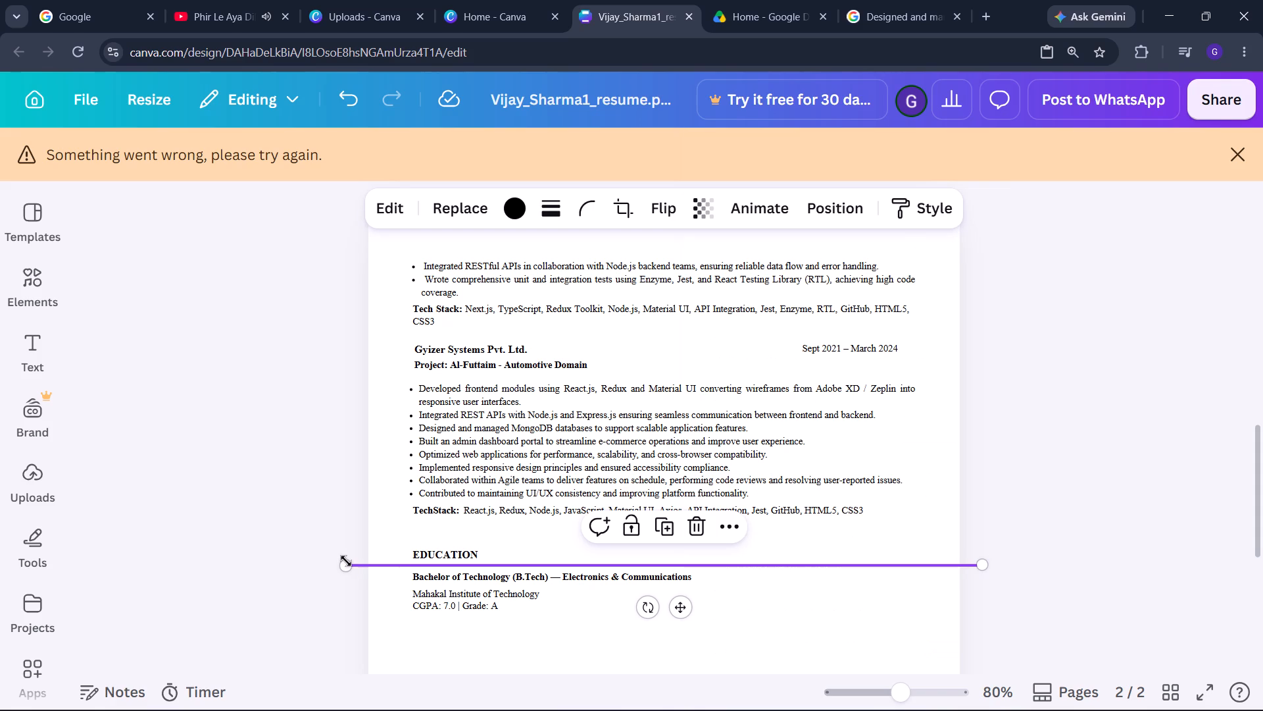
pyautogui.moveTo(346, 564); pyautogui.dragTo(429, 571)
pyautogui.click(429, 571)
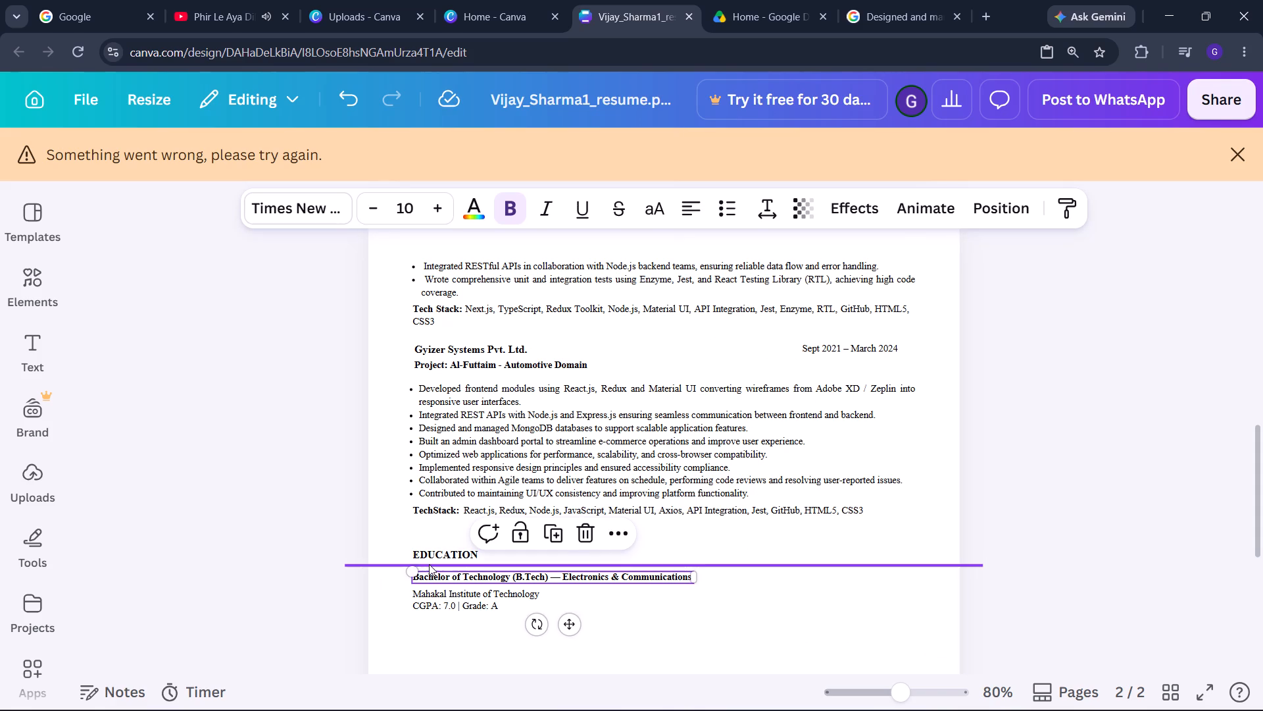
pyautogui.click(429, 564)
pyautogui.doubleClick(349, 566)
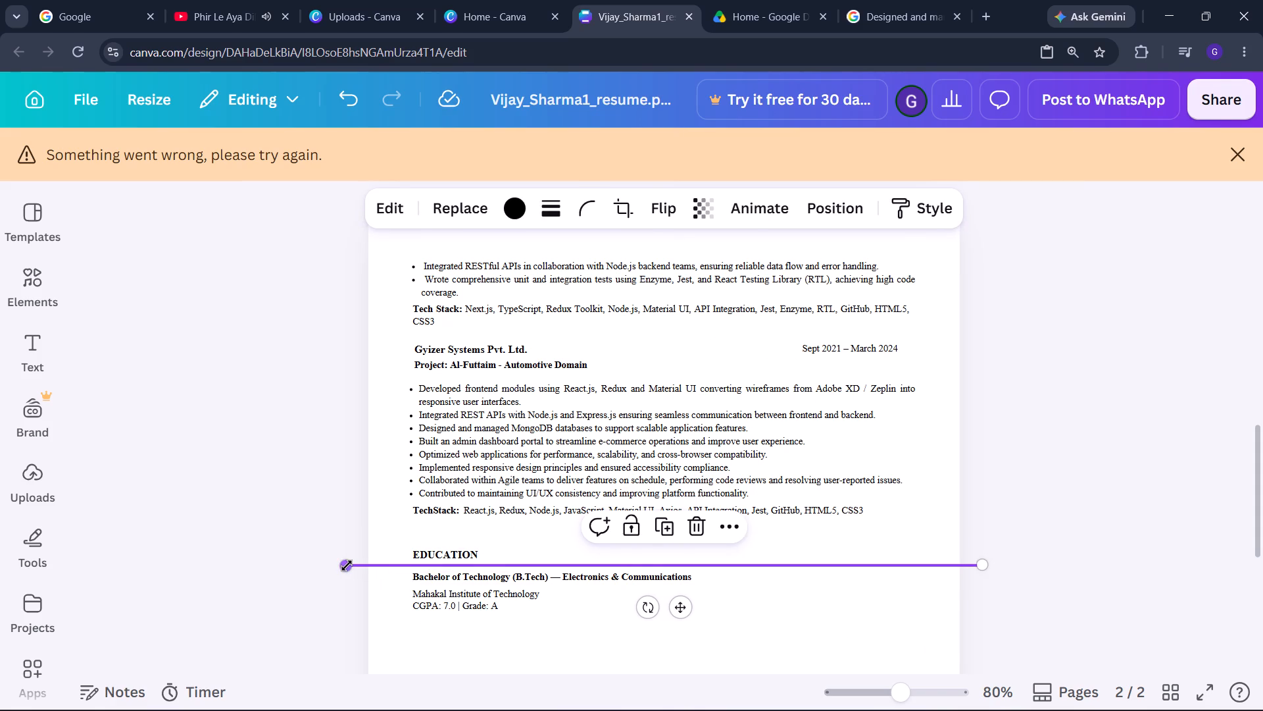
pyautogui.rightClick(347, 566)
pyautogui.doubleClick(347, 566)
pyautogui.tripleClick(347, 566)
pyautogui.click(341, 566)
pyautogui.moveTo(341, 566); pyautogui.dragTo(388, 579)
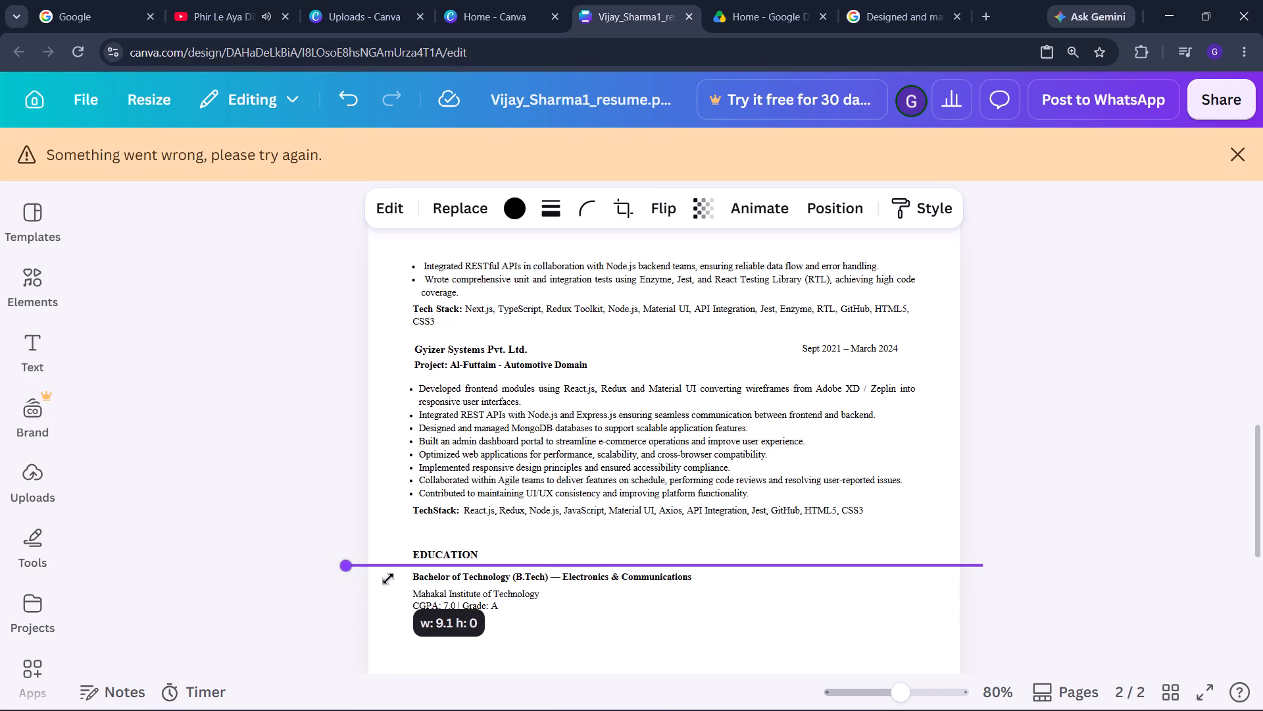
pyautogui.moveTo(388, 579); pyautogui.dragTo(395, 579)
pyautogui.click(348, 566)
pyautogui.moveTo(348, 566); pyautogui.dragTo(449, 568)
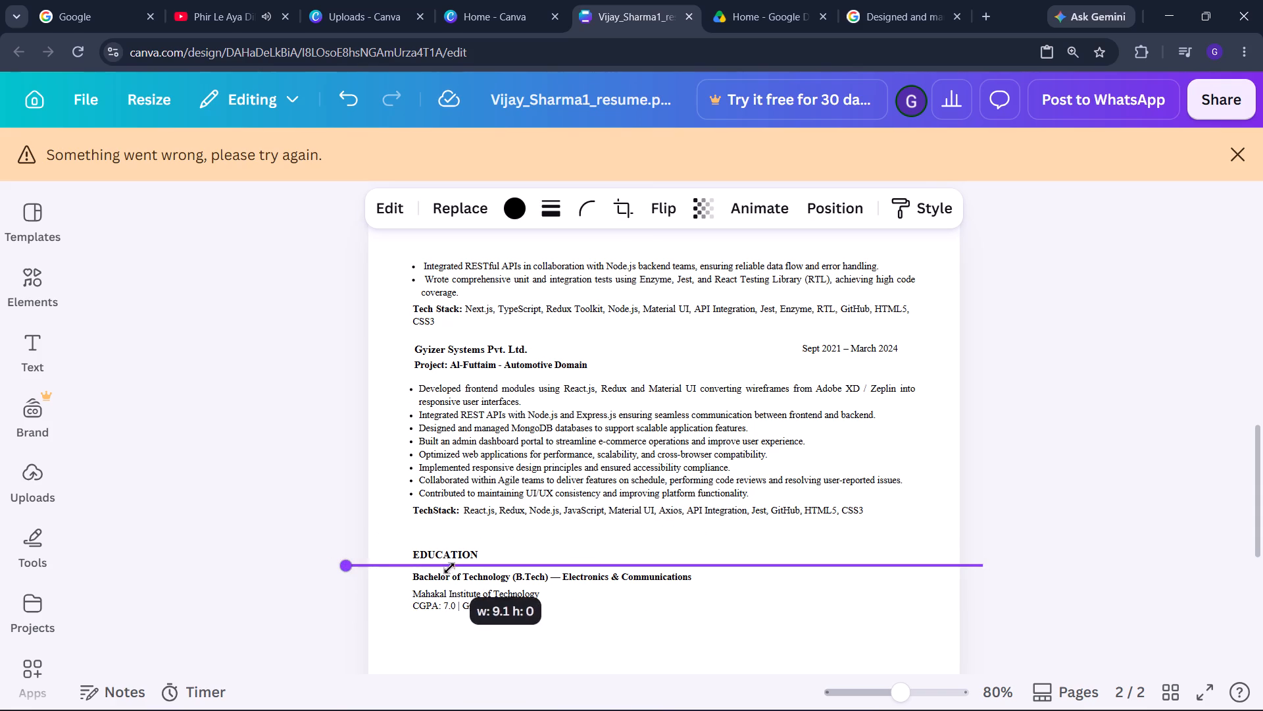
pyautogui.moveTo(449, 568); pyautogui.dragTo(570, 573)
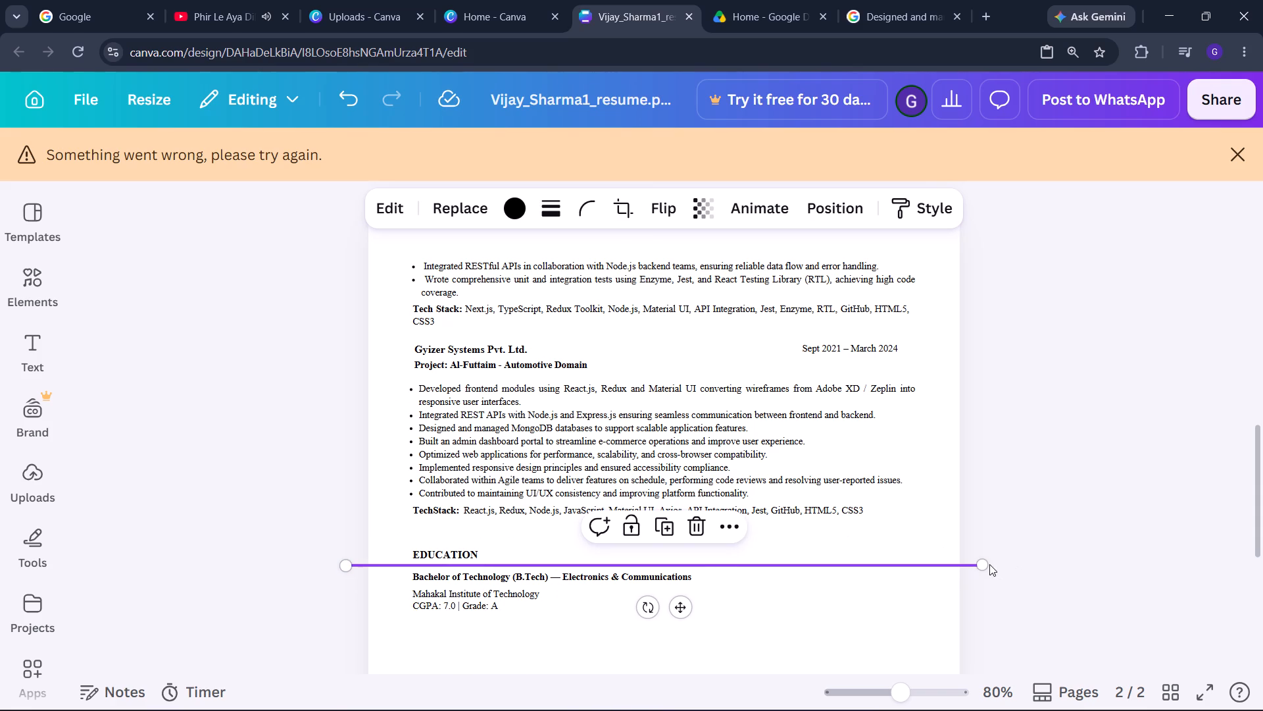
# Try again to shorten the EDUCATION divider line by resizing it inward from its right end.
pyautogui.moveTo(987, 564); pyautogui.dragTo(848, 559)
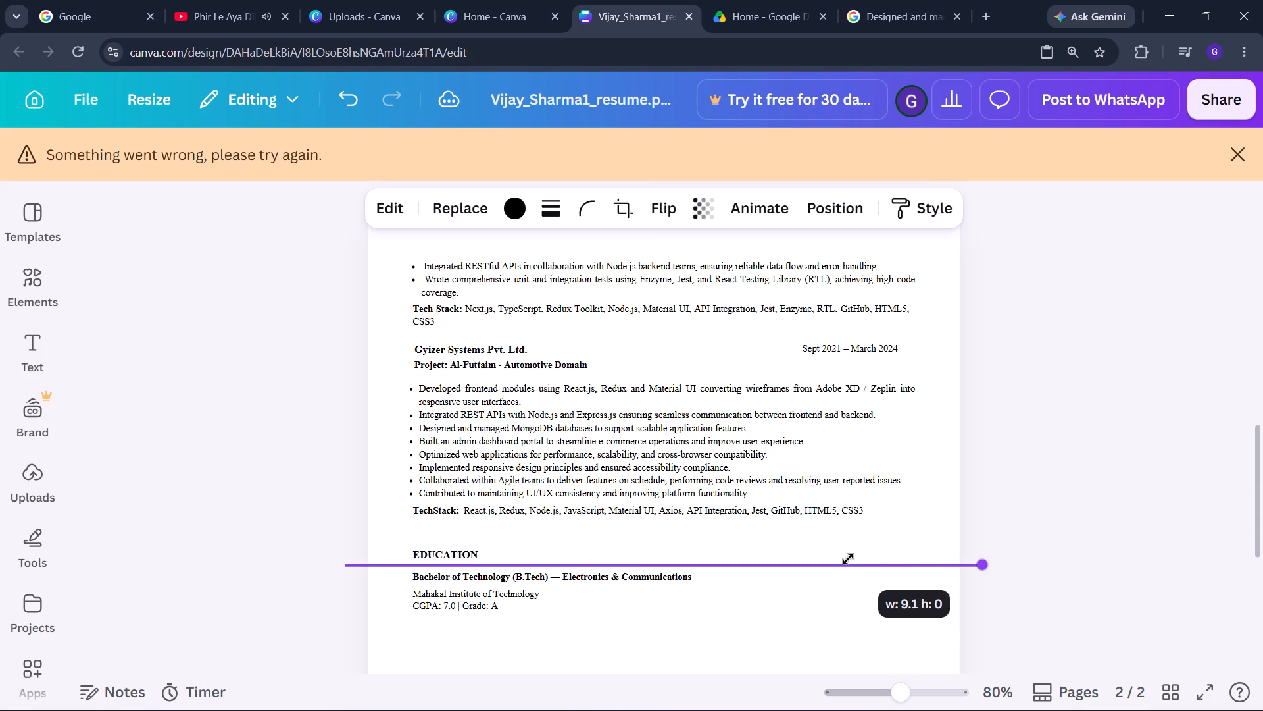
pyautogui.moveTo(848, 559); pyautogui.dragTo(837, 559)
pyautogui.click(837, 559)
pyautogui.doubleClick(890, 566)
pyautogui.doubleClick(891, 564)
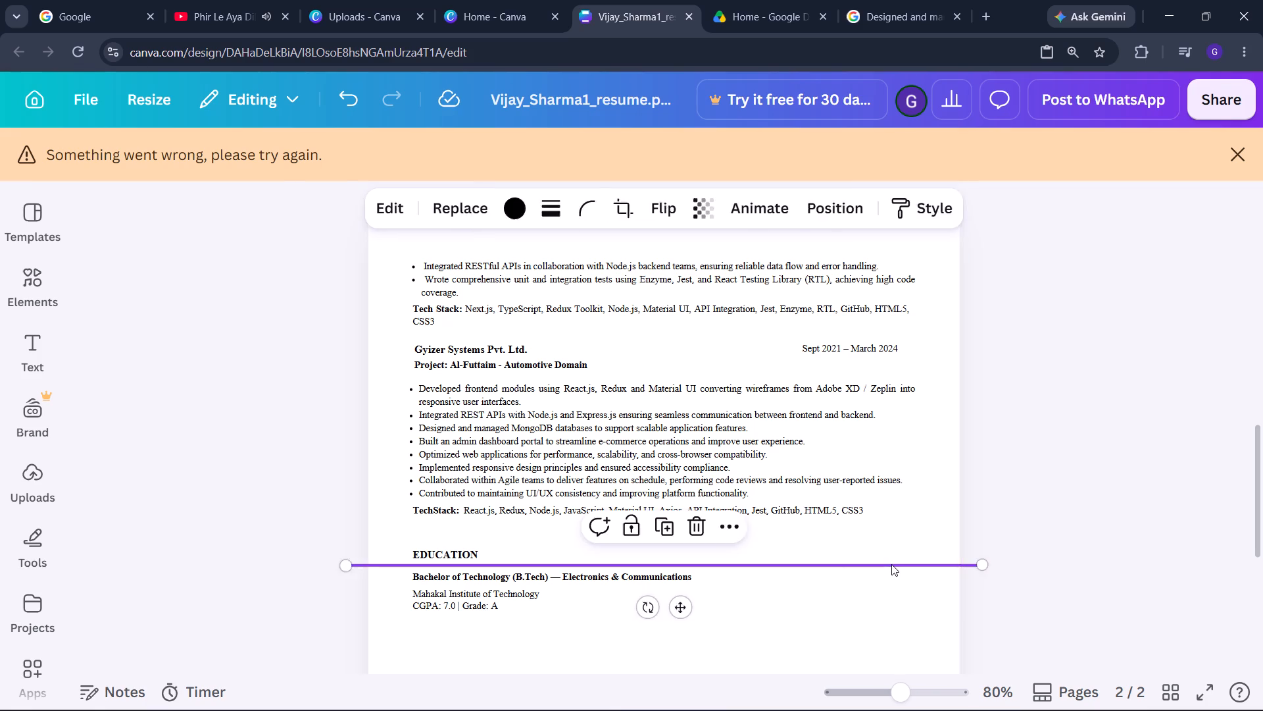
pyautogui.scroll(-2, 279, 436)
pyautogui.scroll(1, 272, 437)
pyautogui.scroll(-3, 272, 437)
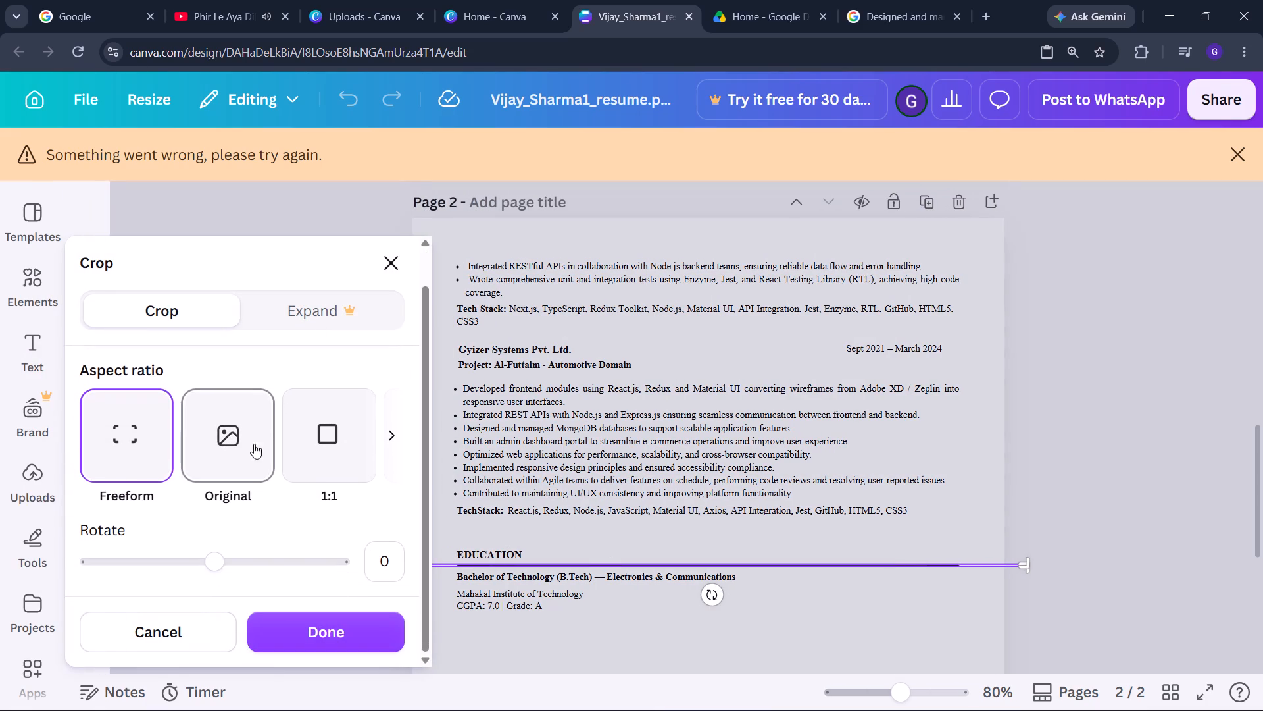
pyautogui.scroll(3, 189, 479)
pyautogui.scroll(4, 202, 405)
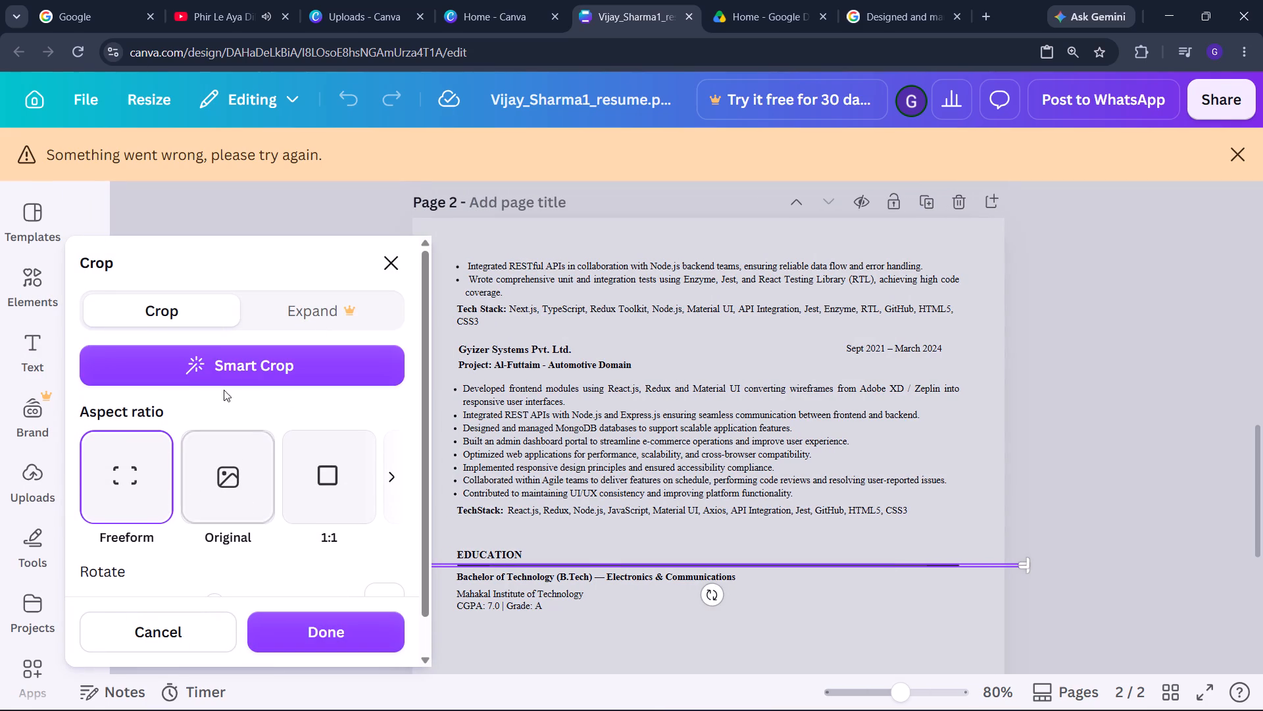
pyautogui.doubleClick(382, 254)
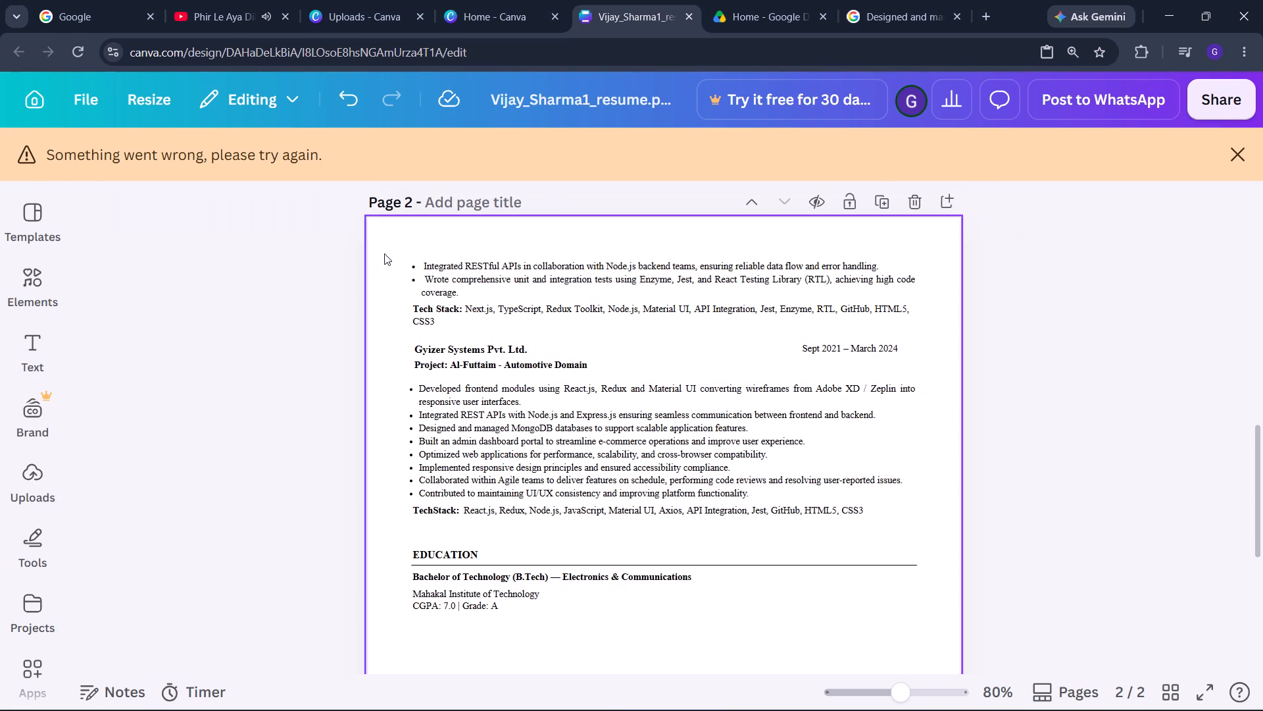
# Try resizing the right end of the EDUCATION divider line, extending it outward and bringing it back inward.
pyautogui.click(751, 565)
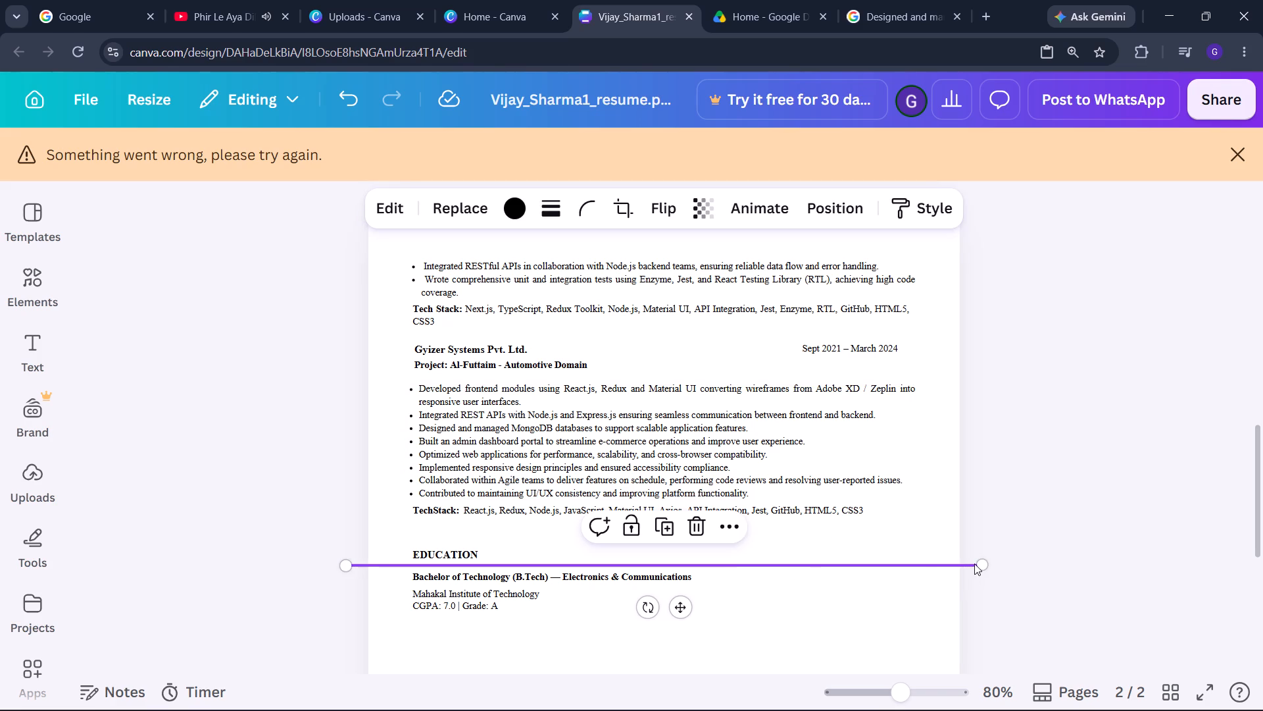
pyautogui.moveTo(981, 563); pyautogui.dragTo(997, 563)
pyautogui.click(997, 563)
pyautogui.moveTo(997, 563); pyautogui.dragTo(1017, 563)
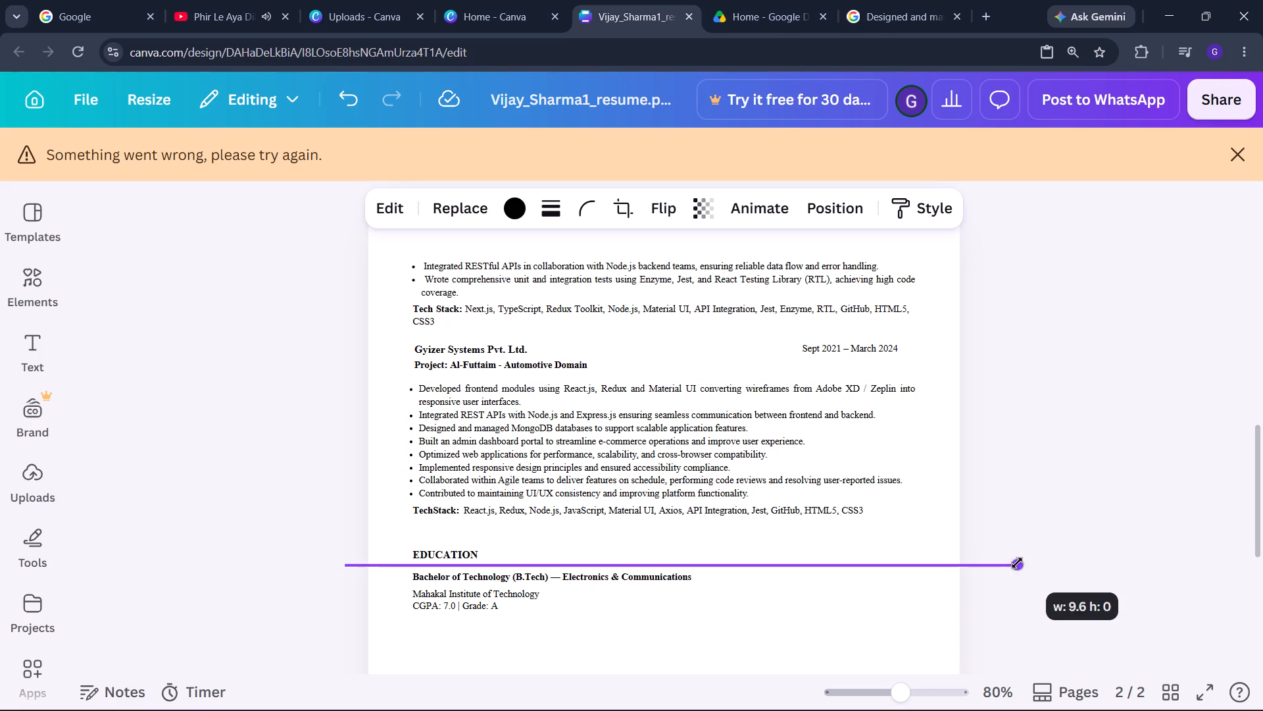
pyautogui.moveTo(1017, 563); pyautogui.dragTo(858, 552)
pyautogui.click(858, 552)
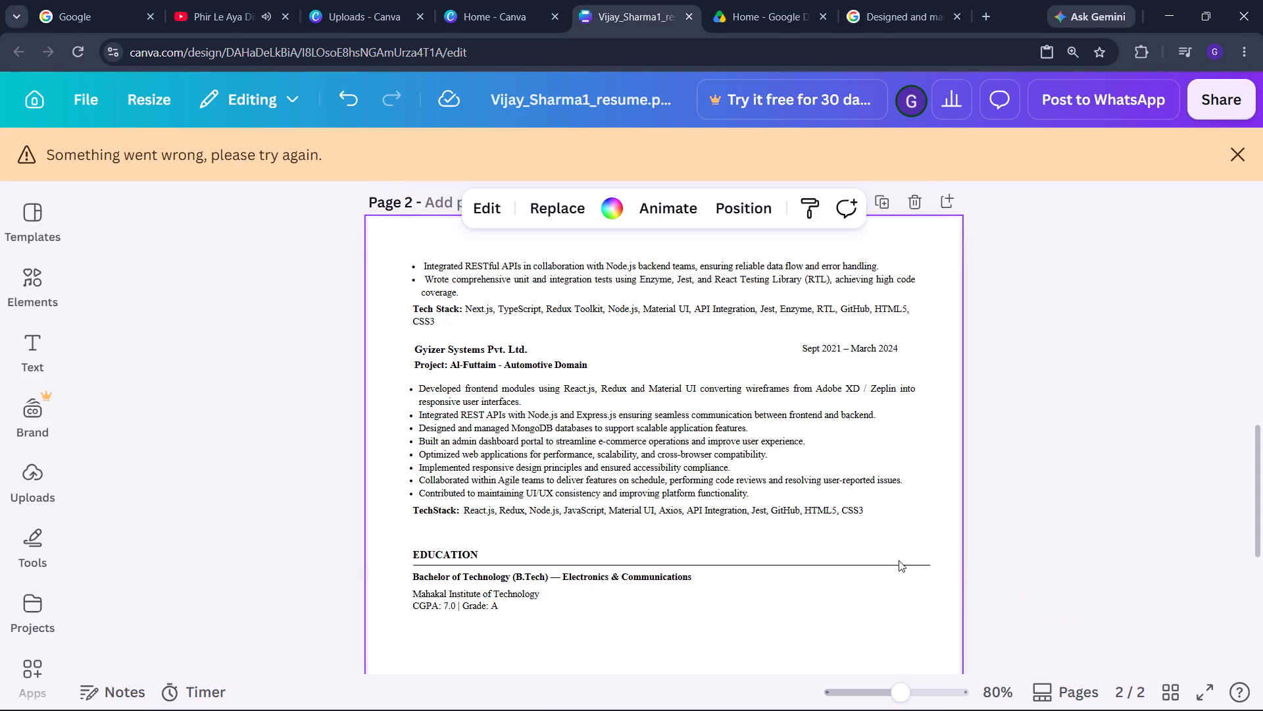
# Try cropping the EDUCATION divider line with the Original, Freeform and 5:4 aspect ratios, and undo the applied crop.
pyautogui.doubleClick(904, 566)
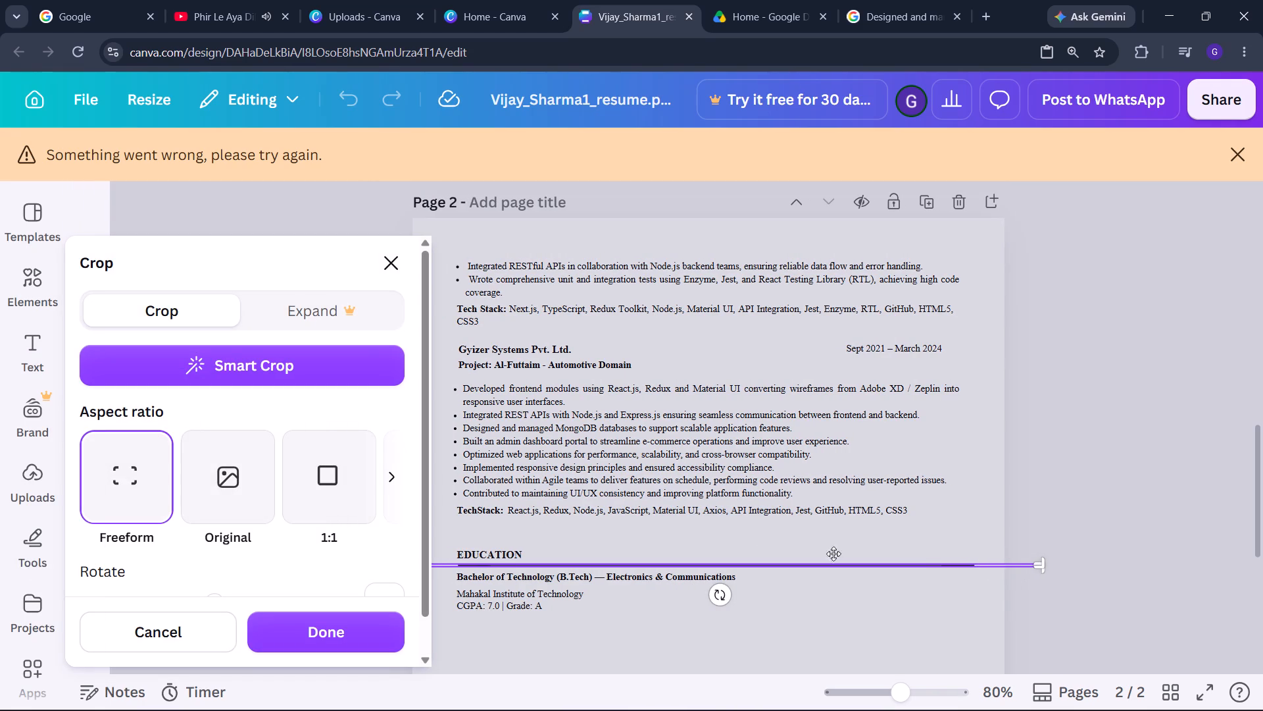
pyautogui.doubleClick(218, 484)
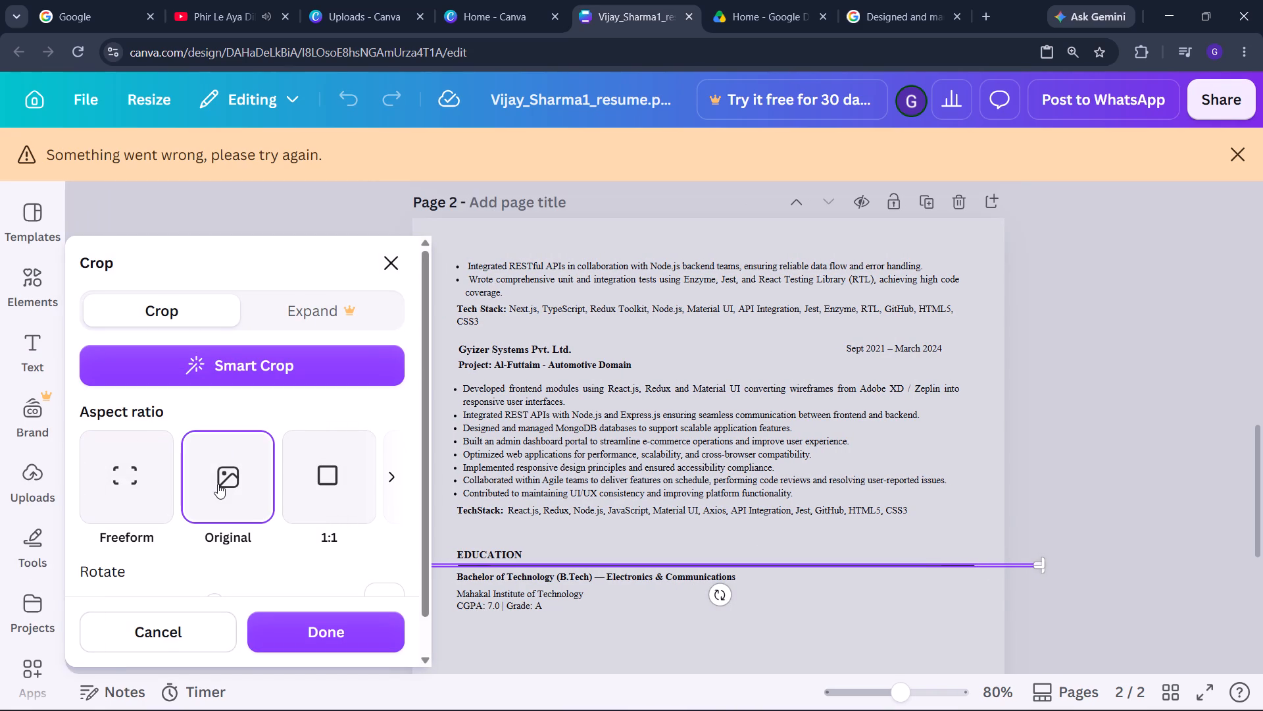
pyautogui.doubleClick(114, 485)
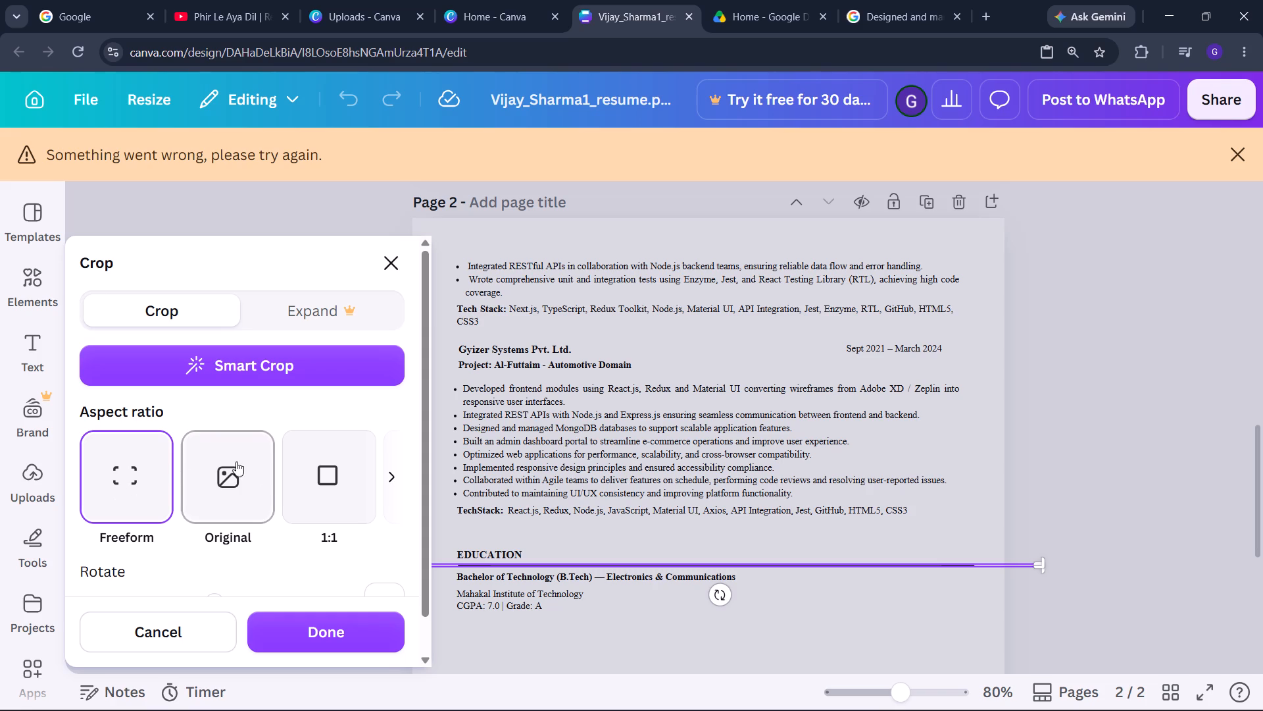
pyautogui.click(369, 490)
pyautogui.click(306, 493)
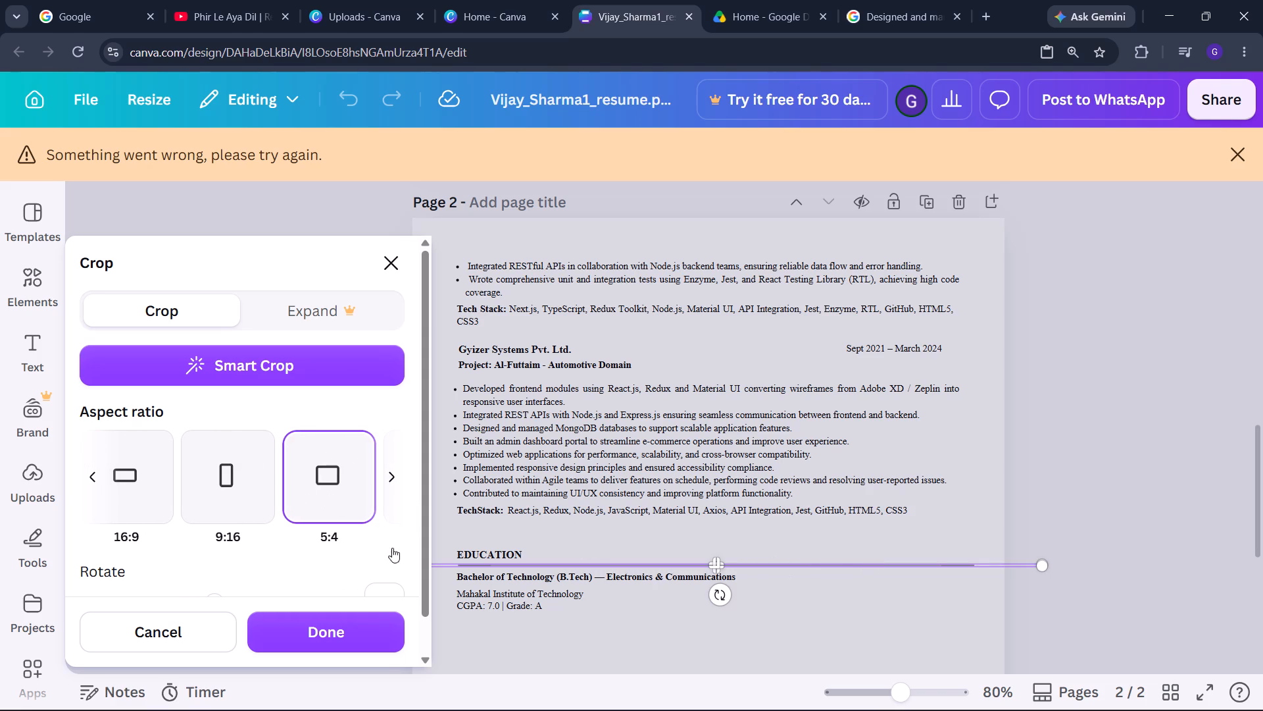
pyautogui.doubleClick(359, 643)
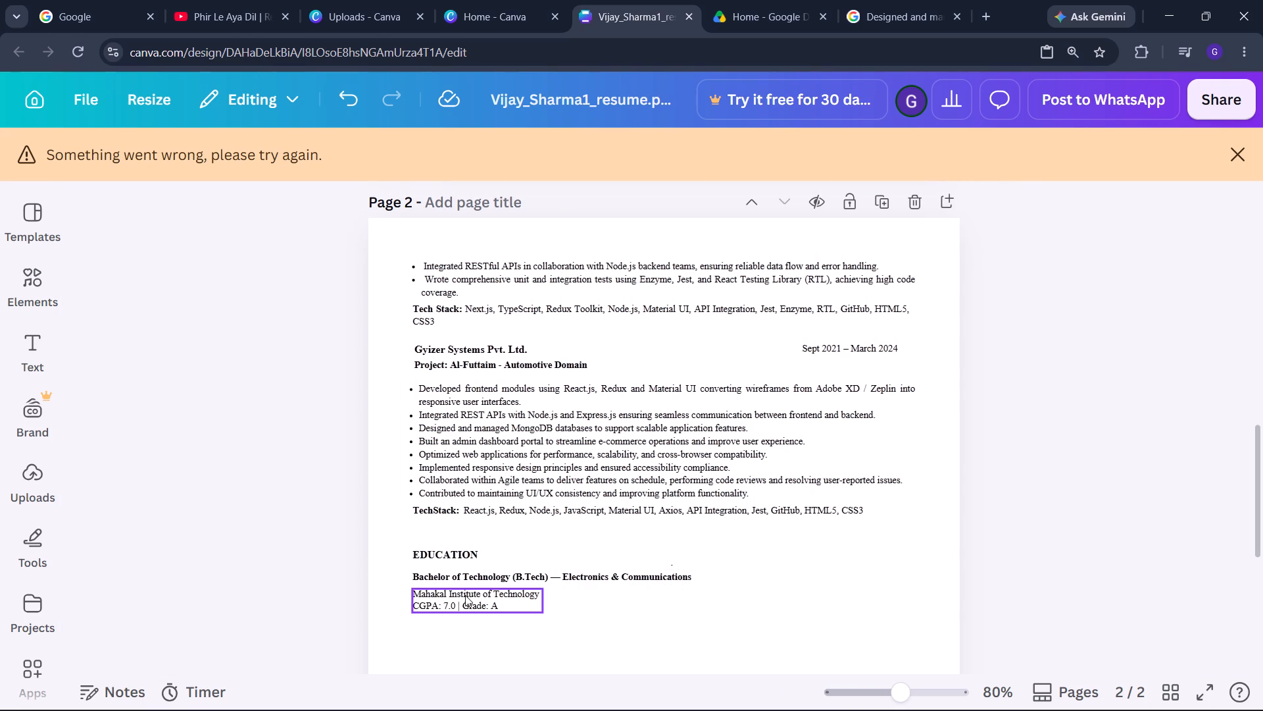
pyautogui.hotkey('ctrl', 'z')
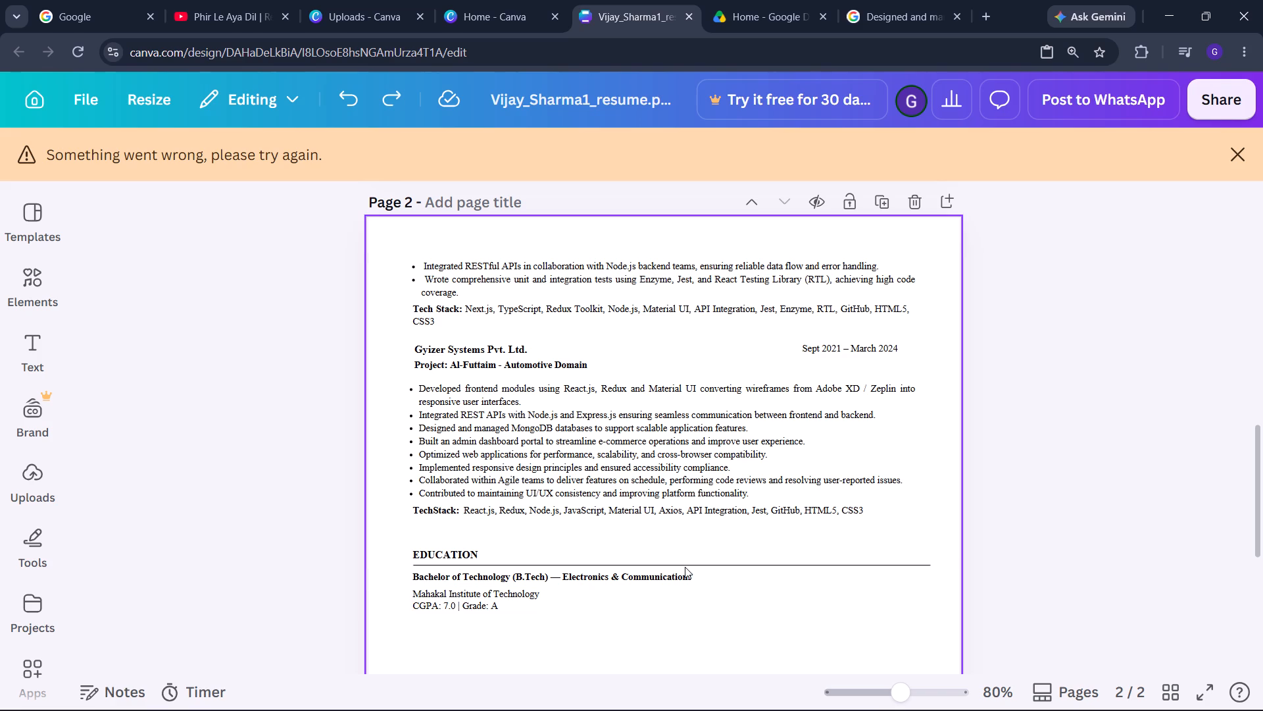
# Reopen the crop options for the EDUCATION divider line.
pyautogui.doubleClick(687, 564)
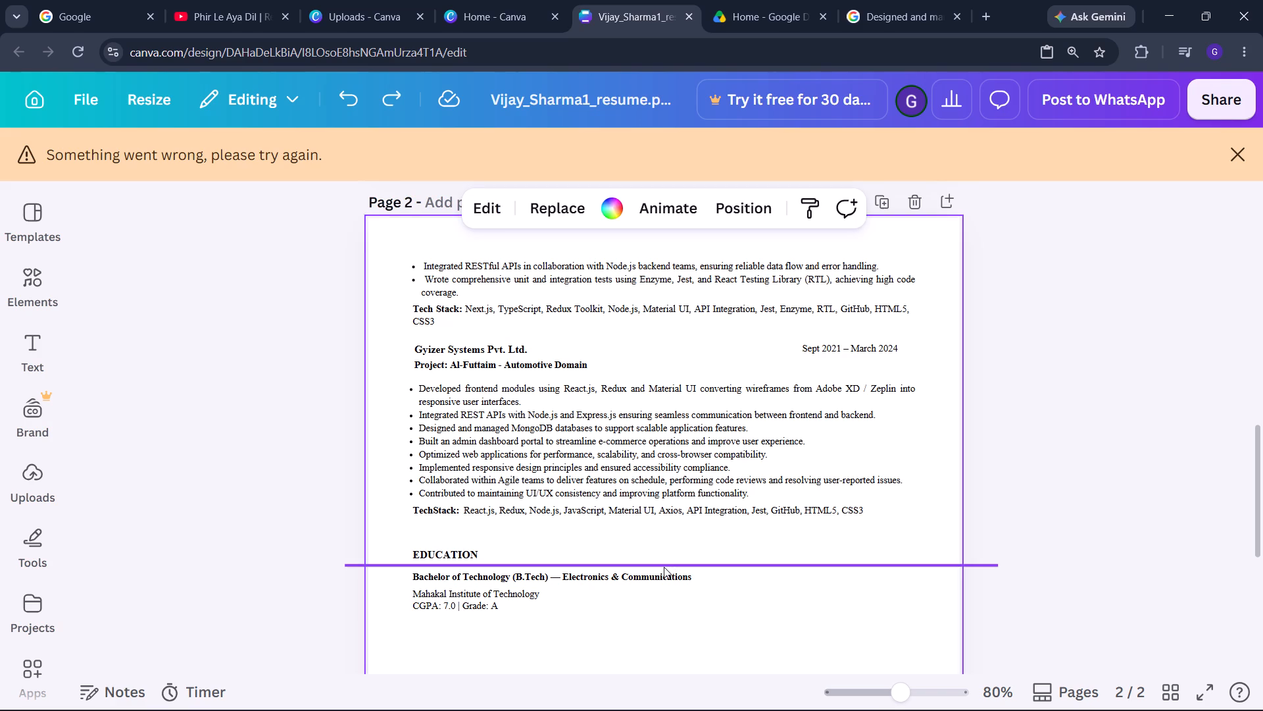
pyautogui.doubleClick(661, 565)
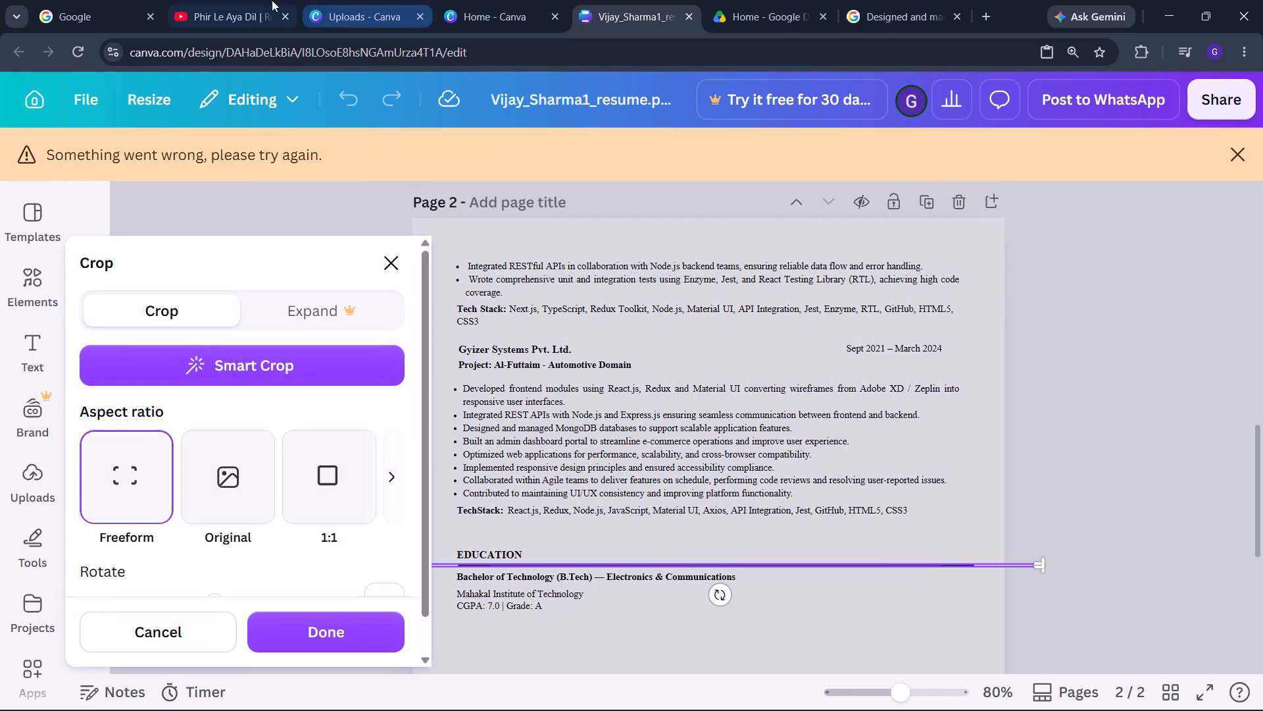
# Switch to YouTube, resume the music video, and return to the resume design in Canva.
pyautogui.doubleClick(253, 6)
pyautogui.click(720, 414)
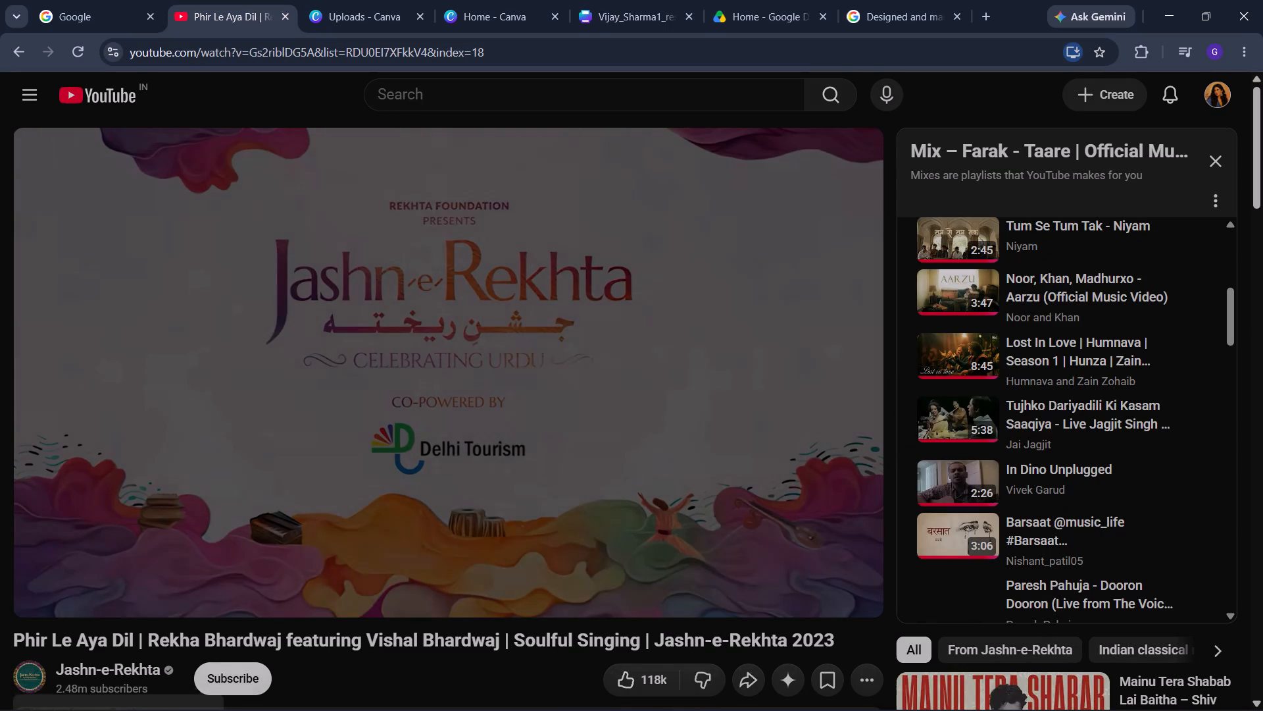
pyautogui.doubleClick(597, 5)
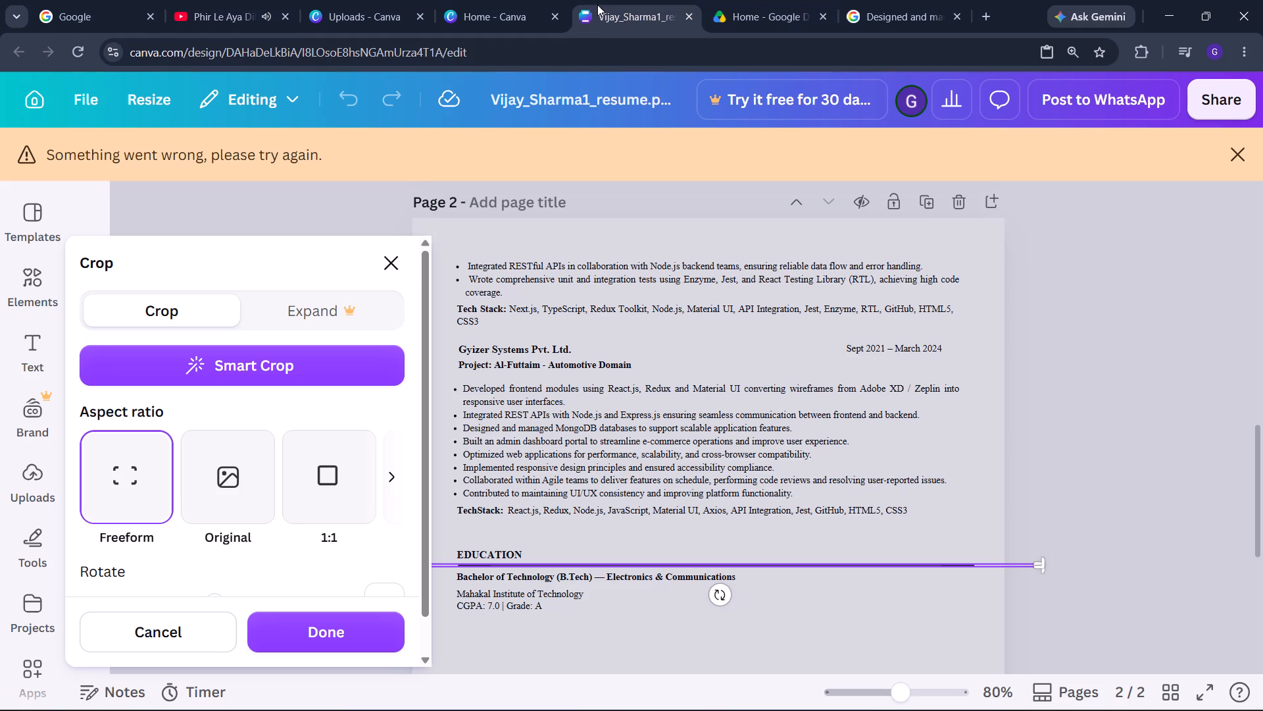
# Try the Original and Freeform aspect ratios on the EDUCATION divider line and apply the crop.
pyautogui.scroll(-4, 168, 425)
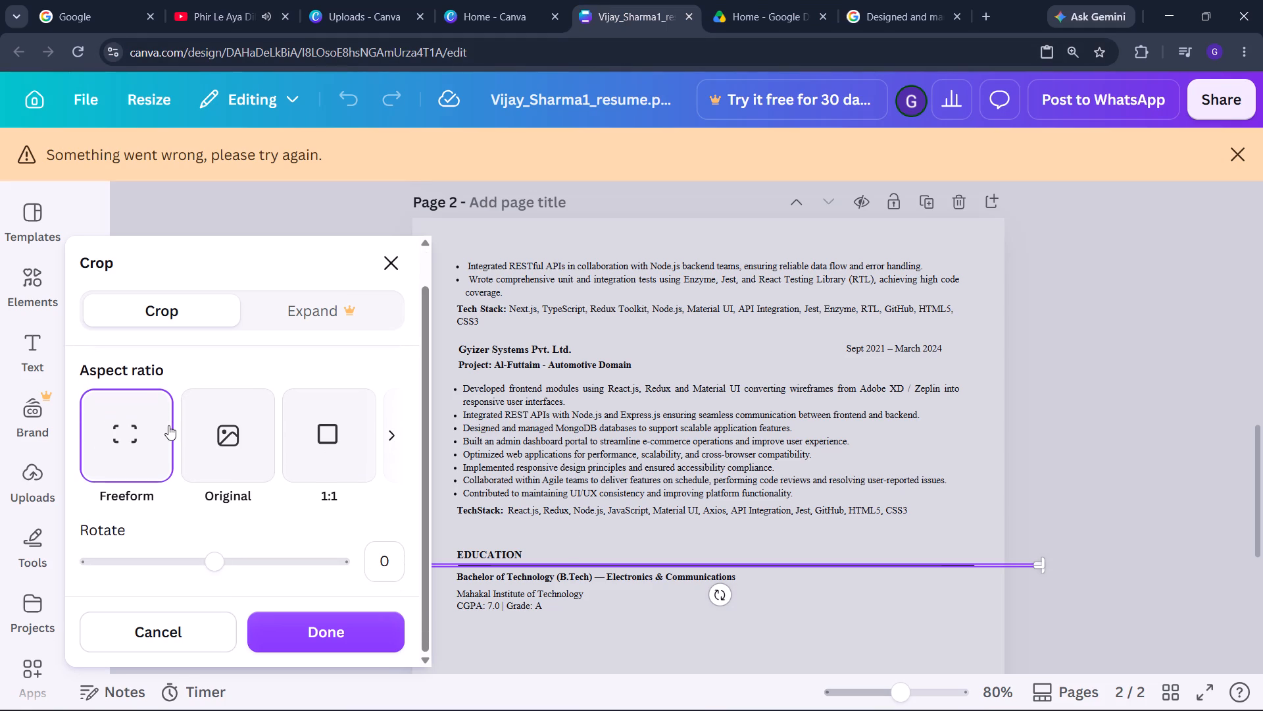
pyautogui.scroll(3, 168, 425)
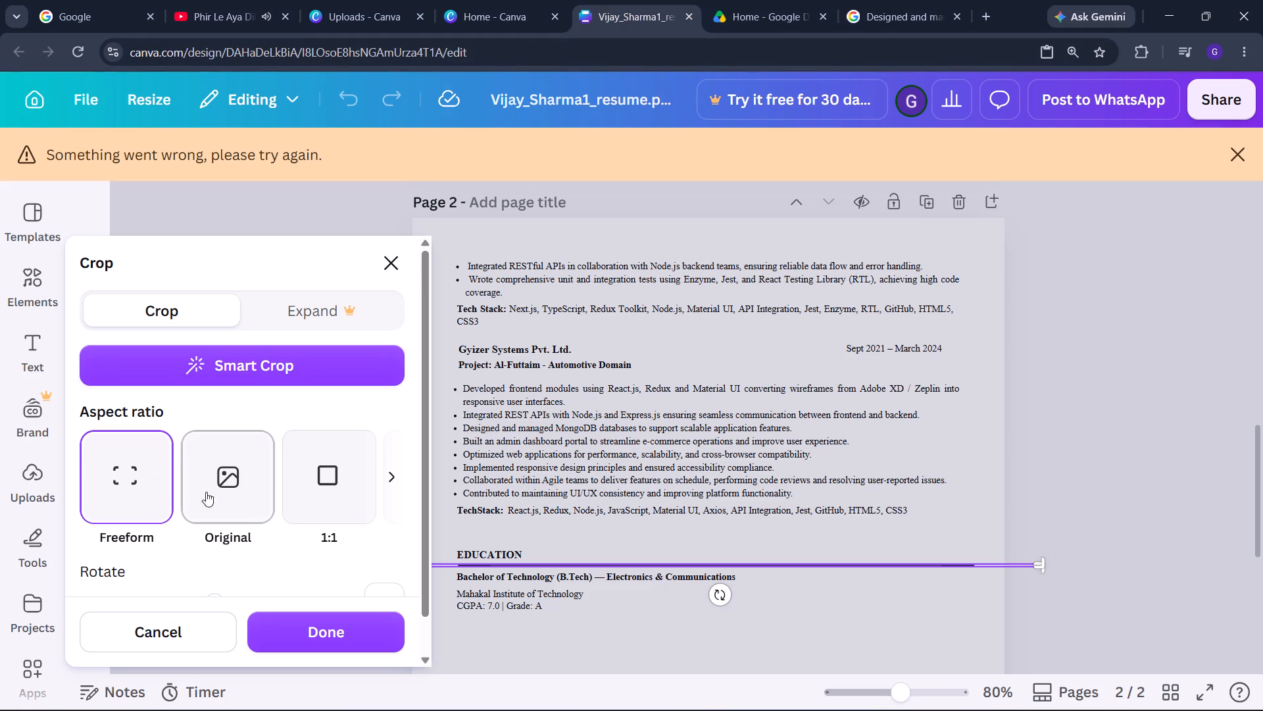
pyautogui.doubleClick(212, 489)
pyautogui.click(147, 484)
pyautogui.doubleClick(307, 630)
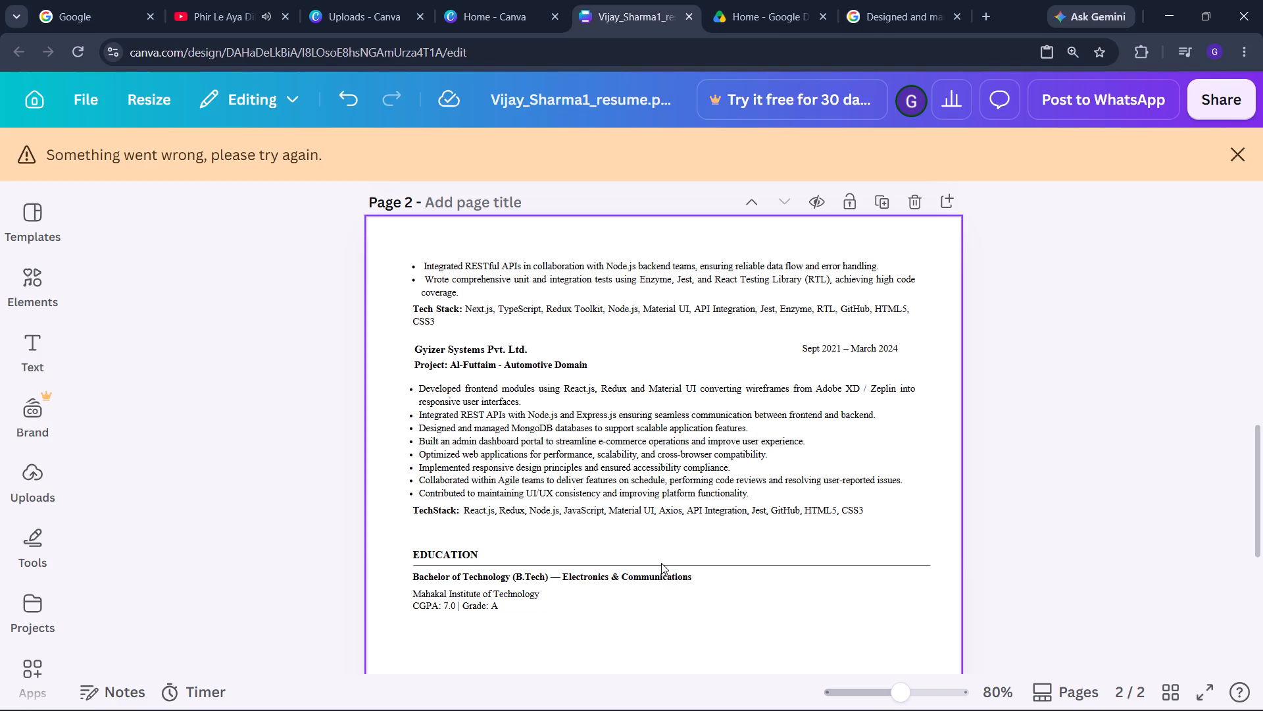
# Undo the recent resizing and cropping attempts on the EDUCATION divider line.
pyautogui.hotkey('ctrl', 'z')
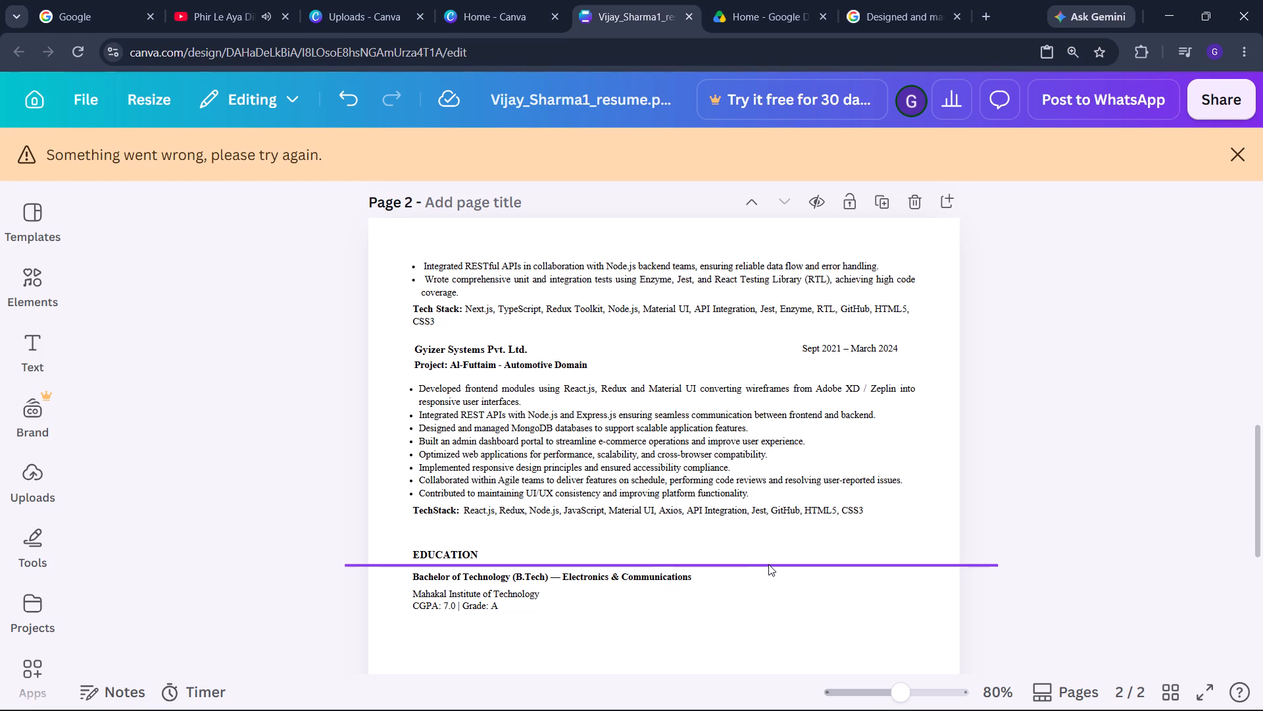
pyautogui.doubleClick(721, 638)
pyautogui.hotkey('ctrl', 'z')
pyautogui.hotkey('ctrl', 'z')
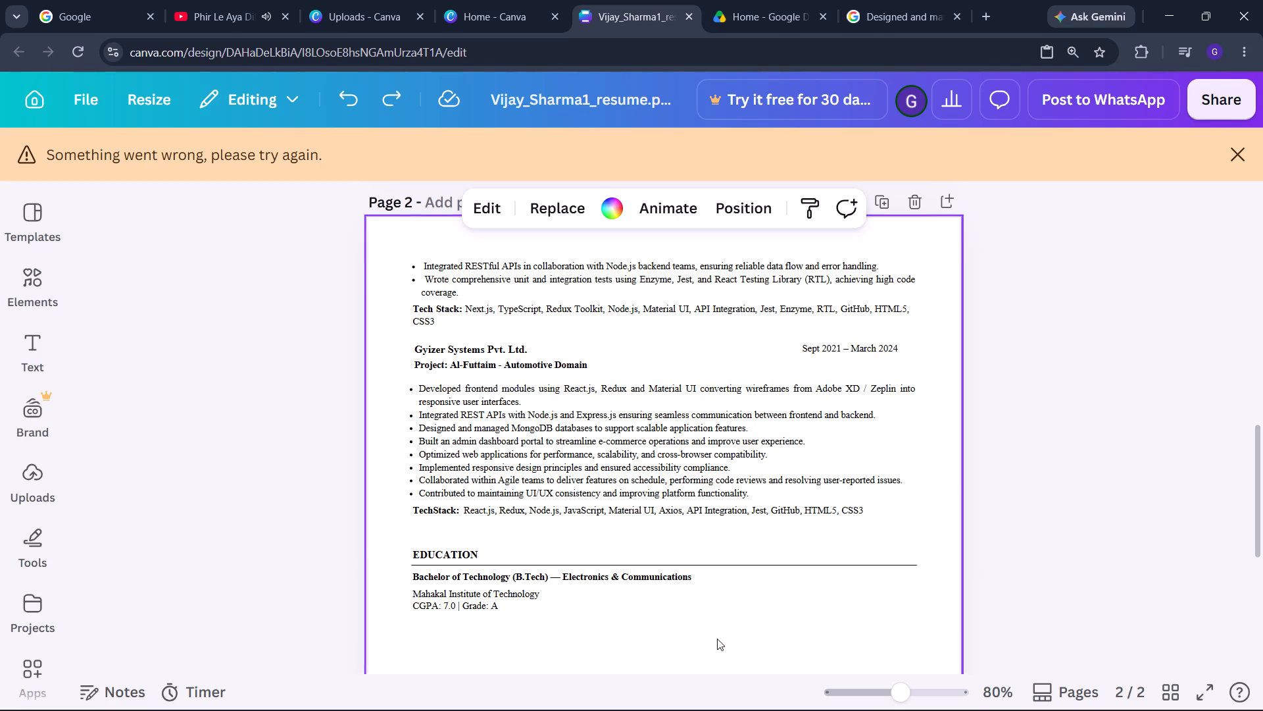
pyautogui.hotkey('ctrl', 'z')
pyautogui.hotkey('ctrl', 'z')
pyautogui.hotkey('ctrl', 'z')
pyautogui.hotkey('ctrl', 'z')
pyautogui.hotkey('ctrl', 'z')
pyautogui.hotkey('ctrl', 'z')
pyautogui.click(717, 639)
# Undo further back through the alignment changes to the first Tech Stack paragraph and the renaming of the design.
pyautogui.hotkey('ctrl', 'z')
pyautogui.hotkey('ctrl', 'z')
pyautogui.hotkey('ctrl', 'z')
pyautogui.hotkey('ctrl', 'z')
pyautogui.hotkey('ctrl', 'z')
pyautogui.hotkey('ctrl', 'z')
pyautogui.hotkey('ctrl', 'z')
pyautogui.hotkey('ctrl', 'z')
pyautogui.hotkey('ctrl', 'z')
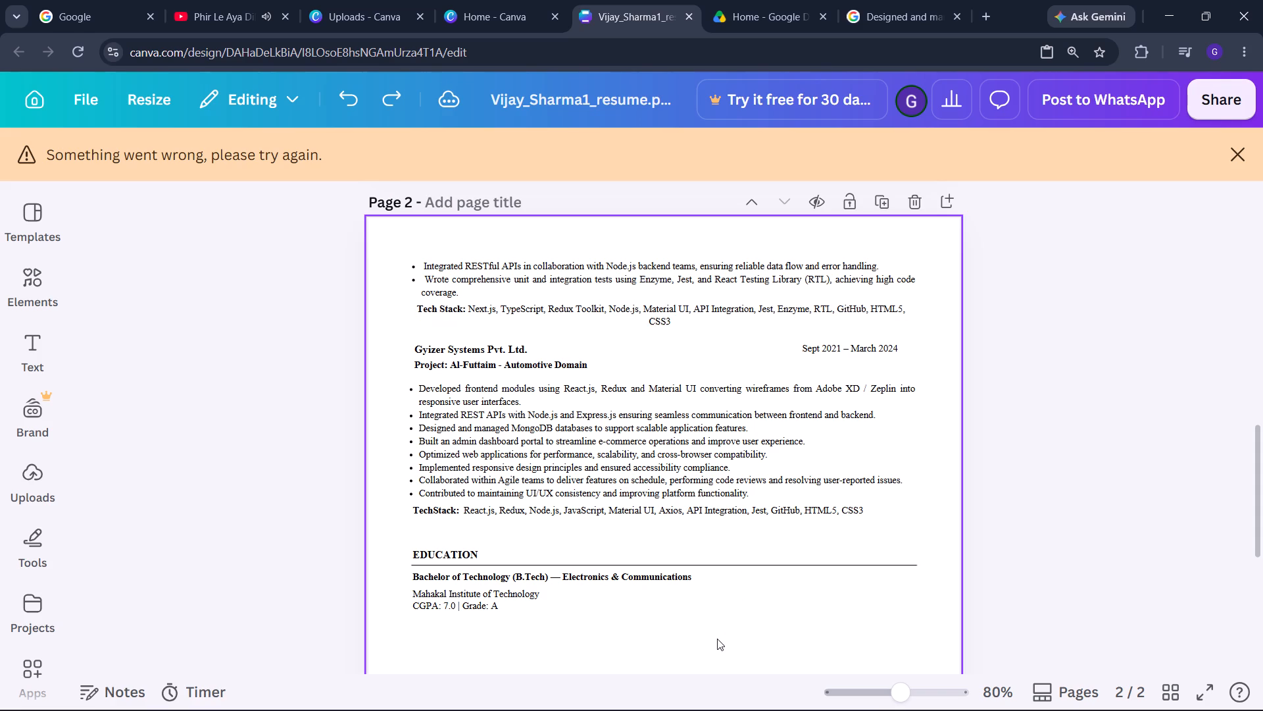
pyautogui.hotkey('ctrl', 'z')
pyautogui.hotkey('ctrl', 'z')
pyautogui.hotkey('ctrl', 'z')
pyautogui.hotkey('ctrl', 'z')
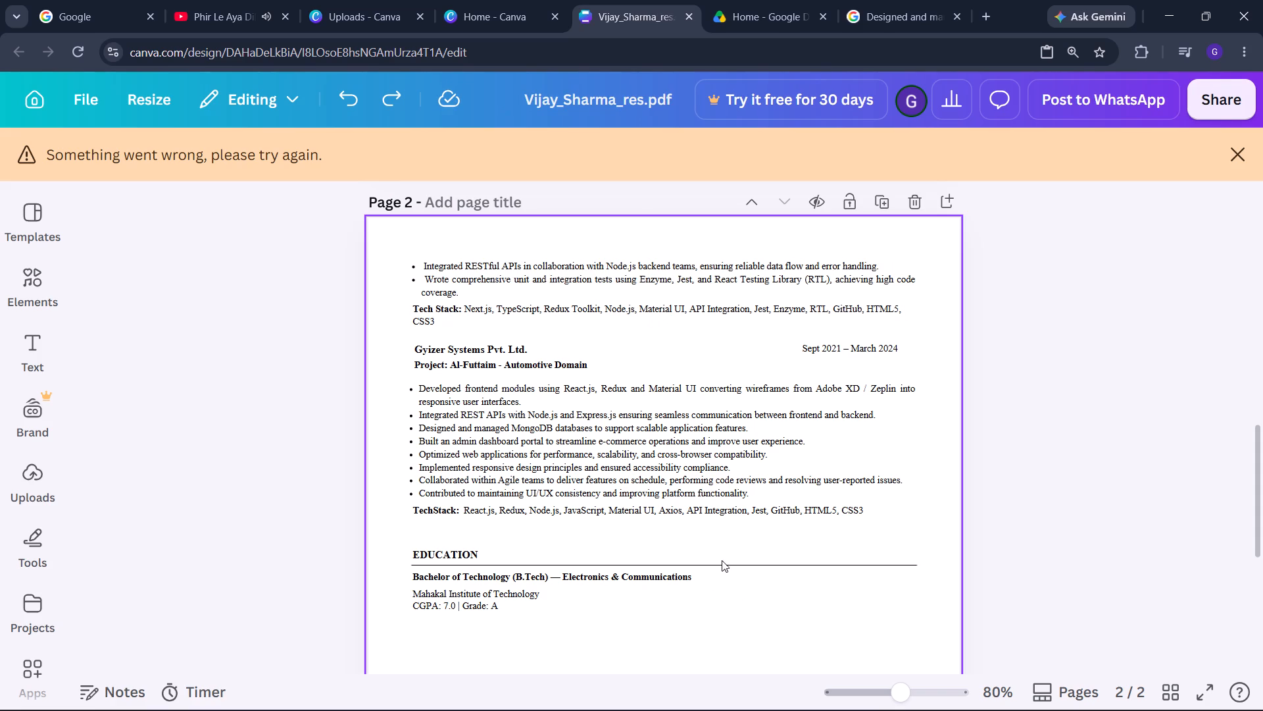
# Undo the position changes of the degree title and the institute and CGPA text under EDUCATION.
pyautogui.hotkey('ctrl', 'z')
pyautogui.hotkey('ctrl', 'z')
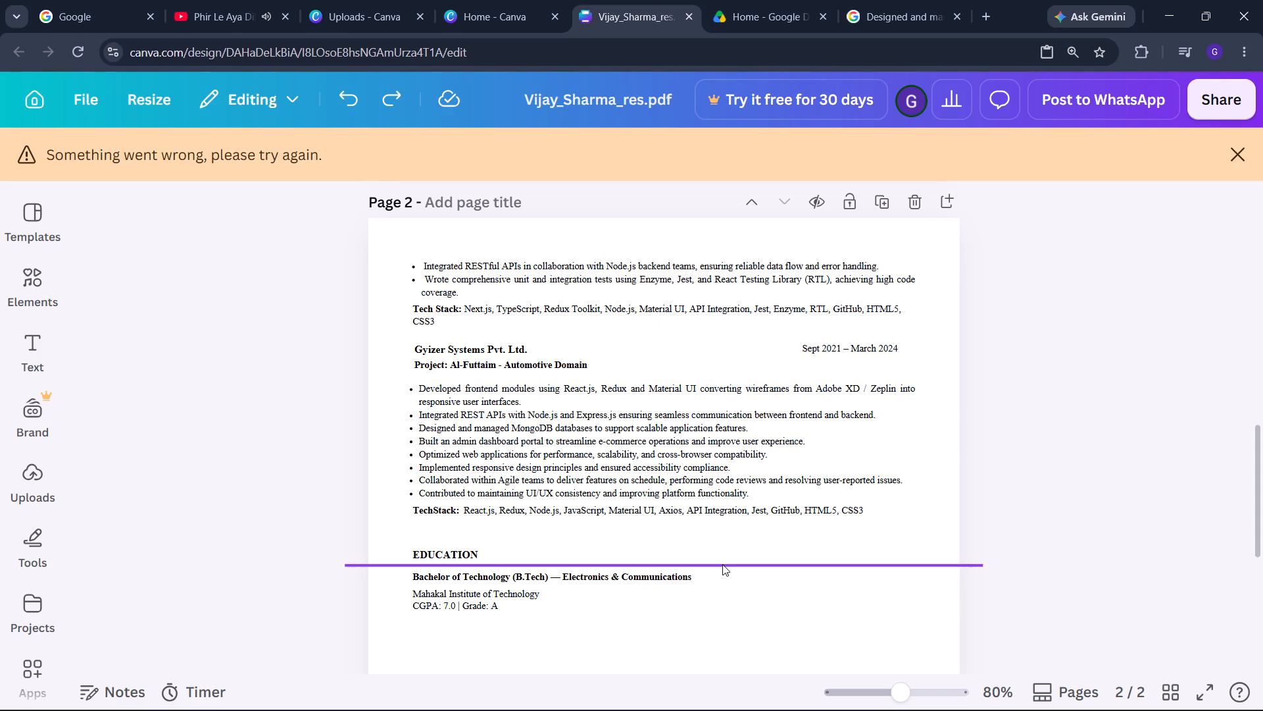
pyautogui.hotkey('ctrl', 'z')
pyautogui.hotkey('ctrl', 'z')
pyautogui.hotkey('ctrl', 'z')
pyautogui.hotkey('ctrl', 'z')
pyautogui.hotkey('ctrl', 'z')
pyautogui.hotkey('ctrl', 'z')
pyautogui.hotkey('ctrl', 'z')
pyautogui.hotkey('ctrl', 'z')
pyautogui.hotkey('ctrl', 'z')
pyautogui.hotkey('ctrl', 'z')
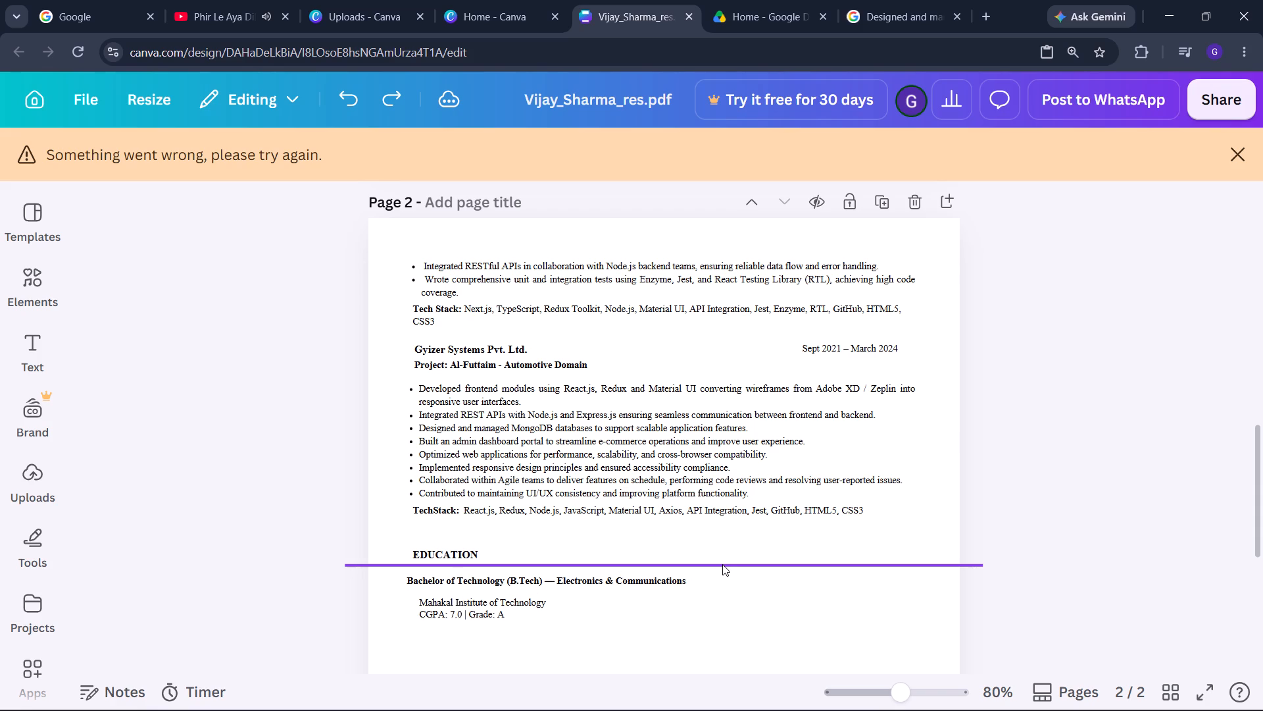
pyautogui.hotkey('ctrl', 'z')
pyautogui.hotkey('ctrl', 'z')
pyautogui.hotkey('ctrl', 'z')
pyautogui.hotkey('ctrl', 'z')
pyautogui.hotkey('ctrl', 'z')
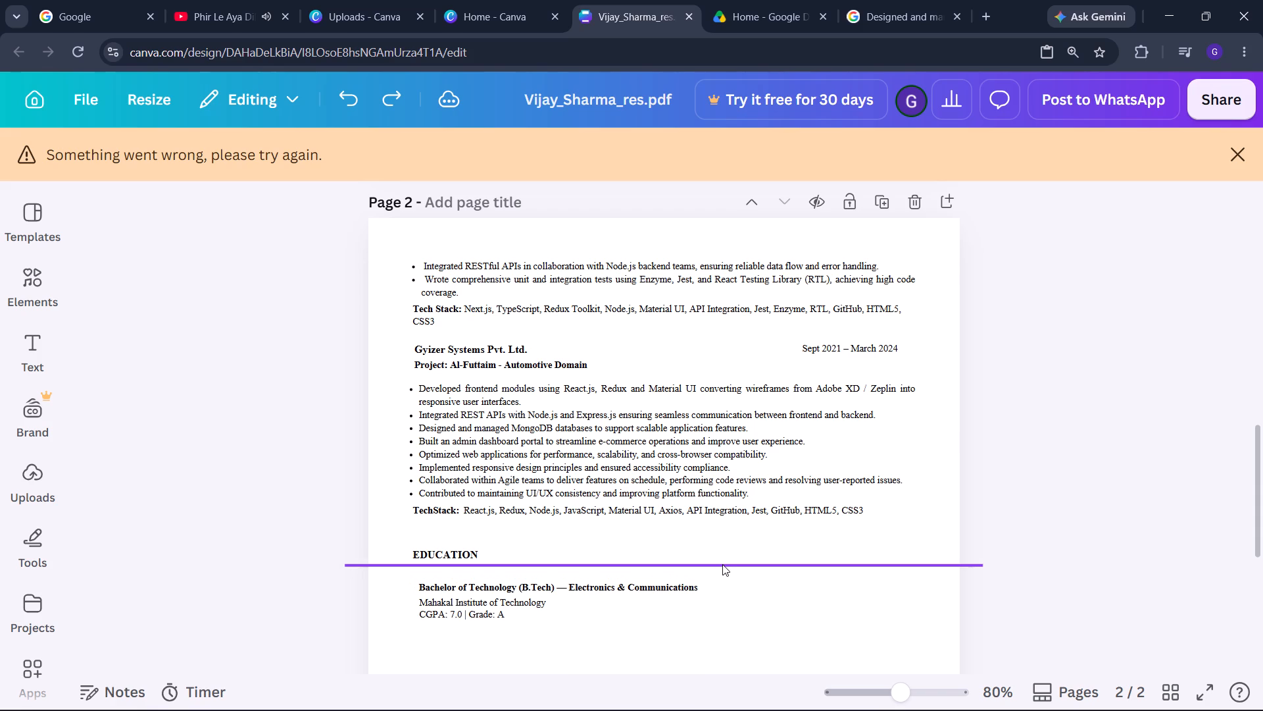
# Undo the small position adjustments of the EDUCATION divider line and the heading above it.
pyautogui.hotkey('ctrl', 'z')
pyautogui.hotkey('ctrl', 'z')
pyautogui.hotkey('ctrl', 'z')
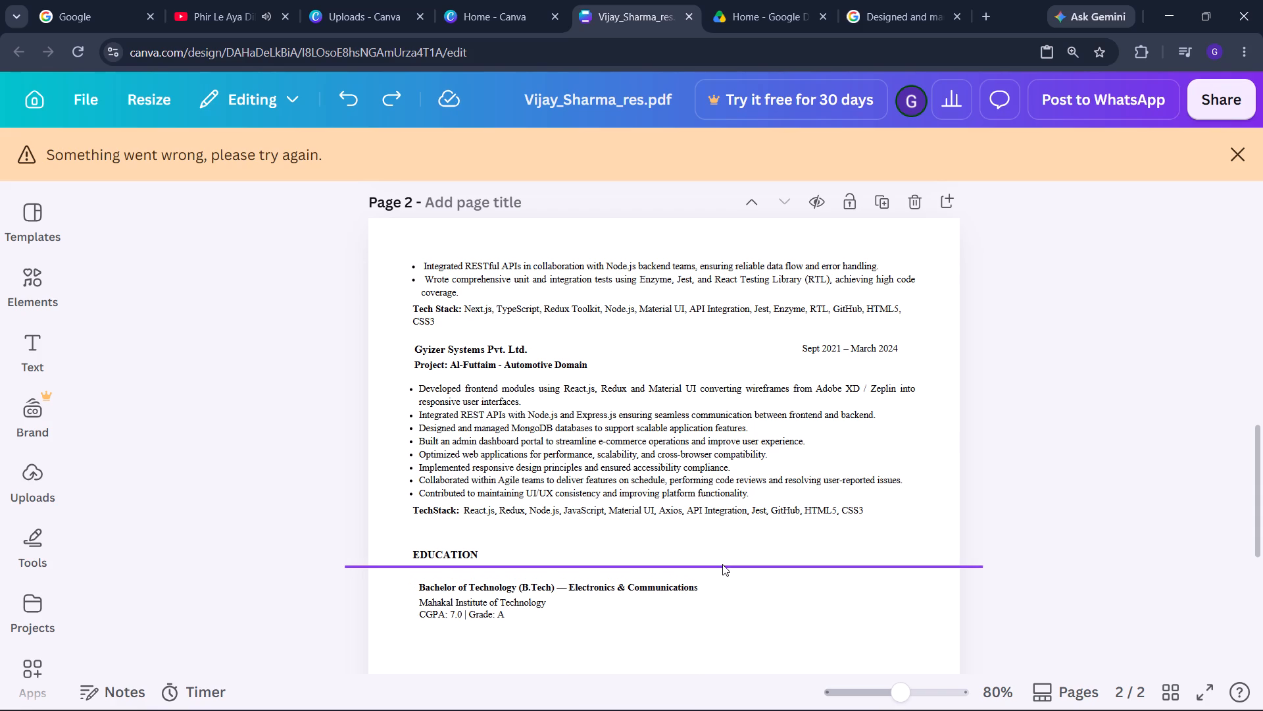
pyautogui.hotkey('ctrl', 'z')
pyautogui.hotkey('ctrl', 'z')
pyautogui.hotkey('ctrl', 'z')
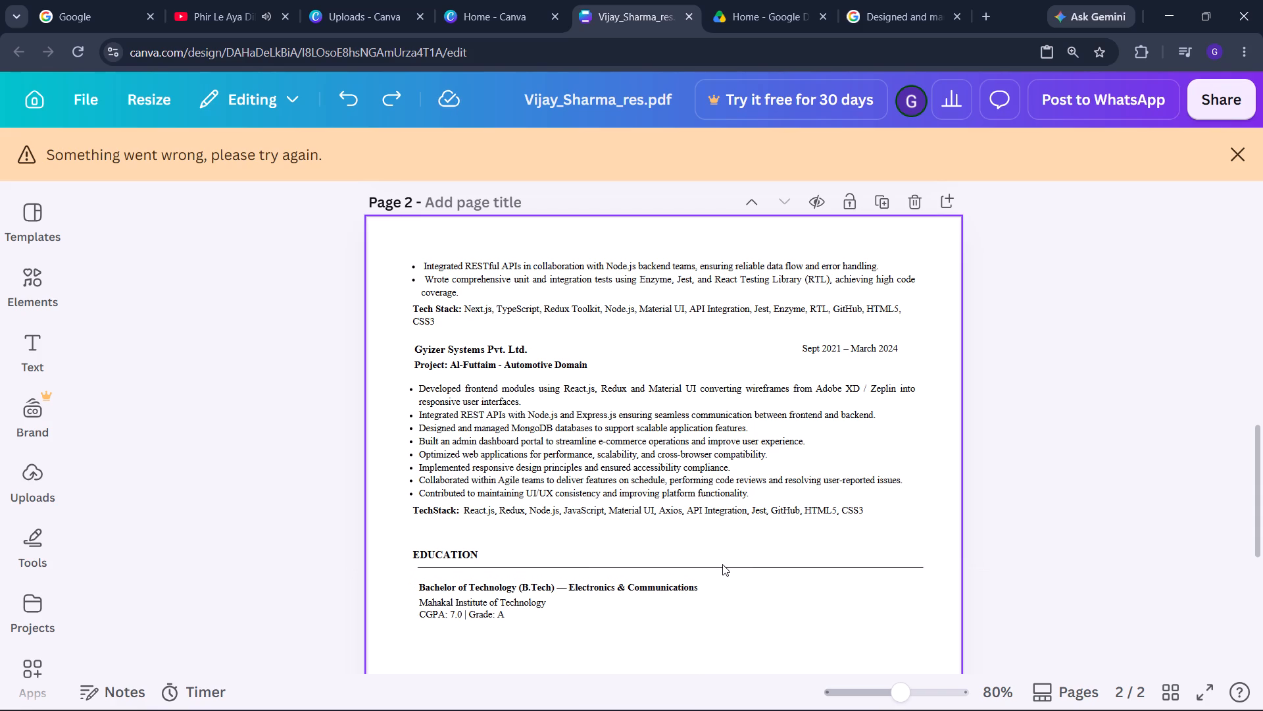
pyautogui.hotkey('ctrl', 'z')
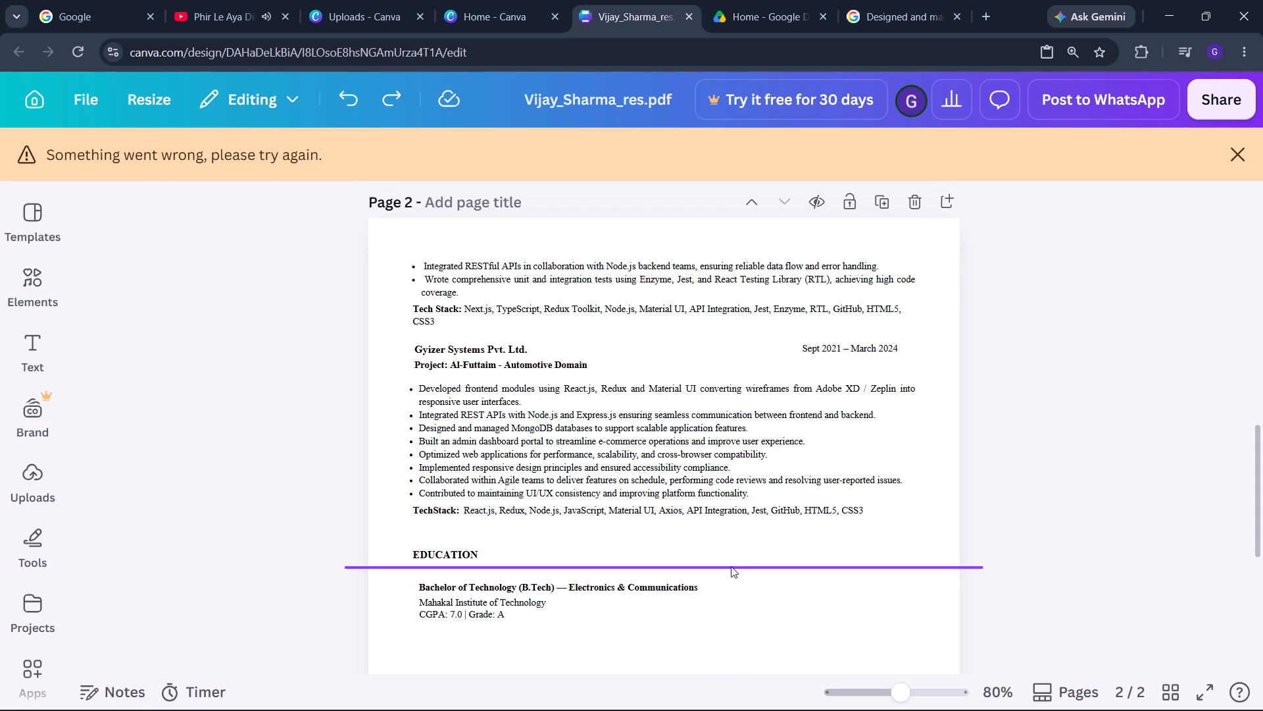
pyautogui.hotkey('ctrl', 'z')
pyautogui.hotkey('ctrl', 'z')
pyautogui.hotkey('ctrl', 'z')
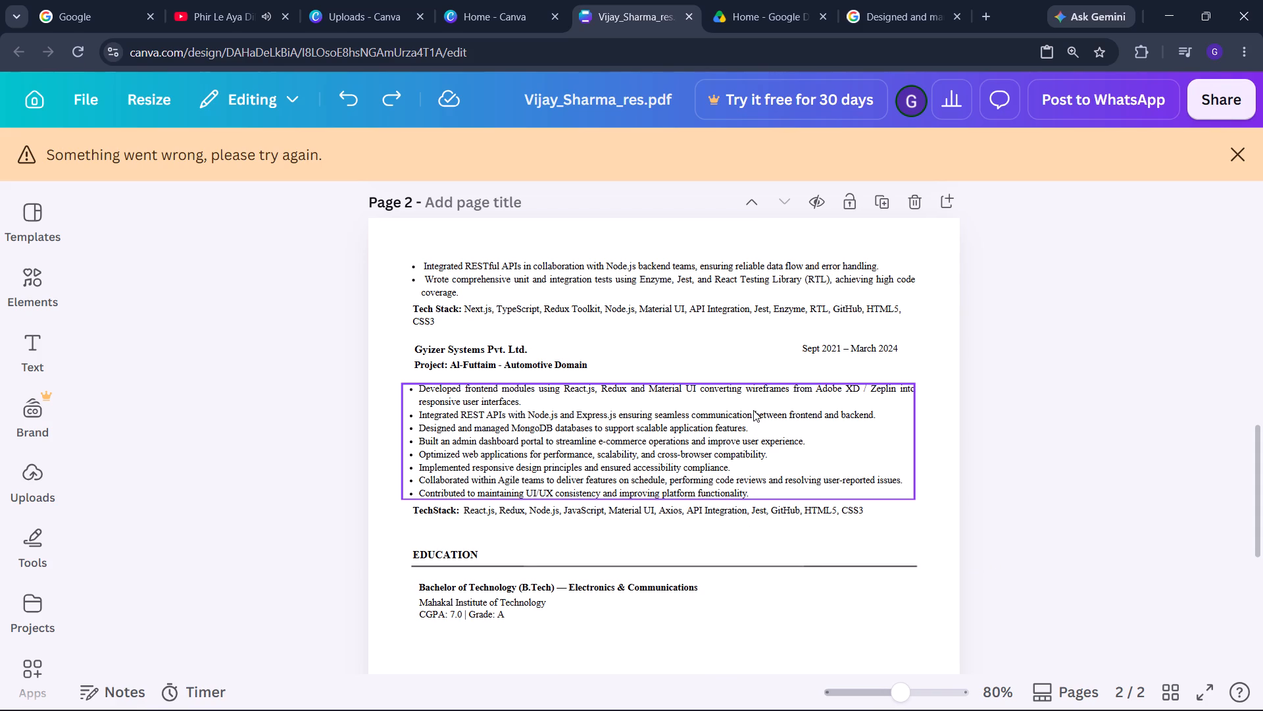
# Undo the position change of the EDUCATION heading on page 2.
pyautogui.hotkey('ctrl', 'z')
pyautogui.hotkey('ctrl', 'z')
pyautogui.hotkey('ctrl', 'z')
pyautogui.hotkey('ctrl', 'z')
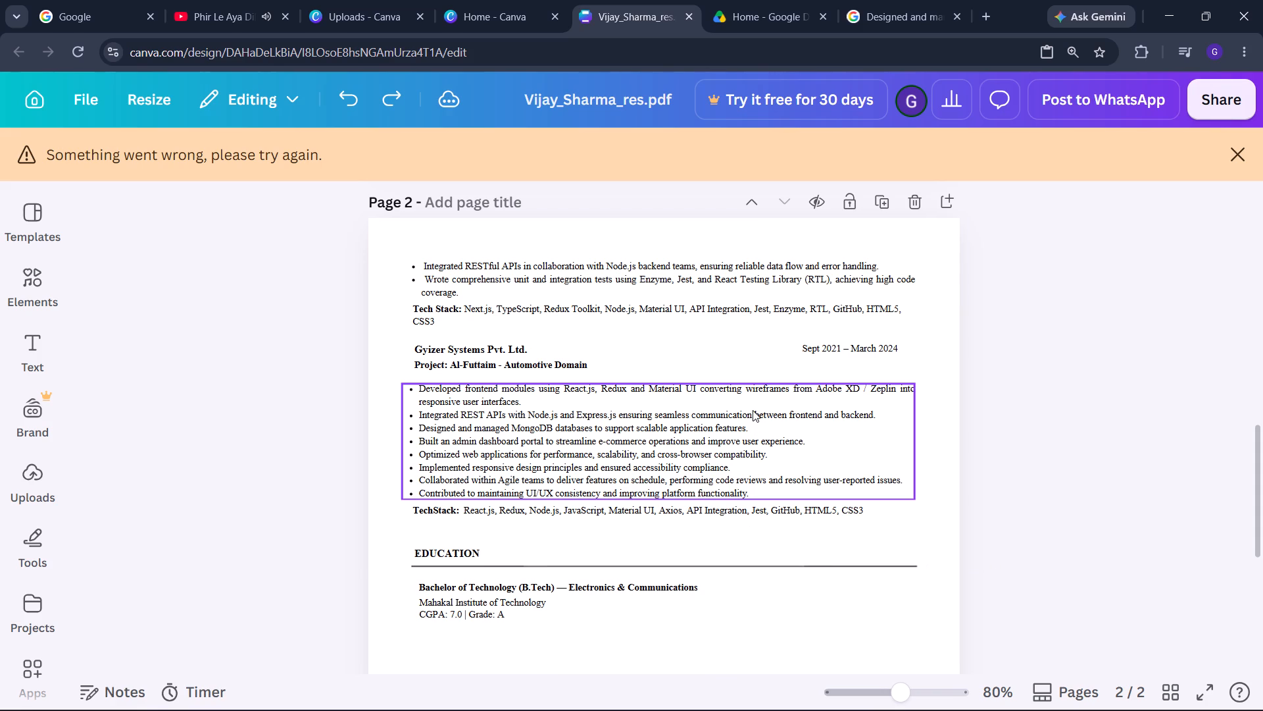
# Undo the placement and insertion of the replacement divider line, back to the original line under EDUCATION.
pyautogui.hotkey('ctrl', 'z')
pyautogui.hotkey('ctrl', 'z')
pyautogui.hotkey('ctrl', 'z')
pyautogui.hotkey('ctrl', 'z')
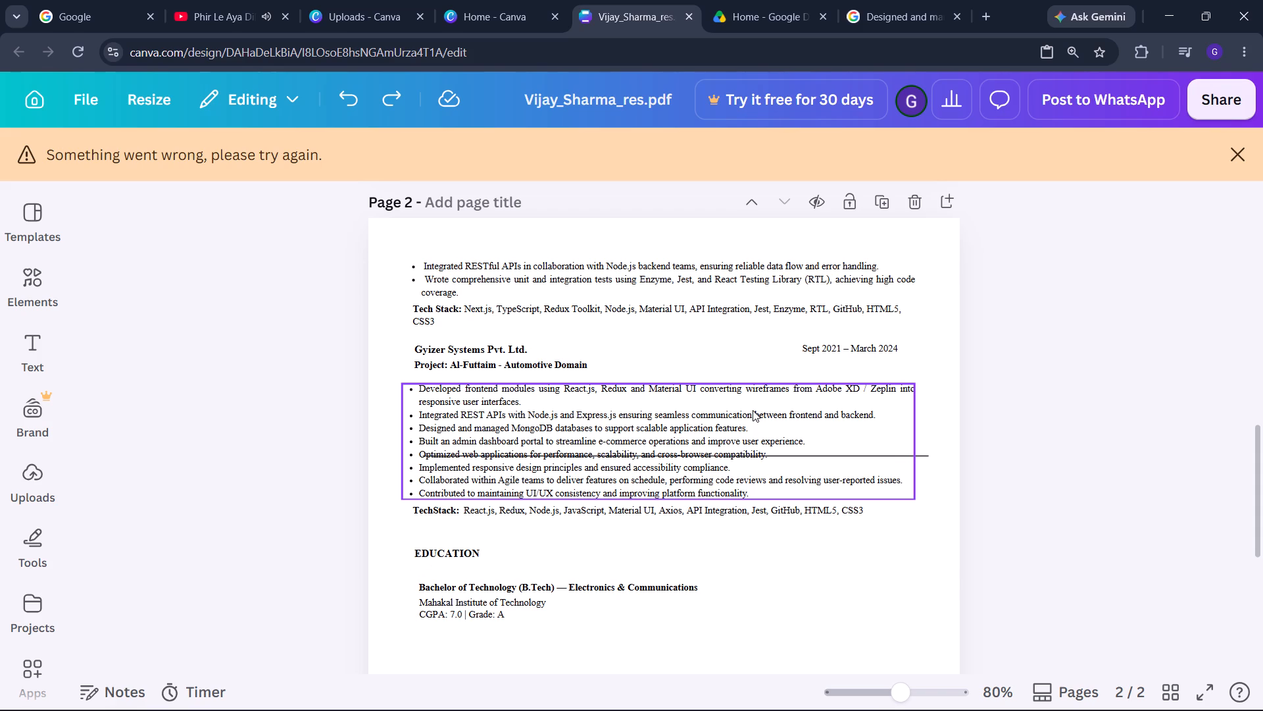
pyautogui.hotkey('ctrl', 'z')
pyautogui.hotkey('ctrl', 'z')
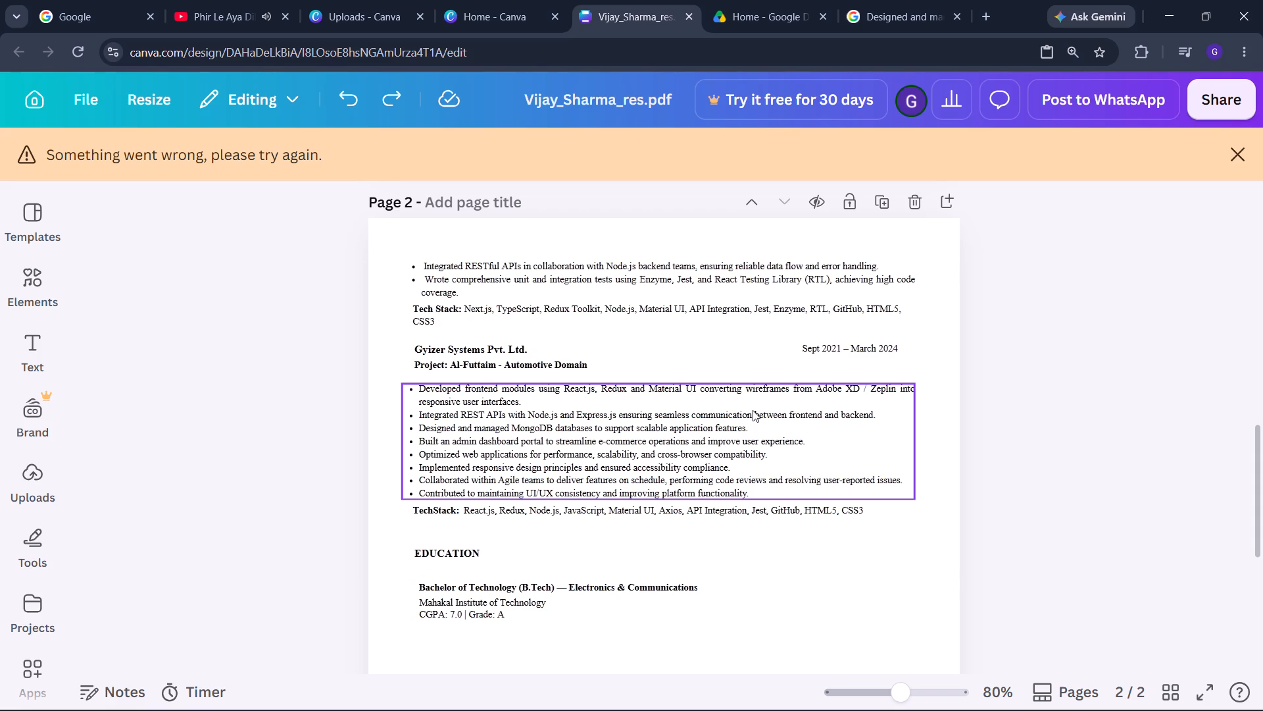
pyautogui.hotkey('ctrl', 'z')
pyautogui.hotkey('ctrl', 'z')
pyautogui.hotkey('ctrl', 'z')
pyautogui.hotkey('ctrl', 'z')
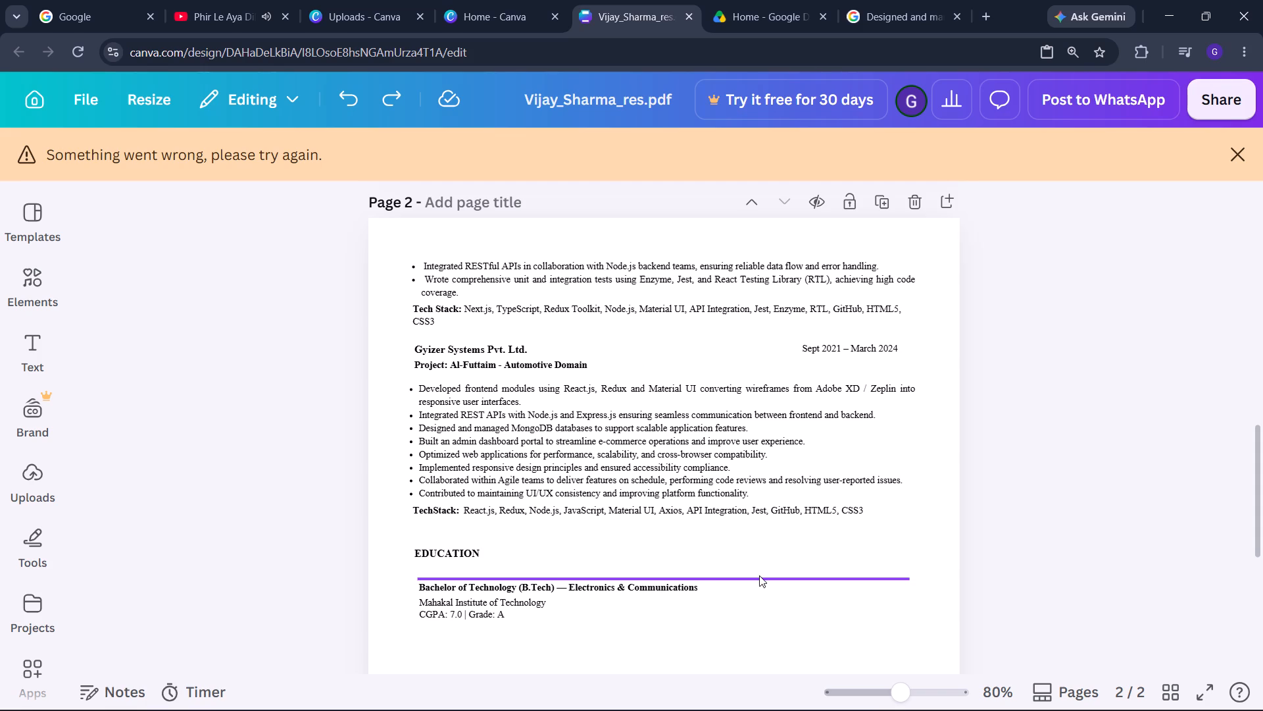
# Move the divider line up to sit just beneath the EDUCATION heading.
pyautogui.moveTo(759, 578); pyautogui.dragTo(758, 557)
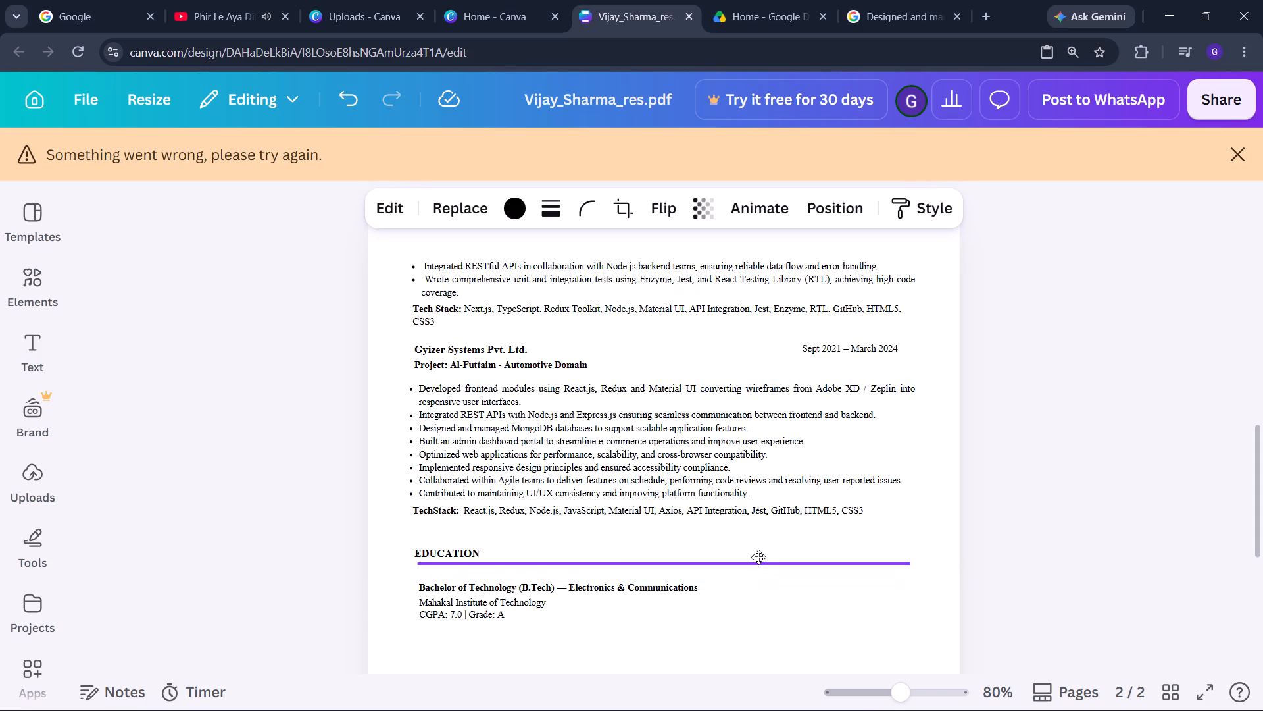
pyautogui.moveTo(758, 557); pyautogui.dragTo(755, 567)
pyautogui.click(755, 567)
# Move the Bachelor of Technology title up beneath the divider line and align it with the EDUCATION heading's left edge.
pyautogui.moveTo(624, 587); pyautogui.dragTo(620, 575)
pyautogui.click(620, 575)
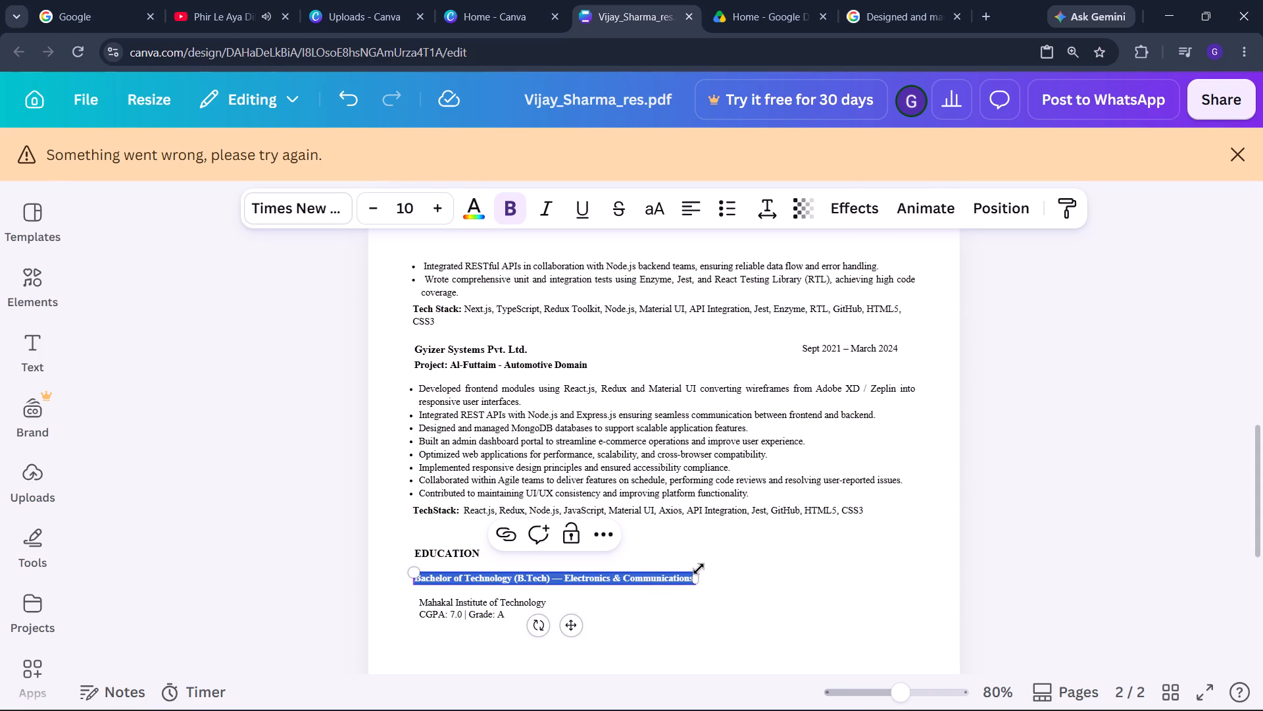
pyautogui.doubleClick(685, 566)
pyautogui.click(665, 548)
pyautogui.click(620, 621)
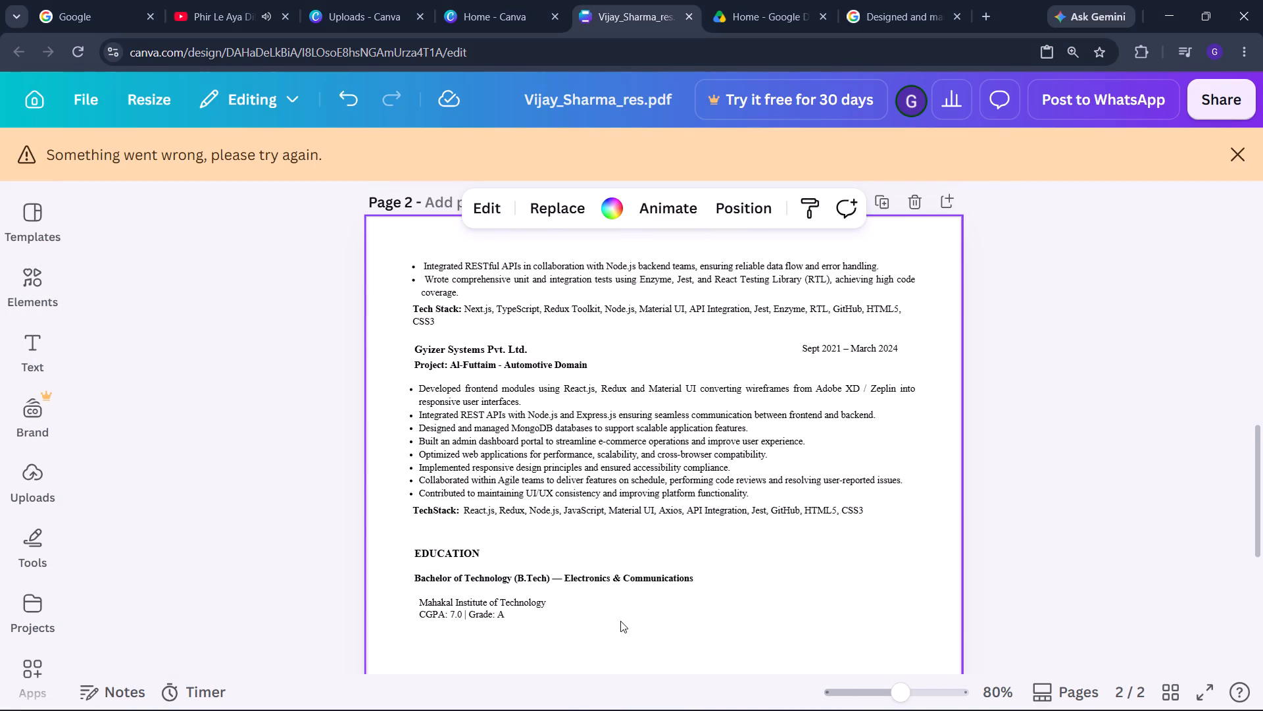
# Move the institute and CGPA text up closer to the degree title, aligning its left edge with the TechStack line.
pyautogui.scroll(3, 620, 621)
pyautogui.scroll(-4, 614, 571)
pyautogui.scroll(2, 478, 346)
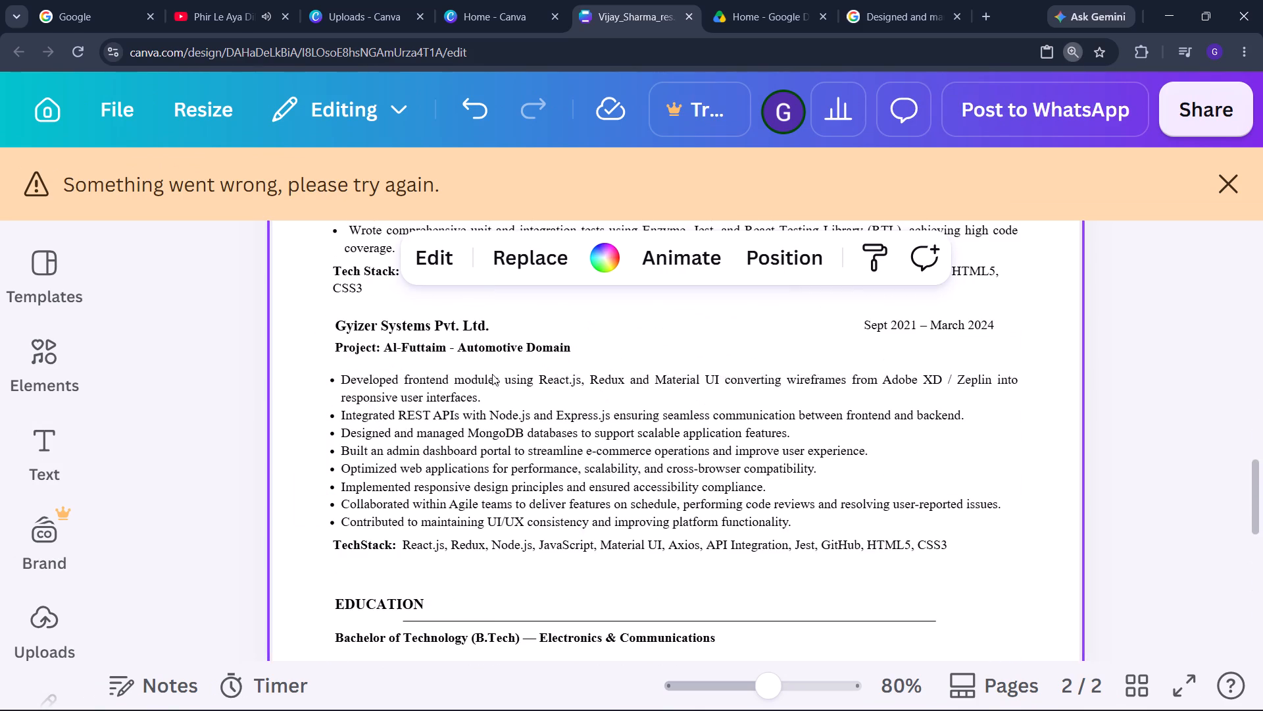
pyautogui.scroll(-1, 488, 602)
pyautogui.keyDown('ctrl'); pyautogui.scroll(2, 489, 604); pyautogui.keyUp('ctrl')
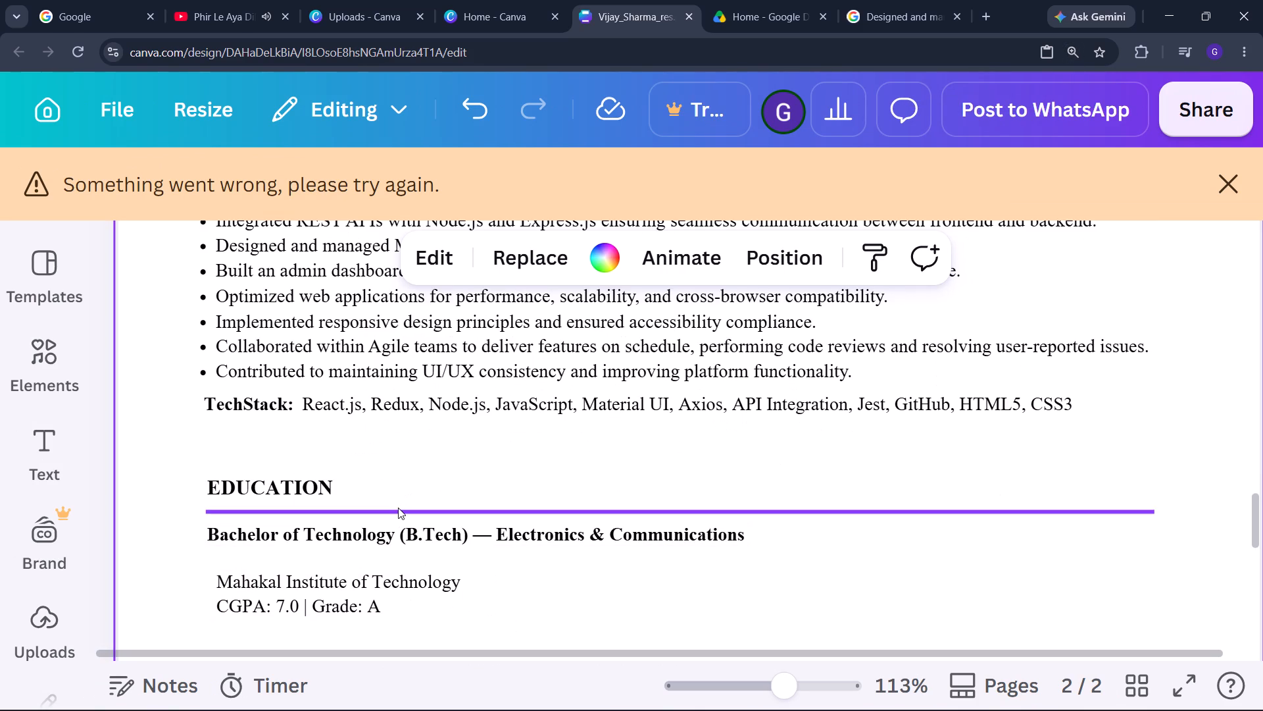
pyautogui.click(398, 508)
pyautogui.click(394, 508)
pyautogui.click(390, 512)
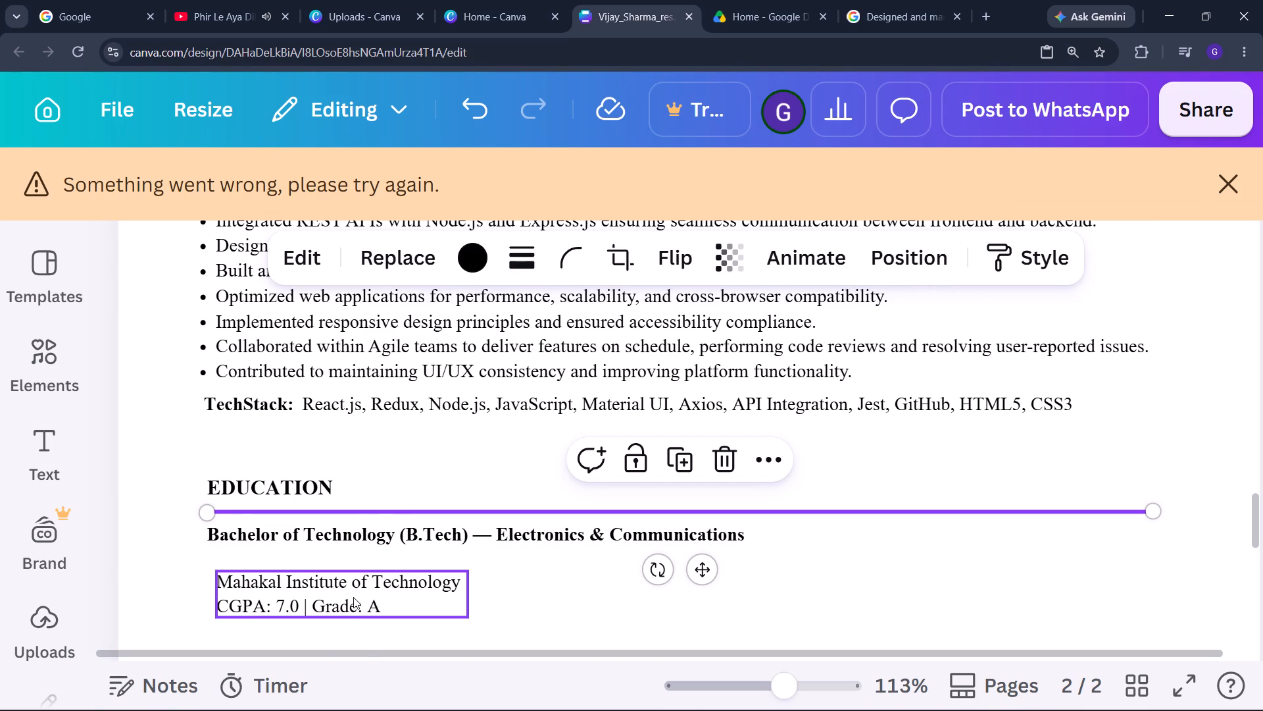
pyautogui.moveTo(353, 597); pyautogui.dragTo(342, 585)
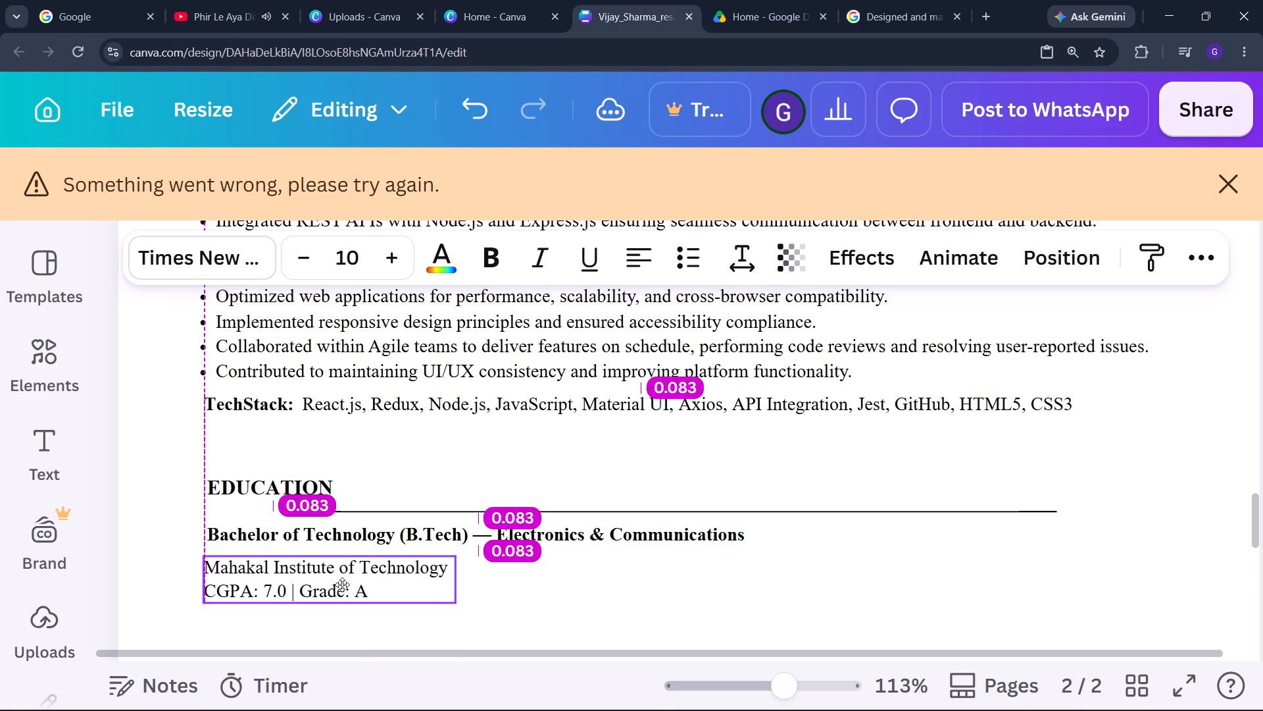
pyautogui.moveTo(342, 585); pyautogui.dragTo(343, 585)
pyautogui.click(343, 585)
pyautogui.click(426, 434)
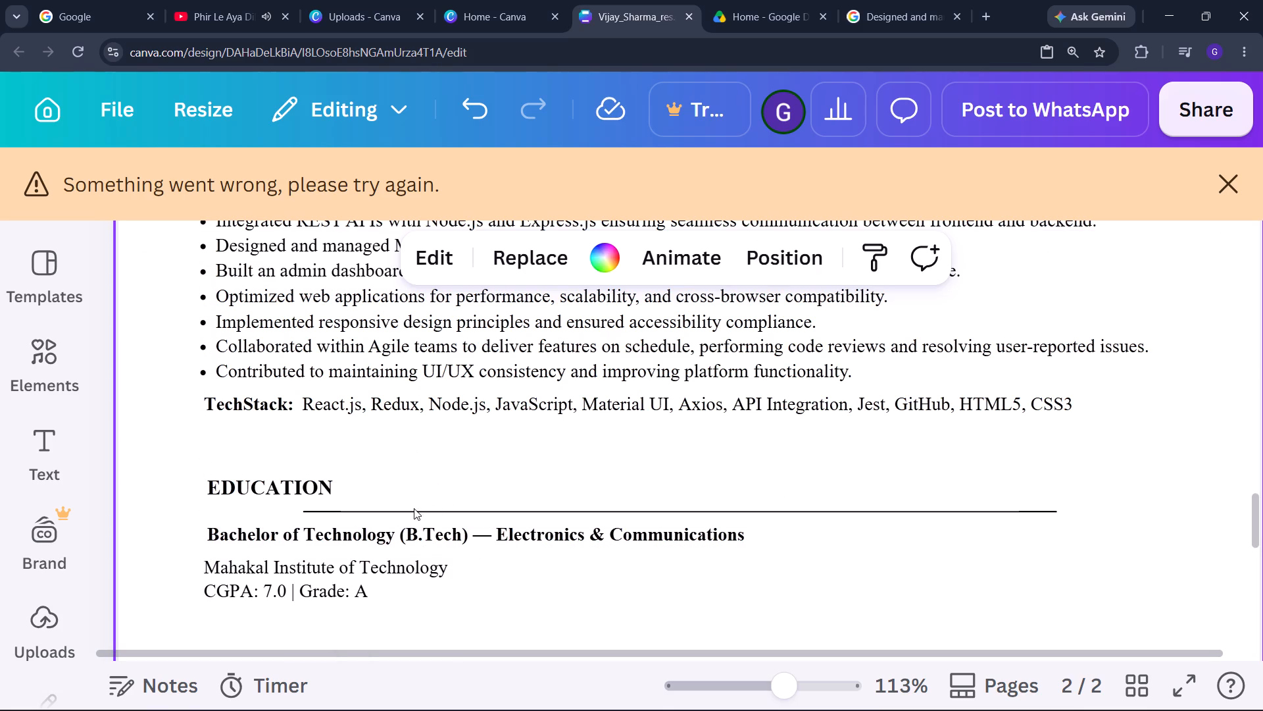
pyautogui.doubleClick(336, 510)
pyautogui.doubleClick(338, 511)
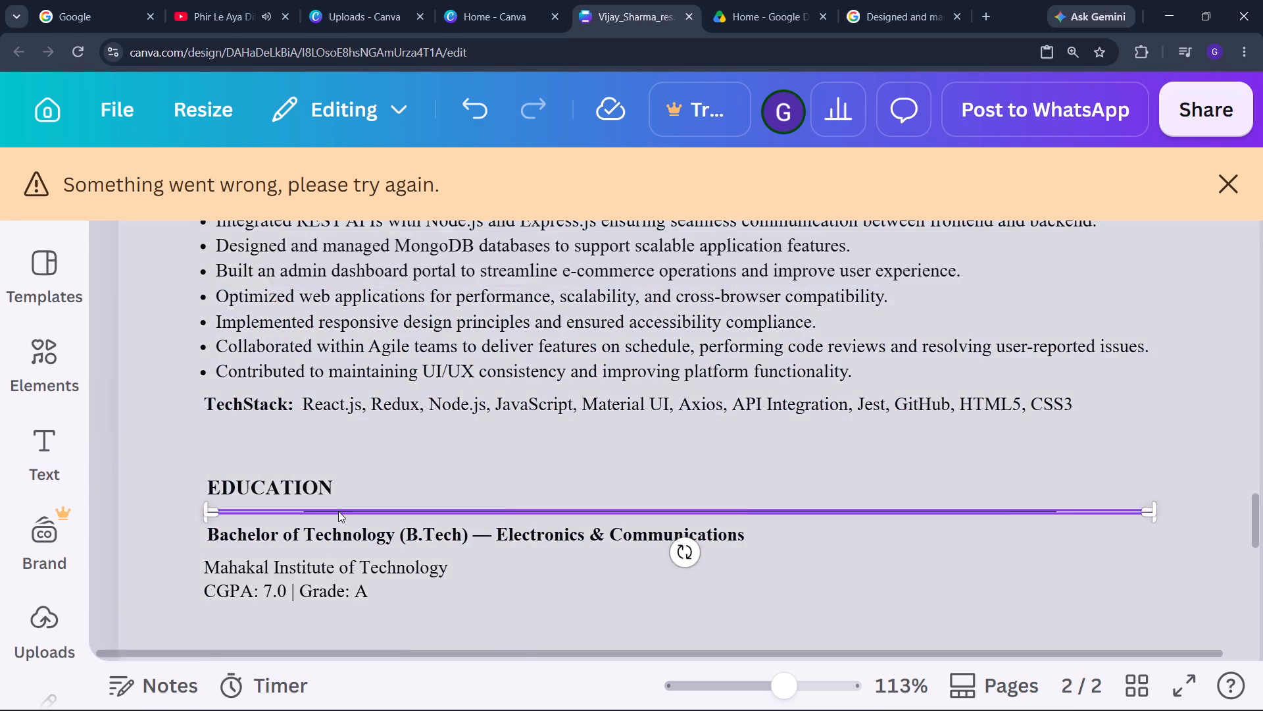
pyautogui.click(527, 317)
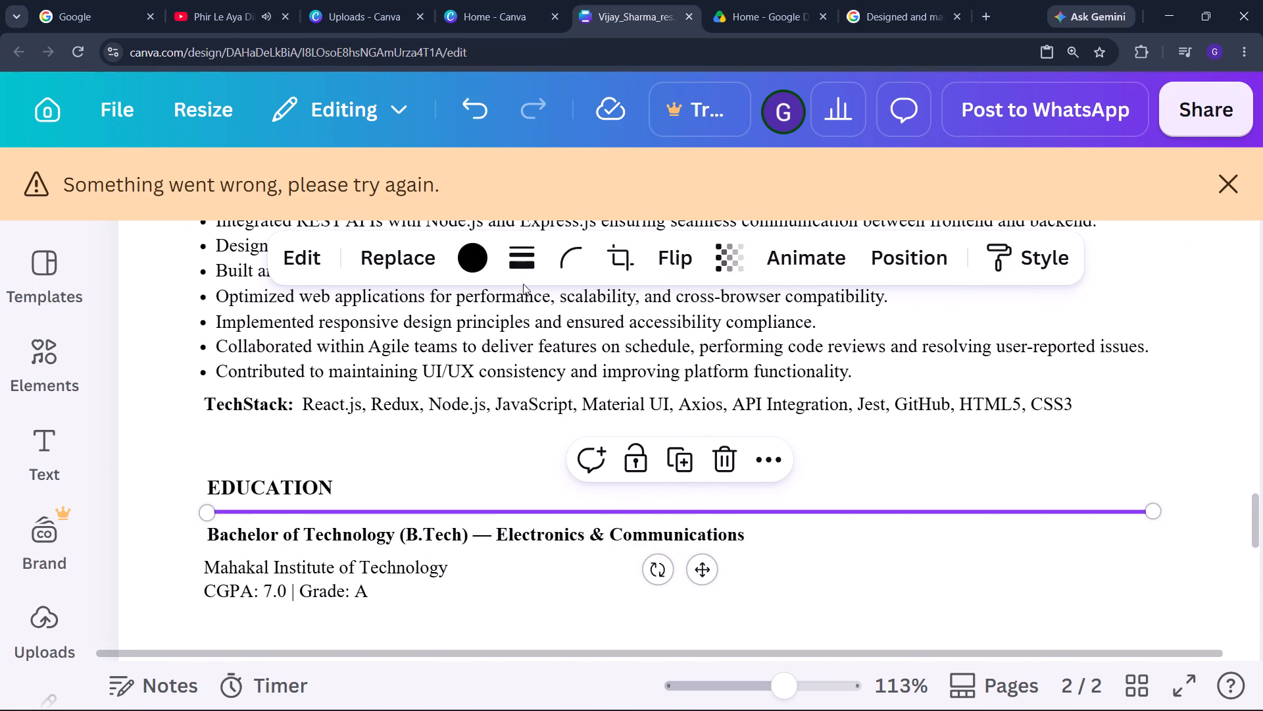
# Nudge the degree title left so it lines up with the institute and CGPA text below it.
pyautogui.click(374, 542)
pyautogui.click(374, 542)
pyautogui.doubleClick(368, 542)
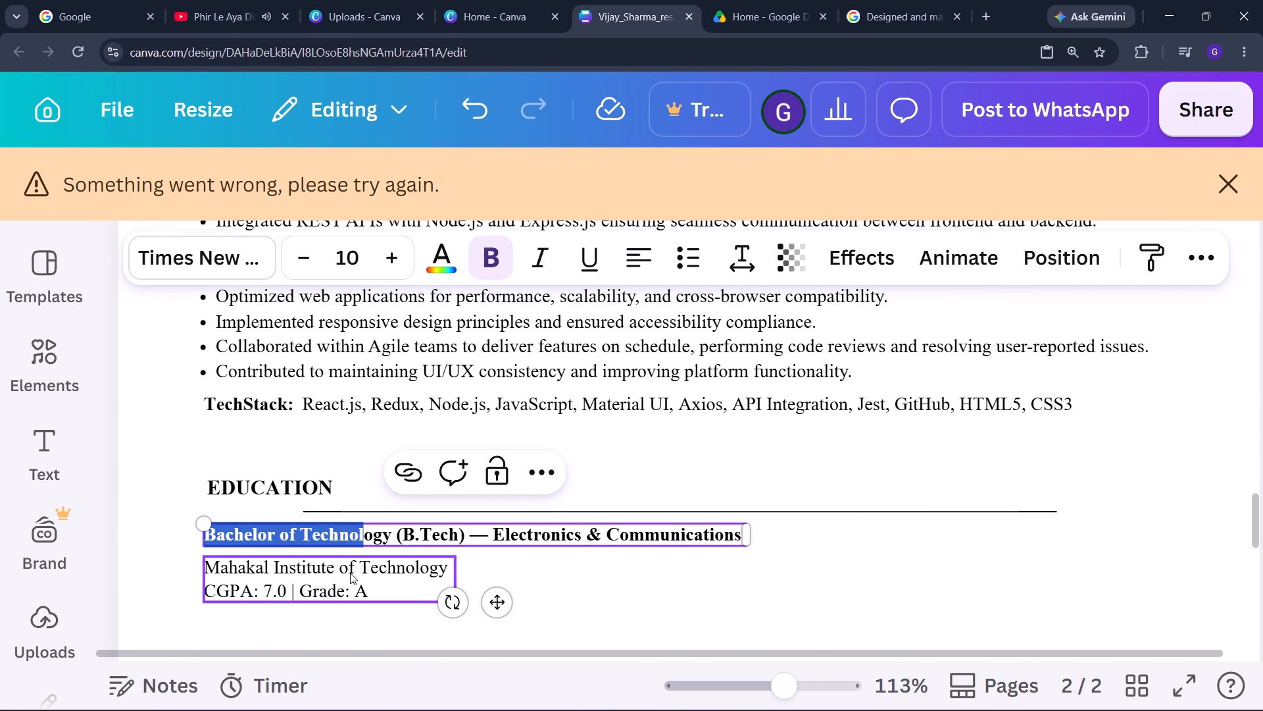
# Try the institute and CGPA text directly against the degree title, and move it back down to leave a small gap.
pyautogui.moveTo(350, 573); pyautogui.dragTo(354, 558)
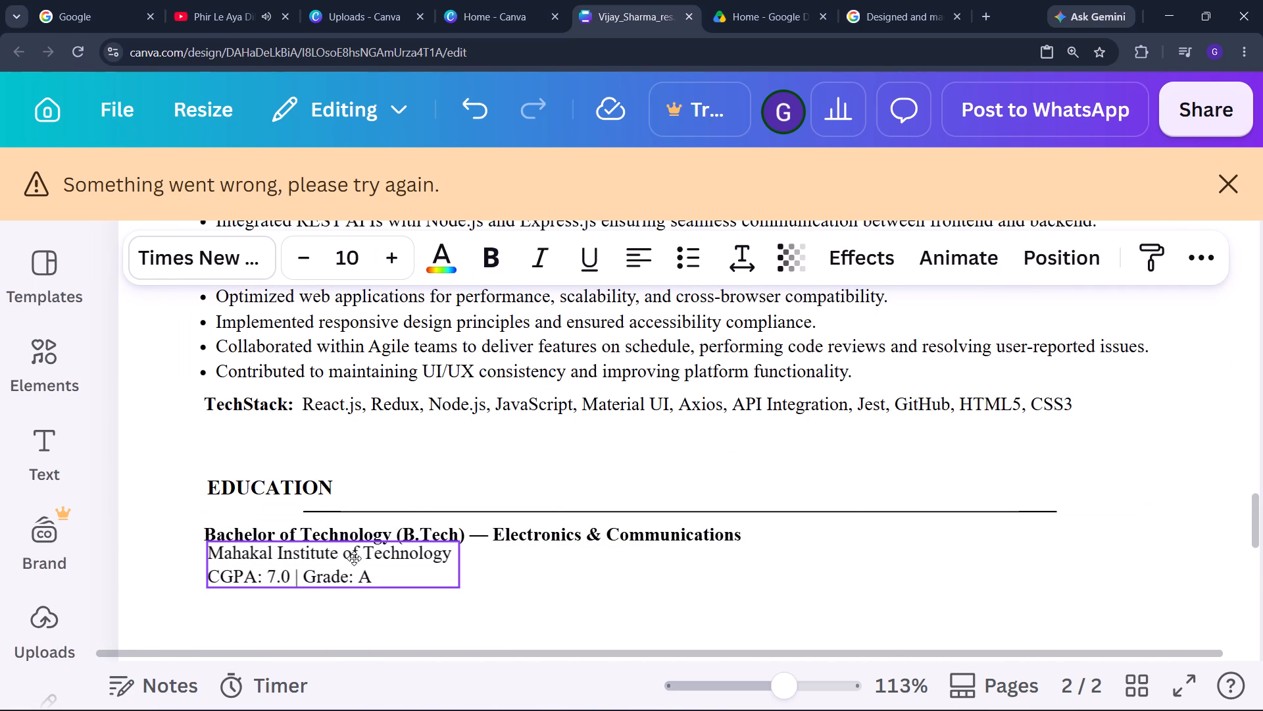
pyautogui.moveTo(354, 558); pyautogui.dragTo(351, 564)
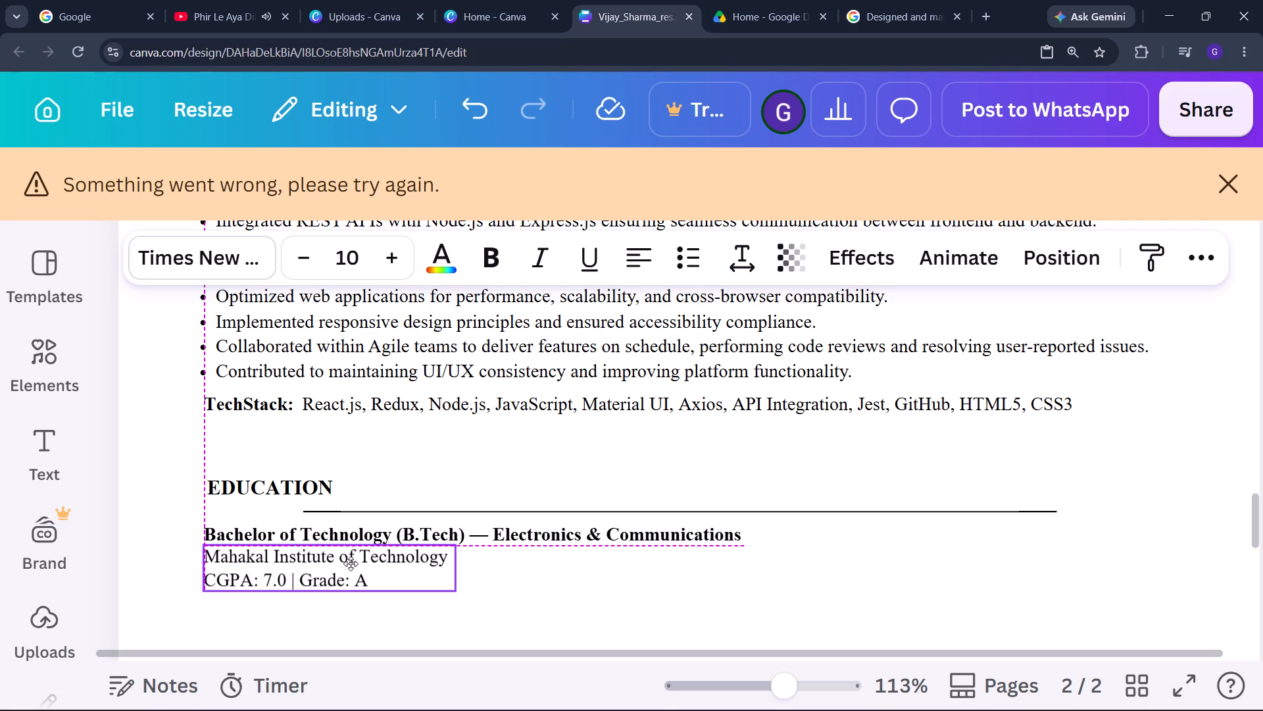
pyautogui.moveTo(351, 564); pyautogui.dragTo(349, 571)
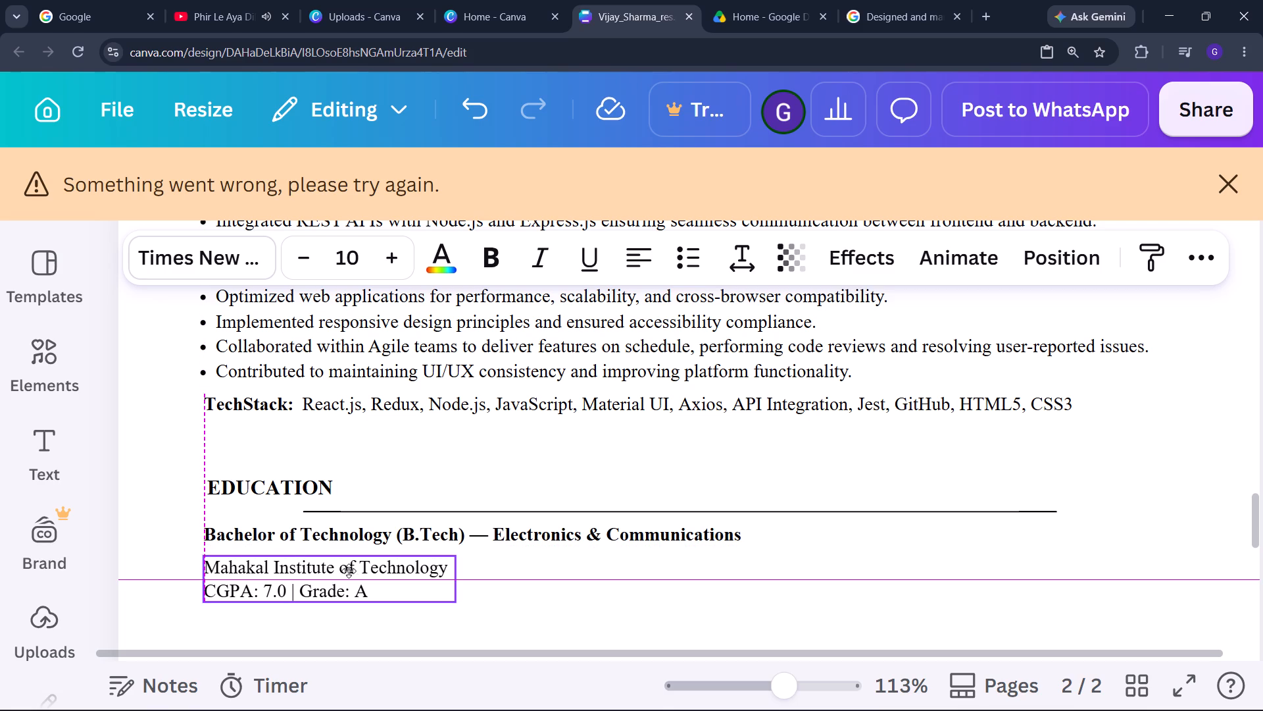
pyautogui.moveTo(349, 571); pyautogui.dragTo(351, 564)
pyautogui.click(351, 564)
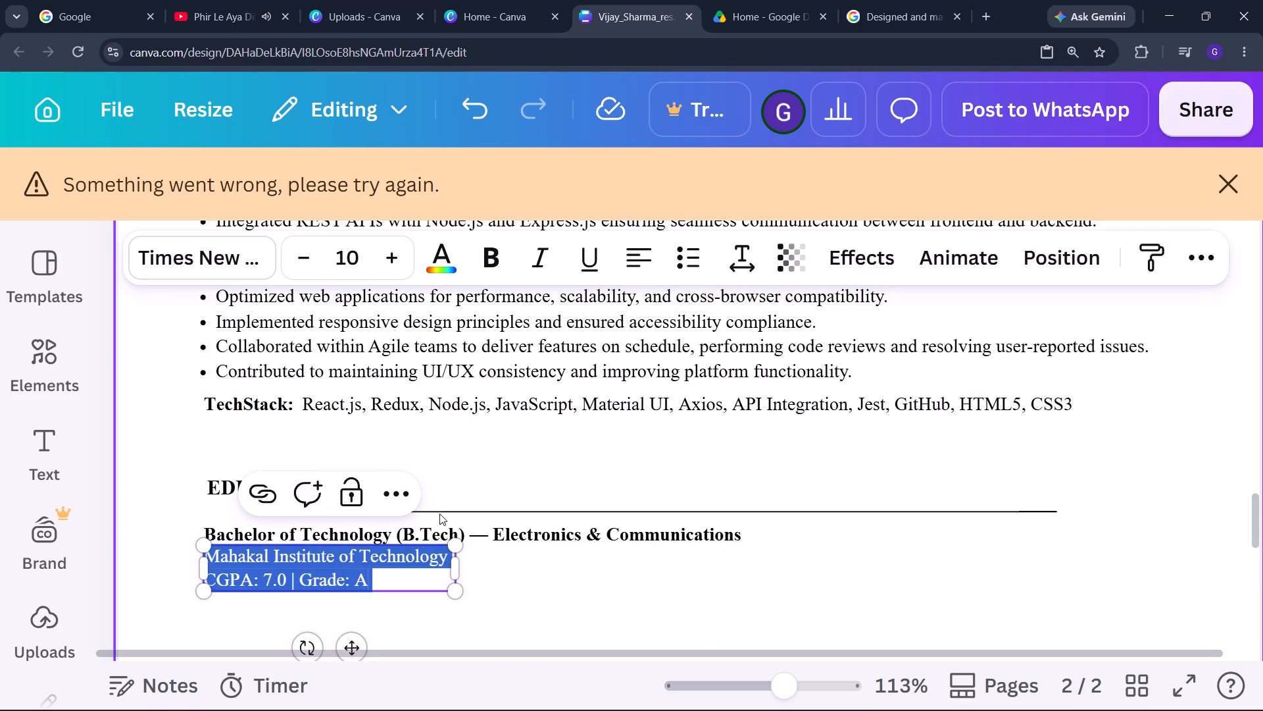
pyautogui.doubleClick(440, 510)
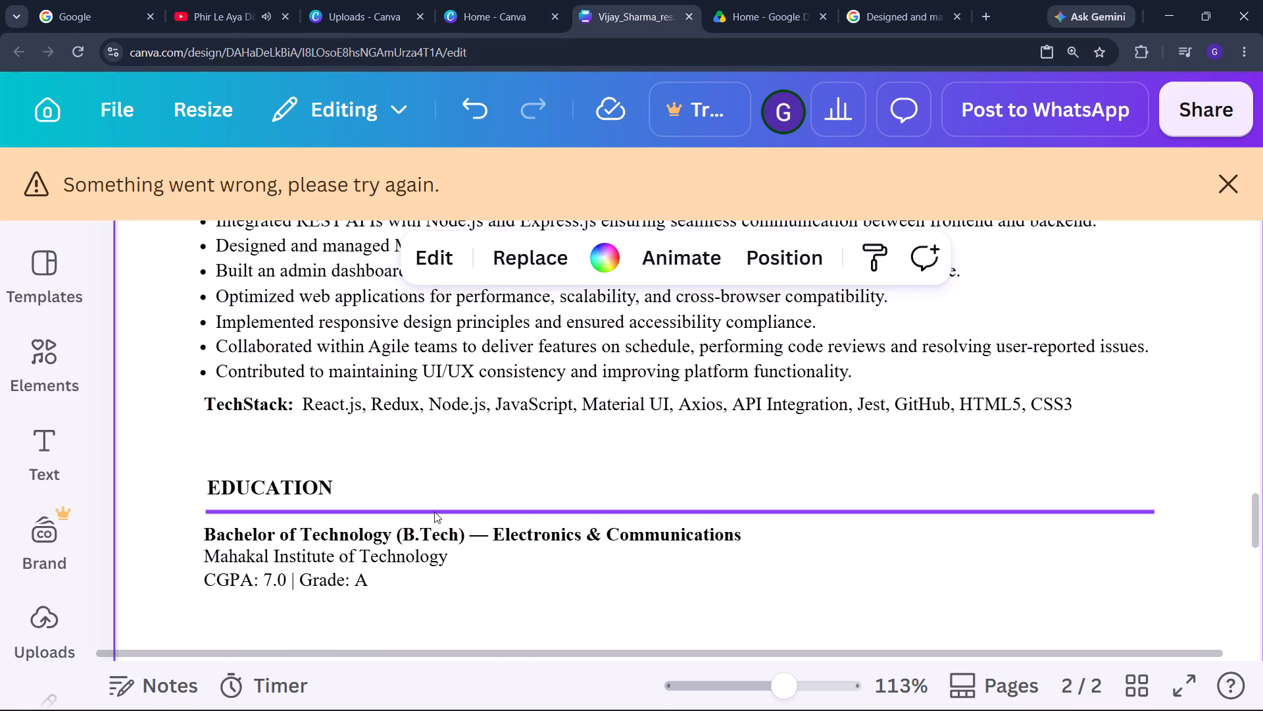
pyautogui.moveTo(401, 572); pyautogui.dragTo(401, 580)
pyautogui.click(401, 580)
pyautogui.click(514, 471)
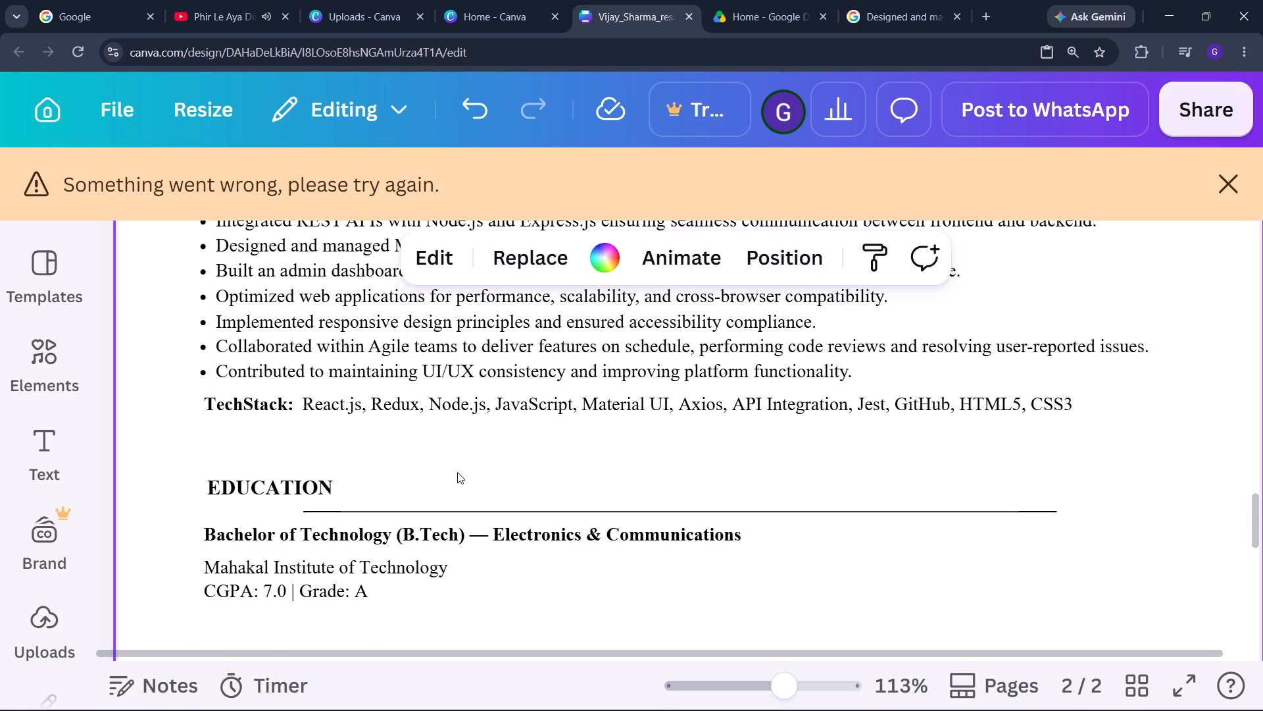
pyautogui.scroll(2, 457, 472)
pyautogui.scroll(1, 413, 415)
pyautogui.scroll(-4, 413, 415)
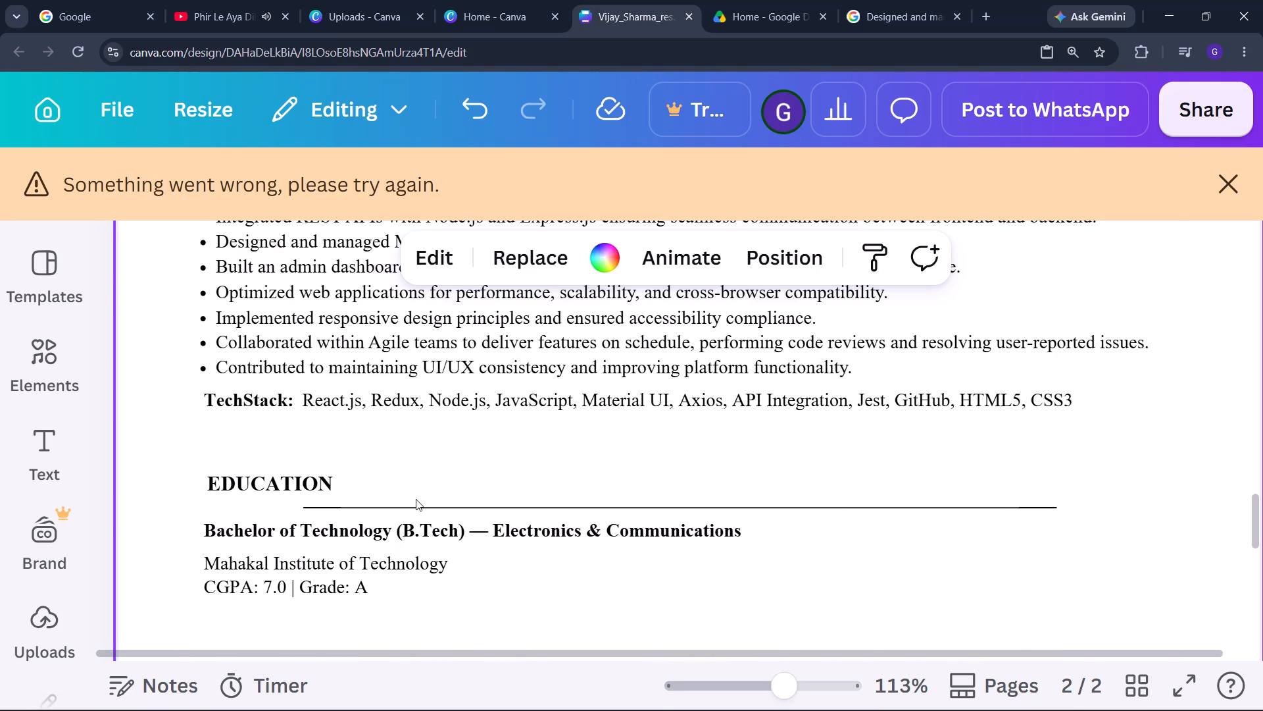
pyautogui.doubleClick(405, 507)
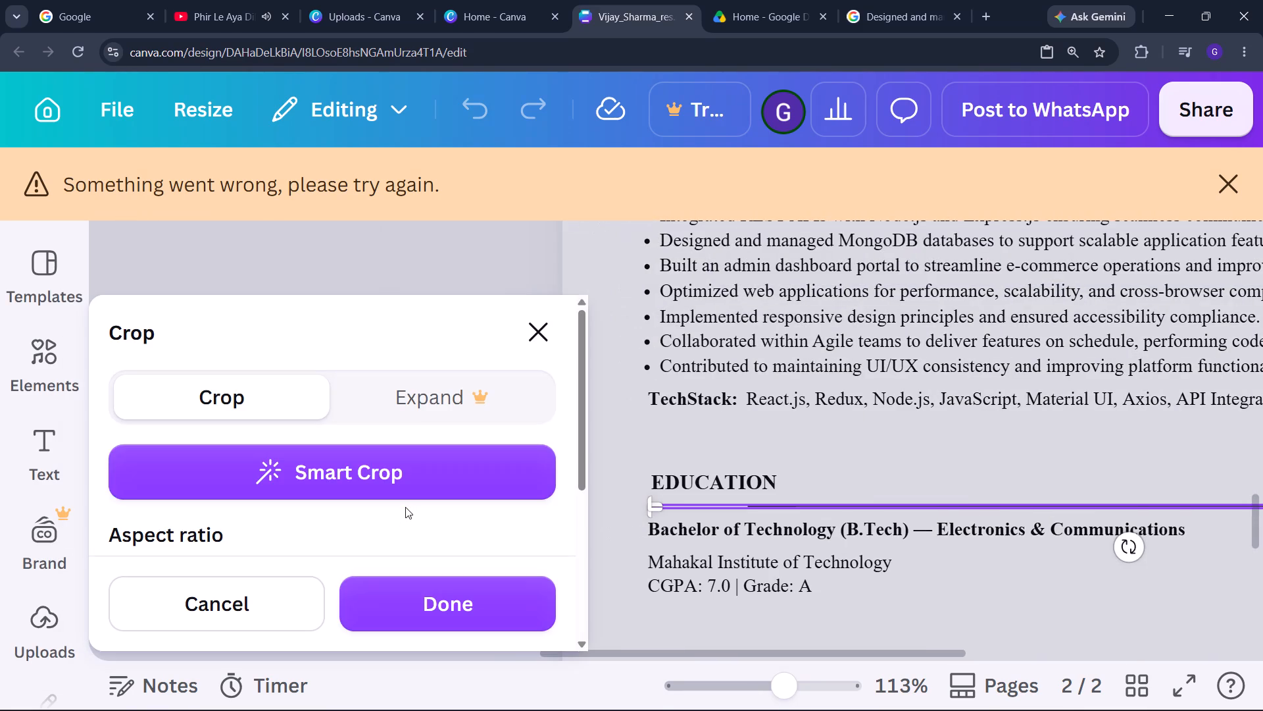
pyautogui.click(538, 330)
# Duplicate the EDUCATION divider line and transfer the duplicate to the WORK EXPERIENCE section on page 1.
pyautogui.click(680, 456)
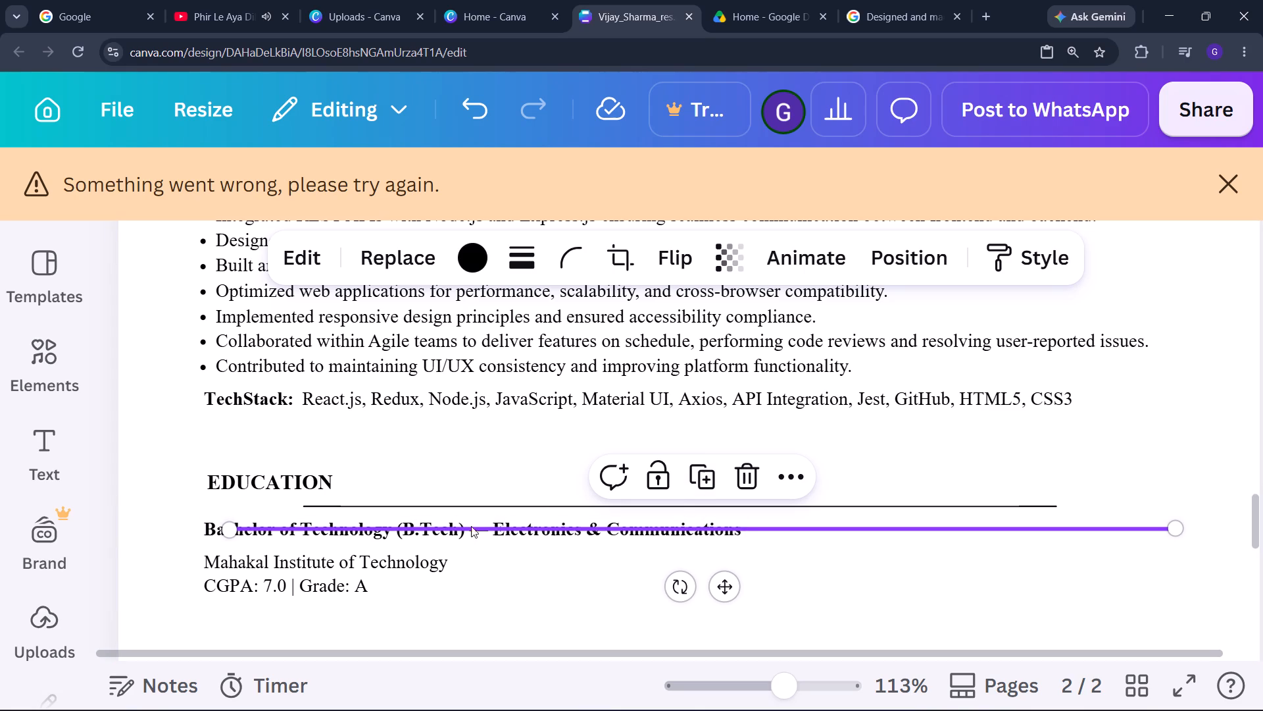
pyautogui.hotkey('ctrl', 'x')
pyautogui.scroll(1, 499, 530)
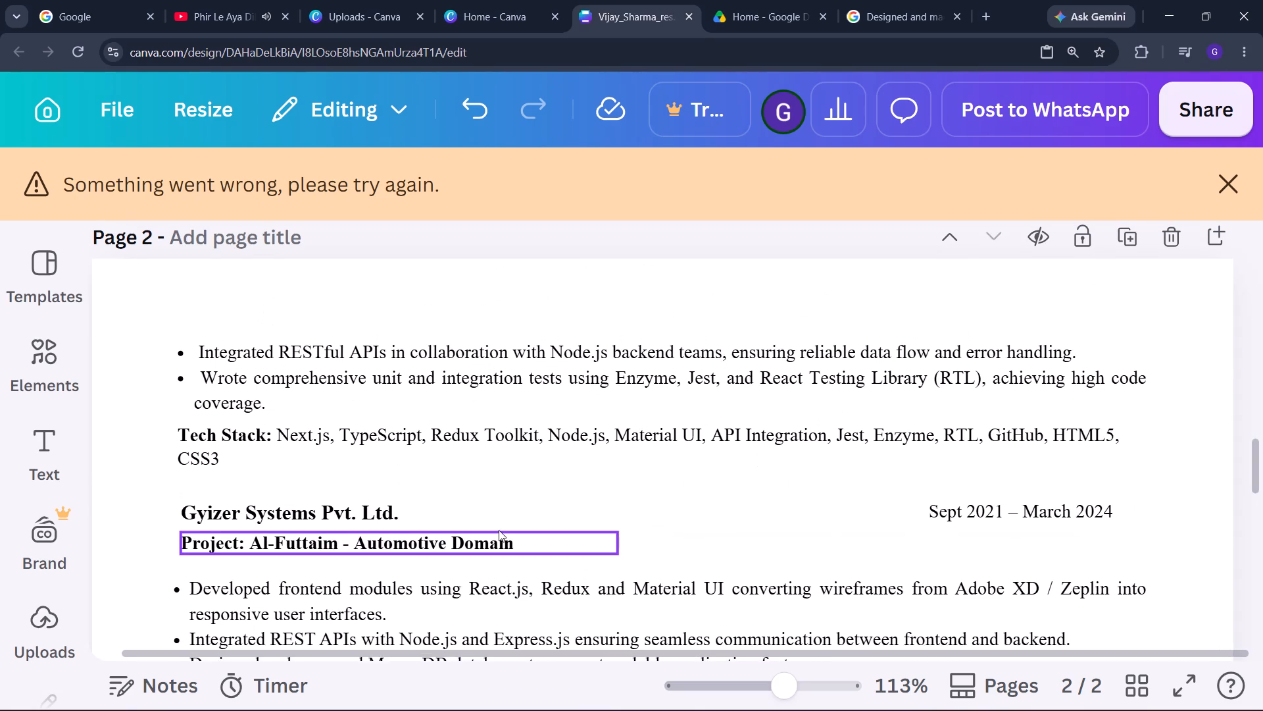
pyautogui.scroll(1, 499, 530)
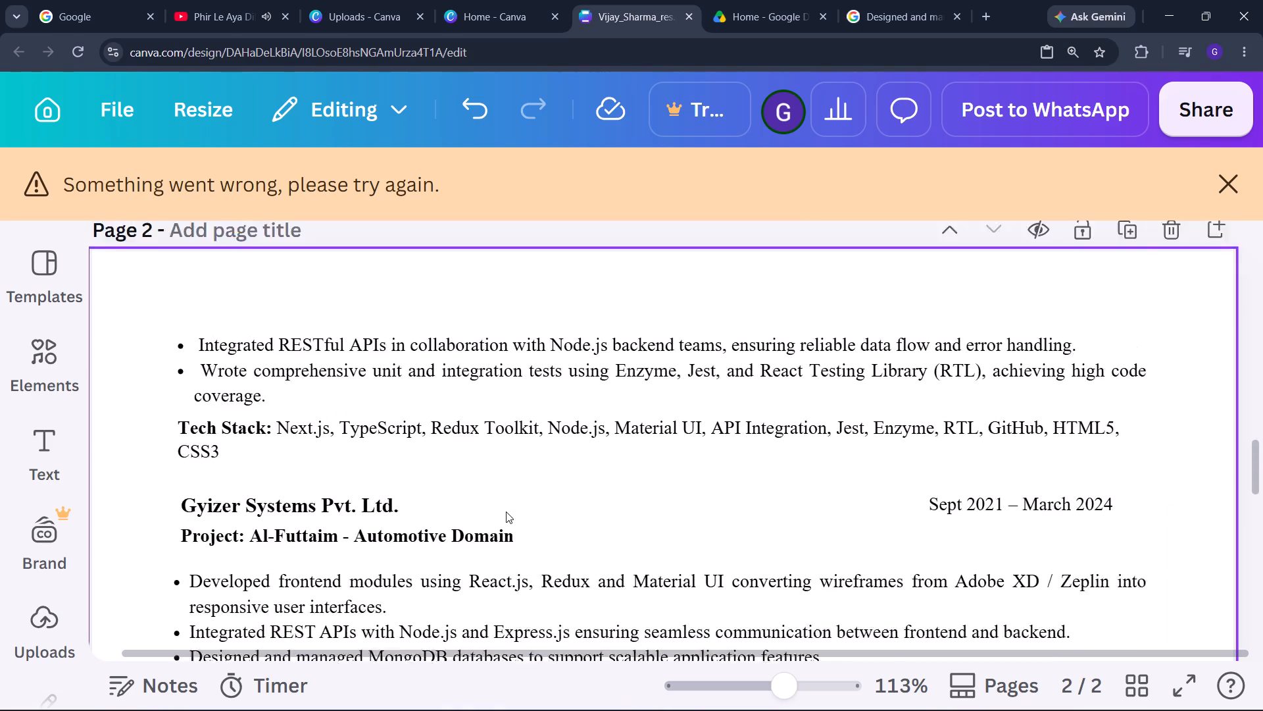
pyautogui.scroll(4, 506, 512)
pyautogui.scroll(2, 467, 458)
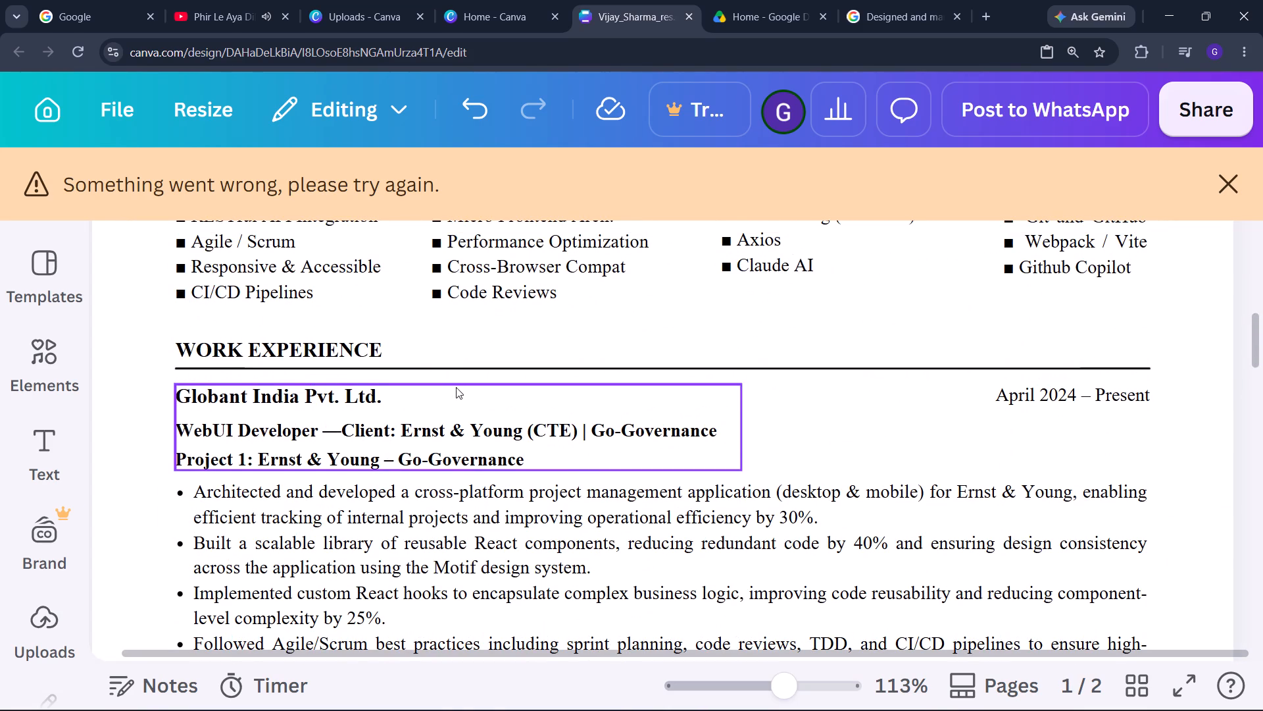
pyautogui.click(461, 387)
pyautogui.click(641, 302)
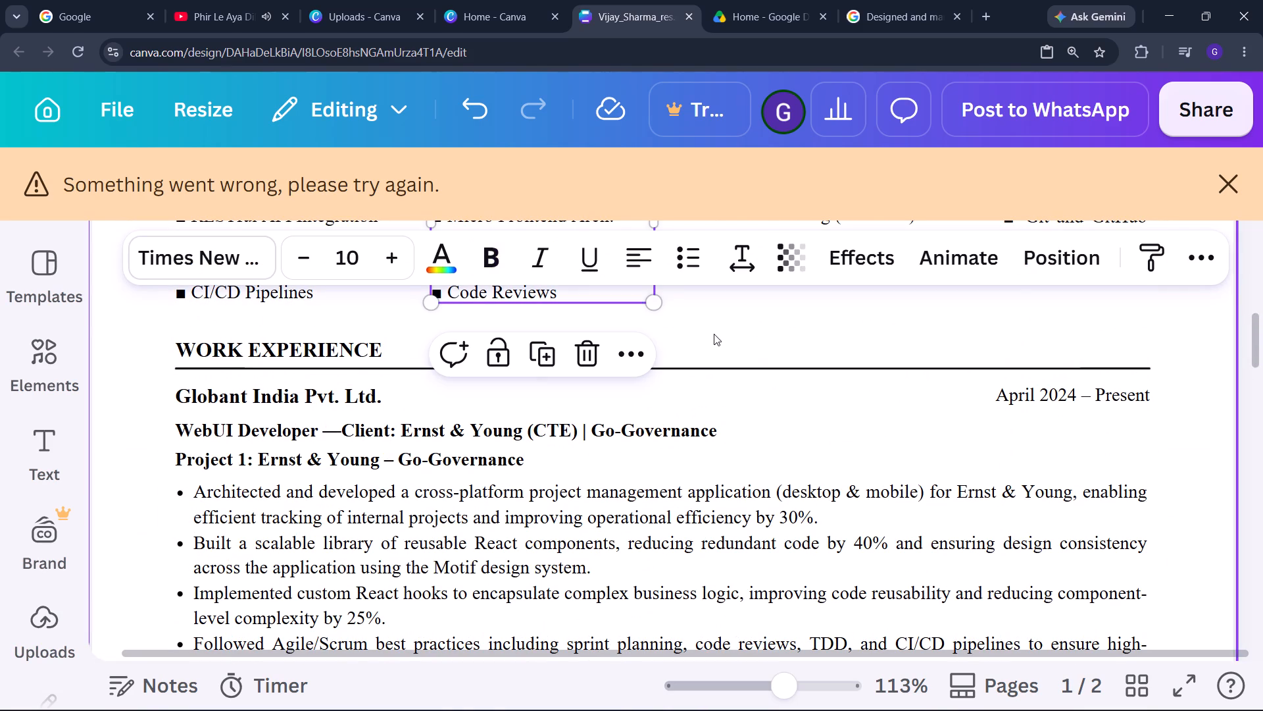
pyautogui.click(715, 336)
pyautogui.hotkey('ctrl', 'v')
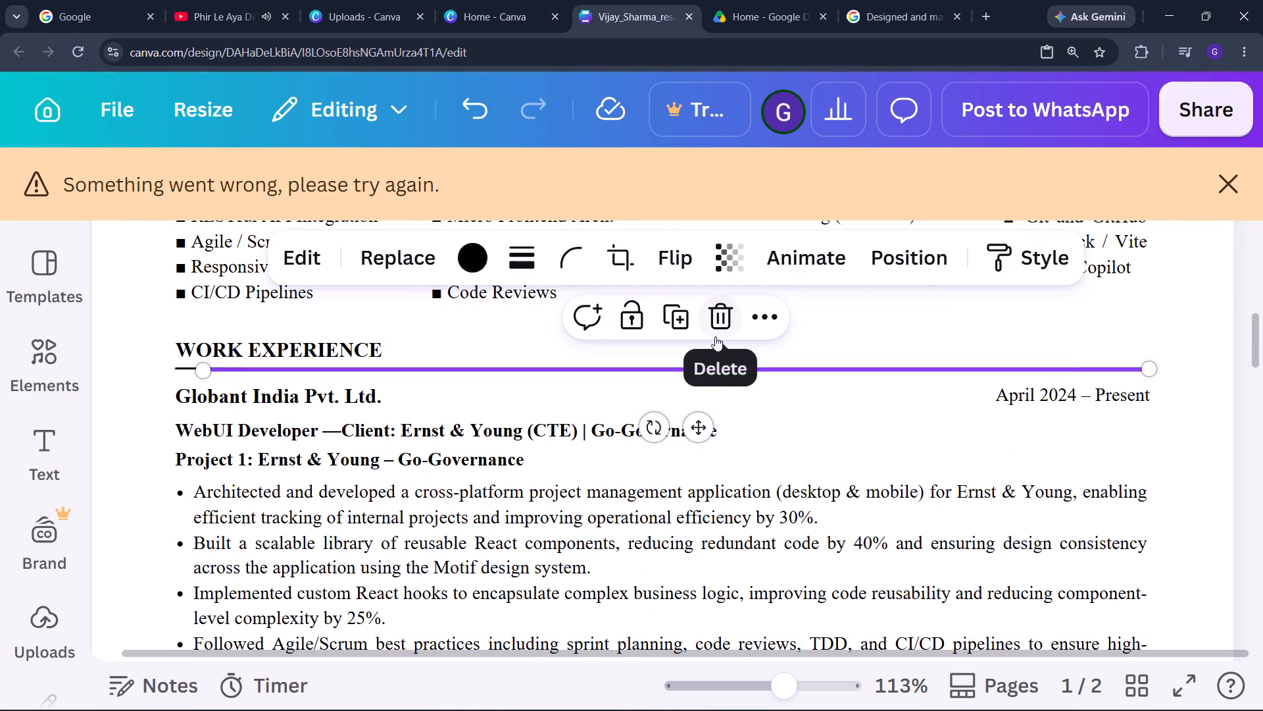
# Delete the original divider line beneath the WORK EXPERIENCE heading.
pyautogui.scroll(1, 651, 523)
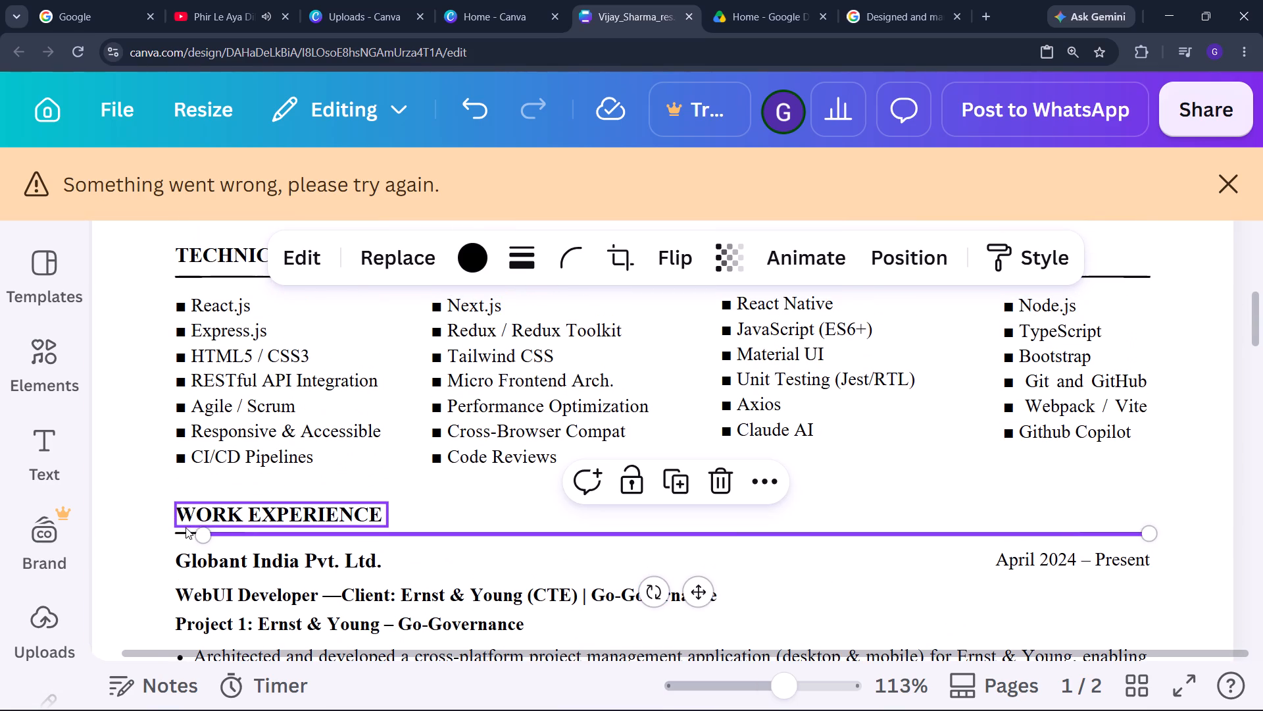
pyautogui.click(180, 533)
pyautogui.press('BackSpace')
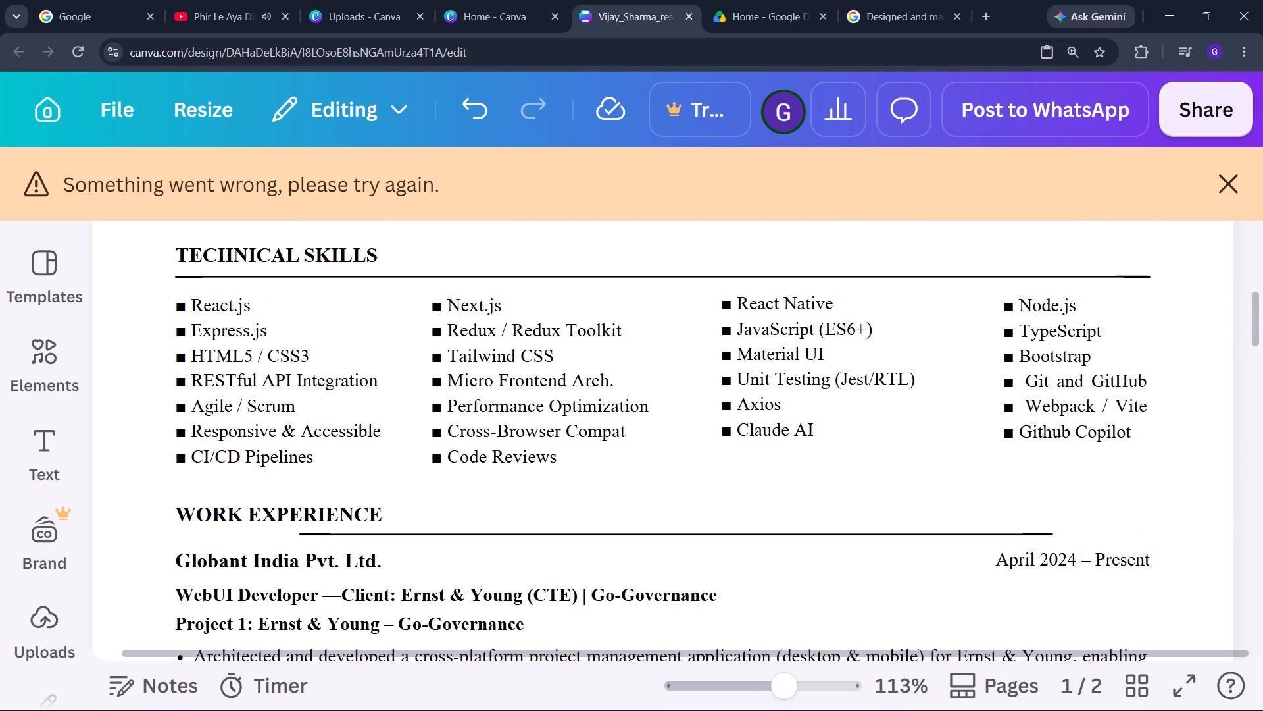
# Extend the pasted line's left end to the left edge of the WORK EXPERIENCE heading.
pyautogui.click(545, 534)
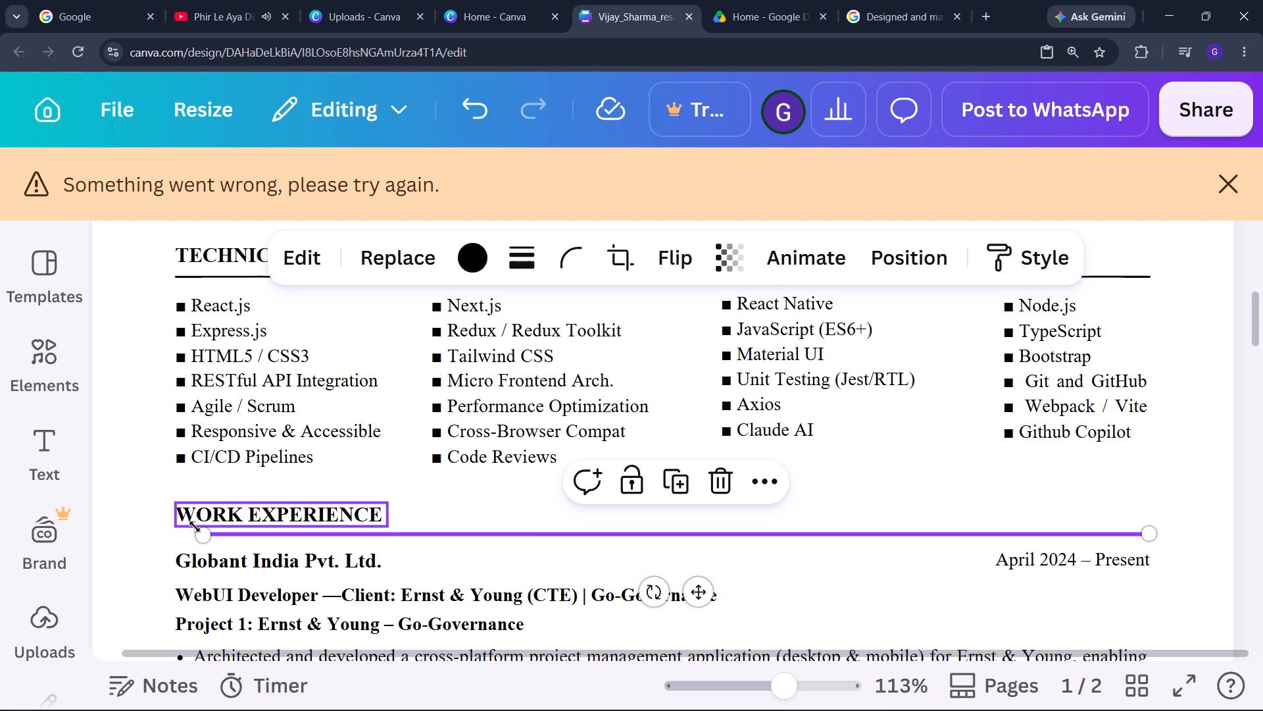
pyautogui.moveTo(200, 535); pyautogui.dragTo(174, 529)
pyautogui.click(174, 529)
pyautogui.click(492, 498)
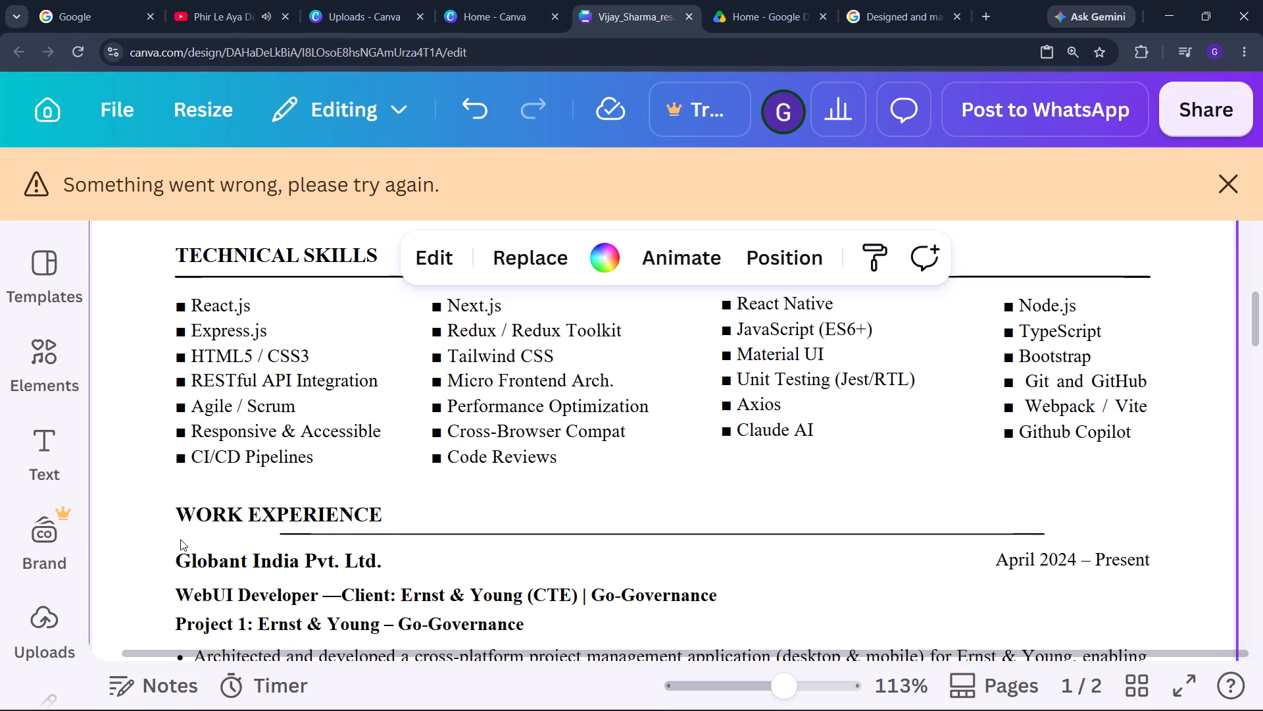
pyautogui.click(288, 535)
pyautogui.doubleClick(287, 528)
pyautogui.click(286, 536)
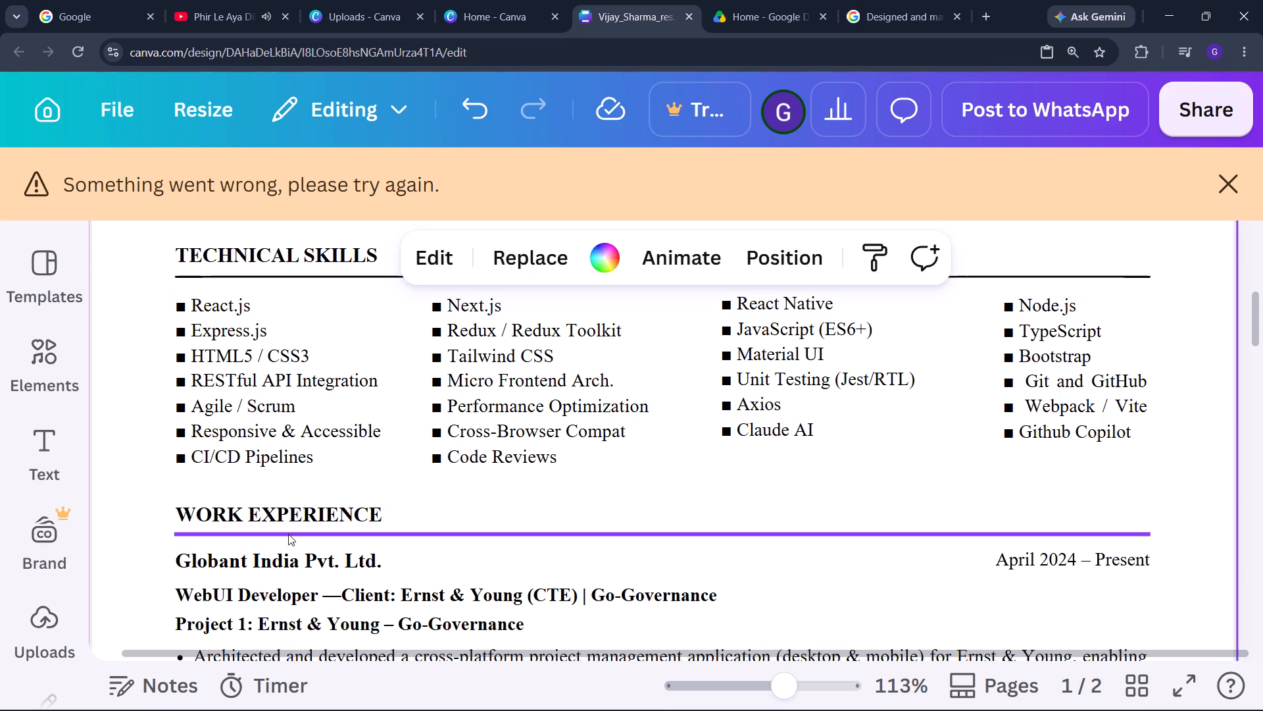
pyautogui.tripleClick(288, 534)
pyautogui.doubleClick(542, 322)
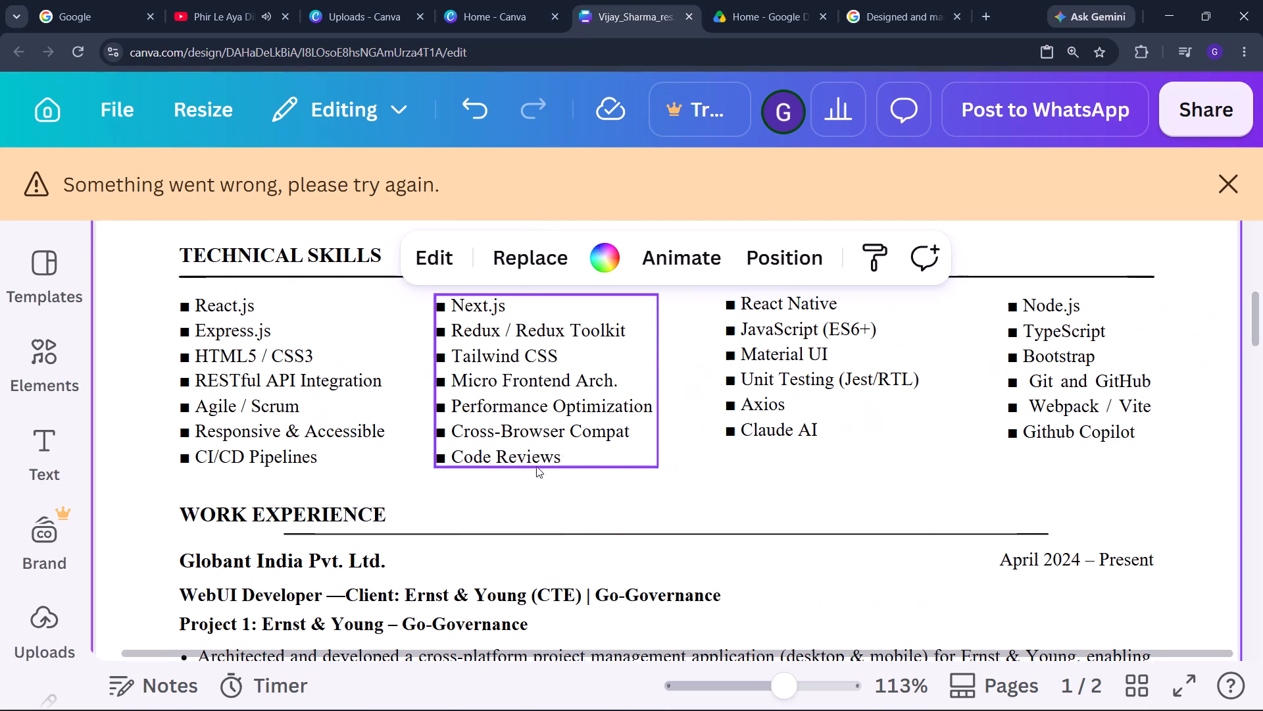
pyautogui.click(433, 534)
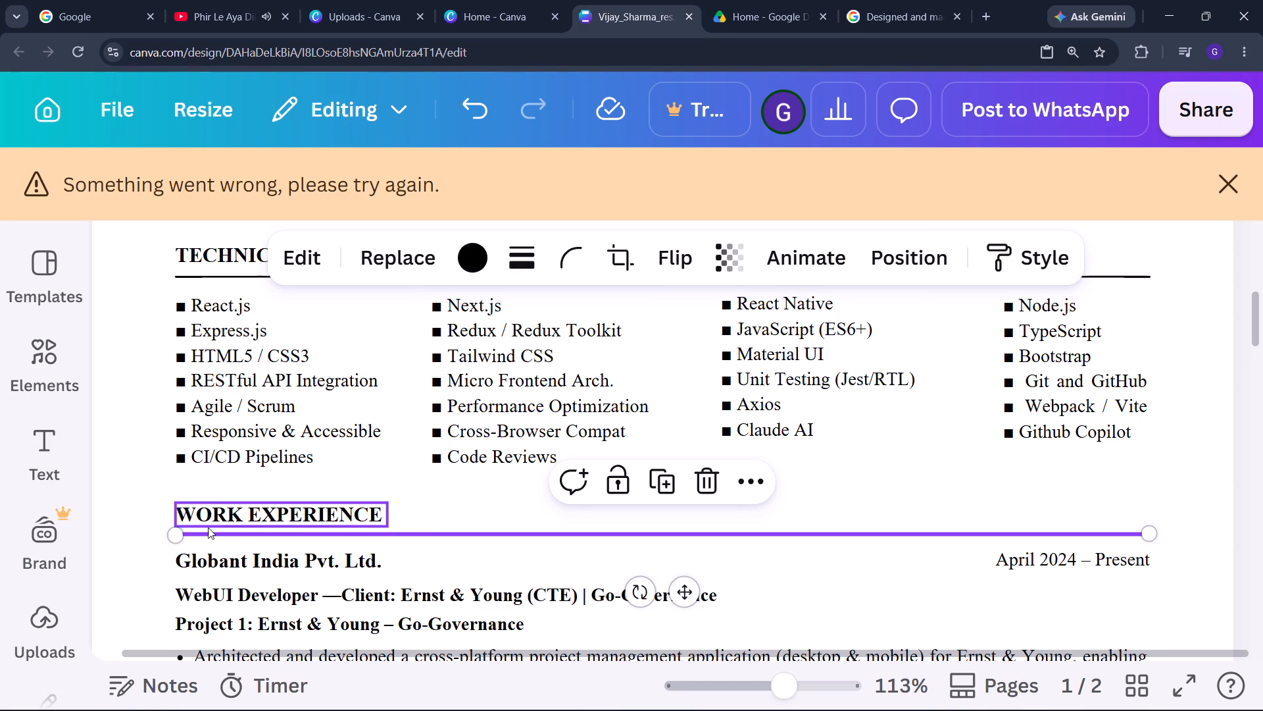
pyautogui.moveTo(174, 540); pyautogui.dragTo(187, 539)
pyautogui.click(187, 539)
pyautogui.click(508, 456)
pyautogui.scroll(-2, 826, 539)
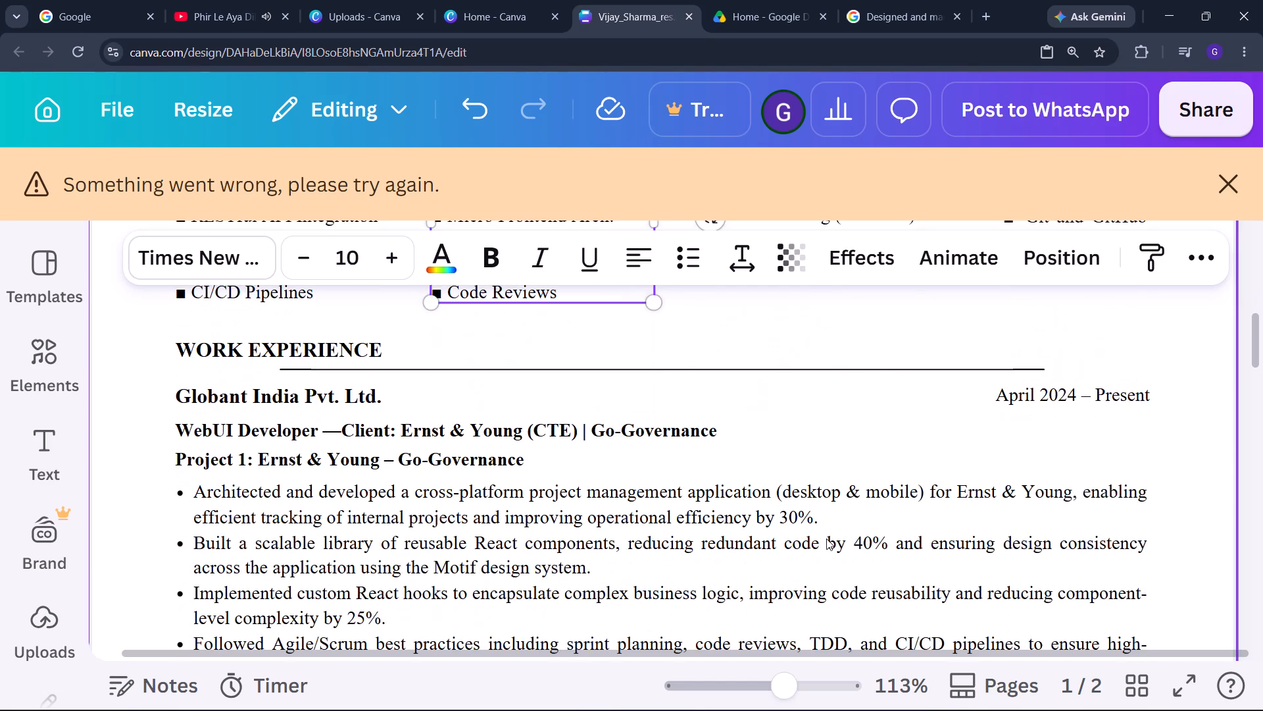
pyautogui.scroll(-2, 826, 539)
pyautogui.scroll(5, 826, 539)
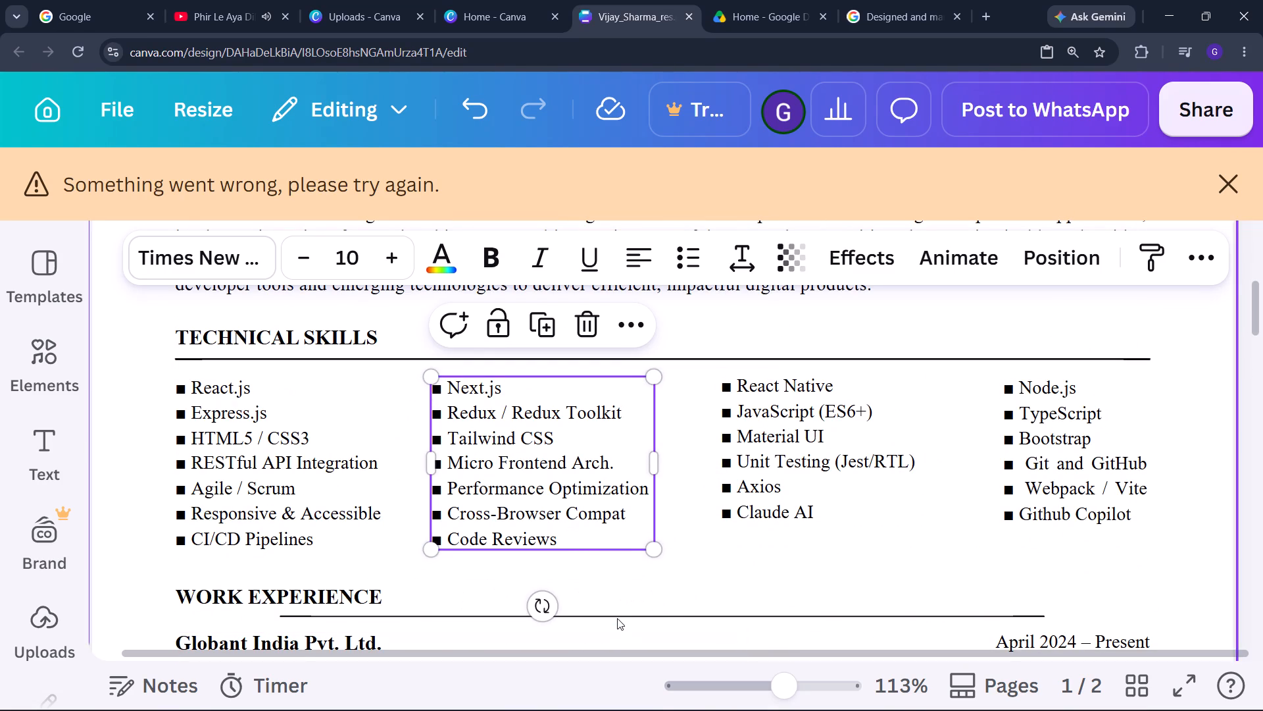
# Duplicate the WORK EXPERIENCE divider line and place a copy over the existing line beneath the TECHNICAL SKILLS heading.
pyautogui.click(615, 617)
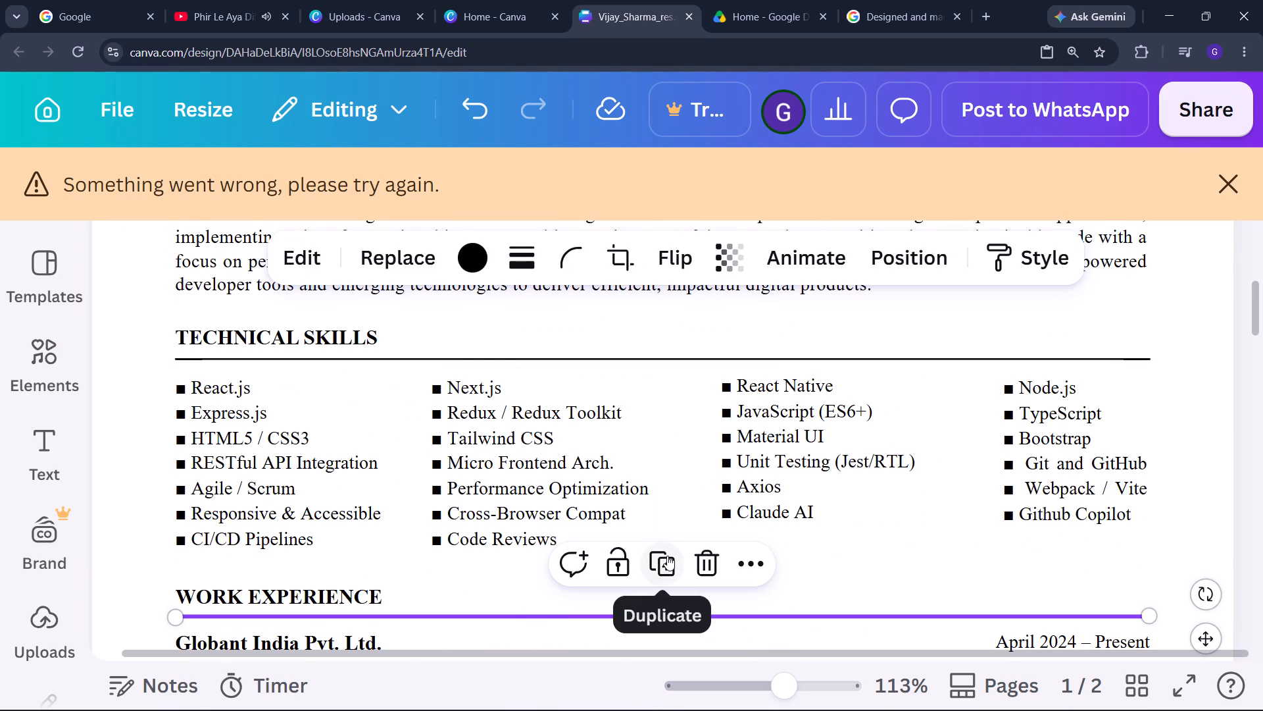
pyautogui.doubleClick(667, 556)
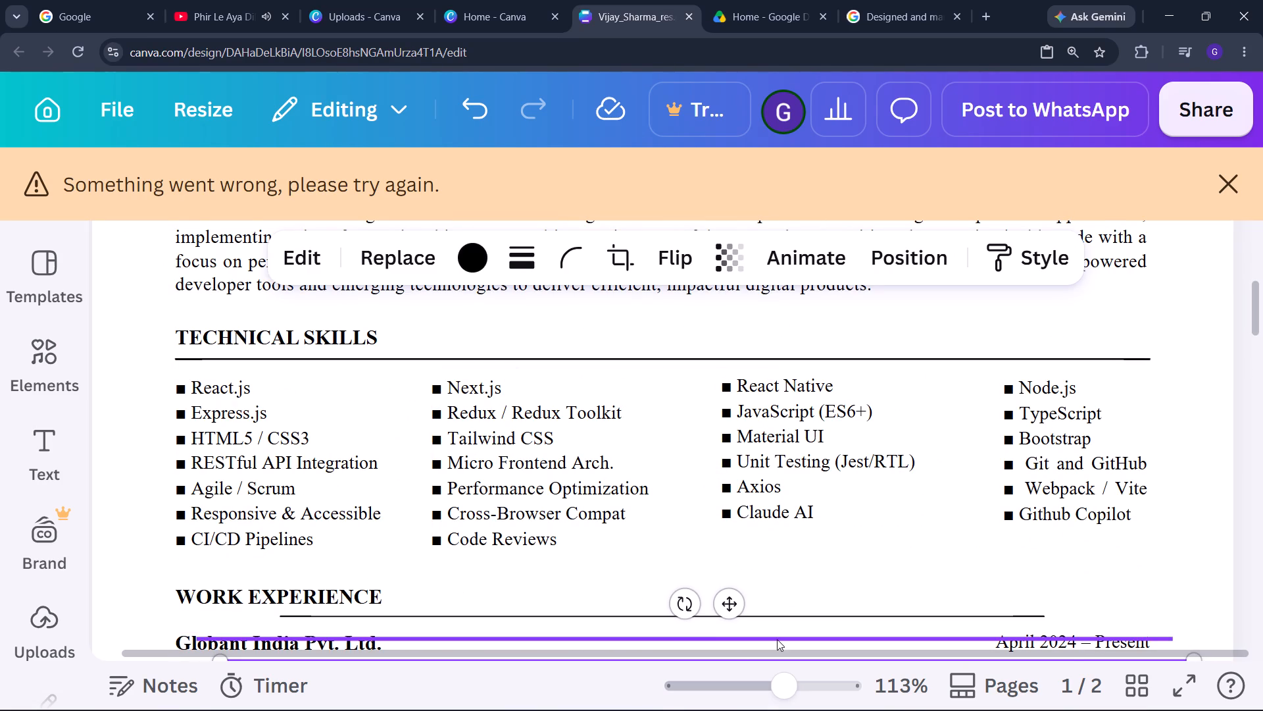
pyautogui.moveTo(777, 639); pyautogui.dragTo(769, 333)
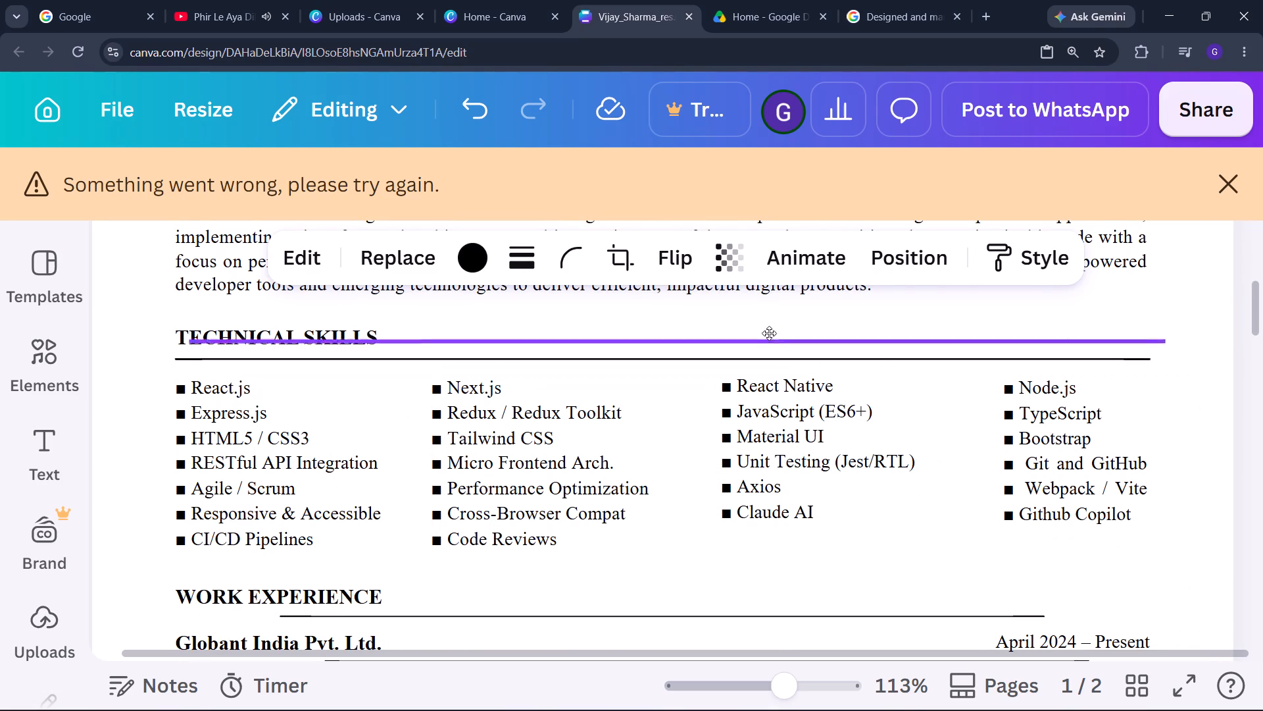
pyautogui.moveTo(769, 333); pyautogui.dragTo(758, 367)
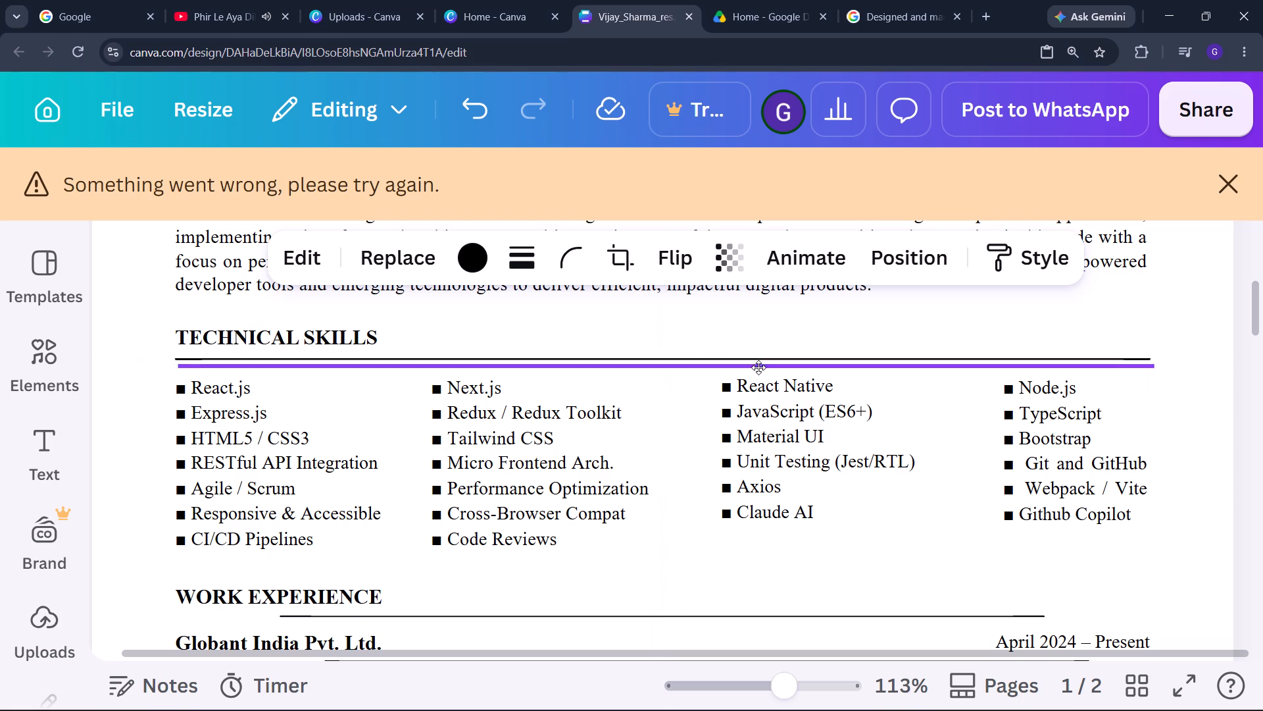
pyautogui.moveTo(758, 367); pyautogui.dragTo(754, 359)
# Delete the original, longer divider line beneath the TECHNICAL SKILLS heading, keeping the new copy in its place.
pyautogui.click(571, 386)
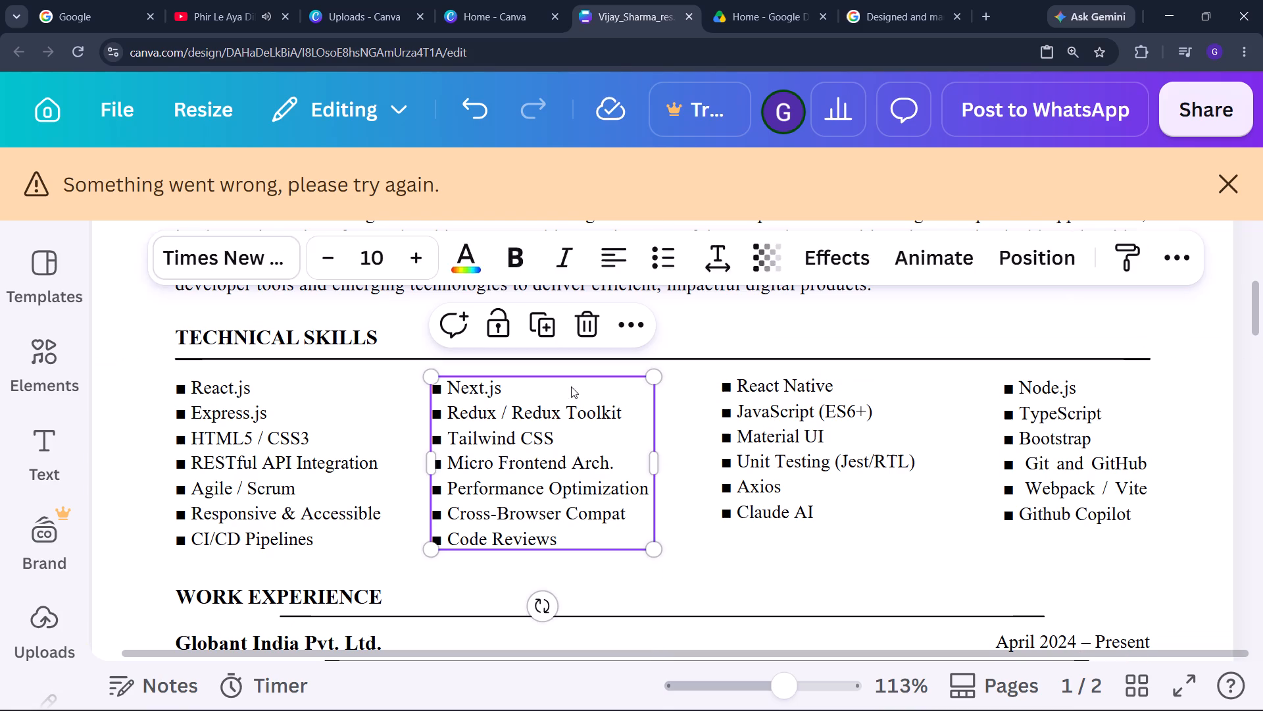
pyautogui.doubleClick(169, 358)
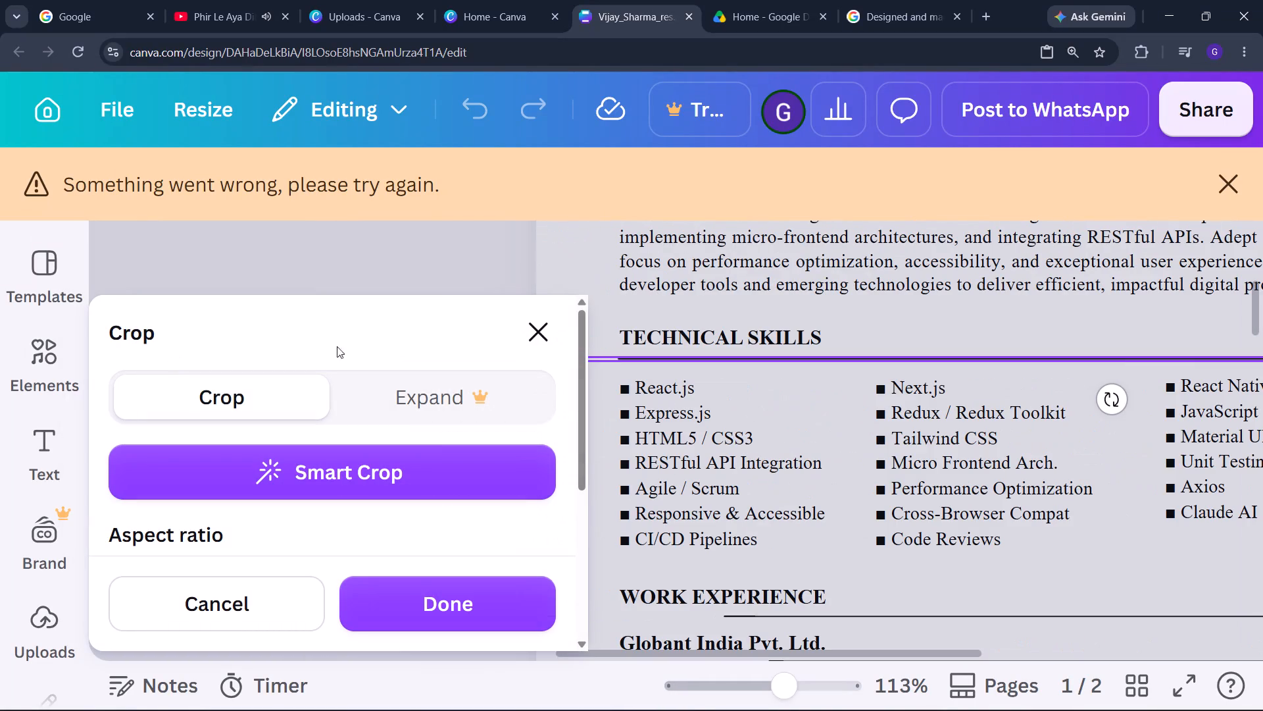
pyautogui.click(551, 339)
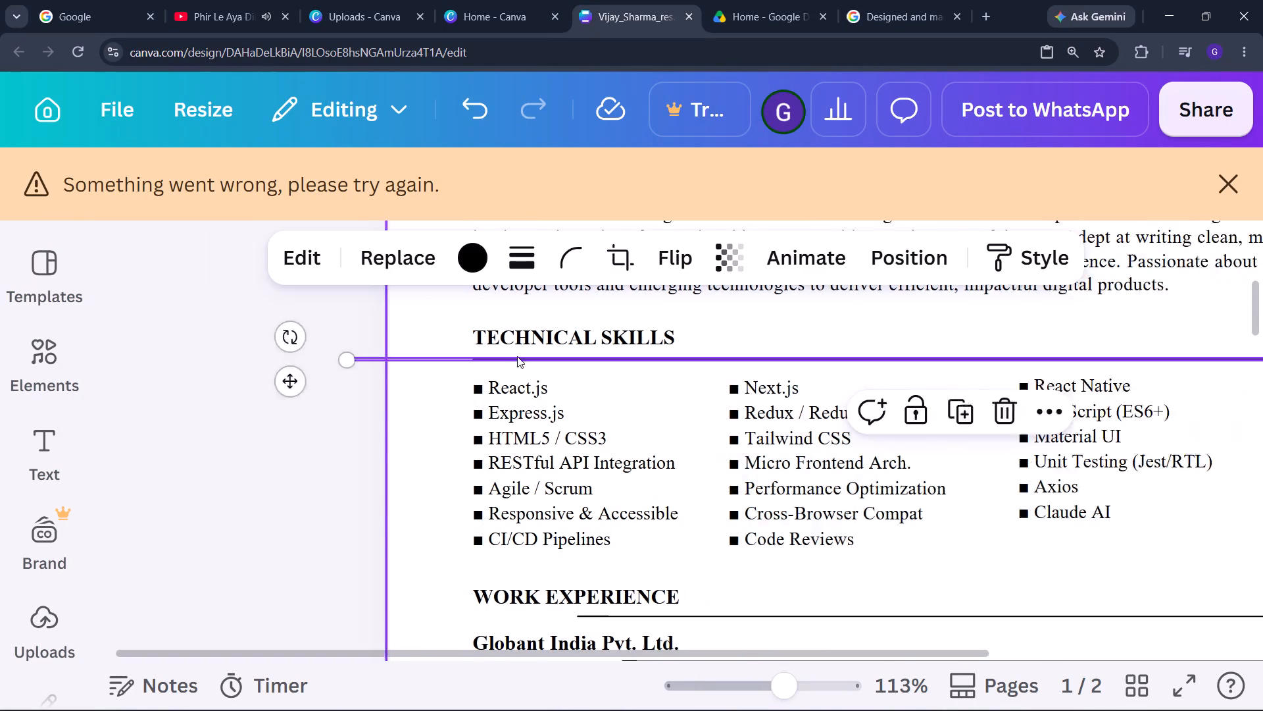
pyautogui.press('BackSpace')
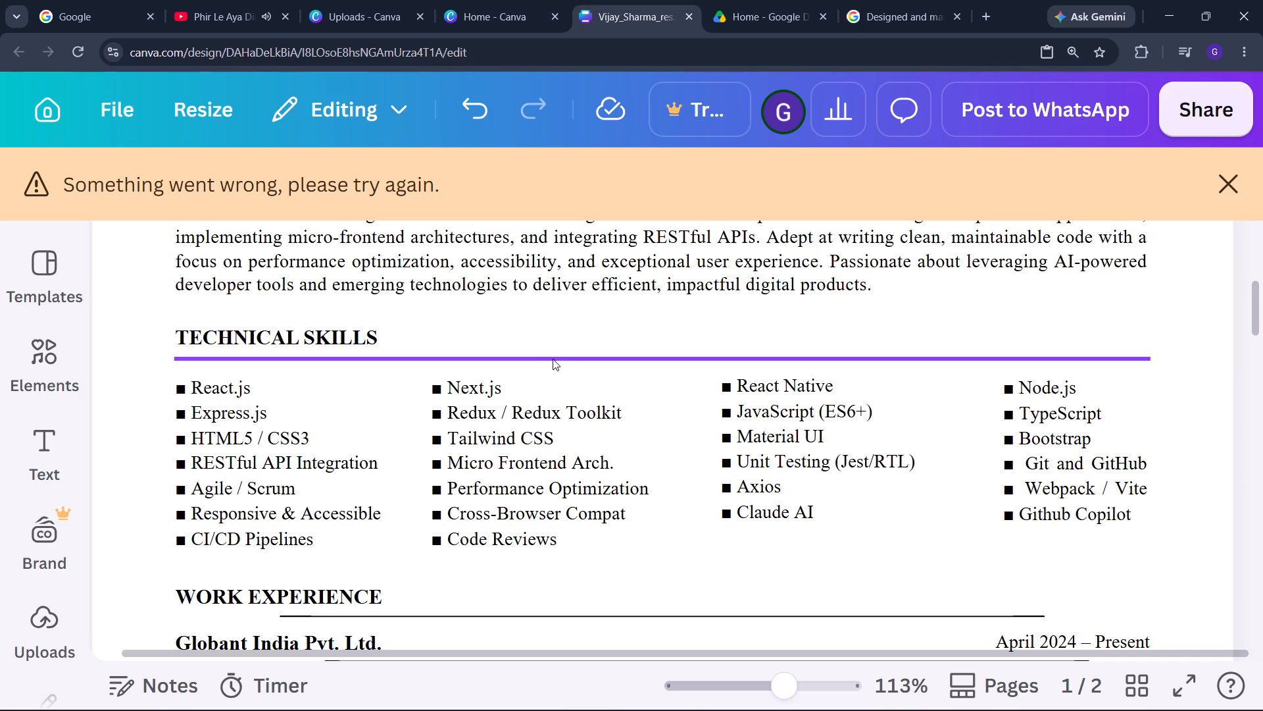
# Delete the surplus divider copy lying between the Globant India Pvt. Ltd. and WebUI Developer lines.
pyautogui.scroll(-2, 591, 349)
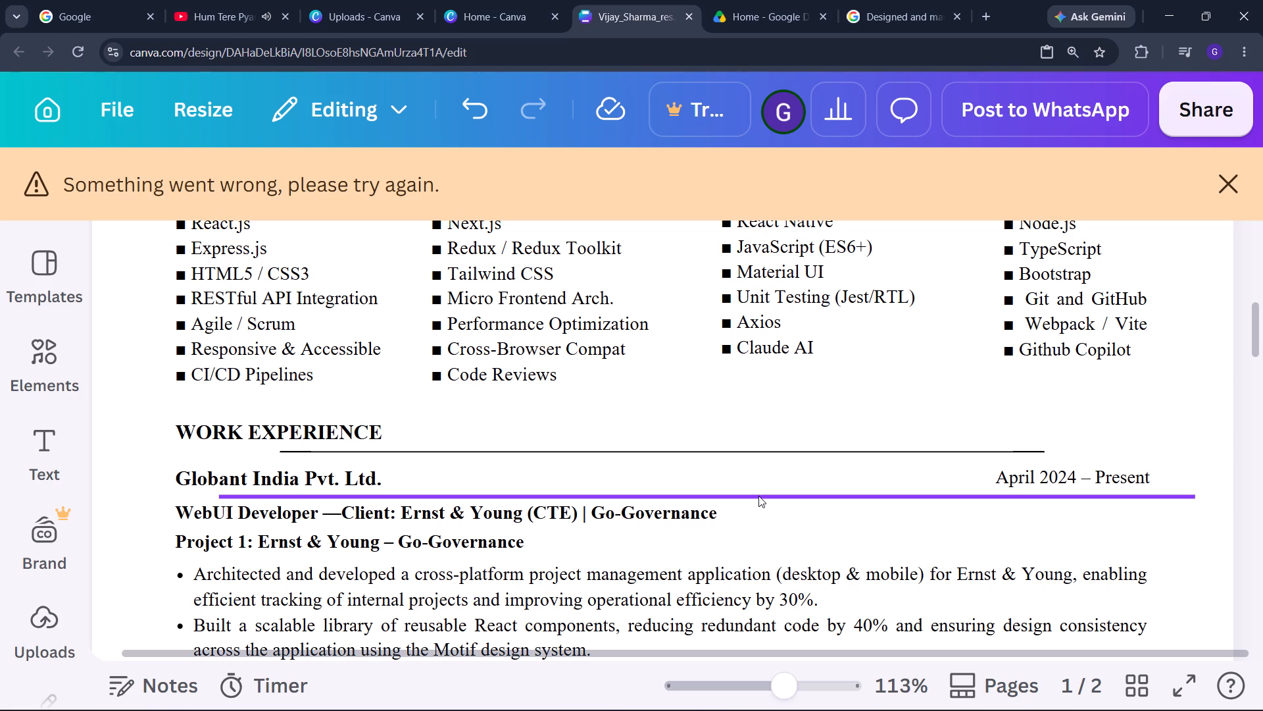
pyautogui.click(818, 496)
pyautogui.press('BackSpace')
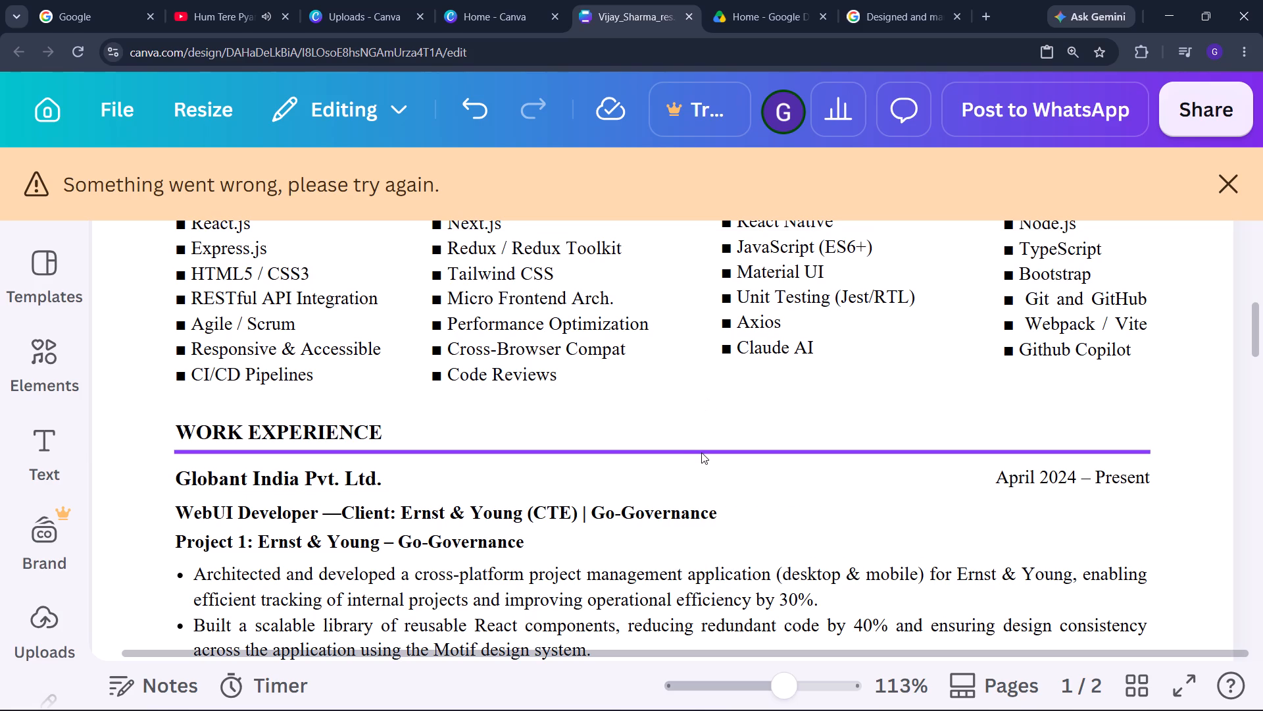
# Review the spacing and alignment of the content across page 1 and page 2, down to the EDUCATION section.
pyautogui.scroll(-3, 701, 452)
pyautogui.scroll(1, 701, 452)
pyautogui.scroll(-12, 701, 452)
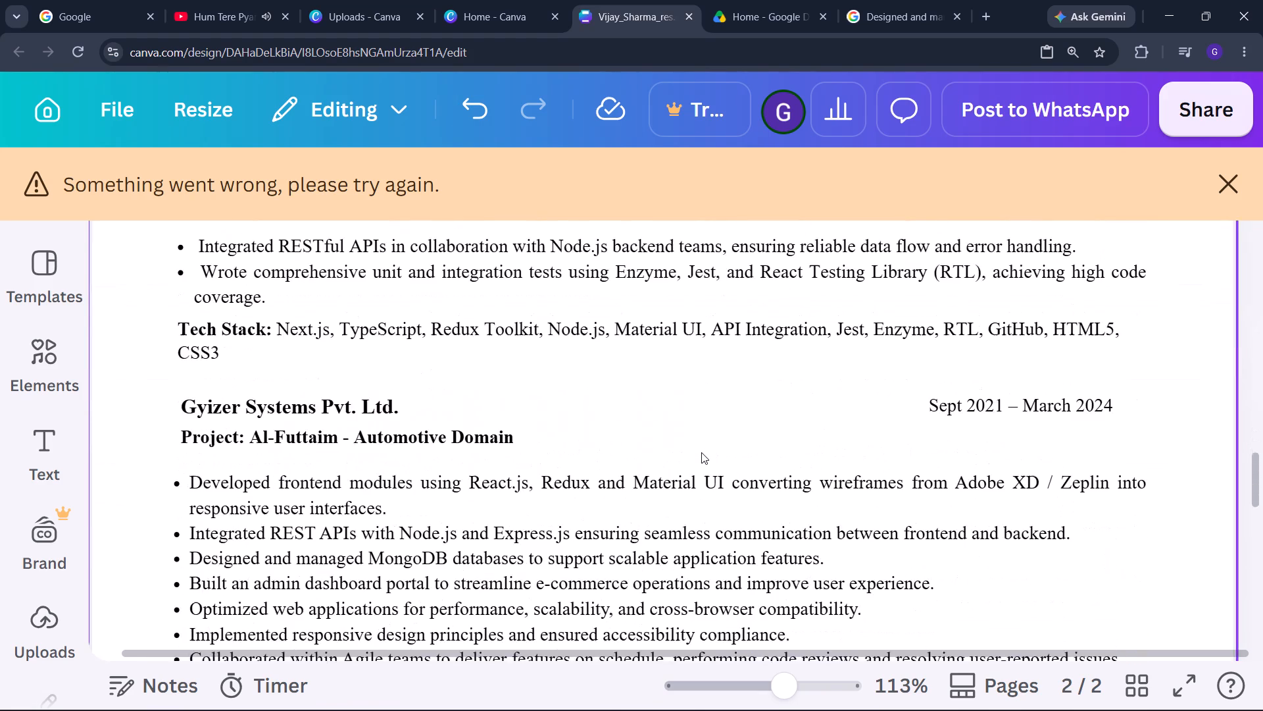
pyautogui.scroll(-7, 374, 454)
pyautogui.scroll(2, 374, 454)
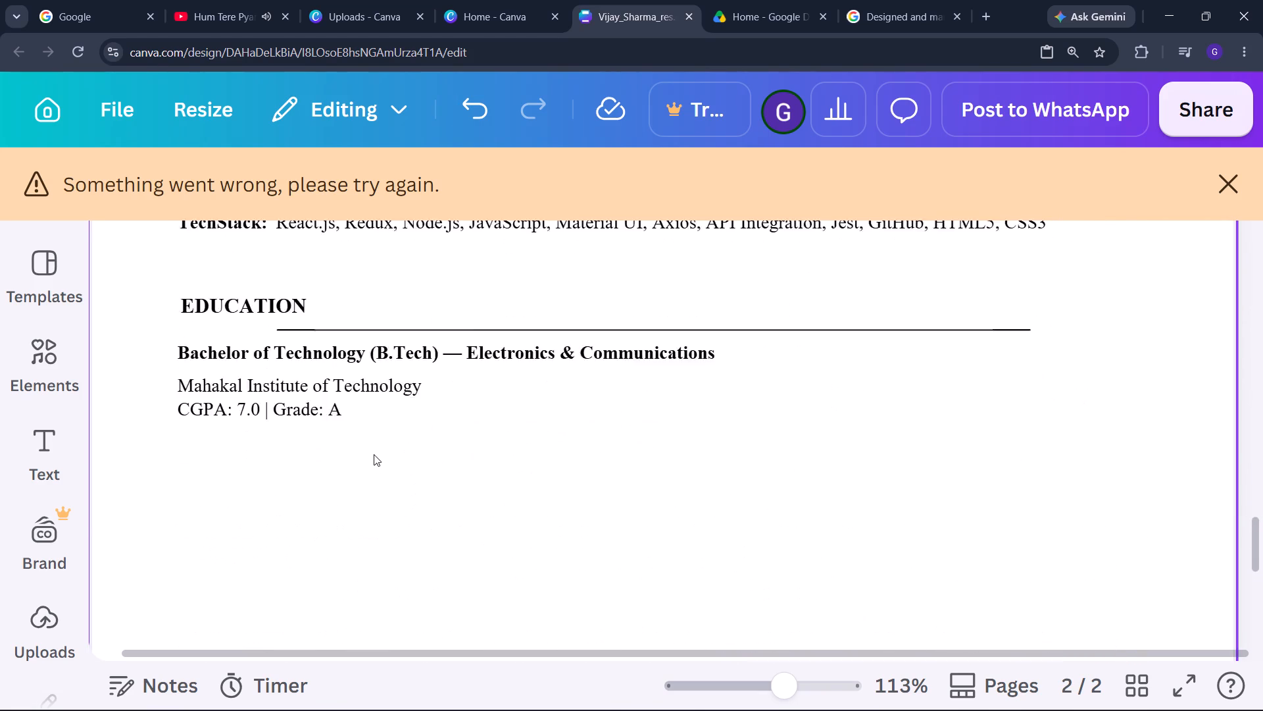
pyautogui.scroll(11, 414, 406)
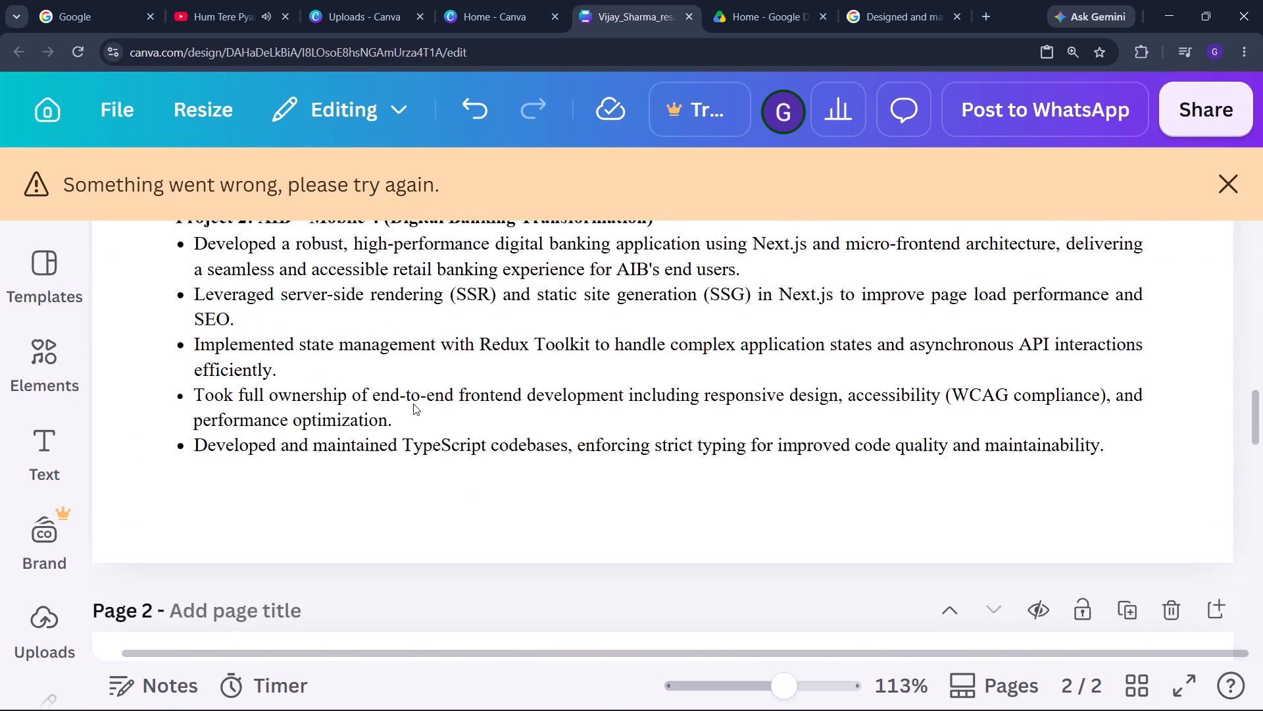
pyautogui.scroll(4, 413, 404)
pyautogui.scroll(-5, 413, 404)
pyautogui.scroll(2, 413, 404)
pyautogui.scroll(-2, 413, 404)
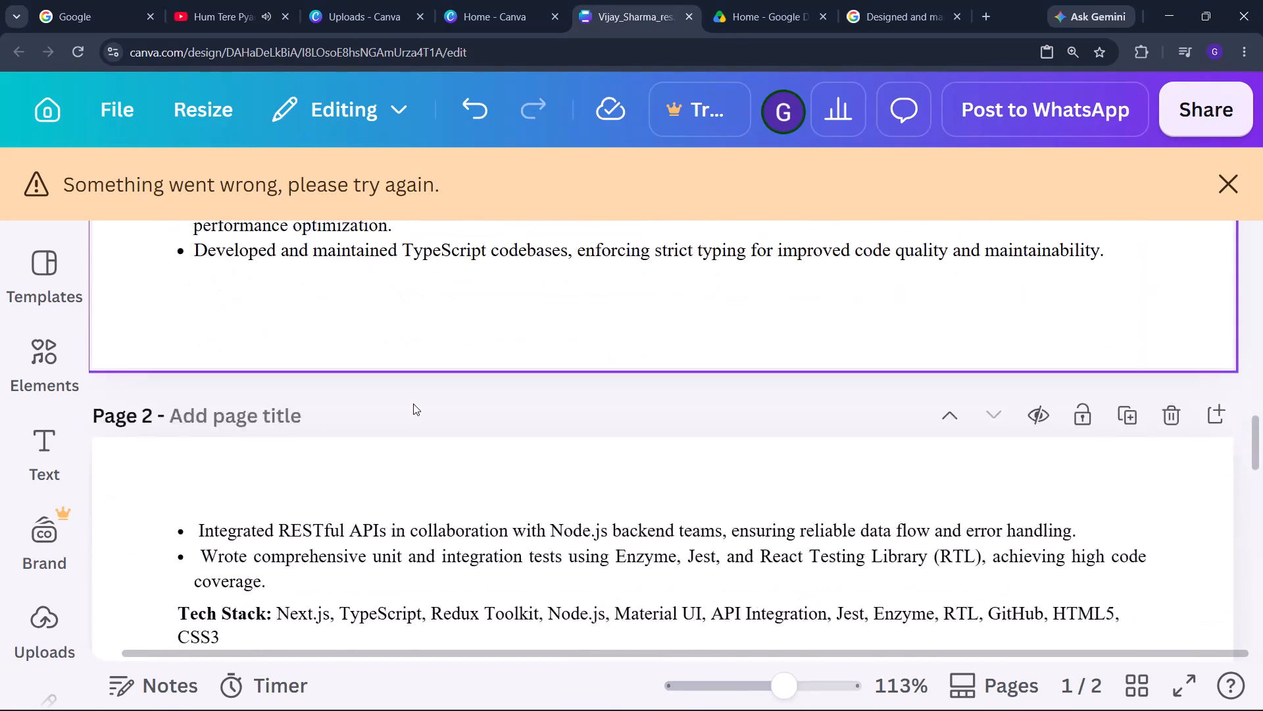
# Move the Gyizer Systems bullet list on page 2 slightly up and right, closer to its project title.
pyautogui.scroll(-3, 413, 404)
pyautogui.moveTo(289, 396); pyautogui.dragTo(292, 388)
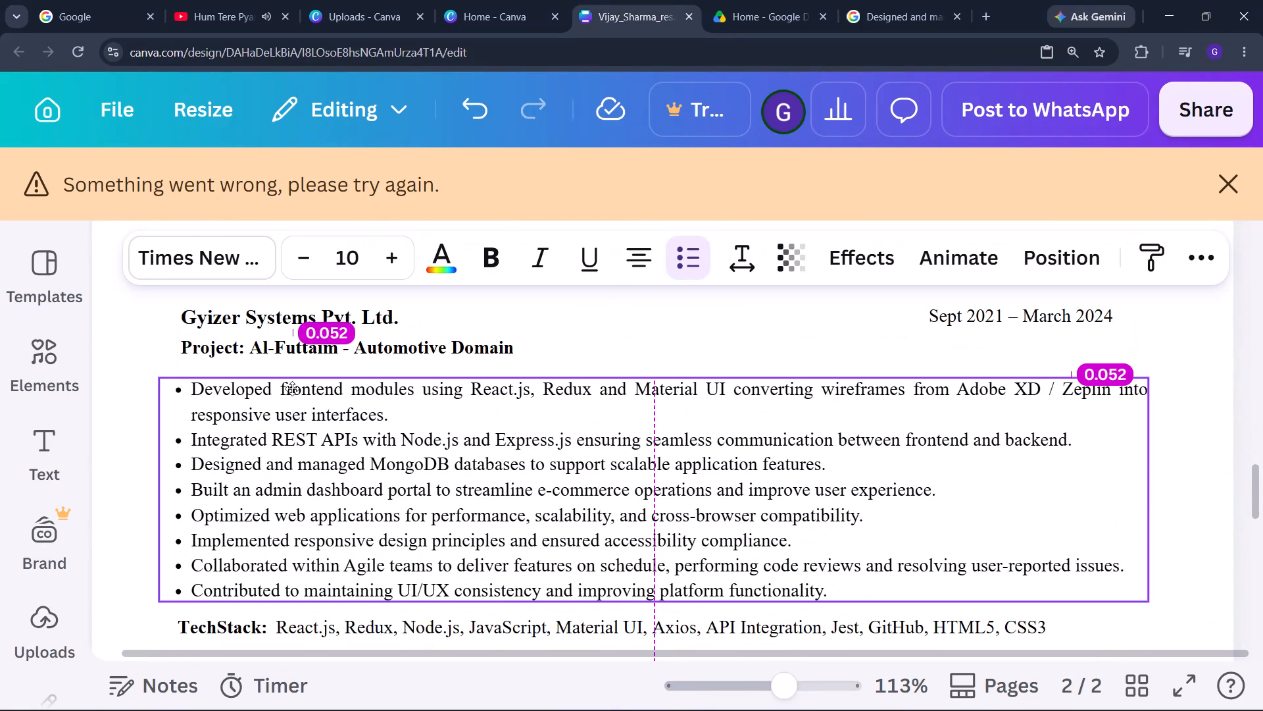
pyautogui.moveTo(292, 388); pyautogui.dragTo(291, 388)
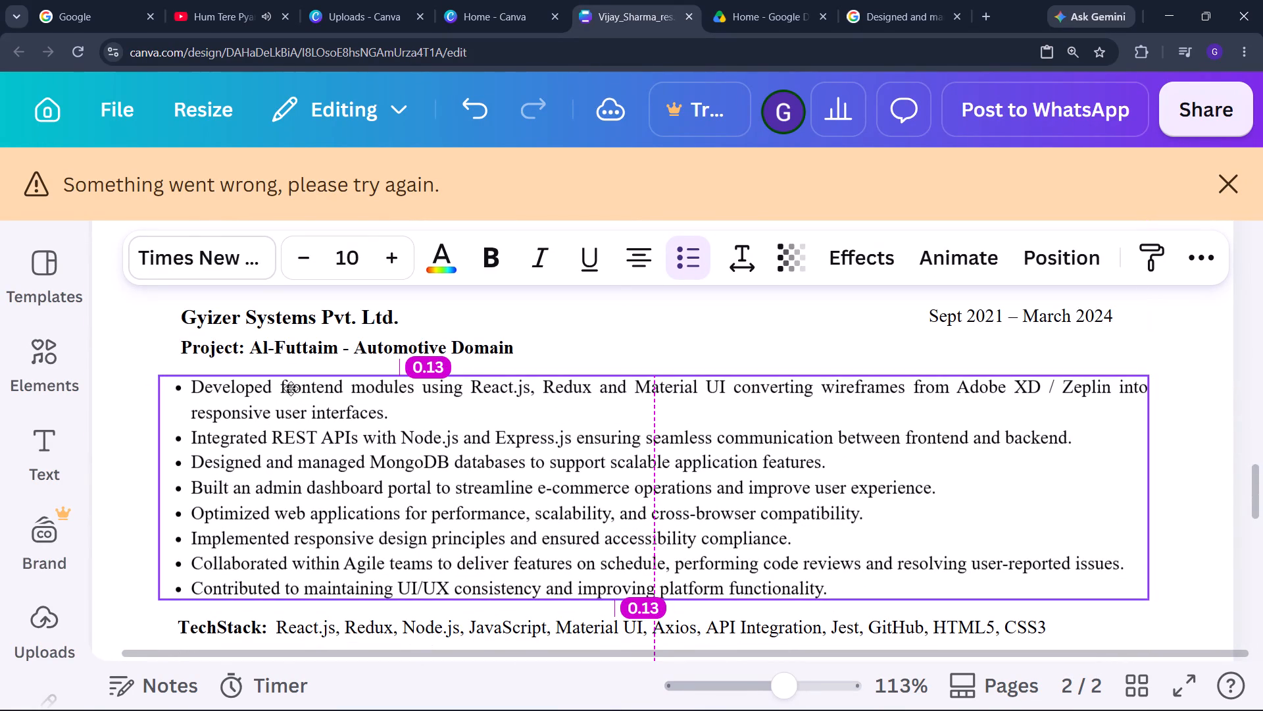
pyautogui.moveTo(291, 388); pyautogui.dragTo(292, 385)
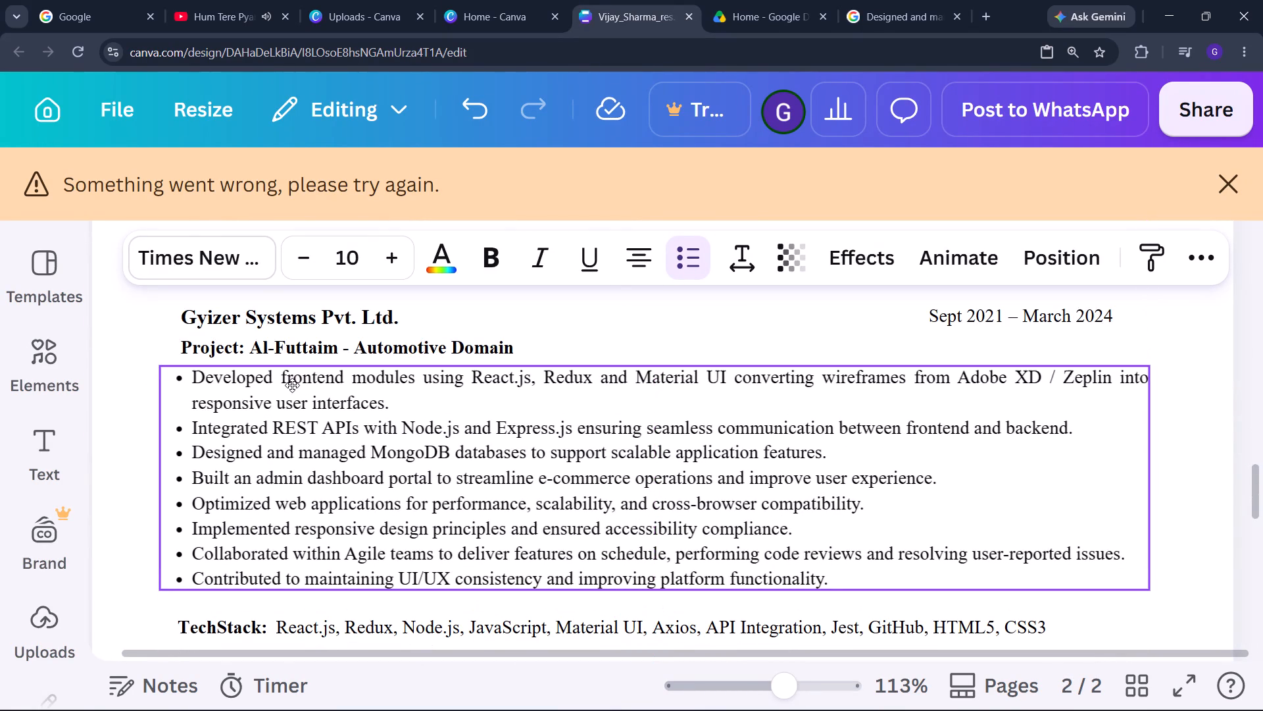
pyautogui.moveTo(292, 385); pyautogui.dragTo(294, 388)
# Move the TechStack line up so it sits close beneath the Gyizer Systems bullet list.
pyautogui.scroll(-1, 294, 388)
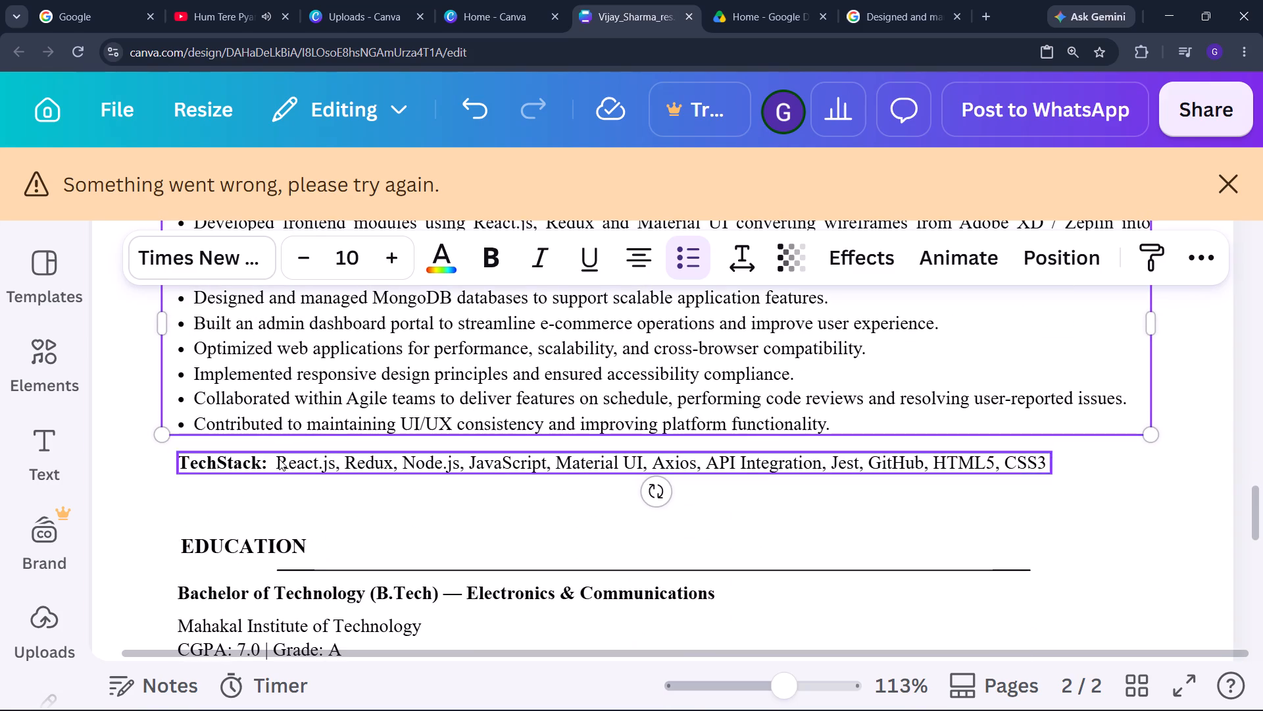
pyautogui.moveTo(279, 459); pyautogui.dragTo(276, 447)
pyautogui.click(276, 447)
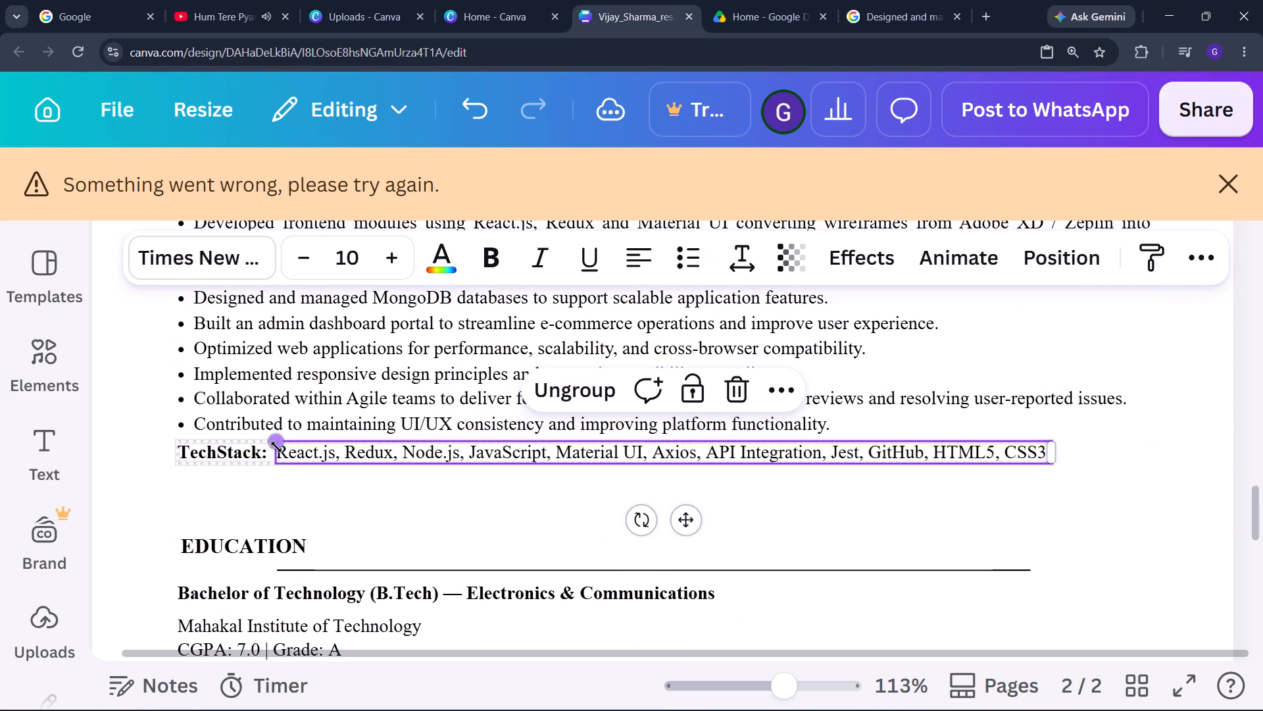
# Move the EDUCATION heading up and line up its left edge with the TechStack and degree text.
pyautogui.scroll(-3, 276, 447)
pyautogui.scroll(2, 276, 447)
pyautogui.moveTo(270, 454); pyautogui.dragTo(271, 447)
pyautogui.click(271, 447)
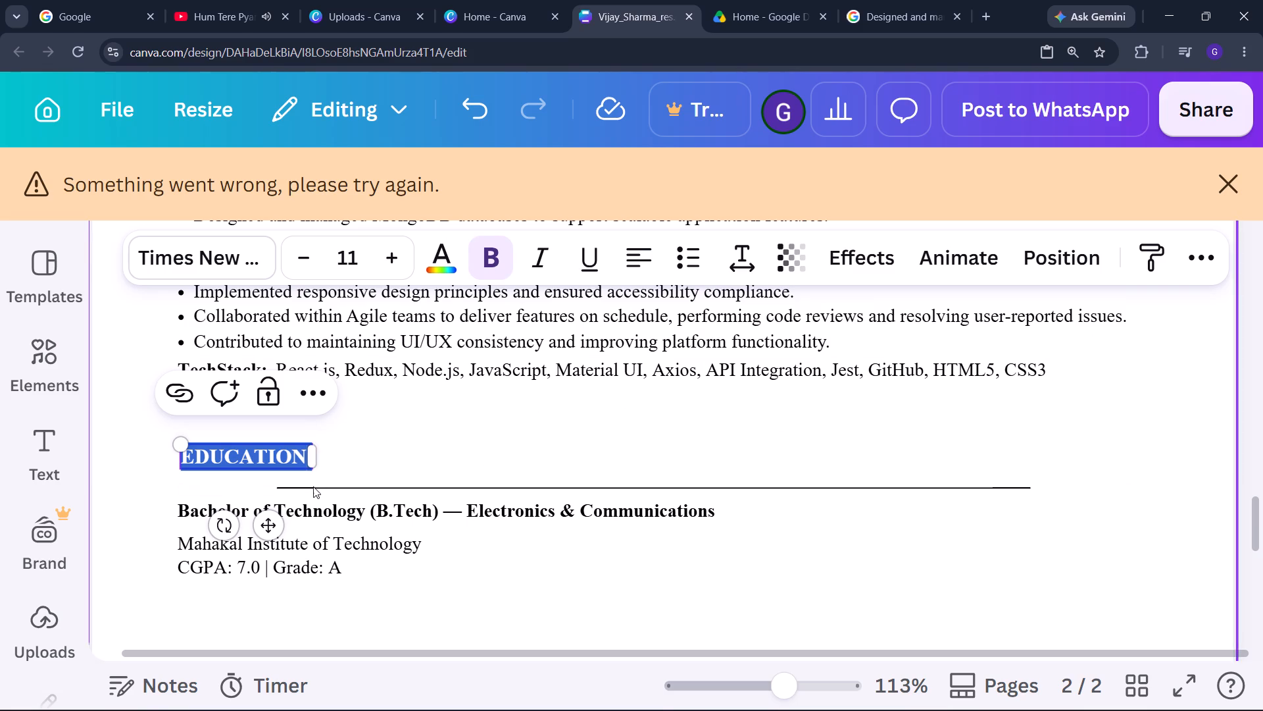
pyautogui.doubleClick(313, 487)
pyautogui.moveTo(291, 456); pyautogui.dragTo(289, 448)
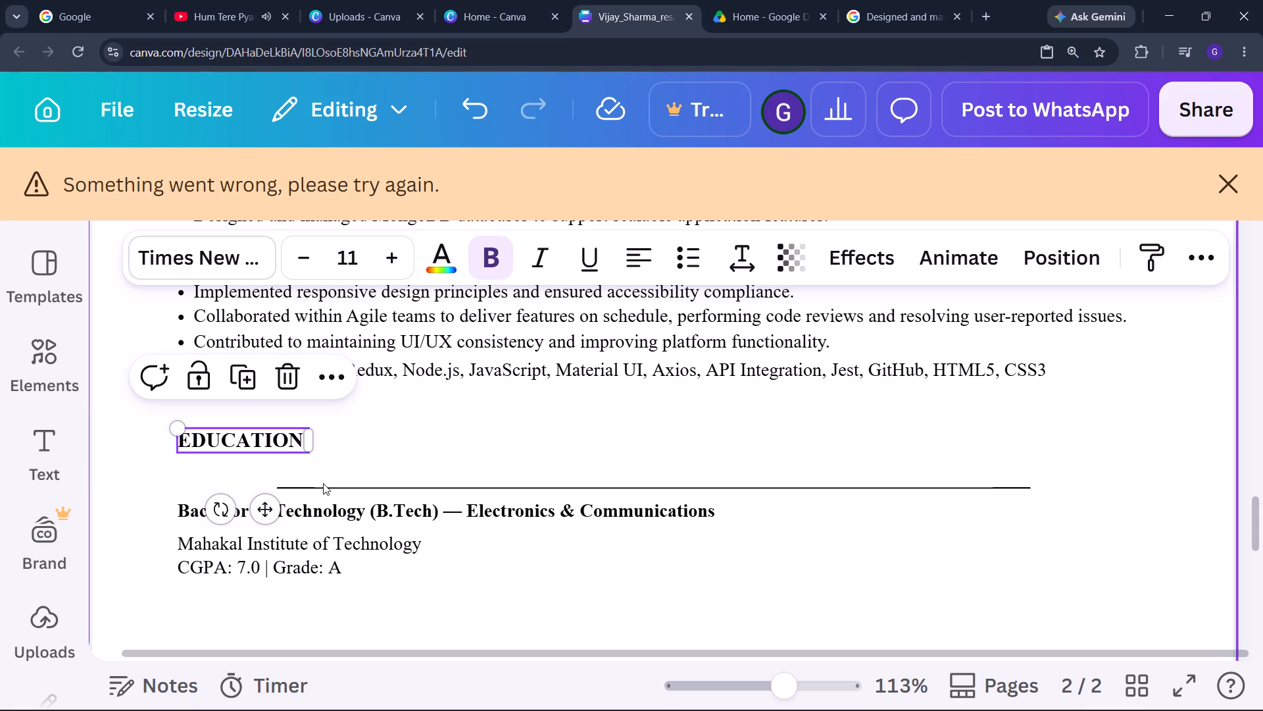
# Move the EDUCATION divider line up to about 0.07 below the heading, with its left end at the heading's left edge.
pyautogui.moveTo(314, 488); pyautogui.dragTo(314, 471)
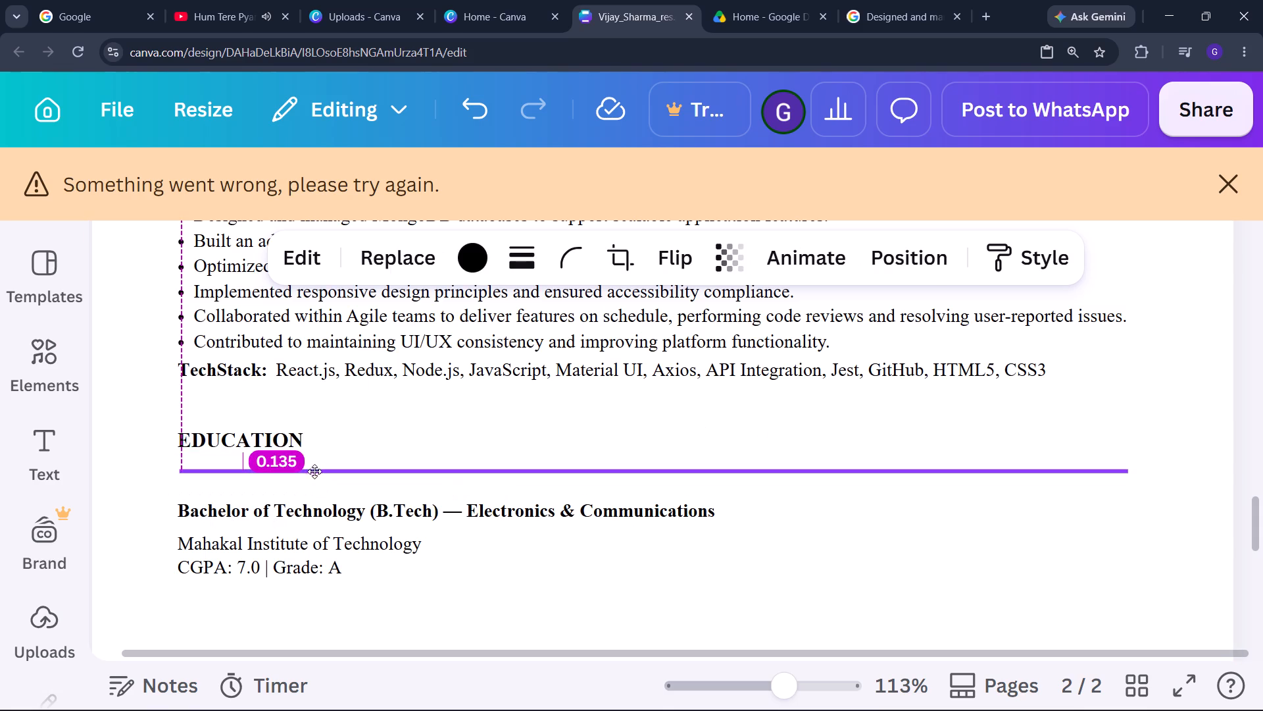
pyautogui.moveTo(314, 471); pyautogui.dragTo(314, 463)
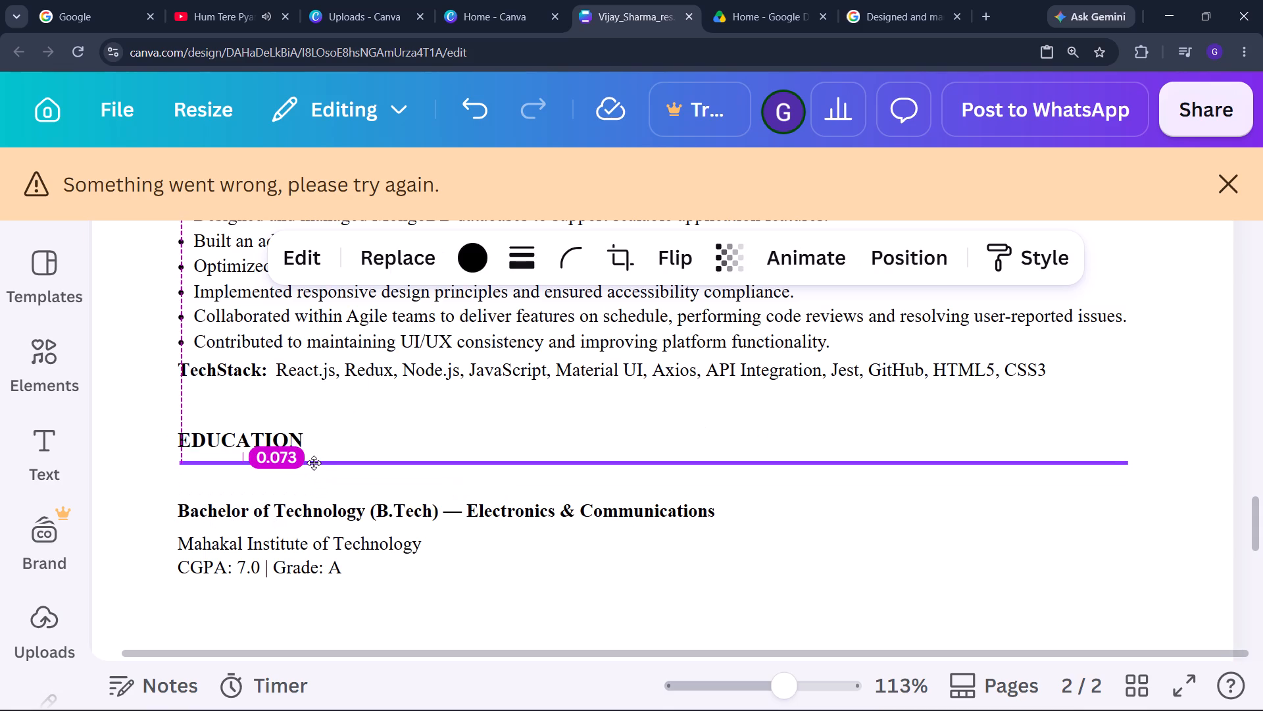
pyautogui.moveTo(314, 463); pyautogui.dragTo(310, 463)
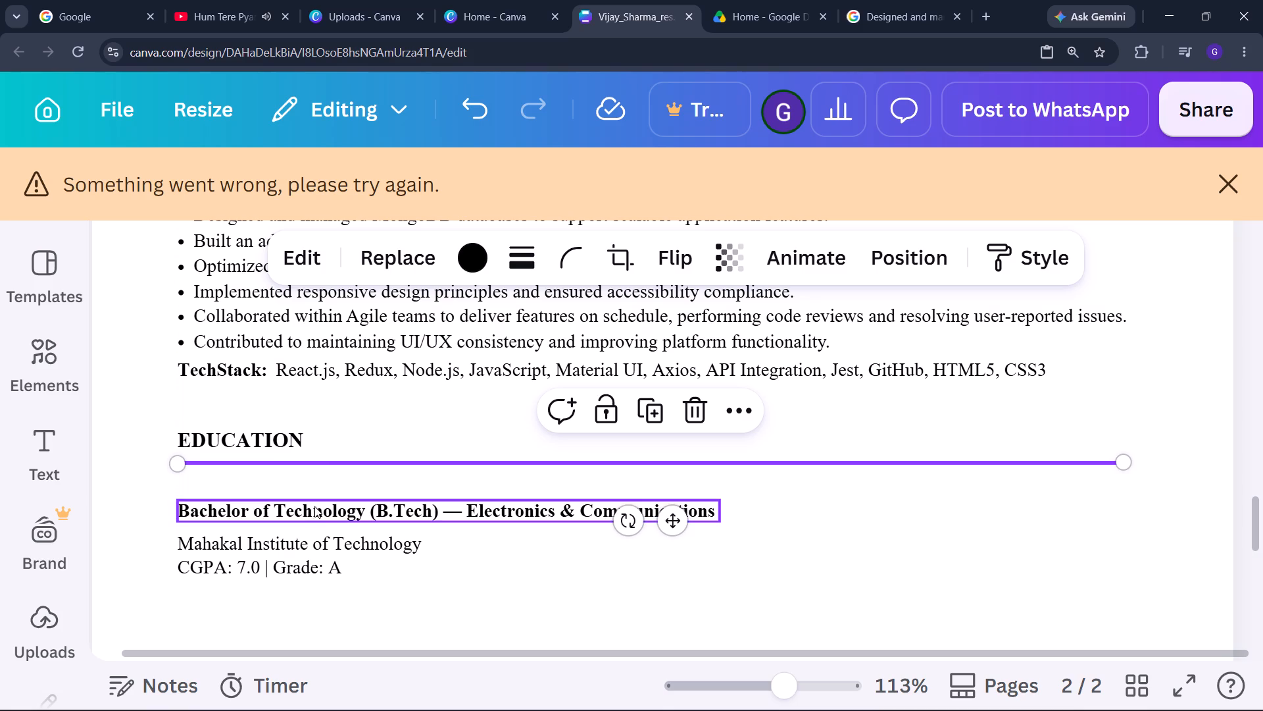
# Move the Bachelor of Technology title up beneath the divider, and the institute and CGPA text up beneath the title.
pyautogui.moveTo(310, 510); pyautogui.dragTo(309, 486)
pyautogui.click(309, 486)
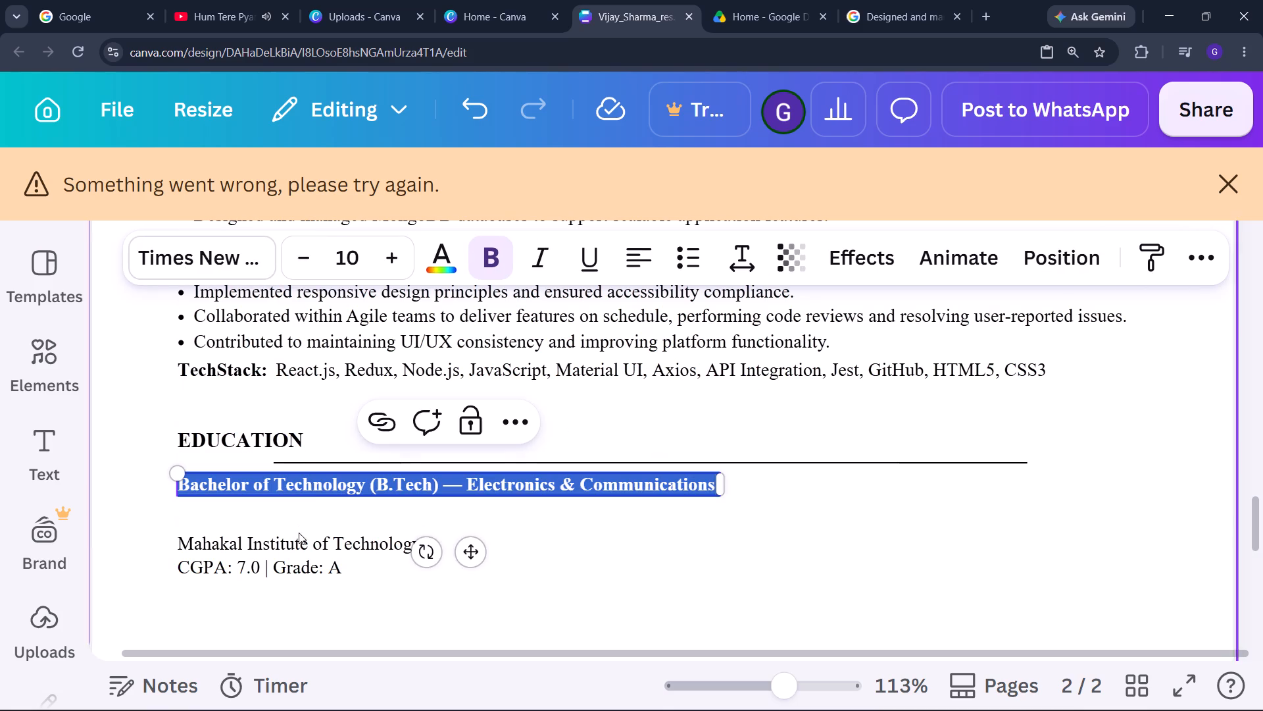
pyautogui.moveTo(299, 545); pyautogui.dragTo(299, 515)
pyautogui.click(299, 515)
pyautogui.click(372, 388)
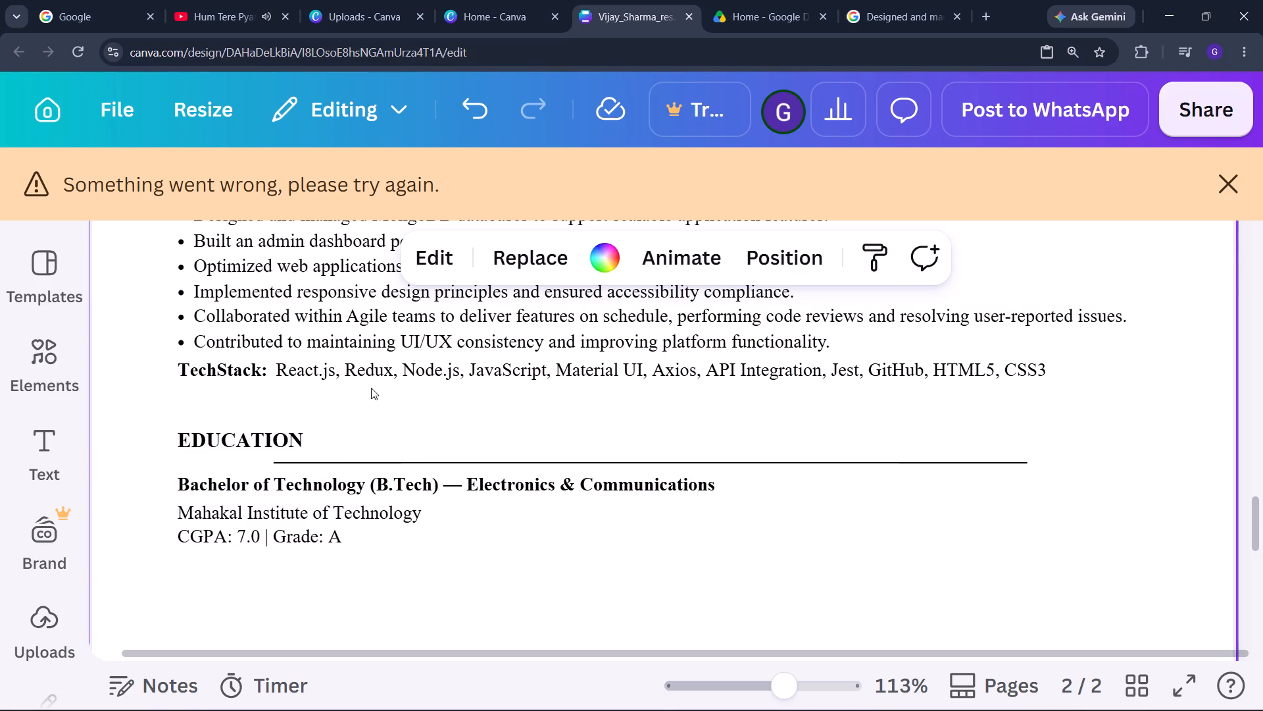
# Duplicate the WORK EXPERIENCE divider line on page 1.
pyautogui.scroll(6, 345, 429)
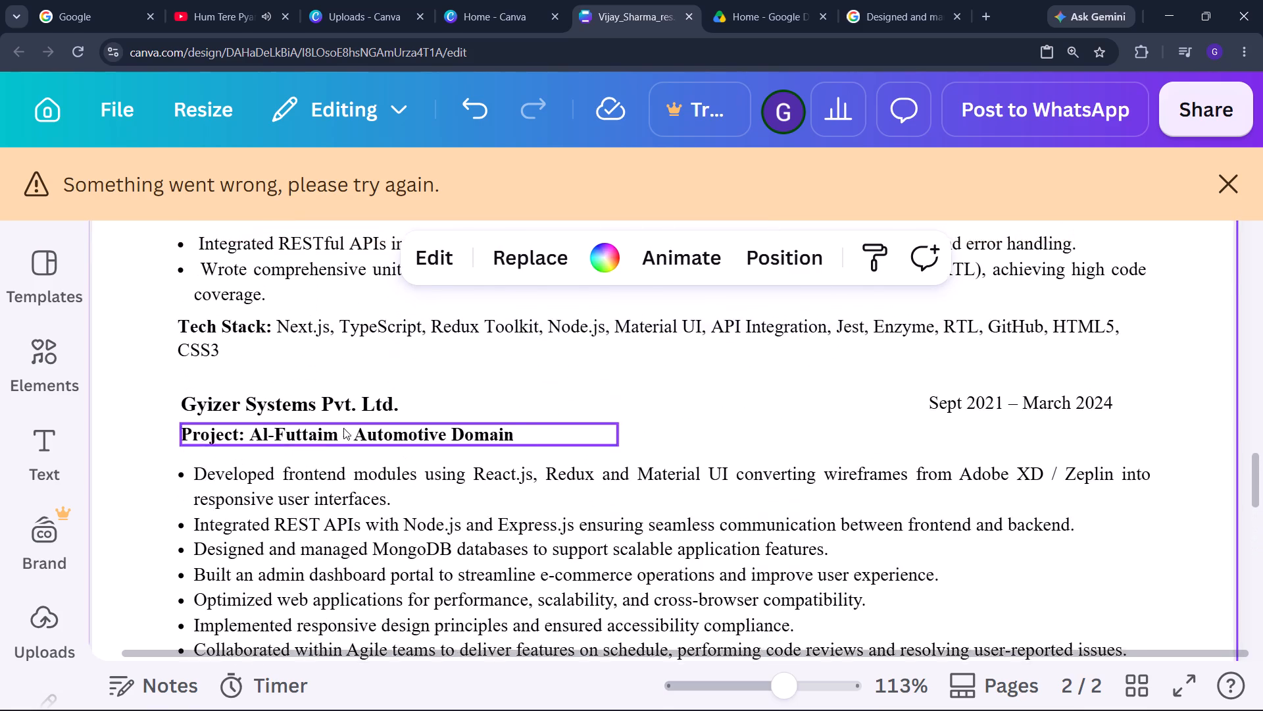
pyautogui.scroll(6, 343, 428)
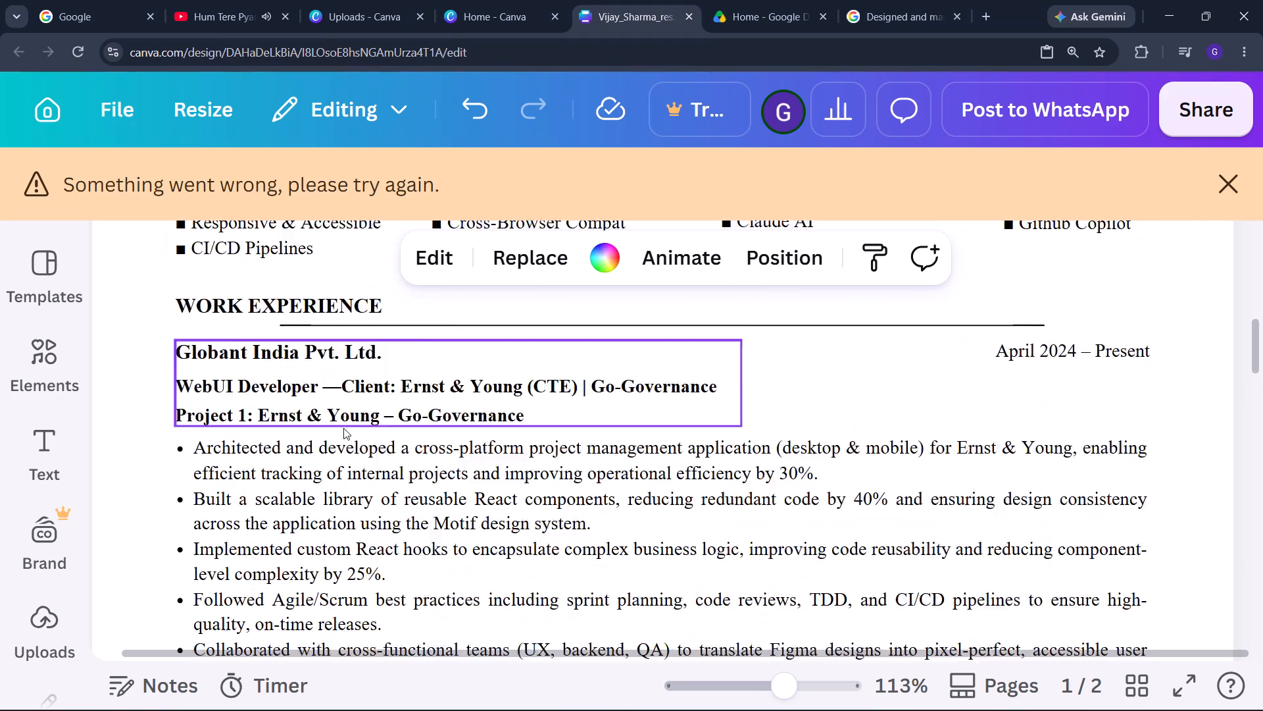
pyautogui.click(365, 444)
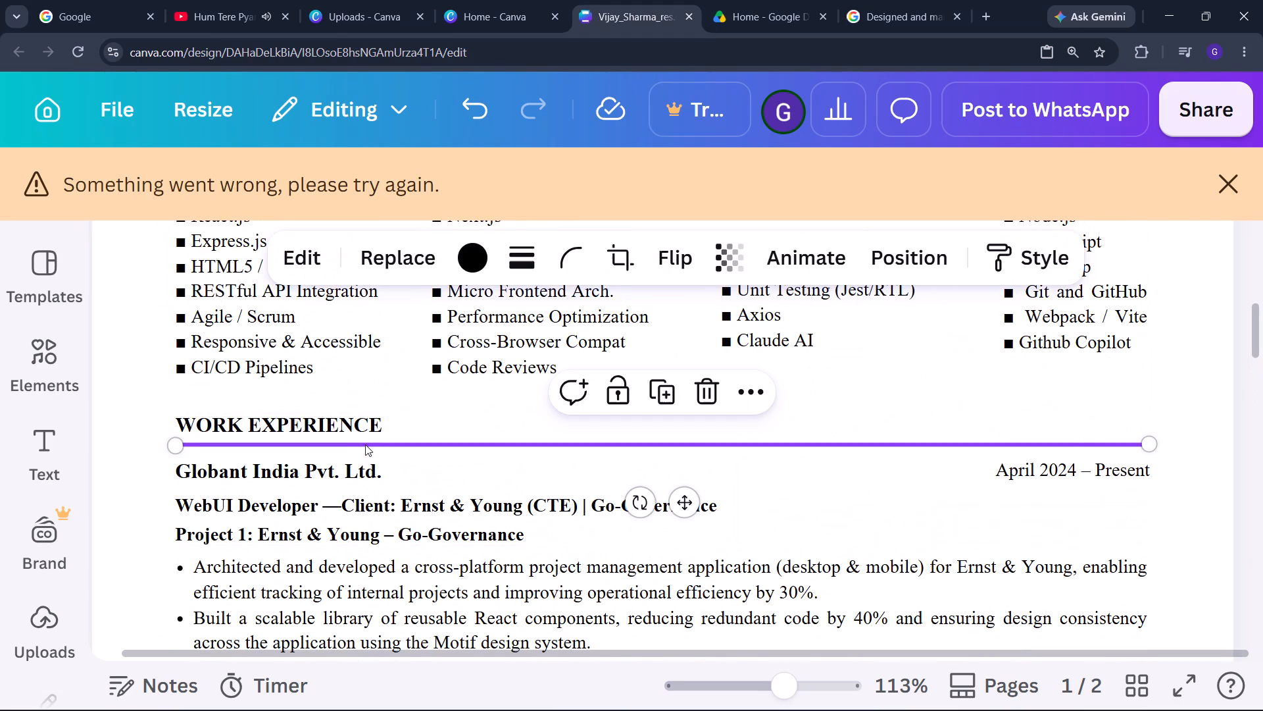
pyautogui.doubleClick(670, 400)
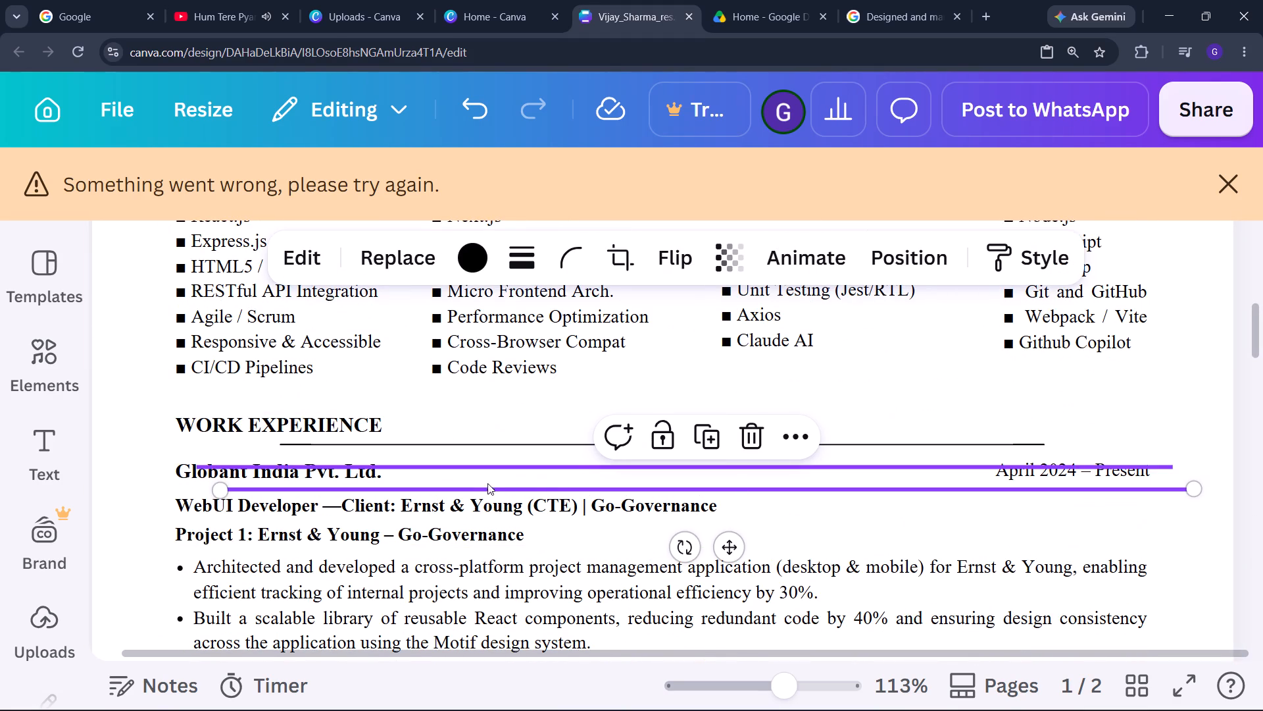
# Delete the lower surplus divider copy above the WebUI Developer line, leaving one duplicate.
pyautogui.click(301, 566)
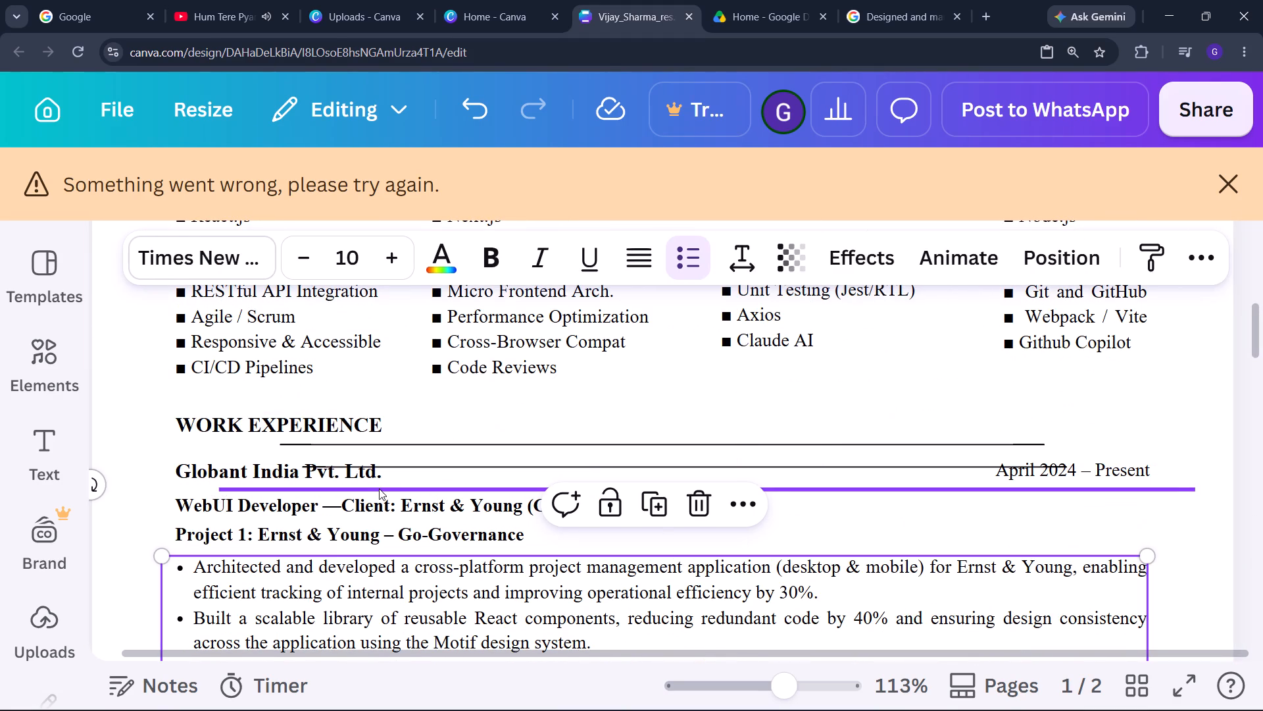
pyautogui.click(379, 488)
pyautogui.press('BackSpace')
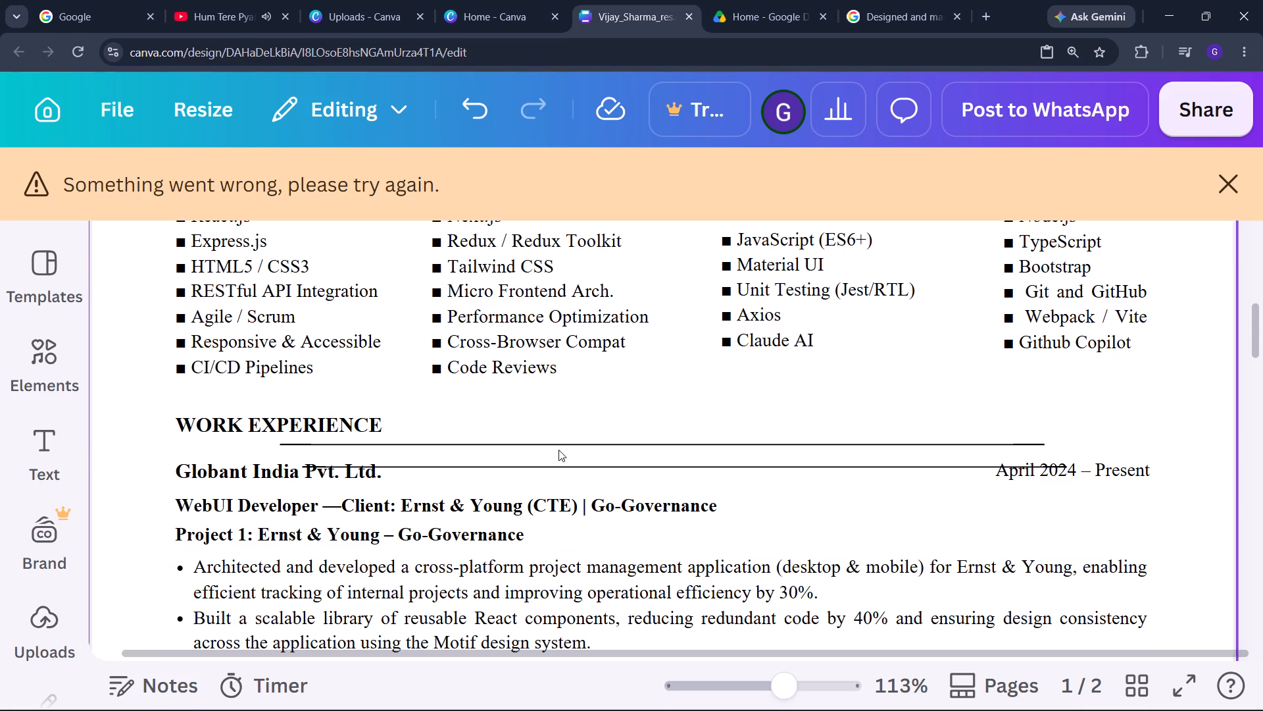
# Cut the duplicate divider line below WORK EXPERIENCE and paste it into the header area of page 1.
pyautogui.click(831, 467)
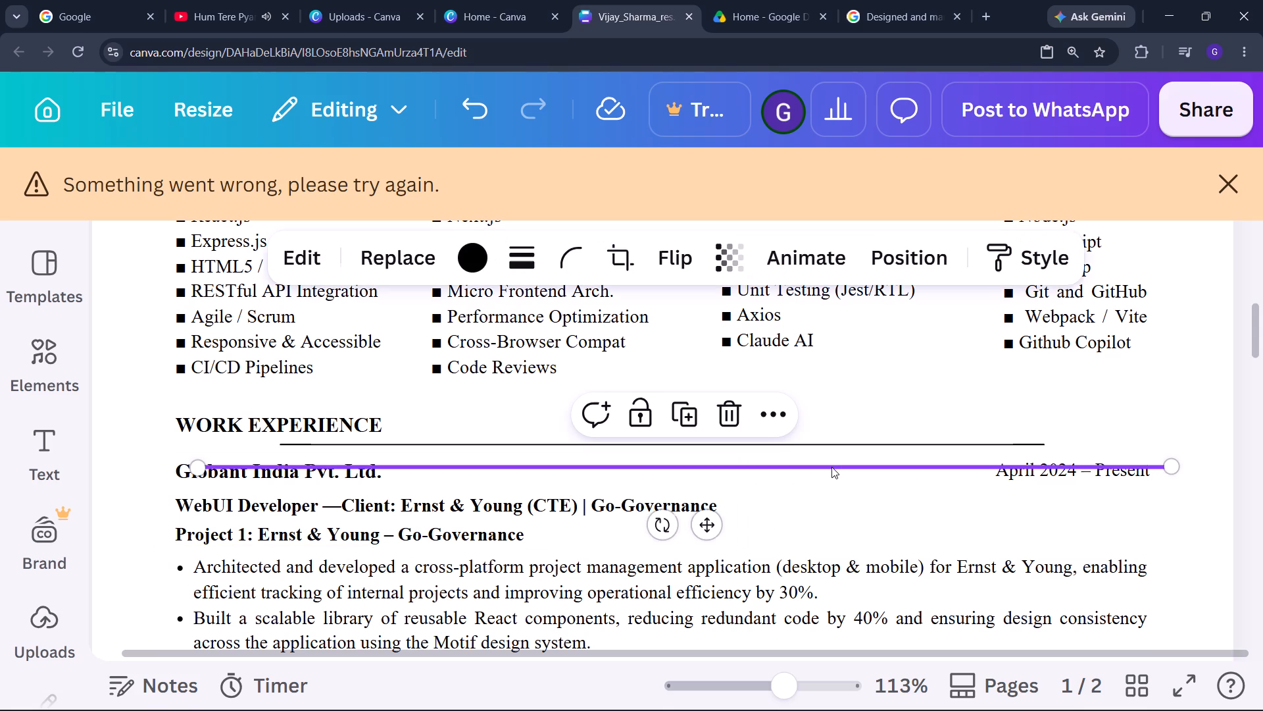
pyautogui.hotkey('ctrl', 'x')
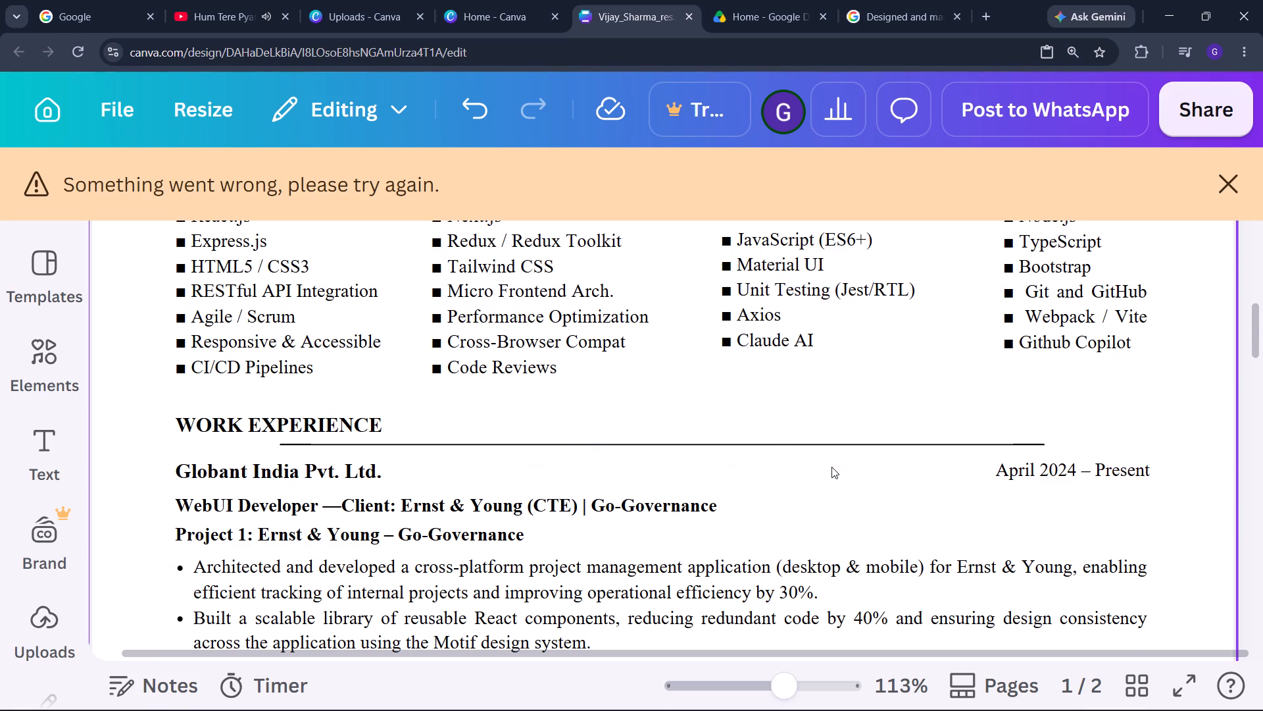
pyautogui.scroll(6, 831, 467)
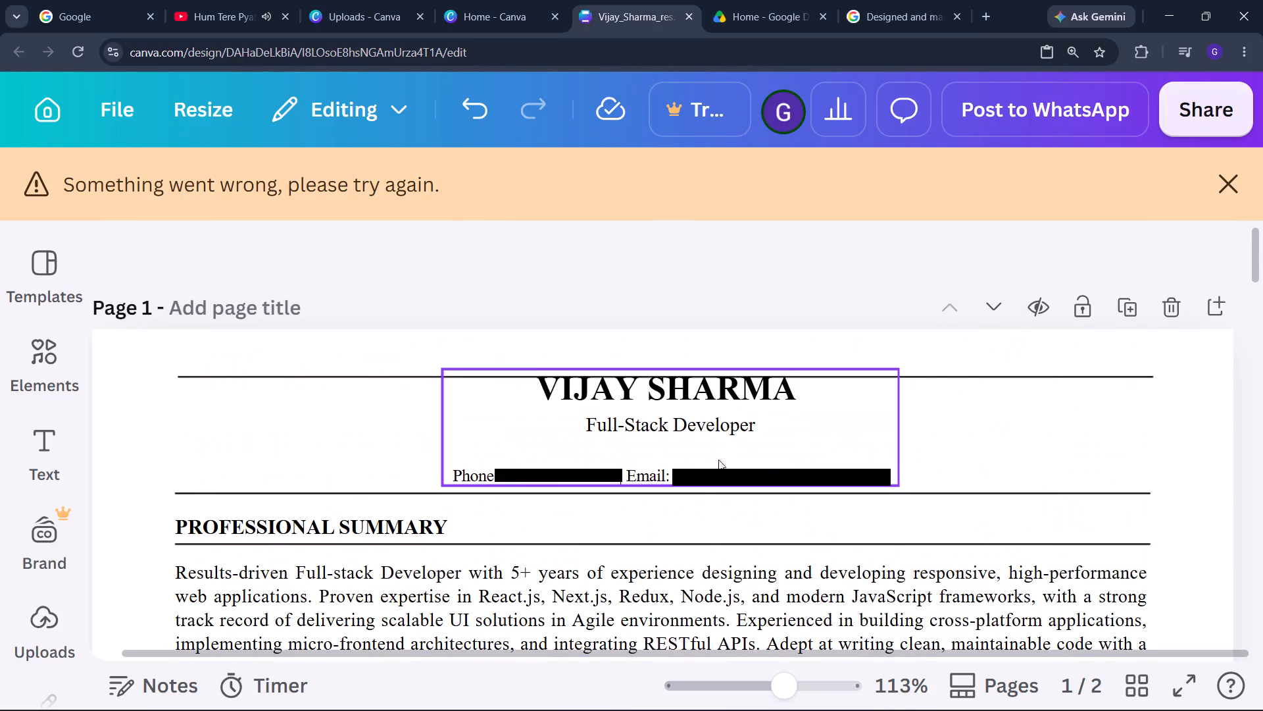
pyautogui.rightClick(615, 532)
pyautogui.rightClick(615, 533)
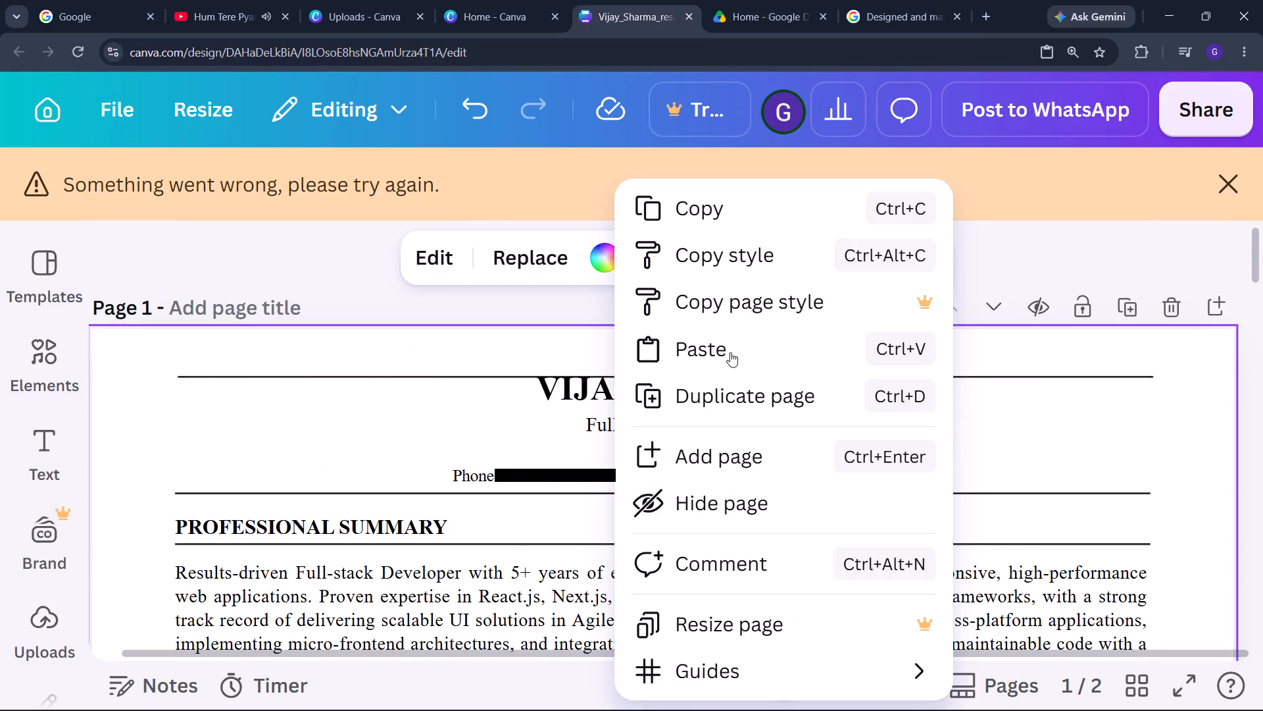
pyautogui.click(686, 342)
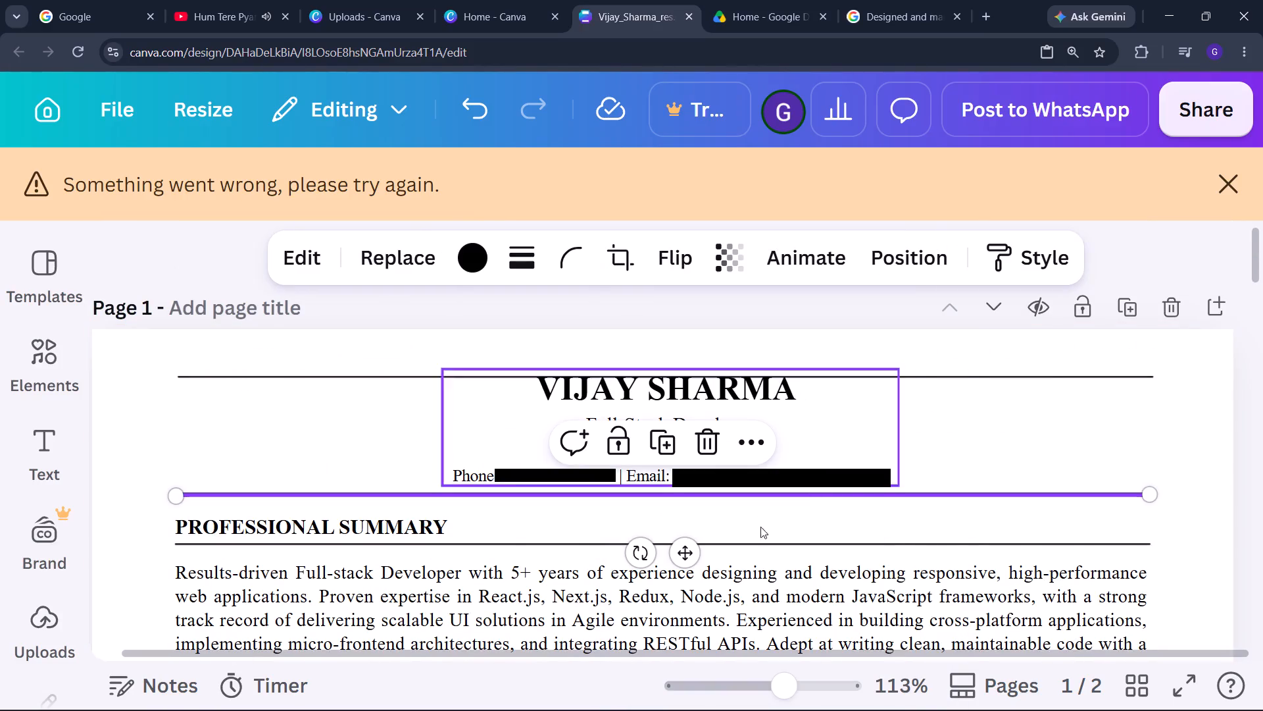
# Move the pasted line down slightly, between the header's lower rule and the PROFESSIONAL SUMMARY heading.
pyautogui.click(297, 390)
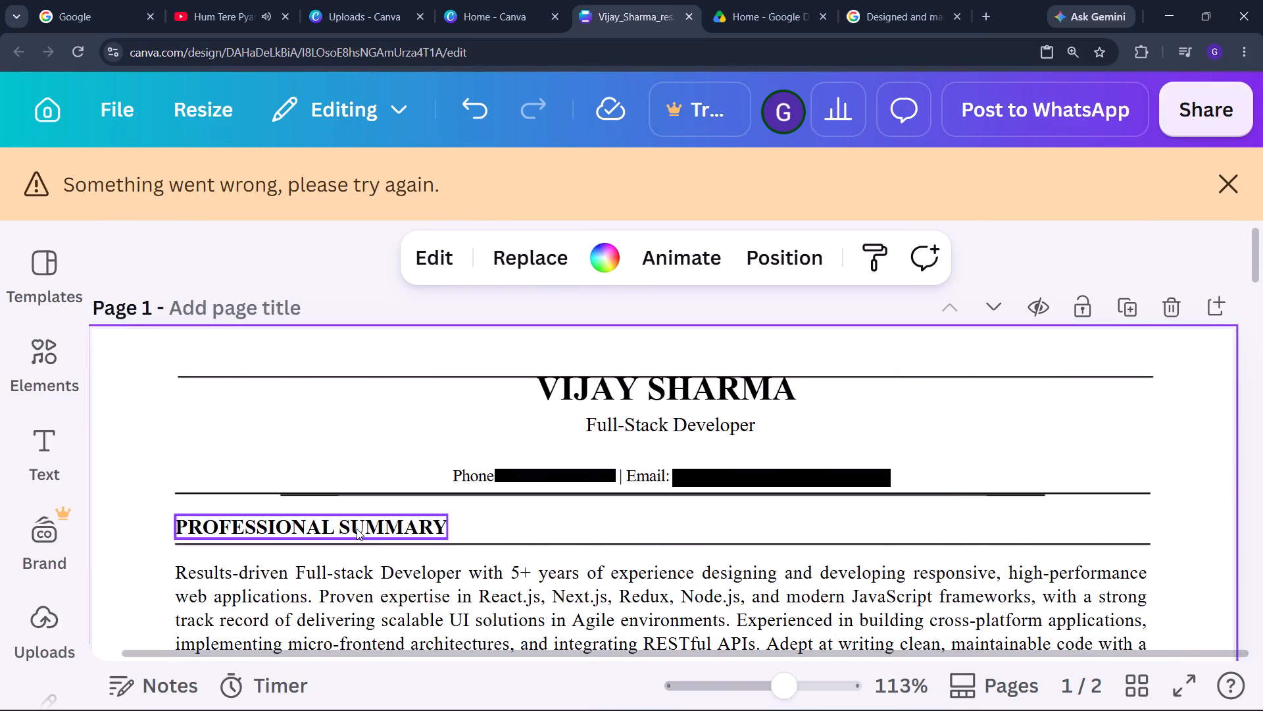
pyautogui.moveTo(301, 495); pyautogui.dragTo(305, 512)
pyautogui.click(305, 512)
pyautogui.doubleClick(326, 509)
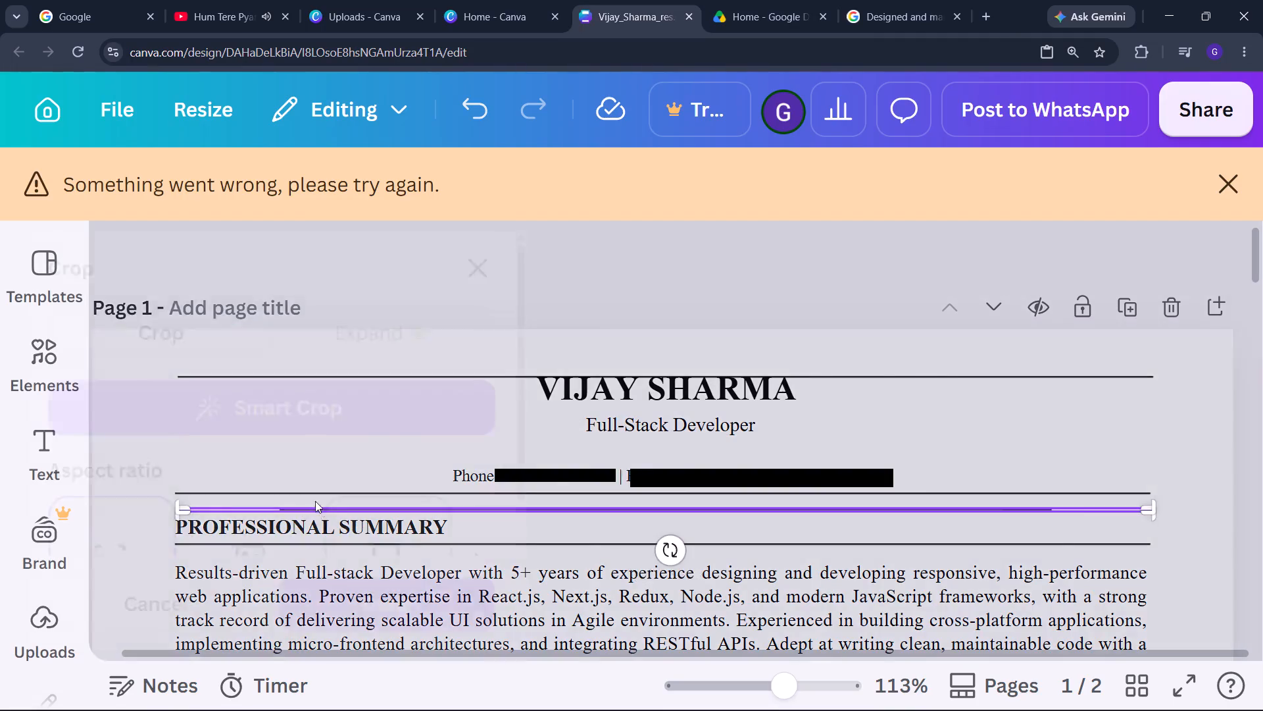
pyautogui.doubleClick(541, 321)
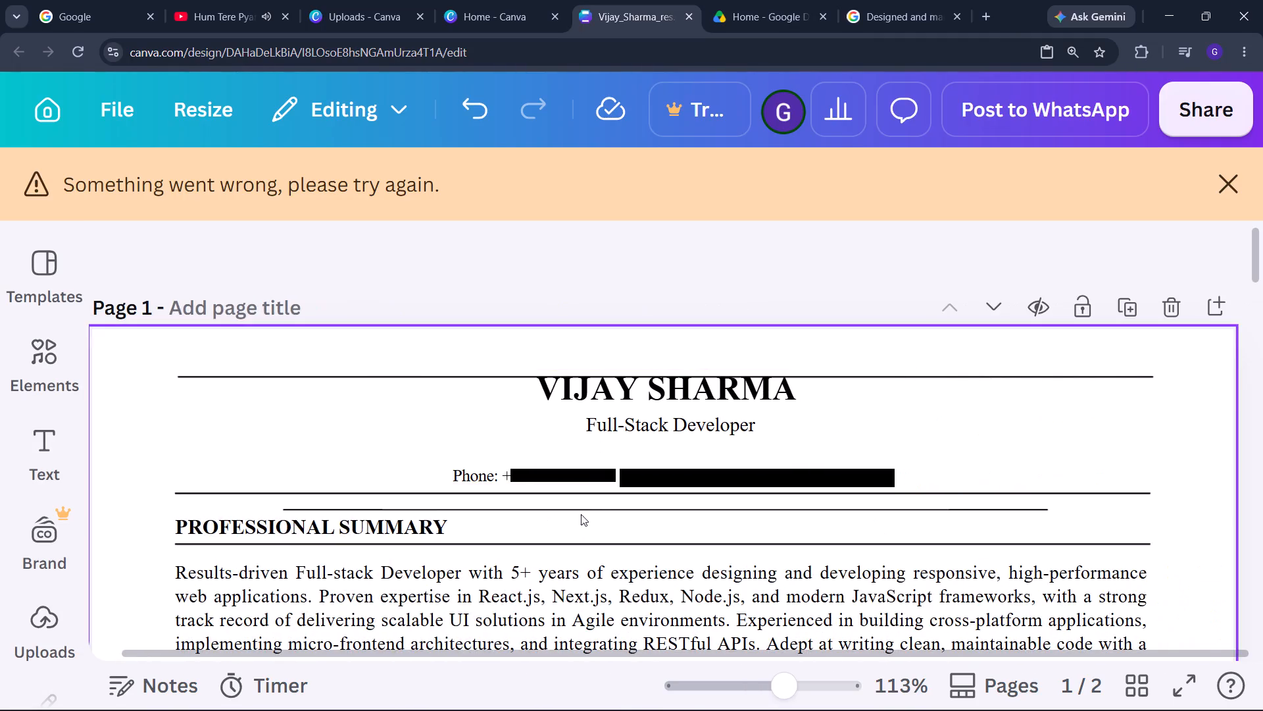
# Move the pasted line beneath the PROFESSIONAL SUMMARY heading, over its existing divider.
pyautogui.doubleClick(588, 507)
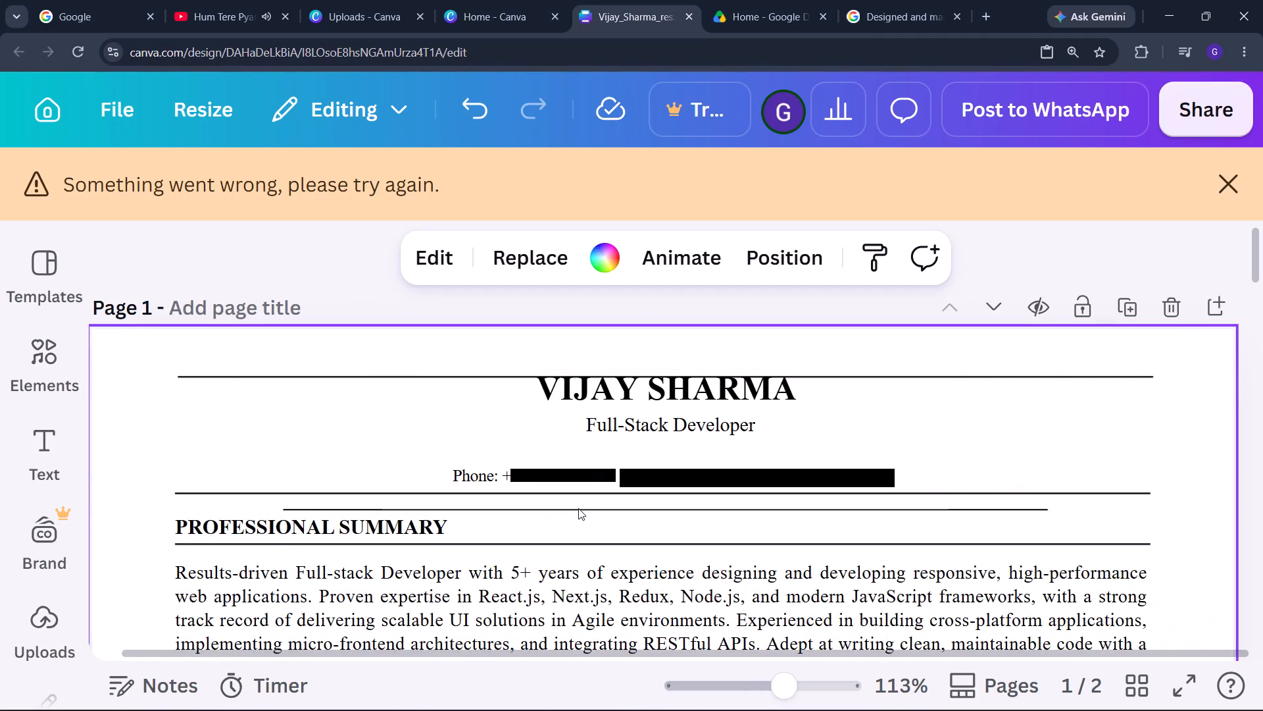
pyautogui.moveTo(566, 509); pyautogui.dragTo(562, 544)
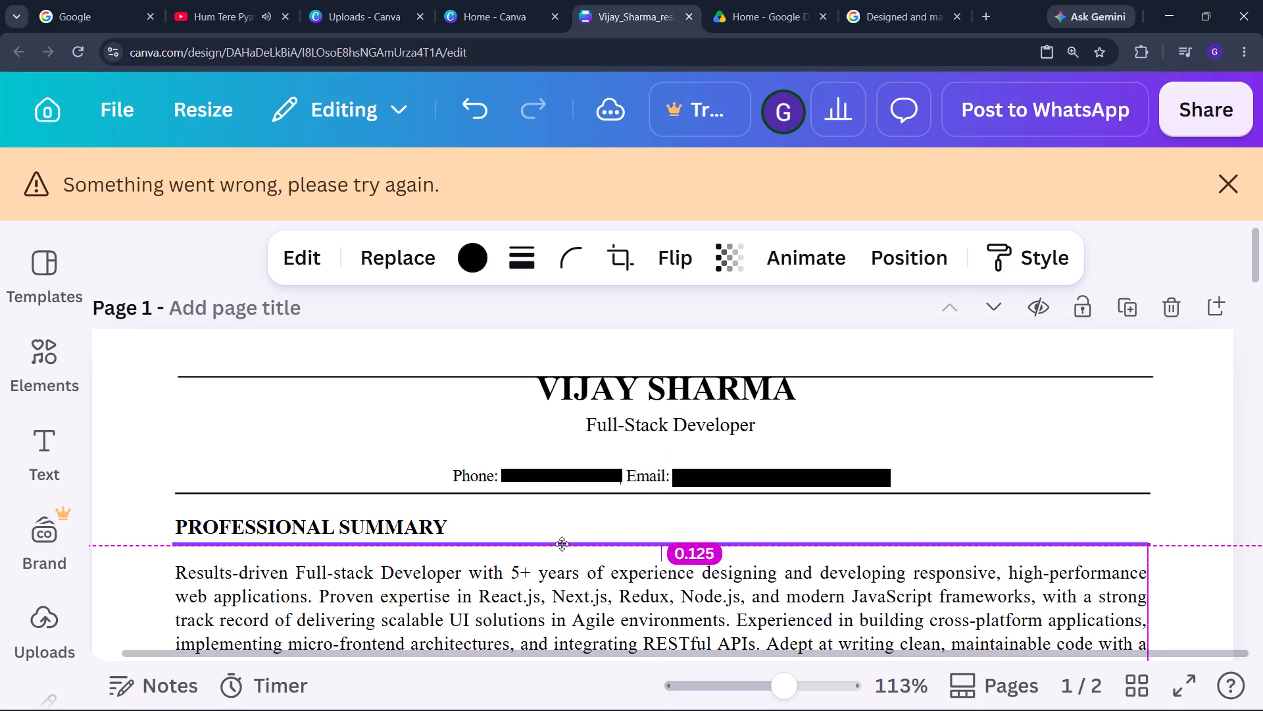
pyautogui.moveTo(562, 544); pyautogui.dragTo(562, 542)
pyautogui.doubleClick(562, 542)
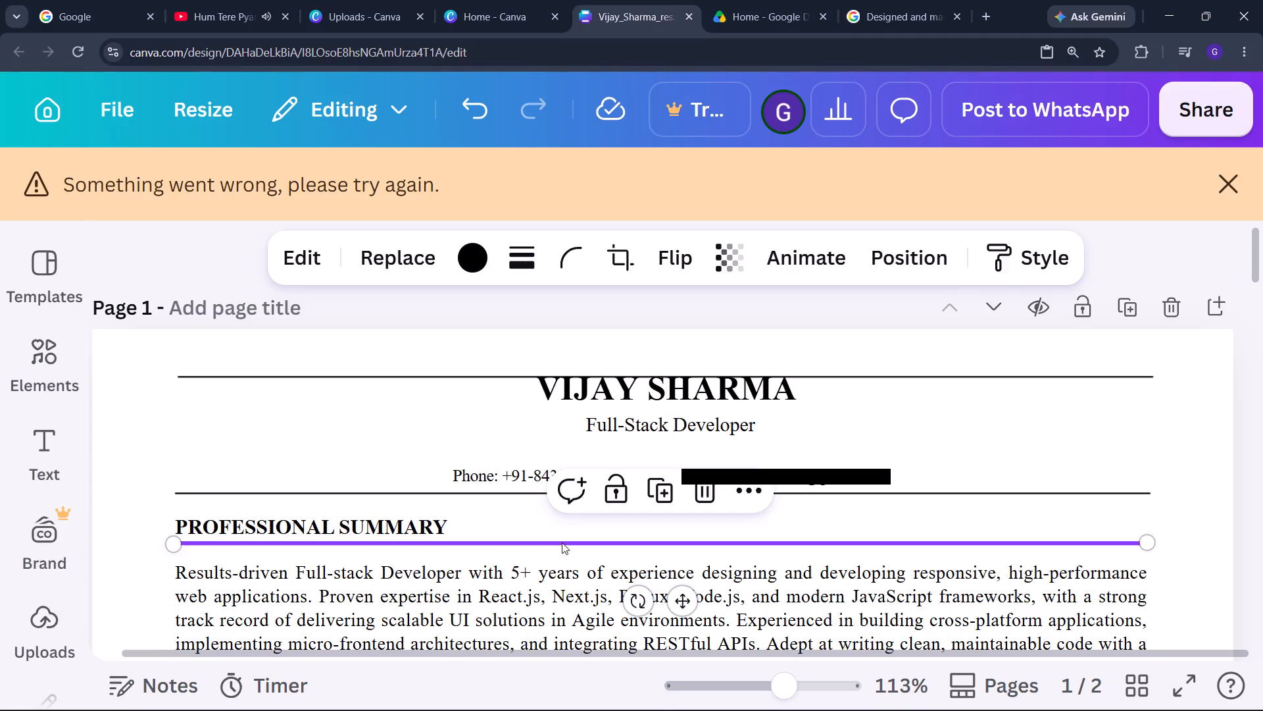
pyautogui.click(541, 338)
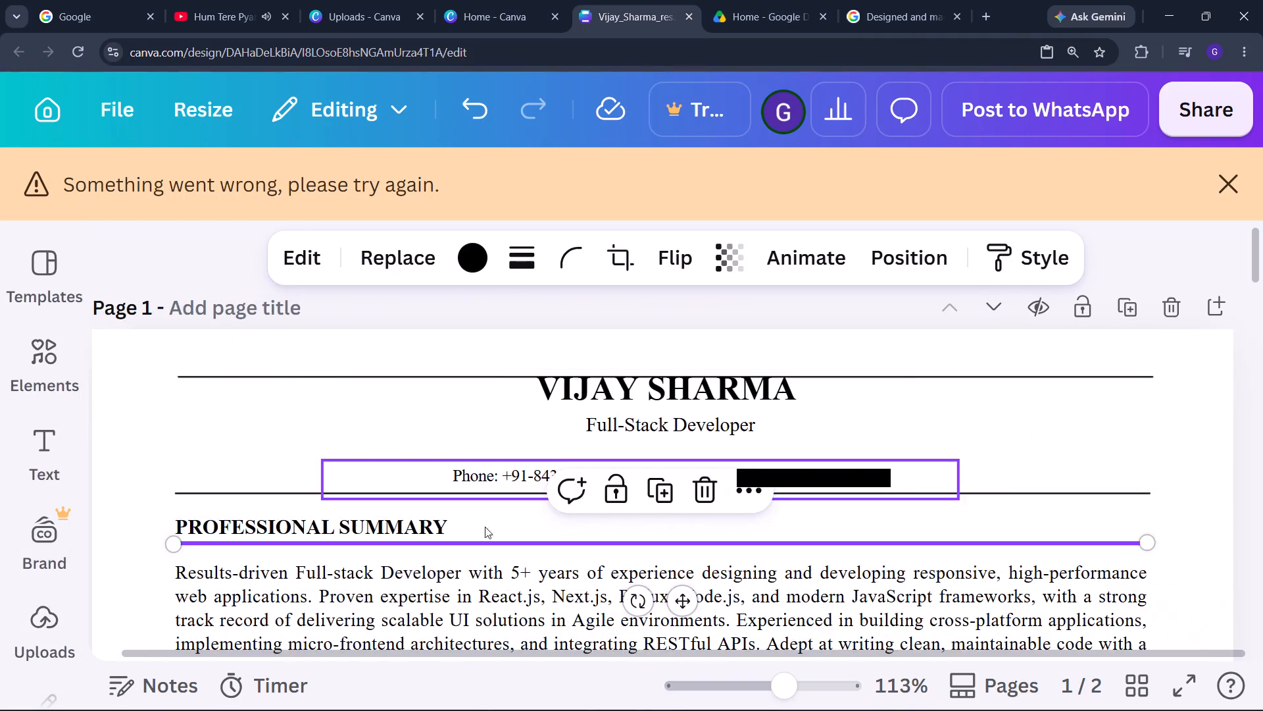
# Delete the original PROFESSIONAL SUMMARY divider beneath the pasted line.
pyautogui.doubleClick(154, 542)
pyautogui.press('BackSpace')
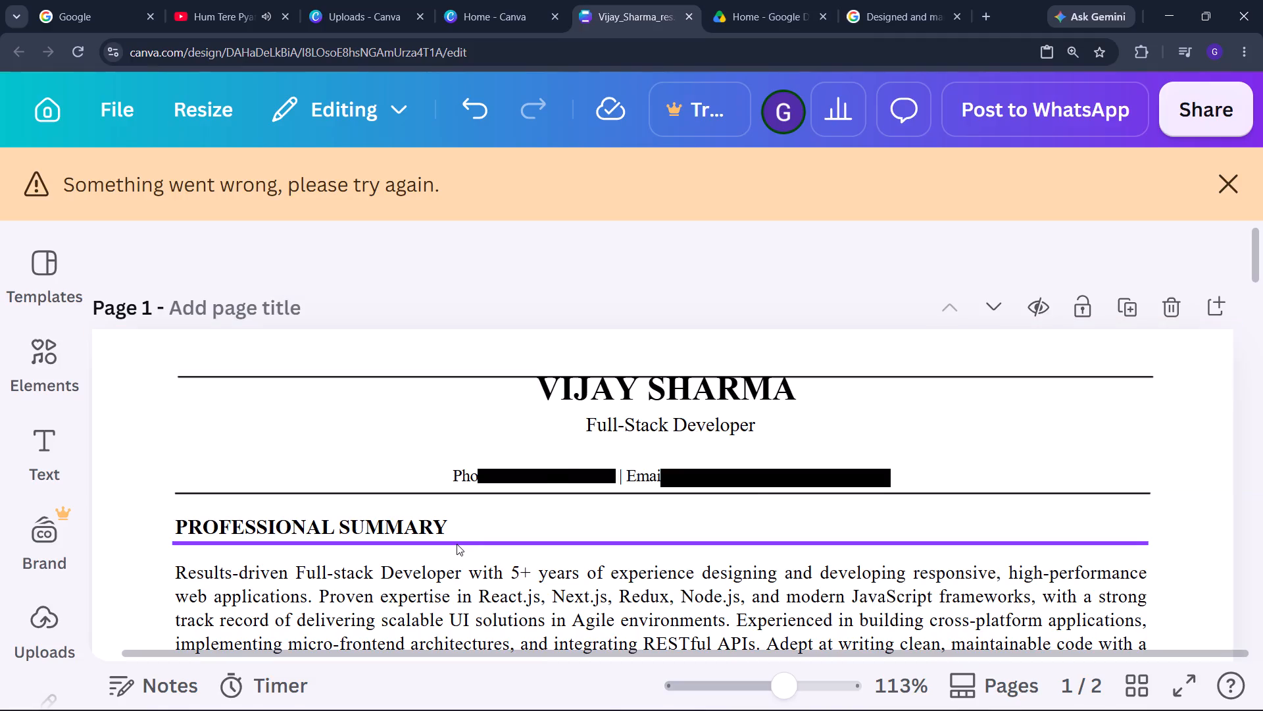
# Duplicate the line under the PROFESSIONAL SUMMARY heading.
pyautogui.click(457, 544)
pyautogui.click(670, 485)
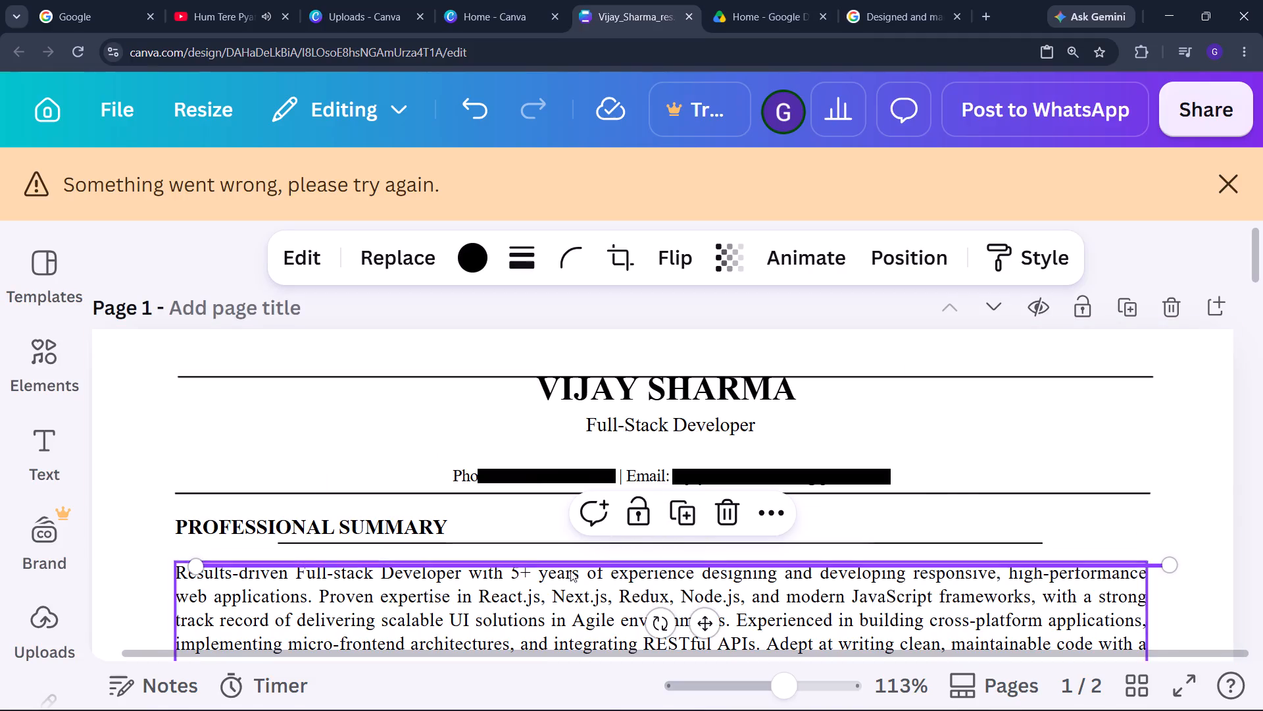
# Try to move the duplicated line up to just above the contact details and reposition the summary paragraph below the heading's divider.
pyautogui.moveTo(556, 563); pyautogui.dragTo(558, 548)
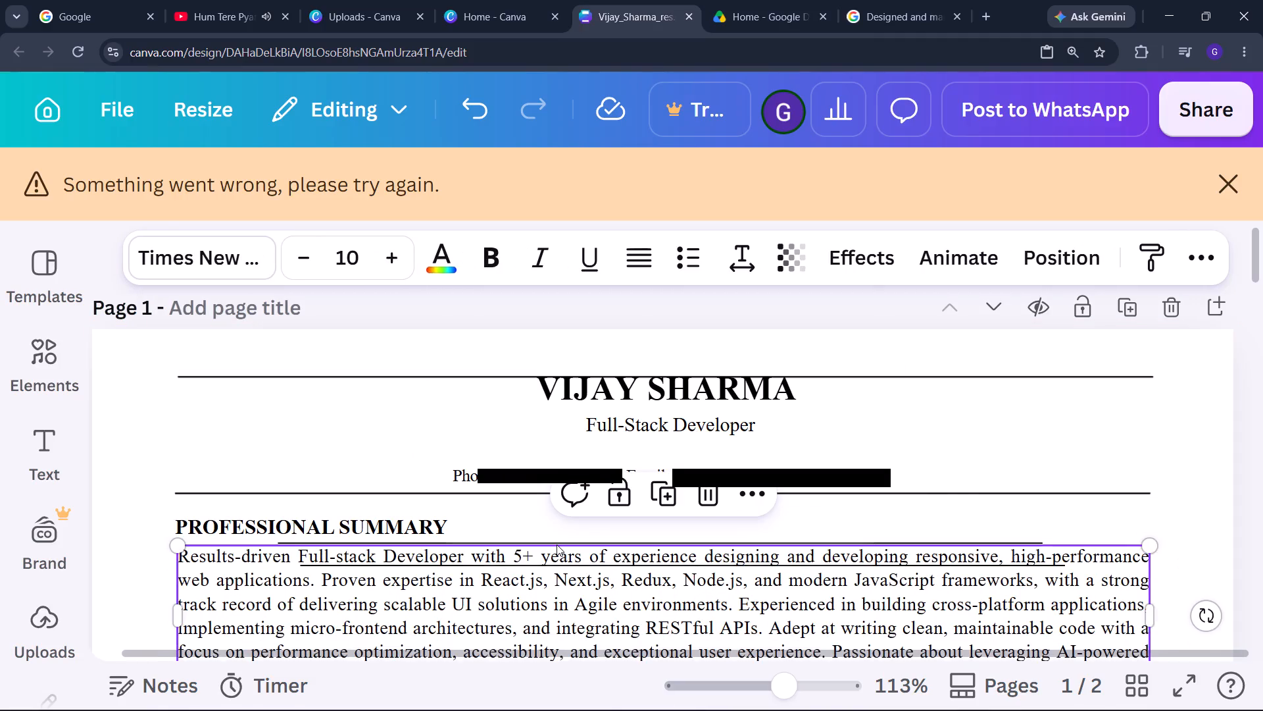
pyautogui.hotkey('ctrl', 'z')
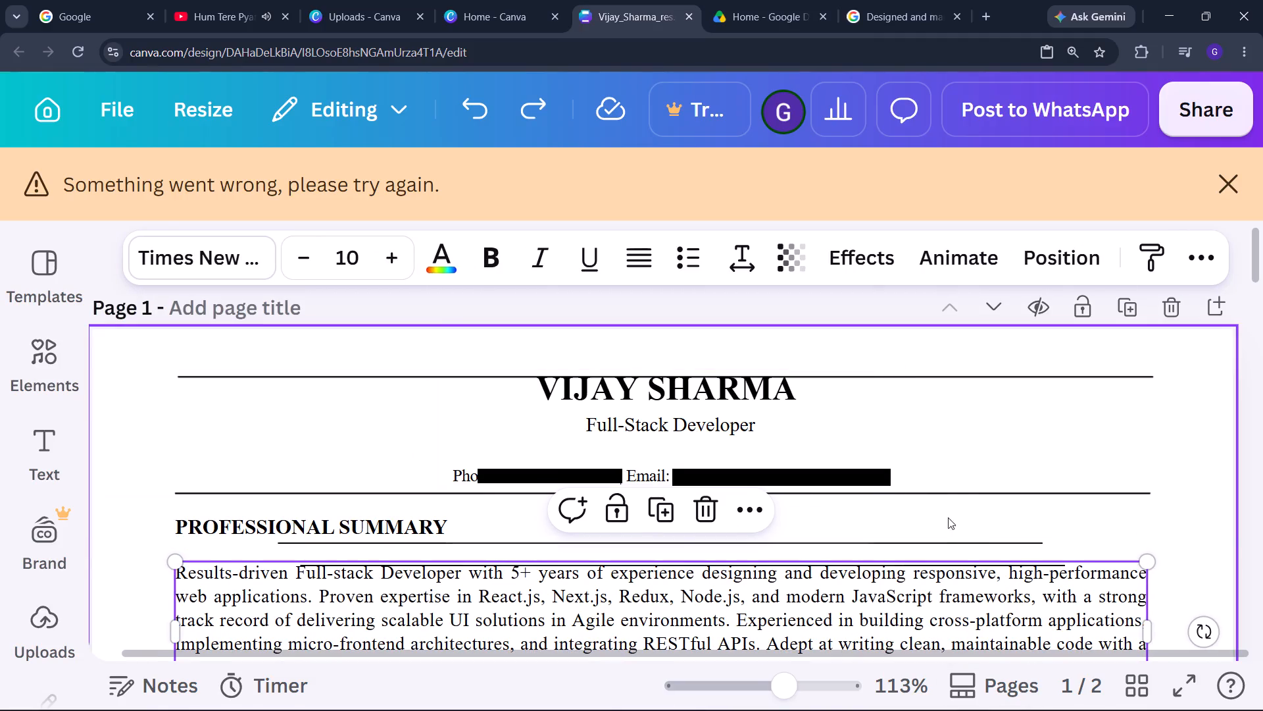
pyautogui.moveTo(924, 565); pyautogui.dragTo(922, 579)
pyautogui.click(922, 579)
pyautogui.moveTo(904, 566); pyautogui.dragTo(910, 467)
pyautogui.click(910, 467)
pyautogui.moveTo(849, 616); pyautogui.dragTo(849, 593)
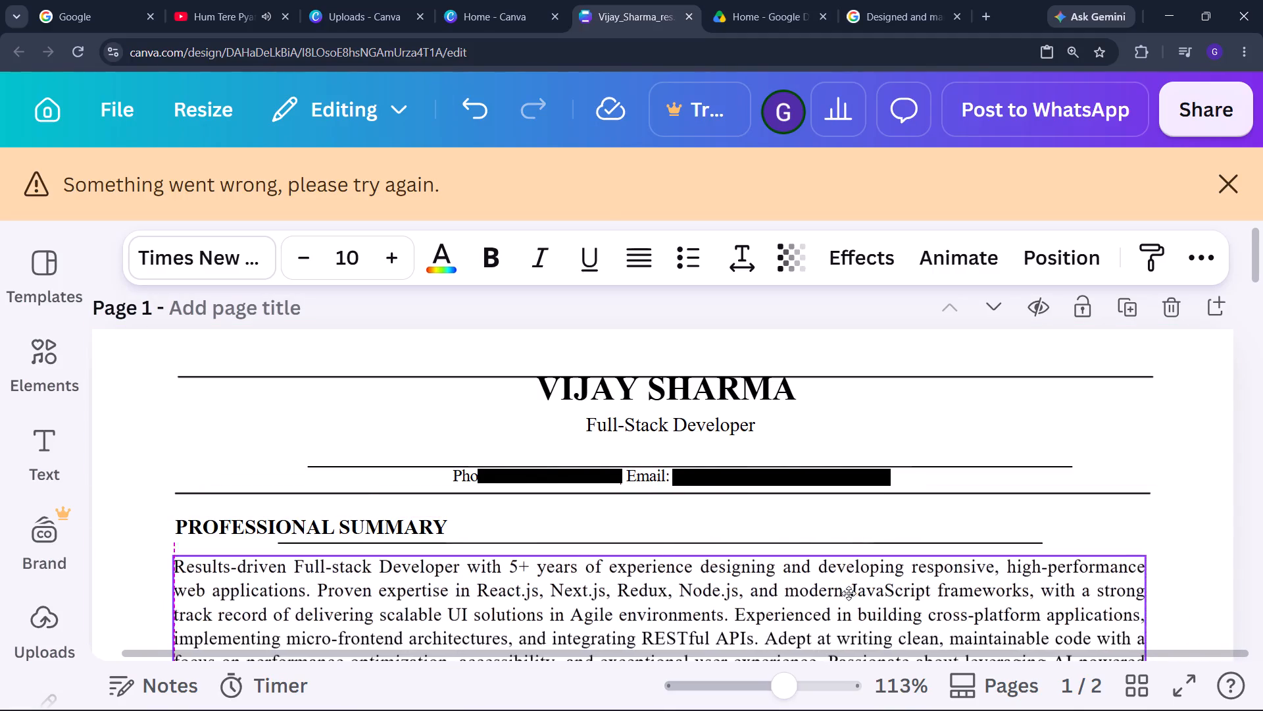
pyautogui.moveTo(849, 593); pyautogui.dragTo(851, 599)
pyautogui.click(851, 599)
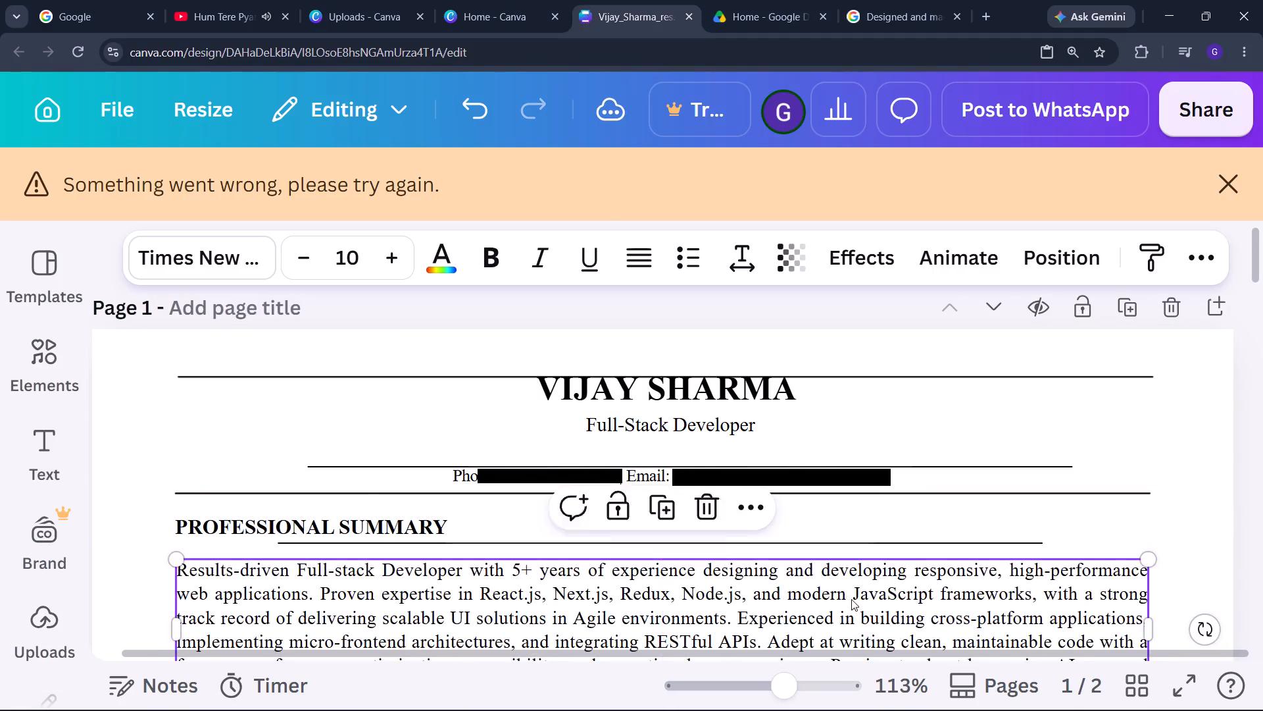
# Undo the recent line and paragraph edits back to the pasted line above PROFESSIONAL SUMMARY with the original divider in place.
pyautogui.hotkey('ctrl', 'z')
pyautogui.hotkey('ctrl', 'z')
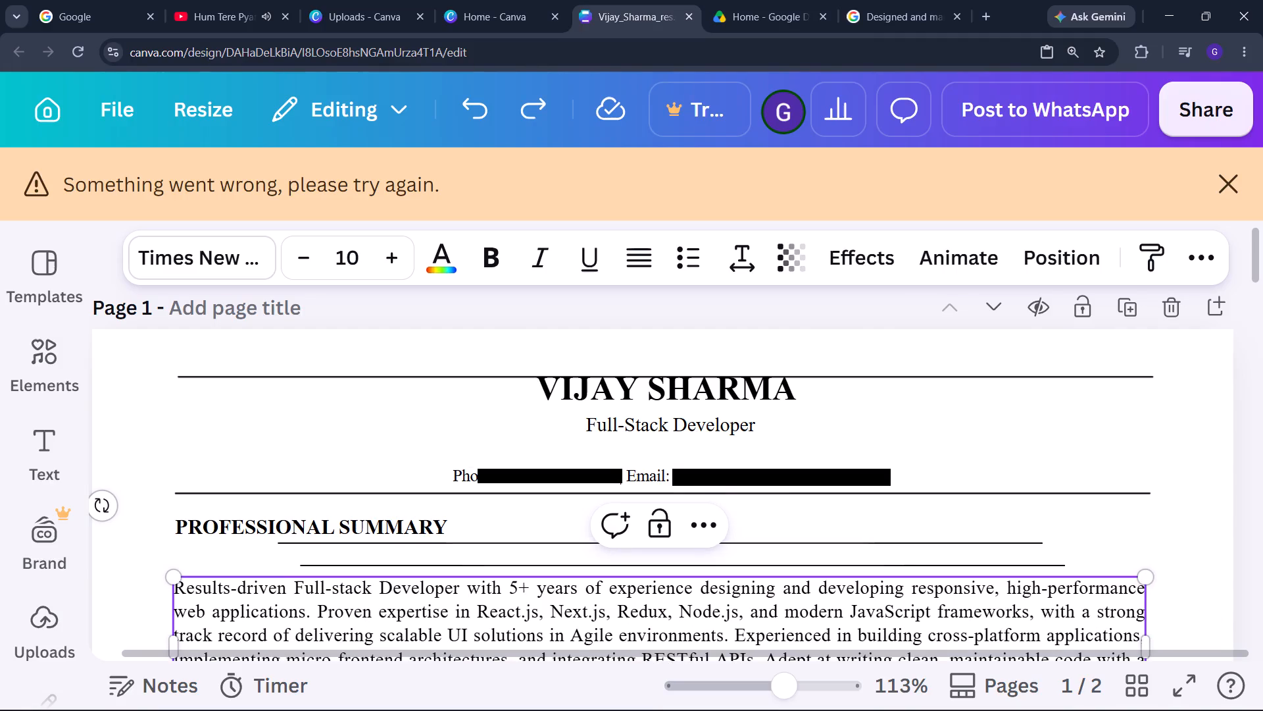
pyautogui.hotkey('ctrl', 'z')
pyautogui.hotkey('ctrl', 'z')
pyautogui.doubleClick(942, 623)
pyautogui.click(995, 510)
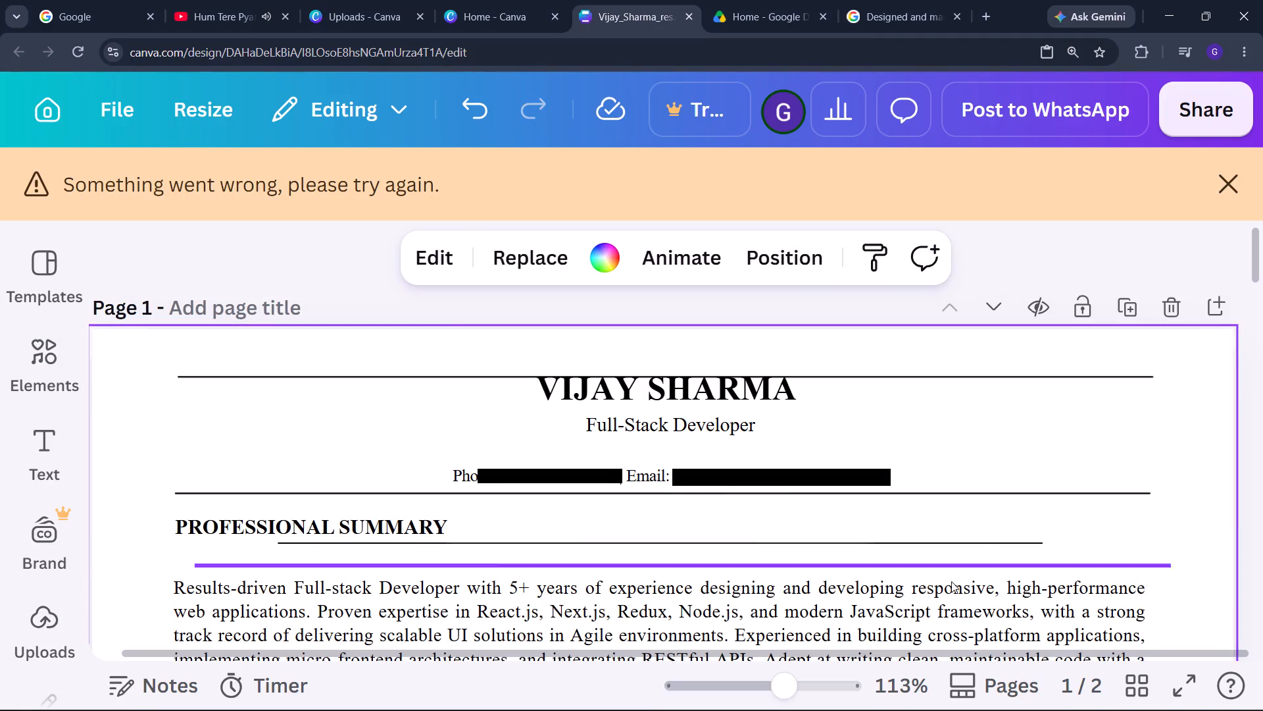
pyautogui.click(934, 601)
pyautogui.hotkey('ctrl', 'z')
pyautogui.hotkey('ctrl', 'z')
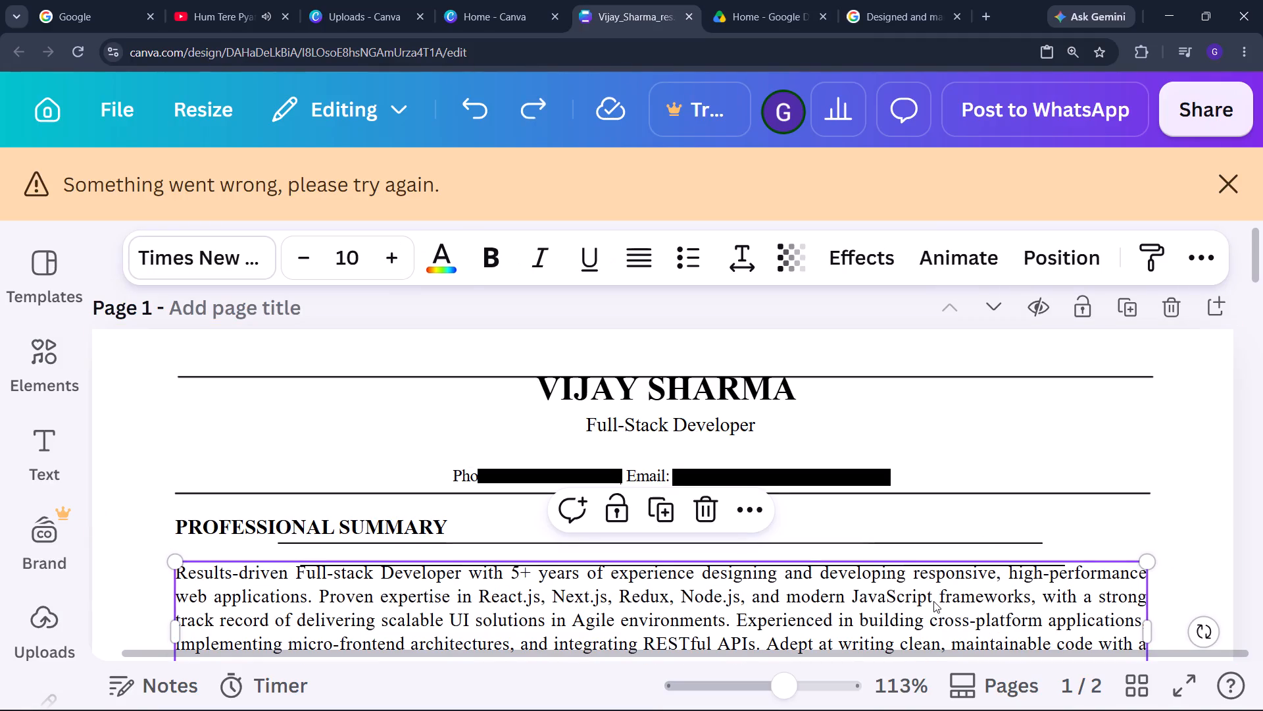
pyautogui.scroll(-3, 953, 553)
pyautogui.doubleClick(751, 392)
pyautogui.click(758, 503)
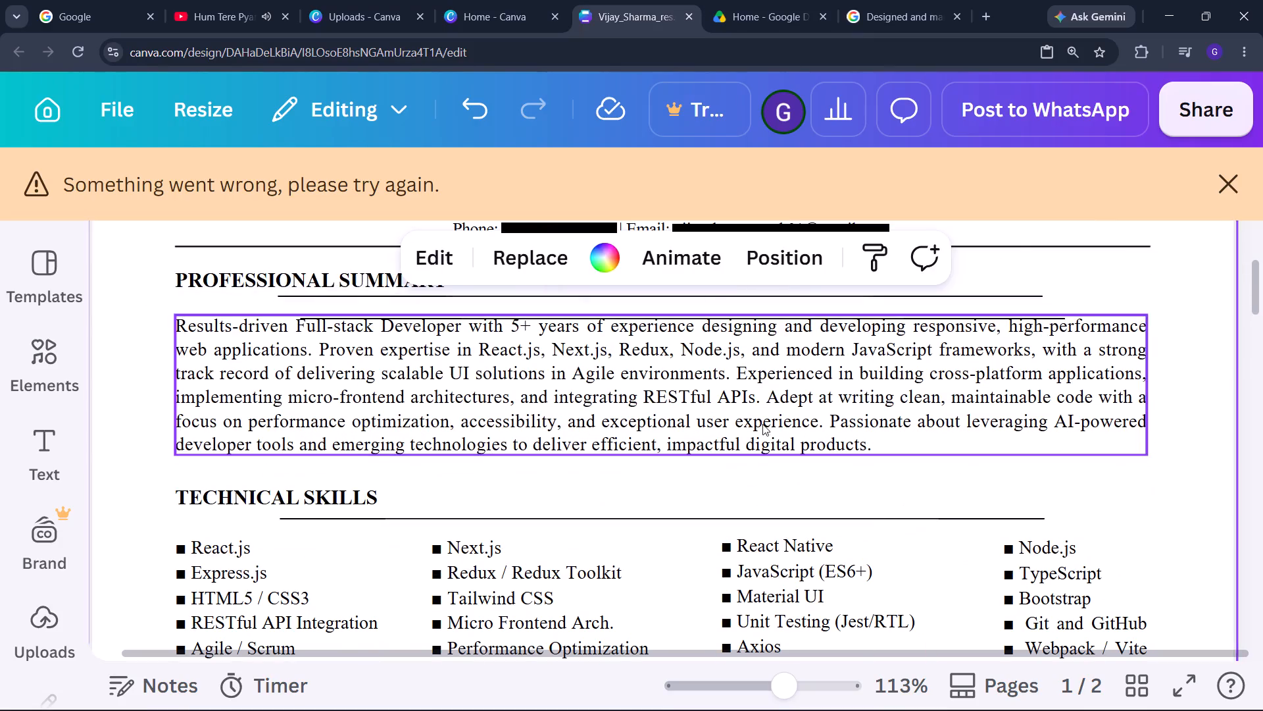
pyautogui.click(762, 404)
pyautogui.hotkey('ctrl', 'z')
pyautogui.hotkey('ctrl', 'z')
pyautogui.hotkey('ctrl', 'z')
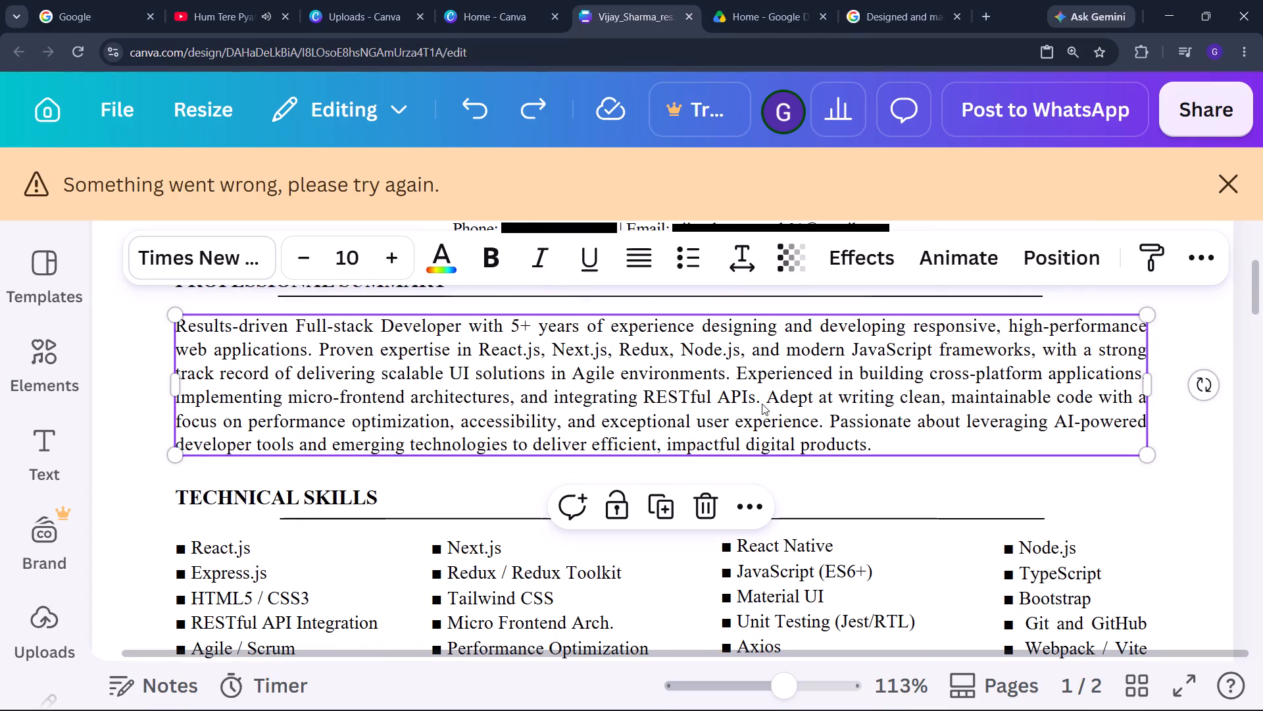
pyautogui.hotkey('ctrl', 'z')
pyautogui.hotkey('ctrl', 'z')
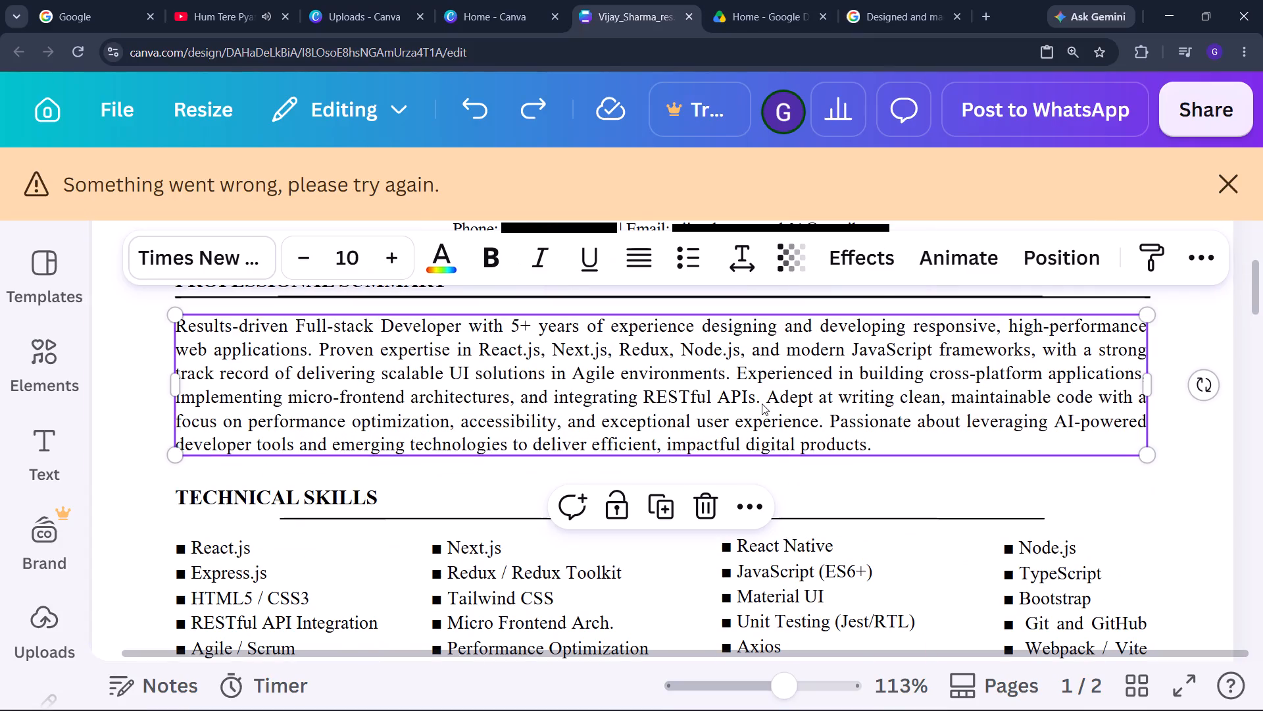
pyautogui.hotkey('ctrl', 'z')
# Move the pasted line onto the divider position under PROFESSIONAL SUMMARY, with its left end at the heading's left edge.
pyautogui.scroll(2, 747, 398)
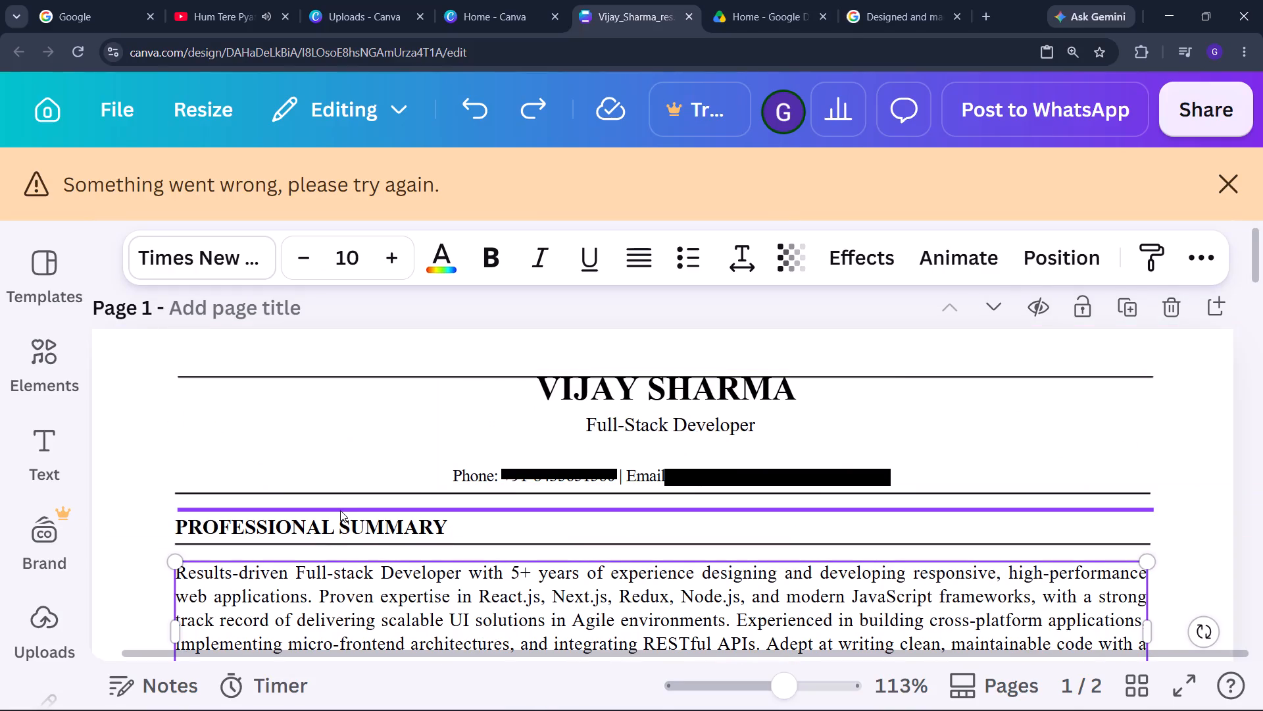
pyautogui.moveTo(340, 510); pyautogui.dragTo(335, 547)
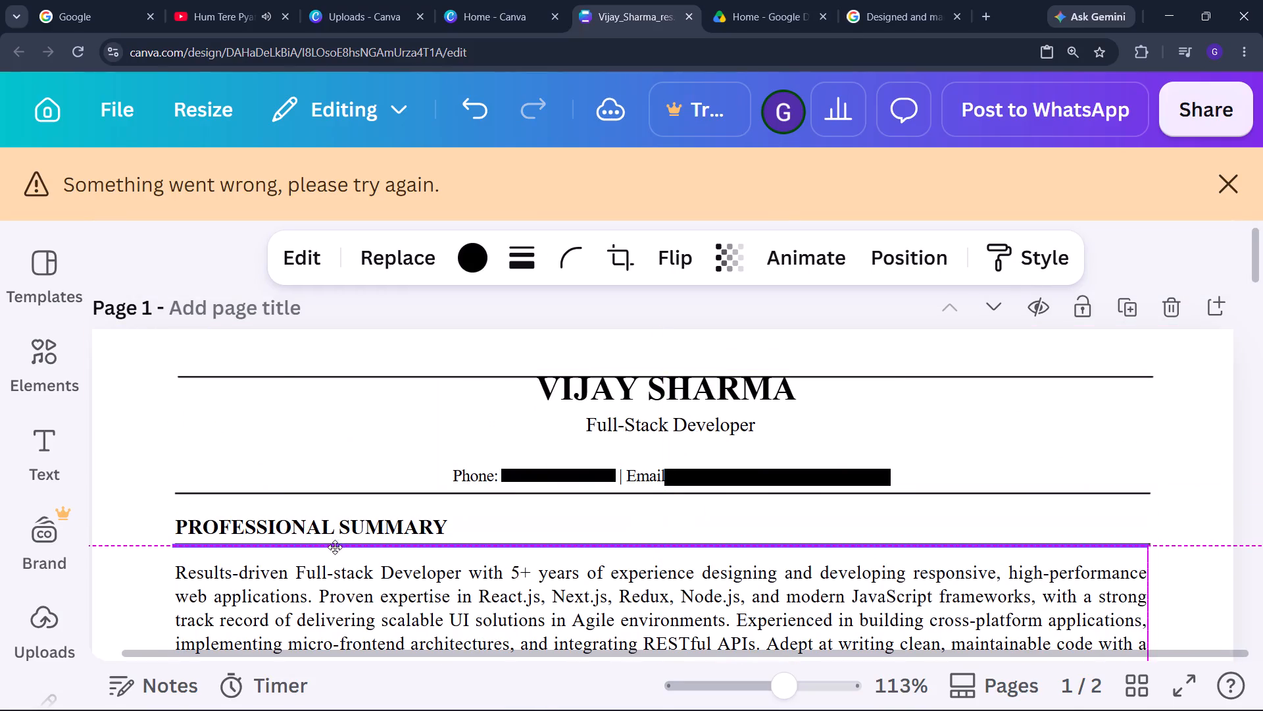
pyautogui.moveTo(335, 547); pyautogui.dragTo(355, 544)
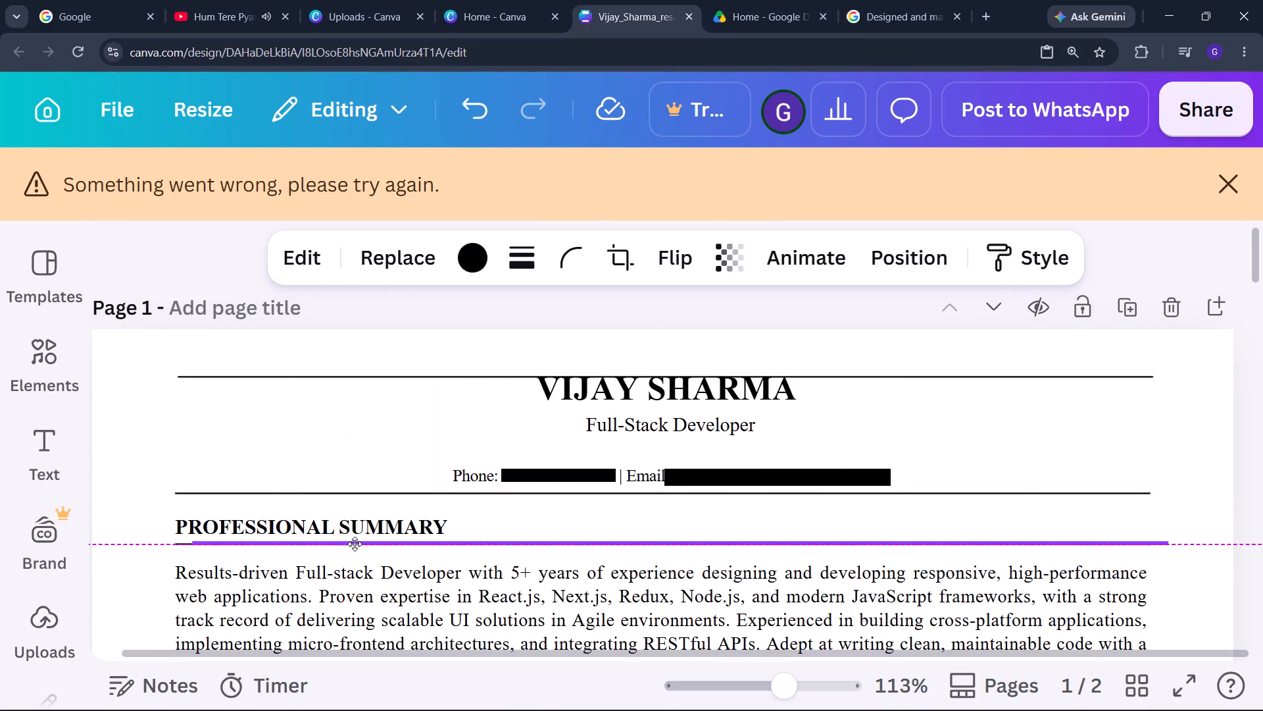
pyautogui.moveTo(355, 544); pyautogui.dragTo(337, 542)
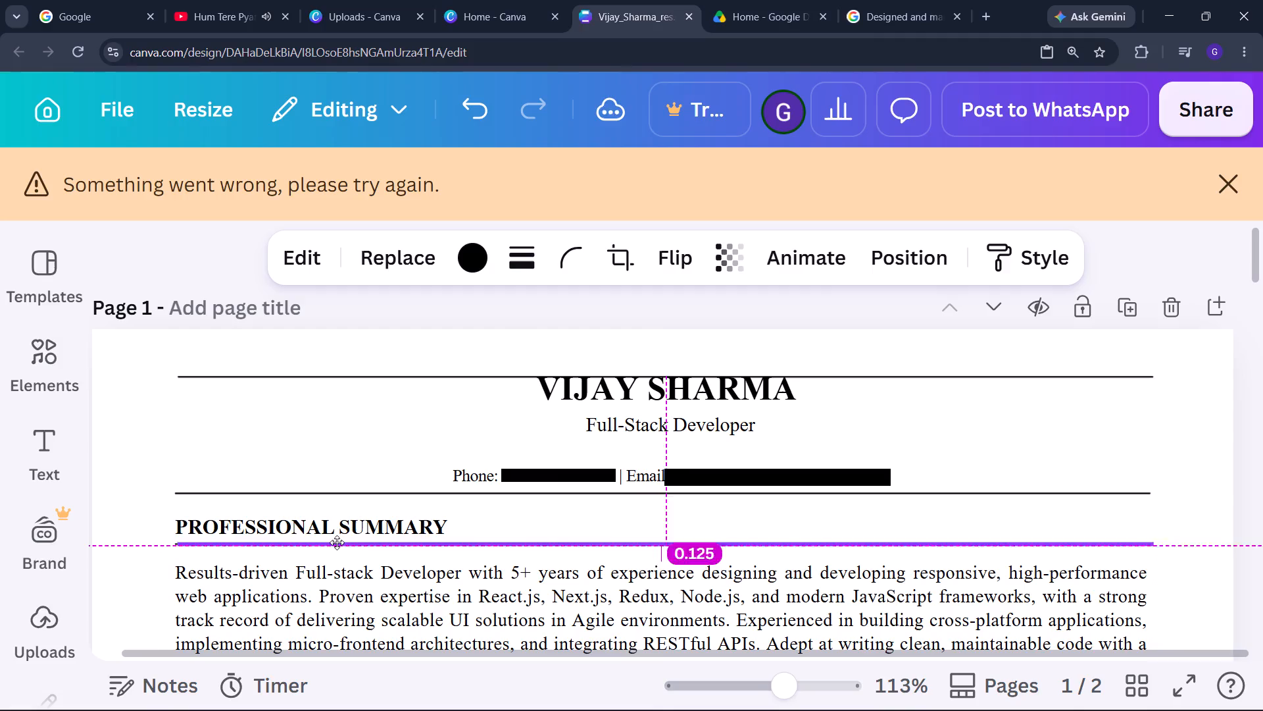
pyautogui.moveTo(337, 542); pyautogui.dragTo(337, 542)
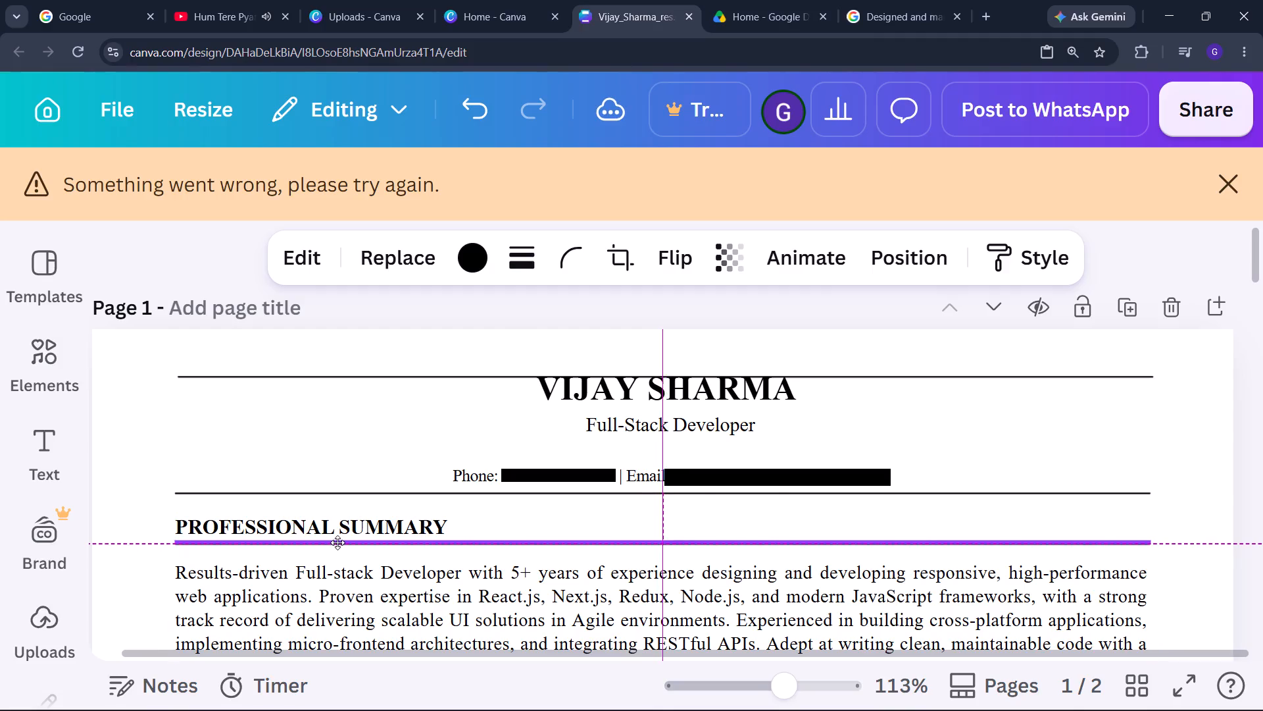
pyautogui.moveTo(337, 542); pyautogui.dragTo(337, 542)
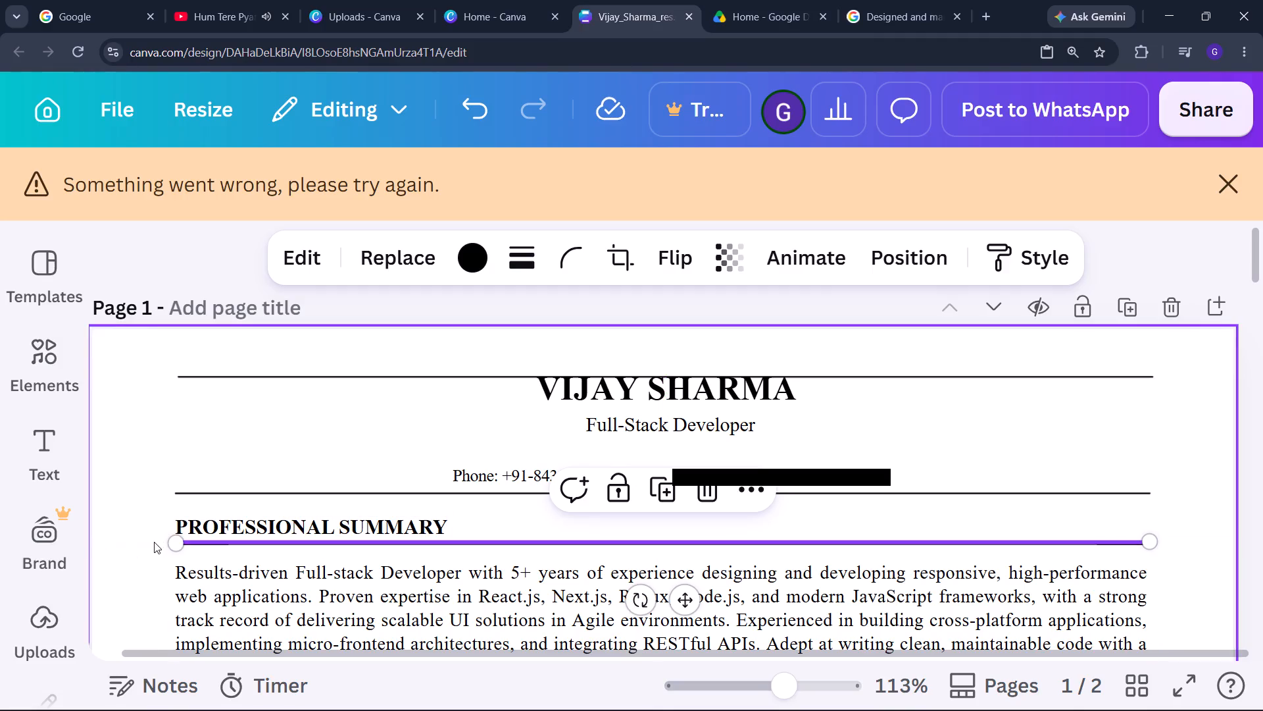
# Delete the original PROFESSIONAL SUMMARY divider, leaving only the pasted line.
pyautogui.doubleClick(153, 544)
pyautogui.press('BackSpace')
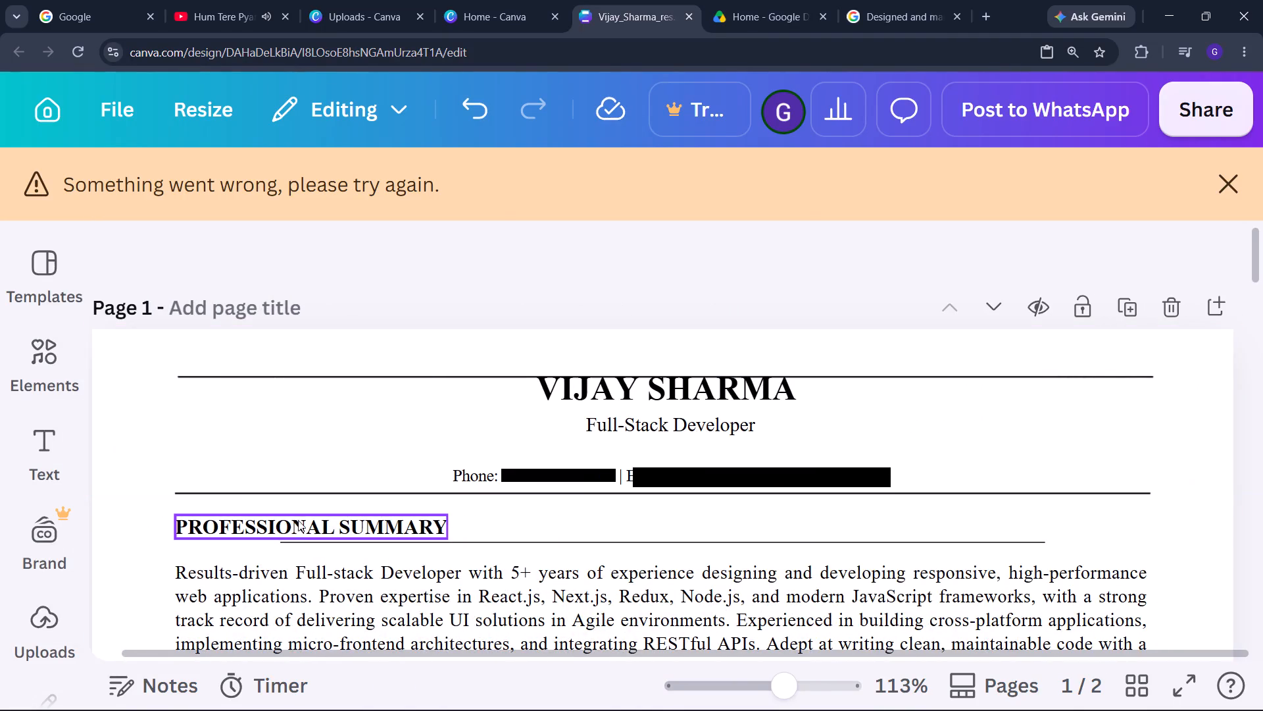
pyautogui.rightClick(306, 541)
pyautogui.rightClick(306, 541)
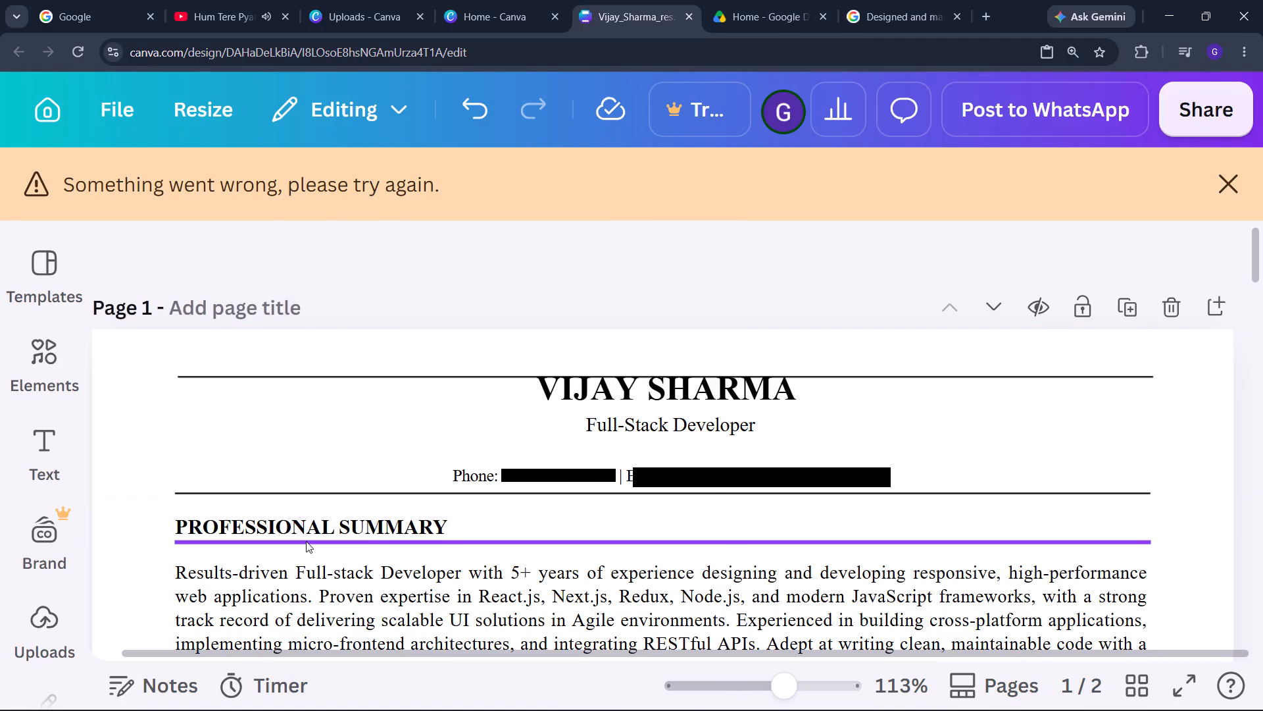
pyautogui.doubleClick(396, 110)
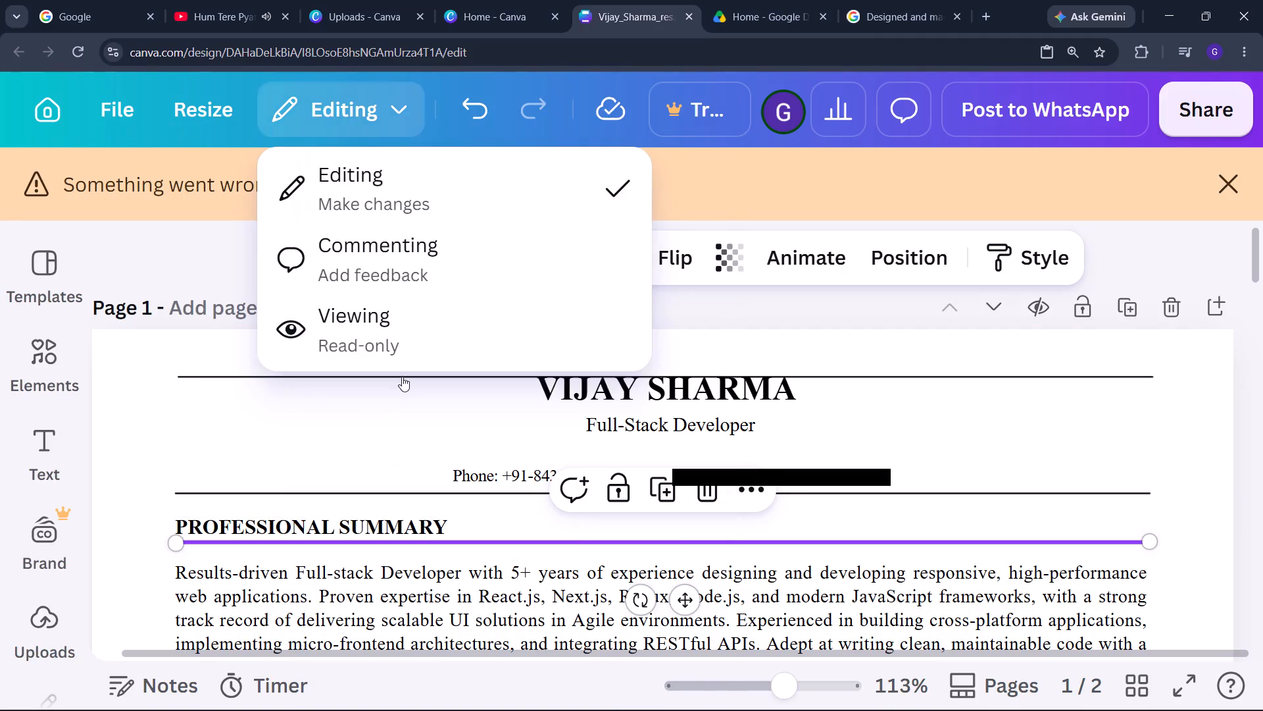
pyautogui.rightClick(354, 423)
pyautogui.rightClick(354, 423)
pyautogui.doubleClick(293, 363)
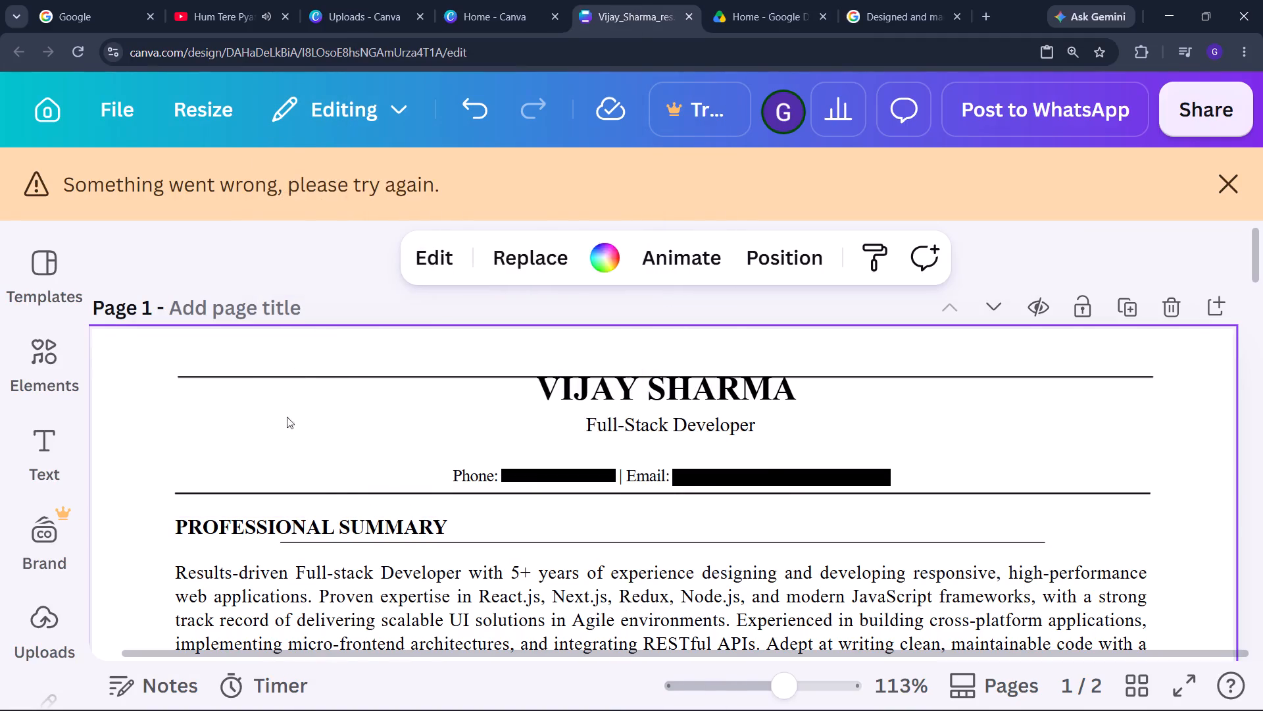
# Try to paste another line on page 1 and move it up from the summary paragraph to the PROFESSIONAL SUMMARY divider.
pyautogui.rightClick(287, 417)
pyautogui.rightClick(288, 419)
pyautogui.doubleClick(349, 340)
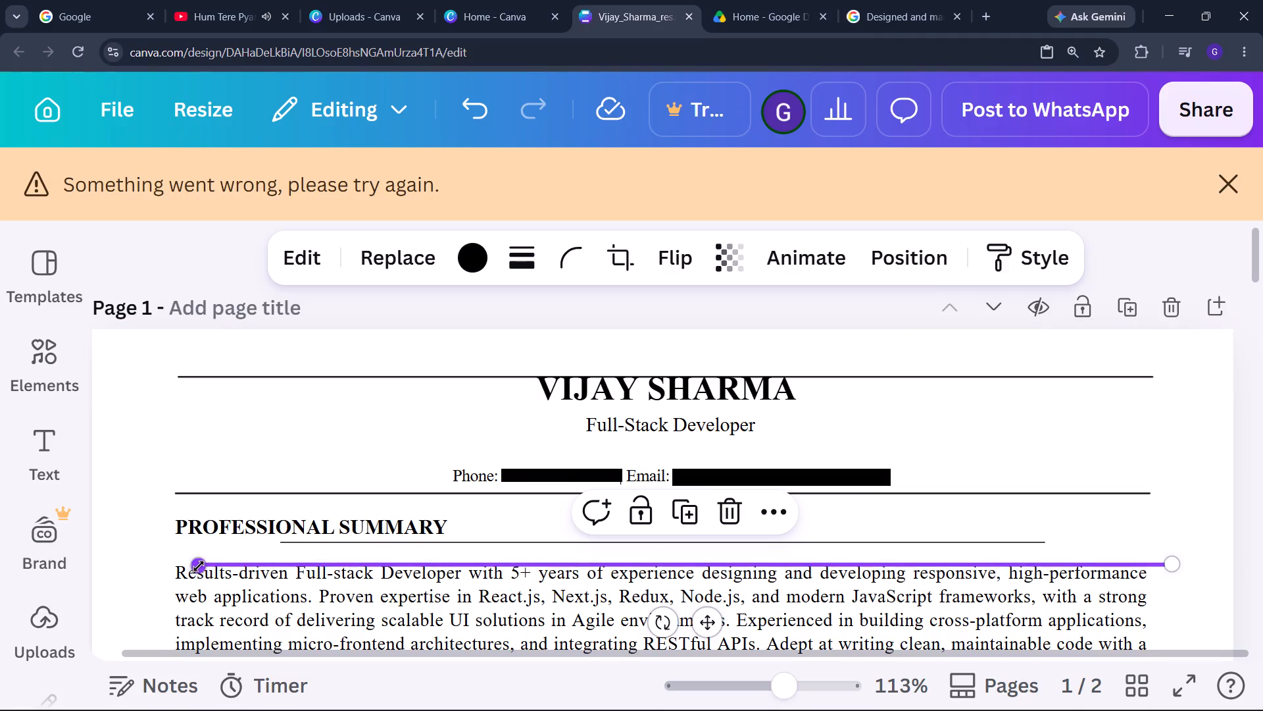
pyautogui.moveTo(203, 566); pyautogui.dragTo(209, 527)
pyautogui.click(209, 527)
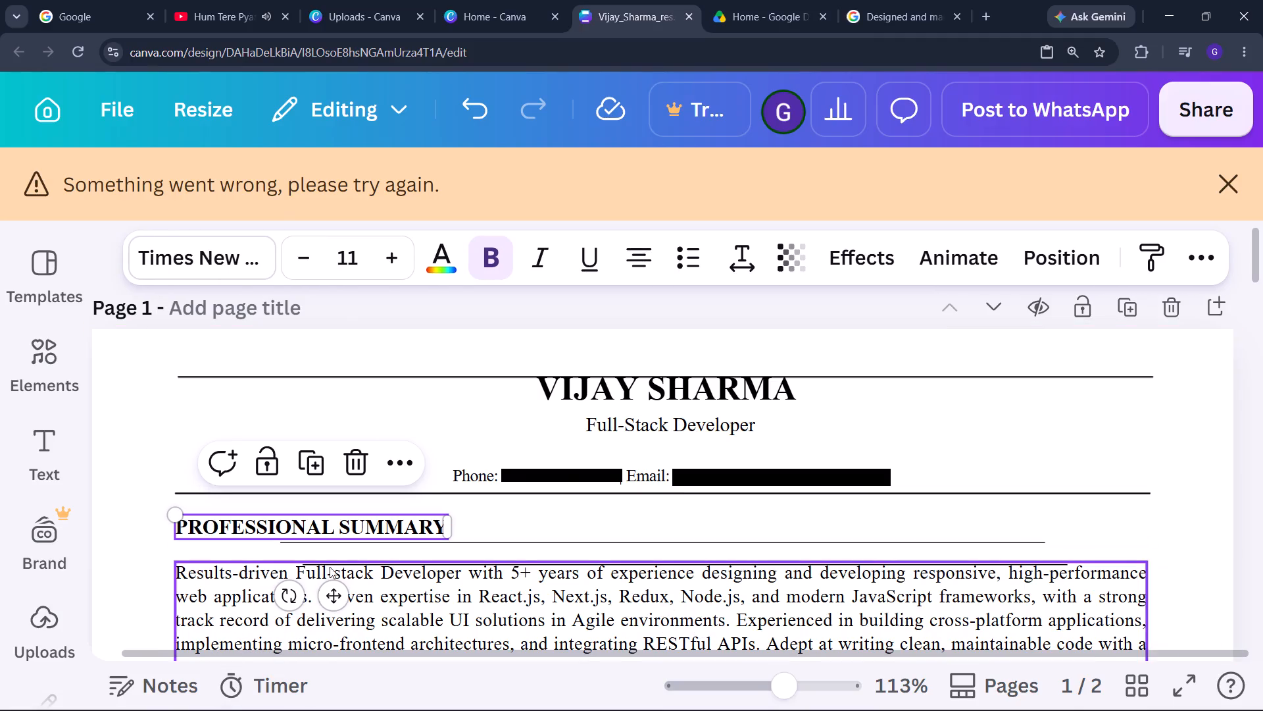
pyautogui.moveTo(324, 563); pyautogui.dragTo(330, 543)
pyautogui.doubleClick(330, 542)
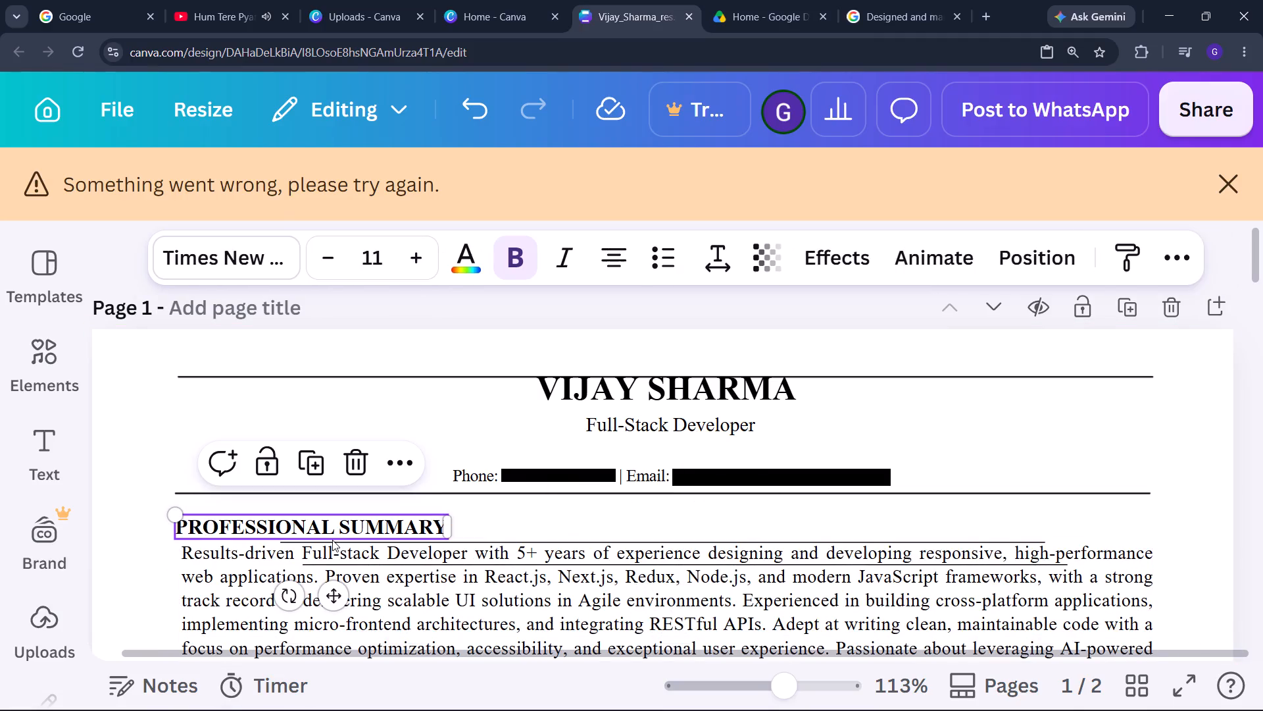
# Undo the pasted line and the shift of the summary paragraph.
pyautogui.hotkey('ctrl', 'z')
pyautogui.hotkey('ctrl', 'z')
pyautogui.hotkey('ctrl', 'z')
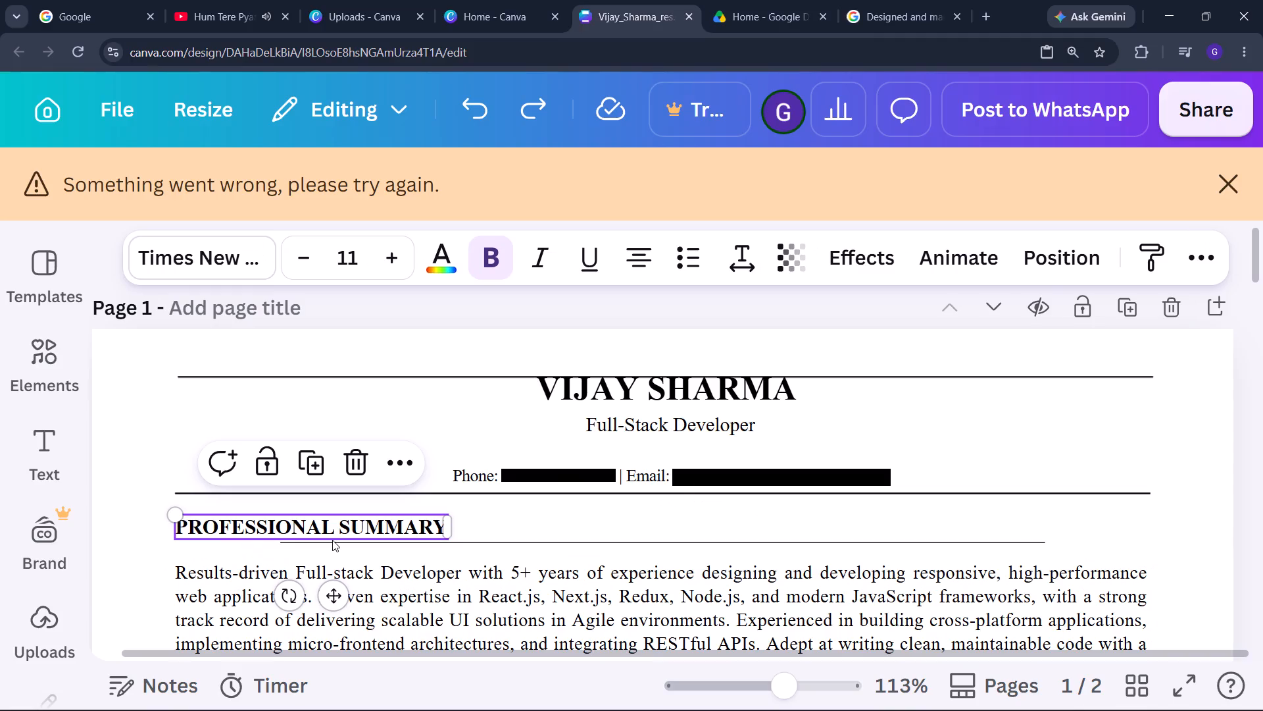
# Copy the divider line under PROFESSIONAL SUMMARY and paste a duplicate of it on page 1.
pyautogui.doubleClick(1100, 605)
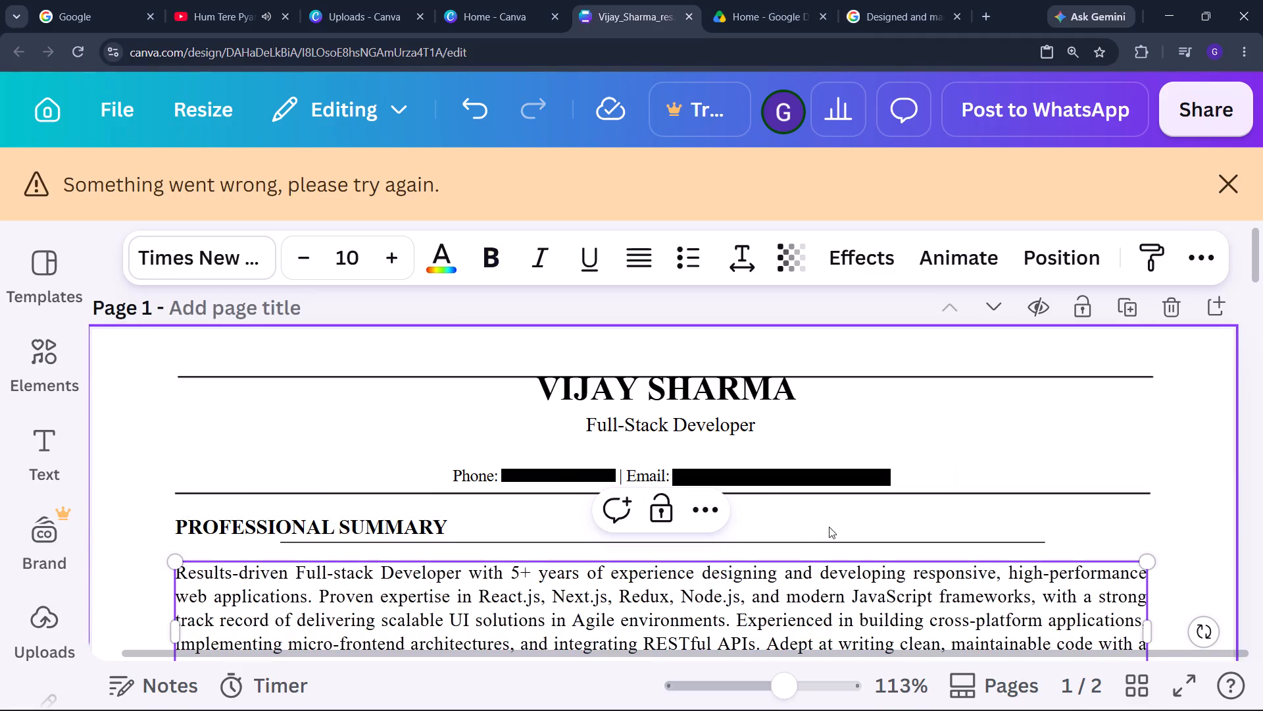
pyautogui.doubleClick(805, 542)
pyautogui.rightClick(805, 542)
pyautogui.rightClick(805, 542)
pyautogui.rightClick(805, 542)
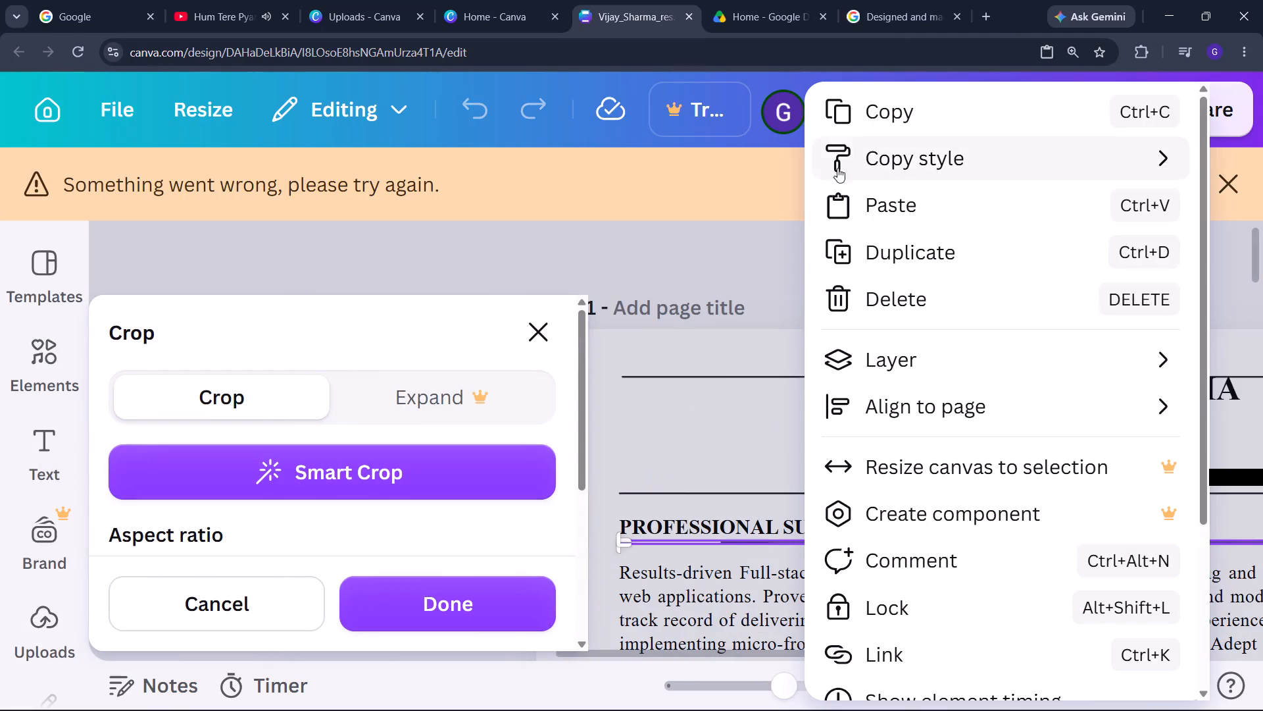
pyautogui.click(903, 120)
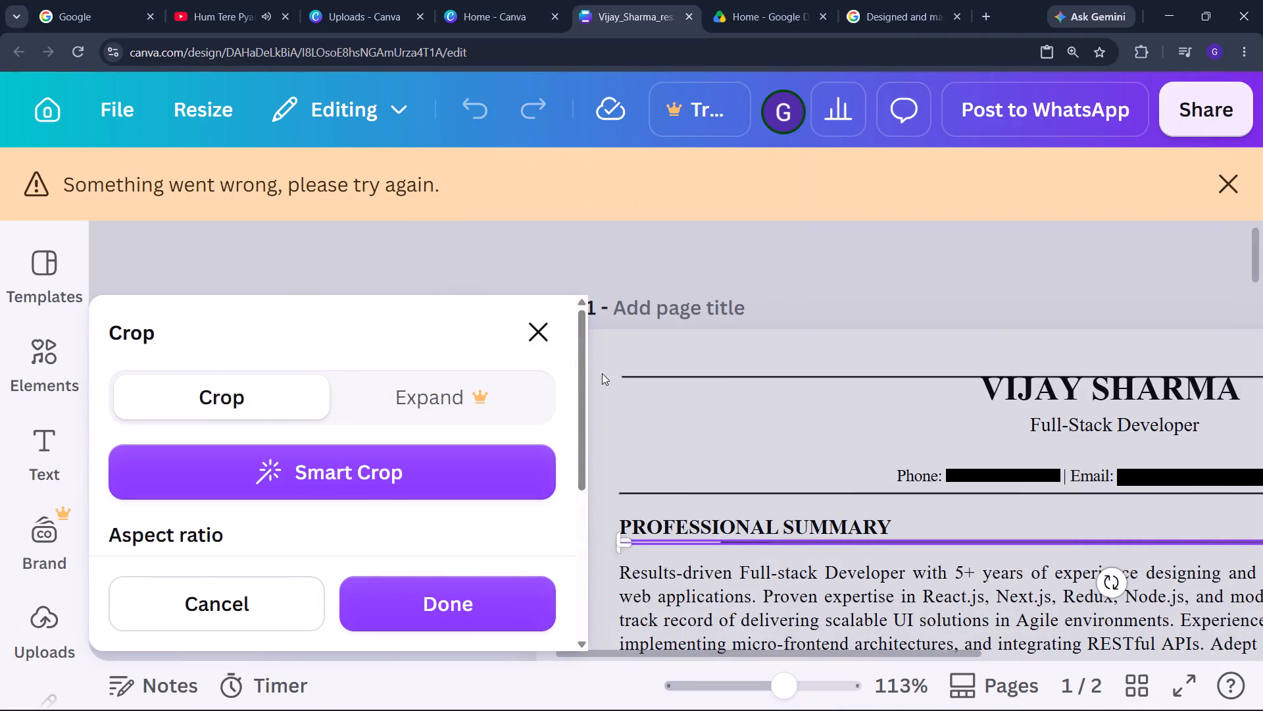
pyautogui.click(549, 333)
pyautogui.rightClick(501, 359)
pyautogui.rightClick(501, 359)
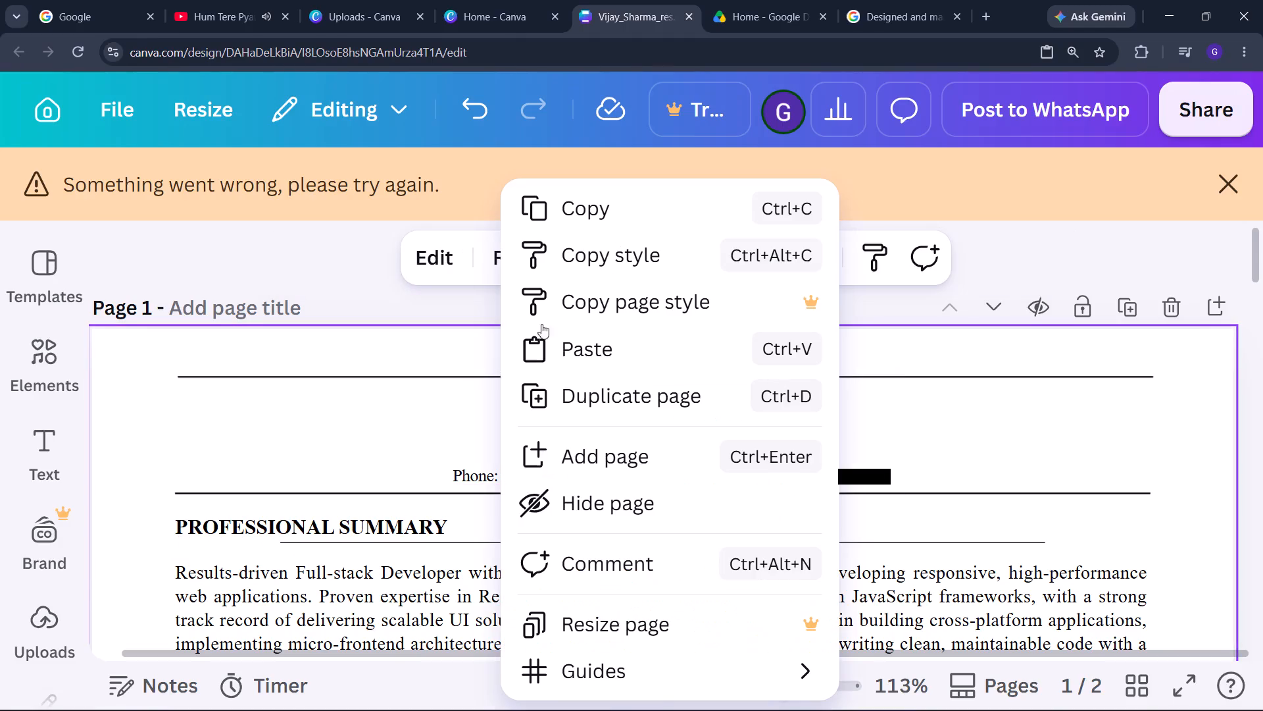
pyautogui.click(585, 337)
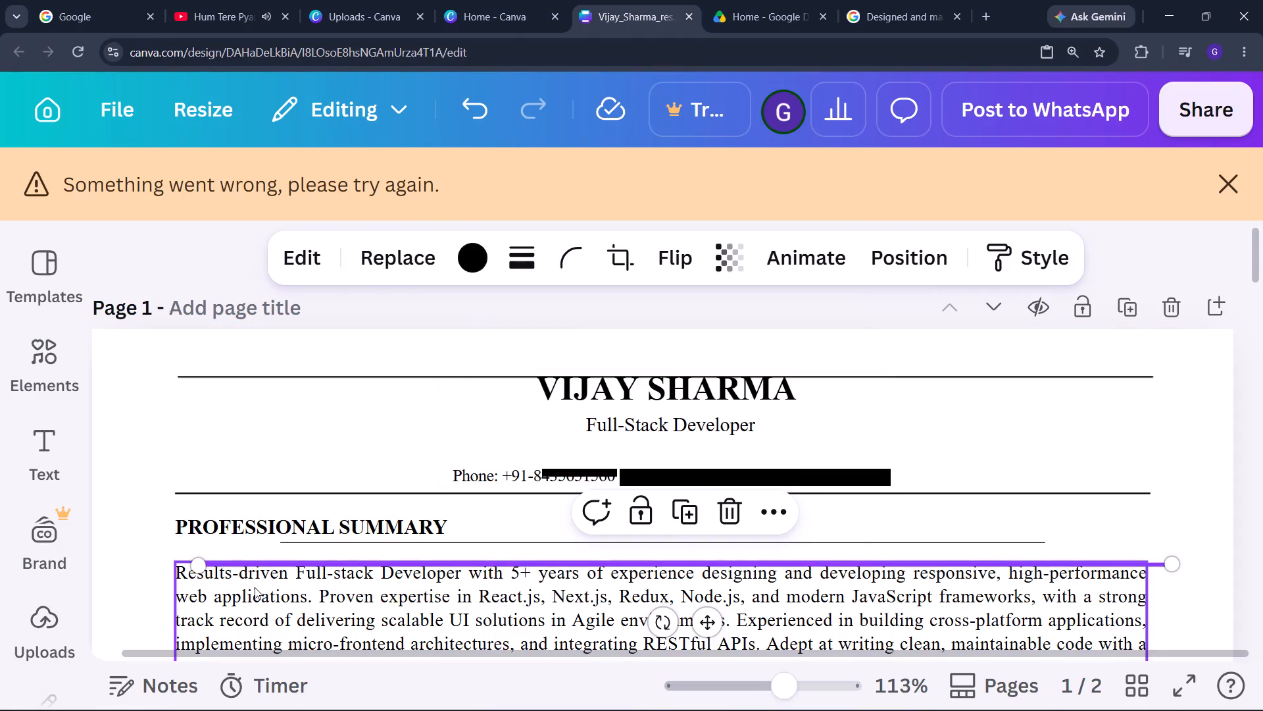
# Move the pasted line up onto the horizontal line at the name heading, matching its position.
pyautogui.moveTo(199, 566); pyautogui.dragTo(222, 485)
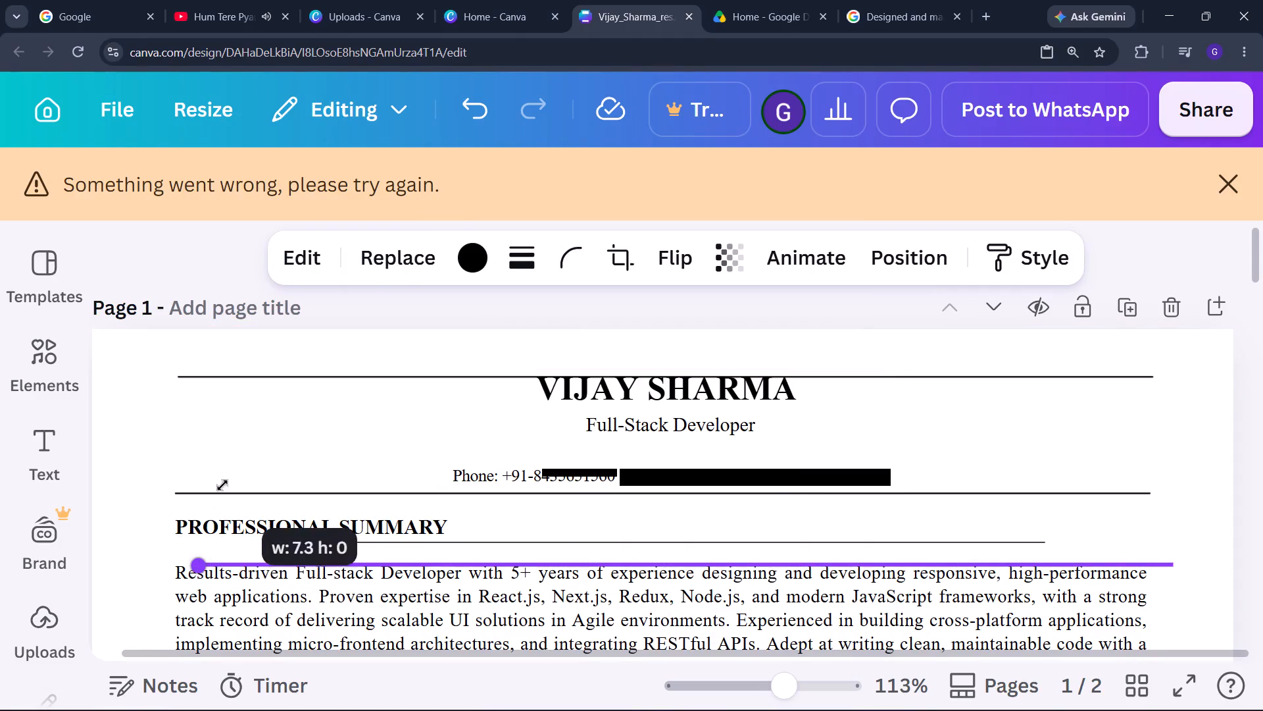
pyautogui.moveTo(222, 485); pyautogui.dragTo(222, 485)
pyautogui.click(222, 485)
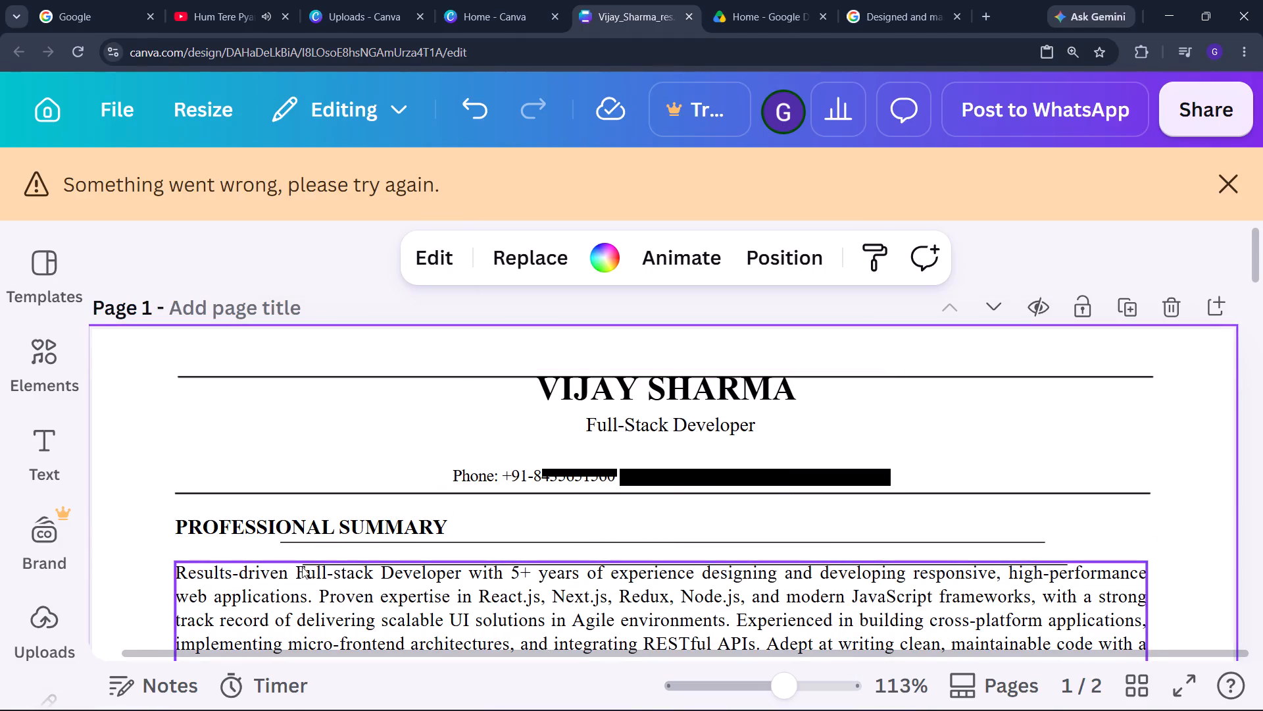
pyautogui.moveTo(324, 564); pyautogui.dragTo(262, 340)
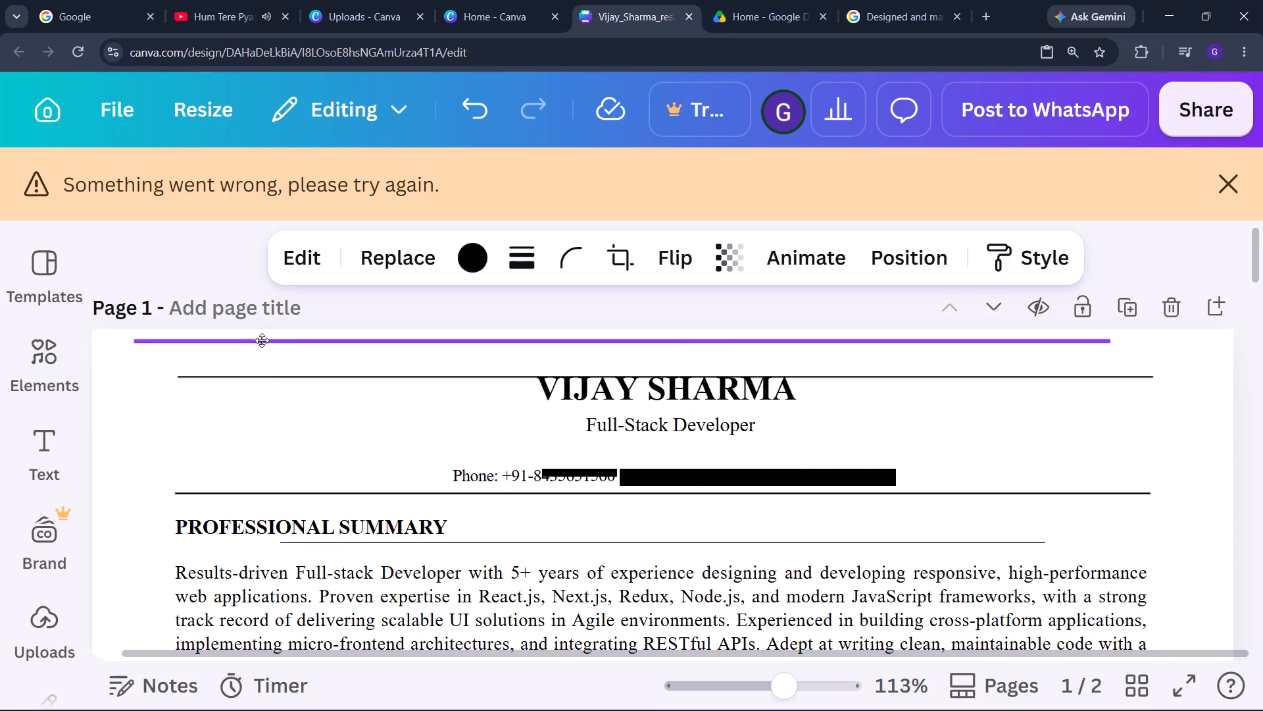
pyautogui.moveTo(262, 340); pyautogui.dragTo(303, 376)
pyautogui.click(315, 414)
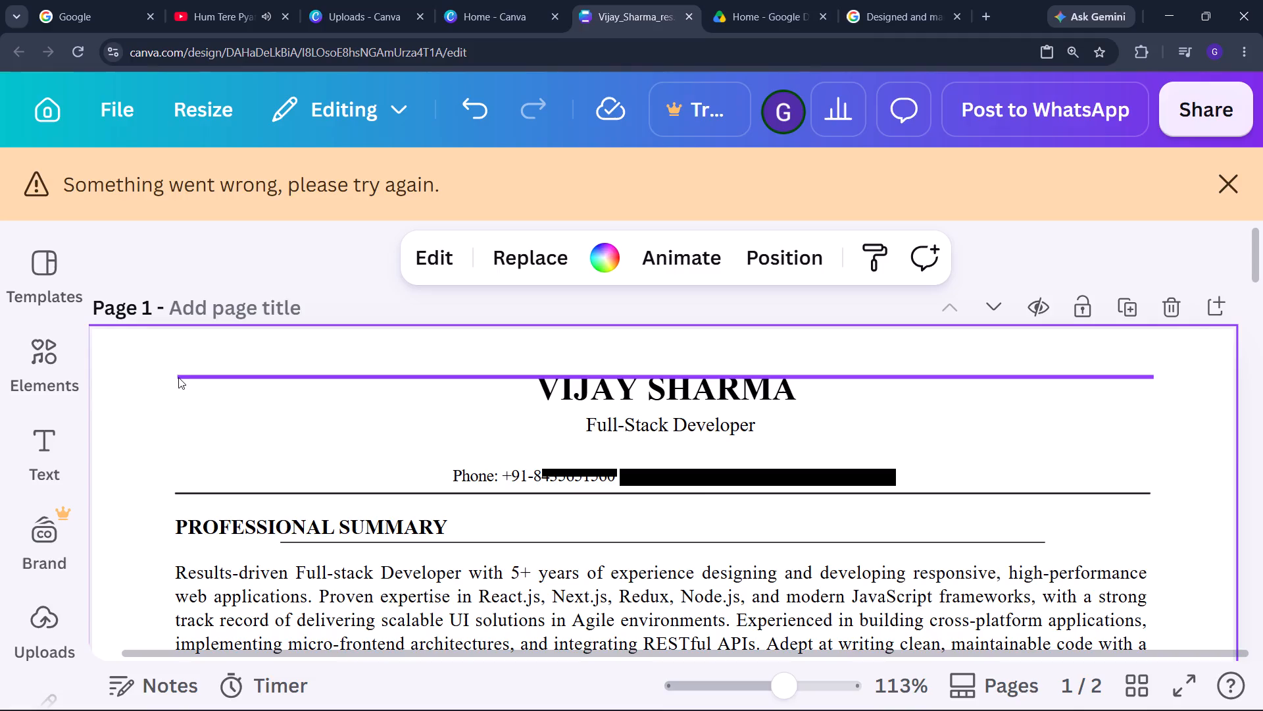
# Delete the original overlong line at the name heading, keeping the pasted line.
pyautogui.press('BackSpace')
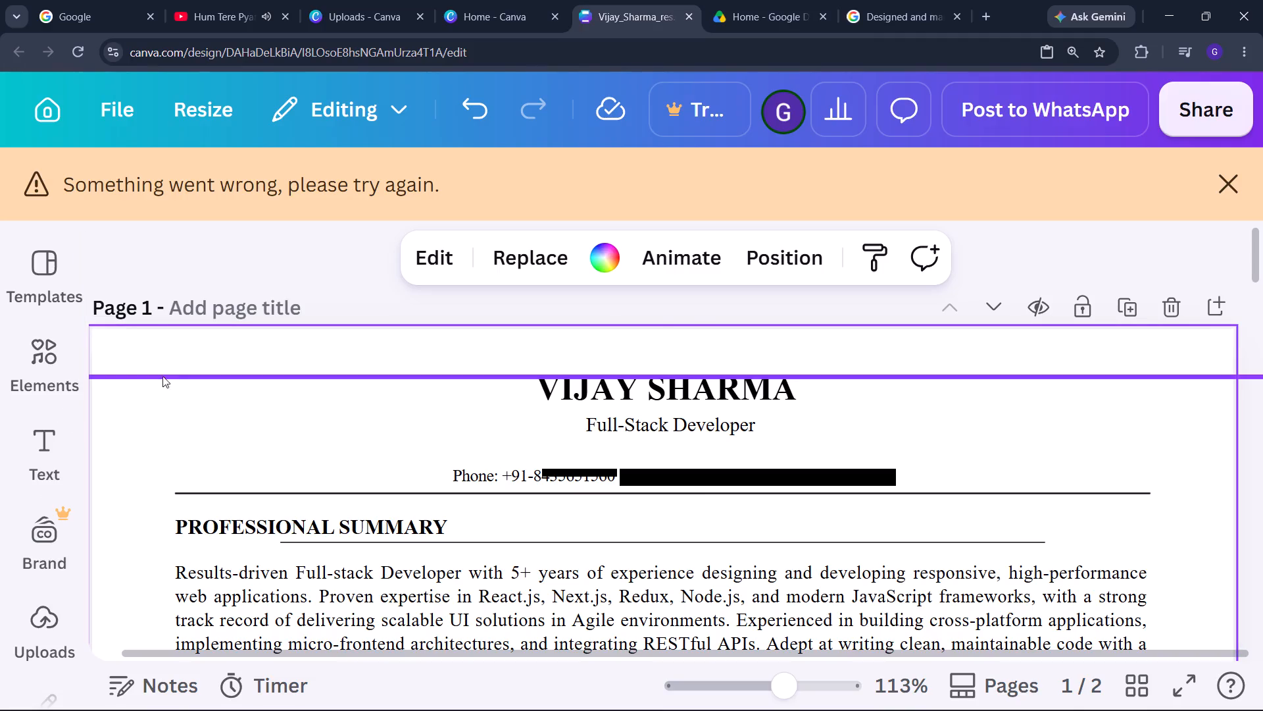
pyautogui.doubleClick(151, 376)
pyautogui.press('BackSpace')
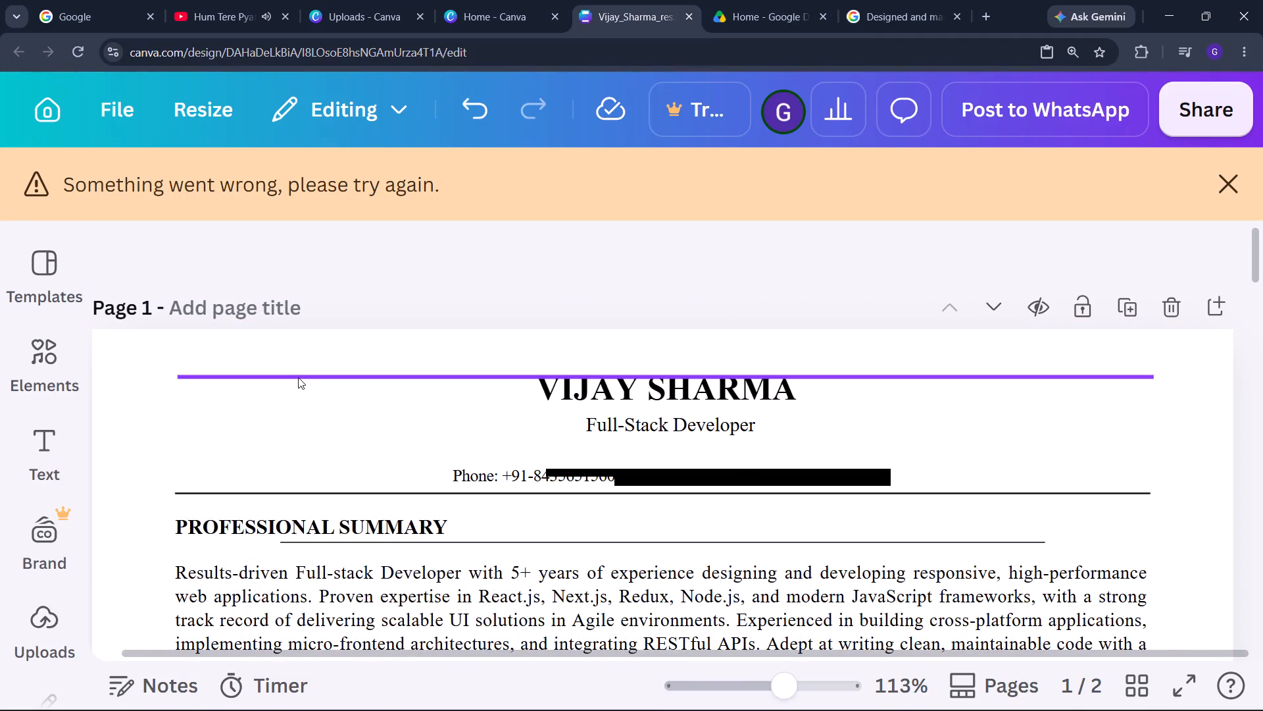
# Move the pasted line down onto the divider beneath the contact details, with its left end at the section headings' left edge.
pyautogui.moveTo(298, 377); pyautogui.dragTo(291, 401)
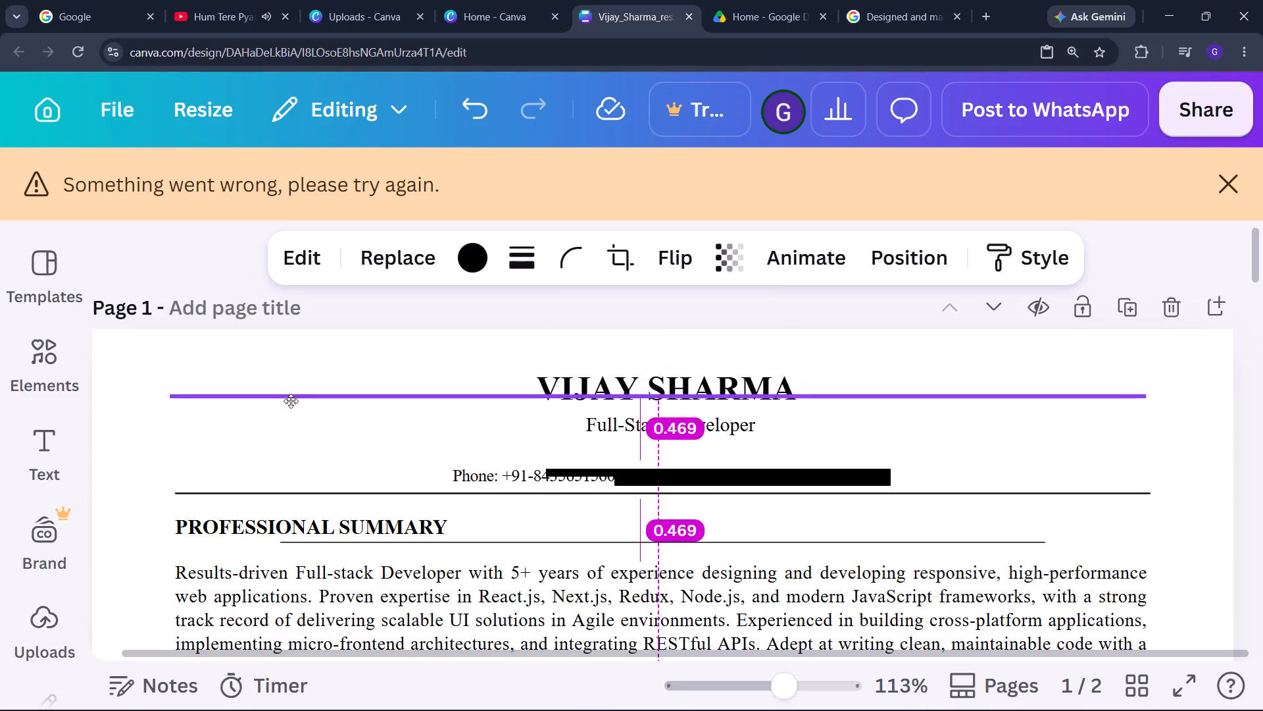
pyautogui.moveTo(291, 401); pyautogui.dragTo(303, 491)
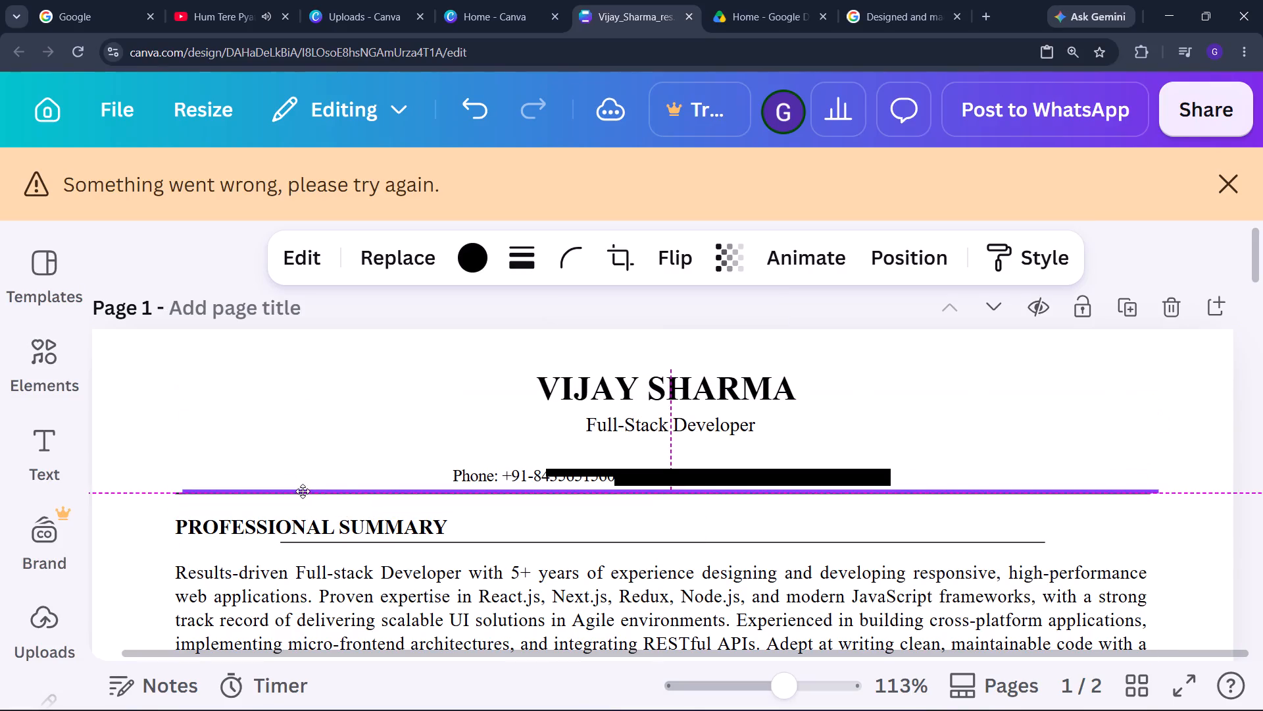
pyautogui.moveTo(303, 491); pyautogui.dragTo(295, 491)
pyautogui.click(295, 491)
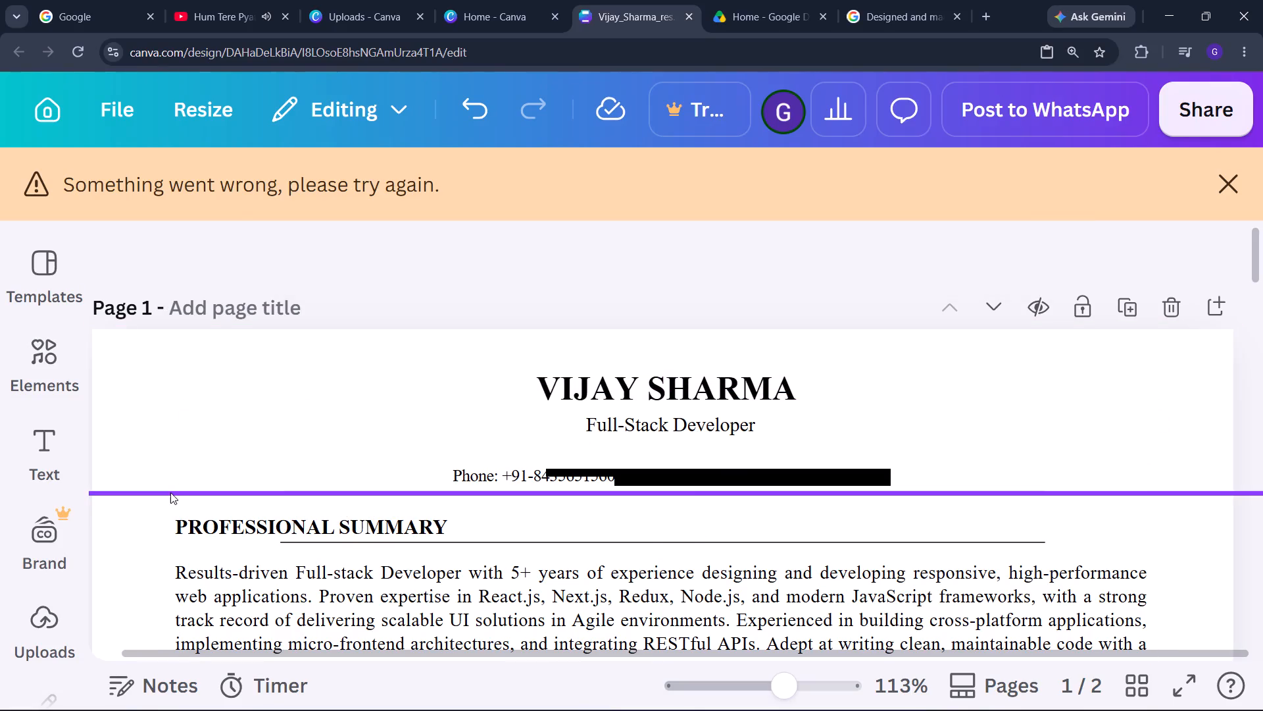
# Delete the original divider beneath the contact details, leaving only the pasted line.
pyautogui.doubleClick(170, 492)
pyautogui.press('BackSpace')
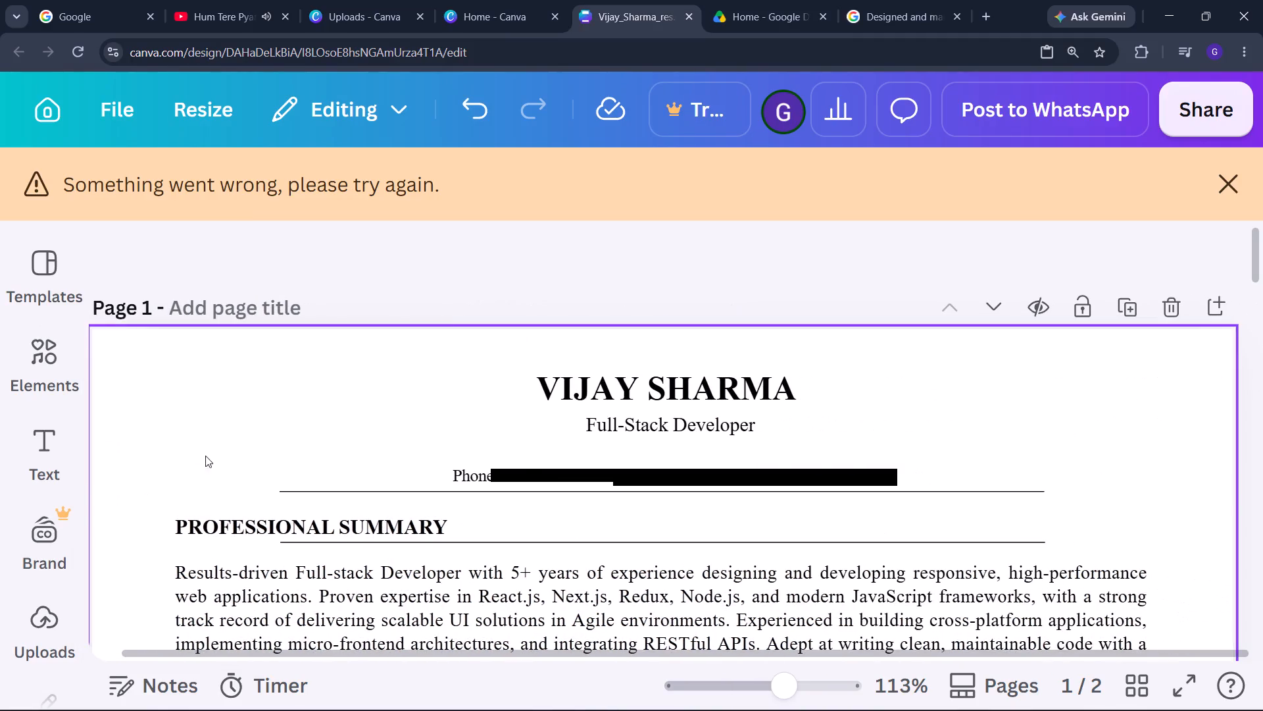
# Check the length and alignment of the section divider lines from the contact details on page 1 through EDUCATION on page 2.
pyautogui.click(309, 490)
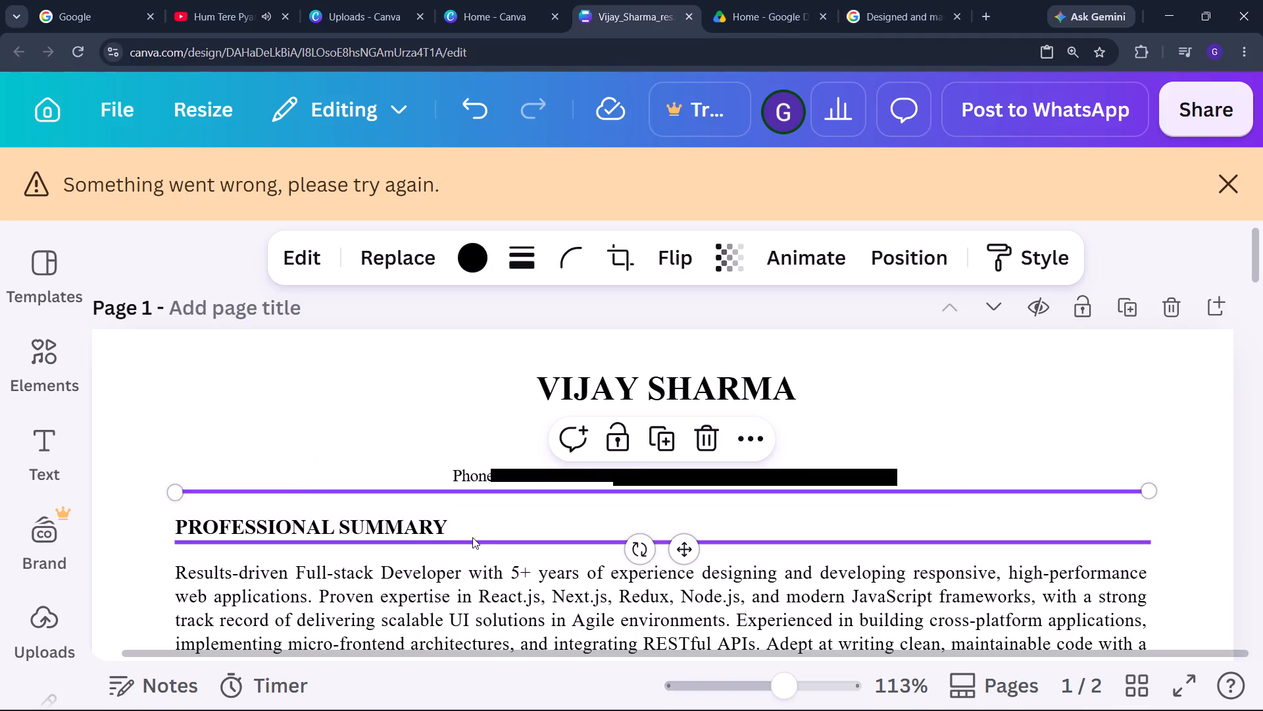
pyautogui.scroll(-2, 472, 542)
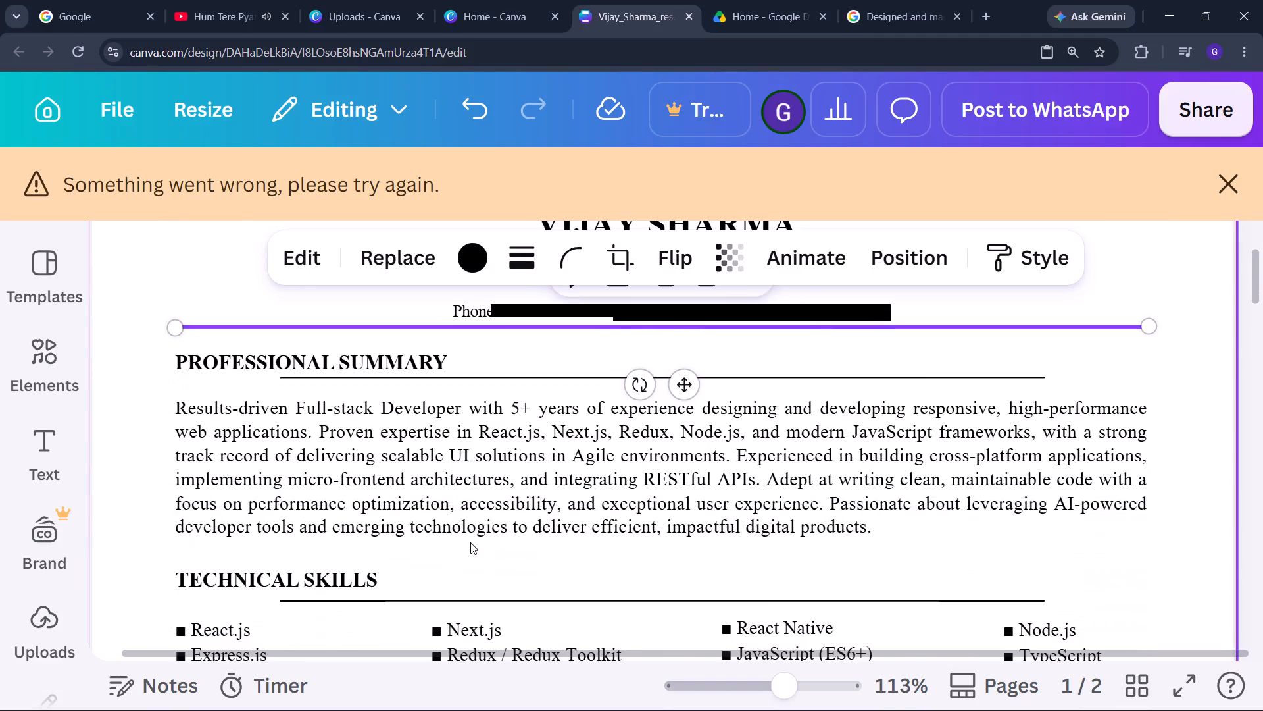
pyautogui.scroll(-3, 469, 542)
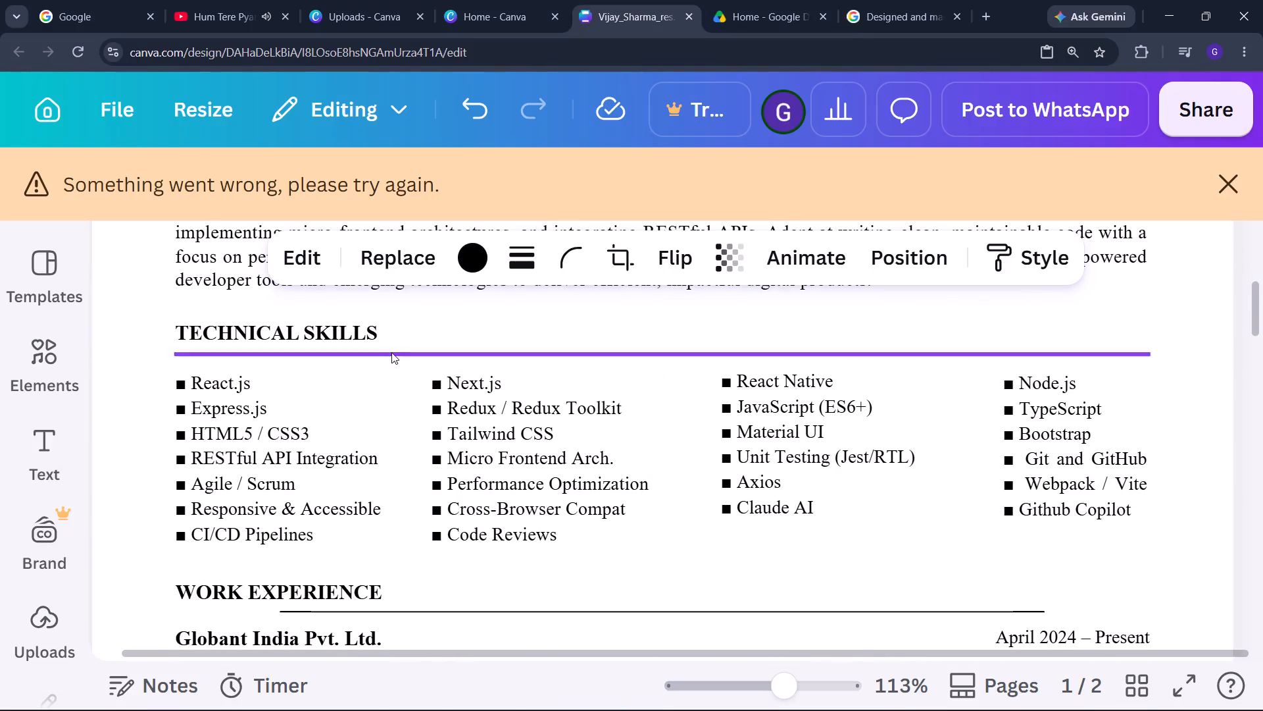
pyautogui.scroll(-1, 383, 359)
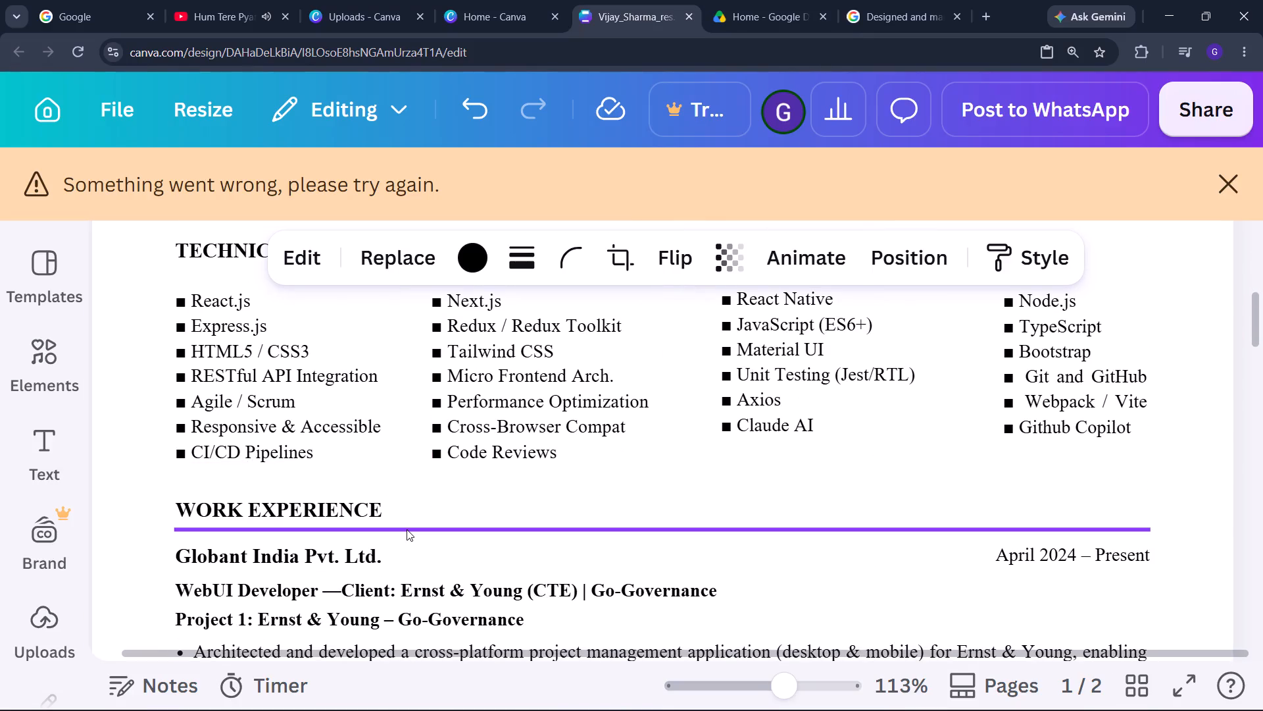
pyautogui.scroll(-2, 407, 529)
pyautogui.scroll(2, 407, 529)
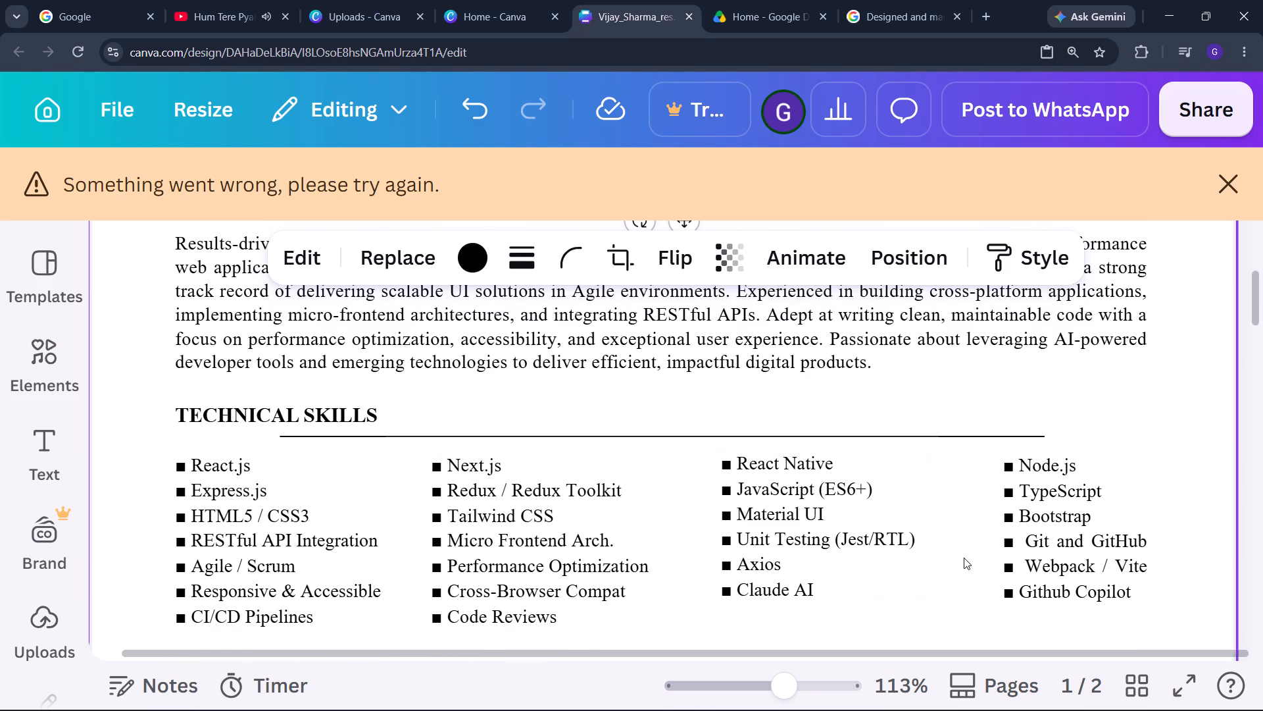
pyautogui.click(1035, 536)
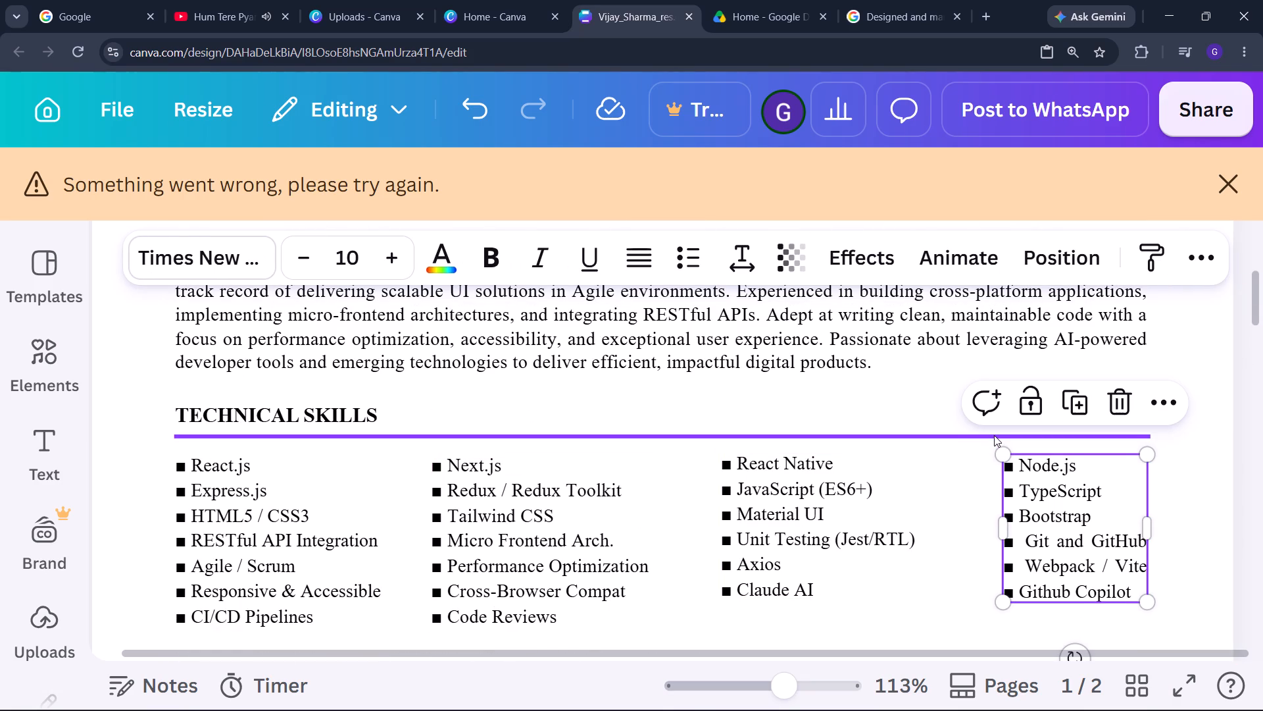
pyautogui.scroll(-5, 994, 435)
pyautogui.scroll(2, 1067, 365)
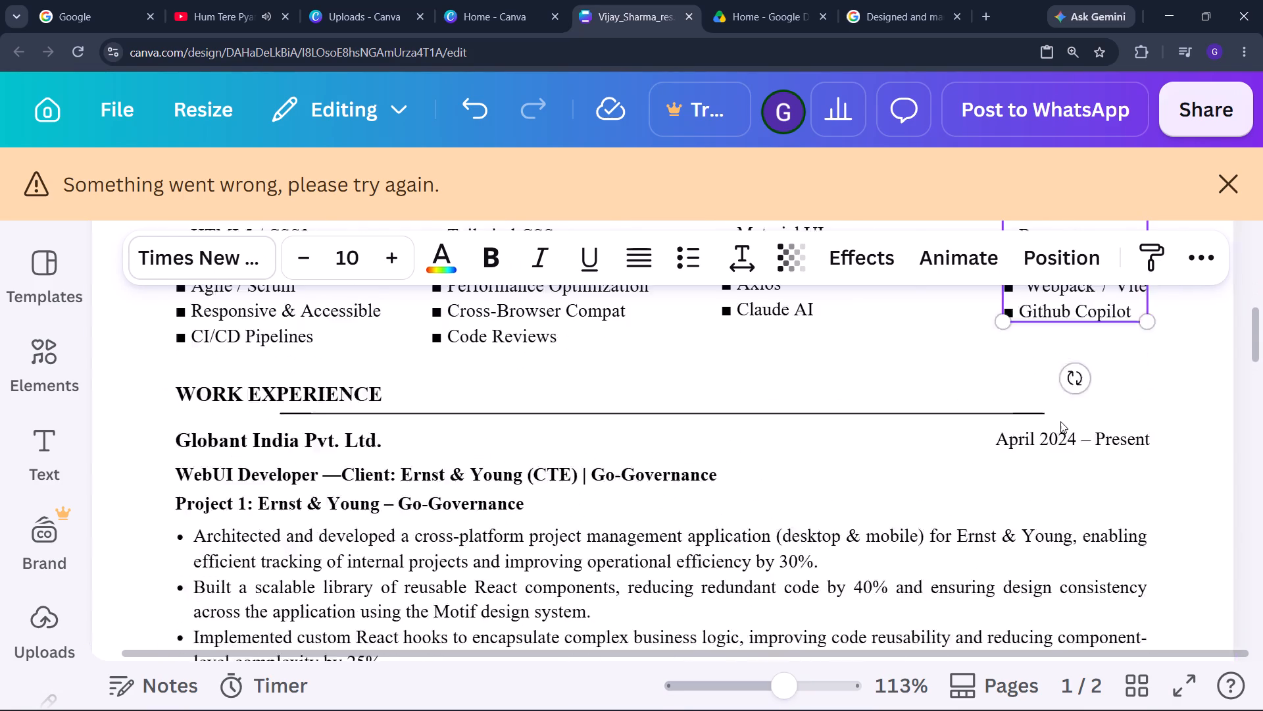
pyautogui.scroll(-2, 1062, 470)
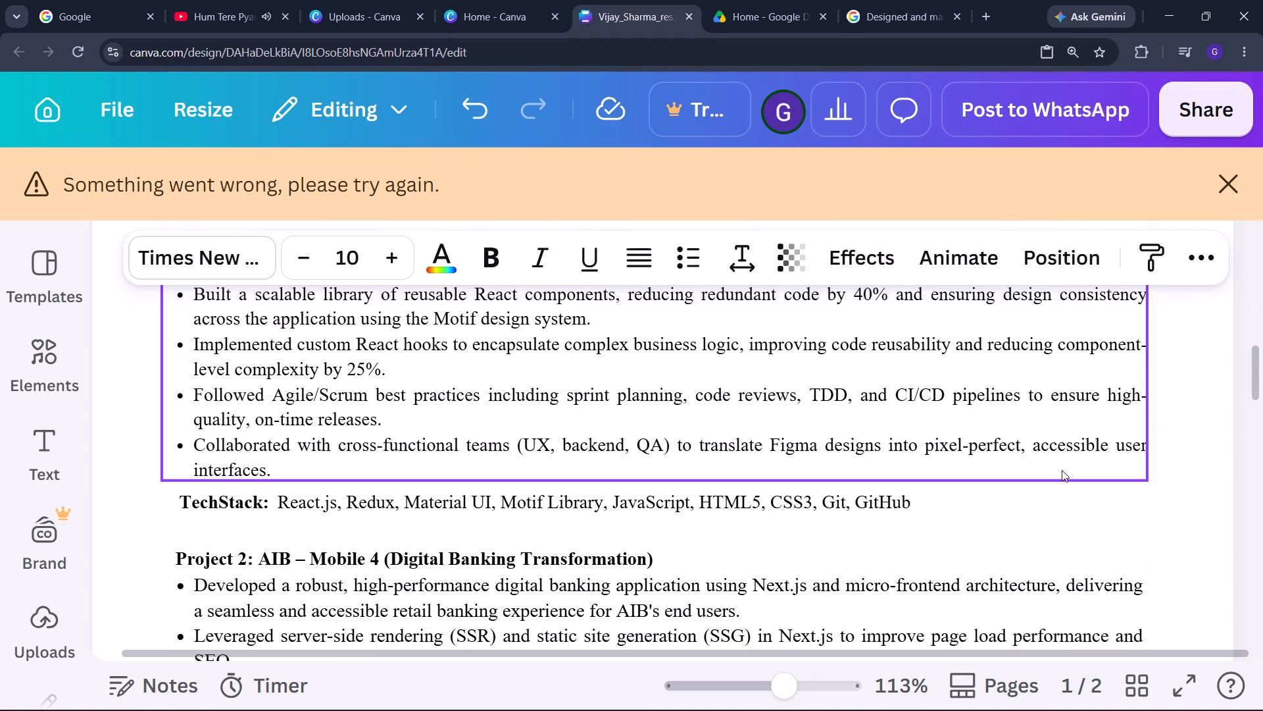
pyautogui.scroll(-1, 1062, 470)
pyautogui.scroll(1, 1062, 470)
pyautogui.scroll(-1, 1062, 470)
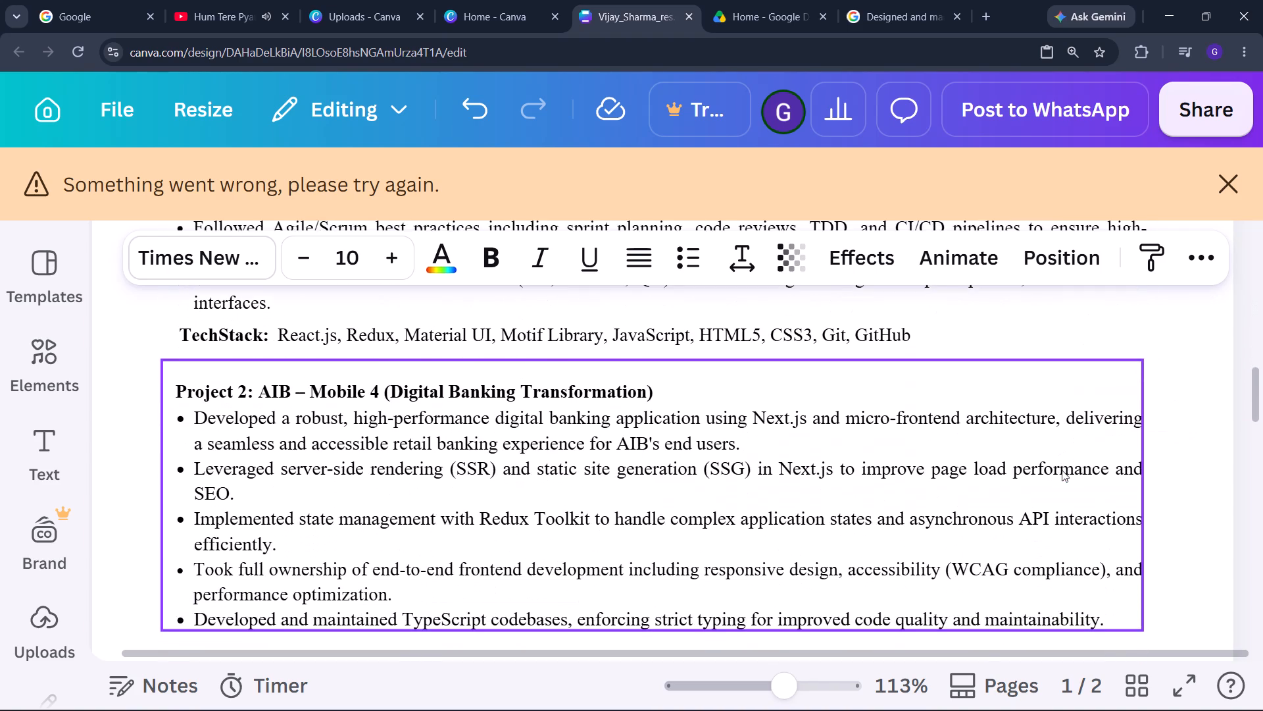
pyautogui.scroll(-6, 1062, 470)
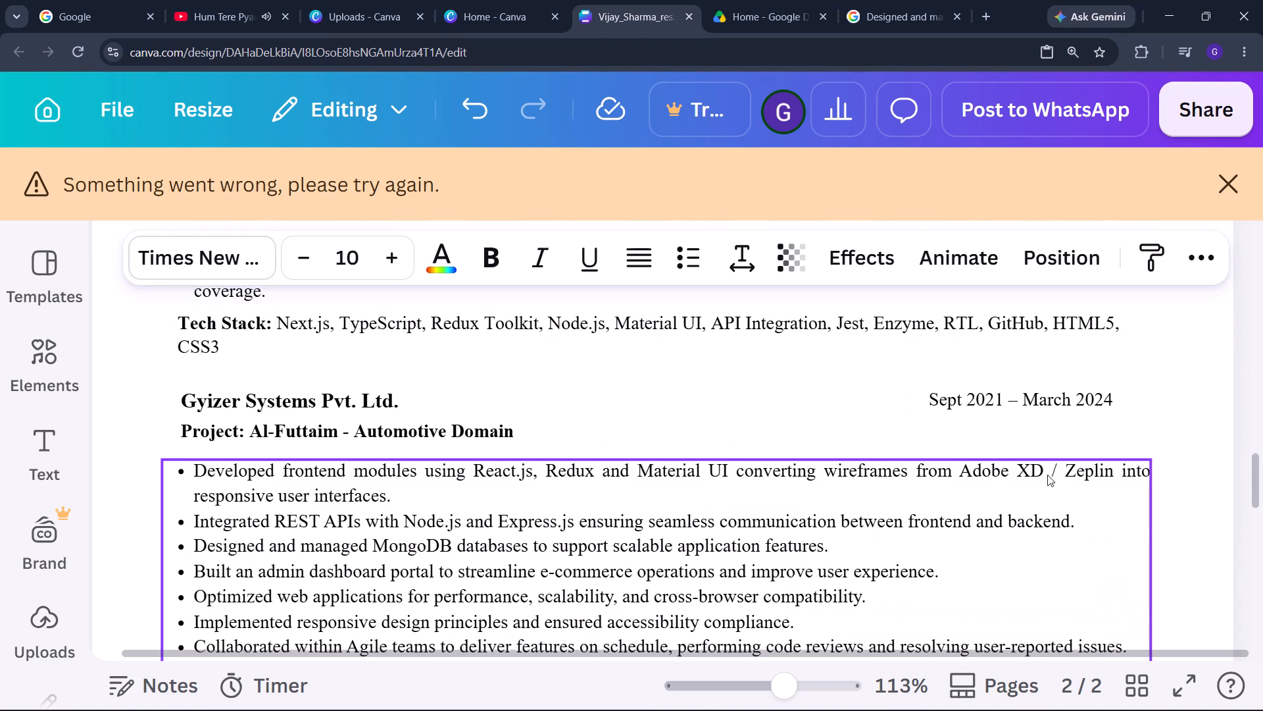
pyautogui.scroll(-2, 660, 490)
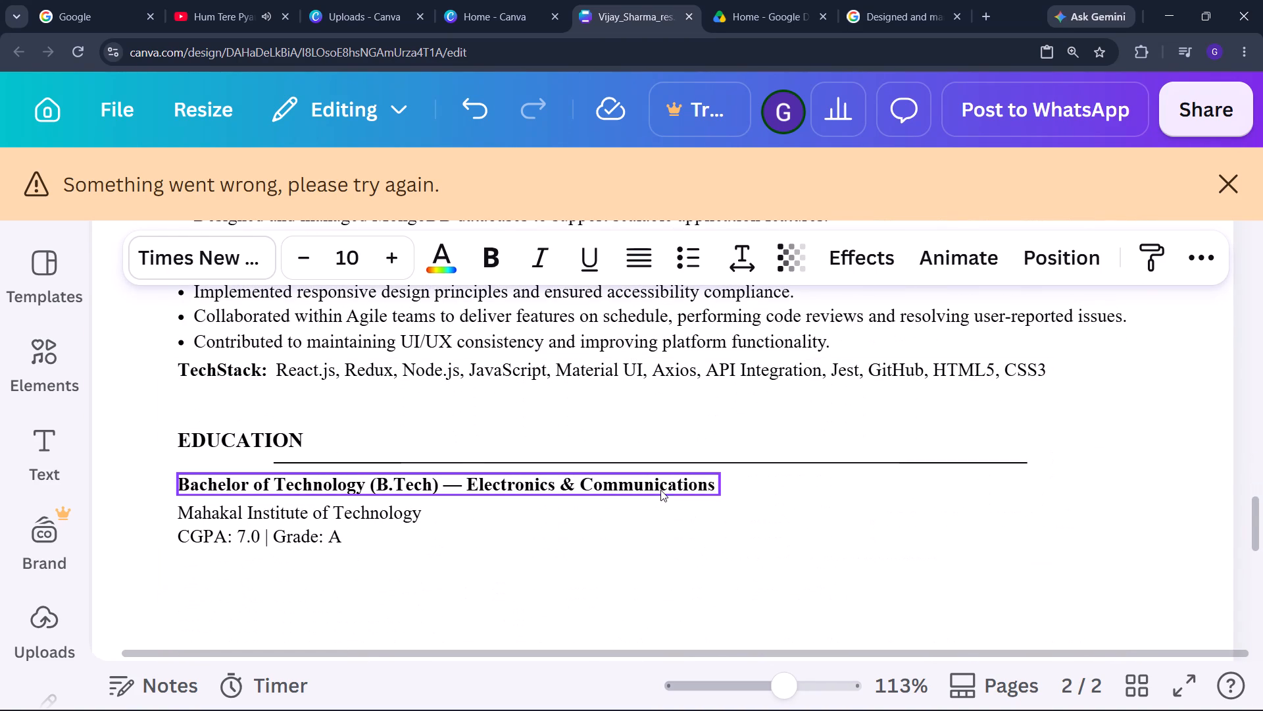
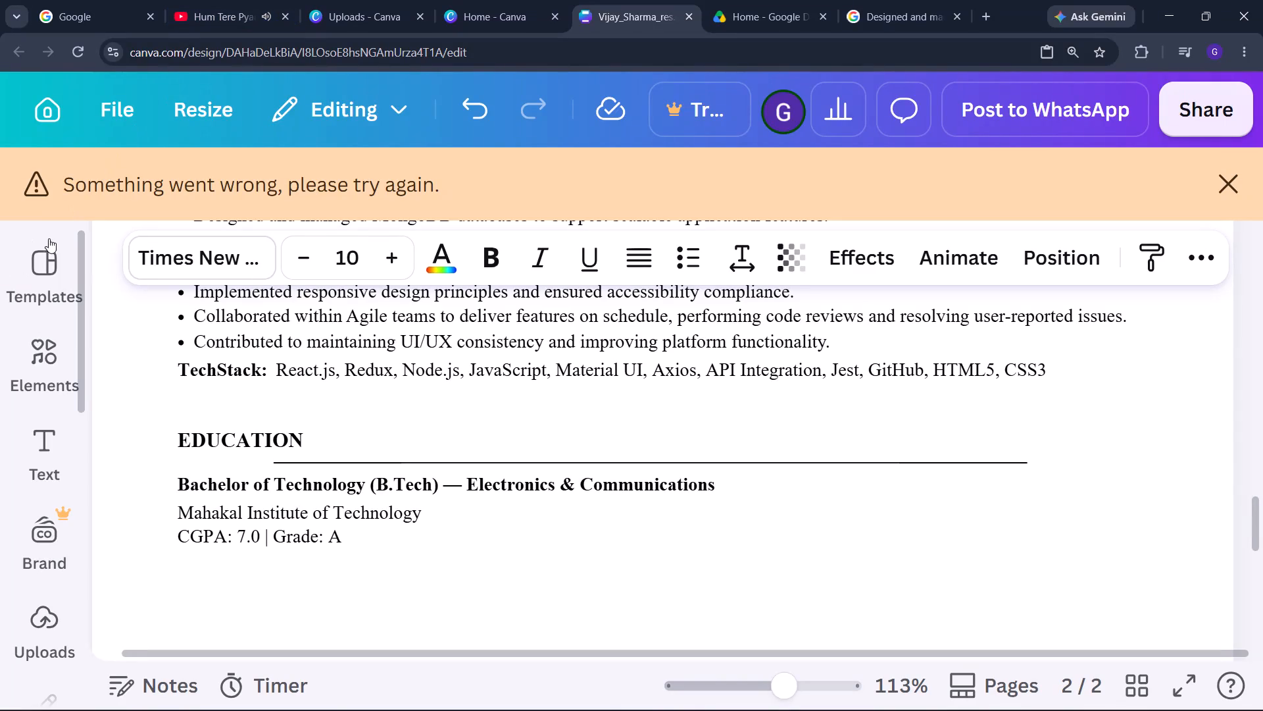
# Dismiss the error banner above the resume design.
pyautogui.click(1231, 183)
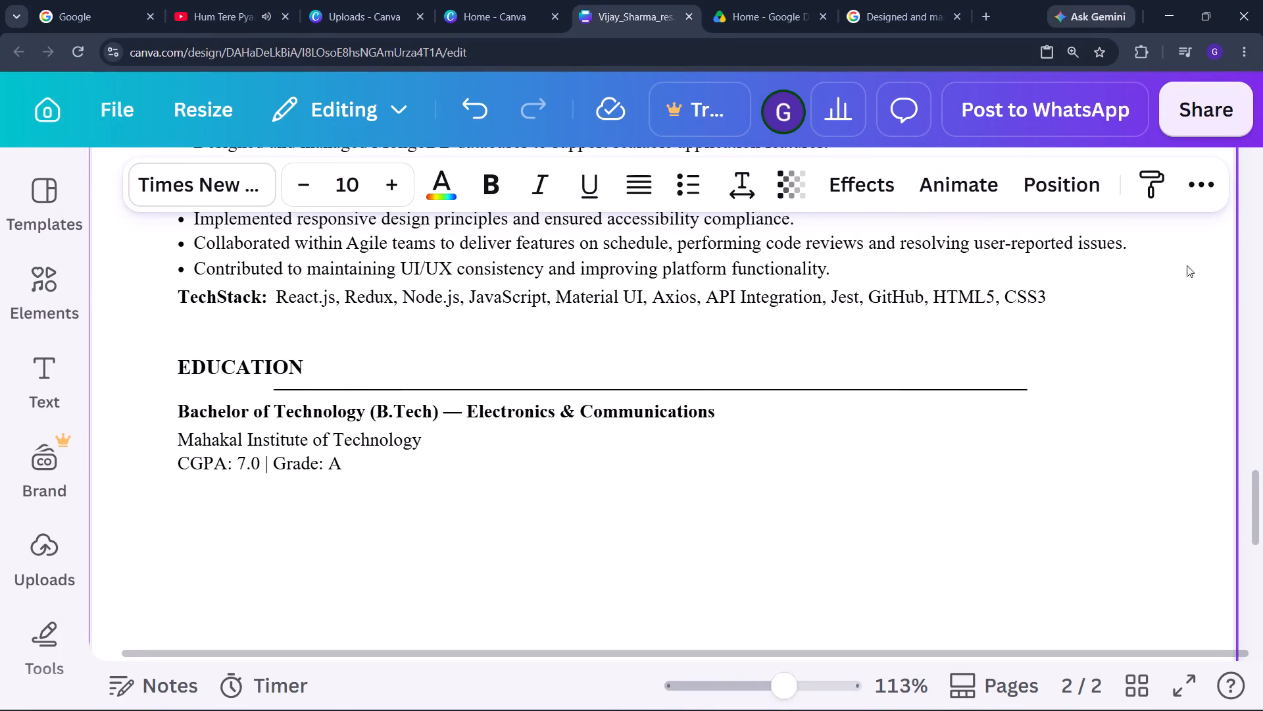
pyautogui.keyDown('ctrl'); pyautogui.scroll(-1, 1168, 309); pyautogui.keyUp('ctrl')
pyautogui.keyDown('ctrl'); pyautogui.scroll(-2, 1135, 115); pyautogui.keyUp('ctrl')
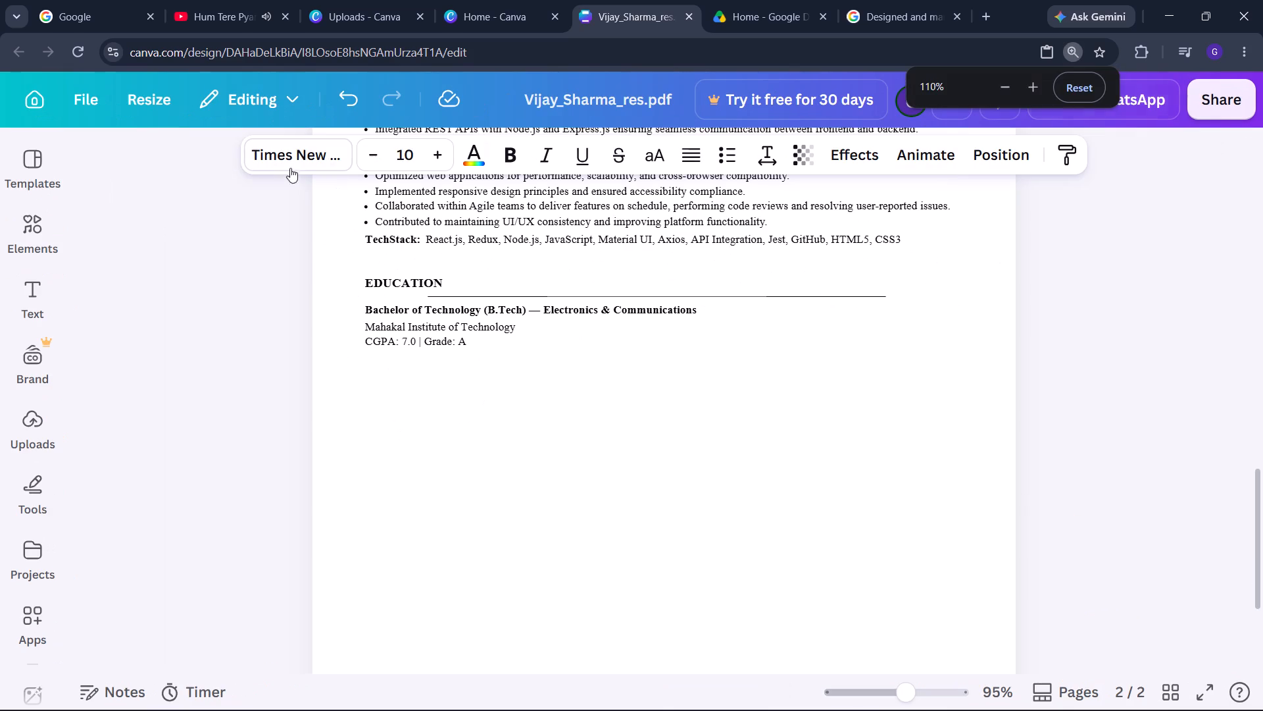
pyautogui.scroll(2, 0, 197)
pyautogui.scroll(3, 31, 243)
pyautogui.scroll(-1, 24, 261)
pyautogui.scroll(1, 24, 262)
pyautogui.scroll(-3, 23, 265)
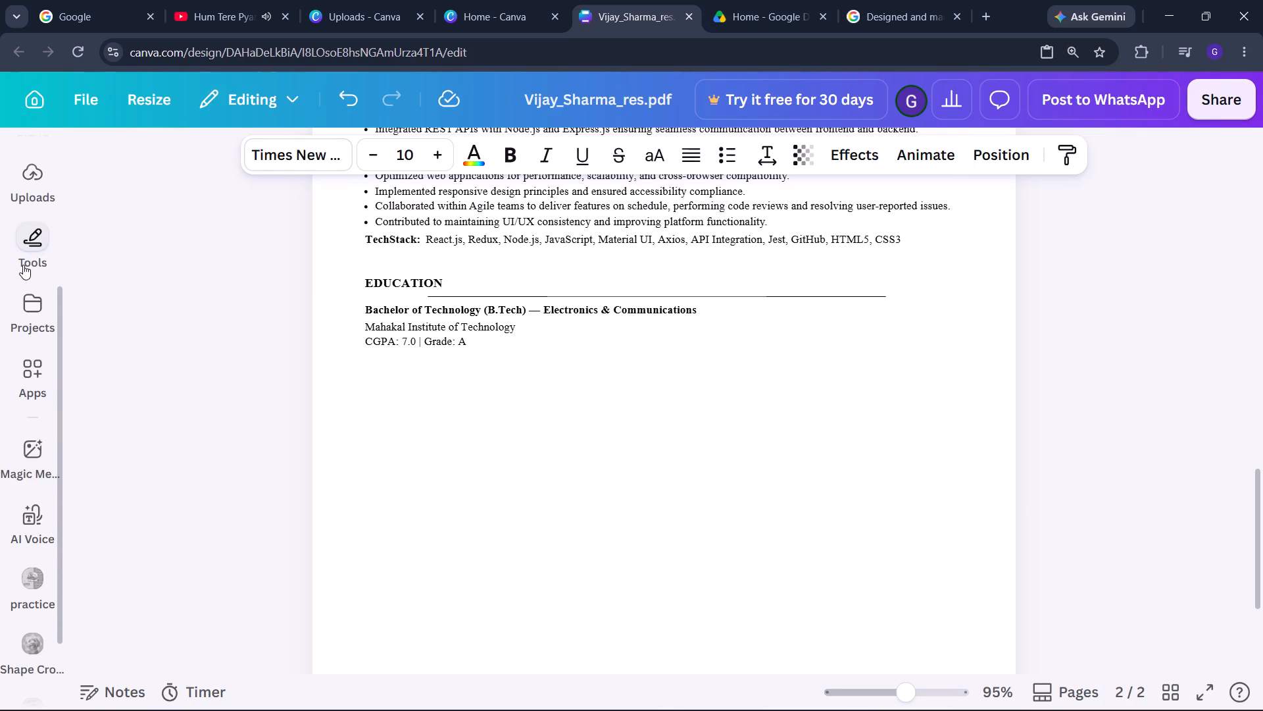
pyautogui.scroll(6, 23, 265)
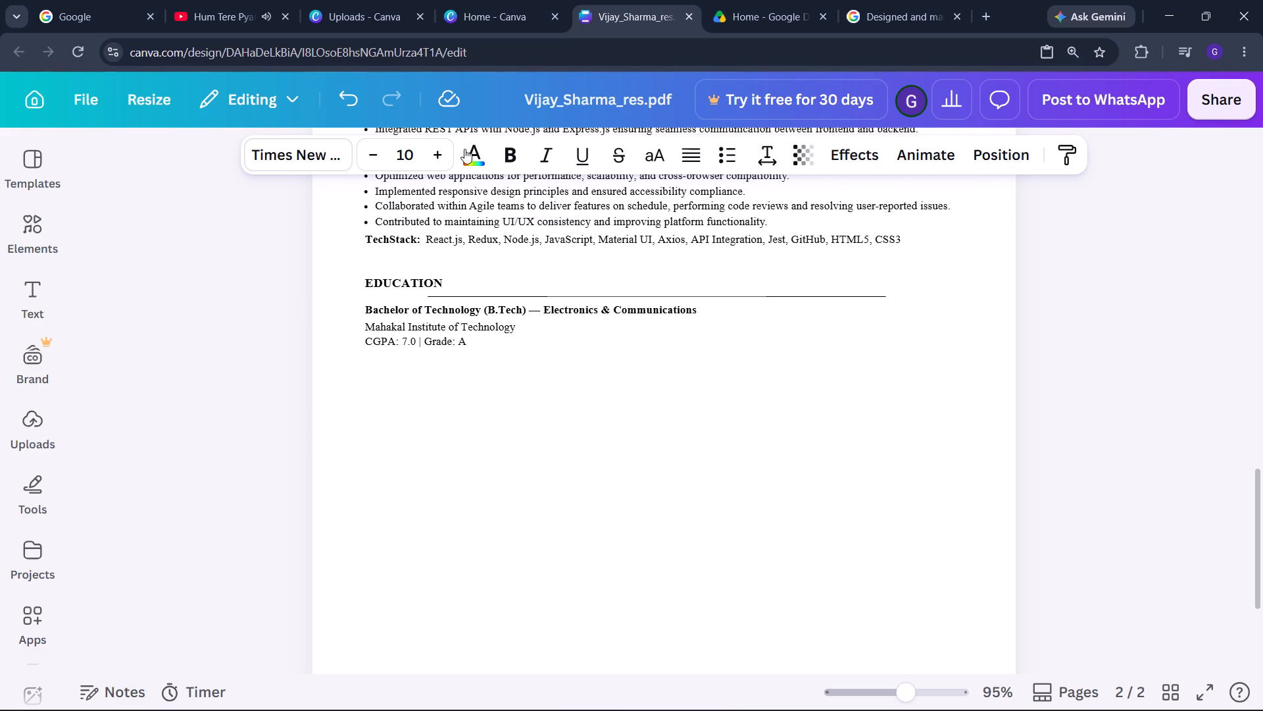
pyautogui.click(547, 445)
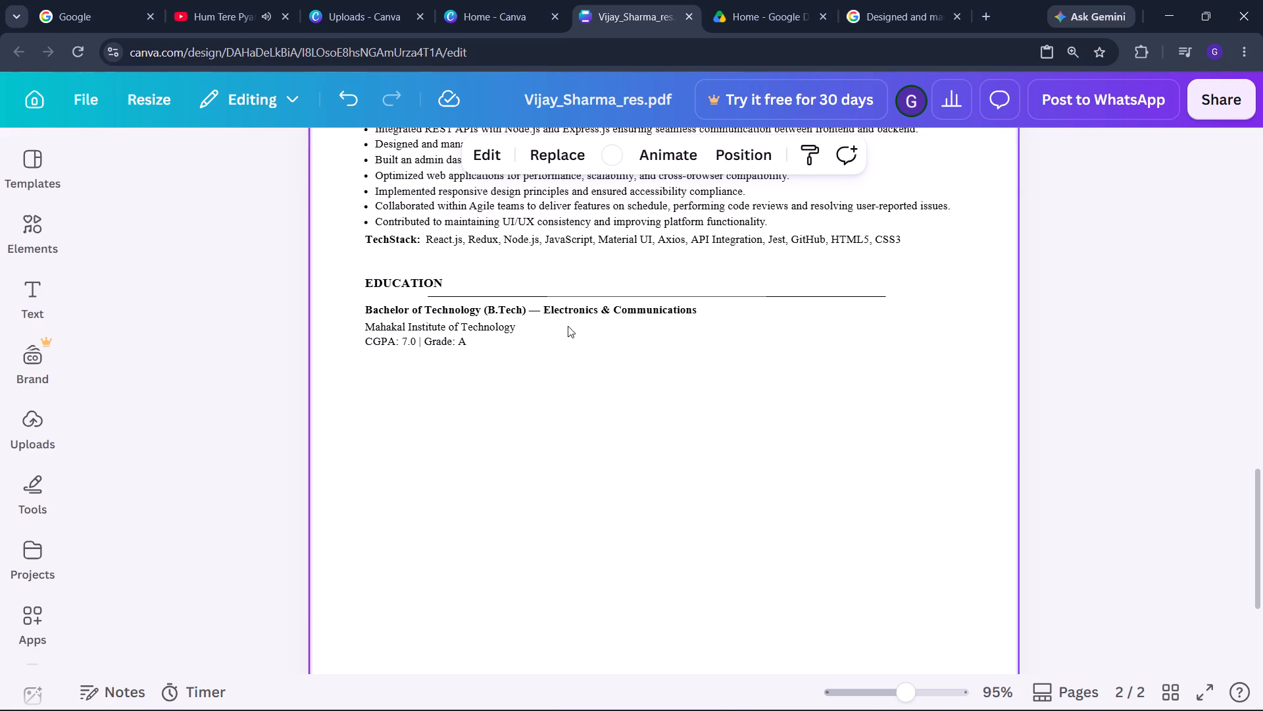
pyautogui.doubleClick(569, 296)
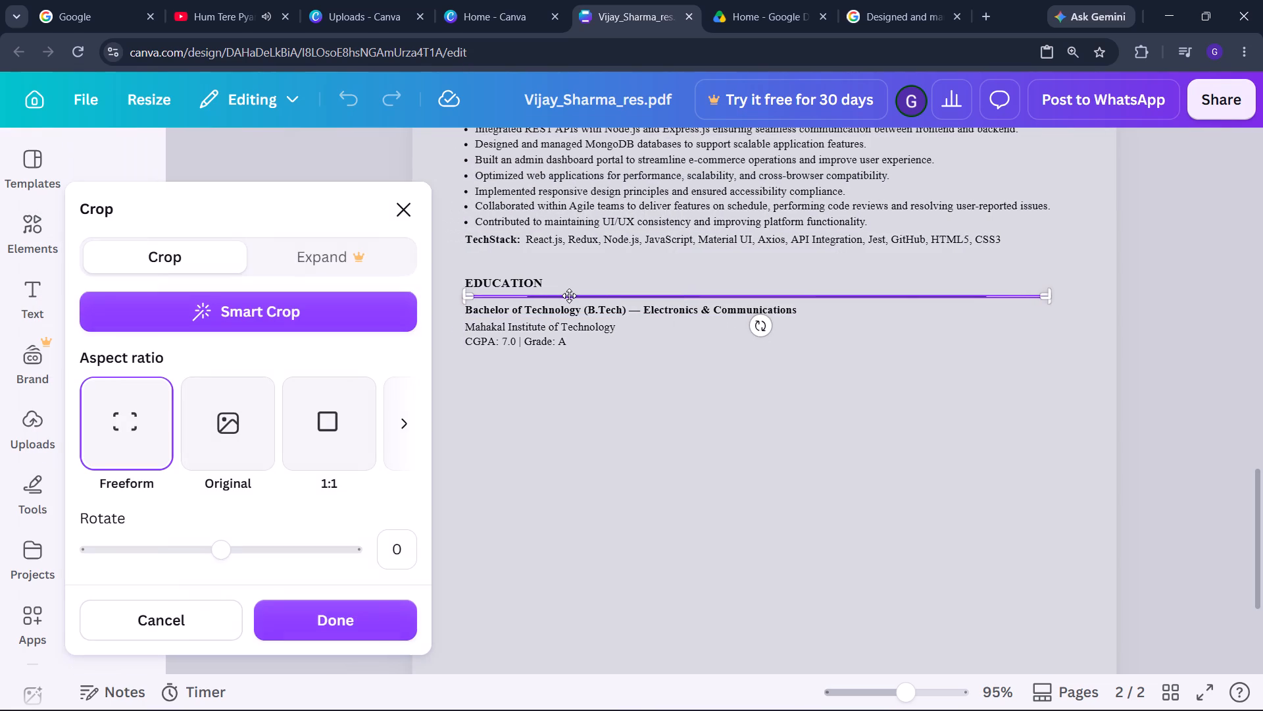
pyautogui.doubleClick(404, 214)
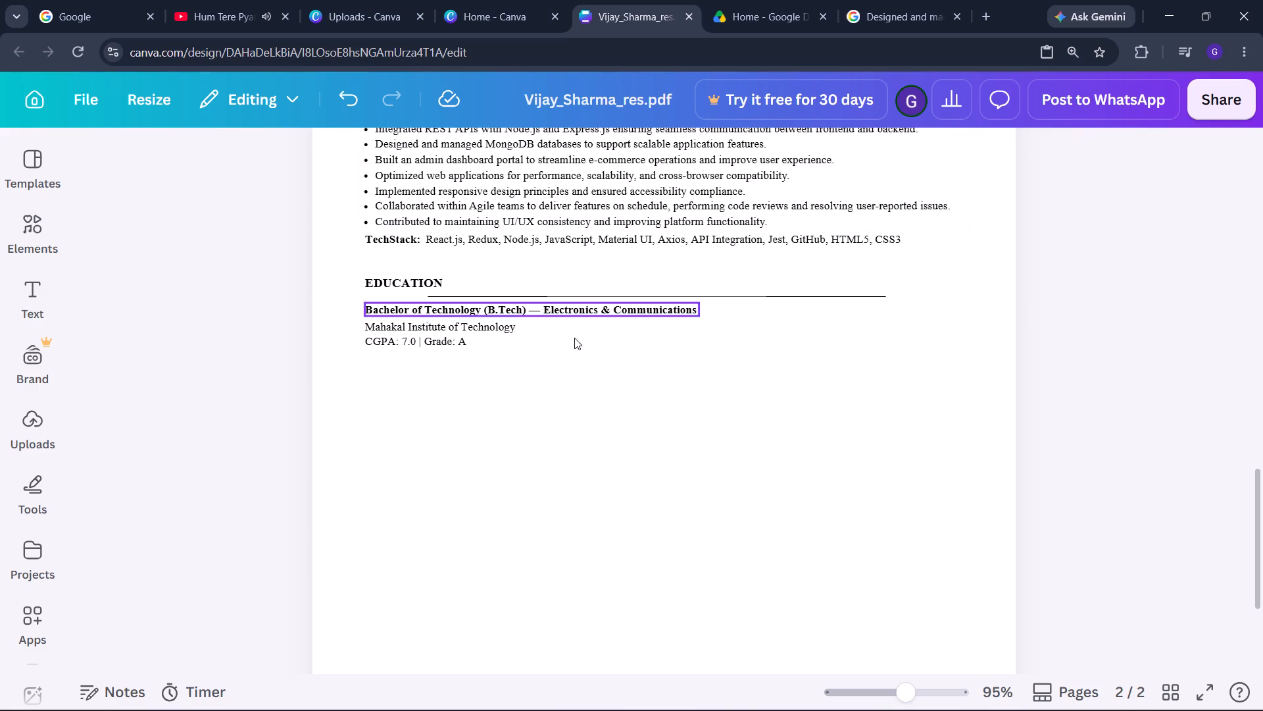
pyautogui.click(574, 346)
# Search the design elements for "Line" and browse all matching line shapes.
pyautogui.scroll(2, 574, 346)
pyautogui.doubleClick(32, 243)
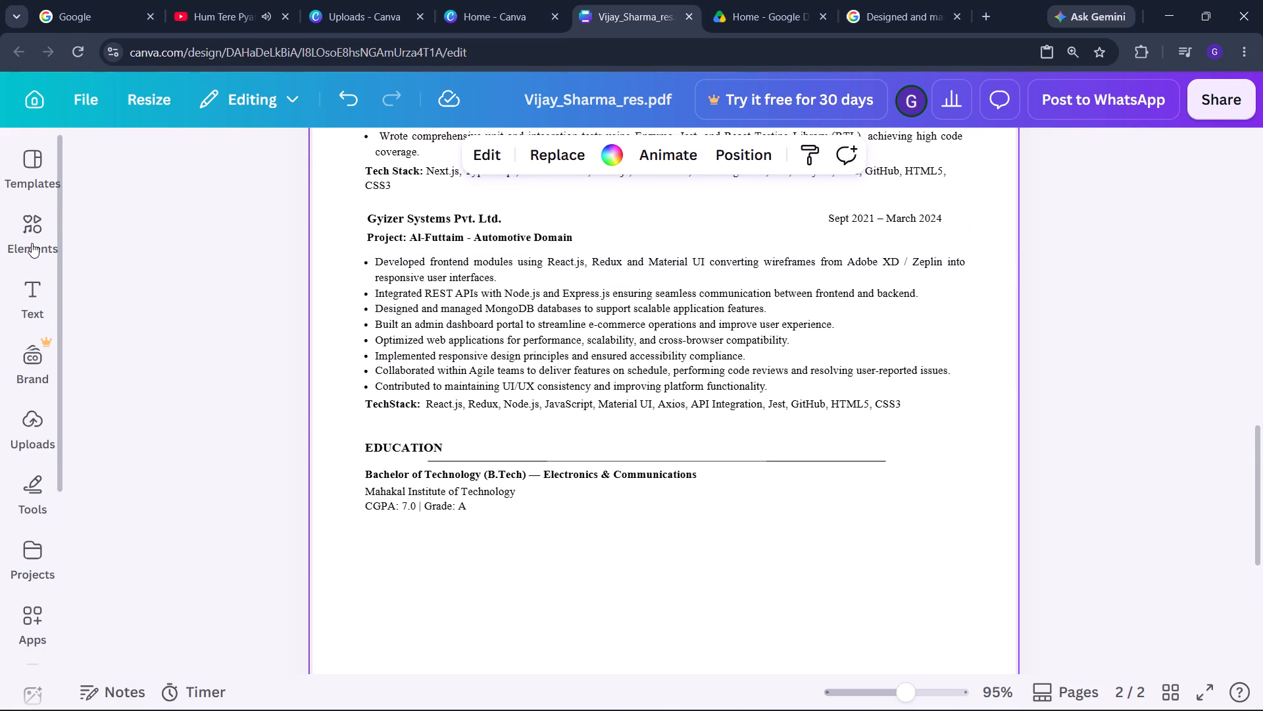
pyautogui.click(34, 234)
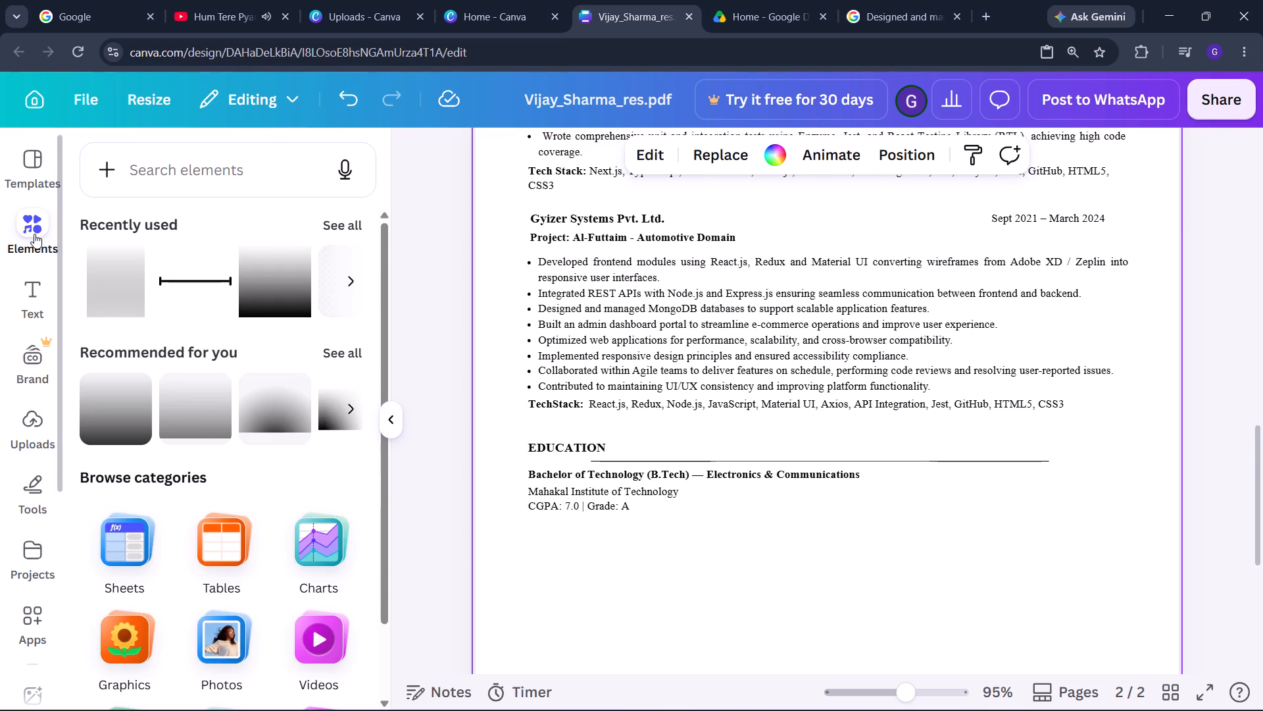
pyautogui.click(223, 172)
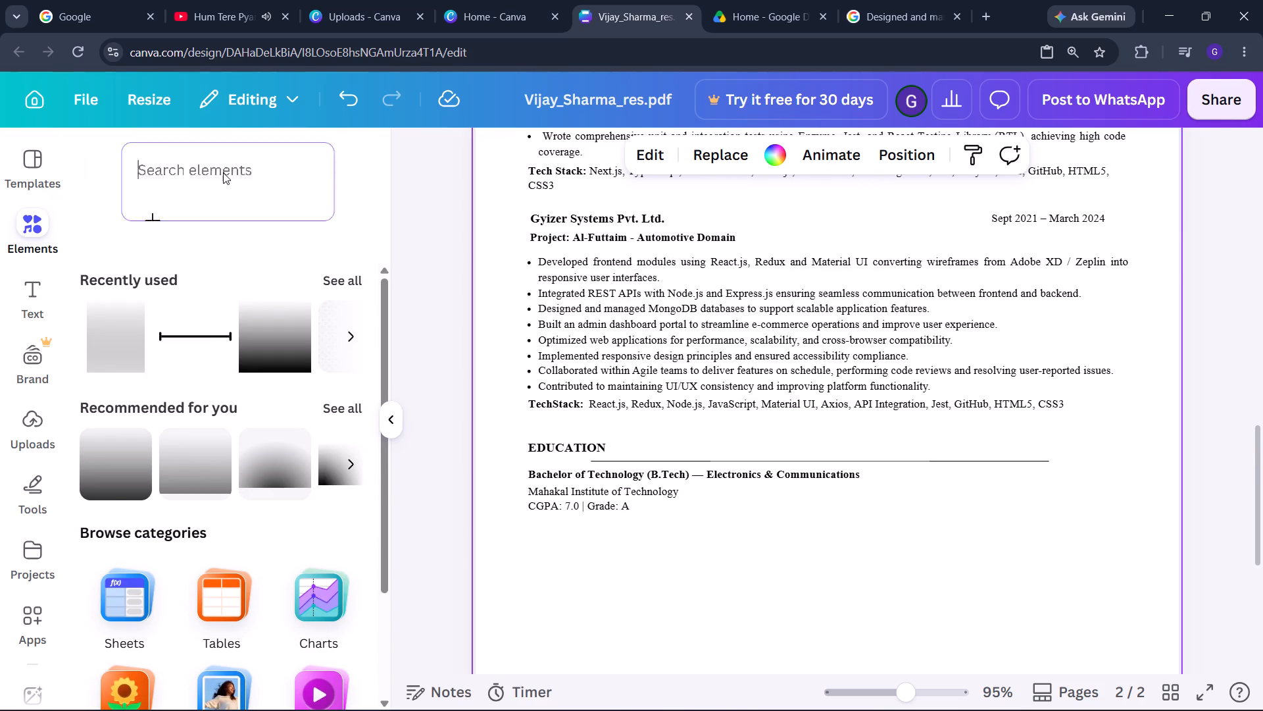
pyautogui.write('line')
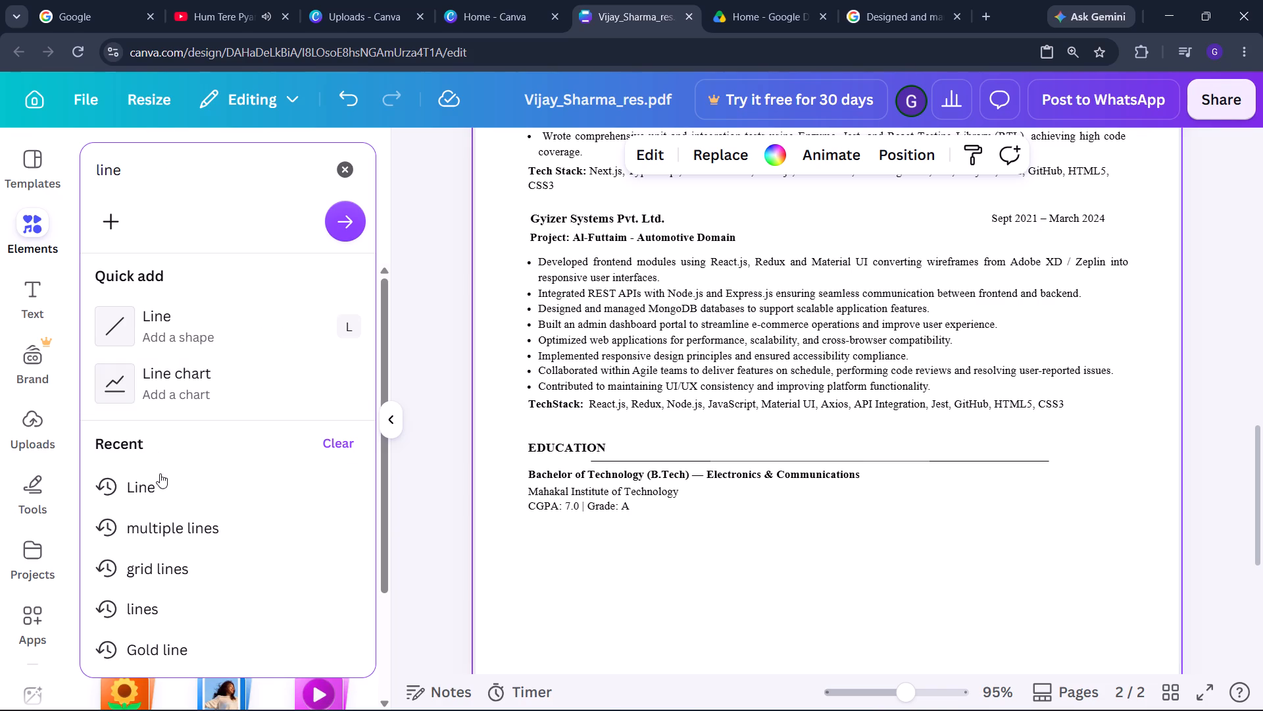
pyautogui.doubleClick(159, 487)
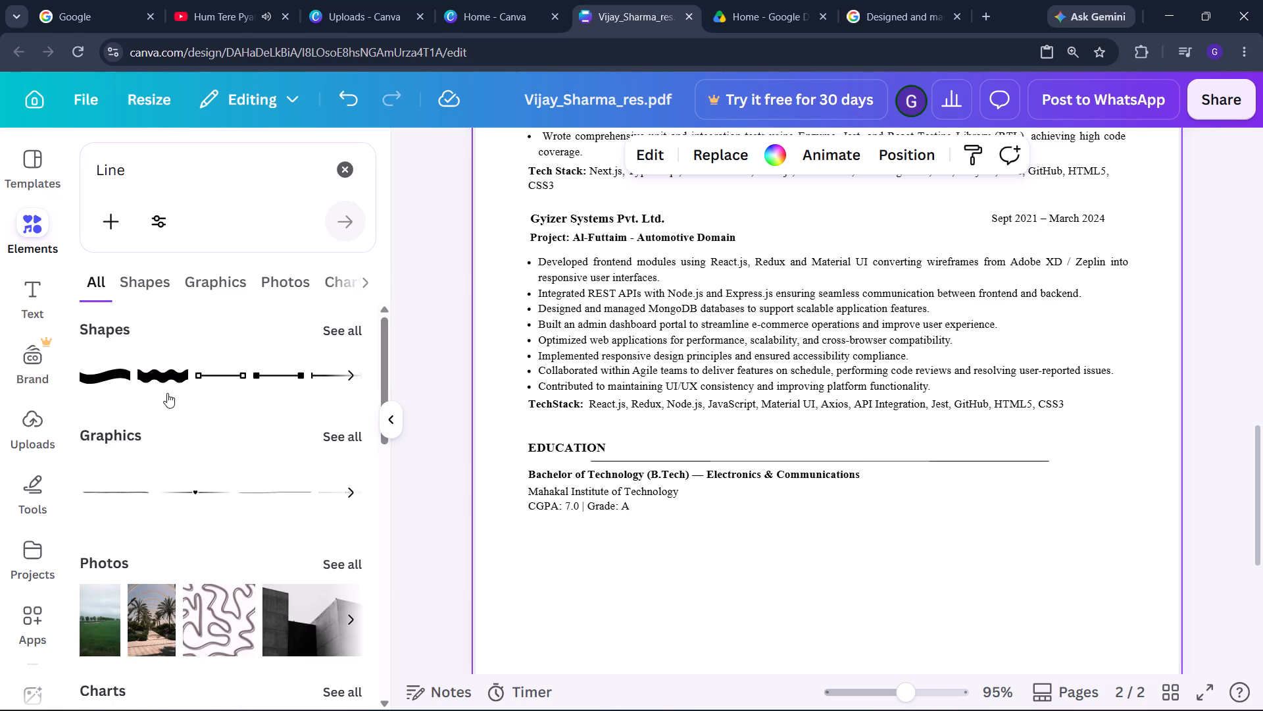
pyautogui.click(332, 331)
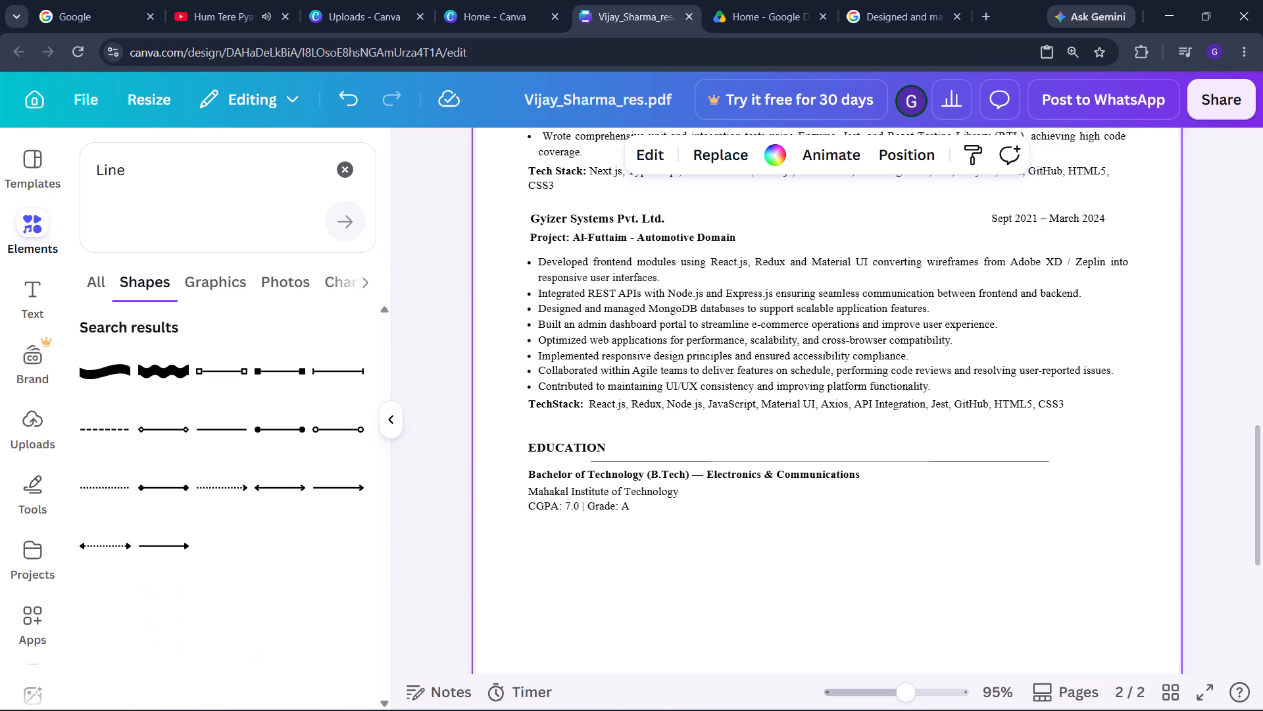
pyautogui.doubleClick(39, 172)
pyautogui.doubleClick(43, 301)
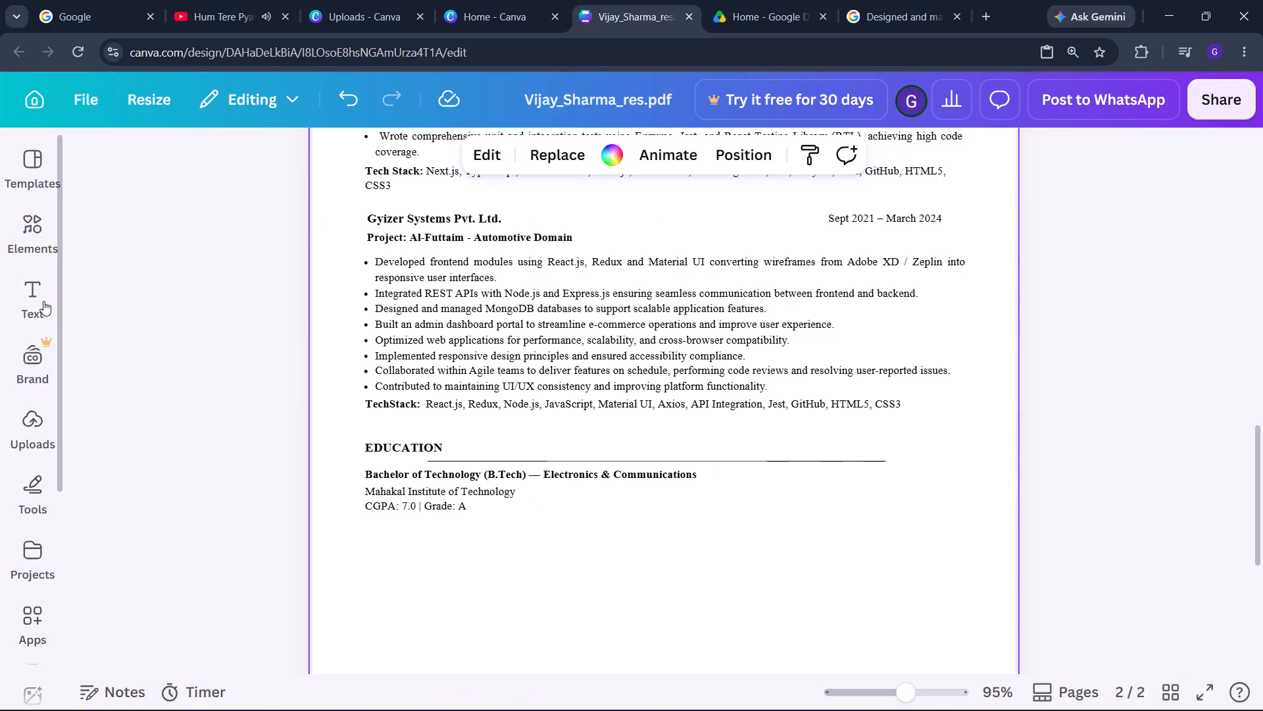
# Compare the divider lines at the top of page 1 with the EDUCATION divider on page 2.
pyautogui.scroll(3, 635, 262)
pyautogui.scroll(2, 731, 209)
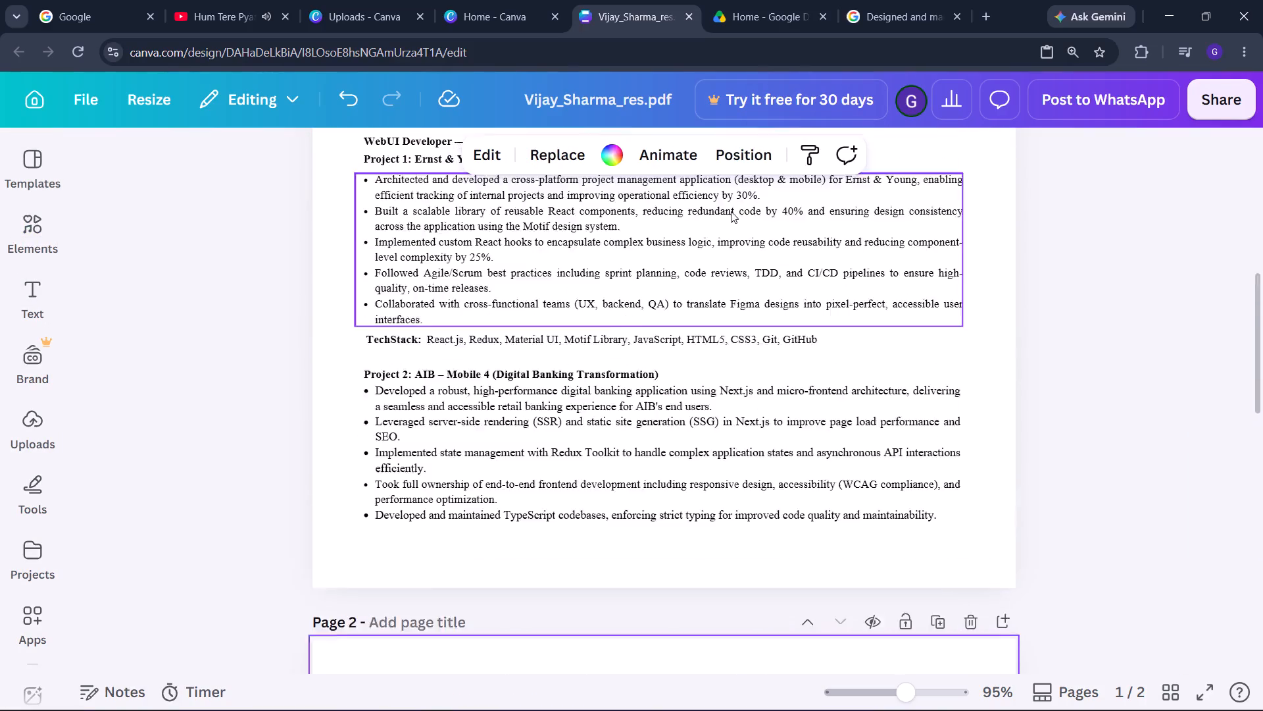
pyautogui.scroll(4, 731, 211)
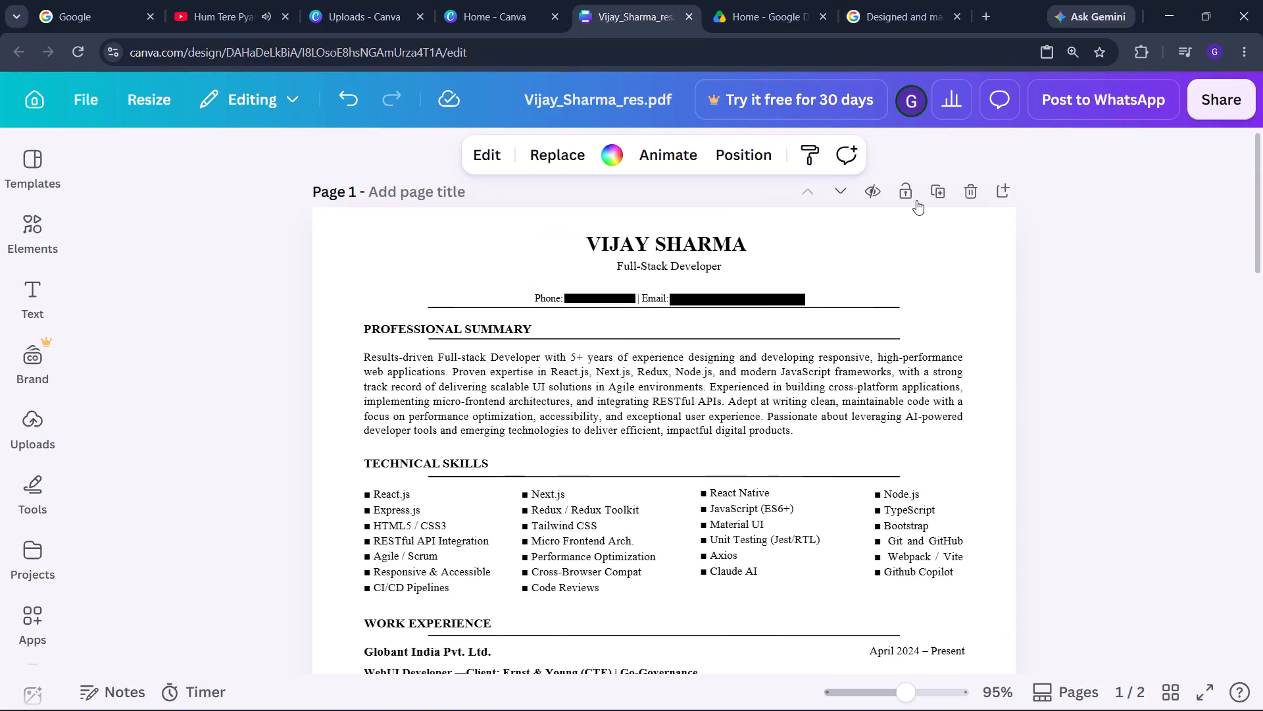
pyautogui.click(862, 256)
pyautogui.scroll(-5, 837, 298)
pyautogui.scroll(1, 837, 298)
pyautogui.scroll(1, 760, 523)
pyautogui.scroll(-4, 756, 540)
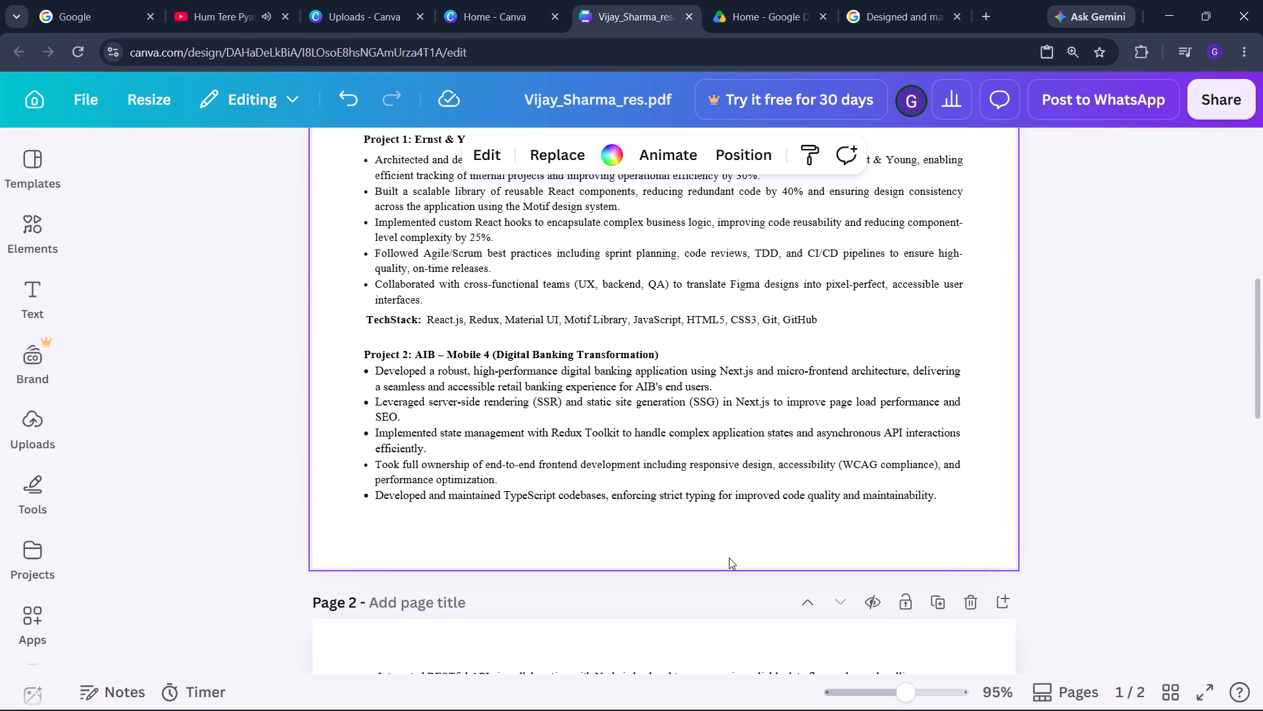
pyautogui.scroll(-8, 717, 549)
pyautogui.moveTo(710, 546); pyautogui.dragTo(687, 554, button='right')
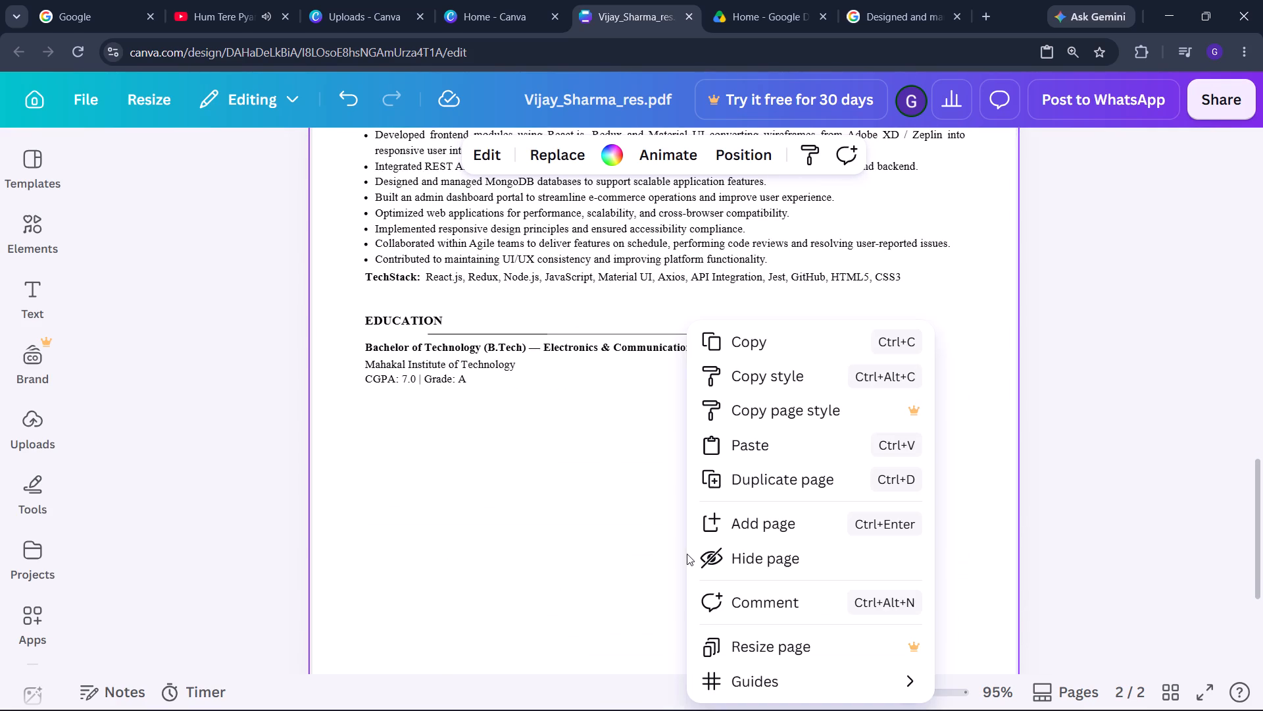
pyautogui.doubleClick(585, 583)
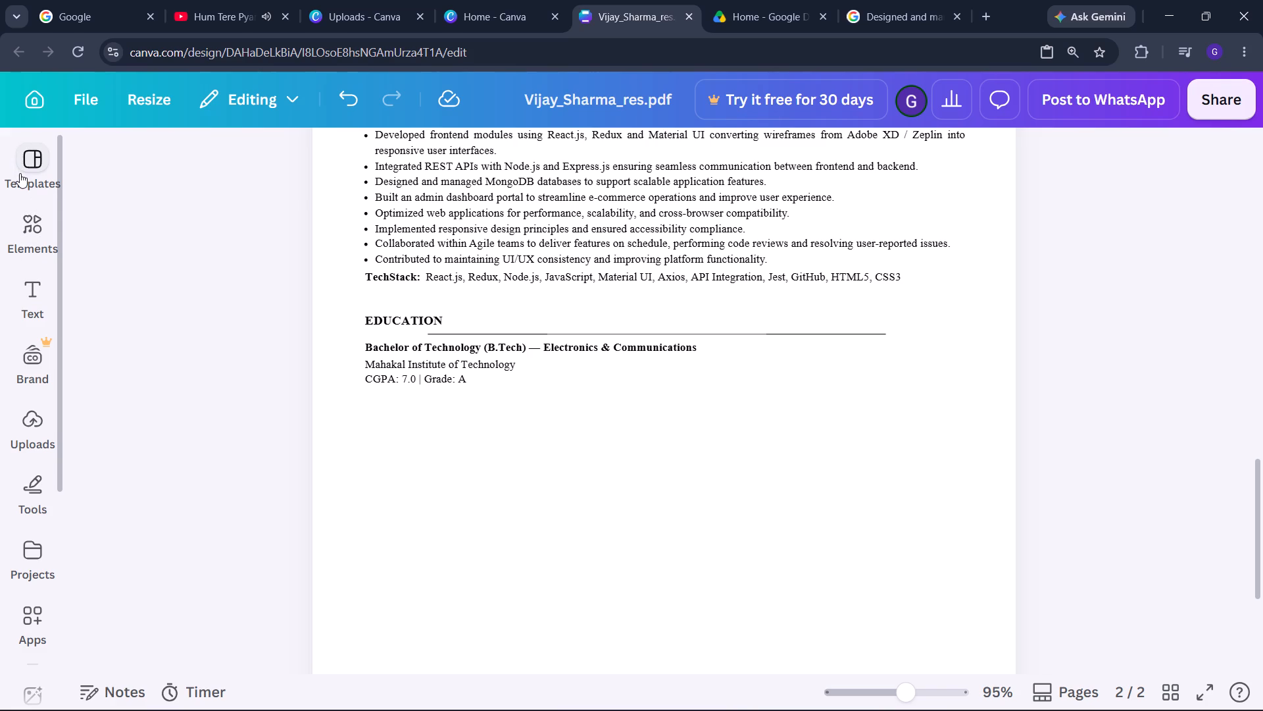
pyautogui.scroll(2, 587, 290)
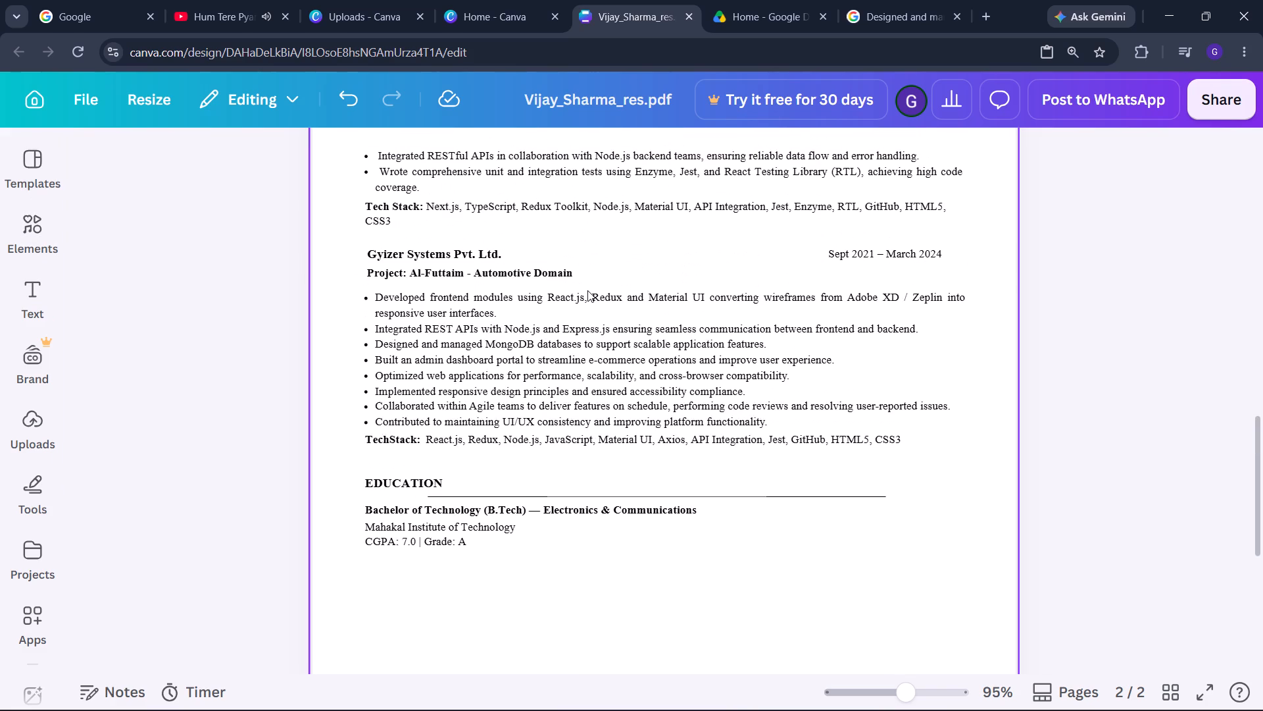
# Open the other resume design, the A4 one, from the recent designs on the Canva home page.
pyautogui.doubleClick(463, 13)
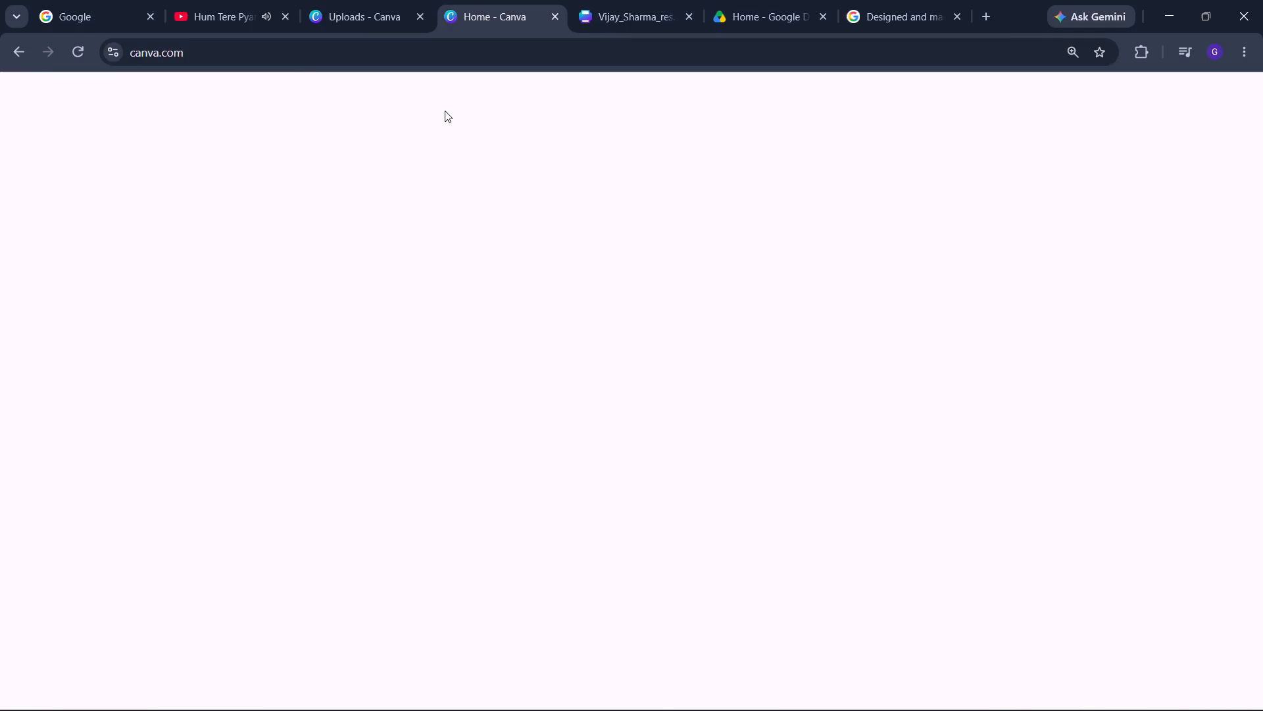
pyautogui.scroll(-4, 608, 488)
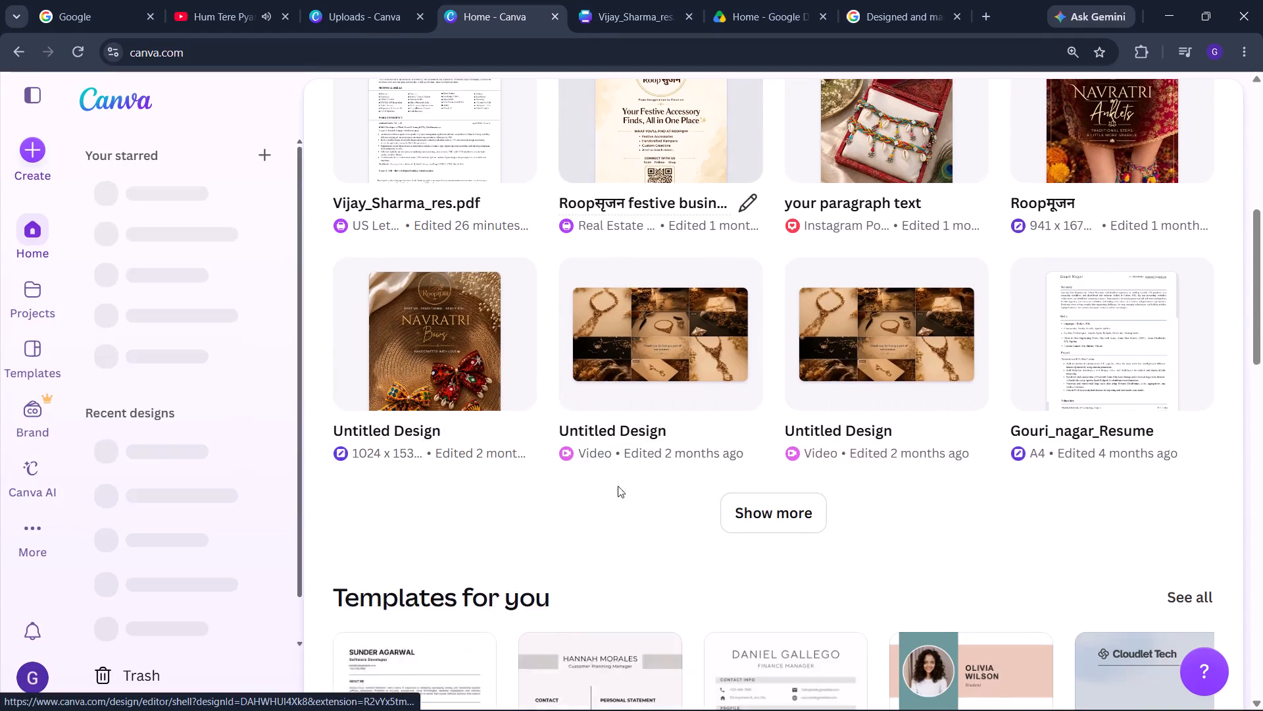
pyautogui.click(1148, 297)
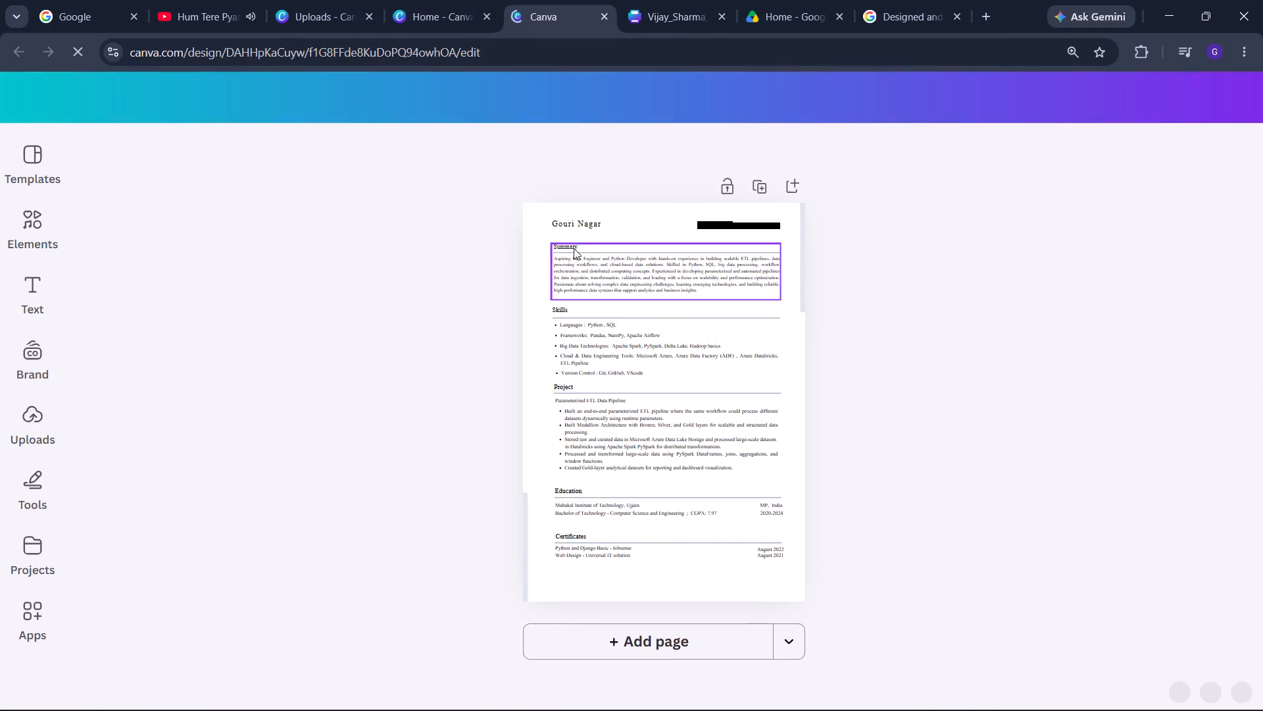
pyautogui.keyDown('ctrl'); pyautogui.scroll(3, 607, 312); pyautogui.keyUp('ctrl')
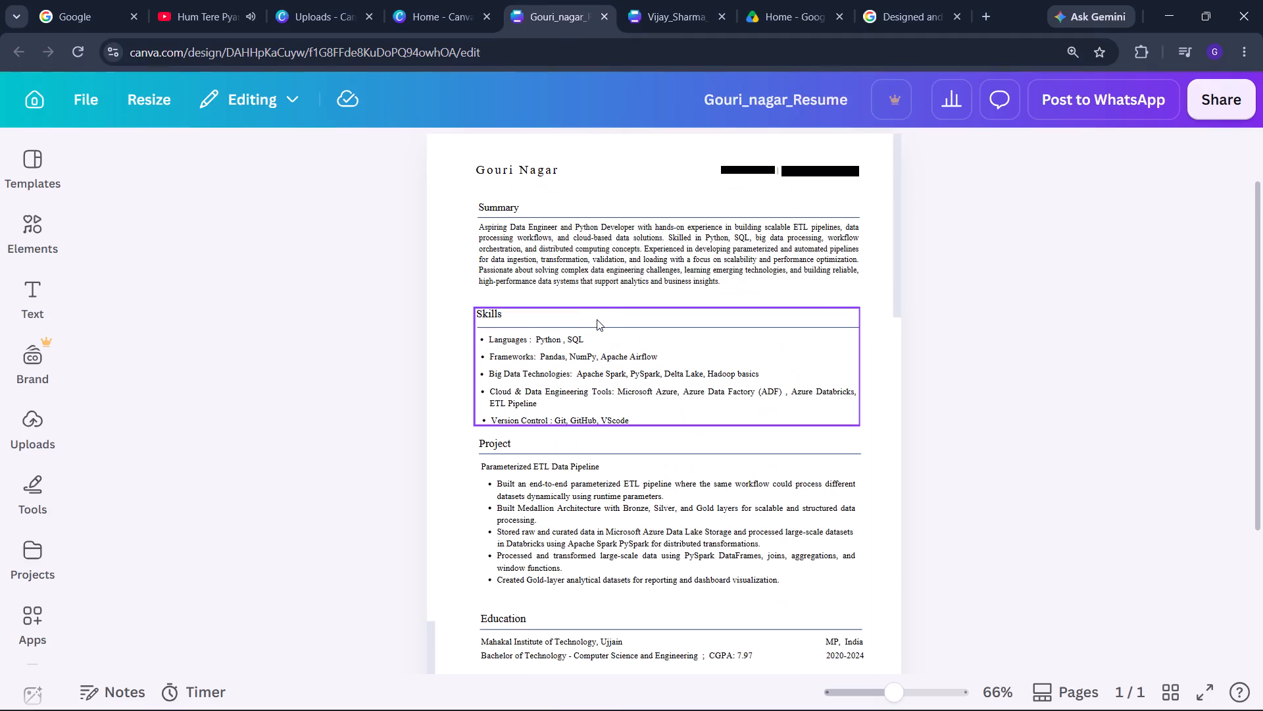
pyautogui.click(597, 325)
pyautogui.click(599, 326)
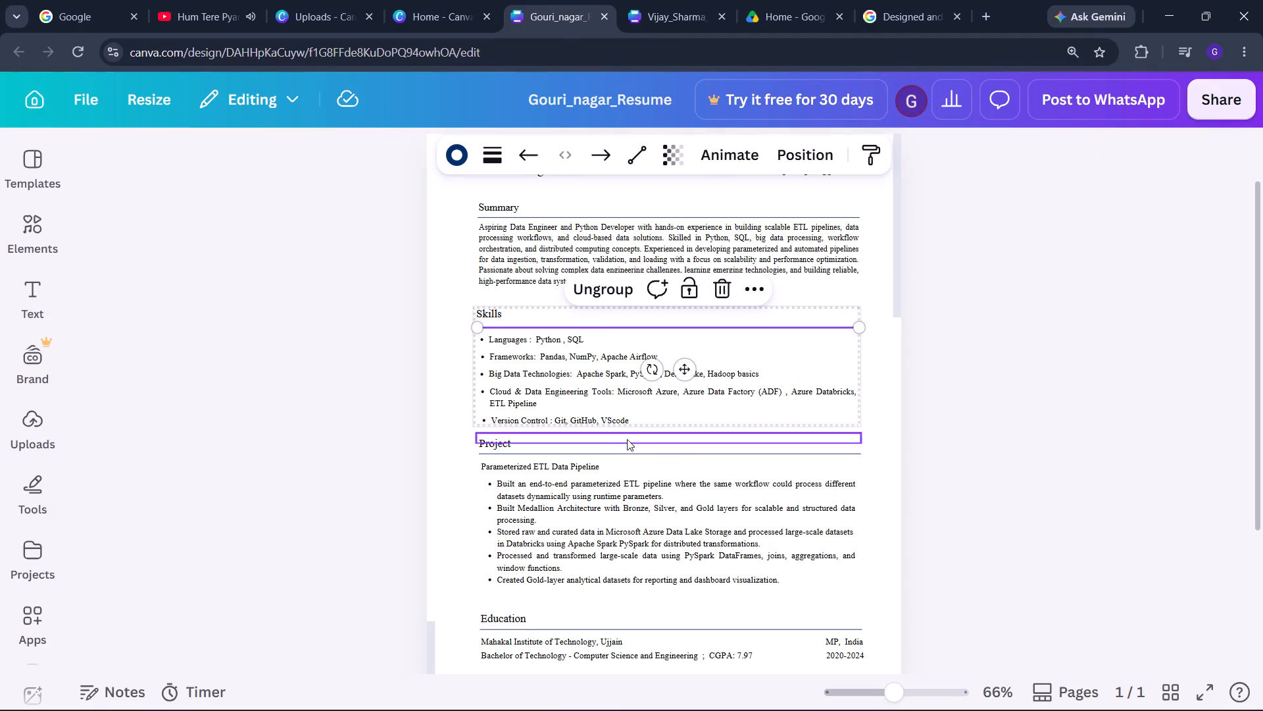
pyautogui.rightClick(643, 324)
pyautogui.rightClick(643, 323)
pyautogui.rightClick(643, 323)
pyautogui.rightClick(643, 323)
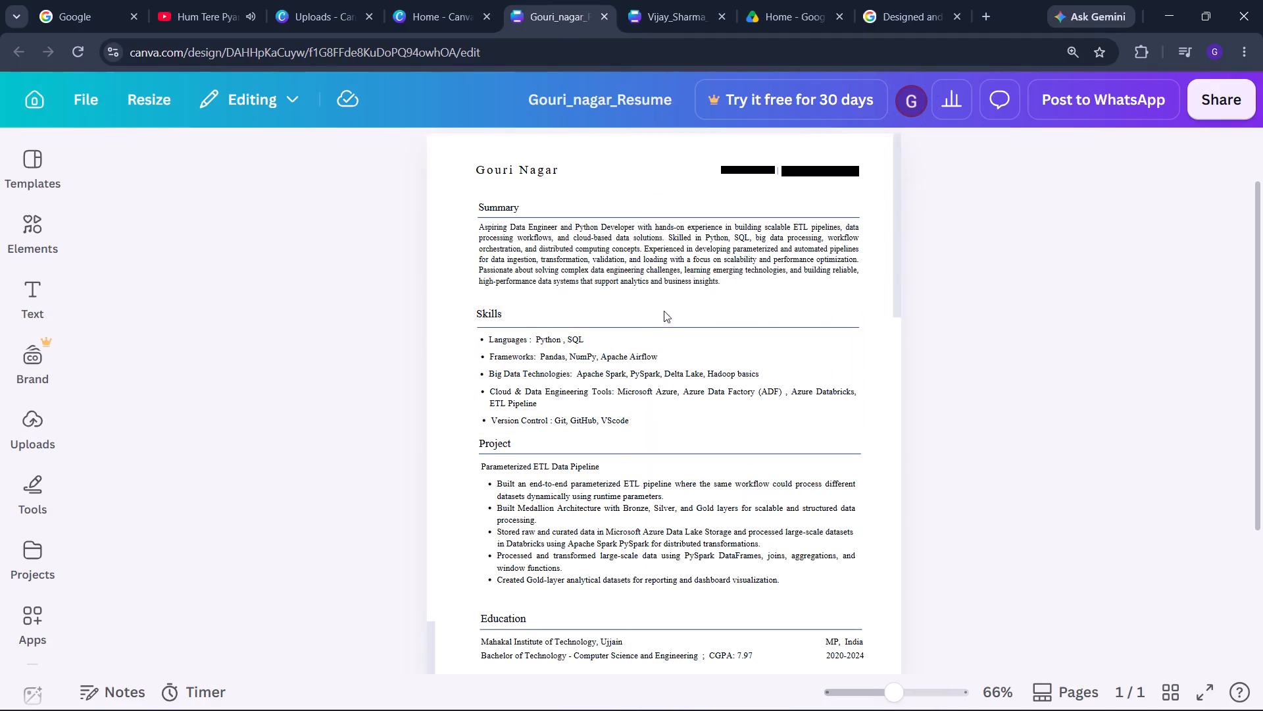
# Ungroup the Project section so its heading divider is a separate line.
pyautogui.click(594, 454)
pyautogui.doubleClick(594, 456)
pyautogui.rightClick(595, 454)
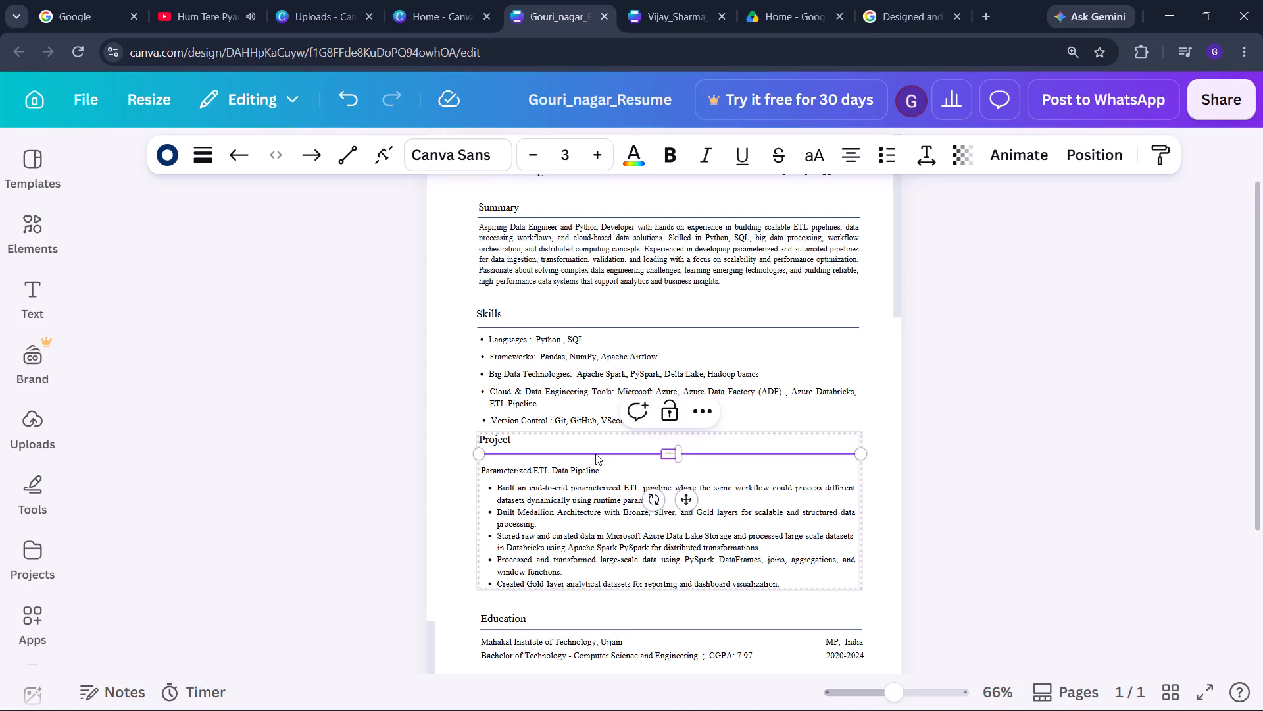
pyautogui.rightClick(595, 454)
pyautogui.rightClick(558, 448)
pyautogui.rightClick(558, 448)
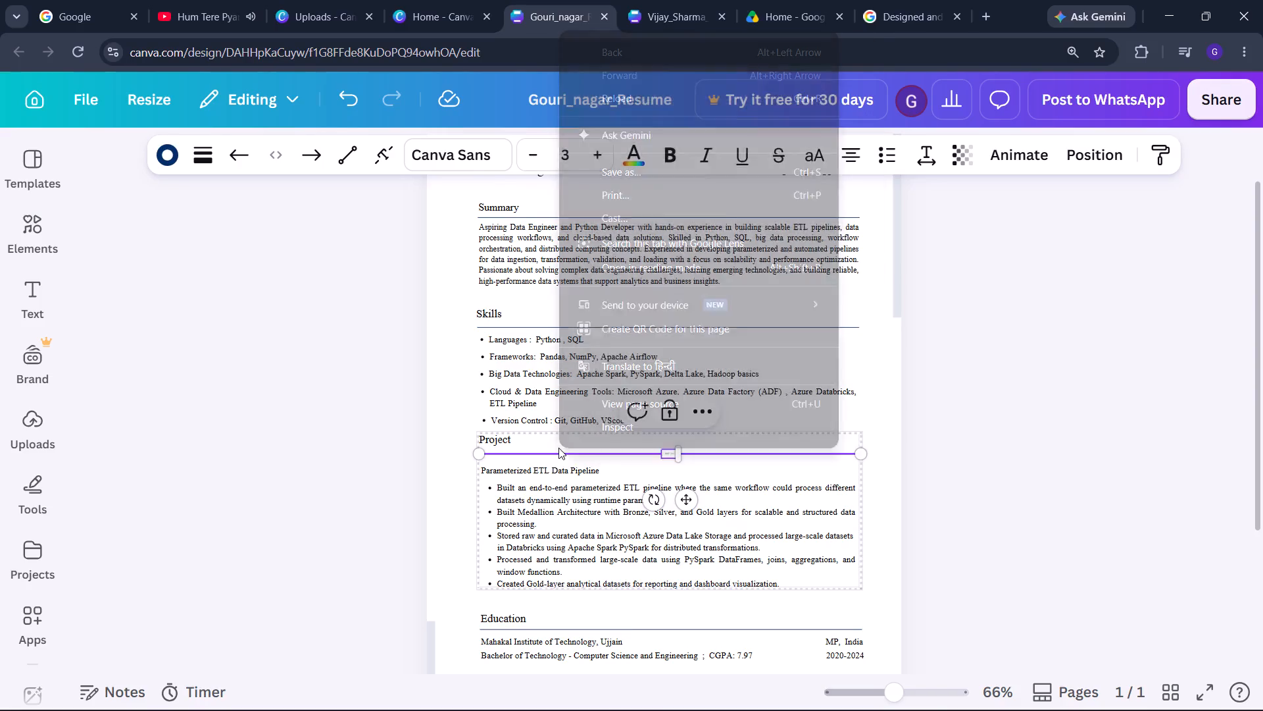
pyautogui.rightClick(564, 454)
pyautogui.rightClick(564, 454)
pyautogui.doubleClick(557, 454)
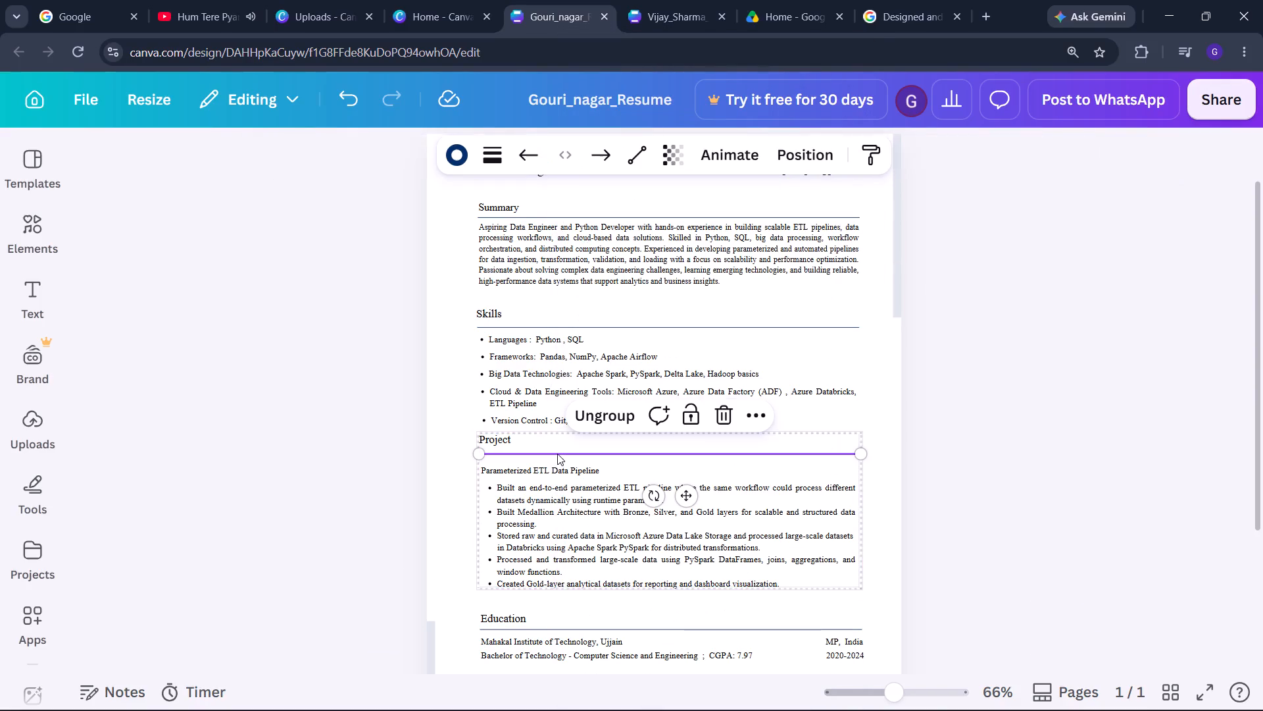
pyautogui.click(581, 409)
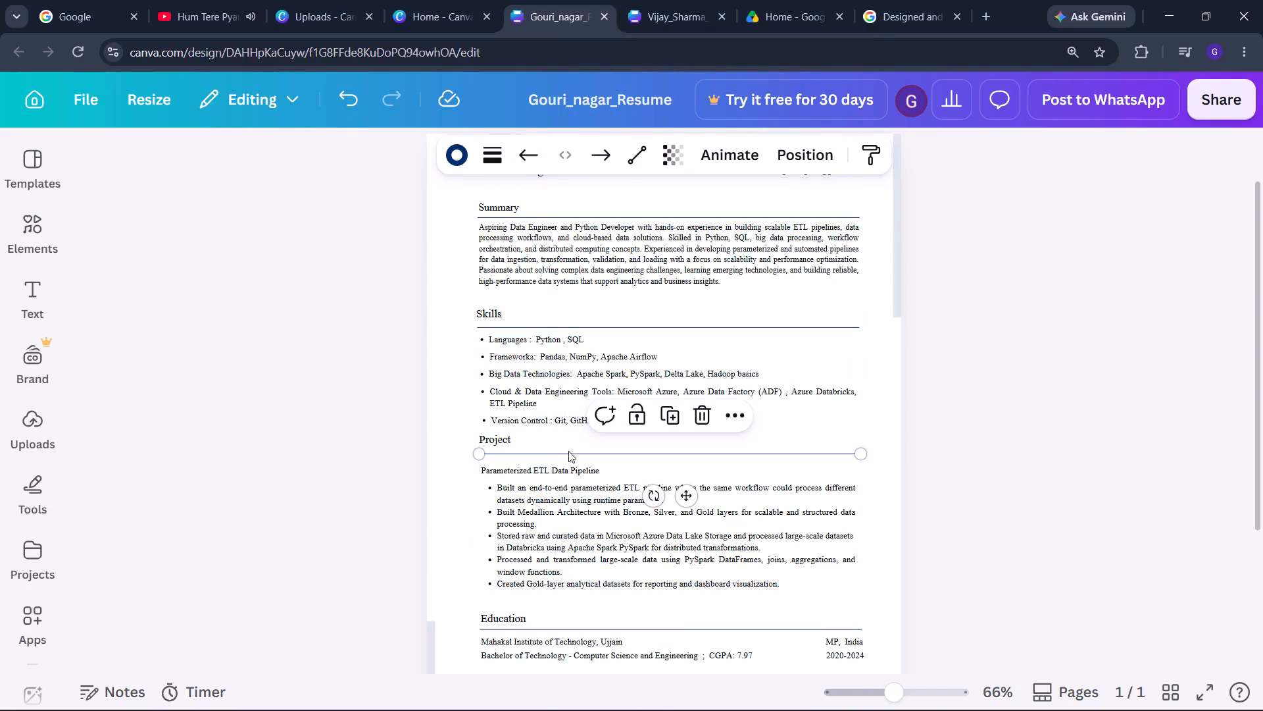
# Duplicate the divider line beneath the Project heading.
pyautogui.doubleClick(568, 455)
pyautogui.rightClick(568, 455)
pyautogui.rightClick(568, 455)
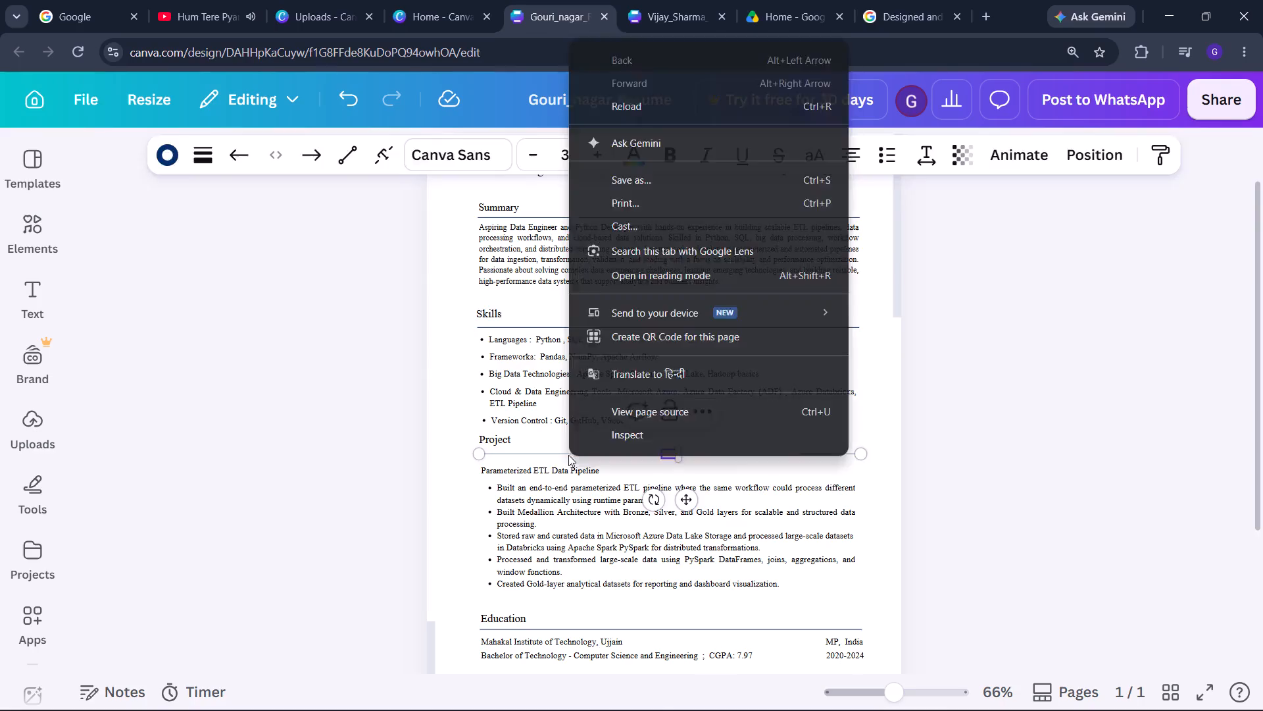
pyautogui.doubleClick(568, 455)
pyautogui.doubleClick(568, 455)
pyautogui.click(568, 455)
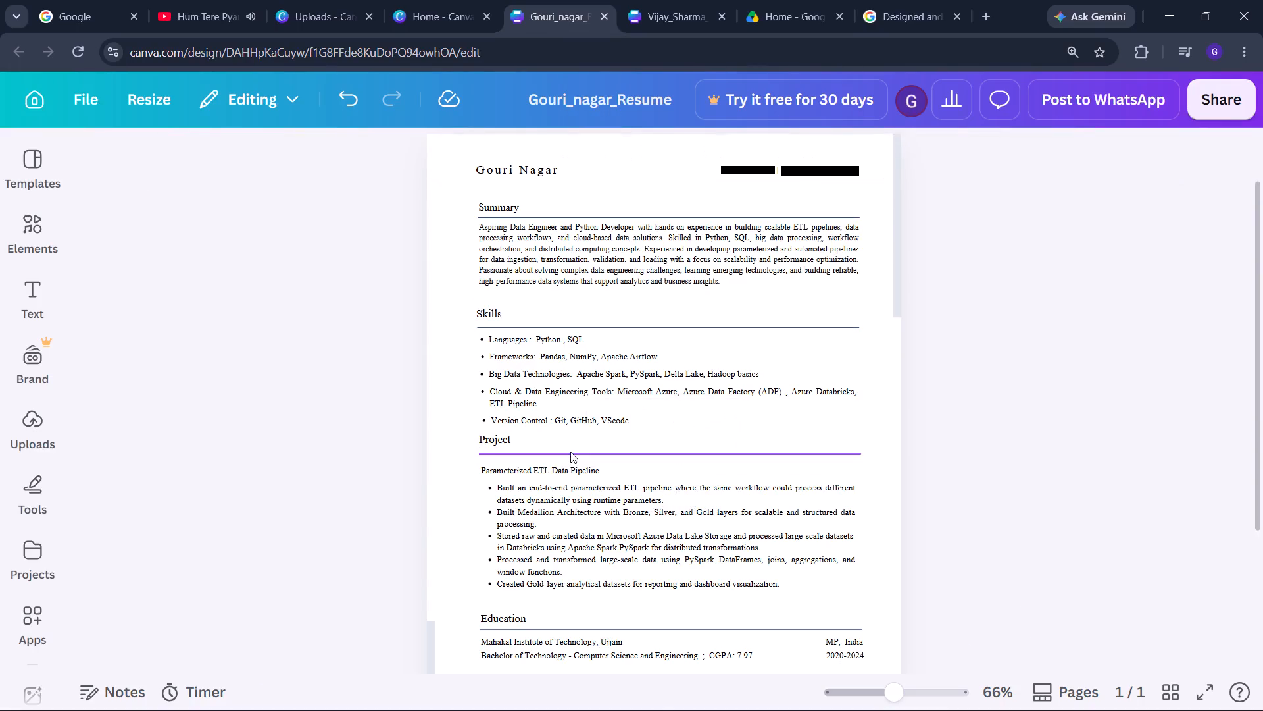
pyautogui.doubleClick(570, 452)
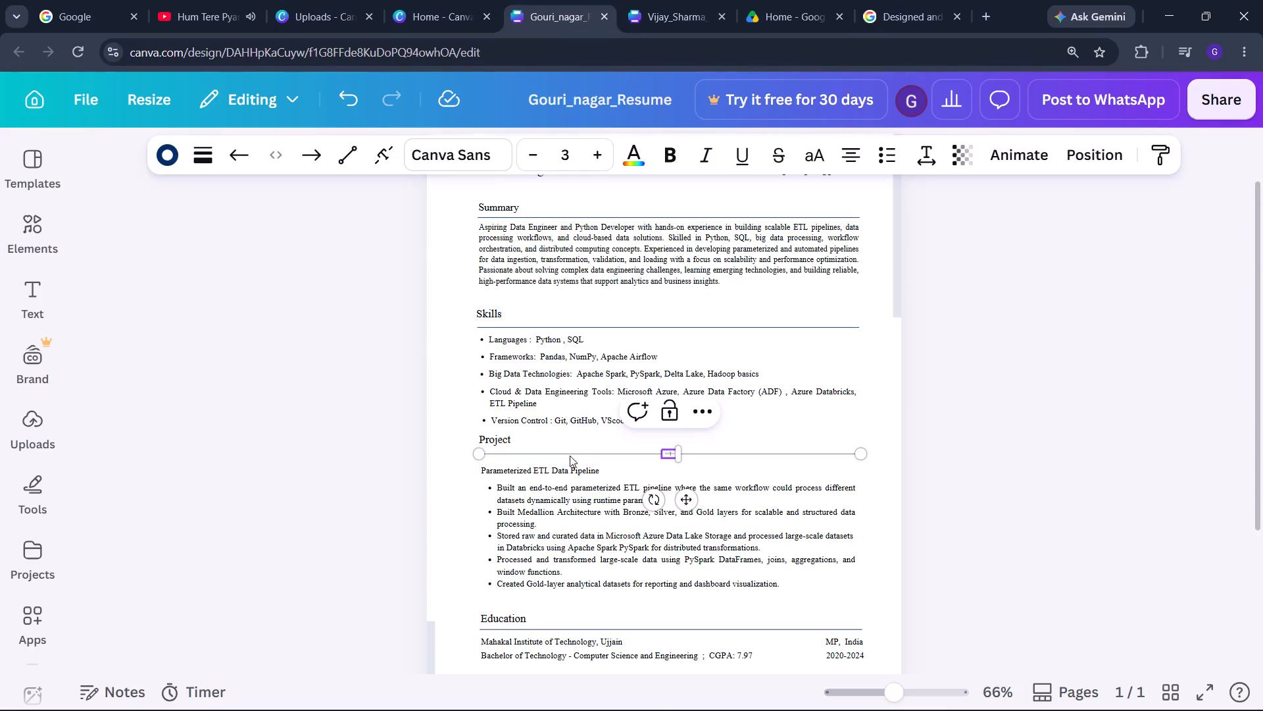
pyautogui.doubleClick(570, 456)
pyautogui.click(570, 454)
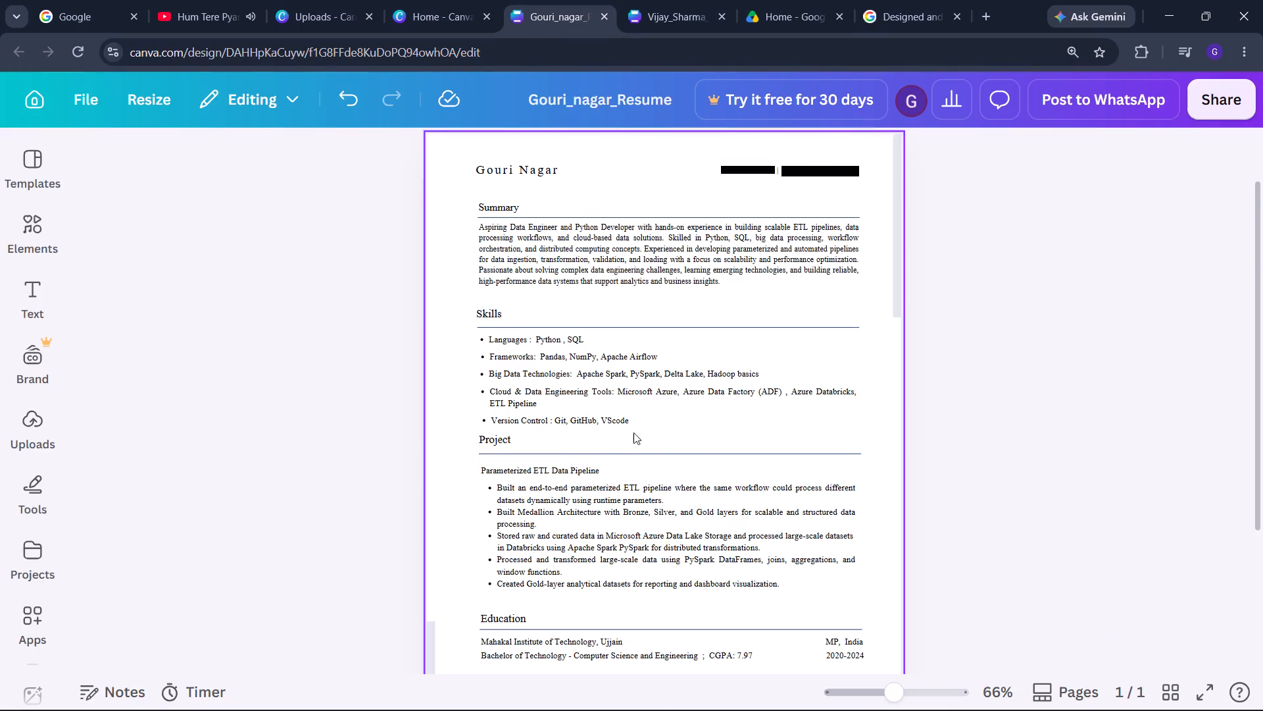
pyautogui.tripleClick(622, 452)
pyautogui.click(666, 415)
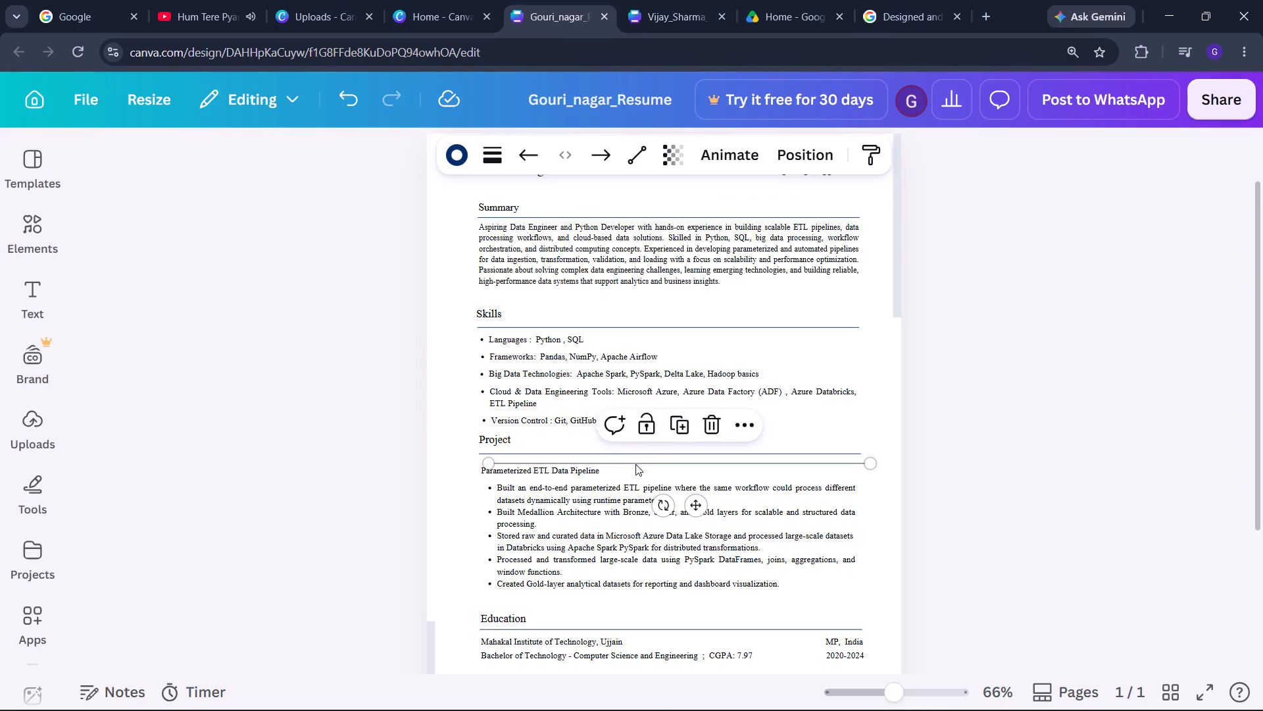
# Move the duplicated divider line above the Summary heading and copy it.
pyautogui.moveTo(642, 461); pyautogui.dragTo(620, 190)
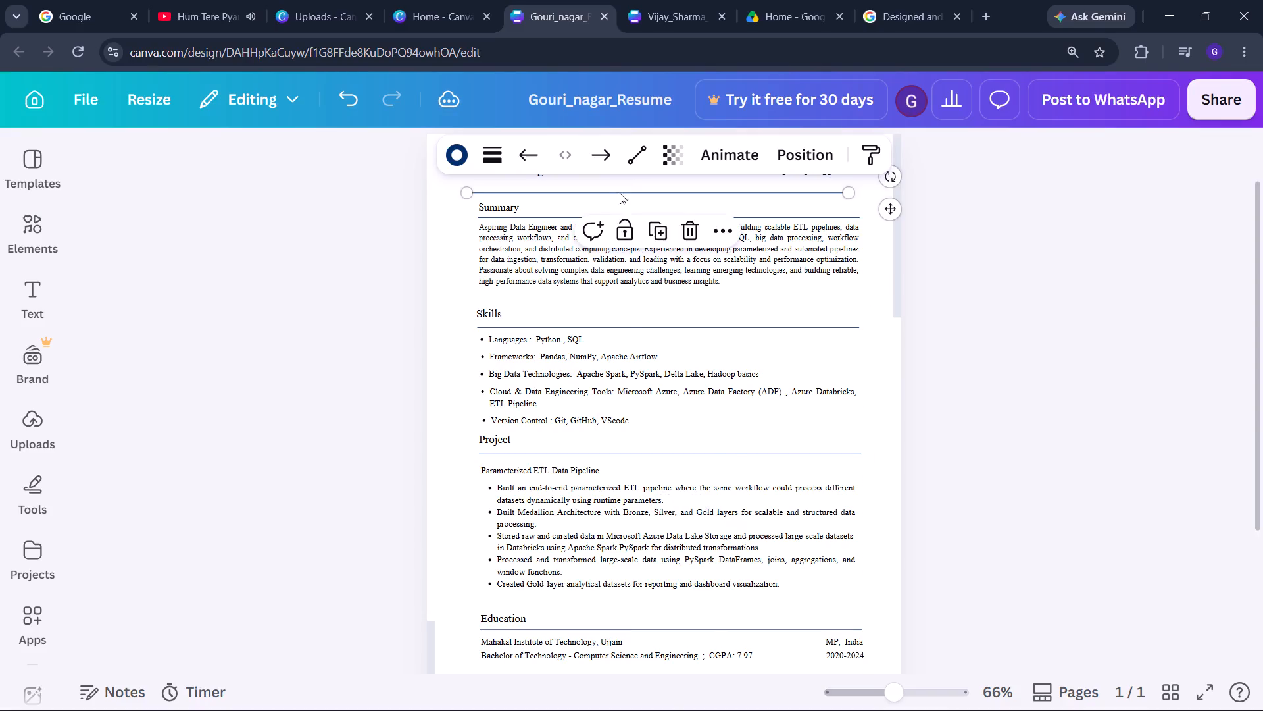
pyautogui.rightClick(622, 258)
pyautogui.doubleClick(520, 192)
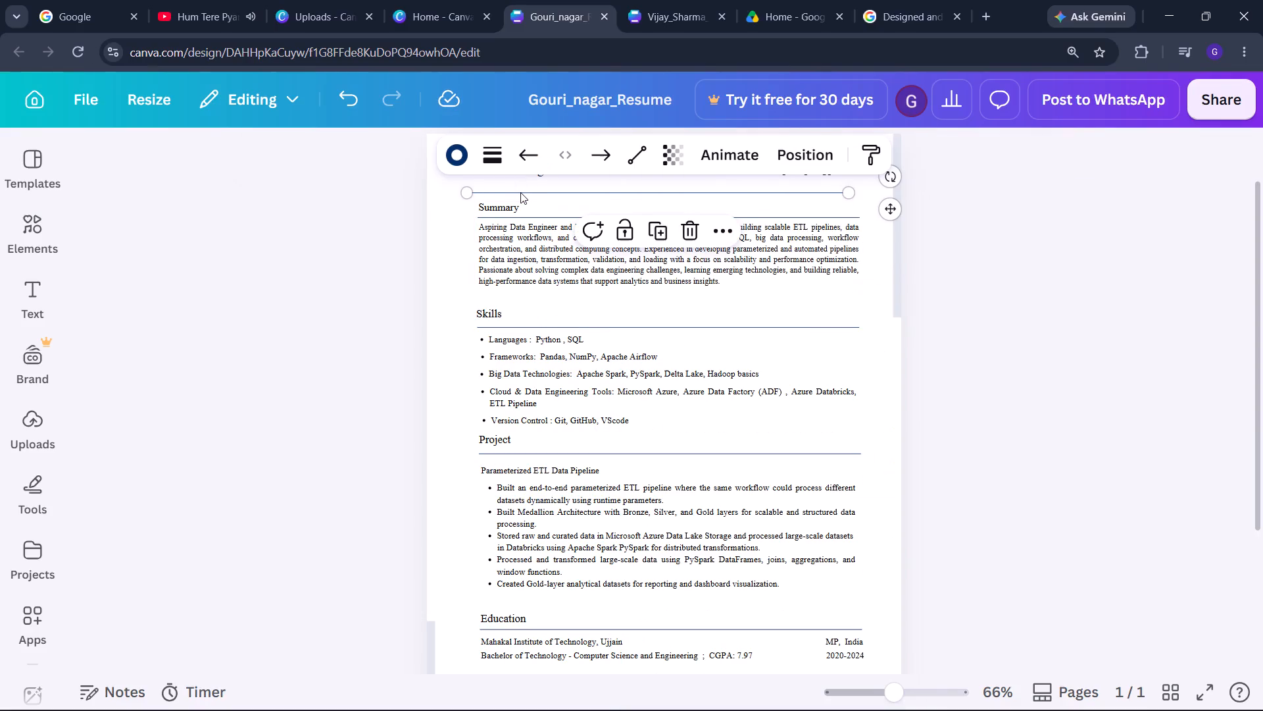
pyautogui.rightClick(520, 192)
pyautogui.rightClick(520, 192)
pyautogui.doubleClick(508, 197)
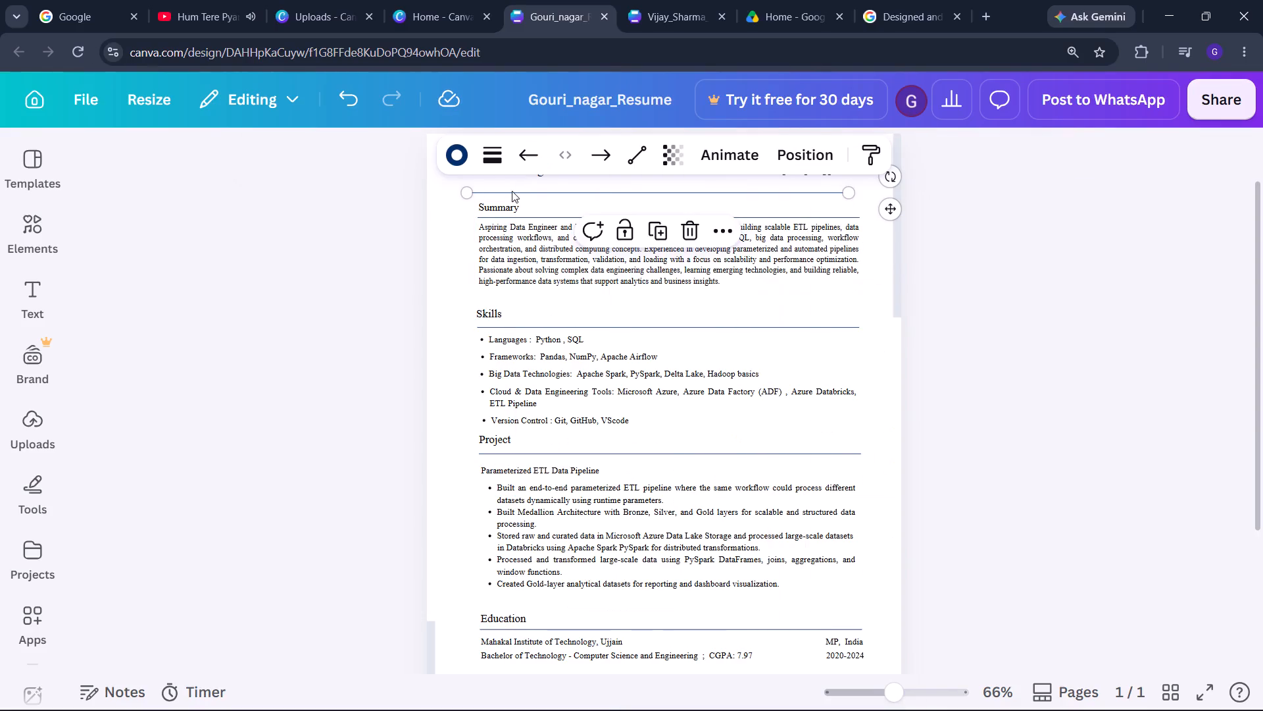
pyautogui.click(512, 191)
pyautogui.doubleClick(512, 192)
pyautogui.rightClick(512, 192)
pyautogui.rightClick(512, 192)
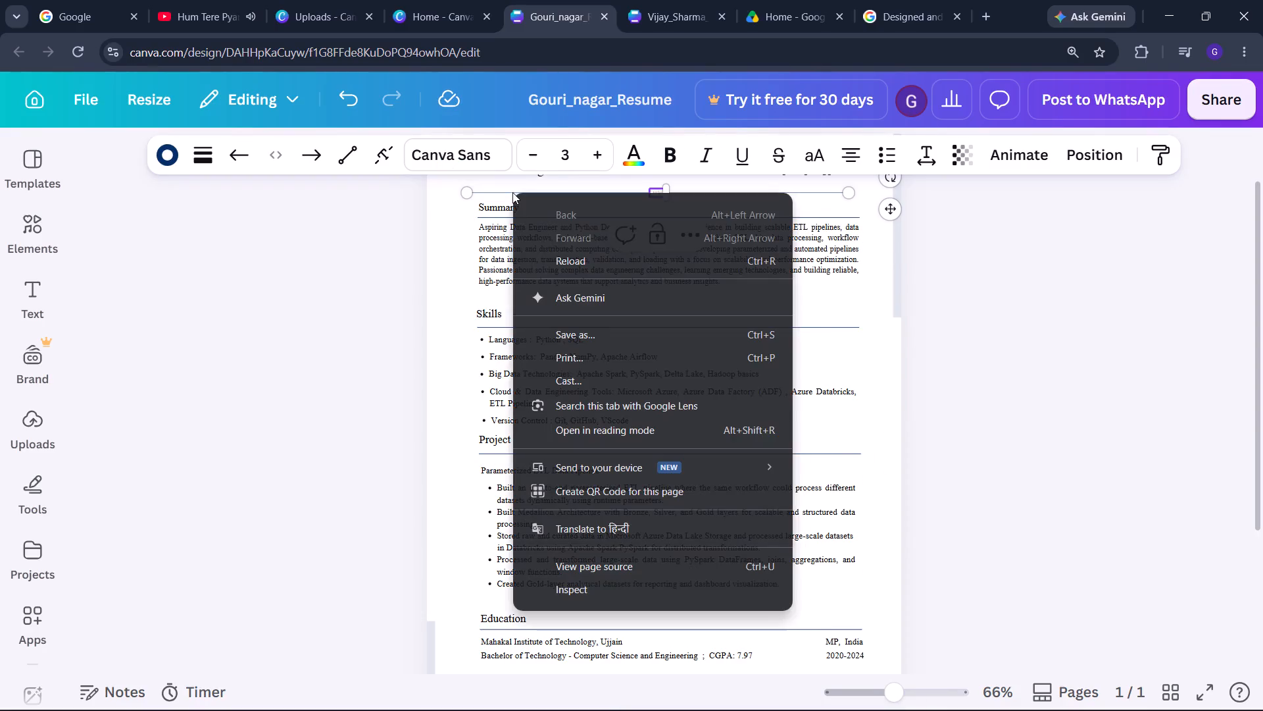
pyautogui.doubleClick(501, 192)
pyautogui.click(521, 191)
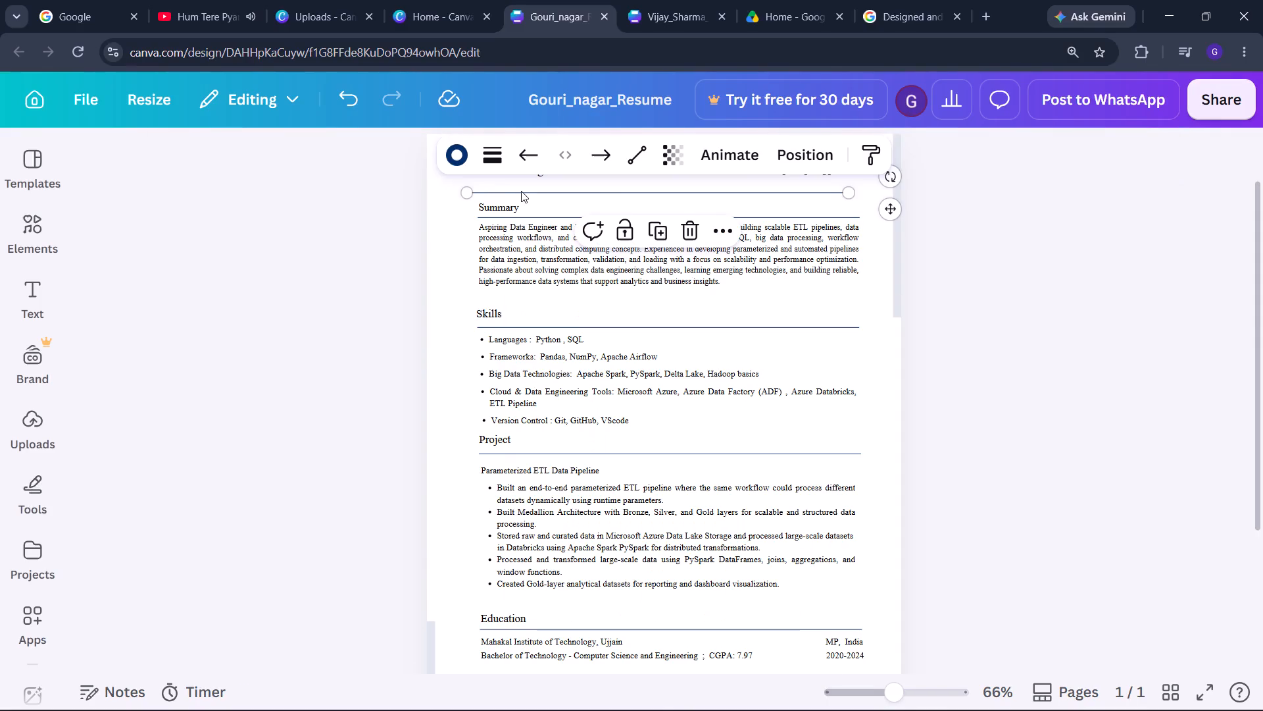
pyautogui.rightClick(521, 191)
pyautogui.click(545, 215)
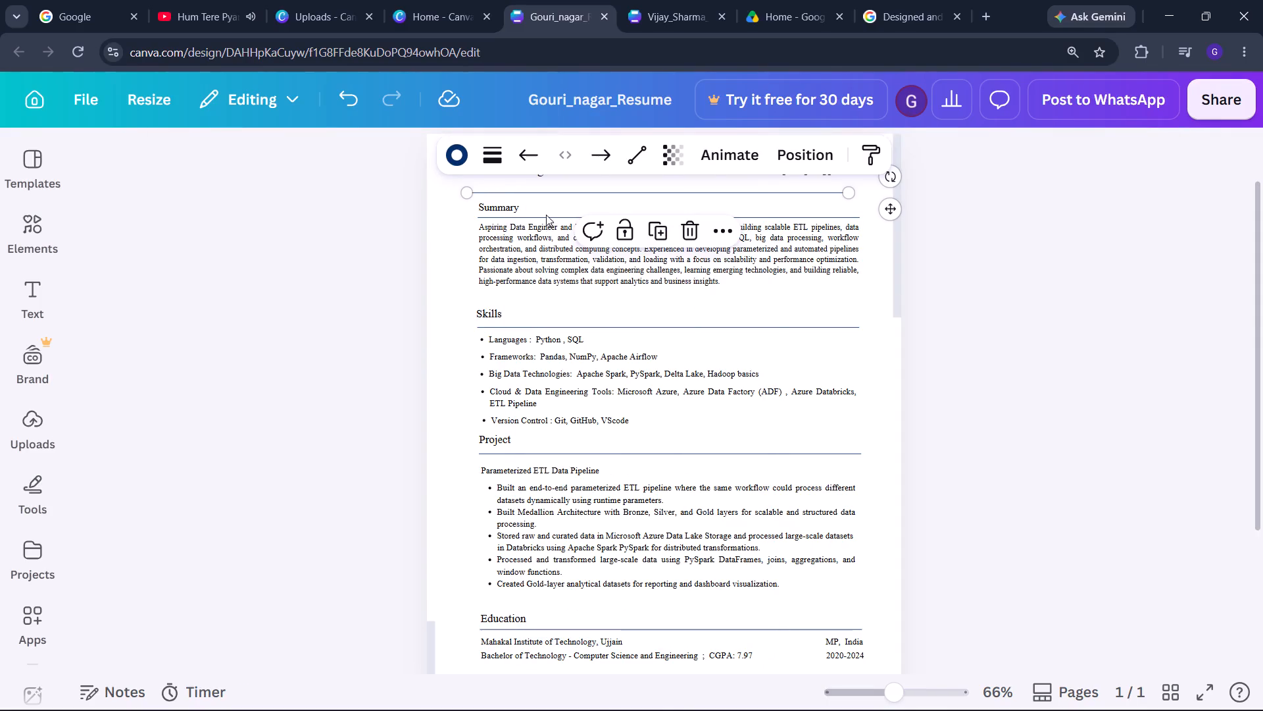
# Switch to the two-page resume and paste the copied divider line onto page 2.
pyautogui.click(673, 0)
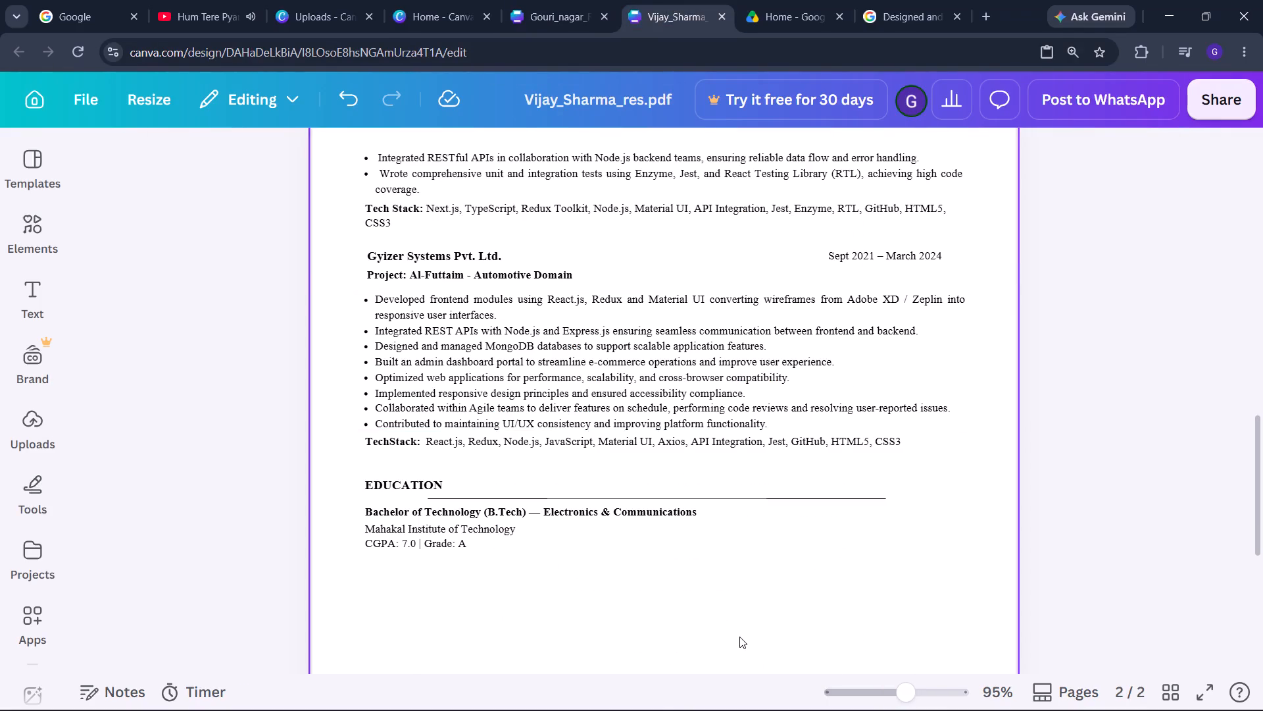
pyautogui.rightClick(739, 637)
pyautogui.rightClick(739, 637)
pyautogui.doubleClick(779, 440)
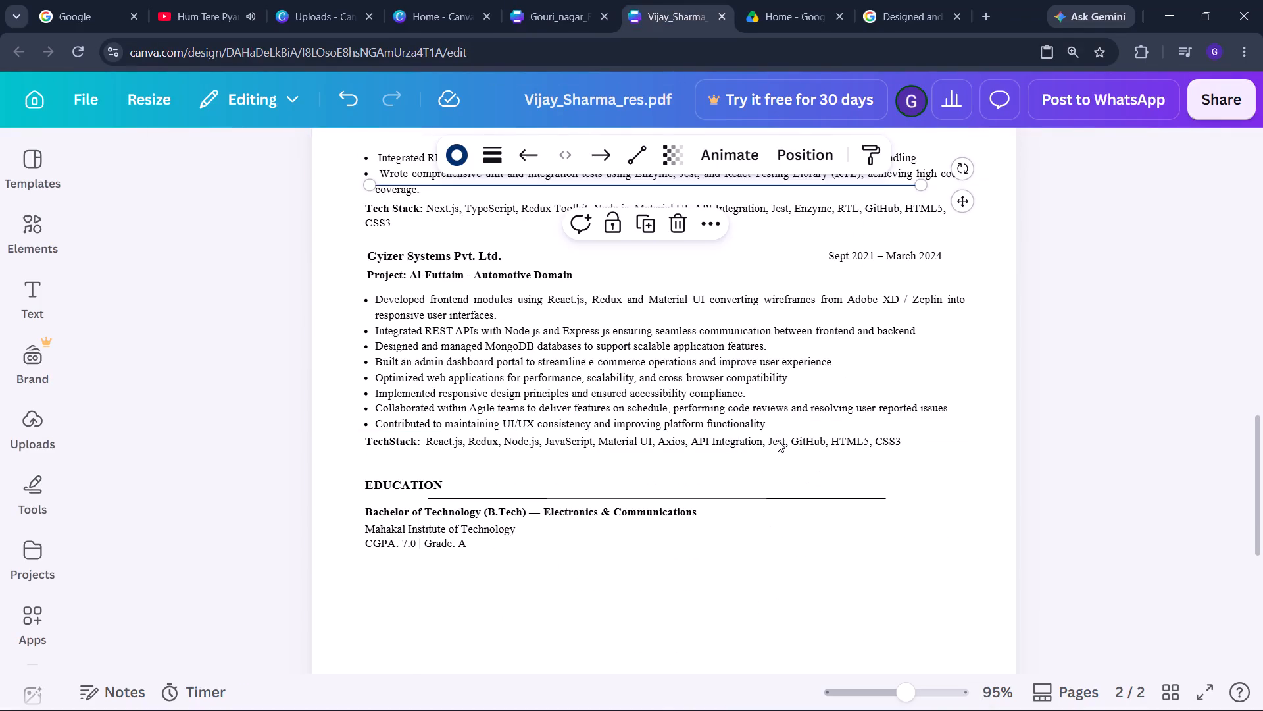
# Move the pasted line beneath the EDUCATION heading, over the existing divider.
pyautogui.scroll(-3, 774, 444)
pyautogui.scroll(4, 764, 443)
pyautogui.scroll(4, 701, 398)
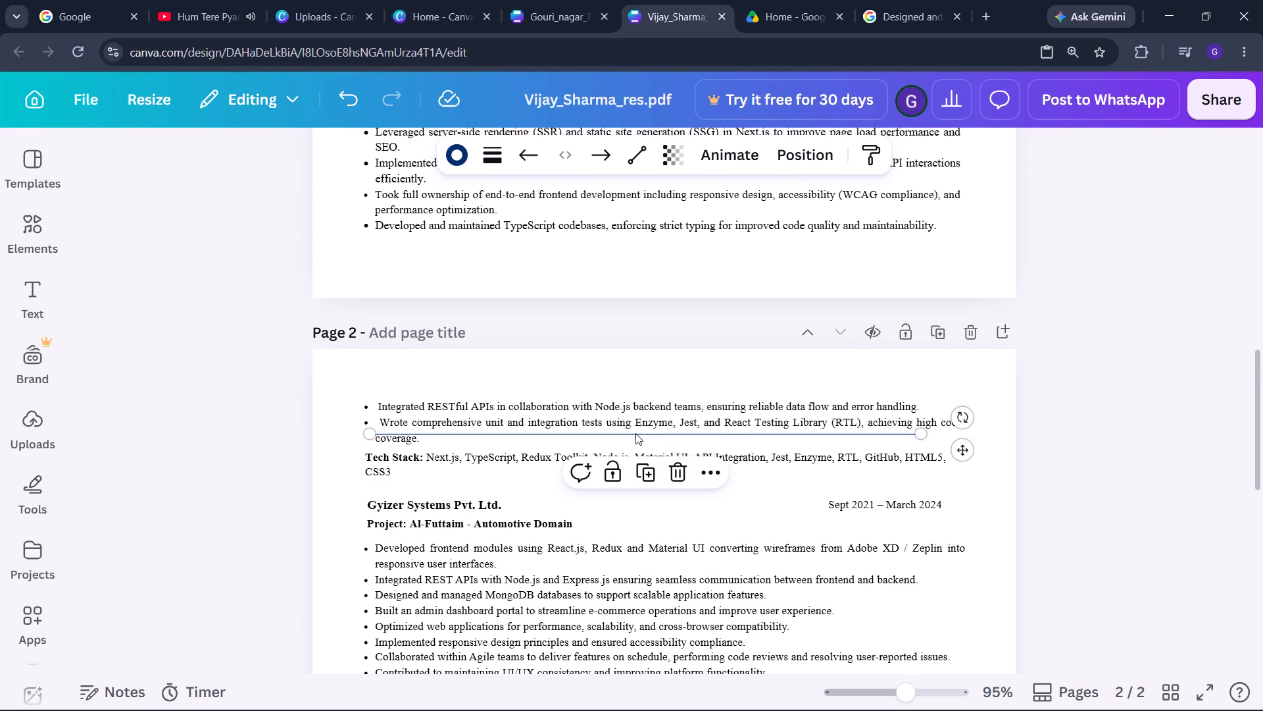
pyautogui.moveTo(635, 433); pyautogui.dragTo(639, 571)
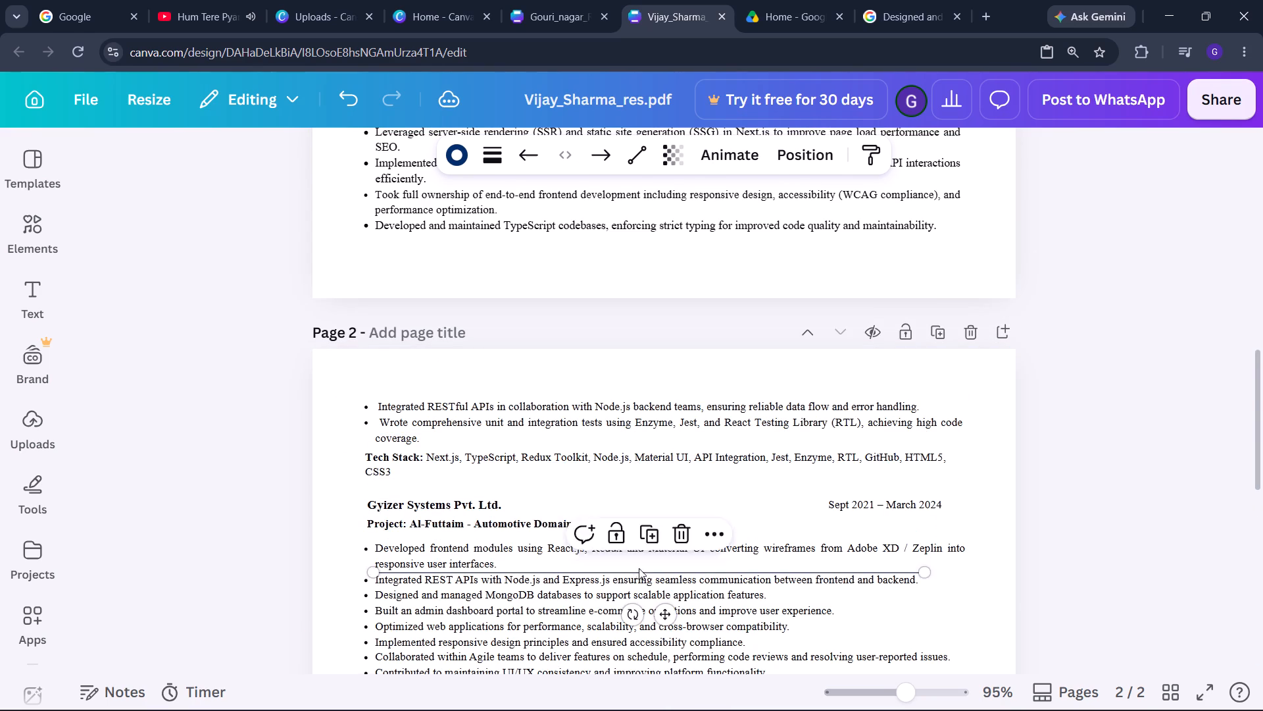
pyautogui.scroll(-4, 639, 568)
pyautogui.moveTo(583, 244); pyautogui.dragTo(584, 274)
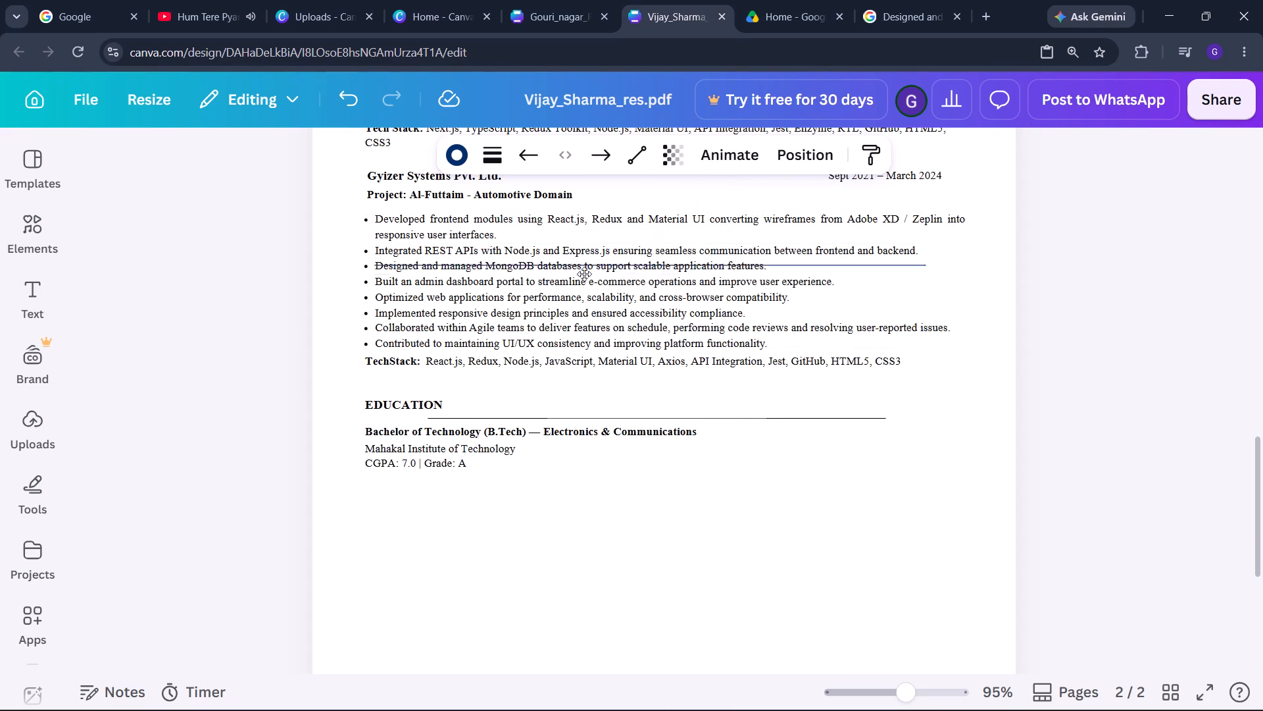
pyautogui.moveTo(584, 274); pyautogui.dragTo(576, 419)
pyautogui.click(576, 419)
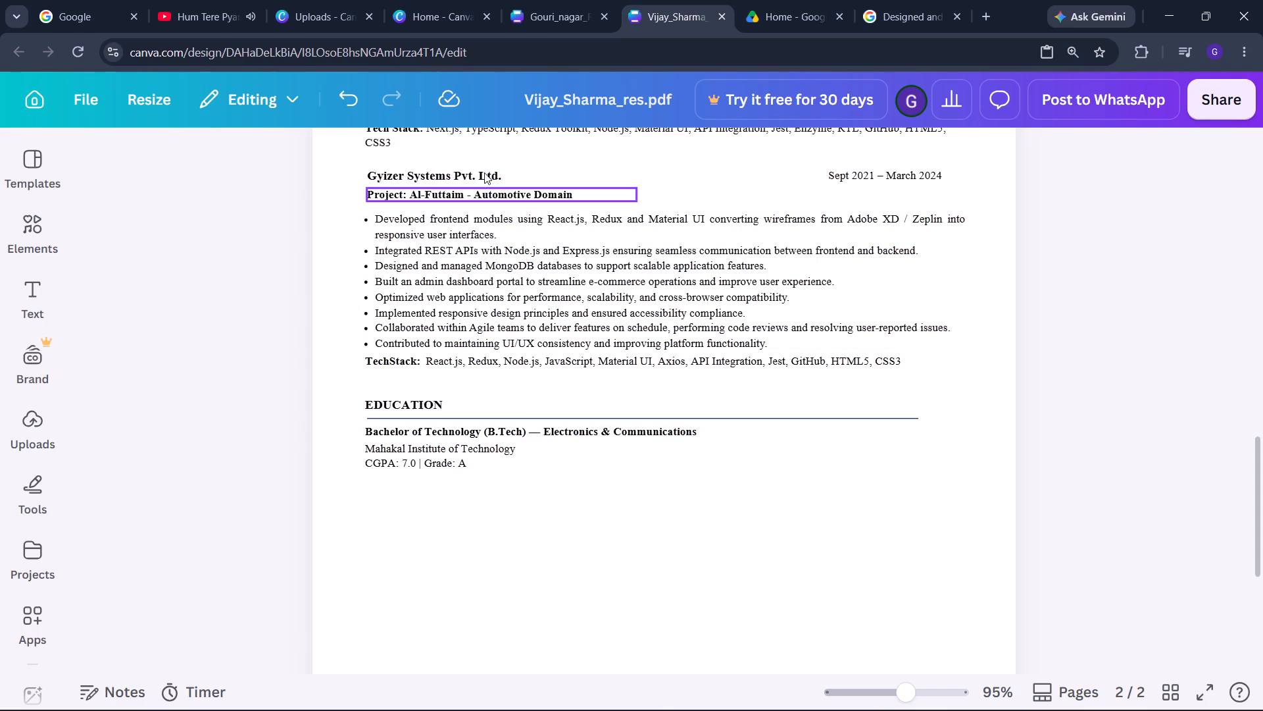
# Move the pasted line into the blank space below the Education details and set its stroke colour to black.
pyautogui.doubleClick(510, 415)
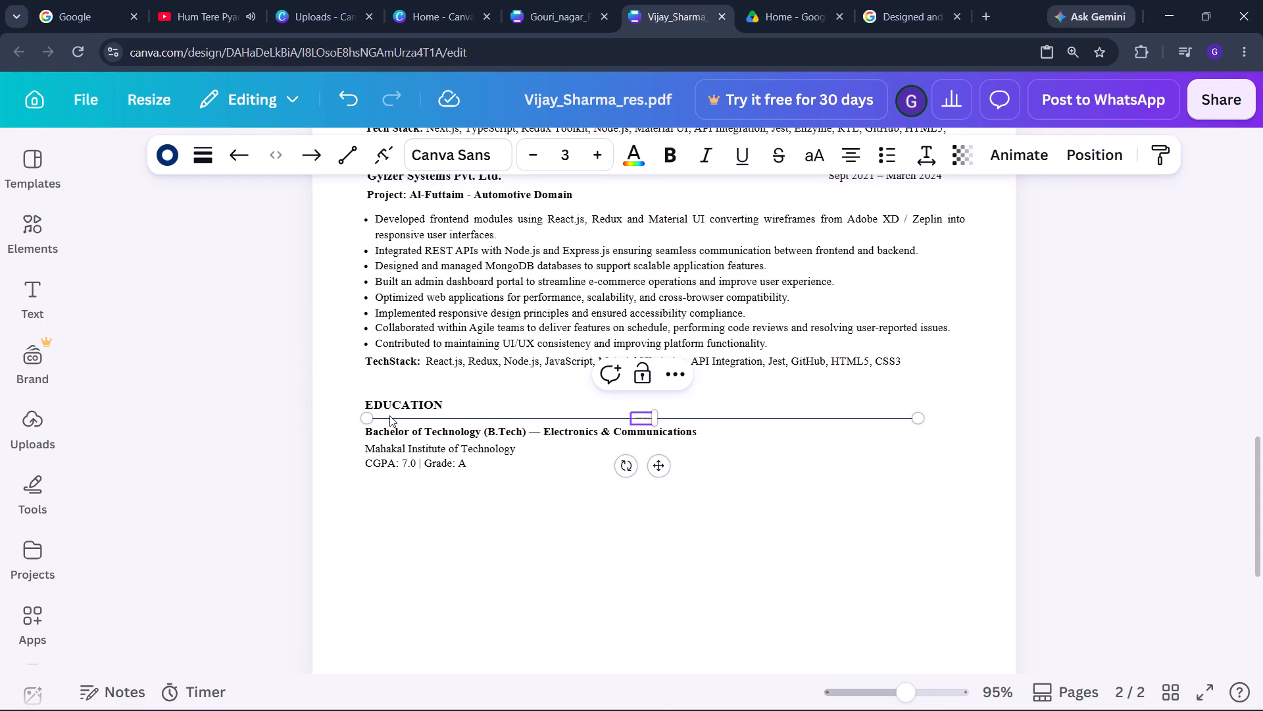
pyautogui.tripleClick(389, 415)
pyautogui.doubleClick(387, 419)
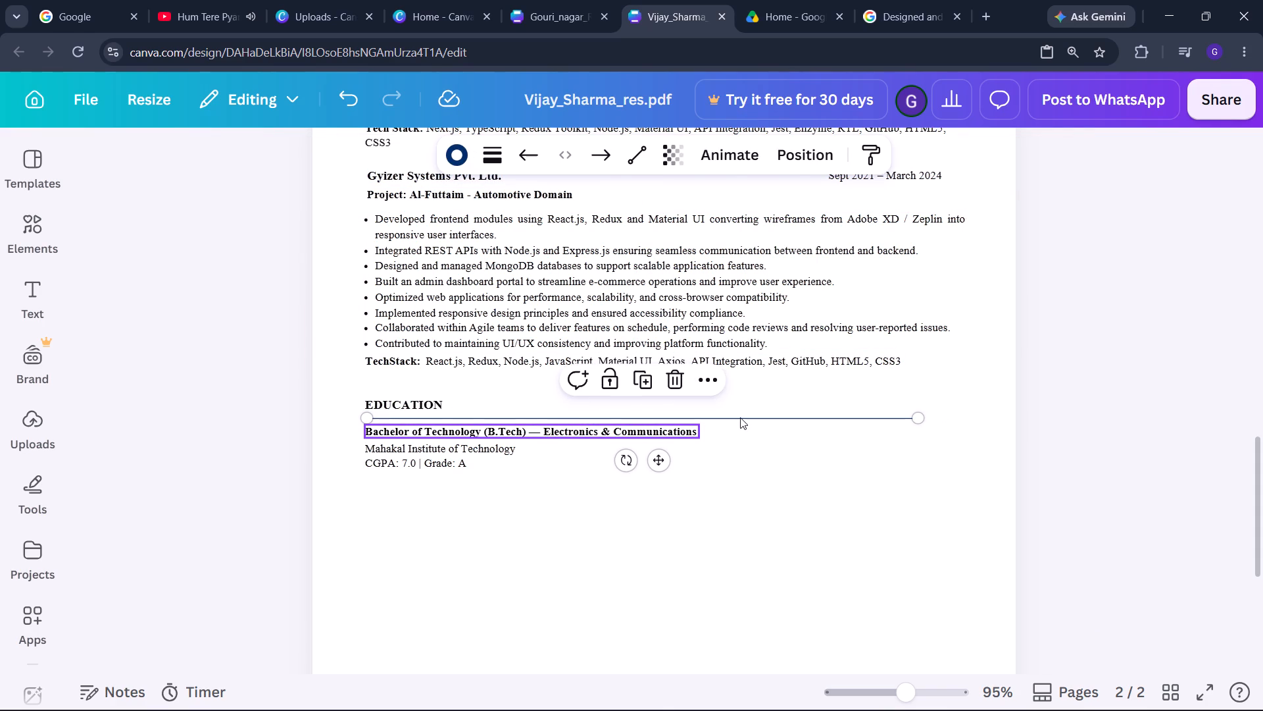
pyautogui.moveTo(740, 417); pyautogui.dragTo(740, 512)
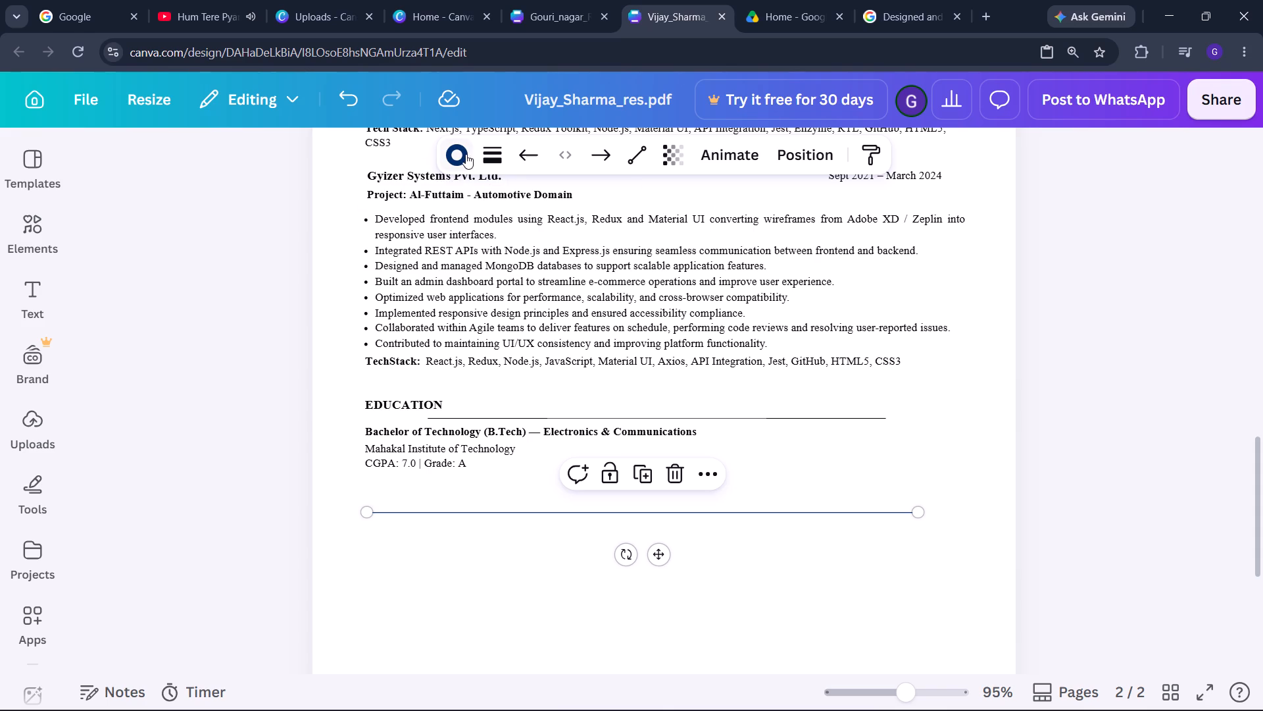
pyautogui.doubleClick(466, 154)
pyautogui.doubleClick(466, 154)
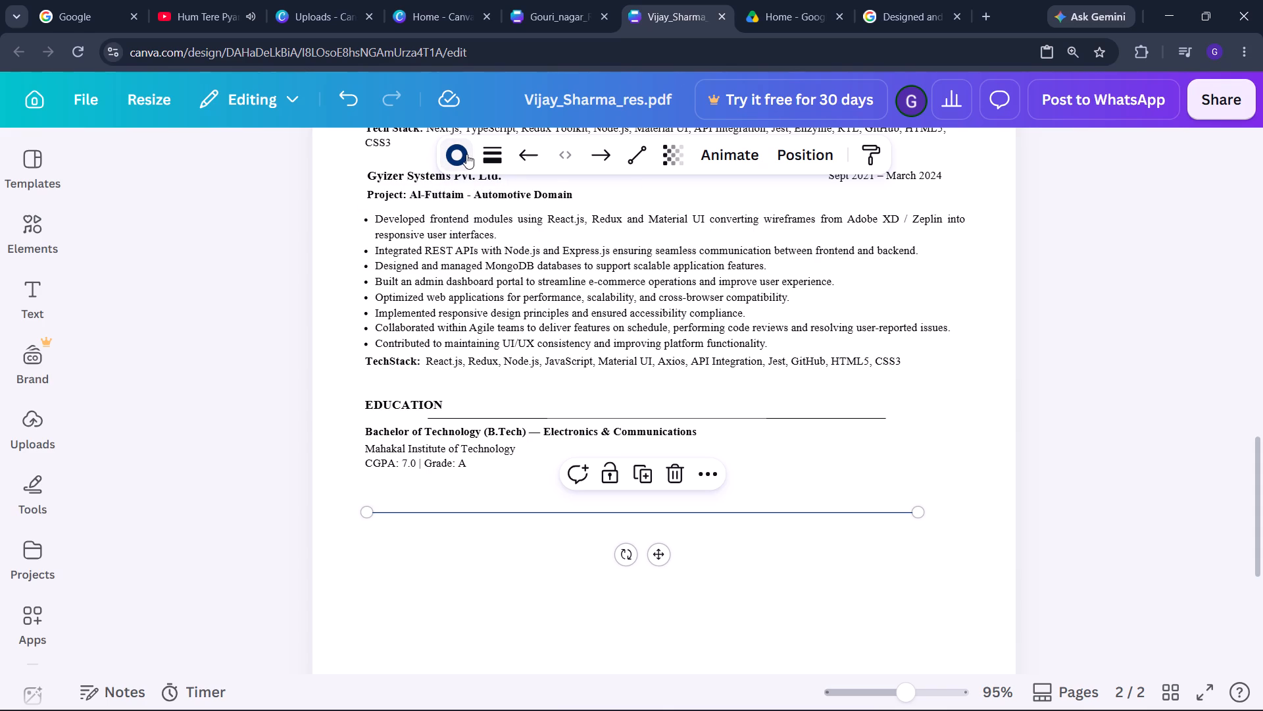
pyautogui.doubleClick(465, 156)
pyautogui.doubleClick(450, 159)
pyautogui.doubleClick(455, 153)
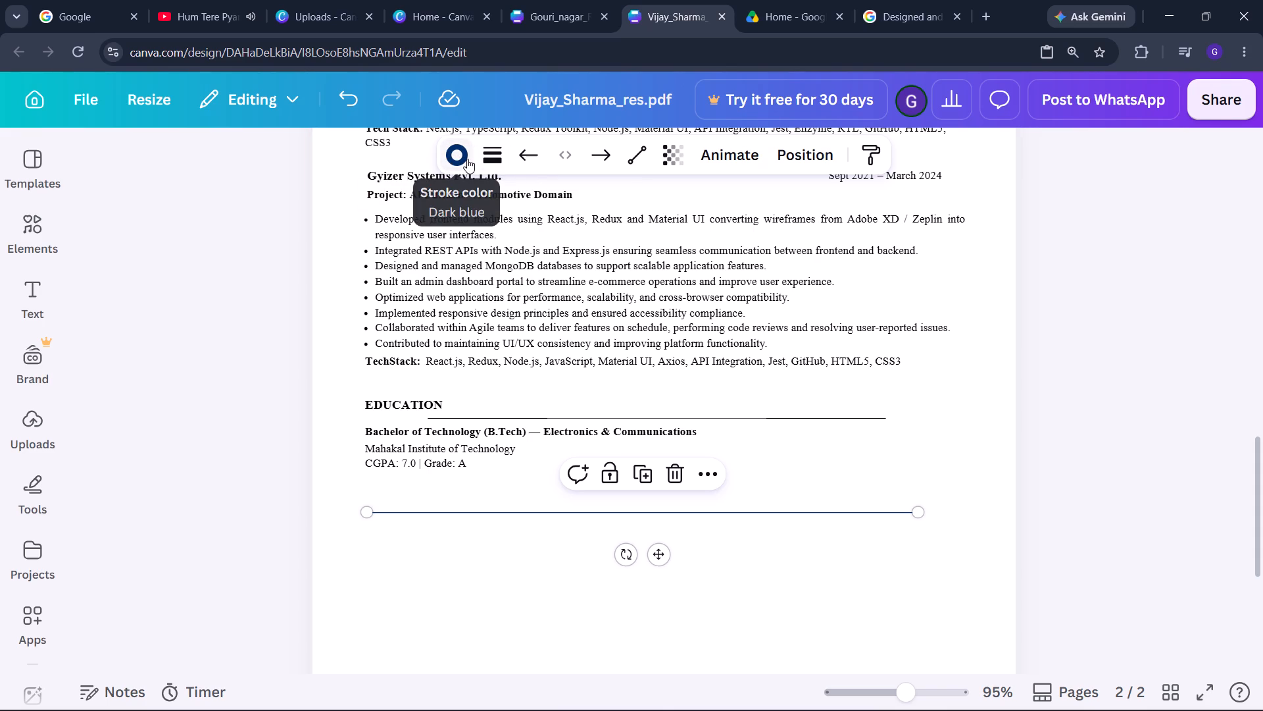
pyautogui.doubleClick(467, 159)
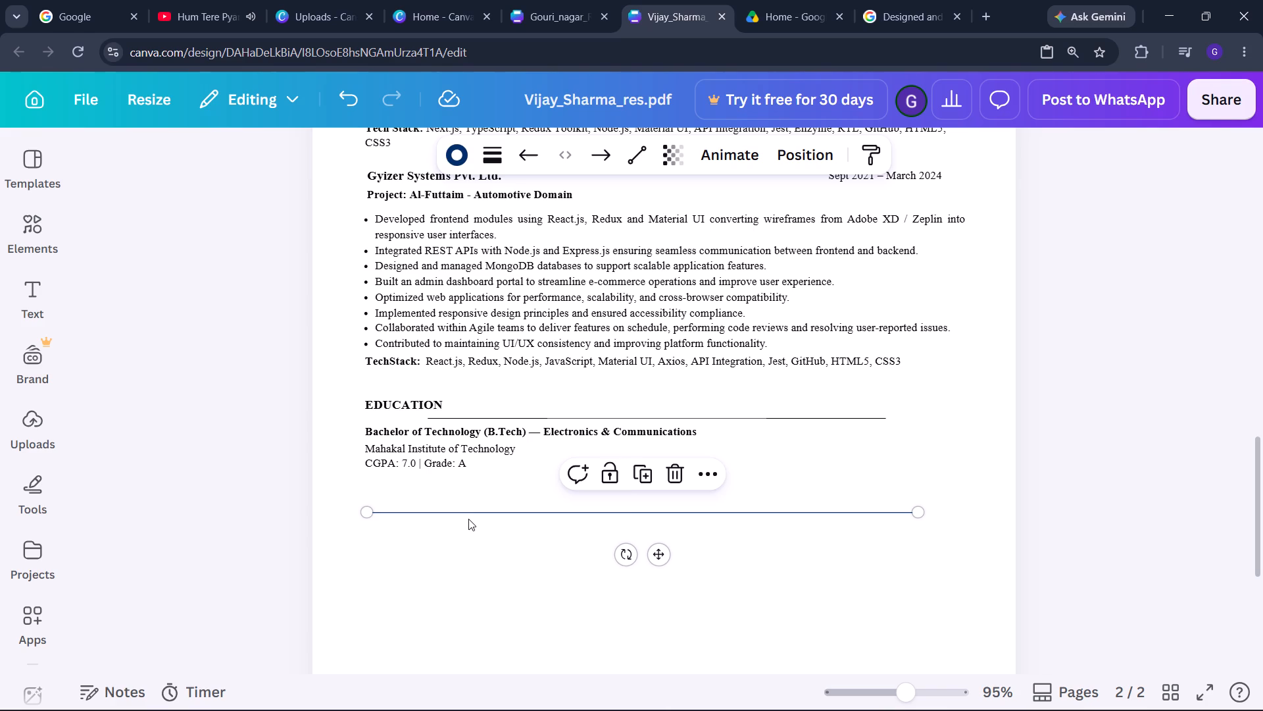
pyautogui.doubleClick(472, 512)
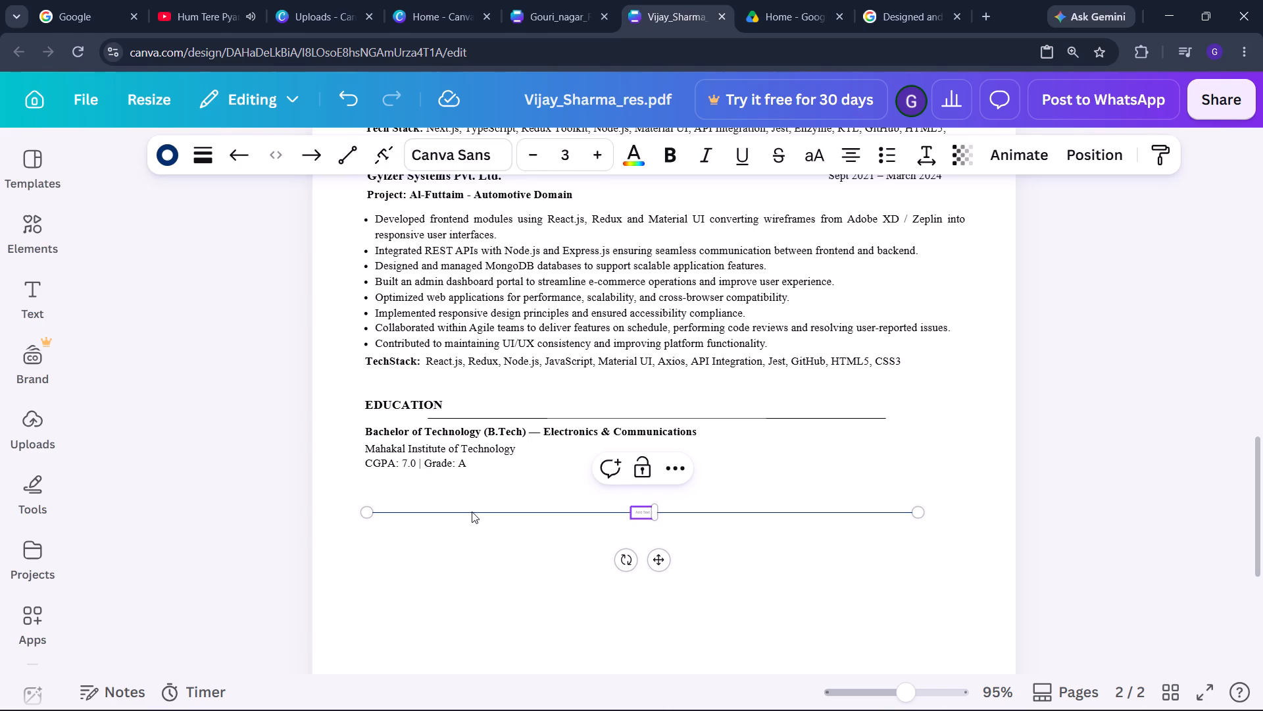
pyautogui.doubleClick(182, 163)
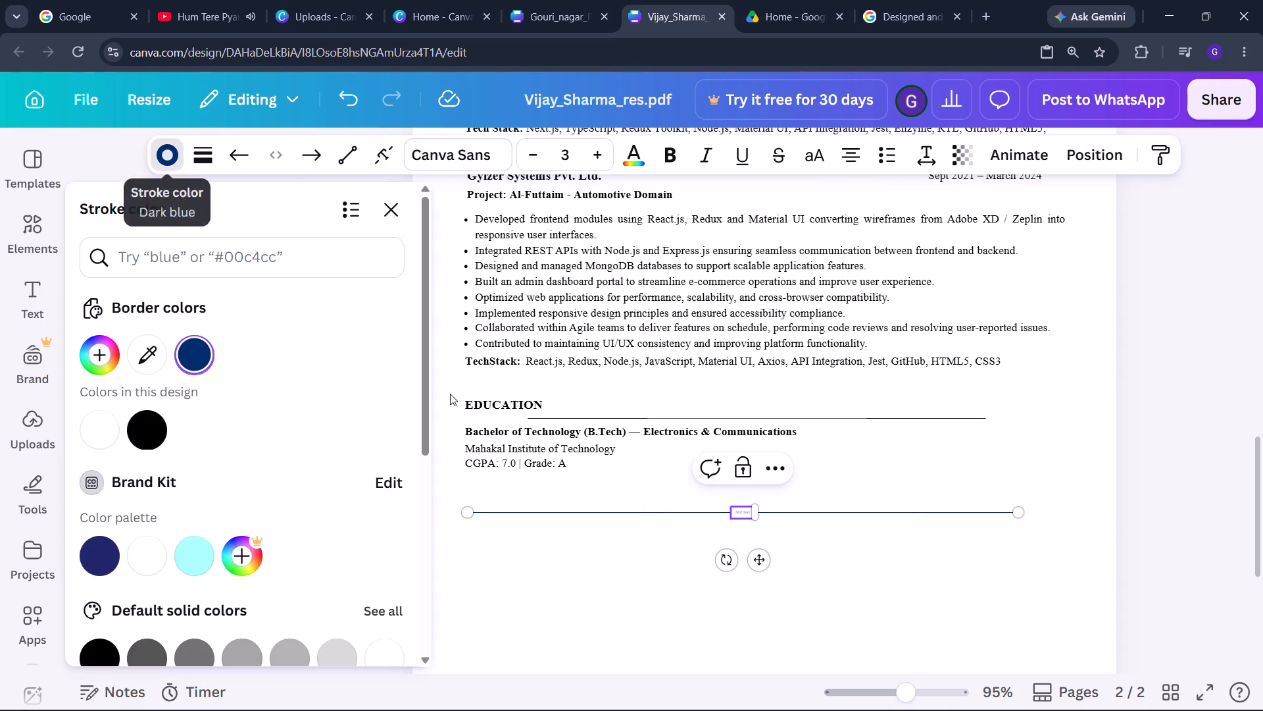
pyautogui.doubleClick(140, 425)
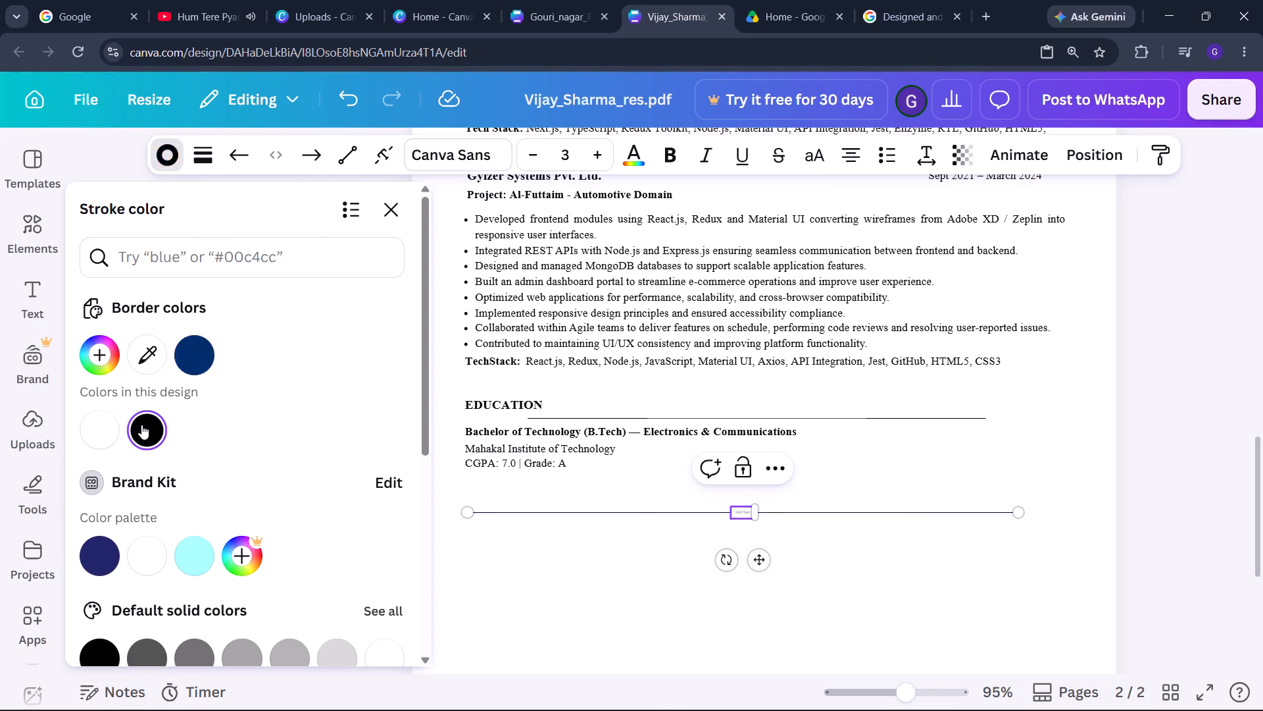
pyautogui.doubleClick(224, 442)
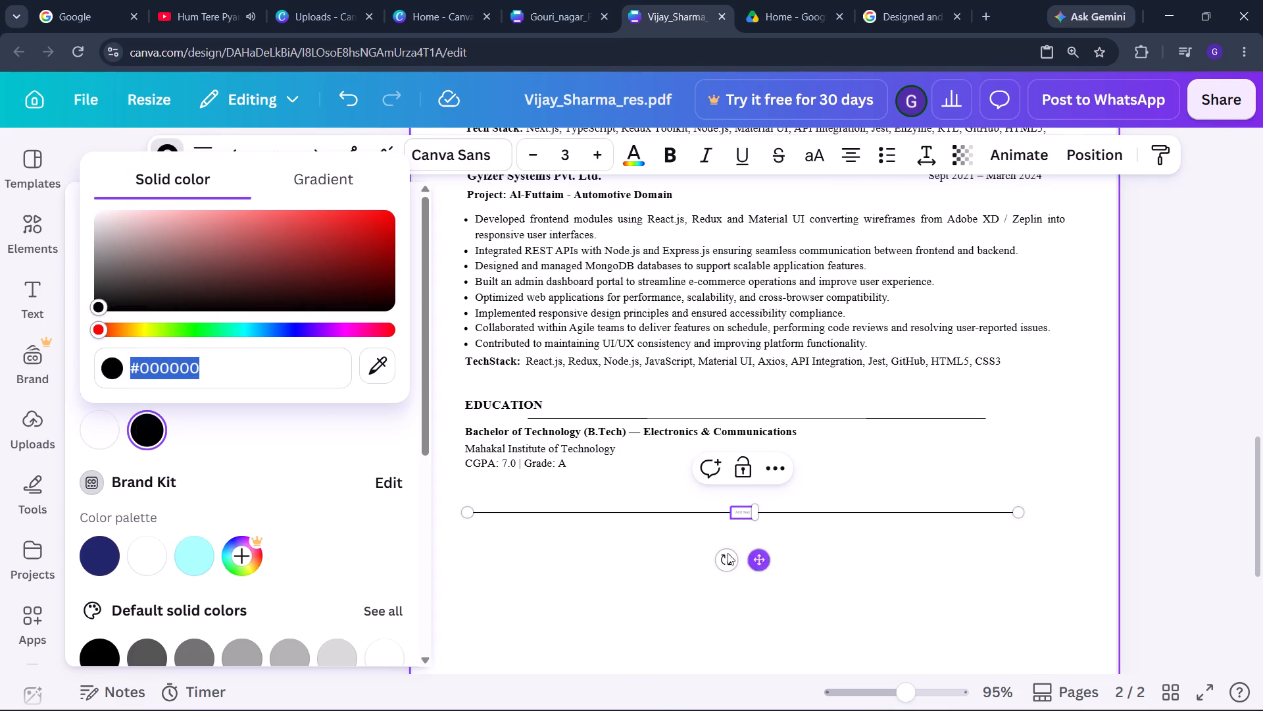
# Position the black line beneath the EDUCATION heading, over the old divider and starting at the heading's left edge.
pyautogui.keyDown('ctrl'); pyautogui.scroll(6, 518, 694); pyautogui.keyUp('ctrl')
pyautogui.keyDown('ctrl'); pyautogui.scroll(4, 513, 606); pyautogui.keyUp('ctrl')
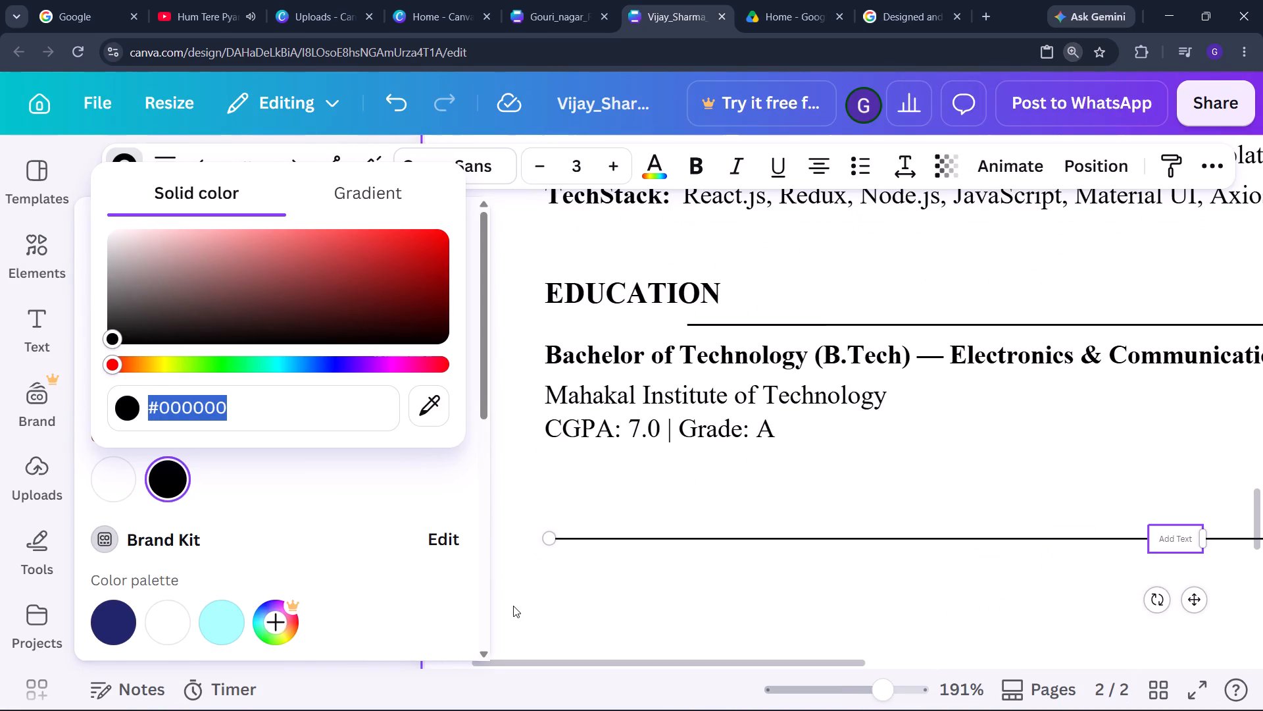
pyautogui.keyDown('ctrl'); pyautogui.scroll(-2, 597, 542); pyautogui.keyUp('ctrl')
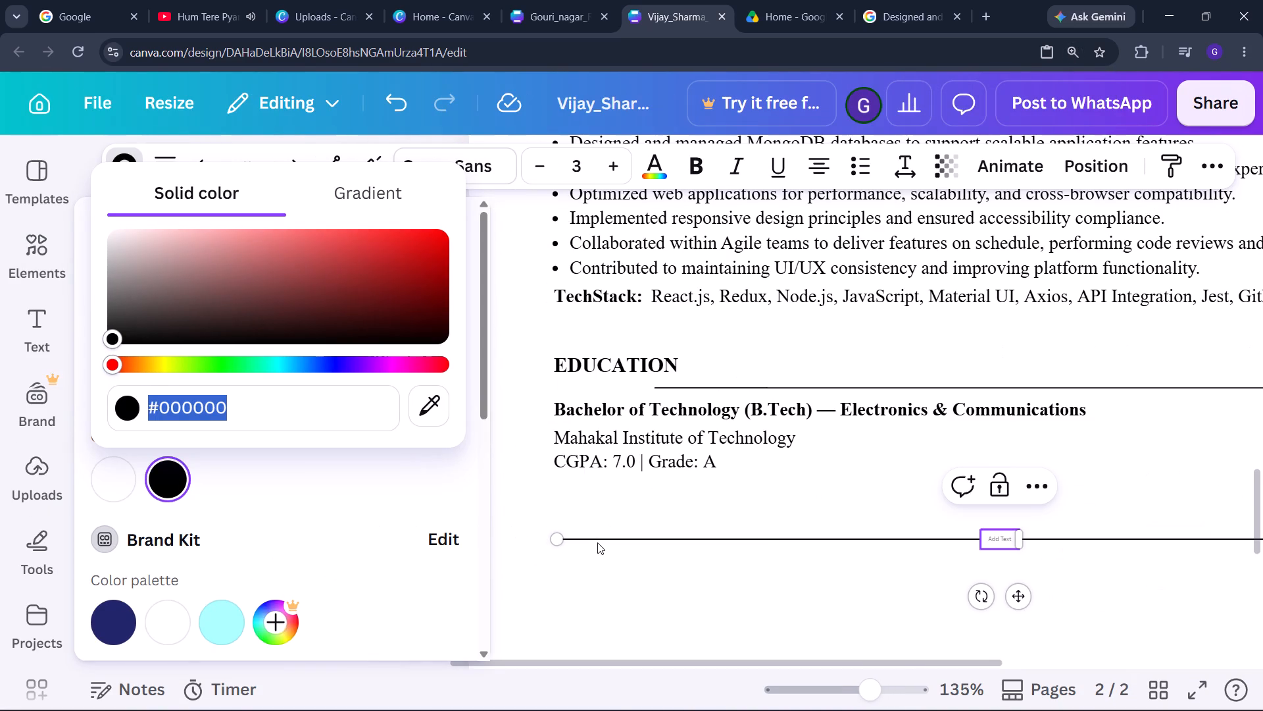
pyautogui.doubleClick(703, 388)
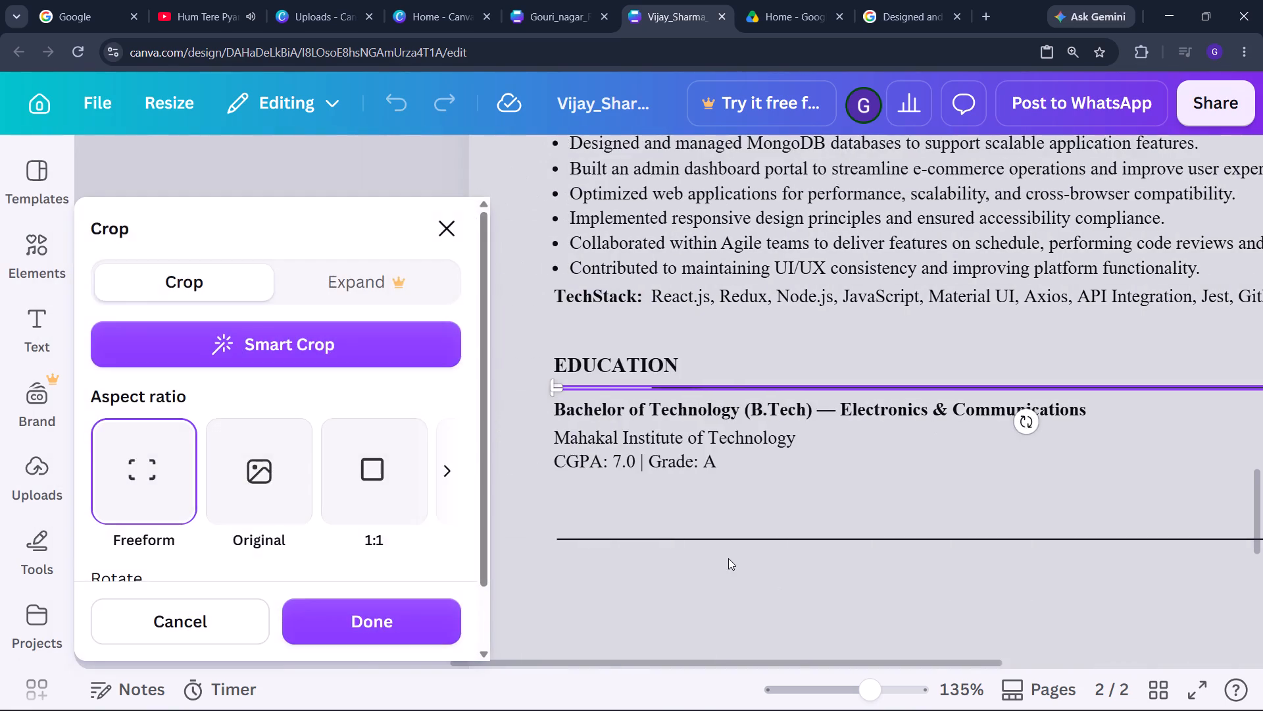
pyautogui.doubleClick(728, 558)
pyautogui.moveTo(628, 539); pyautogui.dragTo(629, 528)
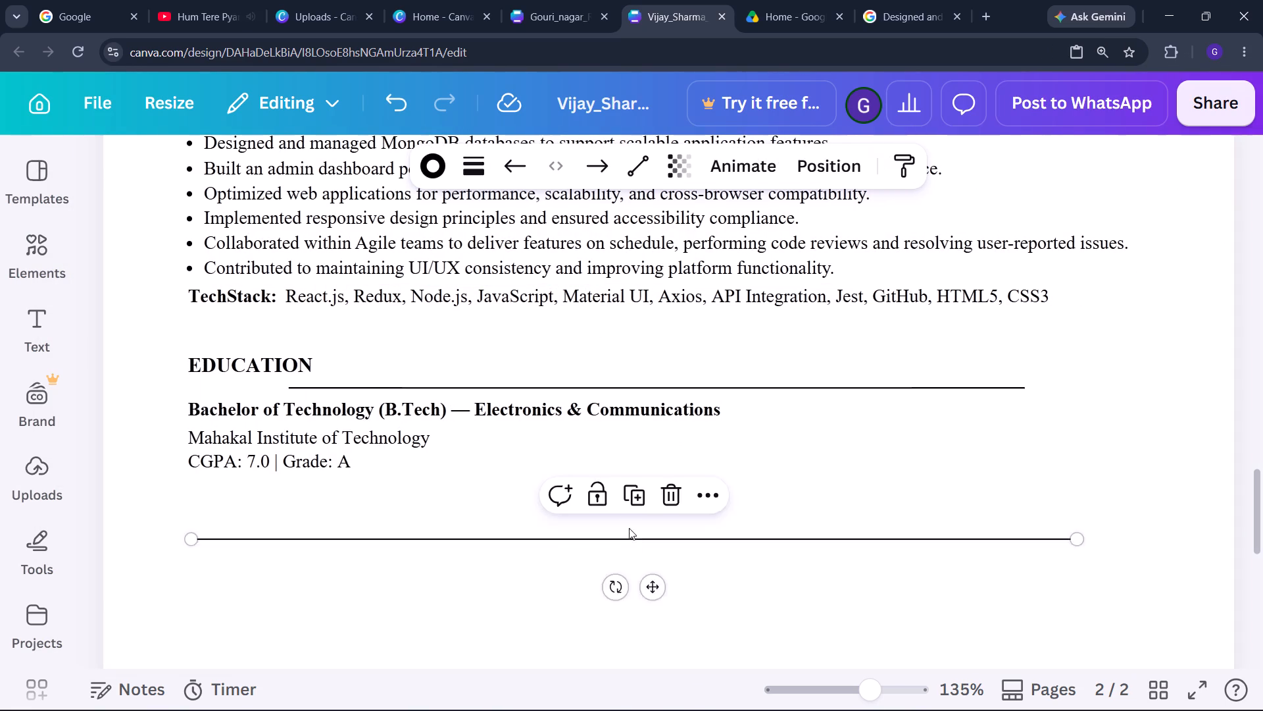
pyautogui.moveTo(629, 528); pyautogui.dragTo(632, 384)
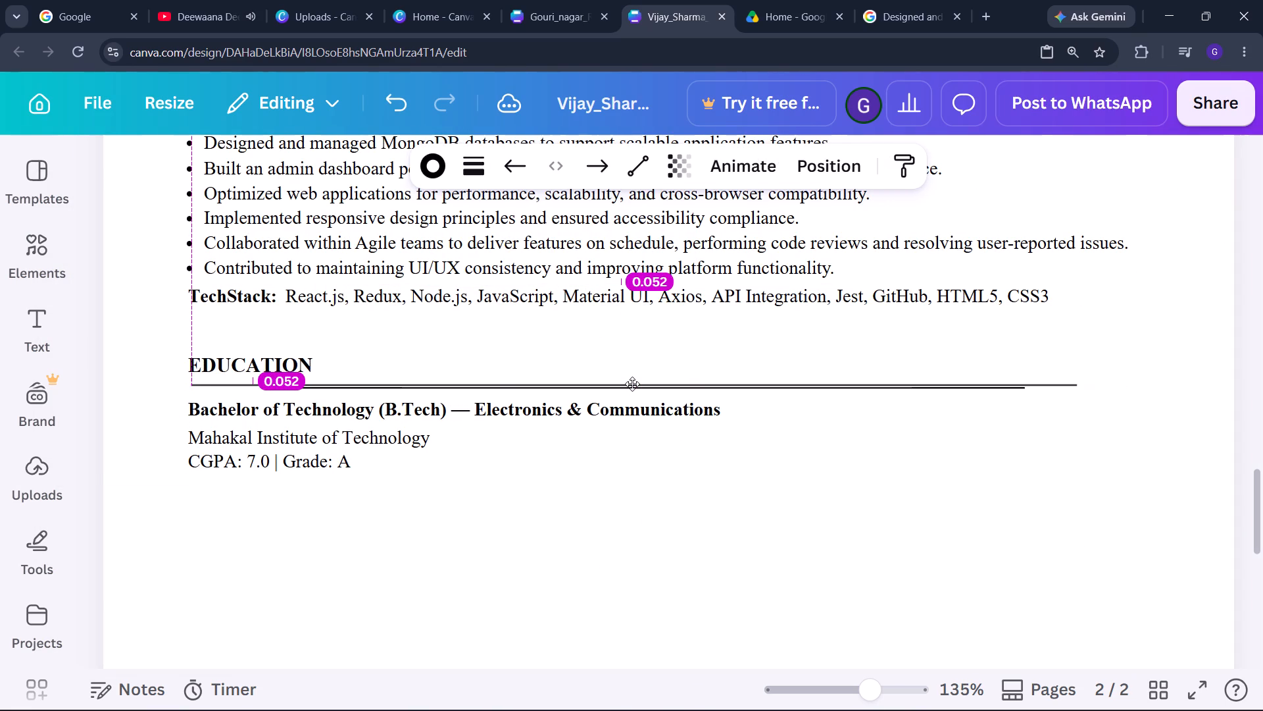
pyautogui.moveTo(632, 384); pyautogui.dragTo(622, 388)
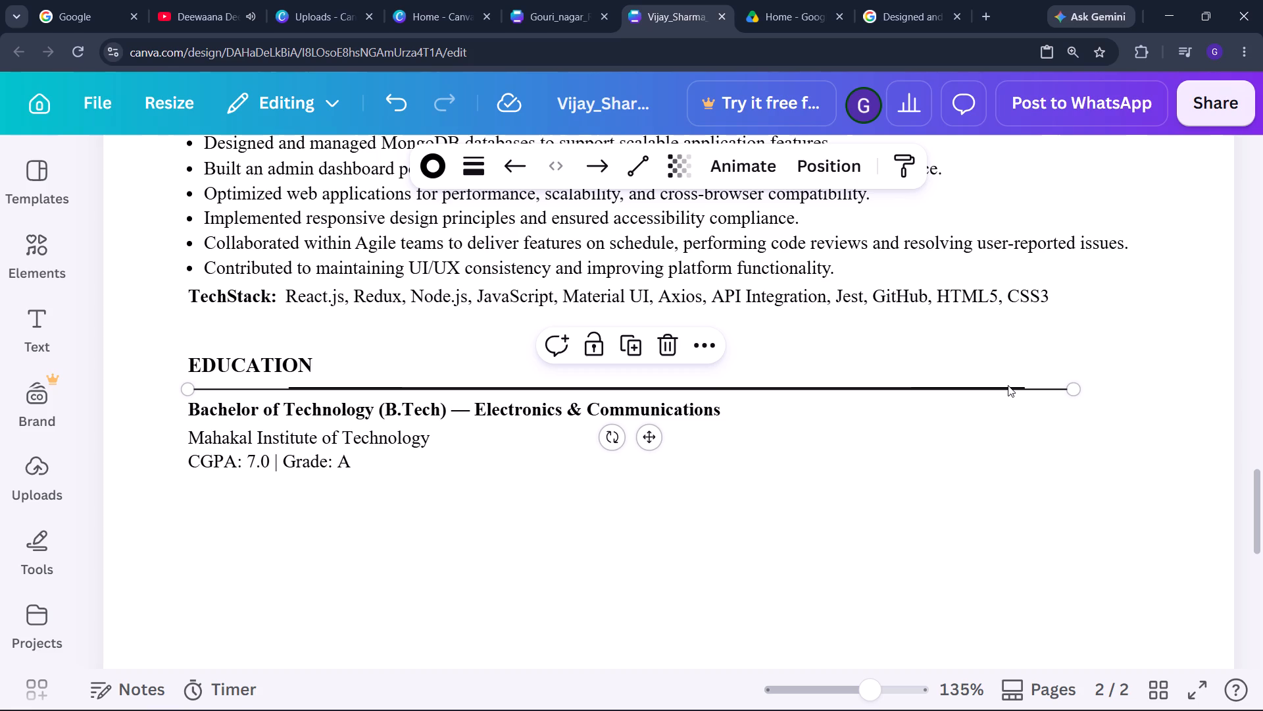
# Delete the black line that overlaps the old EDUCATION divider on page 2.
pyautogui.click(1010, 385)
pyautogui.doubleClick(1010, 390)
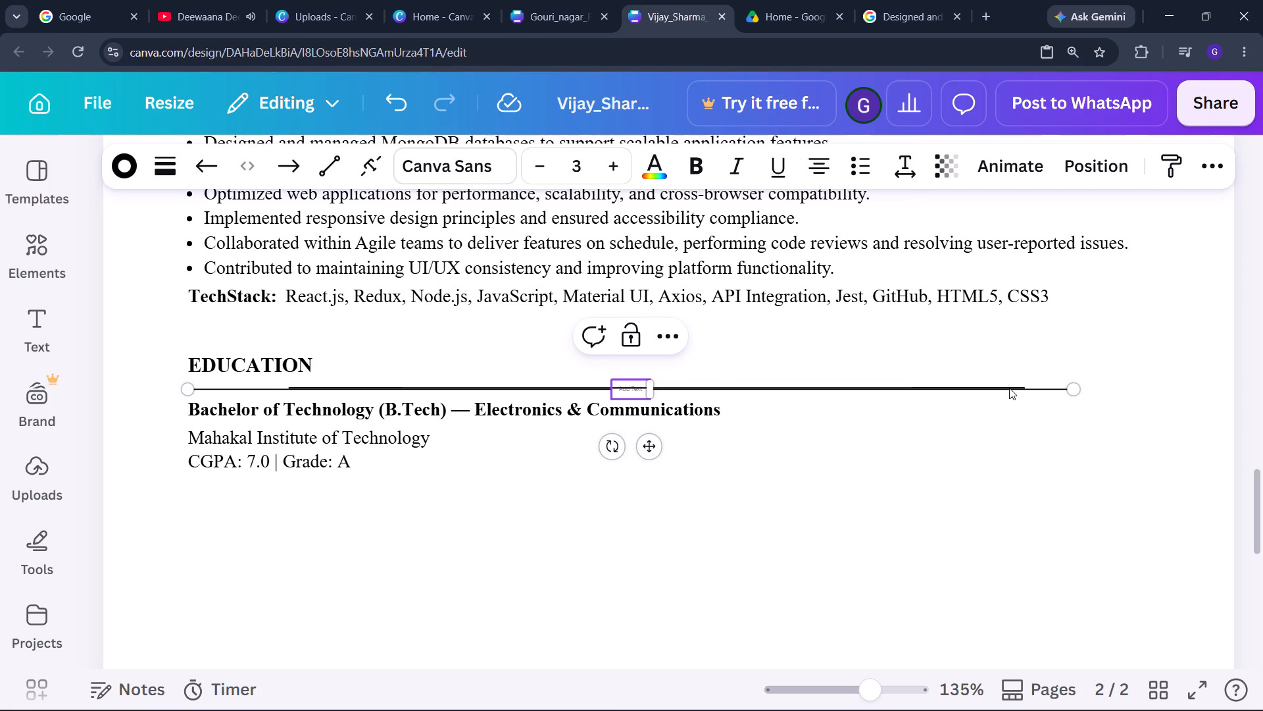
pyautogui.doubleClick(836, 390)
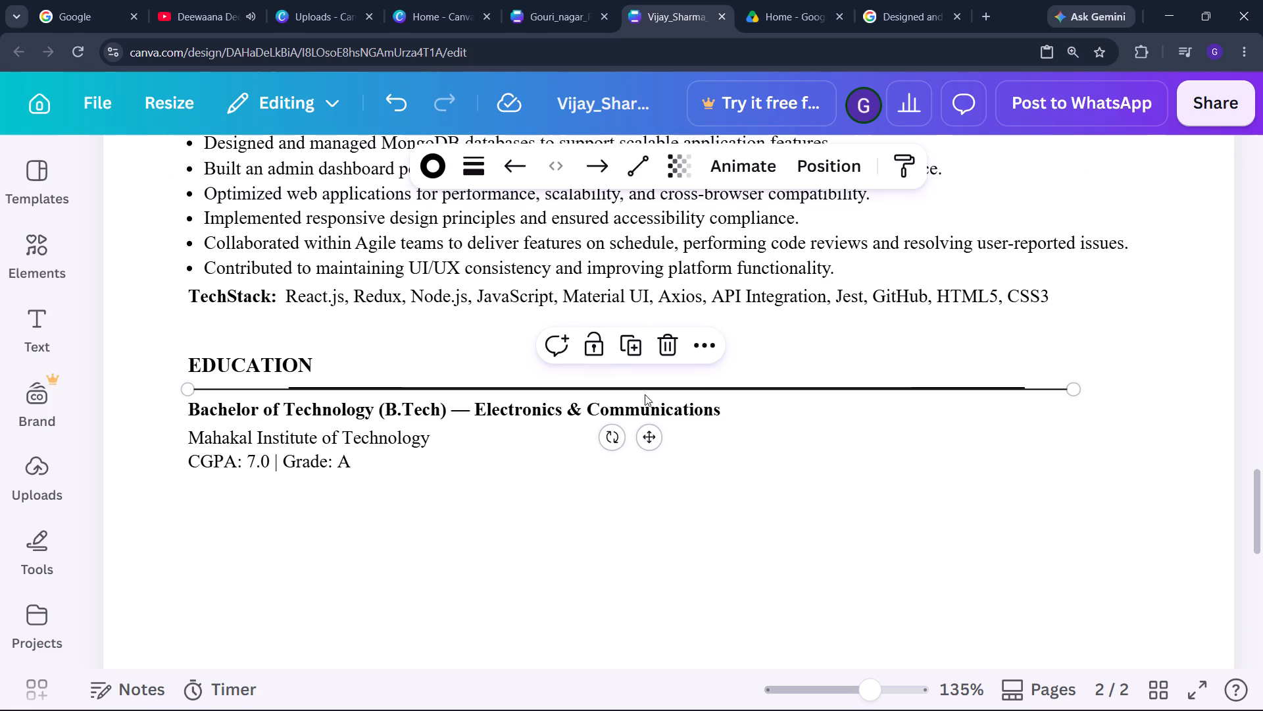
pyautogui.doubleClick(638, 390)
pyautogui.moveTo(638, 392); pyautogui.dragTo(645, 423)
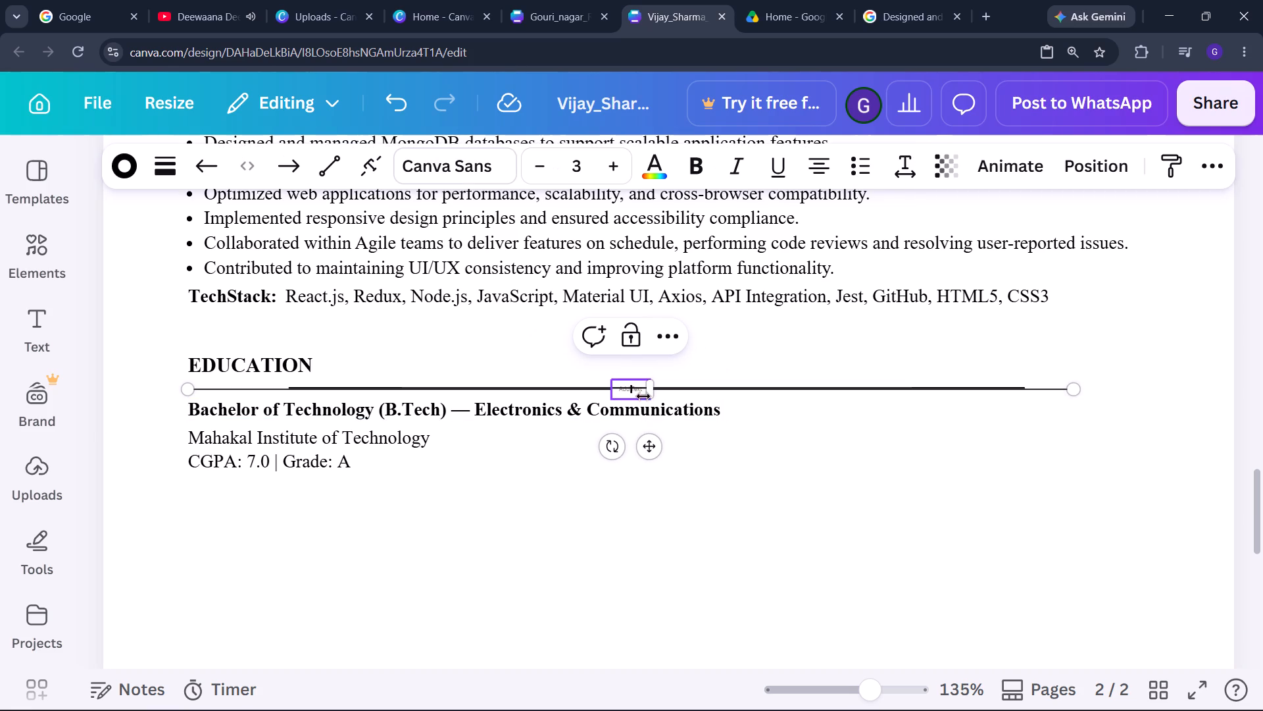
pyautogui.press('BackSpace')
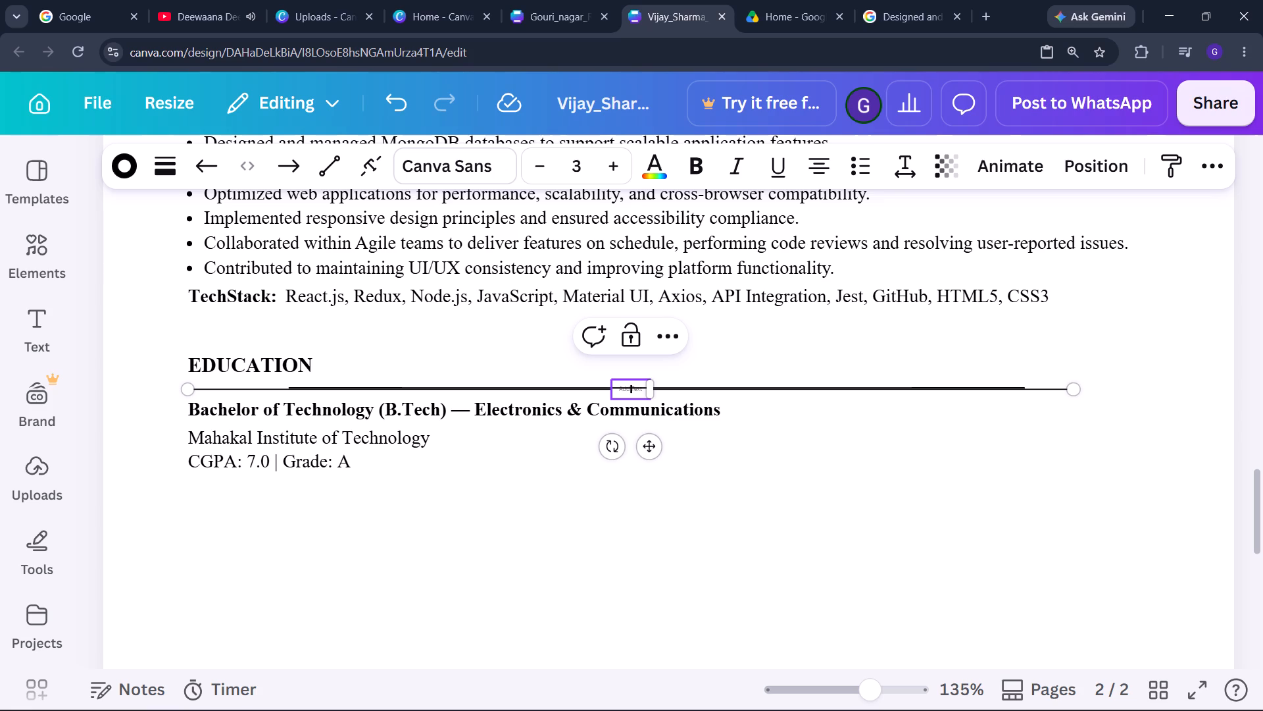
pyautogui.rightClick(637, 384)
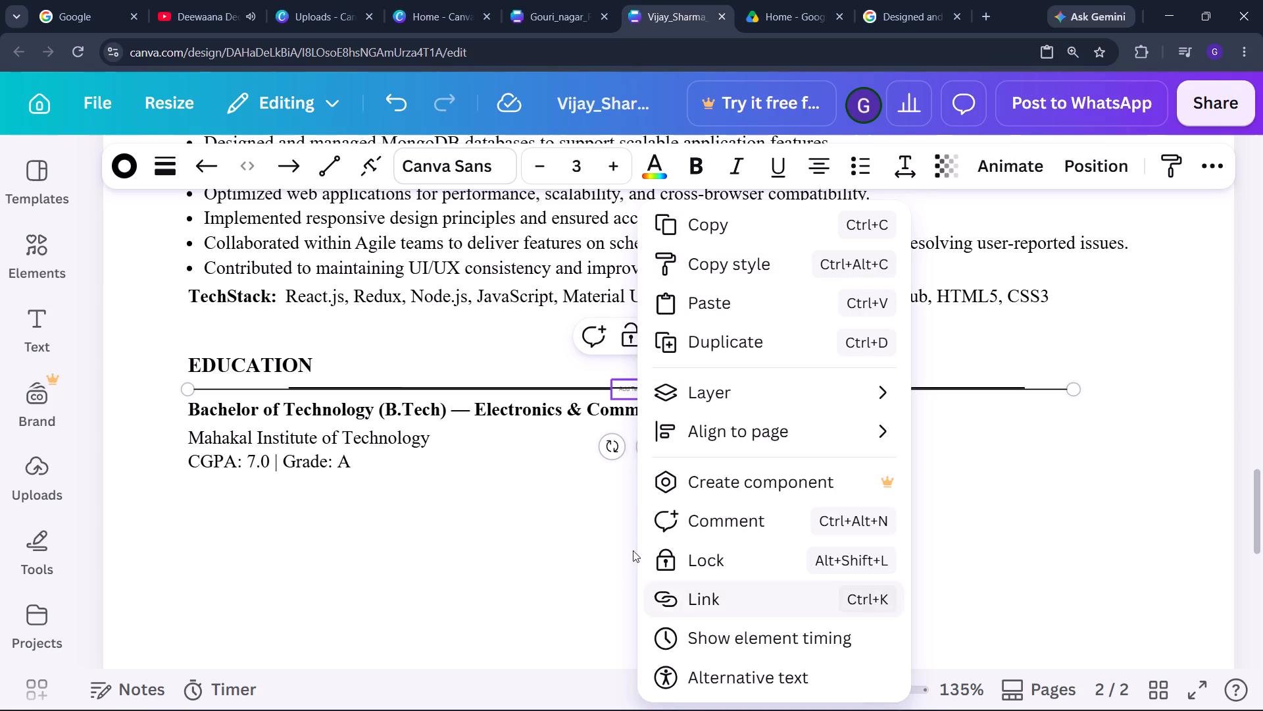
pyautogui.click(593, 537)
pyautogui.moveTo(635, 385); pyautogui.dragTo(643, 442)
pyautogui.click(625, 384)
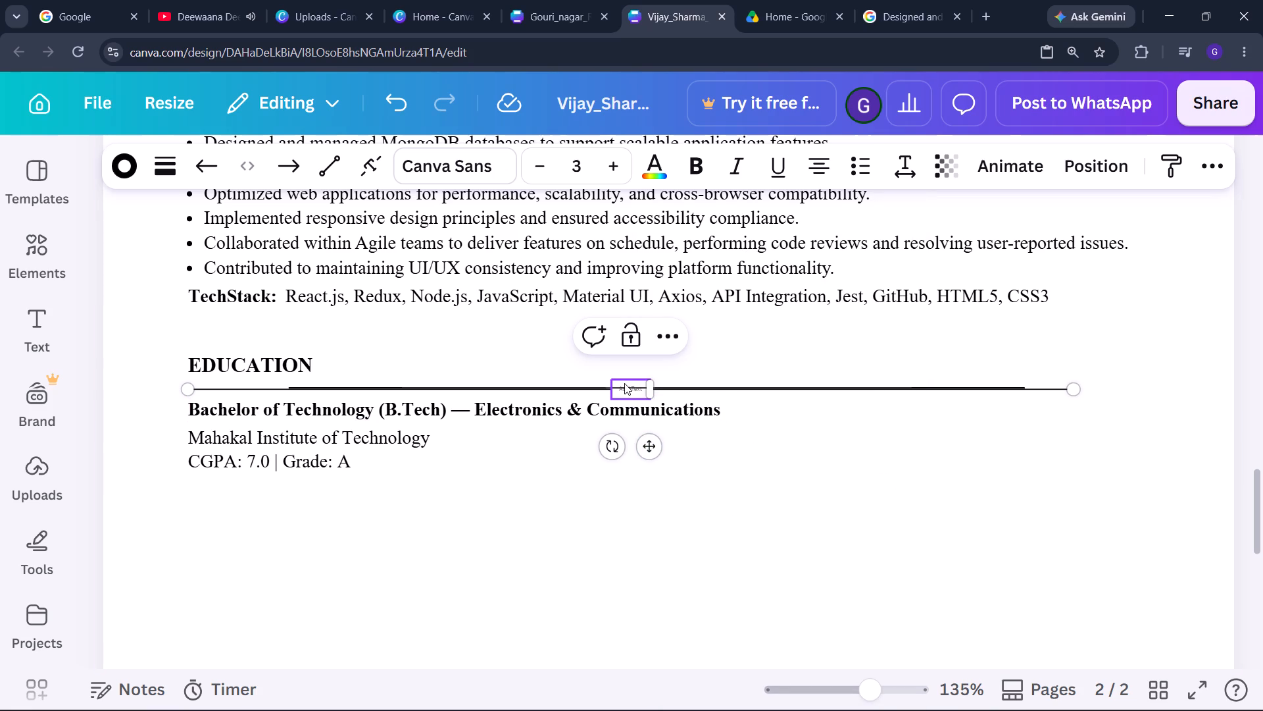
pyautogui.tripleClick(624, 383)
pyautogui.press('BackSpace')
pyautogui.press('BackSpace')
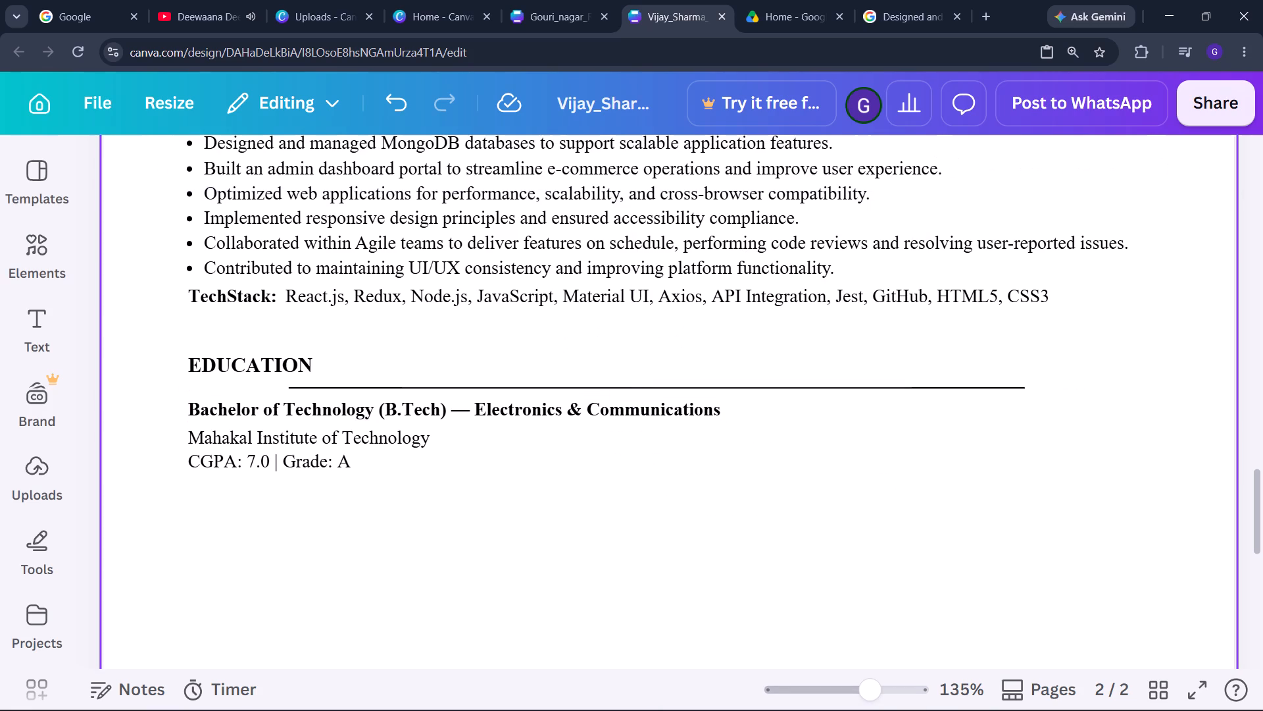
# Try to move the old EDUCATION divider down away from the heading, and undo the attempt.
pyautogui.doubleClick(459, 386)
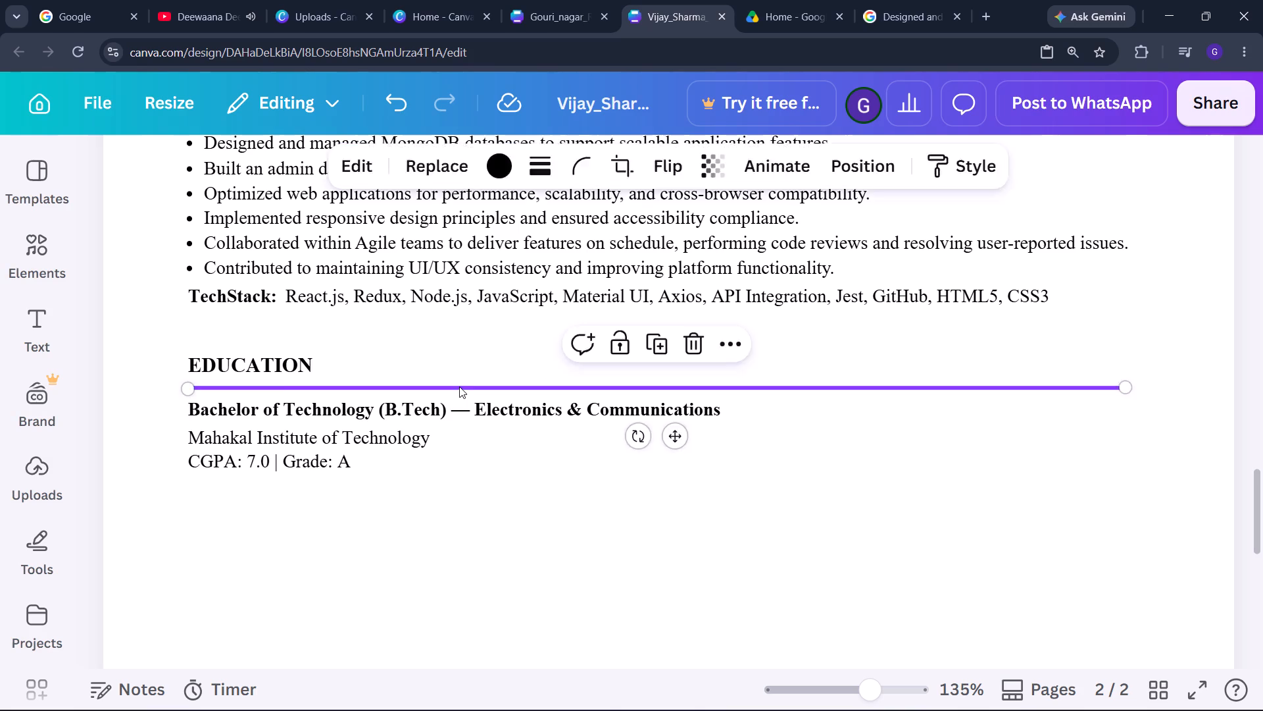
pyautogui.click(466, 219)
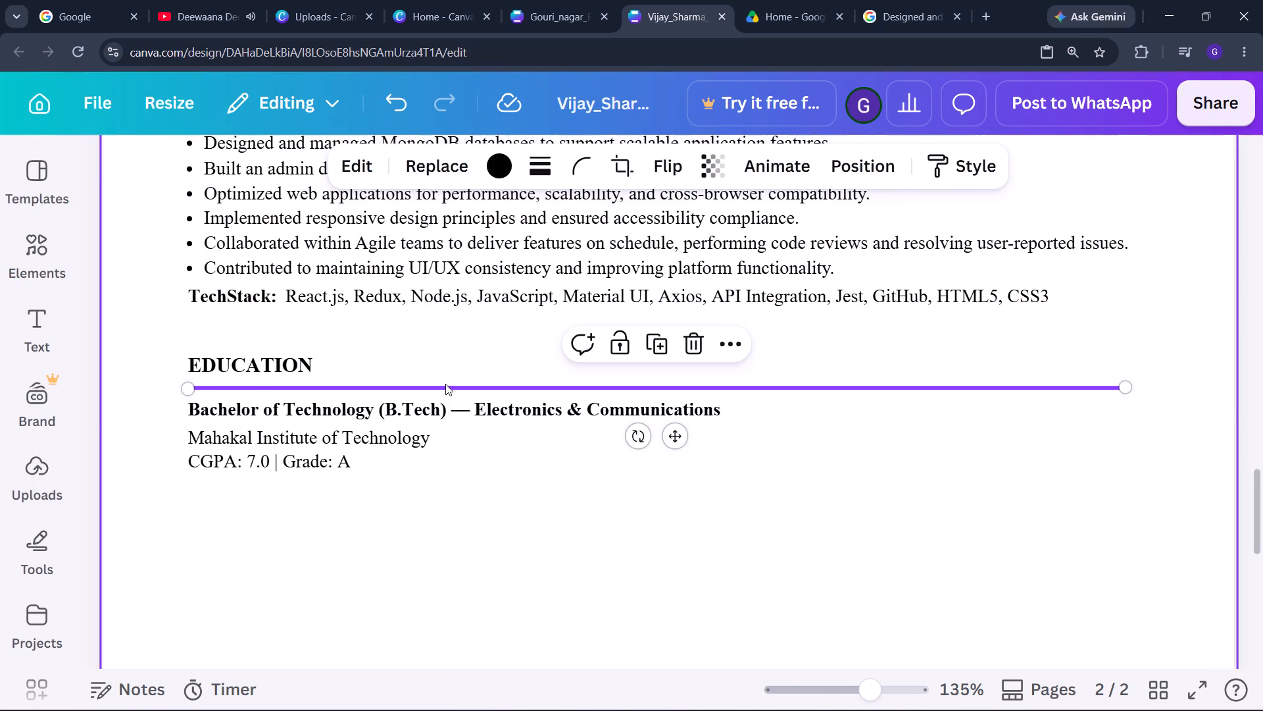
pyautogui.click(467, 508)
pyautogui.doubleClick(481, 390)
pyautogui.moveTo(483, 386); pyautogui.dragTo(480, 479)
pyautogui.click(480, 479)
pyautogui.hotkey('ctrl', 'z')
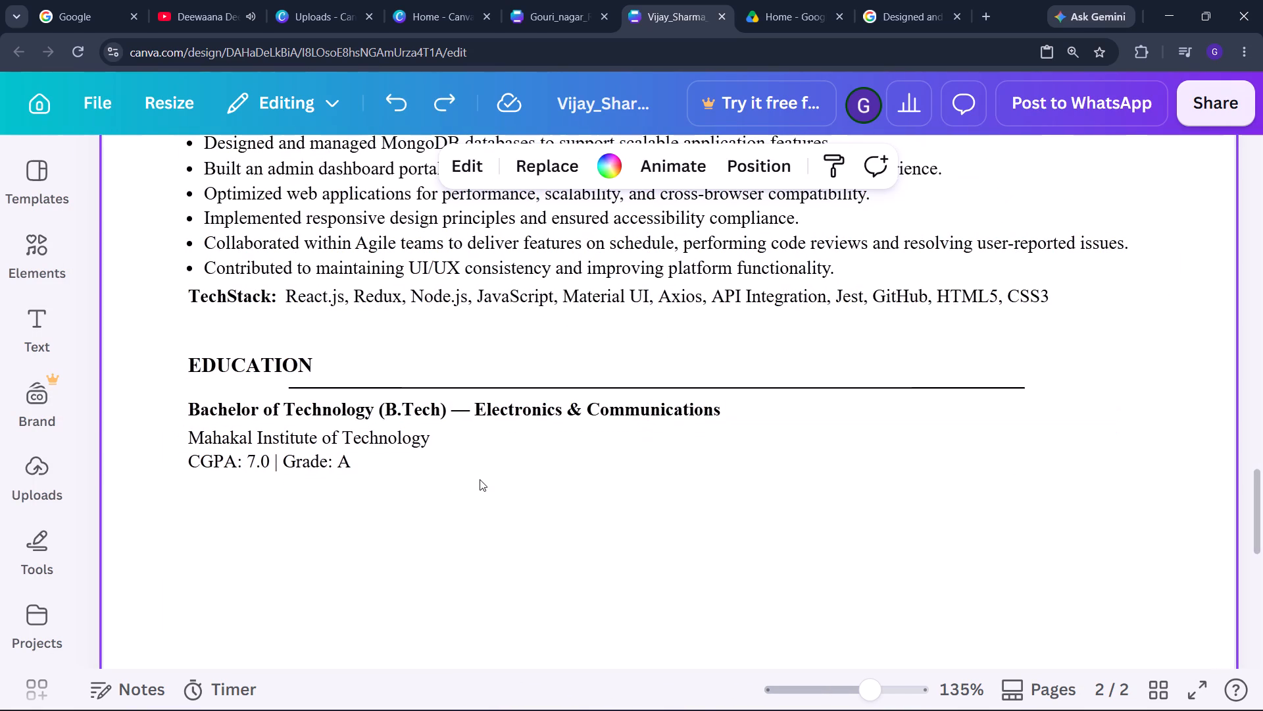
# Undo the deletion of the black line beneath the EDUCATION heading.
pyautogui.hotkey('ctrl', 'z')
pyautogui.hotkey('ctrl', 'z')
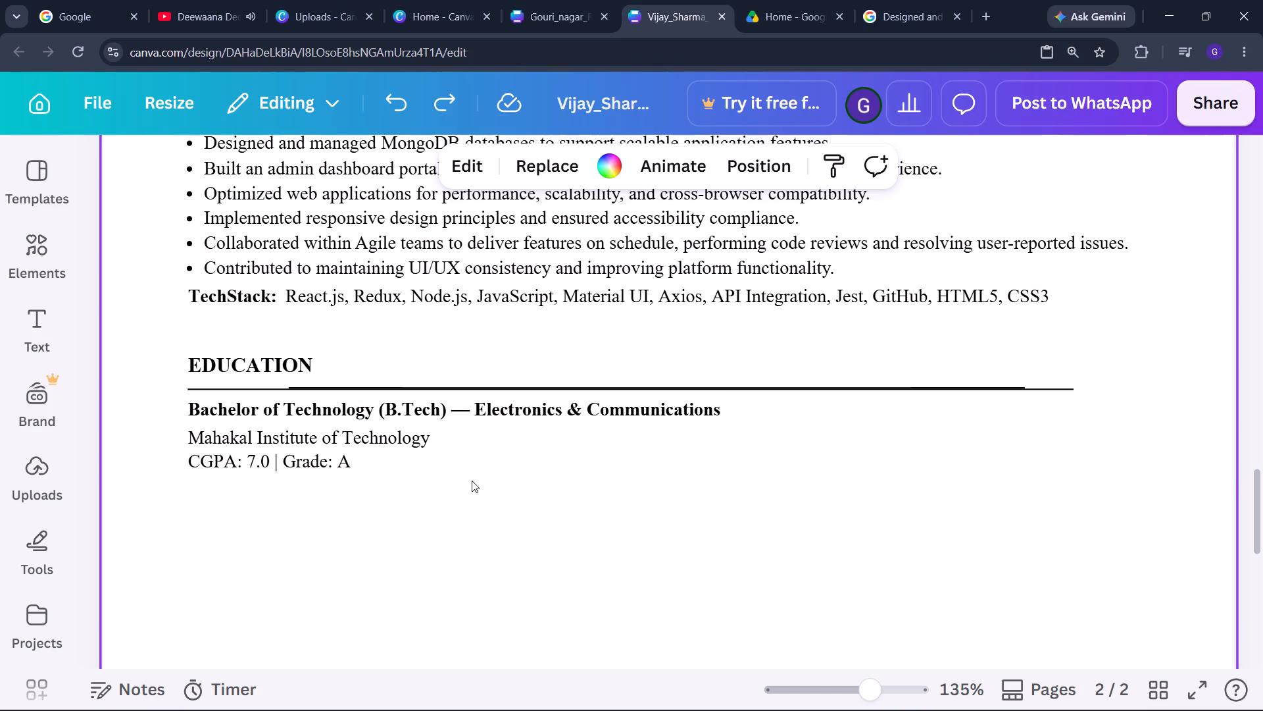
# Move the black line up off the old divider to the top edge of the EDUCATION heading.
pyautogui.click(293, 385)
pyautogui.tripleClick(292, 388)
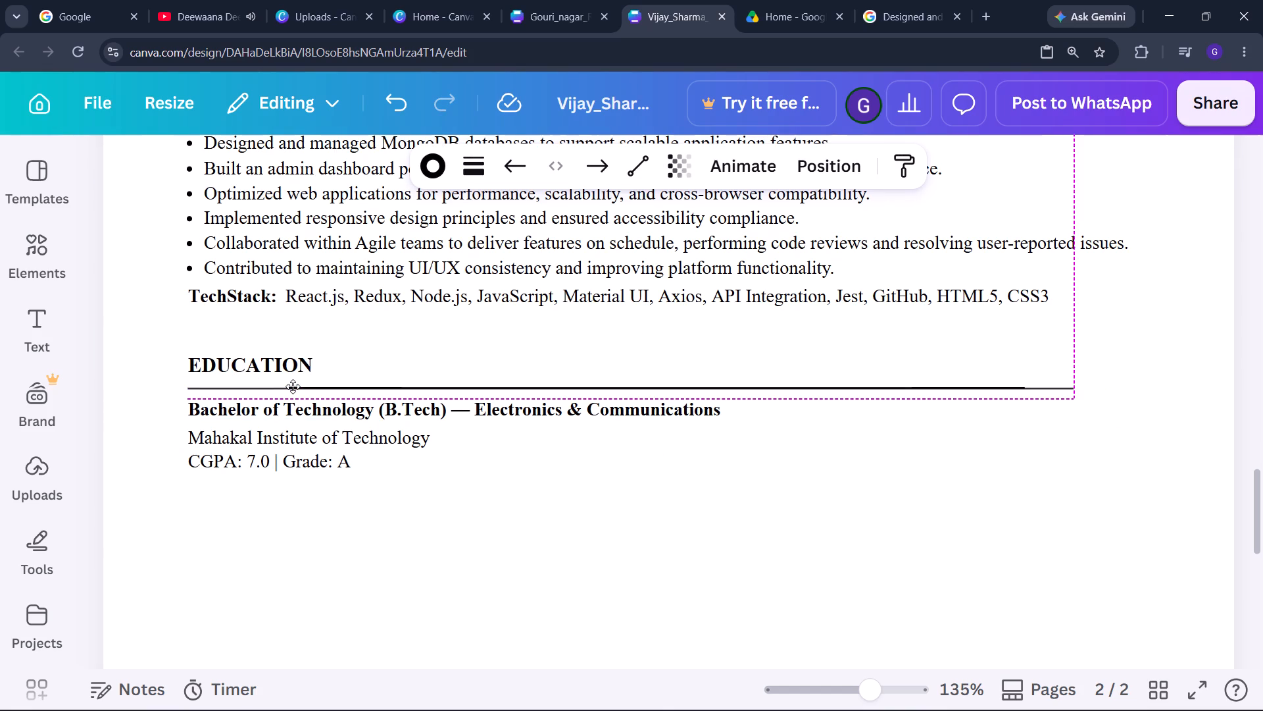
pyautogui.click(293, 386)
pyautogui.click(297, 384)
pyautogui.click(290, 385)
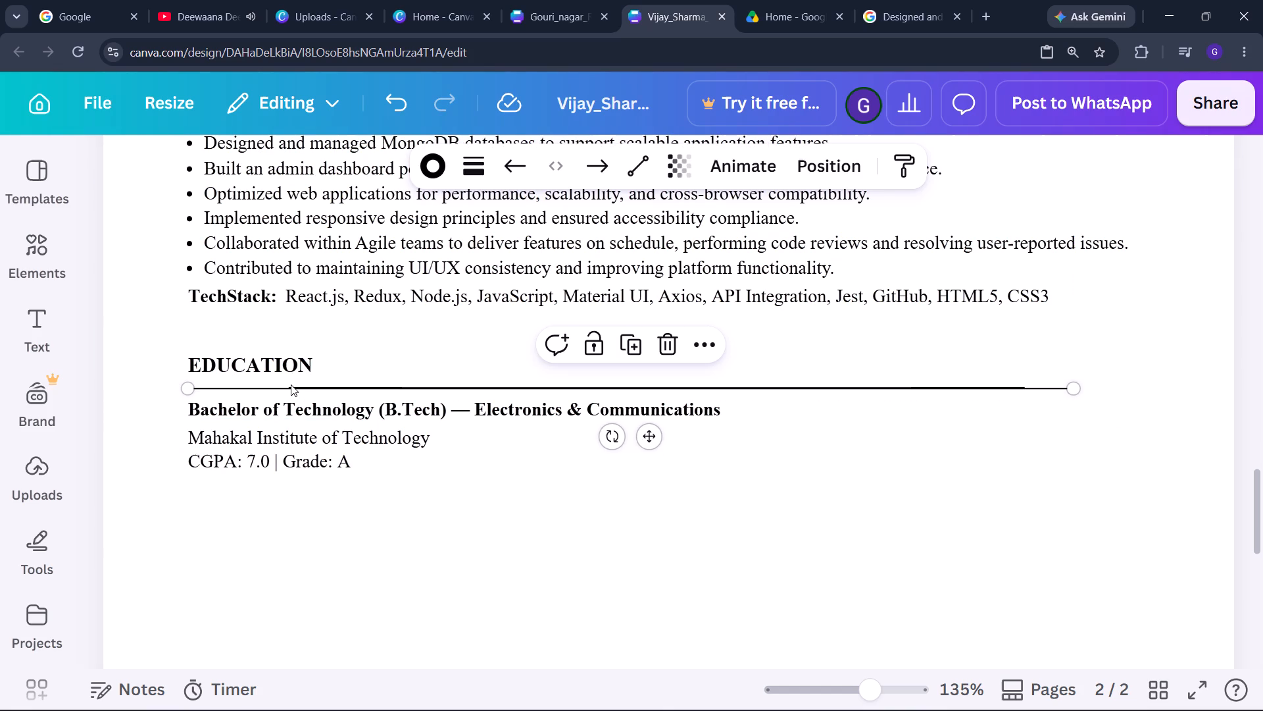
pyautogui.doubleClick(291, 389)
pyautogui.tripleClick(289, 385)
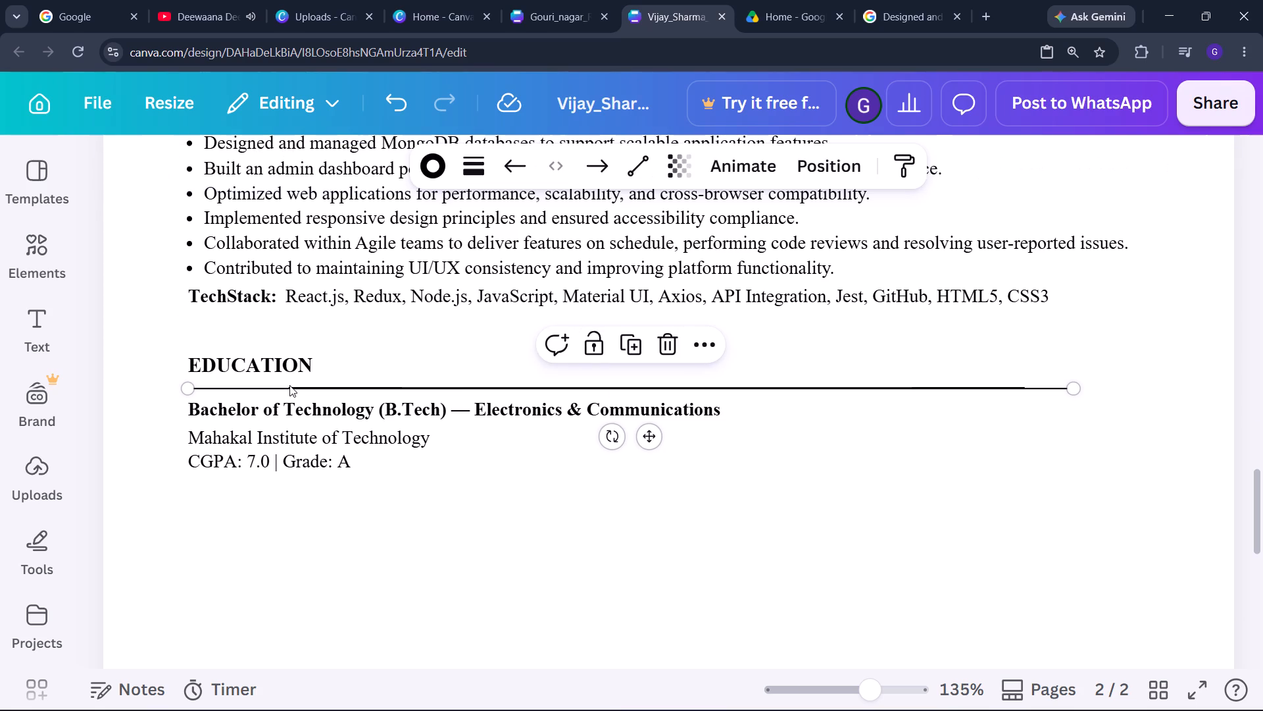
pyautogui.click(290, 390)
pyautogui.doubleClick(295, 385)
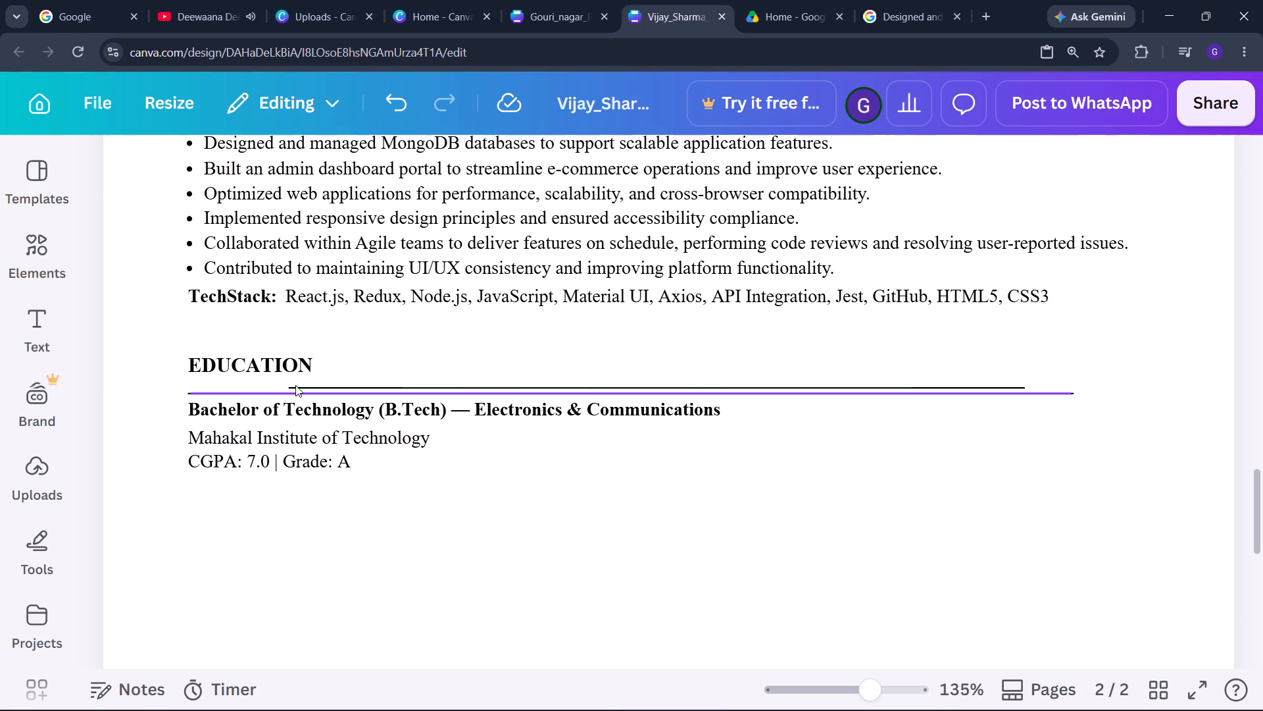
pyautogui.doubleClick(303, 385)
pyautogui.doubleClick(304, 388)
pyautogui.moveTo(304, 385); pyautogui.dragTo(307, 372)
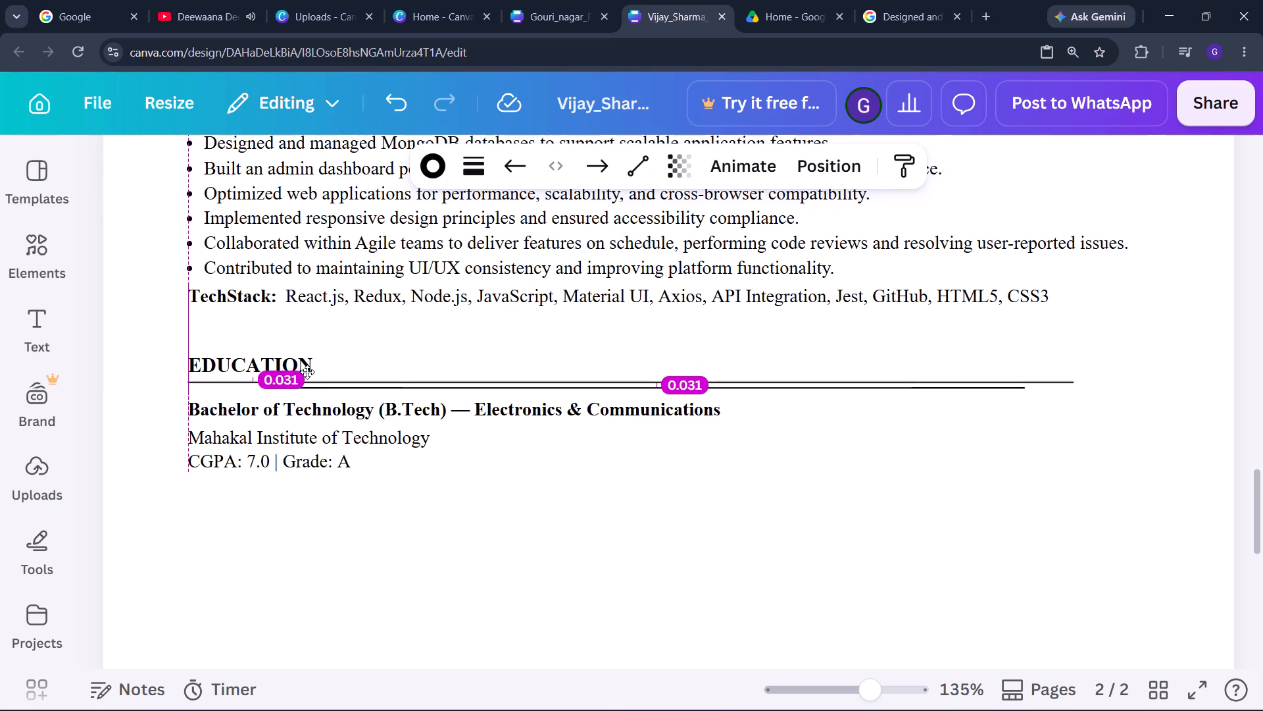
pyautogui.moveTo(307, 372); pyautogui.dragTo(308, 348)
# Delete the old divider beneath the EDUCATION heading.
pyautogui.doubleClick(305, 386)
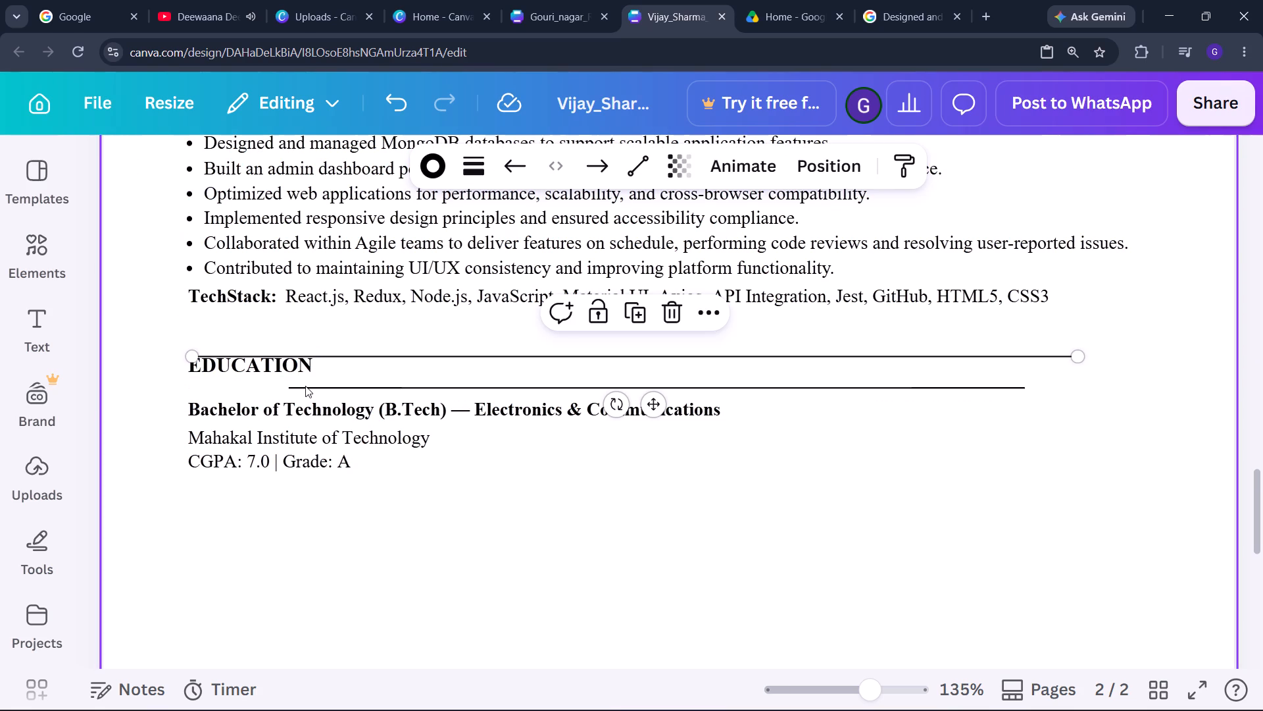
pyautogui.doubleClick(303, 386)
pyautogui.press('BackSpace')
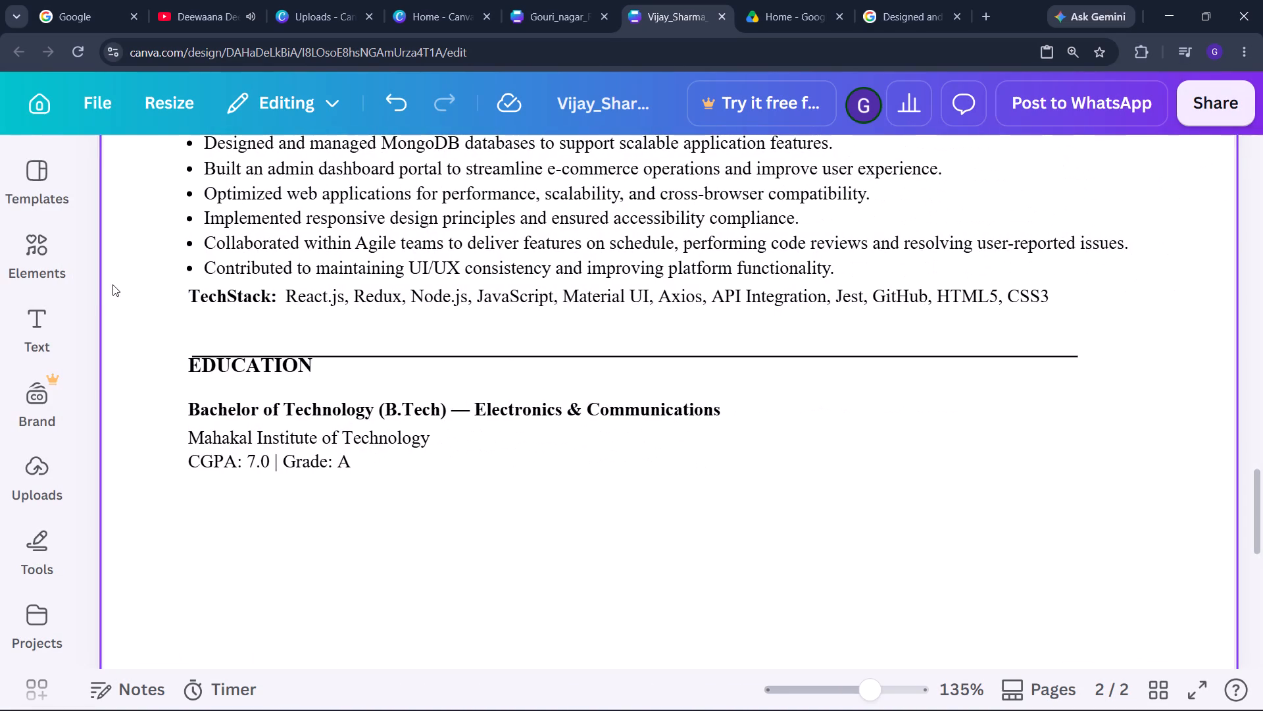
# Move the black line beneath the EDUCATION heading, starting at the heading's left edge and above the degree text.
pyautogui.moveTo(372, 355); pyautogui.dragTo(366, 392)
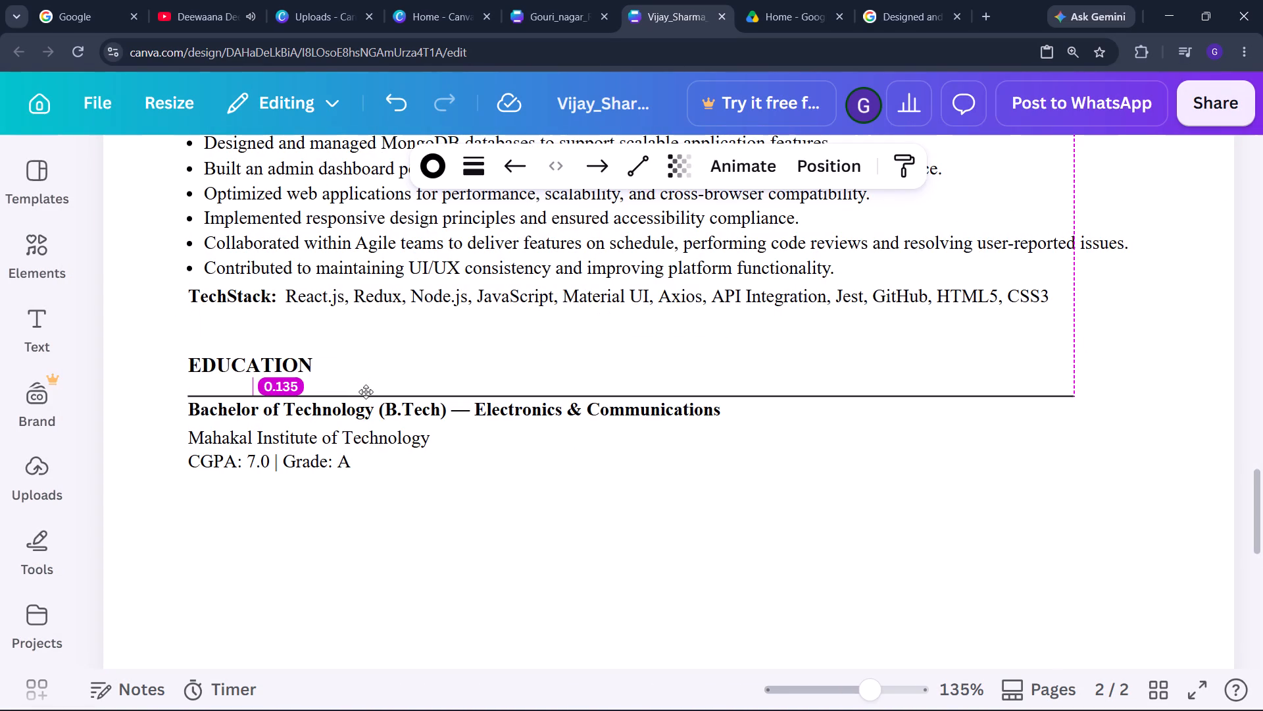
pyautogui.moveTo(366, 392); pyautogui.dragTo(363, 392)
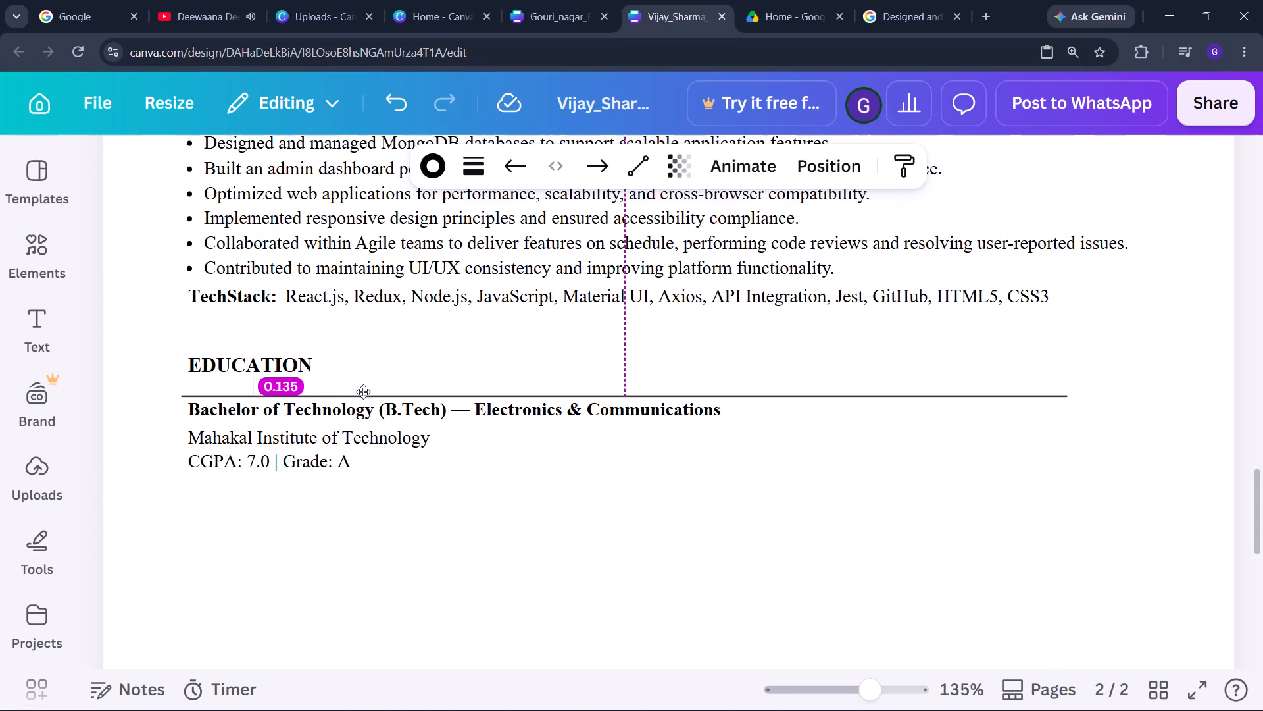
pyautogui.moveTo(363, 392); pyautogui.dragTo(368, 387)
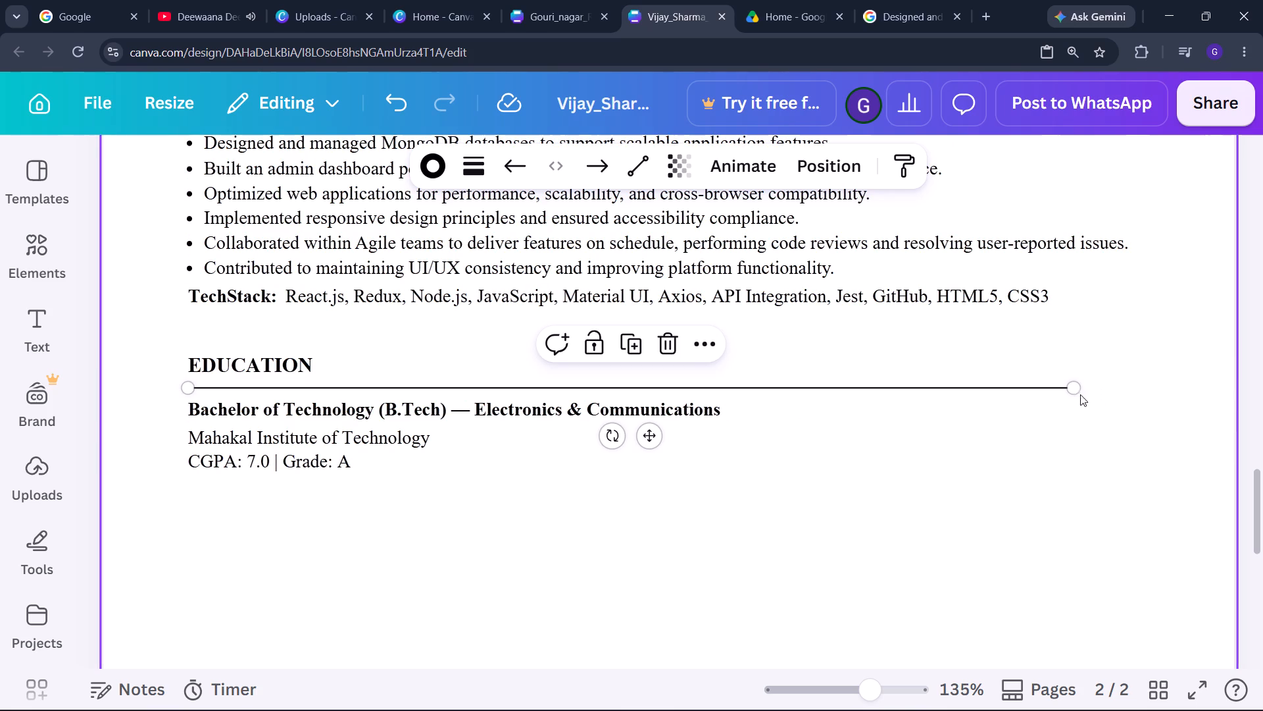
# Extend the right end of the EDUCATION line horizontally to a length of about 7.3, just past the bullet text's right edge.
pyautogui.moveTo(1076, 386); pyautogui.dragTo(1103, 386)
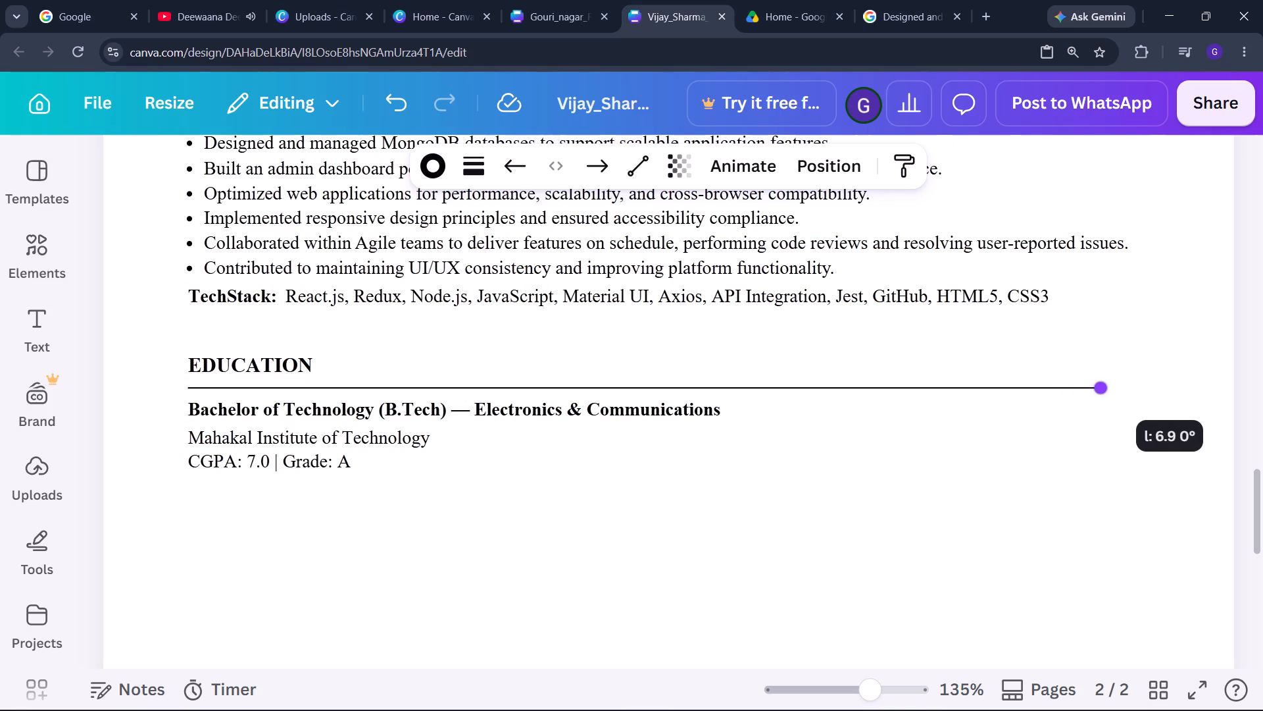
pyautogui.moveTo(1103, 386); pyautogui.dragTo(1134, 387)
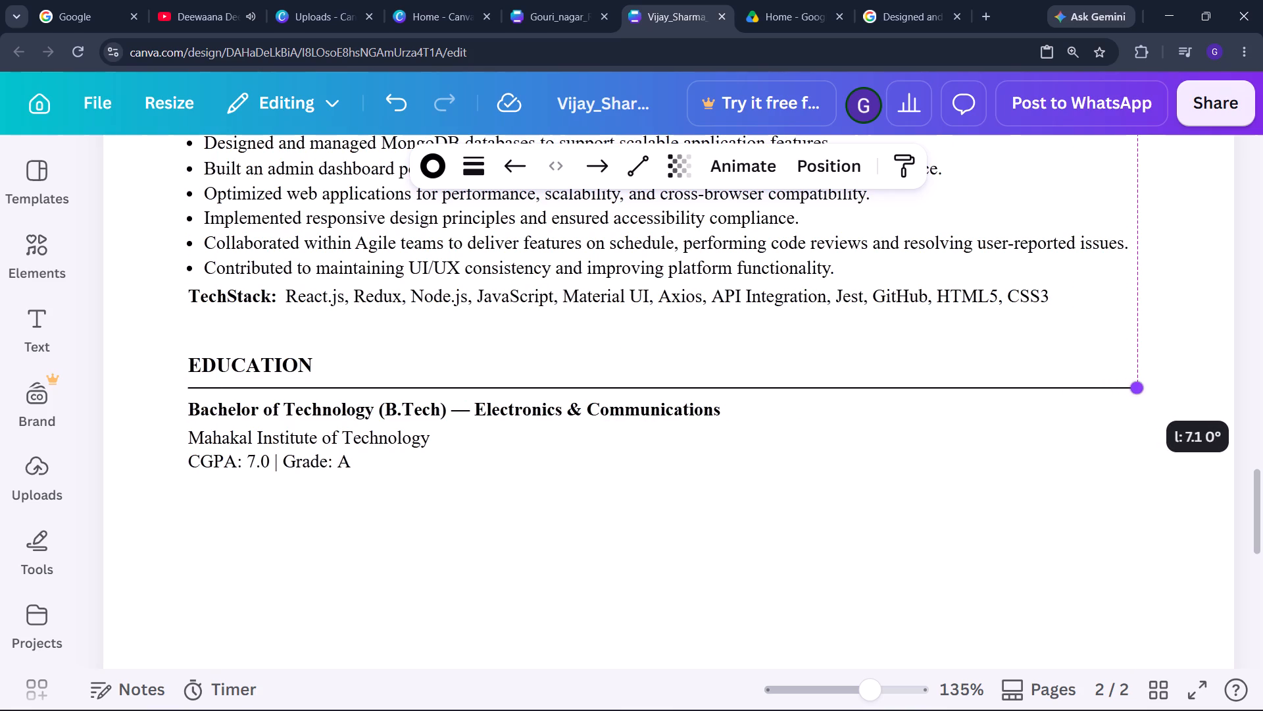
pyautogui.moveTo(1134, 387); pyautogui.dragTo(1138, 387)
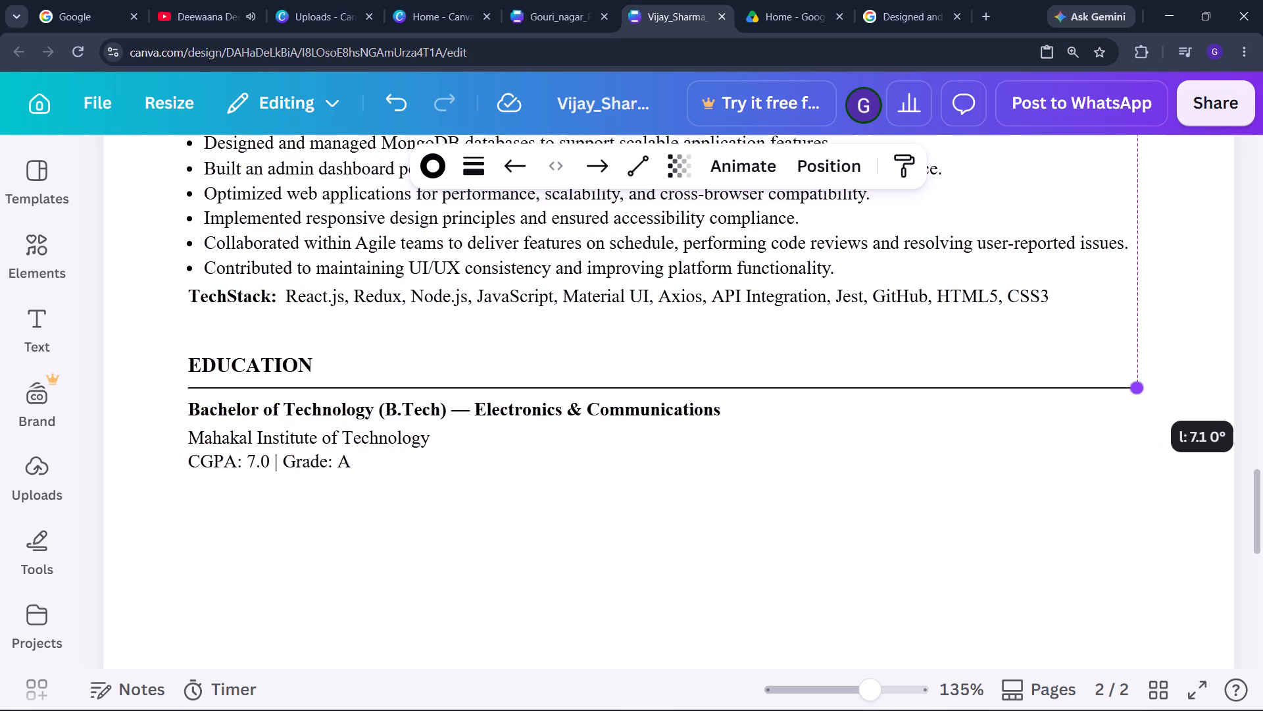
pyautogui.moveTo(1138, 387); pyautogui.dragTo(1142, 387)
pyautogui.click(1142, 387)
pyautogui.scroll(3, 1116, 385)
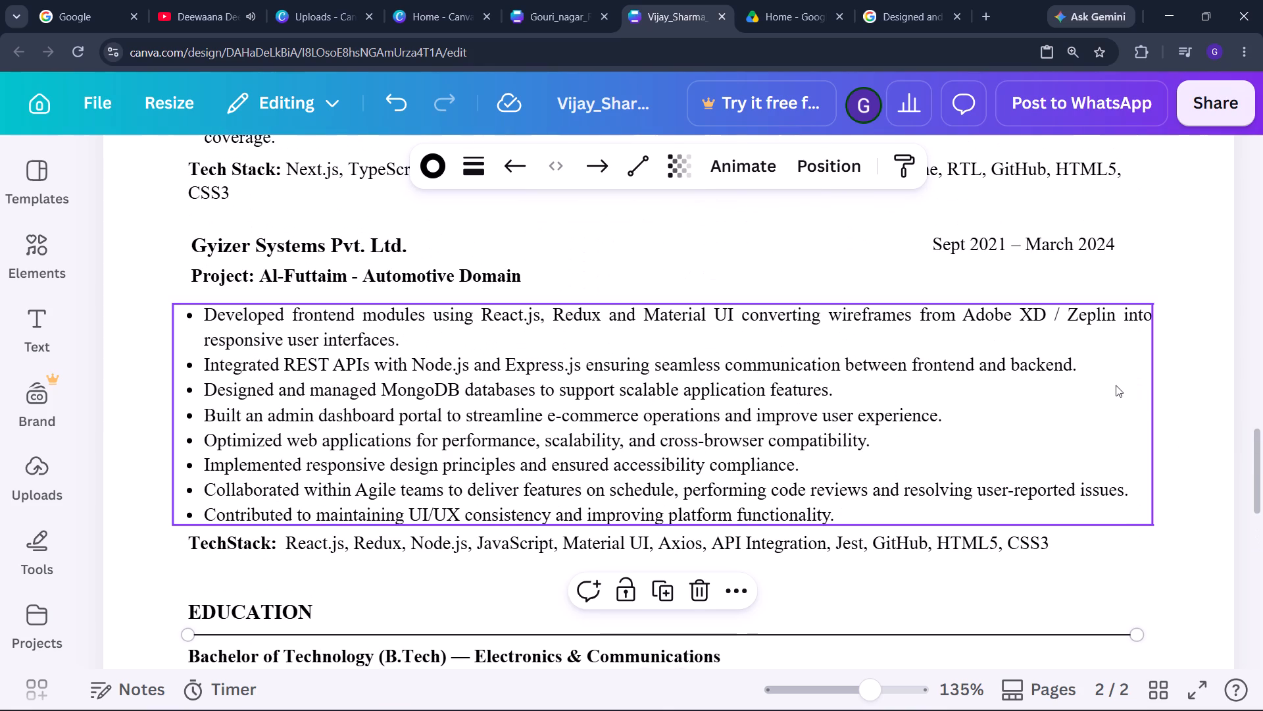
pyautogui.moveTo(1137, 631); pyautogui.dragTo(1142, 631)
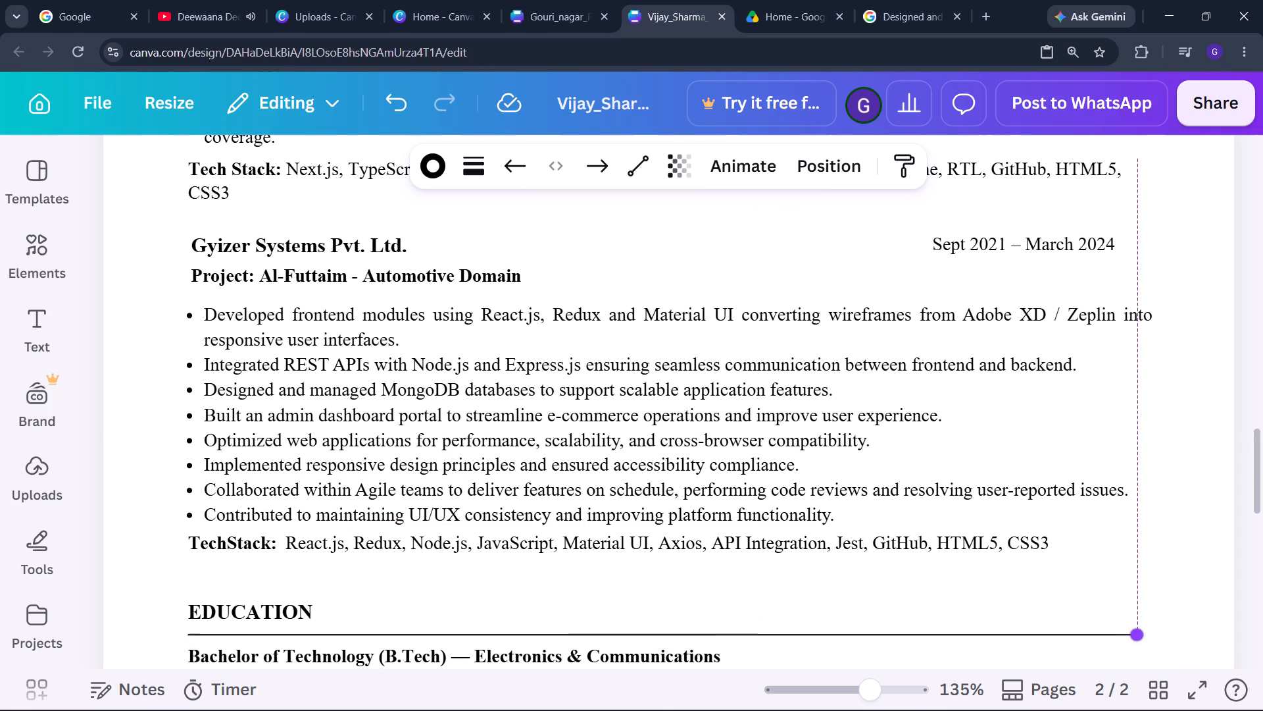
pyautogui.moveTo(1142, 631); pyautogui.dragTo(1160, 627)
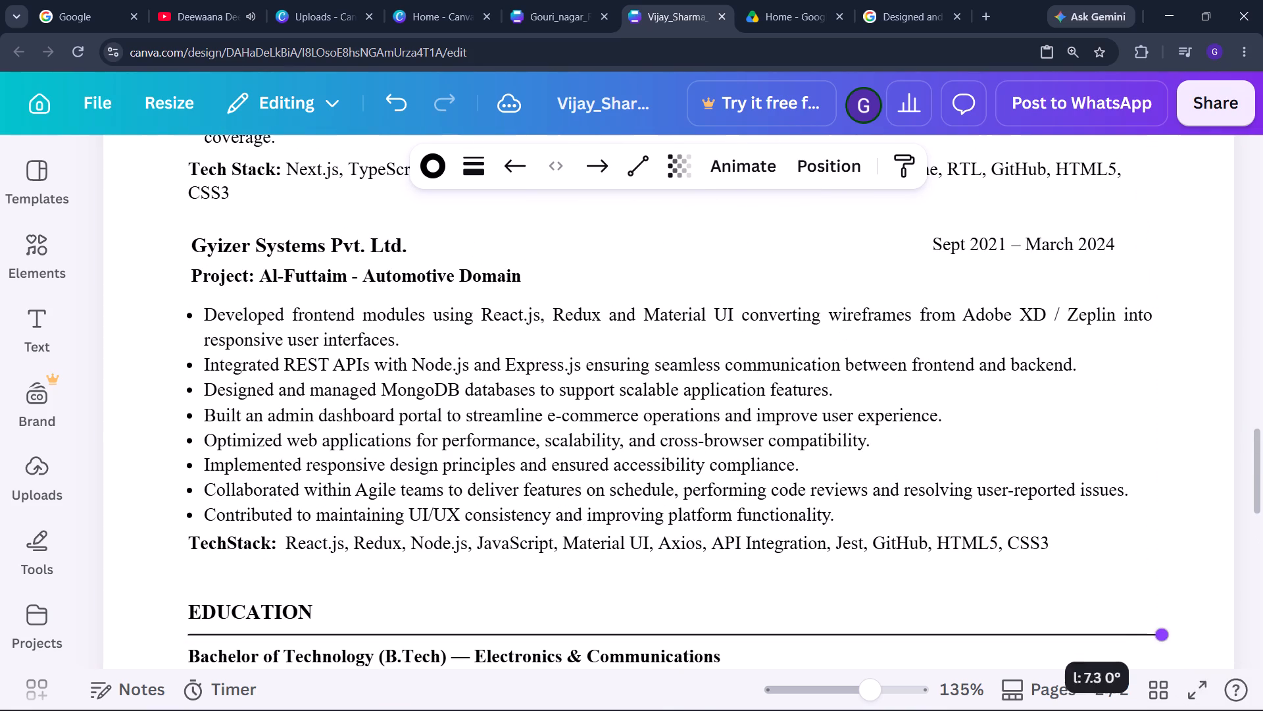
pyautogui.moveTo(1160, 627); pyautogui.dragTo(1164, 627)
pyautogui.click(1164, 627)
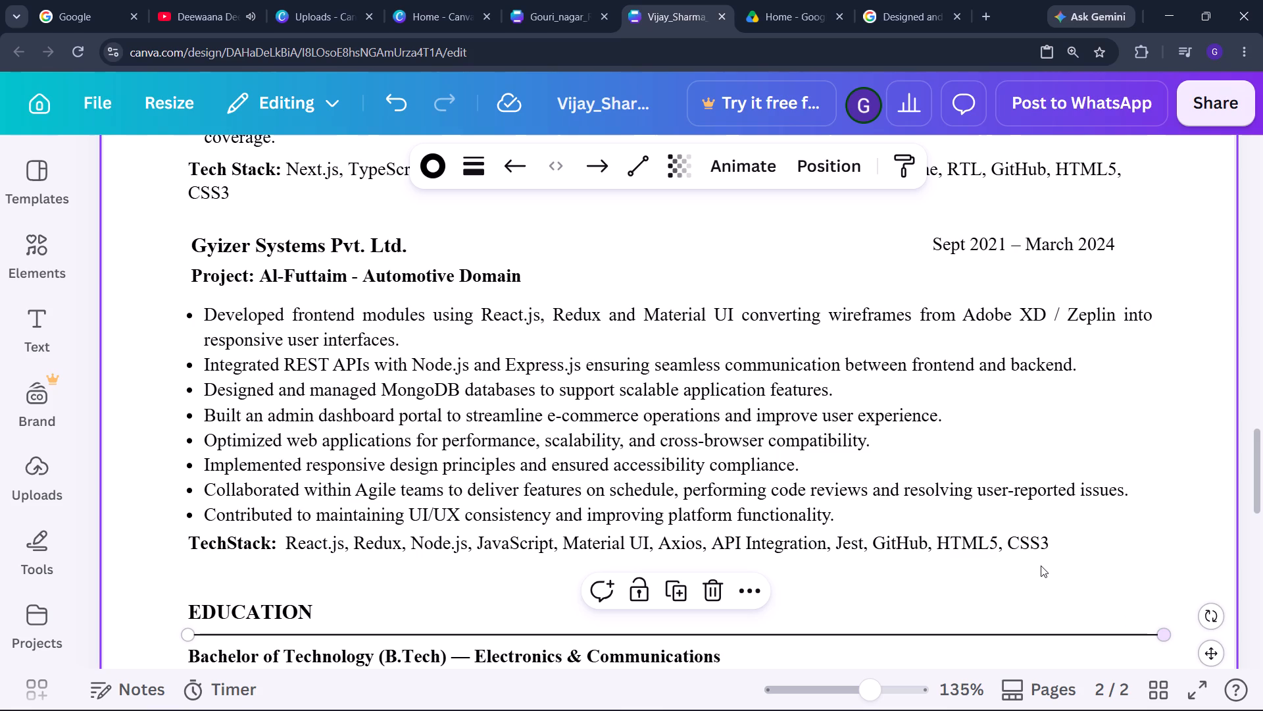
pyautogui.scroll(-2, 1006, 560)
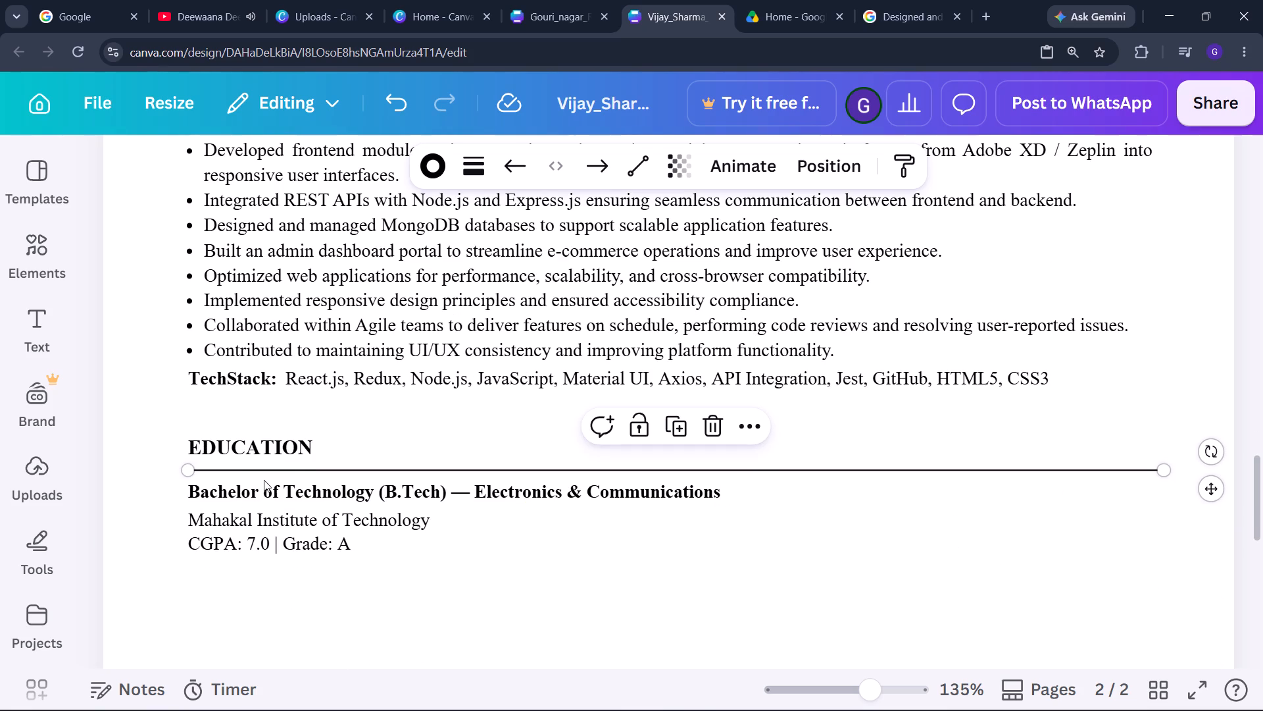
pyautogui.doubleClick(326, 590)
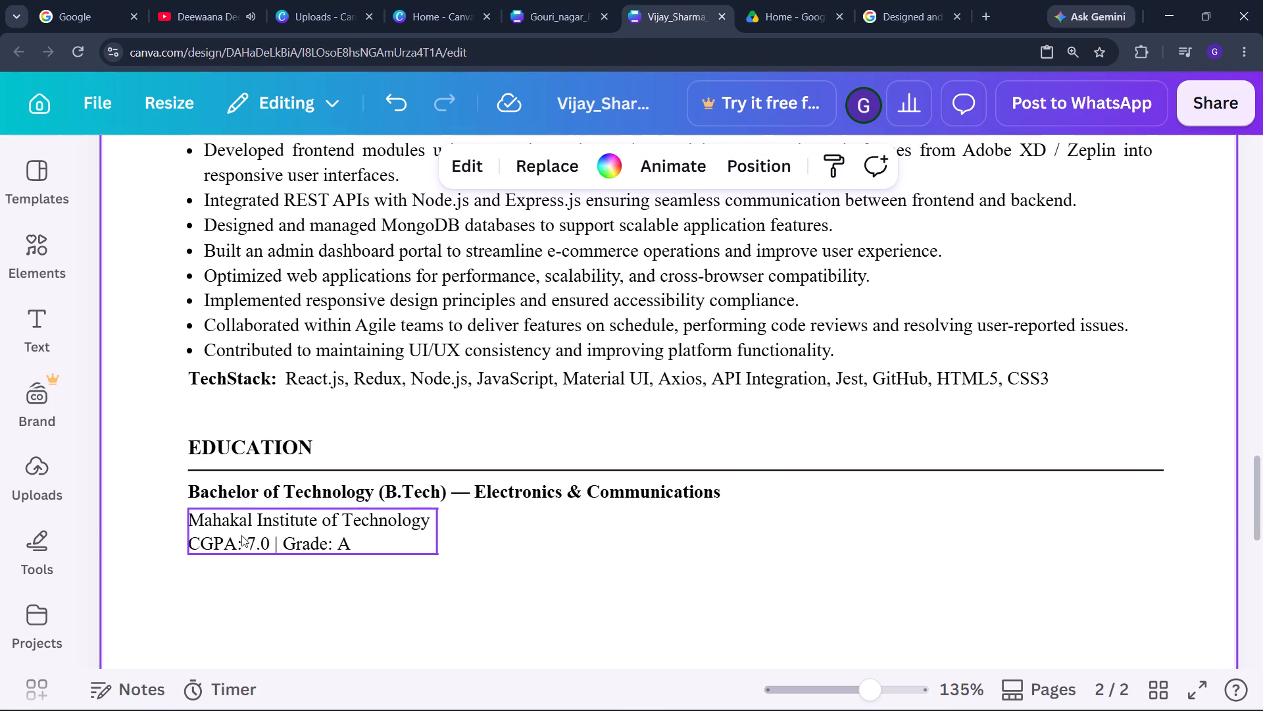
# Copy the extended black line beneath the EDUCATION heading.
pyautogui.scroll(2, 259, 536)
pyautogui.scroll(-2, 409, 657)
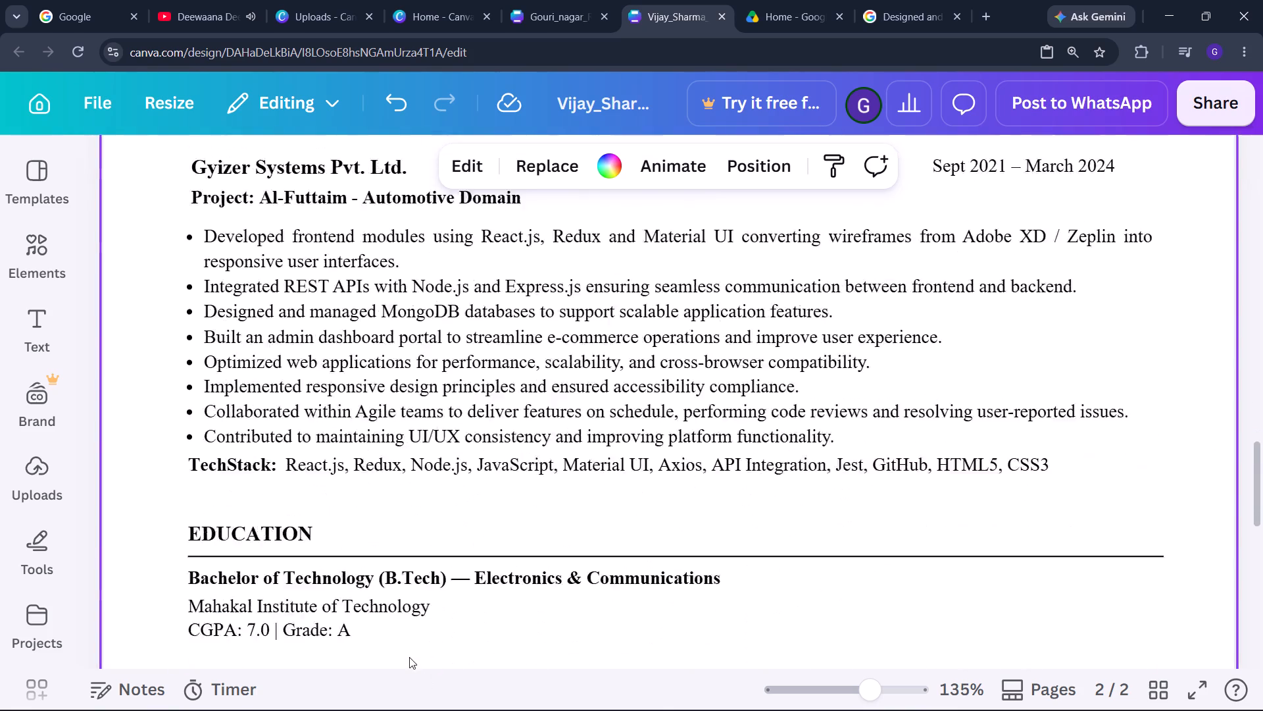
pyautogui.rightClick(424, 467)
pyautogui.rightClick(424, 467)
pyautogui.rightClick(424, 466)
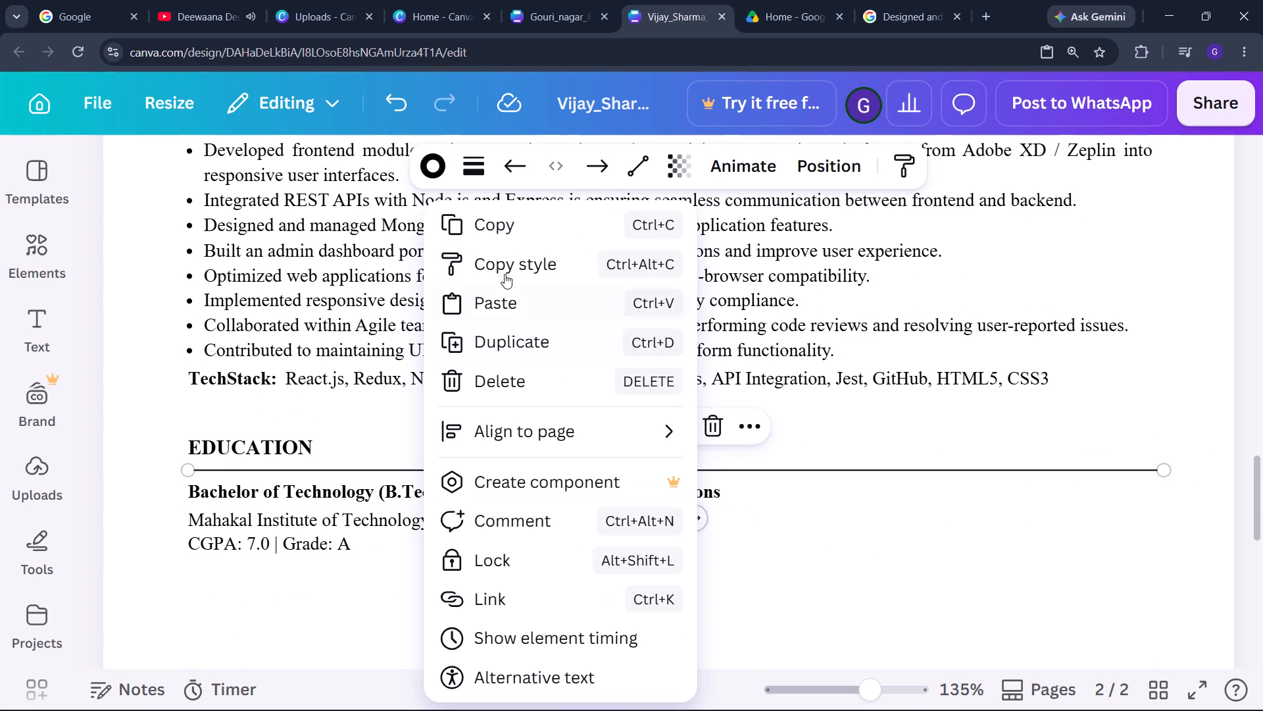
pyautogui.doubleClick(493, 229)
pyautogui.rightClick(490, 269)
pyautogui.rightClick(493, 271)
pyautogui.rightClick(493, 271)
pyautogui.doubleClick(342, 419)
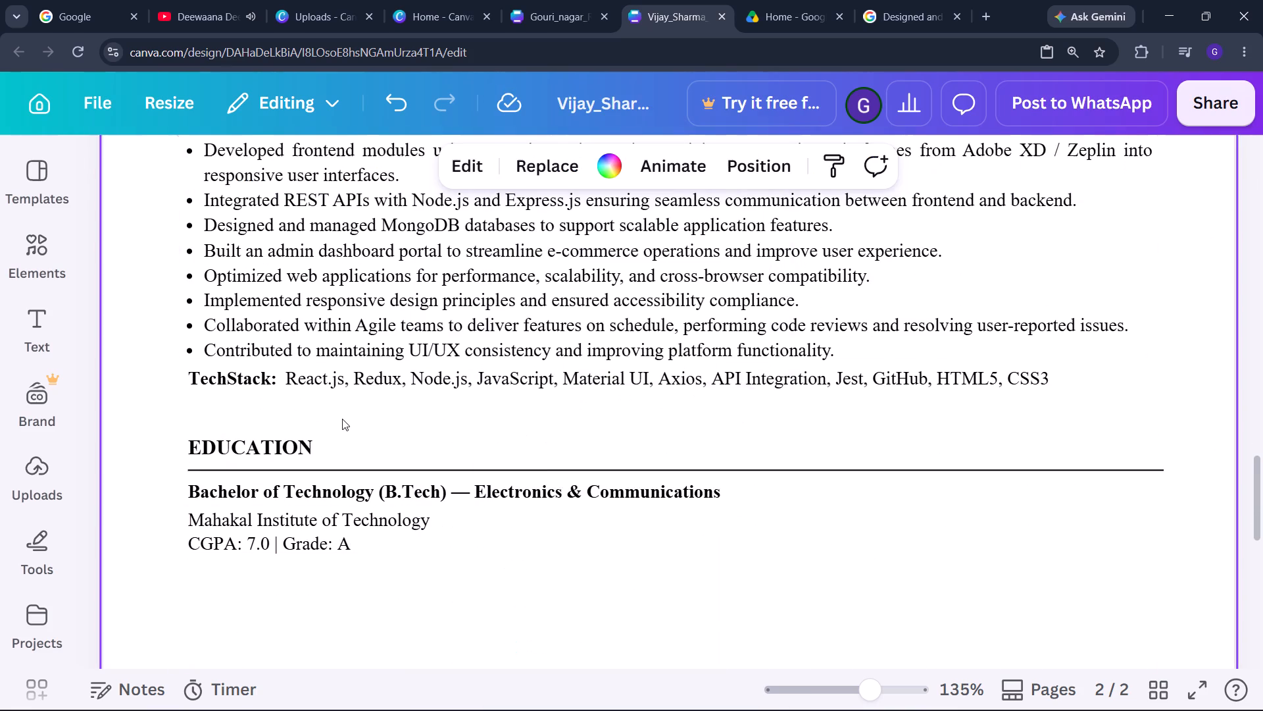
# Paste the copied line on page 1 and move it beneath the WORK EXPERIENCE heading, just above the old divider.
pyautogui.scroll(7, 353, 417)
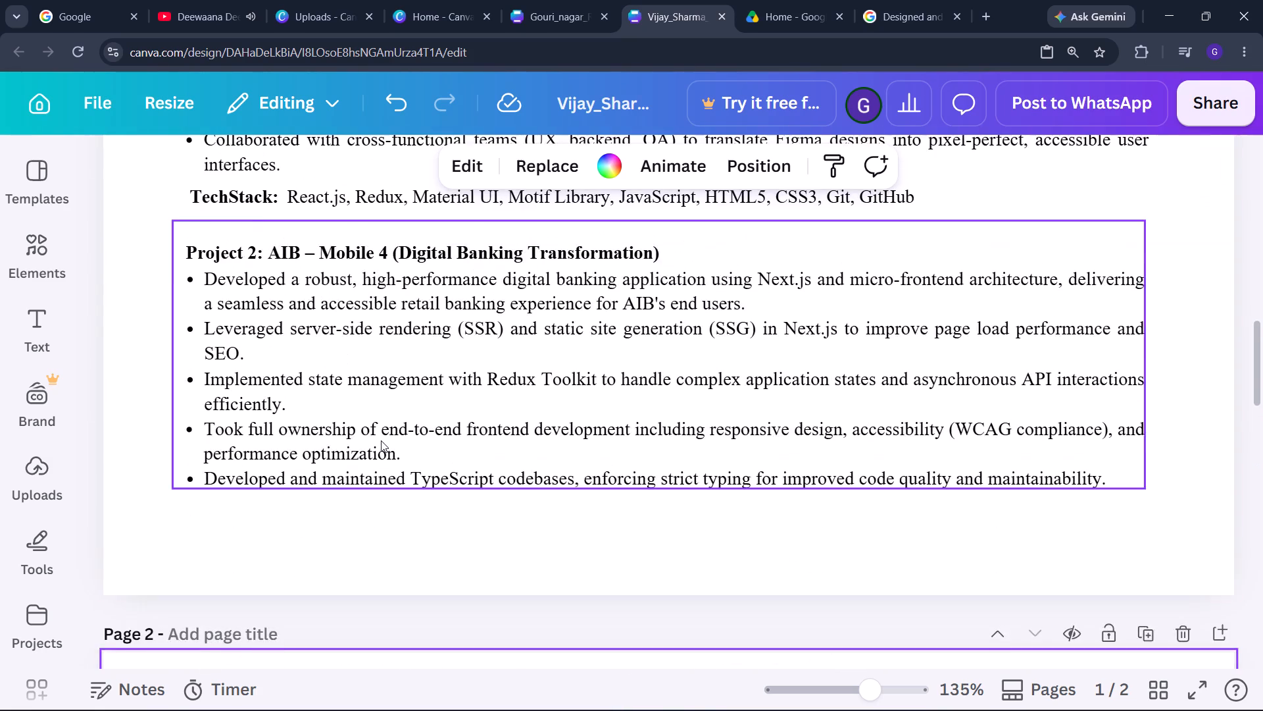
pyautogui.scroll(2, 381, 440)
pyautogui.scroll(2, 362, 379)
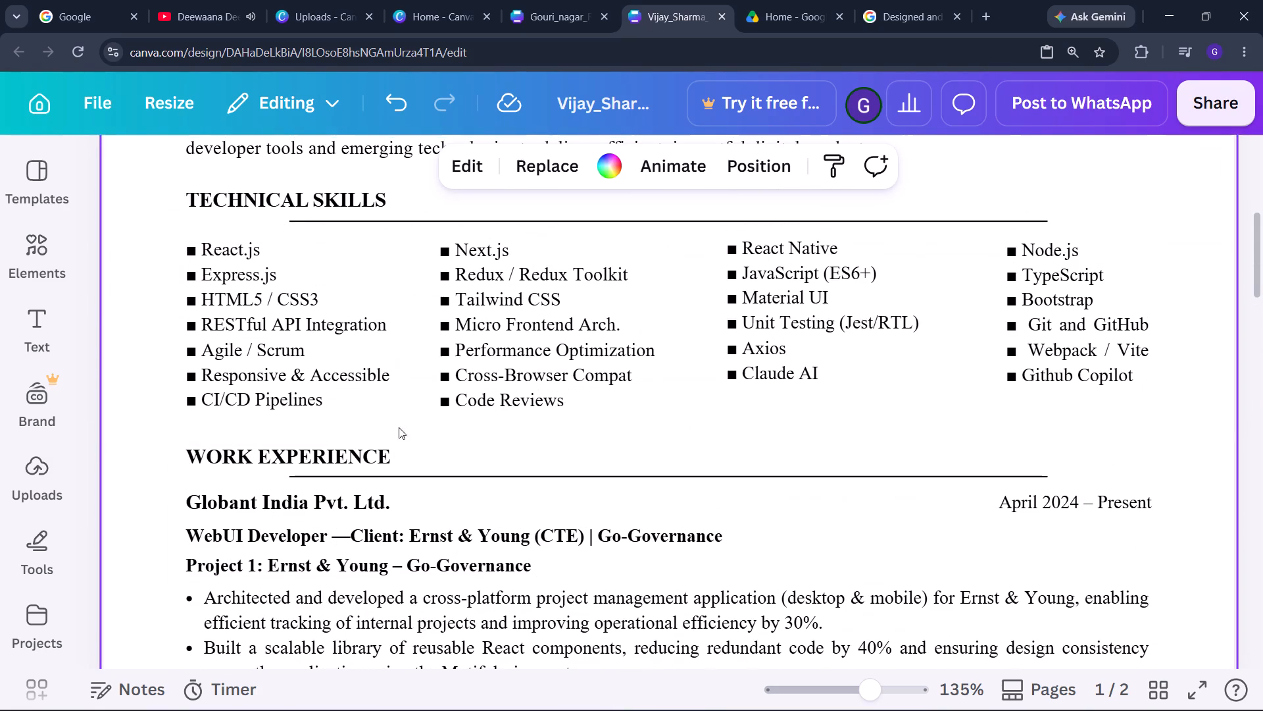
pyautogui.rightClick(457, 460)
pyautogui.rightClick(457, 460)
pyautogui.doubleClick(526, 415)
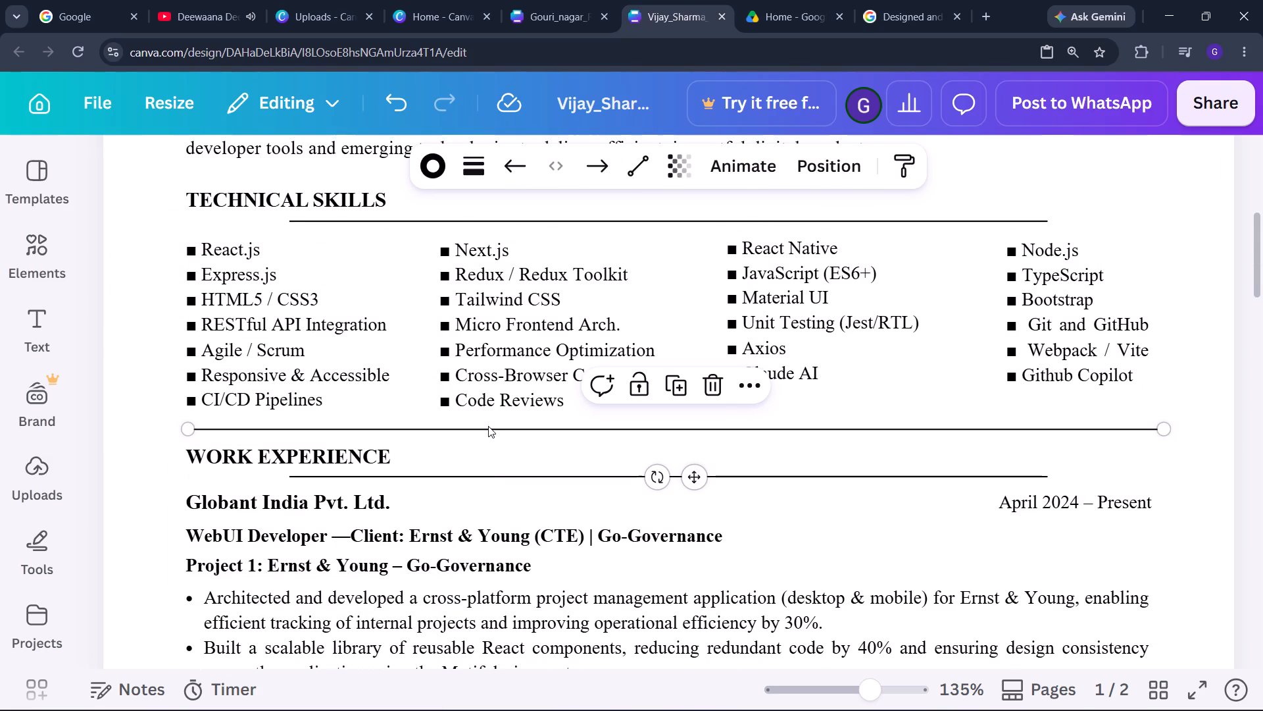
pyautogui.moveTo(488, 426); pyautogui.dragTo(489, 473)
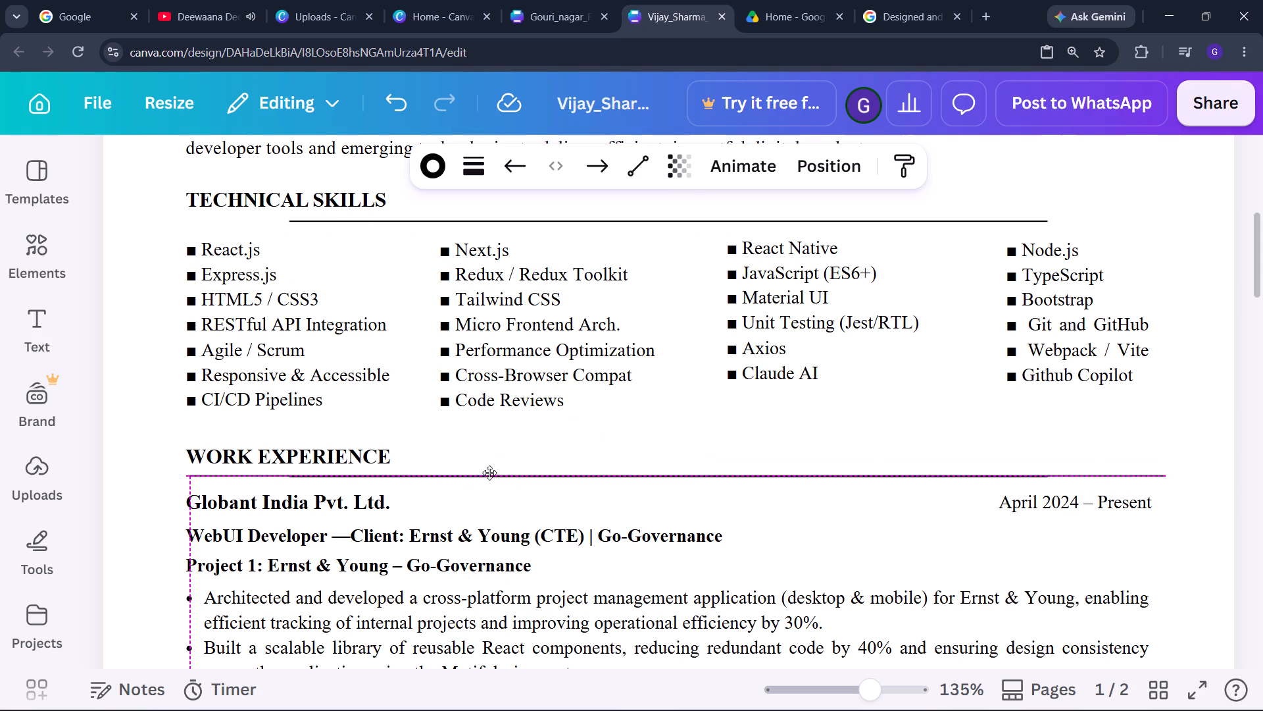
pyautogui.moveTo(489, 473); pyautogui.dragTo(489, 471)
pyautogui.click(489, 471)
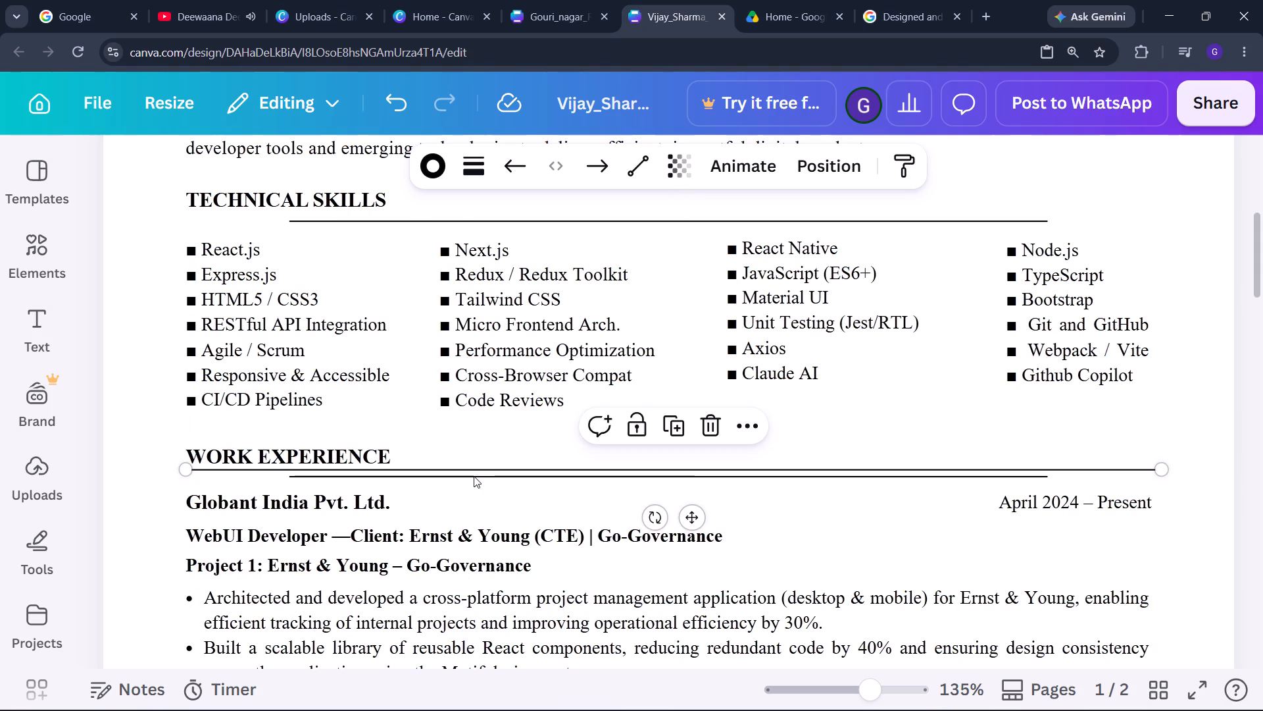
# Move the pasted line up over the WORK EXPERIENCE heading and delete the old divider beneath that heading.
pyautogui.doubleClick(474, 476)
pyautogui.doubleClick(468, 473)
pyautogui.doubleClick(469, 474)
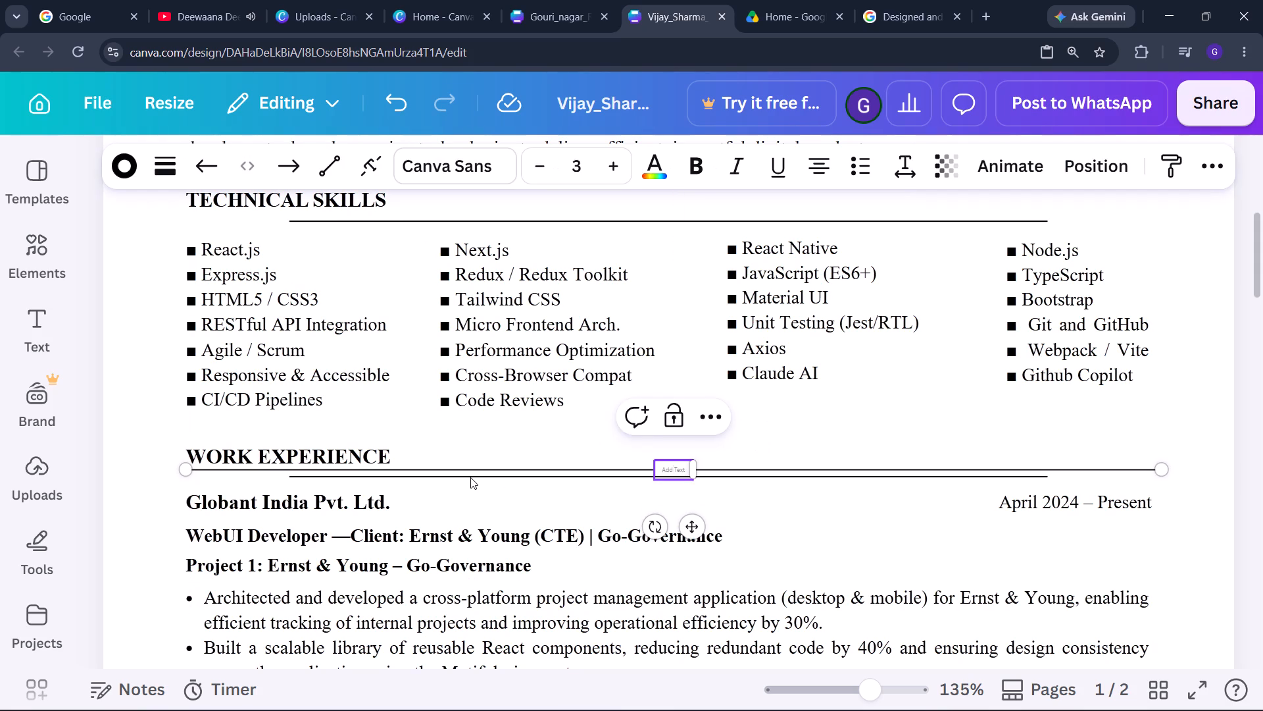
pyautogui.click(470, 477)
pyautogui.moveTo(474, 471); pyautogui.dragTo(478, 458)
pyautogui.click(478, 458)
pyautogui.click(476, 475)
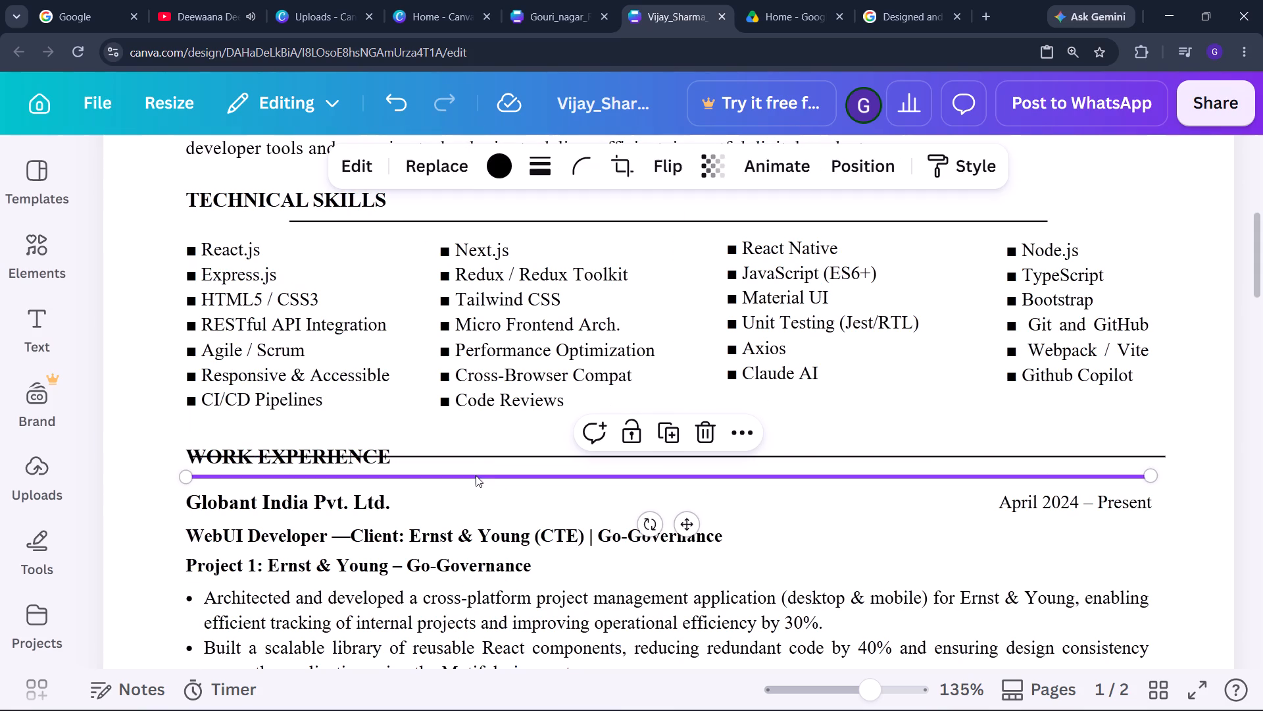
pyautogui.press('BackSpace')
# Move the pasted line beneath the WORK EXPERIENCE heading, just above the company name, with its left end aligned to the heading.
pyautogui.moveTo(510, 455); pyautogui.dragTo(509, 468)
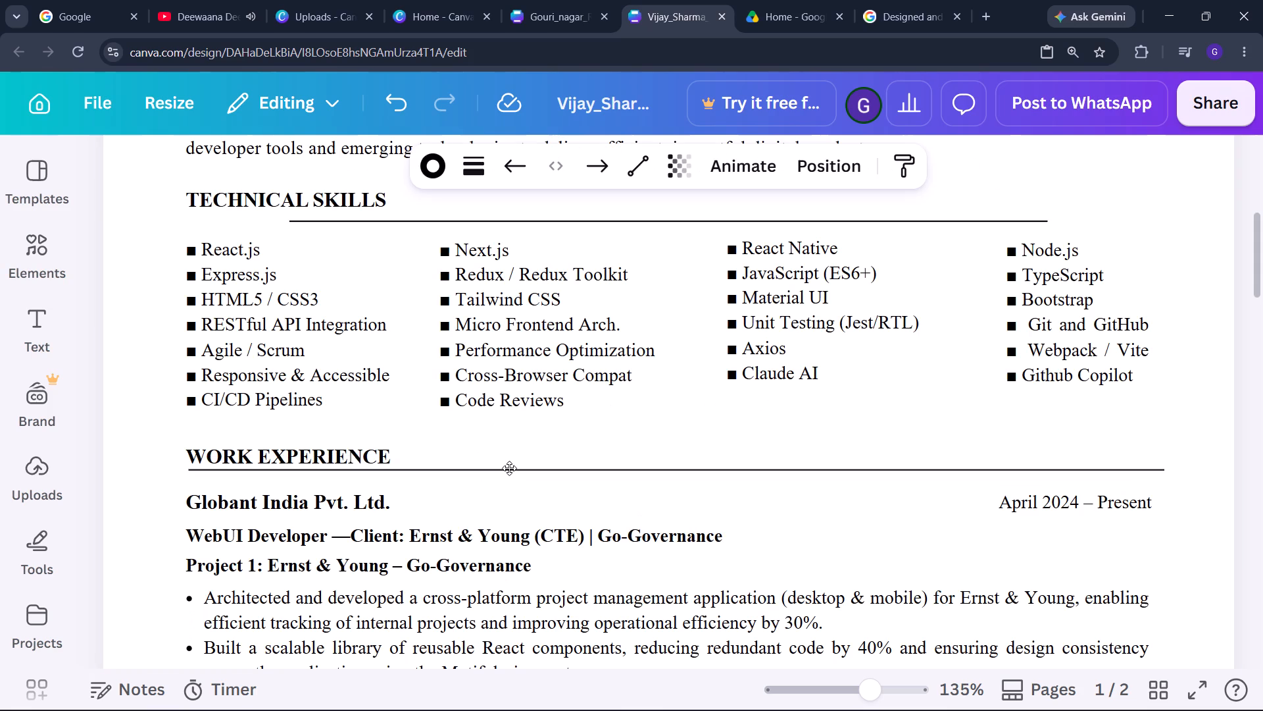
pyautogui.moveTo(509, 468); pyautogui.dragTo(510, 477)
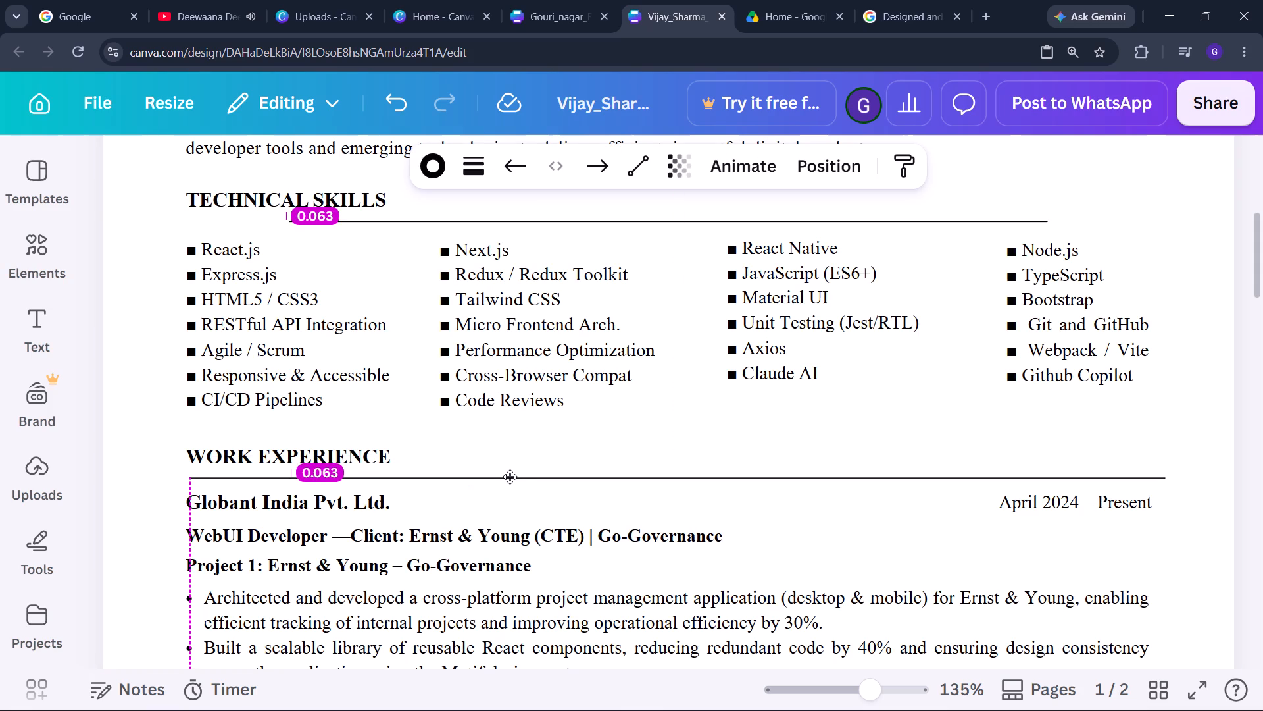
pyautogui.moveTo(510, 477); pyautogui.dragTo(508, 477)
pyautogui.click(508, 477)
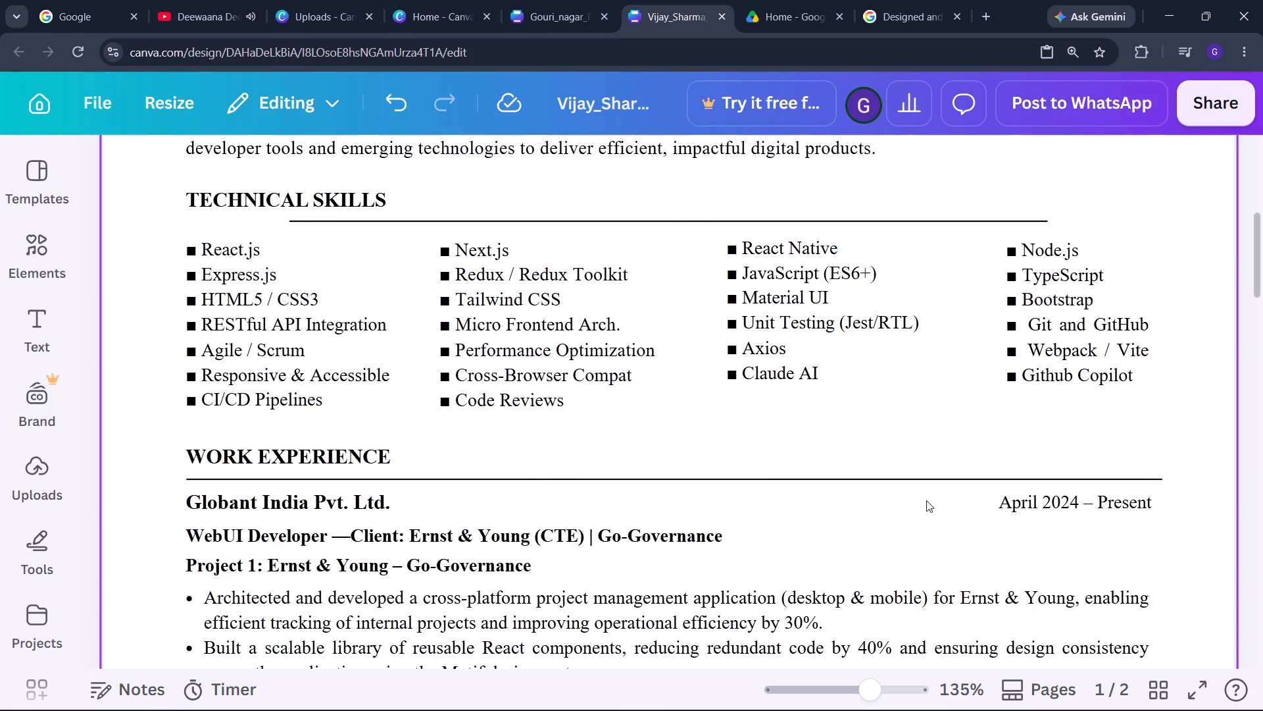
# Shorten the right end of the WORK EXPERIENCE line horizontally to just past the bullet text's right edge.
pyautogui.scroll(-2, 926, 500)
pyautogui.doubleClick(972, 476)
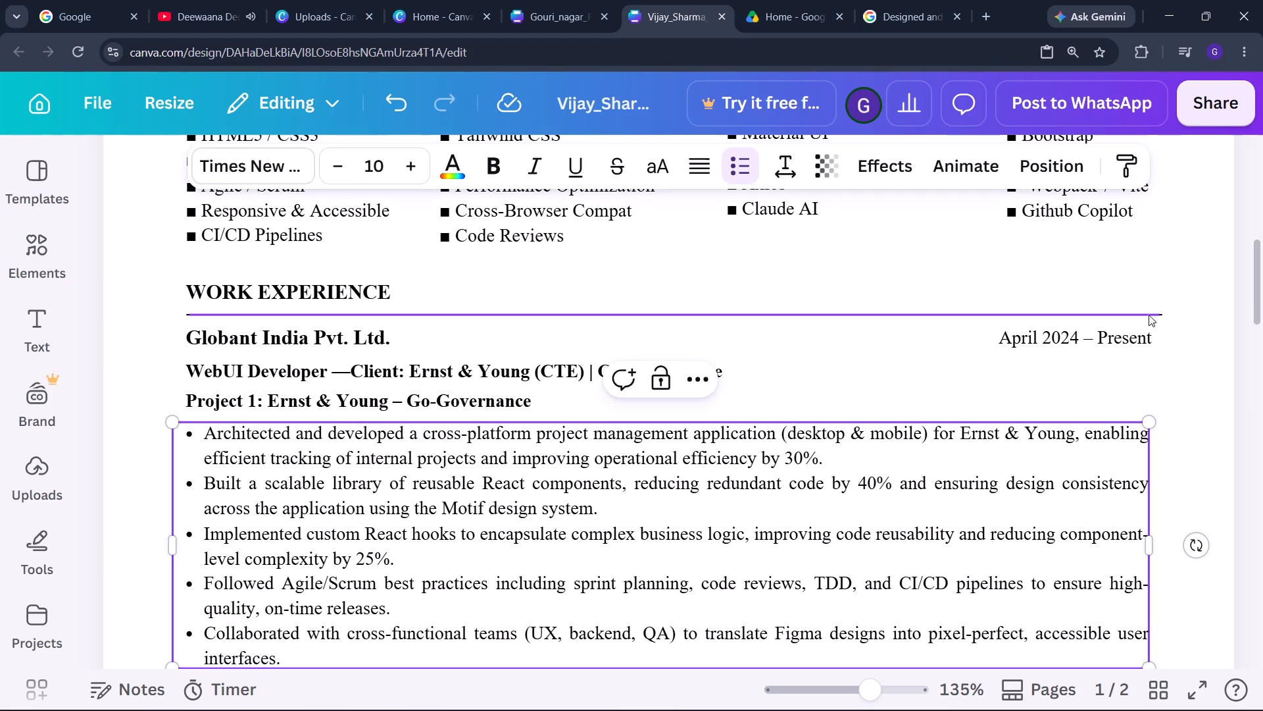
pyautogui.click(1156, 311)
pyautogui.click(1155, 315)
pyautogui.moveTo(1158, 317); pyautogui.dragTo(1158, 317)
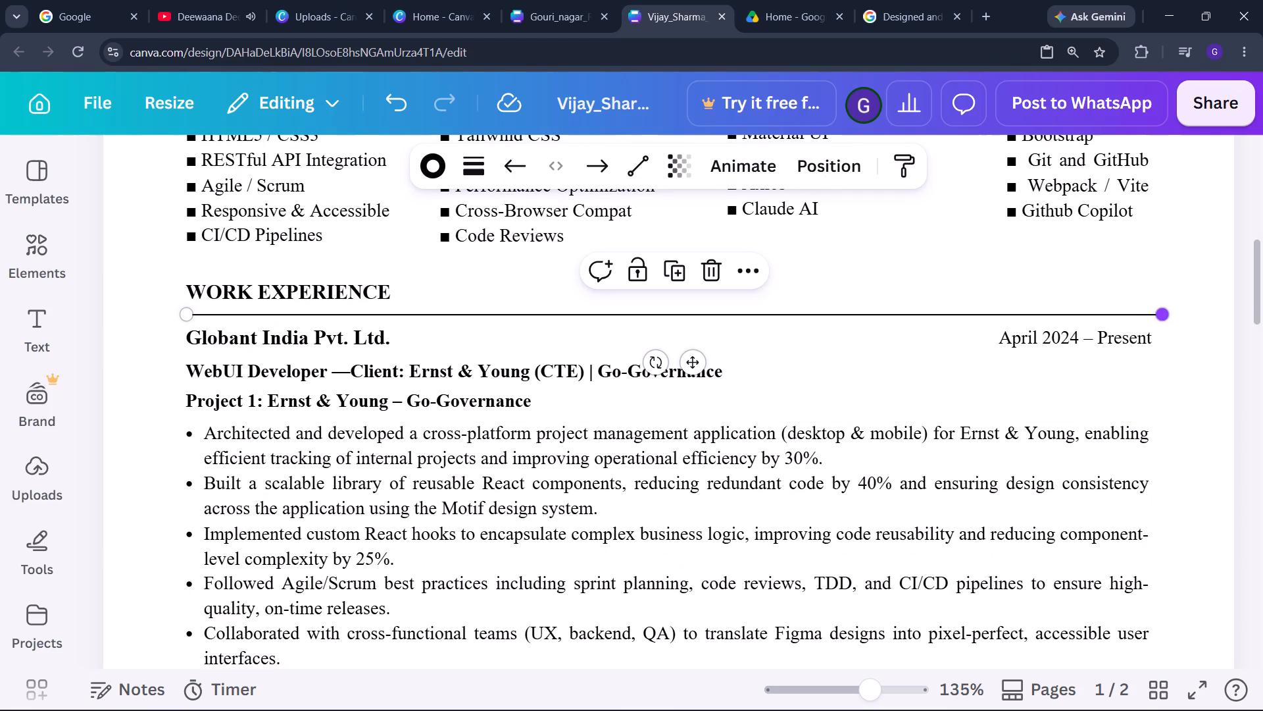
pyautogui.moveTo(1158, 317); pyautogui.dragTo(1151, 317)
pyautogui.click(1151, 317)
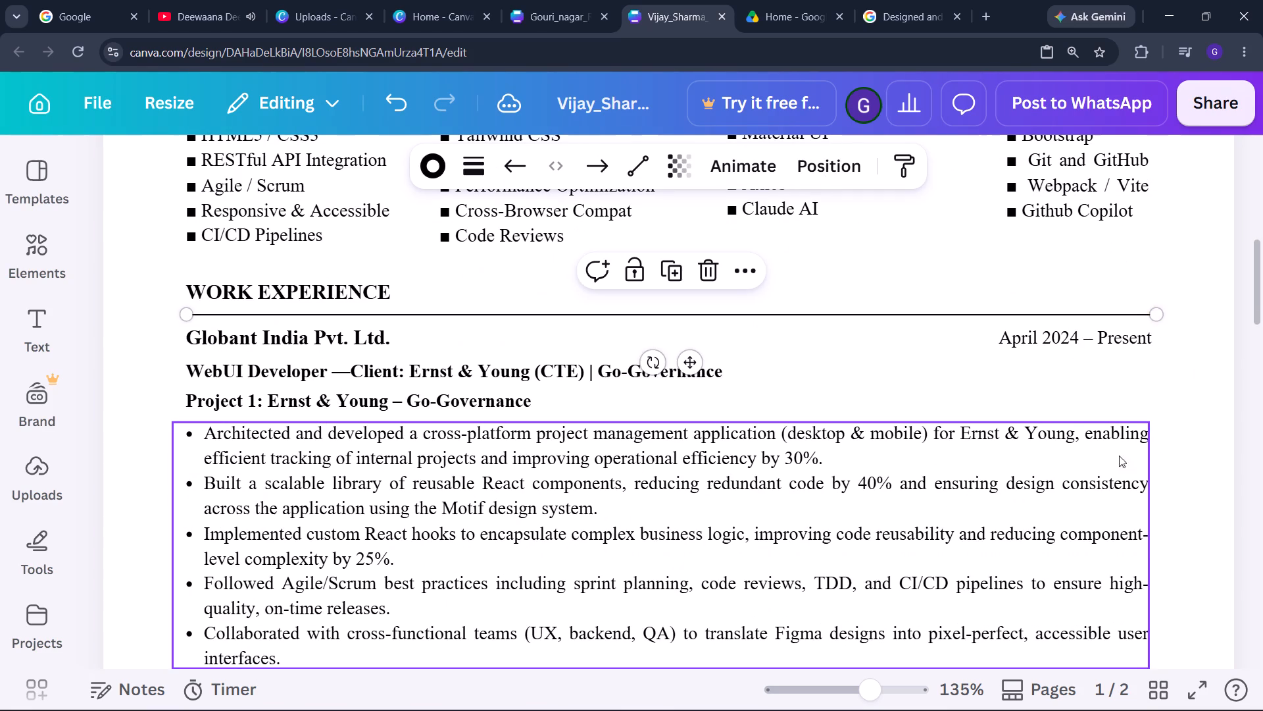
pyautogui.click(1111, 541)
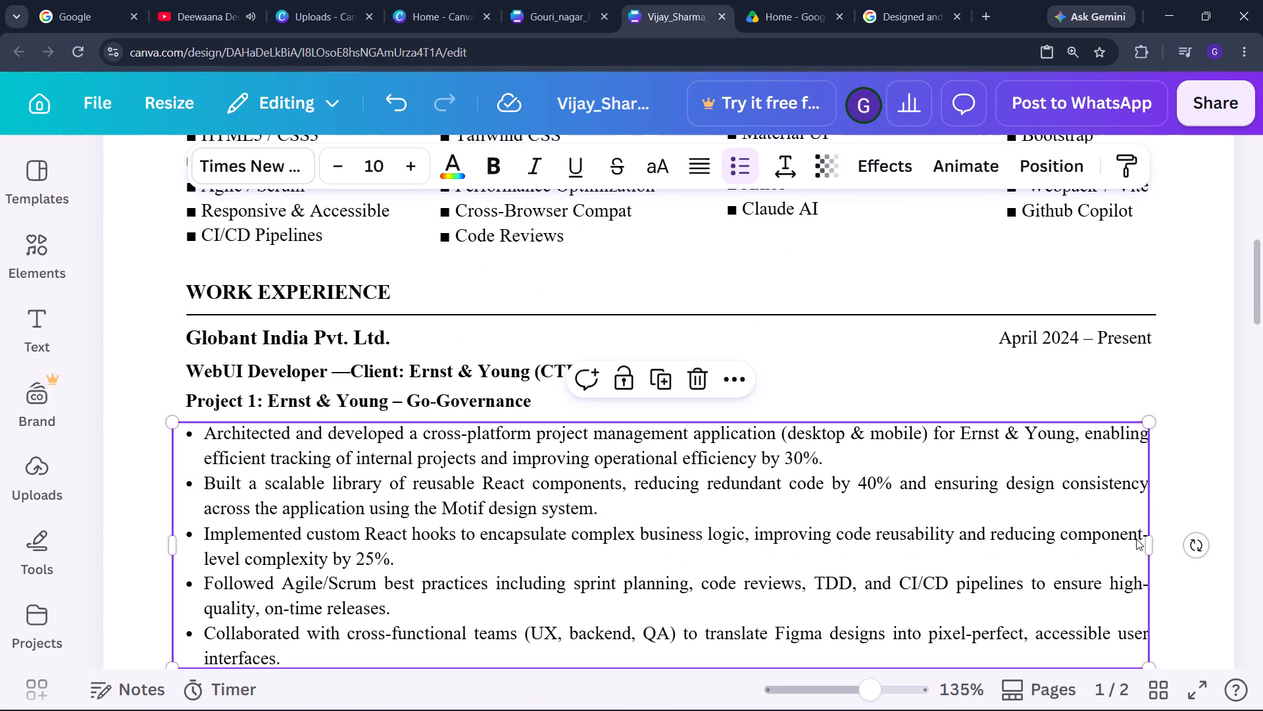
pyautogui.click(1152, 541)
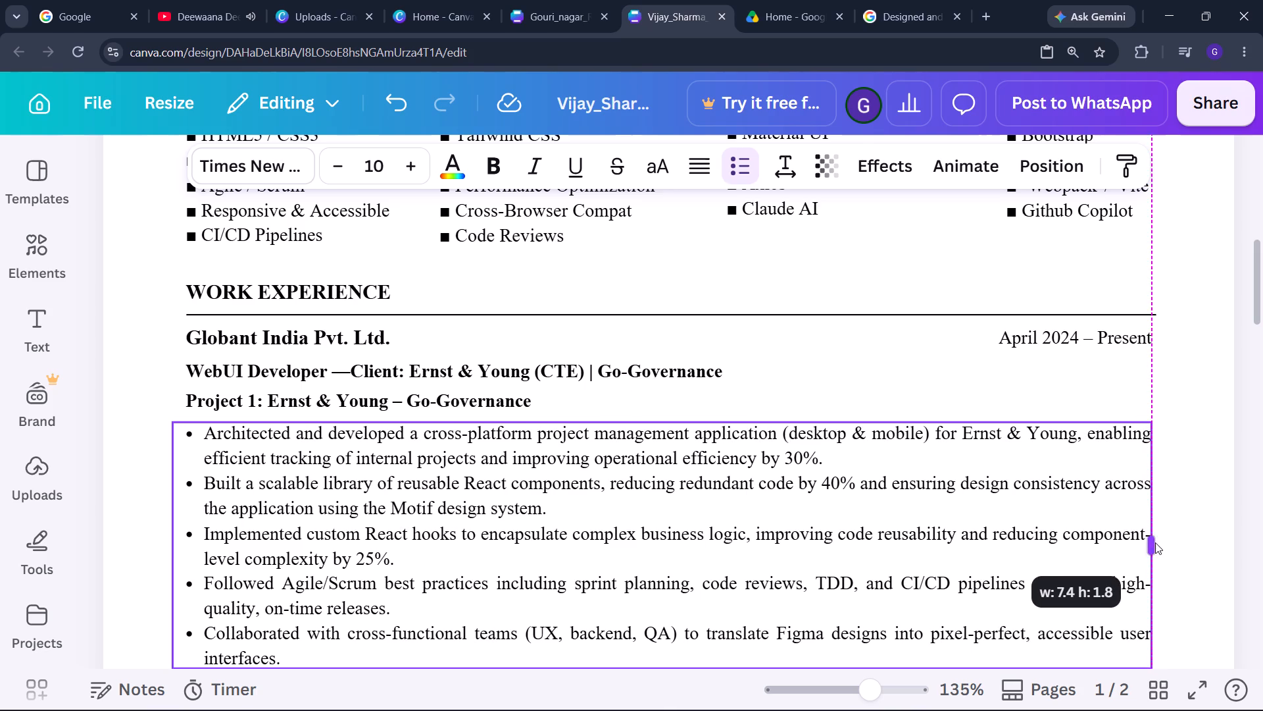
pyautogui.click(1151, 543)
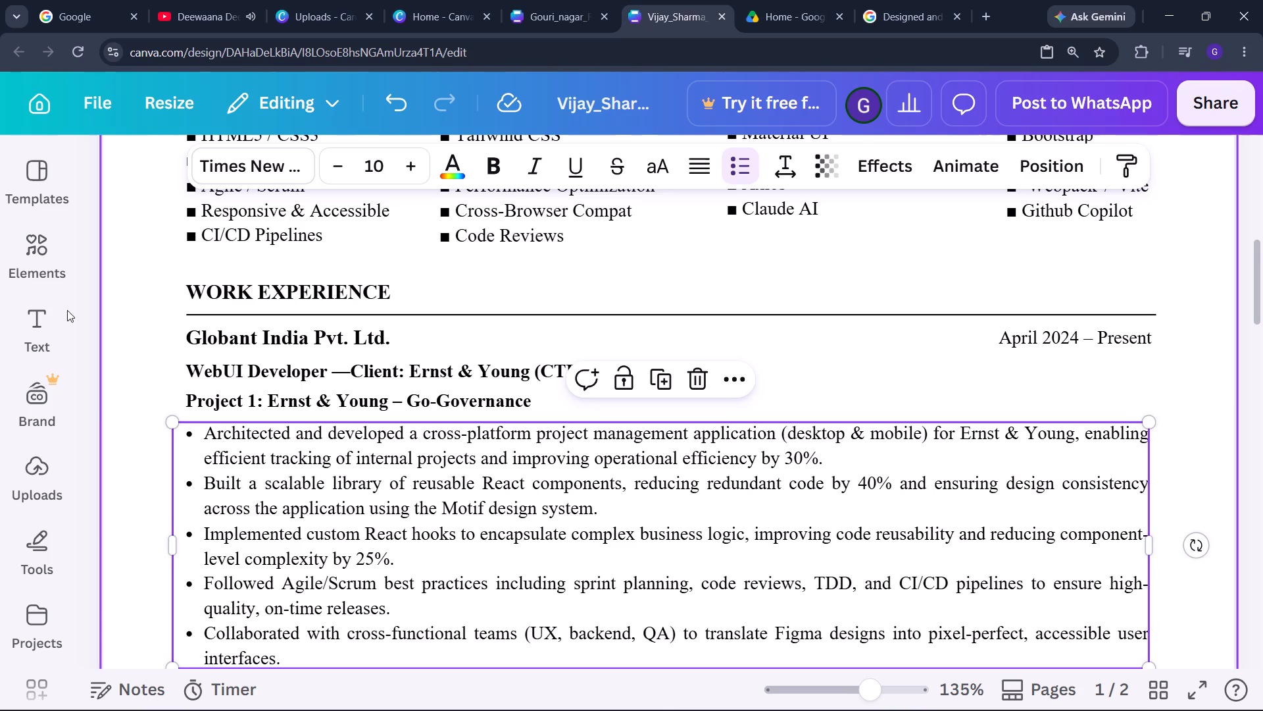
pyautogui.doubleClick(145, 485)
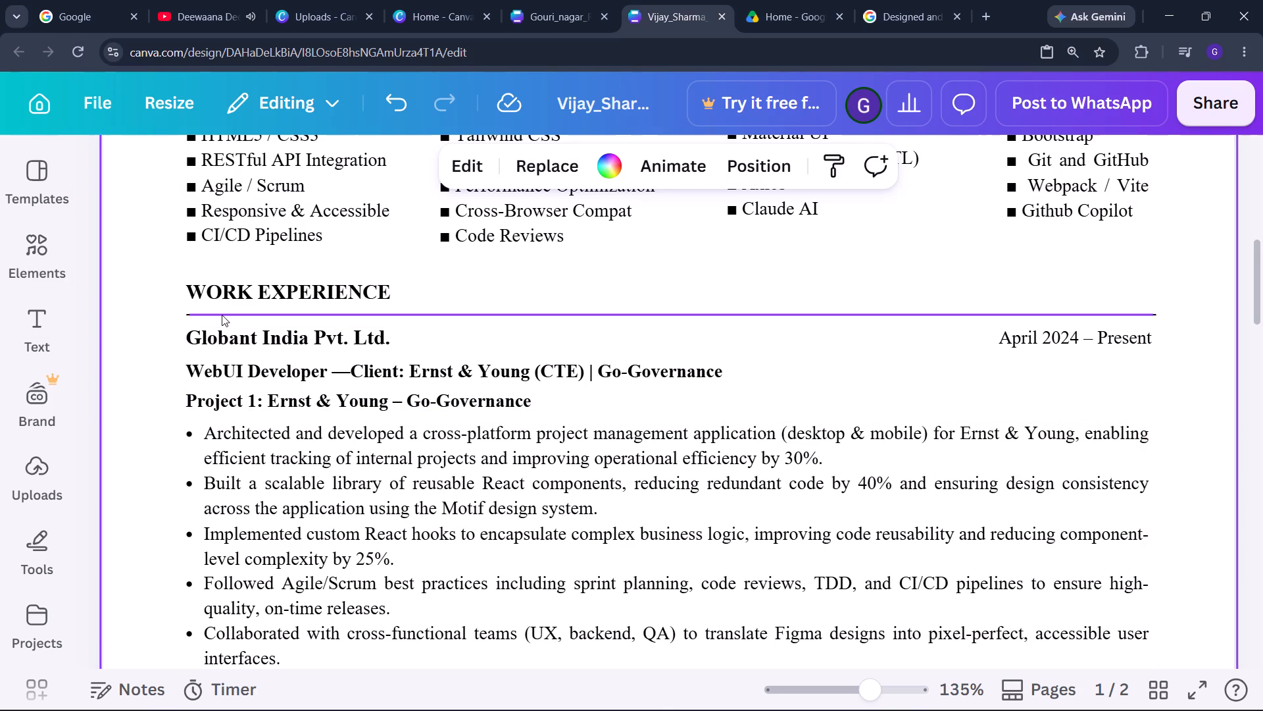
# Paste the copied line on page 1 and move it to the TECHNICAL SKILLS heading, just above the old divider.
pyautogui.scroll(3, 433, 436)
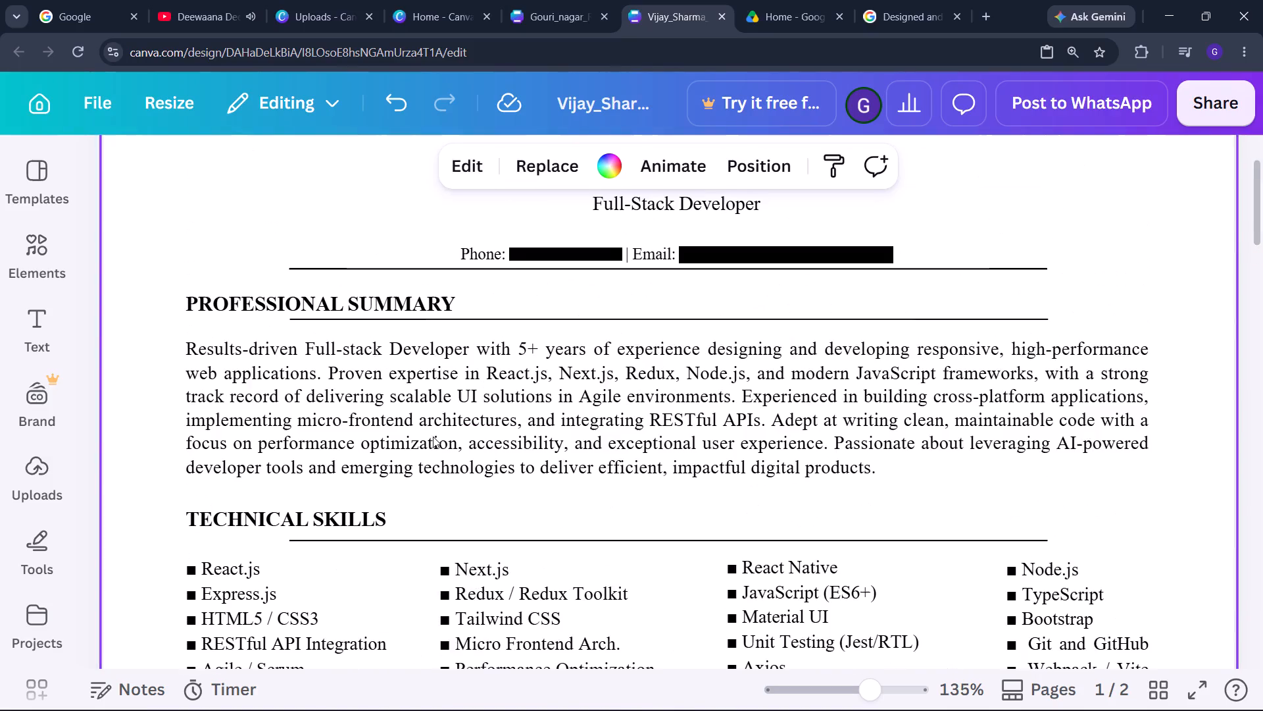
pyautogui.rightClick(448, 505)
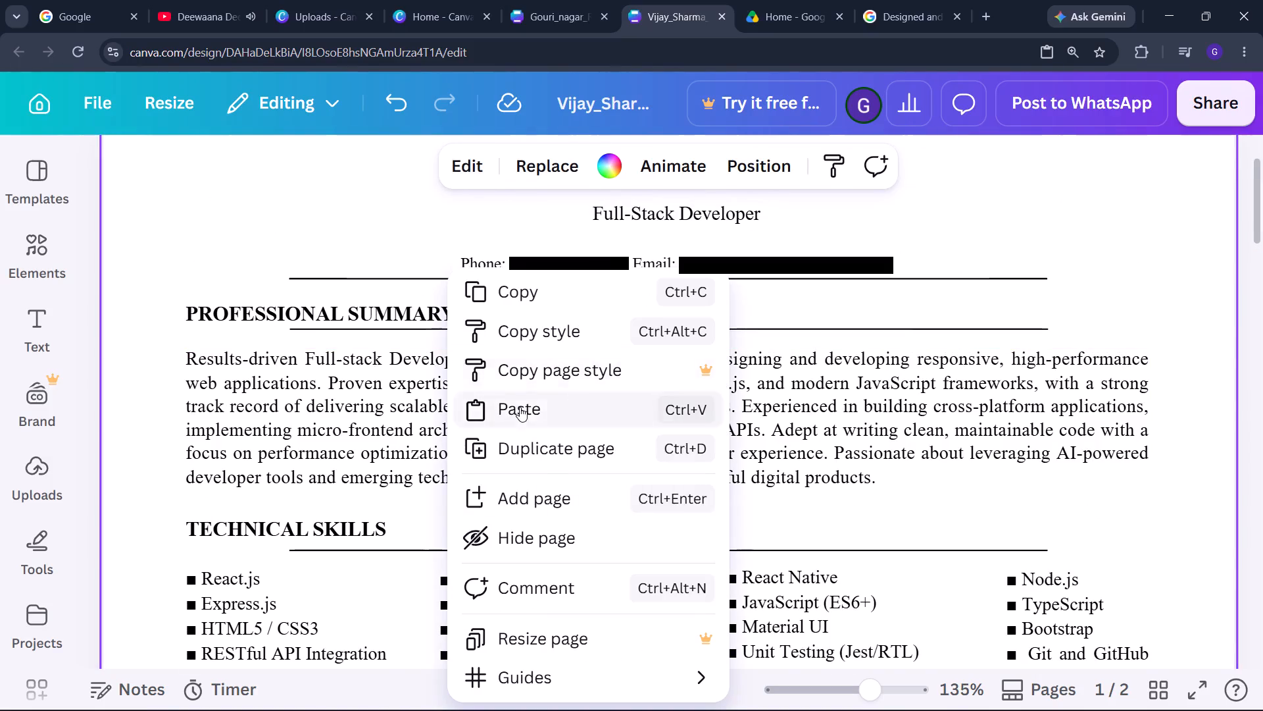
pyautogui.doubleClick(520, 407)
pyautogui.moveTo(402, 400); pyautogui.dragTo(401, 410)
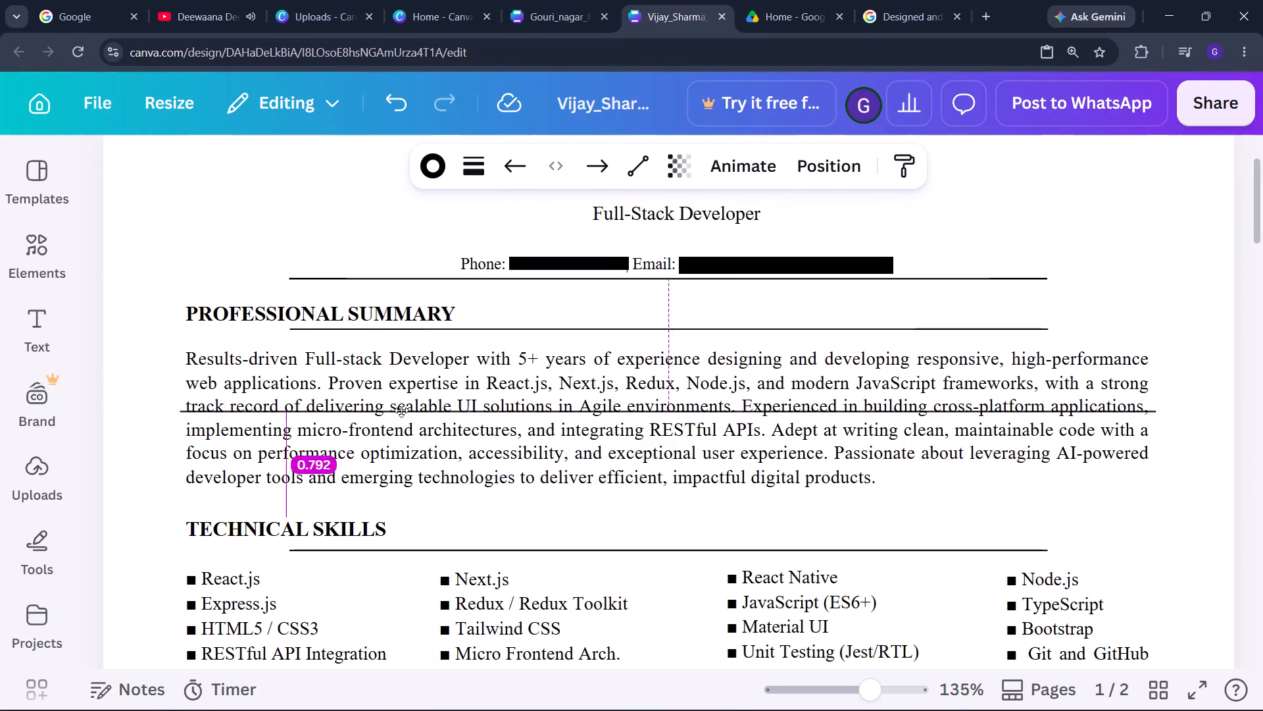
pyautogui.moveTo(401, 410); pyautogui.dragTo(404, 536)
# Move the pasted line up above the TECHNICAL SKILLS heading and delete the old divider beneath that heading.
pyautogui.doubleClick(389, 550)
pyautogui.doubleClick(373, 548)
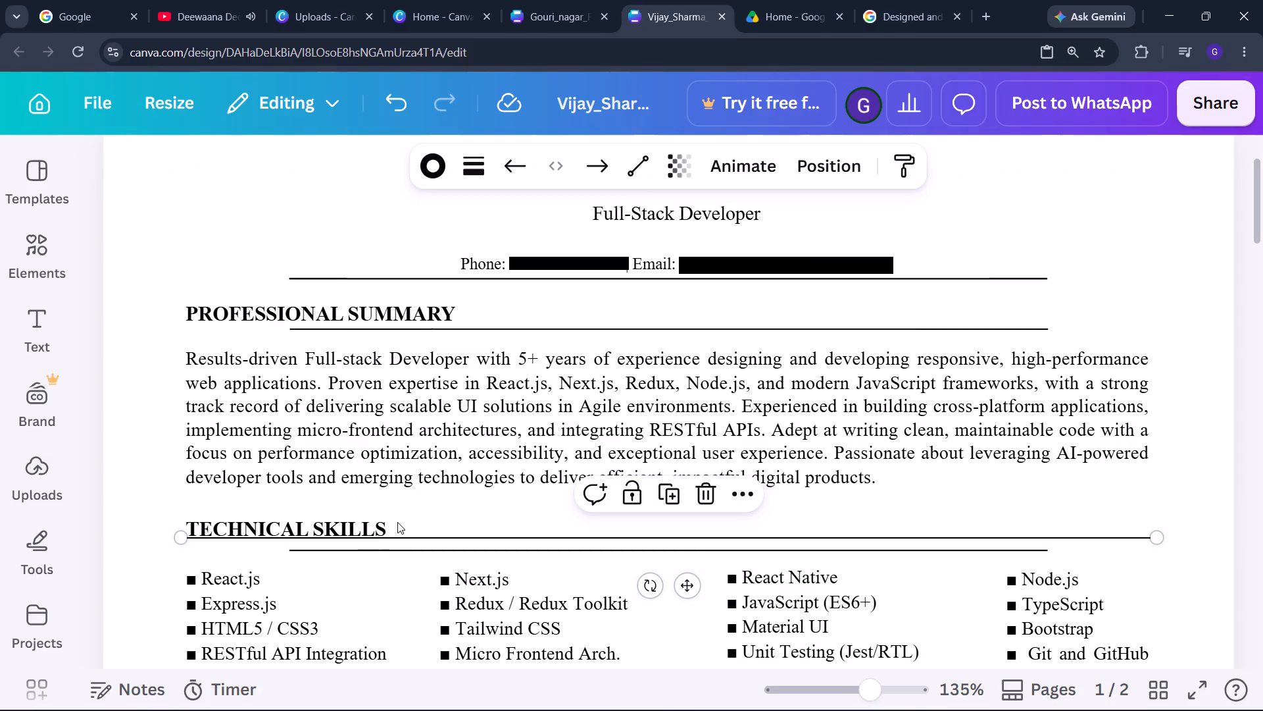
pyautogui.moveTo(391, 538); pyautogui.dragTo(393, 518)
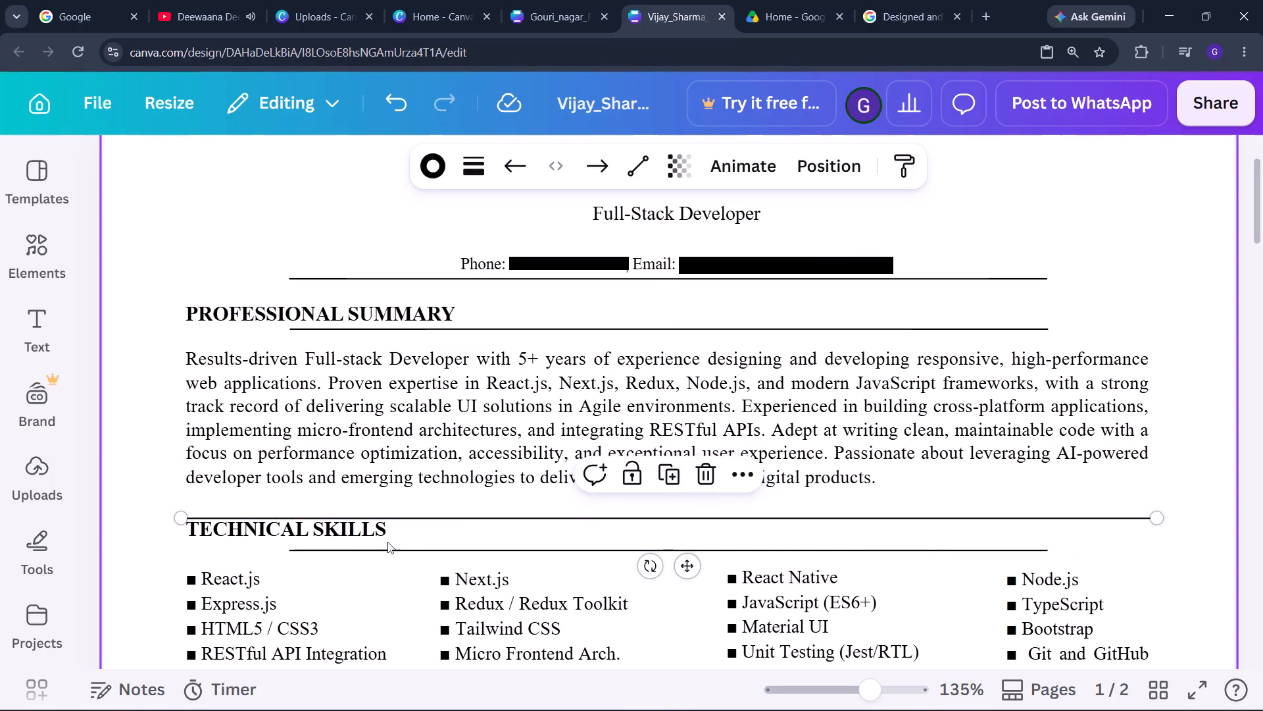
pyautogui.doubleClick(380, 549)
pyautogui.press('BackSpace')
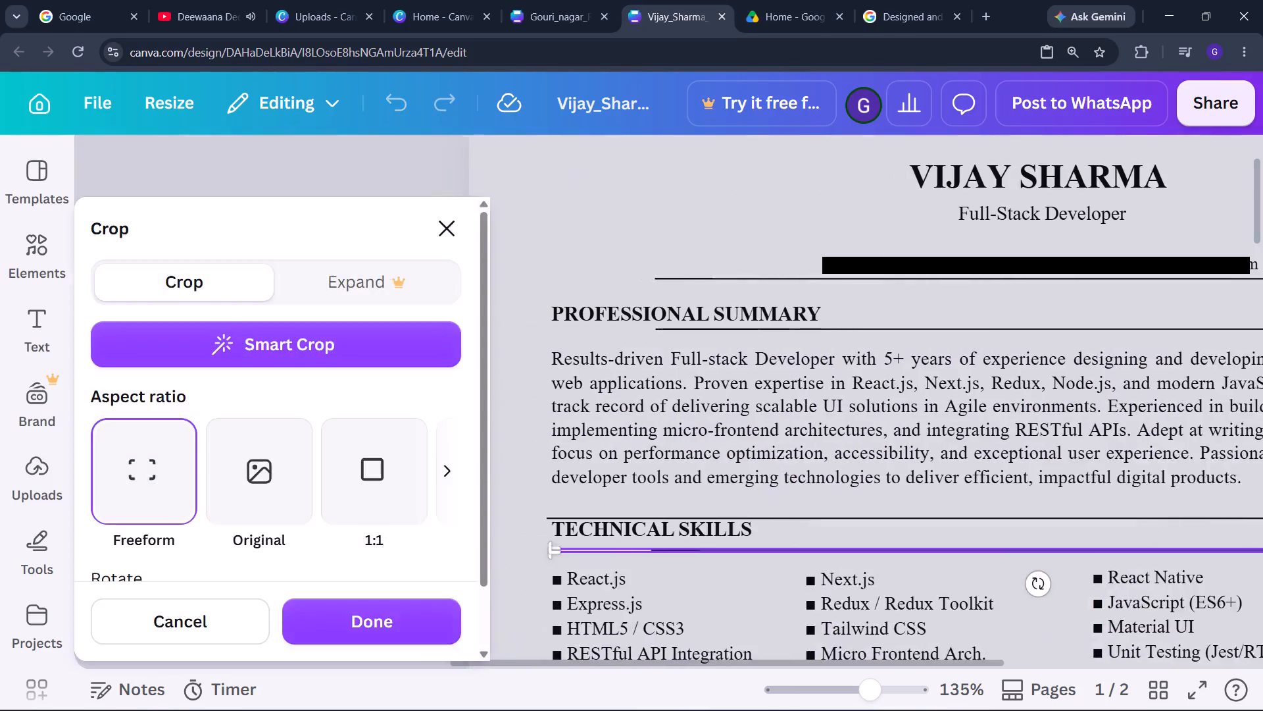
# Move the pasted line beneath the TECHNICAL SKILLS heading, just above the skills list, with its left end aligned to the heading.
pyautogui.moveTo(428, 516); pyautogui.dragTo(426, 548)
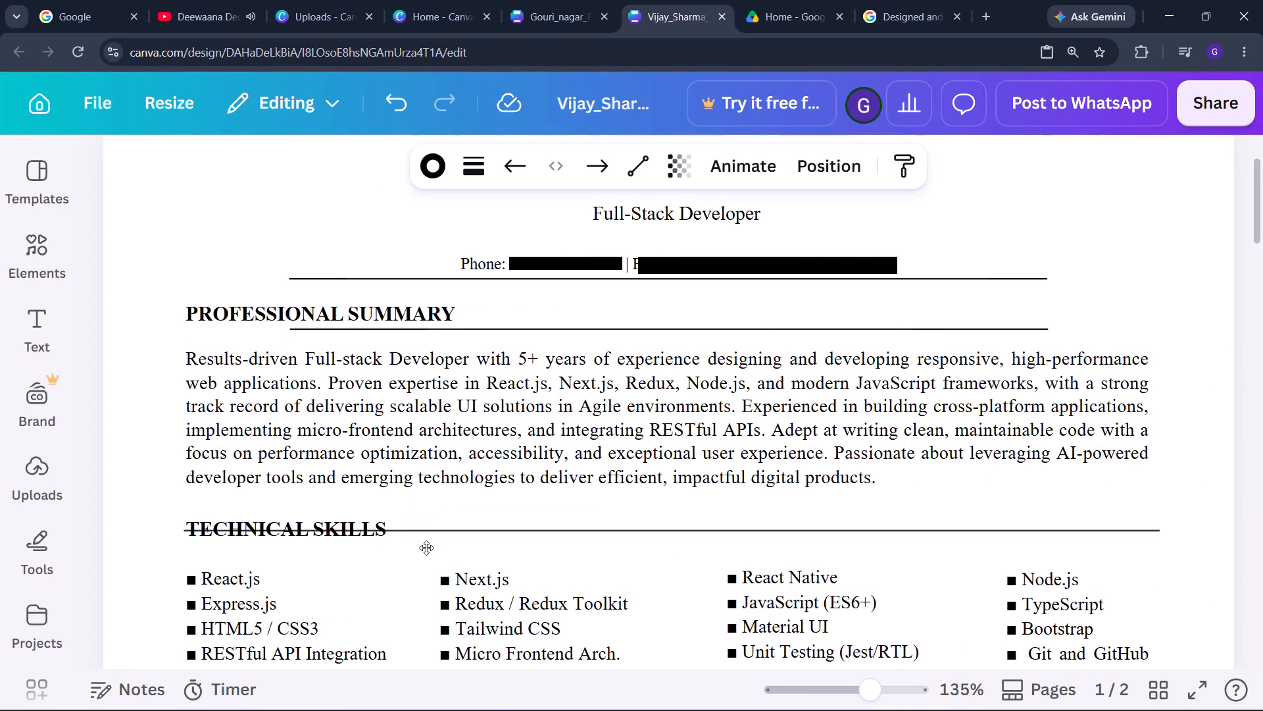
pyautogui.moveTo(426, 548); pyautogui.dragTo(428, 554)
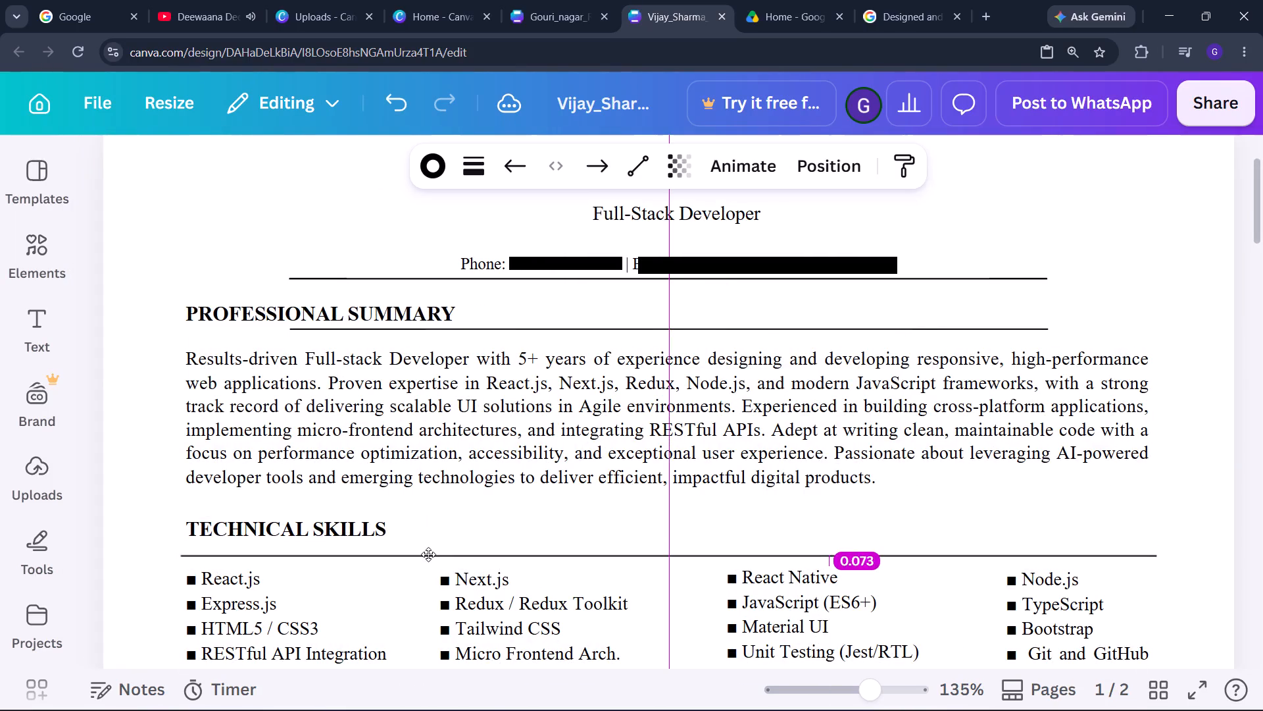
pyautogui.moveTo(428, 554); pyautogui.dragTo(430, 555)
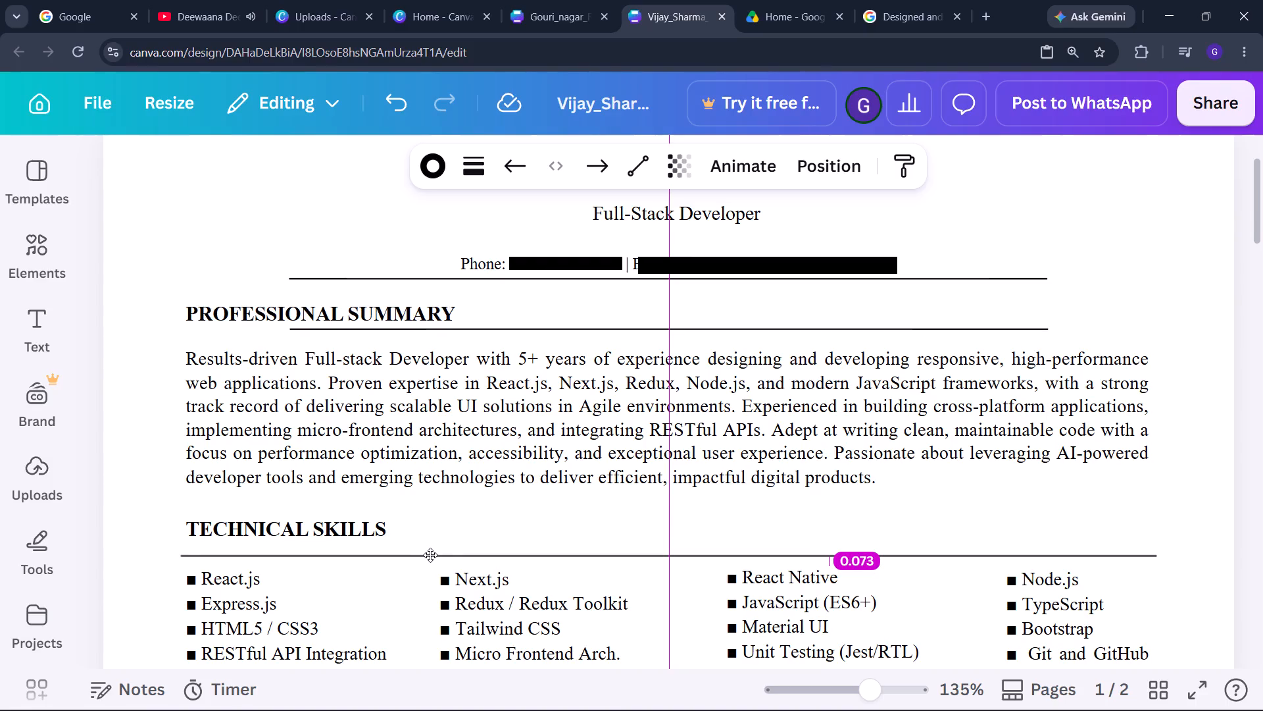
pyautogui.moveTo(430, 555); pyautogui.dragTo(432, 554)
pyautogui.click(432, 554)
# Shorten the right end of the TECHNICAL SKILLS line horizontally to the body text's right edge.
pyautogui.scroll(-3, 430, 550)
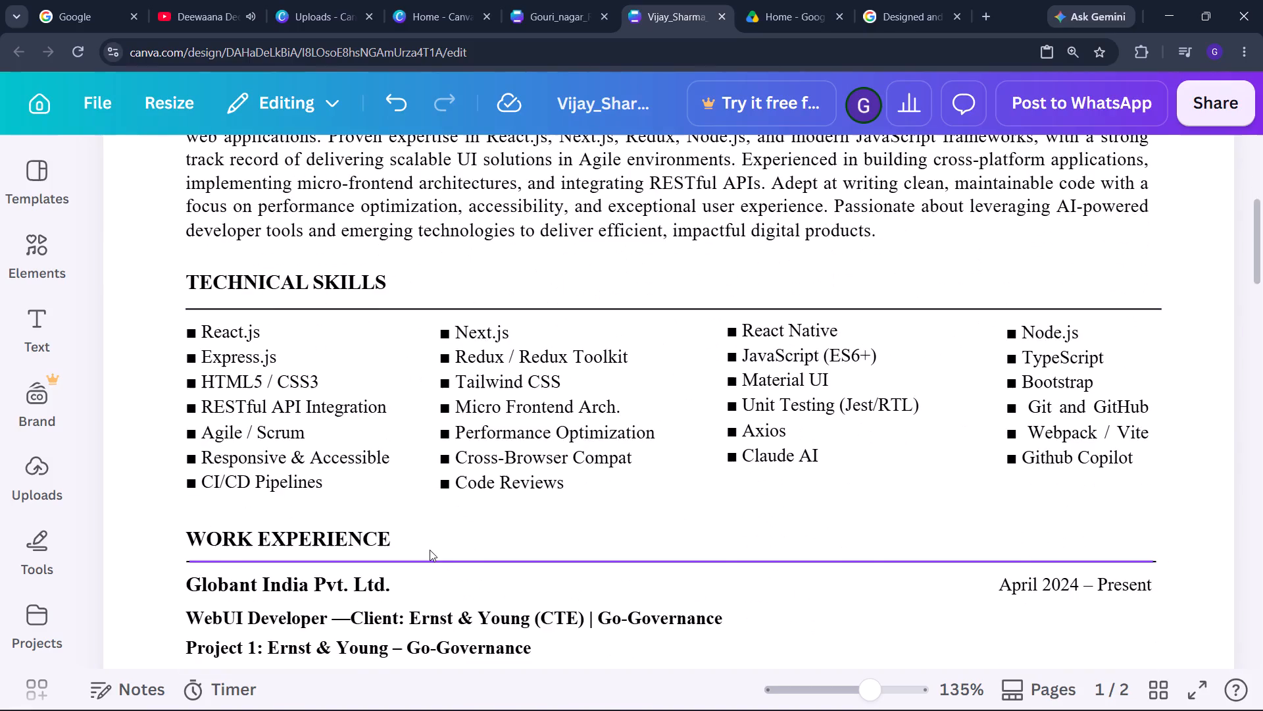
pyautogui.scroll(1, 1010, 301)
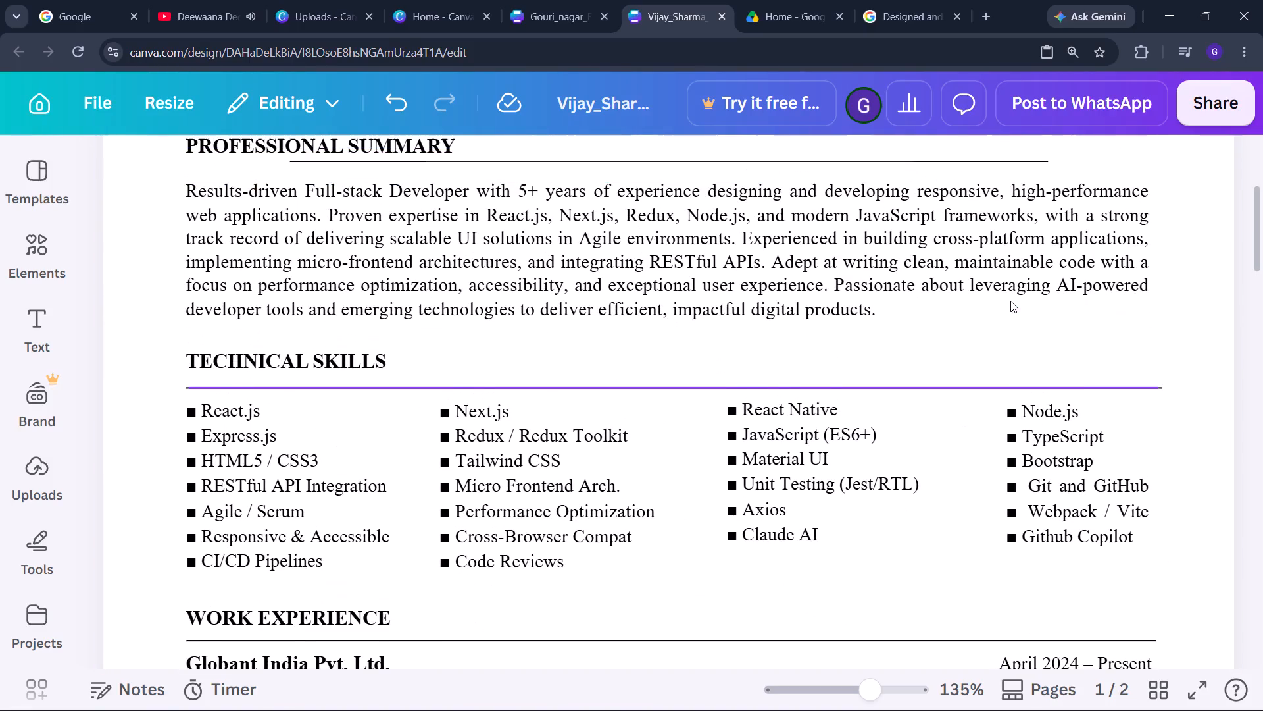
pyautogui.doubleClick(1159, 390)
pyautogui.moveTo(1159, 390); pyautogui.dragTo(1147, 390)
pyautogui.click(1147, 390)
# Shorten the right end of the WORK EXPERIENCE line to a length of about 7.2, matching the TECHNICAL SKILLS line.
pyautogui.scroll(-2, 1151, 429)
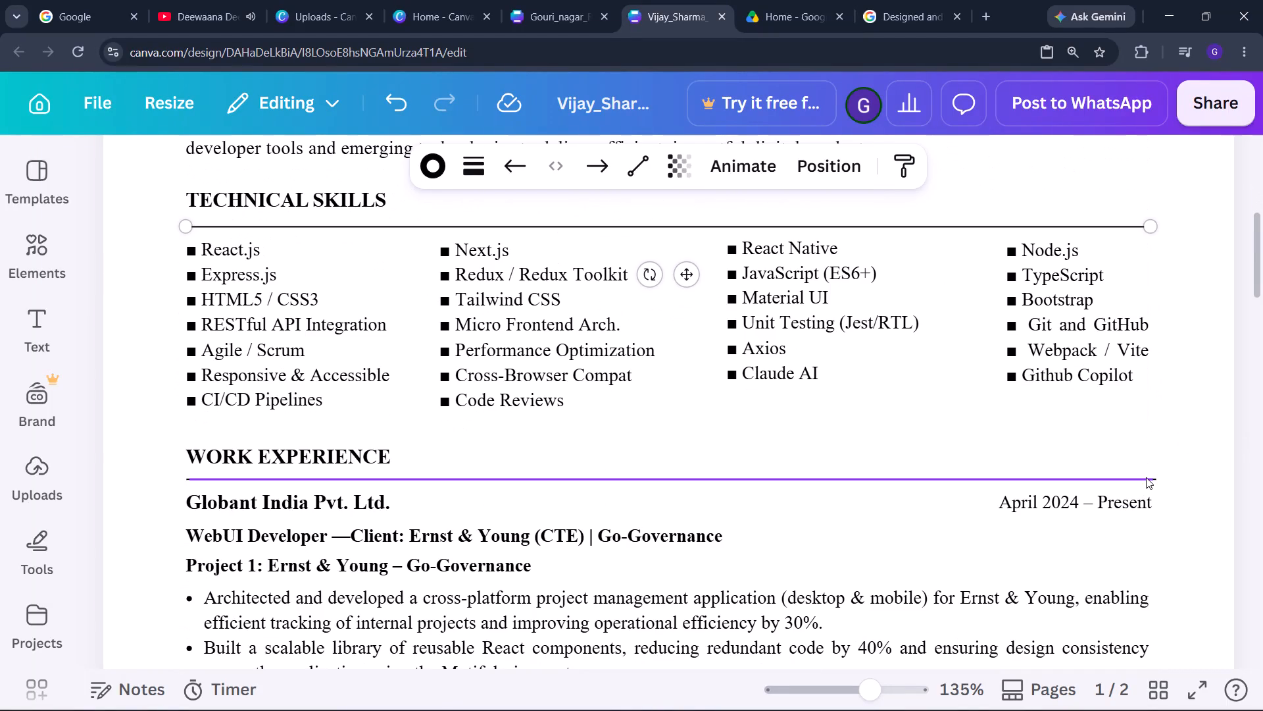
pyautogui.doubleClick(1148, 476)
pyautogui.moveTo(1159, 477); pyautogui.dragTo(1151, 478)
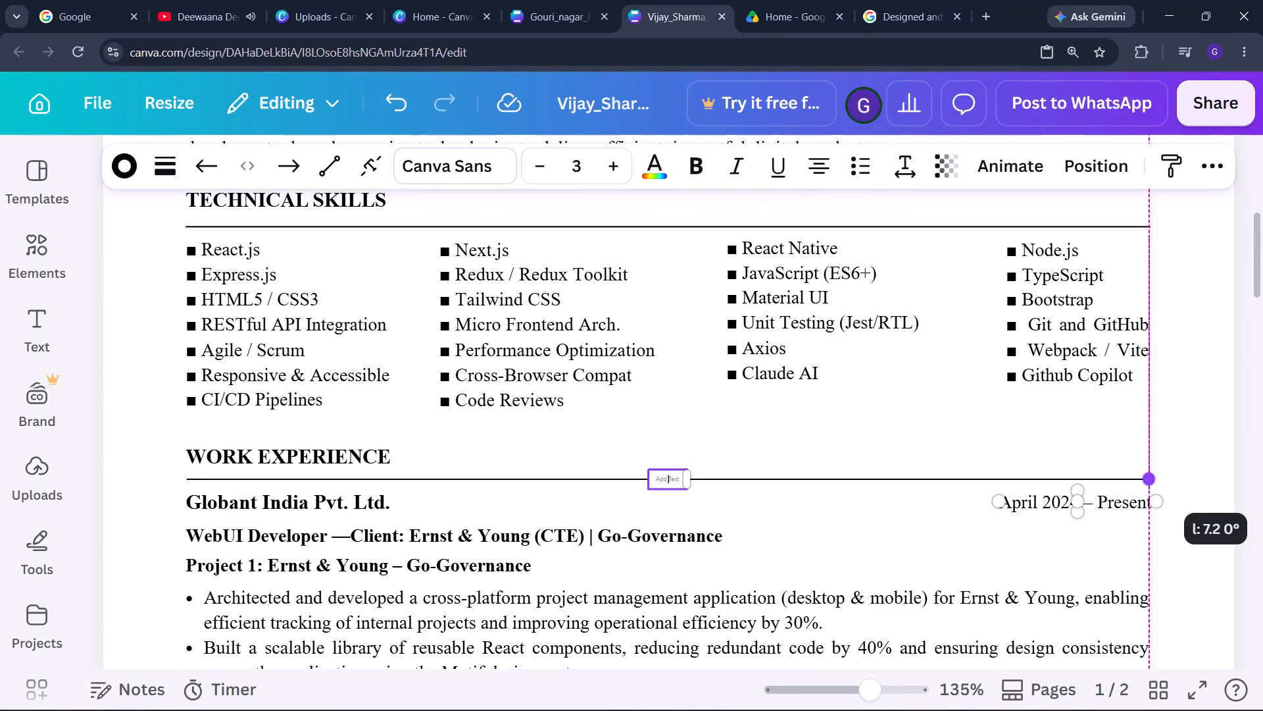
pyautogui.moveTo(1151, 478); pyautogui.dragTo(1152, 478)
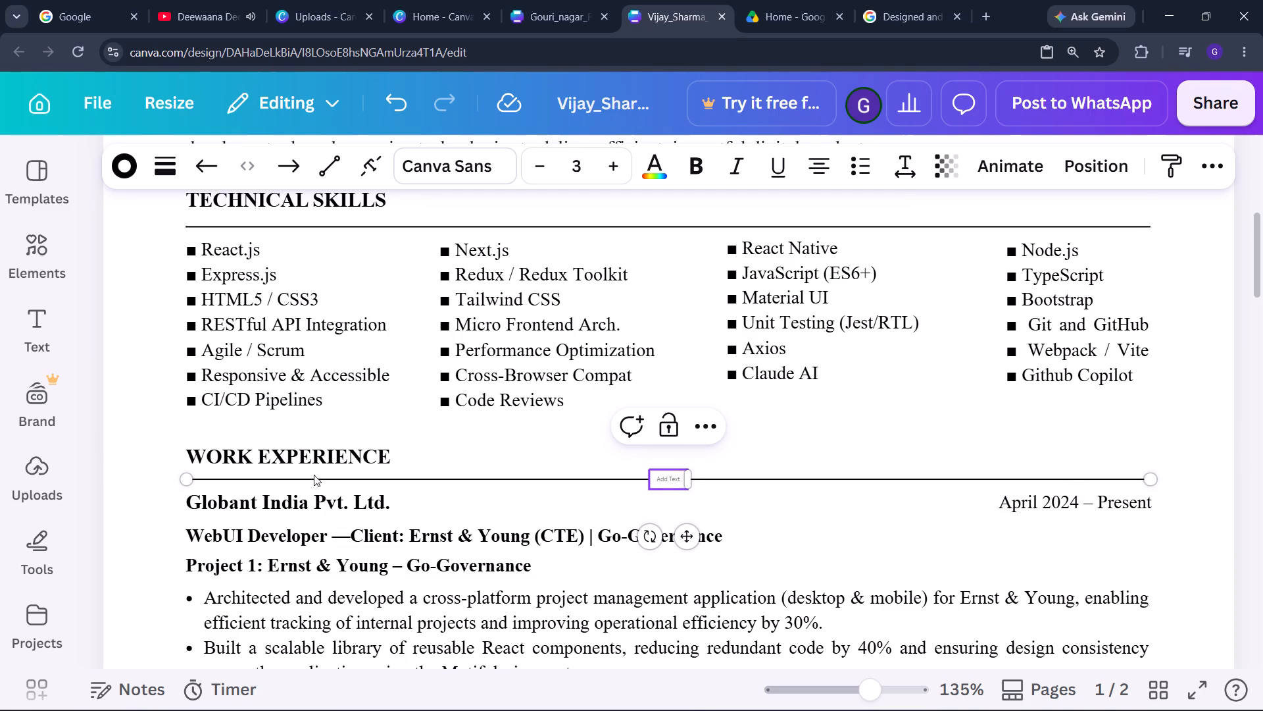
# Nudge the WORK EXPERIENCE line slightly down so it sits evenly between the heading and the company name.
pyautogui.doubleClick(189, 224)
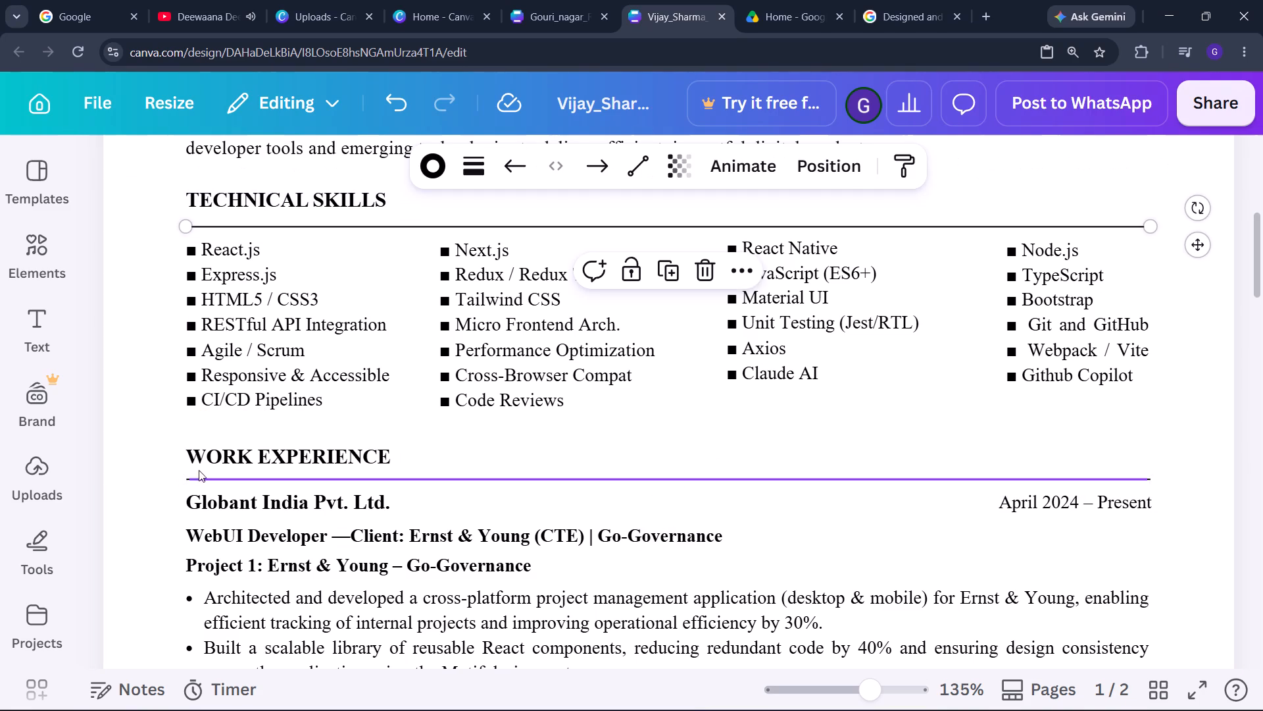
pyautogui.click(197, 478)
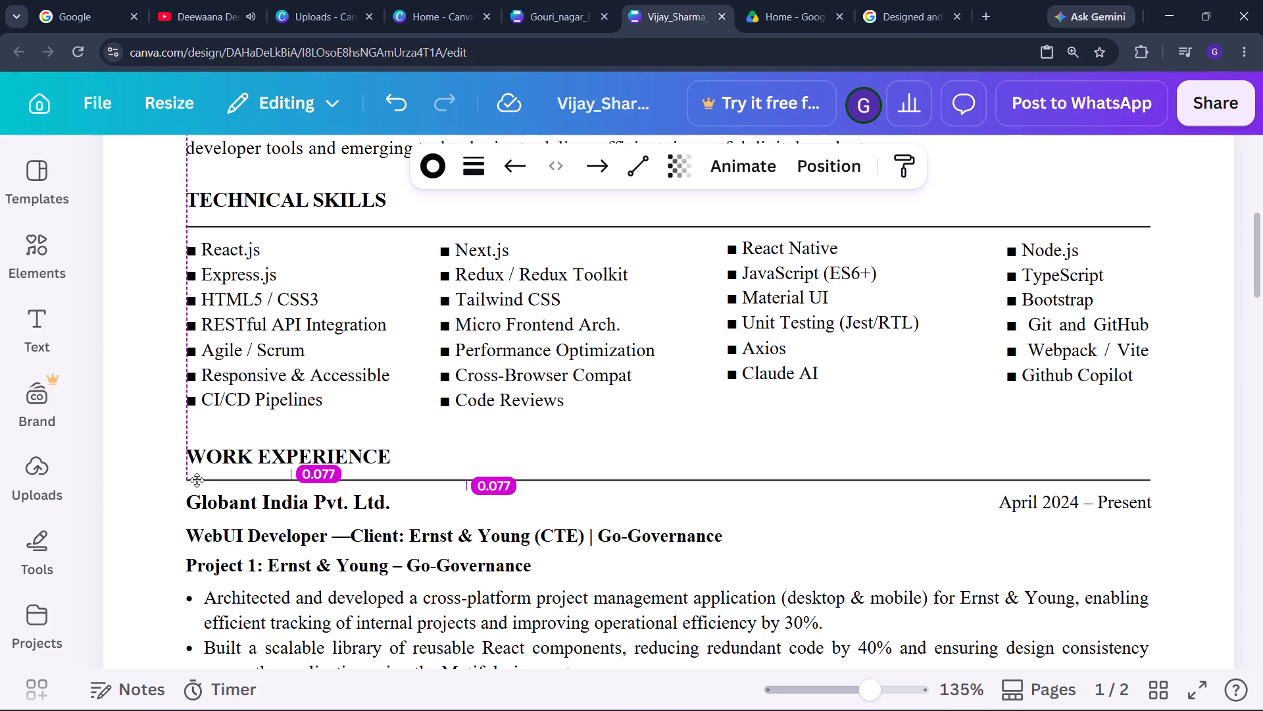
pyautogui.click(197, 480)
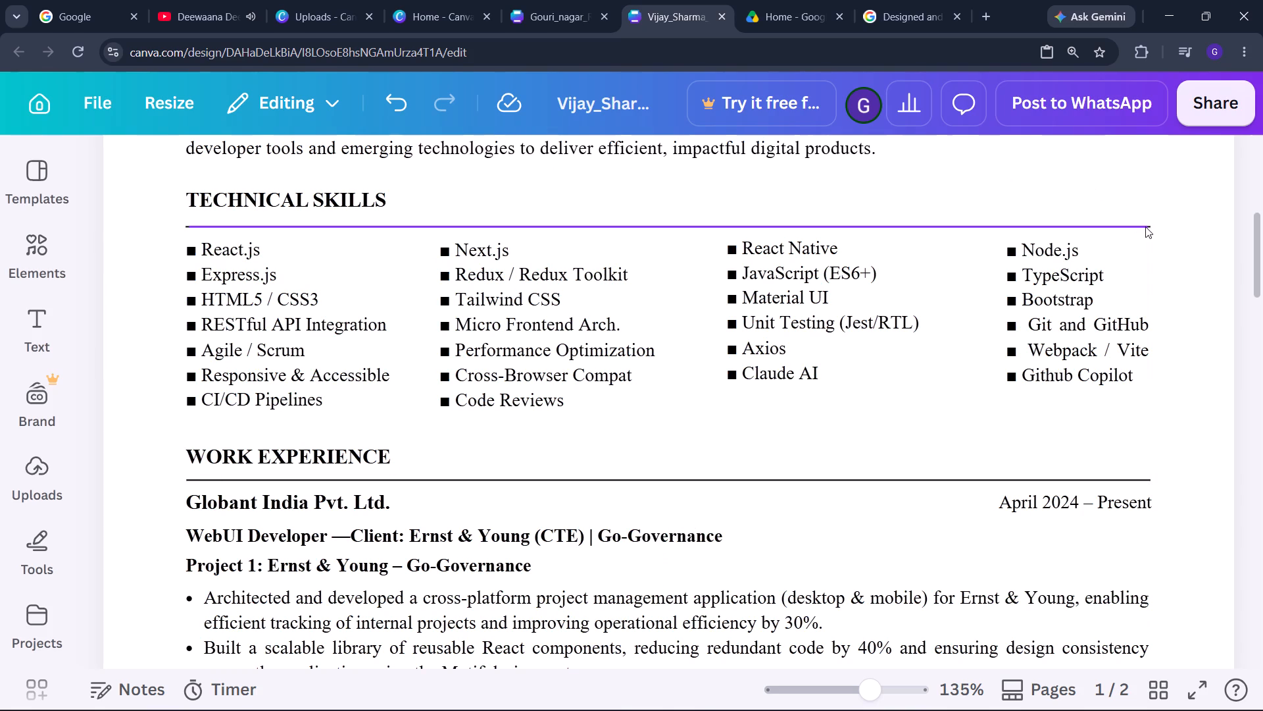
# Fine-tune the right end of the TECHNICAL SKILLS line to the body text's right edge, at a length of about 7.2.
pyautogui.doubleClick(1145, 226)
pyautogui.click(1150, 226)
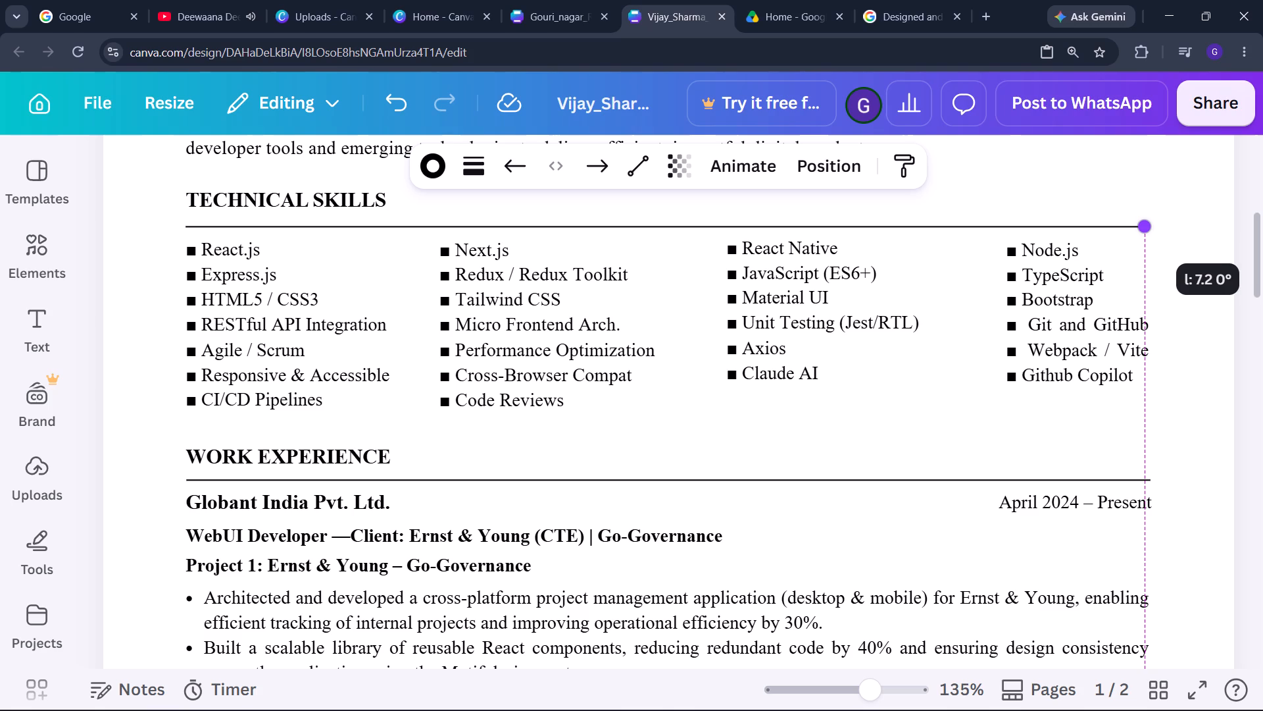
pyautogui.click(1147, 229)
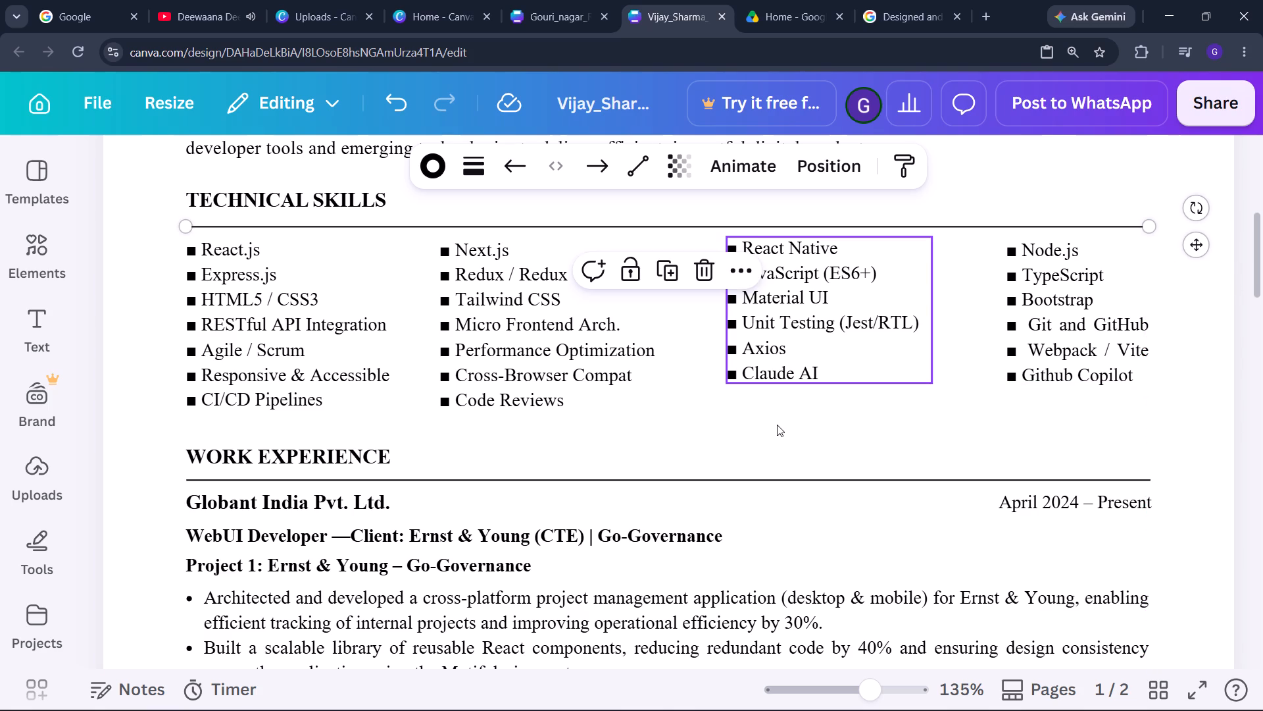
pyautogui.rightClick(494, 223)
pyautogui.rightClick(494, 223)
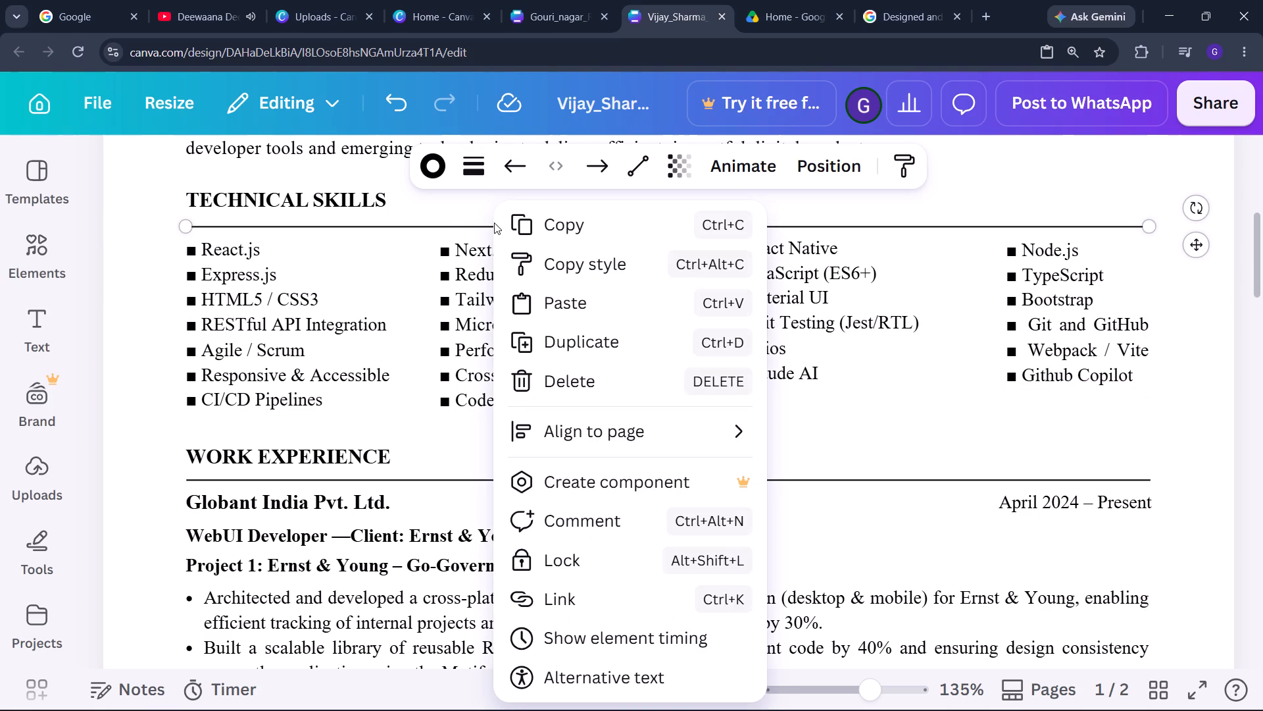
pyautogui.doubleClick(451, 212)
# Paste the copied line on page 1 and move it up to the first lines of the PROFESSIONAL SUMMARY paragraph.
pyautogui.scroll(3, 451, 212)
pyautogui.rightClick(556, 232)
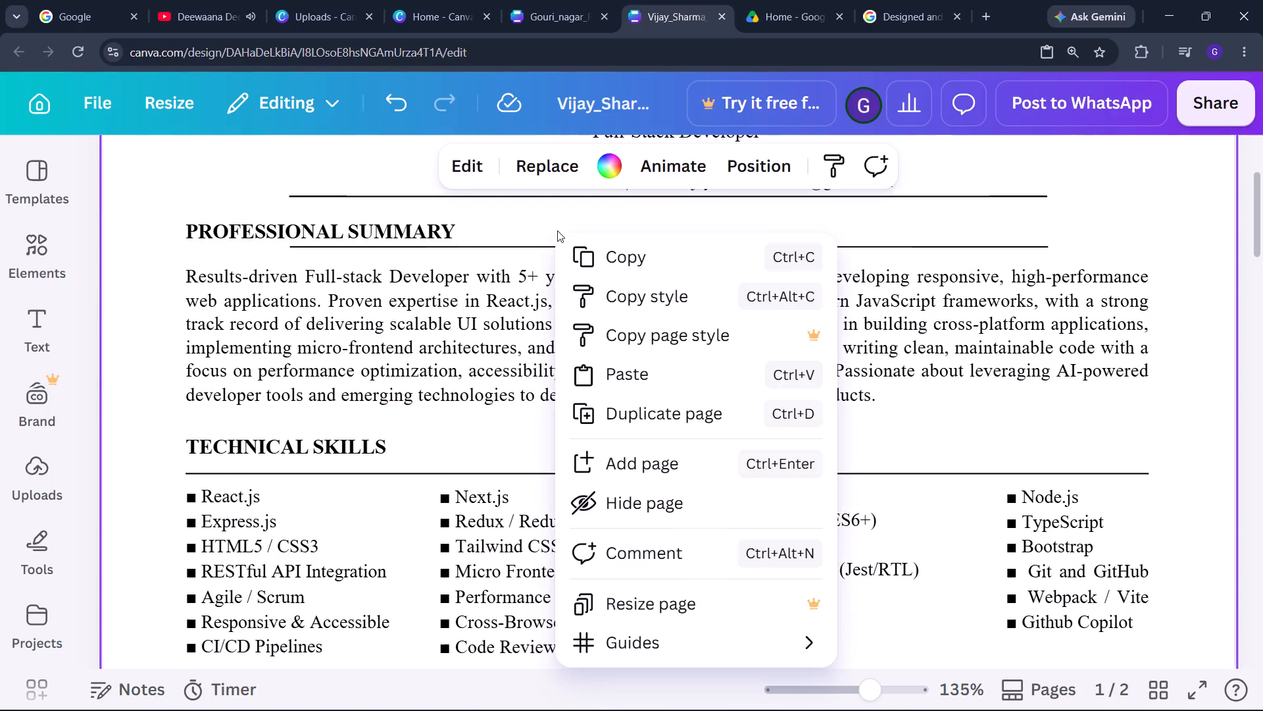
pyautogui.click(610, 375)
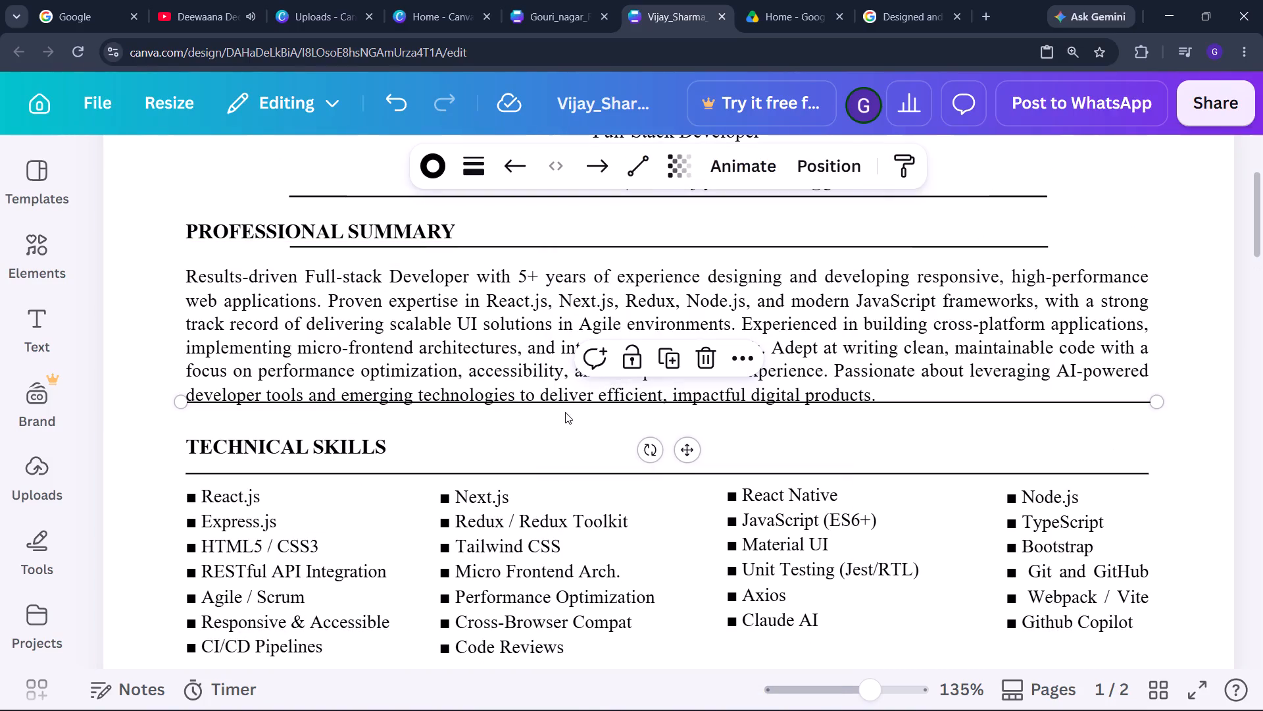
pyautogui.moveTo(570, 402); pyautogui.dragTo(565, 389)
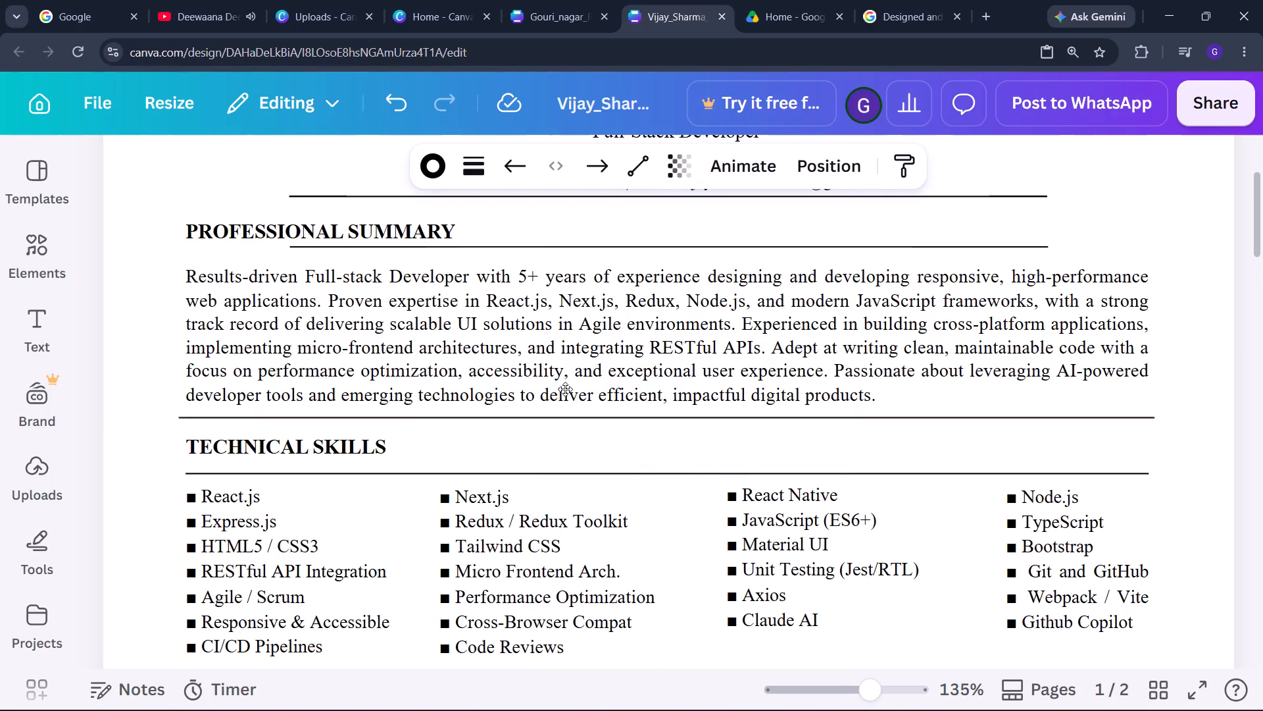
pyautogui.moveTo(565, 389); pyautogui.dragTo(559, 292)
pyautogui.click(559, 292)
# Delete the old divider beneath the PROFESSIONAL SUMMARY heading.
pyautogui.doubleClick(498, 250)
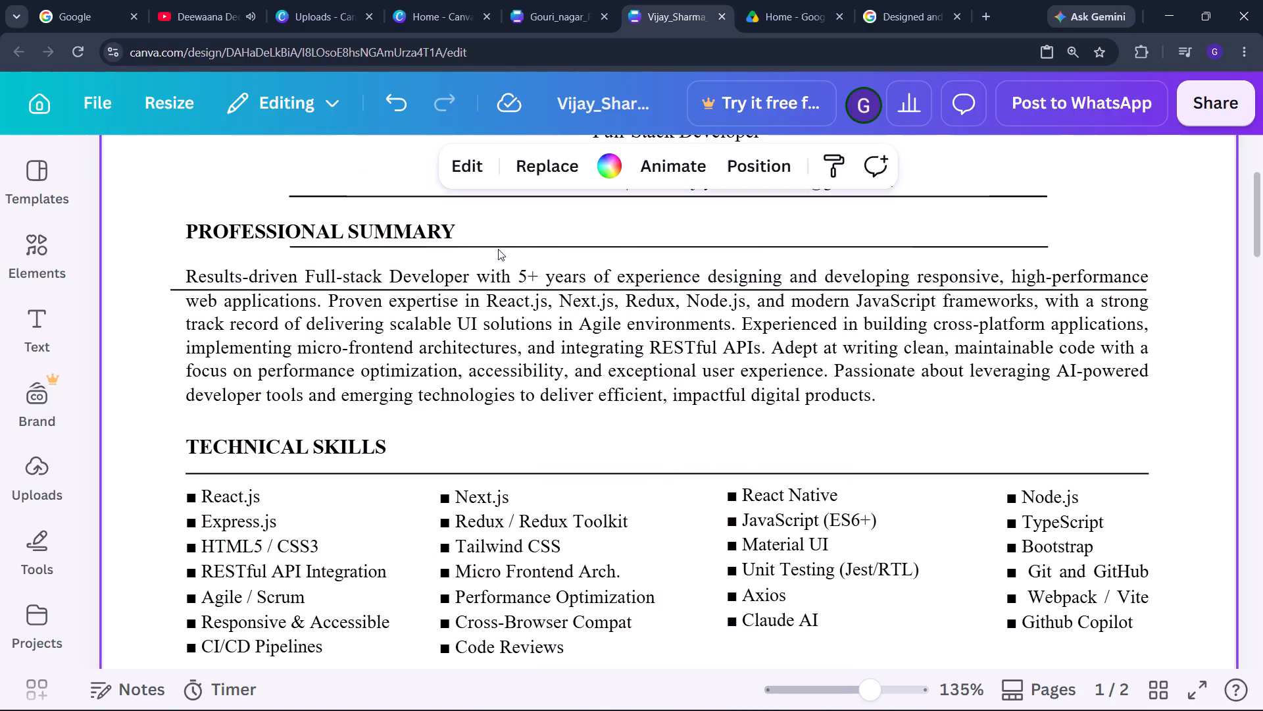
pyautogui.click(502, 247)
pyautogui.press('BackSpace')
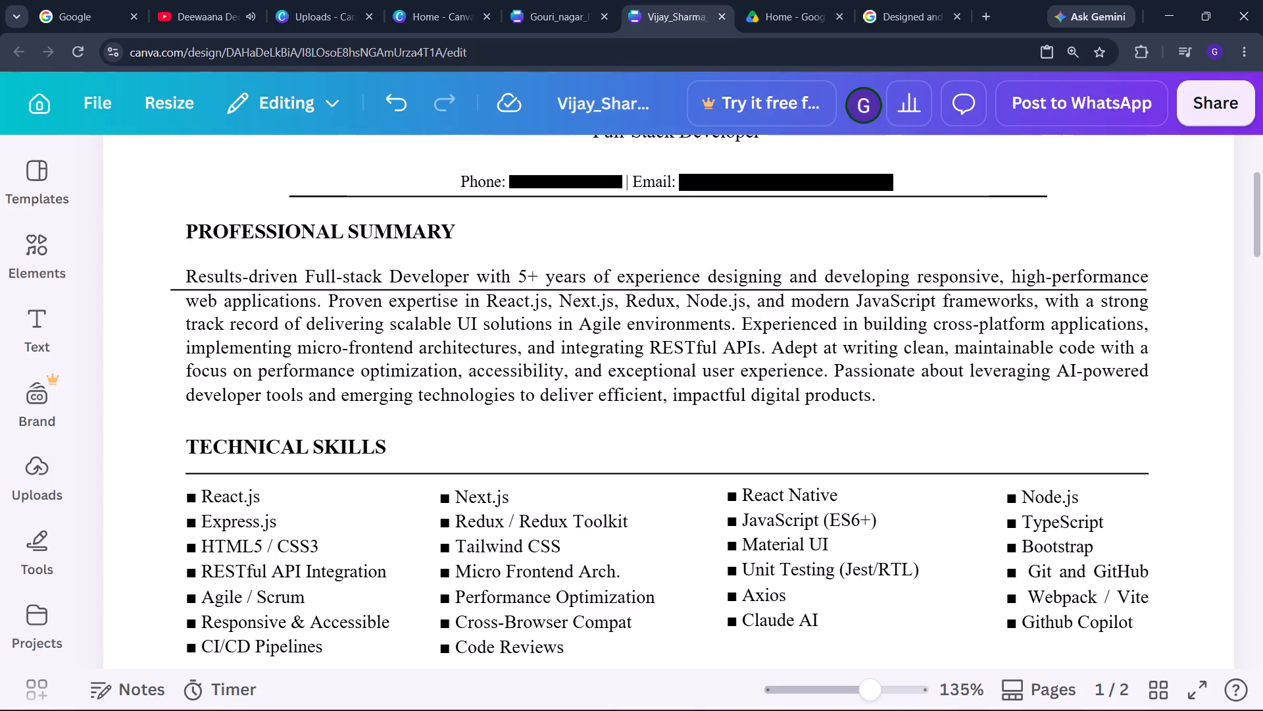
# Move the pasted line up between the PROFESSIONAL SUMMARY heading and its paragraph, with its start at the text's left edge.
pyautogui.moveTo(209, 290); pyautogui.dragTo(232, 256)
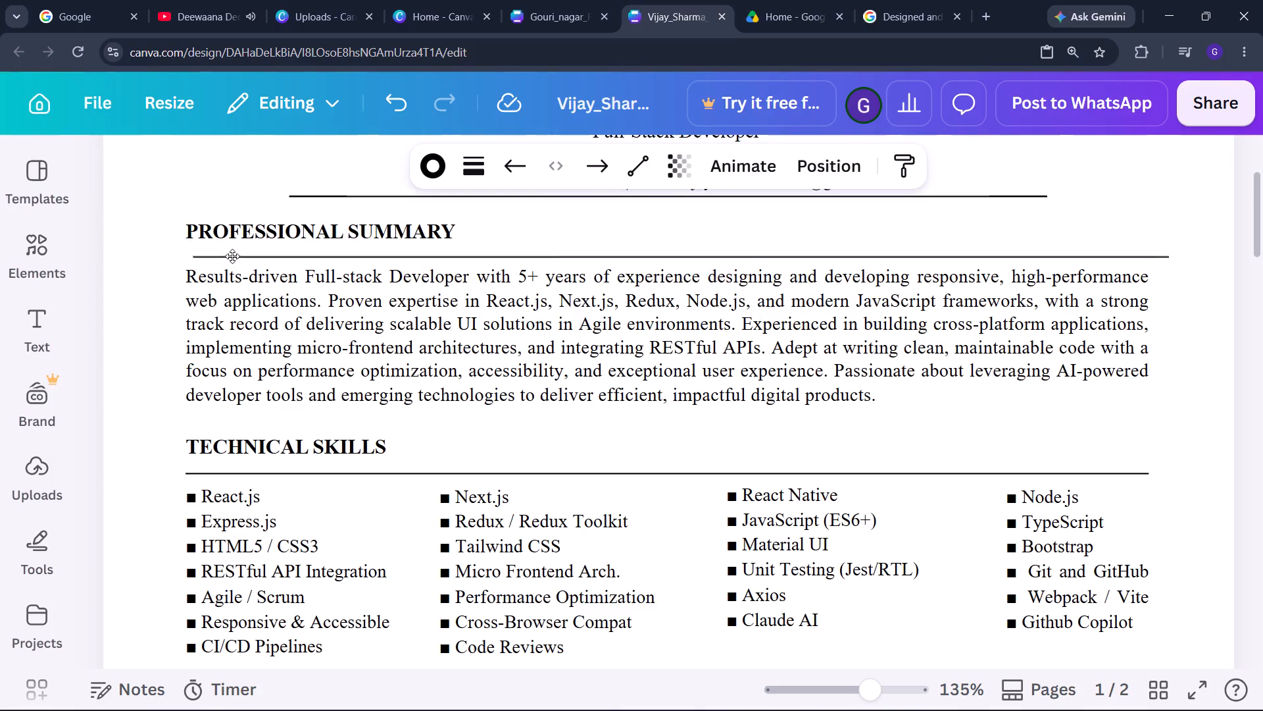
pyautogui.moveTo(232, 256); pyautogui.dragTo(222, 248)
pyautogui.click(222, 248)
# Shorten the right end of the PROFESSIONAL SUMMARY line to the paragraph's right edge, at a length of about 7.2.
pyautogui.click(1151, 250)
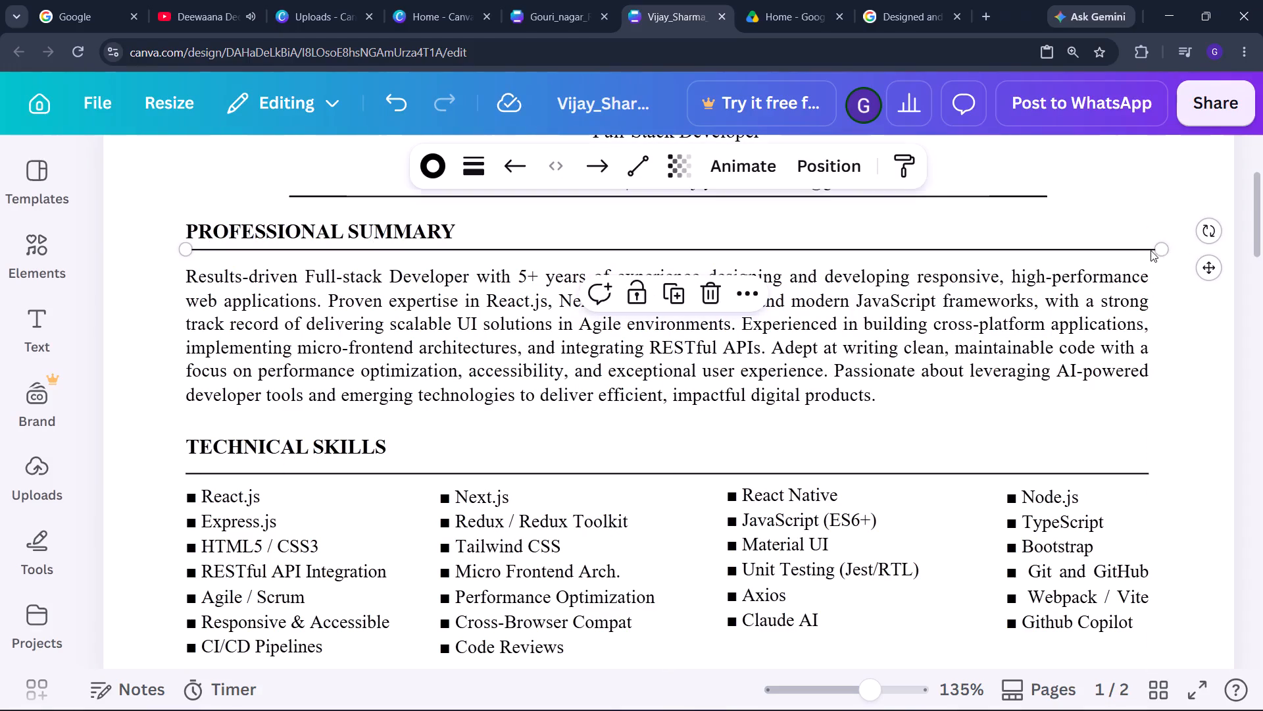
pyautogui.moveTo(1162, 250); pyautogui.dragTo(1147, 256)
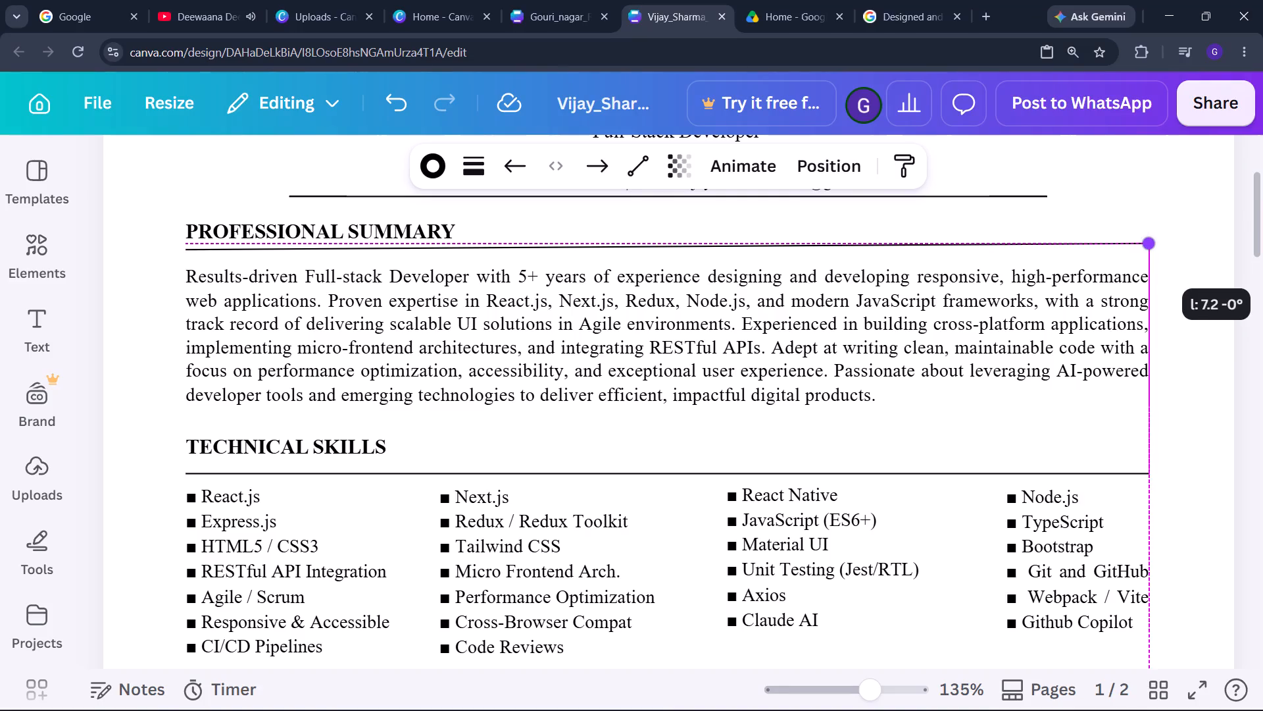
pyautogui.moveTo(1147, 256); pyautogui.dragTo(1147, 257)
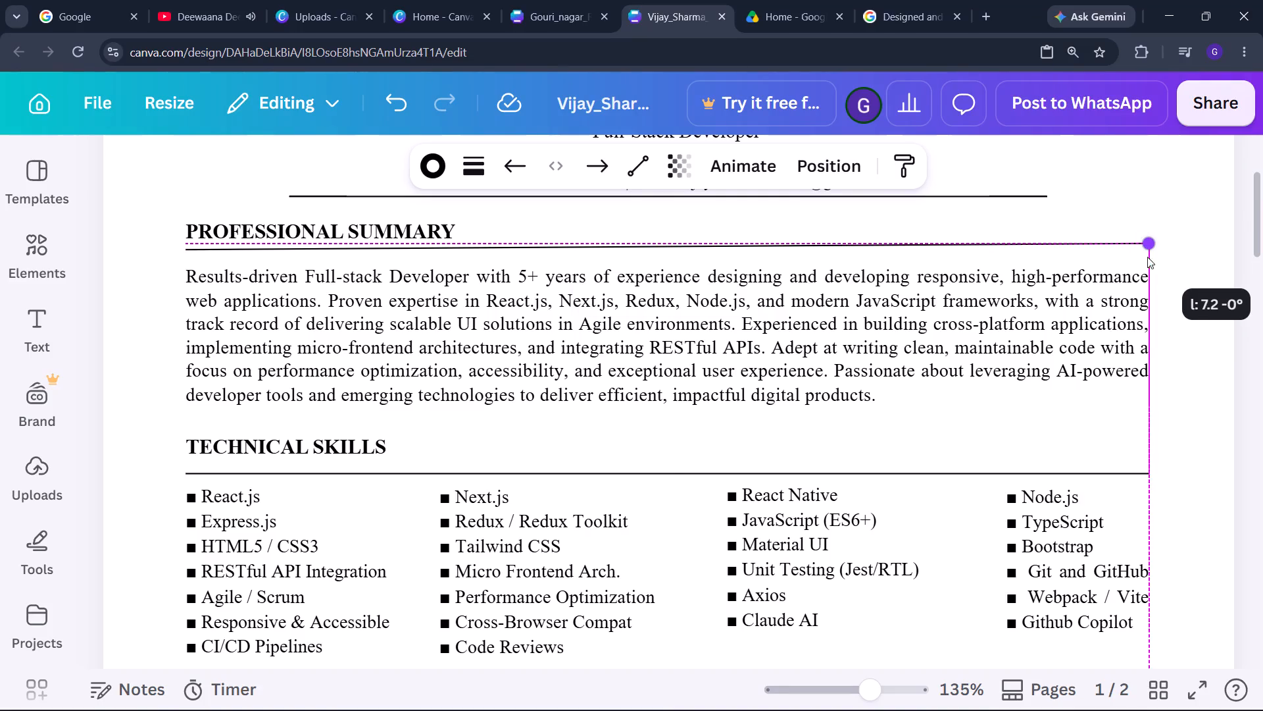
pyautogui.click(1147, 257)
pyautogui.doubleClick(720, 342)
# Delete the old short divider beneath the phone and email line in the page 1 header.
pyautogui.scroll(2, 549, 316)
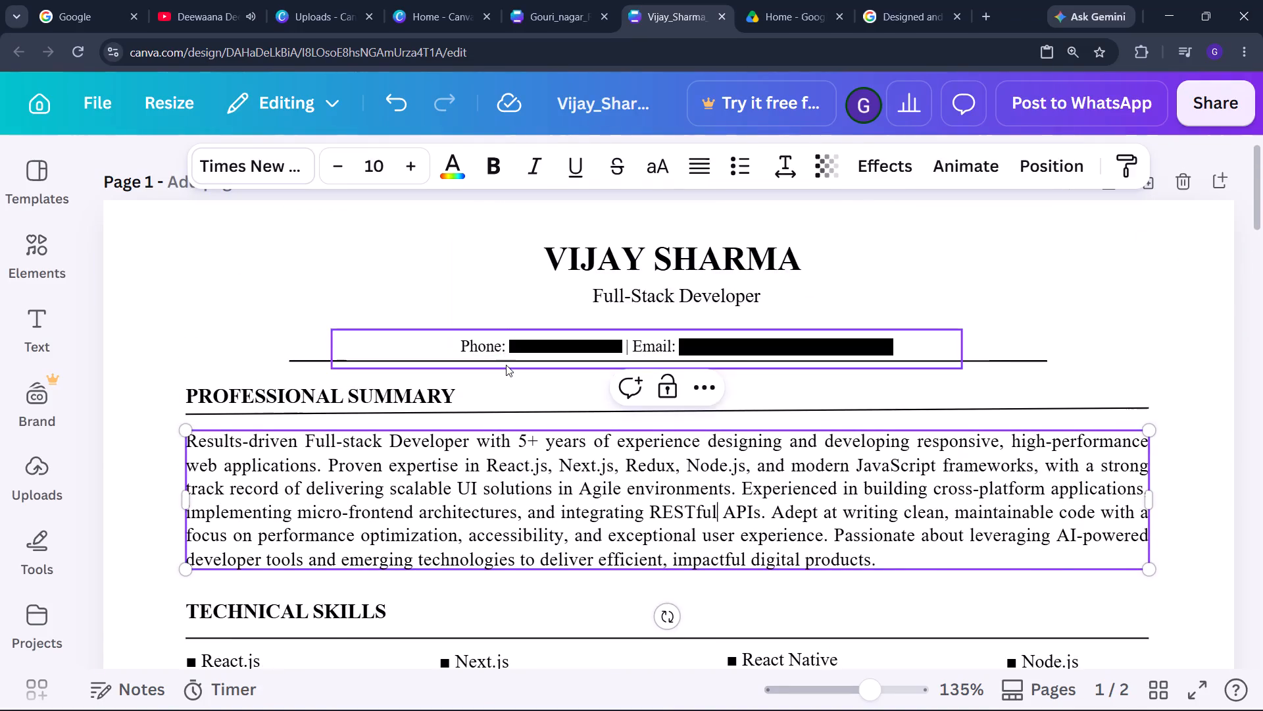
pyautogui.doubleClick(507, 363)
pyautogui.click(445, 232)
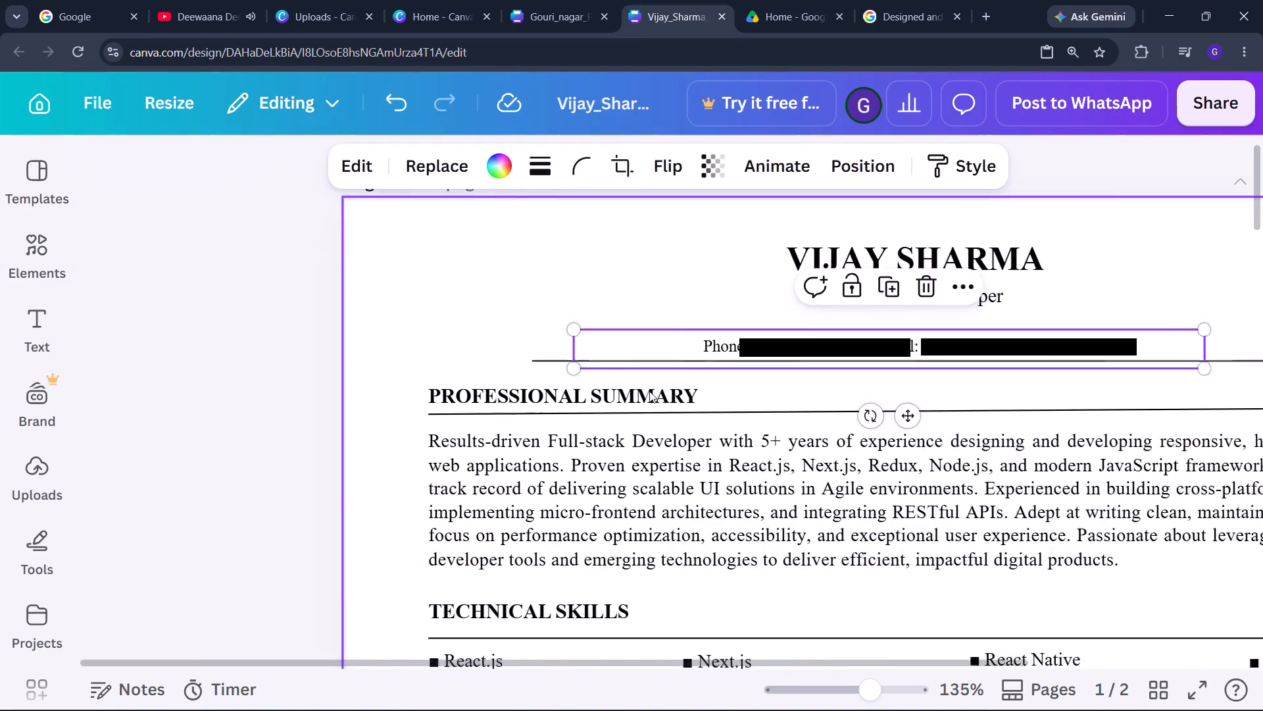
pyautogui.click(296, 359)
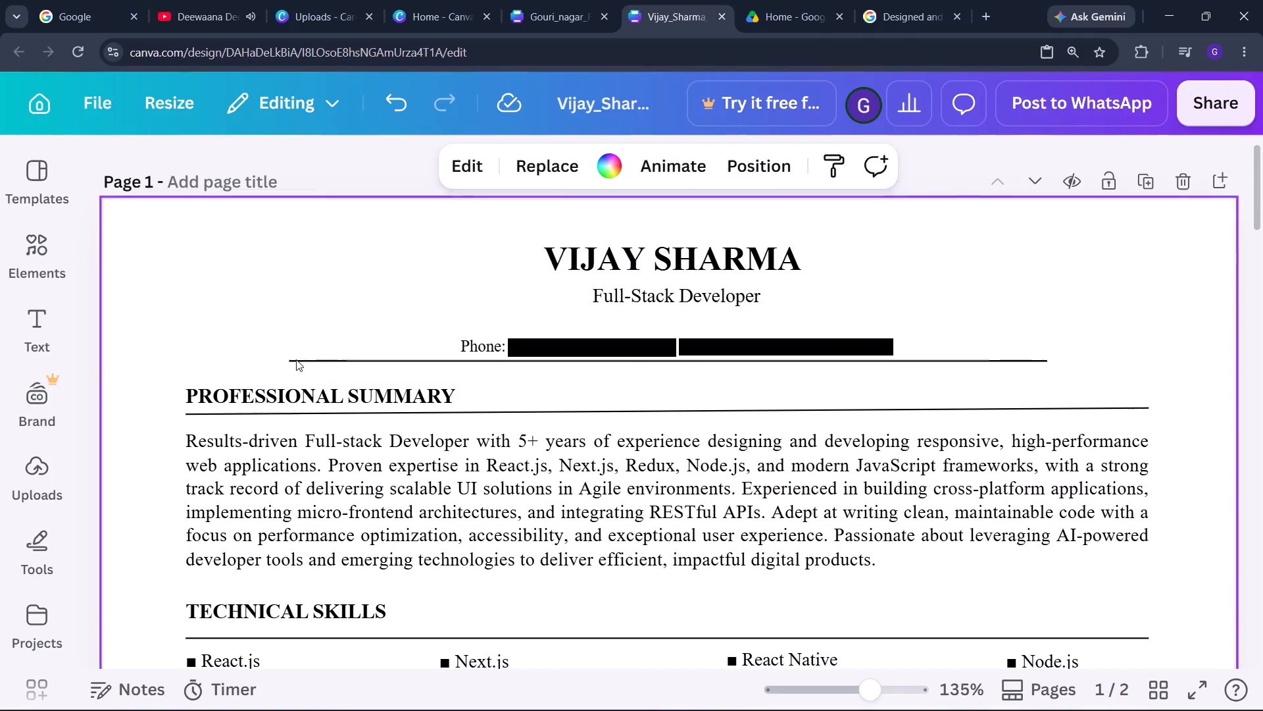
pyautogui.doubleClick(305, 359)
pyautogui.doubleClick(301, 360)
pyautogui.press('BackSpace')
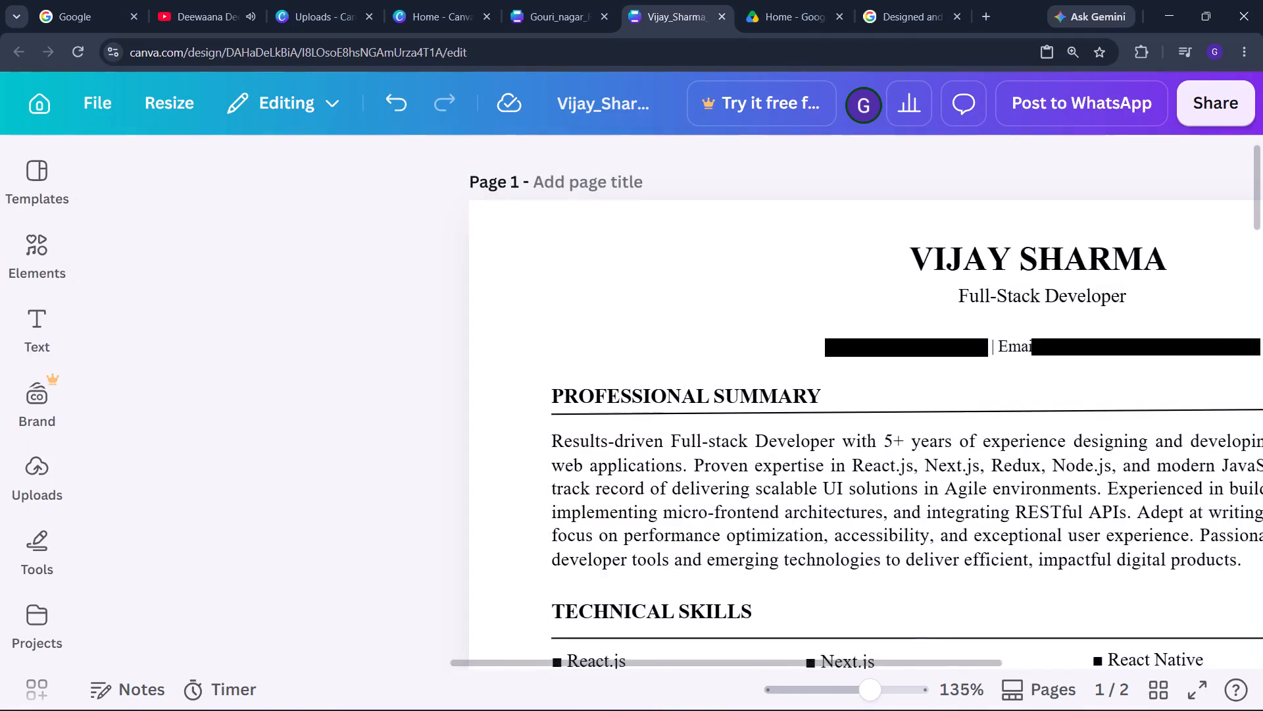
# Paste the copied line and place it beneath the phone and email line, starting at the text's left edge.
pyautogui.rightClick(298, 353)
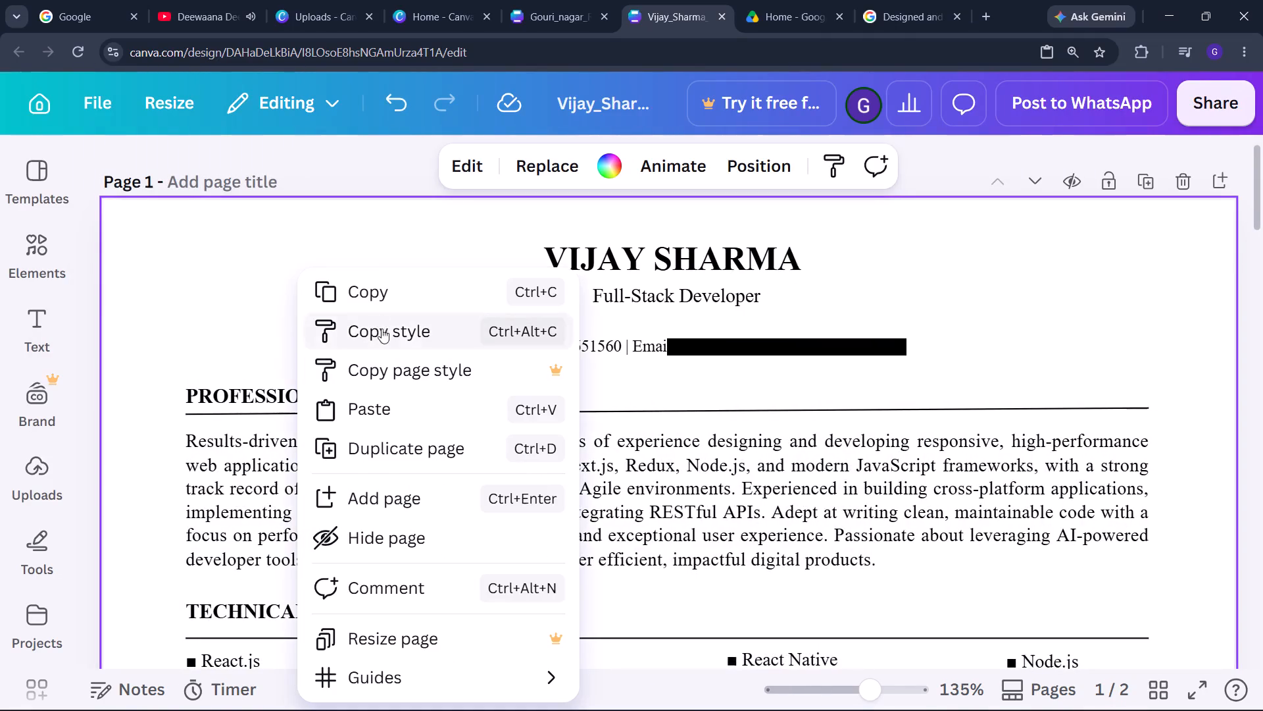
pyautogui.doubleClick(374, 408)
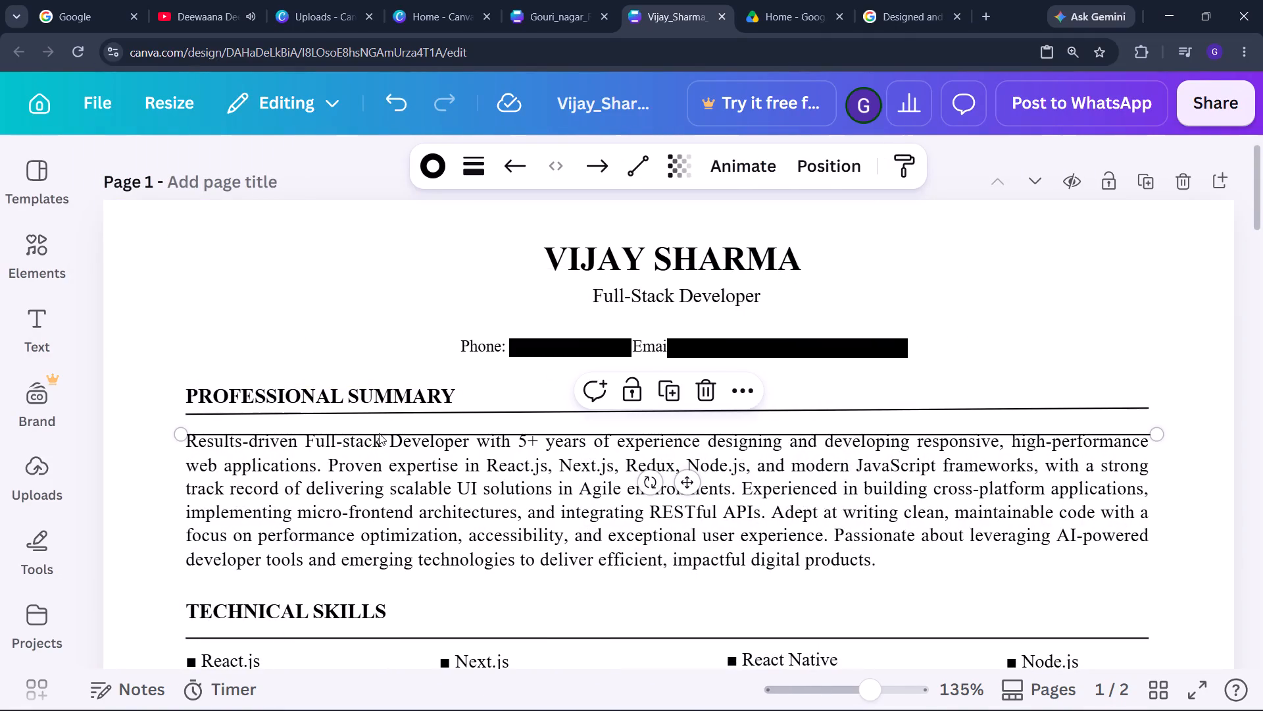
pyautogui.doubleClick(382, 432)
pyautogui.moveTo(382, 432); pyautogui.dragTo(384, 365)
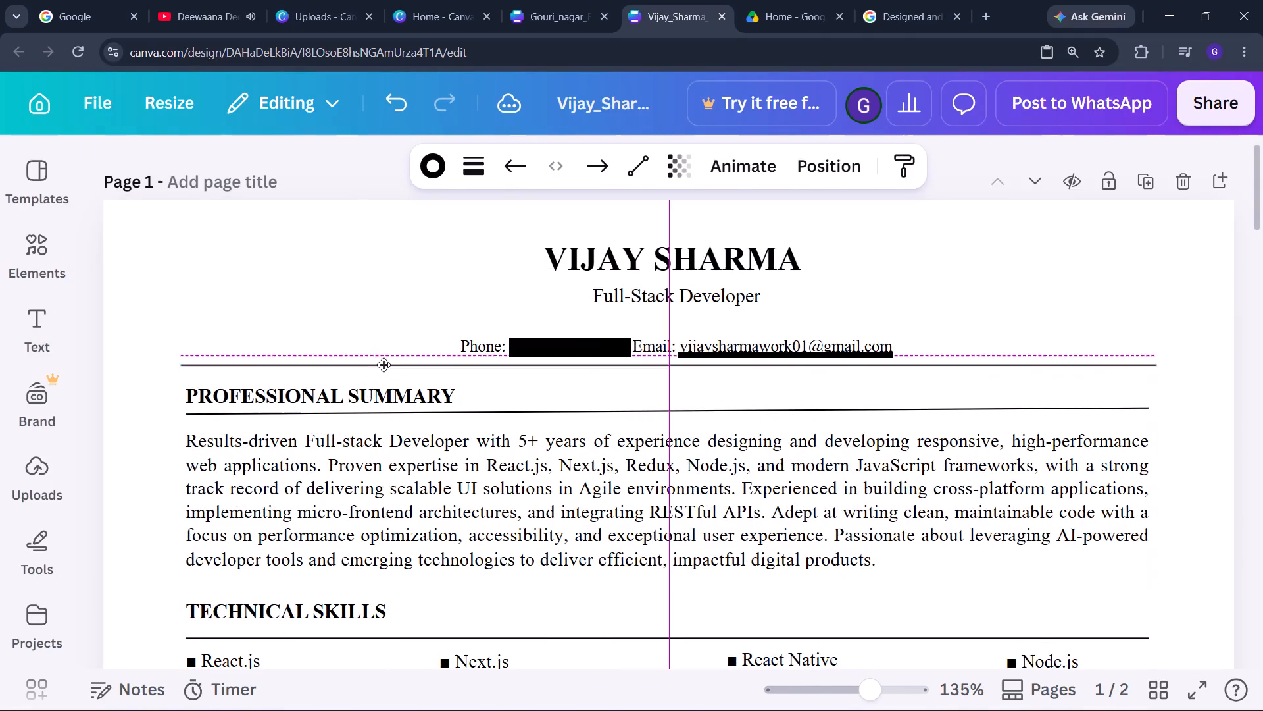
pyautogui.moveTo(384, 365); pyautogui.dragTo(382, 365)
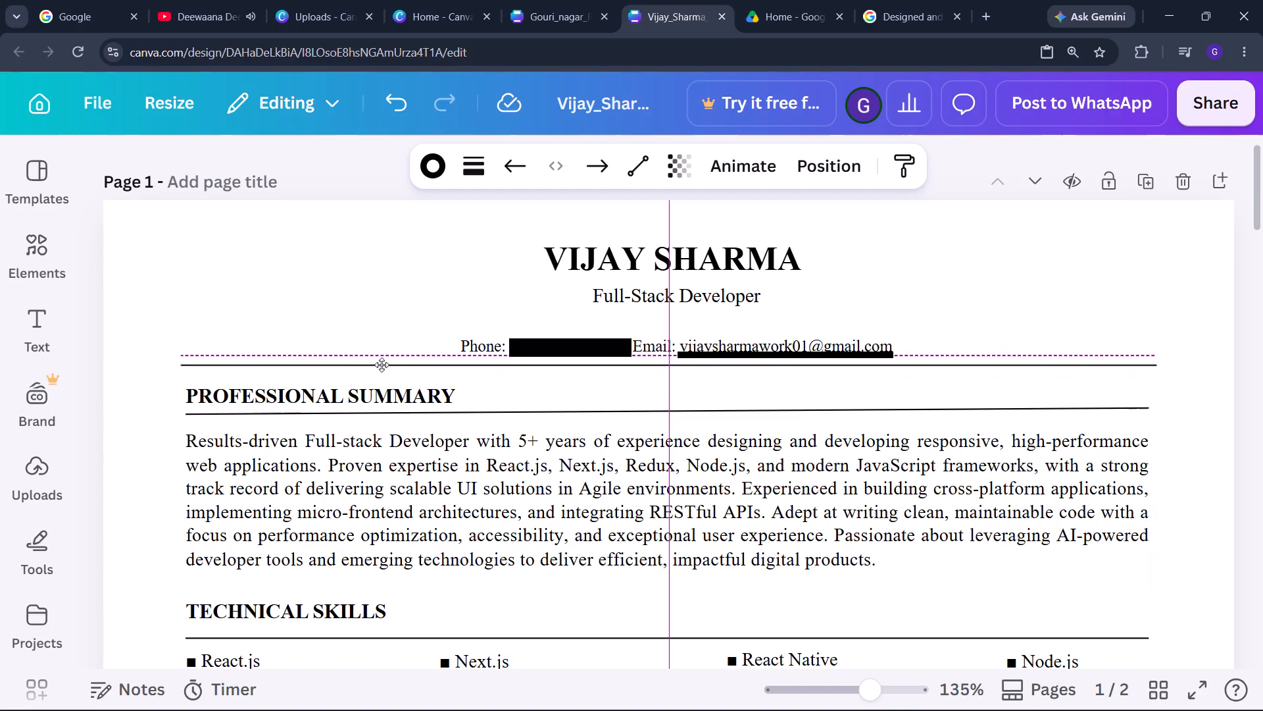
pyautogui.moveTo(382, 365); pyautogui.dragTo(387, 364)
pyautogui.click(387, 364)
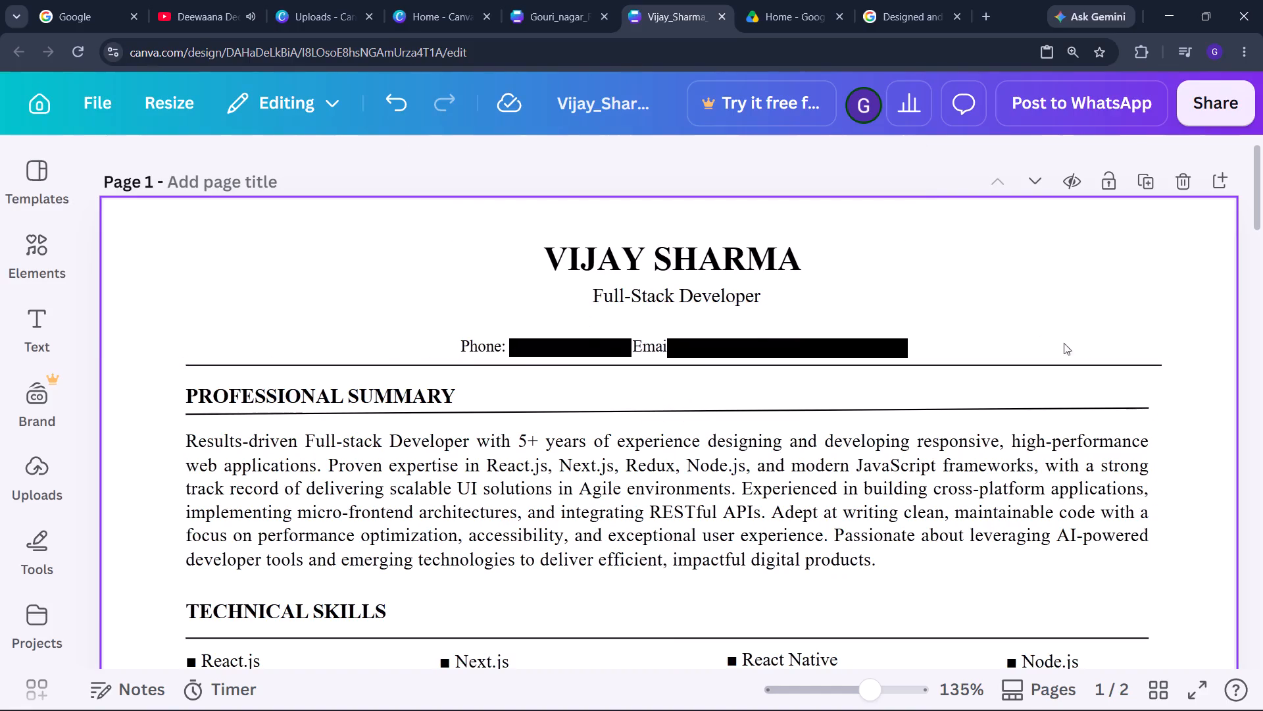
# Shorten the right end of the header line to the body text's right edge, at a length of about 7.2.
pyautogui.click(1158, 363)
pyautogui.moveTo(1158, 363); pyautogui.dragTo(1143, 361)
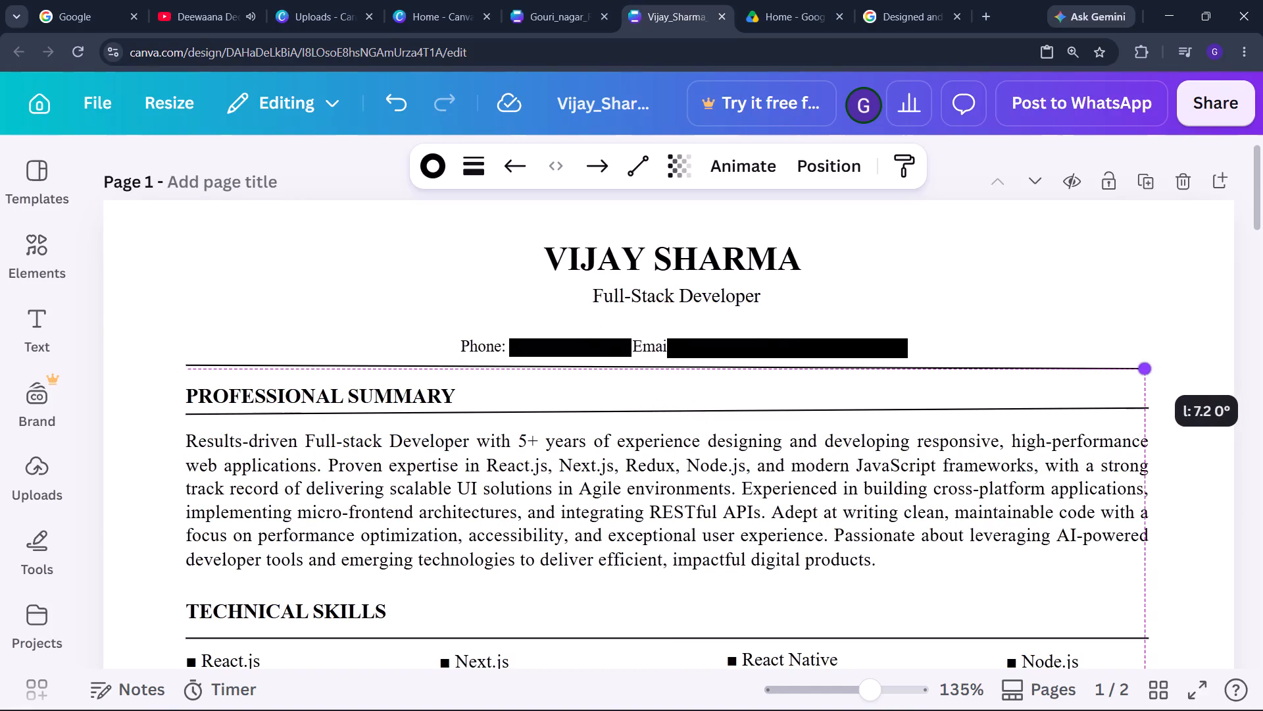
pyautogui.moveTo(1143, 361); pyautogui.dragTo(1146, 363)
pyautogui.click(1146, 363)
pyautogui.doubleClick(976, 255)
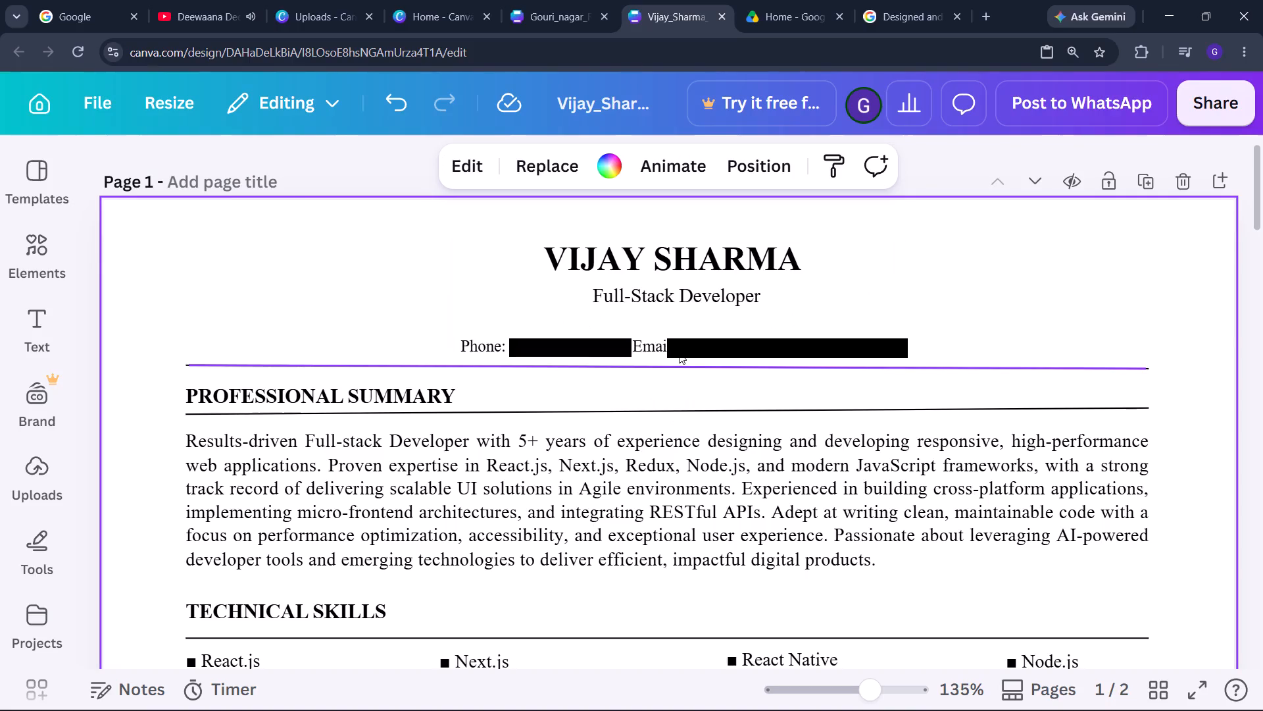
# Review both resume pages to check that the section dividers look consistent.
pyautogui.scroll(-3, 679, 352)
pyautogui.scroll(1, 679, 352)
pyautogui.scroll(-3, 679, 352)
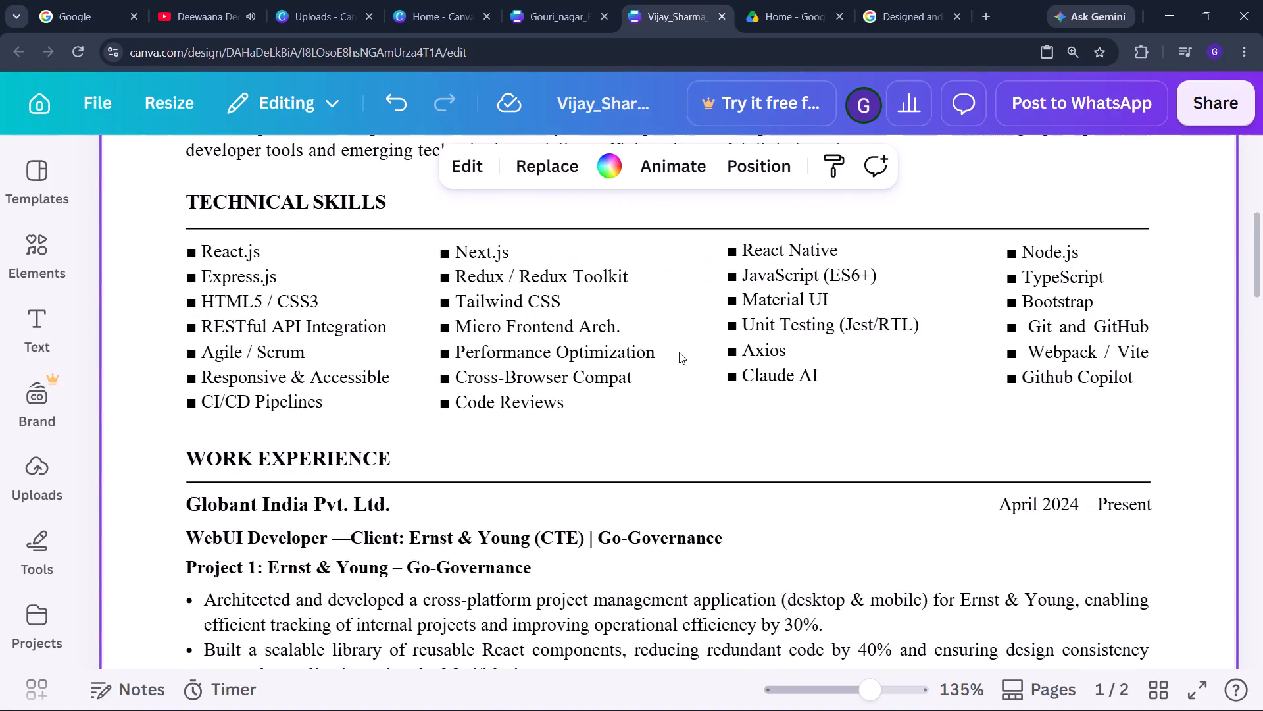
pyautogui.scroll(-5, 679, 352)
pyautogui.scroll(1, 679, 352)
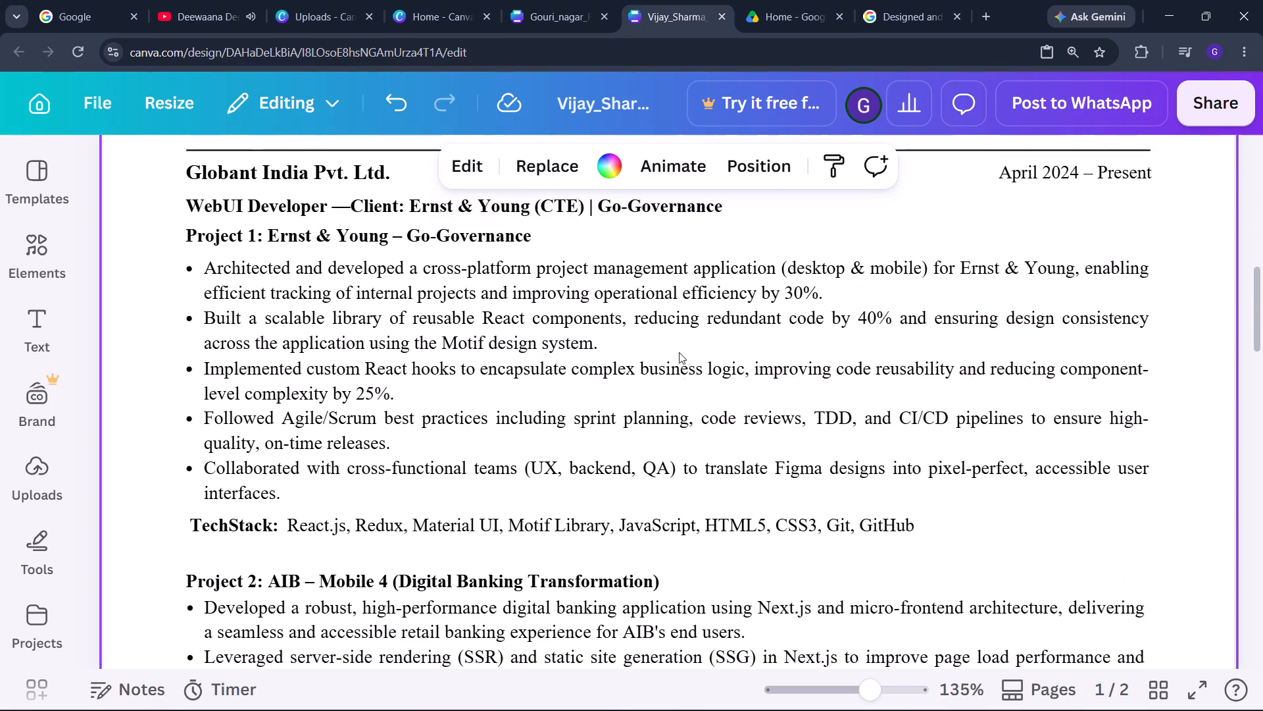
pyautogui.scroll(-15, 679, 352)
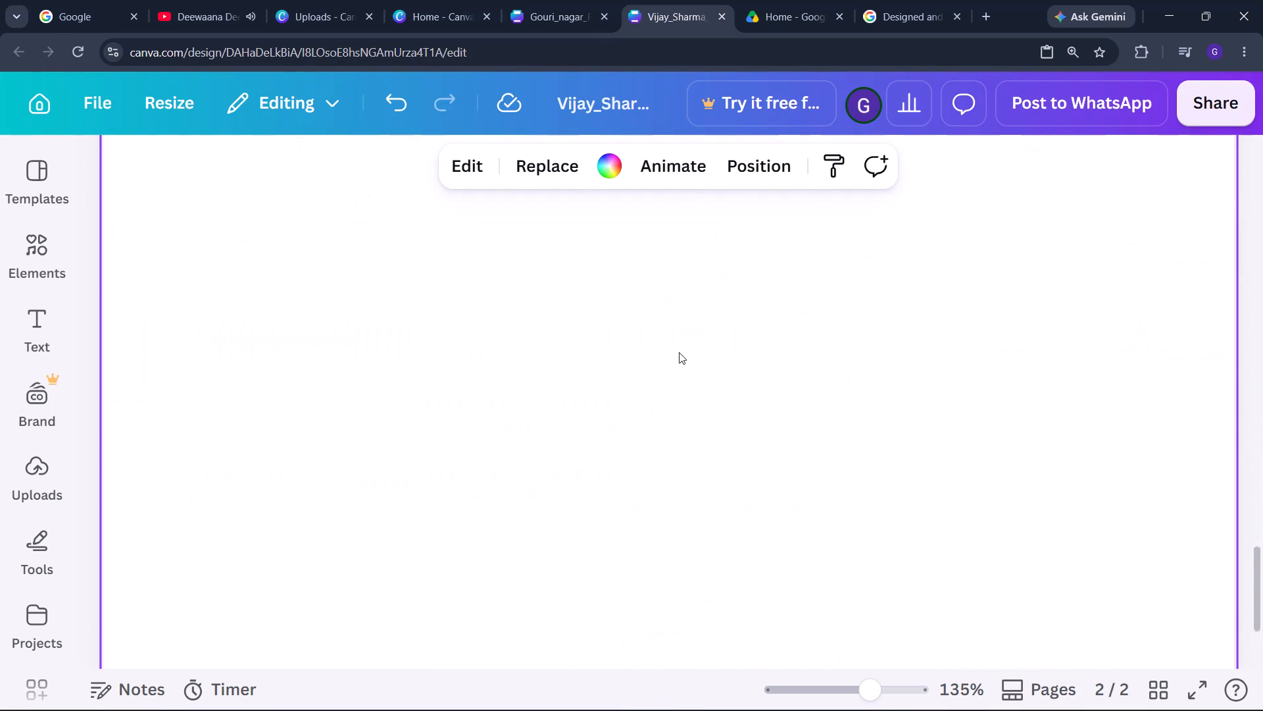
pyautogui.scroll(15, 679, 352)
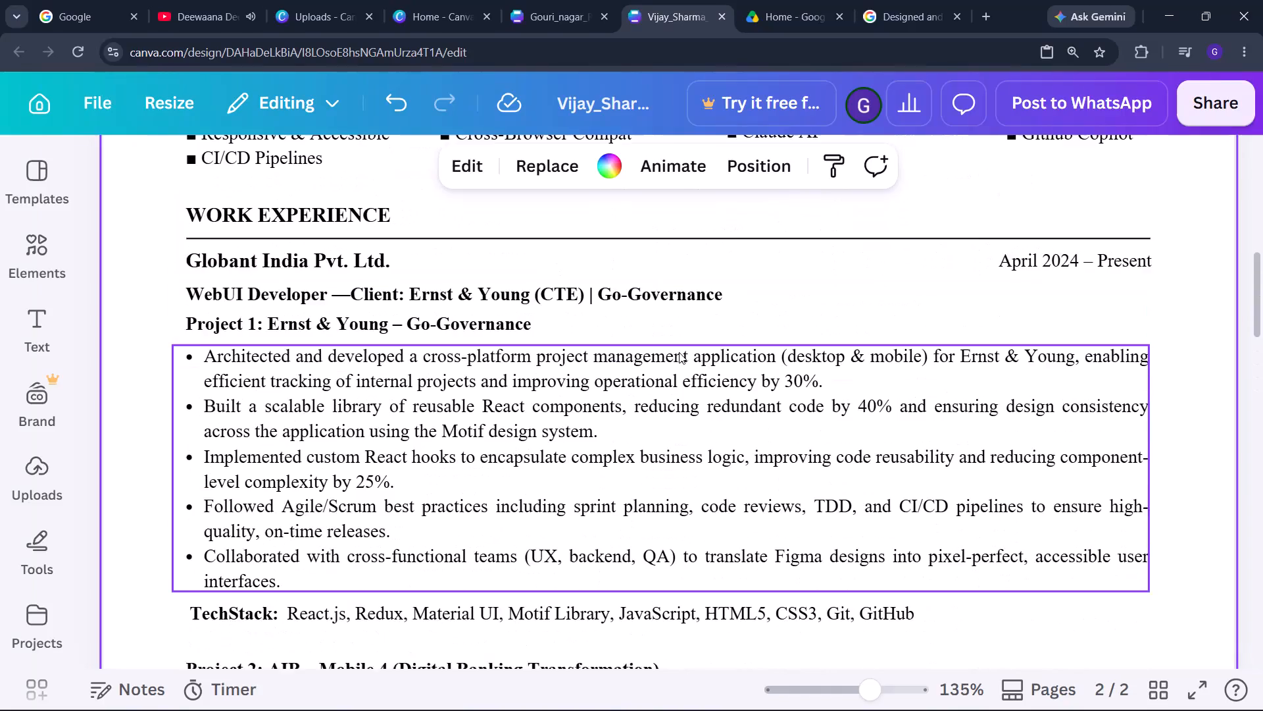
pyautogui.scroll(7, 679, 352)
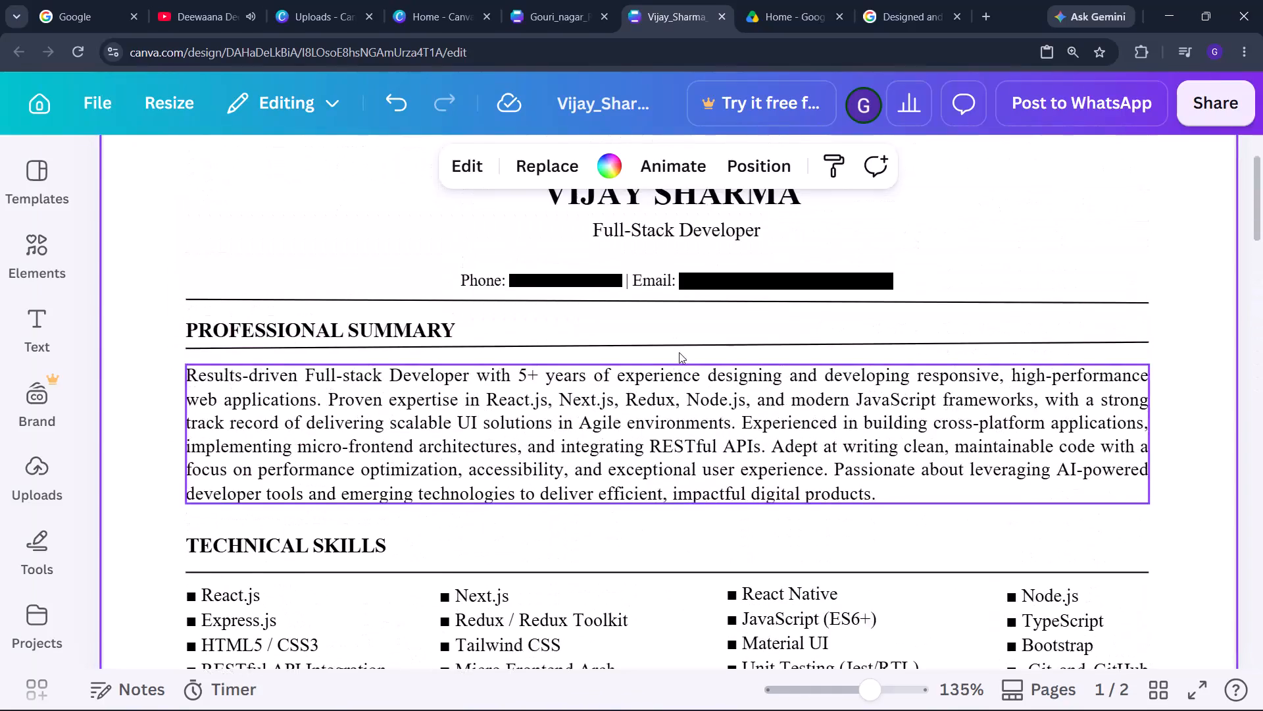
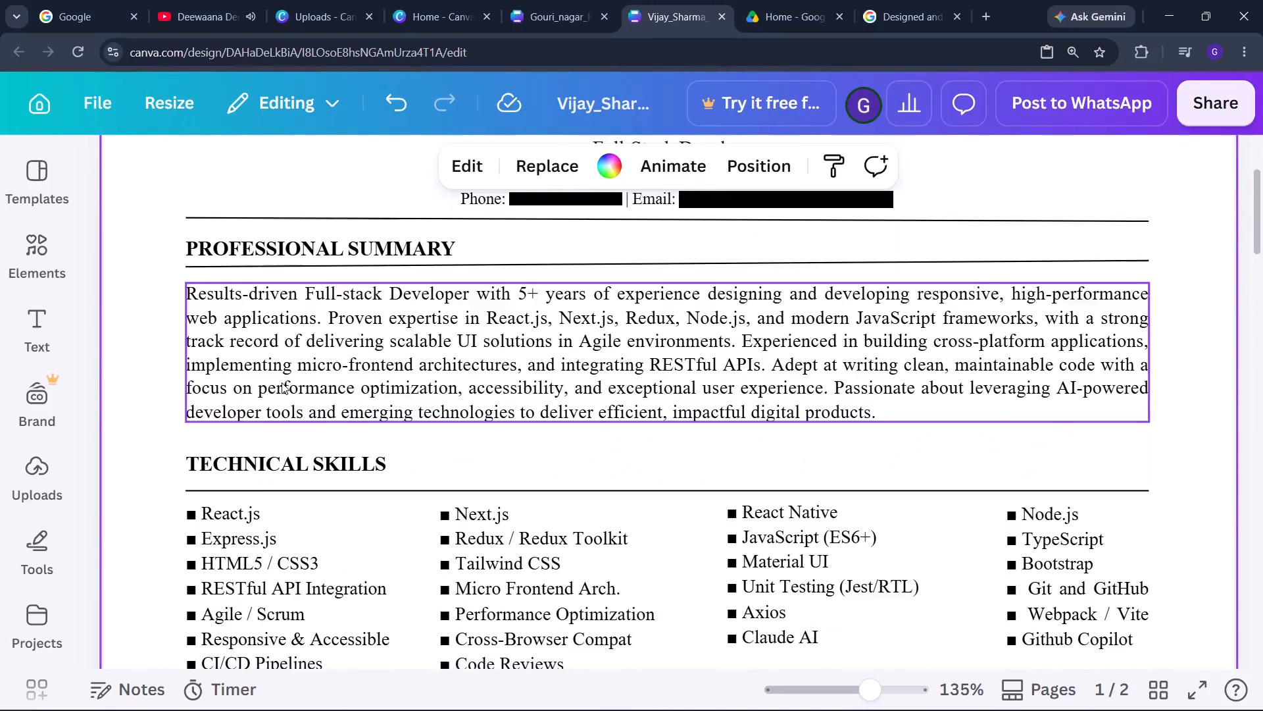
# Shorten the Education divider on page 2 so its right end lines up with the body text's right edge.
pyautogui.scroll(-3, 374, 223)
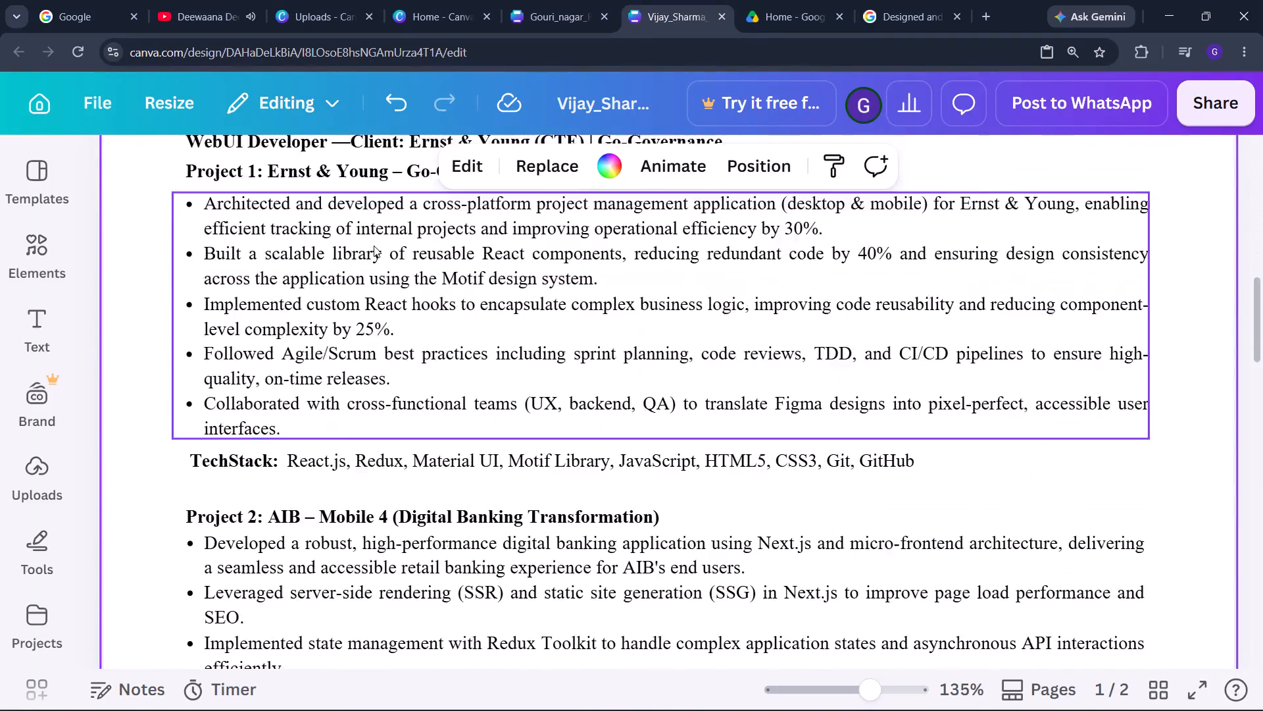
pyautogui.scroll(-2, 374, 246)
pyautogui.scroll(-3, 695, 309)
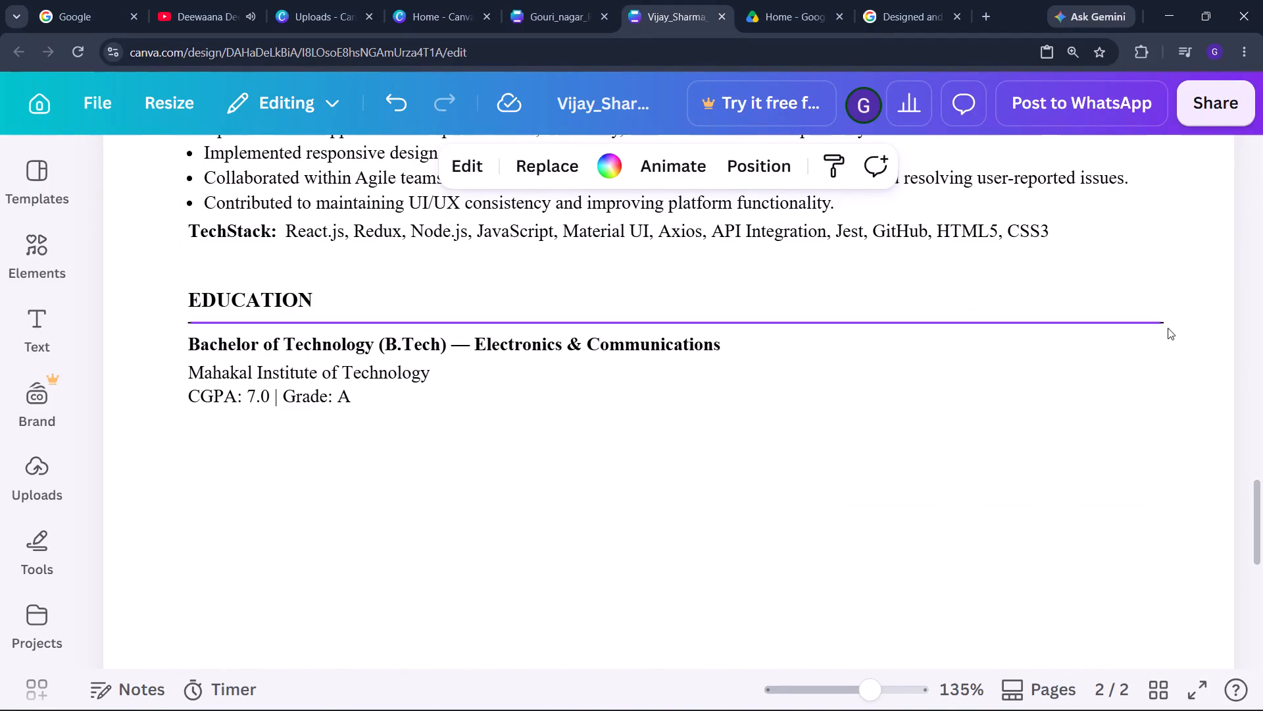
pyautogui.click(1158, 320)
pyautogui.moveTo(1164, 322); pyautogui.dragTo(1156, 321)
pyautogui.click(1129, 411)
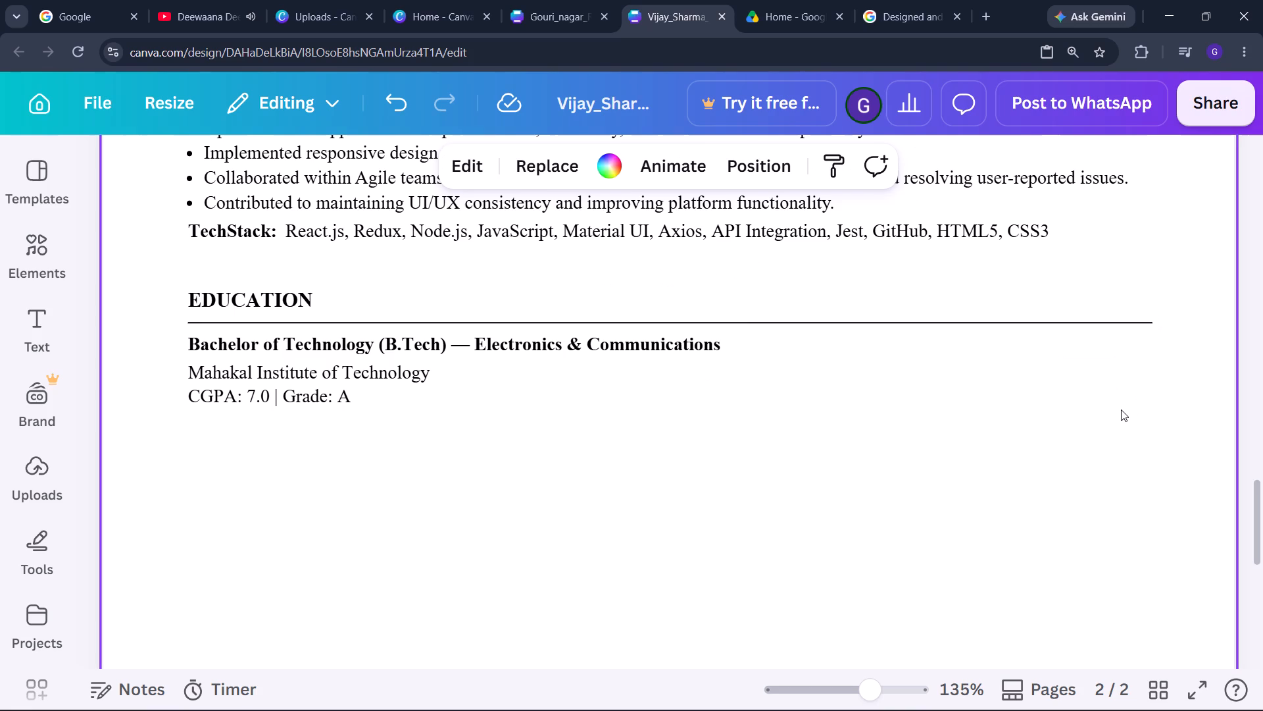
# Set the letter spacing to 2 at the word "cross-browser" in the Gyizer Systems bullet list on page 2.
pyautogui.scroll(2, 1054, 261)
pyautogui.doubleClick(737, 299)
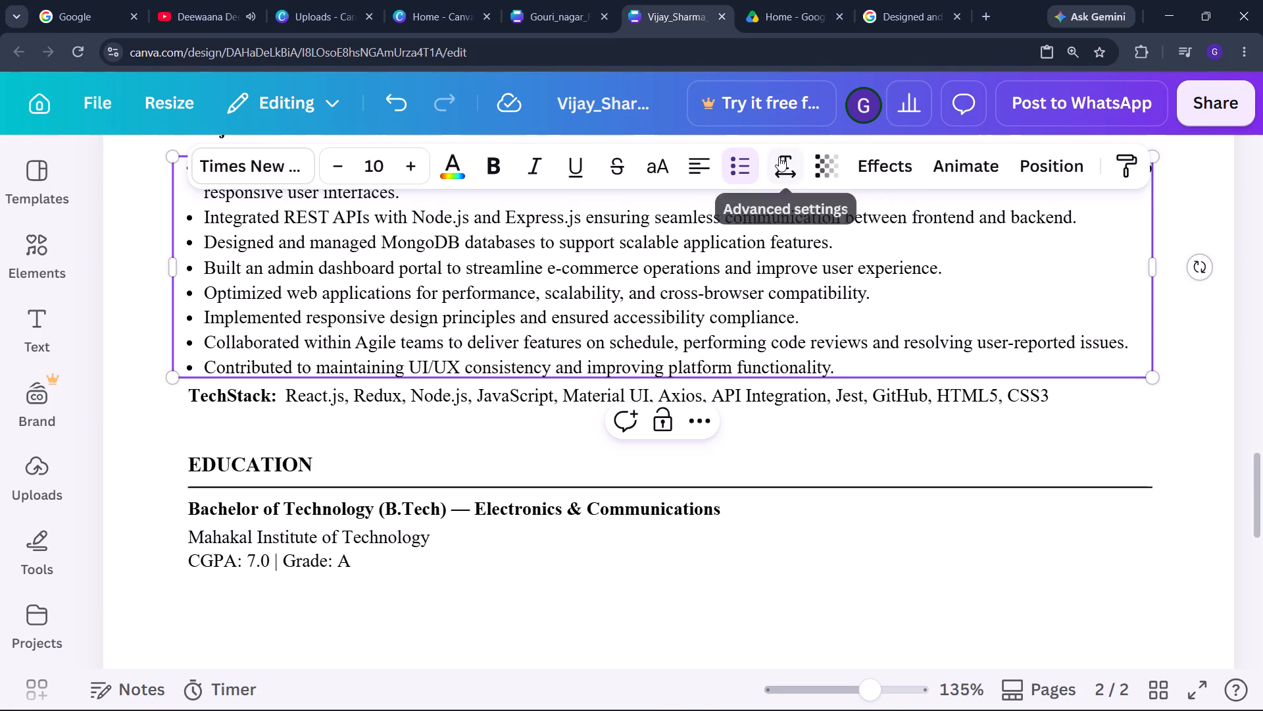
pyautogui.doubleClick(779, 157)
pyautogui.doubleClick(781, 171)
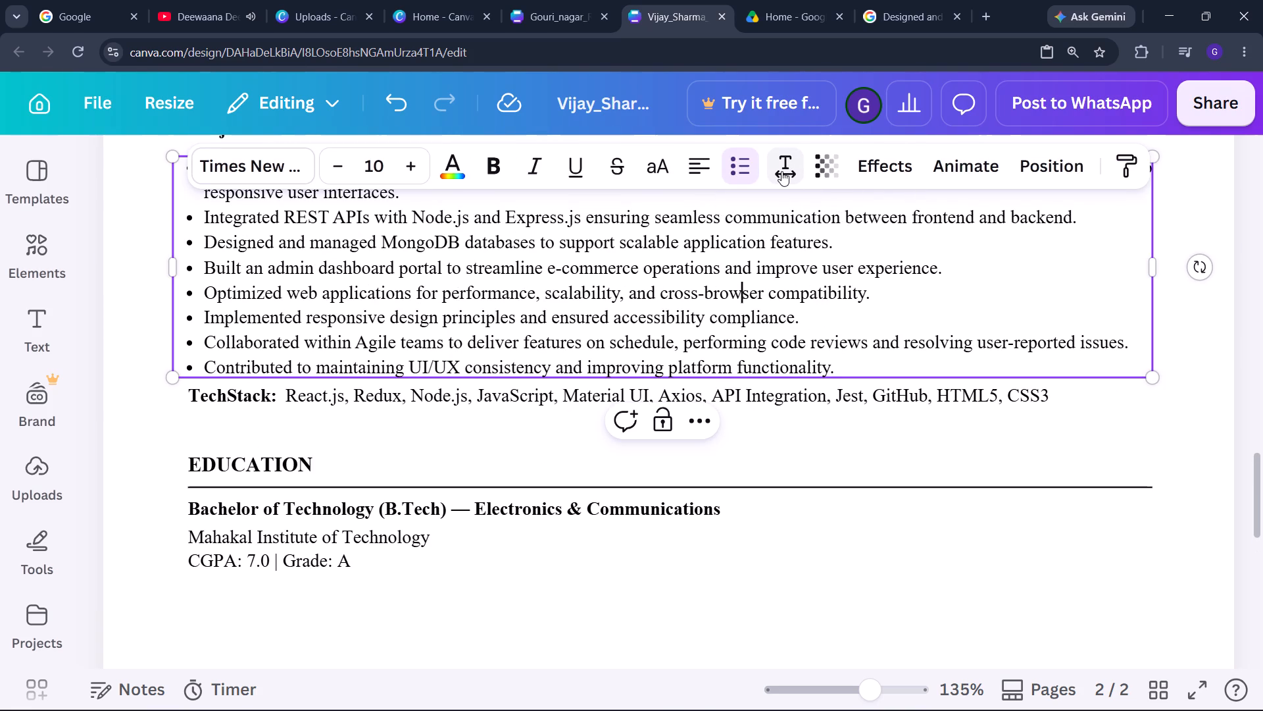
pyautogui.click(781, 171)
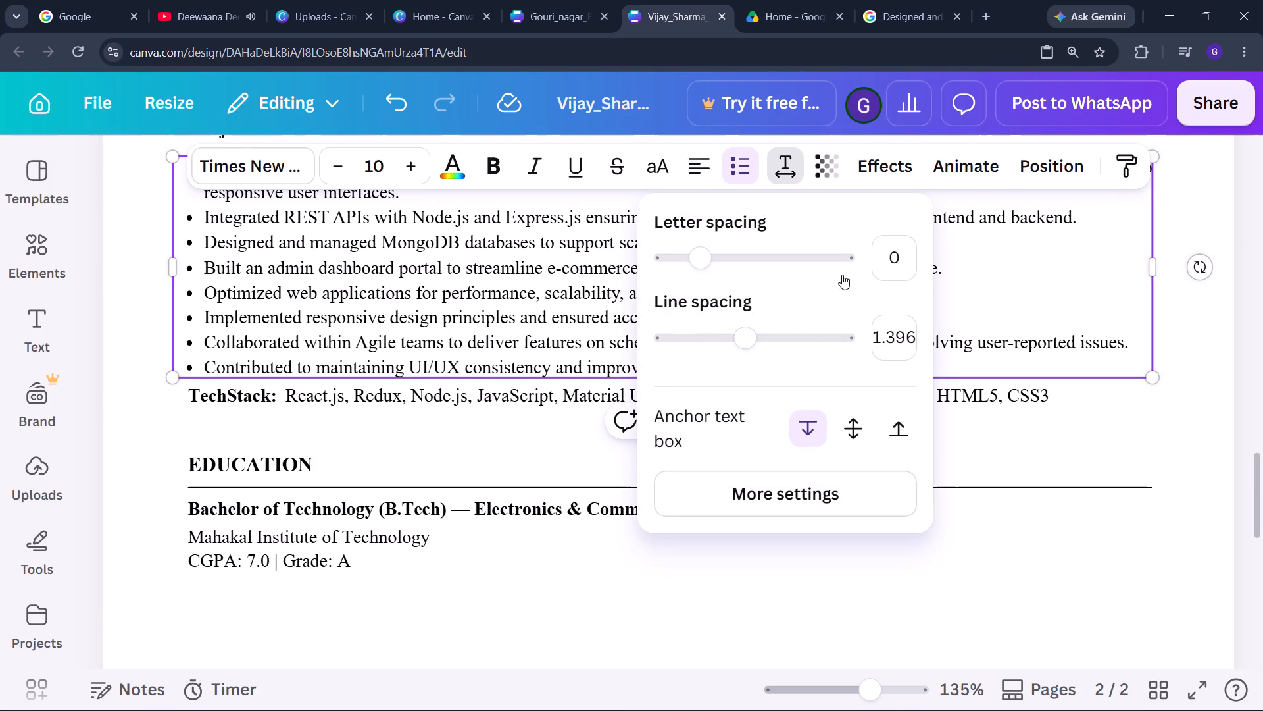
pyautogui.click(919, 261)
pyautogui.click(896, 255)
pyautogui.press('2')
pyautogui.doubleClick(1023, 506)
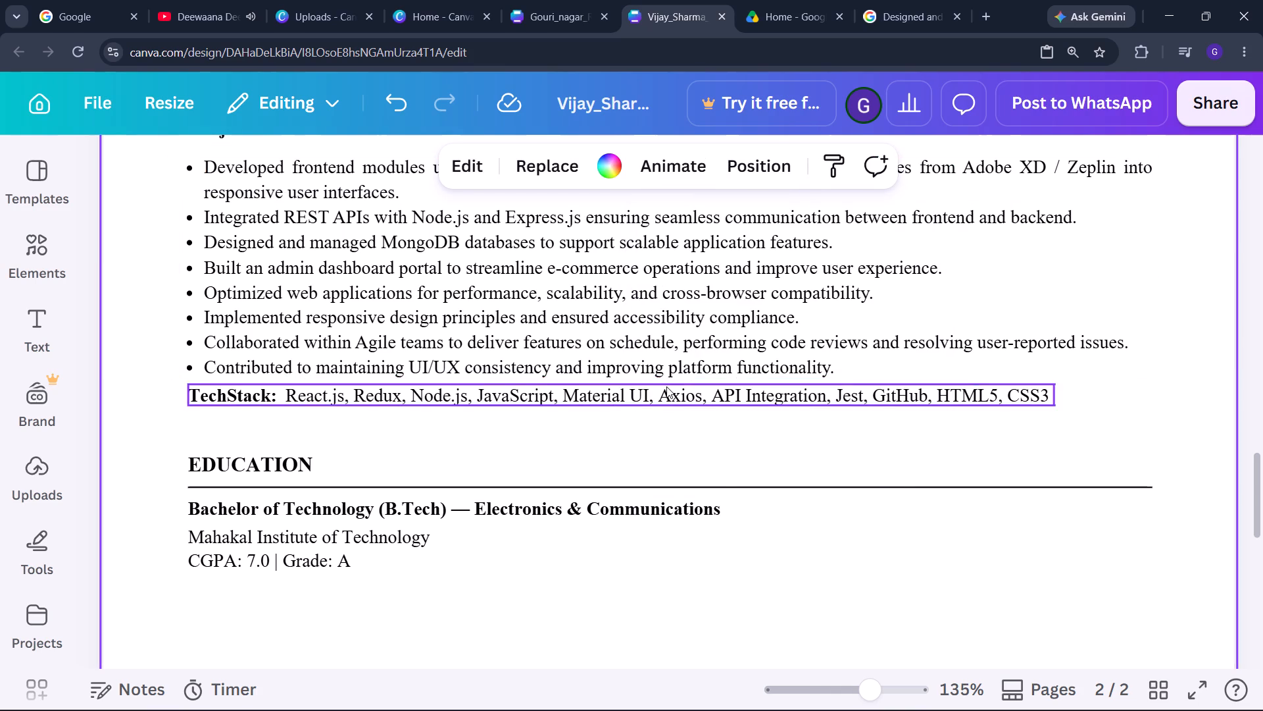
# Move the Gyizer Systems bullet list slightly right and up, centred on the page, about 0.083 below its project line.
pyautogui.scroll(1, 725, 490)
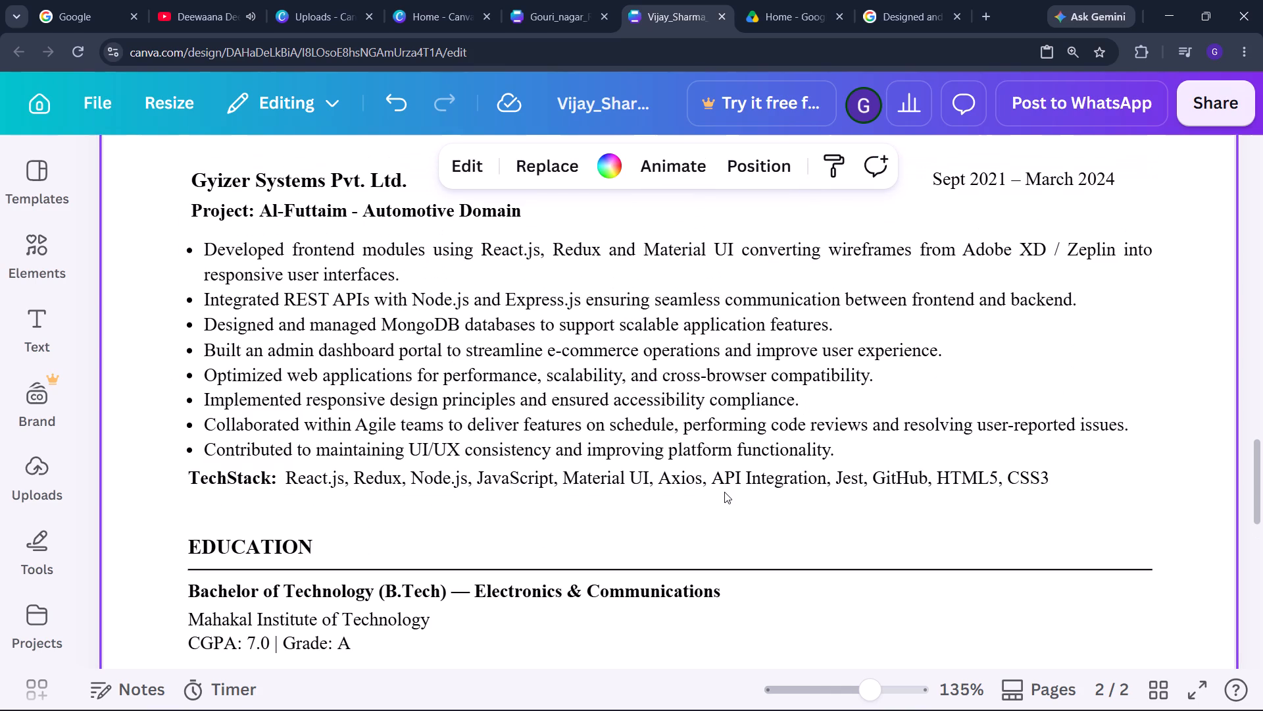
pyautogui.scroll(1, 724, 492)
pyautogui.moveTo(599, 415); pyautogui.dragTo(601, 412)
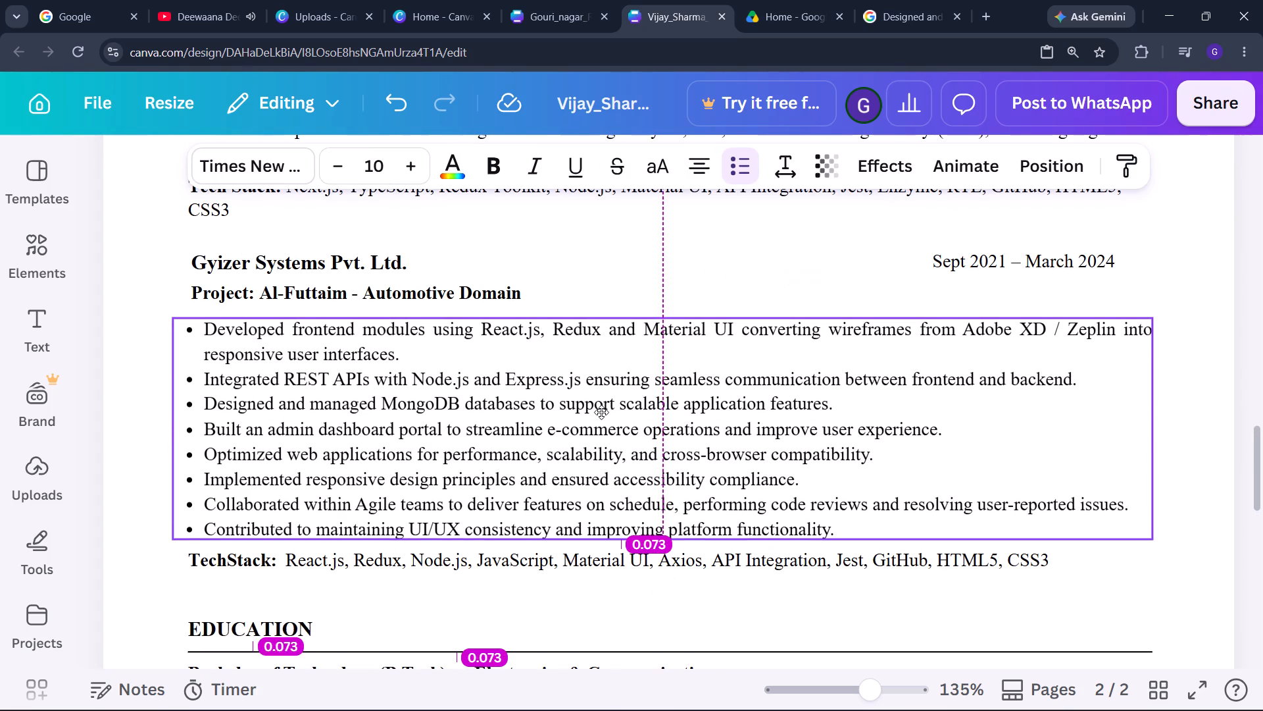
pyautogui.moveTo(601, 412); pyautogui.dragTo(602, 409)
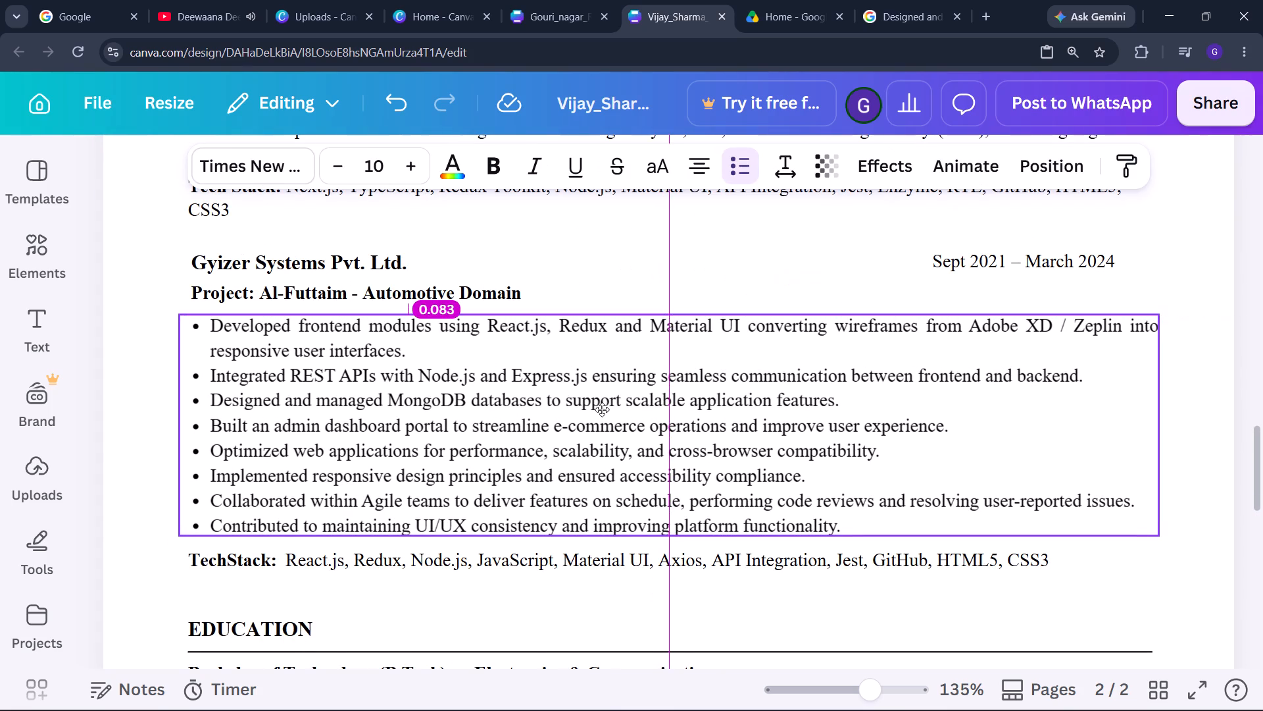
pyautogui.moveTo(602, 409); pyautogui.dragTo(604, 409)
pyautogui.moveTo(604, 409); pyautogui.dragTo(603, 409)
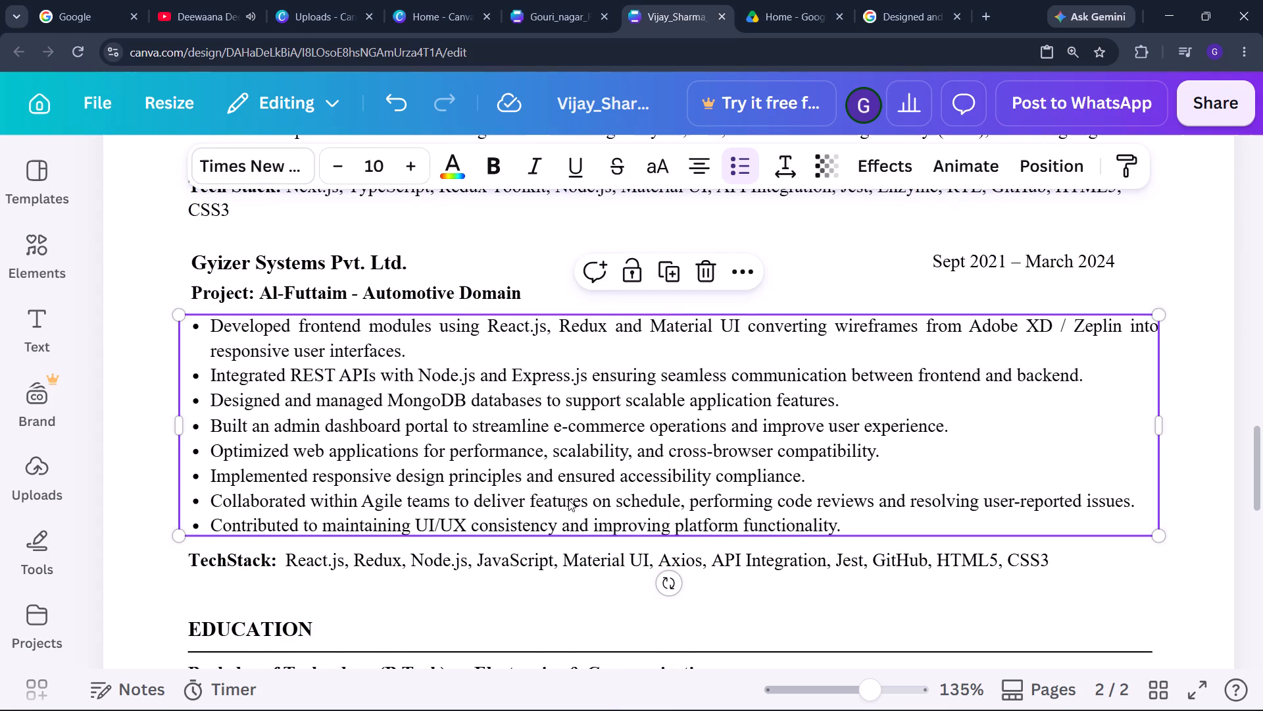
pyautogui.doubleClick(568, 500)
pyautogui.click(801, 375)
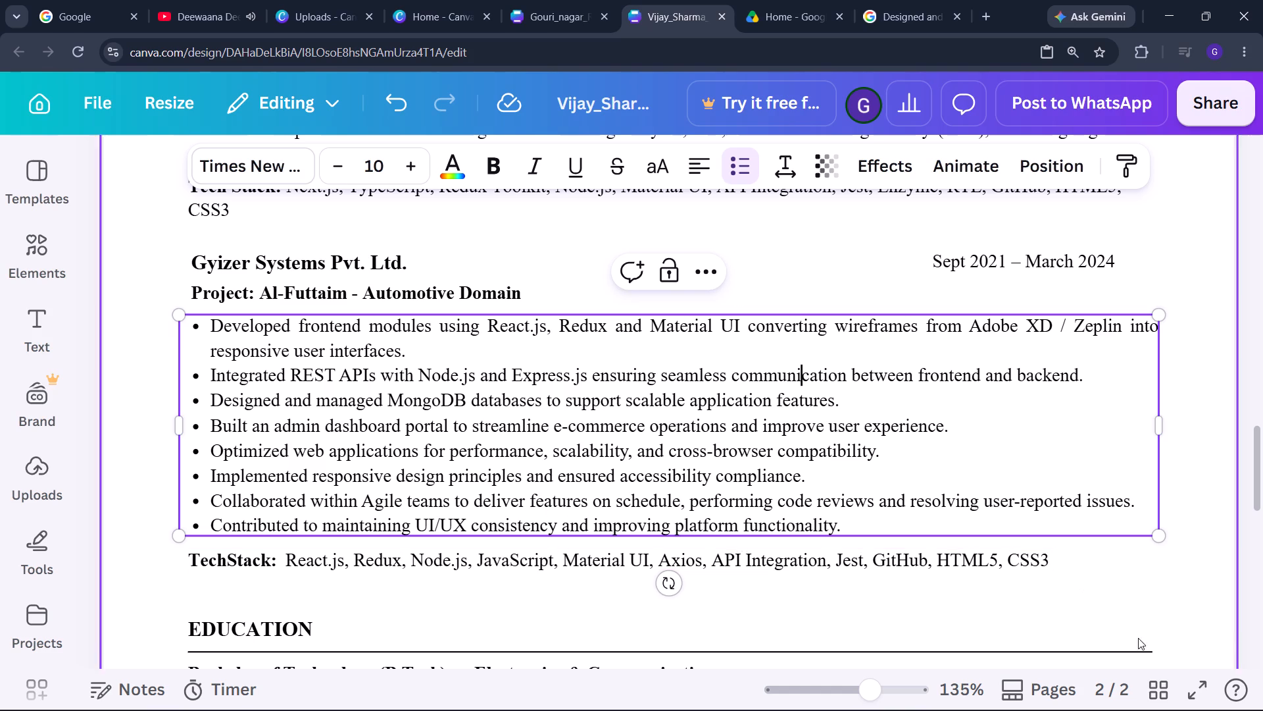
pyautogui.doubleClick(1157, 587)
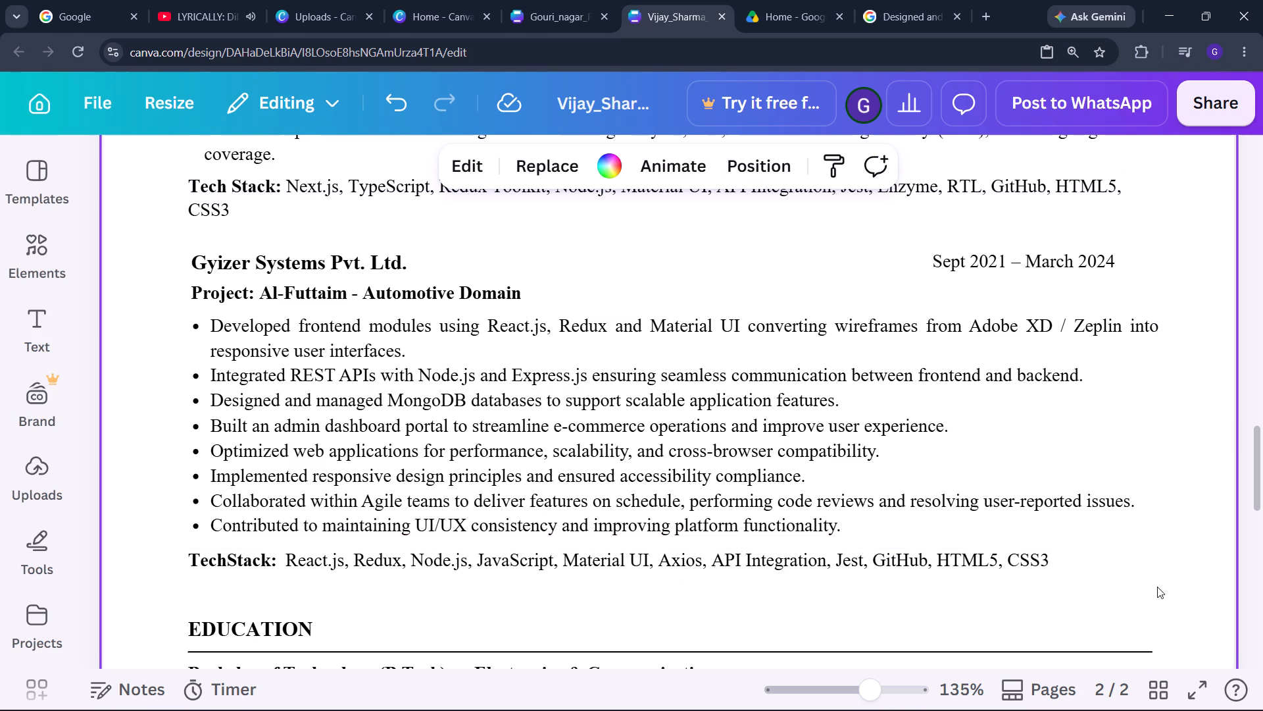